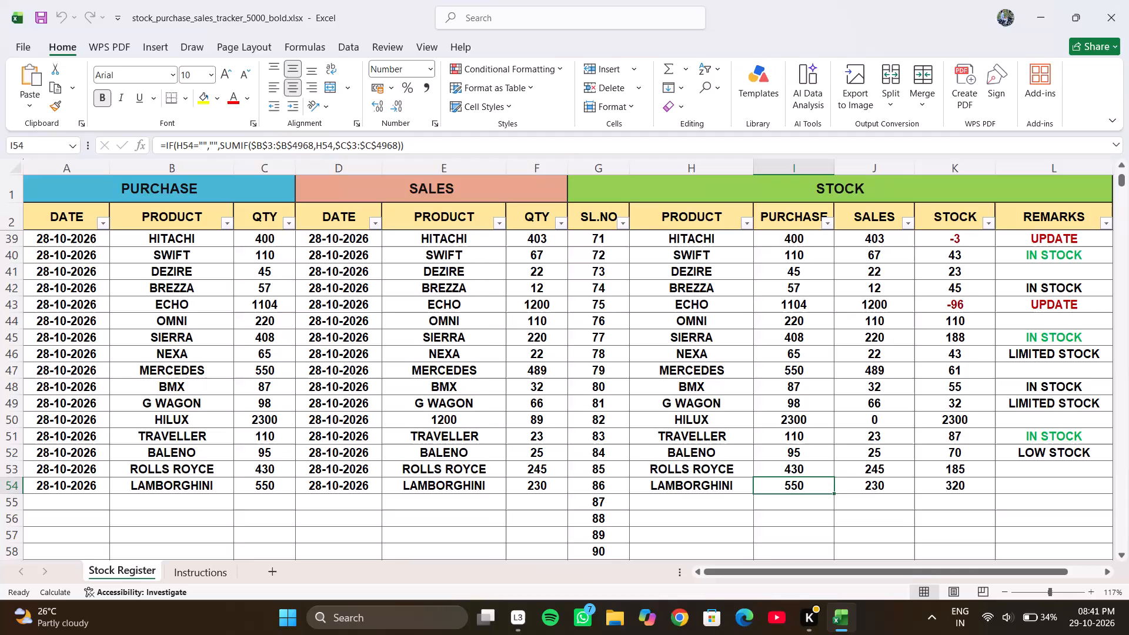
Enter the purchase record in row 55: date 28-10-2026, product DUCATTI, quantity 300.
{"action": "left_click", "coordinate": [63, 504]}
{"action": "left_click", "coordinate": [63, 504]}
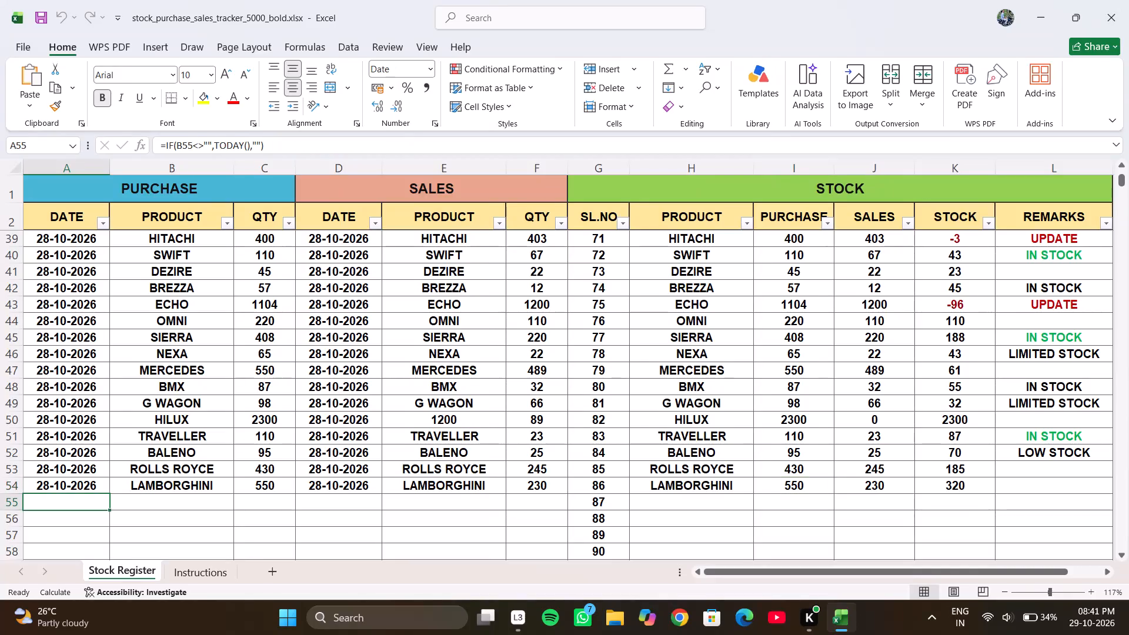
{"action": "type", "text": "28-"}
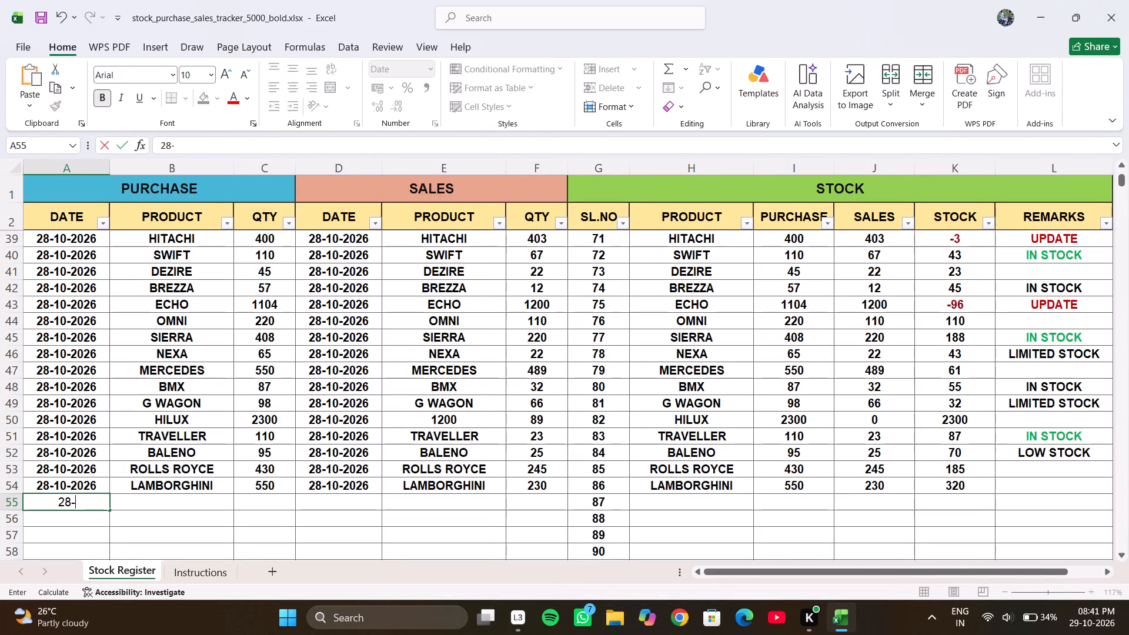
{"action": "type", "text": "10"}
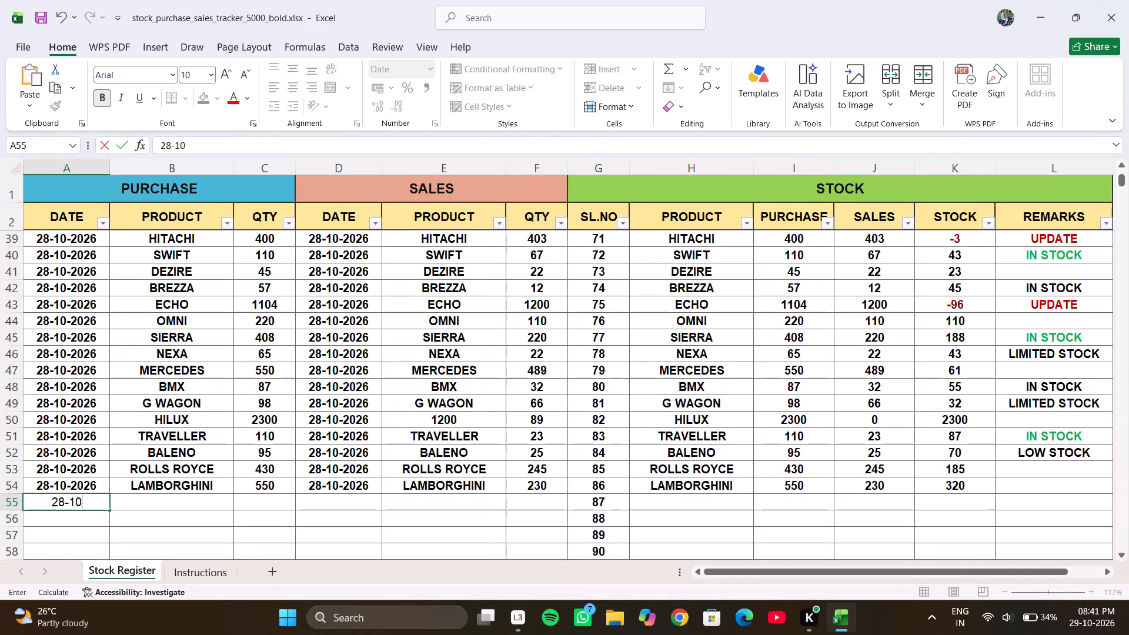
{"action": "type", "text": "-202"}
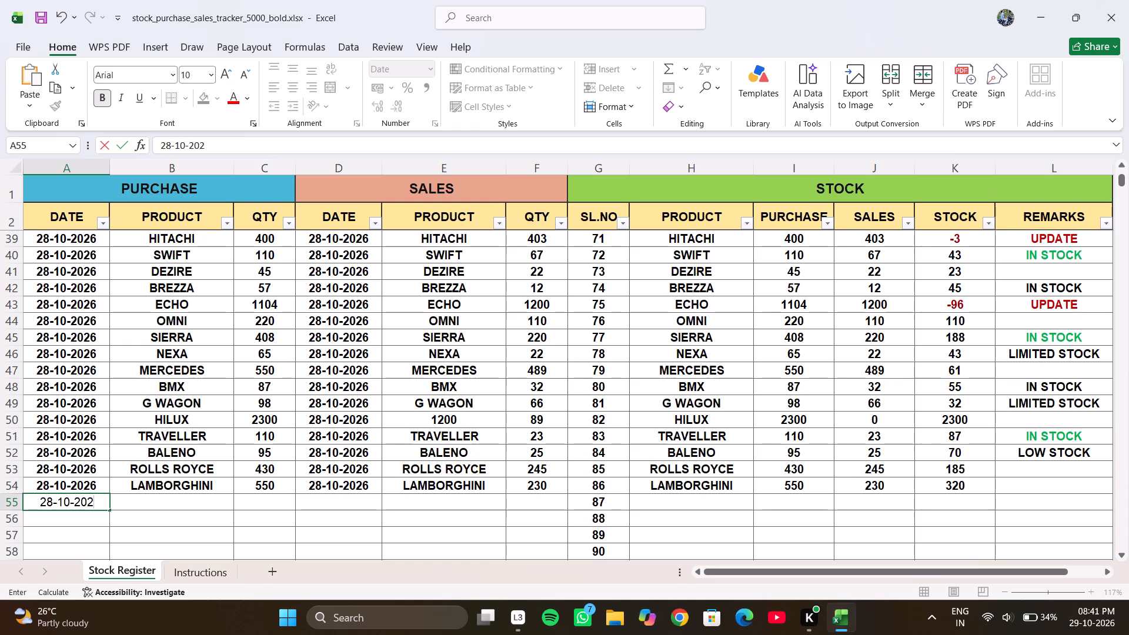
{"action": "key", "text": "6"}
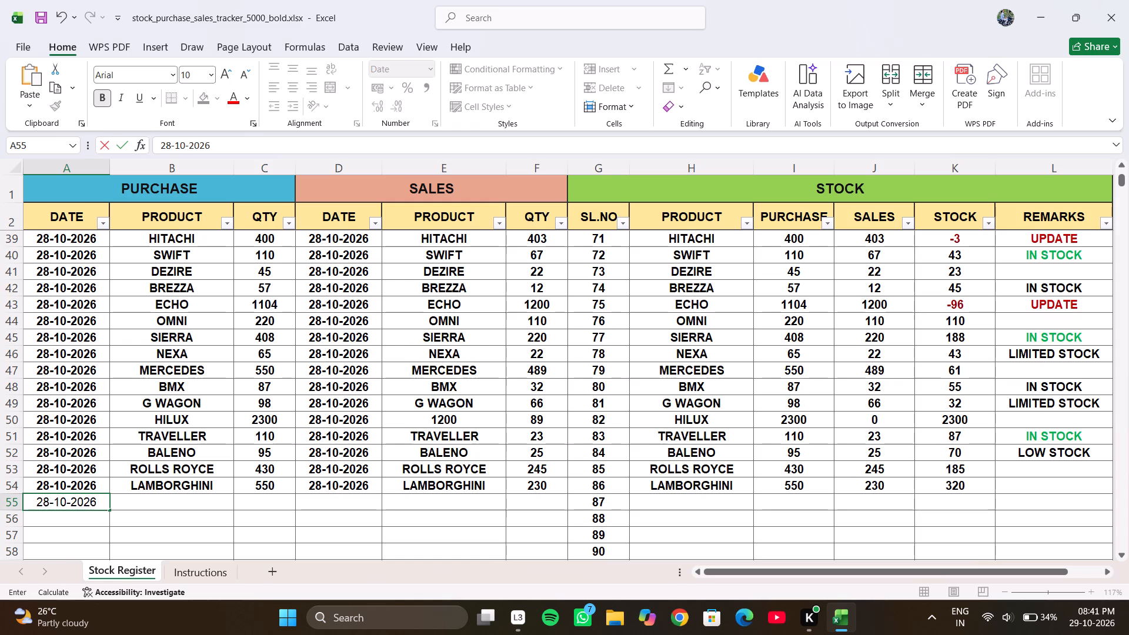
{"action": "key", "text": "Right"}
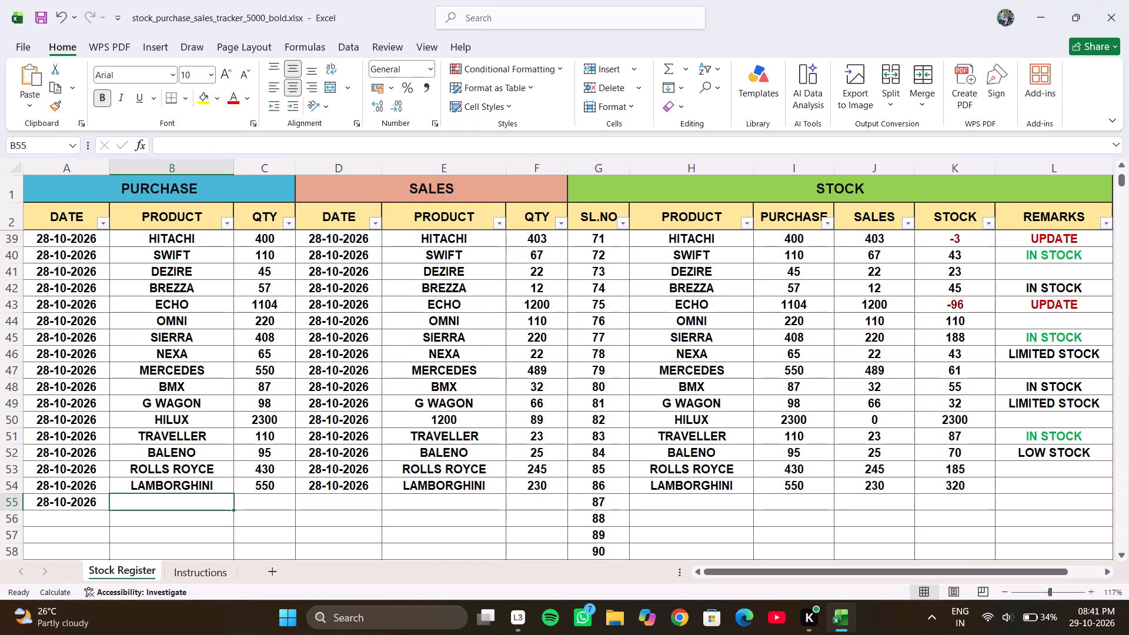
{"action": "type", "text": "DUCATTI"}
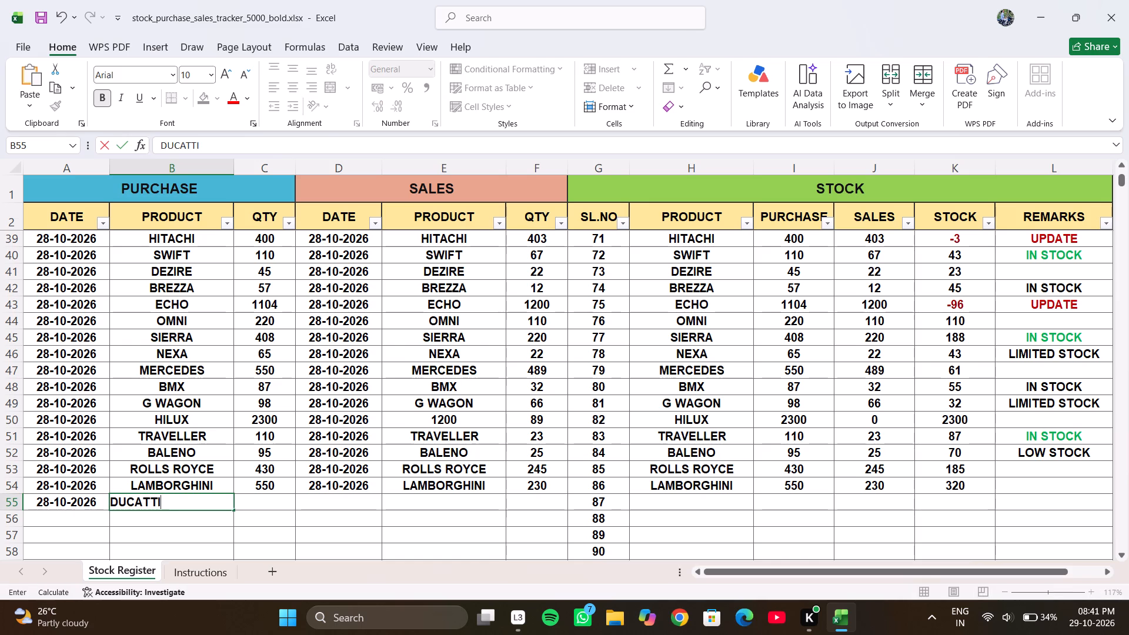
{"action": "key", "text": "Right"}
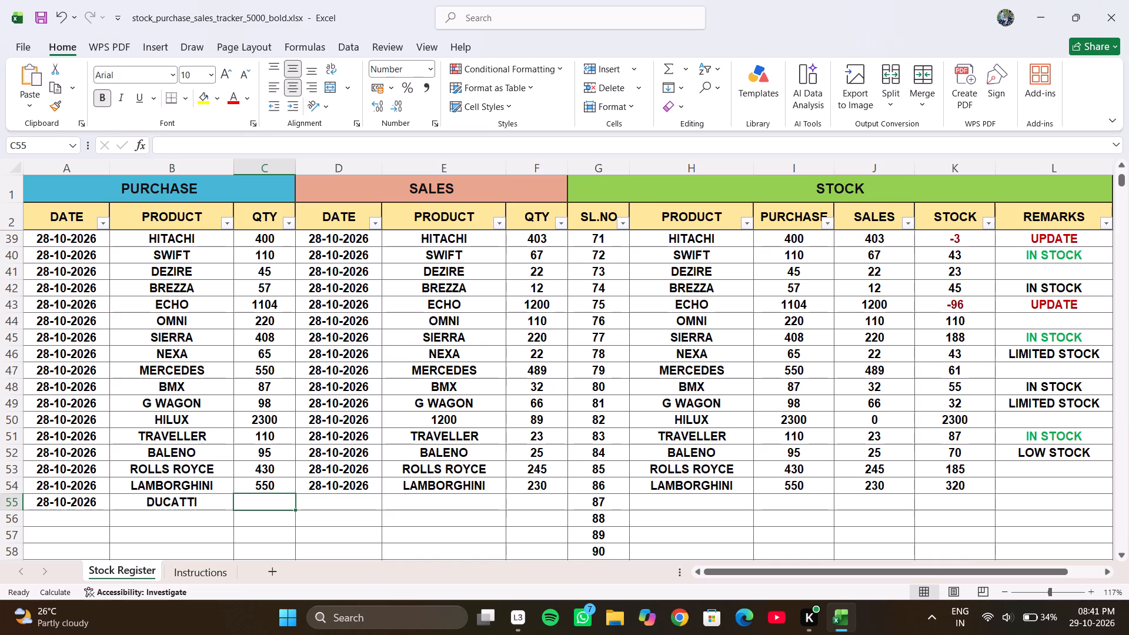
{"action": "type", "text": "300"}
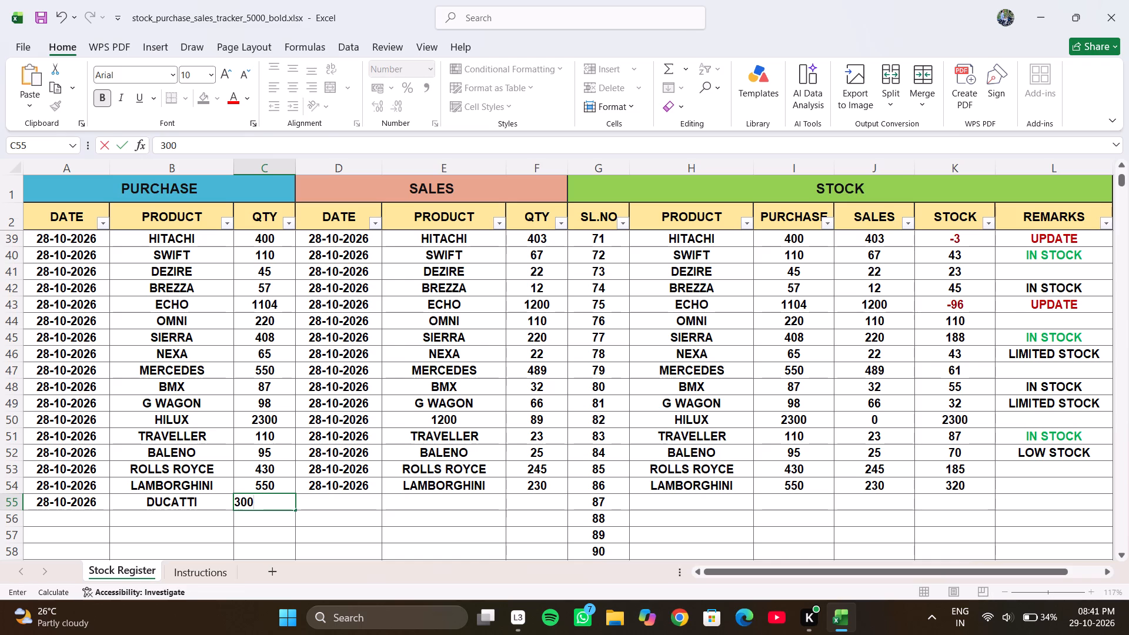
{"action": "key", "text": "Right"}
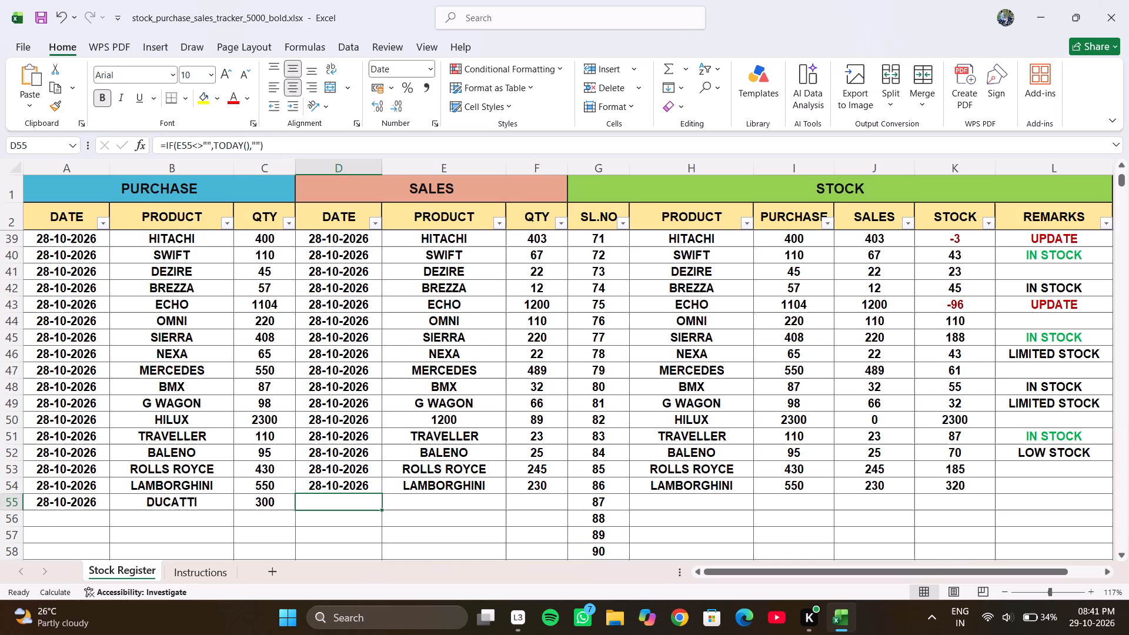
Enter the sales record in row 55: date 28-10-2026, product DUCATTI, quantity 200.
{"action": "key", "text": "2"}
{"action": "type", "text": "8-10-2026"}
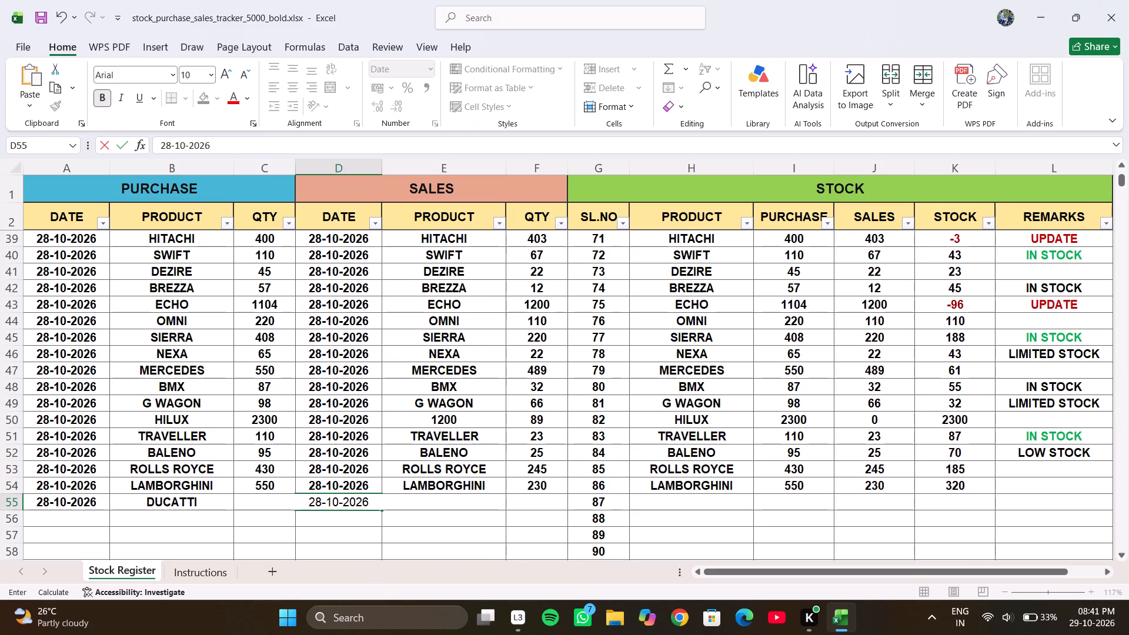
{"action": "key", "text": "Right"}
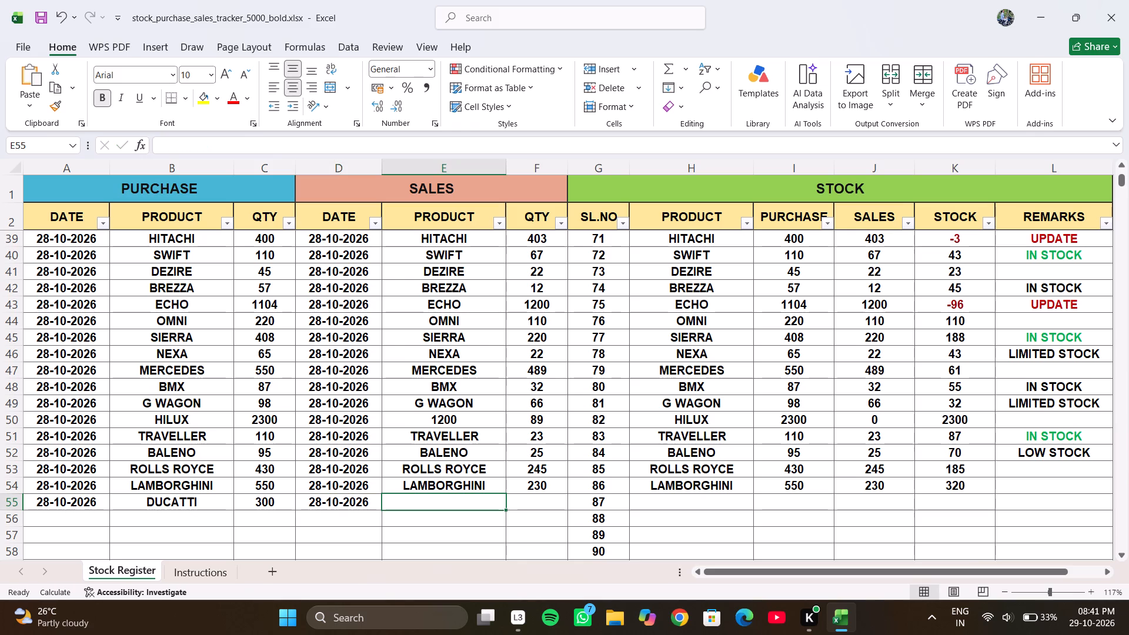
{"action": "type", "text": "DUCATTI"}
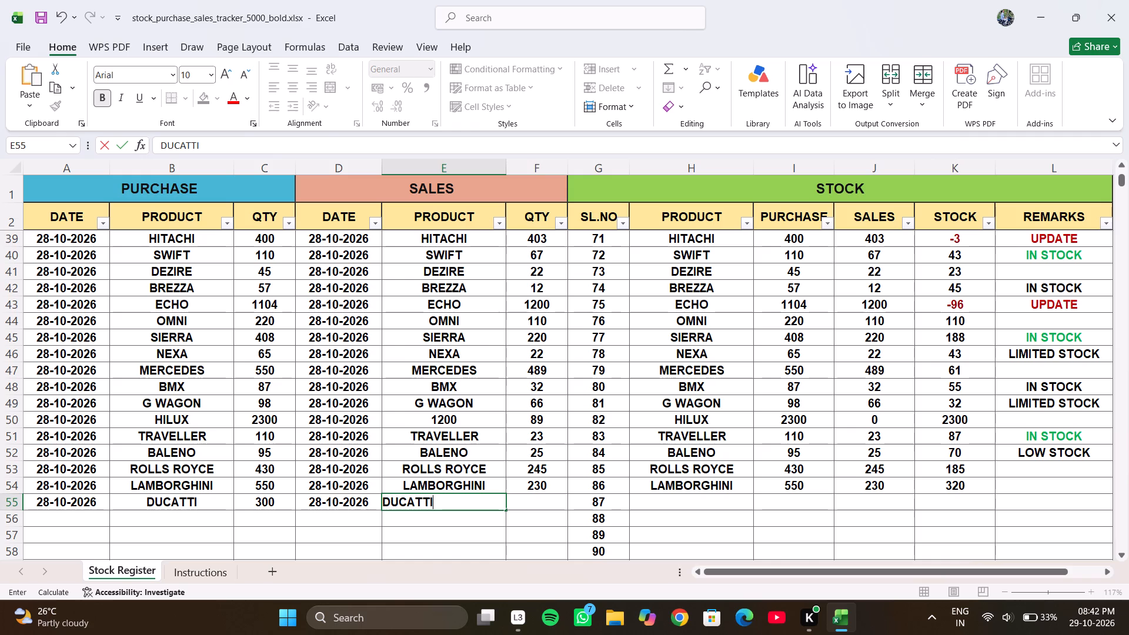
{"action": "key", "text": "Right"}
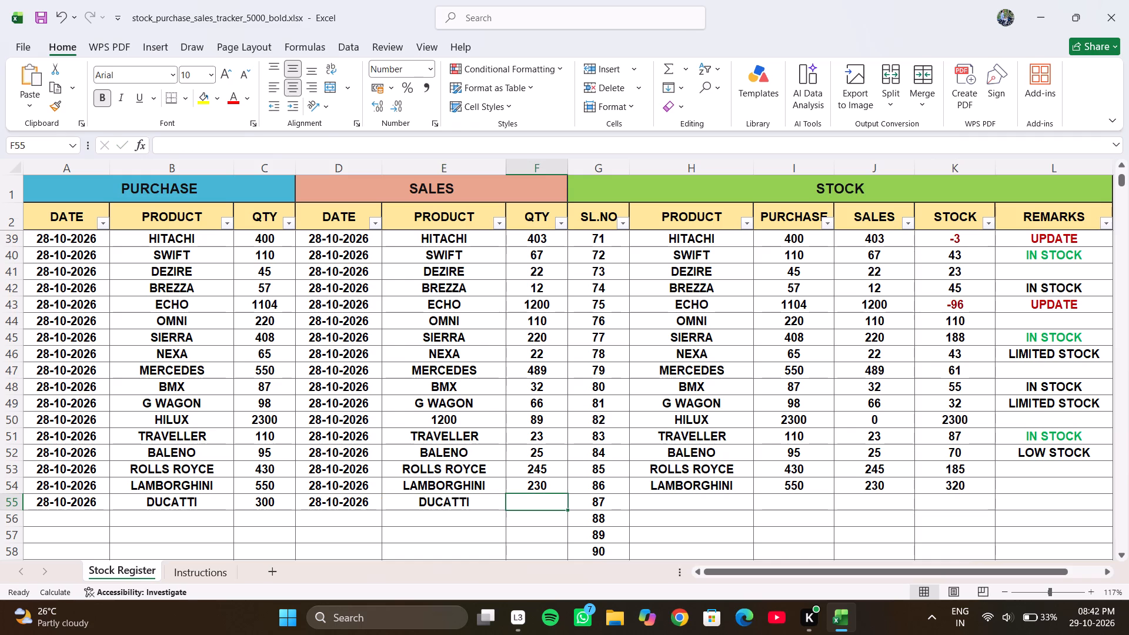
{"action": "key", "text": "2"}
{"action": "type", "text": "00"}
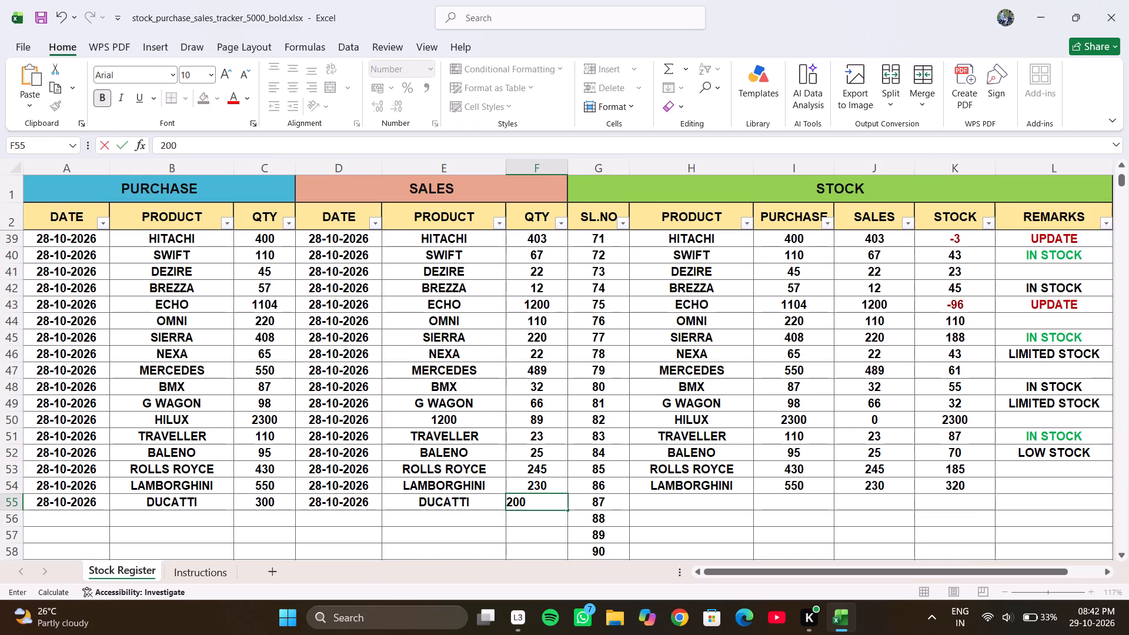
{"action": "key", "text": "Right"}
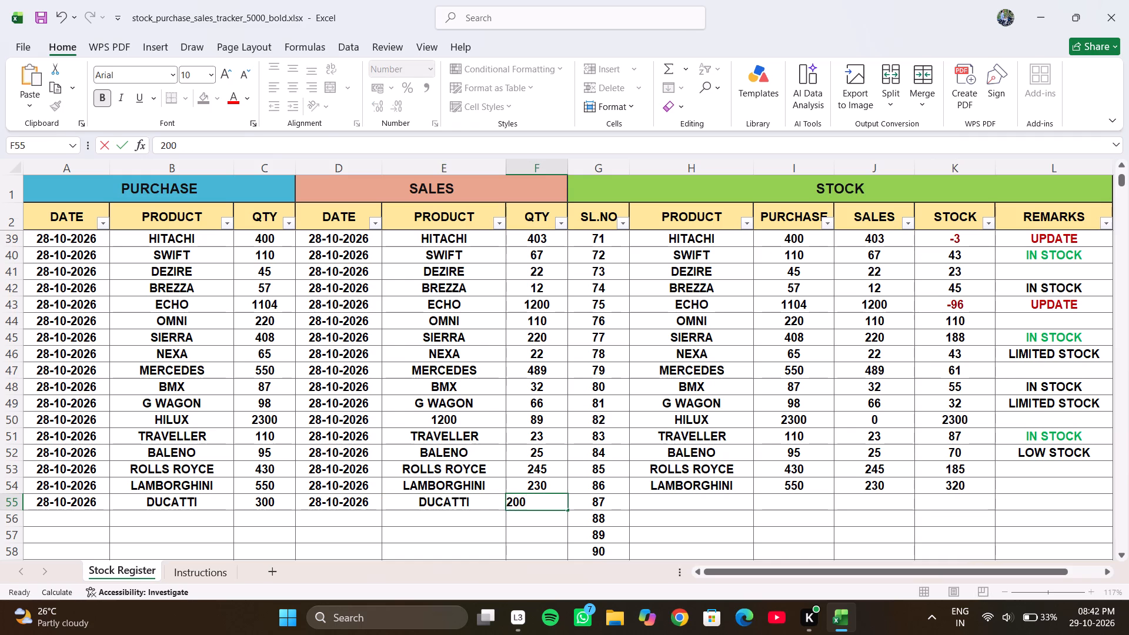
Enter DUCATI as the product in the STOCK section of row 55.
{"action": "key", "text": "Right"}
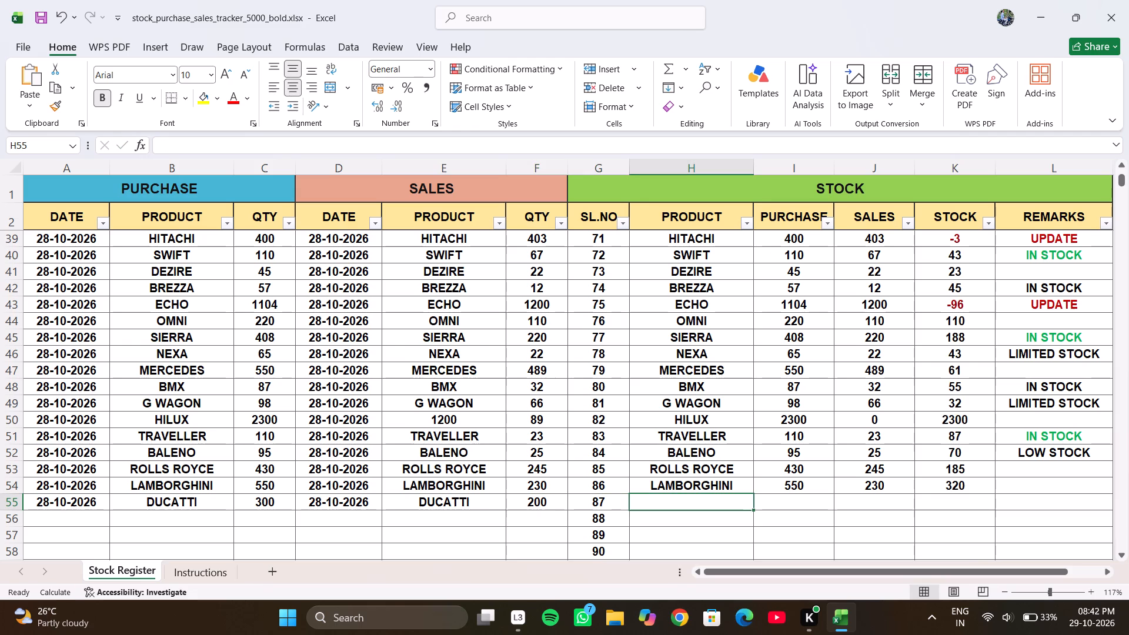
{"action": "key", "text": "d"}
{"action": "type", "text": "UCA"}
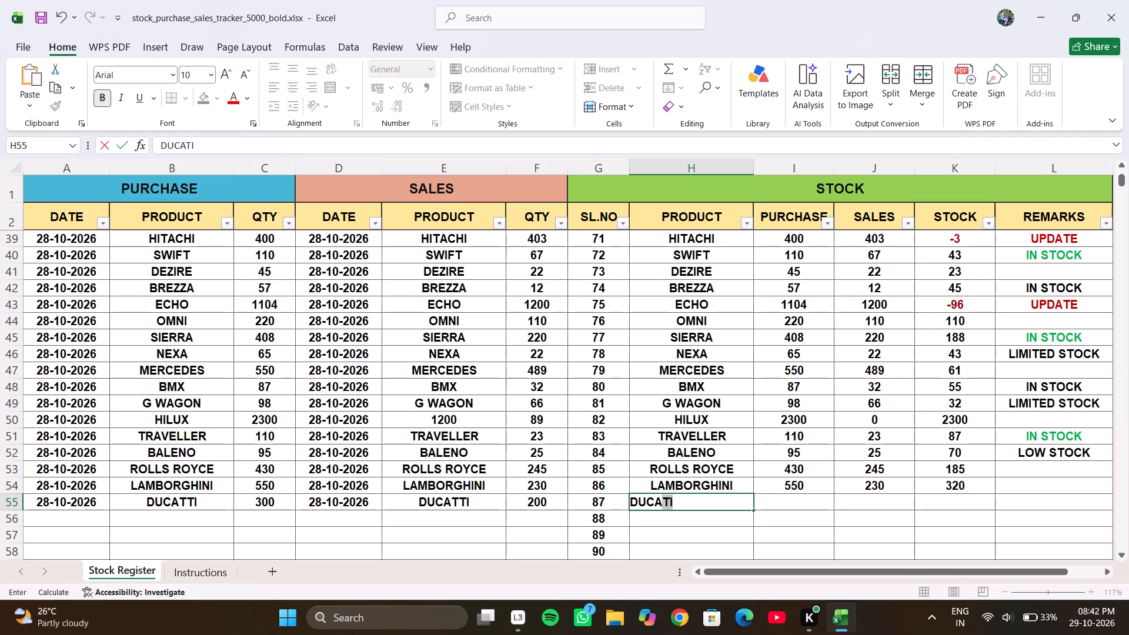
{"action": "key", "text": "Right"}
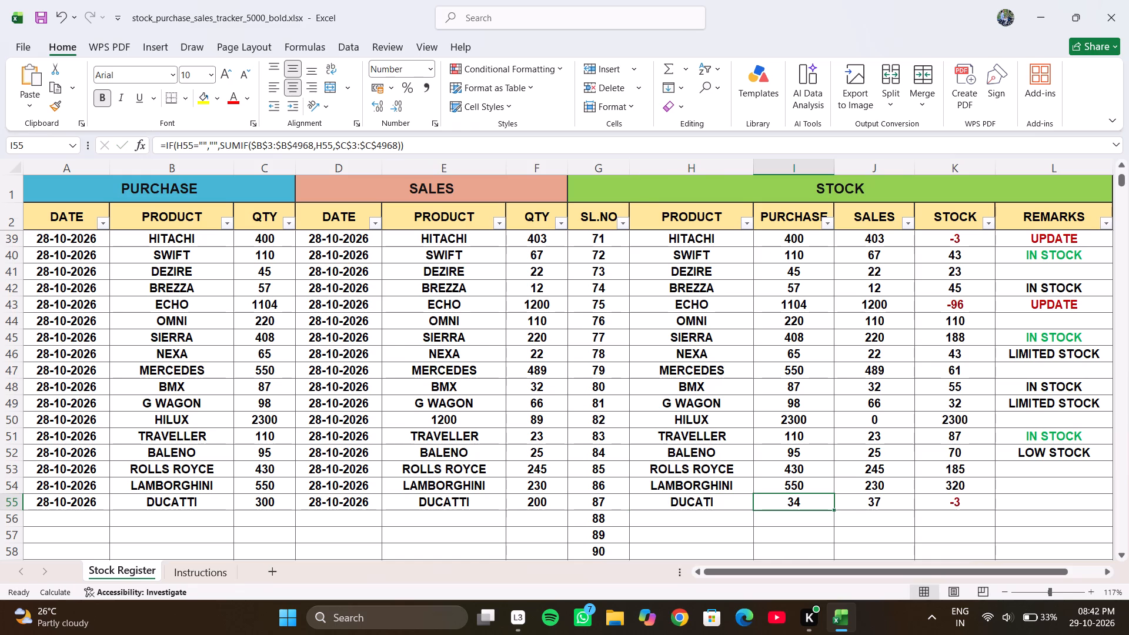
Clear the formula from the STOCK balance cell K55.
{"action": "key", "text": "Right"}
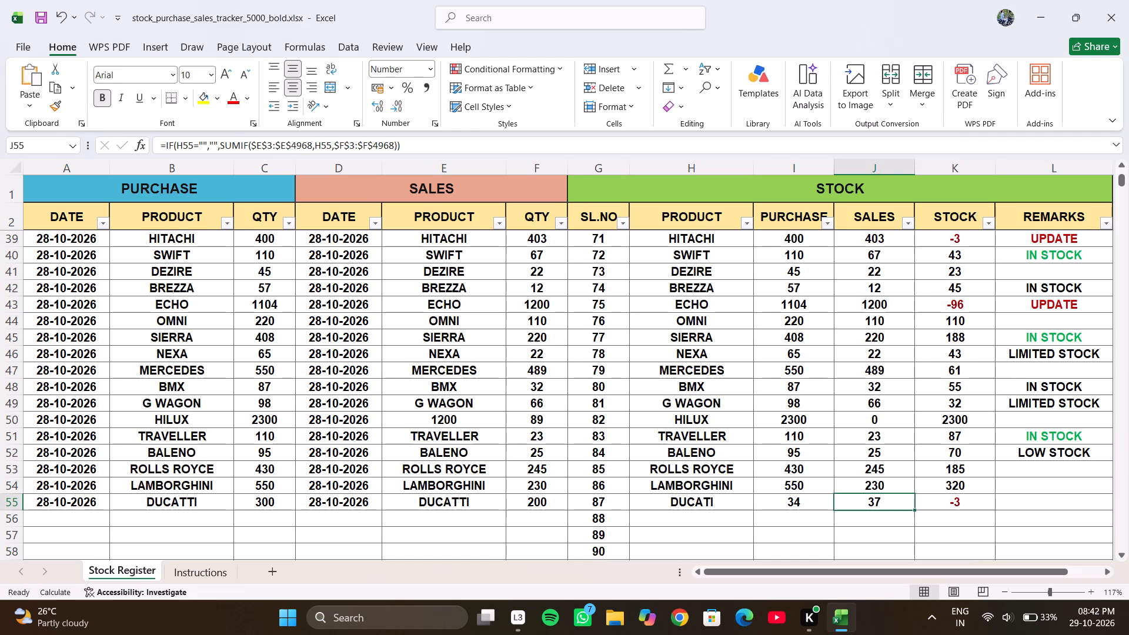
{"action": "key", "text": "Right"}
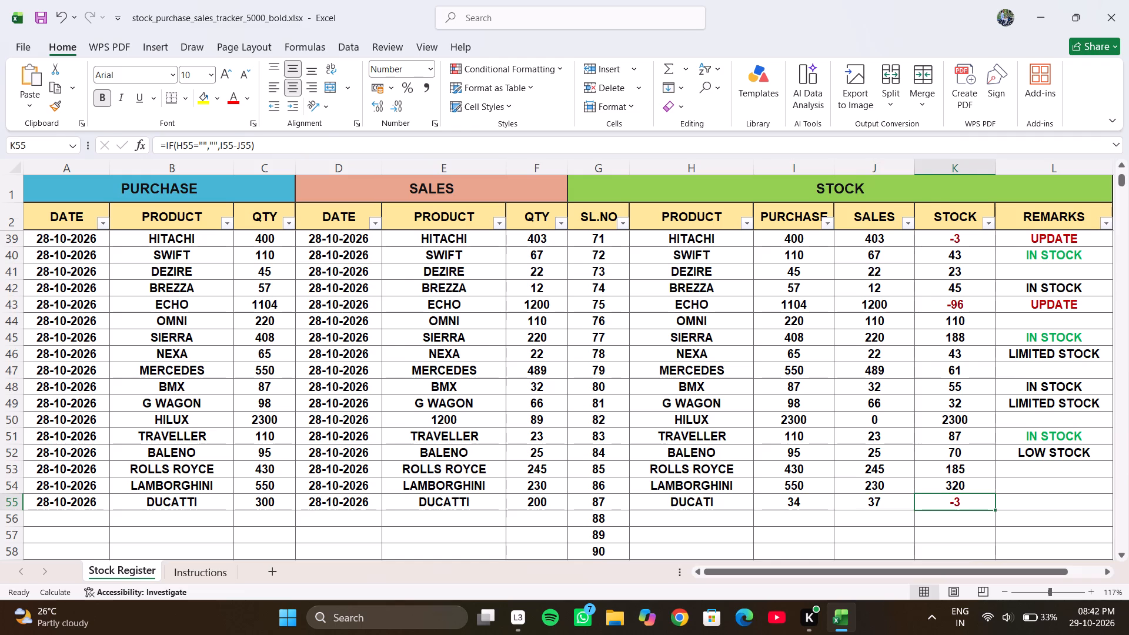
{"action": "key", "text": "BackSpace"}
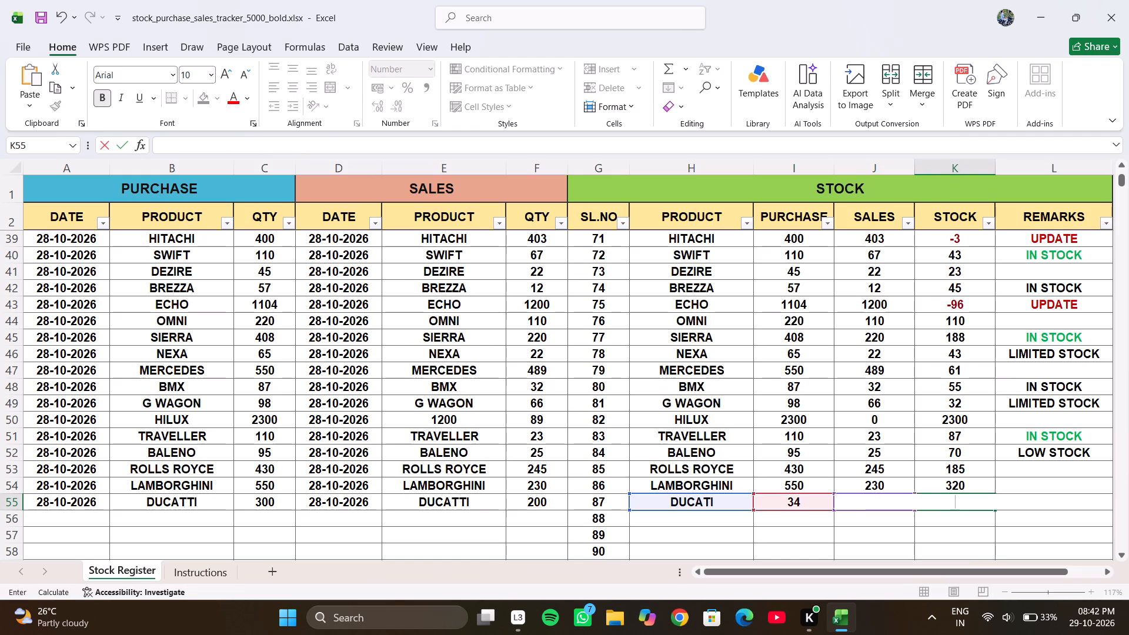
{"action": "key", "text": "Left"}
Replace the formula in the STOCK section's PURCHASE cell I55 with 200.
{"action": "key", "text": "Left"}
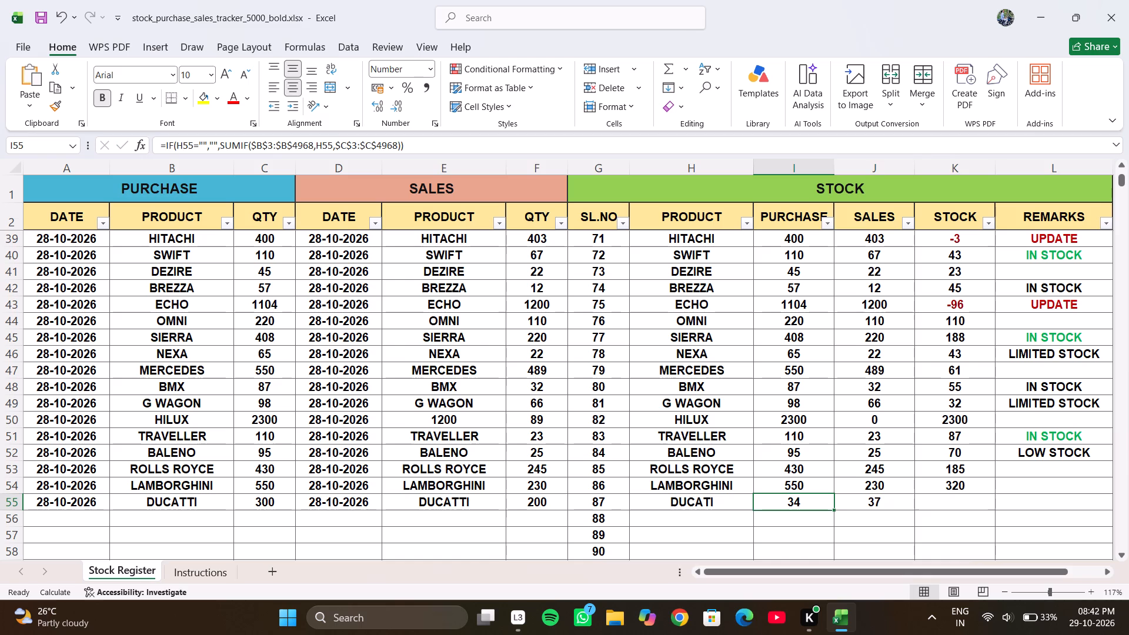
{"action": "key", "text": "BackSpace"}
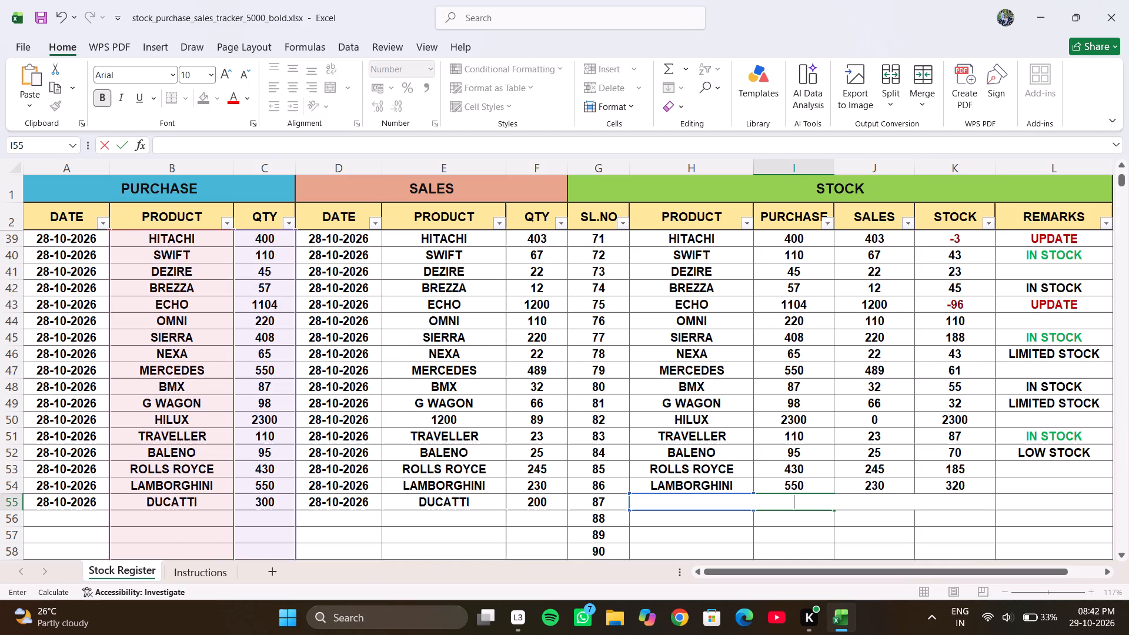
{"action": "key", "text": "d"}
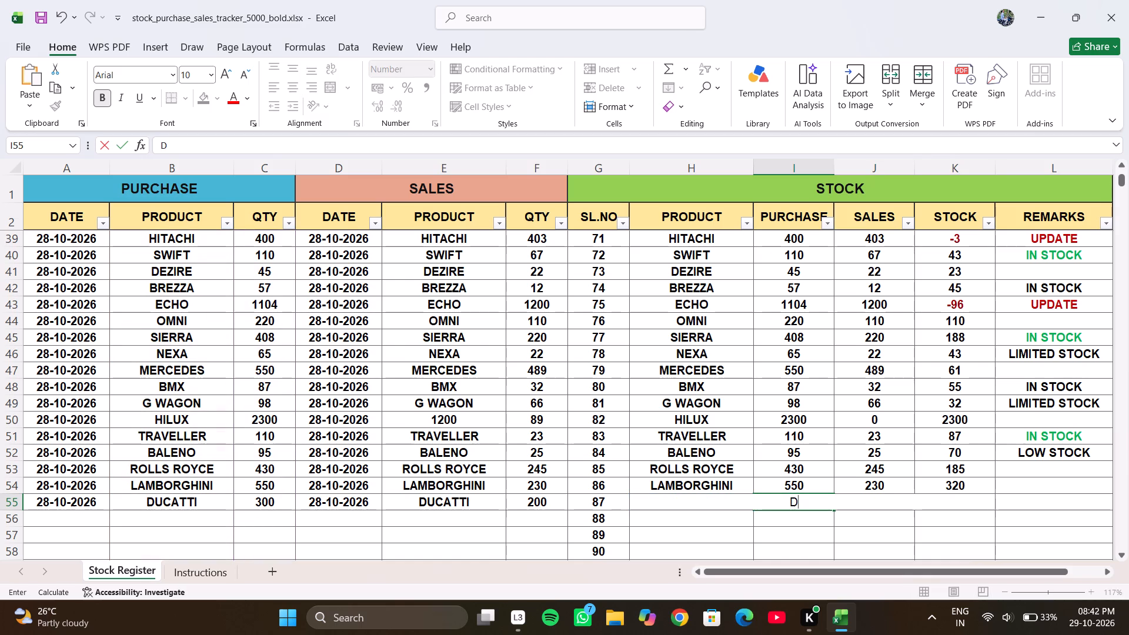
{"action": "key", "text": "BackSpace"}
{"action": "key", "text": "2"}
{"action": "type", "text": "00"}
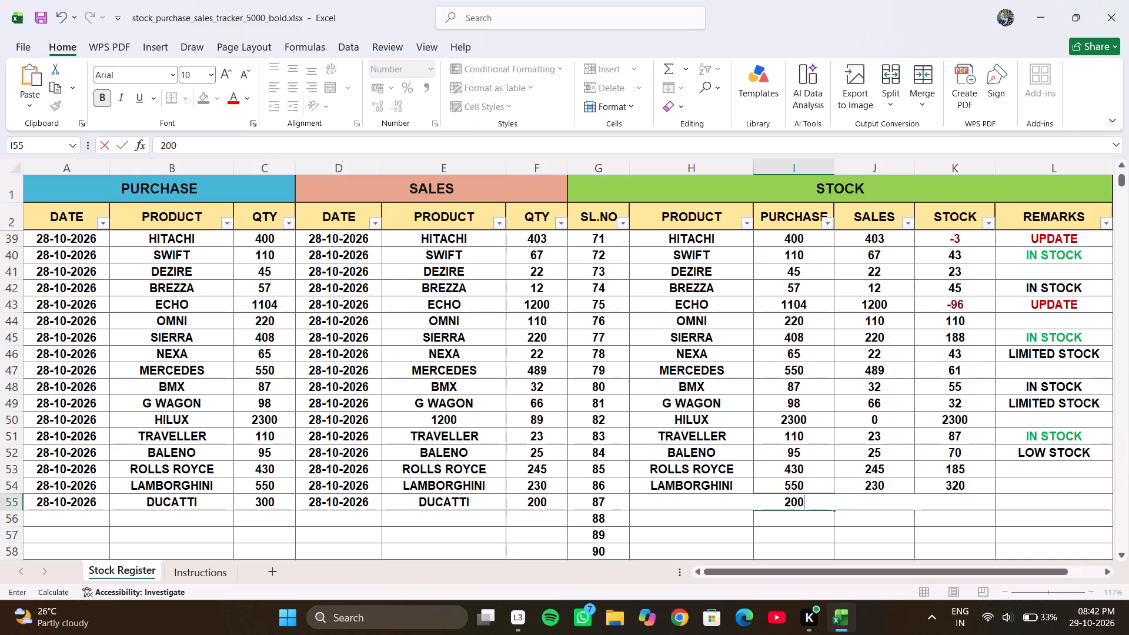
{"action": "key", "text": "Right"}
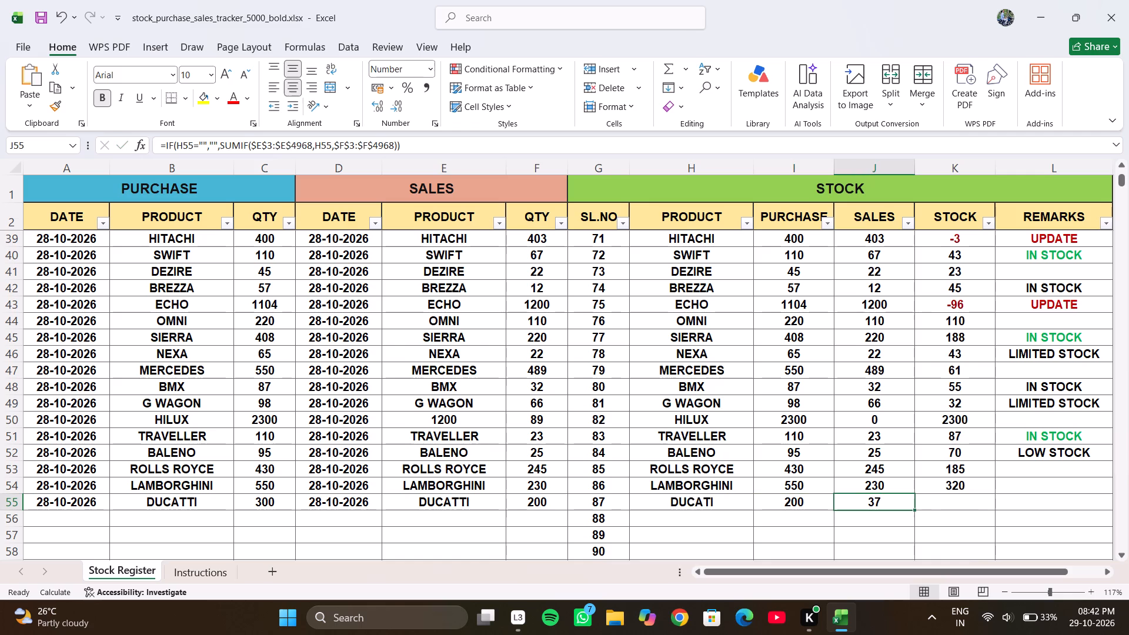
Replace the formula in the STOCK section's SALES cell J55 with 200.
{"action": "key", "text": "BackSpace"}
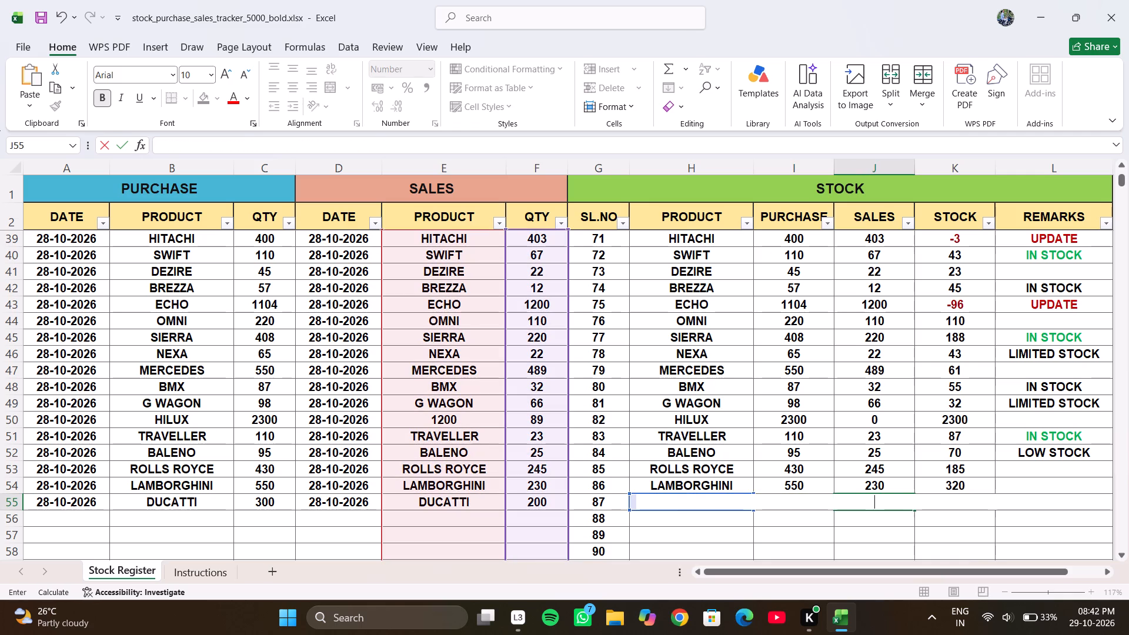
{"action": "key", "text": "2"}
{"action": "type", "text": "00"}
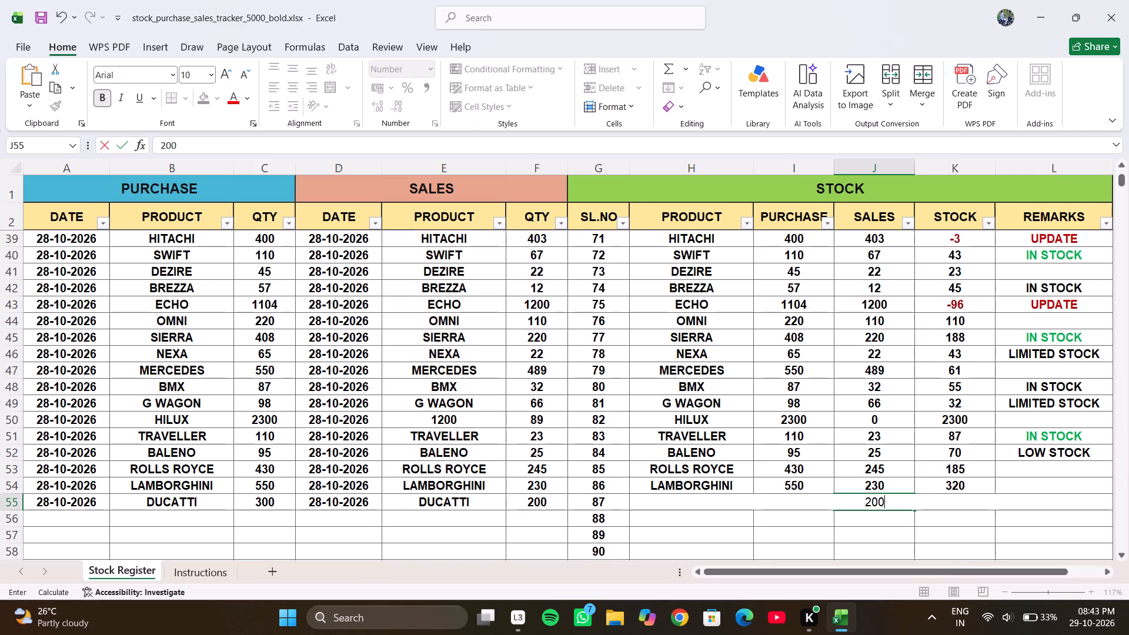
{"action": "key", "text": "Right"}
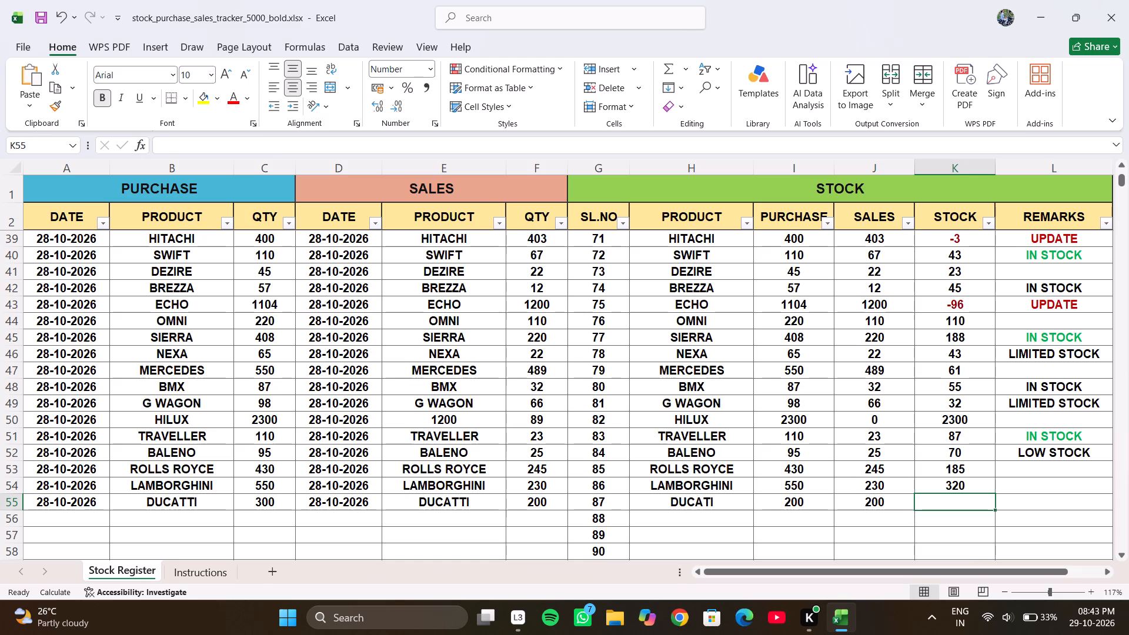
Set the STOCK section's PURCHASE value in cell I55 to 300.
{"action": "key", "text": "Left"}
{"action": "key", "text": "Left"}
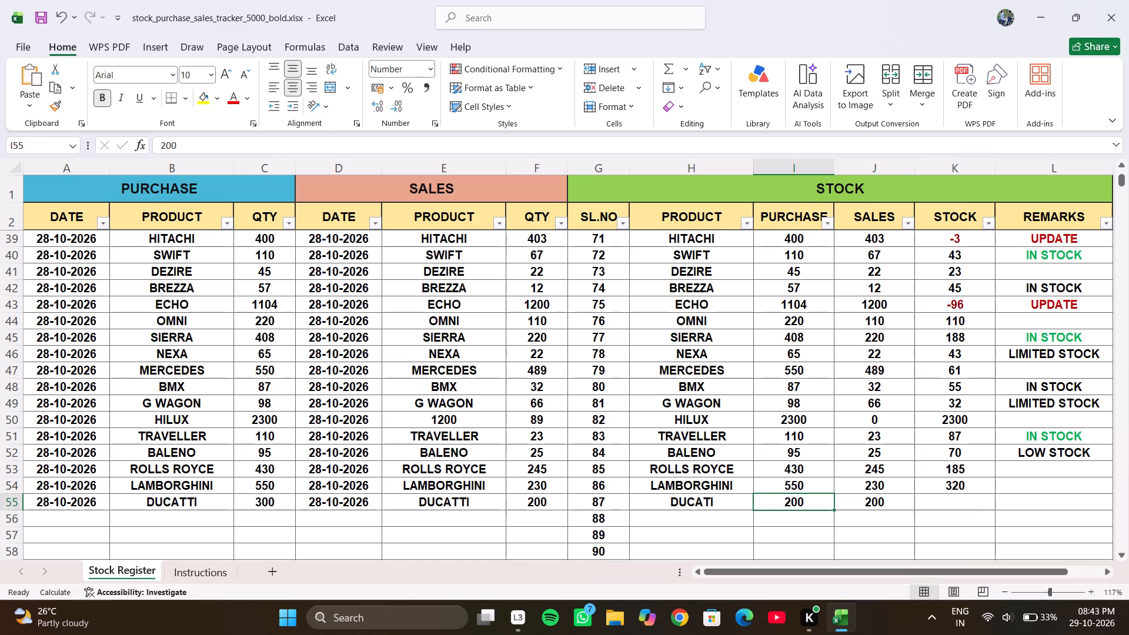
{"action": "key", "text": "BackSpace"}
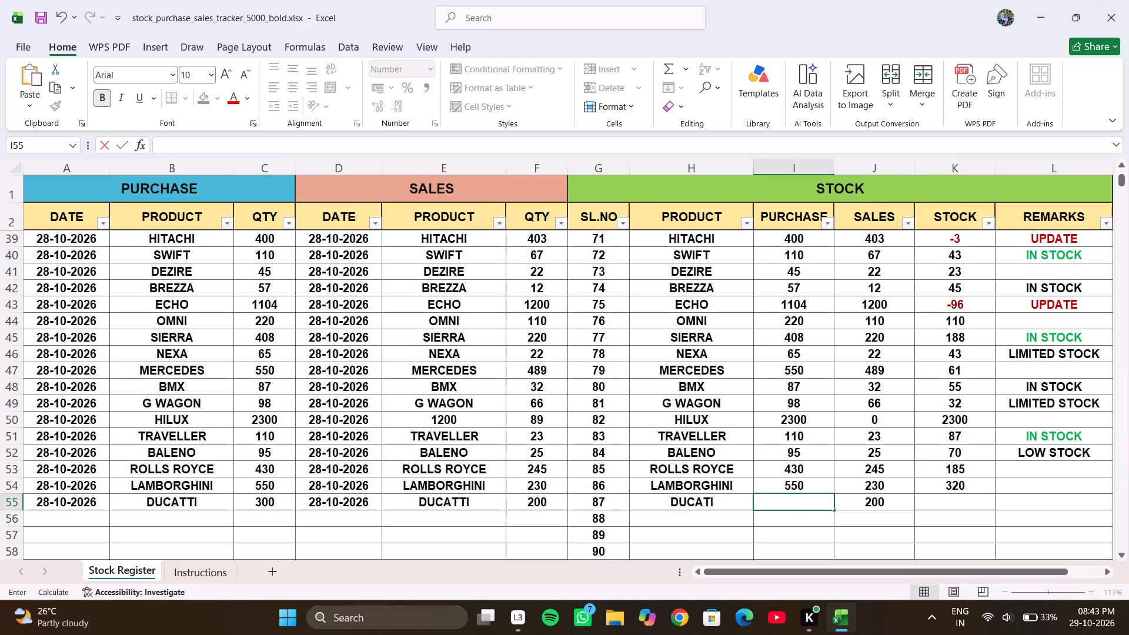
{"action": "type", "text": "300"}
{"action": "key", "text": "Right"}
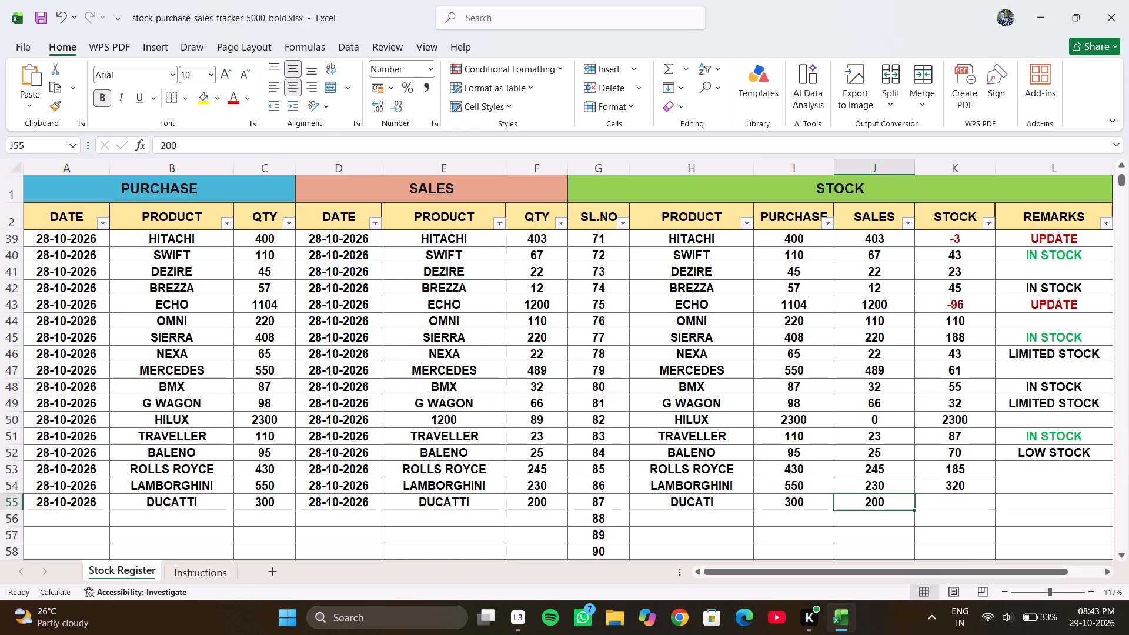
{"action": "key", "text": "Right"}
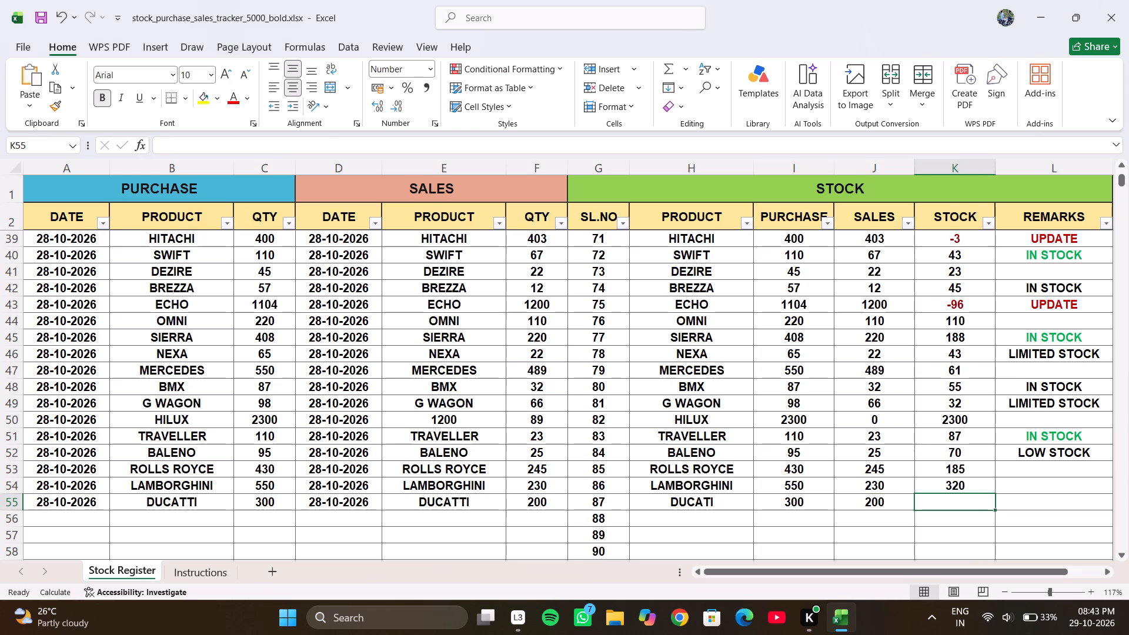
Enter 250 as the STOCK balance for the DUCATI row in cell K55.
{"action": "type", "text": "15"}
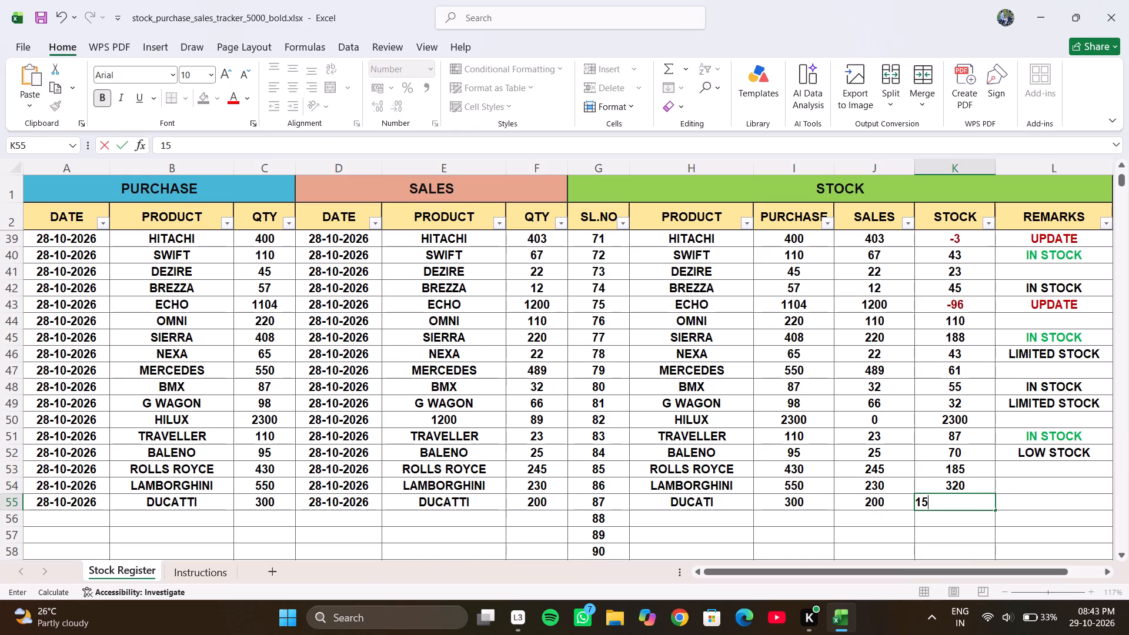
{"action": "key", "text": "BackSpace"}
{"action": "key", "text": "BackSpace"}
{"action": "type", "text": "250"}
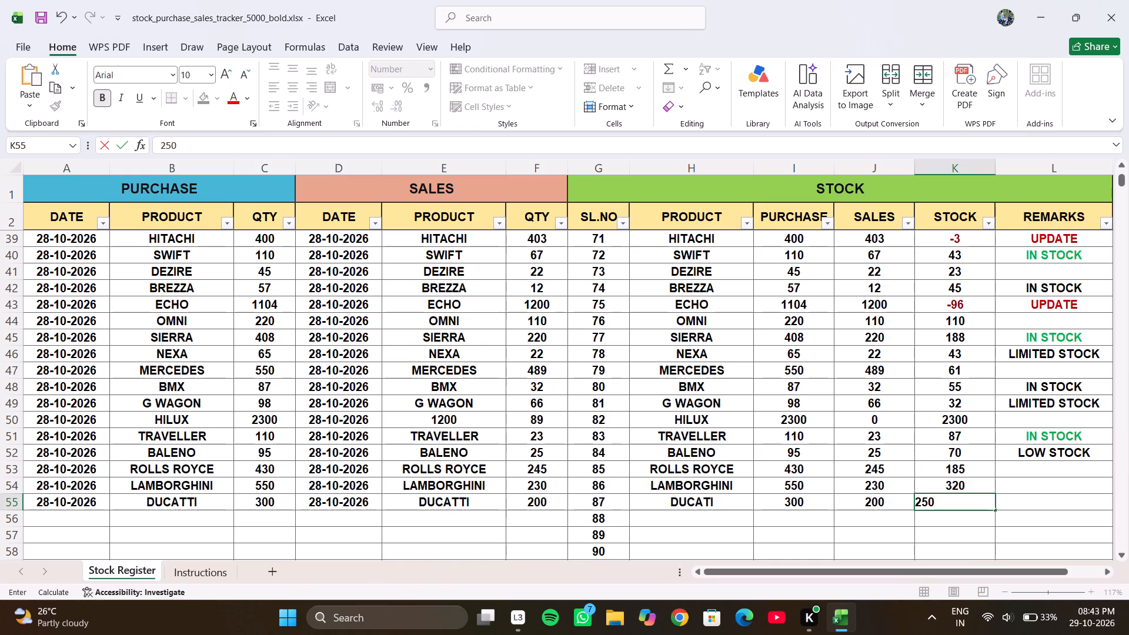
{"action": "key", "text": "Right"}
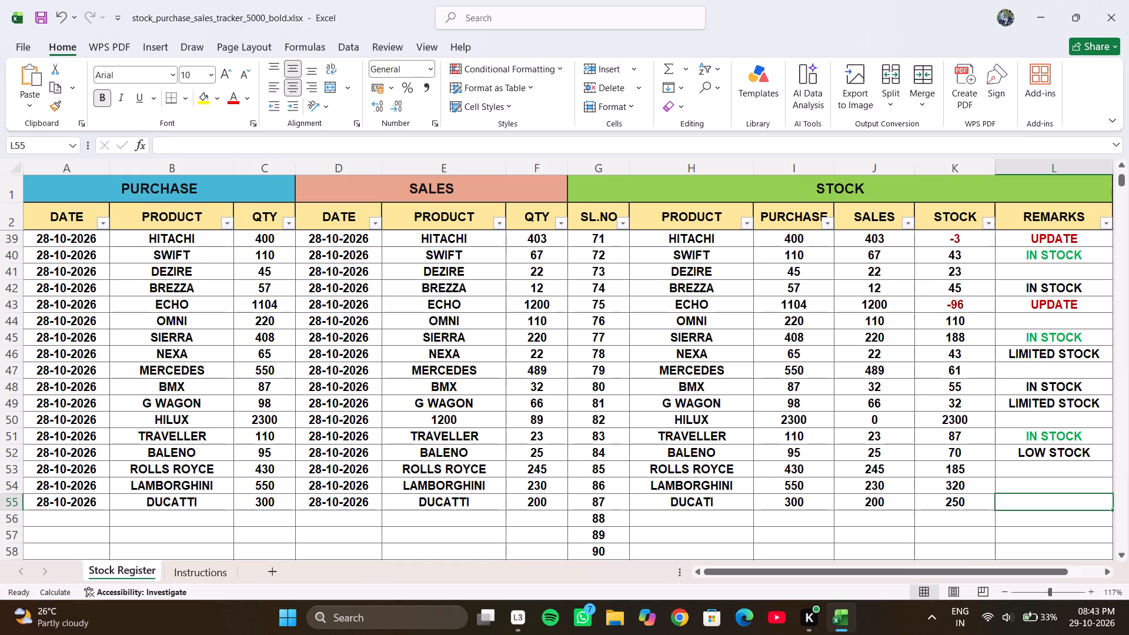
Enter LOW STOCK as the remark for the DUCATI row in cell L55.
{"action": "type", "text": "LO"}
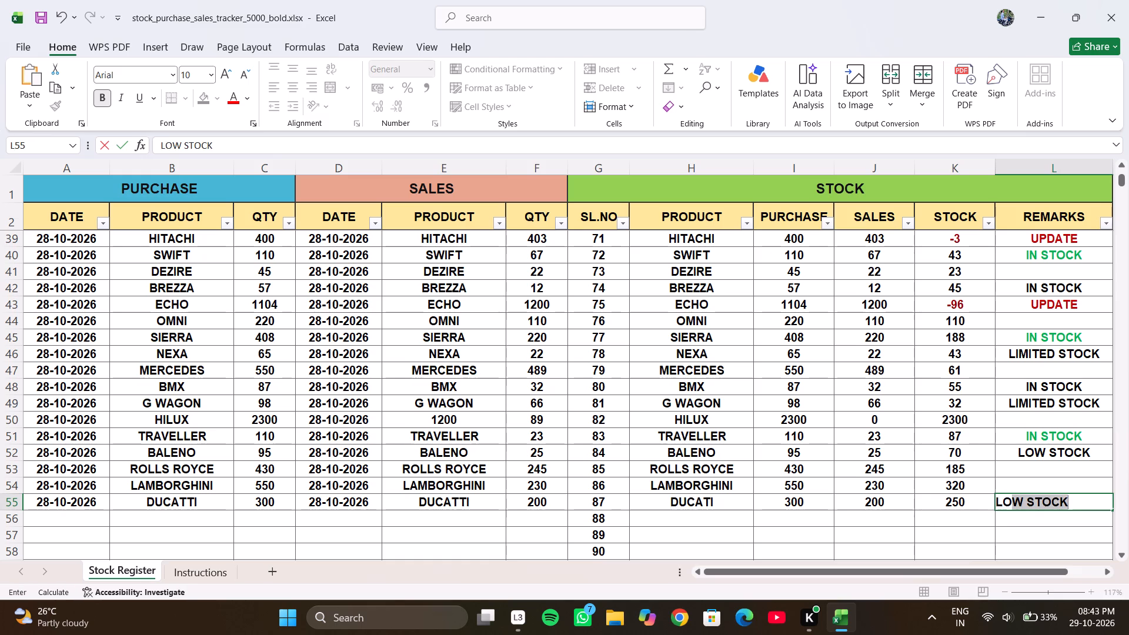
{"action": "key", "text": "Down"}
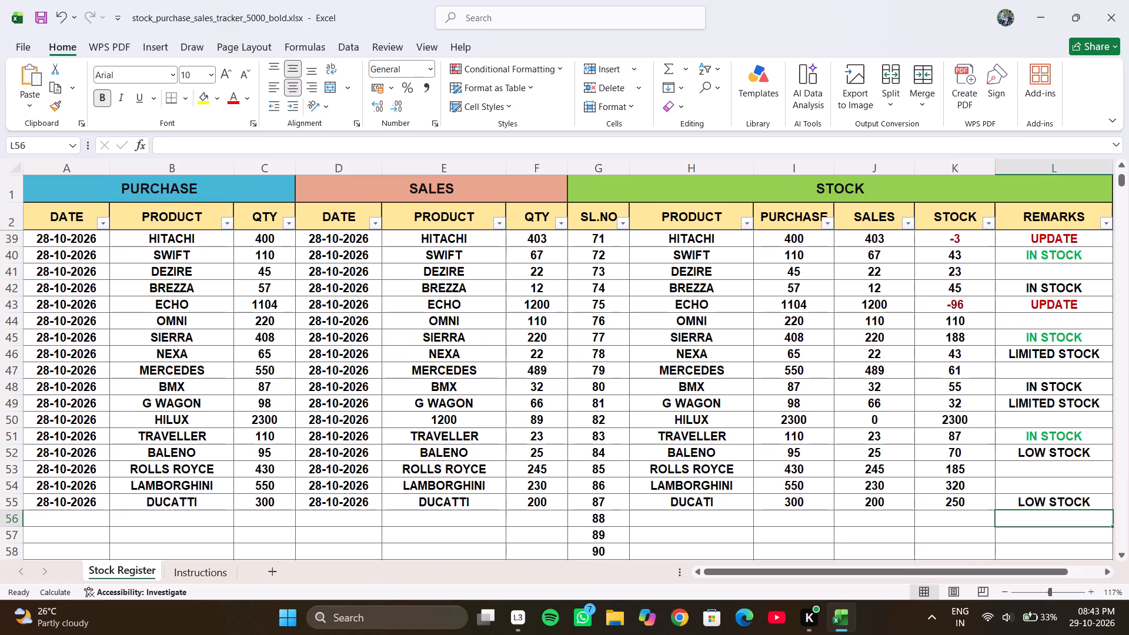
Fill the PURCHASE section of row 56 with date 28-10-2026, product ROYAL ENFIELD and quantity 550.
{"action": "key", "text": "Left"}
{"action": "key", "text": "Left"}
{"action": "key", "text": "Left"}
{"action": "key", "text": "Left"}
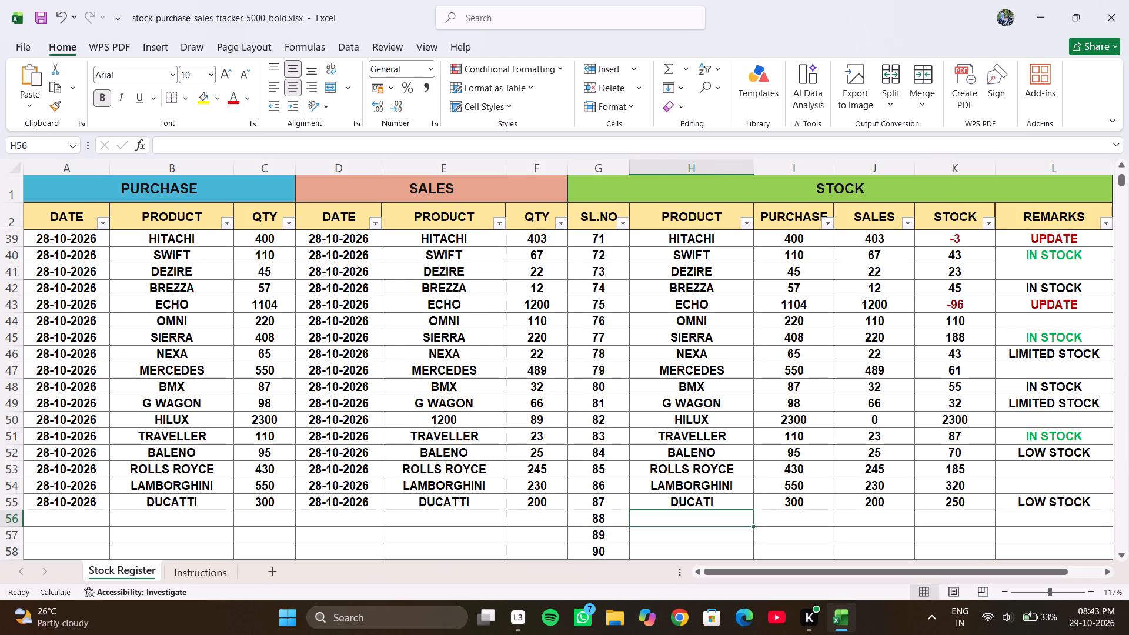
{"action": "key", "text": "Left"}
{"action": "key", "text": "Left"}
{"action": "key", "text": "Left"}
{"action": "key", "text": "Left"}
{"action": "key", "text": "Left"}
{"action": "key", "text": "Left"}
{"action": "key", "text": "Left"}
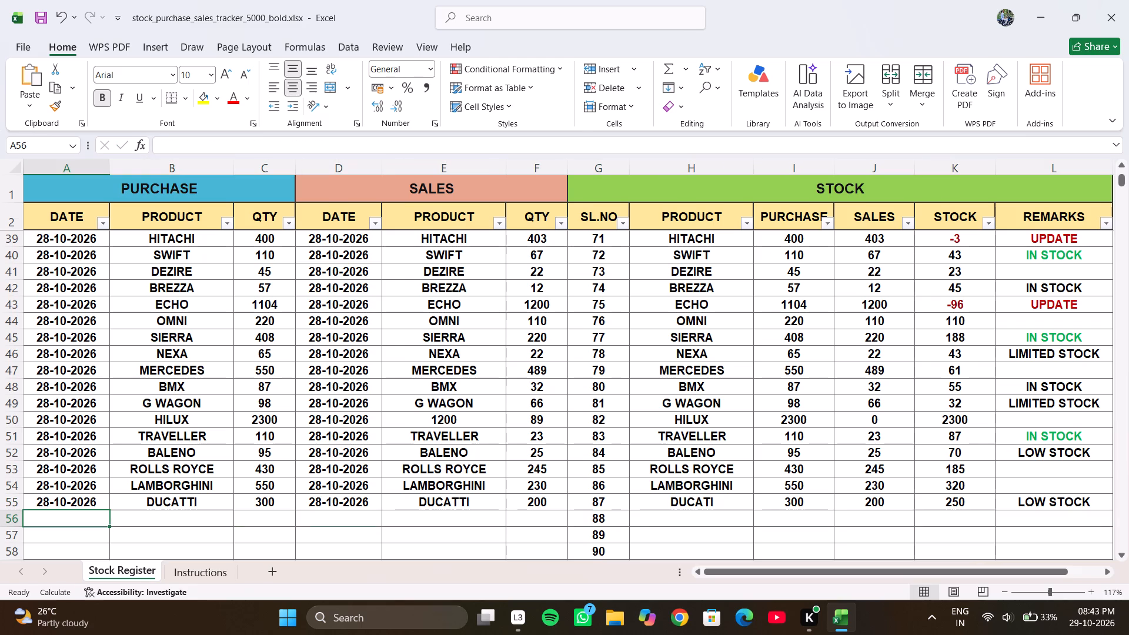
{"action": "type", "text": "28-"}
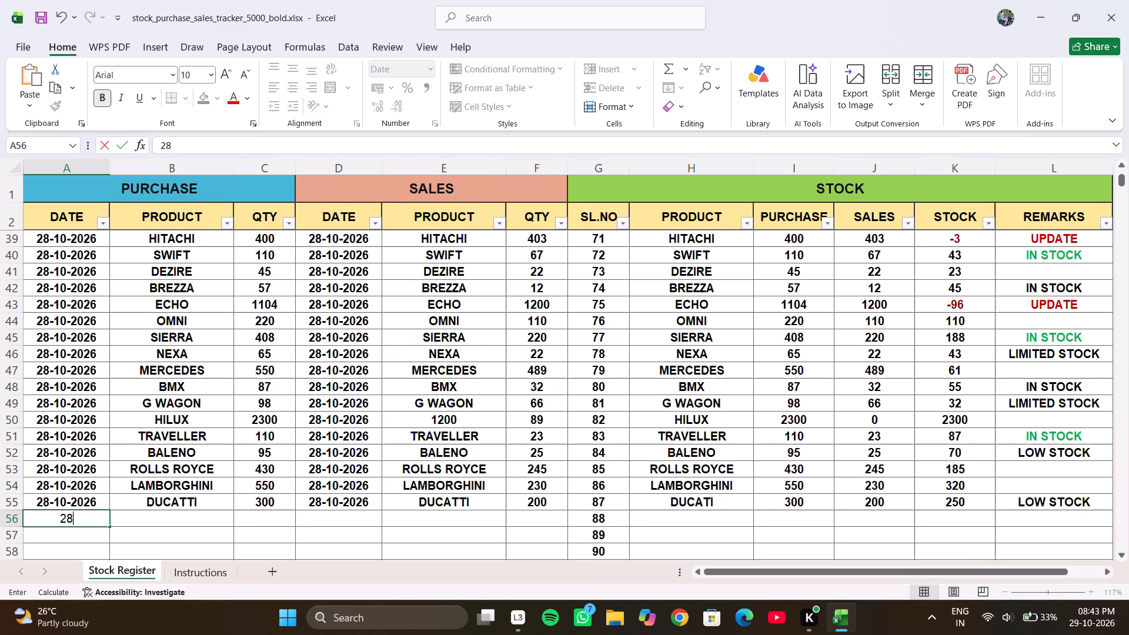
{"action": "key", "text": "1"}
{"action": "type", "text": "0-"}
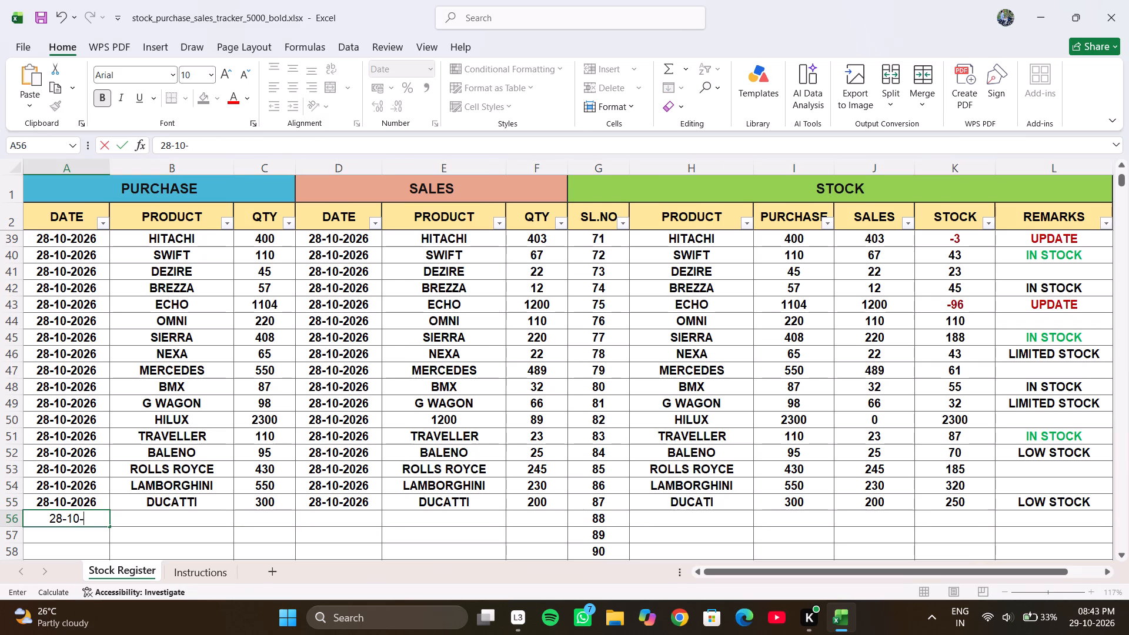
{"action": "type", "text": "2026"}
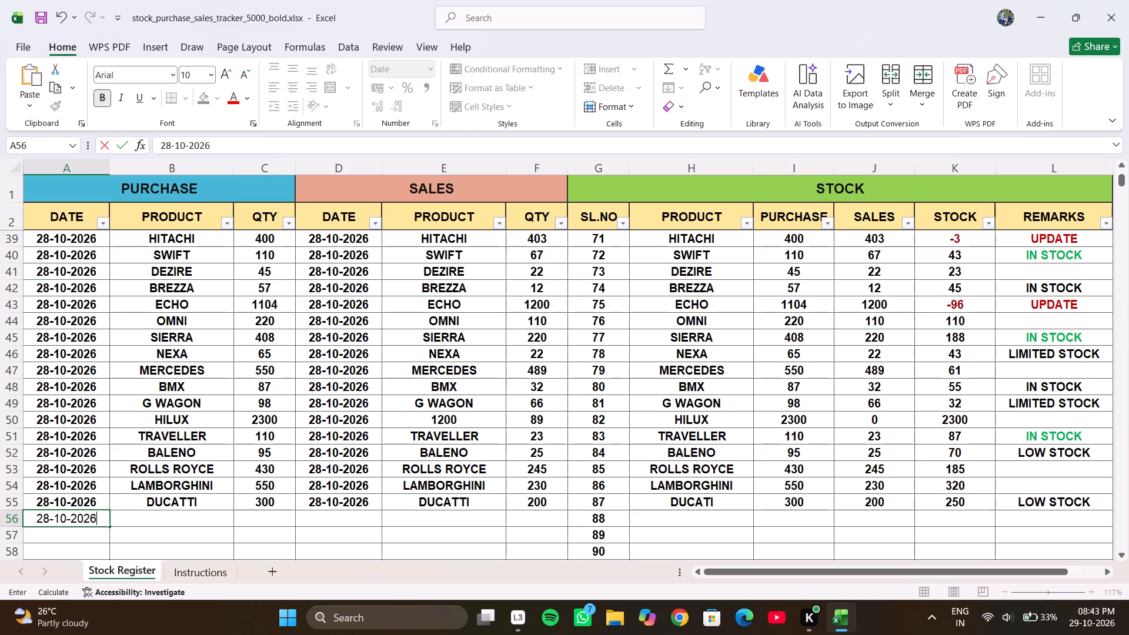
{"action": "key", "text": "Right"}
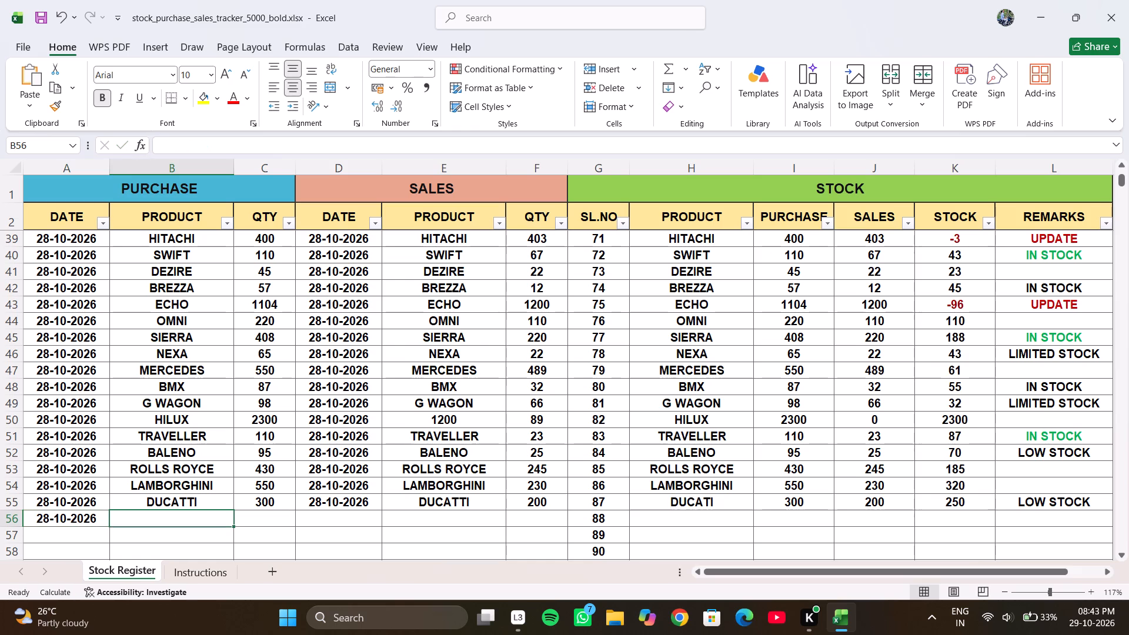
{"action": "type", "text": "ROYAL ENFIELD"}
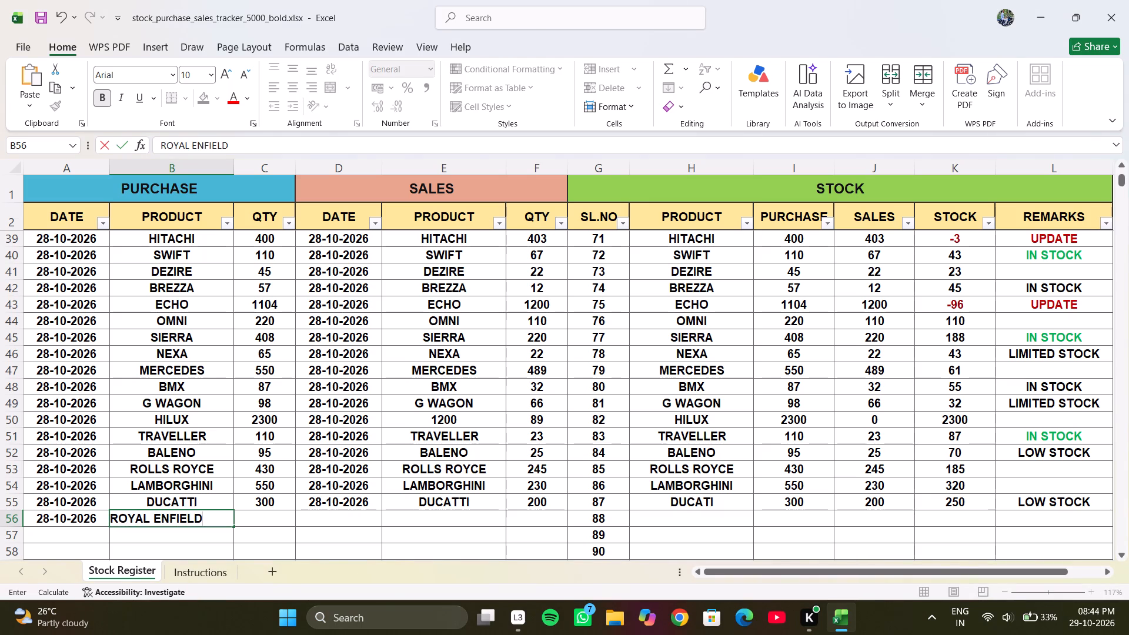
{"action": "key", "text": "Right"}
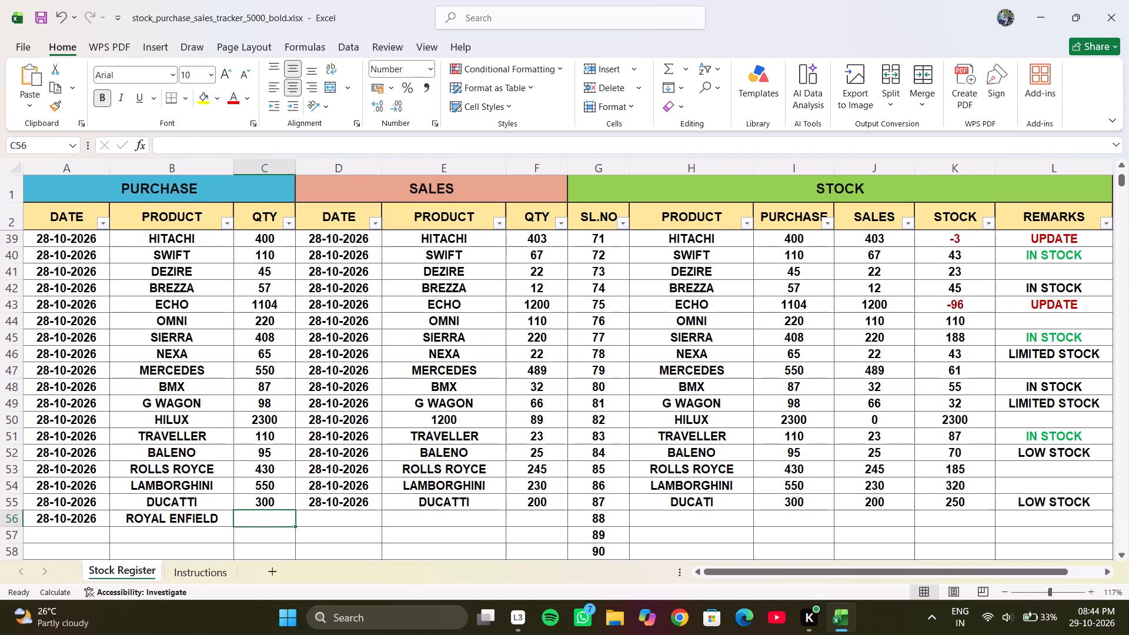
{"action": "type", "text": "550"}
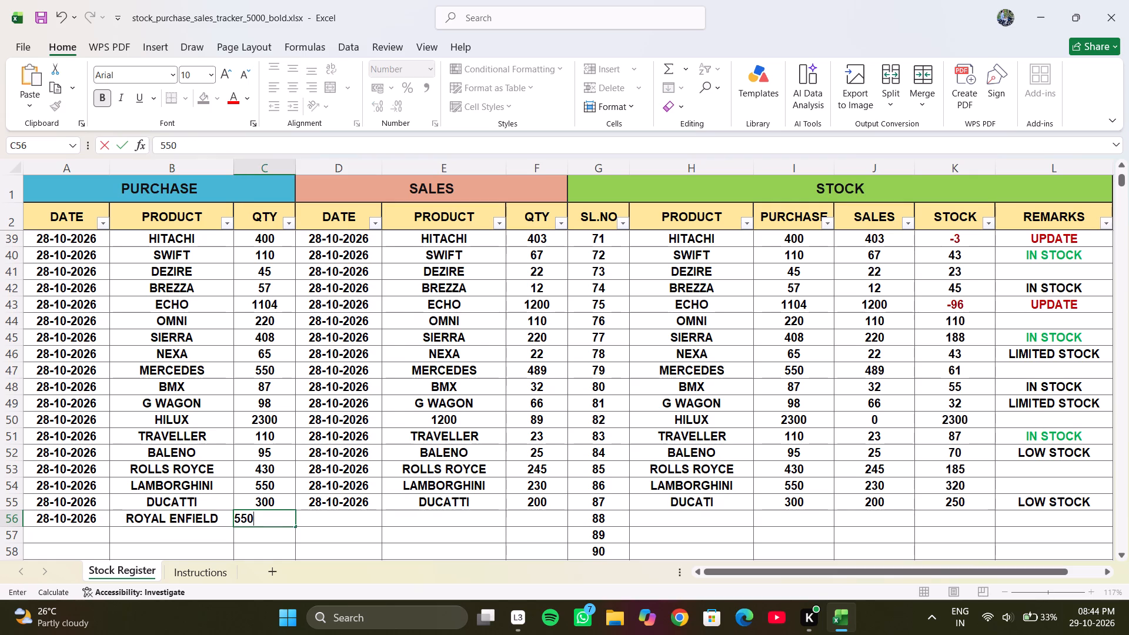
{"action": "key", "text": "Right"}
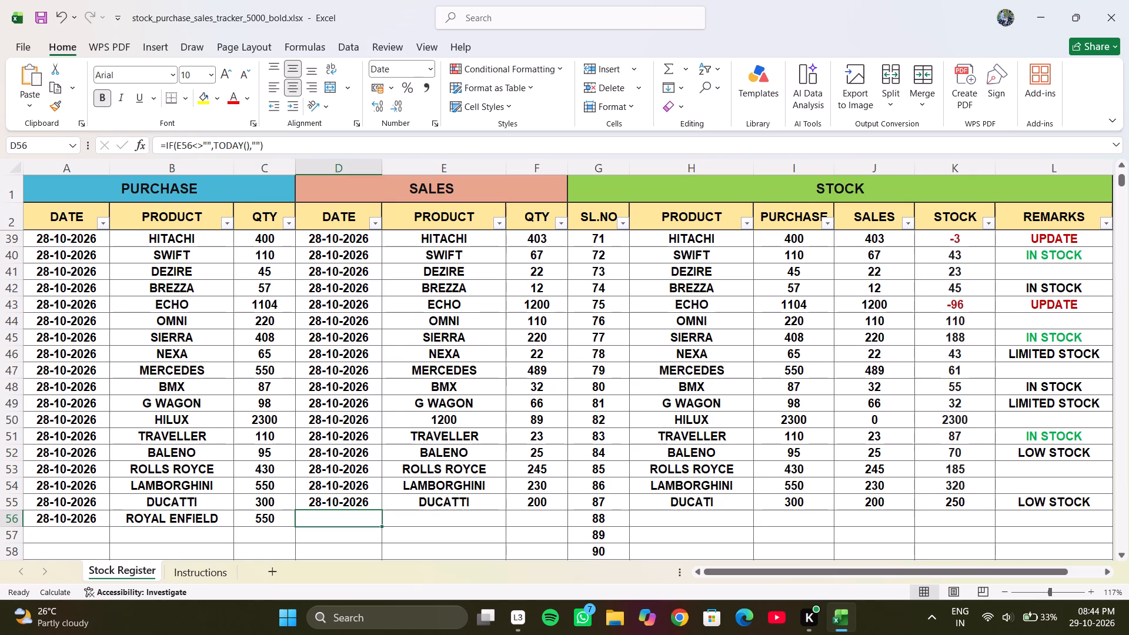
Fill the SALES section of row 56 with date 28-10-2026, product ROYAL ENFIELD and quantity 300.
{"action": "key", "text": "2"}
{"action": "key", "text": "8"}
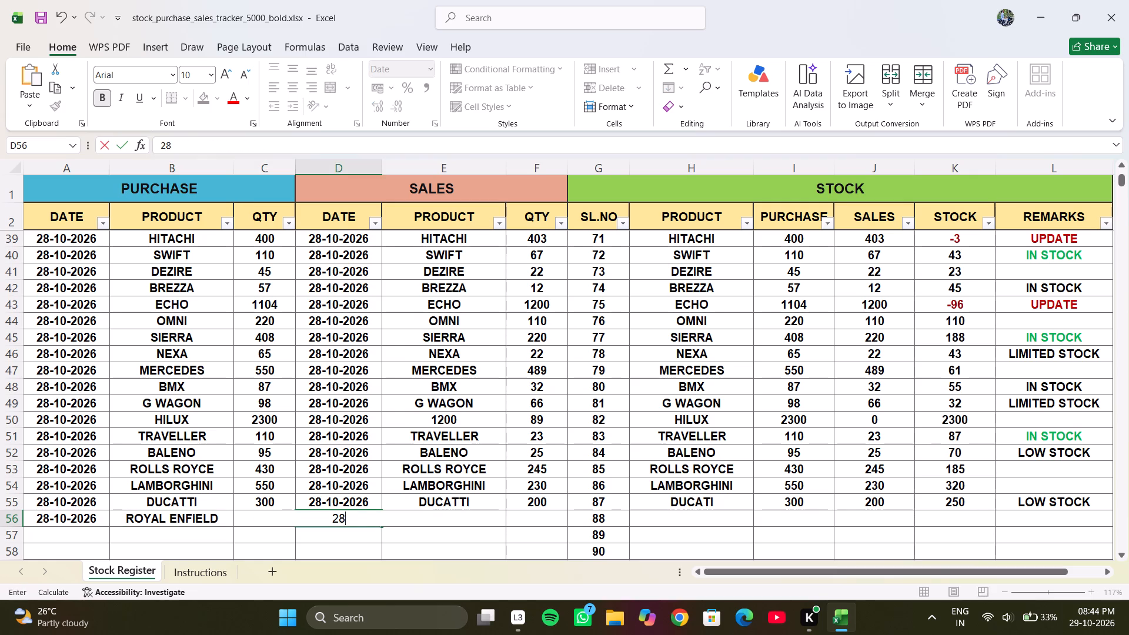
{"action": "type", "text": "-10-"}
{"action": "type", "text": "2026"}
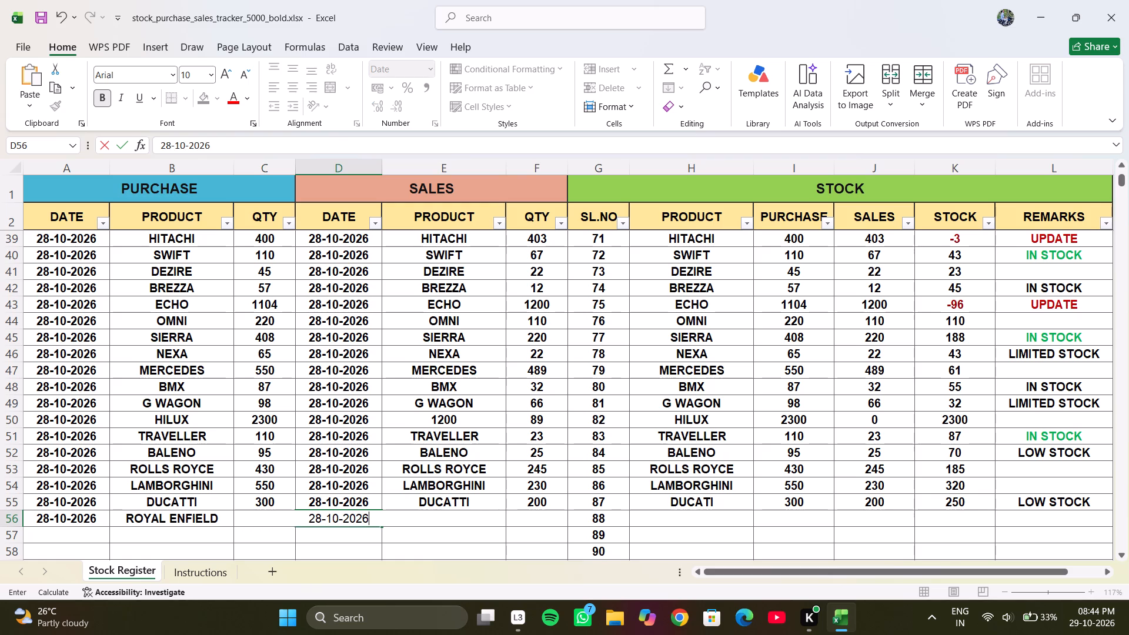
{"action": "key", "text": "Right"}
{"action": "type", "text": "ROYAL ENFIELD"}
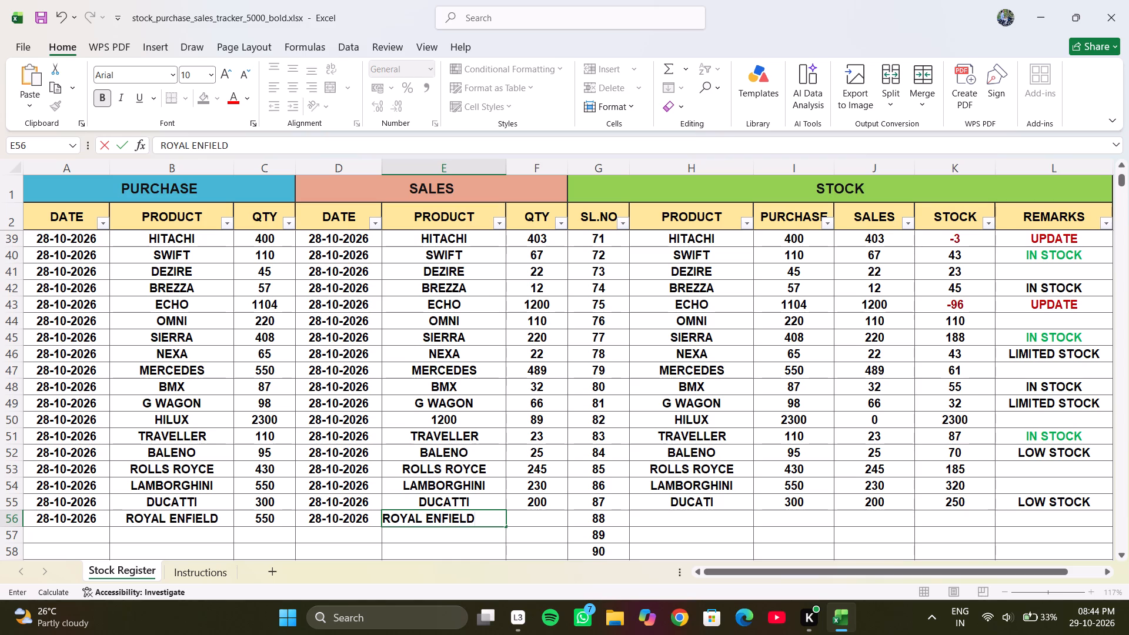
{"action": "key", "text": "Right"}
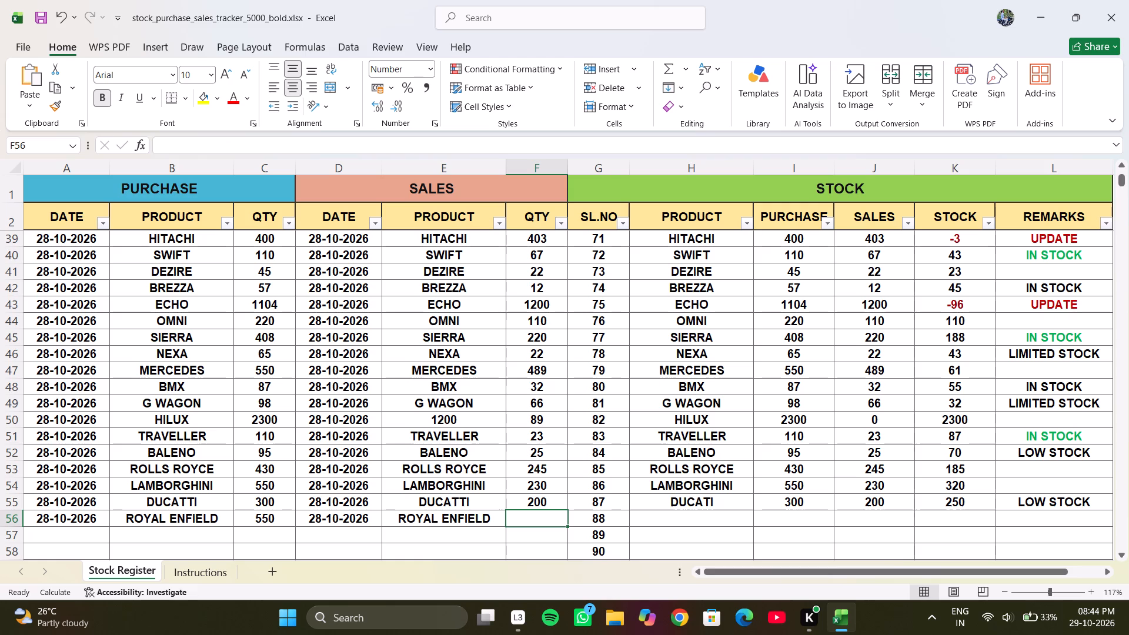
{"action": "type", "text": "300"}
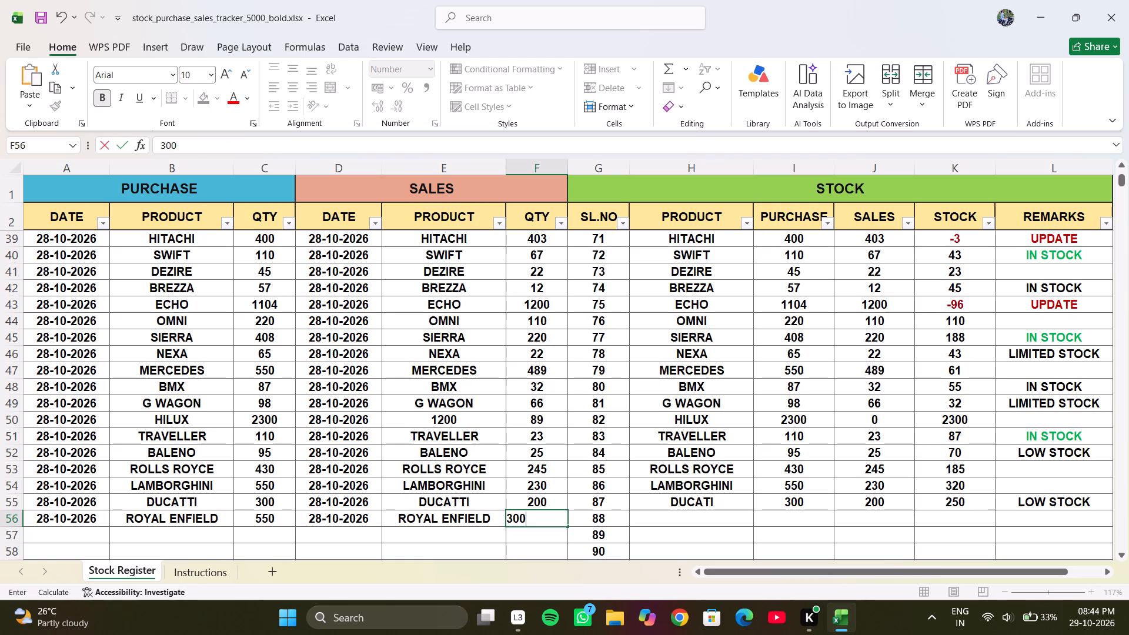
{"action": "key", "text": "Right"}
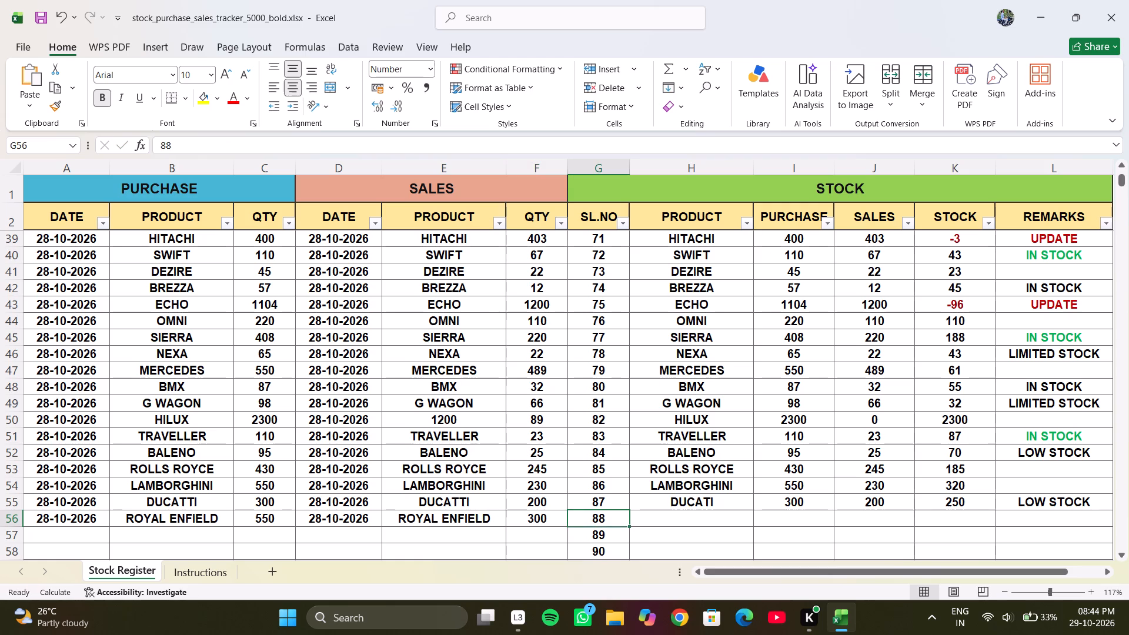
Enter ROYAL ENFIELD as the STOCK section's product in cell H56.
{"action": "key", "text": "Right"}
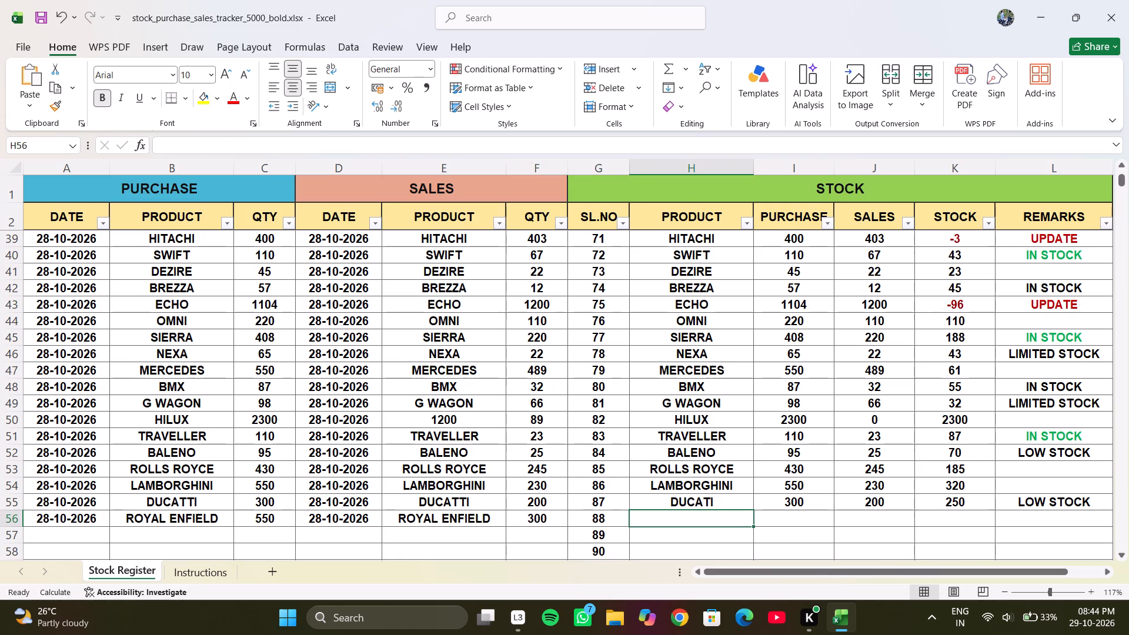
{"action": "type", "text": "ROYAL ENFG"}
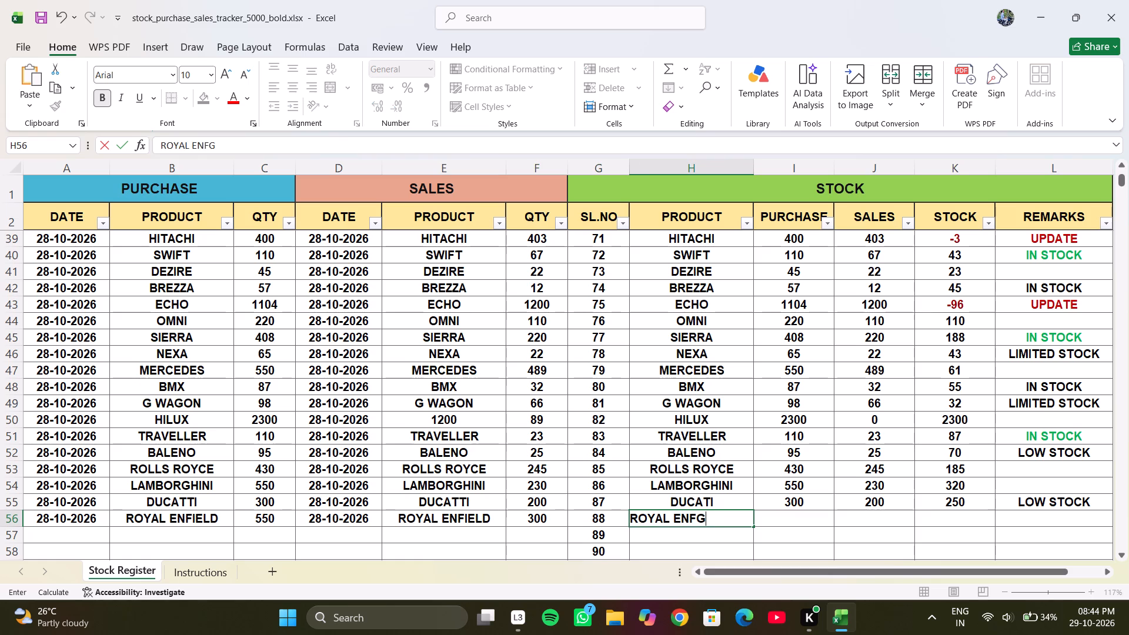
{"action": "key", "text": "BackSpace"}
{"action": "type", "text": "IELD"}
{"action": "key", "text": "Right"}
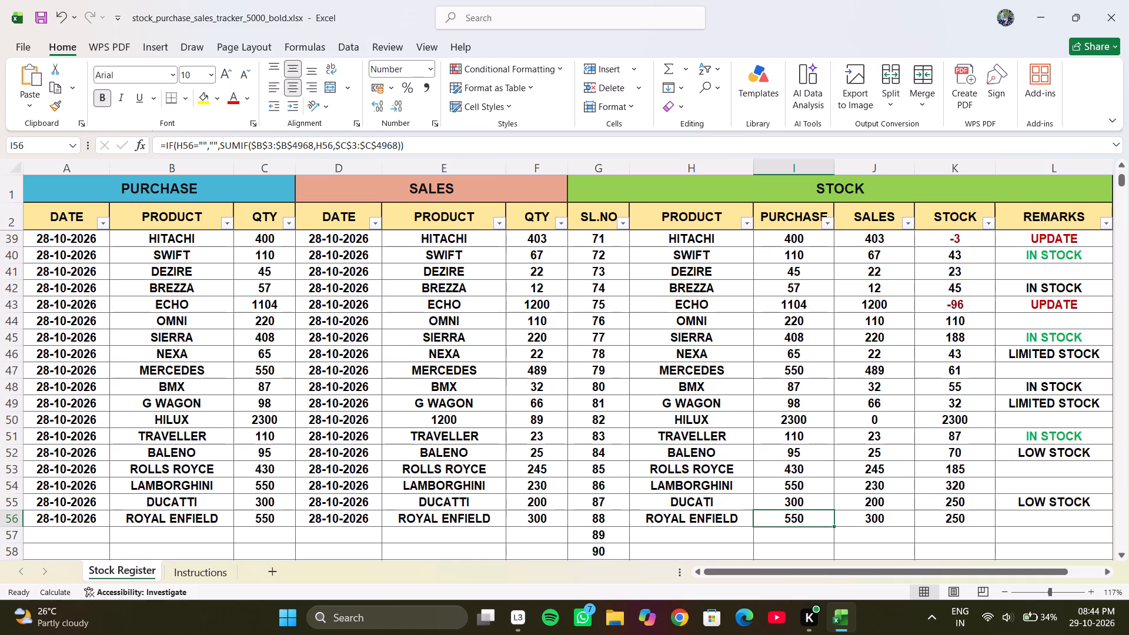
Enter IN STOCK as the remark for the ROYAL ENFIELD row in cell L56.
{"action": "key", "text": "Right"}
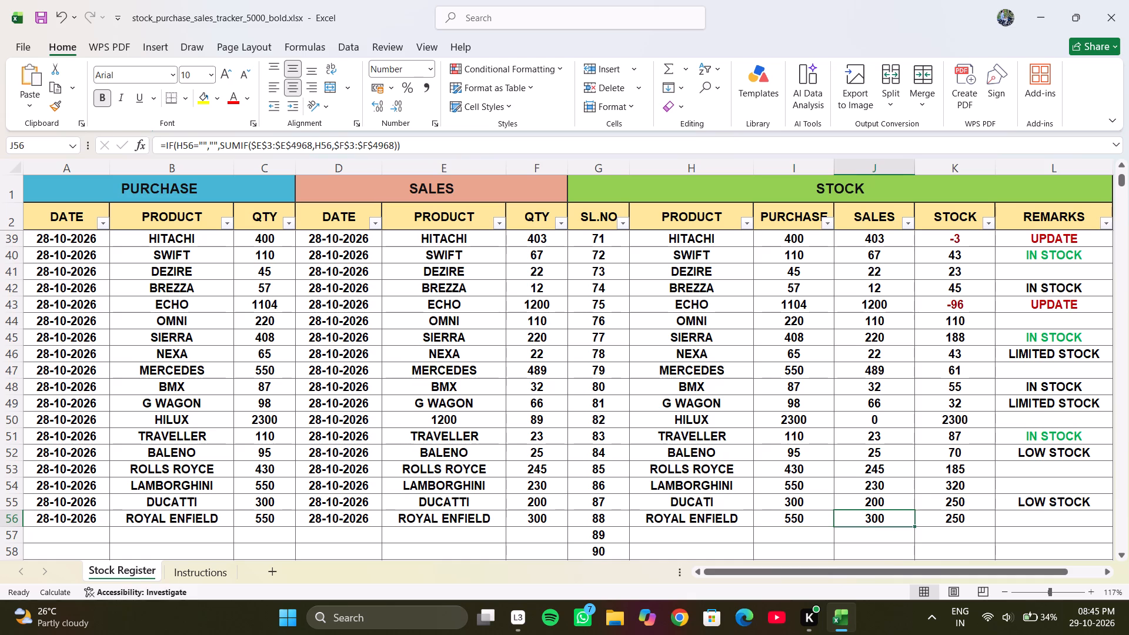
{"action": "key", "text": "Right"}
{"action": "key", "text": "Right"}
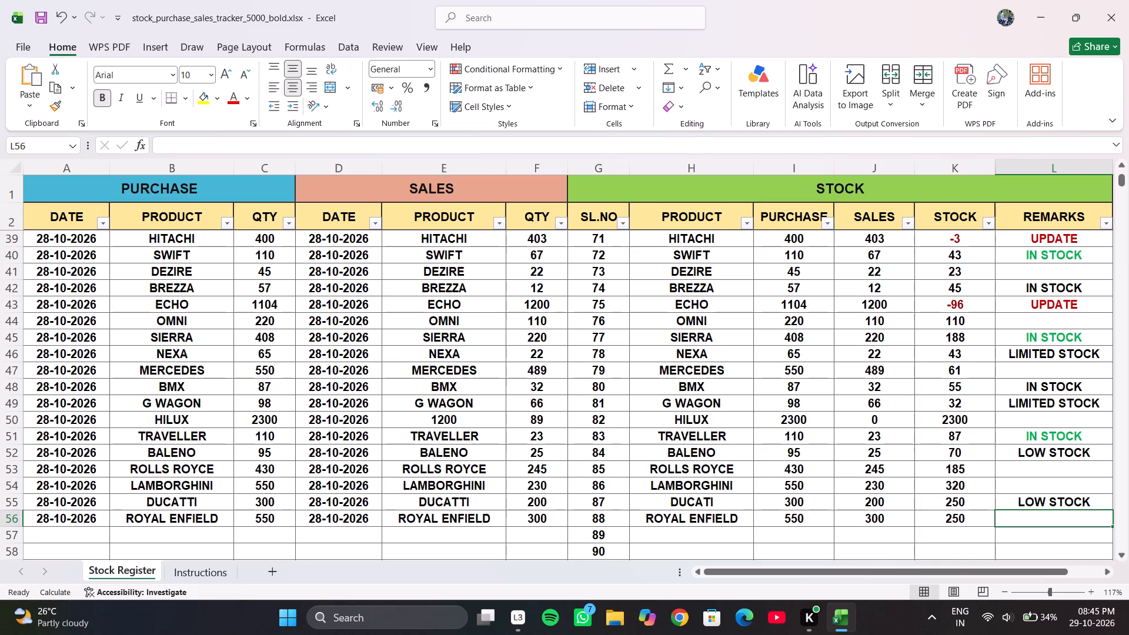
{"action": "key", "text": "Right"}
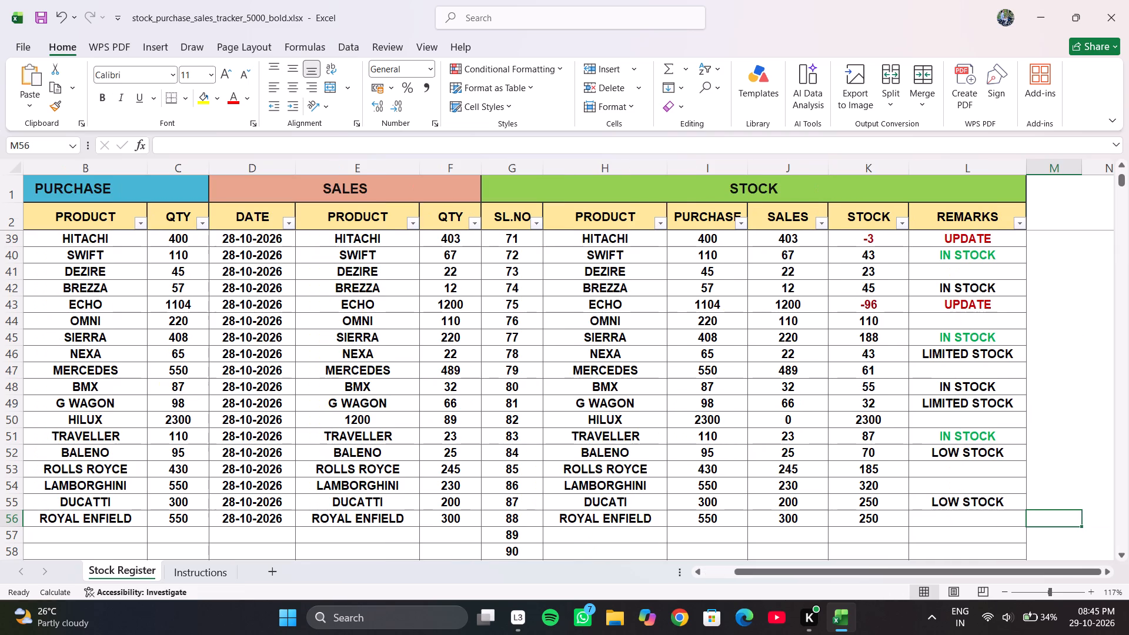
{"action": "key", "text": "Left"}
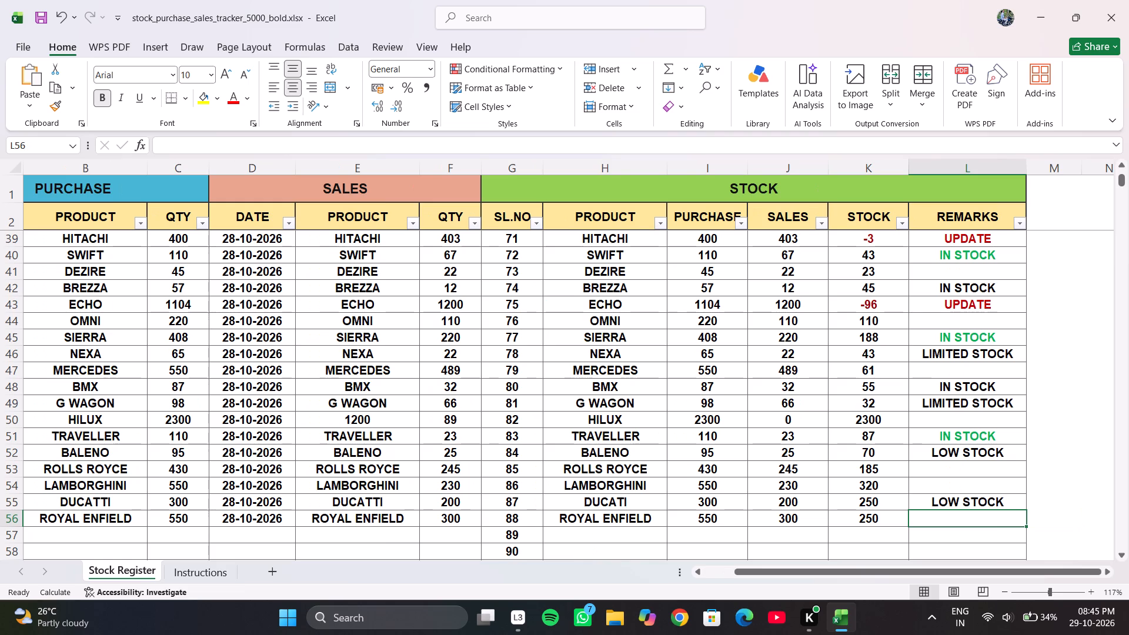
{"action": "type", "text": "IN"}
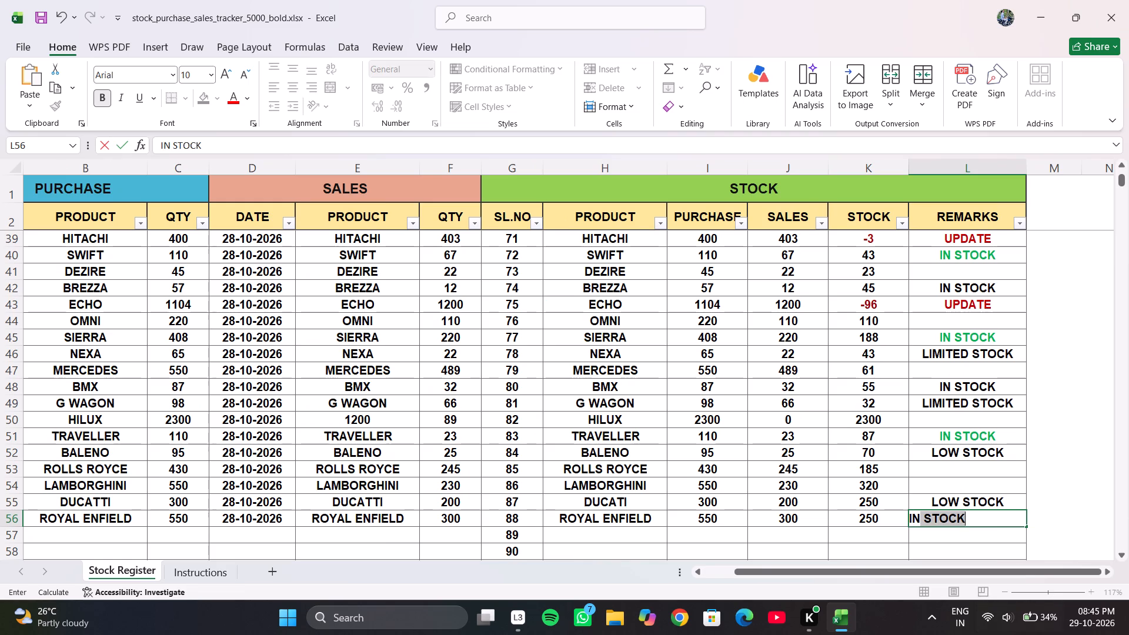
{"action": "left_click_drag", "start_coordinate": [1026, 572], "coordinate": [951, 575]}
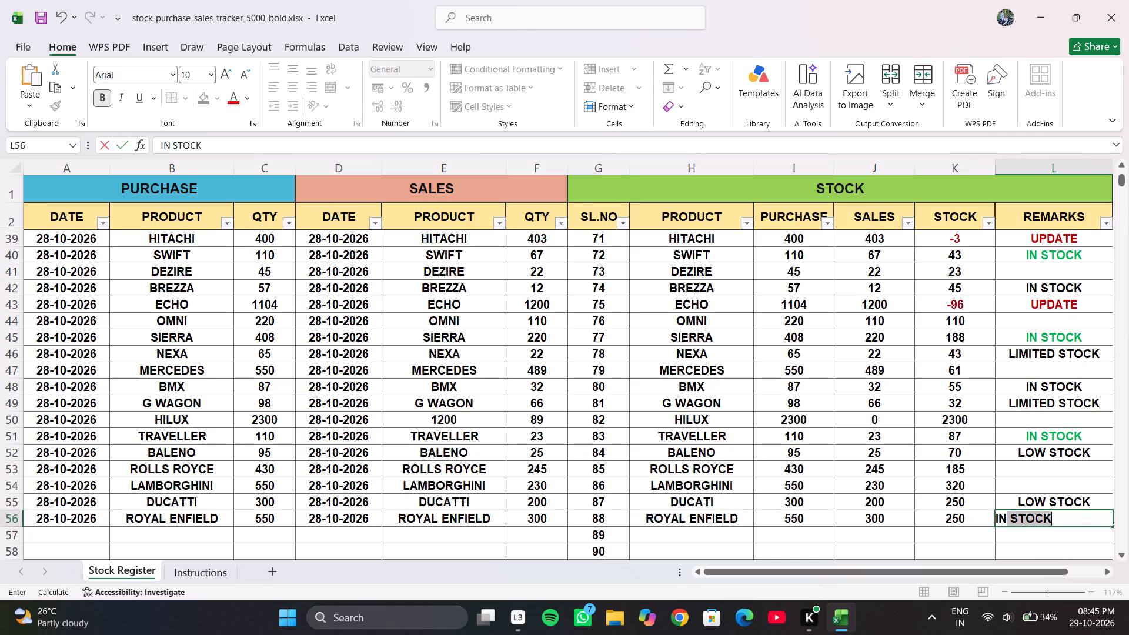
{"action": "key", "text": "Left"}
Enter the date 28-10-2026 in the PURCHASE section's date cell A57.
{"action": "key", "text": "Down"}
{"action": "key", "text": "Down"}
{"action": "key", "text": "Down"}
{"action": "key", "text": "Left"}
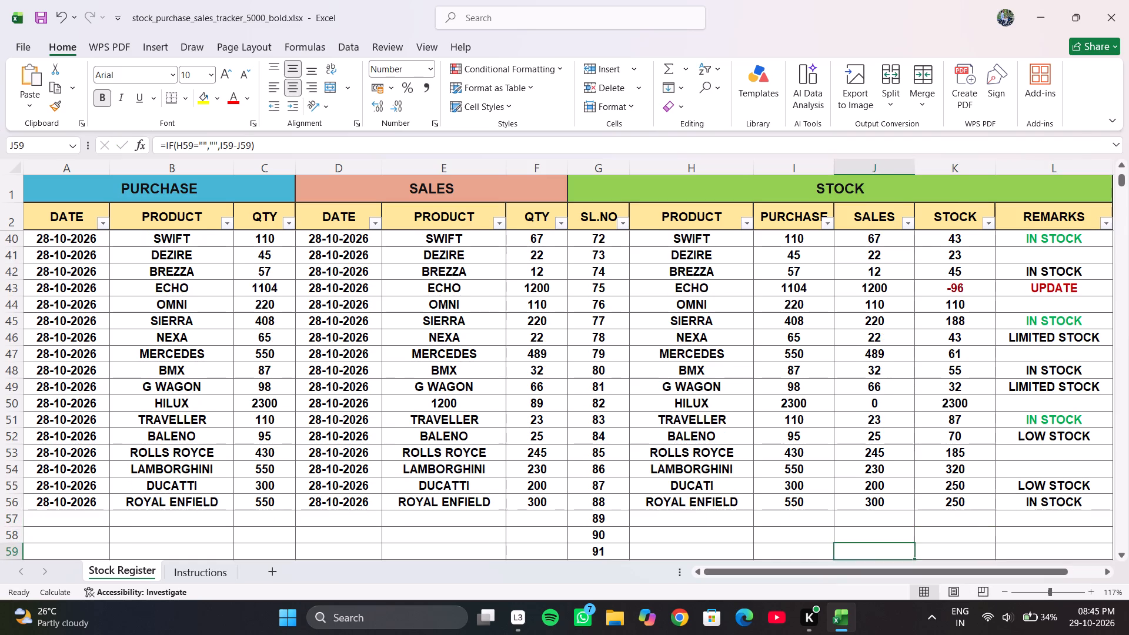
{"action": "key", "text": "Left"}
{"action": "key", "text": "Left"}
{"action": "key", "text": "Left"}
{"action": "key", "text": "Left"}
{"action": "key", "text": "Left"}
{"action": "key", "text": "Left"}
{"action": "key", "text": "Up"}
{"action": "key", "text": "Up"}
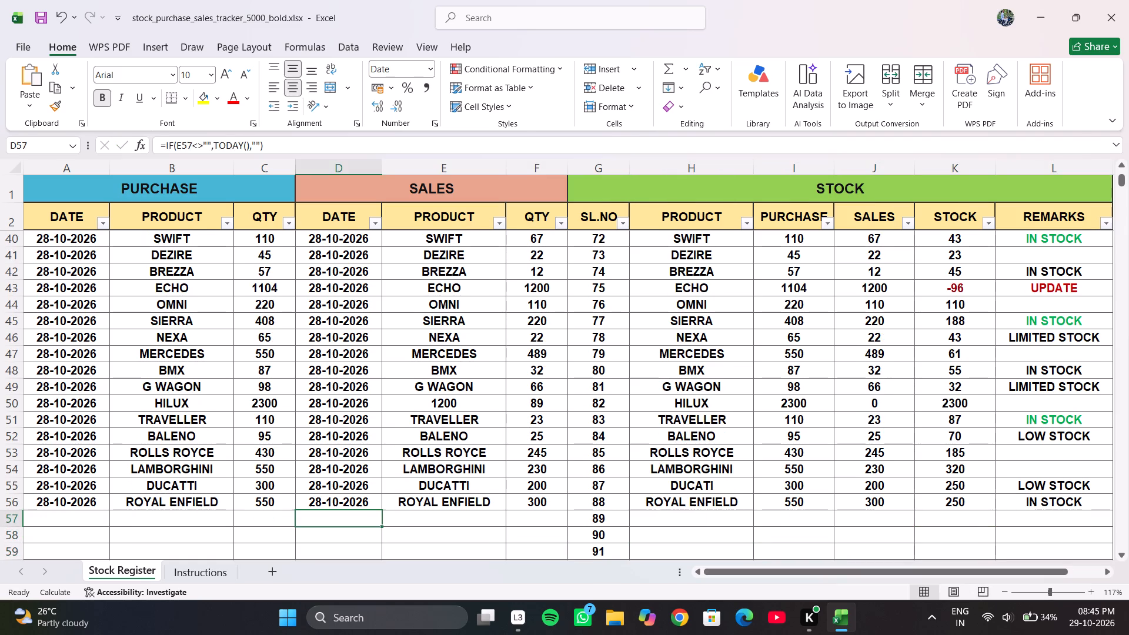
{"action": "key", "text": "Left"}
{"action": "key", "text": "Left"}
{"action": "key", "text": "Left"}
{"action": "key", "text": "Left"}
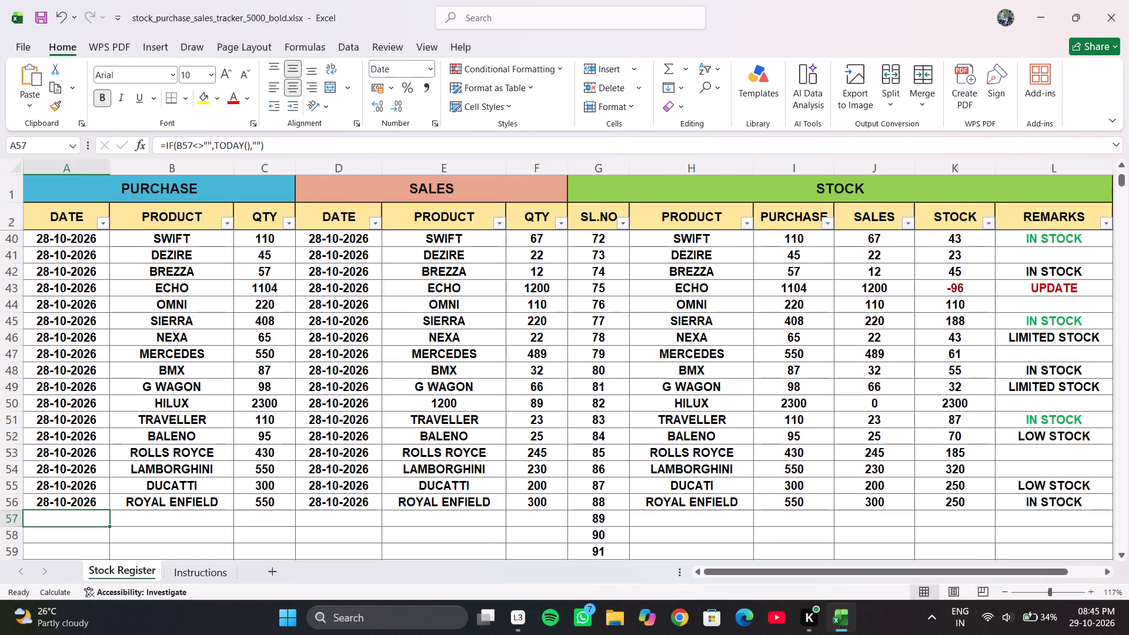
{"action": "type", "text": "28-1"}
{"action": "key", "text": "0"}
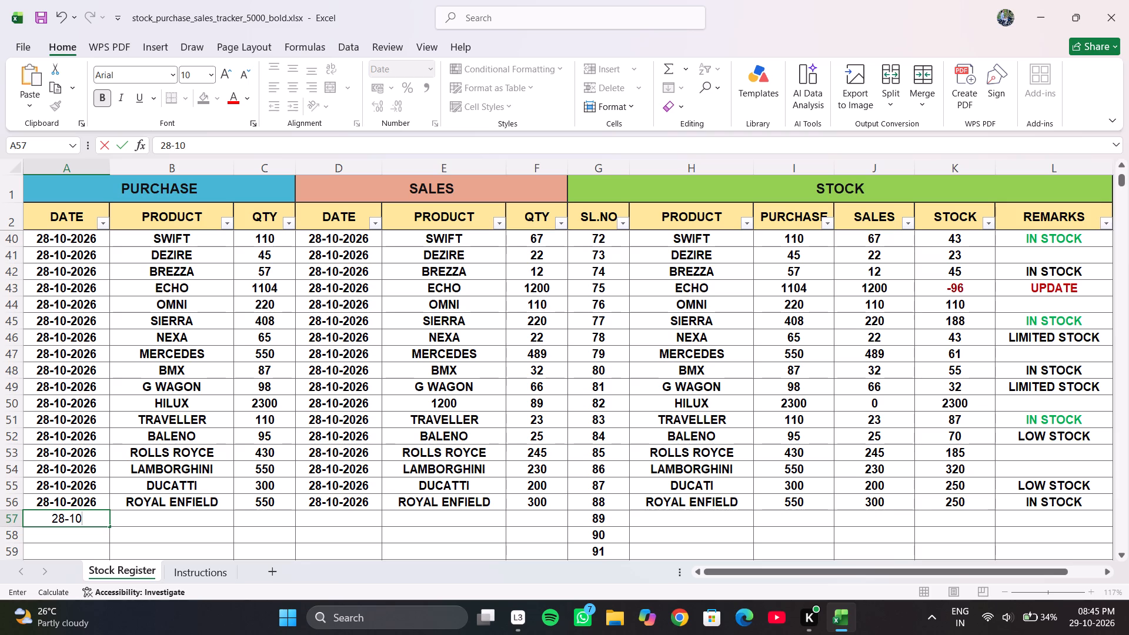
{"action": "key", "text": "minus"}
{"action": "type", "text": "2926"}
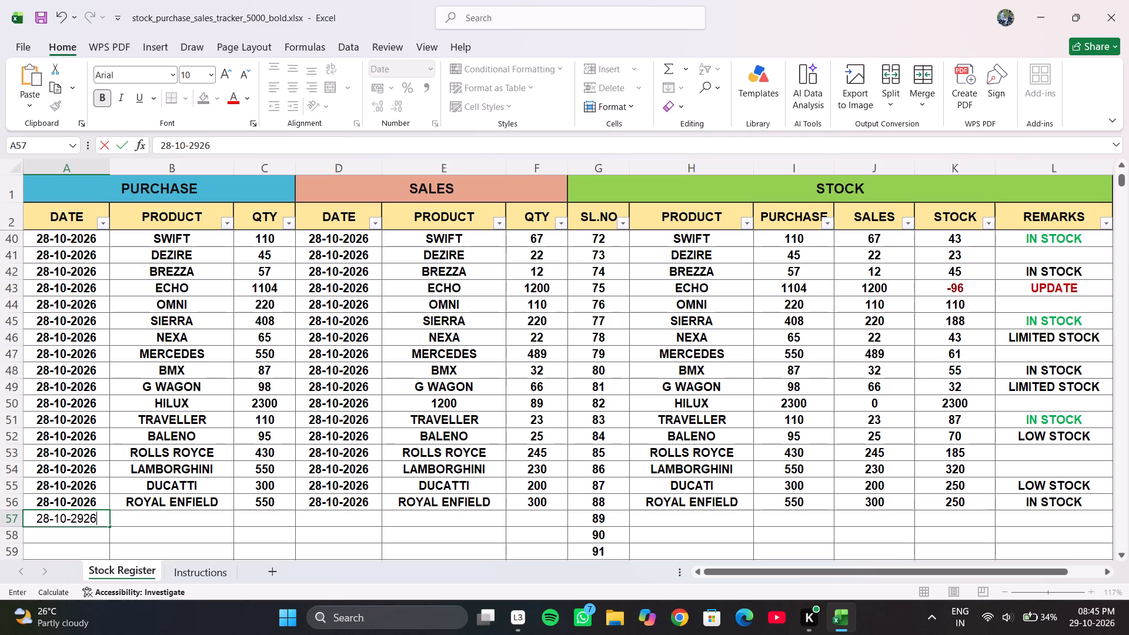
{"action": "key", "text": "BackSpace"}
{"action": "key", "text": "BackSpace"}
{"action": "key", "text": "BackSpace"}
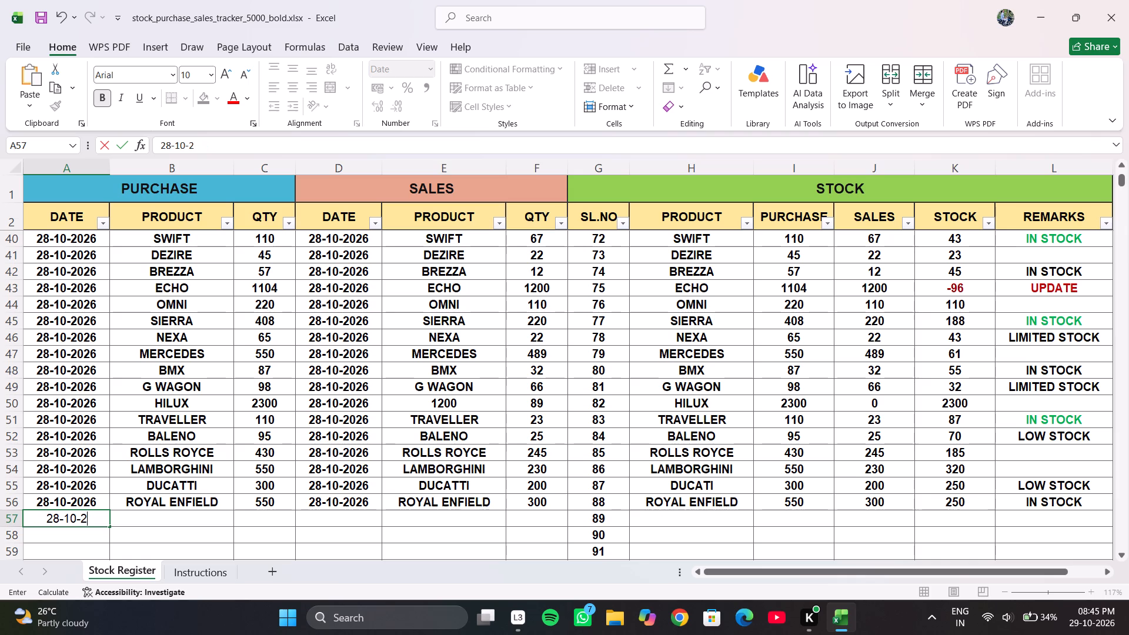
{"action": "key", "text": "0"}
{"action": "type", "text": "26"}
{"action": "key", "text": "Right"}
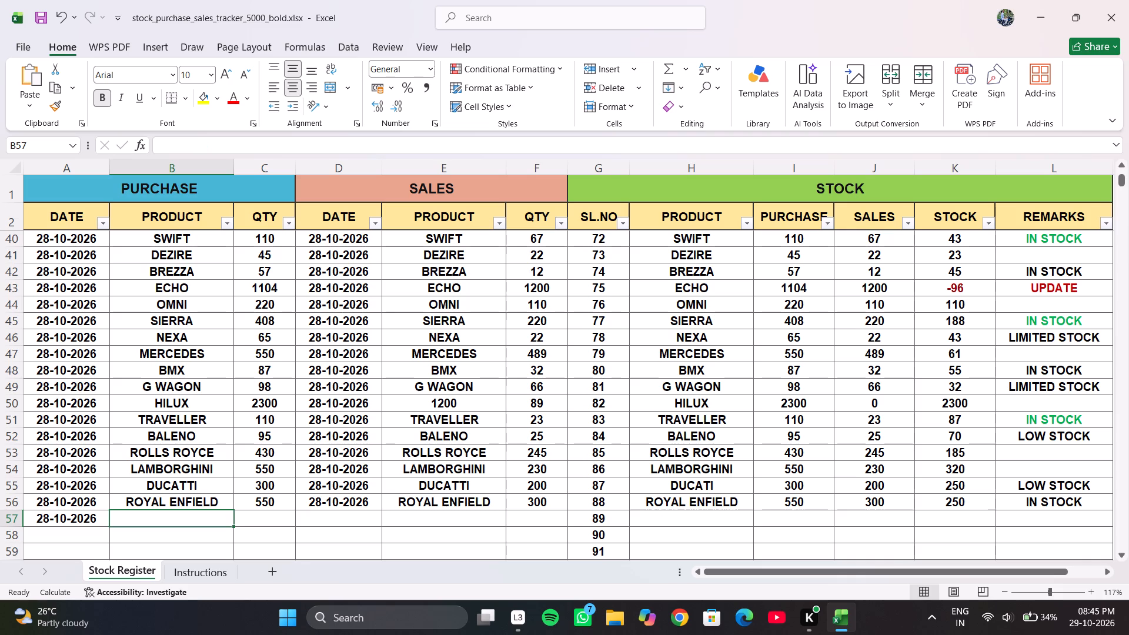
Complete the PURCHASE section of row 57 with product OMNI and quantity 450.
{"action": "type", "text": "OMNI"}
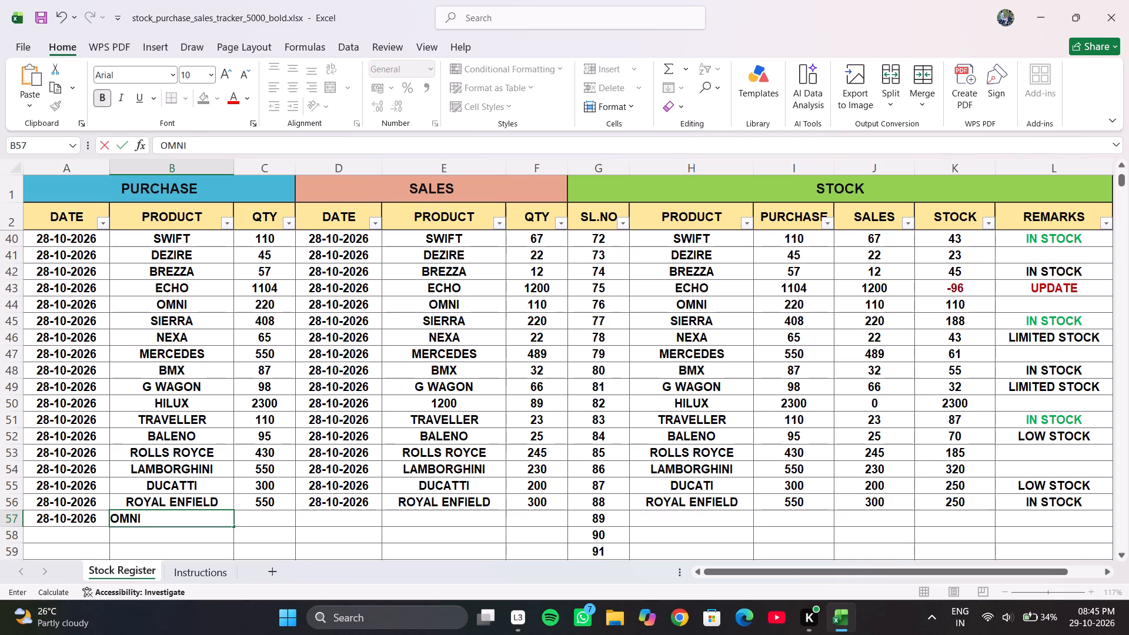
{"action": "key", "text": "Right"}
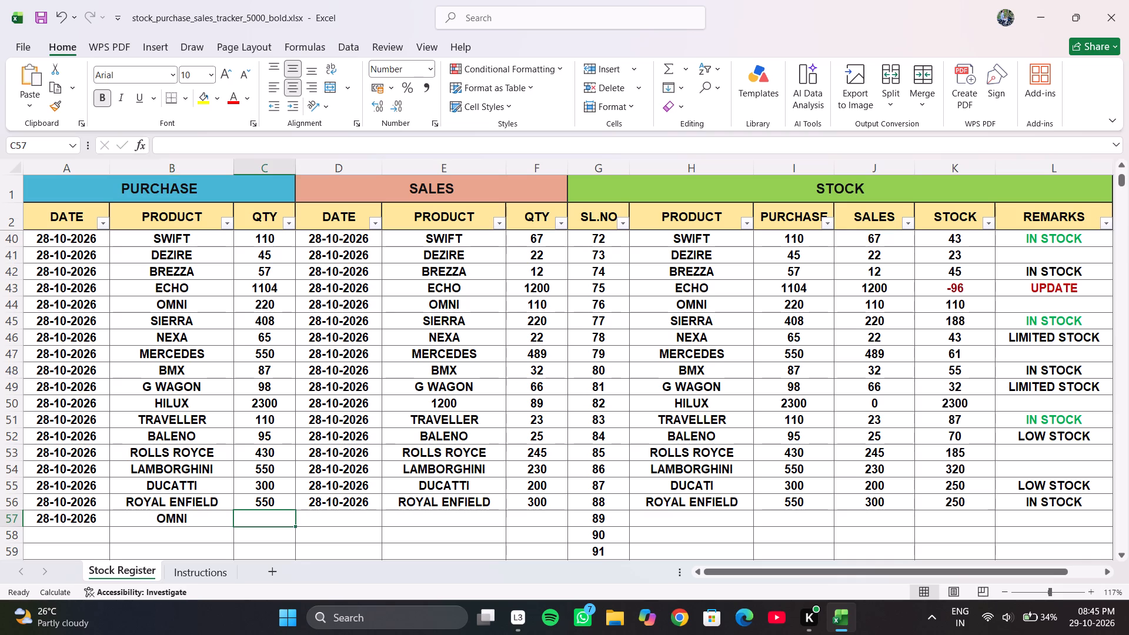
{"action": "key", "text": "4"}
{"action": "type", "text": "50"}
{"action": "key", "text": "Right"}
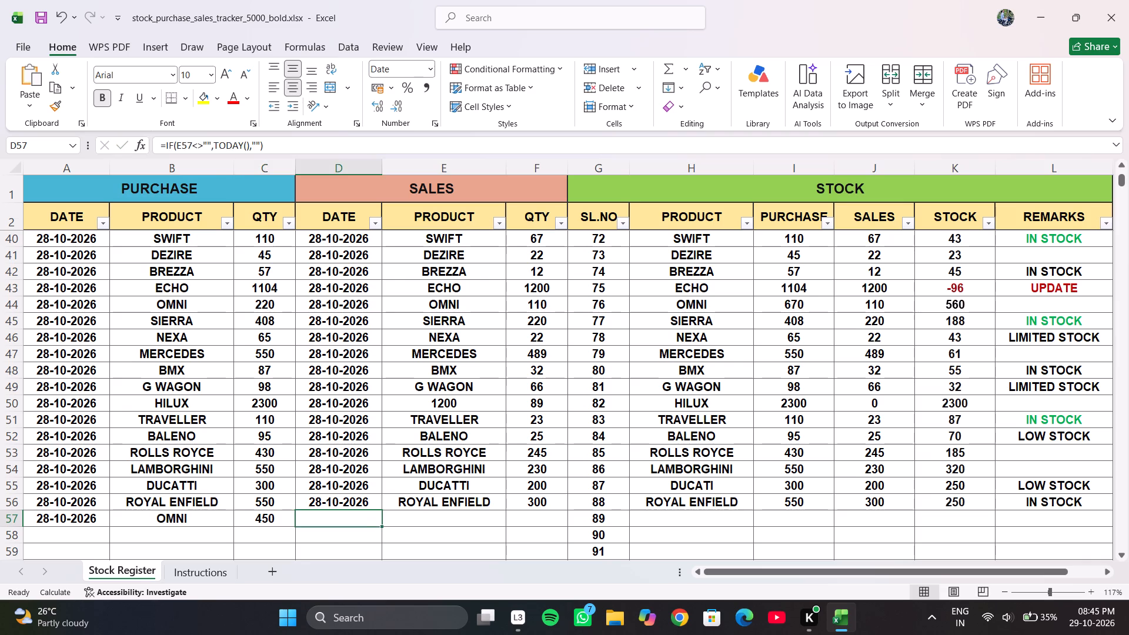
Fill the SALES section of row 57 with date 28-10-2026, product OMNI and quantity 170.
{"action": "key", "text": "2"}
{"action": "key", "text": "0"}
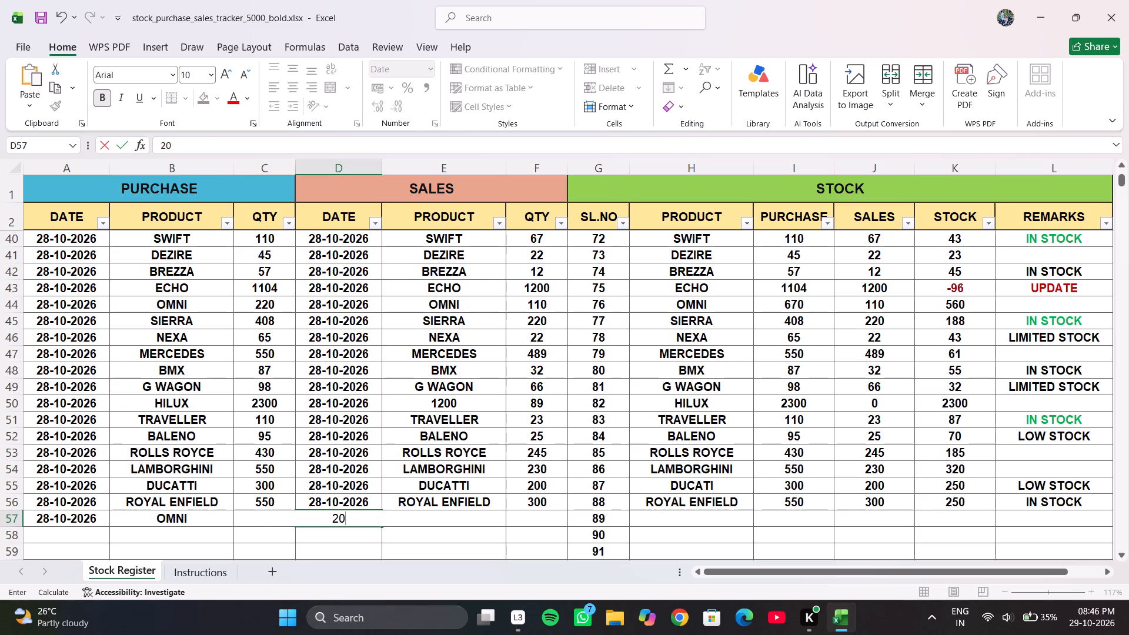
{"action": "key", "text": "BackSpace"}
{"action": "type", "text": "8-"}
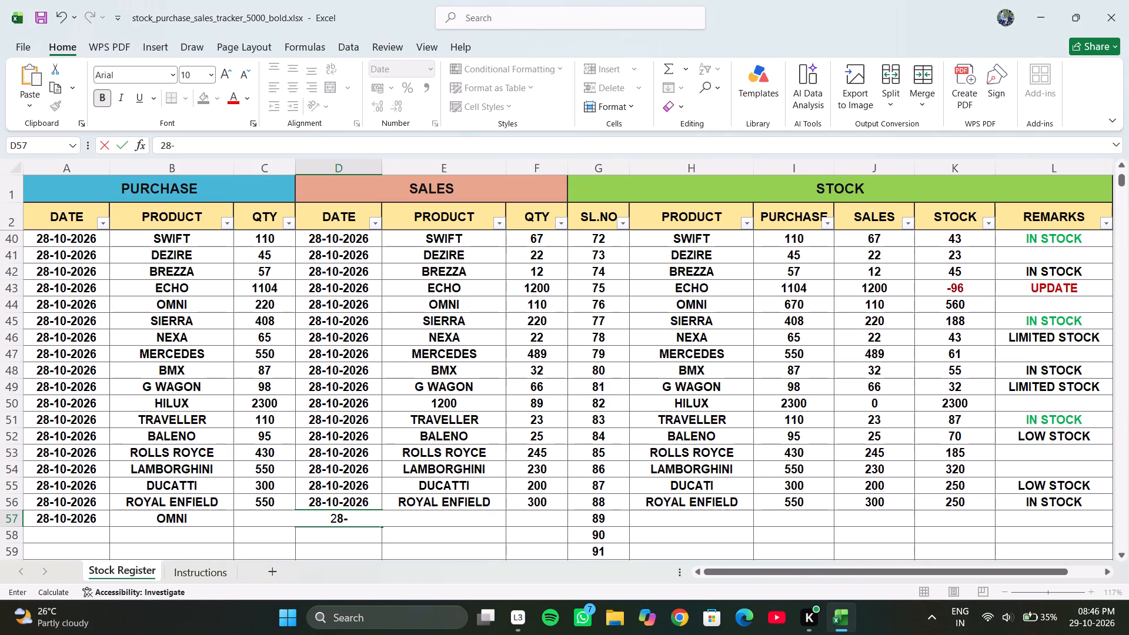
{"action": "type", "text": "10-2026"}
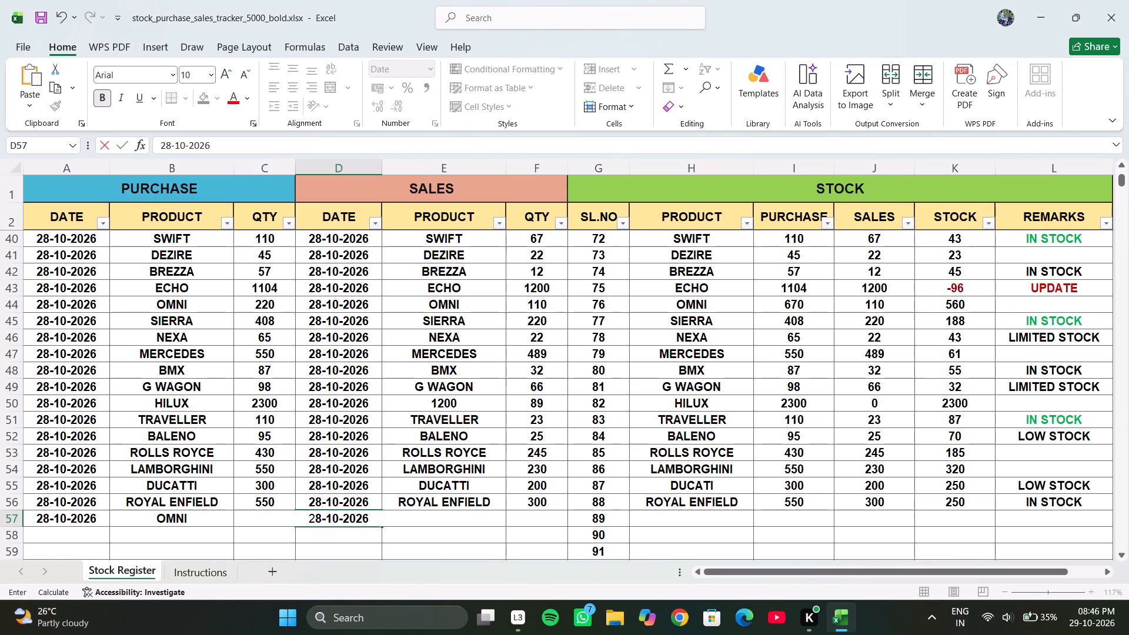
{"action": "key", "text": "Right"}
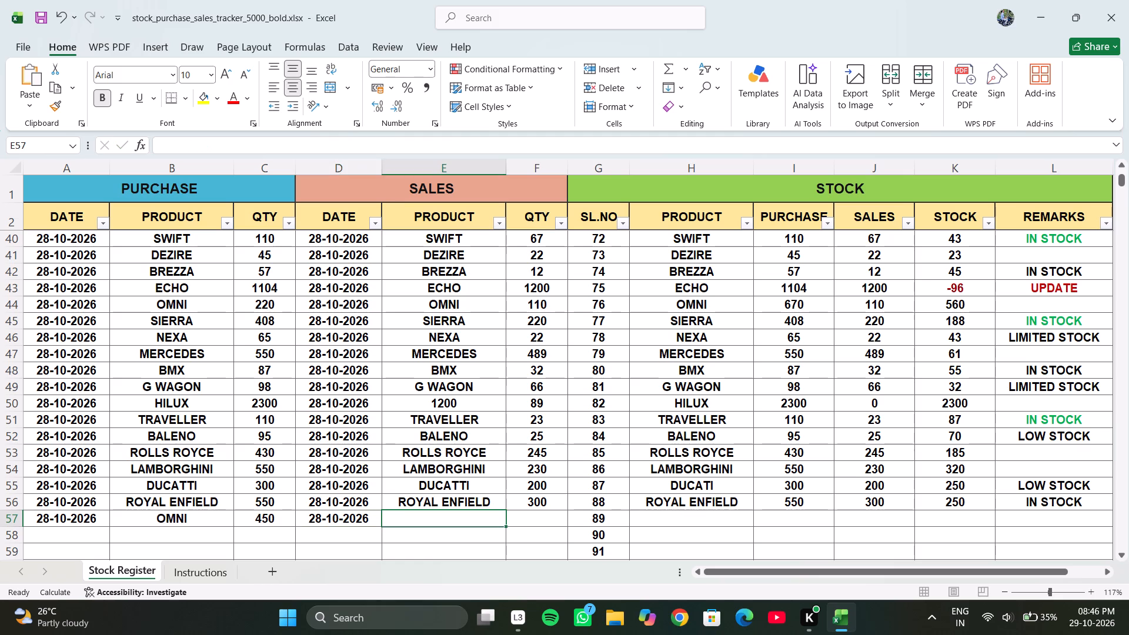
{"action": "type", "text": "OMNI"}
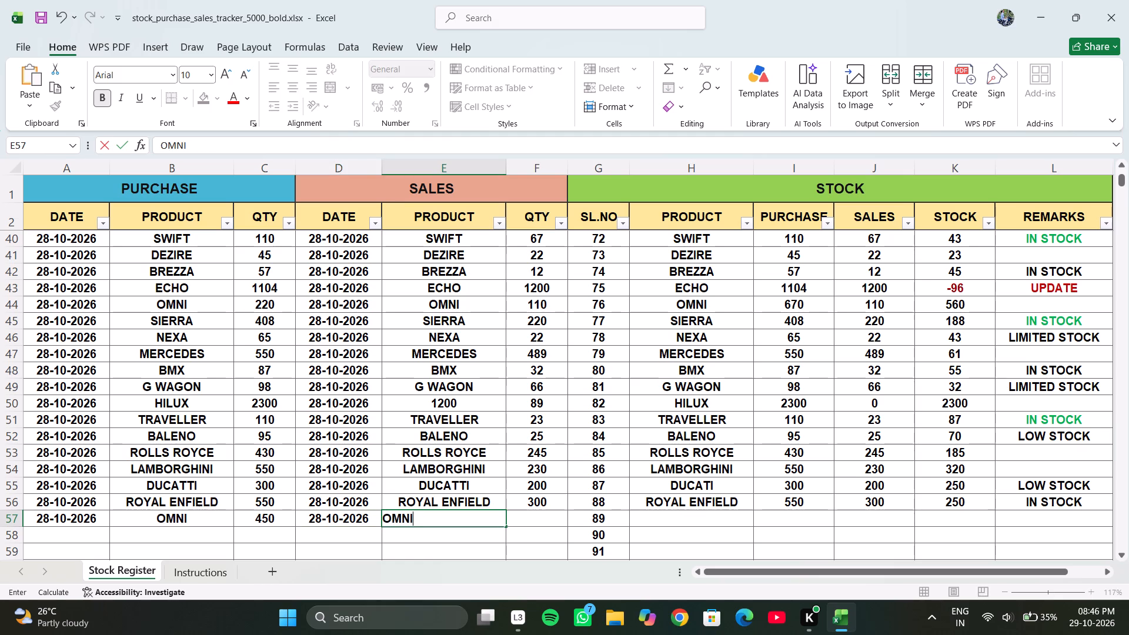
{"action": "key", "text": "Right"}
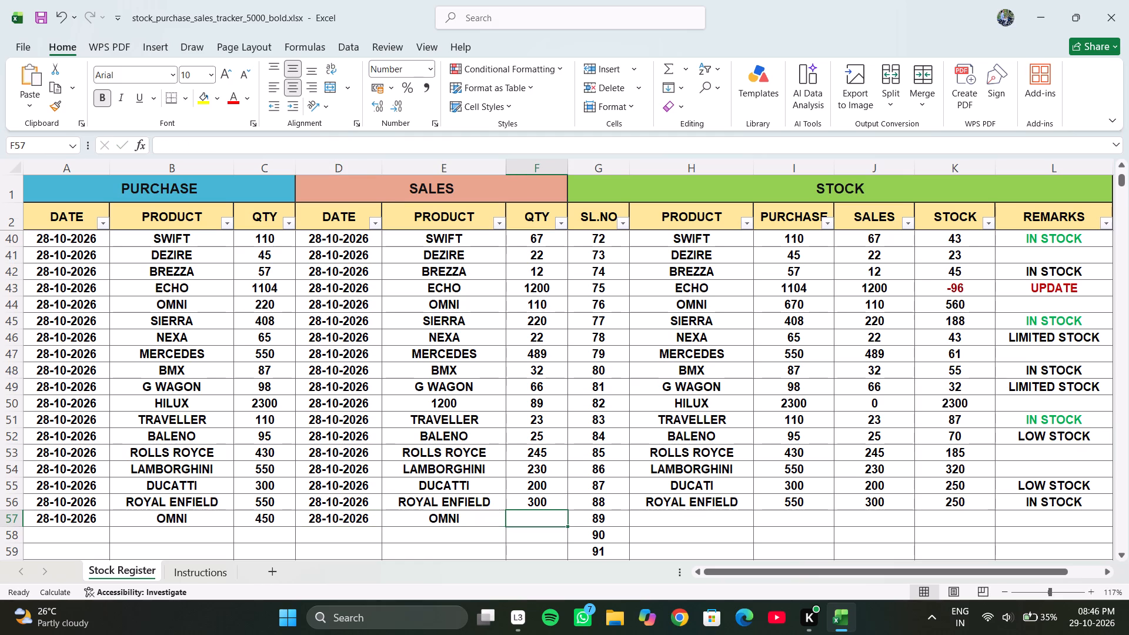
{"action": "key", "text": "1"}
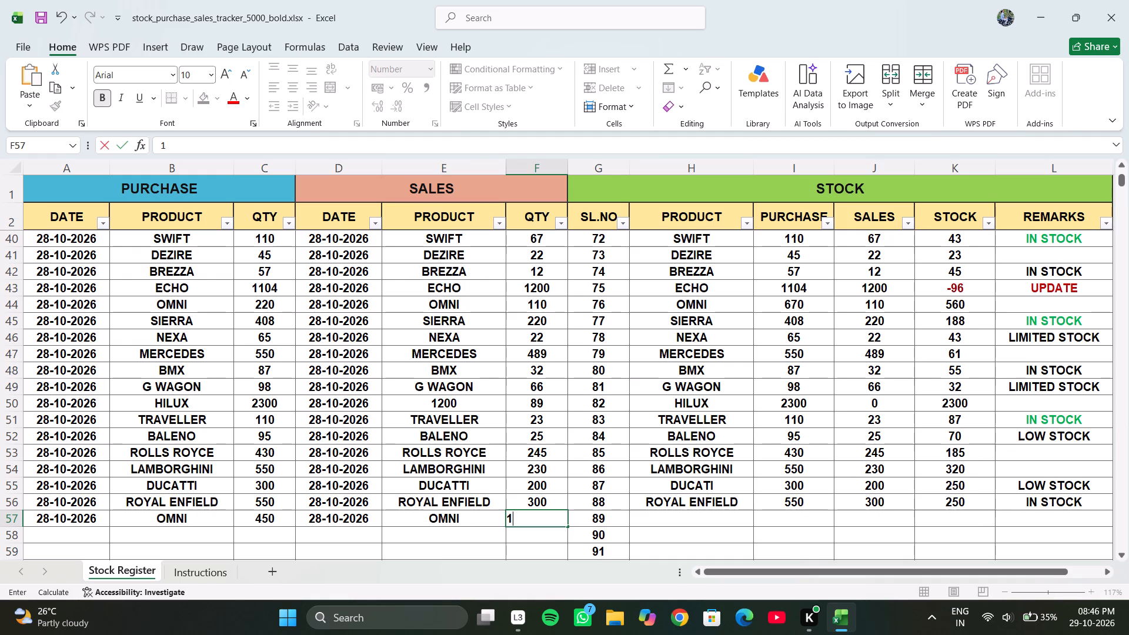
{"action": "type", "text": "70"}
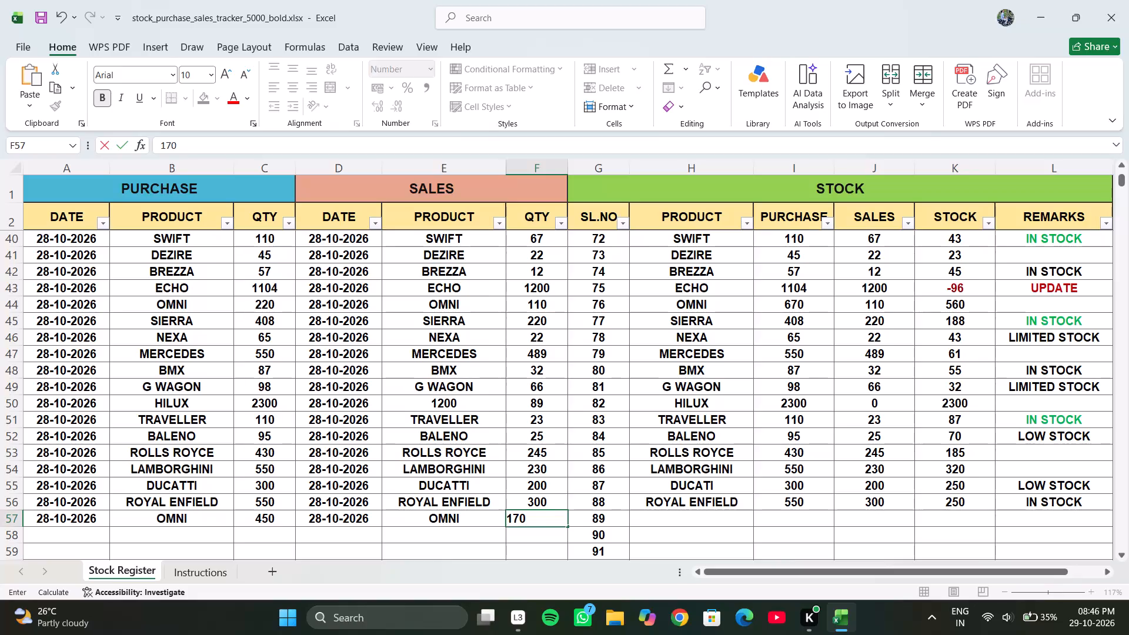
{"action": "key", "text": "Right"}
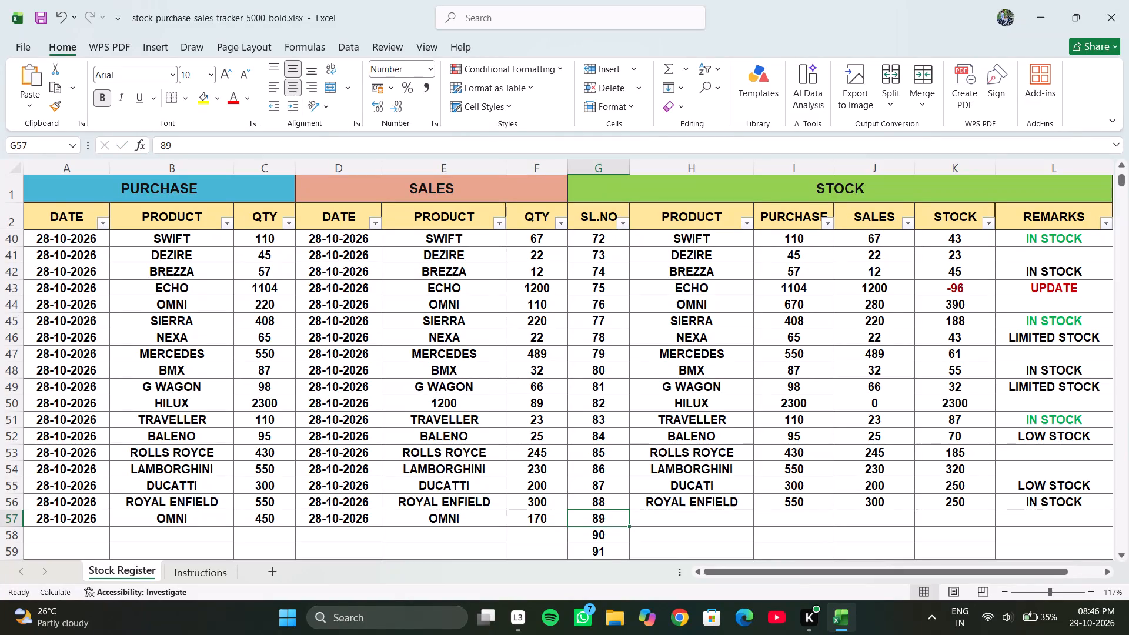
Enter OMNI as the STOCK section's product in cell H57.
{"action": "key", "text": "Right"}
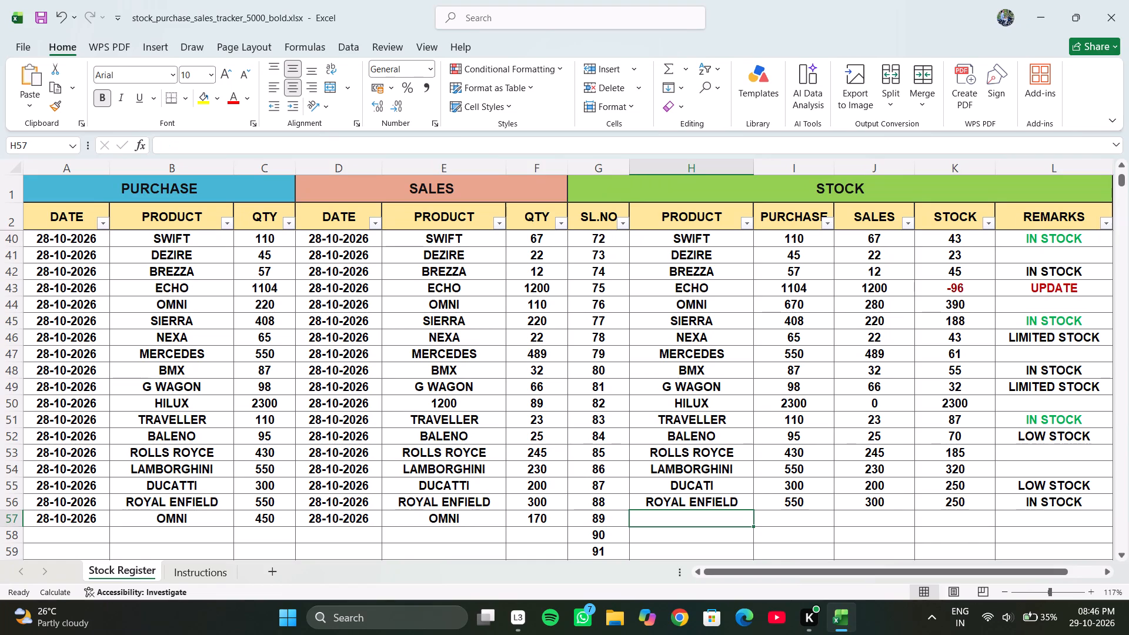
{"action": "type", "text": "OMNI"}
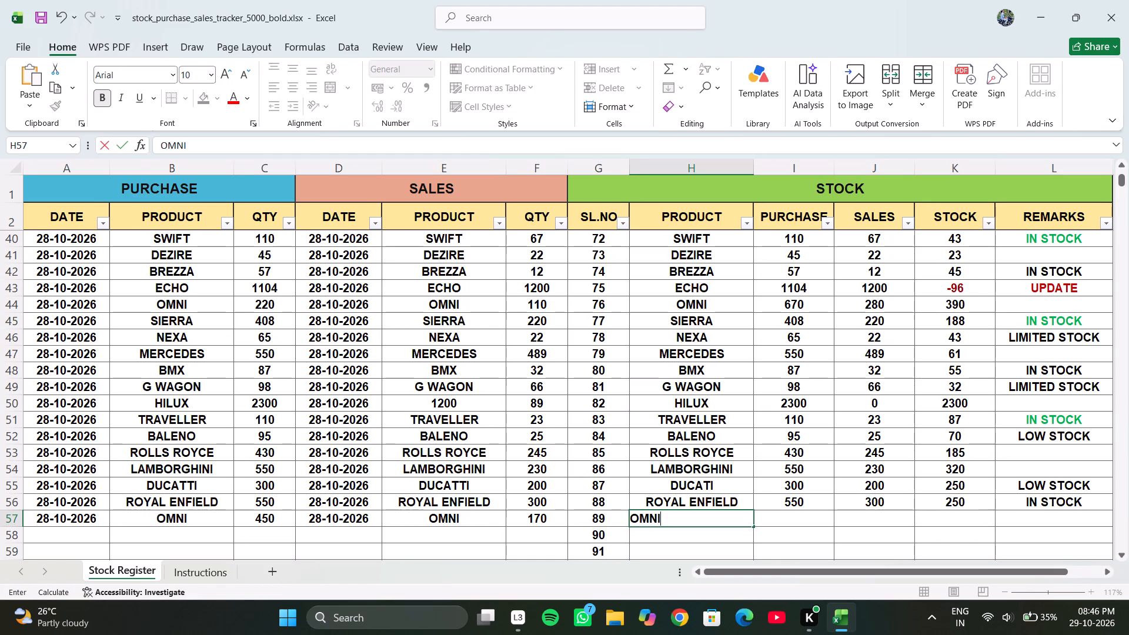
{"action": "key", "text": "Right"}
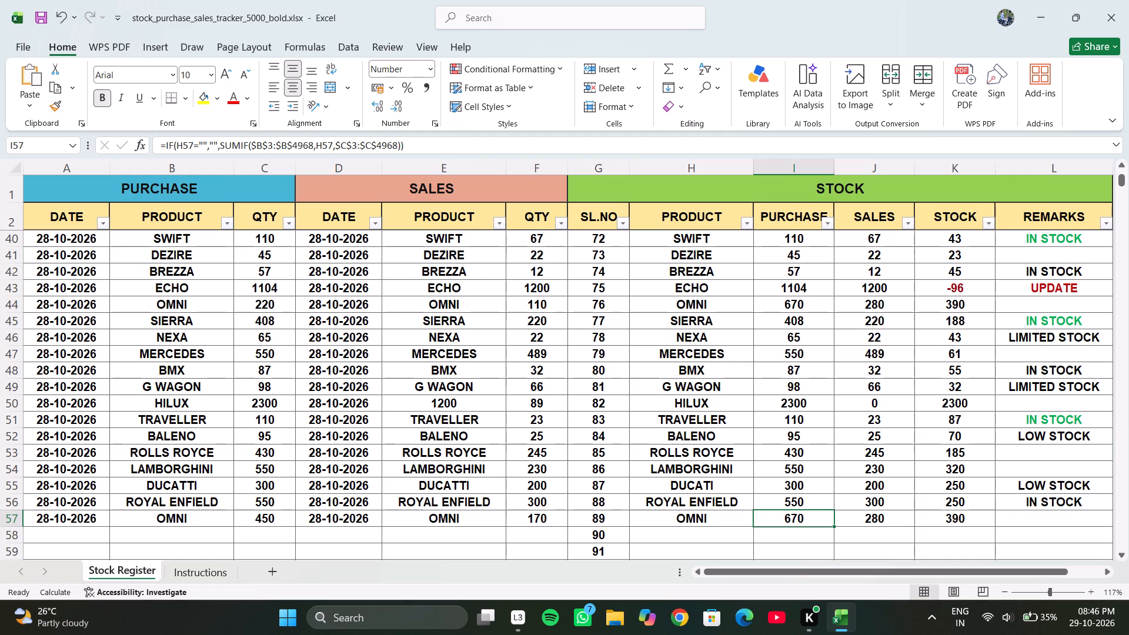
Enter IN STOCK as the remark for the OMNI row in cell L57.
{"action": "key", "text": "Right"}
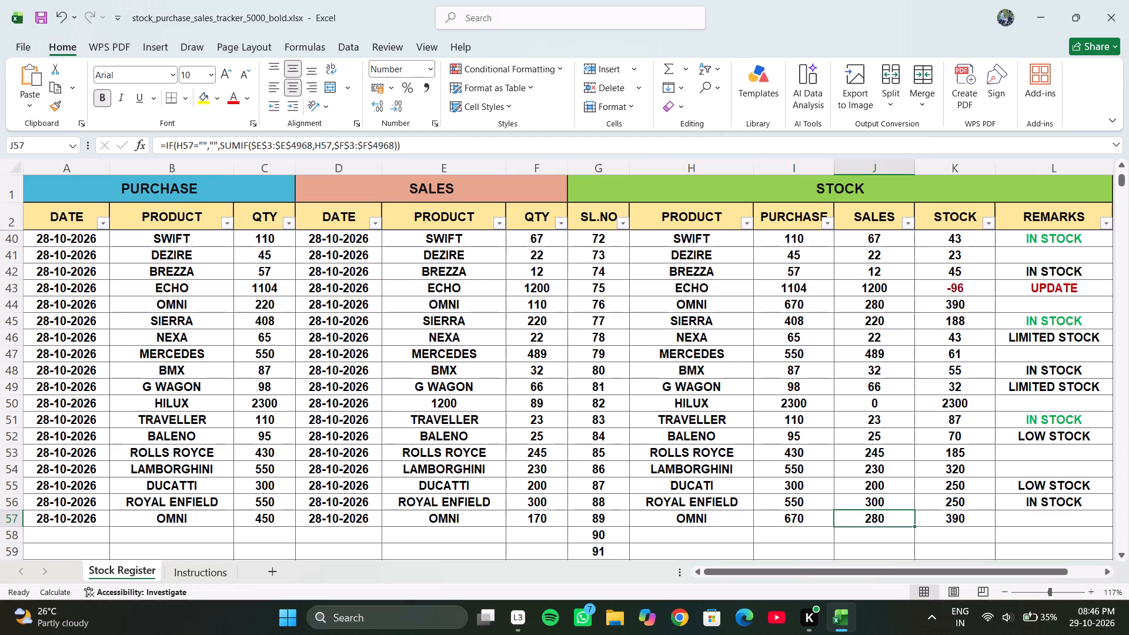
{"action": "key", "text": "Right"}
{"action": "key", "text": "Right"}
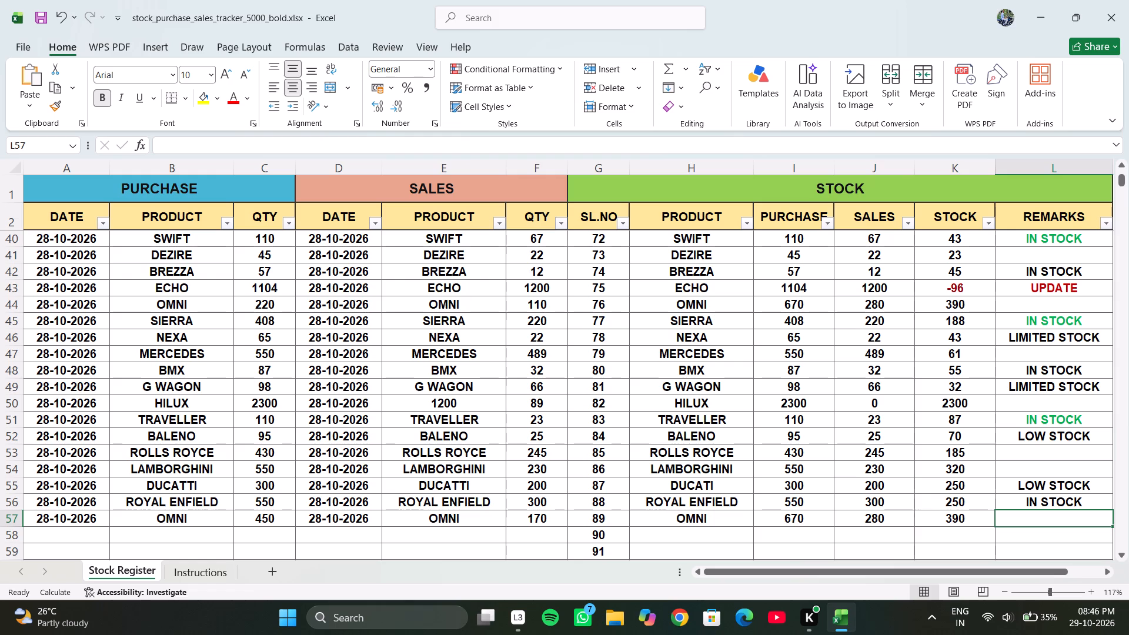
{"action": "type", "text": "IN"}
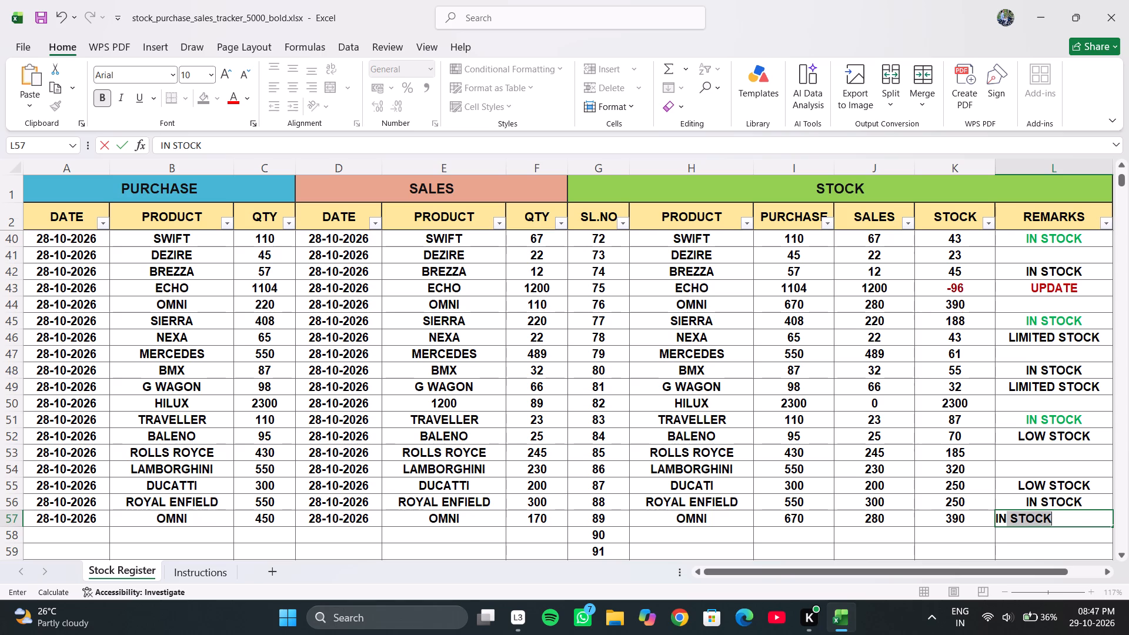
{"action": "key", "text": "Down"}
Enter the date 28-10-2026 in the PURCHASE section's date cell A58.
{"action": "key", "text": "Left"}
{"action": "key", "text": "Left"}
{"action": "key", "text": "Left"}
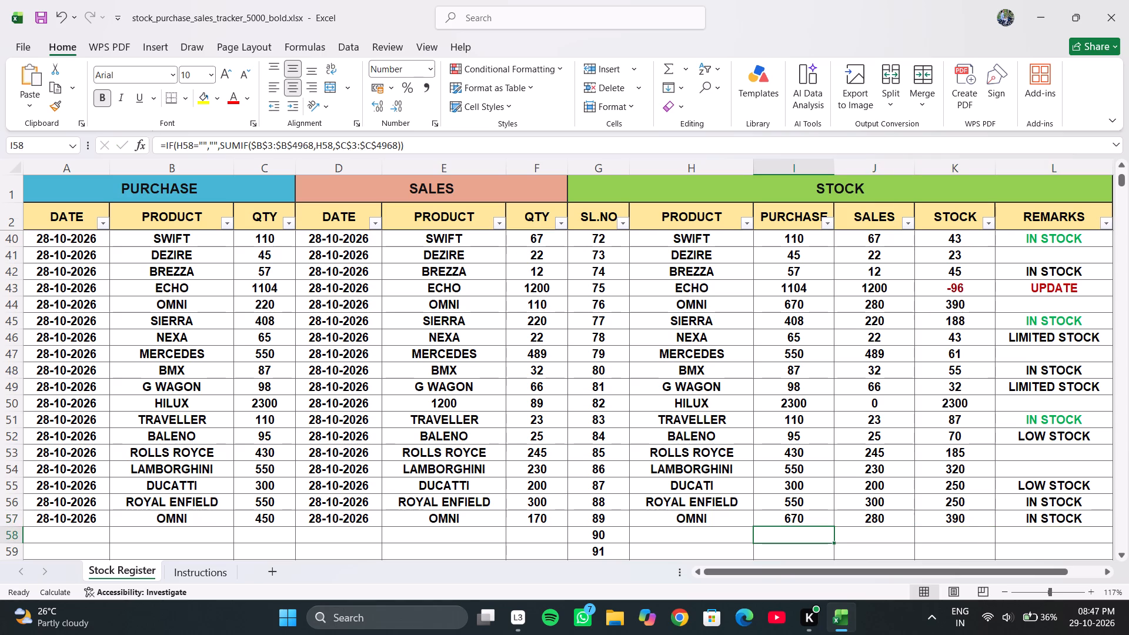
{"action": "key", "text": "Left"}
{"action": "key", "text": "Left"}
{"action": "key", "text": "Left"}
{"action": "key", "text": "Left"}
{"action": "key", "text": "Left"}
{"action": "key", "text": "Left"}
{"action": "key", "text": "Left"}
{"action": "key", "text": "Left"}
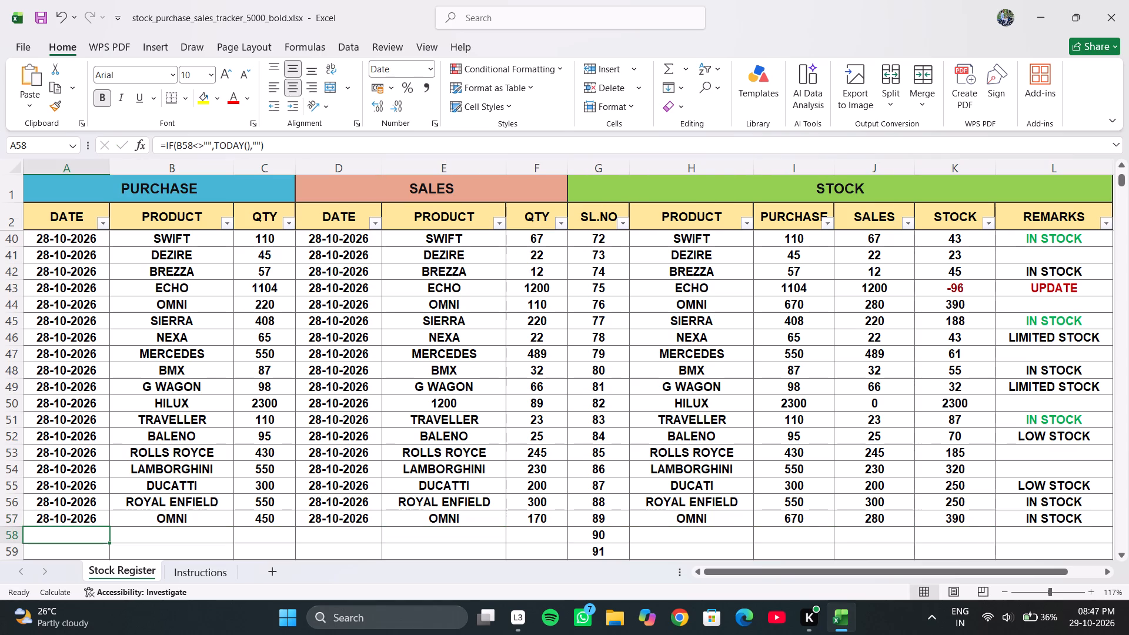
{"action": "key", "text": "l"}
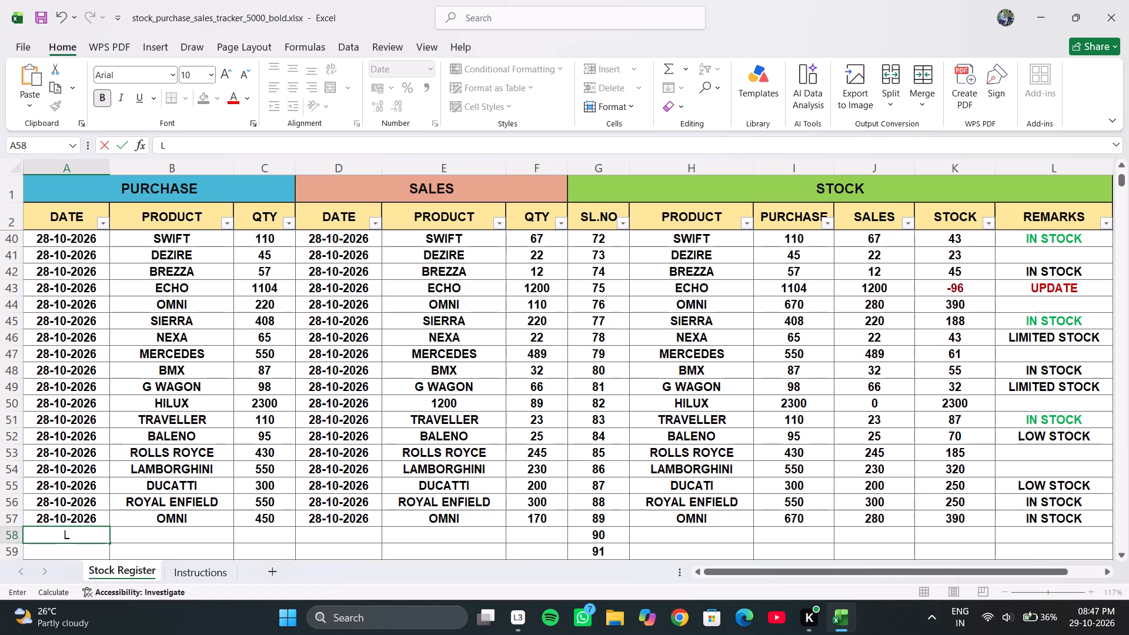
{"action": "key", "text": "o"}
{"action": "type", "text": "NCIN"}
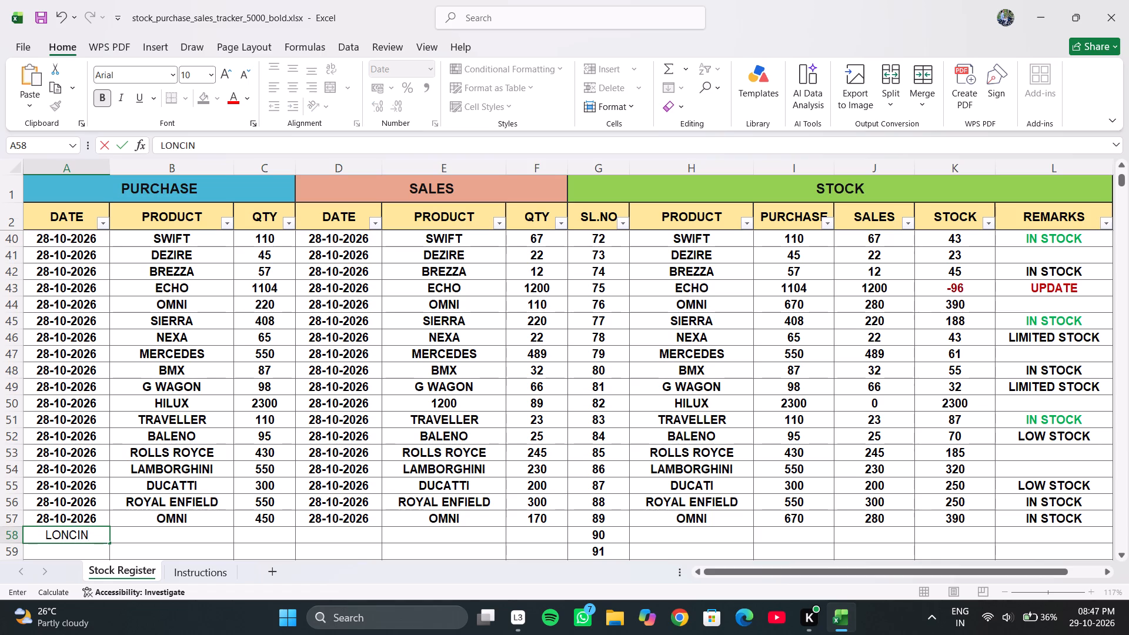
{"action": "key", "text": "BackSpace"}
{"action": "key", "text": "BackSpace"}
{"action": "key", "text": "BackSpace"}
{"action": "key", "text": "BackSpace"}
{"action": "key", "text": "BackSpace"}
{"action": "key", "text": "BackSpace"}
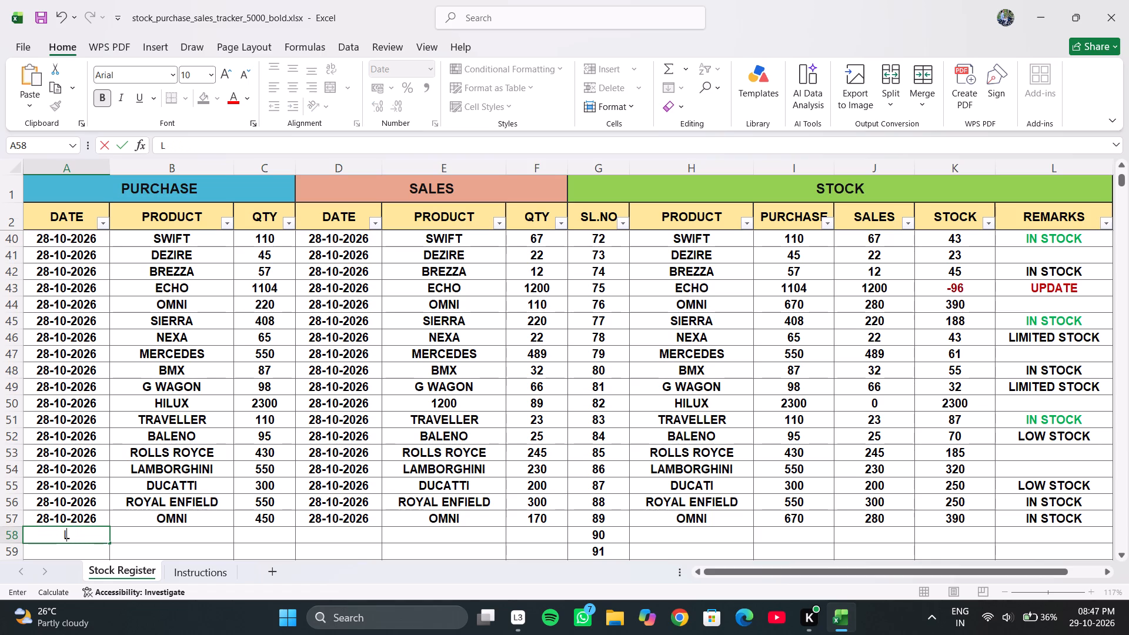
{"action": "type", "text": "28-10-202"}
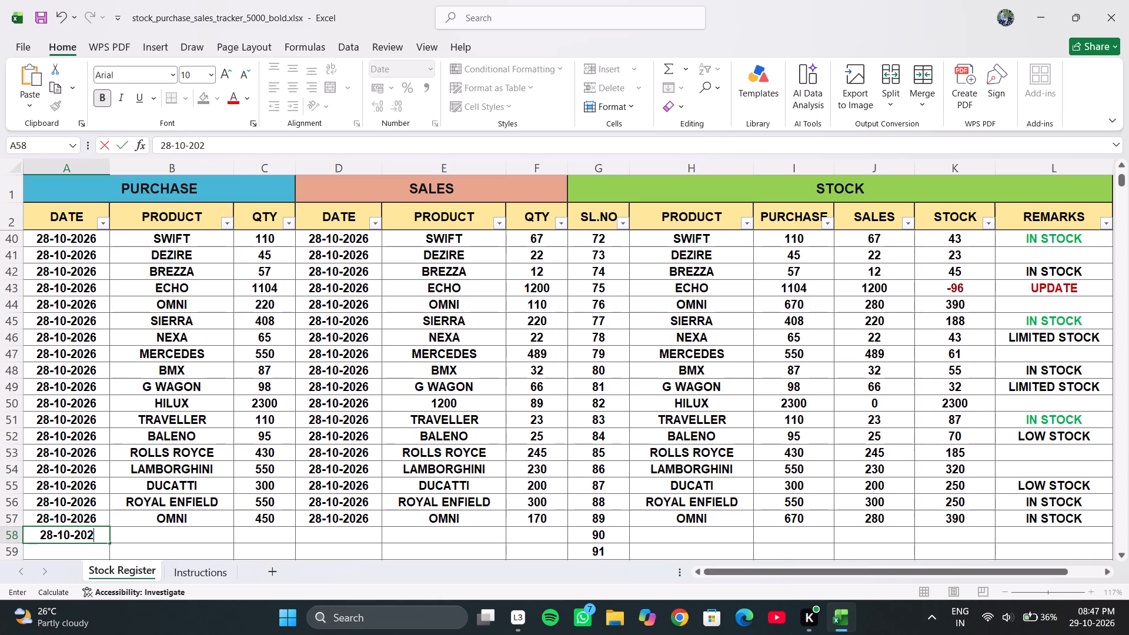
{"action": "key", "text": "6"}
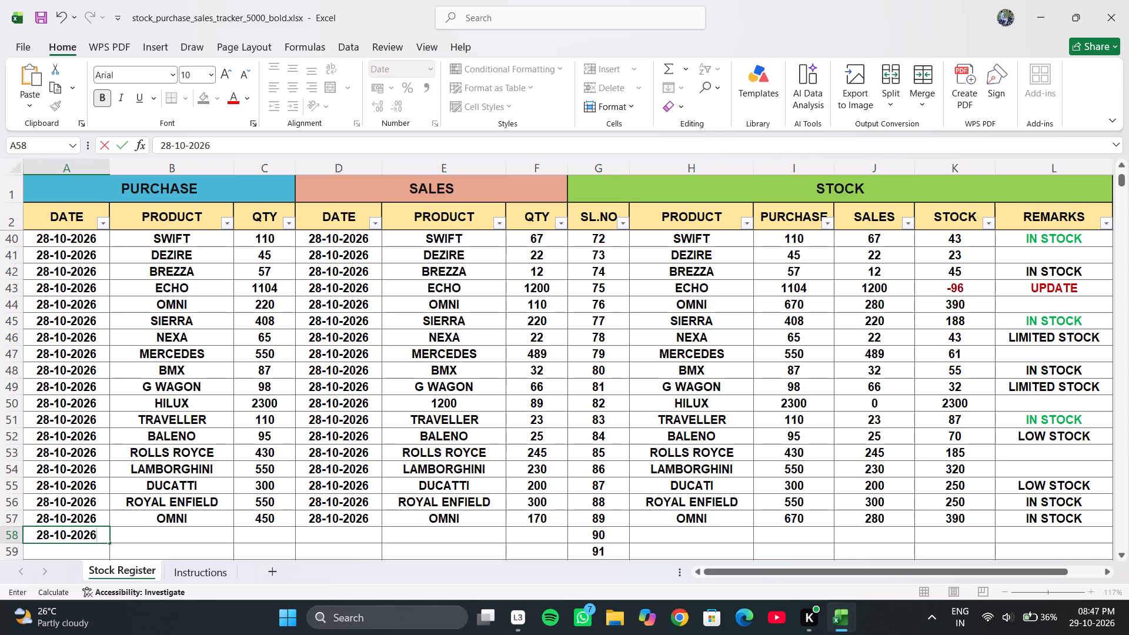
{"action": "key", "text": "Left"}
{"action": "key", "text": "Left"}
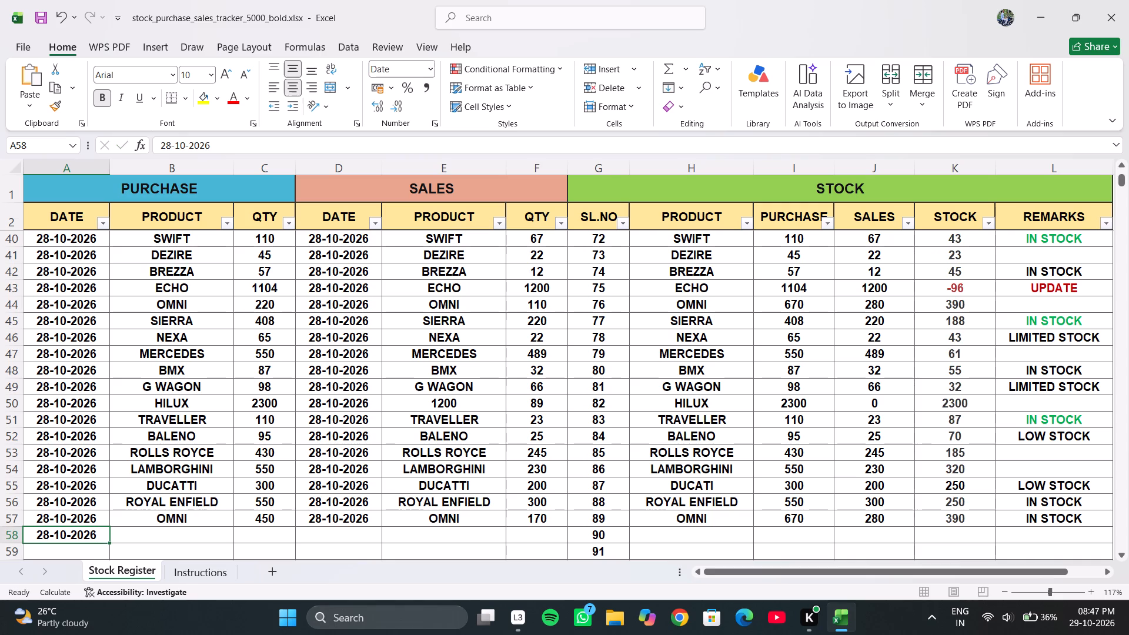
Complete the PURCHASE section of row 58 with product LONCIN and quantity 270.
{"action": "key", "text": "Left"}
{"action": "key", "text": "Left"}
{"action": "key", "text": "Left"}
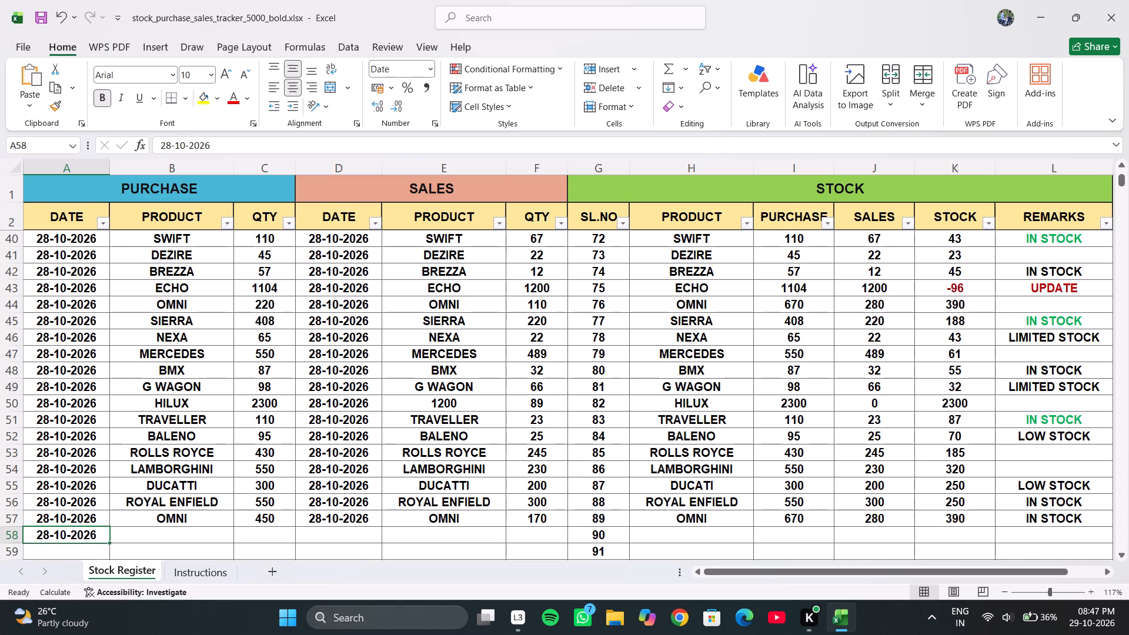
{"action": "key", "text": "Right"}
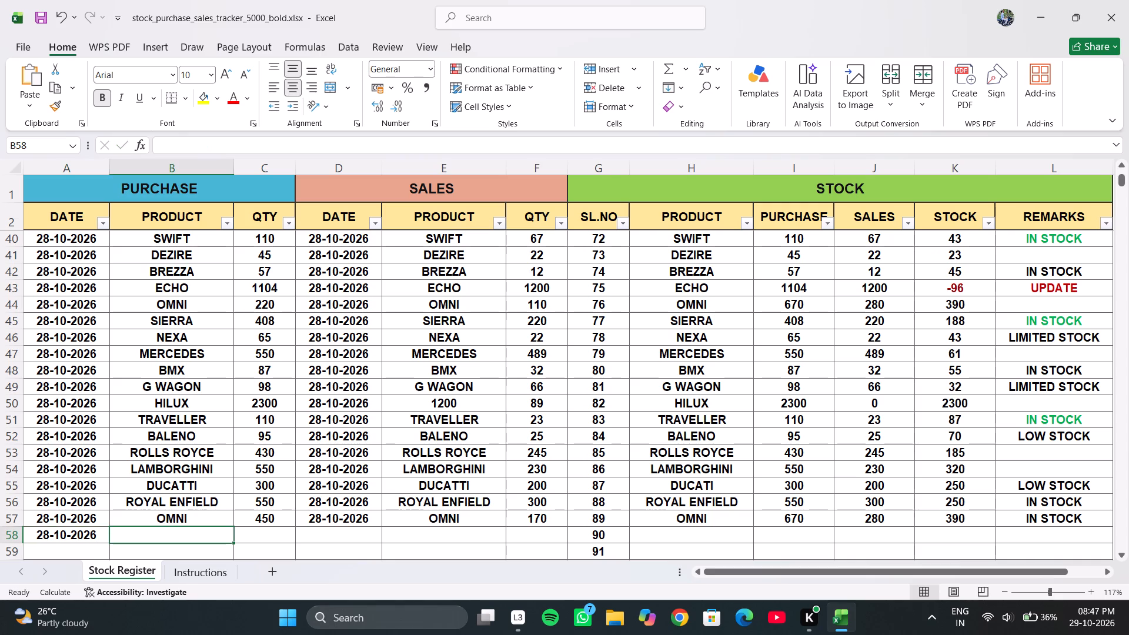
{"action": "type", "text": "LON"}
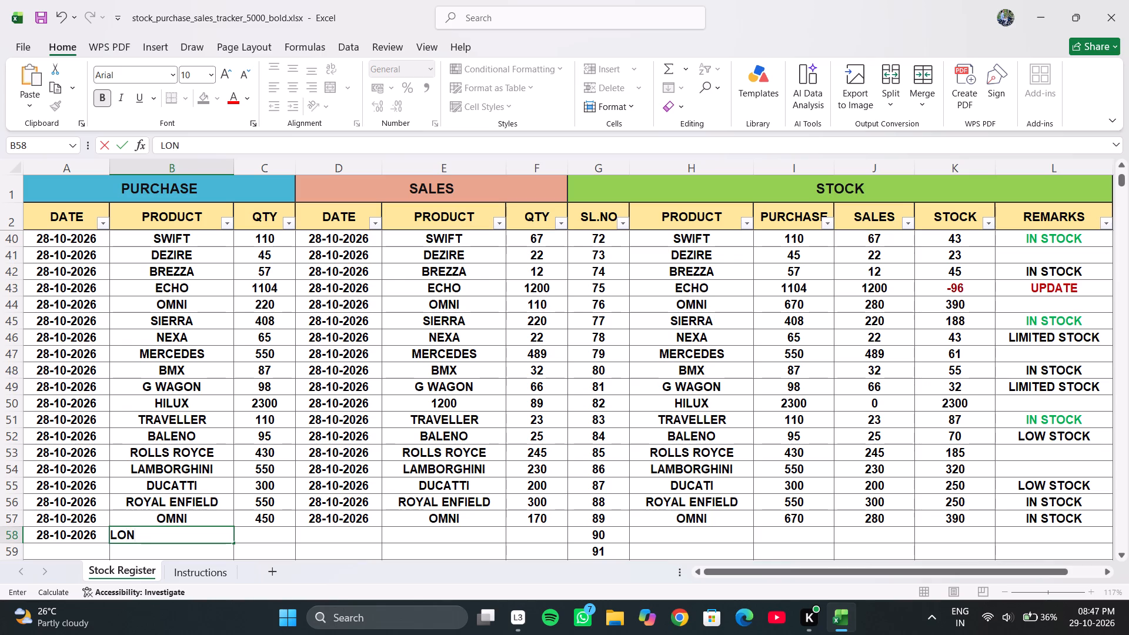
{"action": "key", "text": "c"}
{"action": "key", "text": "i"}
{"action": "key", "text": "n"}
{"action": "key", "text": "Right"}
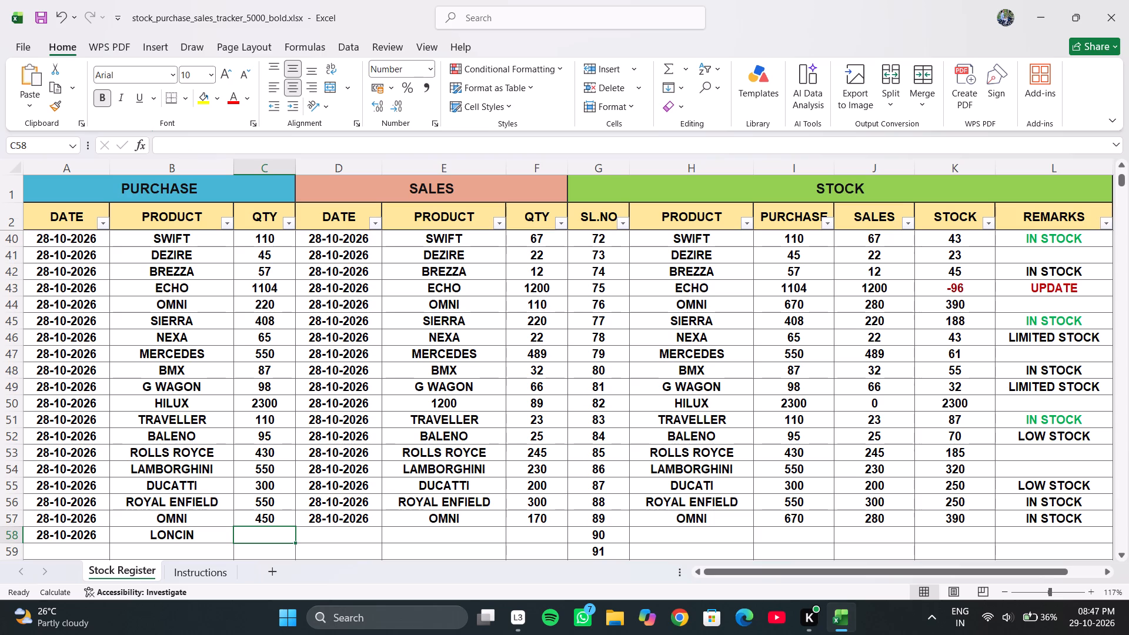
{"action": "key", "text": "4"}
{"action": "key", "text": "6"}
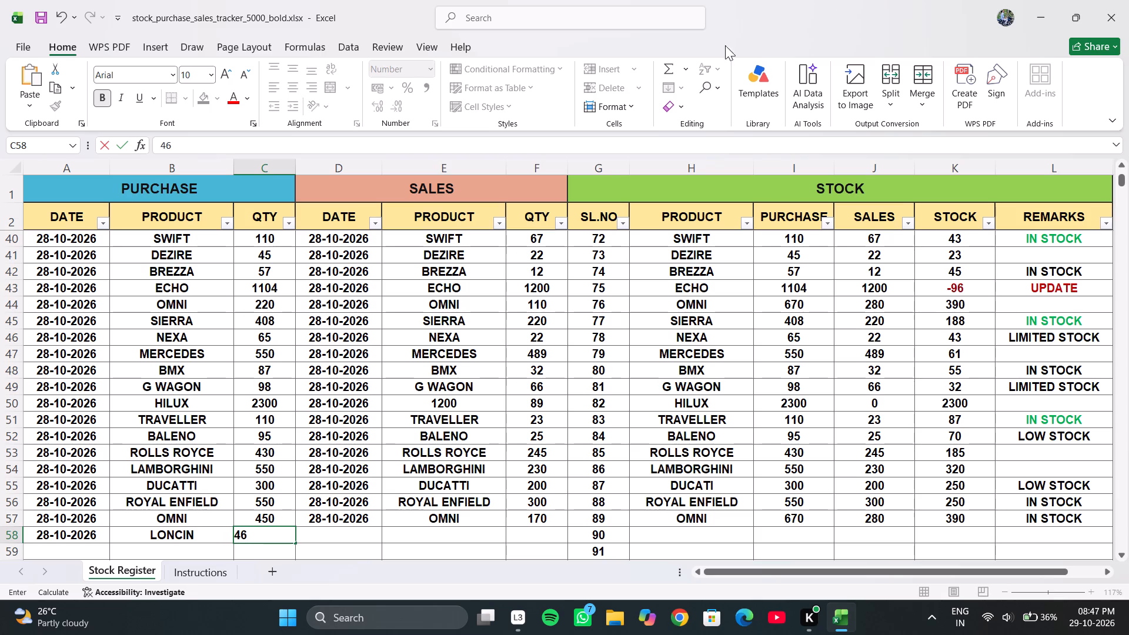
{"action": "key", "text": "BackSpace"}
{"action": "key", "text": "BackSpace"}
{"action": "type", "text": "270"}
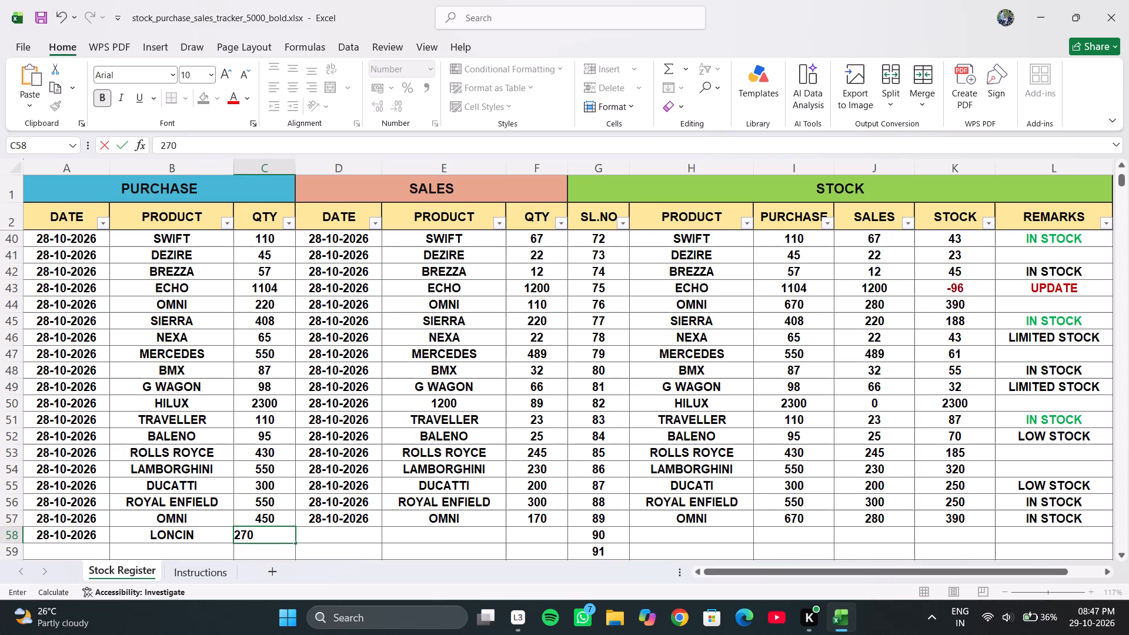
{"action": "key", "text": "Right"}
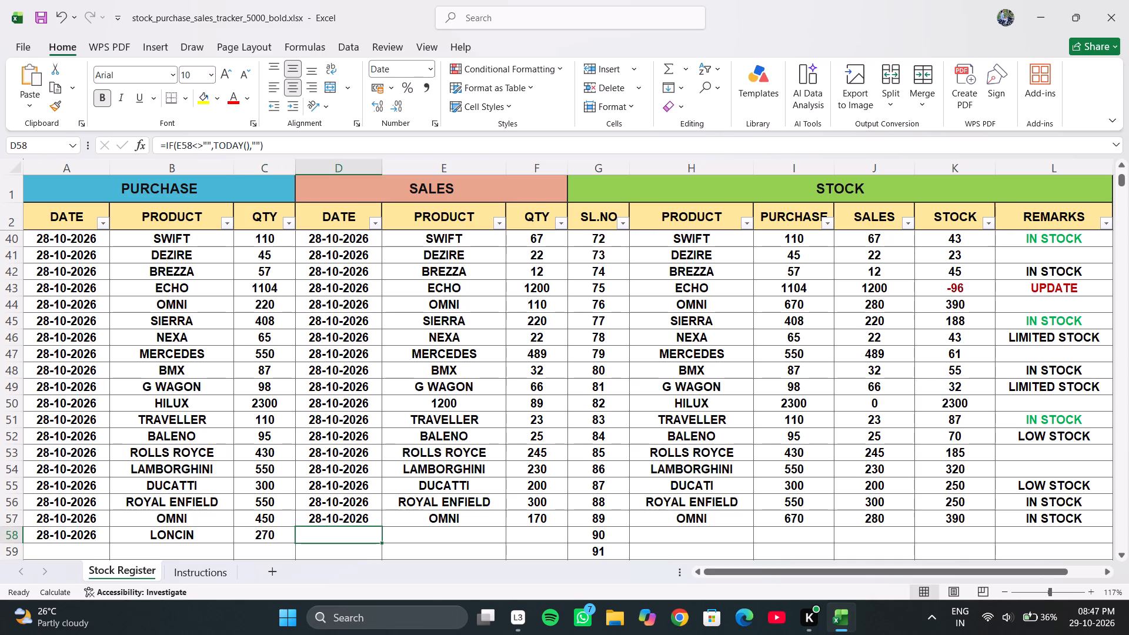
Fill the SALES section of row 58 with date 28-10-2026, product LONCIN and quantity 130.
{"action": "type", "text": "28-1"}
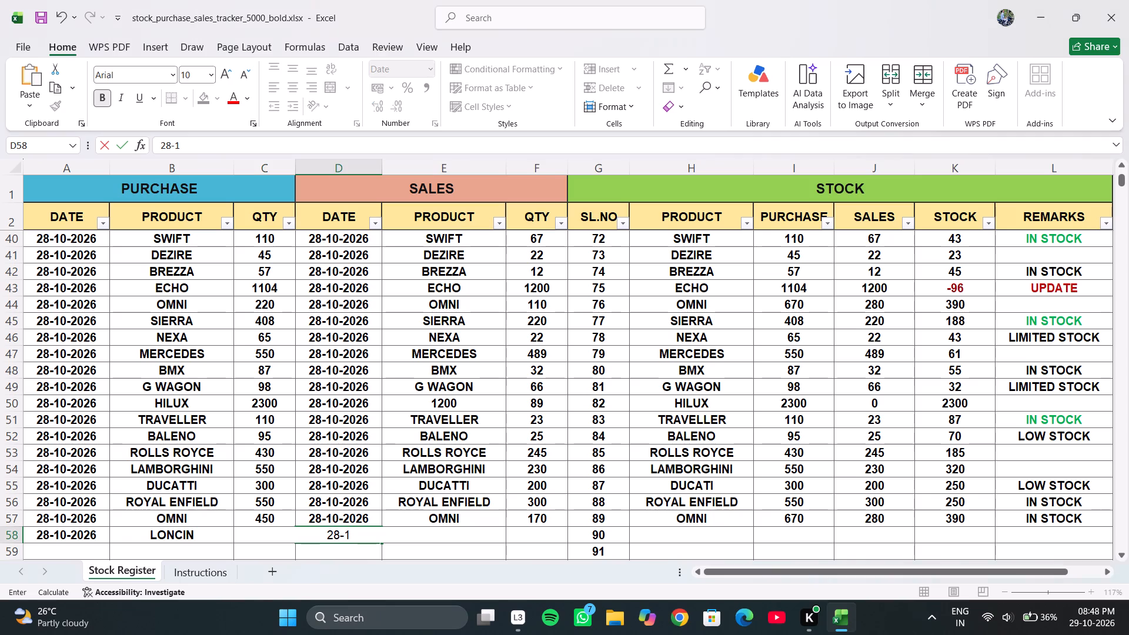
{"action": "type", "text": "0-2026"}
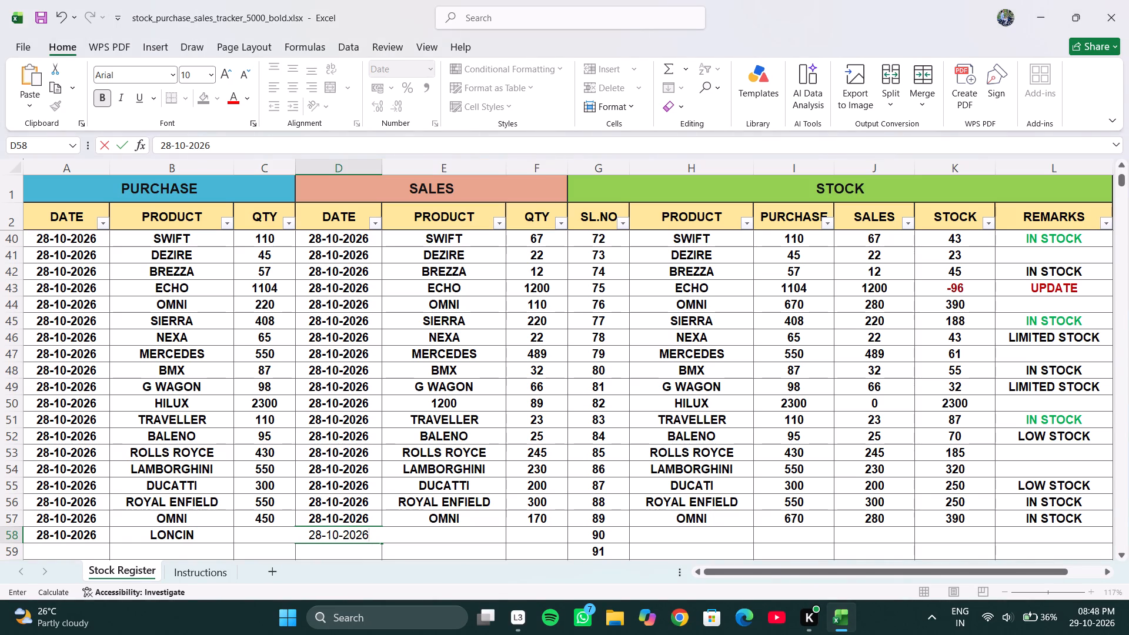
{"action": "key", "text": "Right"}
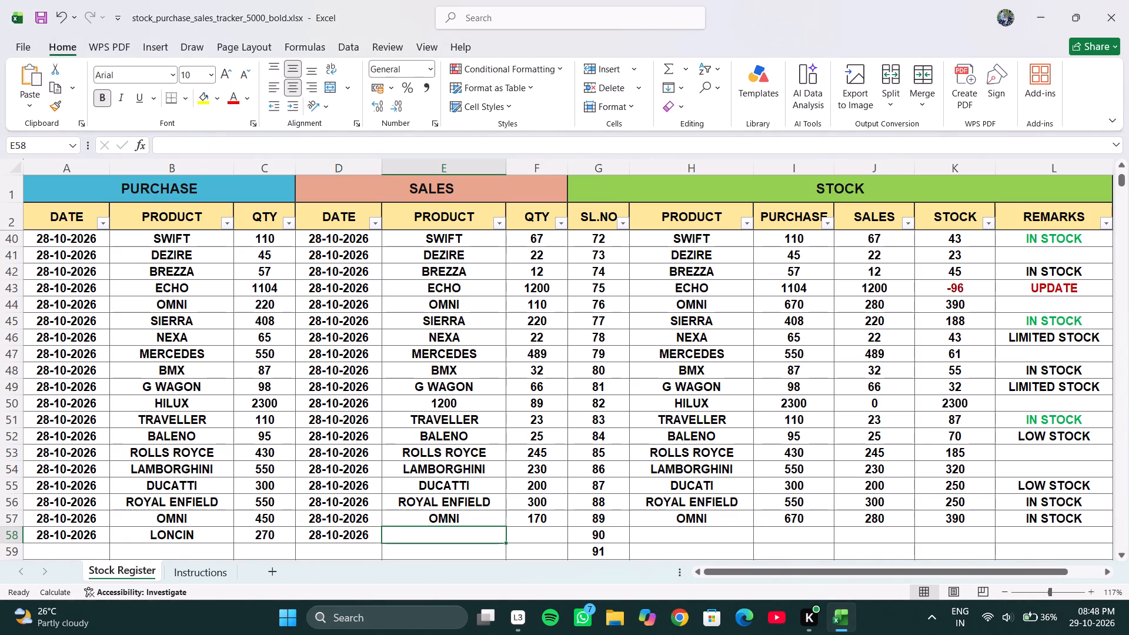
{"action": "type", "text": "LONCIN"}
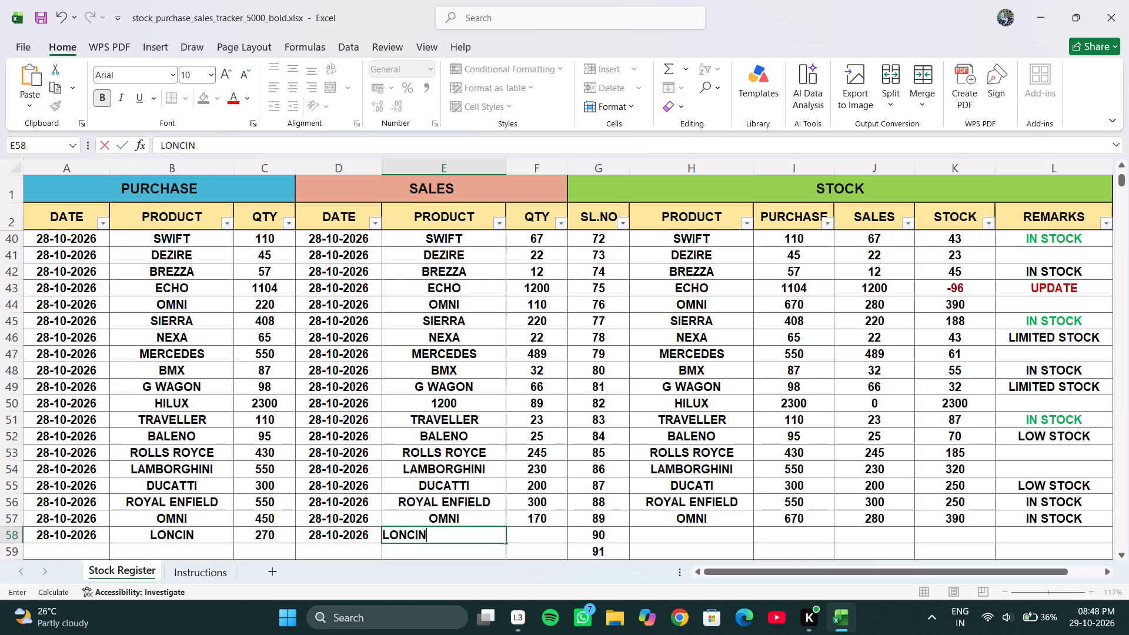
{"action": "key", "text": "Right"}
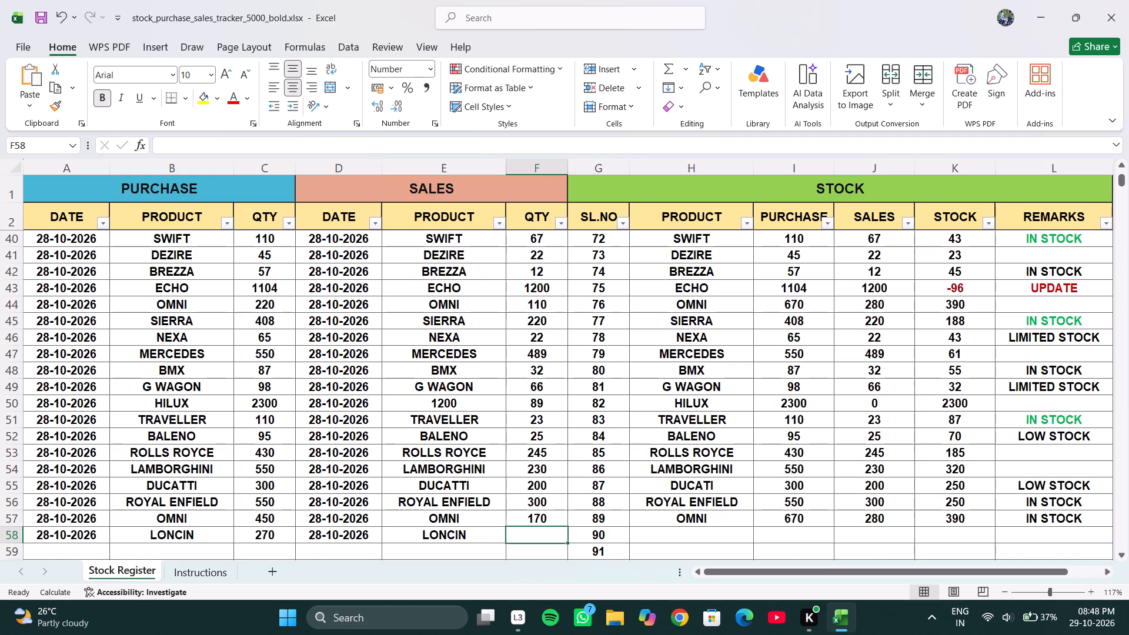
{"action": "key", "text": "1"}
{"action": "type", "text": "30"}
{"action": "key", "text": "Right"}
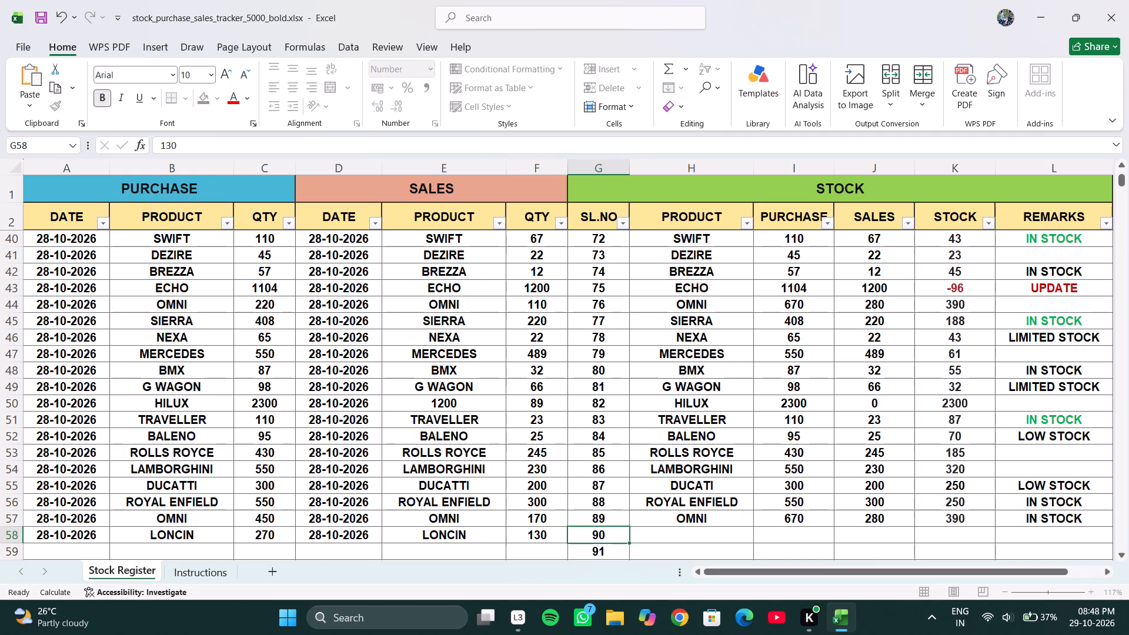
Enter LONCIN as the STOCK section's product in cell H58.
{"action": "key", "text": "Right"}
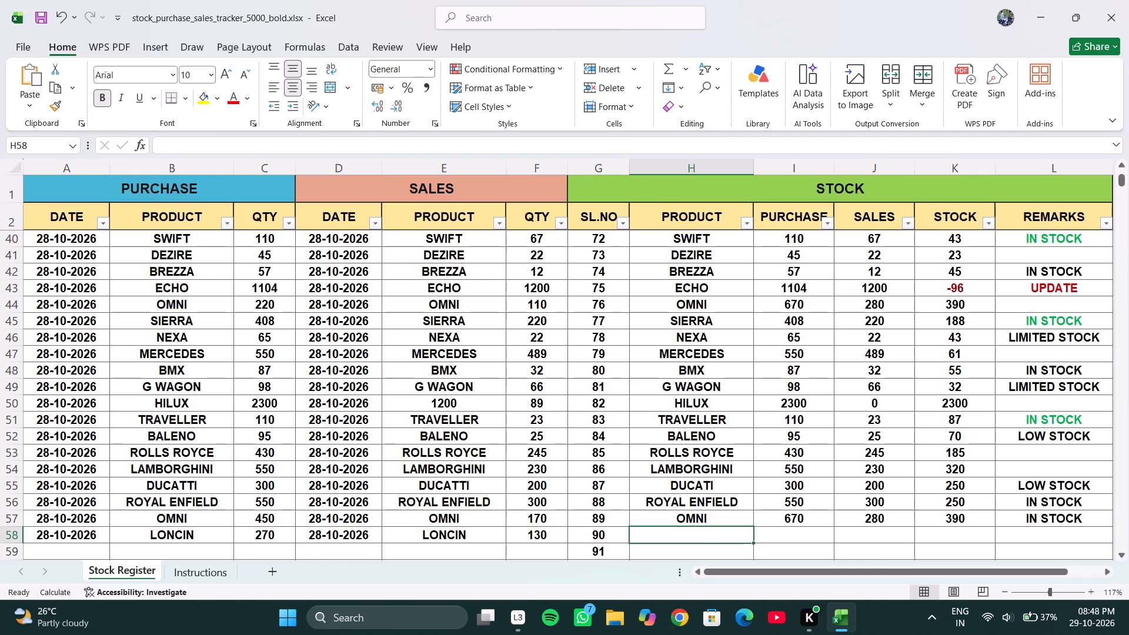
{"action": "type", "text": "LON"}
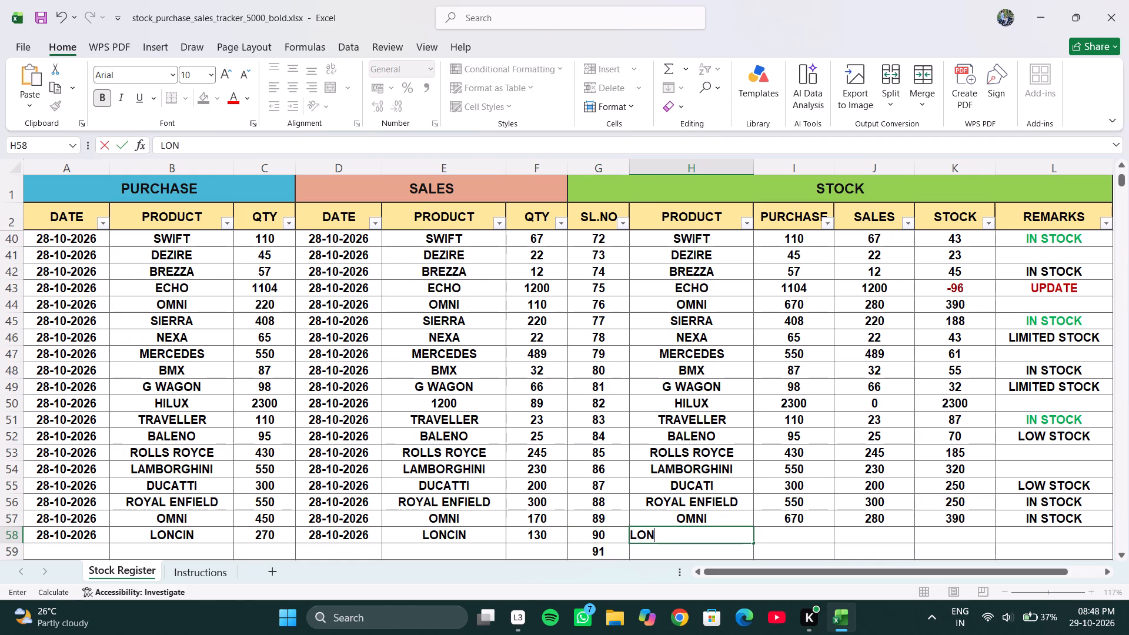
{"action": "type", "text": "CIN"}
{"action": "key", "text": "Right"}
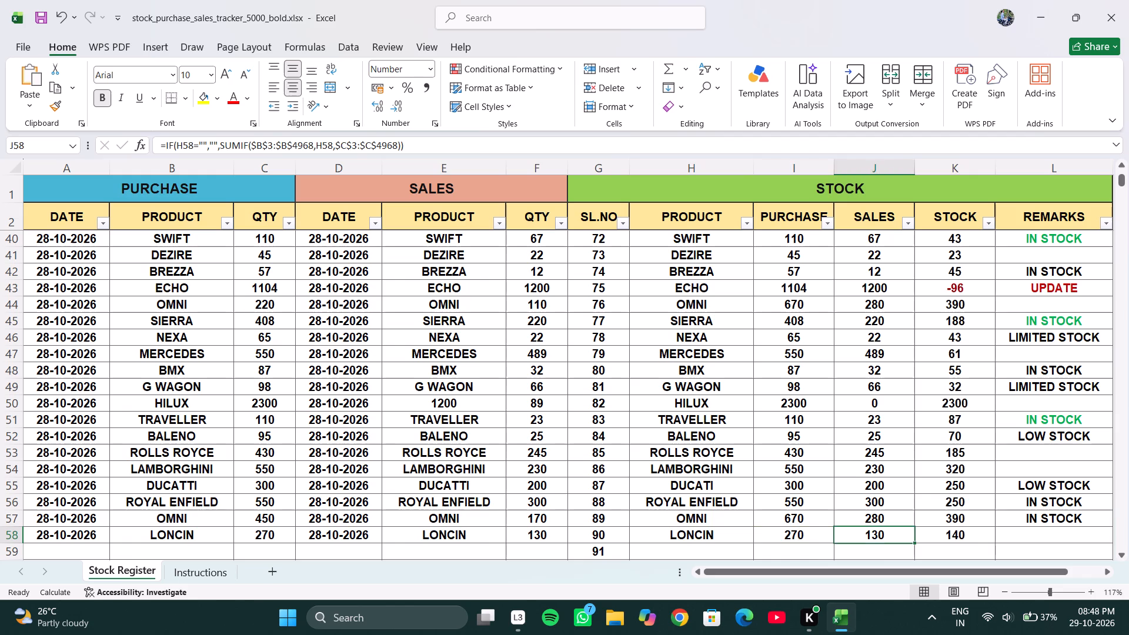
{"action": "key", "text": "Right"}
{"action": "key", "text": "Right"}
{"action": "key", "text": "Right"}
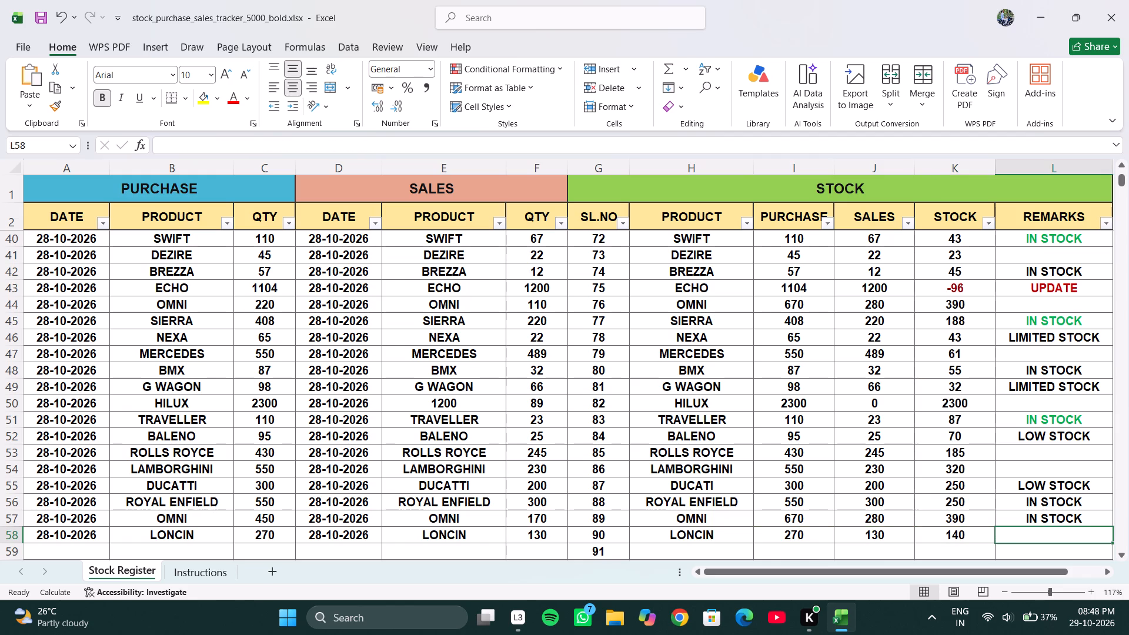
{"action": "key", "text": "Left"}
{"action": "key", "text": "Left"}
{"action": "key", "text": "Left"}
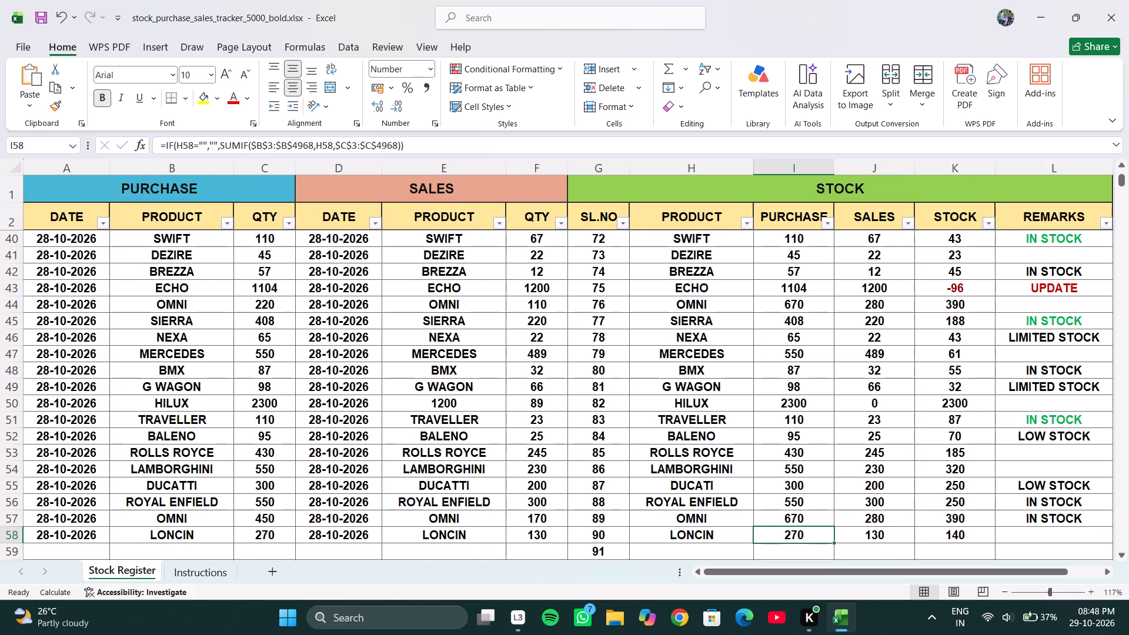
Enter the date 29-10-2026 in the PURCHASE section's date cell A59.
{"action": "key", "text": "Down"}
{"action": "key", "text": "Left"}
{"action": "key", "text": "Left"}
{"action": "key", "text": "Left"}
{"action": "key", "text": "Left"}
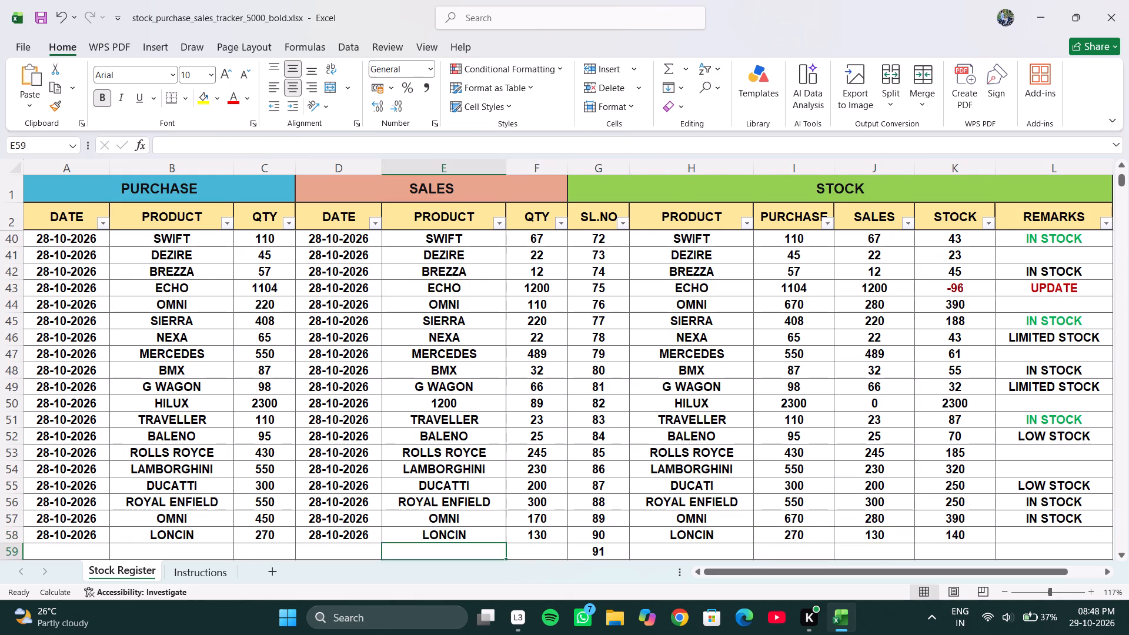
{"action": "key", "text": "Left"}
{"action": "key", "text": "Left"}
{"action": "key", "text": "Left"}
{"action": "scroll", "coordinate": [425, 454], "scroll_direction": "down", "scroll_amount": 1}
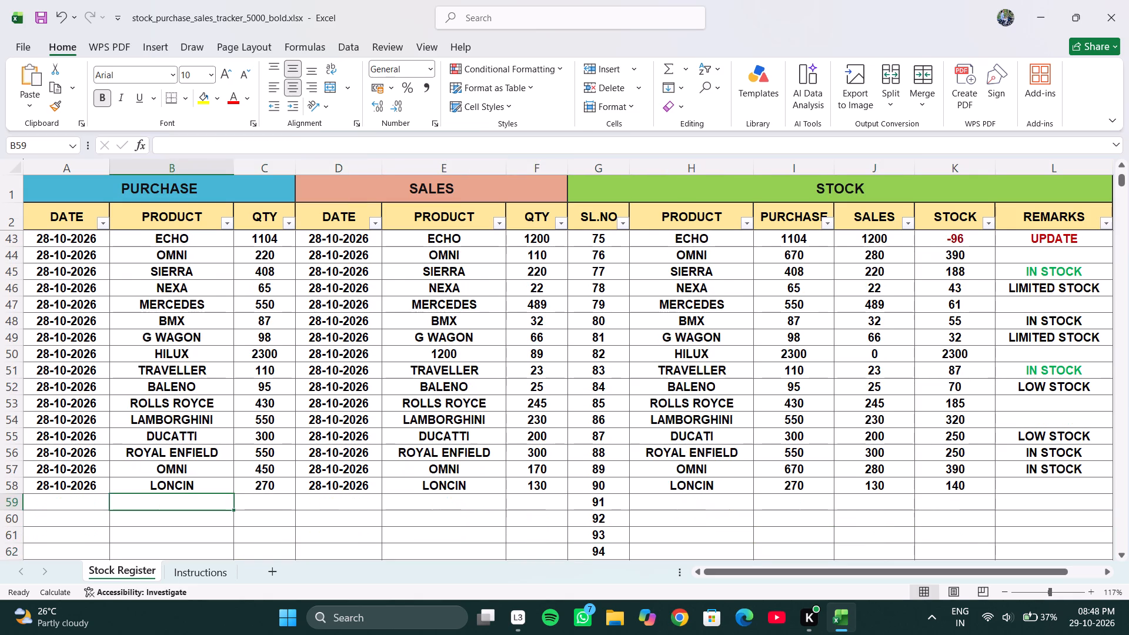
{"action": "scroll", "coordinate": [412, 510], "scroll_direction": "down", "scroll_amount": 6}
{"action": "scroll", "coordinate": [412, 510], "scroll_direction": "up", "scroll_amount": 2}
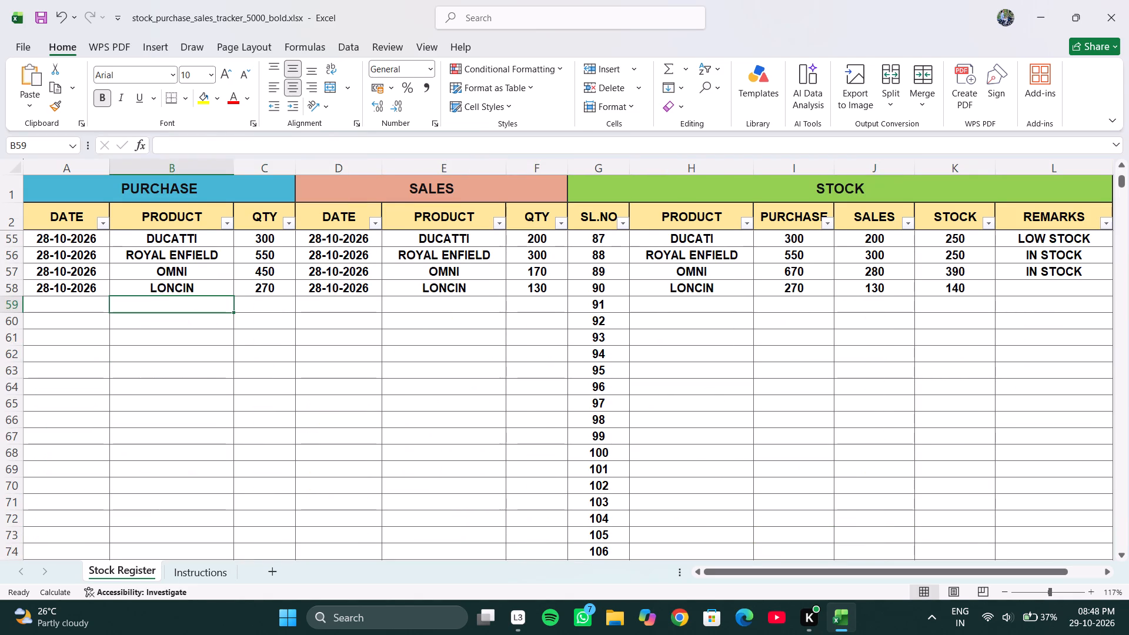
{"action": "key", "text": "Left"}
{"action": "key", "text": "2"}
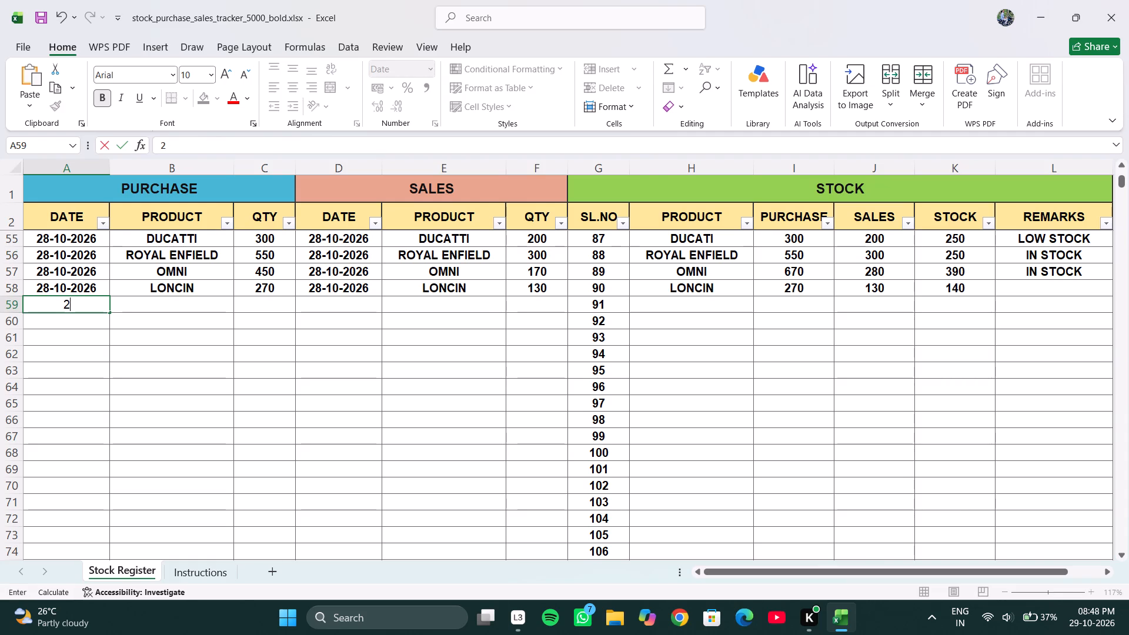
{"action": "type", "text": "9-"}
{"action": "type", "text": "19"}
{"action": "key", "text": "BackSpace"}
{"action": "type", "text": "0-2026"}
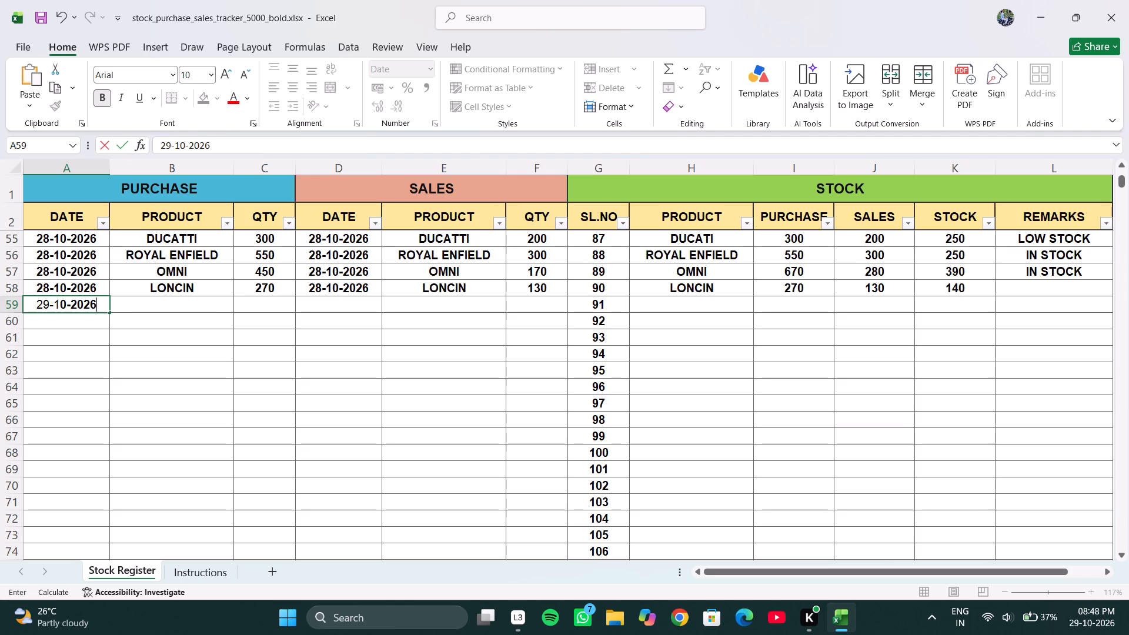
{"action": "key", "text": "Right"}
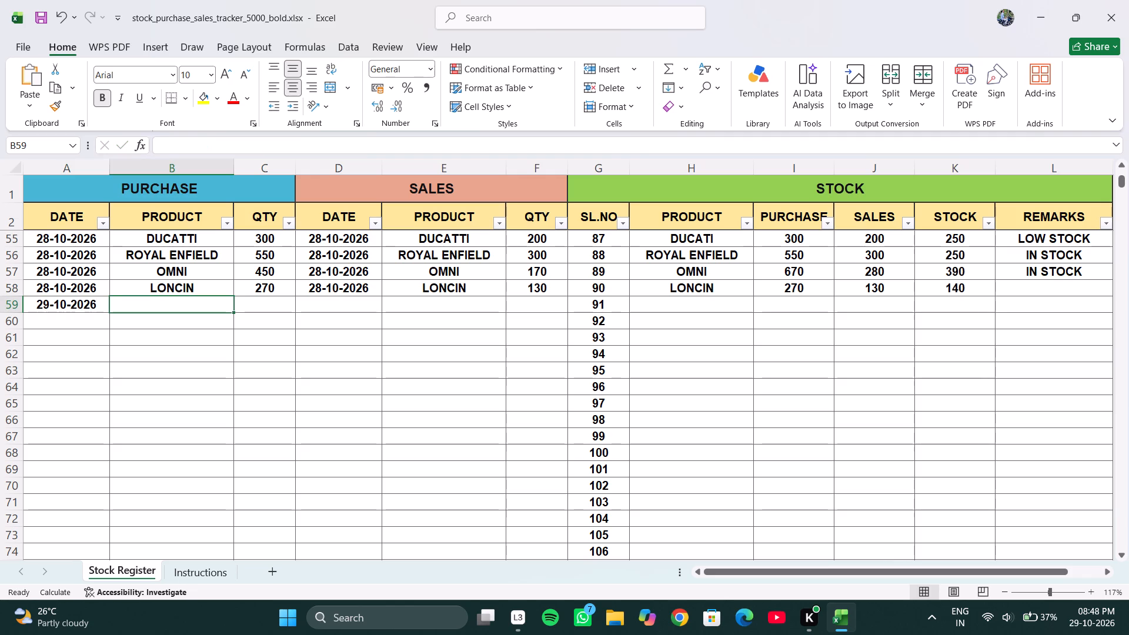
Complete the PURCHASE section of row 59 with product KYMCO and quantity 670.
{"action": "key", "text": "l"}
{"action": "key", "text": "BackSpace"}
{"action": "type", "text": "KYMCO"}
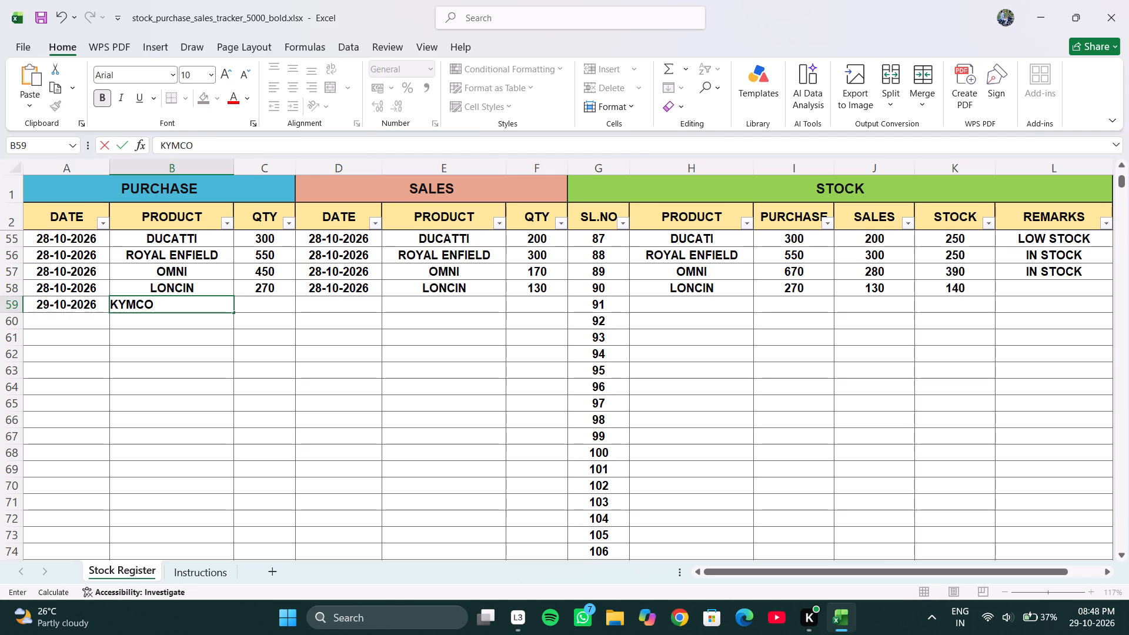
{"action": "key", "text": "Right"}
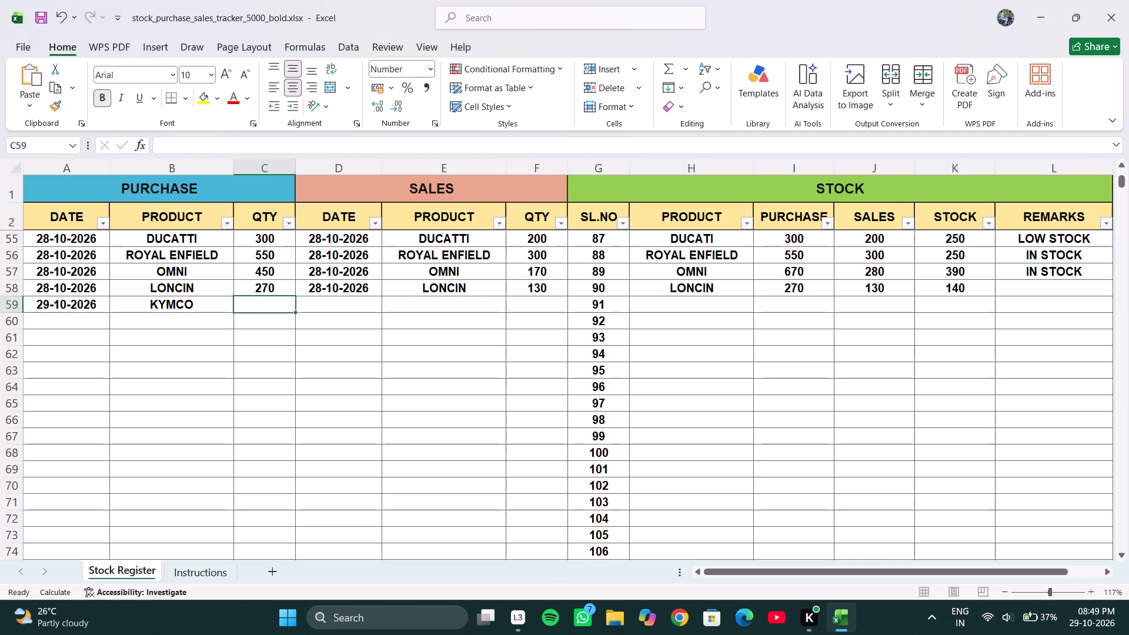
{"action": "type", "text": "670"}
{"action": "key", "text": "Right"}
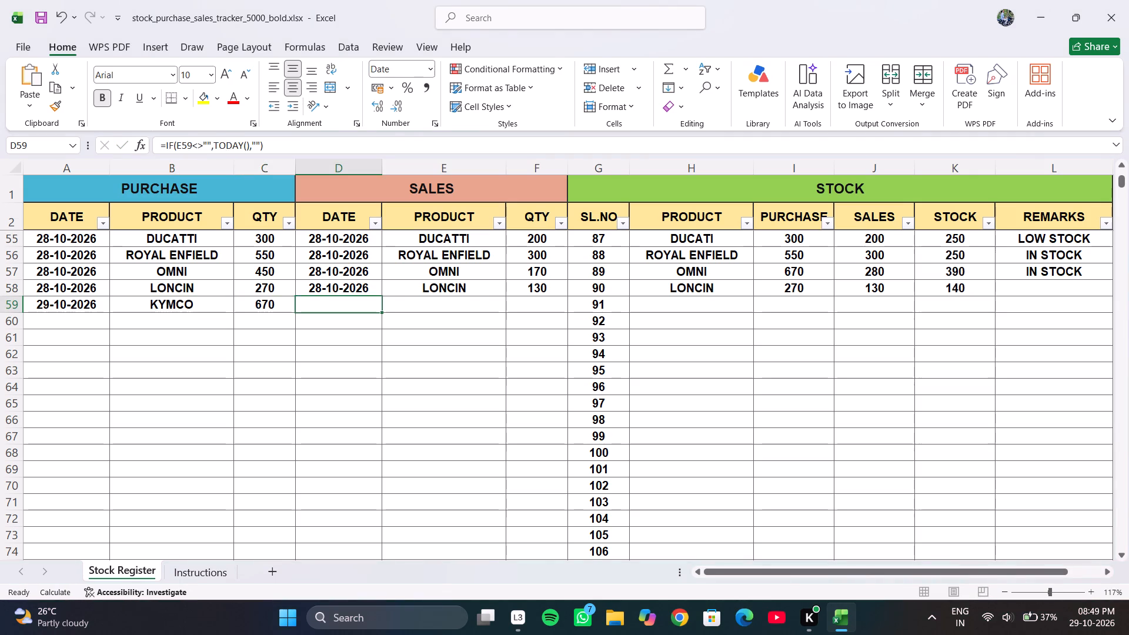
Fill the SALES section of row 59 with date 29-10-2026, product KYMCO and quantity 330.
{"action": "type", "text": "29-10-2026"}
{"action": "key", "text": "Right"}
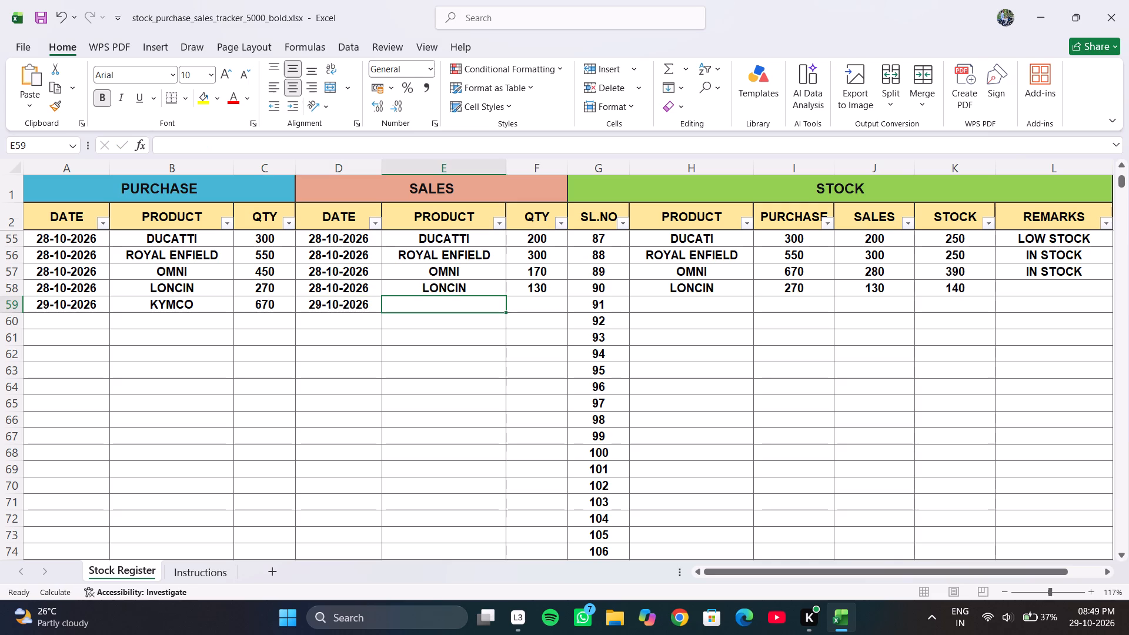
{"action": "type", "text": "KYMC"}
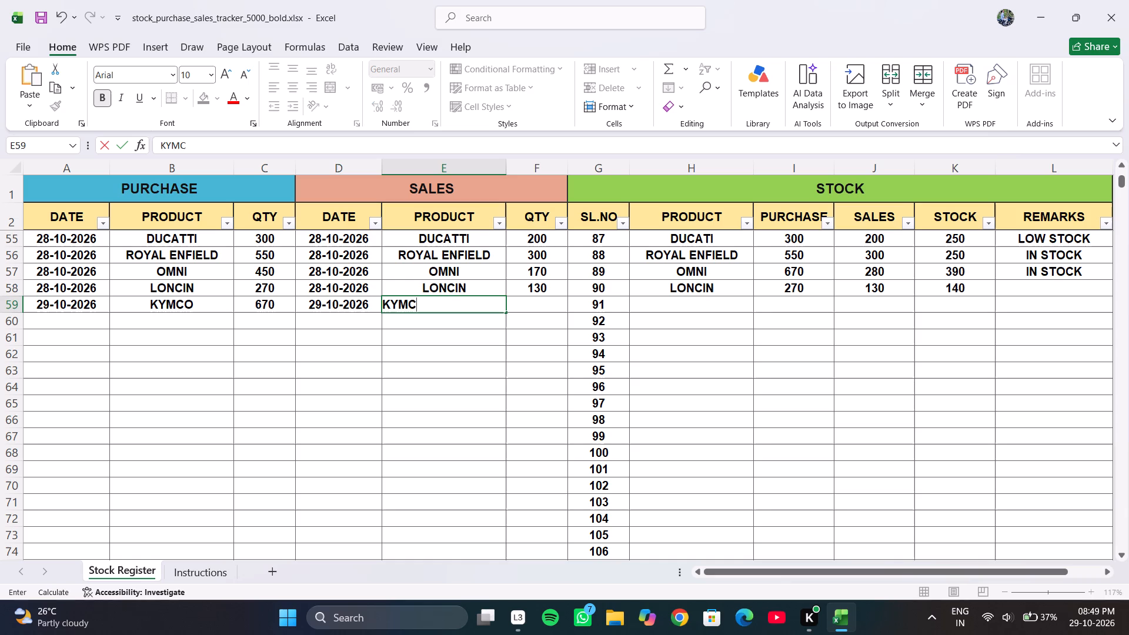
{"action": "key", "text": "o"}
{"action": "key", "text": "Right"}
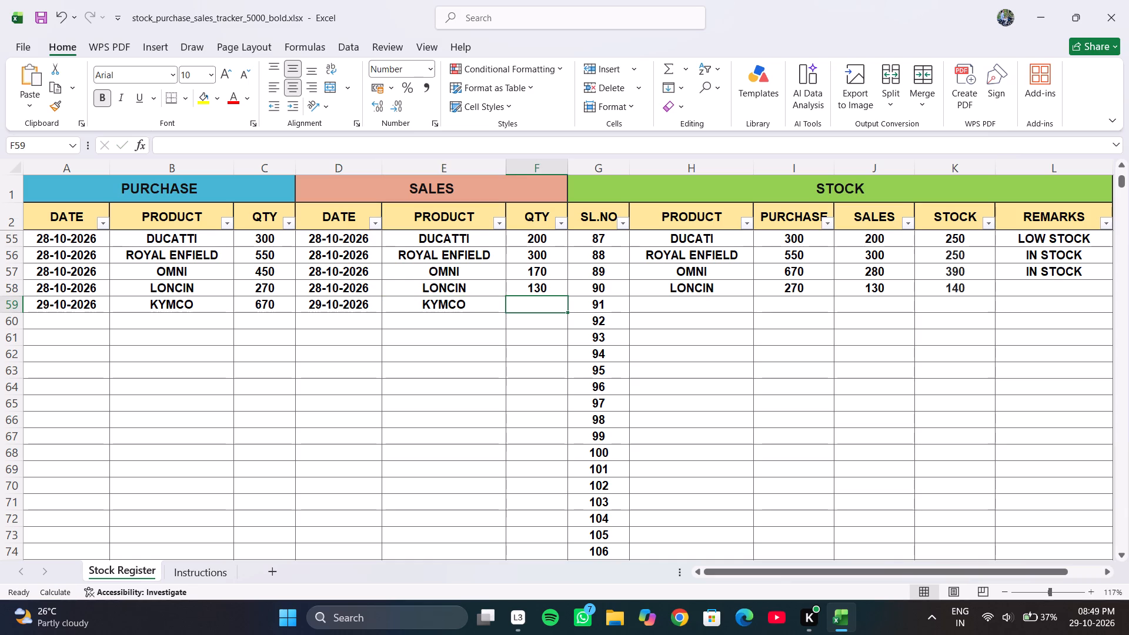
{"action": "type", "text": "330"}
{"action": "key", "text": "Right"}
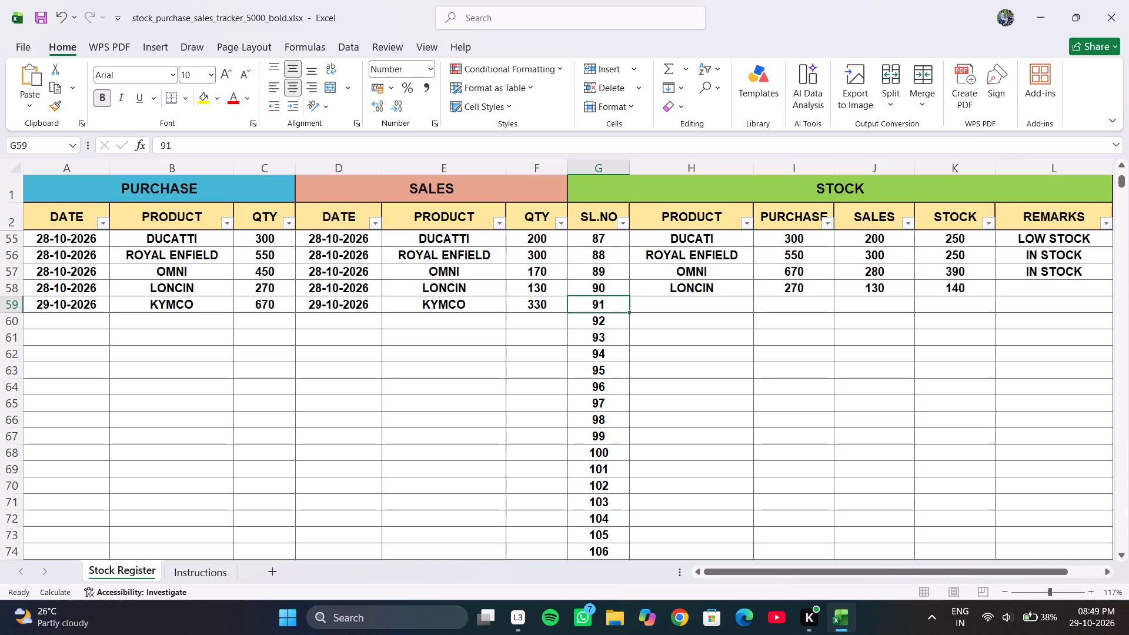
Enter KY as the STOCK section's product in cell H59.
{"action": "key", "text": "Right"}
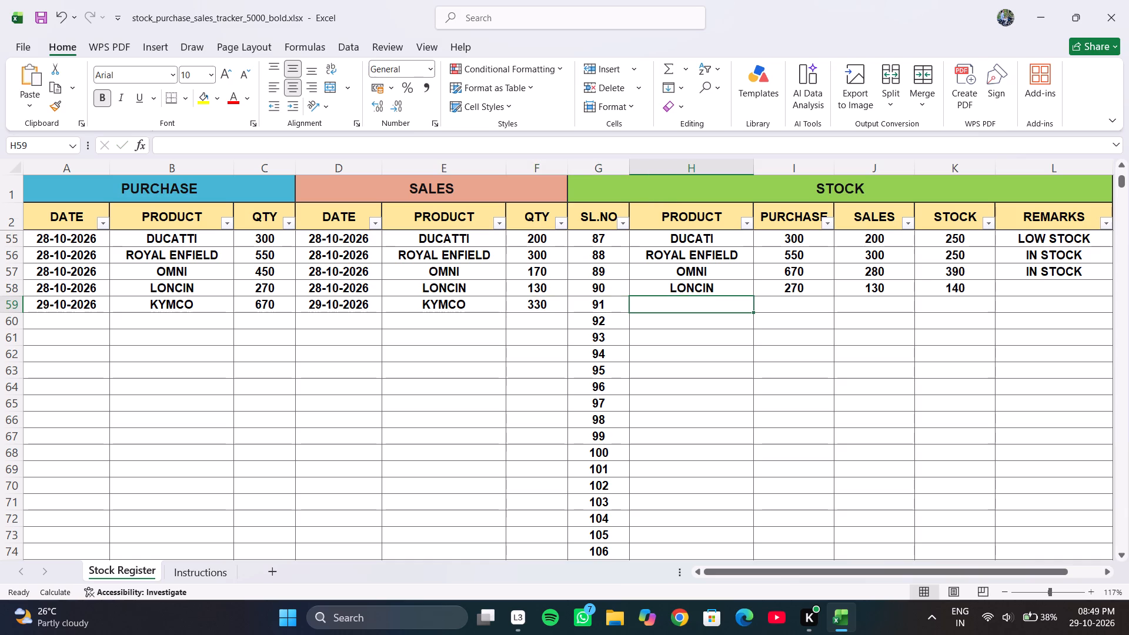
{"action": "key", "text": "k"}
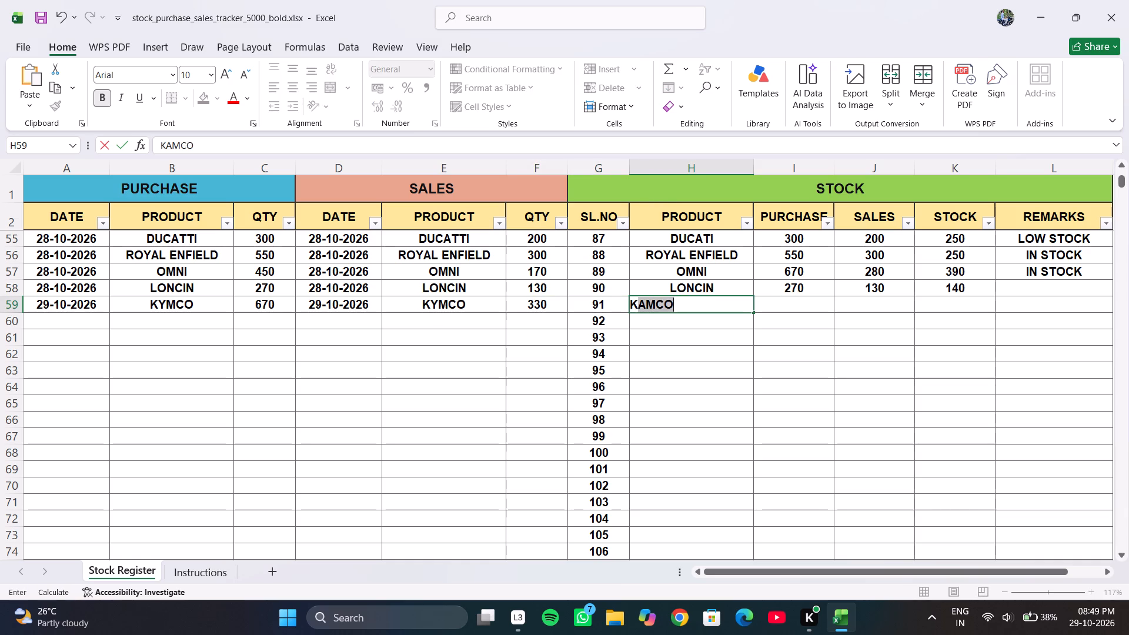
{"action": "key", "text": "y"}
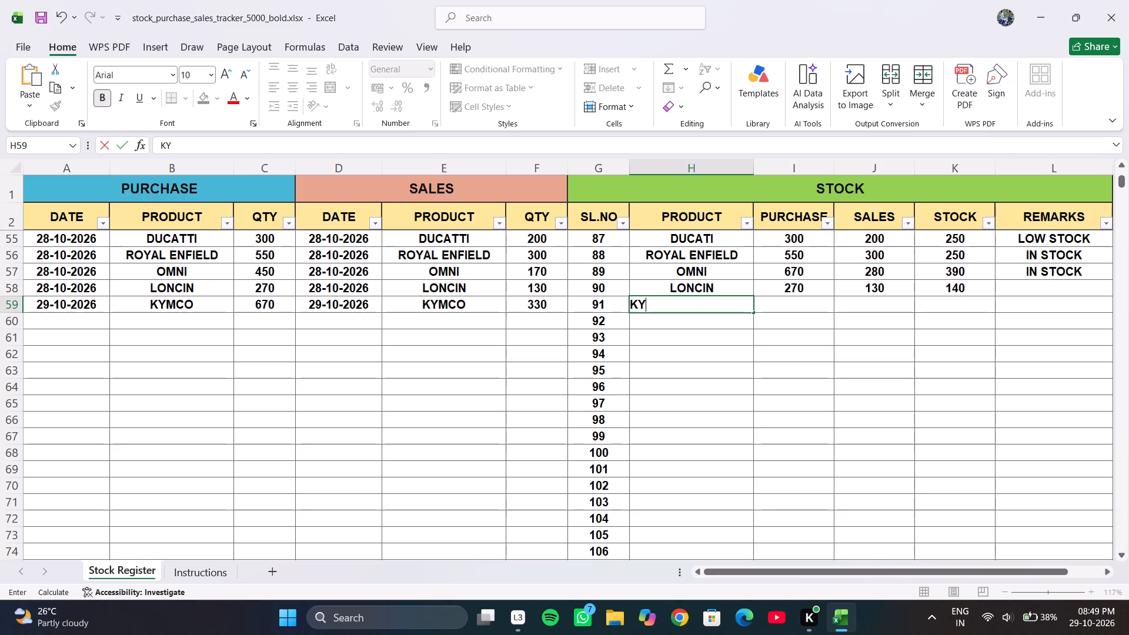
Correct the PURCHASE section's product name in cell B55 to DUCATI.
{"action": "scroll", "coordinate": [336, 428], "scroll_direction": "up", "scroll_amount": 3}
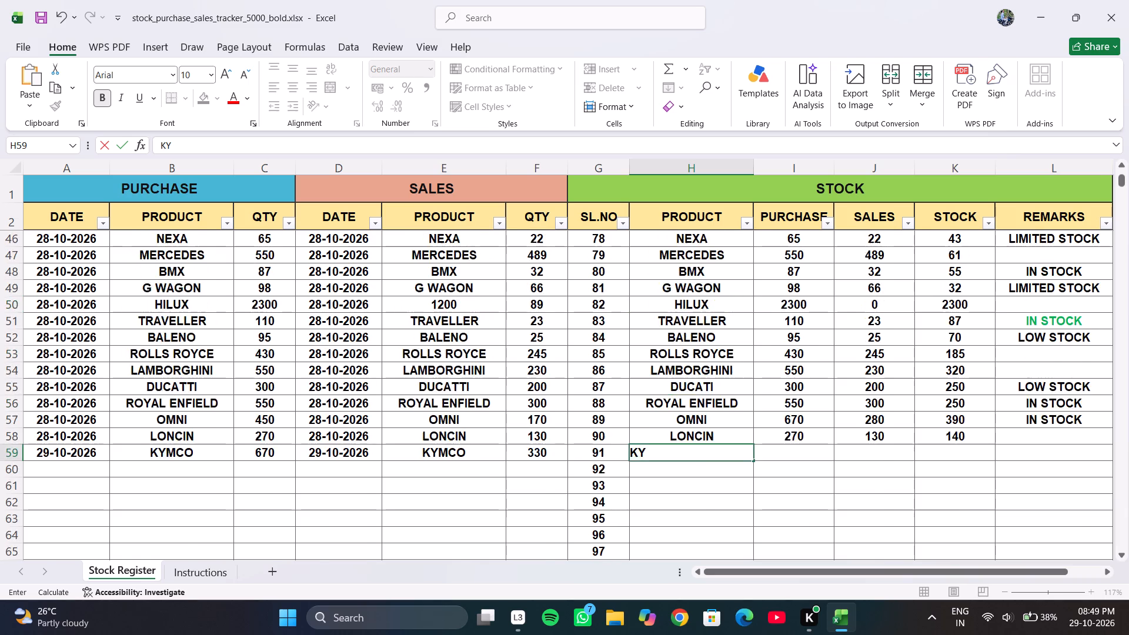
{"action": "scroll", "coordinate": [336, 428], "scroll_direction": "up", "scroll_amount": 4}
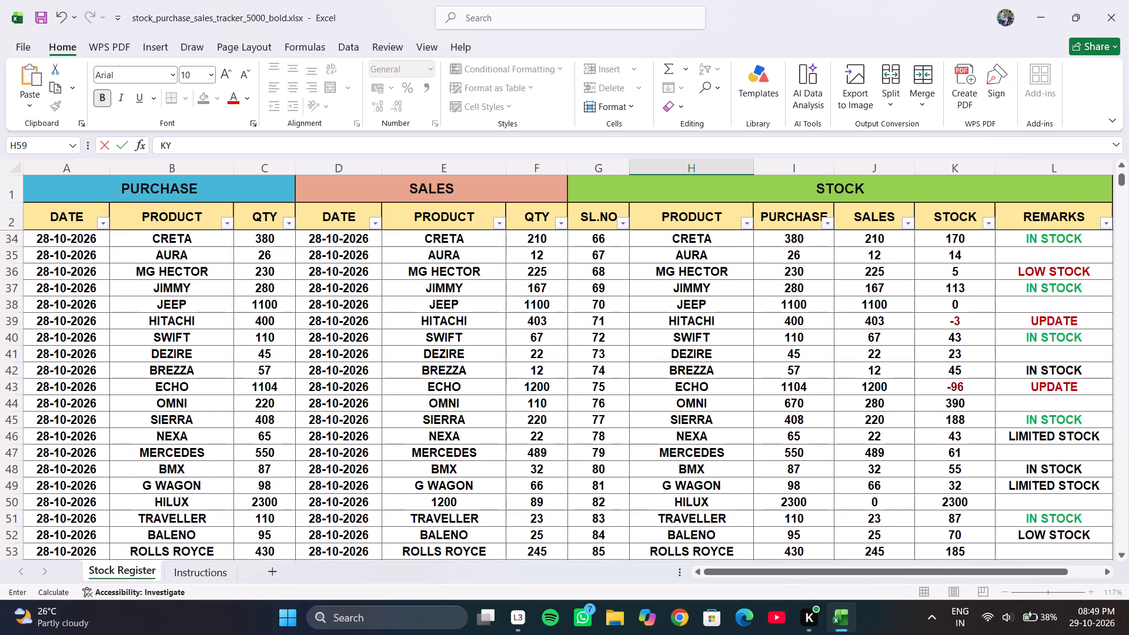
{"action": "scroll", "coordinate": [246, 415], "scroll_direction": "down", "scroll_amount": 4}
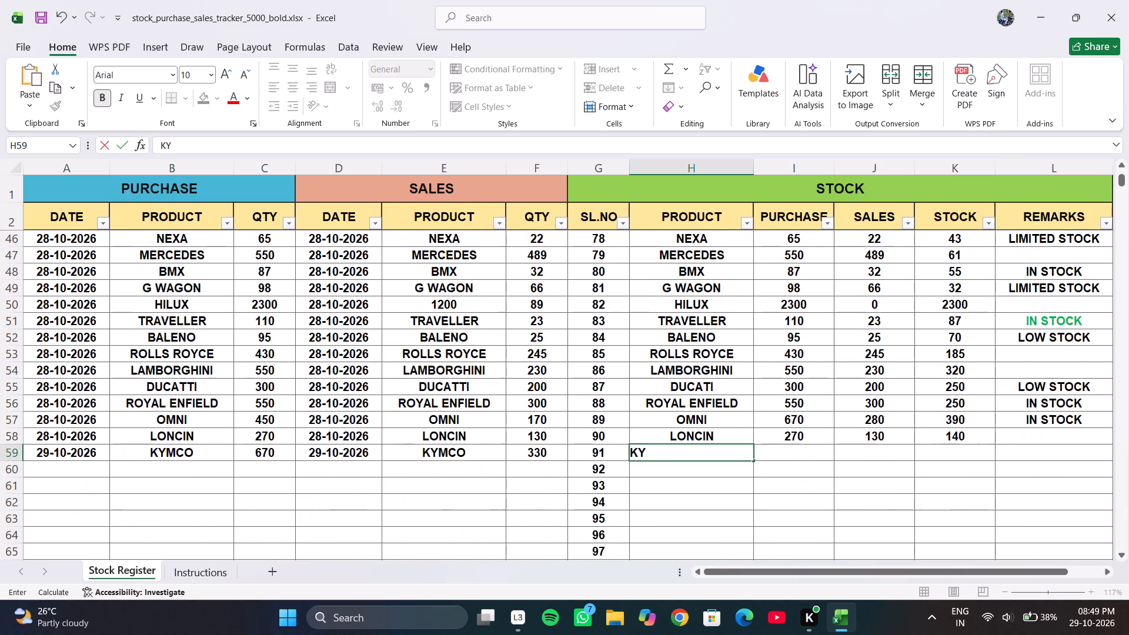
{"action": "left_click", "coordinate": [188, 392]}
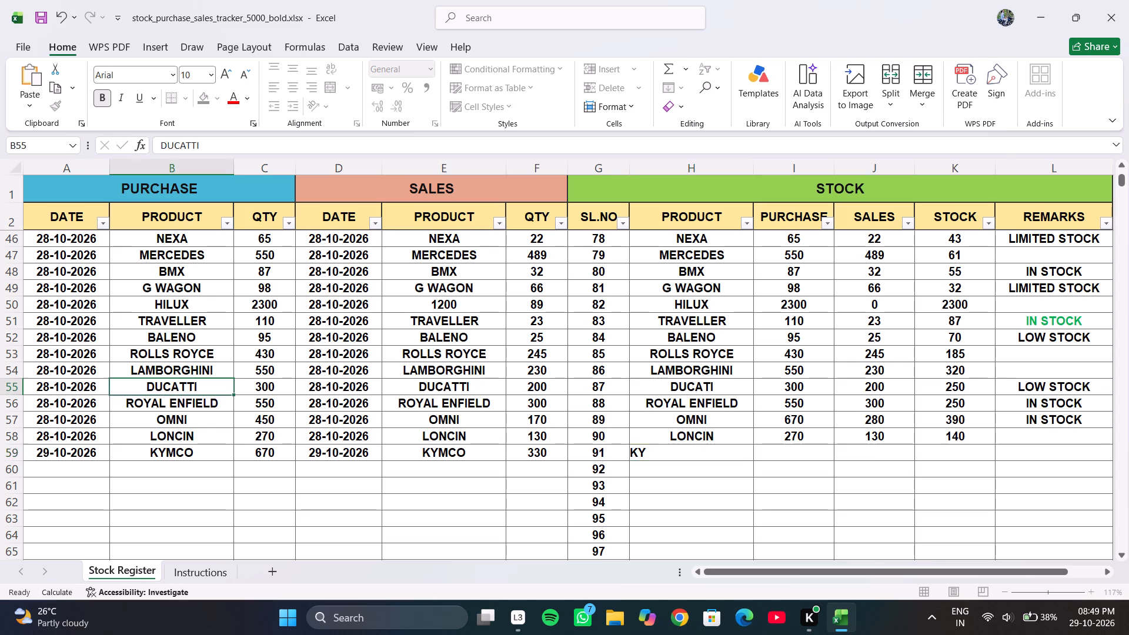
{"action": "left_click", "coordinate": [197, 385]}
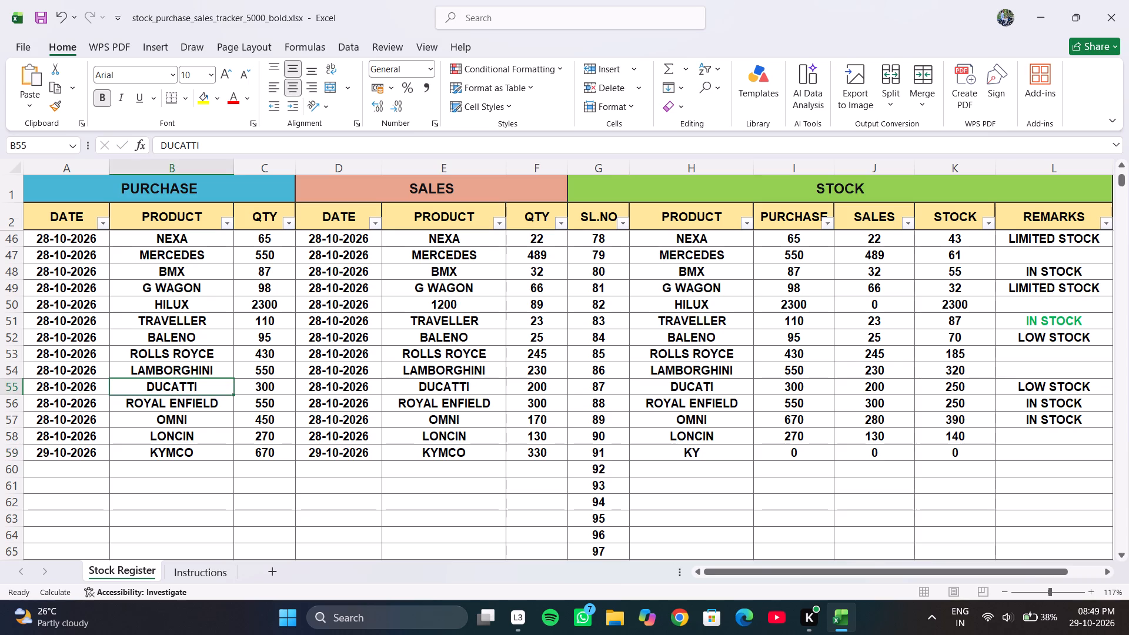
{"action": "key", "text": "BackSpace"}
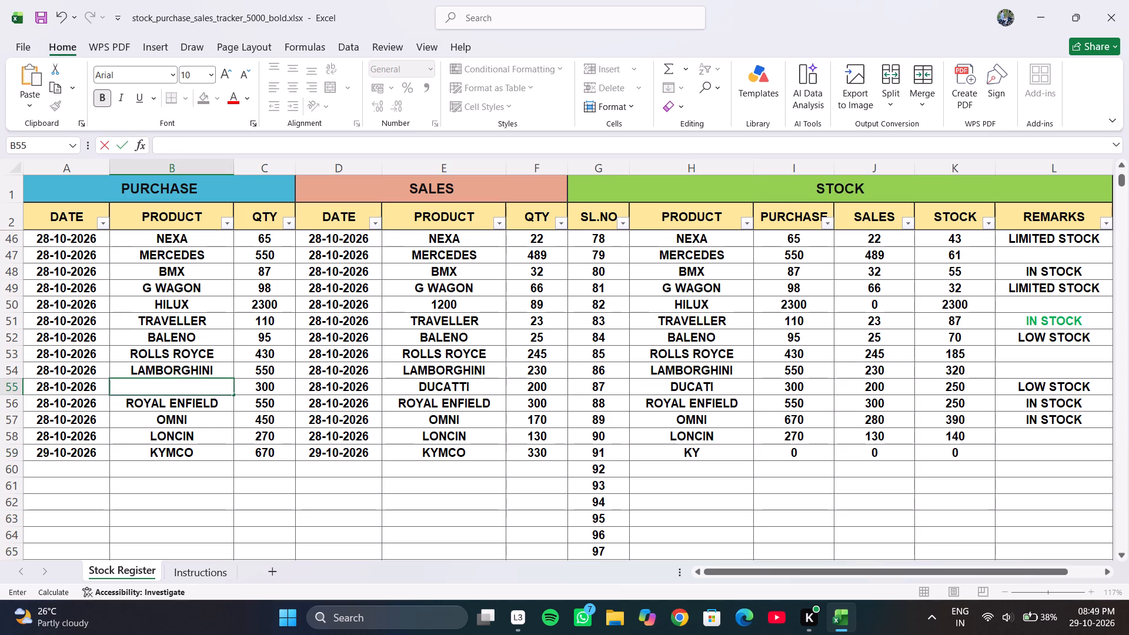
{"action": "type", "text": "DUIC"}
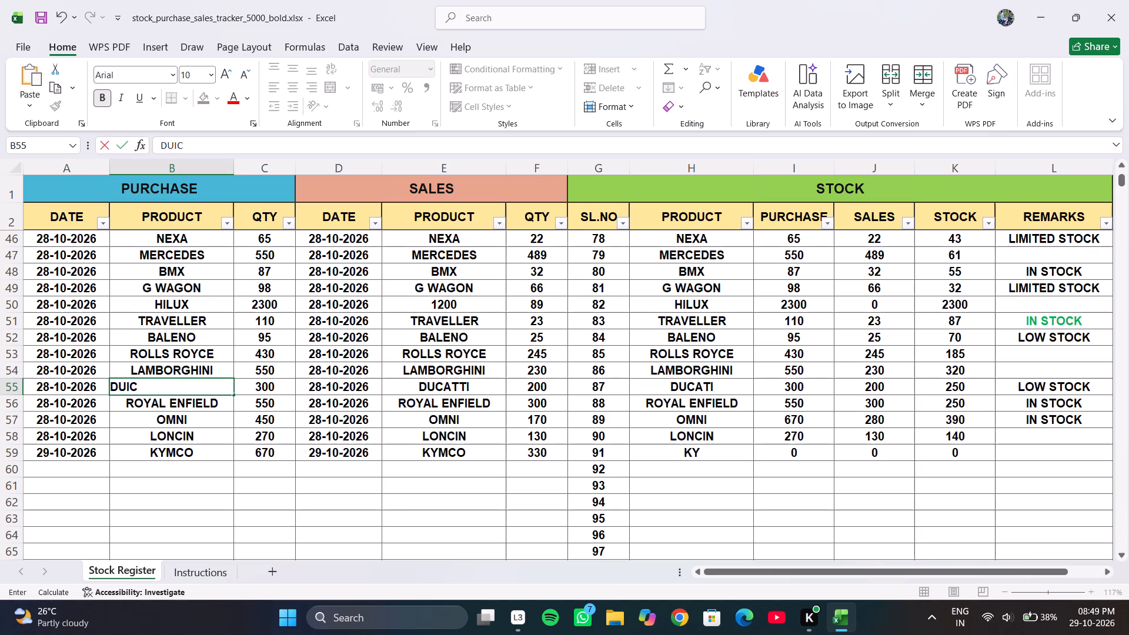
{"action": "key", "text": "t"}
{"action": "key", "text": "BackSpace"}
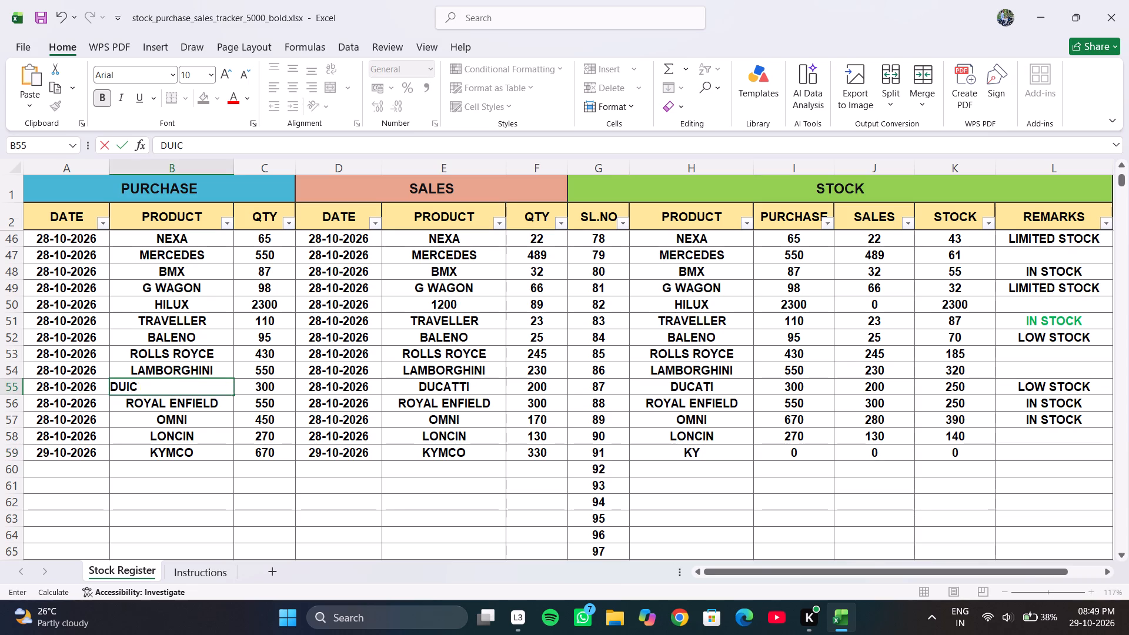
{"action": "key", "text": "BackSpace"}
{"action": "key", "text": "BackSpace"}
{"action": "type", "text": "CATI"}
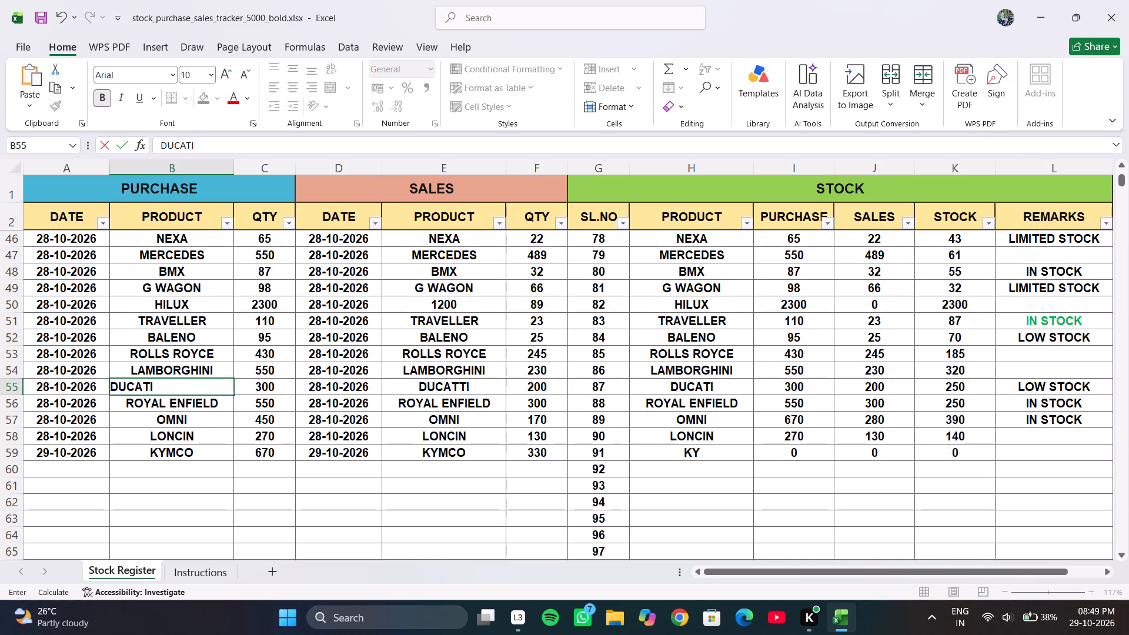
Correct the SALES section's product name in cell E55 to DUCATI.
{"action": "left_click", "coordinate": [464, 386]}
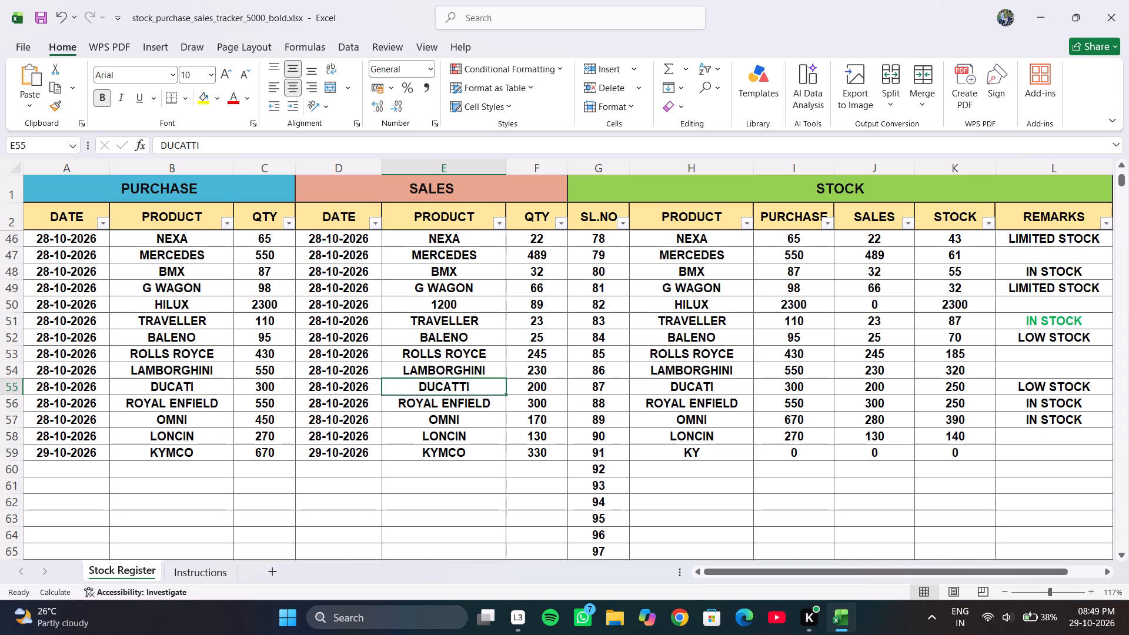
{"action": "key", "text": "BackSpace"}
{"action": "type", "text": "DUCATI"}
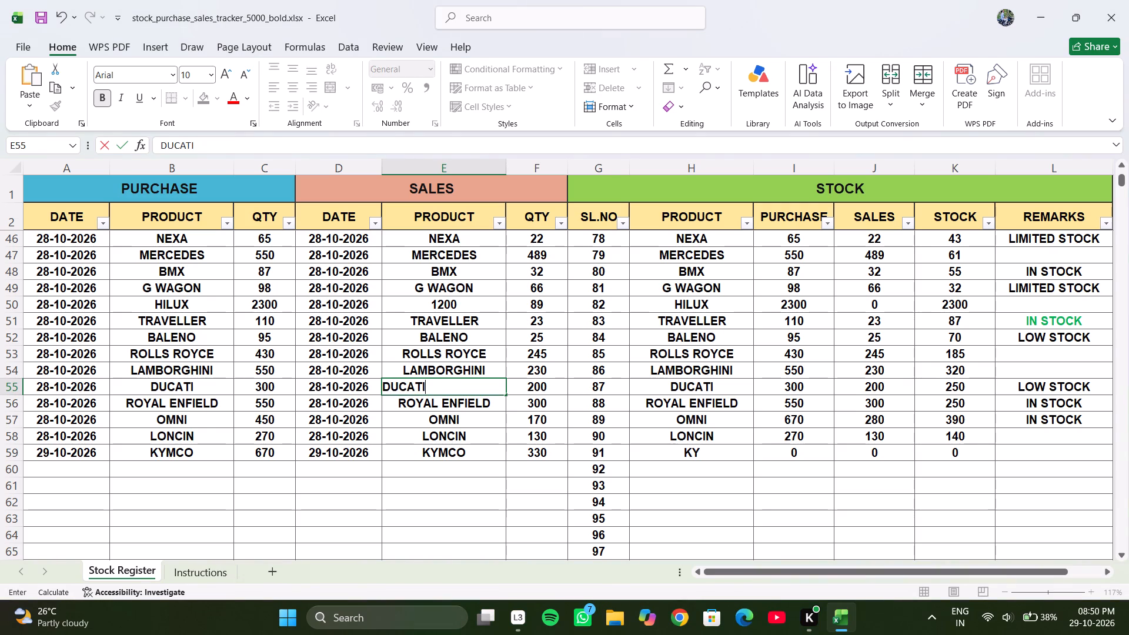
Enter KYMCO as the STOCK section's product in cell H59.
{"action": "left_click", "coordinate": [709, 455]}
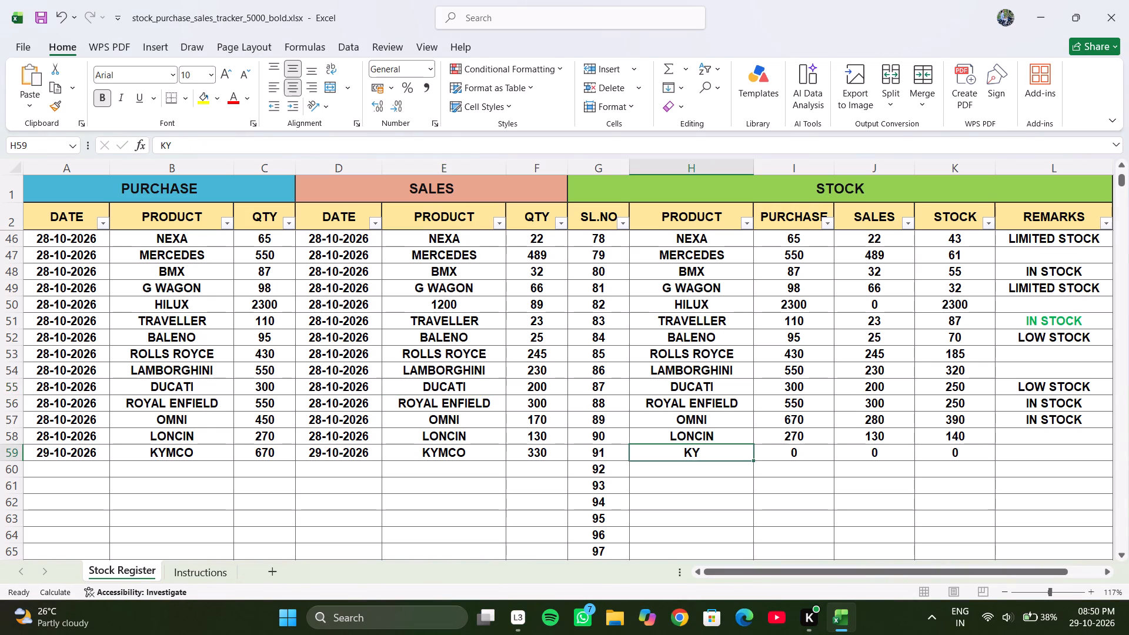
{"action": "key", "text": "m"}
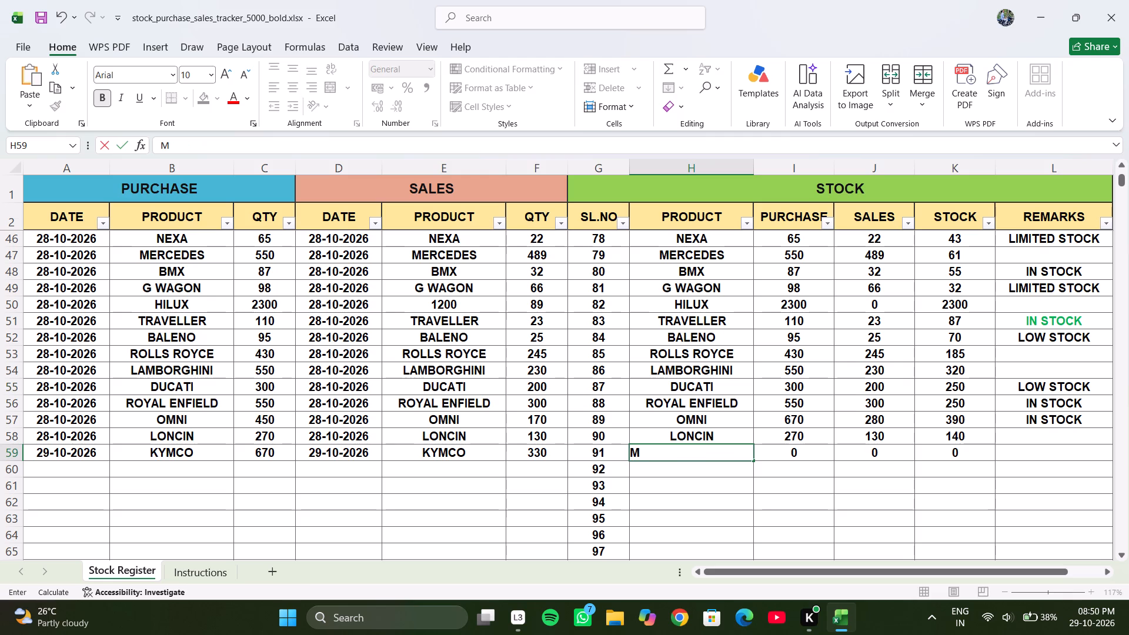
{"action": "key", "text": "c"}
{"action": "key", "text": "BackSpace"}
{"action": "key", "text": "BackSpace"}
{"action": "type", "text": "KYMCO"}
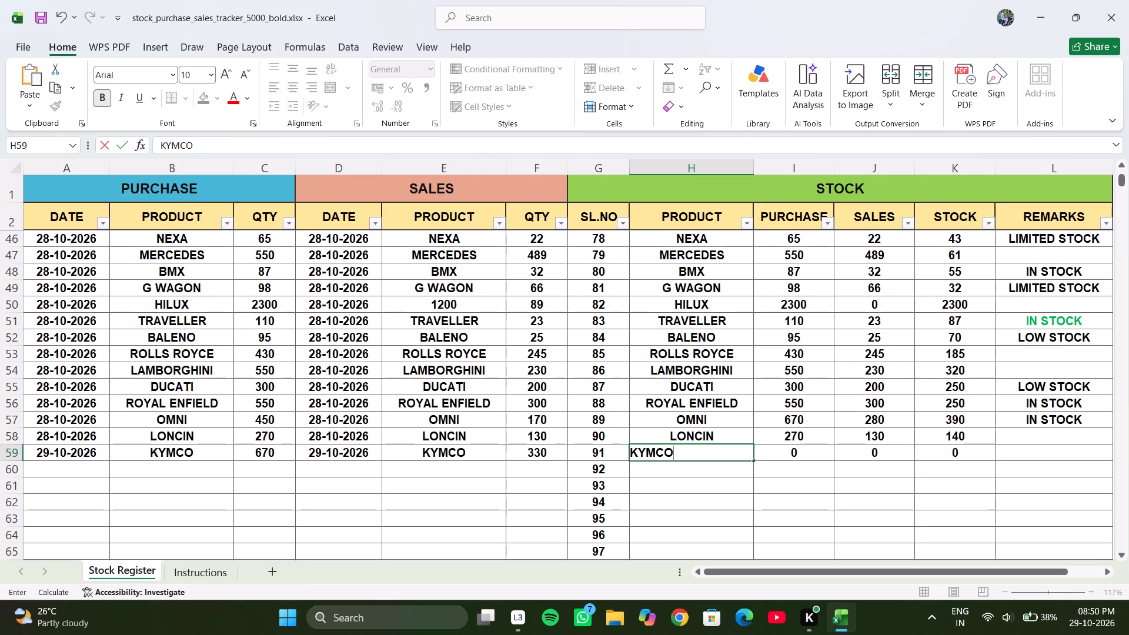
{"action": "key", "text": "Right"}
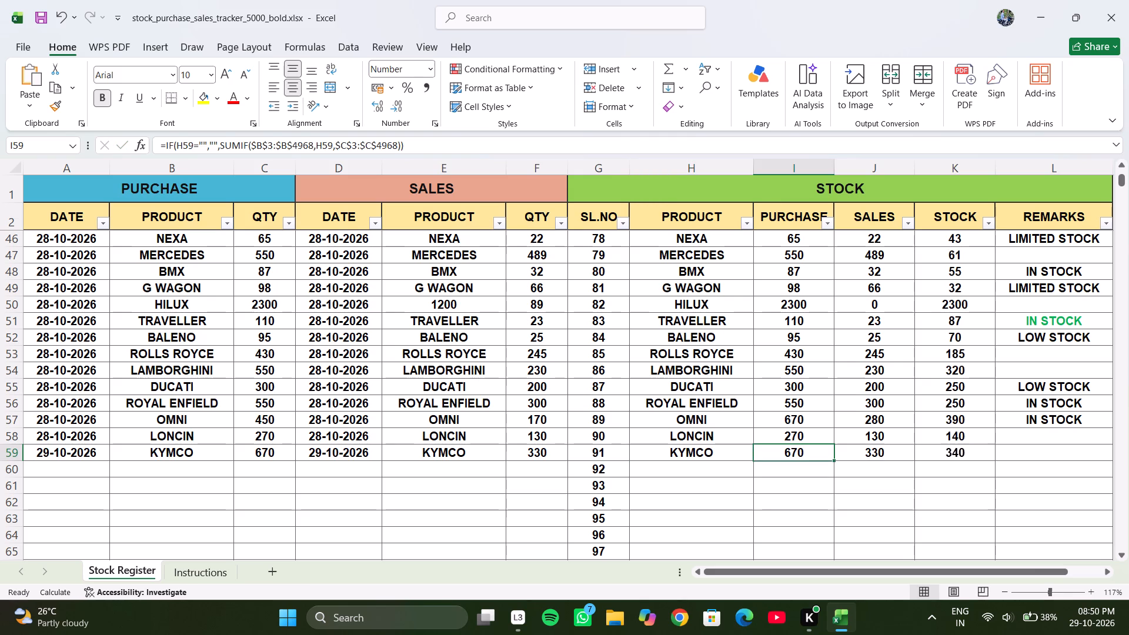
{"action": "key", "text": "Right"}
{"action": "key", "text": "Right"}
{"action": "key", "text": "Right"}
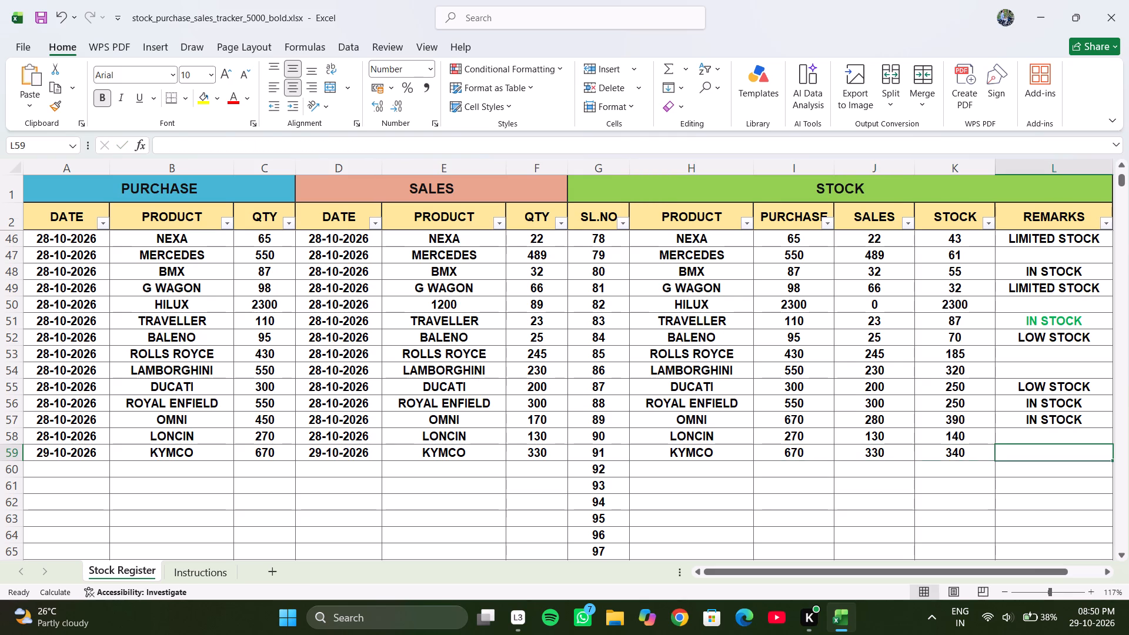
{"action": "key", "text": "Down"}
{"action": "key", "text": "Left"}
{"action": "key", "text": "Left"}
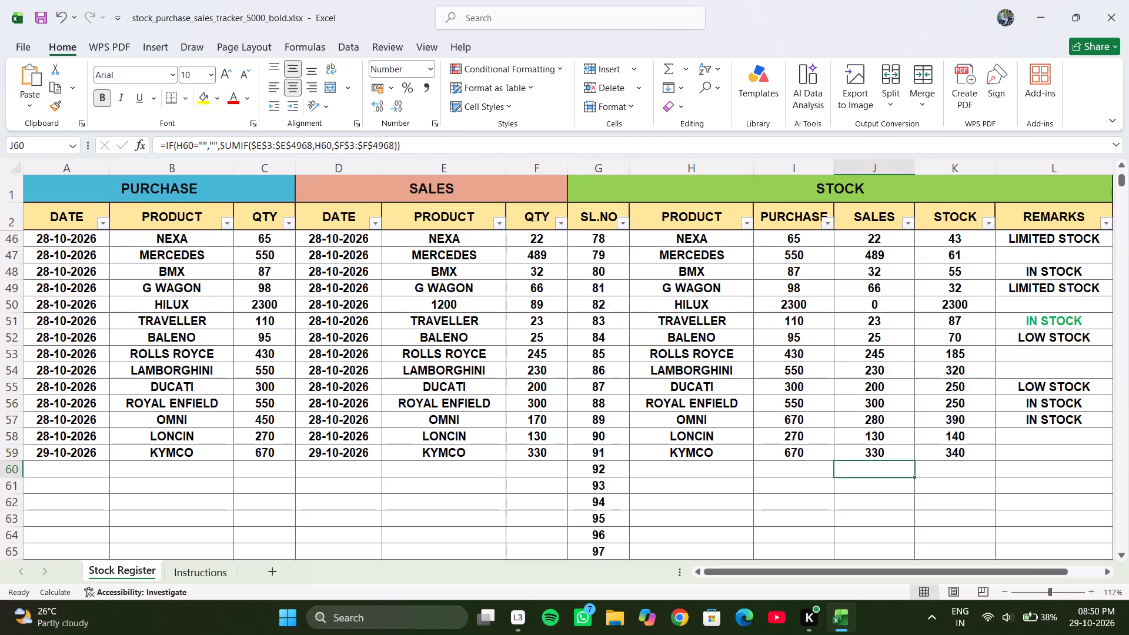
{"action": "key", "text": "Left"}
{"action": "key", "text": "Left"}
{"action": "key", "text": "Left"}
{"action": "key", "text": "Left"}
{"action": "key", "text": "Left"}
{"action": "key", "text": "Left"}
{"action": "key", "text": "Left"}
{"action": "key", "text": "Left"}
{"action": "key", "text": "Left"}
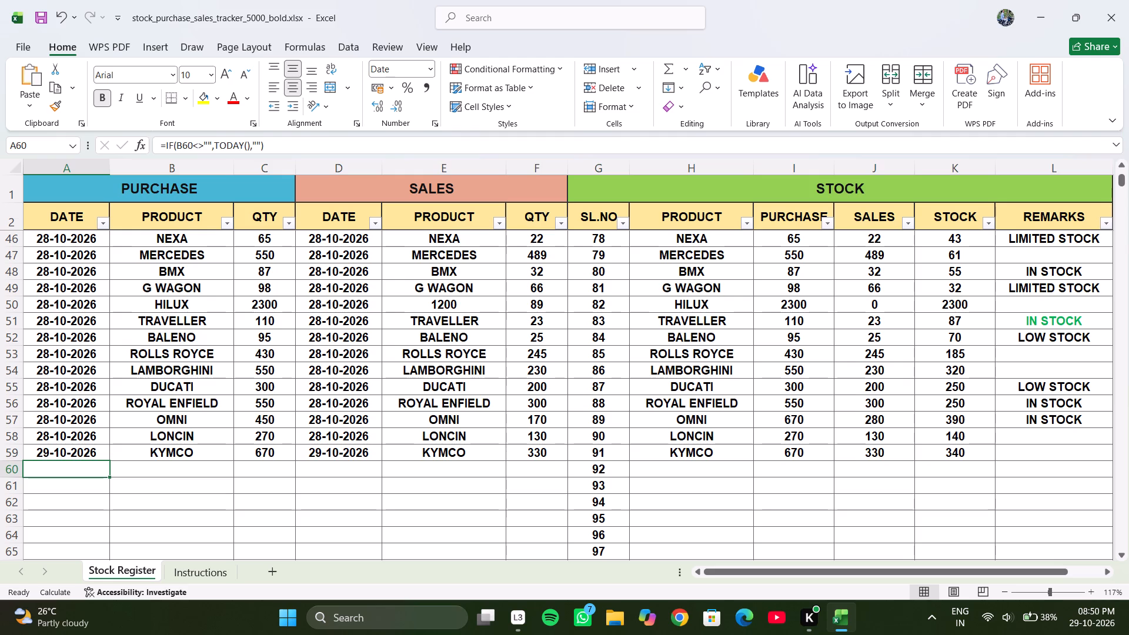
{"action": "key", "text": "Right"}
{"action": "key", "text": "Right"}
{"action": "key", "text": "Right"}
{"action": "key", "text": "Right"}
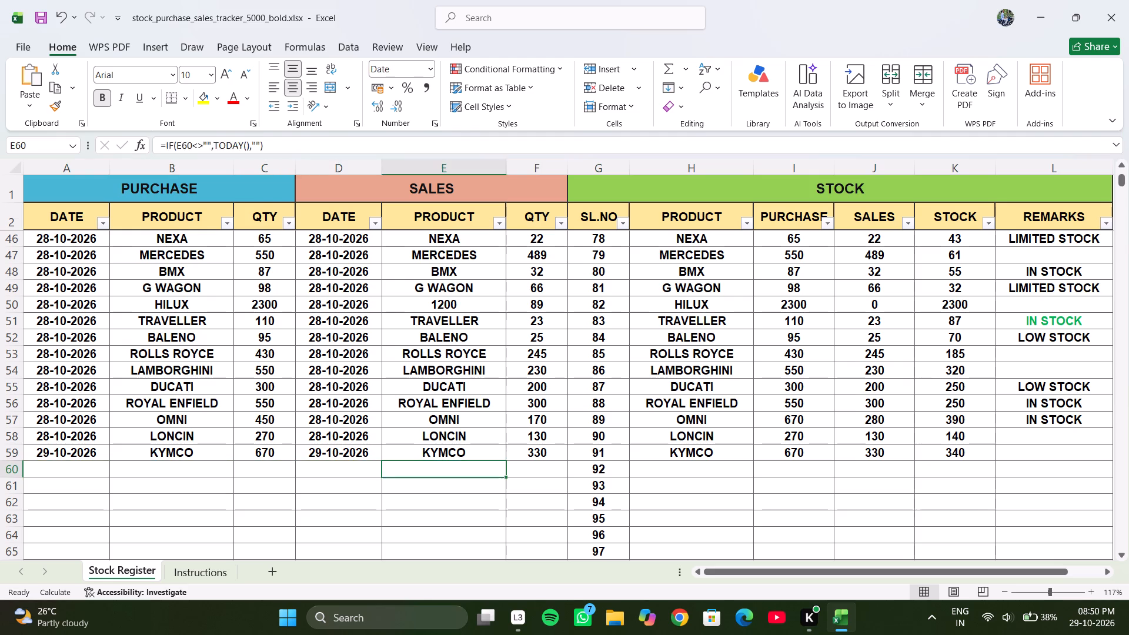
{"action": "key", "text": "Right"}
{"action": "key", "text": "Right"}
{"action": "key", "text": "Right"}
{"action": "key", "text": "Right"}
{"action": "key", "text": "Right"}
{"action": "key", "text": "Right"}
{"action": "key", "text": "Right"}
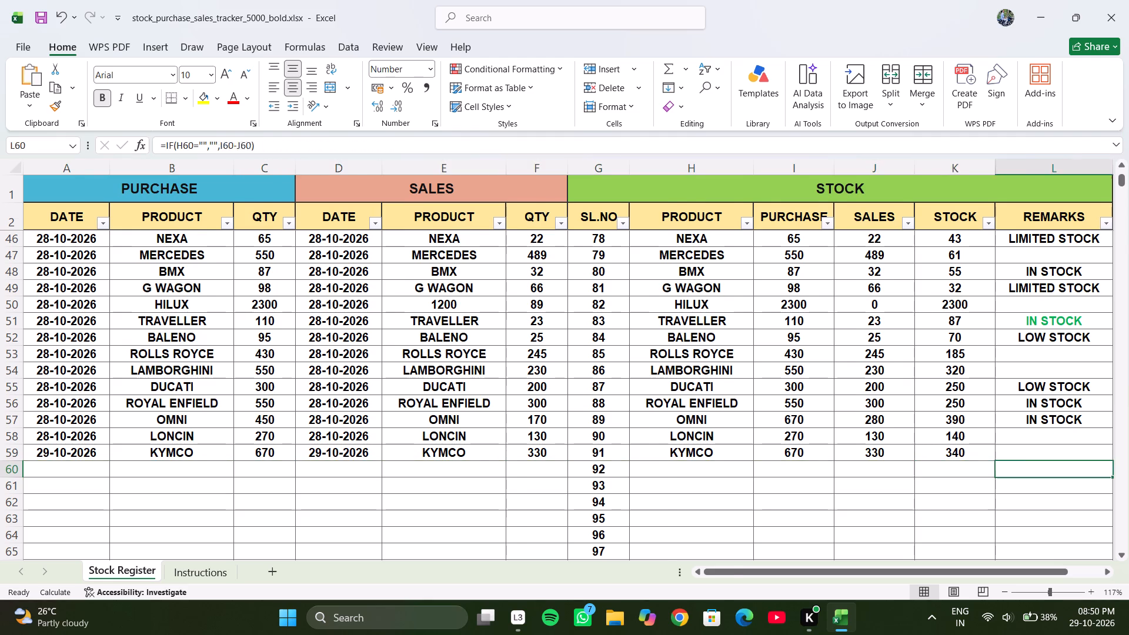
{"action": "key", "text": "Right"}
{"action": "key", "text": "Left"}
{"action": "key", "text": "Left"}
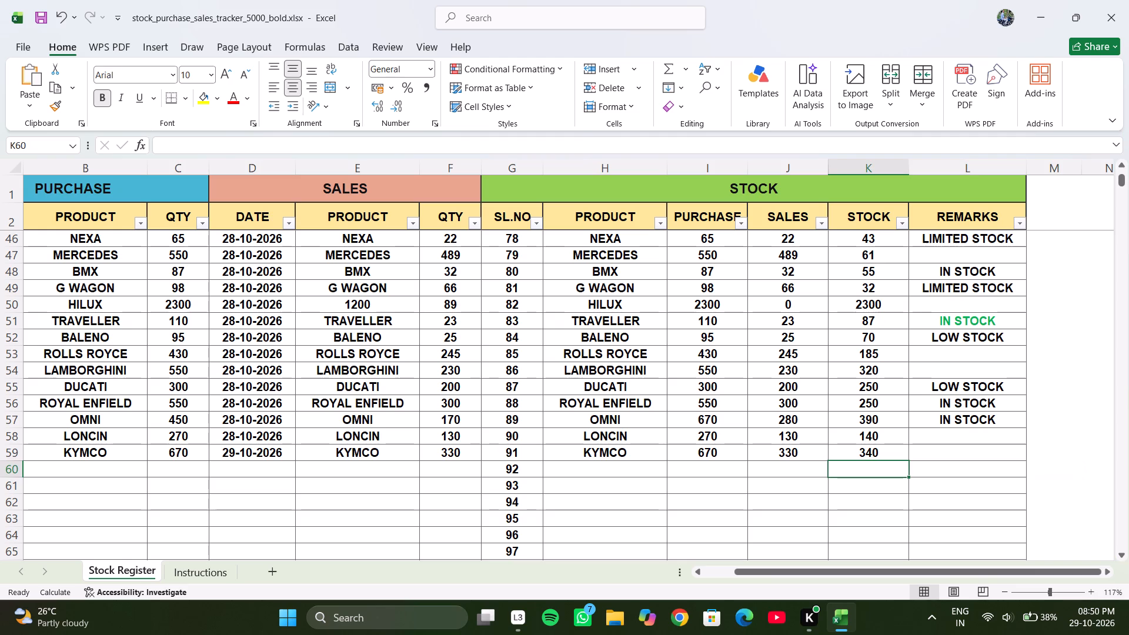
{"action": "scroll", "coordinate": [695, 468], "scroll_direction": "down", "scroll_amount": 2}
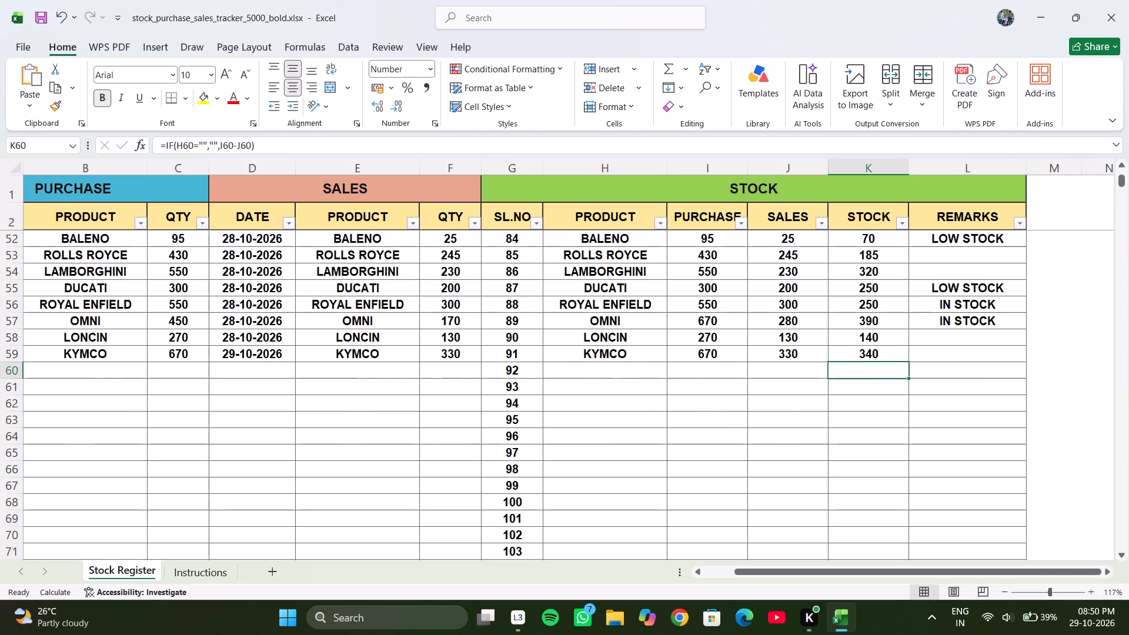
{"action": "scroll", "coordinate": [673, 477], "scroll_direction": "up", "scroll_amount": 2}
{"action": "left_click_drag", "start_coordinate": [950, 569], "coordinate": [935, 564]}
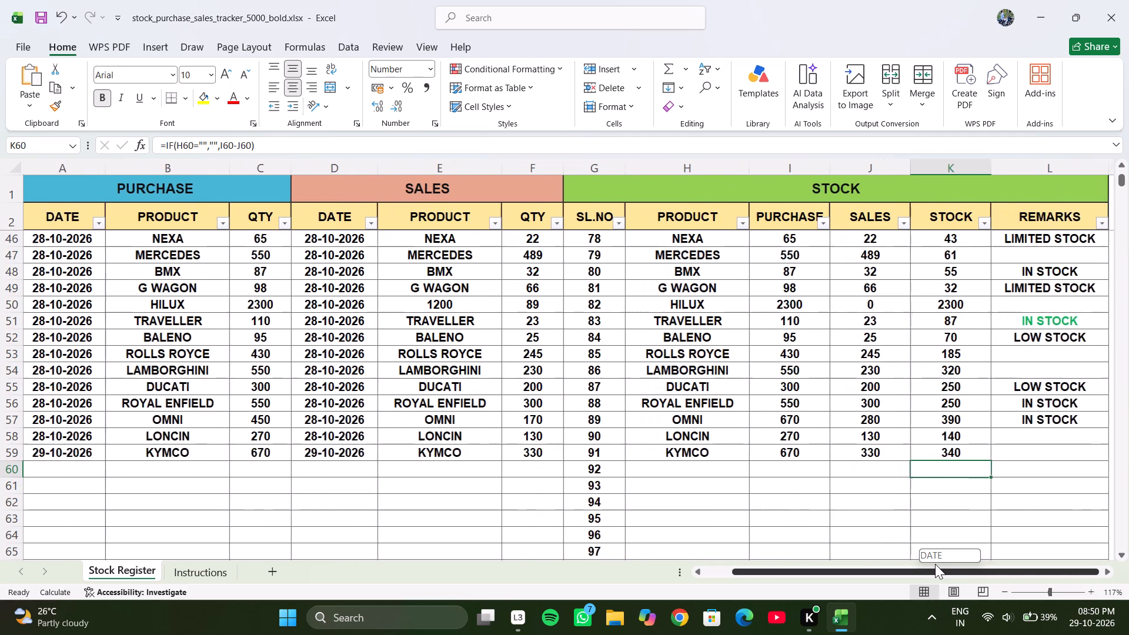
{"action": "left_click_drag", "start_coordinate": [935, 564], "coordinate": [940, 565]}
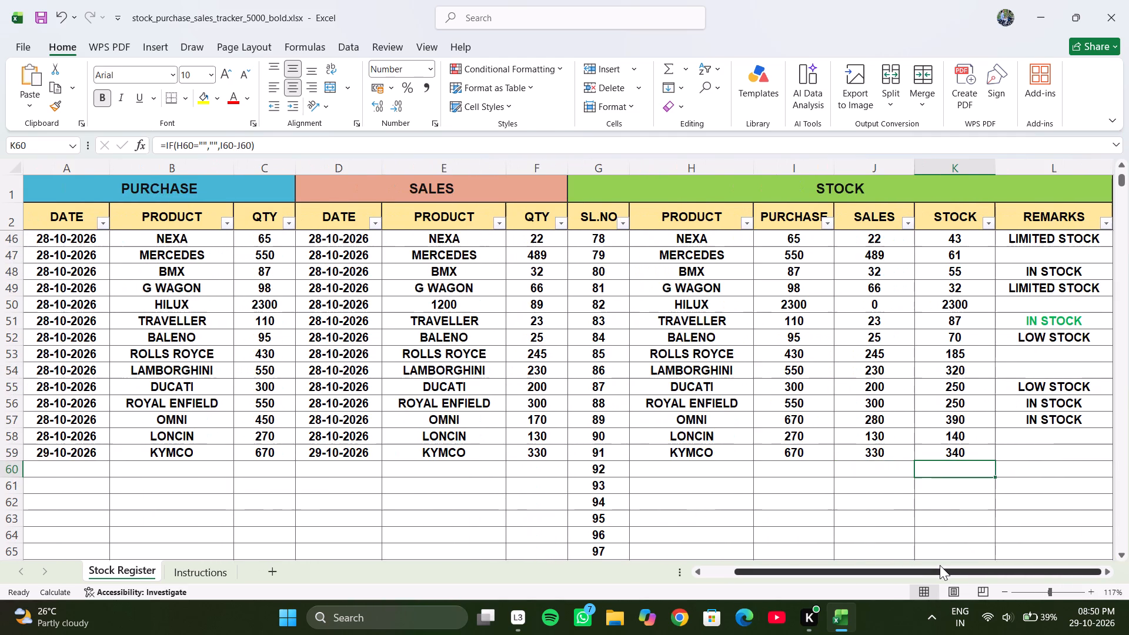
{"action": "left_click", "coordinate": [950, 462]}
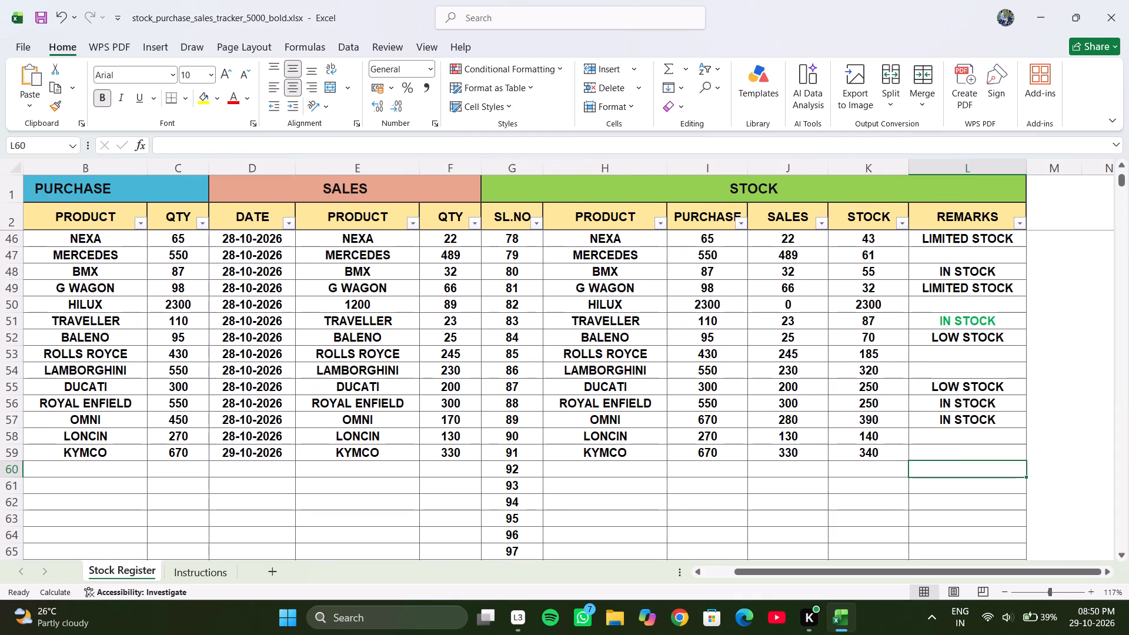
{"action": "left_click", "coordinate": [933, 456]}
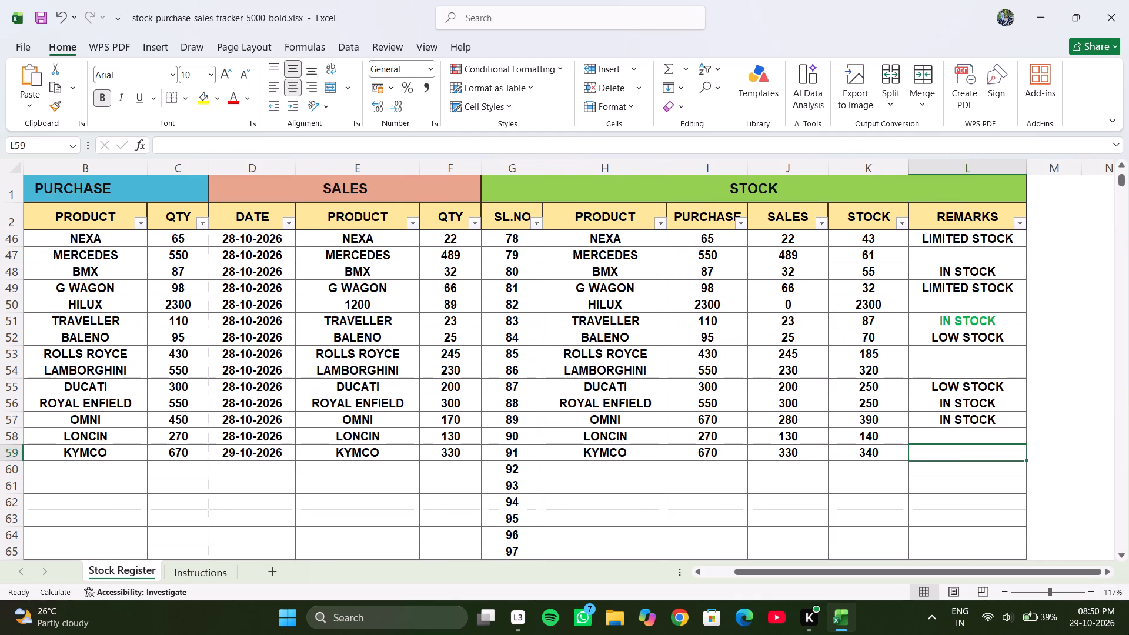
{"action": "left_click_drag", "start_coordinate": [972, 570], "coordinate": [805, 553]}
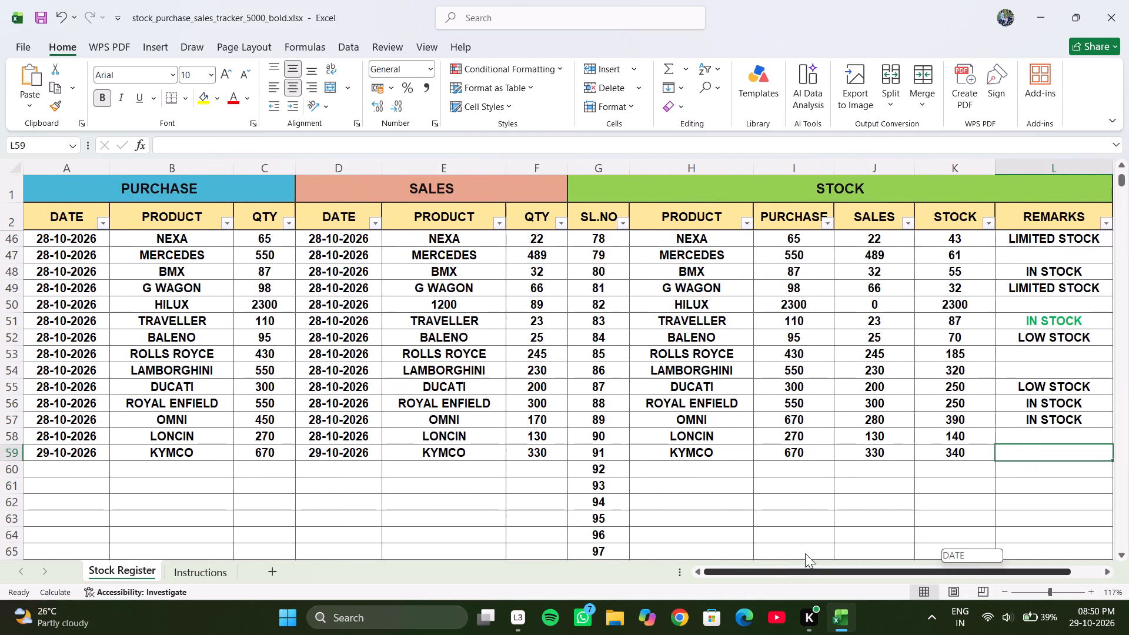
Enter the remark IN STOCK for the KYMCO entry in cell L59.
{"action": "left_click_drag", "start_coordinate": [805, 553], "coordinate": [803, 554]}
{"action": "key", "text": "i"}
{"action": "key", "text": "n"}
Fill row 60 of the PURCHASE section with date 29-10-2026, product TOYOTA and quantity 433.
{"action": "left_click", "coordinate": [76, 469]}
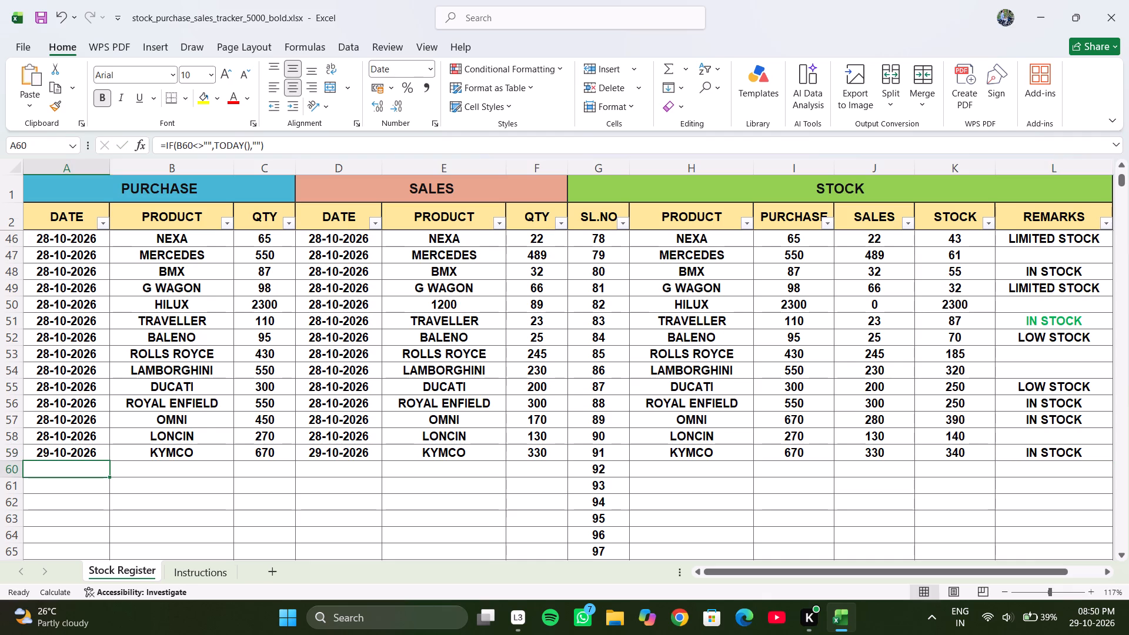
{"action": "key", "text": "BackSpace"}
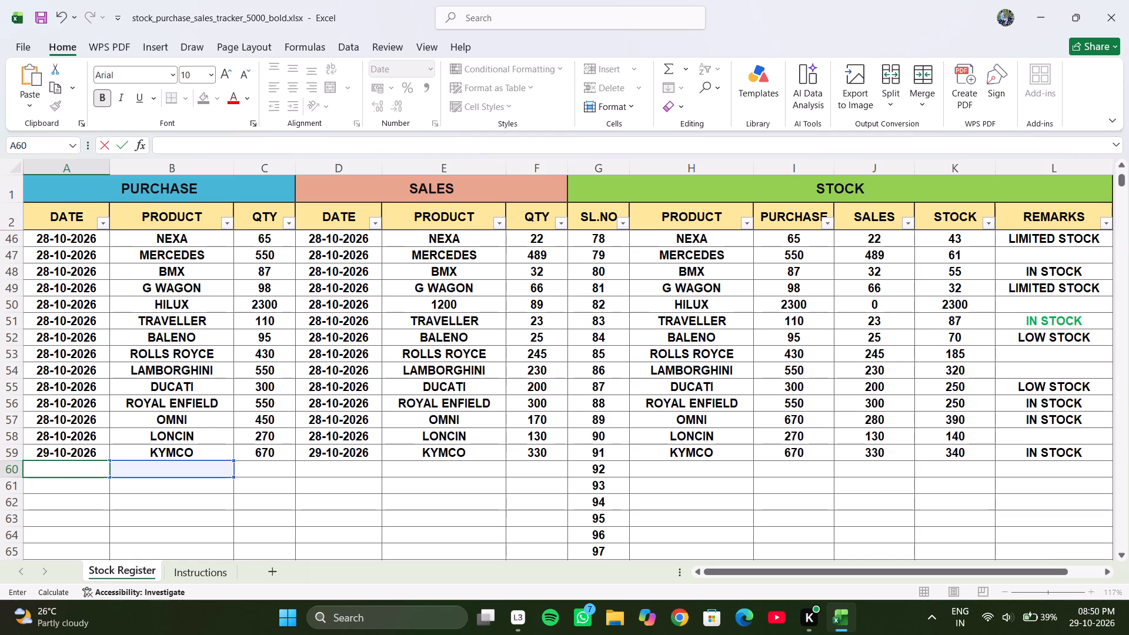
{"action": "type", "text": "29-"}
{"action": "type", "text": "19"}
{"action": "key", "text": "BackSpace"}
{"action": "type", "text": "0-"}
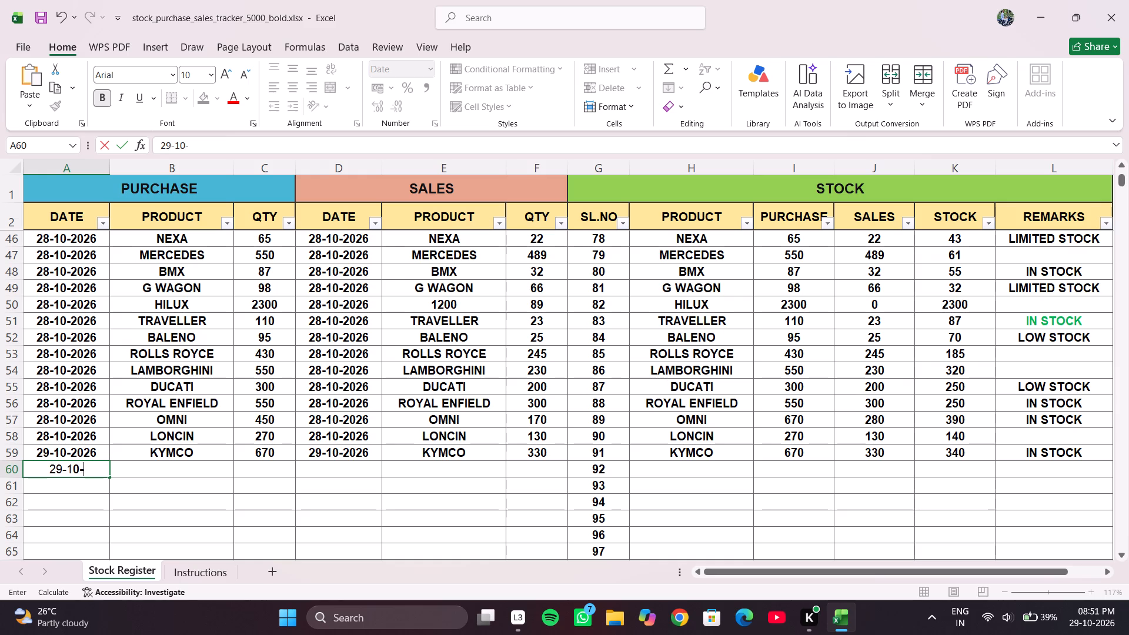
{"action": "type", "text": "2026"}
{"action": "key", "text": "Right"}
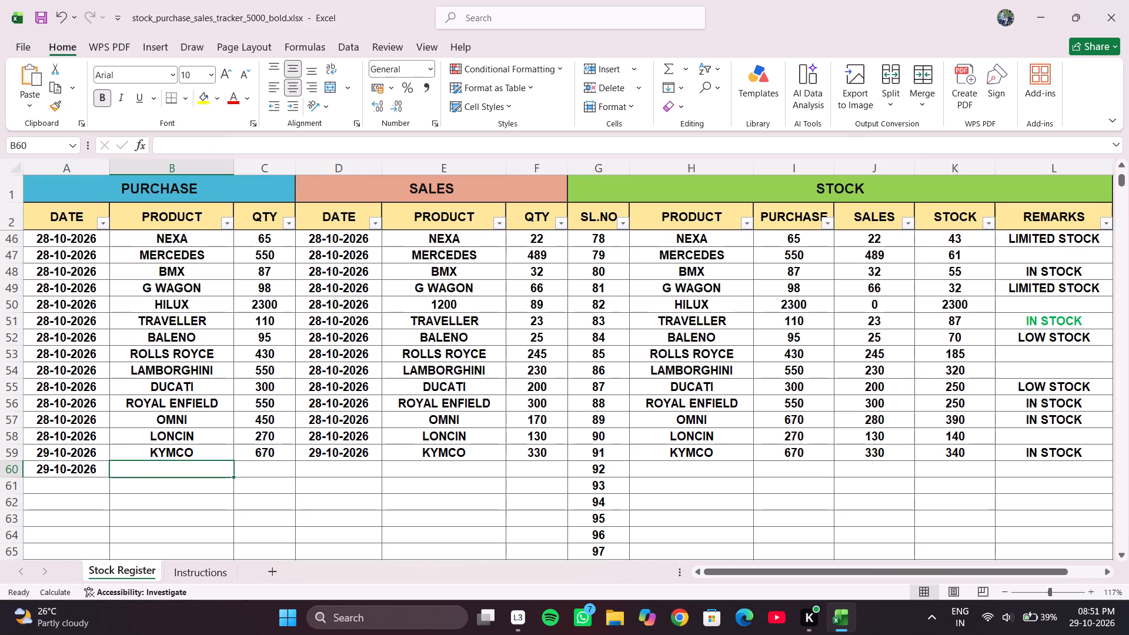
{"action": "type", "text": "TO"}
{"action": "key", "text": "y"}
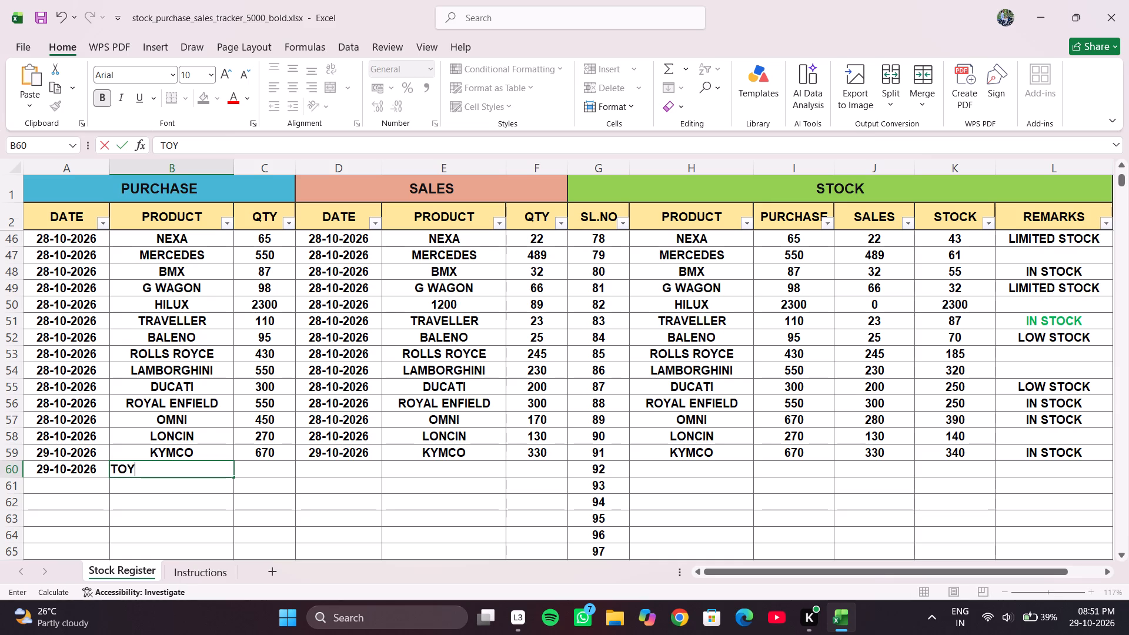
{"action": "type", "text": "OTA"}
{"action": "key", "text": "Right"}
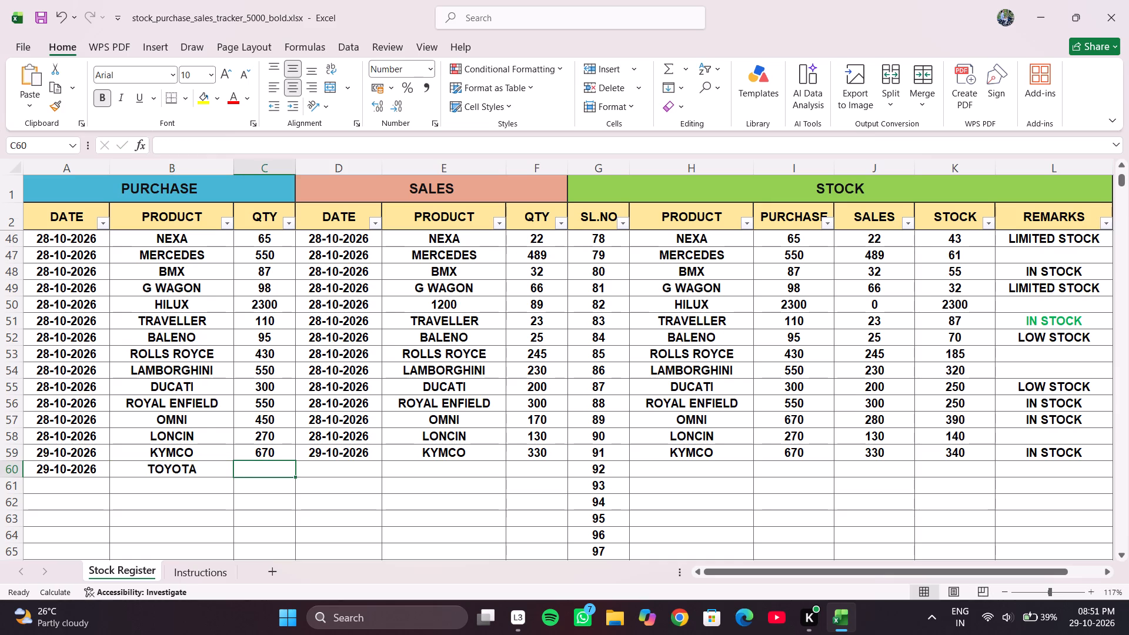
{"action": "key", "text": "4"}
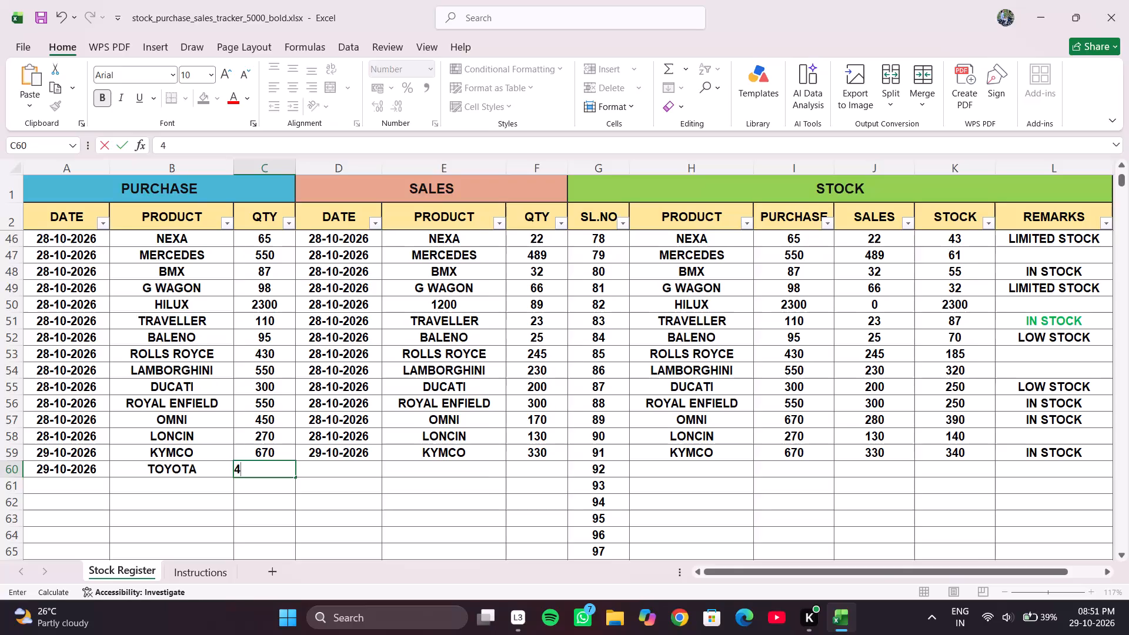
{"action": "type", "text": "33"}
{"action": "key", "text": "Right"}
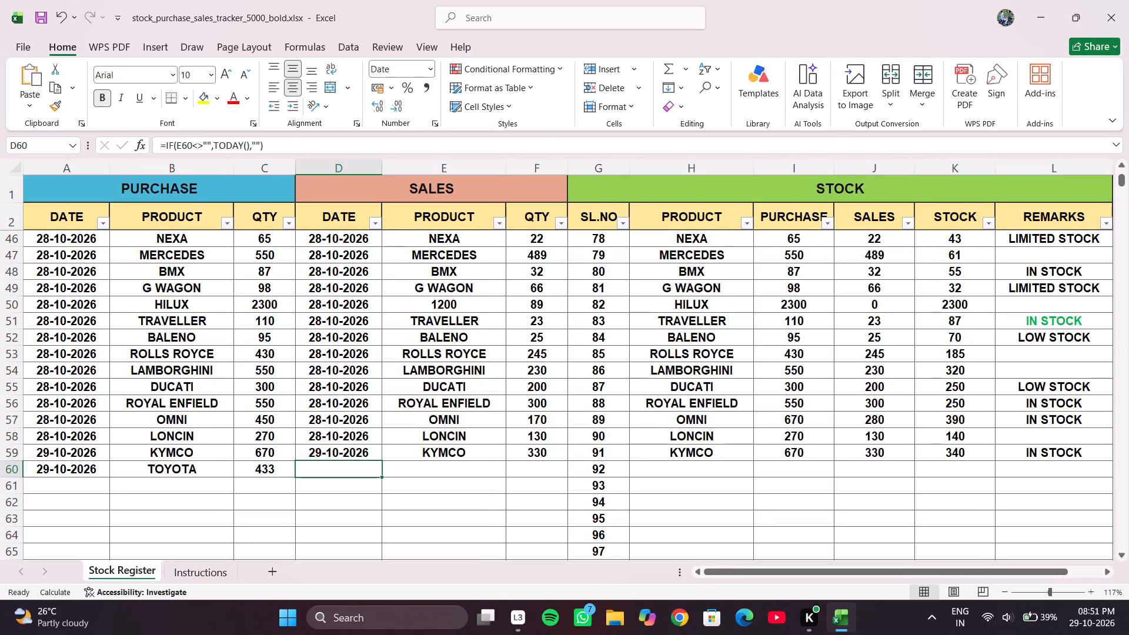
Fill row 60 of the SALES section with date 29-10-2026, product TOYOTA and quantity 70.
{"action": "type", "text": "29-"}
{"action": "key", "text": "1"}
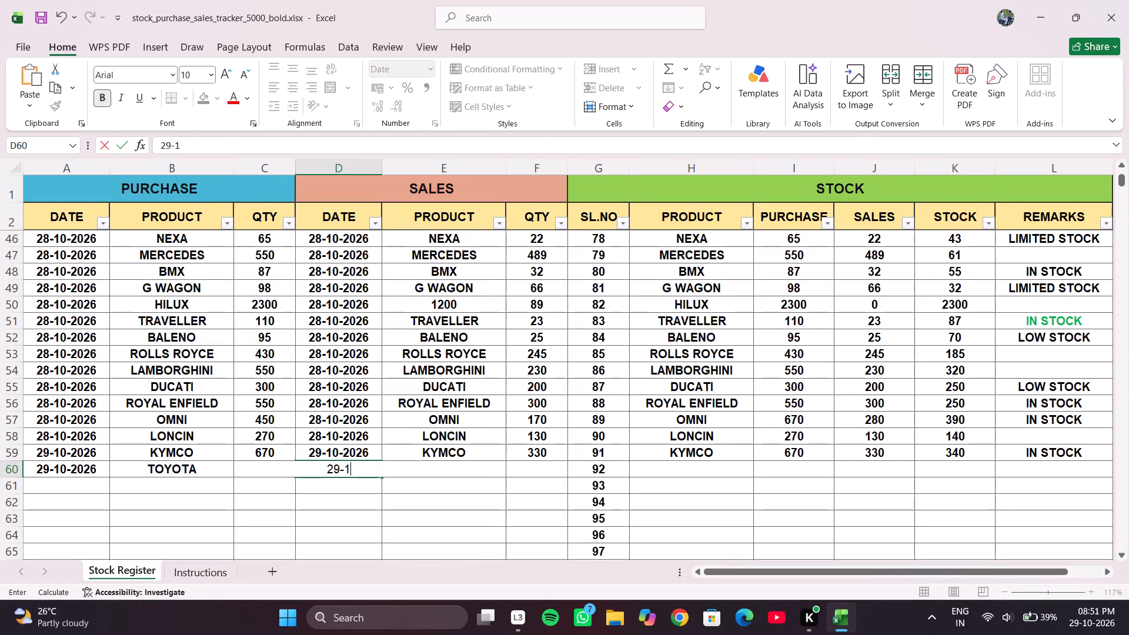
{"action": "type", "text": "0-"}
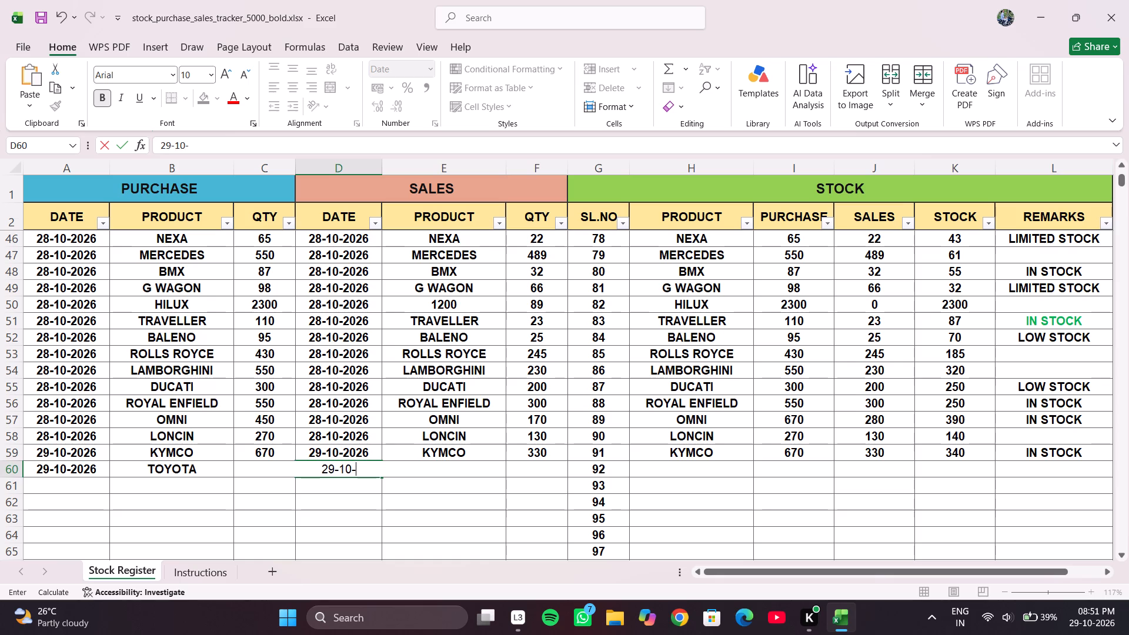
{"action": "type", "text": "20"}
{"action": "type", "text": "26"}
{"action": "key", "text": "Right"}
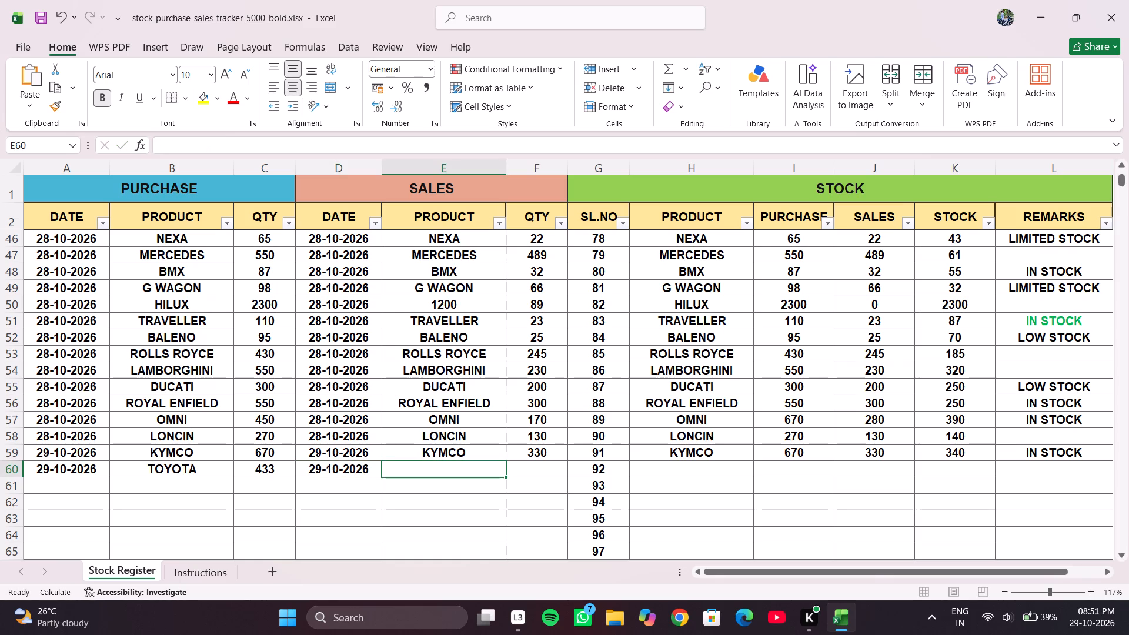
{"action": "type", "text": "TOYOTA"}
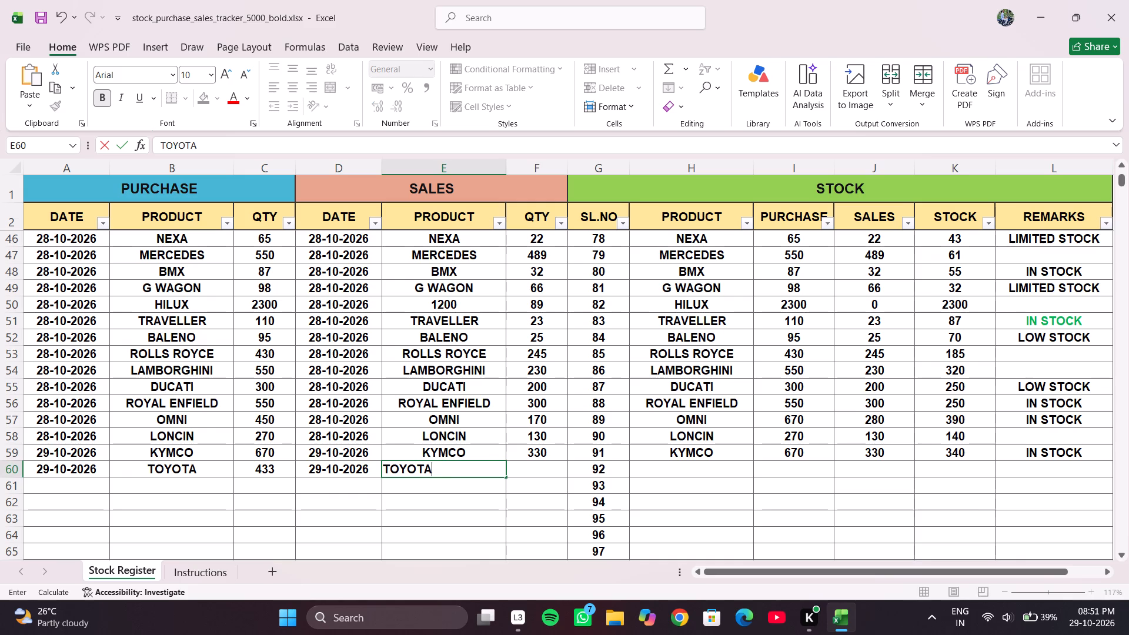
{"action": "key", "text": "Right"}
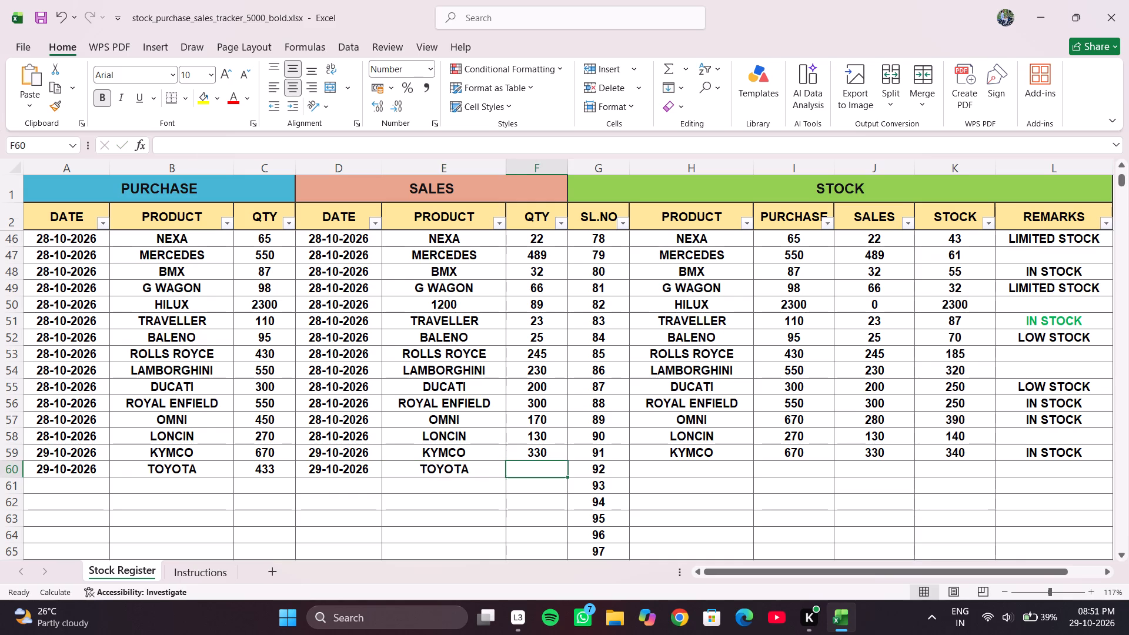
{"action": "key", "text": "7"}
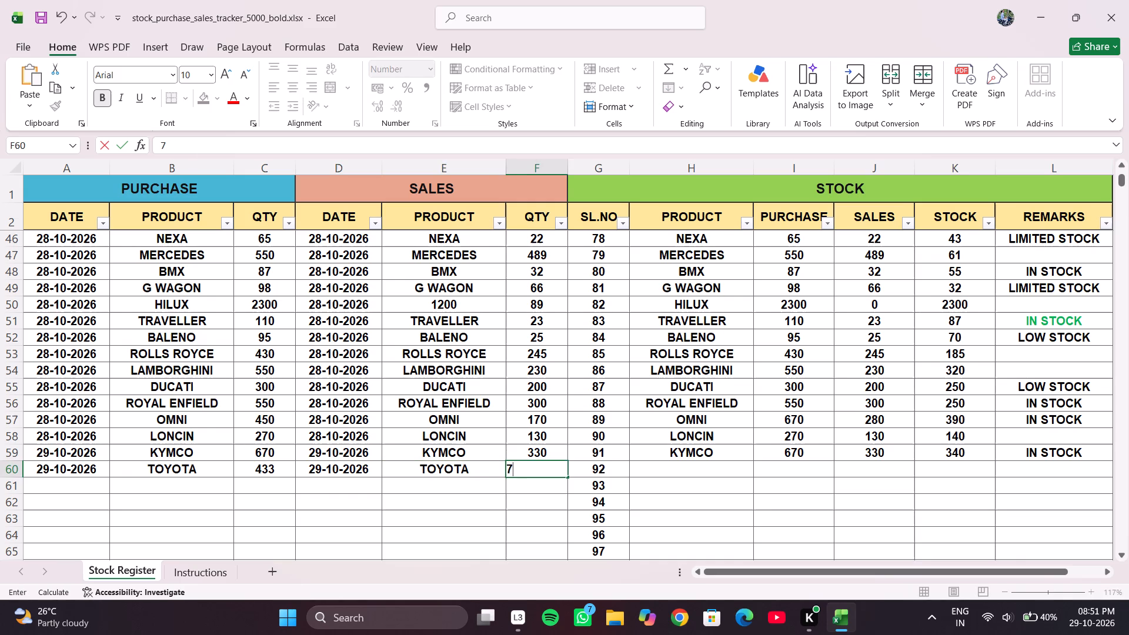
{"action": "key", "text": "0"}
{"action": "key", "text": "Right"}
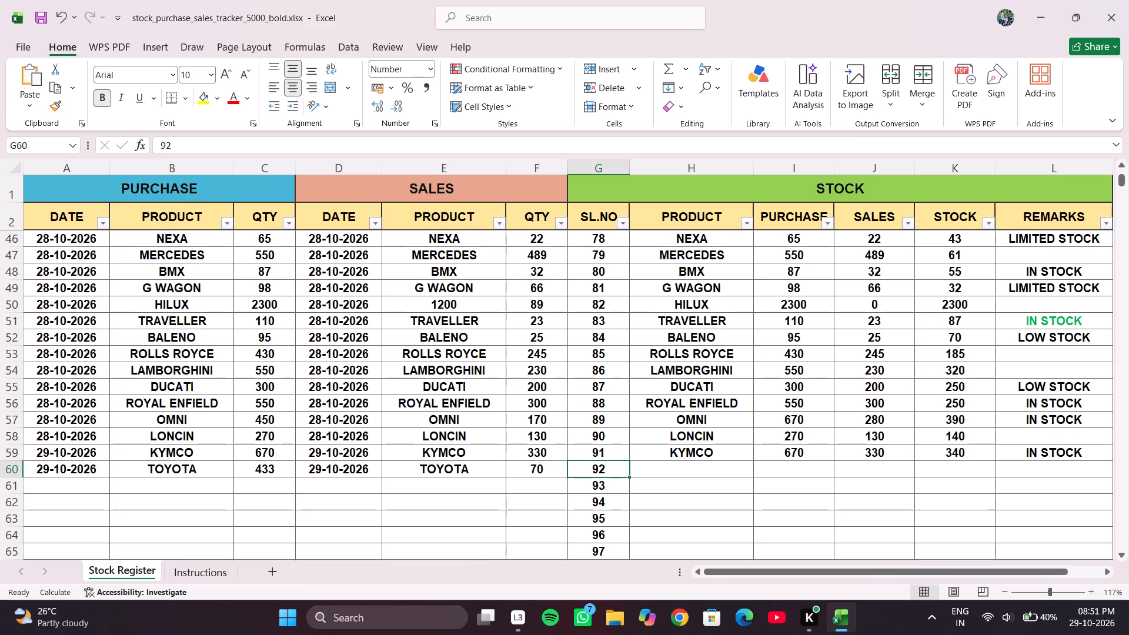
Enter TOYOTA as the STOCK section's product in cell H60.
{"action": "key", "text": "Right"}
{"action": "type", "text": "TOYOTA"}
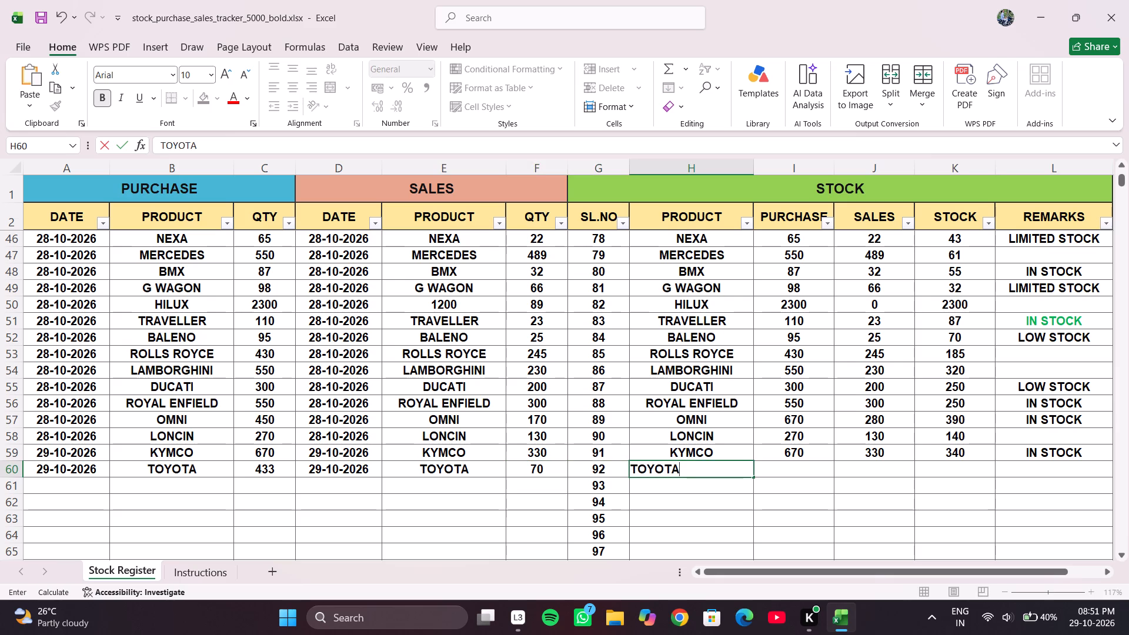
{"action": "key", "text": "Left"}
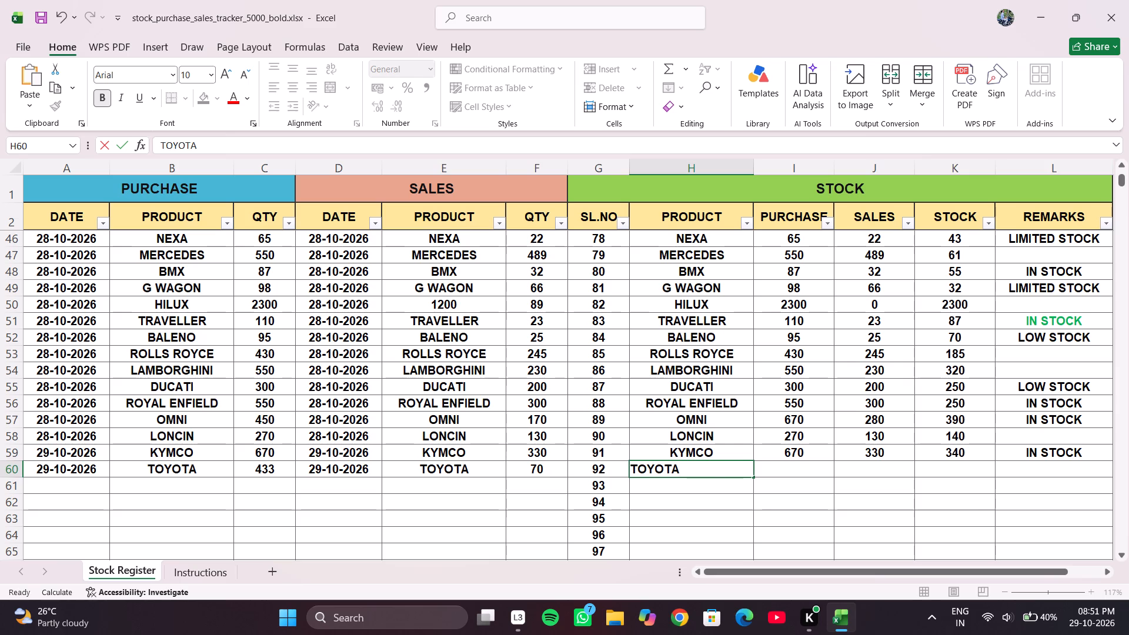
Change the TOYOTA sales quantity in cell F60 to 377.
{"action": "key", "text": "Left"}
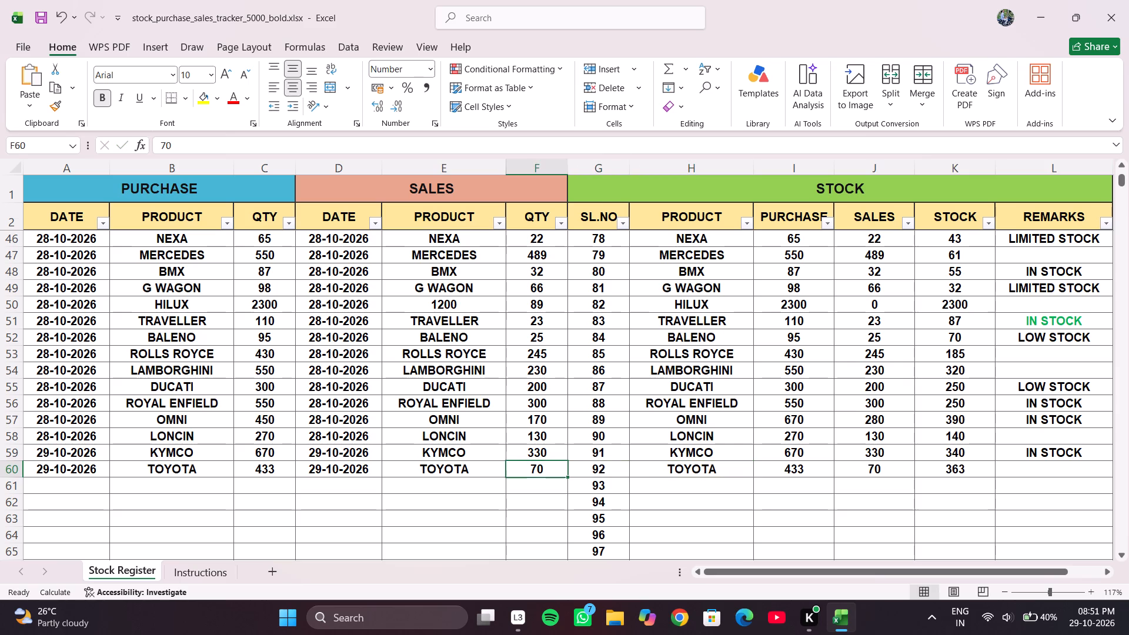
{"action": "key", "text": "BackSpace"}
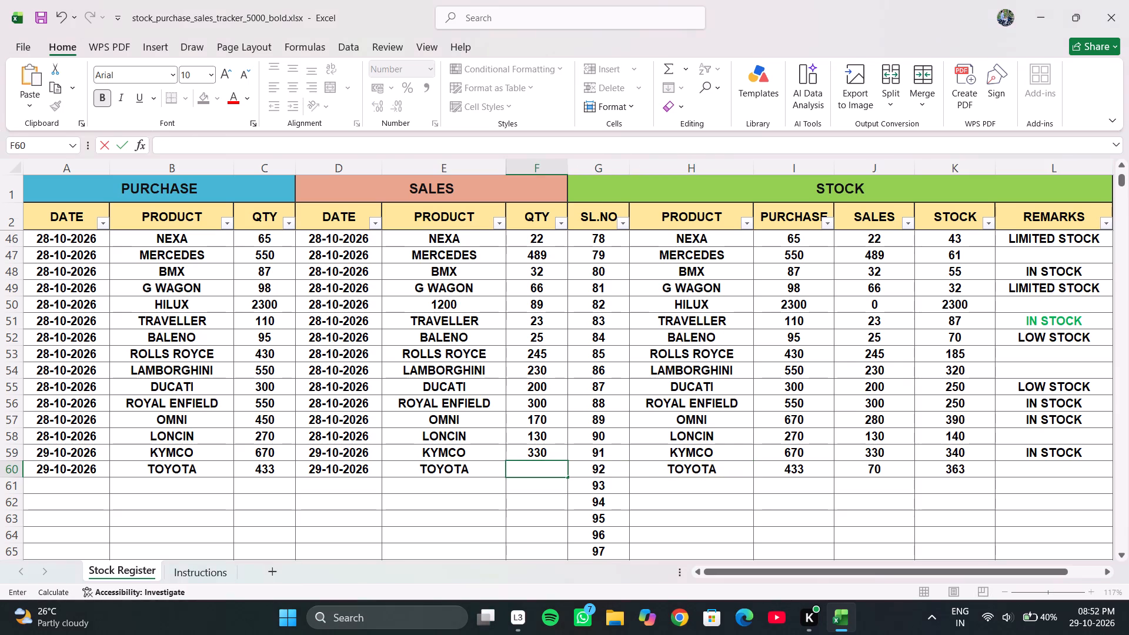
{"action": "type", "text": "377"}
{"action": "key", "text": "Right"}
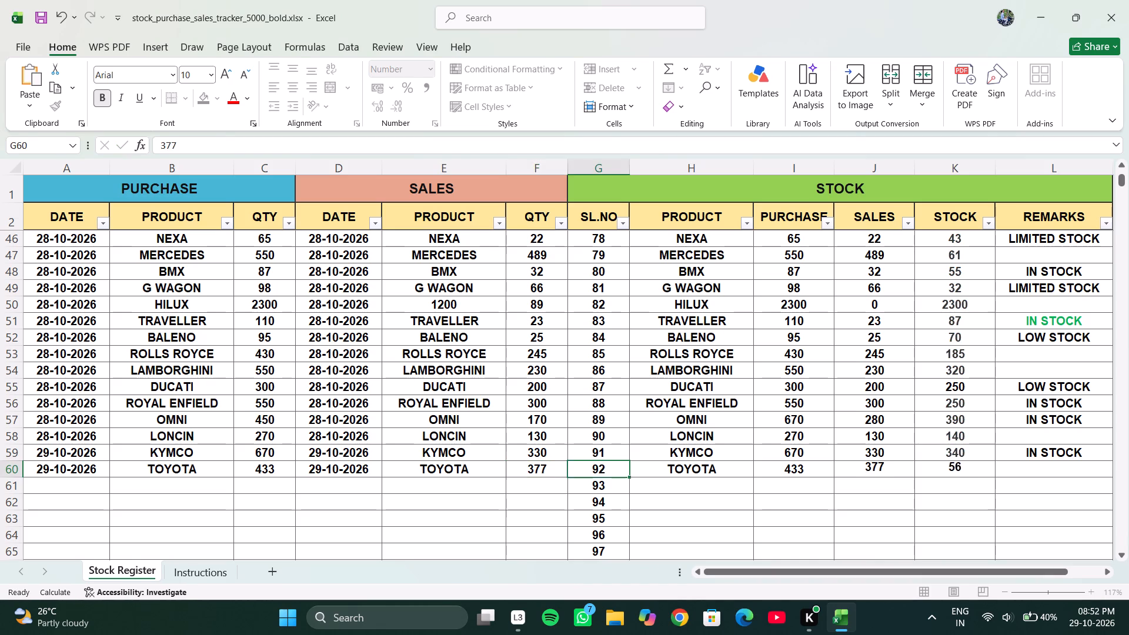
Enter the remark LIMITED STOCK for the TOYOTA entry in cell L60.
{"action": "key", "text": "Right"}
{"action": "key", "text": "Right"}
{"action": "key", "text": "Right"}
{"action": "key", "text": "Right"}
{"action": "key", "text": "Right"}
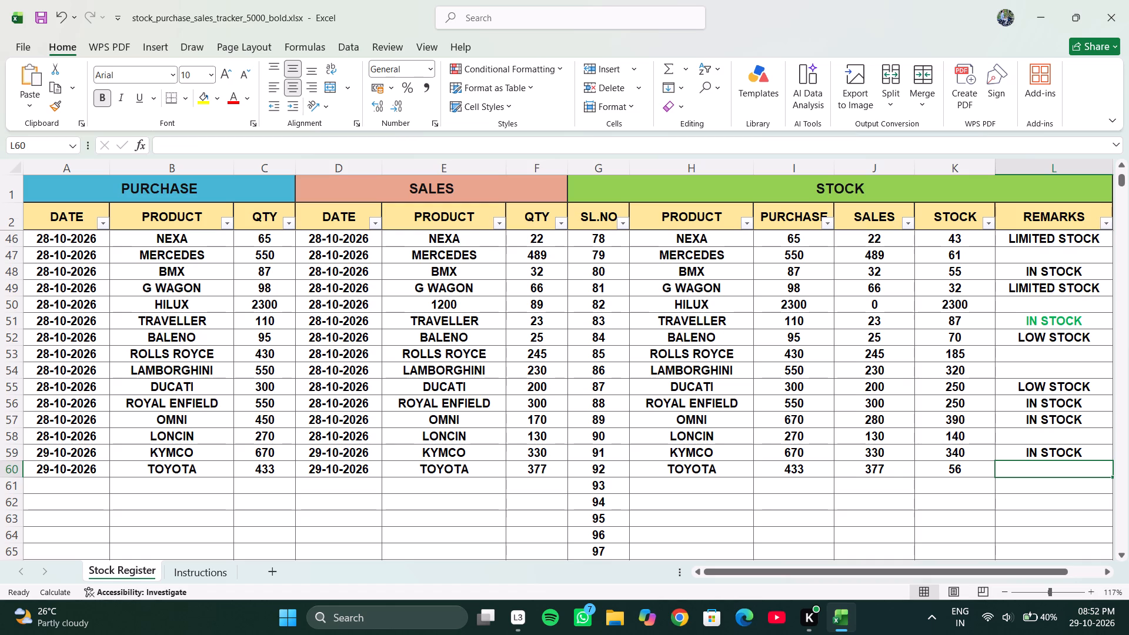
{"action": "type", "text": "LIM"}
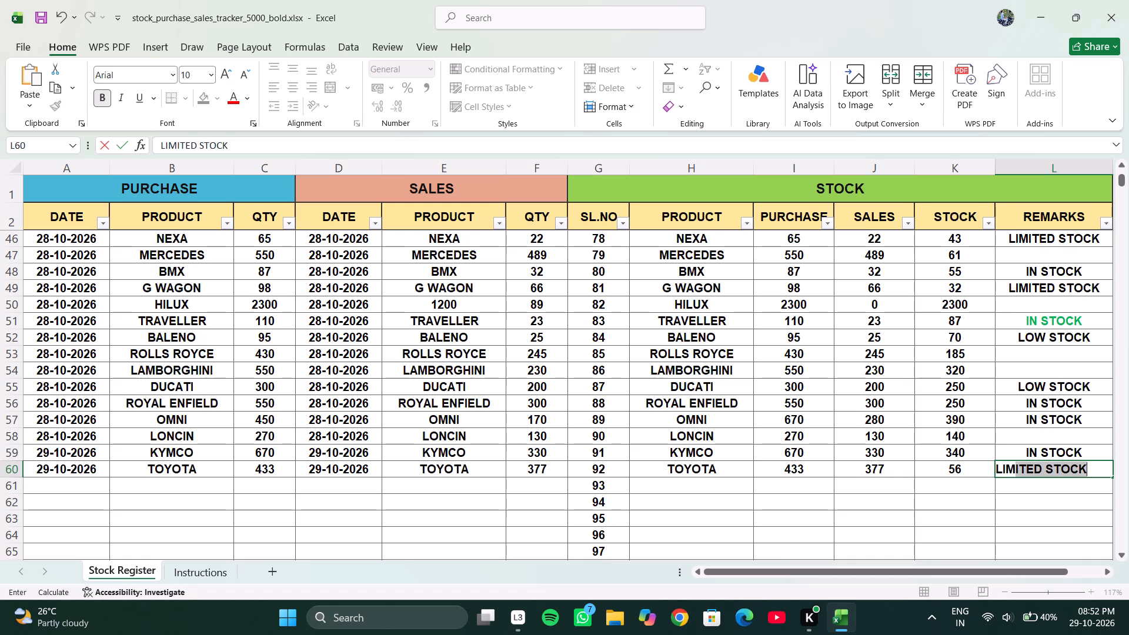
Enter the date 29-10-2026 in the PURCHASE section's cell A61.
{"action": "scroll", "coordinate": [176, 477], "scroll_direction": "down", "scroll_amount": 1}
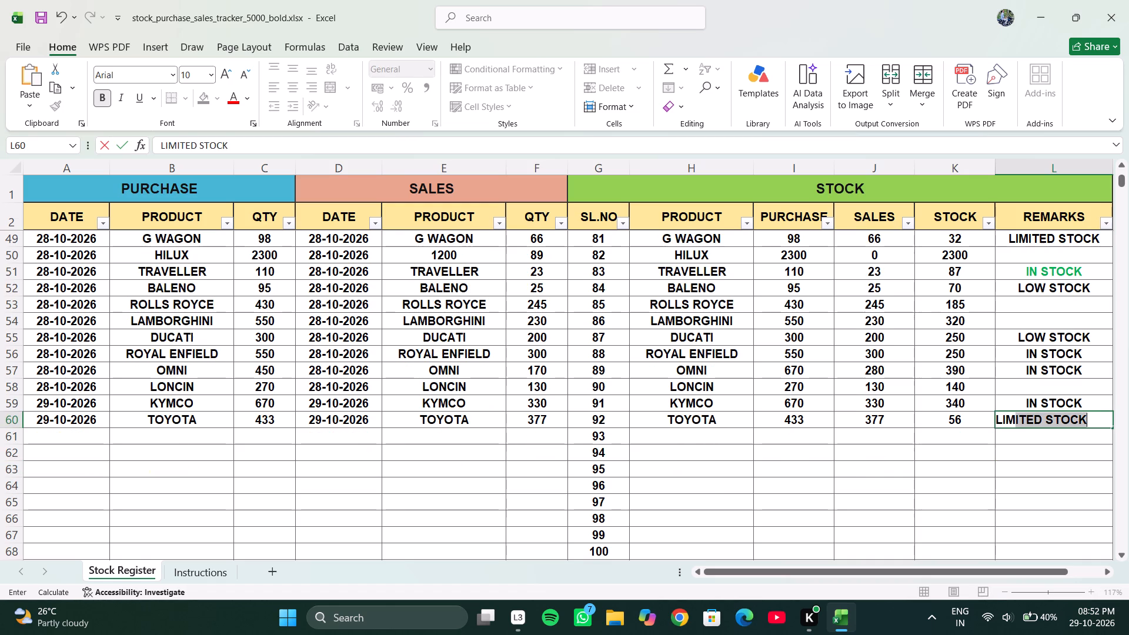
{"action": "left_click", "coordinate": [49, 447]}
{"action": "left_click", "coordinate": [52, 437]}
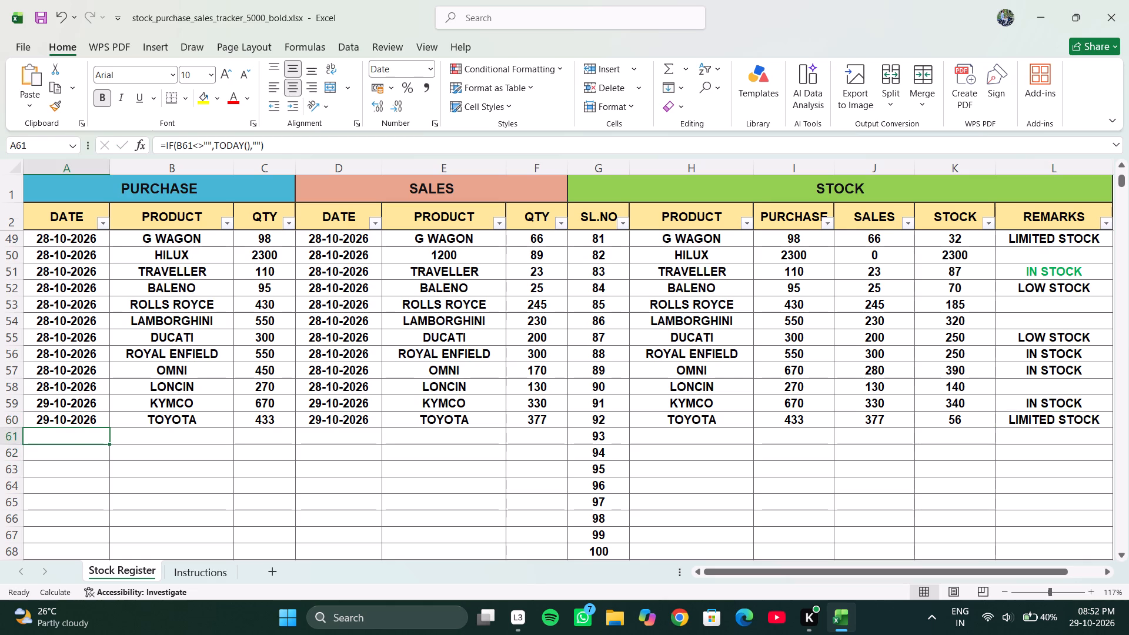
{"action": "key", "text": "2"}
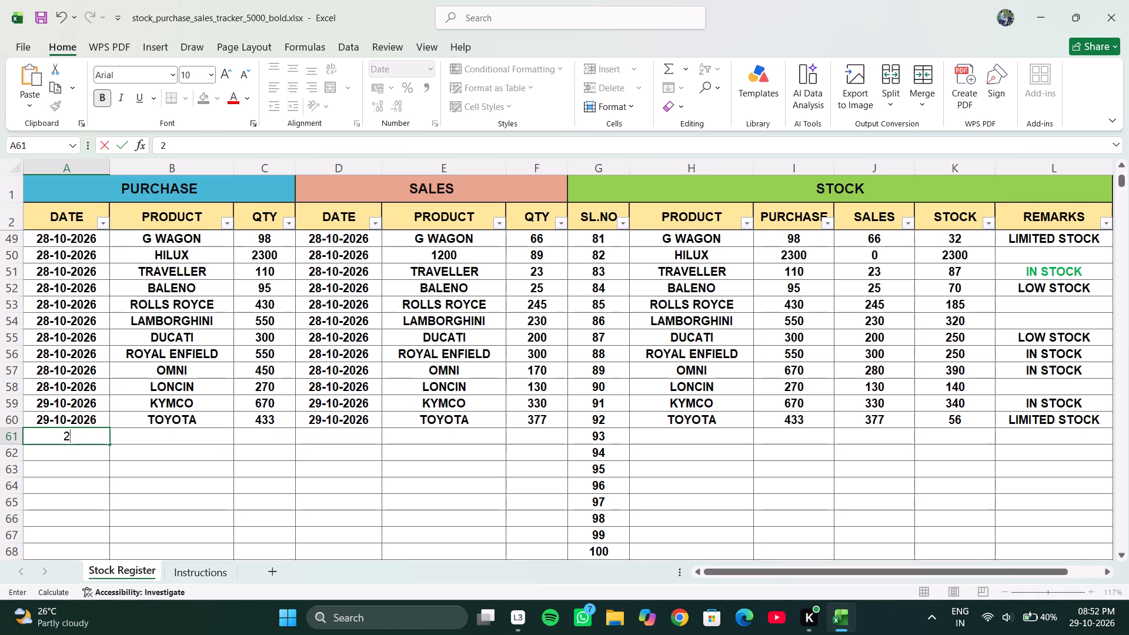
{"action": "key", "text": "0"}
{"action": "key", "text": "BackSpace"}
{"action": "type", "text": "9-"}
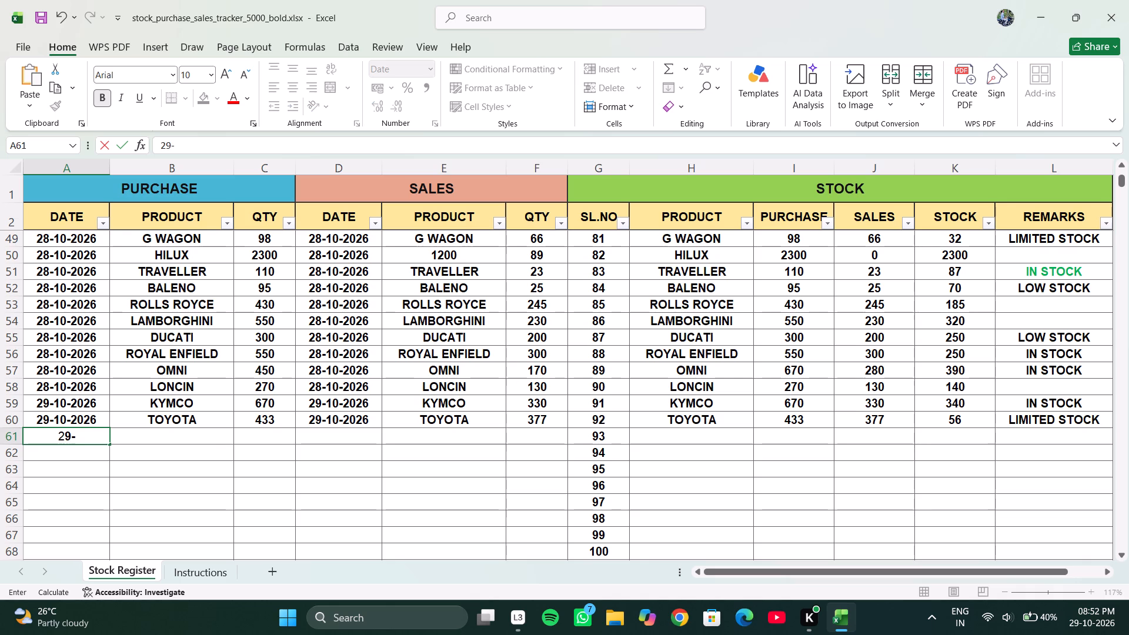
{"action": "type", "text": "10-20"}
{"action": "key", "text": "2"}
{"action": "key", "text": "6"}
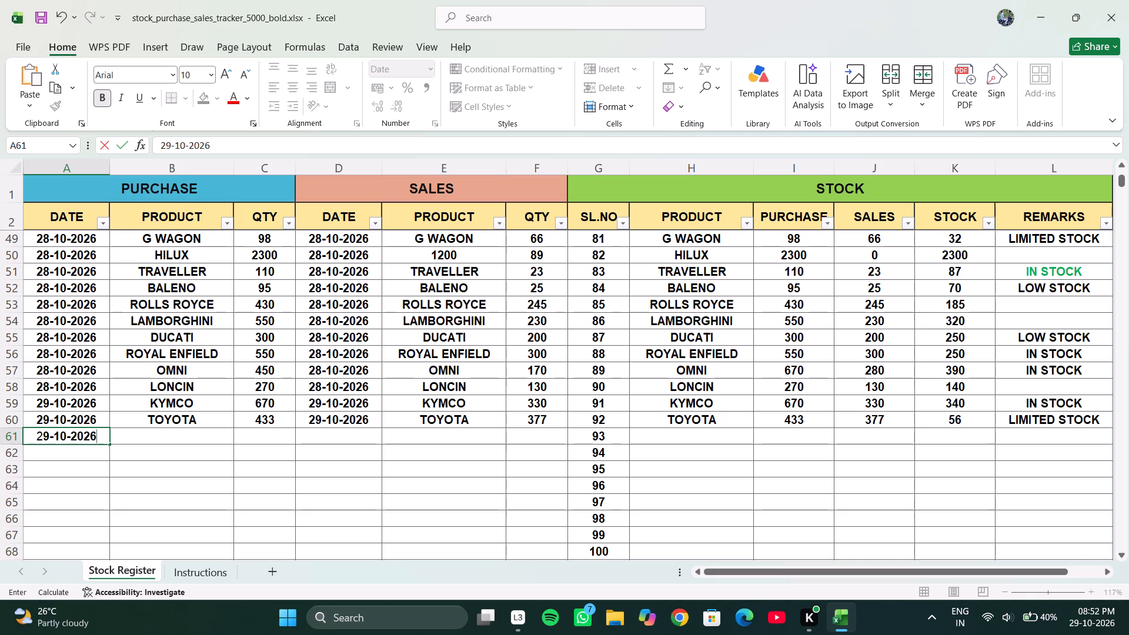
{"action": "key", "text": "Right"}
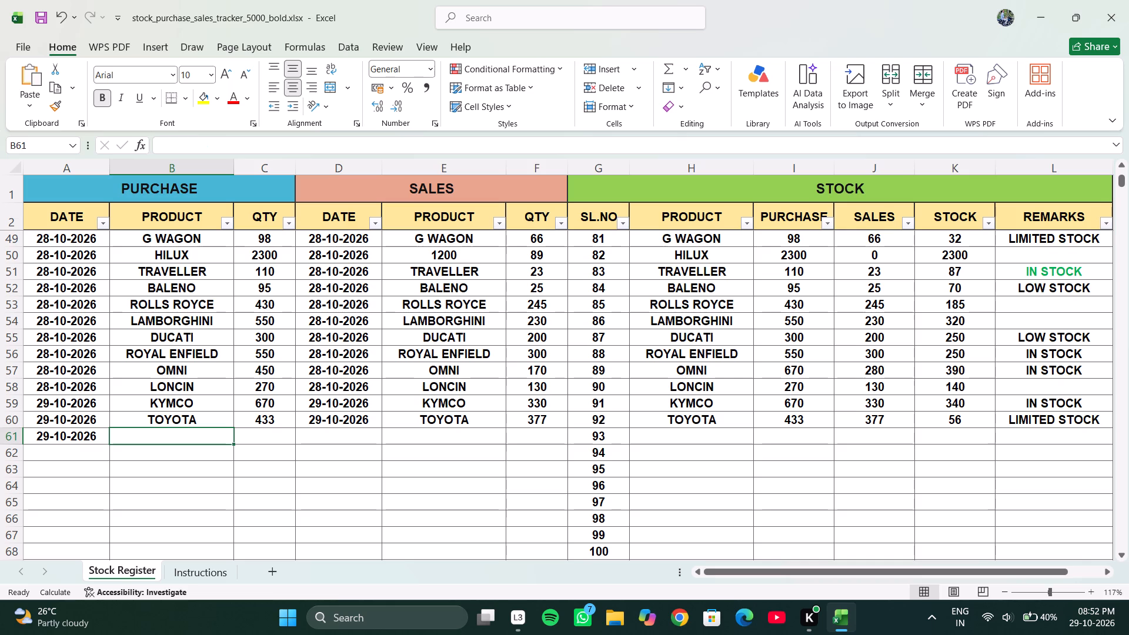
Enter product APRILLA and quantity 540 in row 61 of the PURCHASE section.
{"action": "key", "text": "a"}
{"action": "key", "text": "p"}
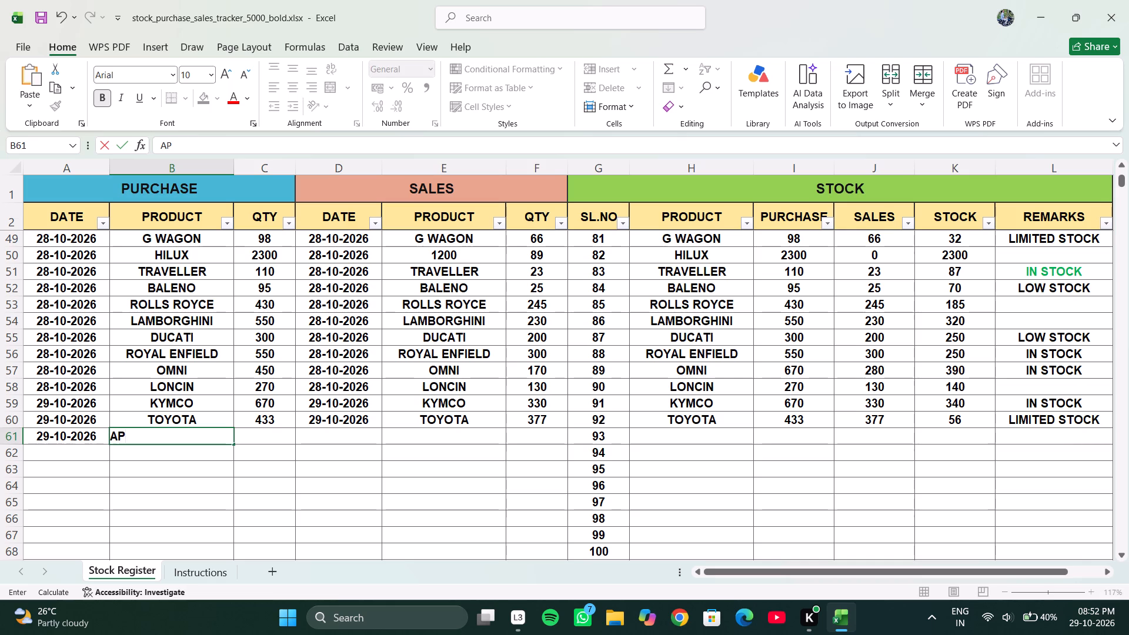
{"action": "key", "text": "r"}
{"action": "type", "text": "ILL"}
{"action": "key", "text": "a"}
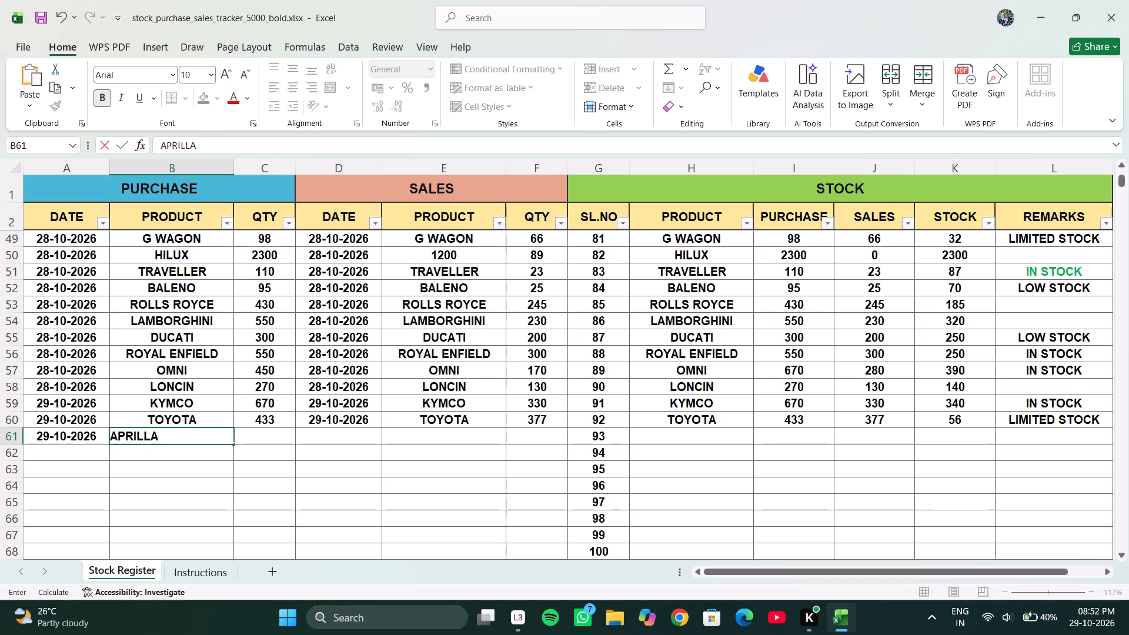
{"action": "key", "text": "Right"}
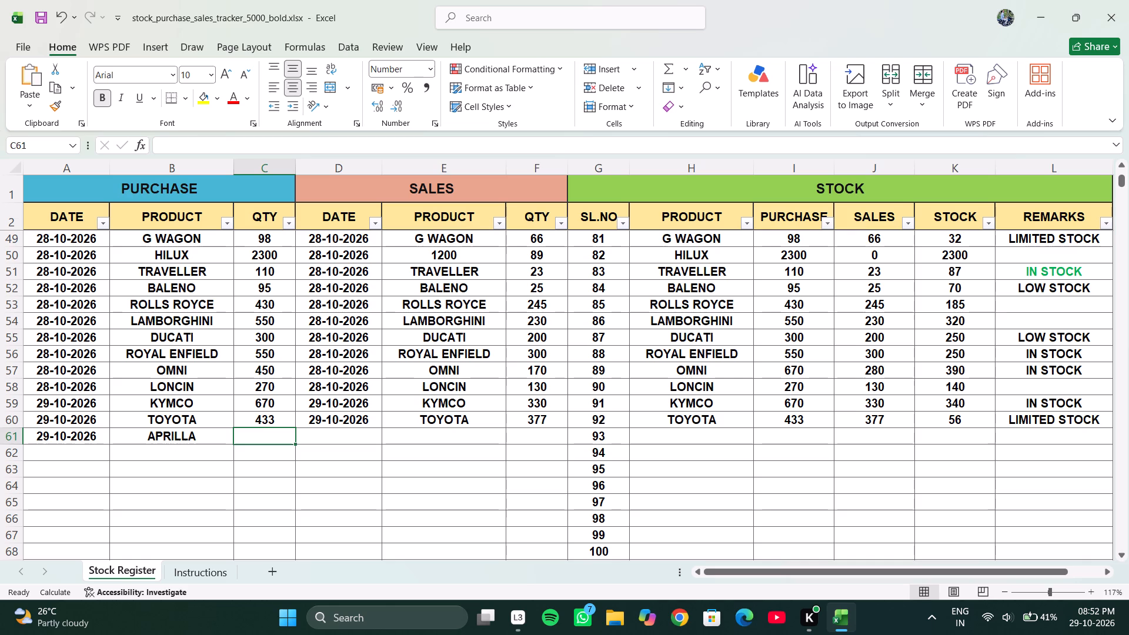
{"action": "type", "text": "540"}
{"action": "key", "text": "Right"}
Enter the date 29-10-2026 in the SALES section's cell D61.
{"action": "key", "text": "Right"}
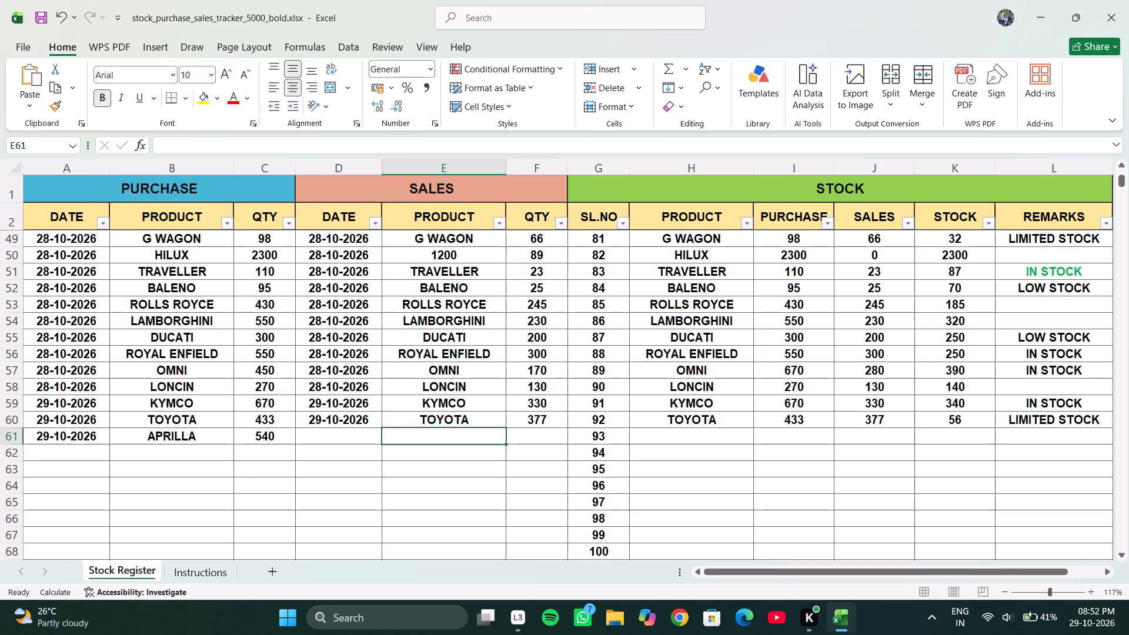
{"action": "key", "text": "Left"}
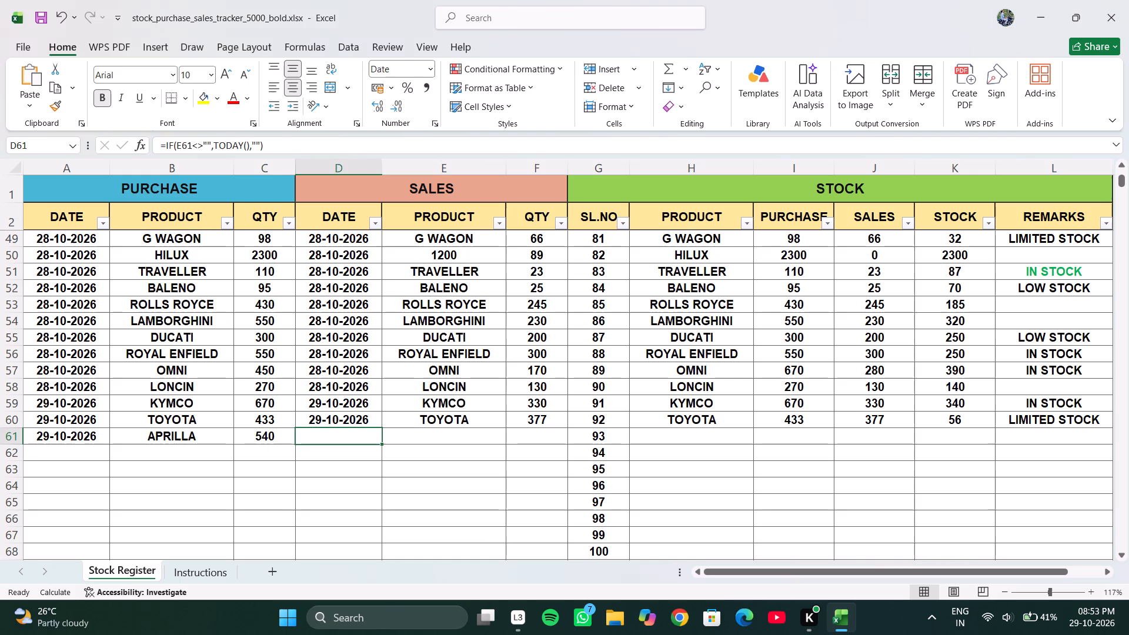
{"action": "key", "text": "2"}
{"action": "key", "text": "9"}
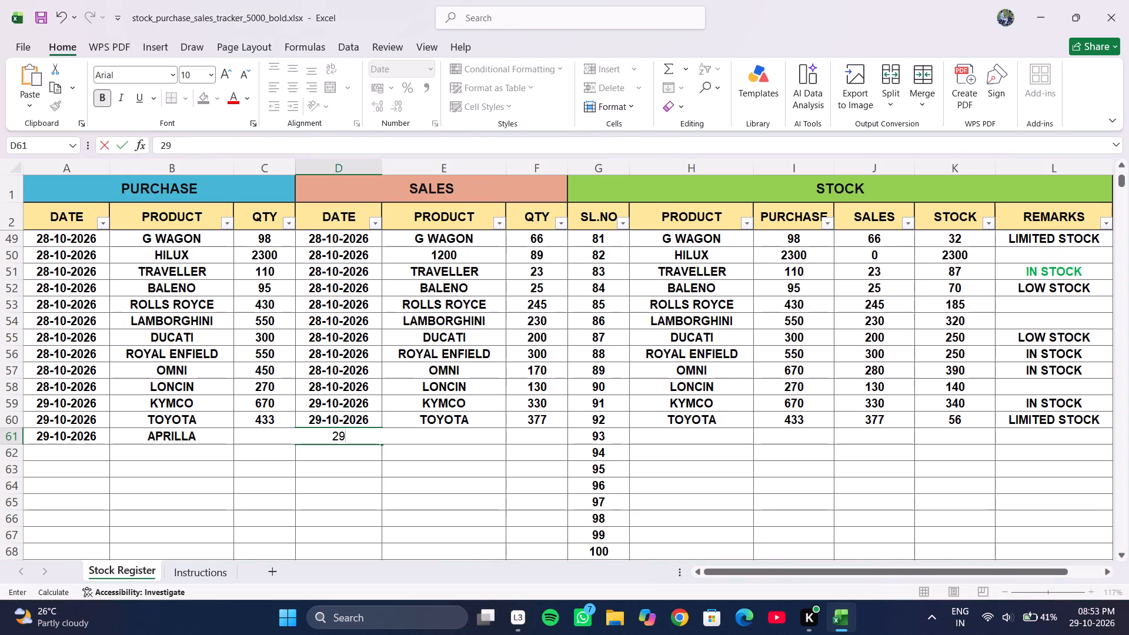
{"action": "type", "text": "-10-"}
{"action": "key", "text": "2"}
{"action": "type", "text": "02"}
{"action": "key", "text": "6"}
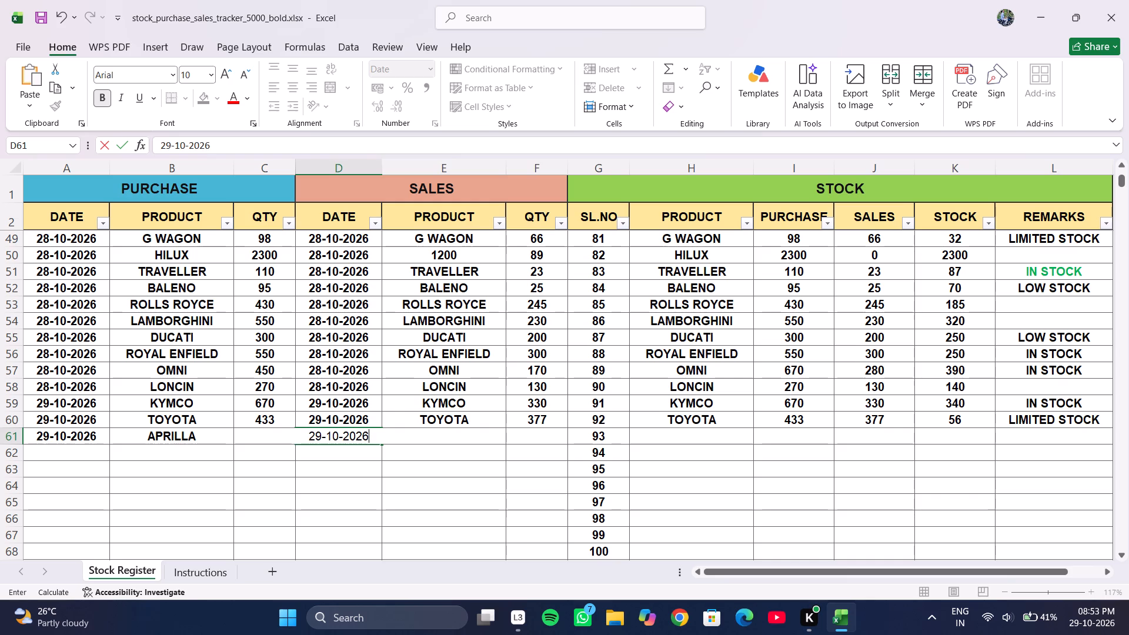
{"action": "key", "text": "Right"}
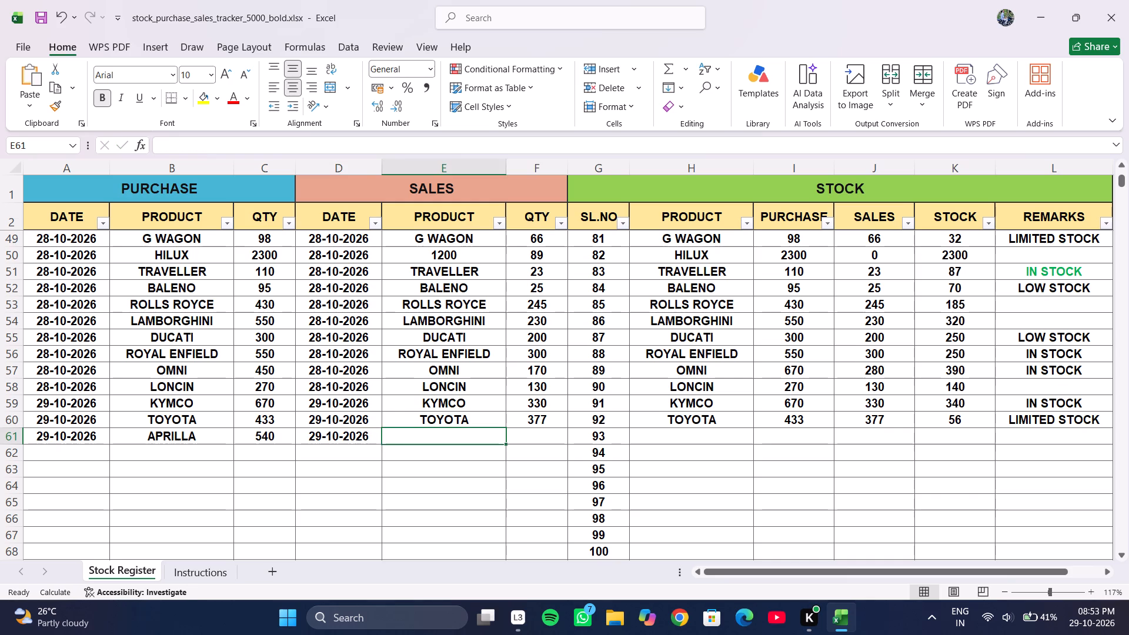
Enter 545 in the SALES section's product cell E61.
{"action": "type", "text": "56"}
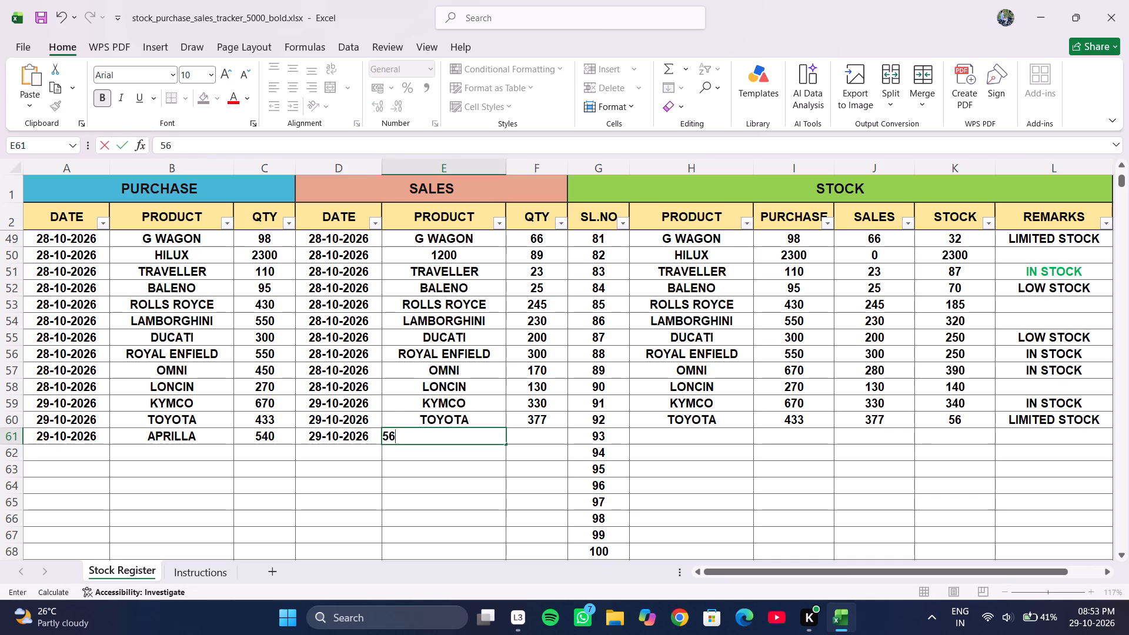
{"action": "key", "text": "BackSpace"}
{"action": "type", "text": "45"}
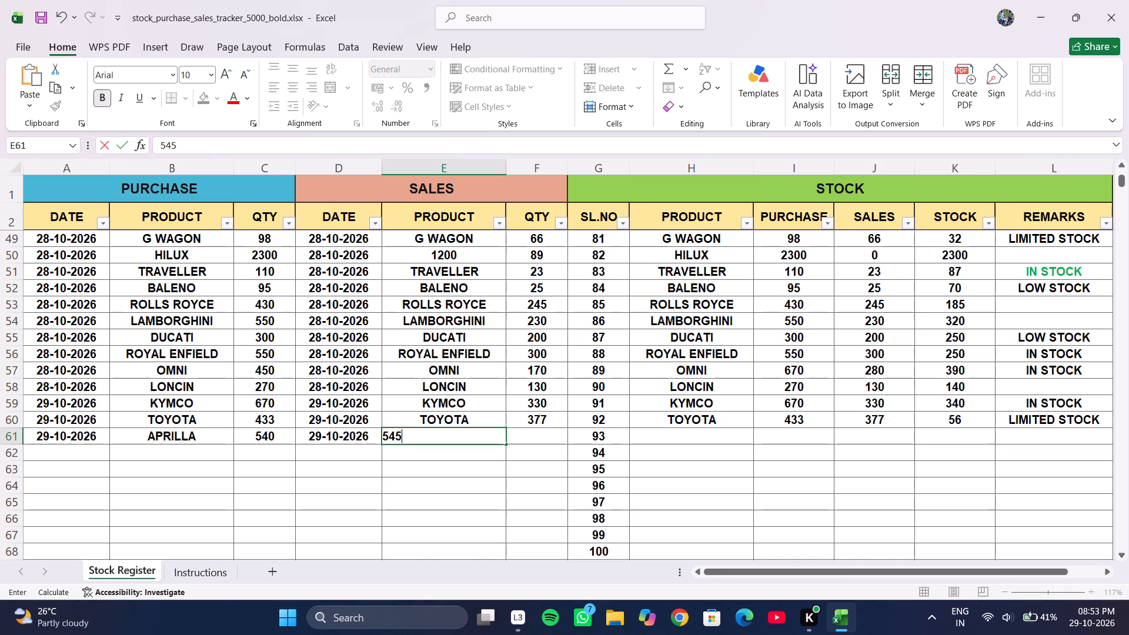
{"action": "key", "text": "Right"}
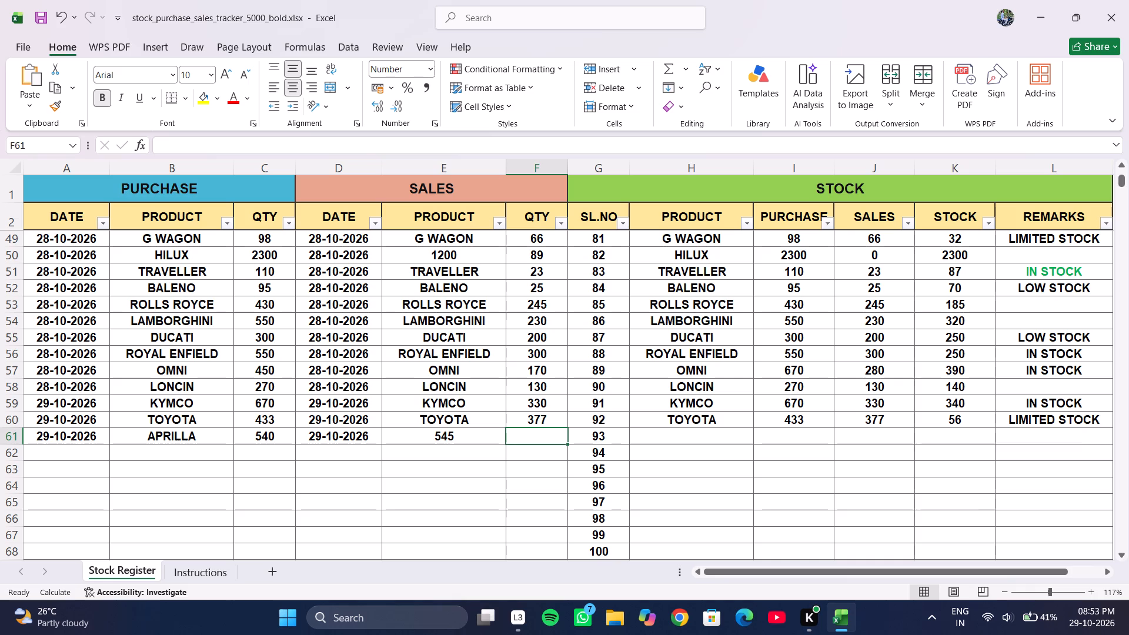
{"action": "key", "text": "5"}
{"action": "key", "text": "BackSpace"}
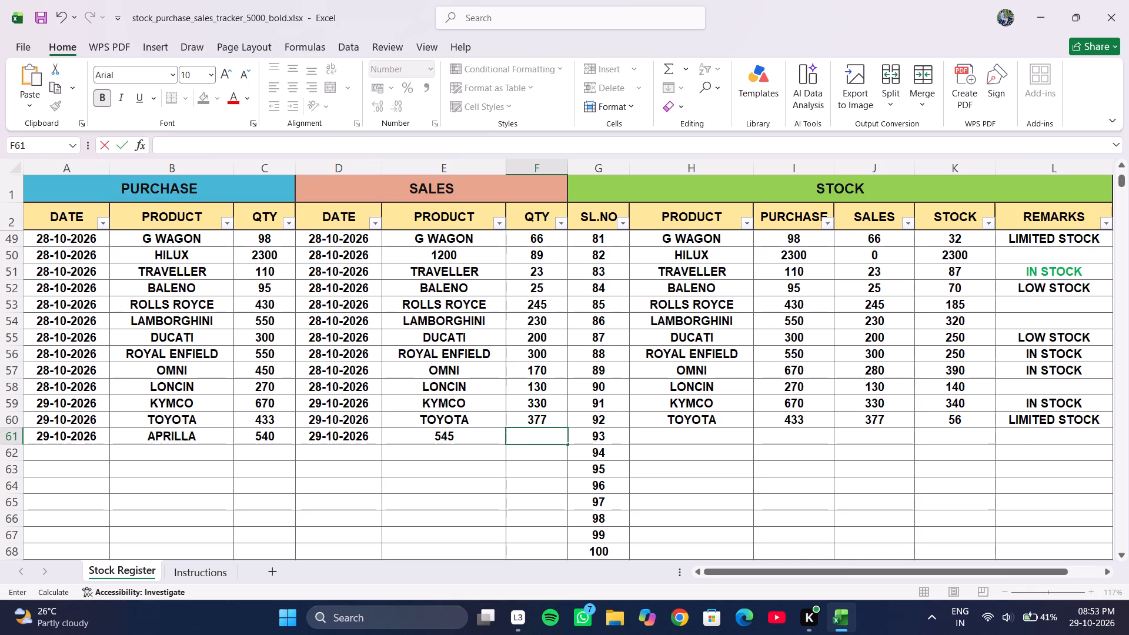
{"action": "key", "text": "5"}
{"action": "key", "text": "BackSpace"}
Set the SALES product in row 61 to APRILLA and its quantity to 545.
{"action": "key", "text": "Left"}
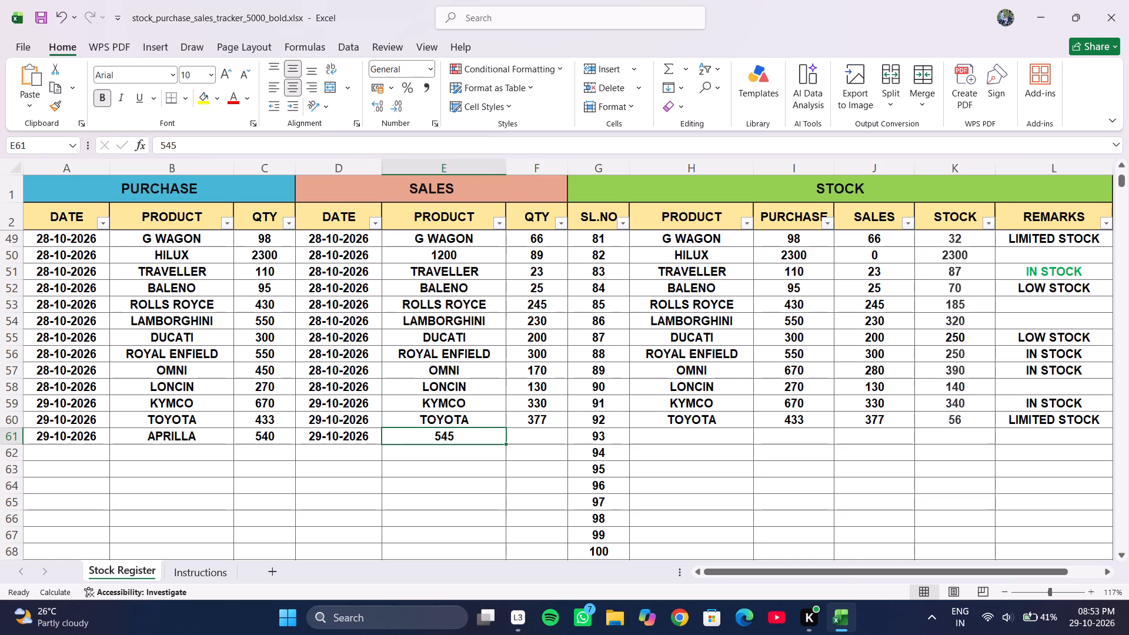
{"action": "key", "text": "BackSpace"}
{"action": "type", "text": "APRILLAQ"}
{"action": "key", "text": "BackSpace"}
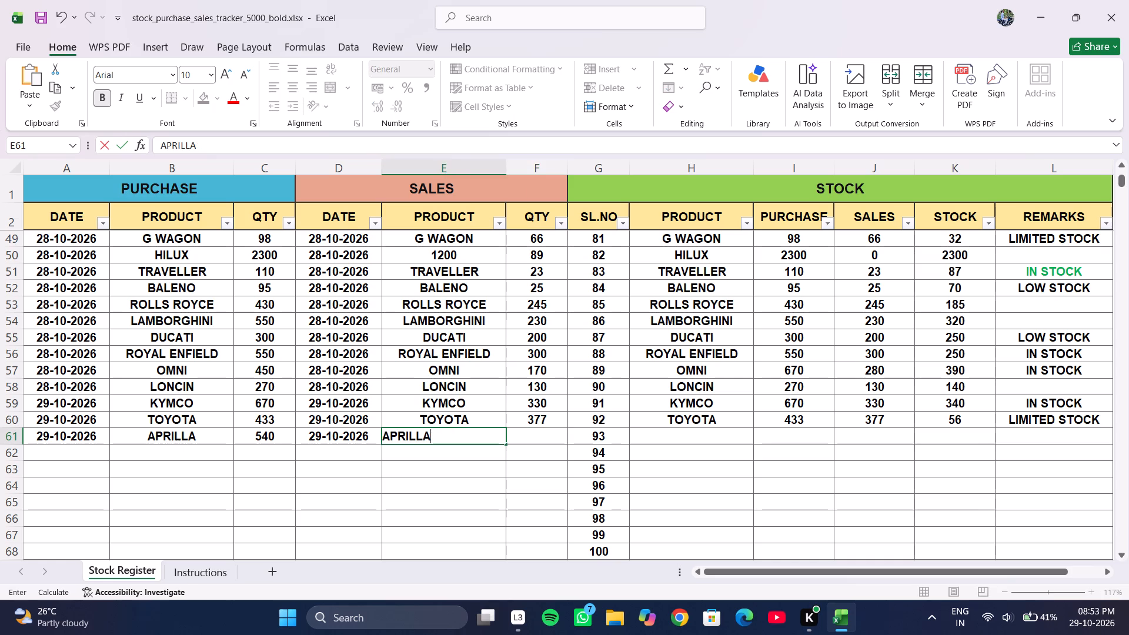
{"action": "key", "text": "Right"}
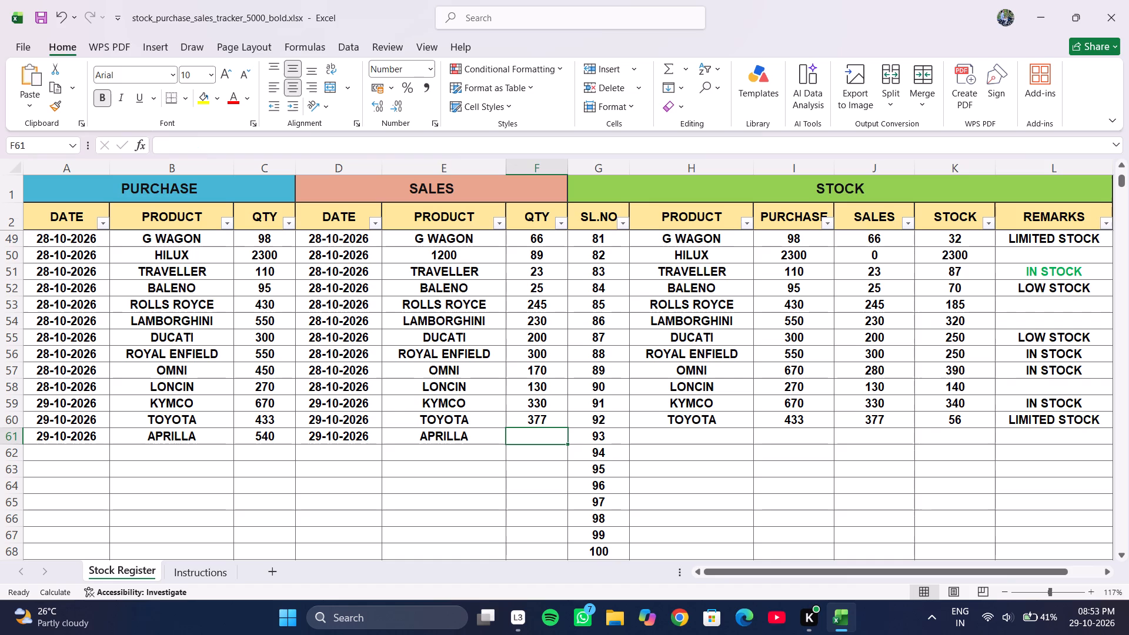
{"action": "key", "text": "5"}
{"action": "key", "text": "4"}
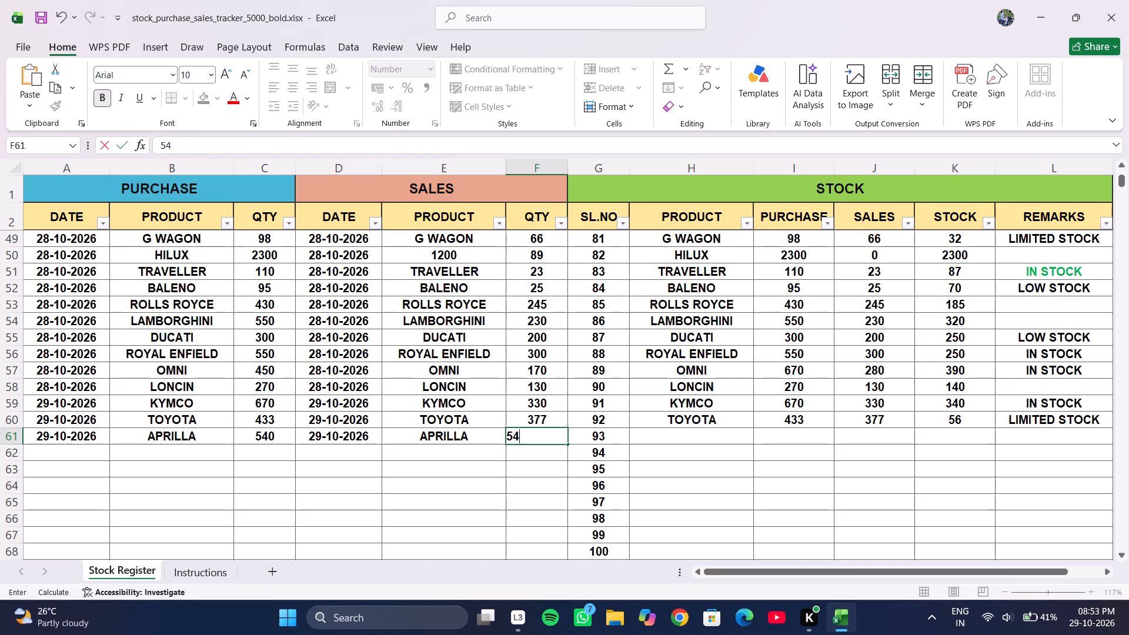
{"action": "key", "text": "5"}
{"action": "key", "text": "Right"}
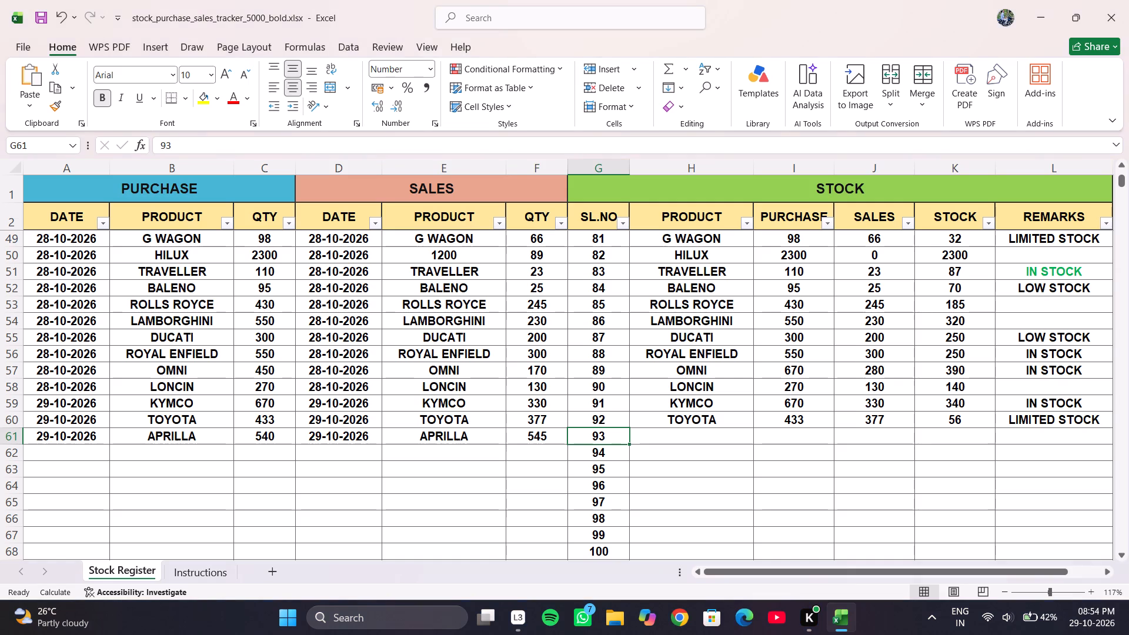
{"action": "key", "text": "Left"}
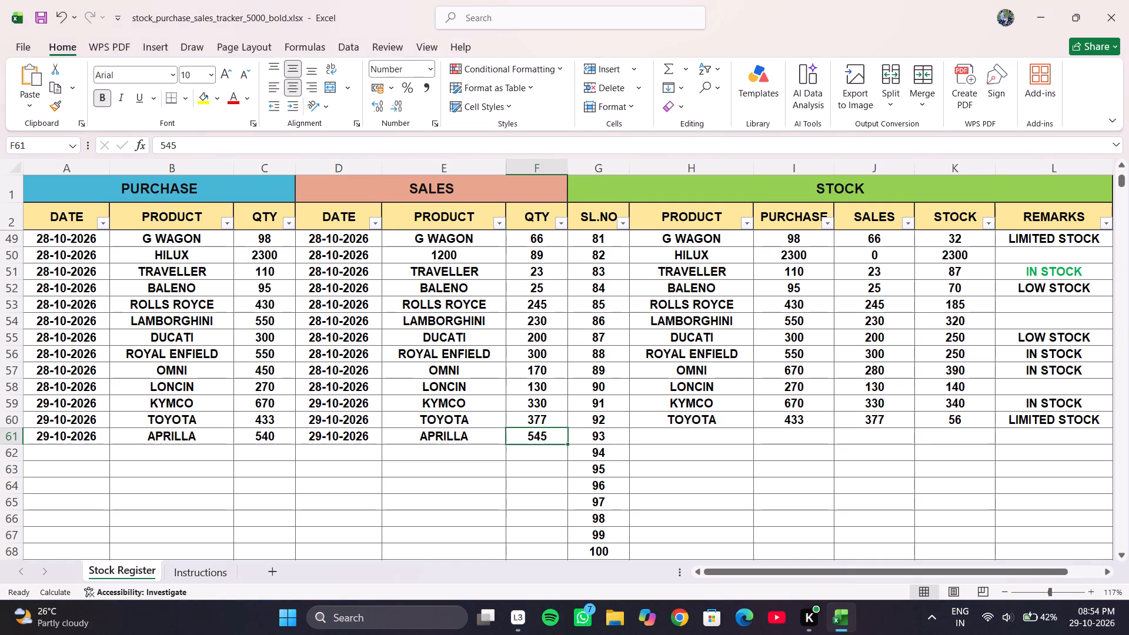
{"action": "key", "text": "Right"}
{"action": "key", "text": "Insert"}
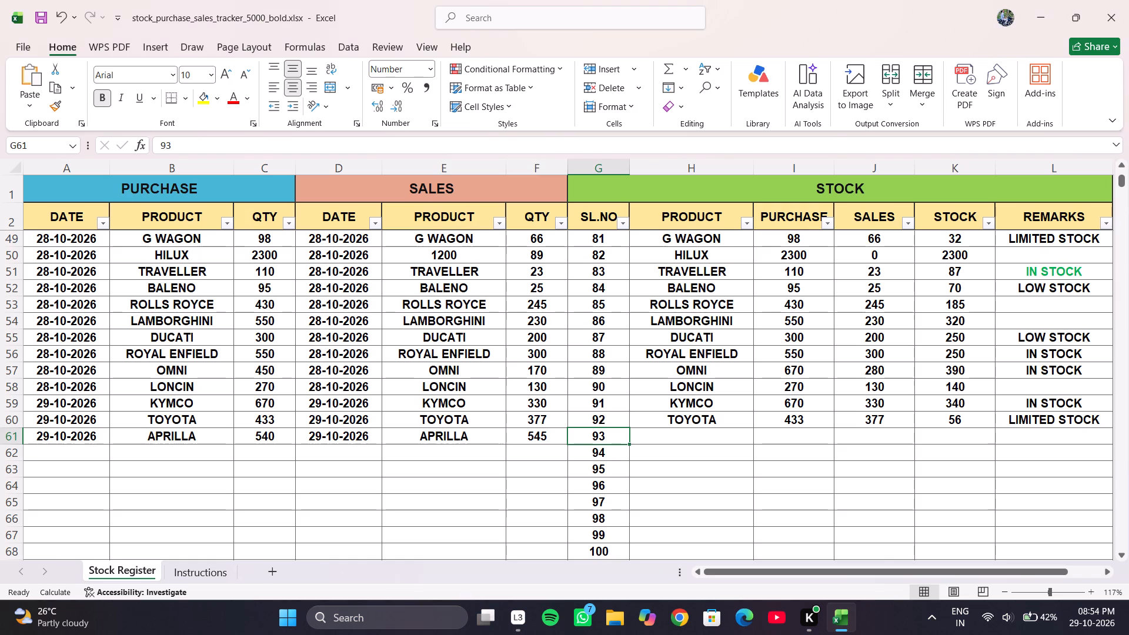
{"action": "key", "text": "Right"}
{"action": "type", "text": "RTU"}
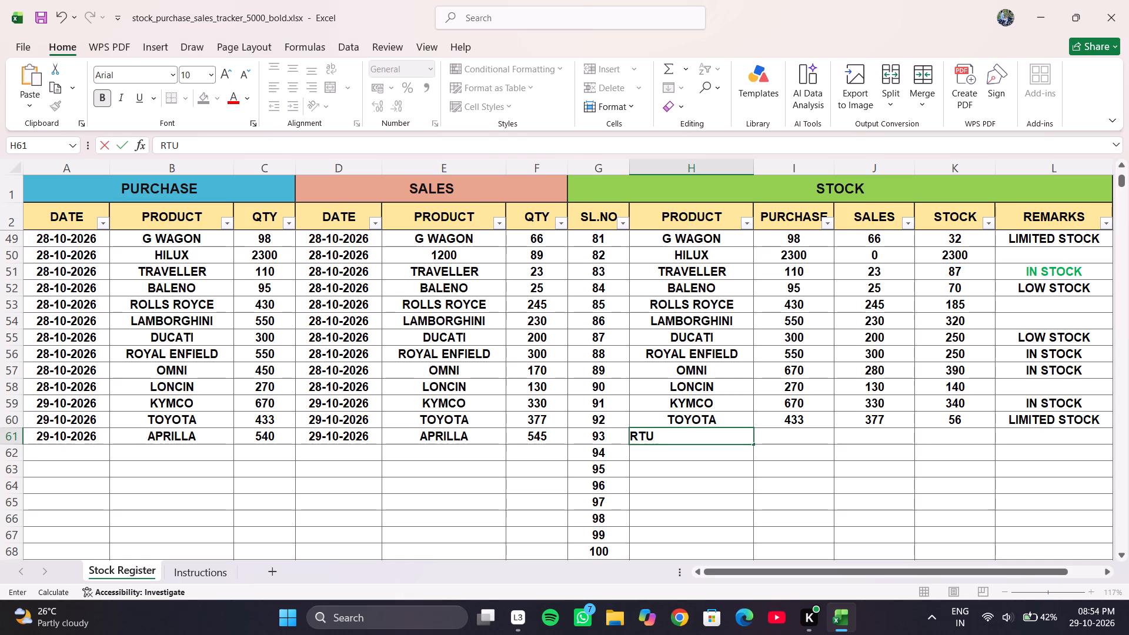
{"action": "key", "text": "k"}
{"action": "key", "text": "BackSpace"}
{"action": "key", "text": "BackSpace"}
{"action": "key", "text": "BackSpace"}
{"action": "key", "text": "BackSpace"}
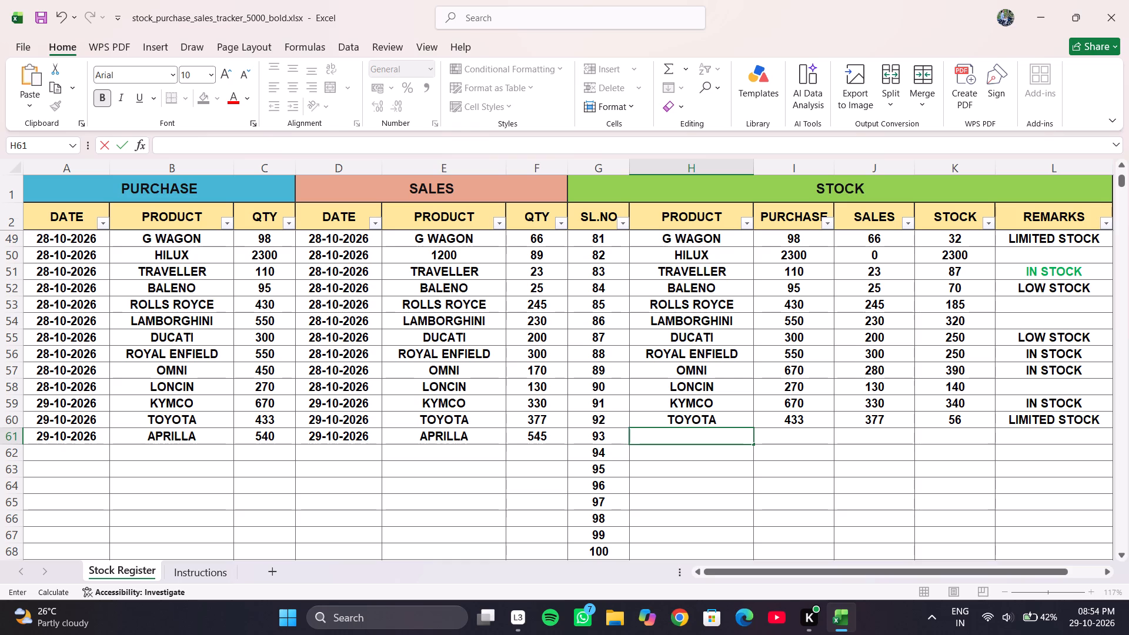
Enter product APRILLA in row 61 of the STOCK section and add the remark UPDATE.
{"action": "key", "text": "a"}
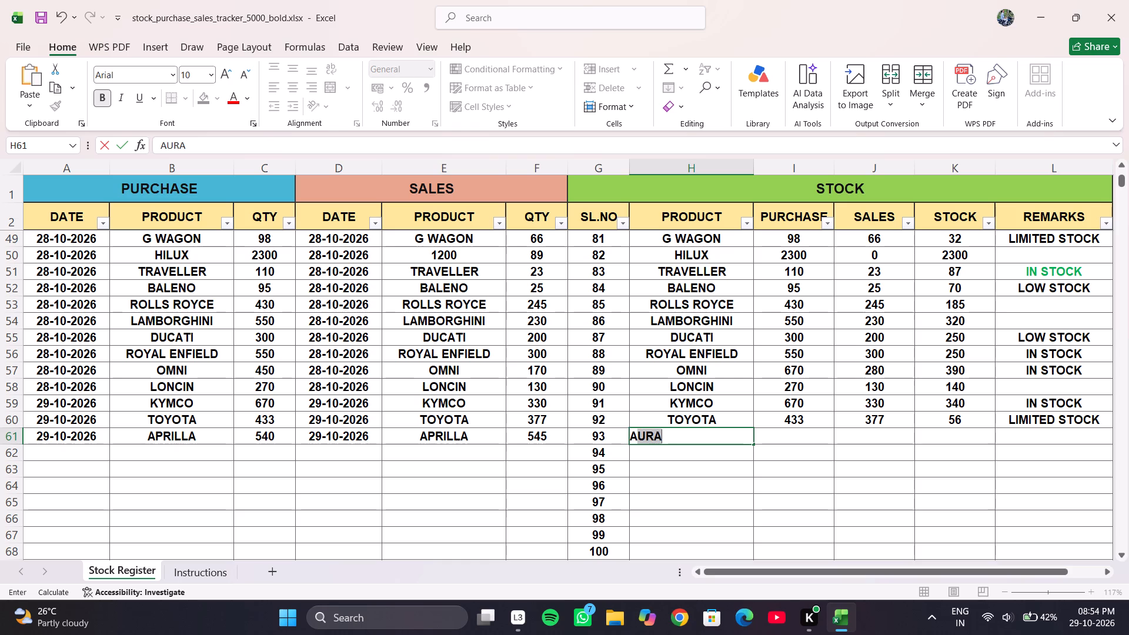
{"action": "type", "text": "PRILLA"}
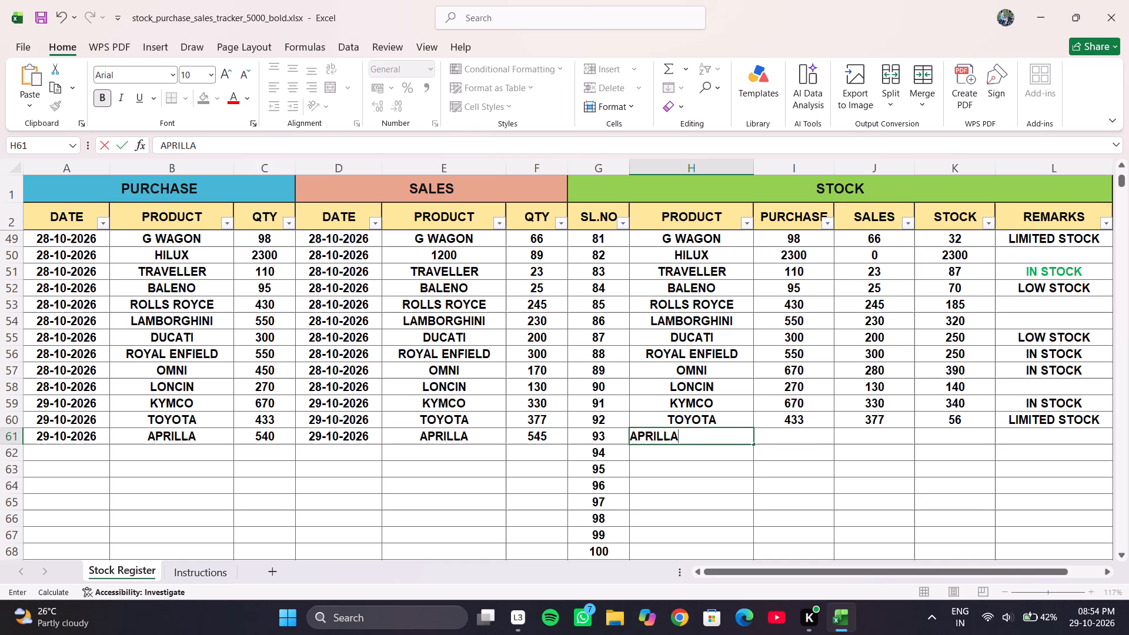
{"action": "key", "text": "Right"}
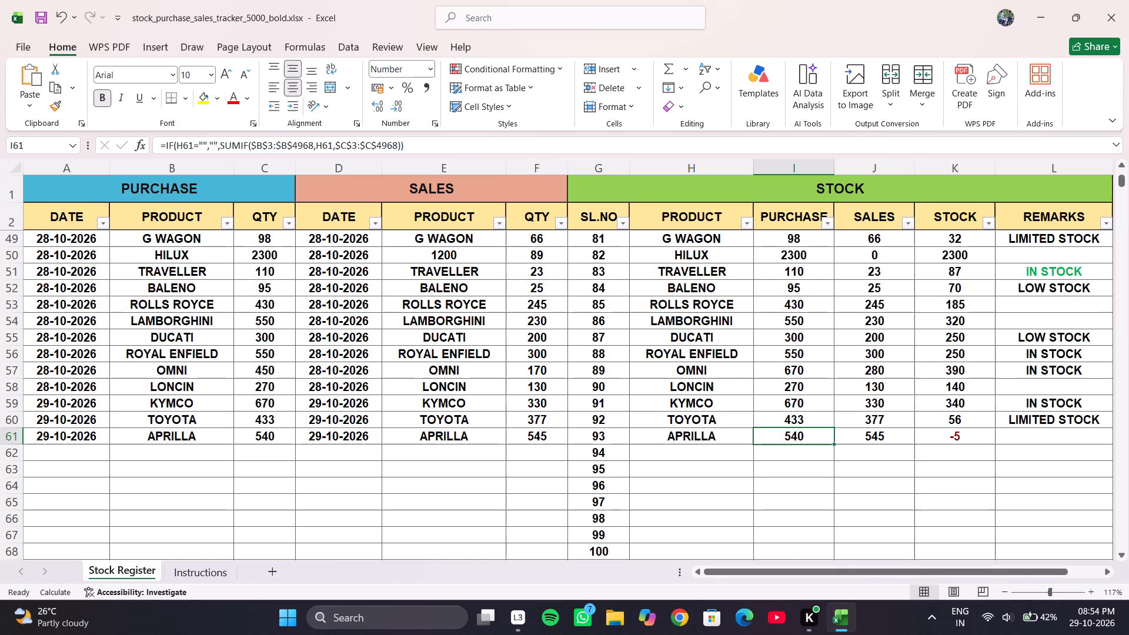
{"action": "key", "text": "Right"}
{"action": "key", "text": "Right"}
{"action": "key", "text": "Right"}
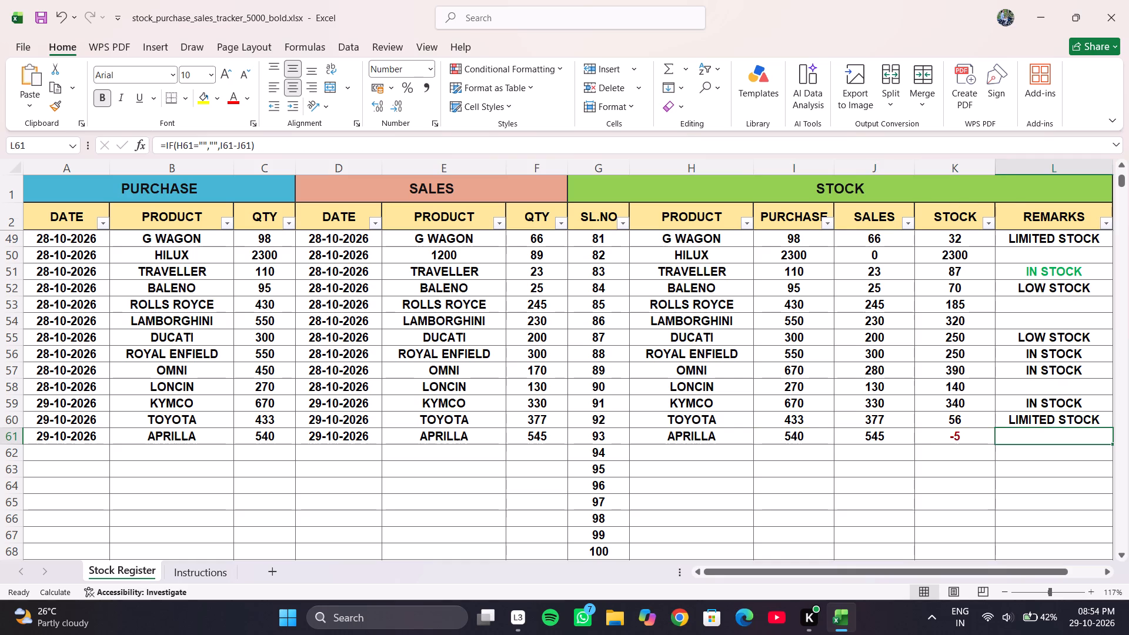
{"action": "type", "text": "UP"}
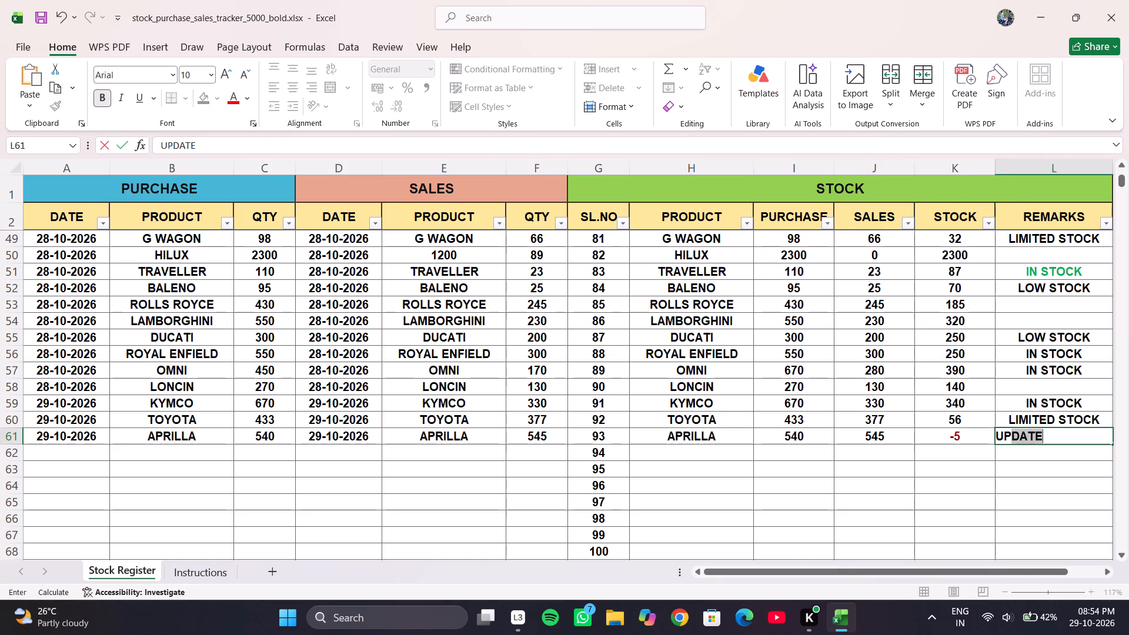
{"action": "key", "text": "Down"}
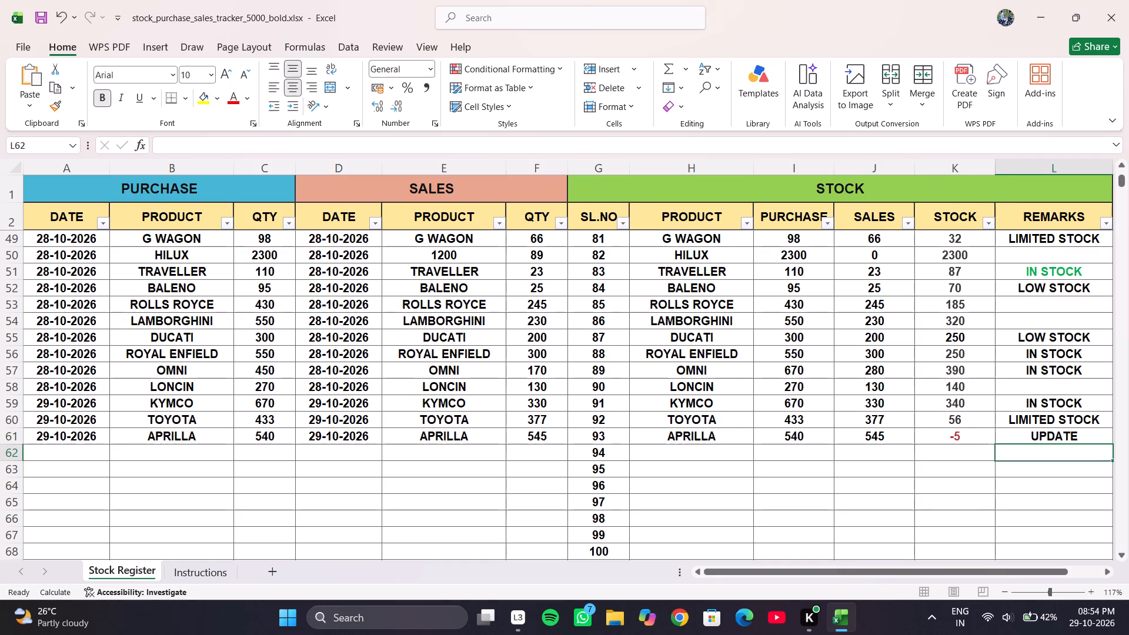
Colour the text of row 61's UPDATE remark red.
{"action": "left_click", "coordinate": [1063, 437]}
{"action": "right_click", "coordinate": [1063, 437]}
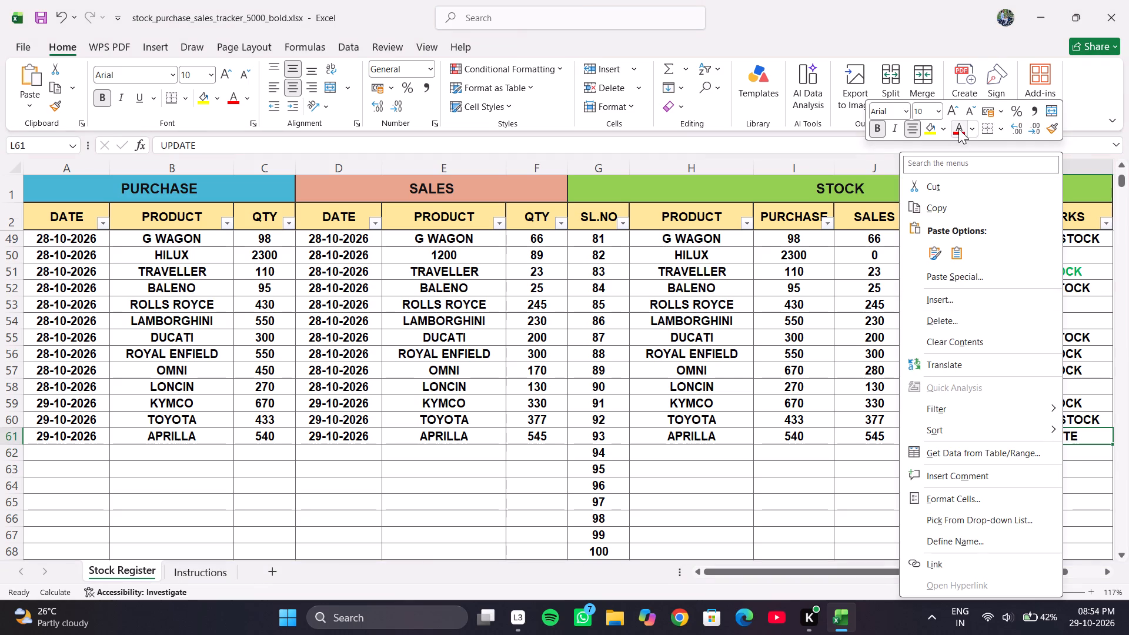
{"action": "left_click", "coordinate": [958, 128]}
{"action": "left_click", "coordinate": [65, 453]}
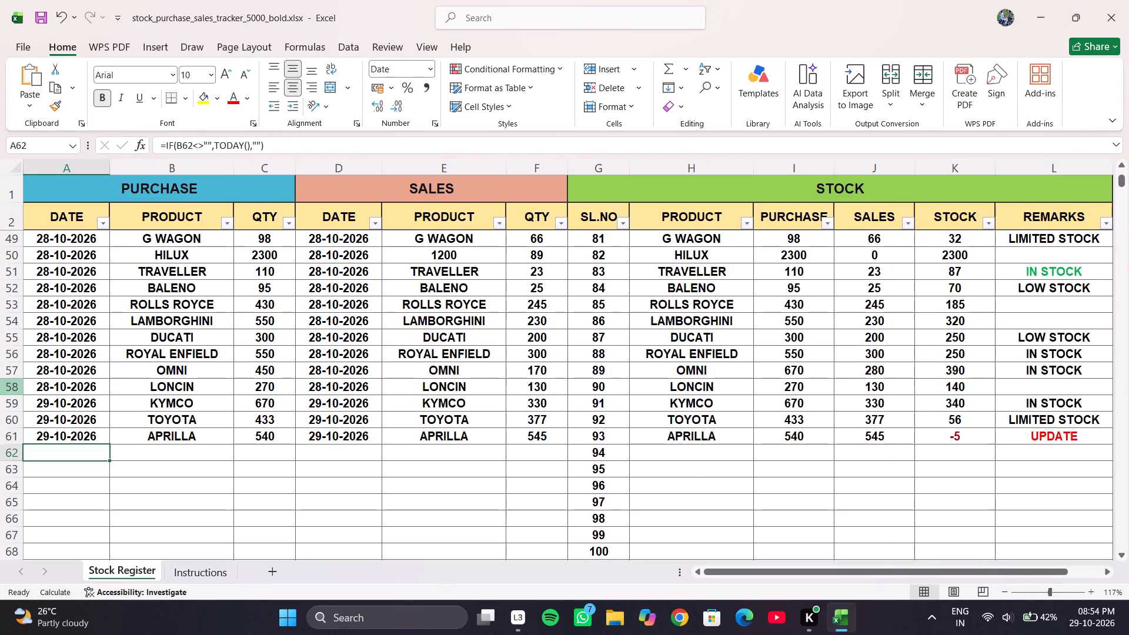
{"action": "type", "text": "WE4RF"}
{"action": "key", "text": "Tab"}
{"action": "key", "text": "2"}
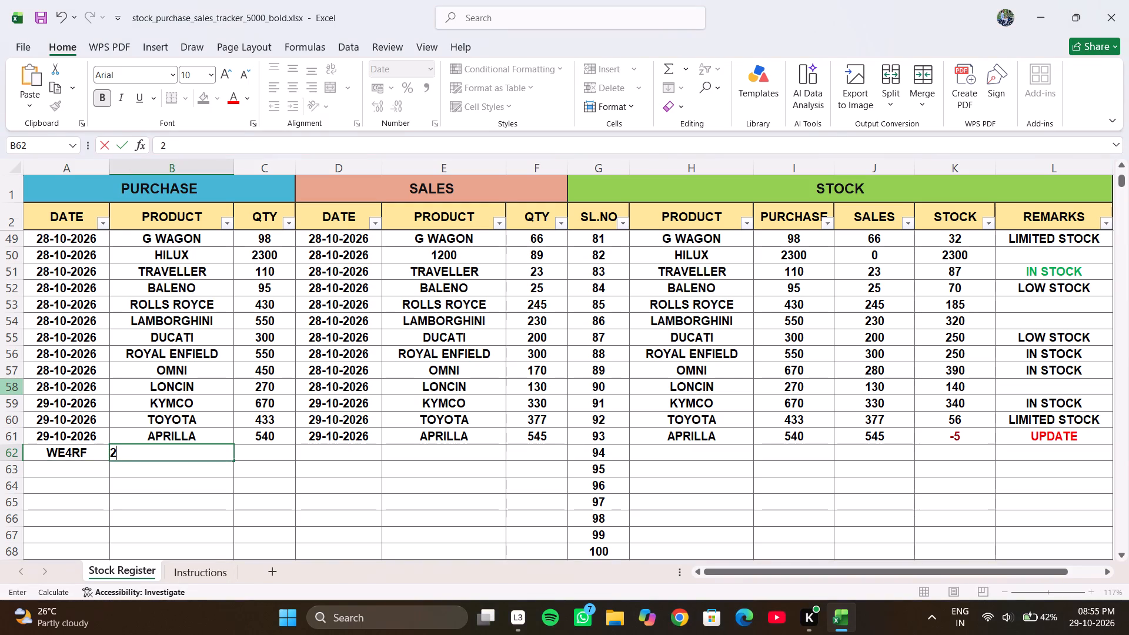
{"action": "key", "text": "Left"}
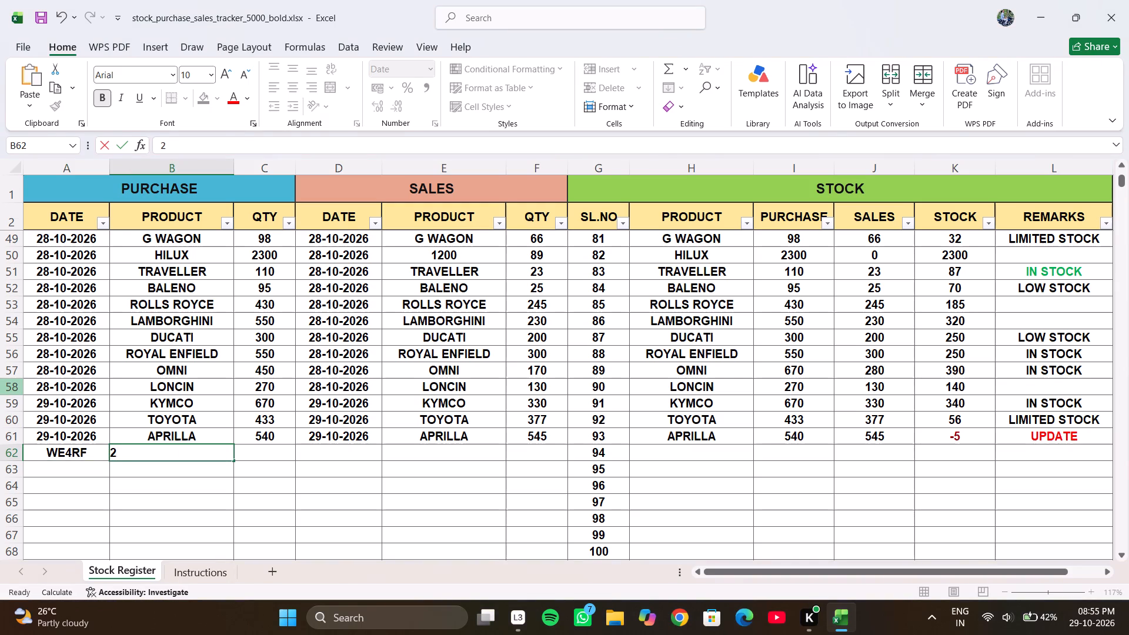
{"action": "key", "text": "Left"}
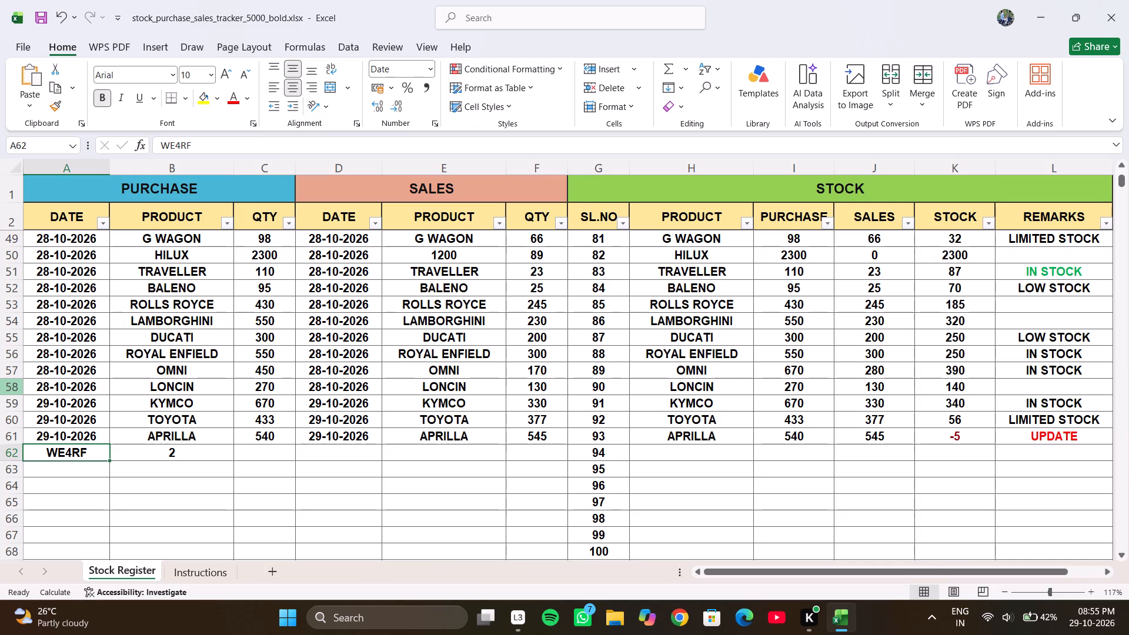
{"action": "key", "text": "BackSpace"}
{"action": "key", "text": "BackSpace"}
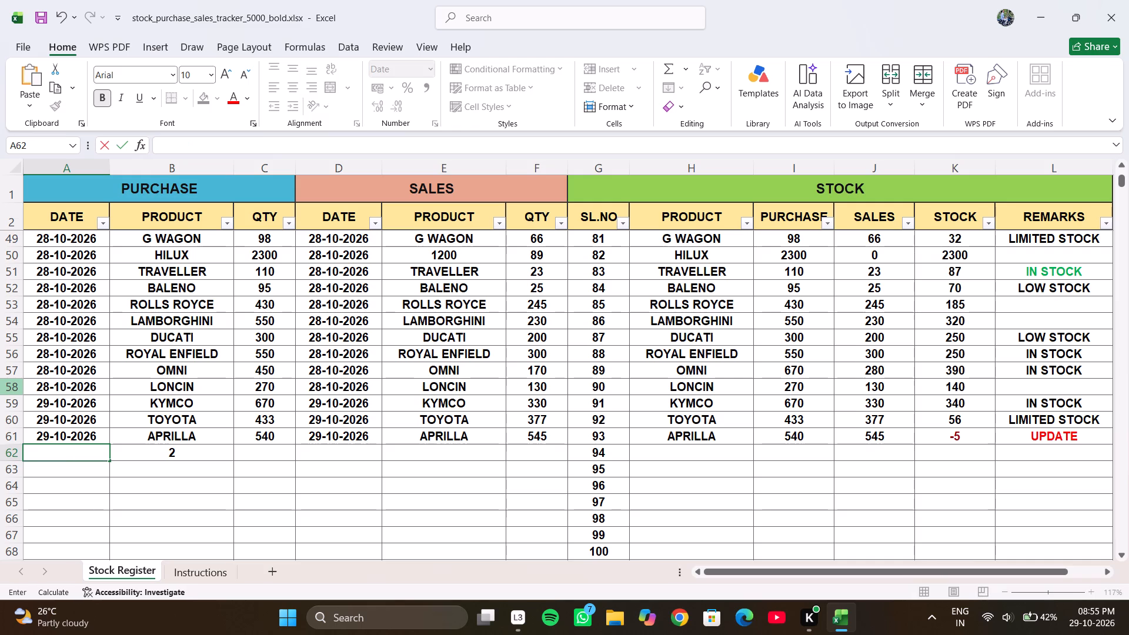
Enter the date 29-10-2026, product RIVER and quantity 777 in row 62 of the PURCHASE section.
{"action": "type", "text": "29-10"}
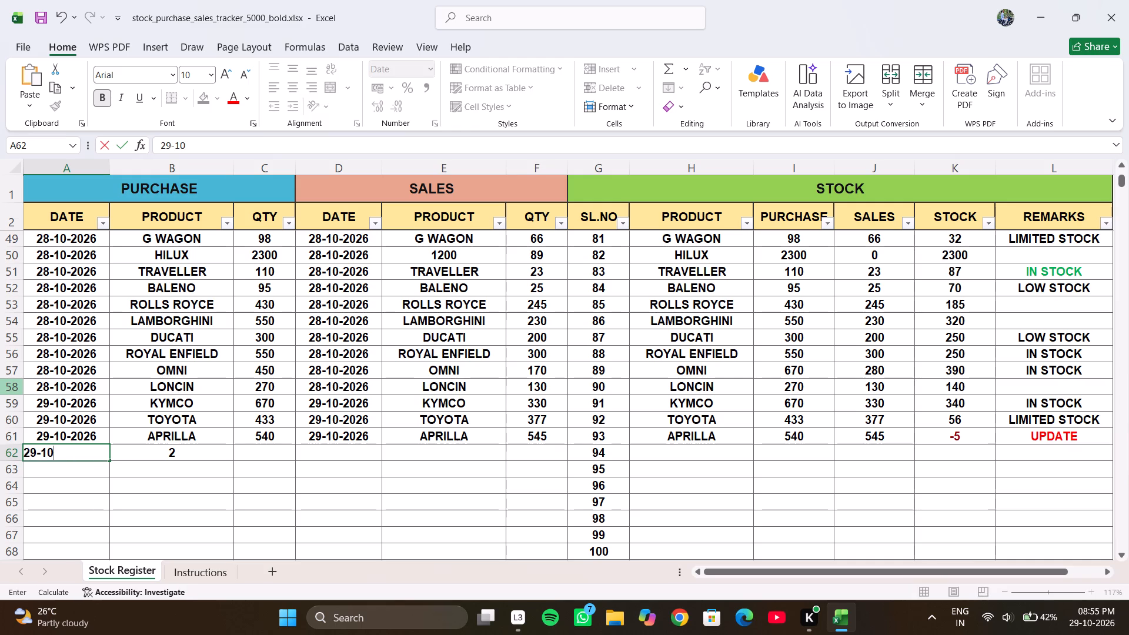
{"action": "type", "text": "-2026"}
{"action": "key", "text": "Right"}
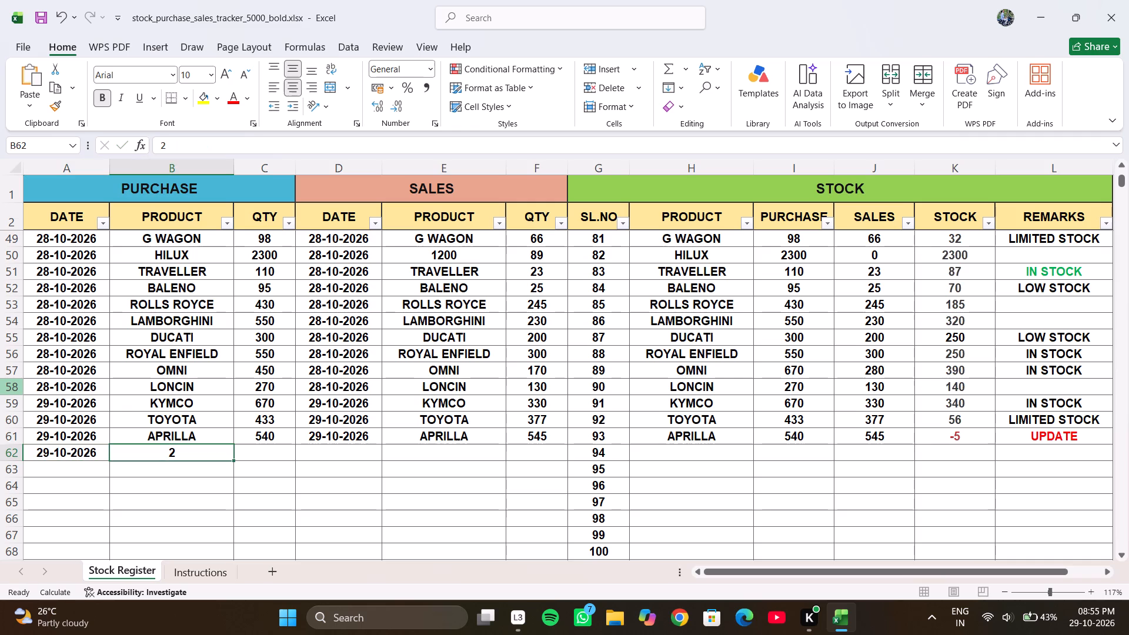
{"action": "type", "text": "RI"}
{"action": "type", "text": "VER"}
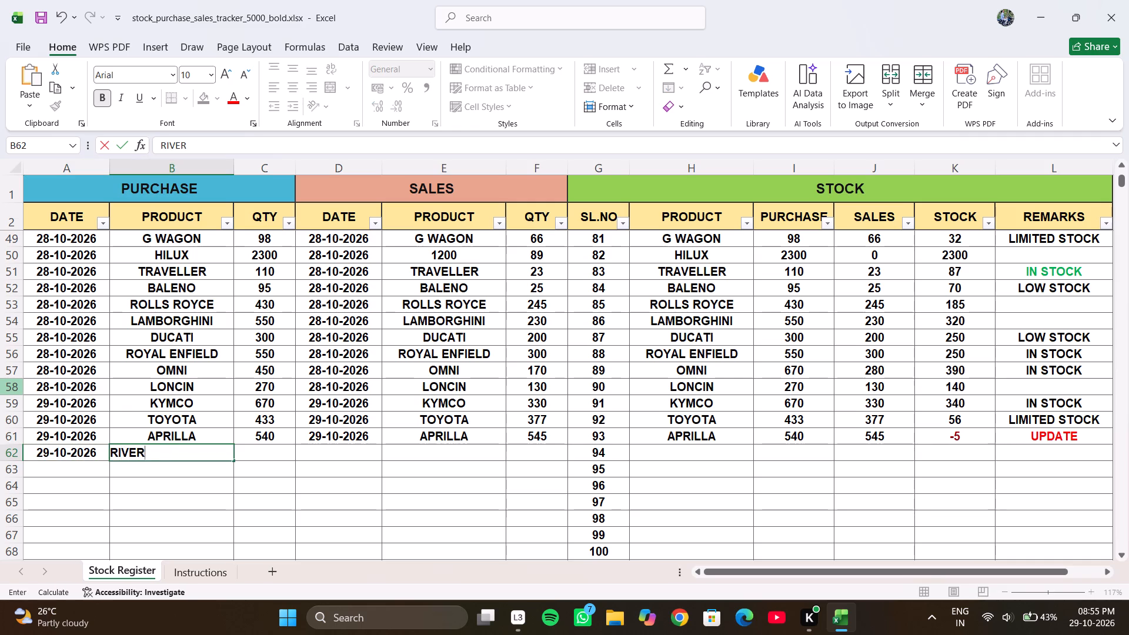
{"action": "key", "text": "Right"}
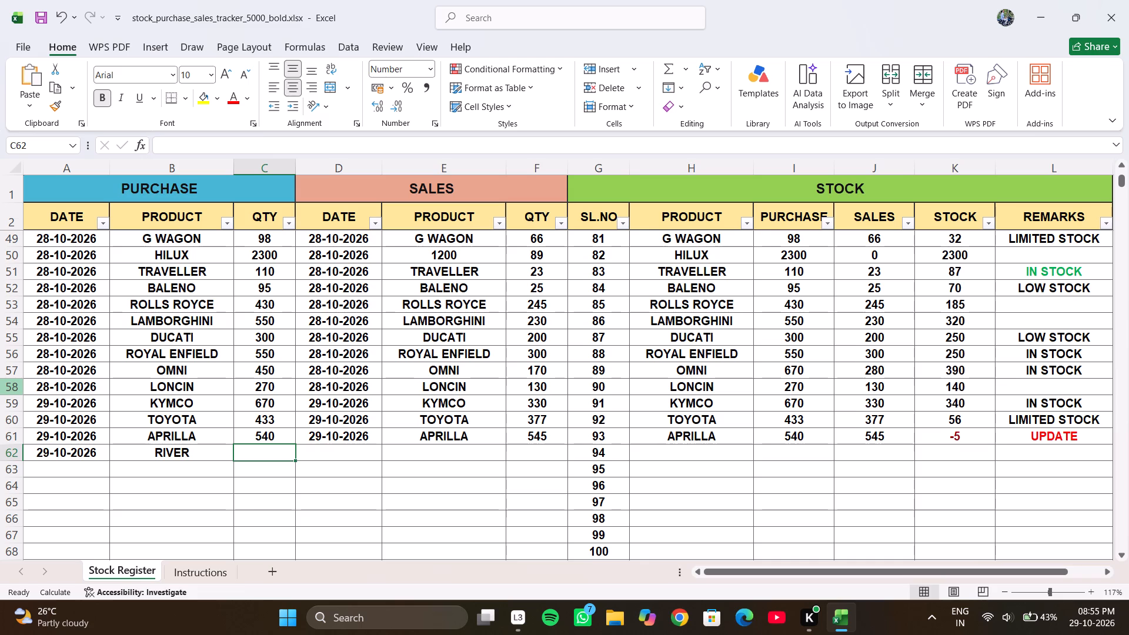
{"action": "type", "text": "777"}
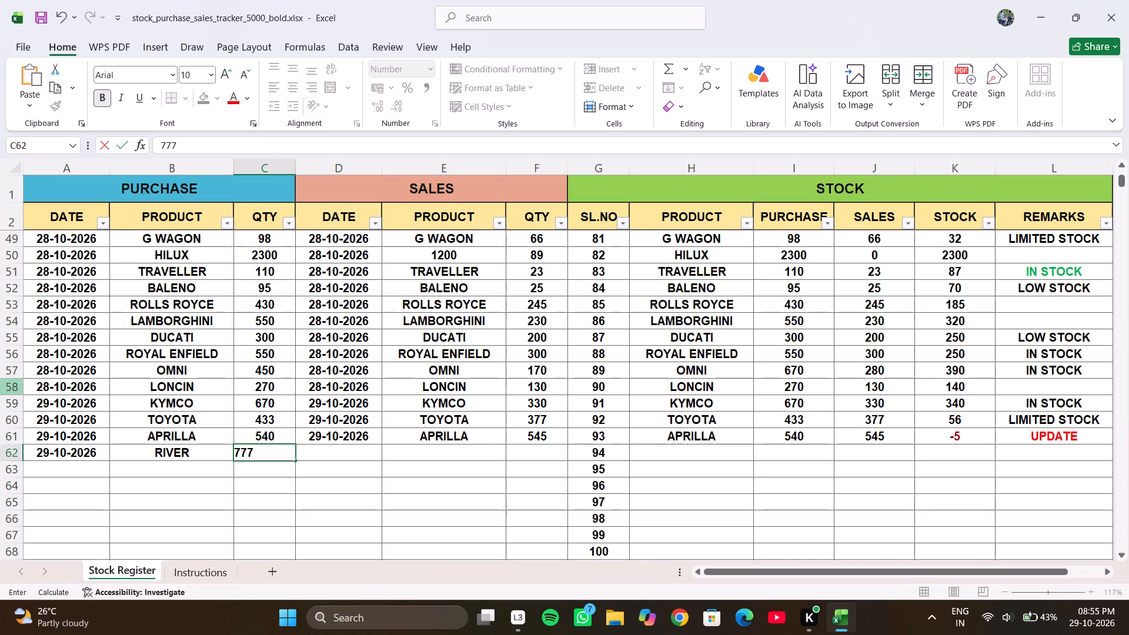
{"action": "key", "text": "Right"}
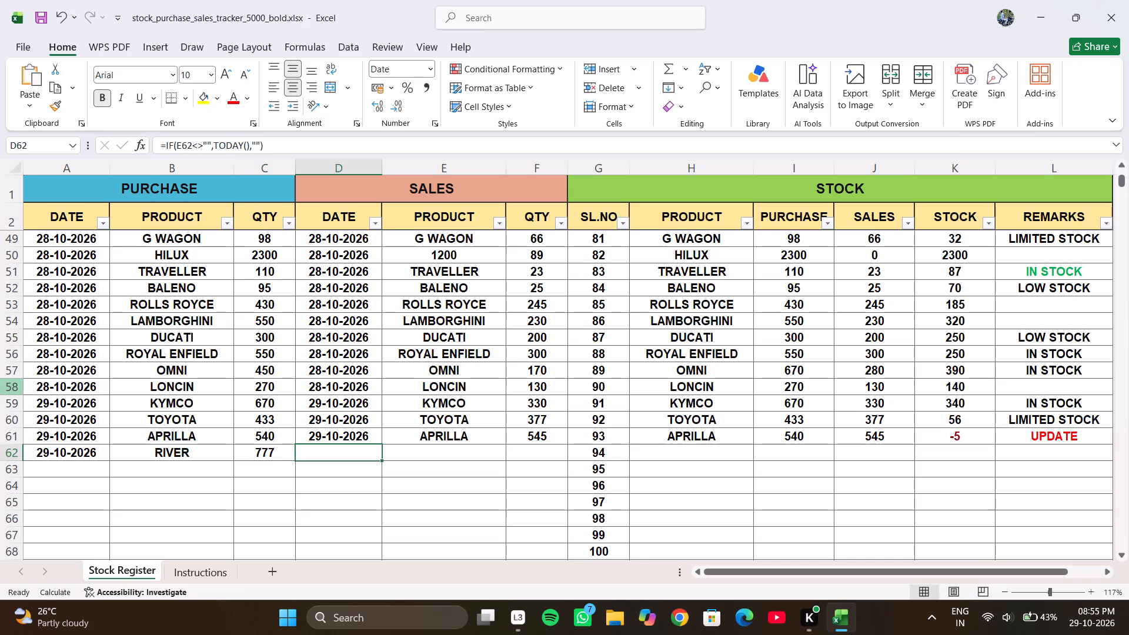
Enter the date 29-10-2026 and product RIVER in row 62 of the SALES section.
{"action": "key", "text": "2"}
{"action": "type", "text": "9-"}
{"action": "type", "text": "10-"}
{"action": "type", "text": "20"}
{"action": "key", "text": "2"}
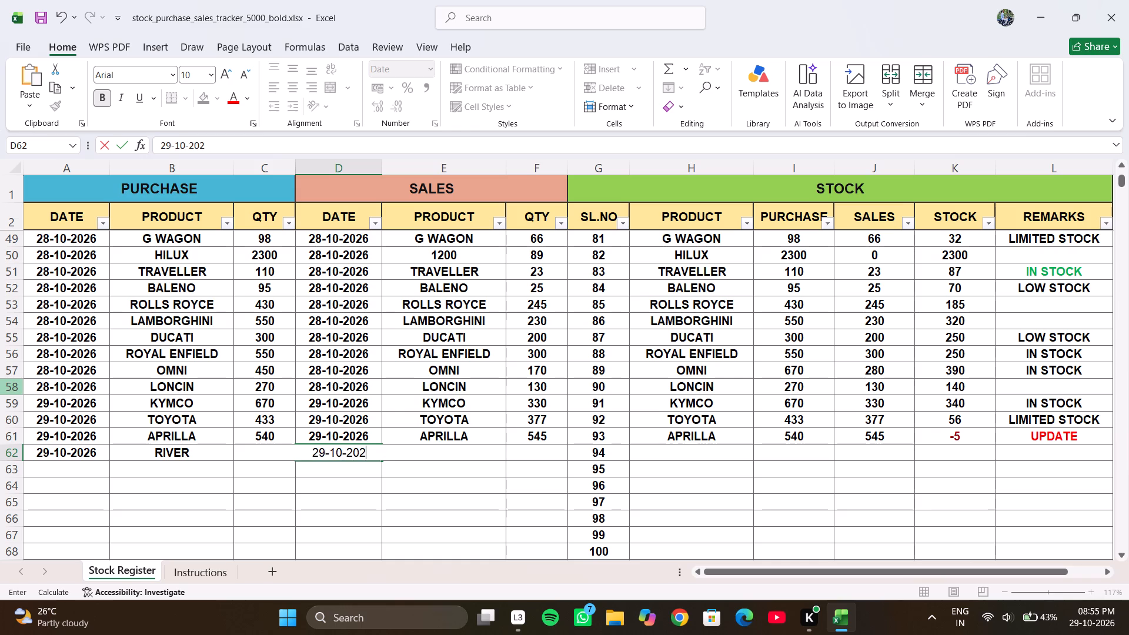
{"action": "key", "text": "6"}
{"action": "key", "text": "Right"}
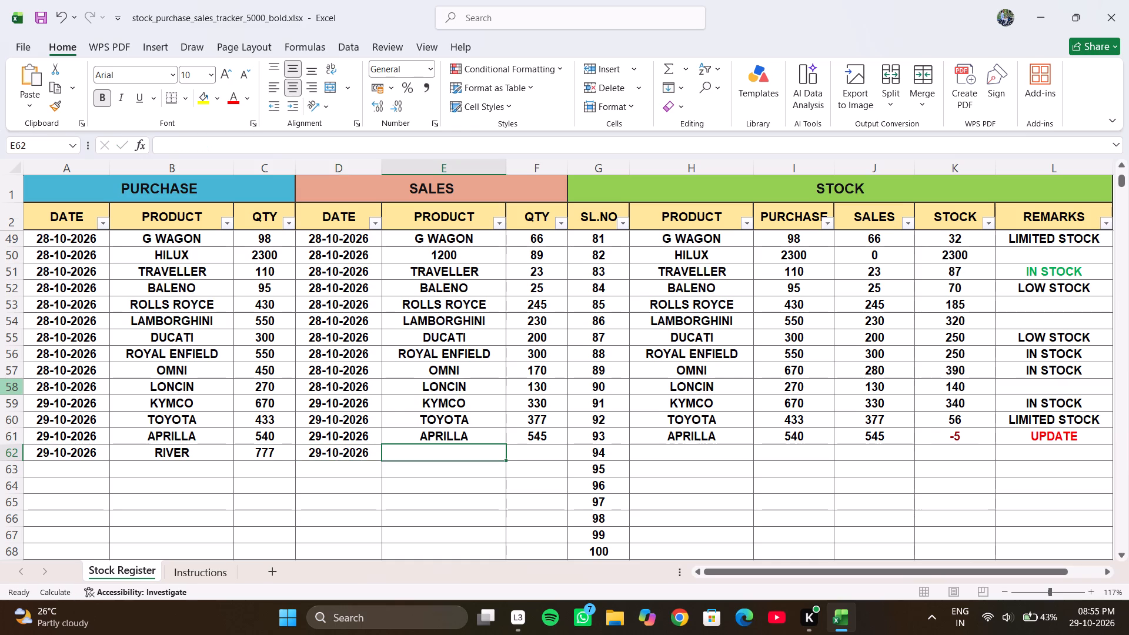
{"action": "type", "text": "RIVER"}
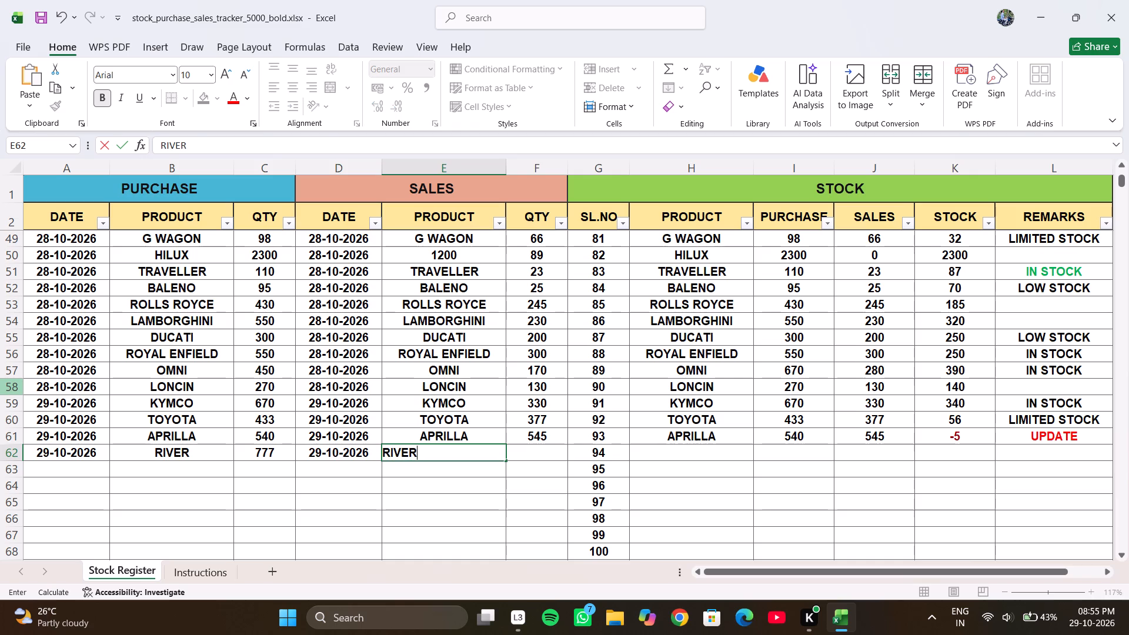
{"action": "key", "text": "Right"}
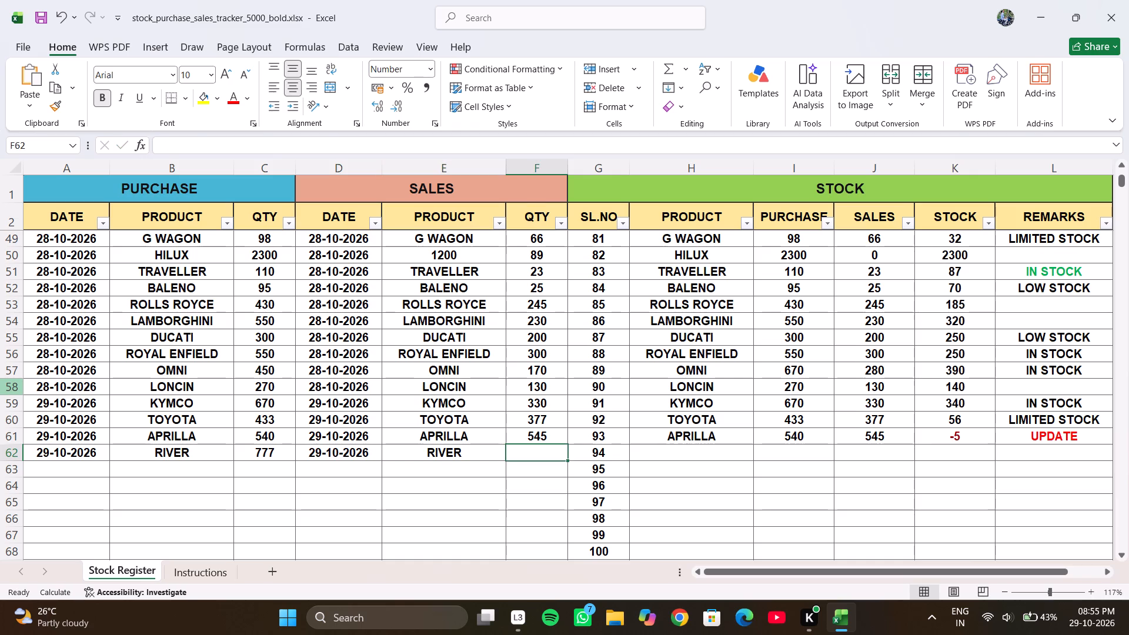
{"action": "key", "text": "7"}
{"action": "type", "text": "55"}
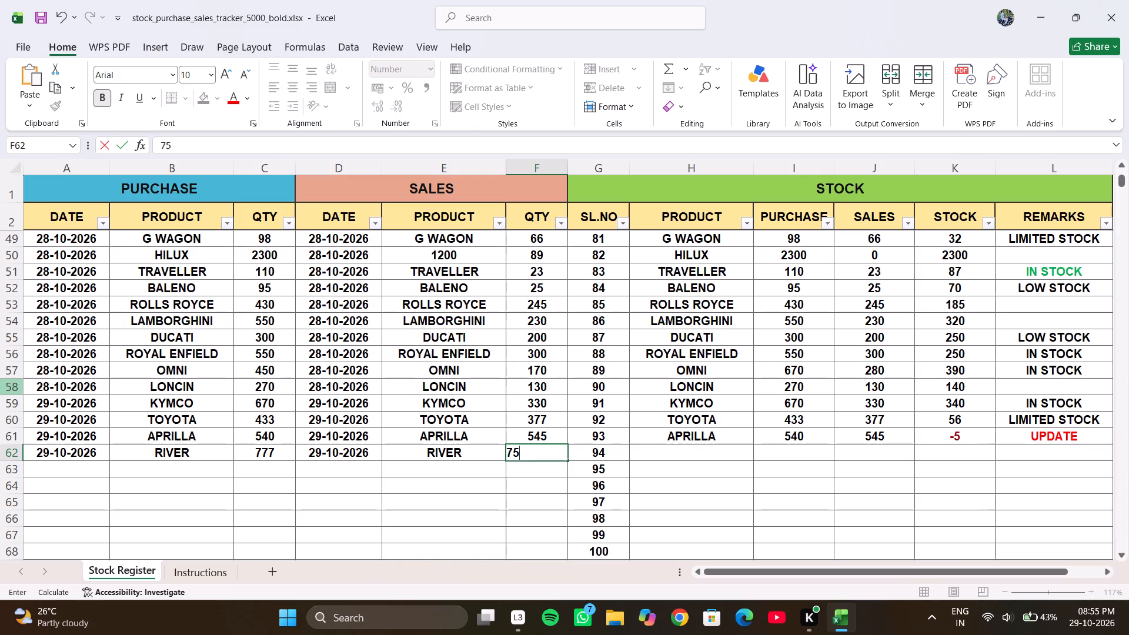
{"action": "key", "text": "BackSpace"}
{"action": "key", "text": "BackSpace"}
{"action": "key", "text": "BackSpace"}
Enter 655 as the SALES quantity for RIVER in row 62.
{"action": "type", "text": "655"}
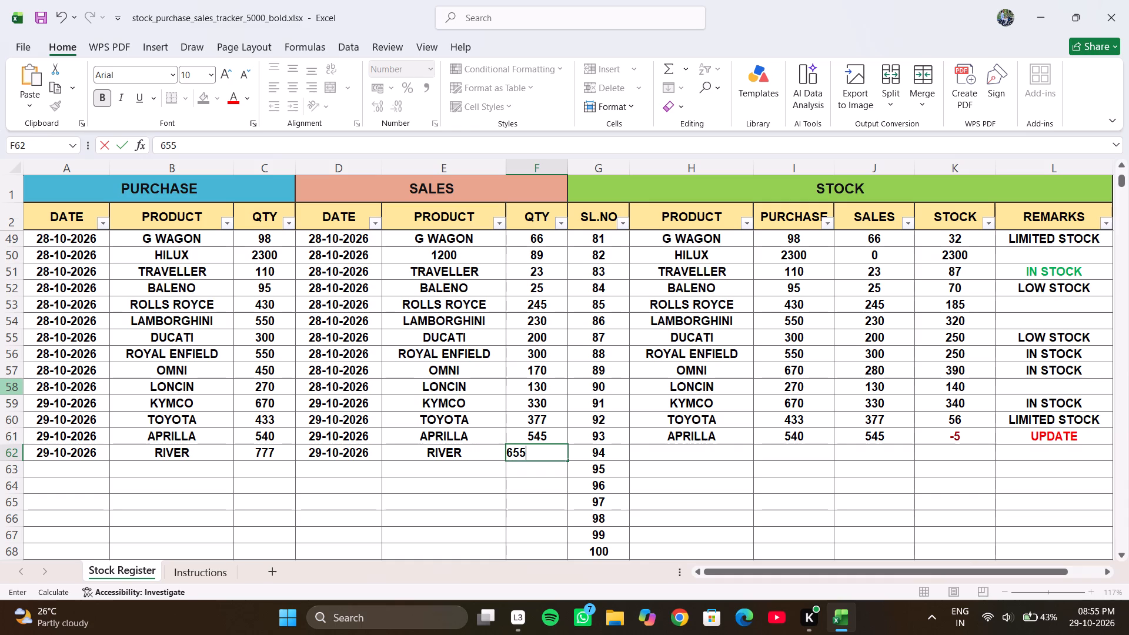
{"action": "key", "text": "Right"}
Enter product RIVER in row 62 of the STOCK section and add the remark LOW STOCK.
{"action": "key", "text": "Right"}
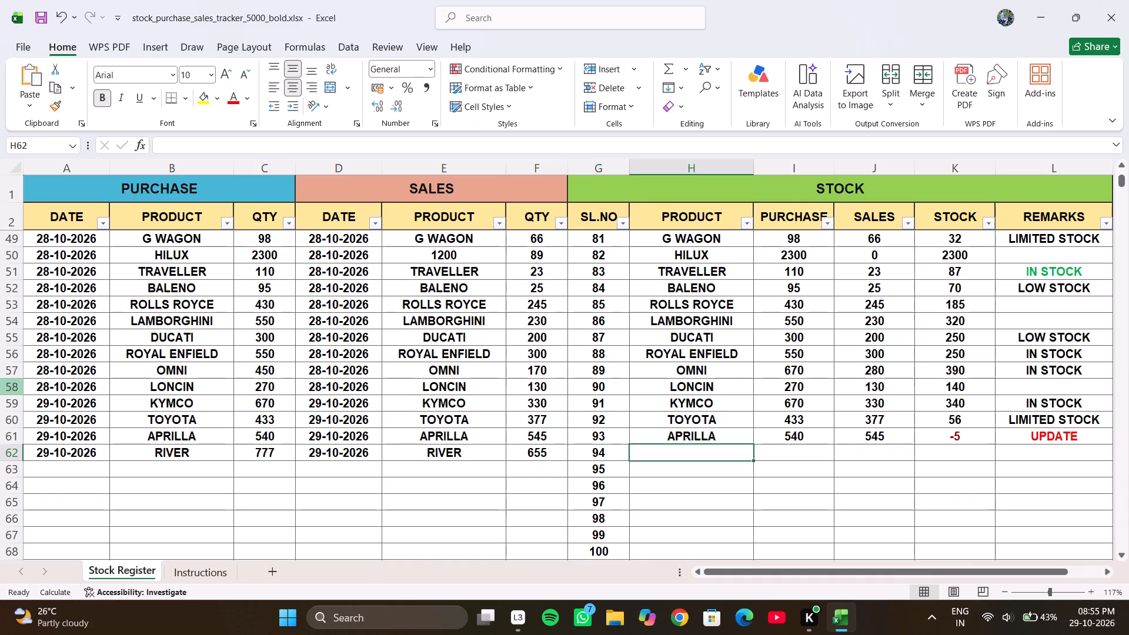
{"action": "type", "text": "RIVER"}
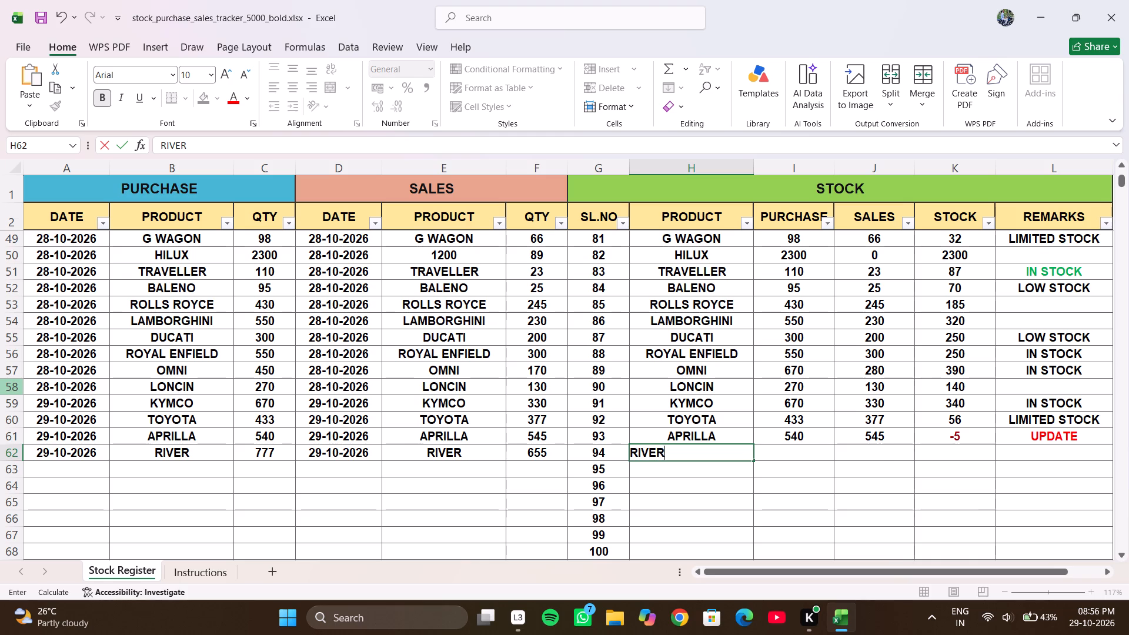
{"action": "key", "text": "Right"}
{"action": "key", "text": "Right"}
{"action": "key", "text": "Right"}
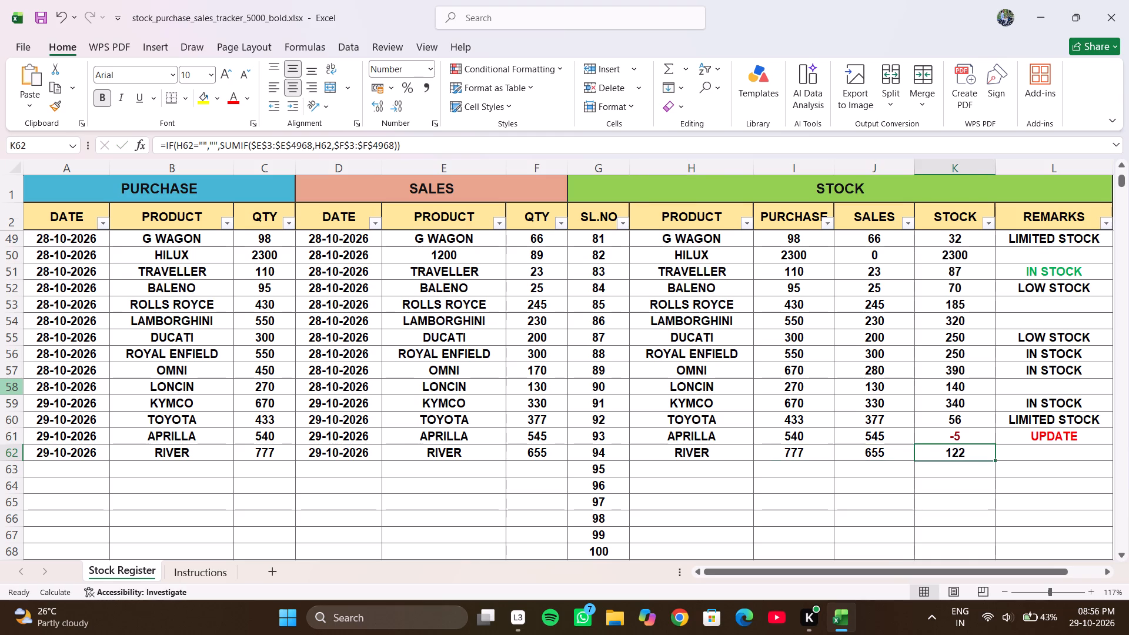
{"action": "key", "text": "Right"}
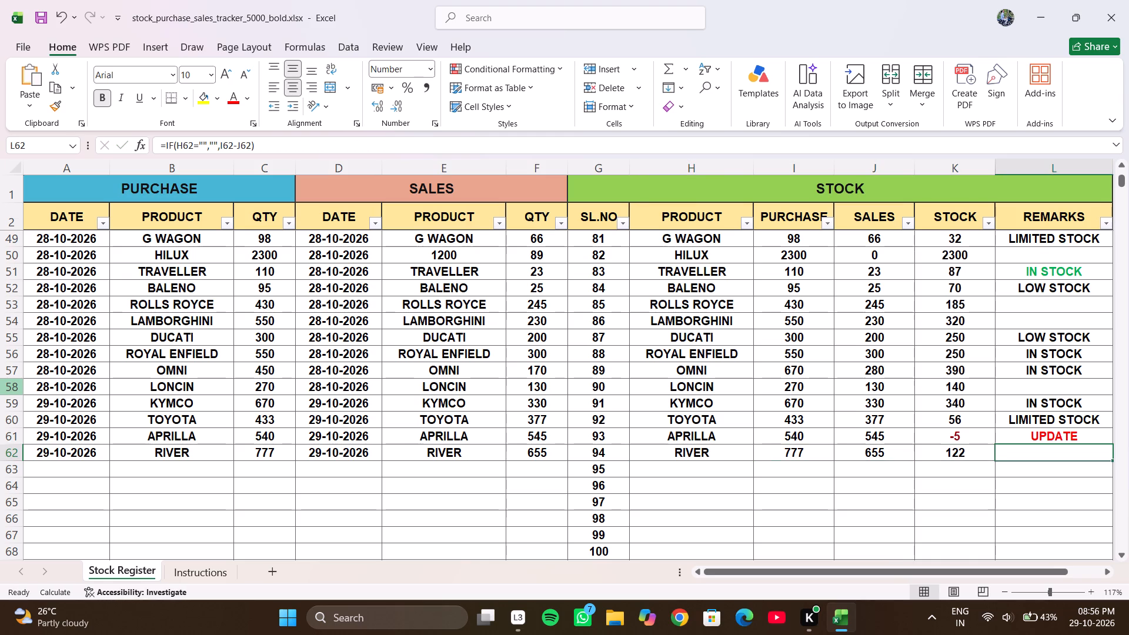
{"action": "type", "text": "LO"}
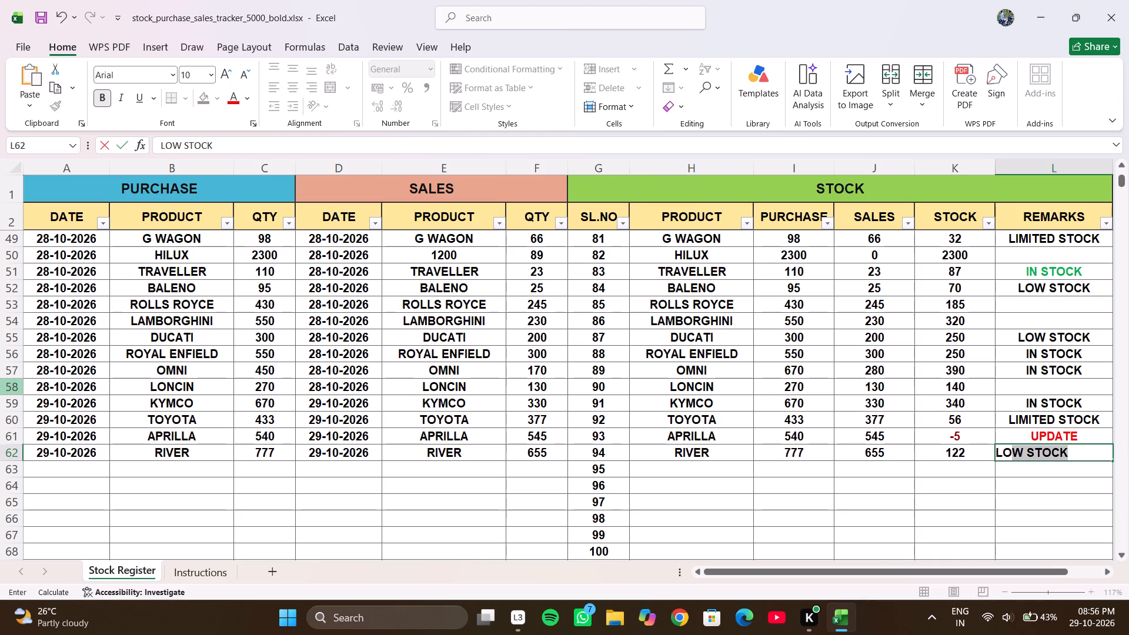
{"action": "key", "text": "Down"}
Enter the date 29-10-2026 in row 63 of the PURCHASE section.
{"action": "key", "text": "Left"}
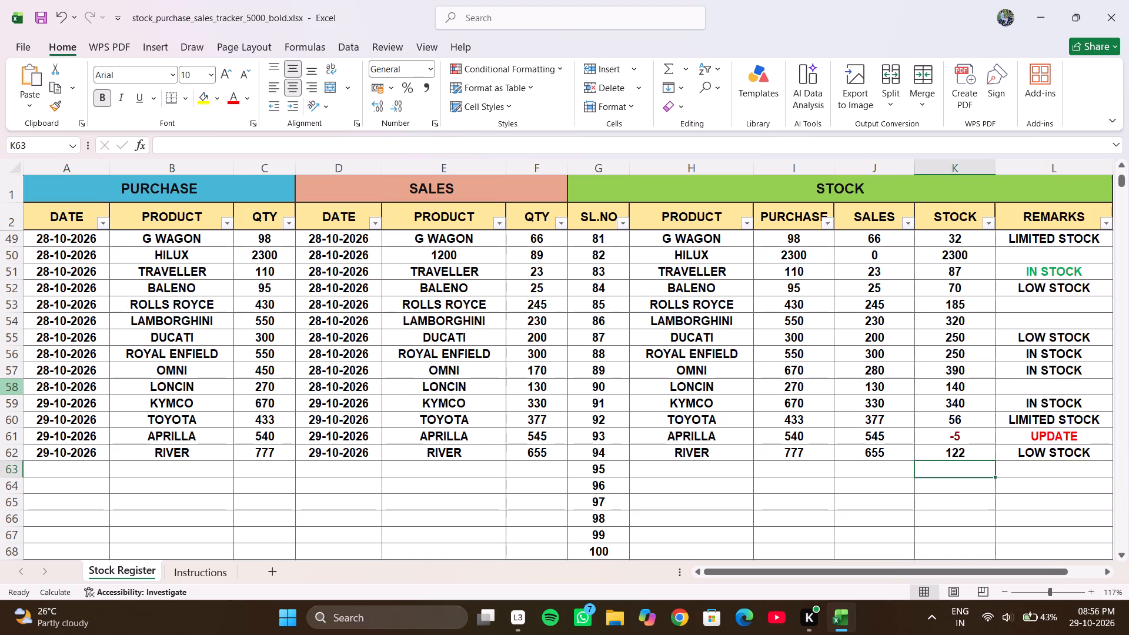
{"action": "key", "text": "Left"}
{"action": "key", "text": "Left"}
{"action": "key", "text": "Left"}
{"action": "key", "text": "Left"}
{"action": "key", "text": "Left"}
{"action": "key", "text": "Left"}
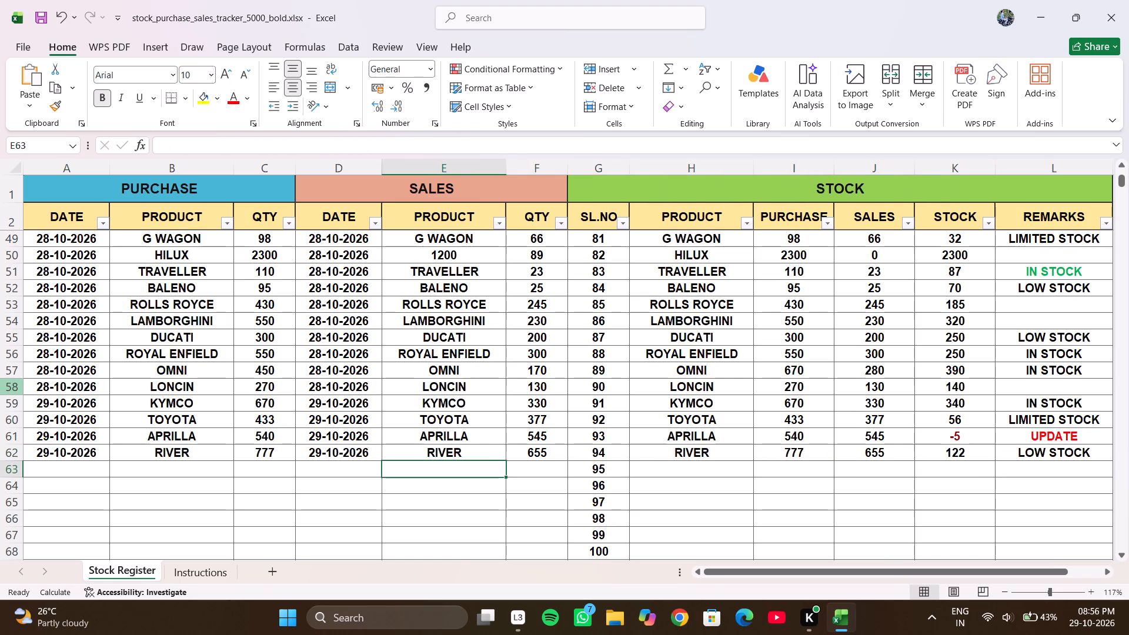
{"action": "key", "text": "Left"}
{"action": "key", "text": "Left"}
{"action": "key", "text": "Left"}
{"action": "key", "text": "Left"}
{"action": "key", "text": "Left"}
{"action": "key", "text": "Left"}
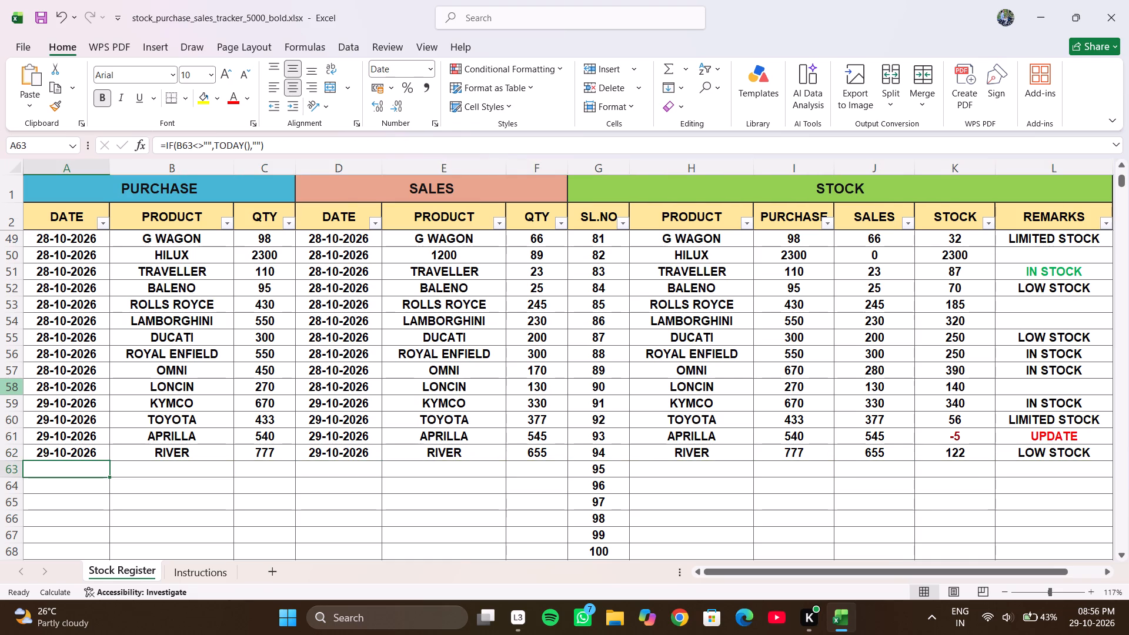
{"action": "type", "text": "29-"}
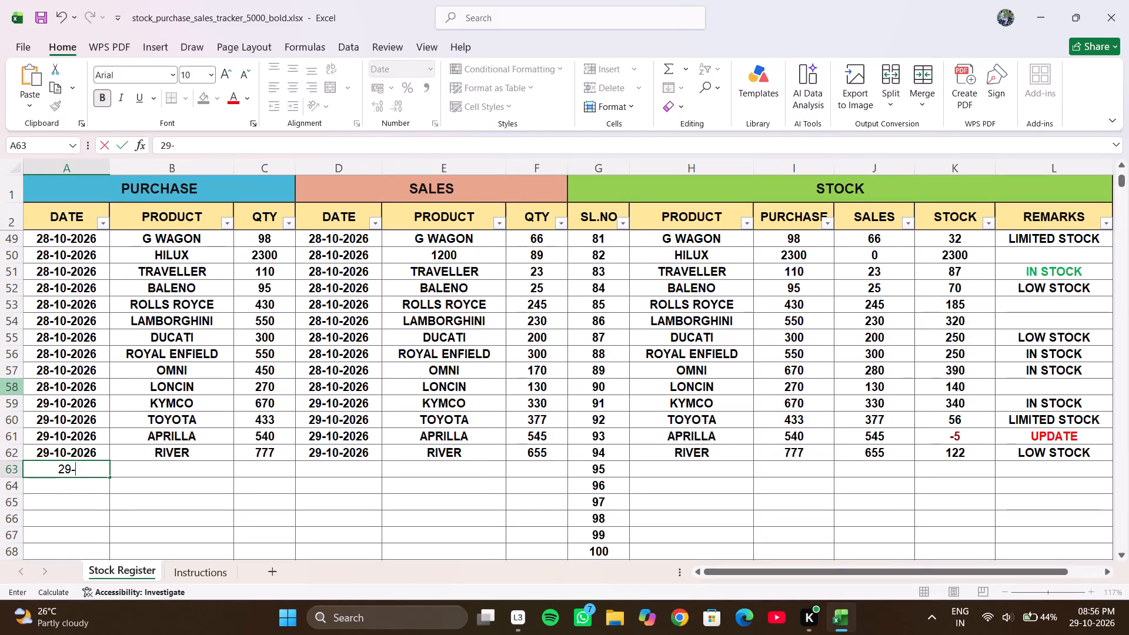
{"action": "key", "text": "1"}
{"action": "type", "text": "0-"}
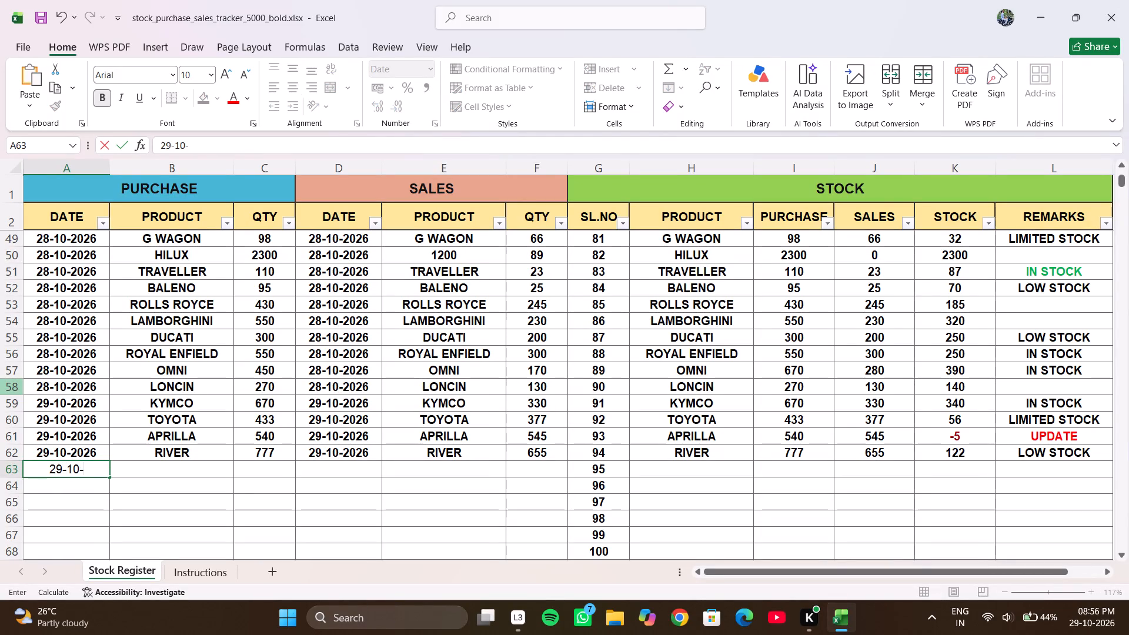
{"action": "key", "text": "2"}
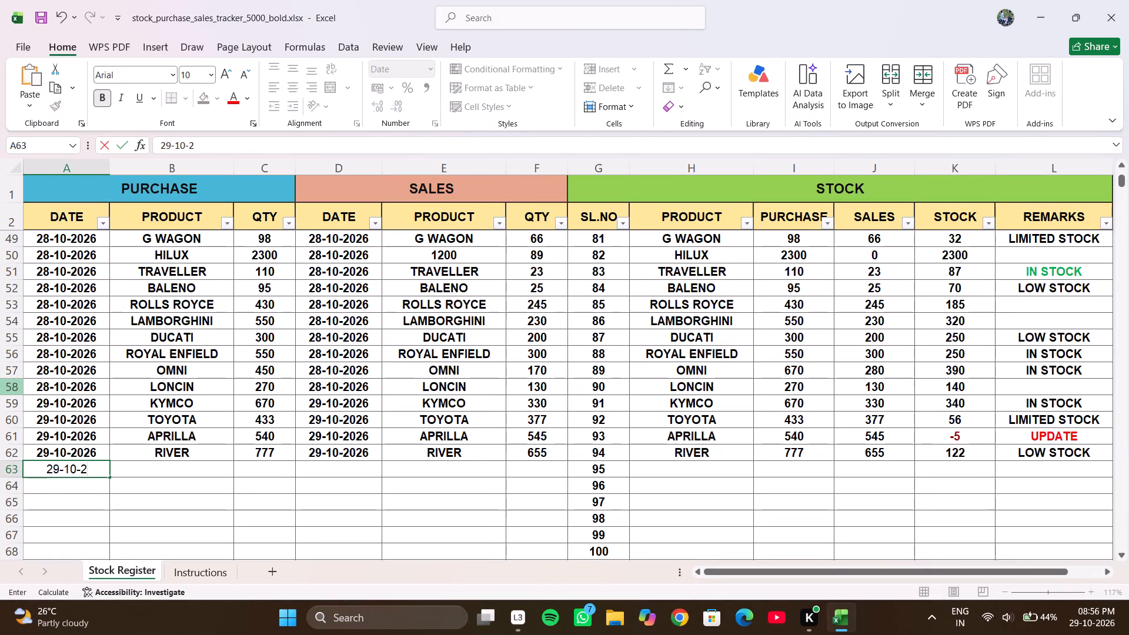
{"action": "type", "text": "02"}
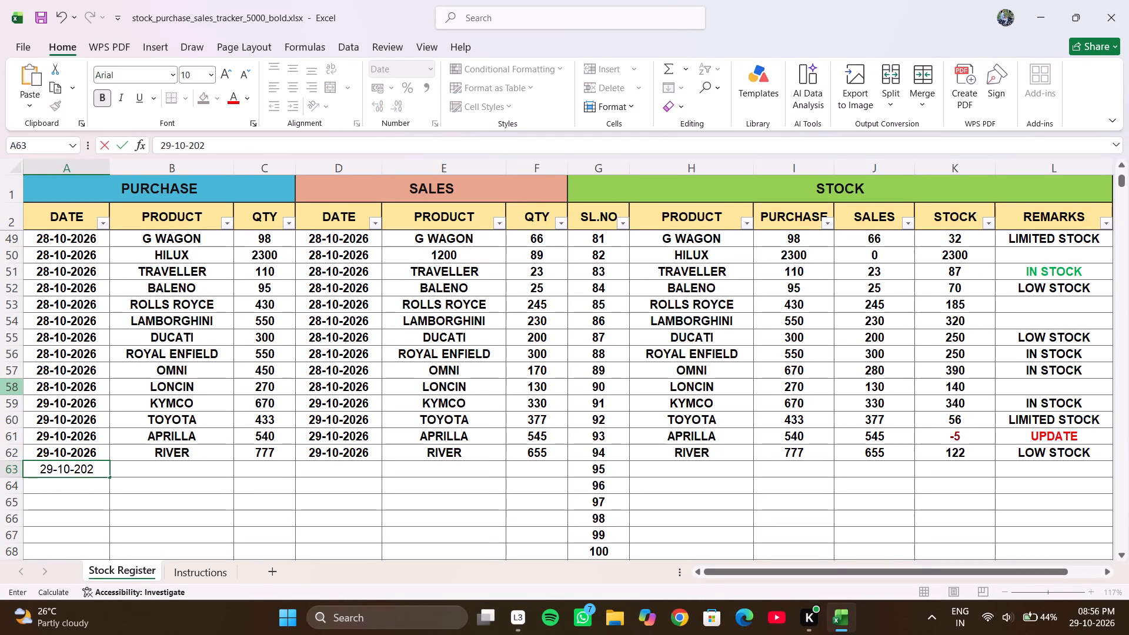
{"action": "key", "text": "6"}
{"action": "key", "text": "Right"}
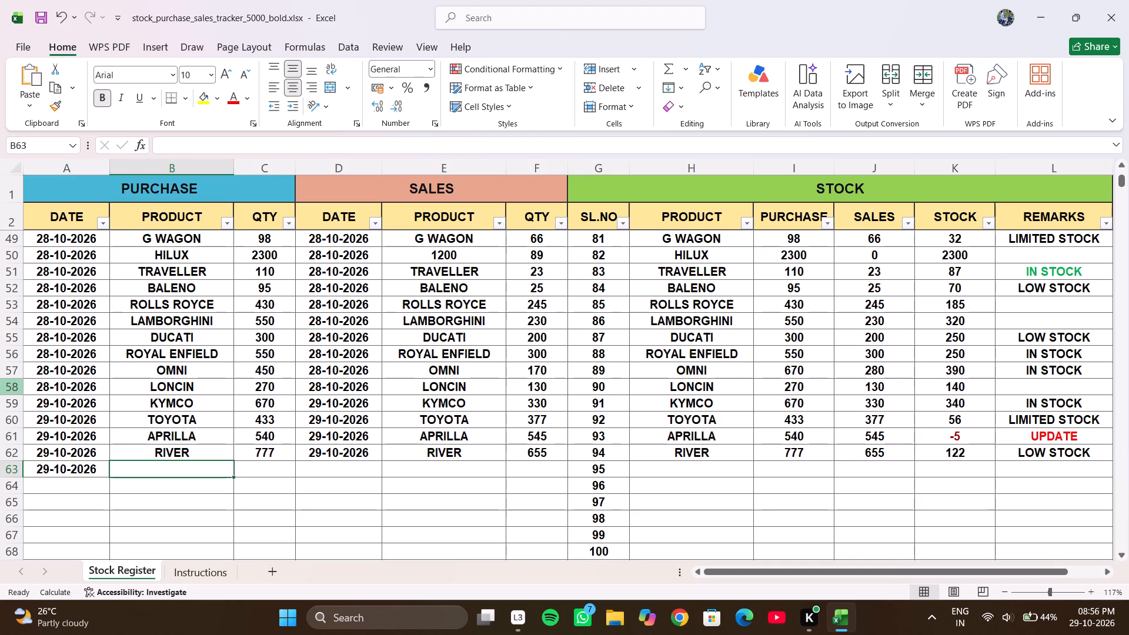
Enter product HYUNDAI with quantity 443 in row 63 of the PURCHASE section.
{"action": "type", "text": "HYU"}
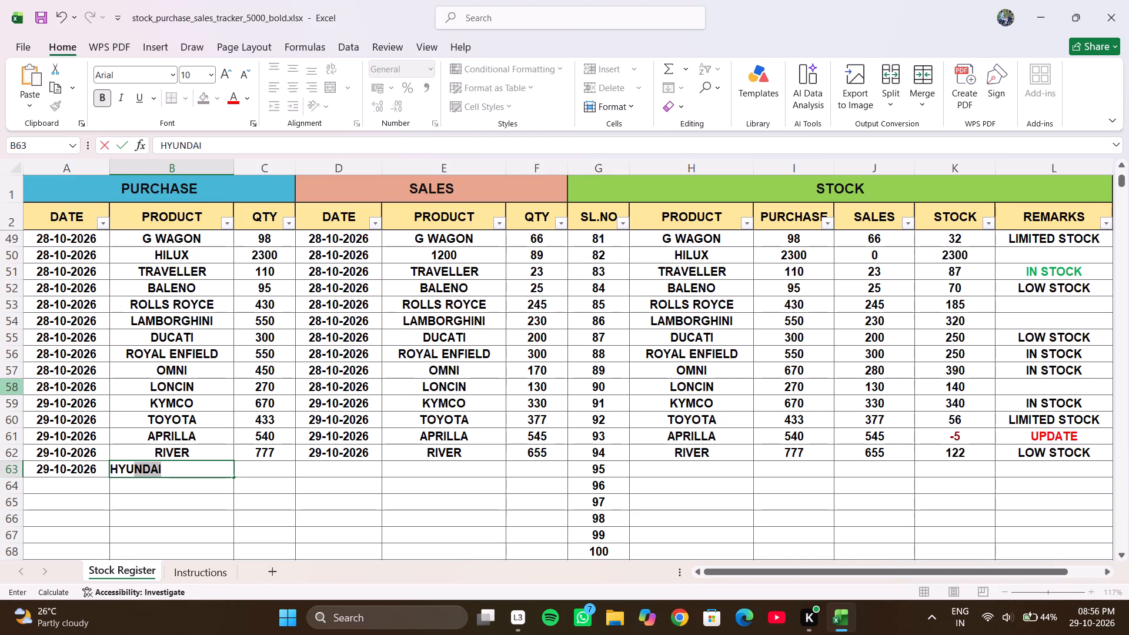
{"action": "type", "text": "NDAI"}
{"action": "key", "text": "Right"}
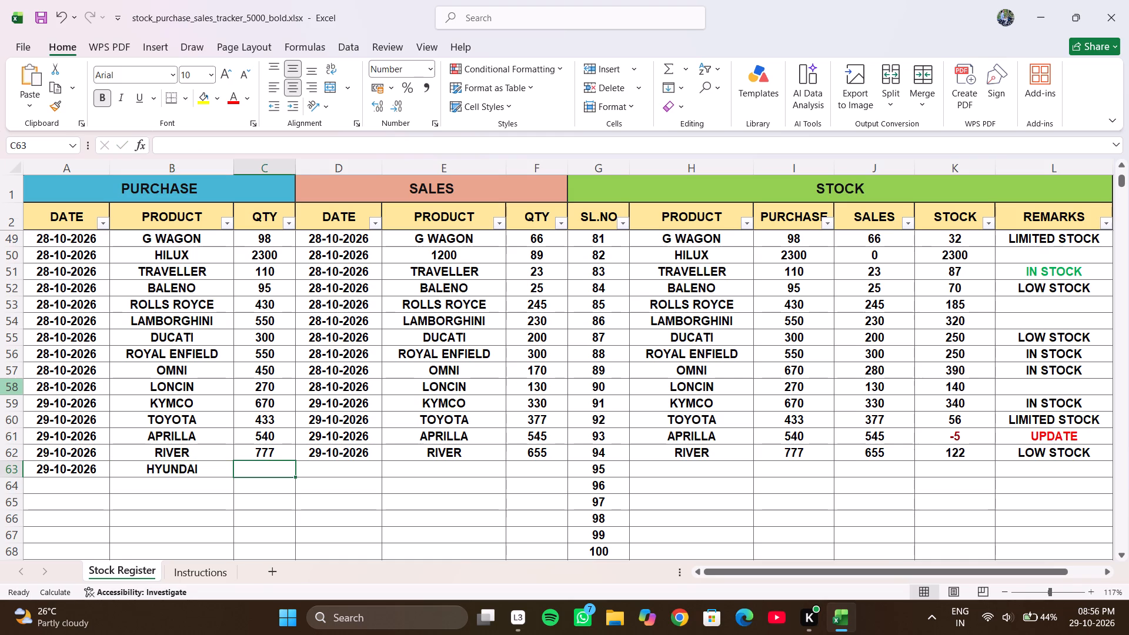
{"action": "type", "text": "44"}
{"action": "key", "text": "3"}
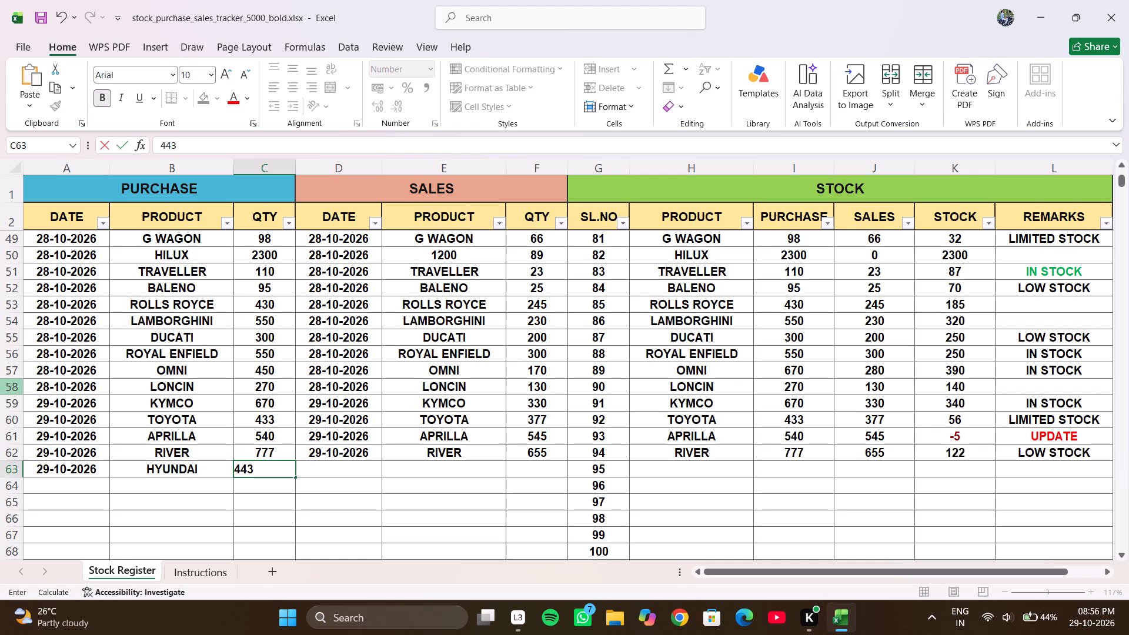
{"action": "key", "text": "Right"}
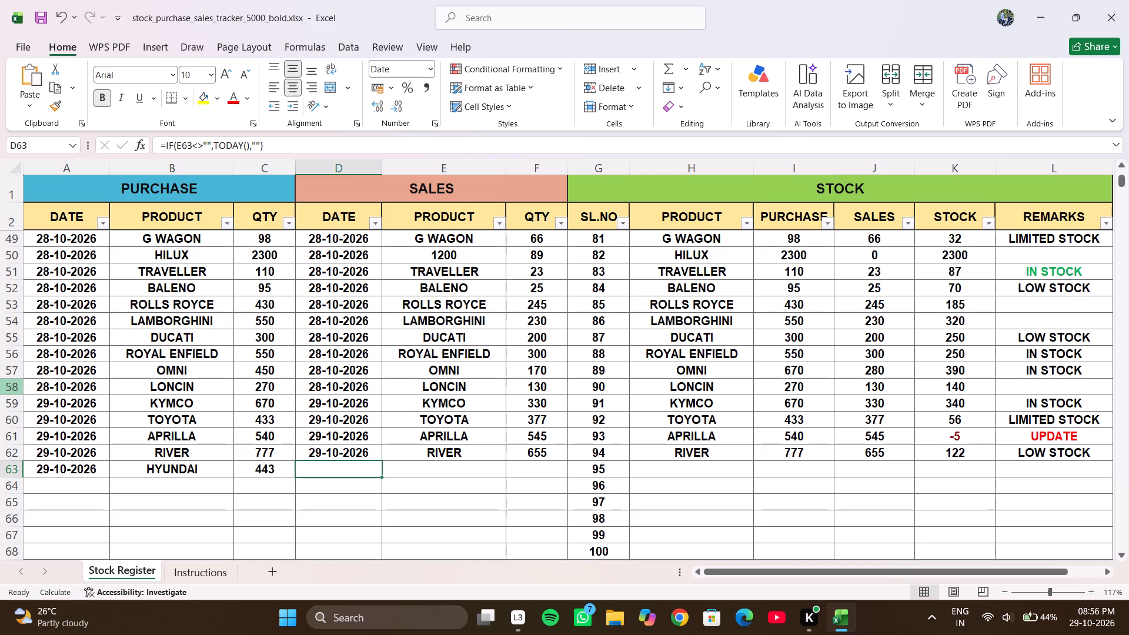
Enter the date 29-10-2026, product HYUNDAI and quantity 355 in row 63 of the SALES section.
{"action": "key", "text": "3"}
{"action": "key", "text": "BackSpace"}
{"action": "type", "text": "29"}
{"action": "key", "text": "minus"}
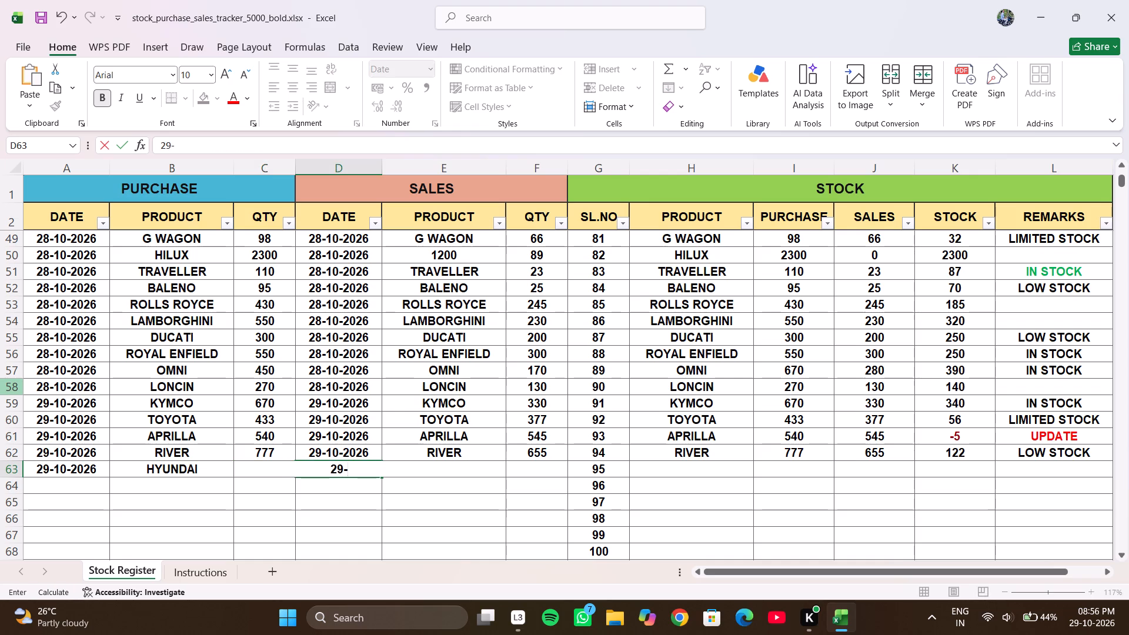
{"action": "key", "text": "1"}
{"action": "type", "text": "0-"}
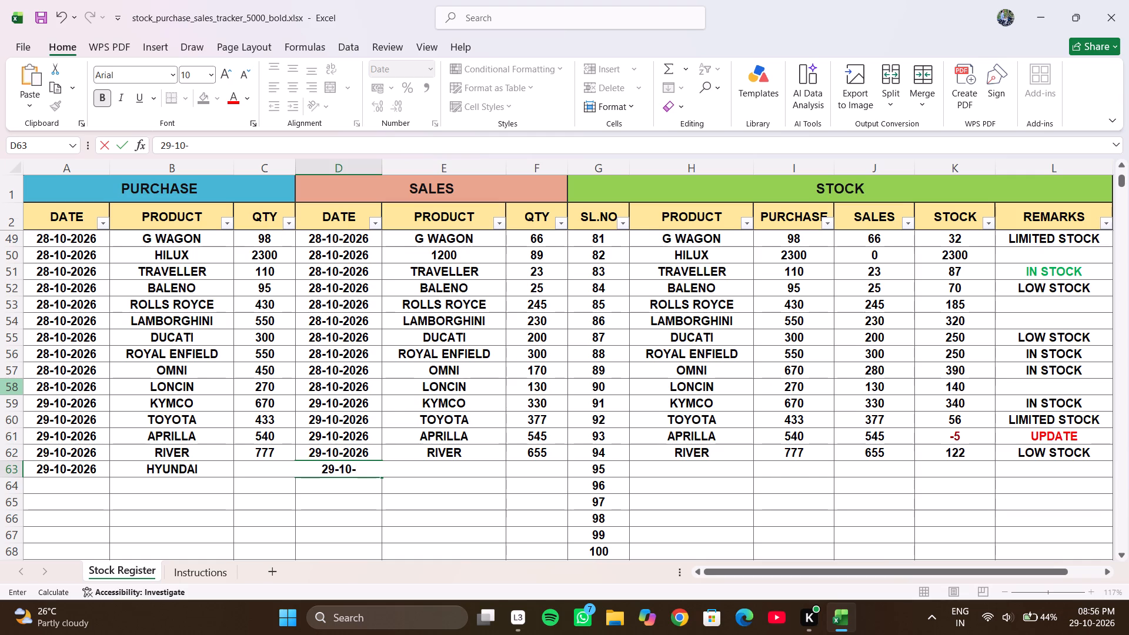
{"action": "type", "text": "2026"}
{"action": "key", "text": "Right"}
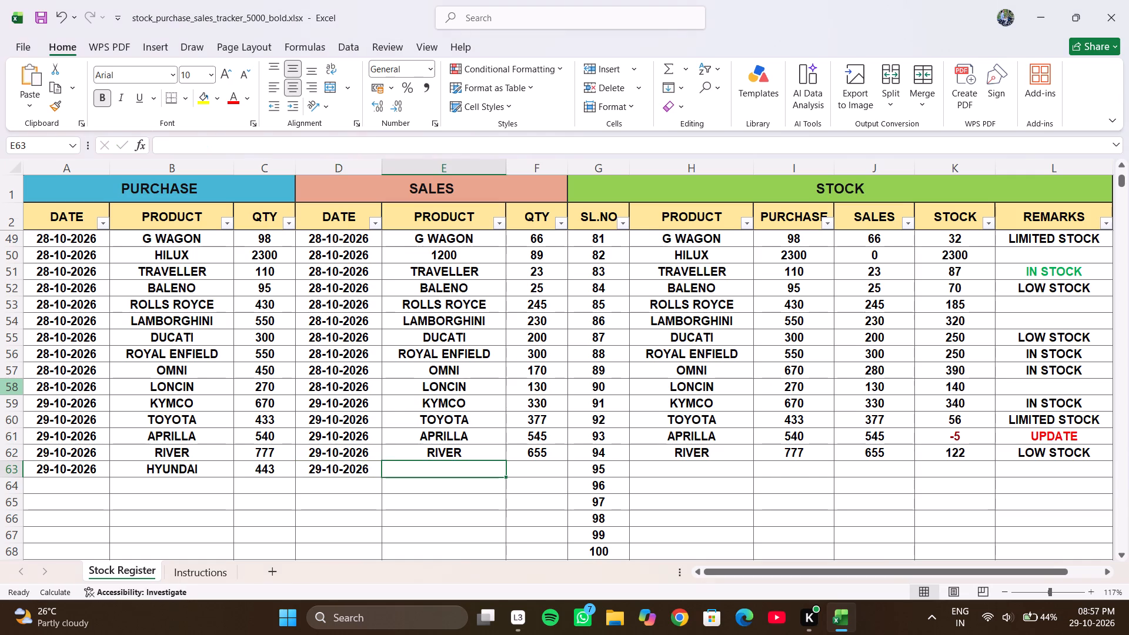
{"action": "type", "text": "HYUNDAI"}
{"action": "key", "text": "Right"}
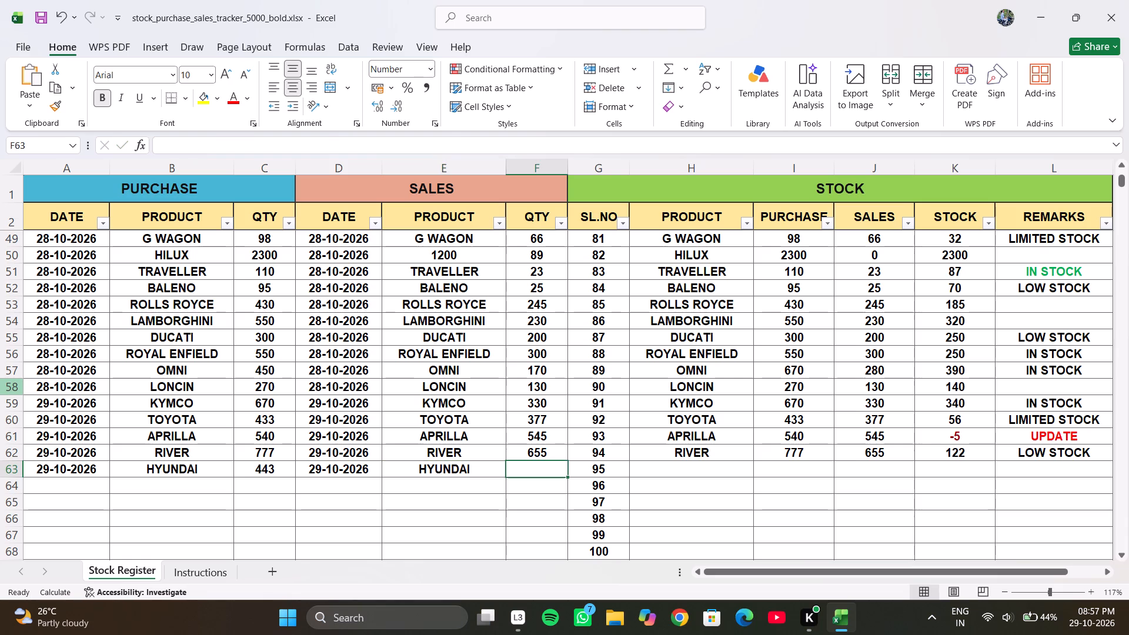
{"action": "type", "text": "355"}
{"action": "key", "text": "Right"}
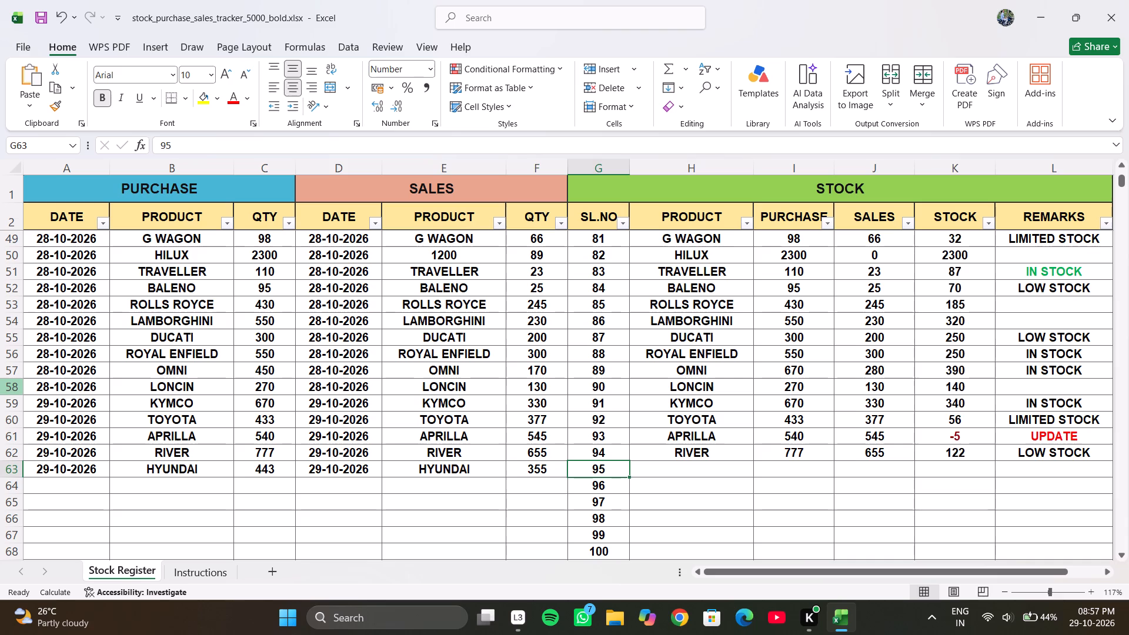
Enter product HYUNDAI in row 63 of the STOCK section and add the remark LIMITED STOCK.
{"action": "key", "text": "Right"}
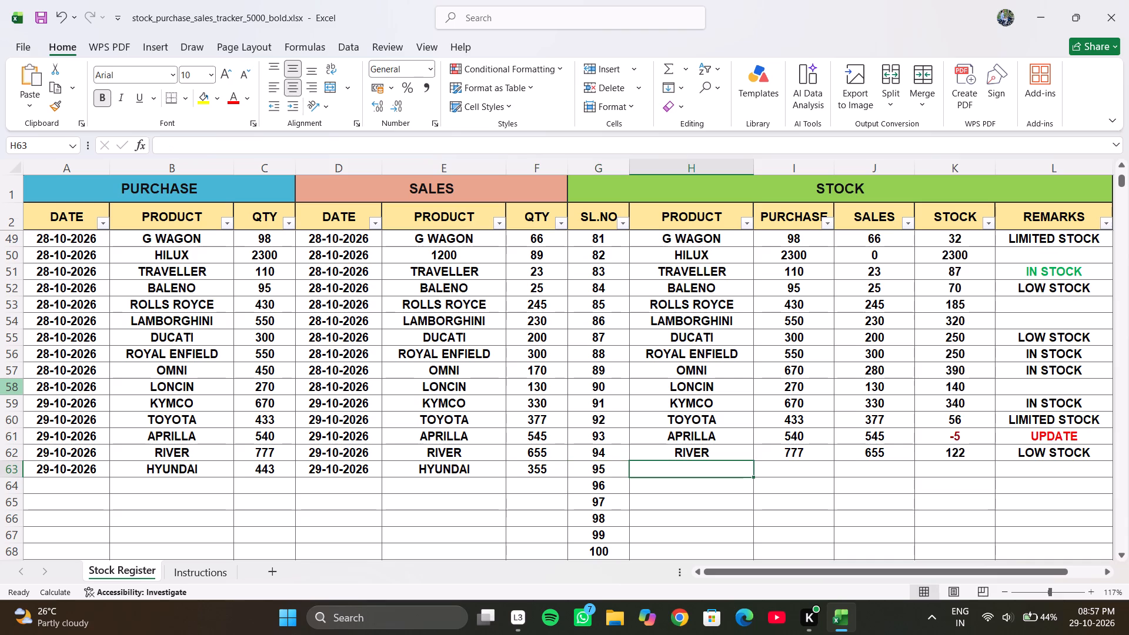
{"action": "type", "text": "HYUNDAI"}
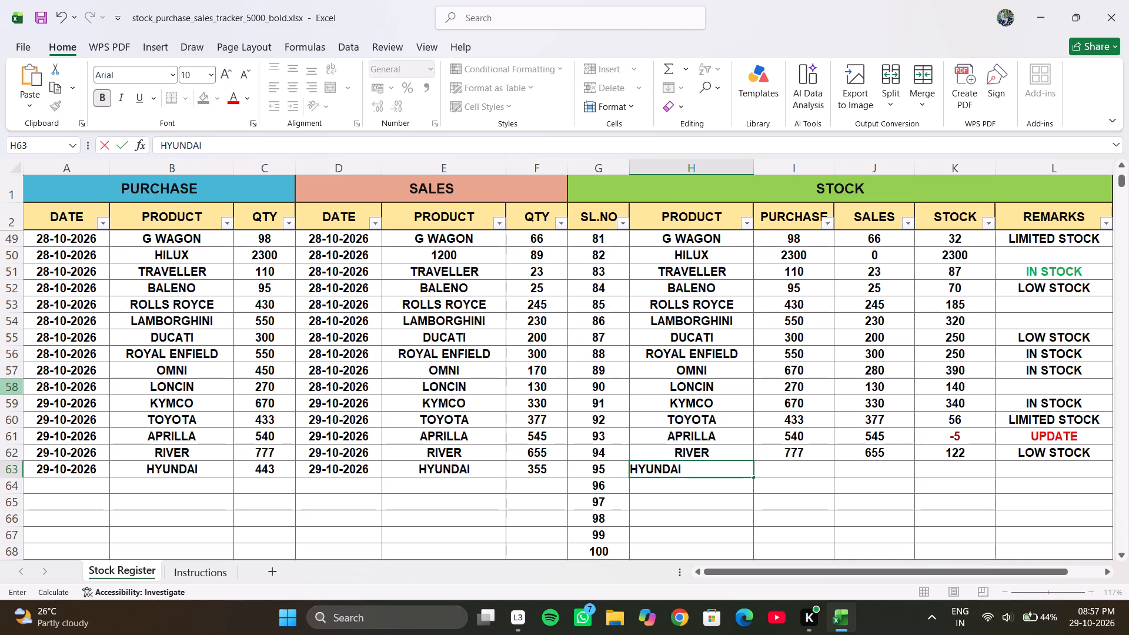
{"action": "key", "text": "Right"}
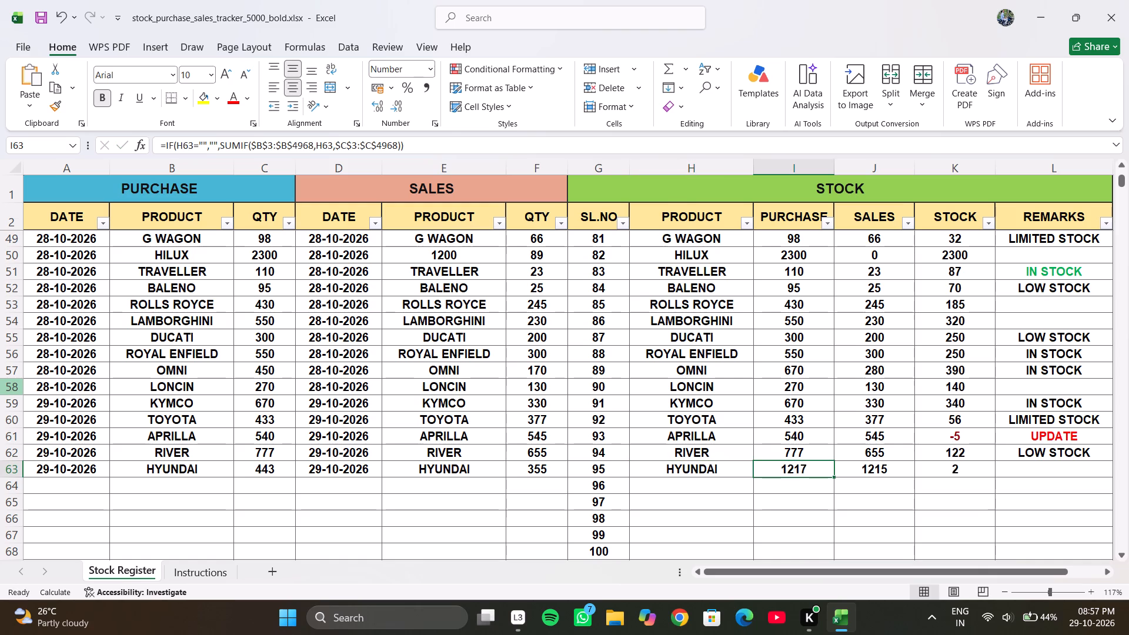
{"action": "key", "text": "Right"}
{"action": "key", "text": "Right"}
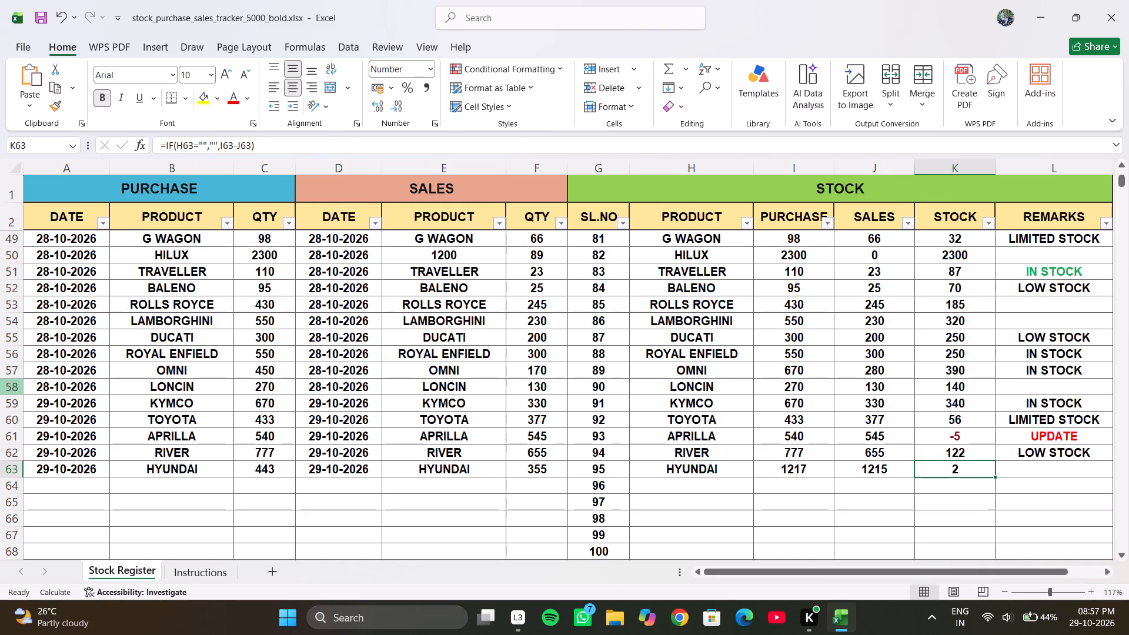
{"action": "key", "text": "Right"}
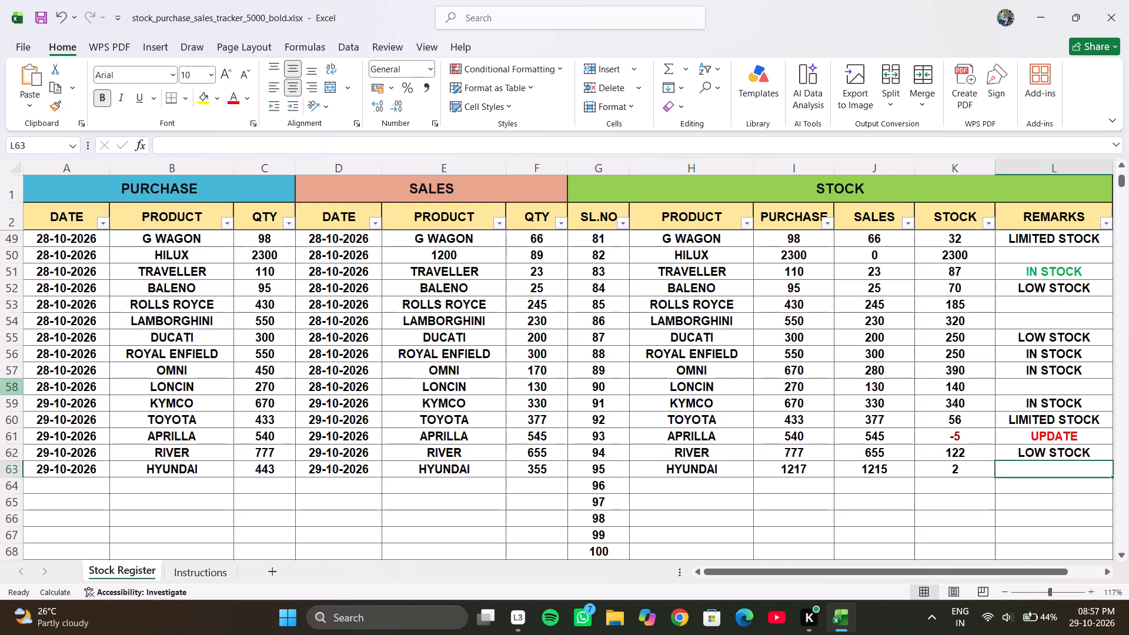
{"action": "type", "text": "LI"}
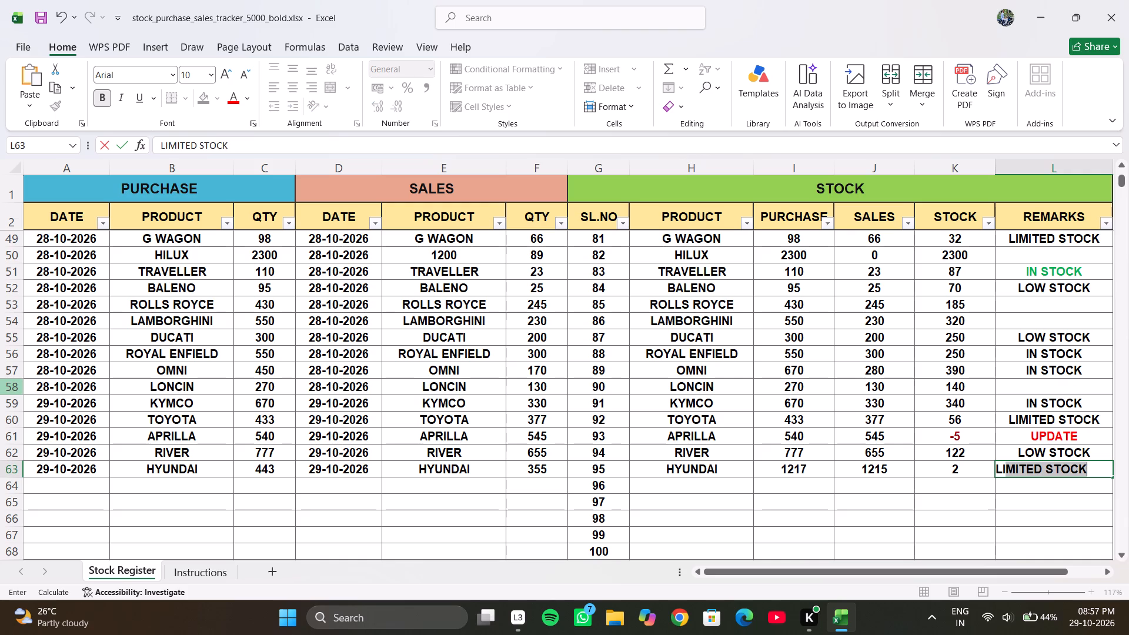
{"action": "key", "text": "Down"}
Go to the empty DATE cell in row 64 of the PURCHASE section.
{"action": "key", "text": "Left"}
{"action": "key", "text": "Left"}
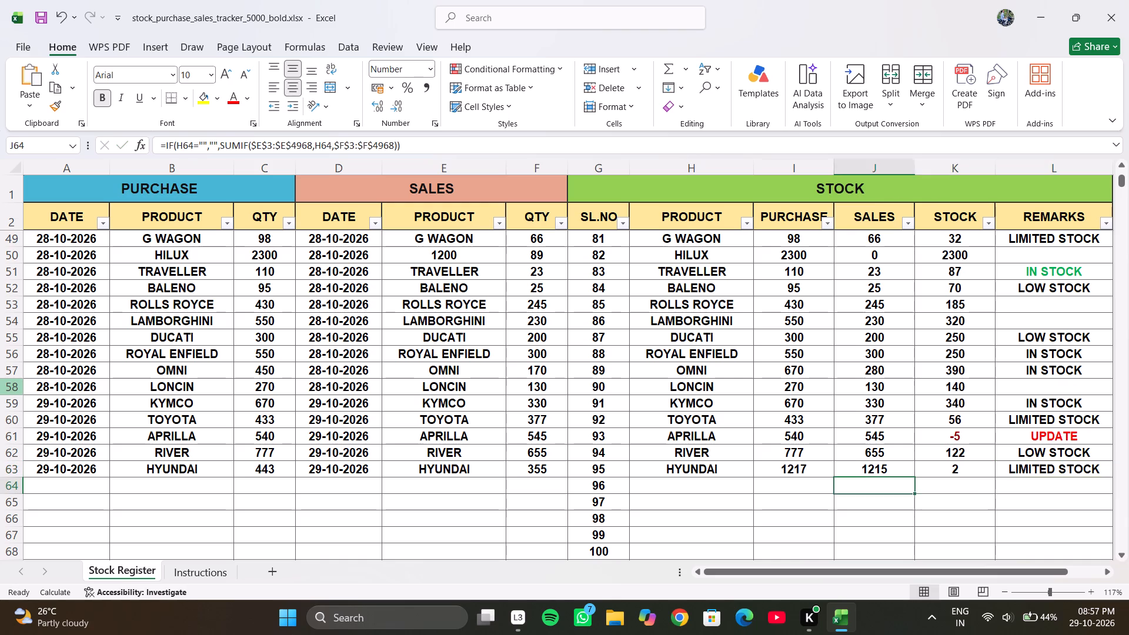
{"action": "key", "text": "Left"}
{"action": "key", "text": "Left"}
{"action": "key", "text": "Left"}
{"action": "key", "text": "Left"}
{"action": "key", "text": "Left"}
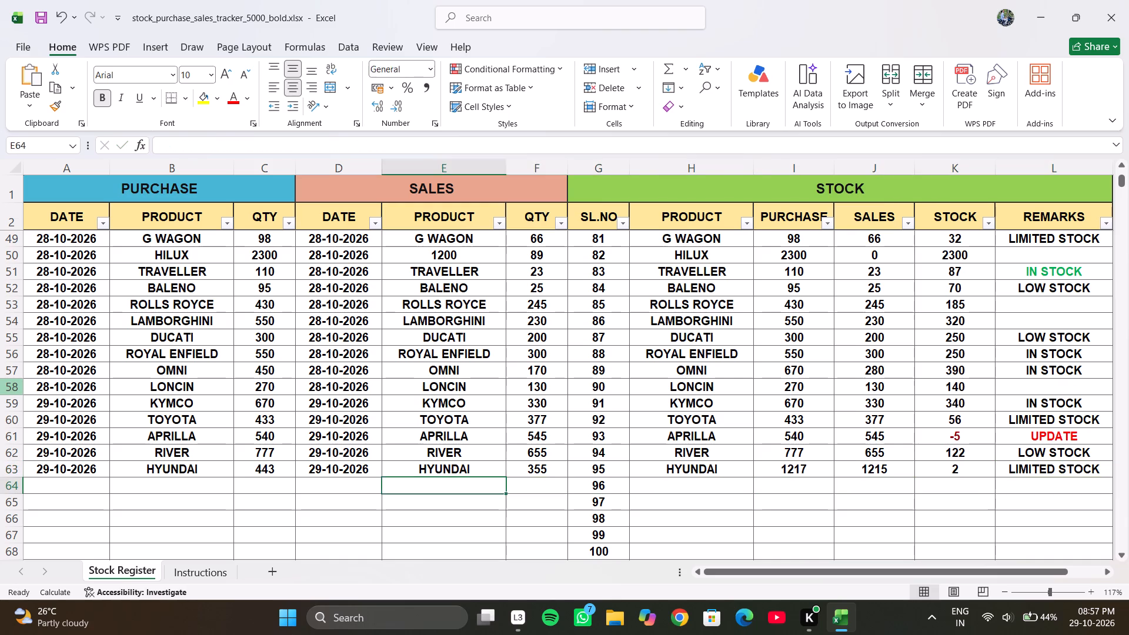
{"action": "key", "text": "Left"}
{"action": "key", "text": "Left"}
{"action": "key", "text": "Left"}
{"action": "key", "text": "Left"}
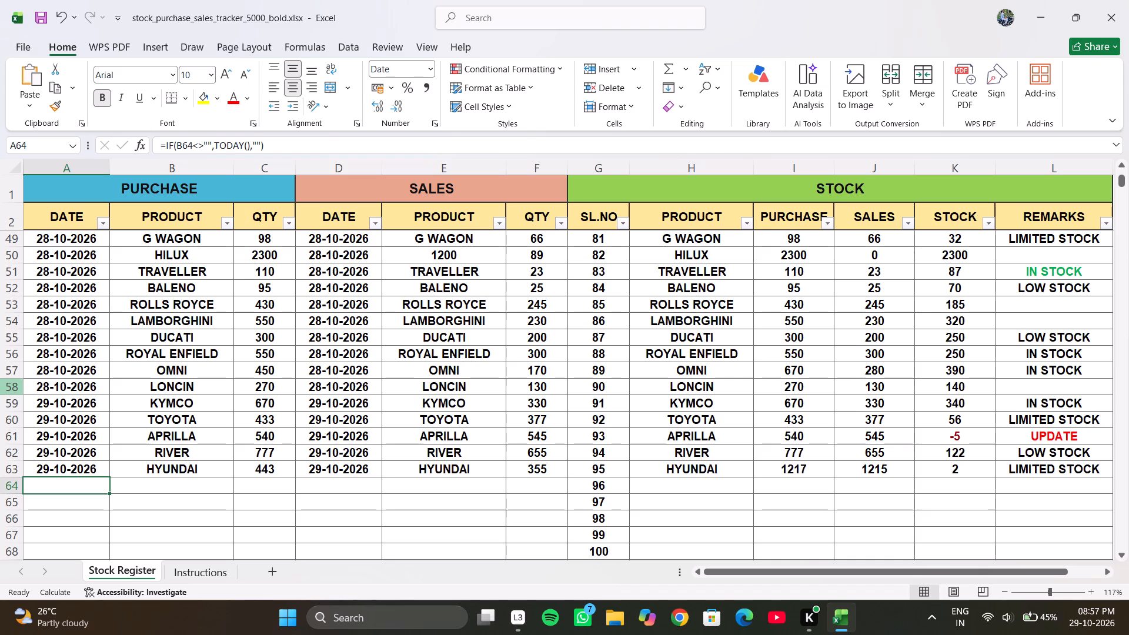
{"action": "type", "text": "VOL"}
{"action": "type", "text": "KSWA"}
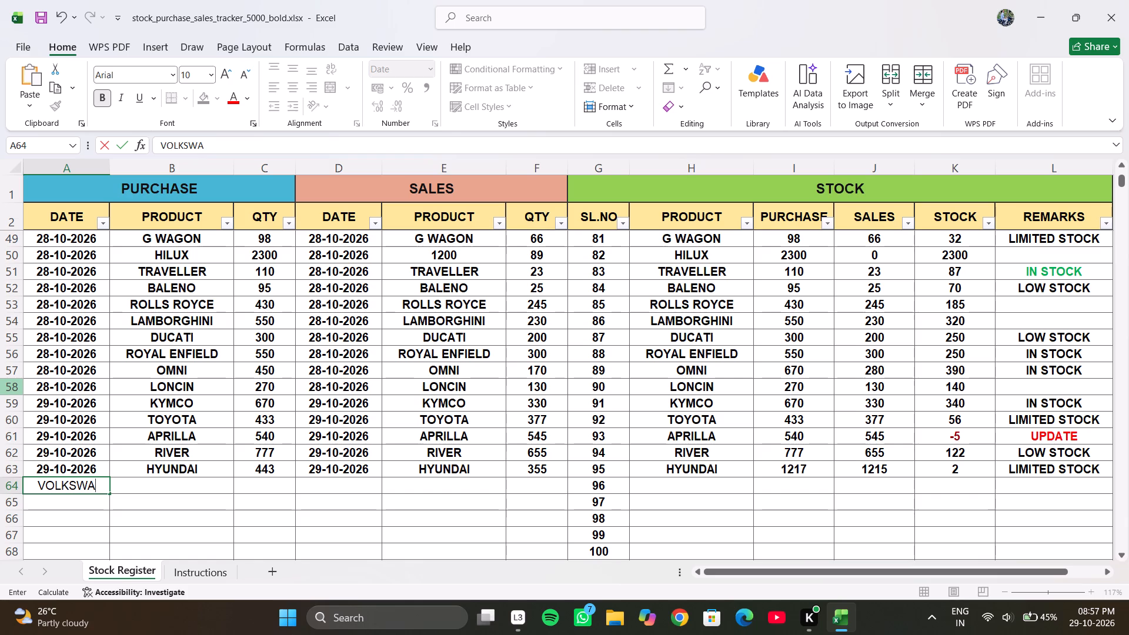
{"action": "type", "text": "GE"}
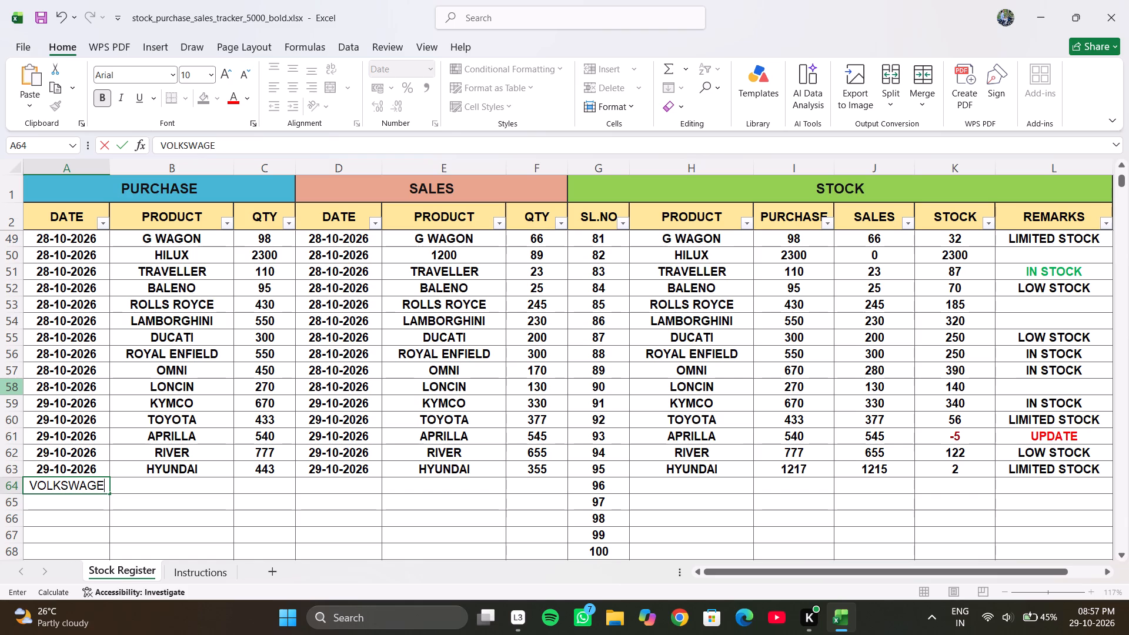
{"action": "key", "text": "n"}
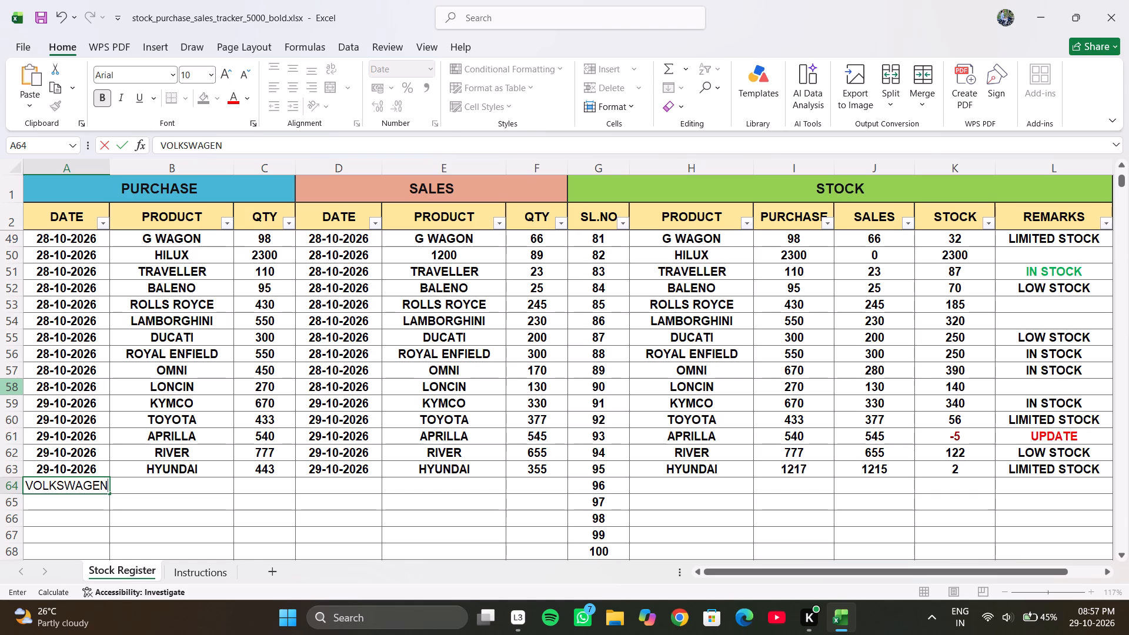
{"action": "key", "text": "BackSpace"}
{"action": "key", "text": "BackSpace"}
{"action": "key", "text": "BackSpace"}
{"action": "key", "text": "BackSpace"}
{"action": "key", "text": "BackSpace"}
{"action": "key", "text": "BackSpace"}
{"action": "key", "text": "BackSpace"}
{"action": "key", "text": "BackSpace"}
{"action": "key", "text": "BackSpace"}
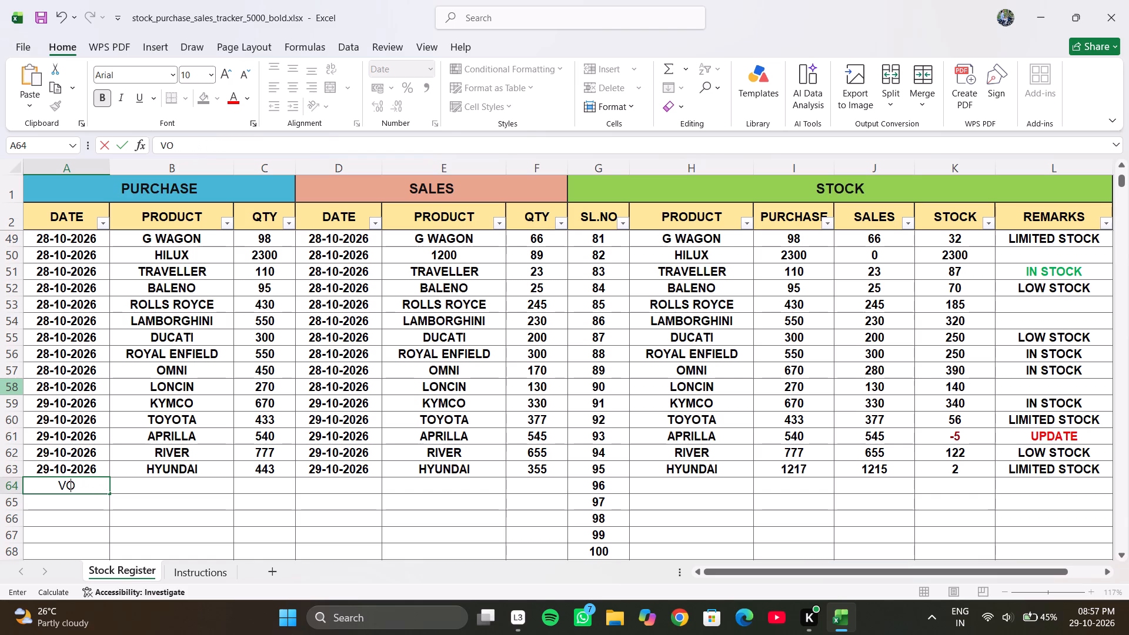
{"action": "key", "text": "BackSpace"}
Enter the date 29-10-2026 in row 64 of the PURCHASE section.
{"action": "type", "text": "29-"}
{"action": "key", "text": "1"}
{"action": "type", "text": "0-"}
{"action": "key", "text": "2"}
{"action": "key", "text": "9"}
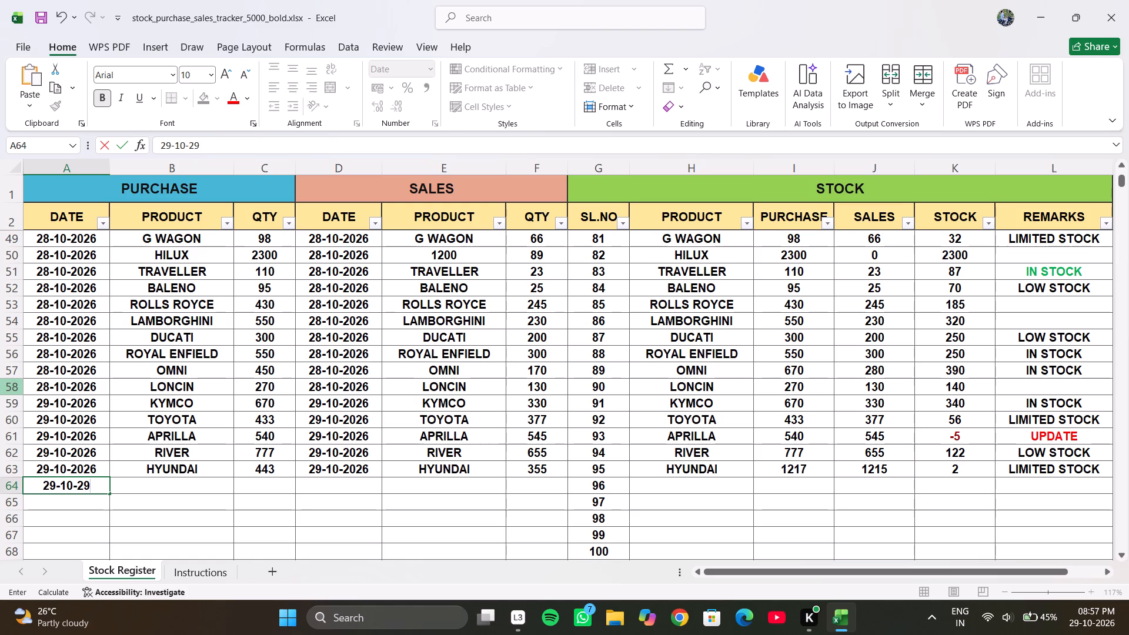
{"action": "key", "text": "BackSpace"}
{"action": "key", "text": "0"}
{"action": "key", "text": "2"}
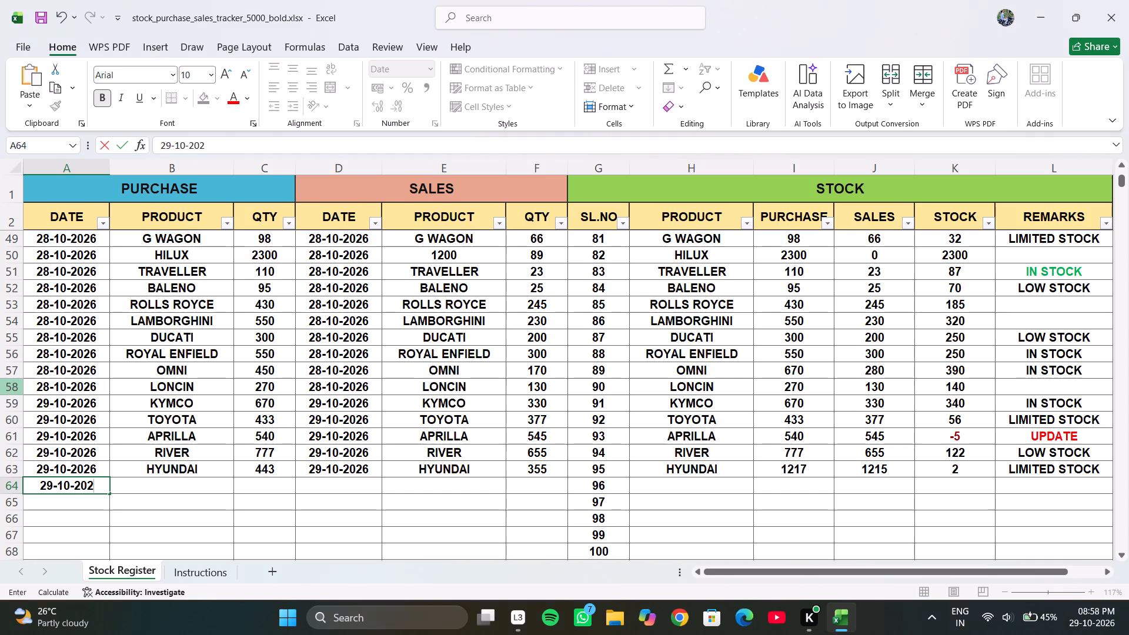
{"action": "key", "text": "6"}
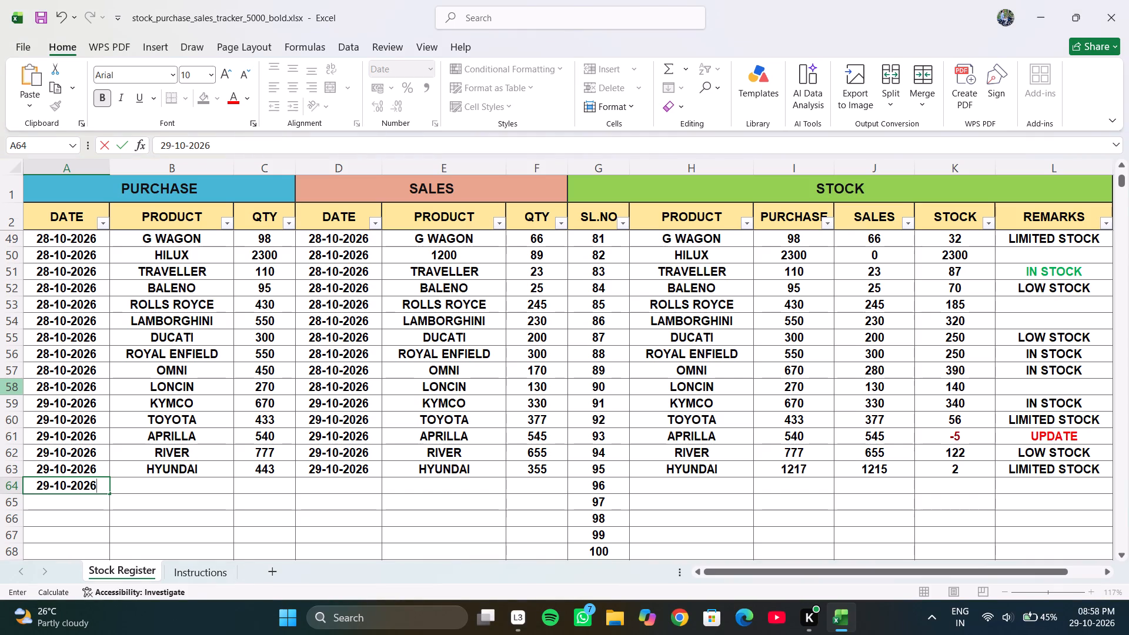
{"action": "key", "text": "Right"}
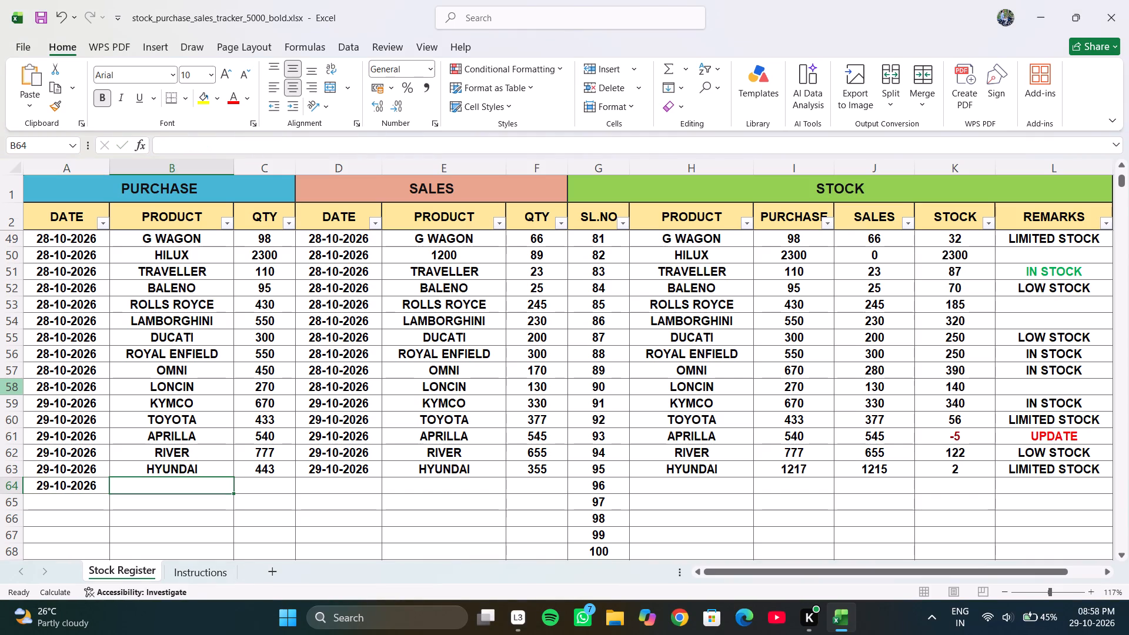
Enter product KIA and quantity 333 in row 64 of the PURCHASE section.
{"action": "type", "text": "KI"}
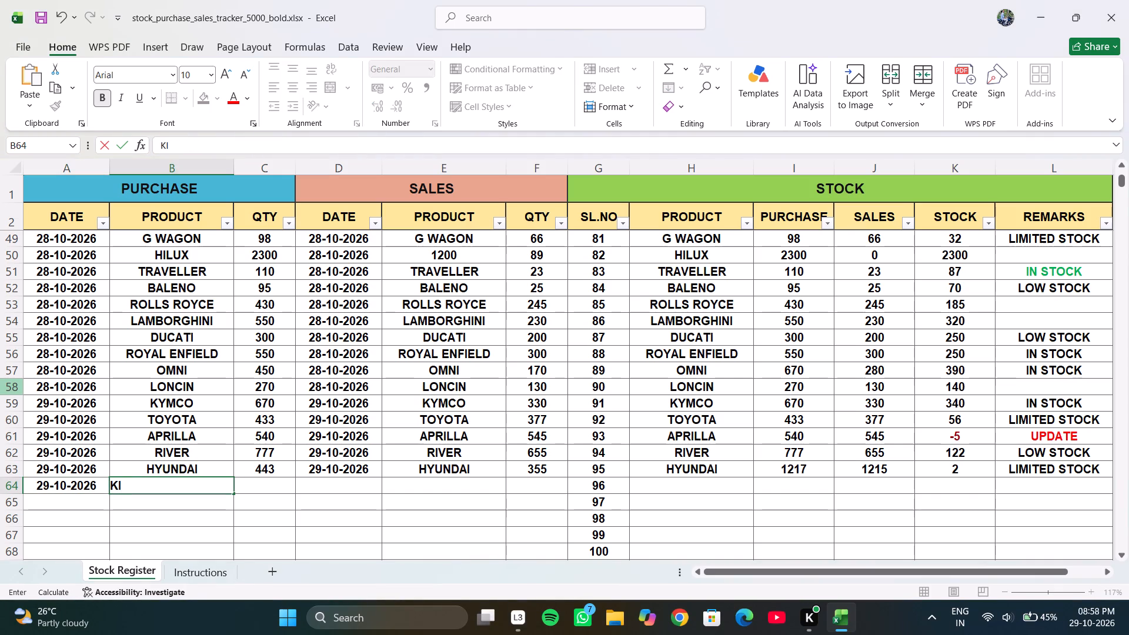
{"action": "key", "text": "a"}
{"action": "key", "text": "Right"}
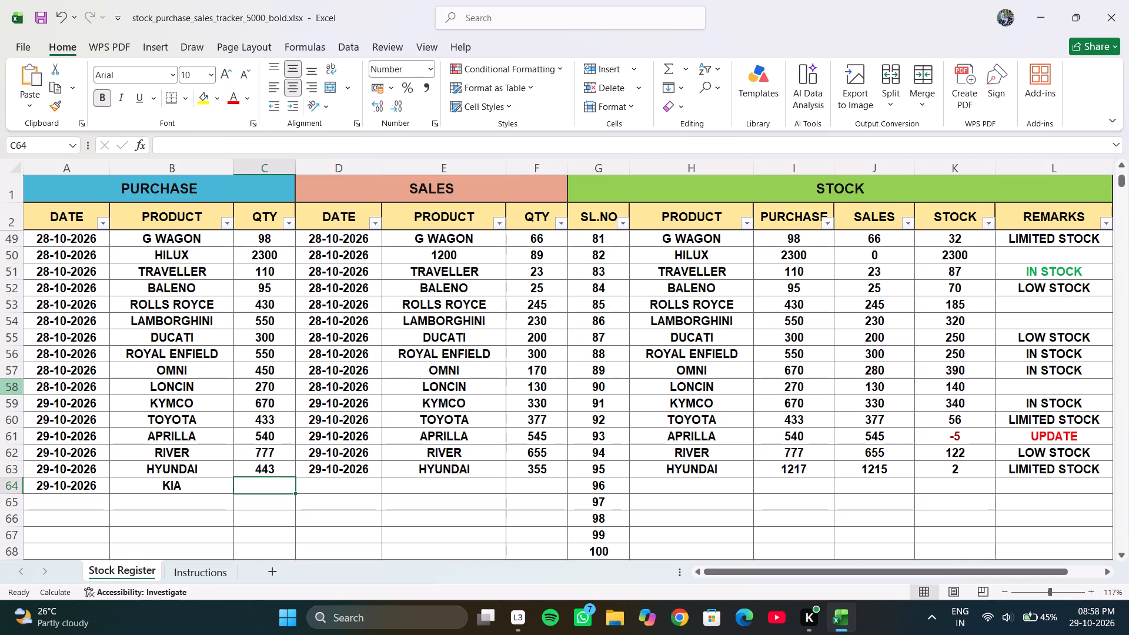
{"action": "type", "text": "3334"}
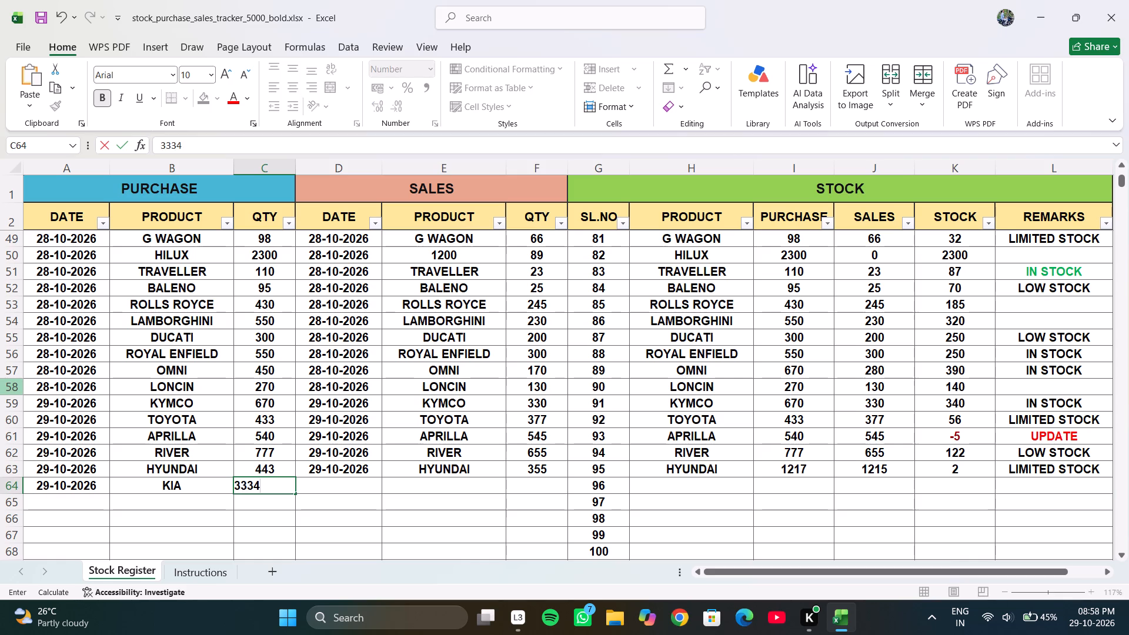
{"action": "key", "text": "BackSpace"}
{"action": "key", "text": "Right"}
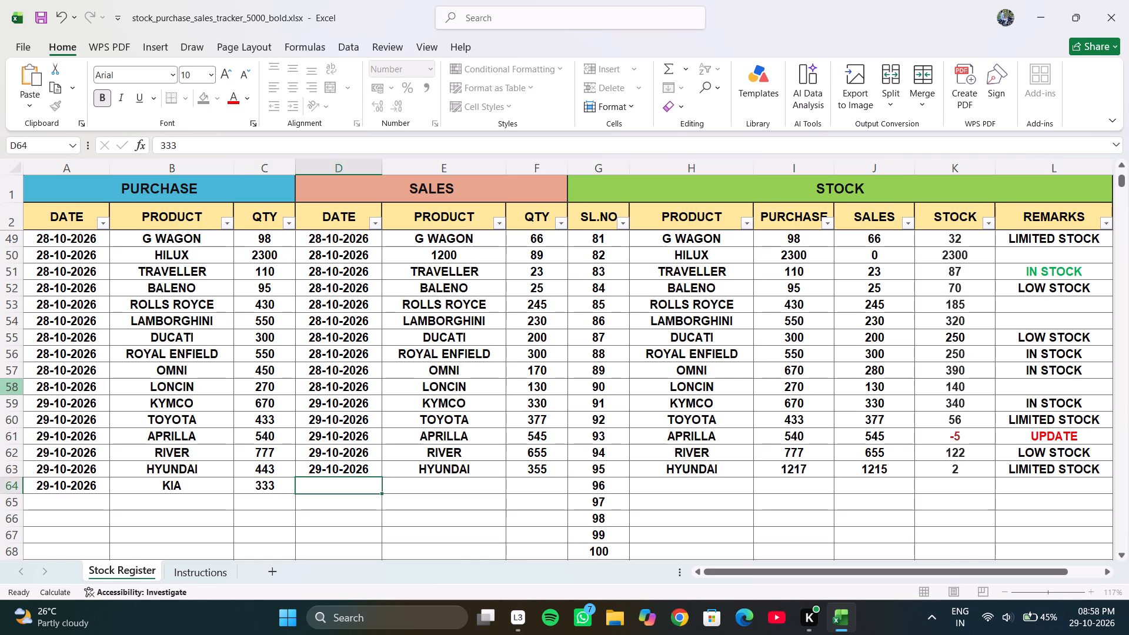
Enter the date 29-10-2026, product KIA and quantity 250 in row 64 of the SALES section.
{"action": "type", "text": "29-1-0"}
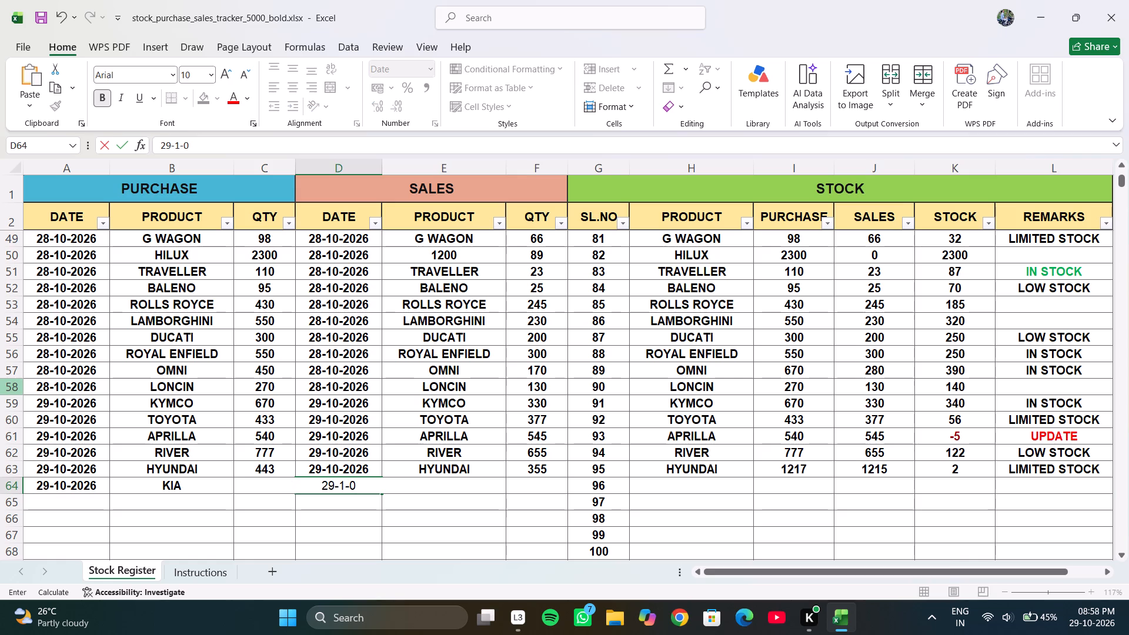
{"action": "key", "text": "BackSpace"}
{"action": "key", "text": "BackSpace"}
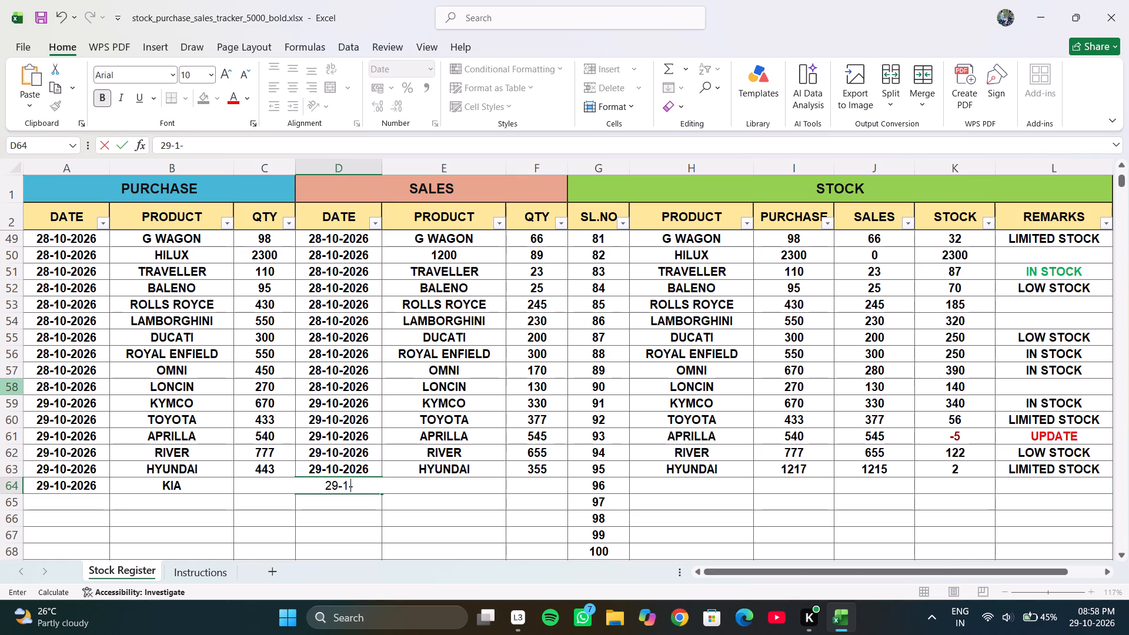
{"action": "type", "text": "0-"}
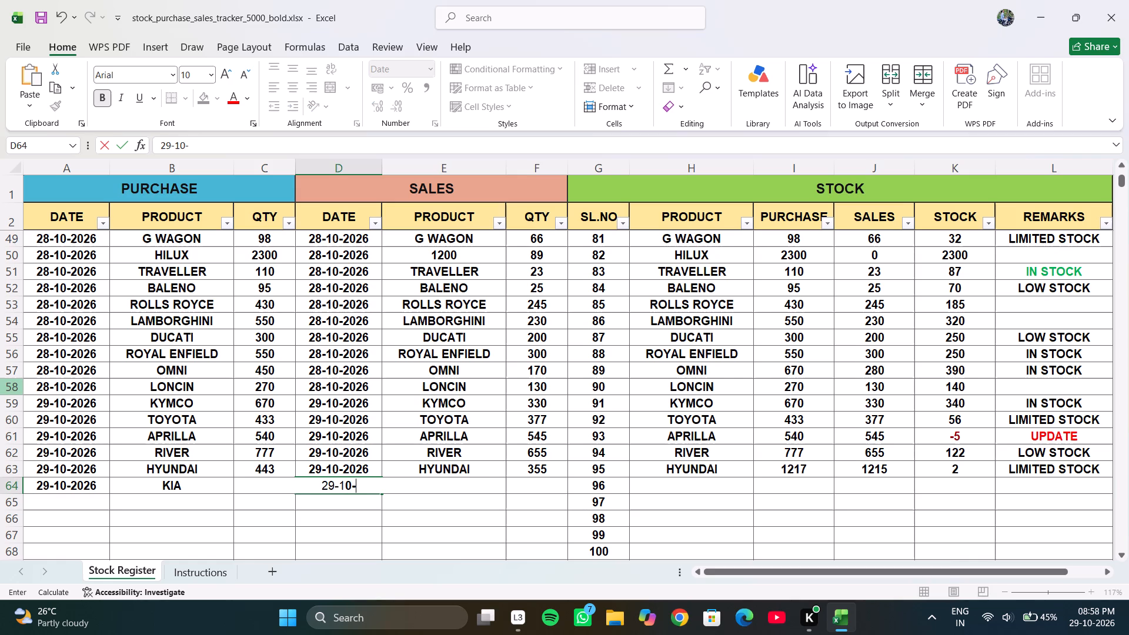
{"action": "type", "text": "2026"}
{"action": "key", "text": "Right"}
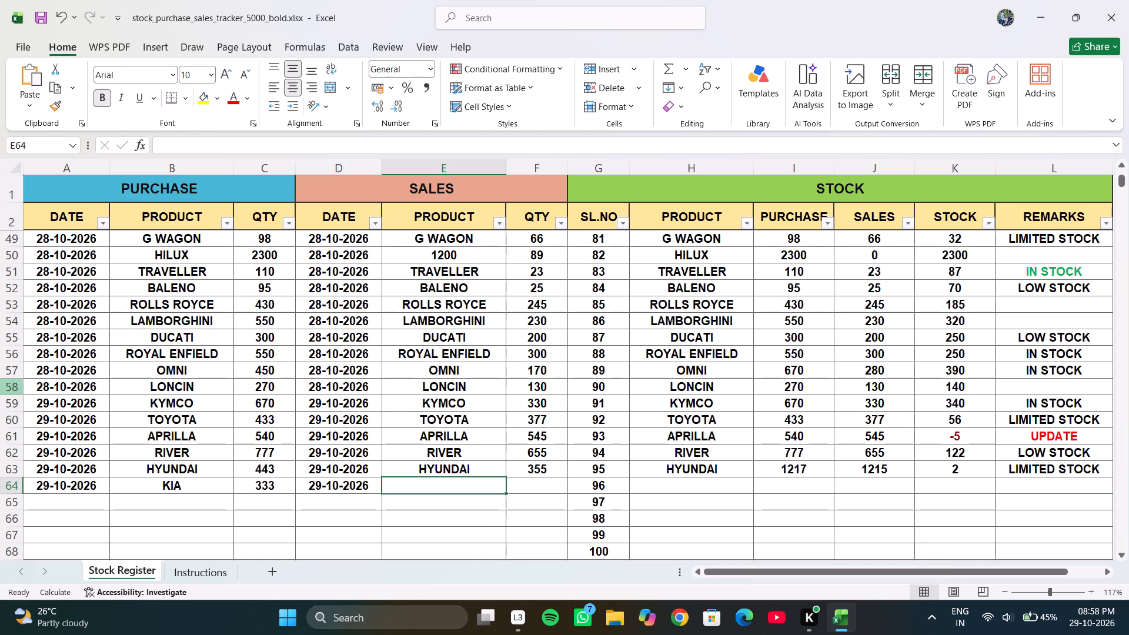
{"action": "type", "text": "KIA"}
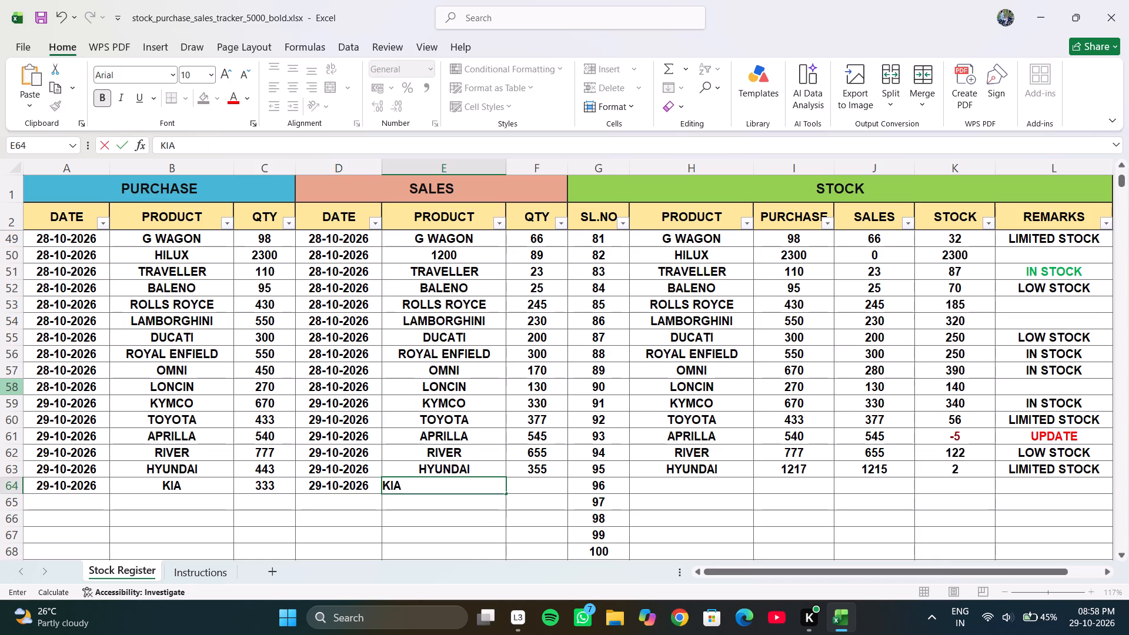
{"action": "key", "text": "Right"}
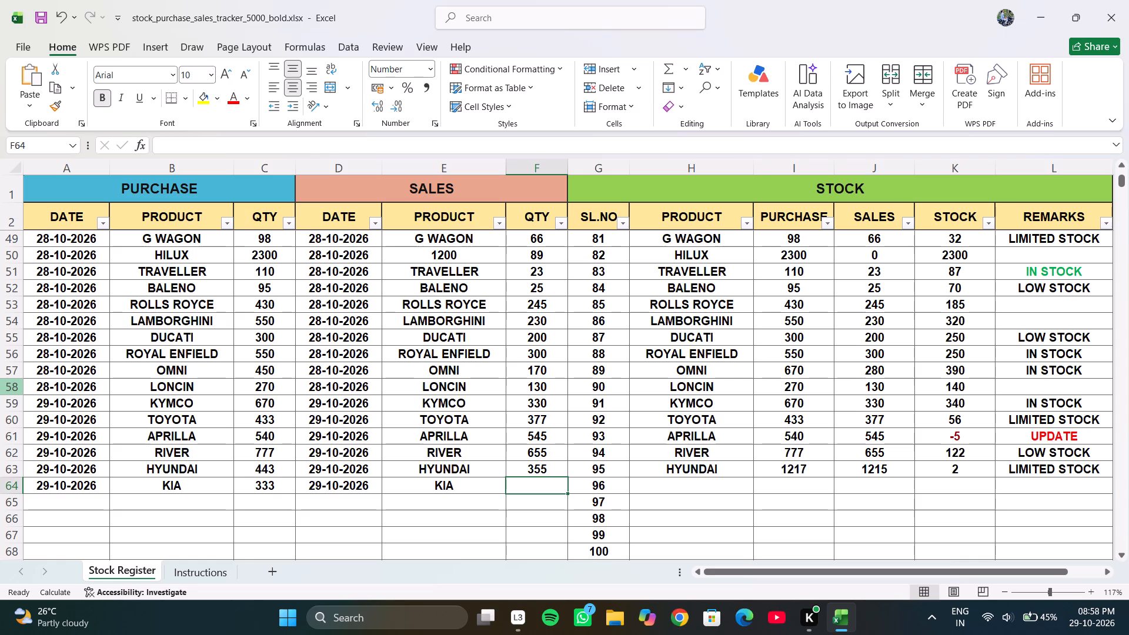
{"action": "type", "text": "250"}
{"action": "key", "text": "Right"}
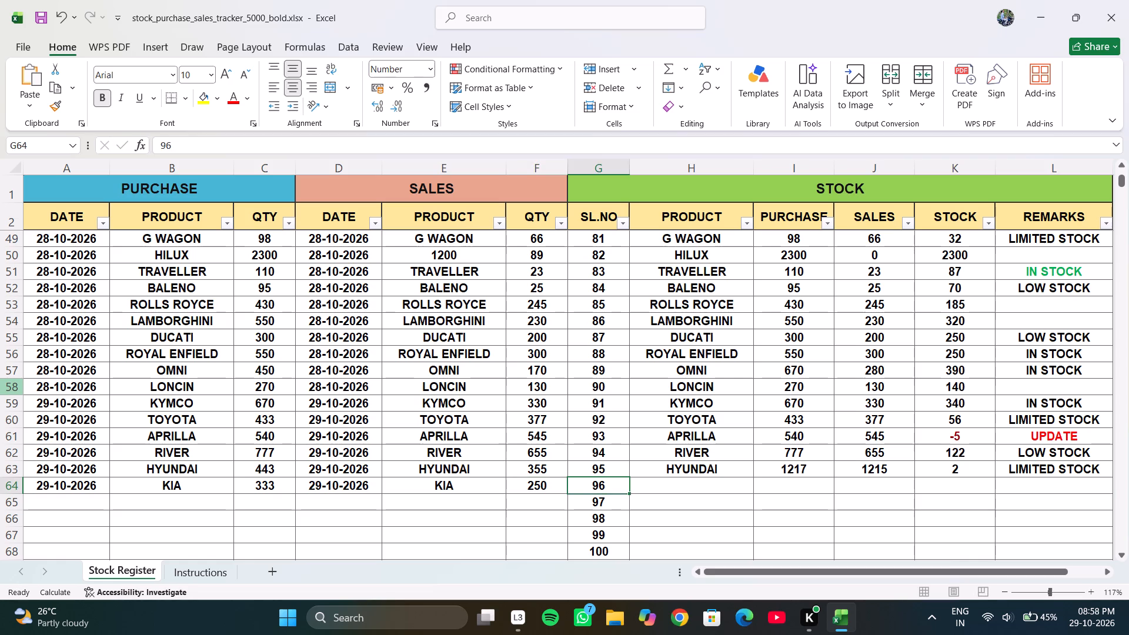
Enter product KIA in row 64 of the STOCK section and add the remark LIMITED STOCK.
{"action": "key", "text": "Right"}
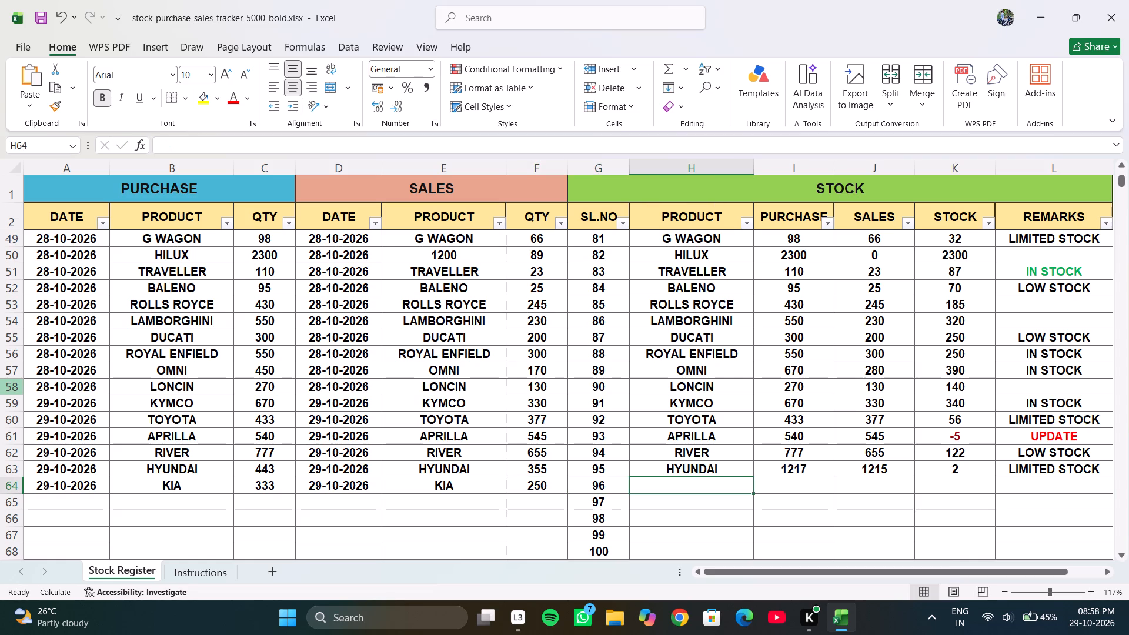
{"action": "type", "text": "KI"}
{"action": "key", "text": "a"}
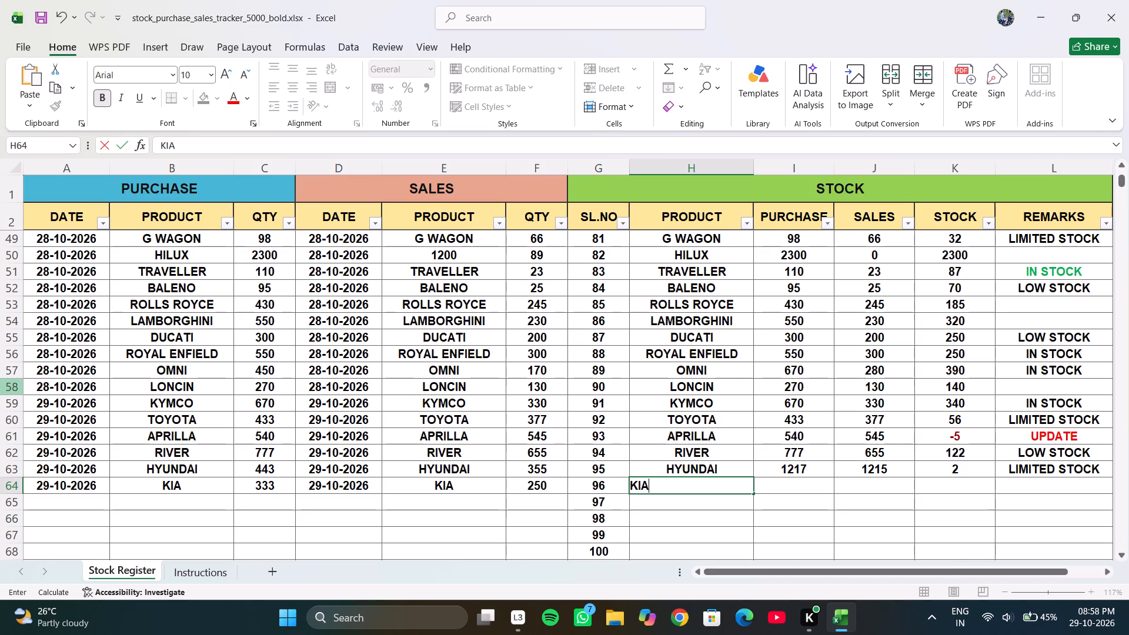
{"action": "key", "text": "Right"}
{"action": "key", "text": "Right"}
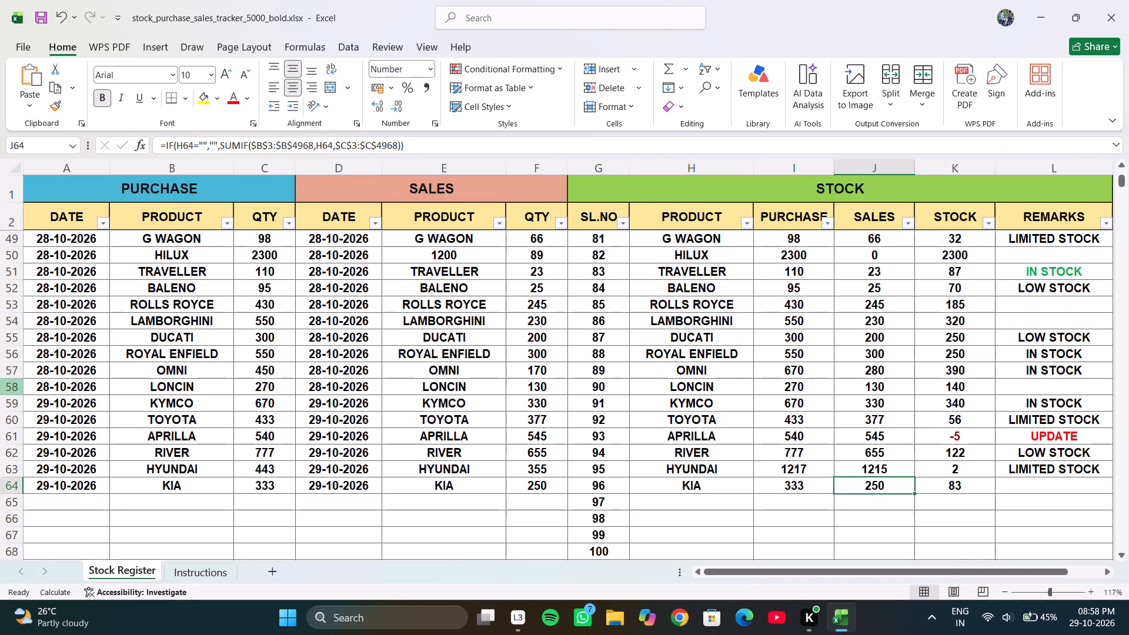
{"action": "key", "text": "Right"}
{"action": "key", "text": "Right"}
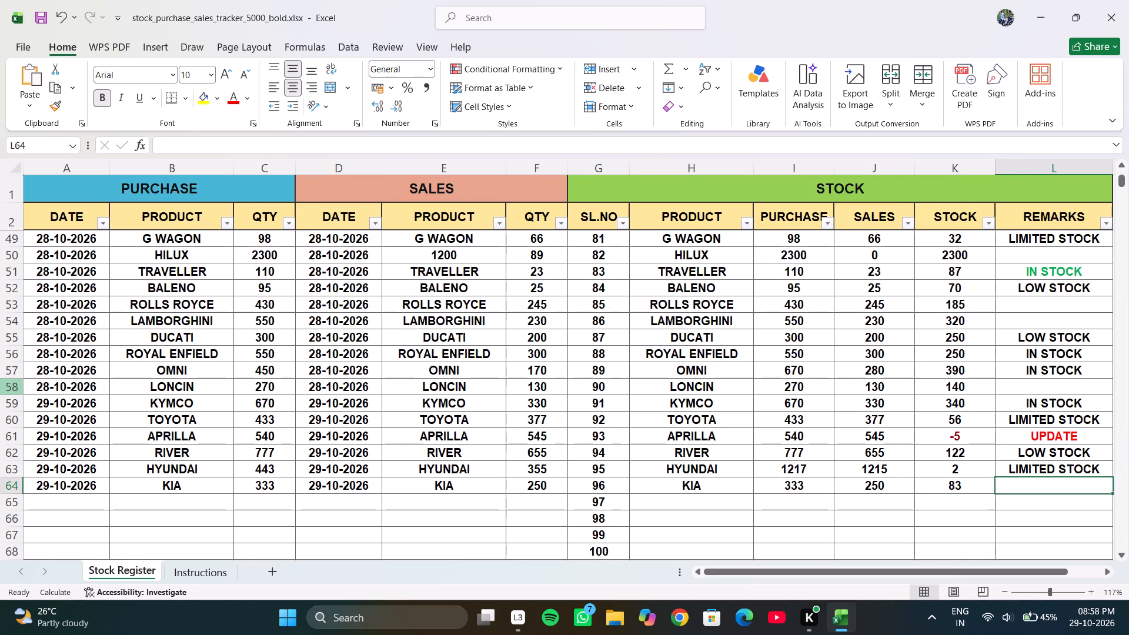
{"action": "type", "text": "LI"}
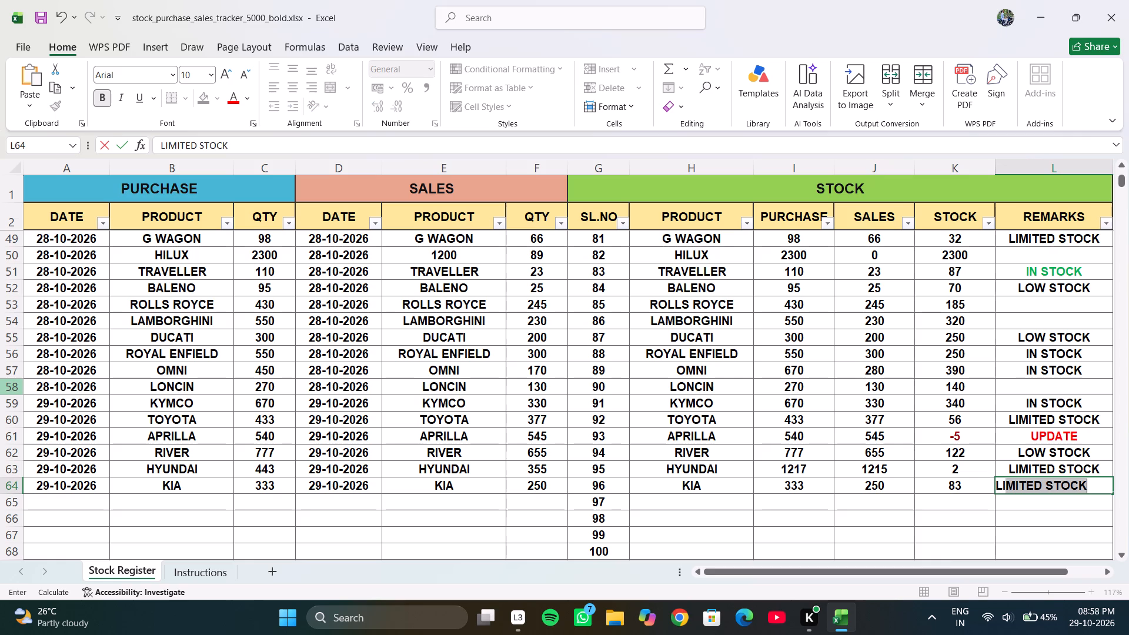
{"action": "type", "text": "MI"}
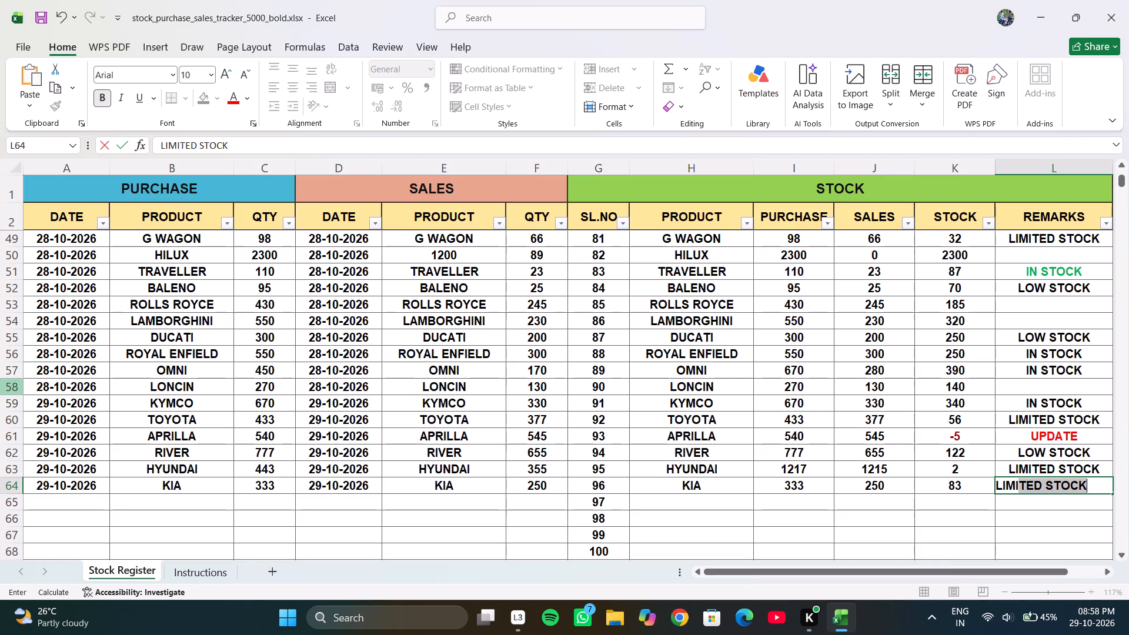
{"action": "key", "text": "Down"}
Enter the date 29-10-2026 in row 65 of the PURCHASE section.
{"action": "key", "text": "Left"}
{"action": "key", "text": "Left"}
{"action": "key", "text": "Left"}
{"action": "key", "text": "Left"}
{"action": "key", "text": "Left"}
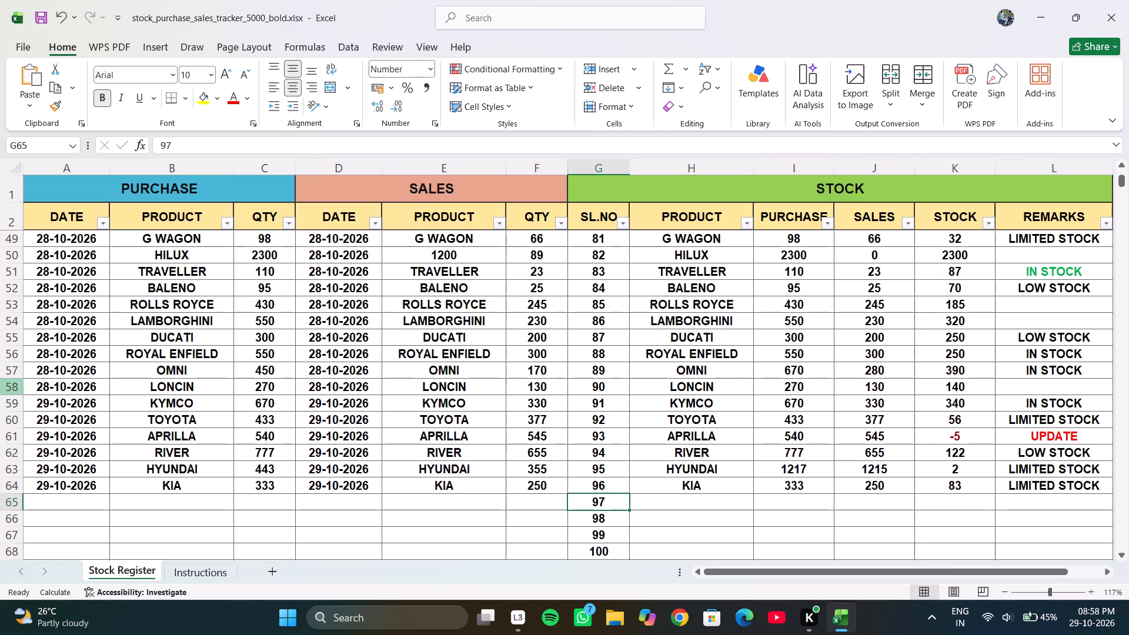
{"action": "key", "text": "Left"}
{"action": "key", "text": "Left"}
{"action": "key", "text": "Left"}
{"action": "key", "text": "Left"}
{"action": "key", "text": "Left"}
{"action": "key", "text": "Left"}
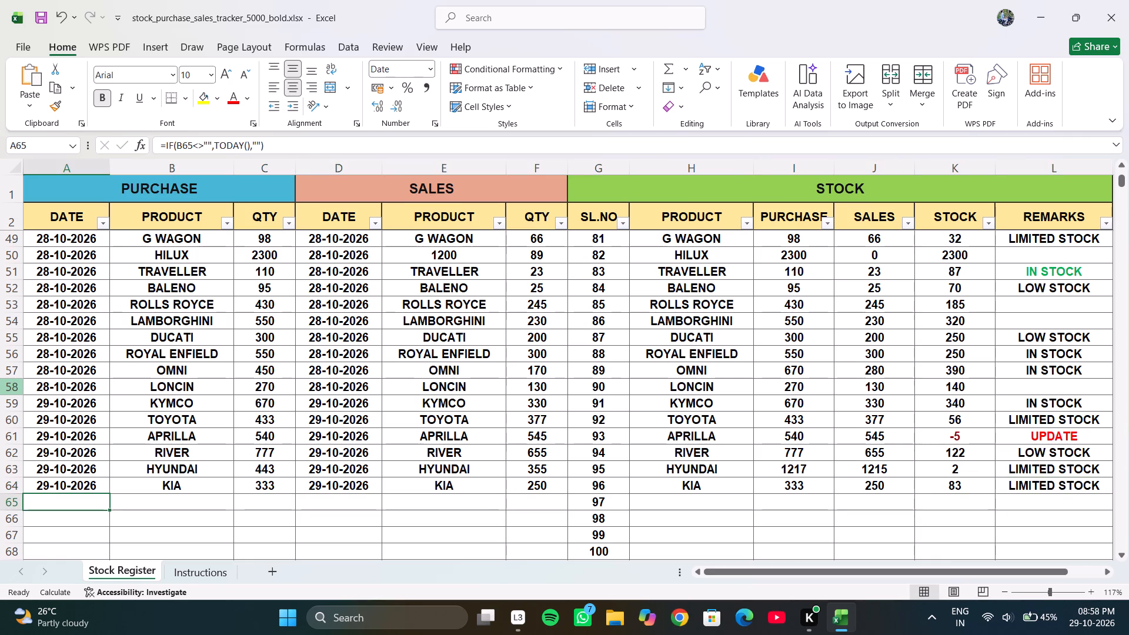
{"action": "type", "text": "29-"}
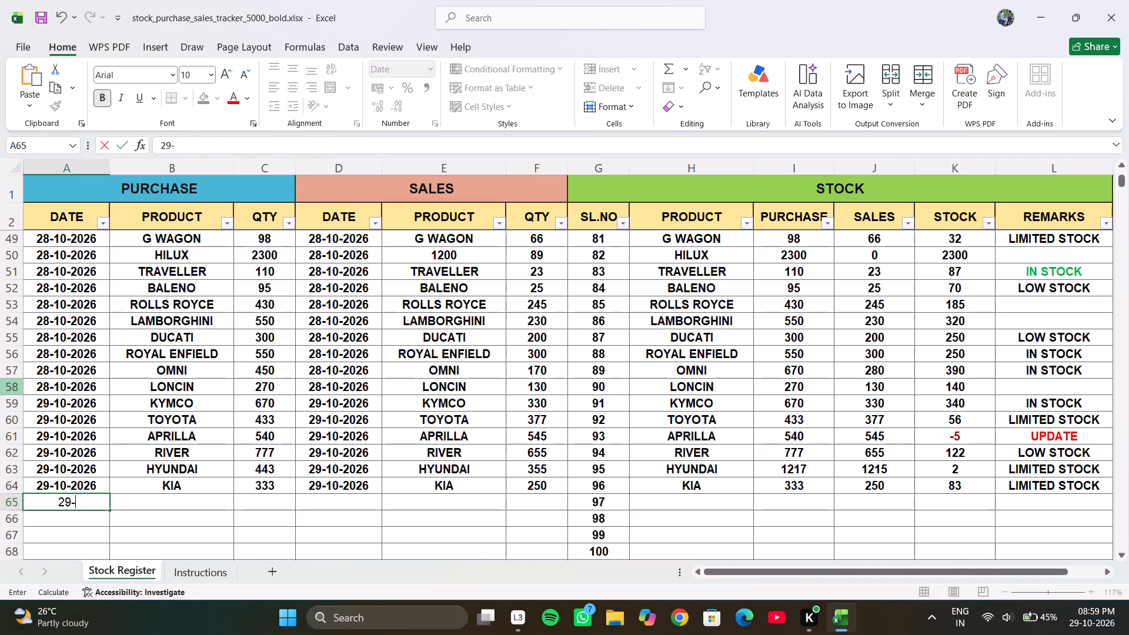
{"action": "key", "text": "1"}
{"action": "type", "text": "0-"}
{"action": "type", "text": "202"}
{"action": "key", "text": "6"}
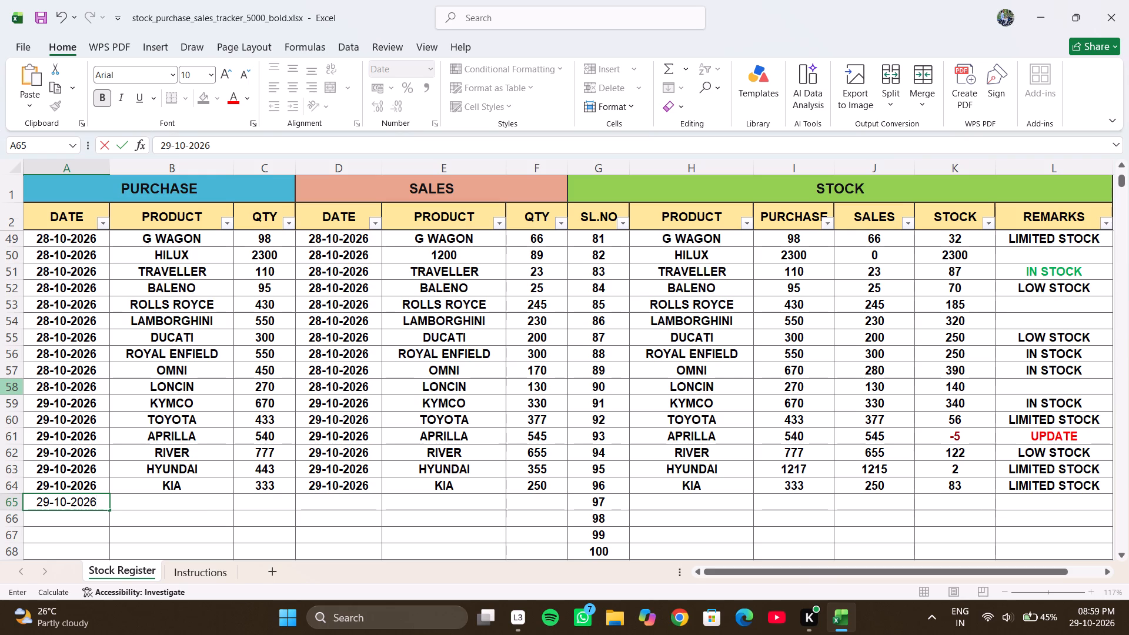
{"action": "key", "text": "Right"}
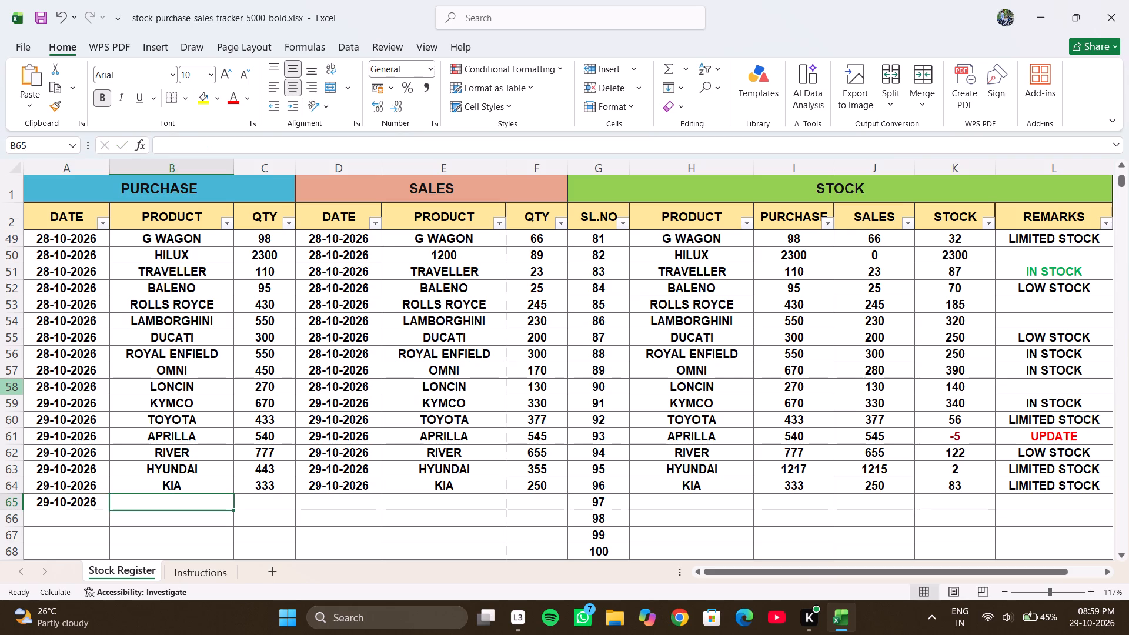
Enter product GAS GAS and quantity 677 in row 65 of the PURCHASE section.
{"action": "key", "text": "g"}
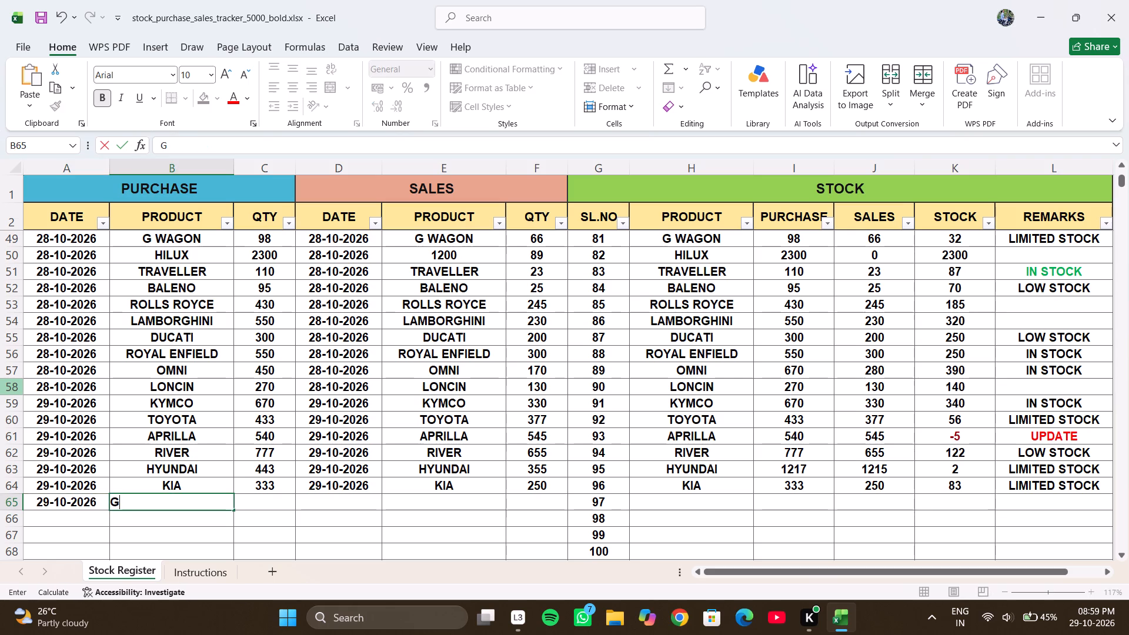
{"action": "type", "text": "AS GAS"}
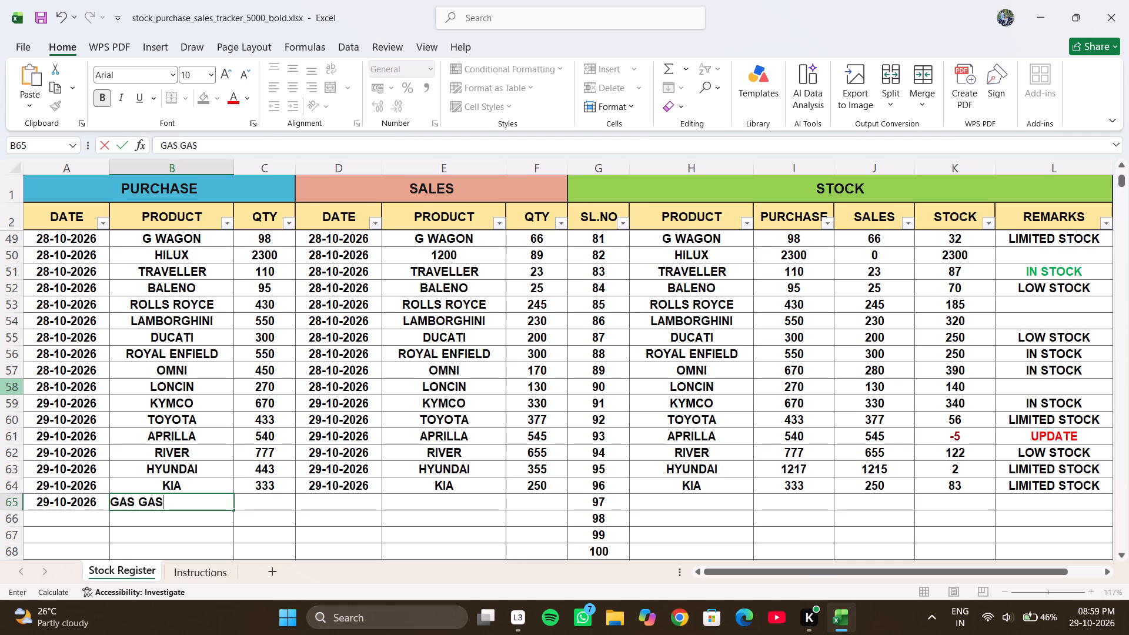
{"action": "key", "text": "Right"}
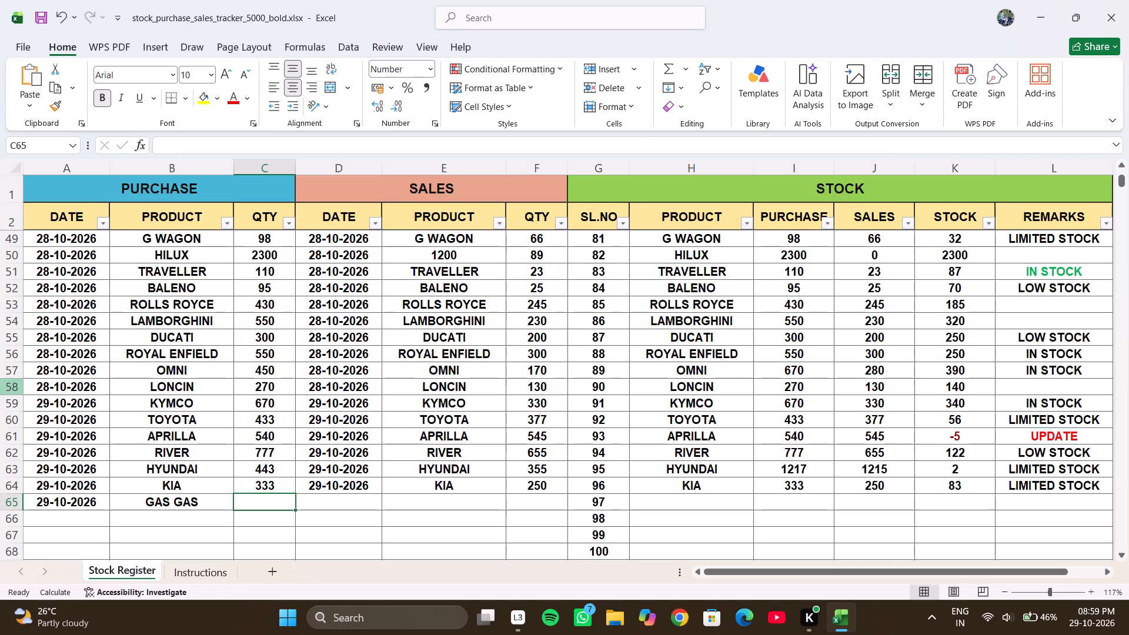
{"action": "key", "text": "6"}
{"action": "type", "text": "77"}
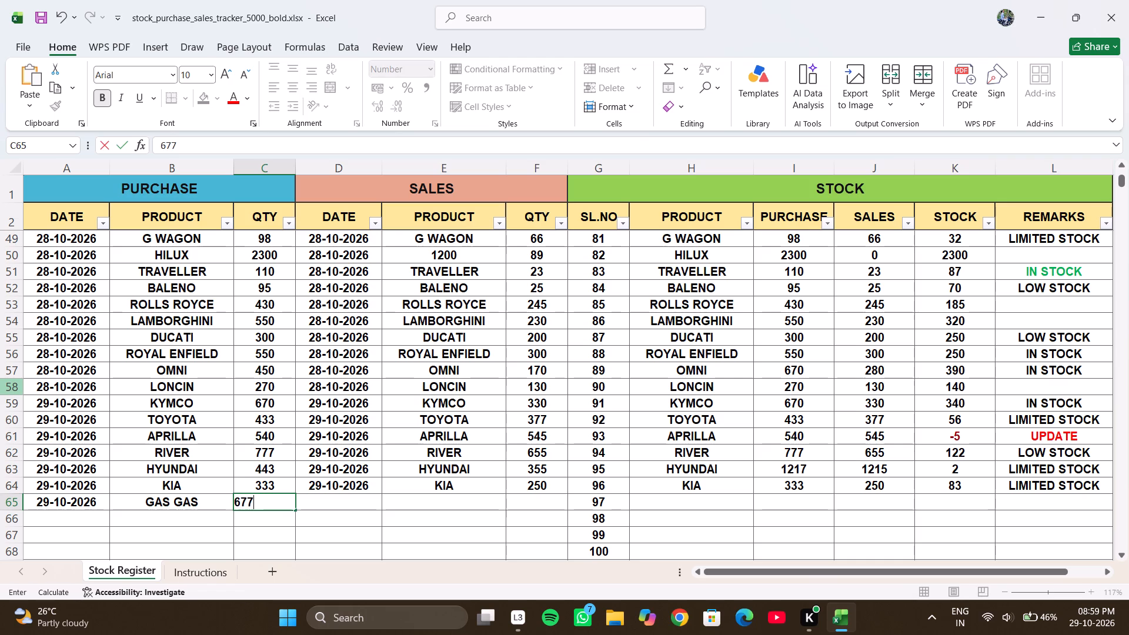
{"action": "key", "text": "Right"}
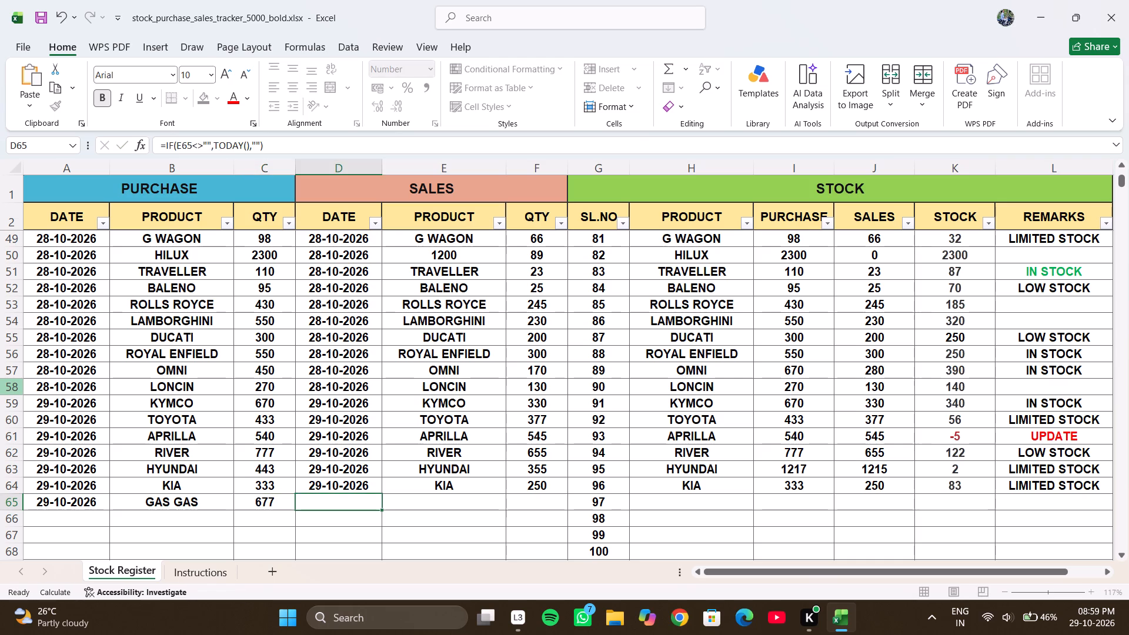
Enter the date 29-10-2026, product GAS GAS and quantity 505 in row 65 of the SALES section.
{"action": "key", "text": "2"}
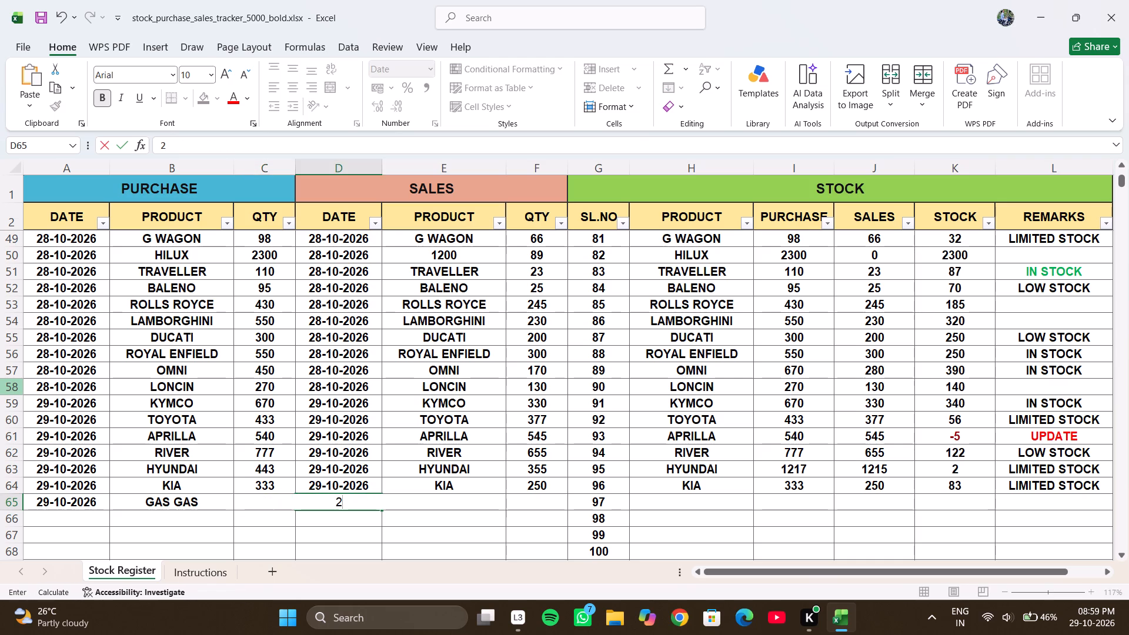
{"action": "type", "text": "9-"}
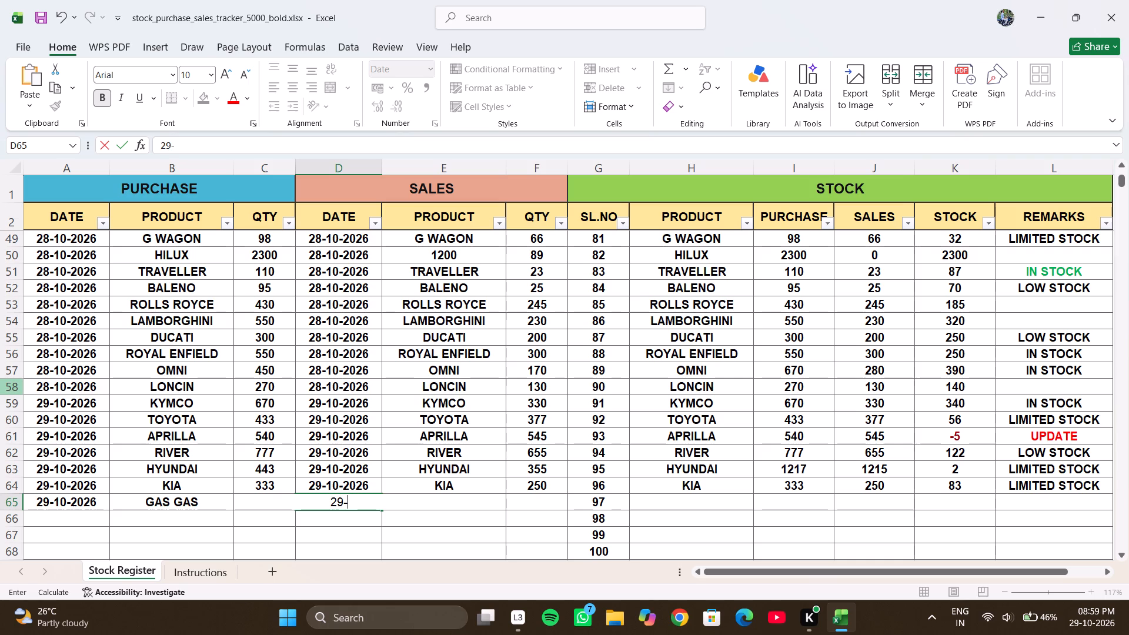
{"action": "type", "text": "10-"}
{"action": "type", "text": "2026"}
{"action": "key", "text": "Right"}
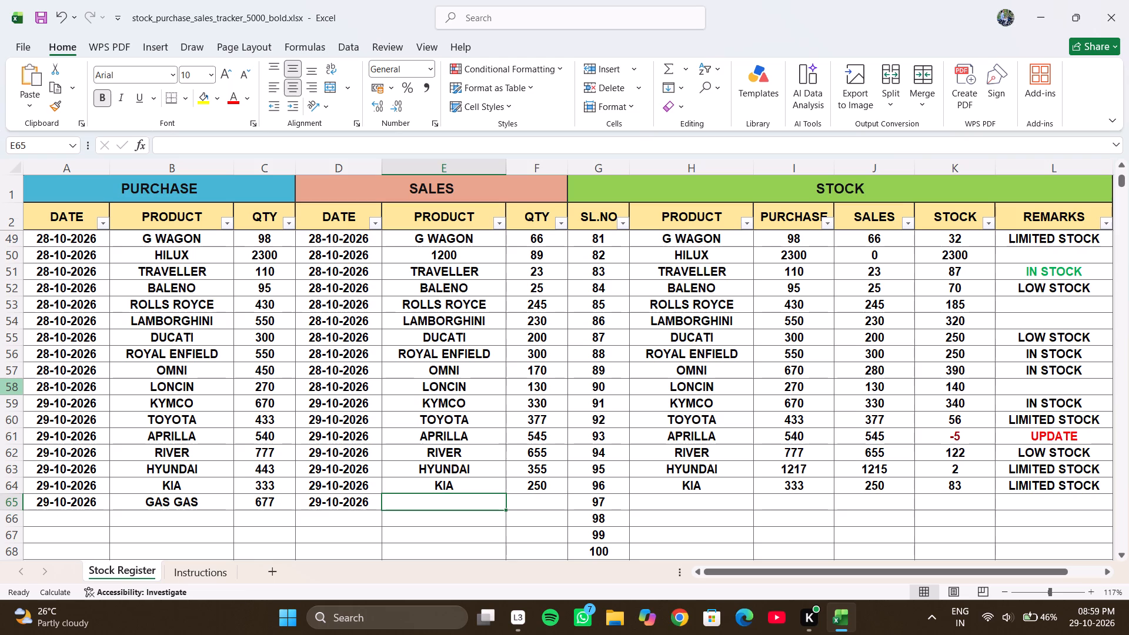
{"action": "type", "text": "GAS GAS"}
{"action": "key", "text": "Right"}
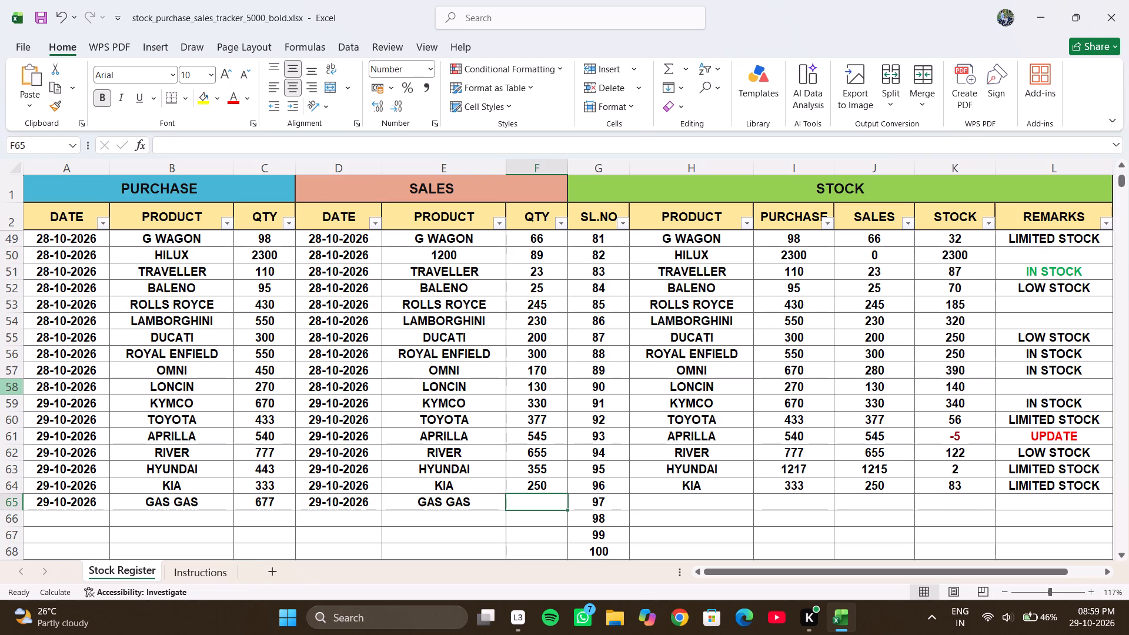
{"action": "key", "text": "5"}
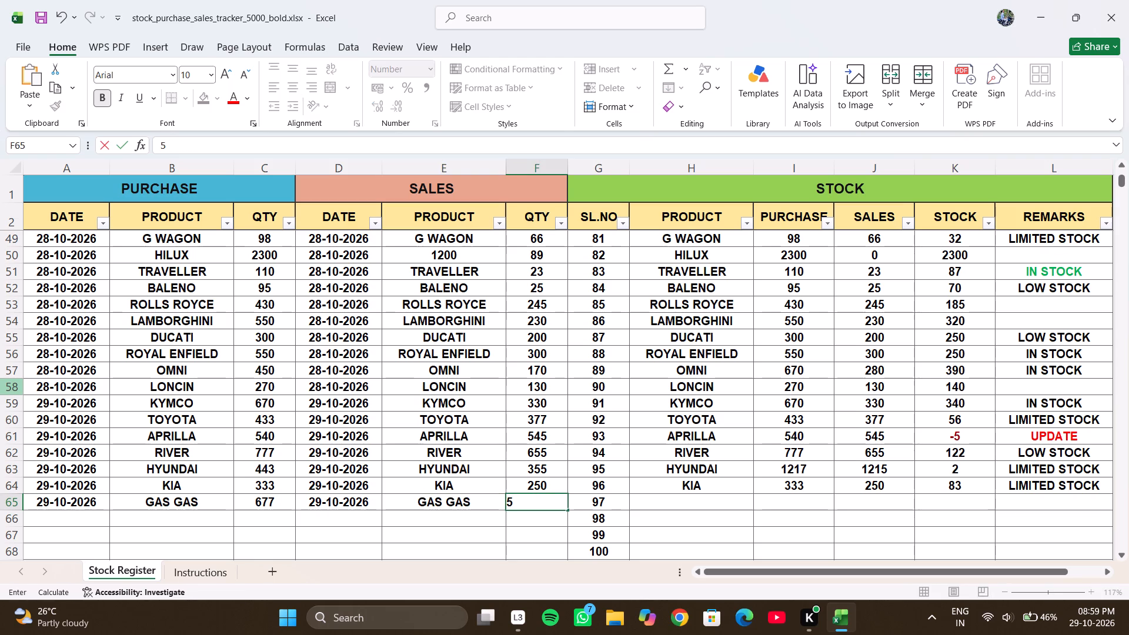
{"action": "type", "text": "05"}
{"action": "key", "text": "Right"}
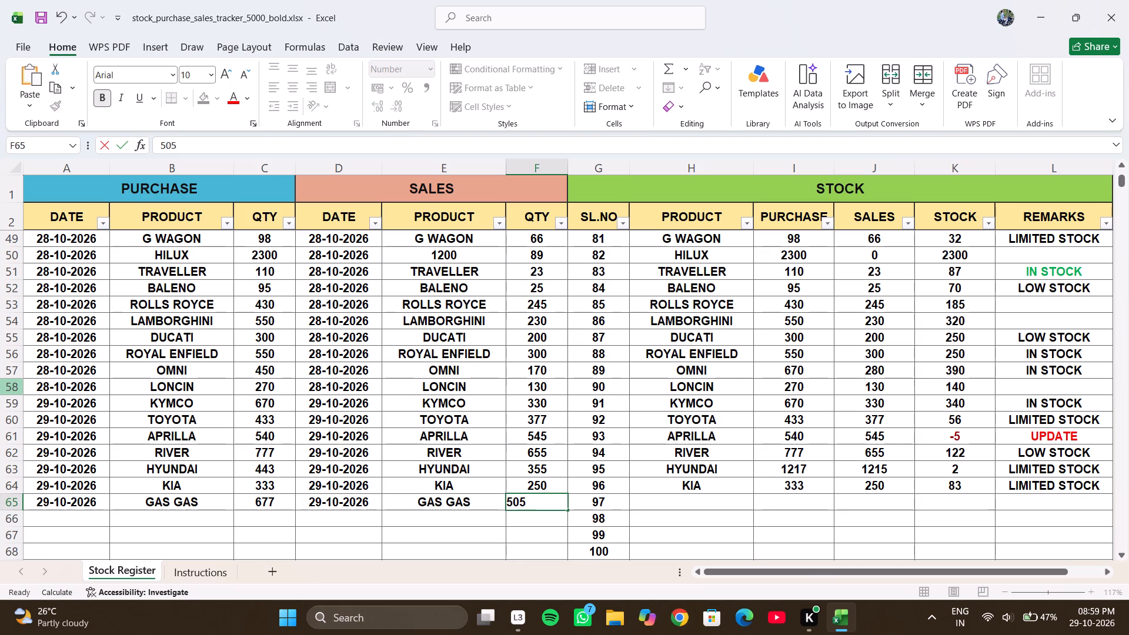
{"action": "key", "text": "Right"}
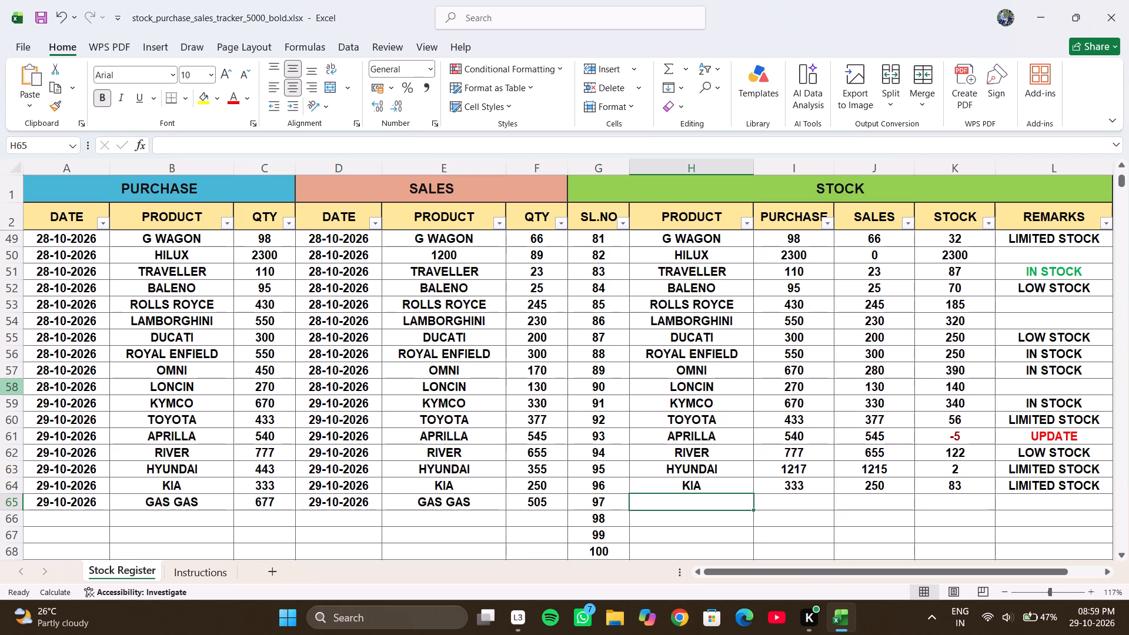
Enter product GAS GAS in row 65 of the STOCK section and add the remark IN STOCK.
{"action": "type", "text": "GAS"}
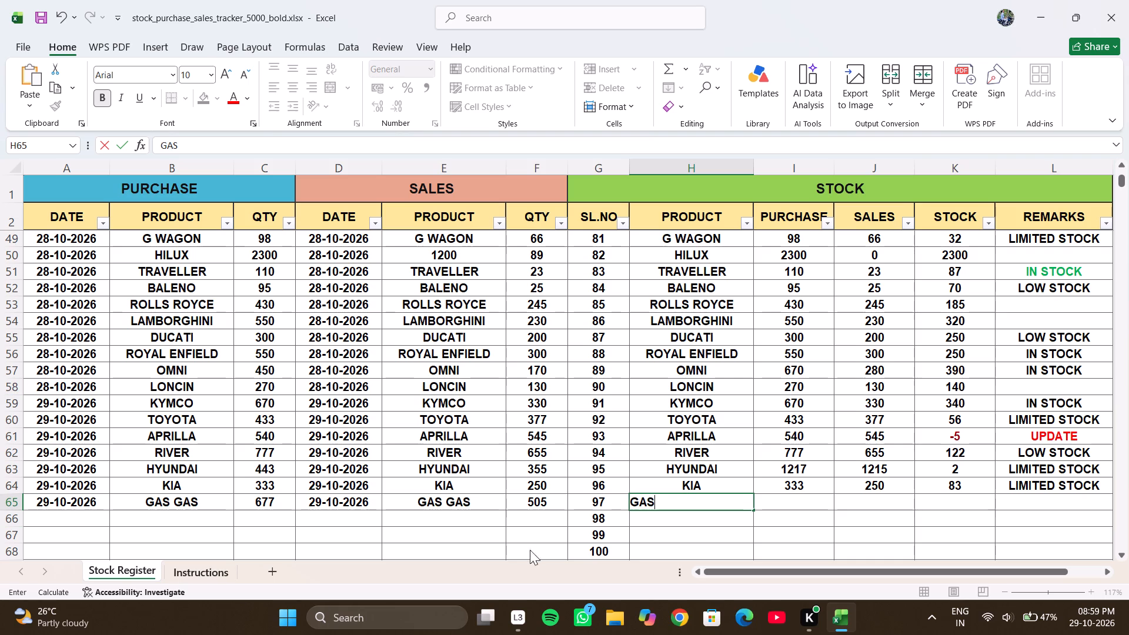
{"action": "scroll", "coordinate": [628, 349], "scroll_direction": "down", "scroll_amount": 4}
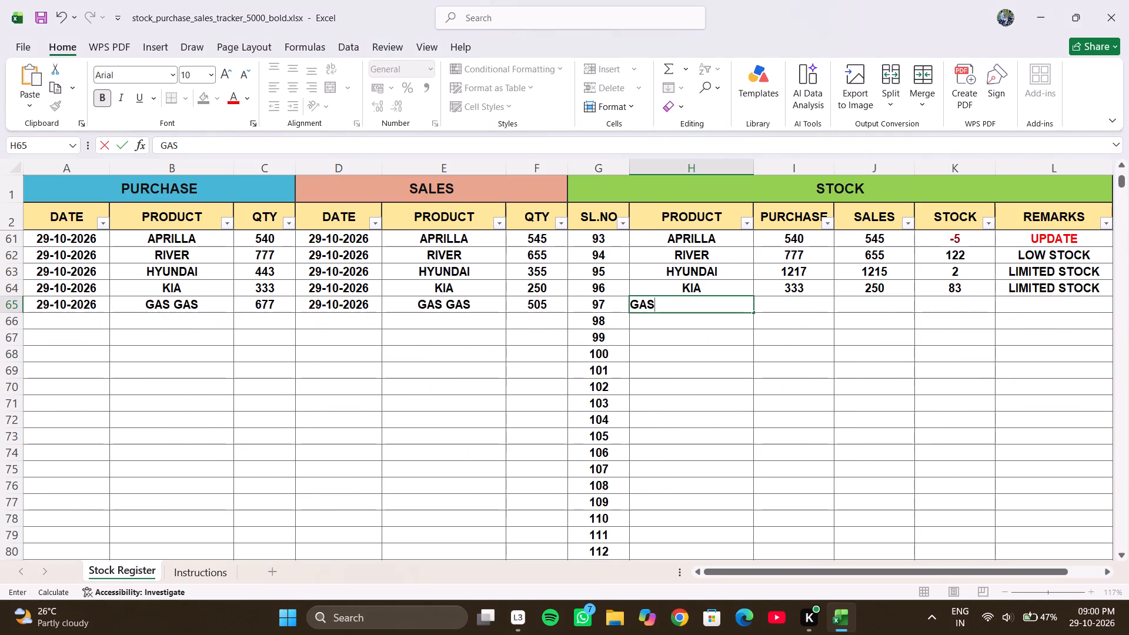
{"action": "key", "text": "space"}
{"action": "type", "text": "G"}
{"action": "type", "text": "AS"}
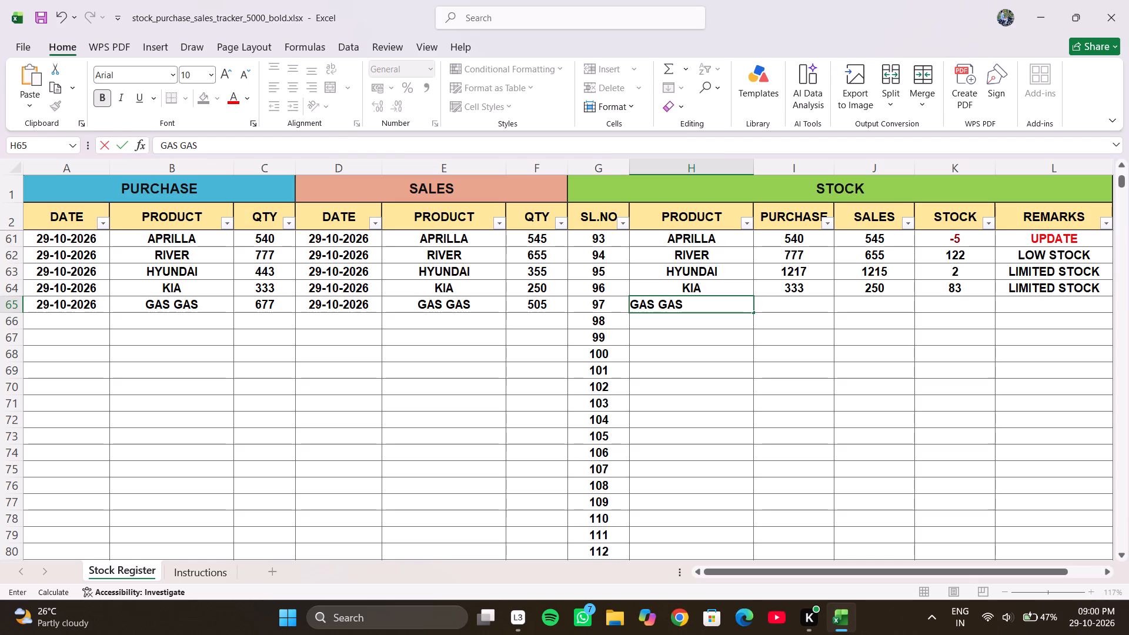
{"action": "key", "text": "Right"}
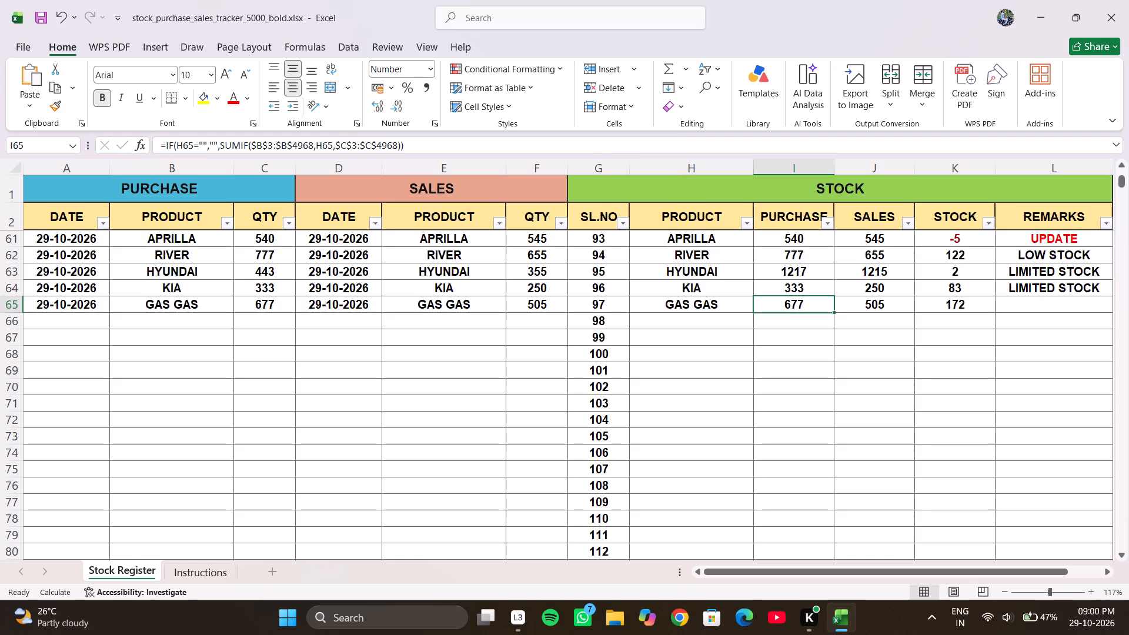
{"action": "key", "text": "Right"}
{"action": "key", "text": "Right"}
{"action": "key", "text": "Right"}
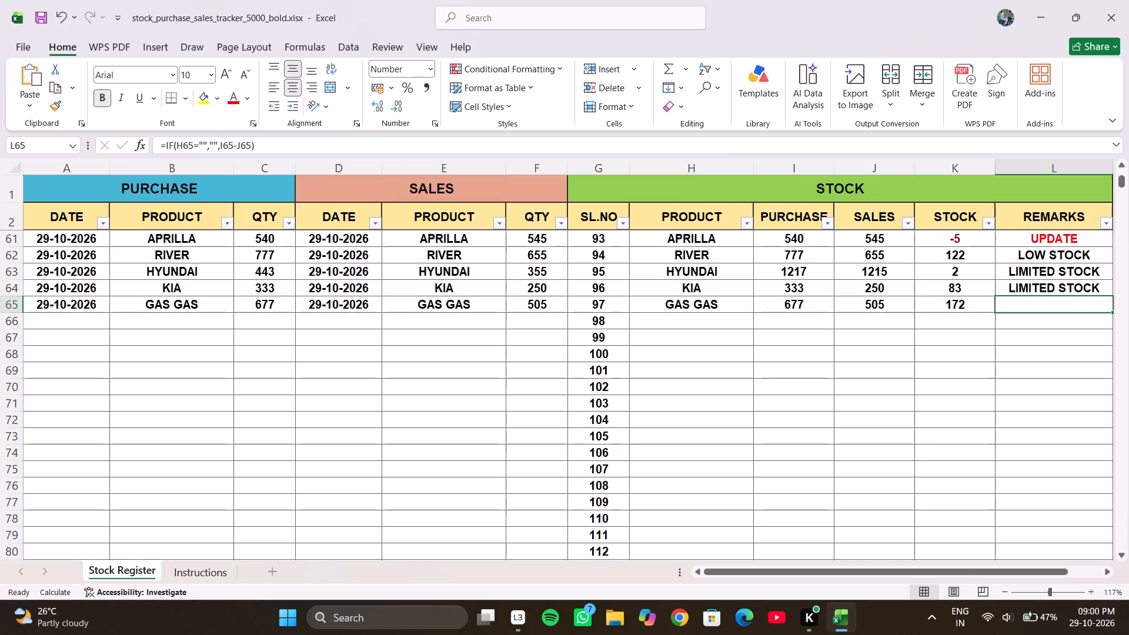
{"action": "key", "text": "i"}
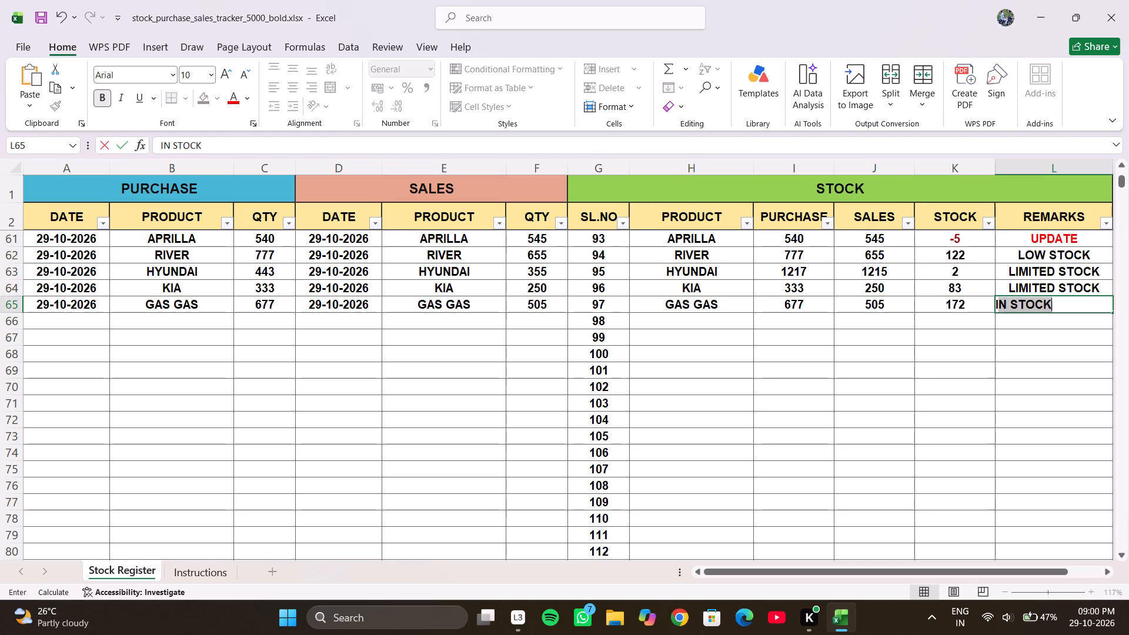
{"action": "key", "text": "Down"}
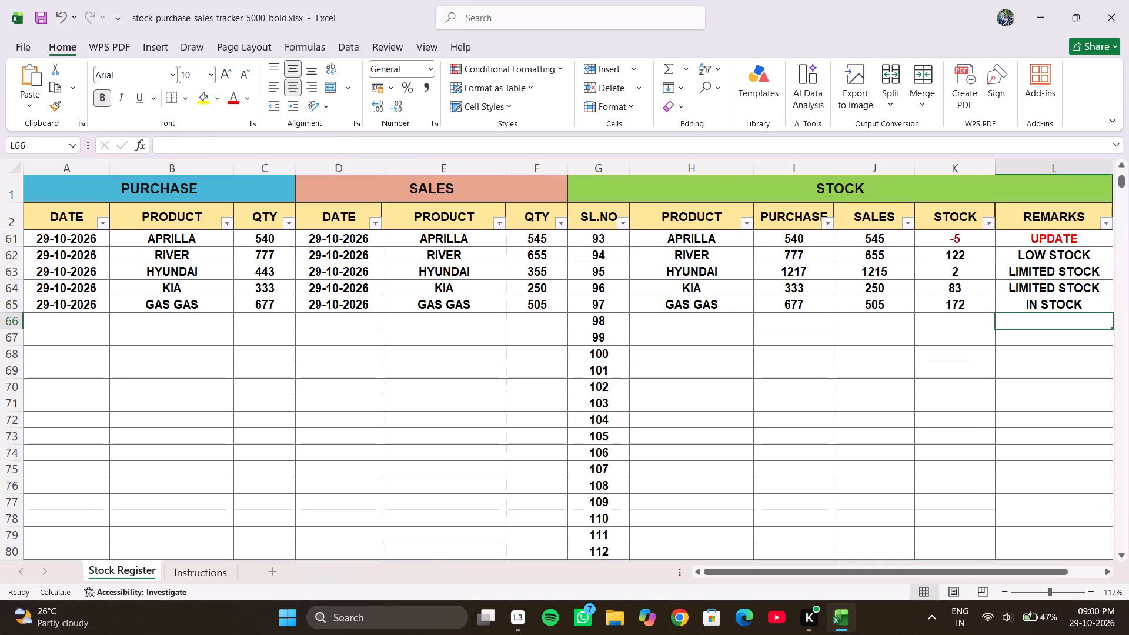
Enter the date 29-10-2026 in row 66 of the PURCHASE section.
{"action": "key", "text": "Left"}
{"action": "key", "text": "Left"}
{"action": "key", "text": "Left"}
{"action": "key", "text": "Left"}
{"action": "key", "text": "Left"}
{"action": "key", "text": "Left"}
{"action": "key", "text": "Left"}
{"action": "key", "text": "Left"}
{"action": "key", "text": "Left"}
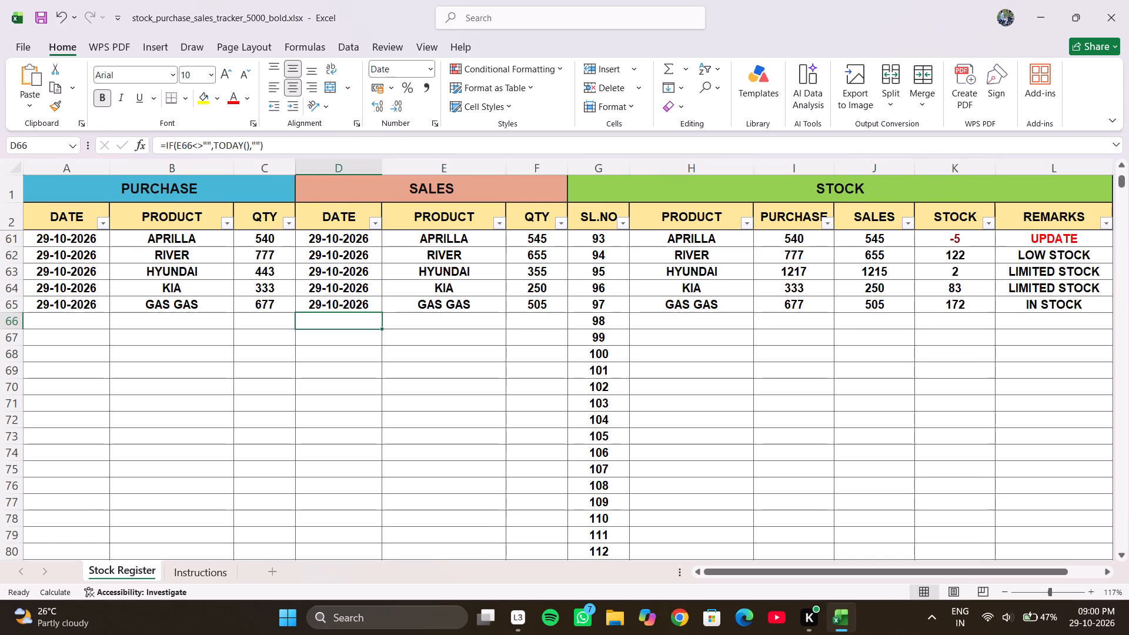
{"action": "key", "text": "Left"}
{"action": "key", "text": "Left"}
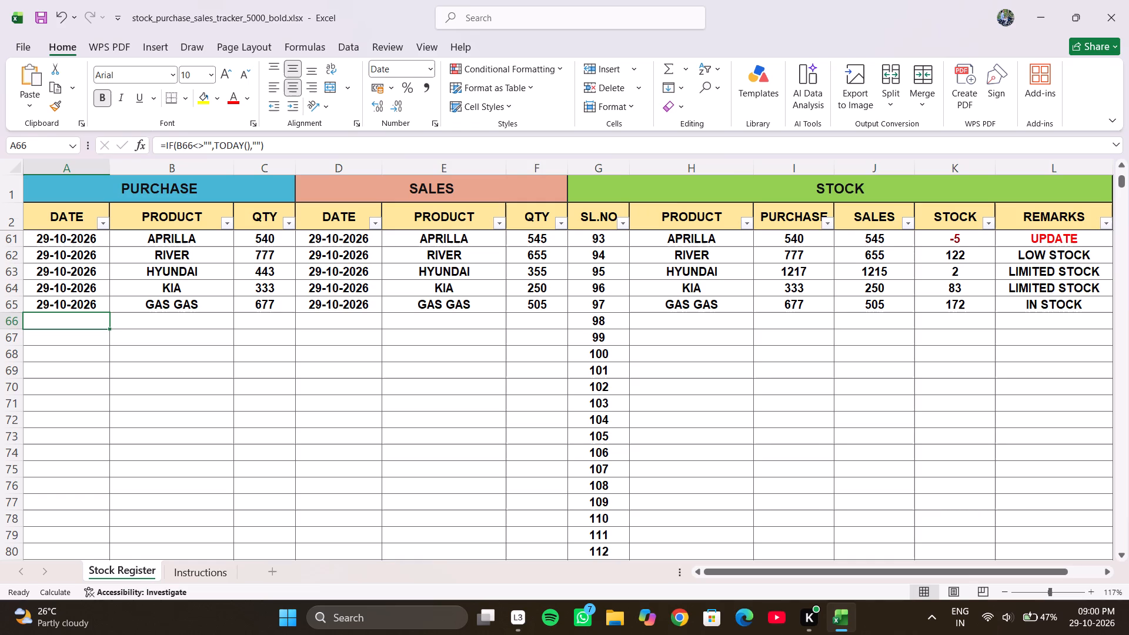
{"action": "type", "text": "SUY"}
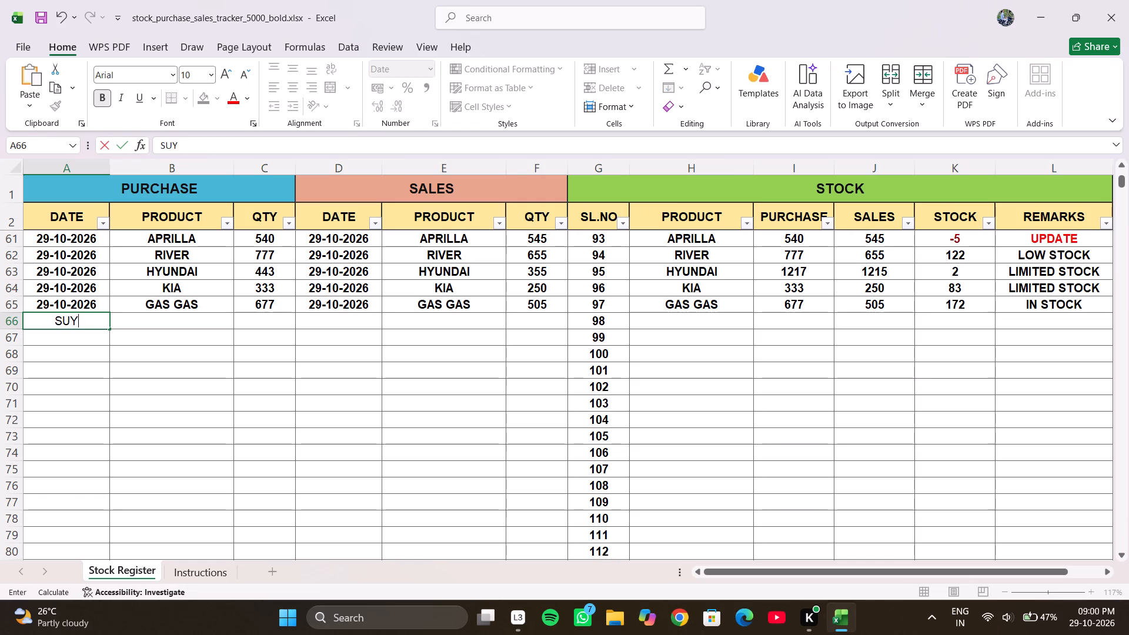
{"action": "key", "text": "BackSpace"}
{"action": "key", "text": "BackSpace"}
{"action": "key", "text": "BackSpace"}
{"action": "key", "text": "BackSpace"}
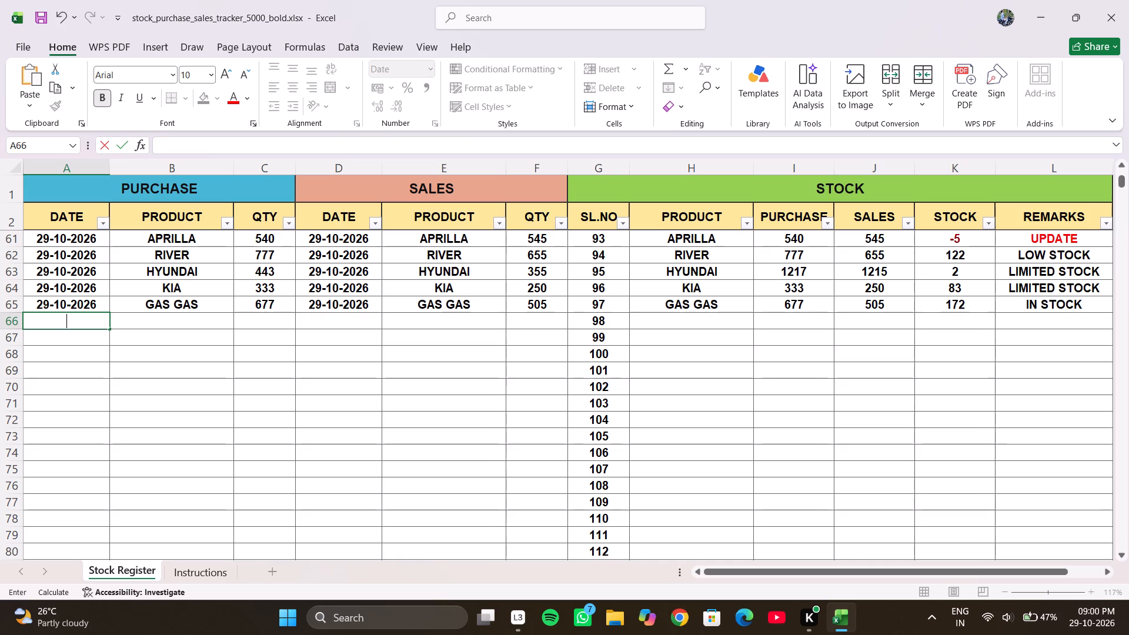
{"action": "type", "text": "29-10-2026"}
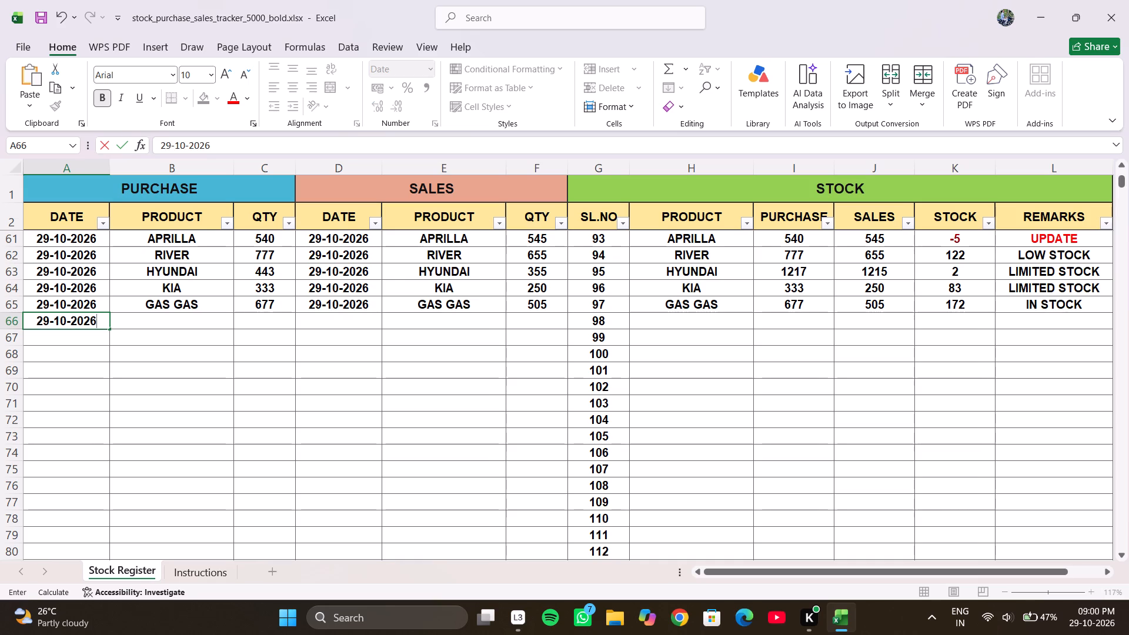
{"action": "key", "text": "Right"}
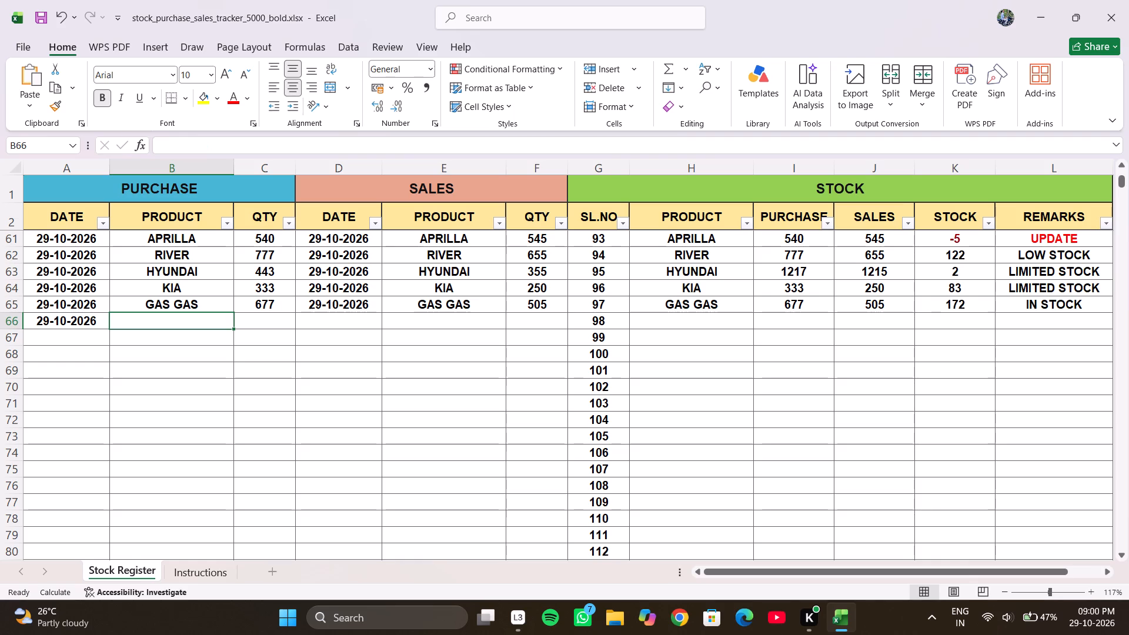
Enter product SYM and quantity 422 in row 66 of the PURCHASE section.
{"action": "type", "text": "SYM"}
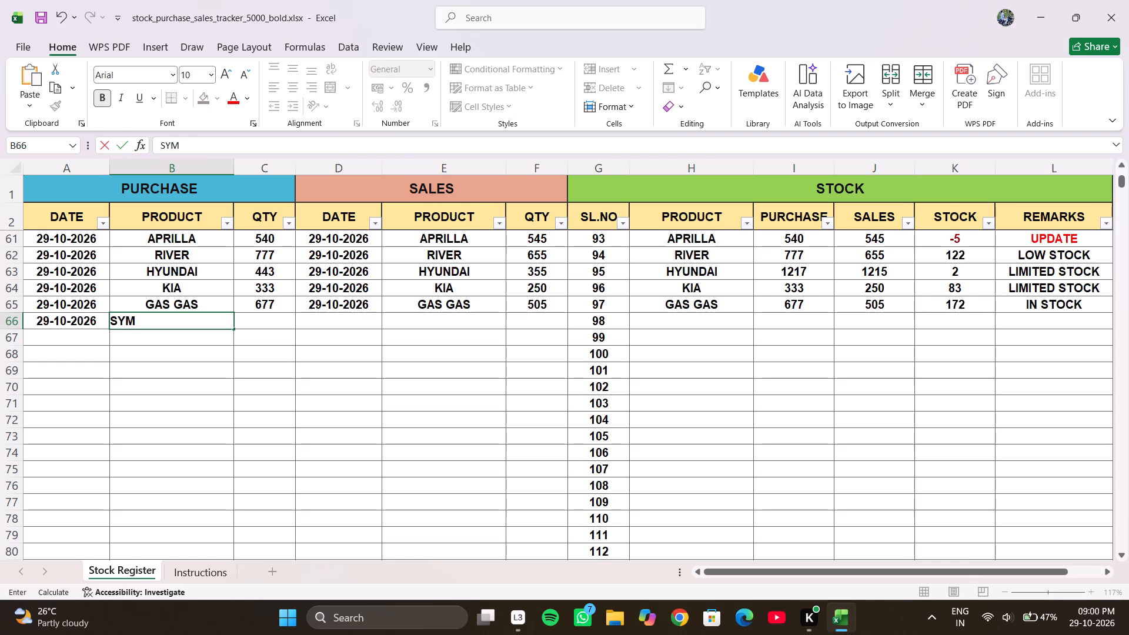
{"action": "key", "text": "Right"}
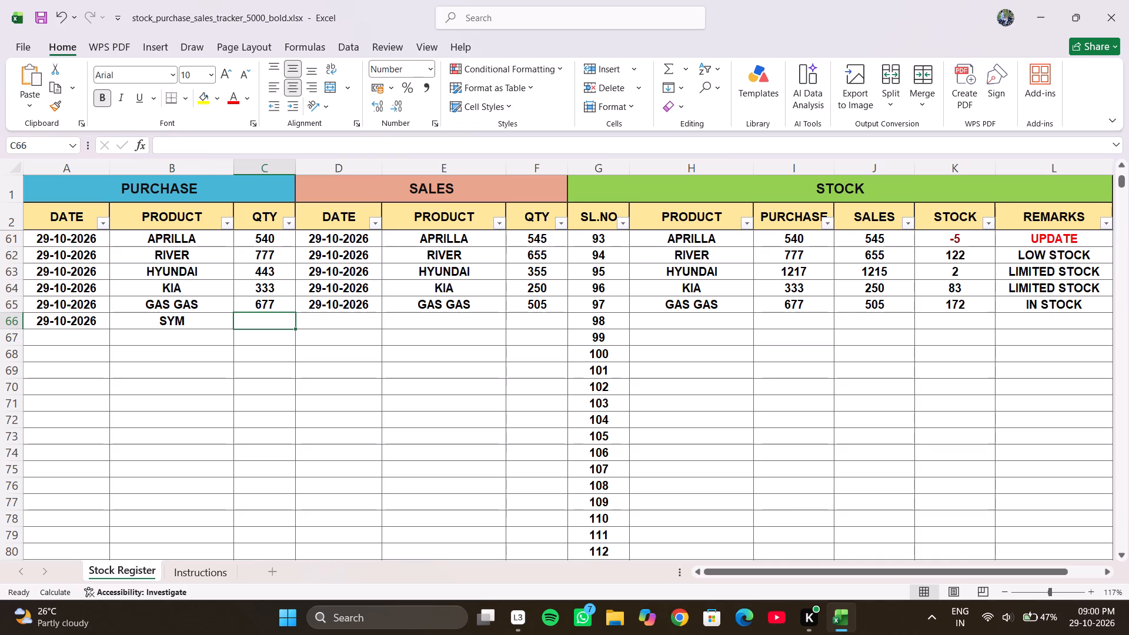
{"action": "key", "text": "4"}
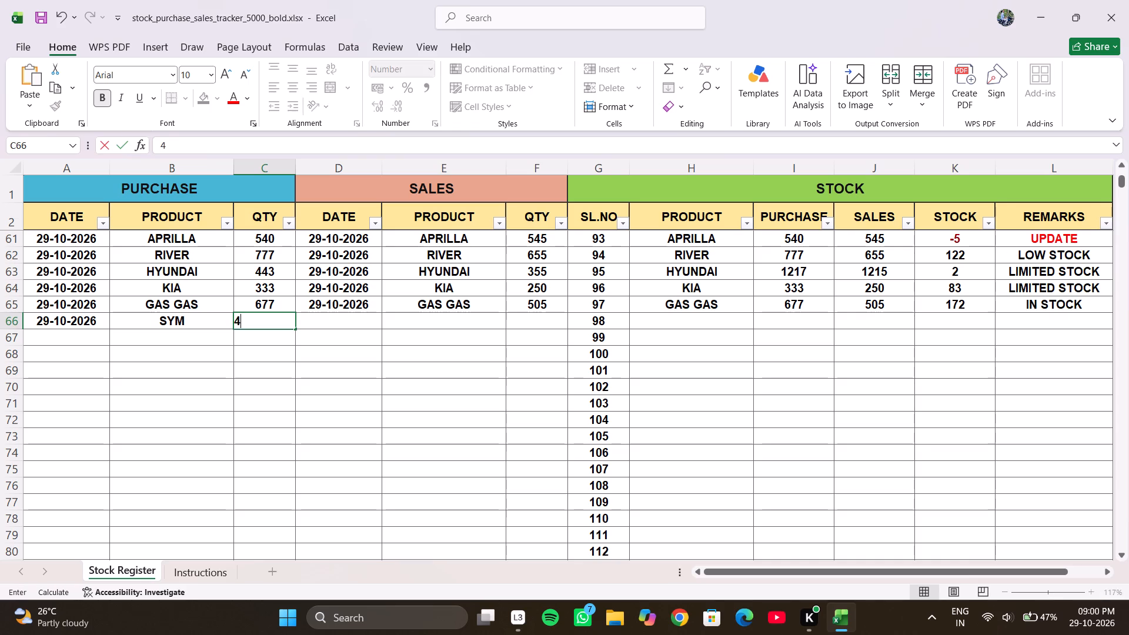
{"action": "type", "text": "22"}
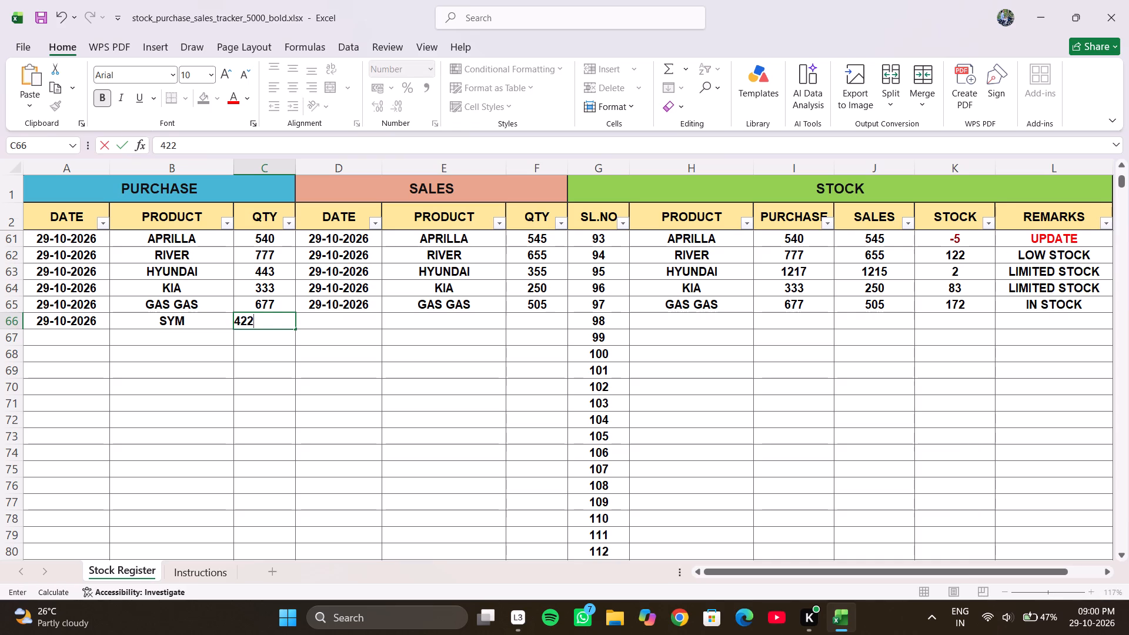
{"action": "key", "text": "Right"}
Enter the date 29-10-2026, product SYM and quantity 221 in row 66 of the SALES section.
{"action": "type", "text": "29-1"}
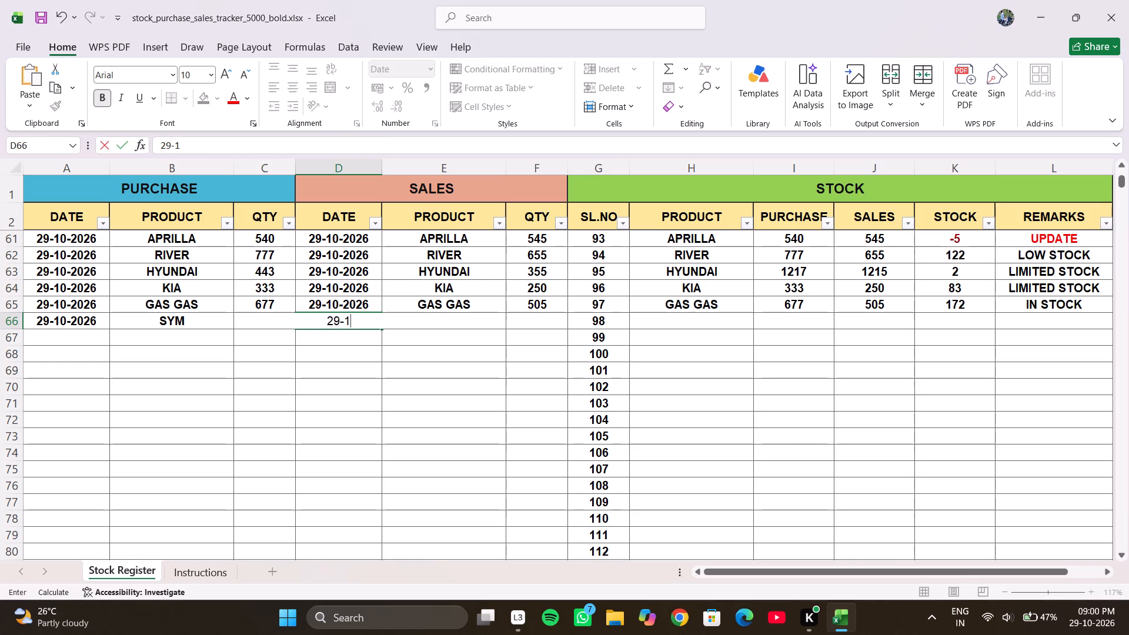
{"action": "type", "text": "0-"}
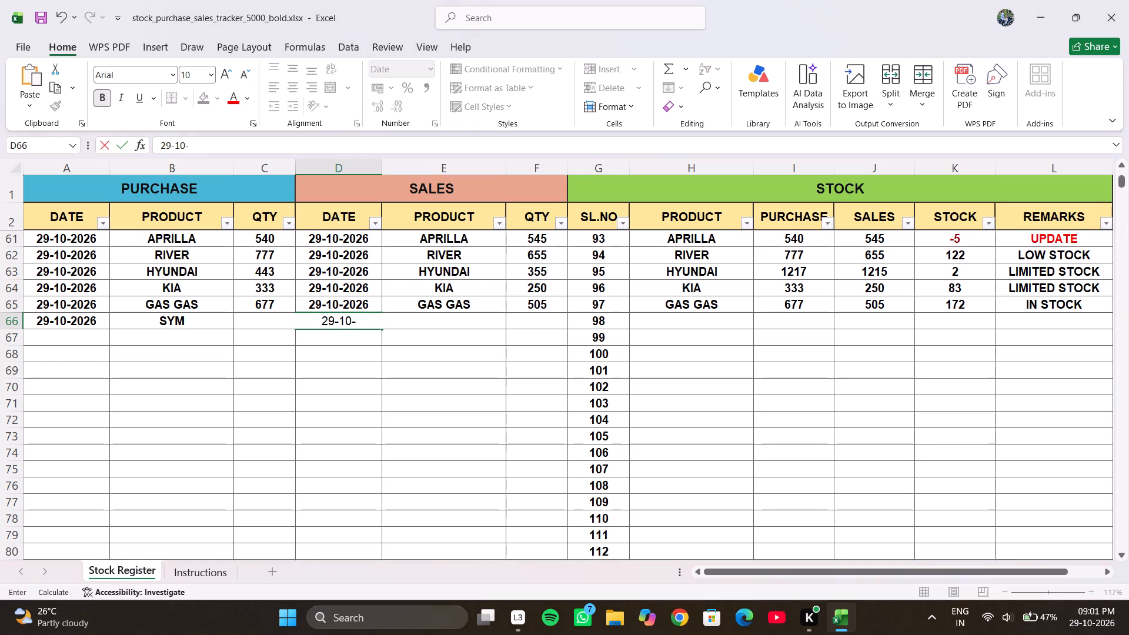
{"action": "type", "text": "2026"}
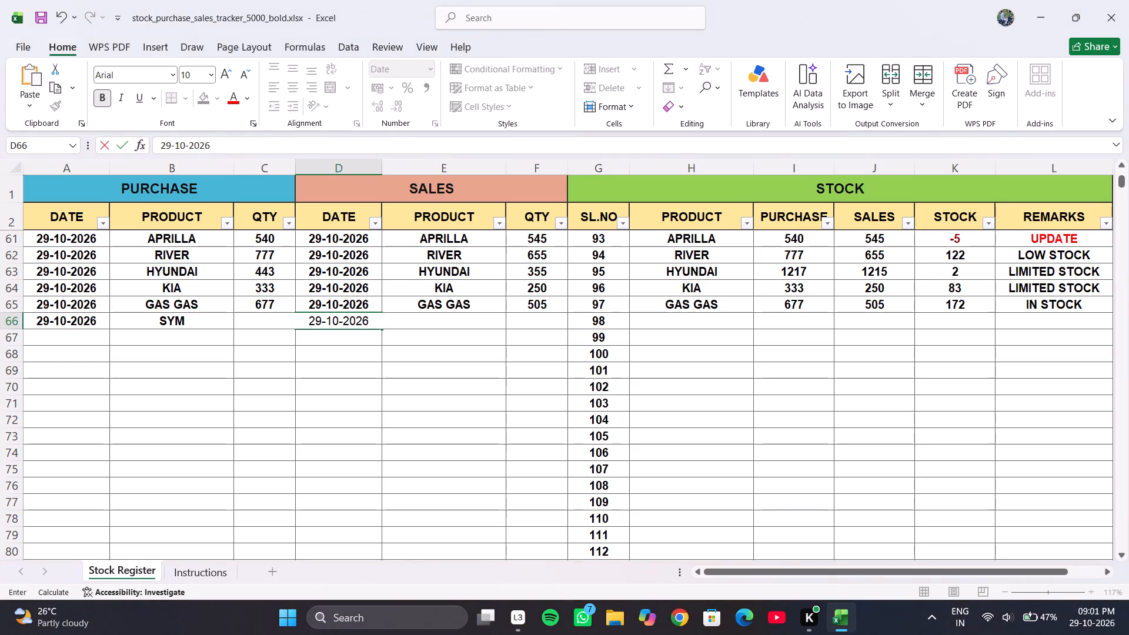
{"action": "key", "text": "Right"}
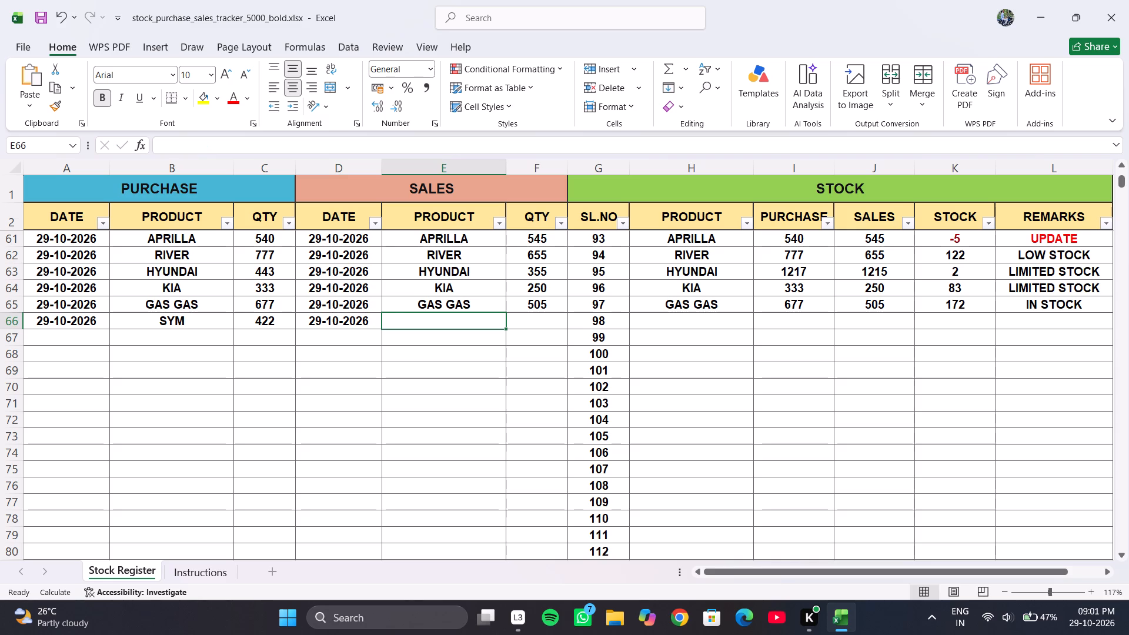
{"action": "type", "text": "SYM"}
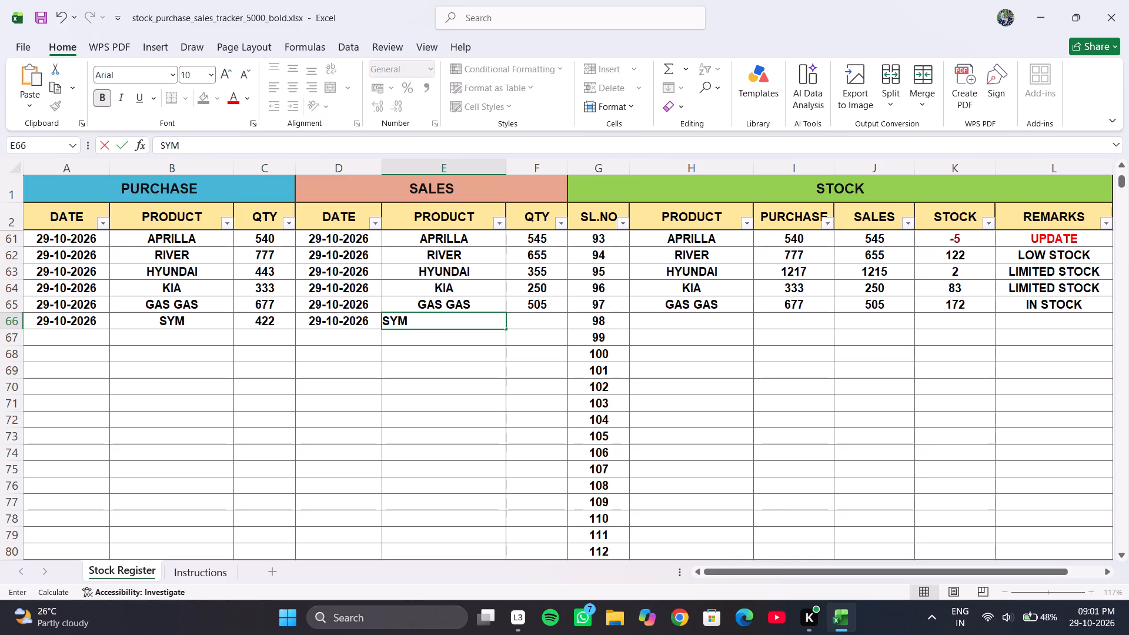
{"action": "key", "text": "Right"}
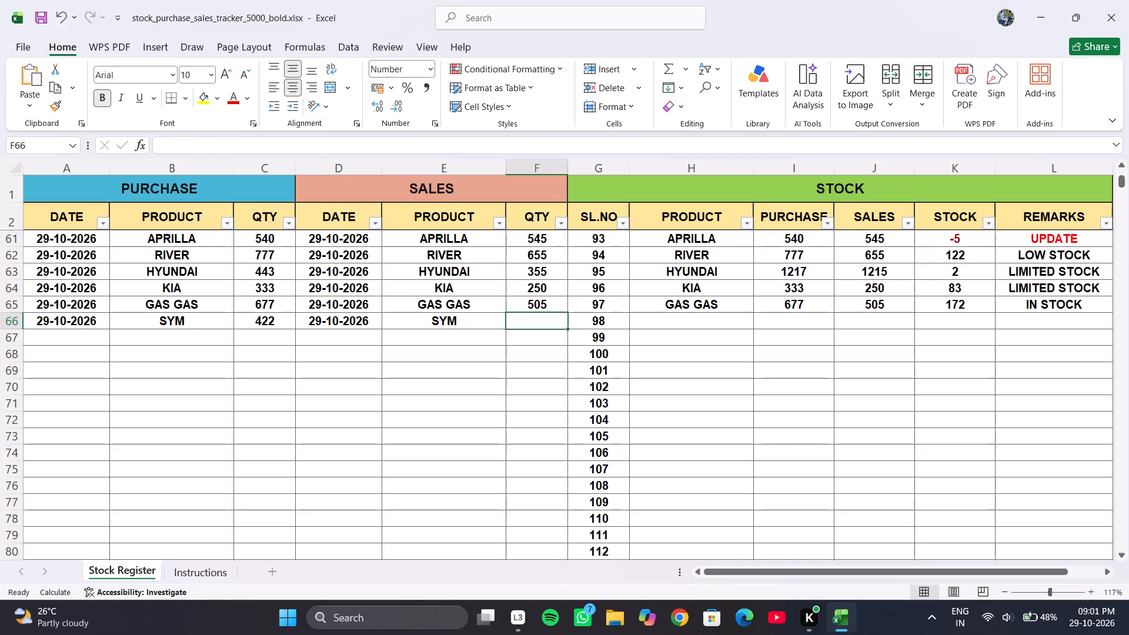
{"action": "type", "text": "22"}
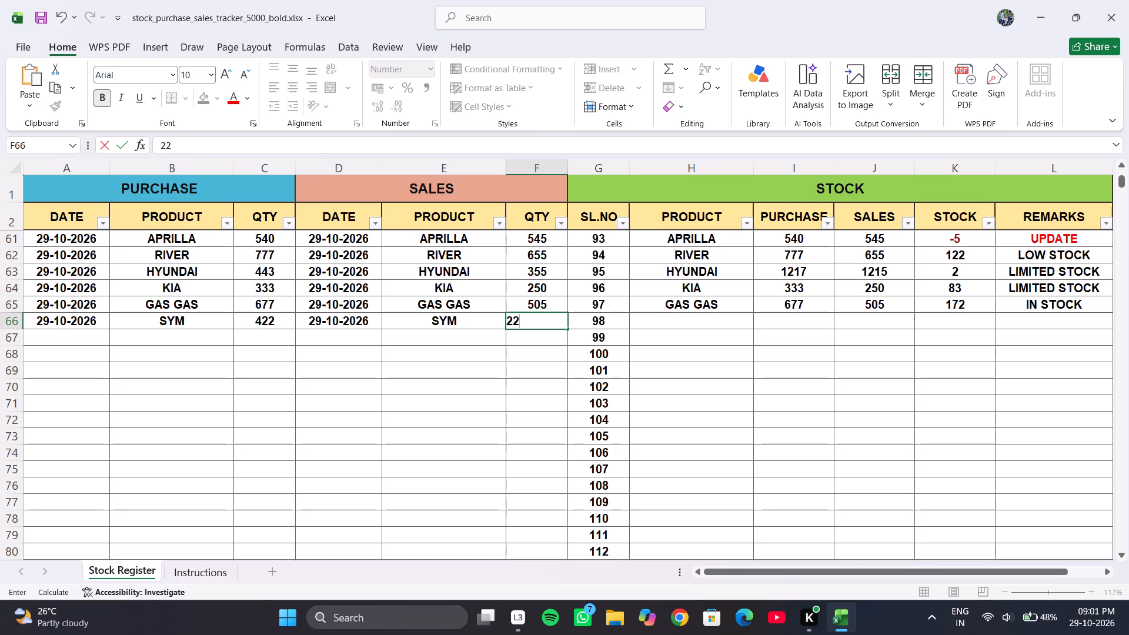
{"action": "key", "text": "1"}
{"action": "key", "text": "Right"}
Enter product SYM in row 66 of the STOCK section.
{"action": "key", "text": "Right"}
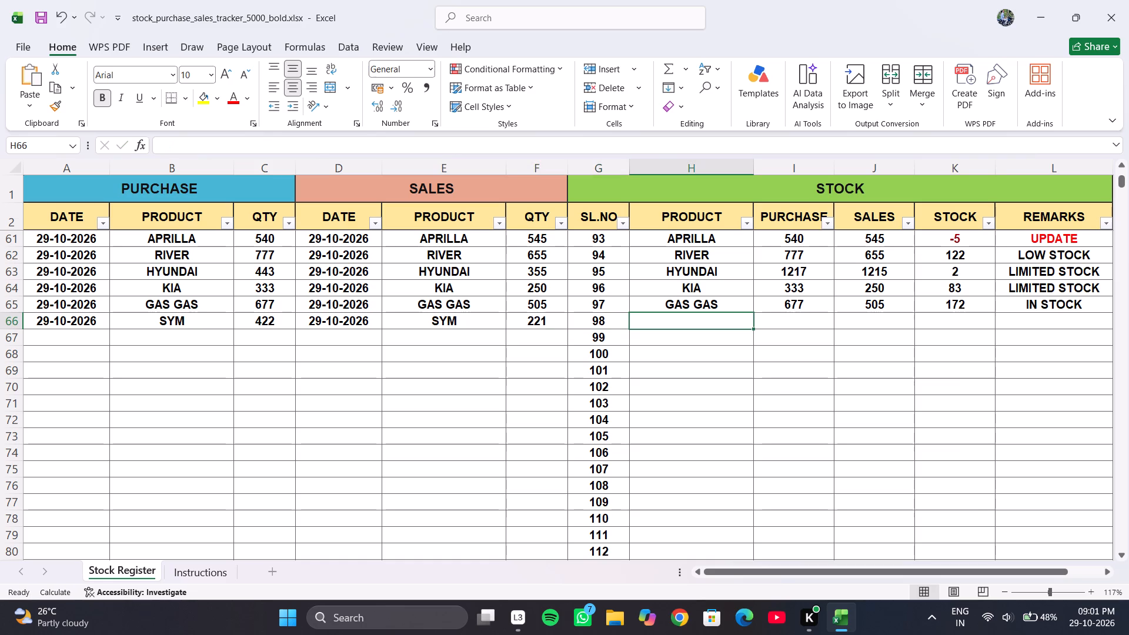
{"action": "type", "text": "SYM"}
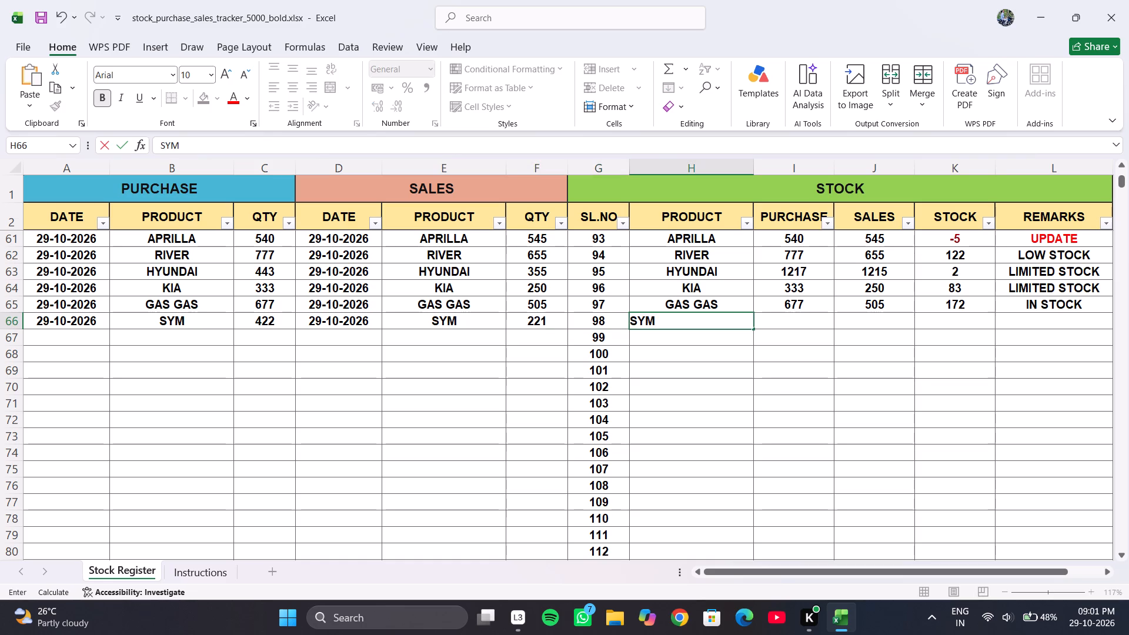
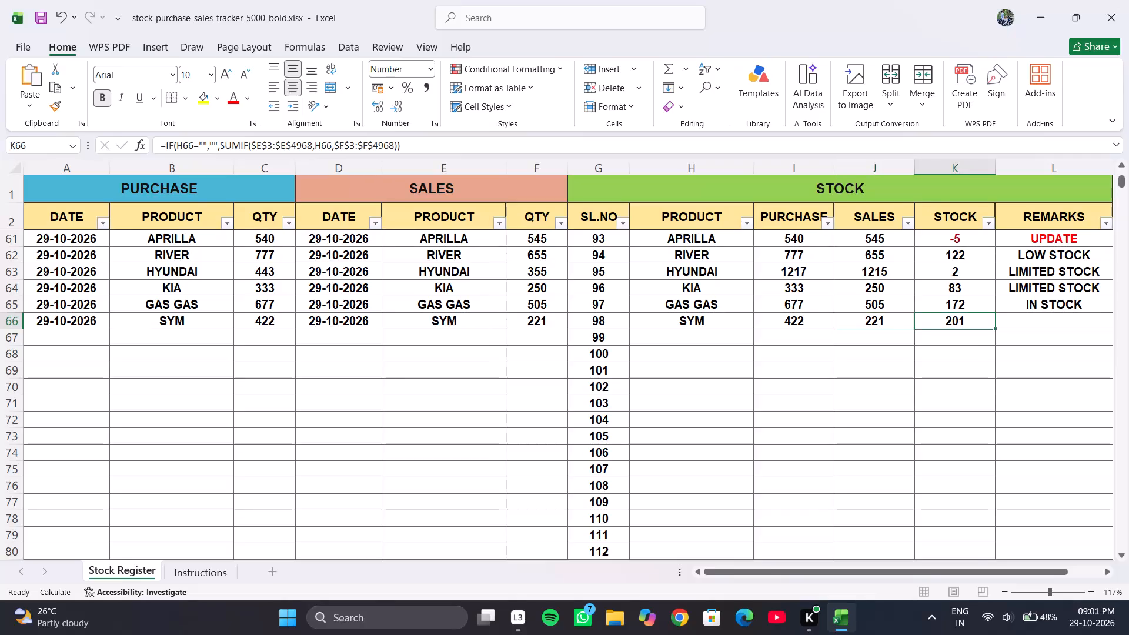
Enter the remark IN STOCK for SYM in row 66 of the STOCK section.
{"action": "key", "text": "Right"}
{"action": "type", "text": "IN"}
{"action": "key", "text": "space"}
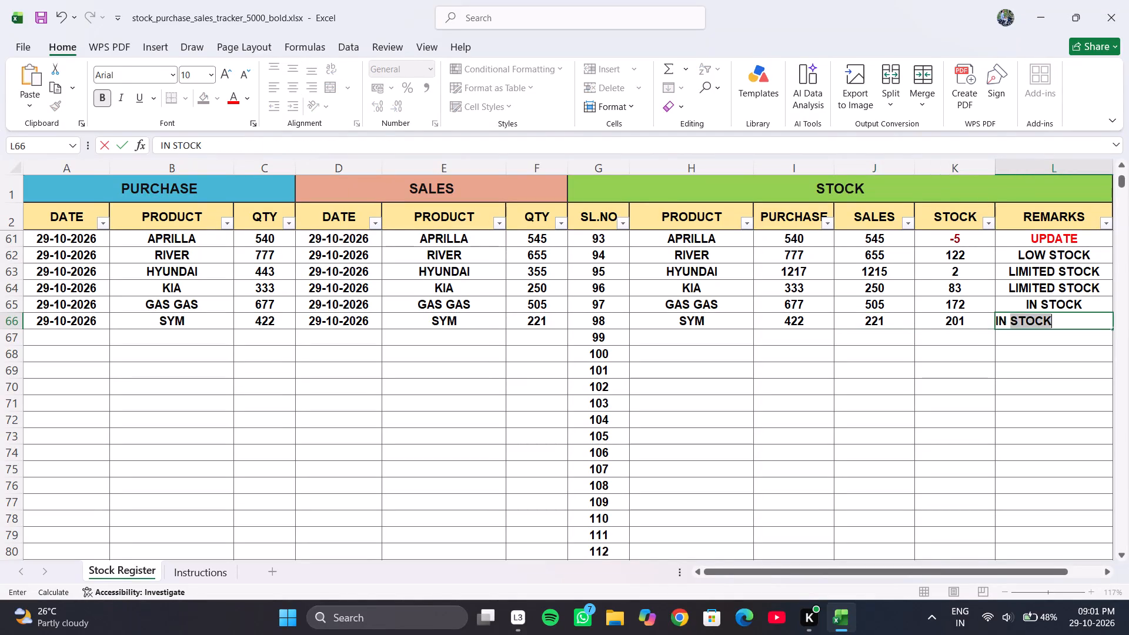
{"action": "type", "text": "ST"}
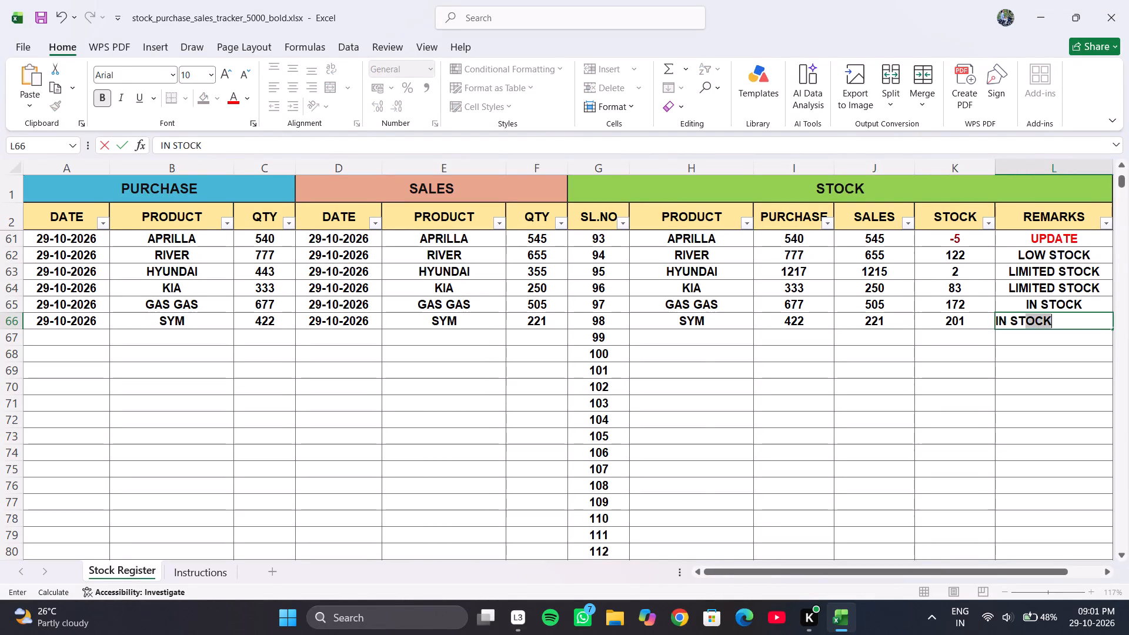
{"action": "key", "text": "Down"}
Enter the date 29-10-2026 in row 67 of the PURCHASE section.
{"action": "key", "text": "Left"}
{"action": "key", "text": "Left"}
{"action": "key", "text": "Left"}
{"action": "key", "text": "Left"}
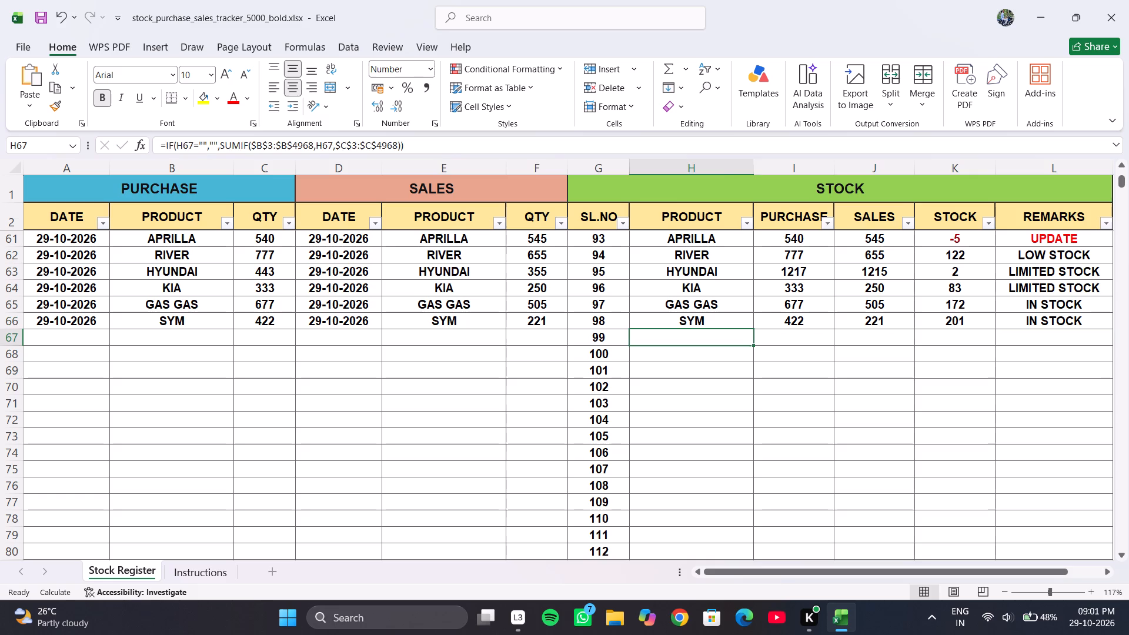
{"action": "key", "text": "Left"}
{"action": "key", "text": "Left"}
{"action": "key", "text": "Left"}
{"action": "key", "text": "Left"}
{"action": "key", "text": "Left"}
{"action": "key", "text": "Left"}
{"action": "key", "text": "Left"}
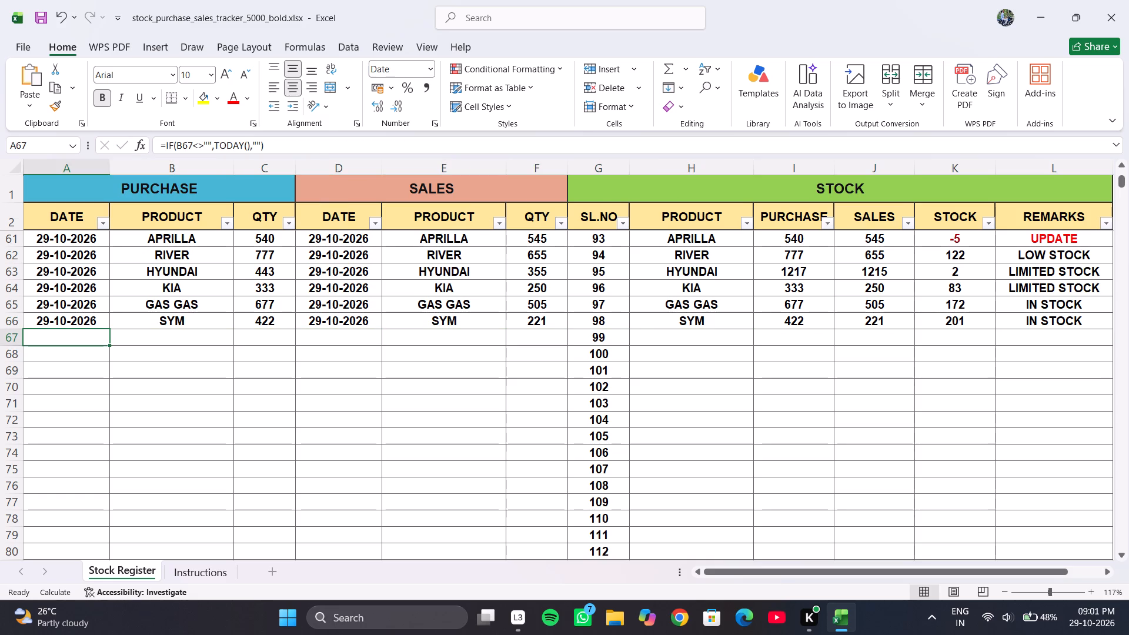
{"action": "type", "text": "29-"}
{"action": "key", "text": "1"}
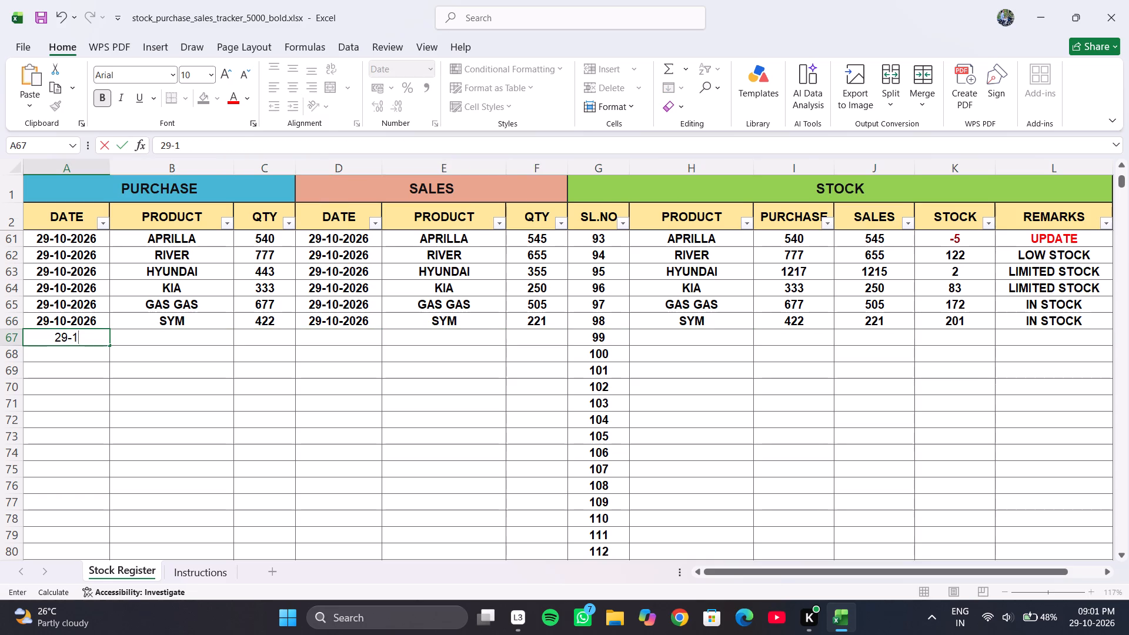
{"action": "type", "text": "0-"}
{"action": "type", "text": "2026"}
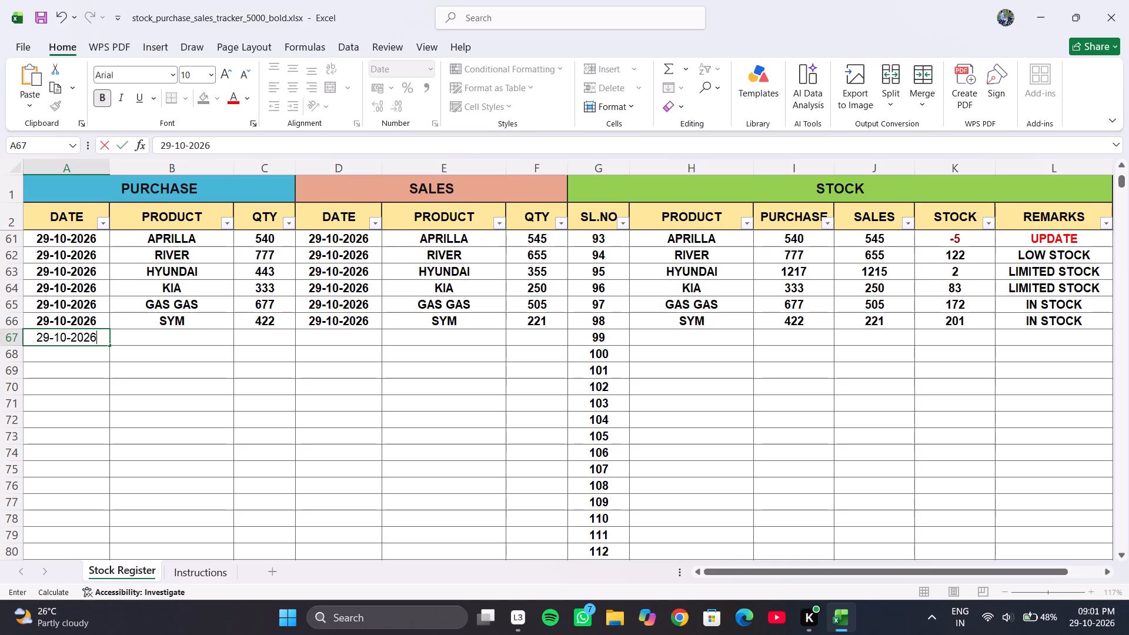
{"action": "key", "text": "Right"}
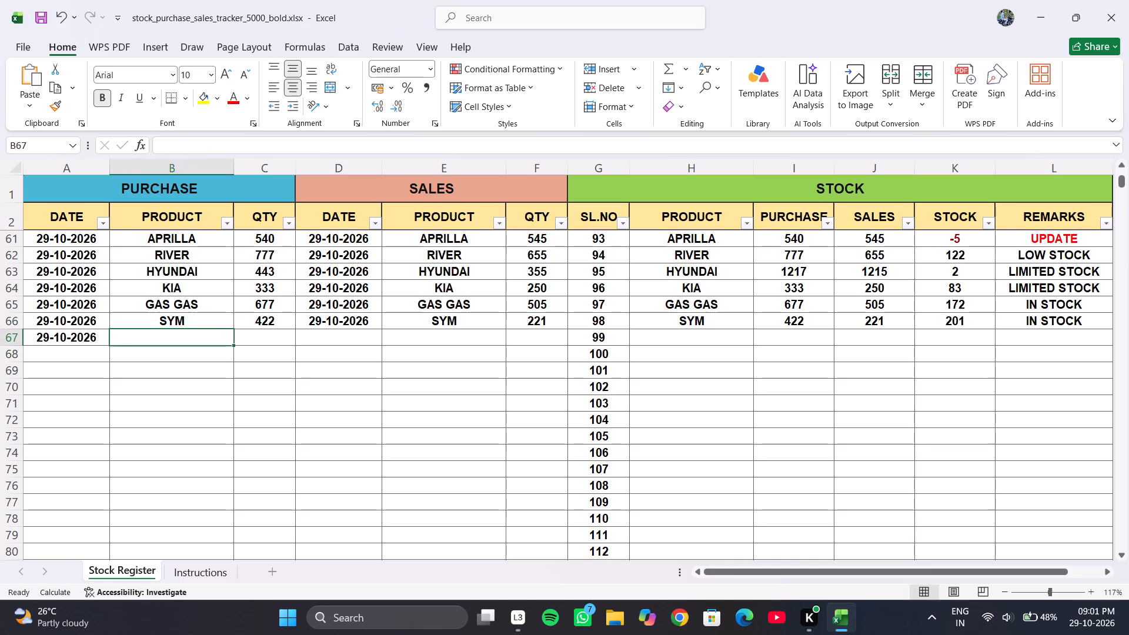
Enter product PORSHE and quantity 312 in row 67 of the PURCHASE section.
{"action": "key", "text": "p"}
{"action": "key", "text": "o"}
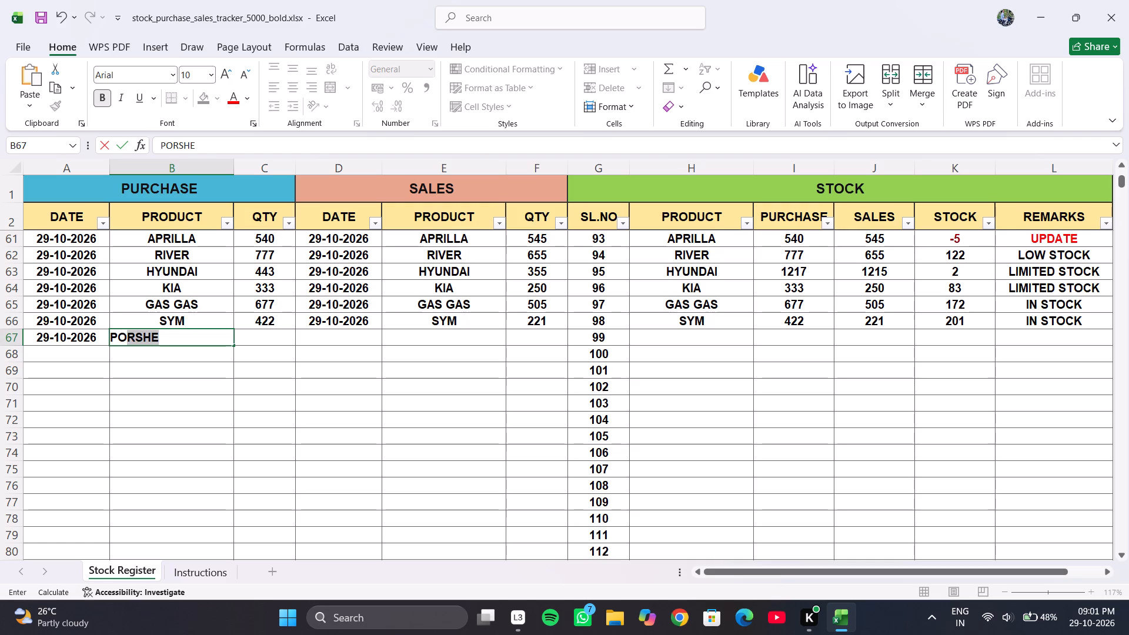
{"action": "key", "text": "Up"}
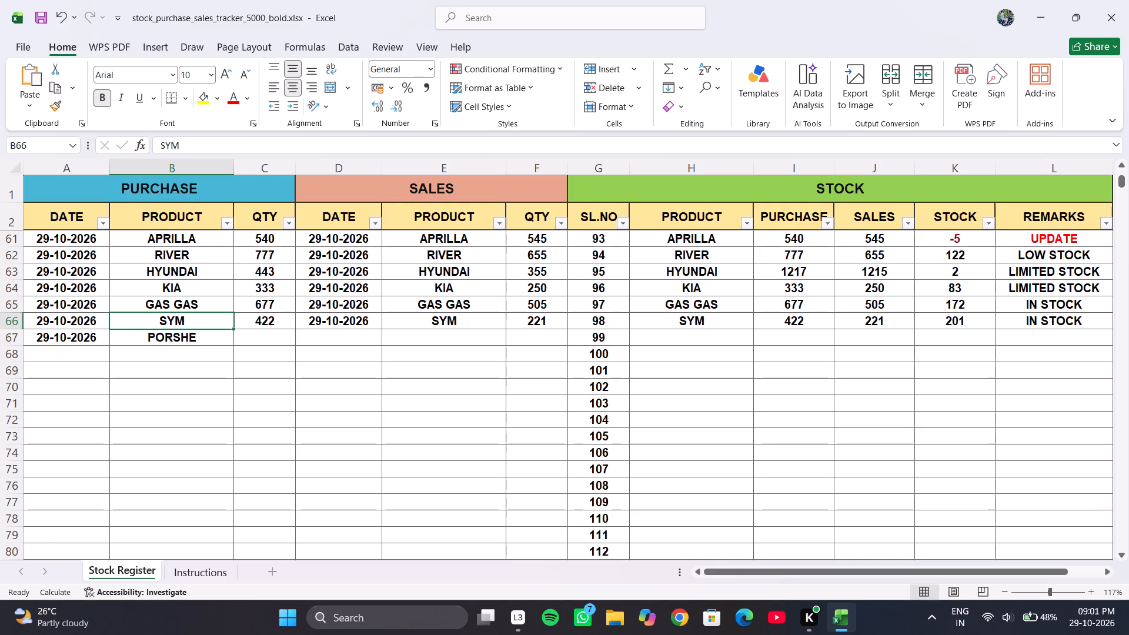
{"action": "key", "text": "Left"}
{"action": "key", "text": "Down"}
{"action": "key", "text": "Right"}
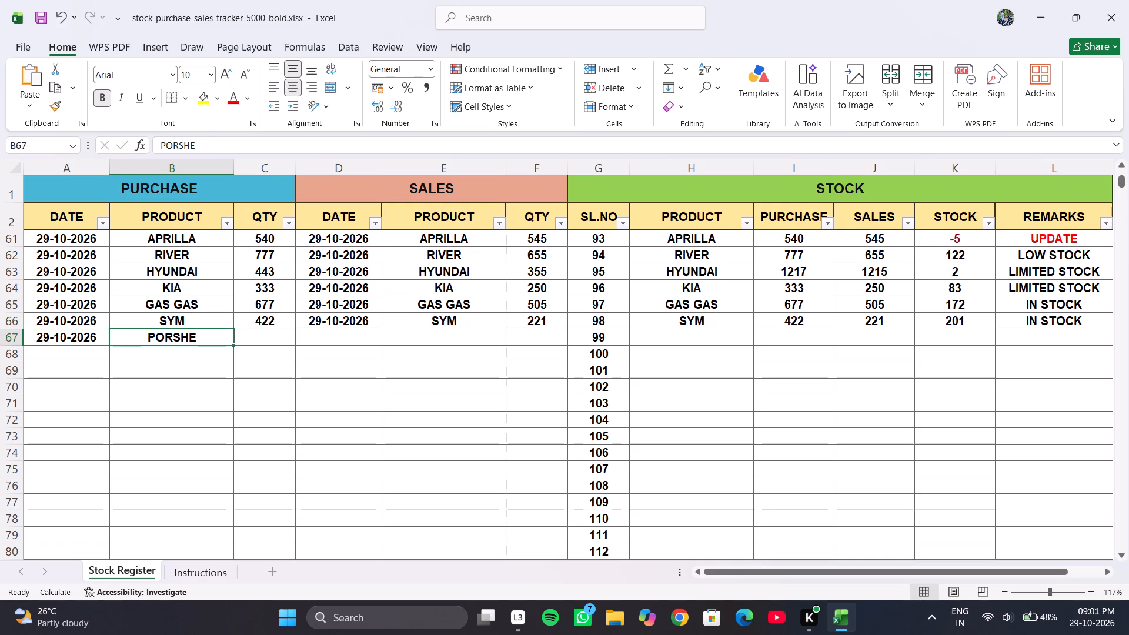
{"action": "key", "text": "Right"}
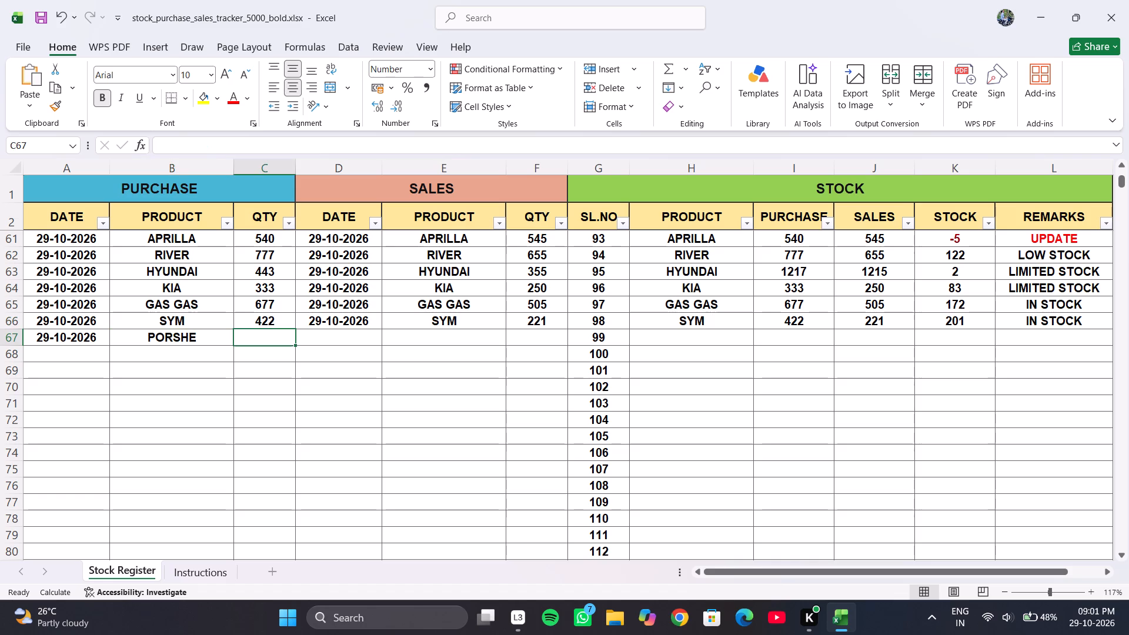
{"action": "key", "text": "3"}
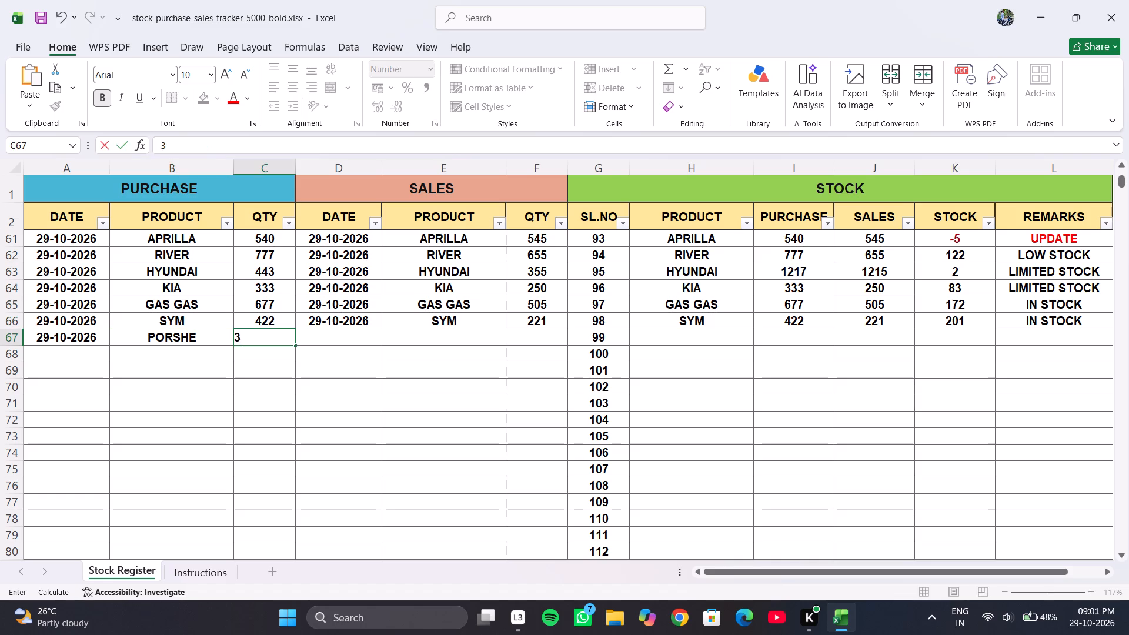
{"action": "type", "text": "12"}
{"action": "key", "text": "Right"}
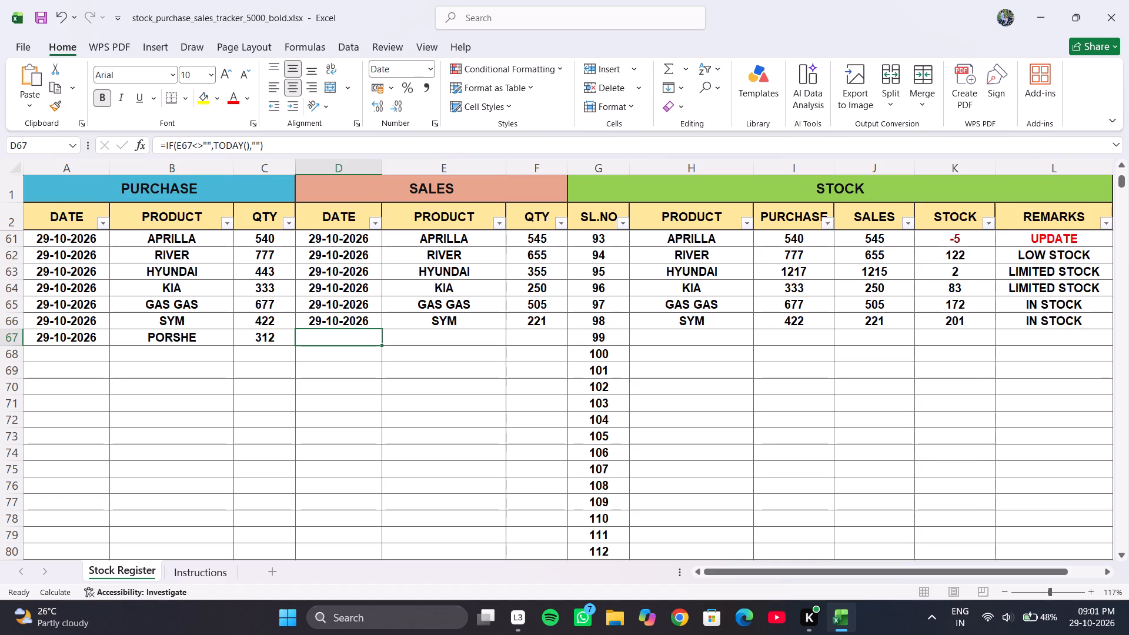
Enter the date 29-10-2026, product PORSHE and quantity 156 in row 67 of the SALES section.
{"action": "type", "text": "29-"}
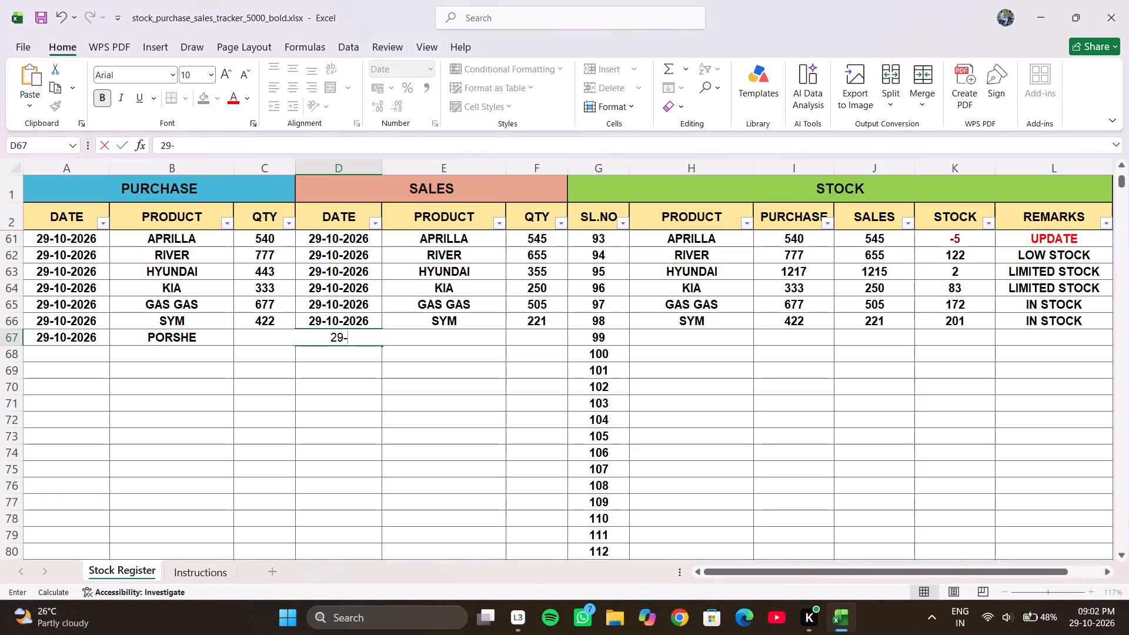
{"action": "type", "text": "10-2025"}
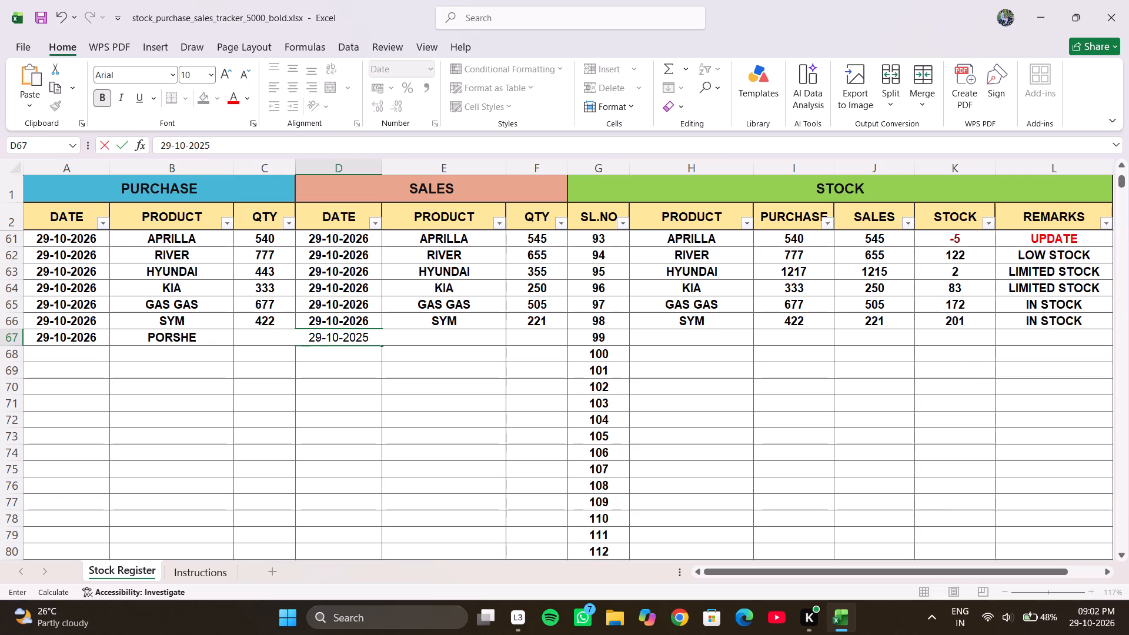
{"action": "key", "text": "BackSpace"}
{"action": "key", "text": "6"}
{"action": "key", "text": "Right"}
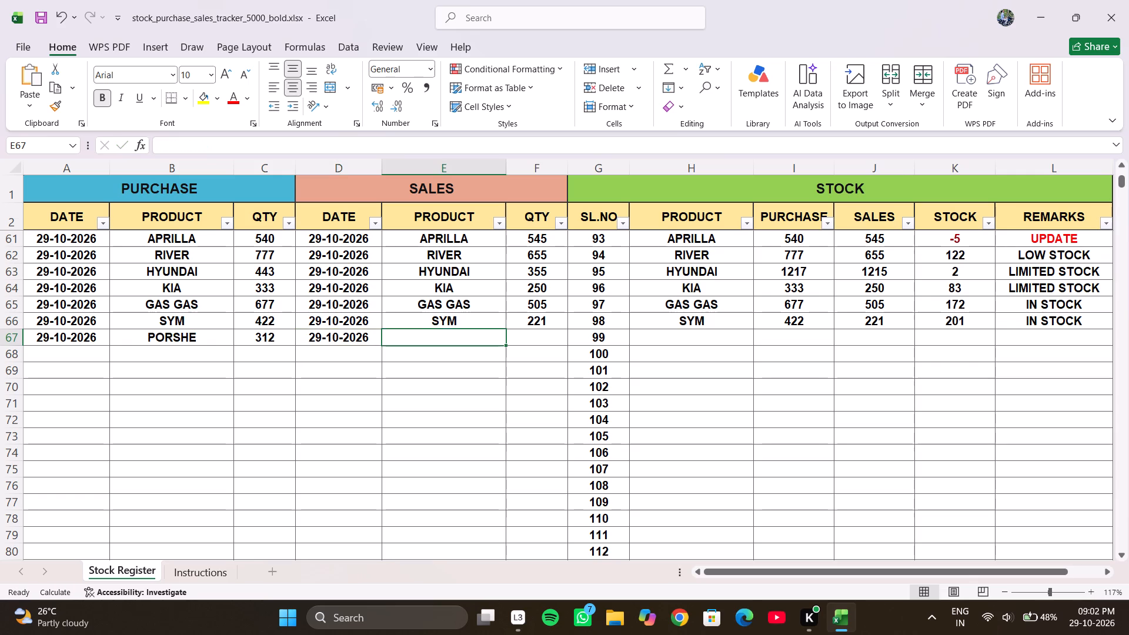
{"action": "type", "text": "PORS"}
{"action": "key", "text": "Right"}
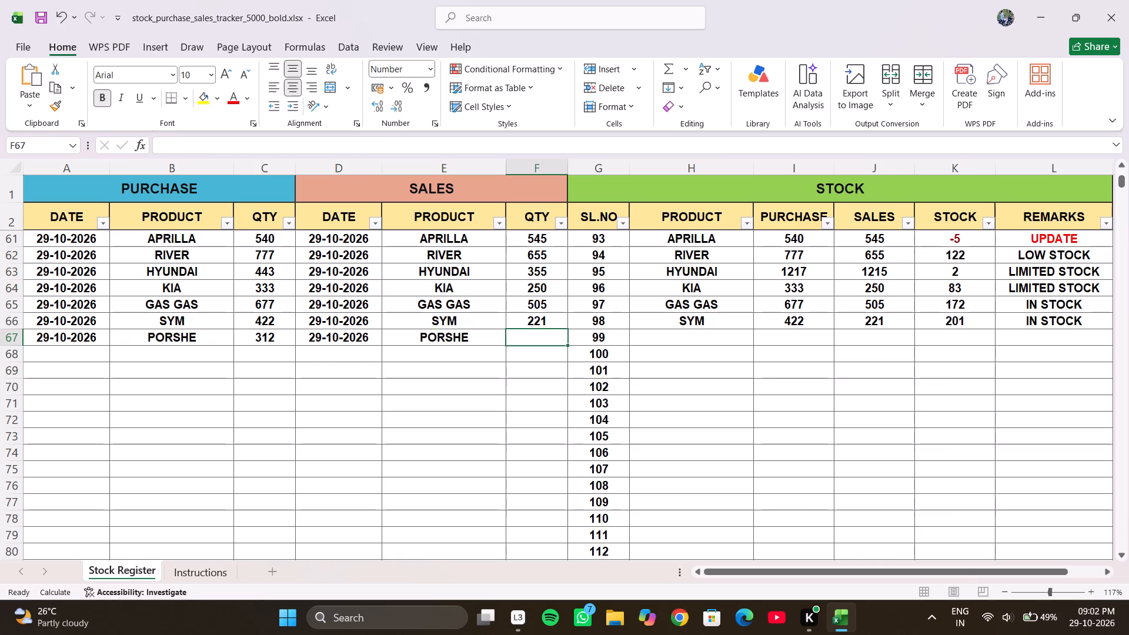
{"action": "key", "text": "1"}
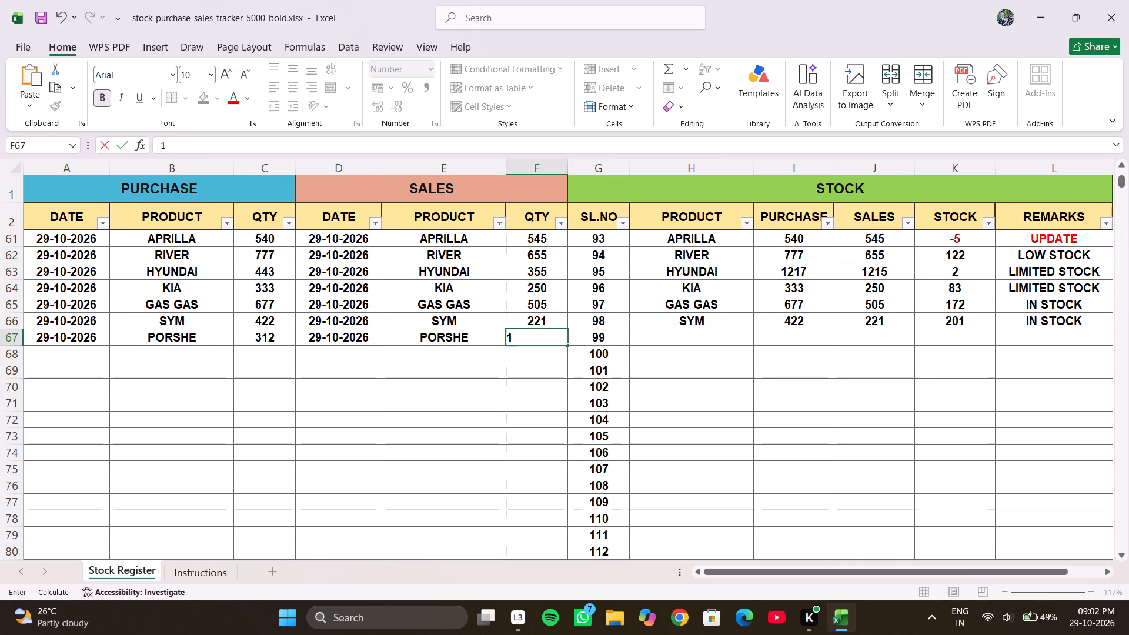
{"action": "type", "text": "56"}
{"action": "key", "text": "Right"}
Enter product PORSHE in row 67 of the STOCK section.
{"action": "key", "text": "Right"}
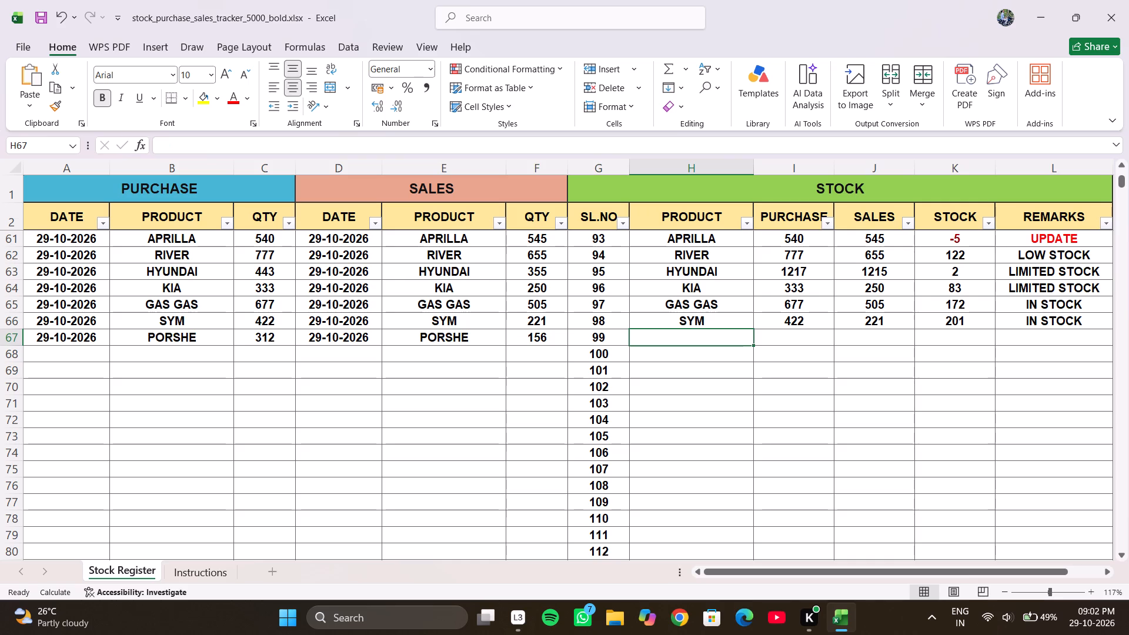
{"action": "key", "text": "Left"}
{"action": "key", "text": "Left"}
{"action": "key", "text": "Right"}
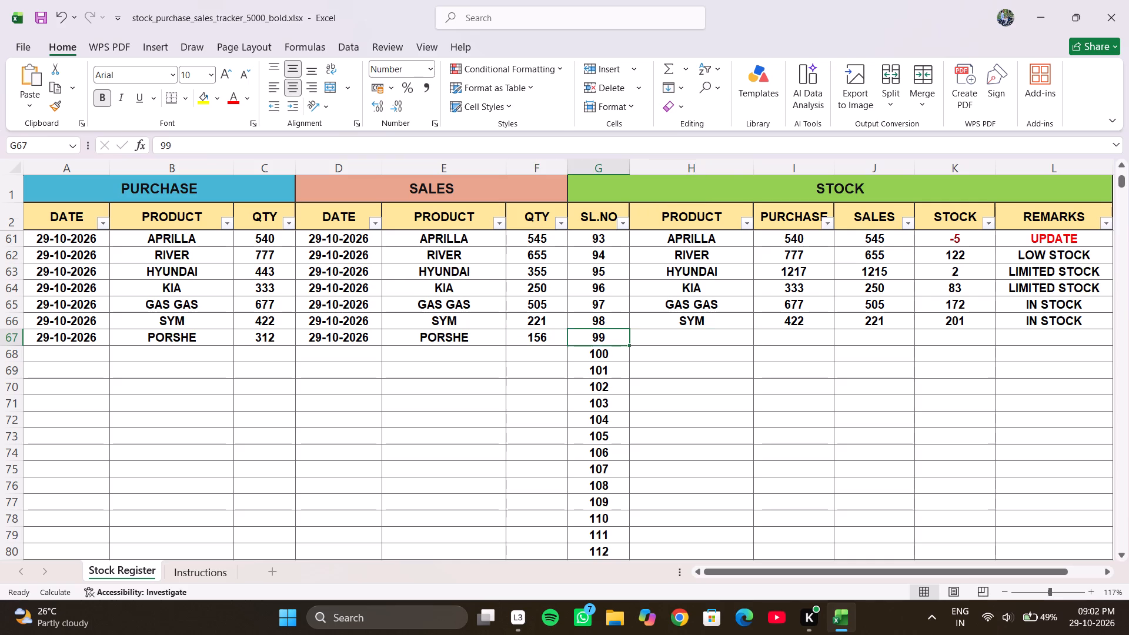
{"action": "key", "text": "Right"}
{"action": "key", "text": "o"}
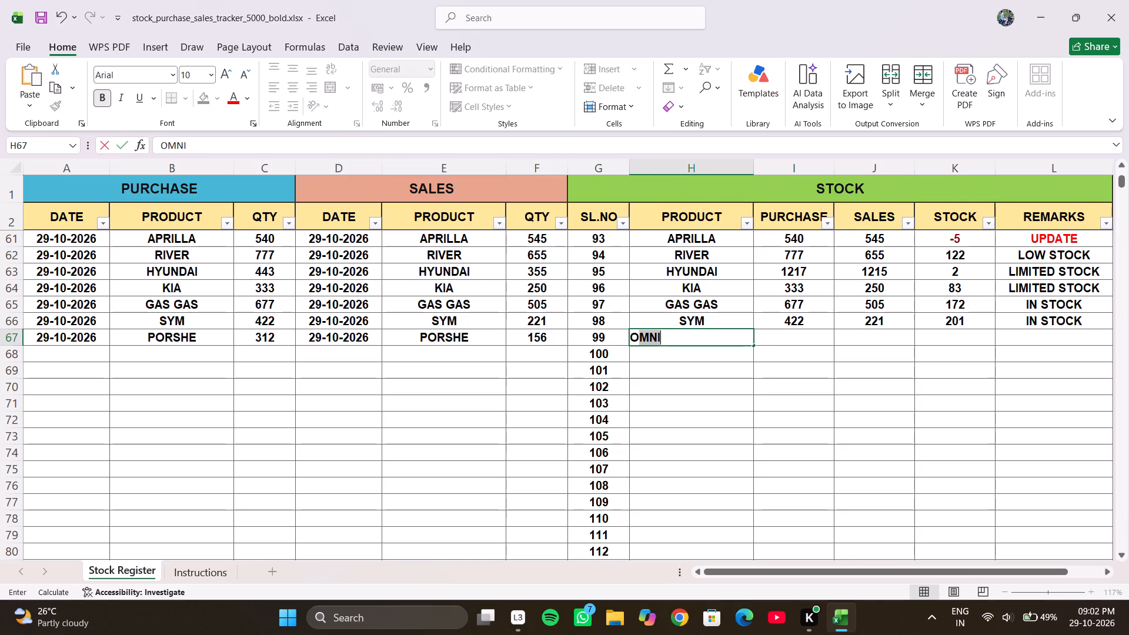
{"action": "key", "text": "BackSpace"}
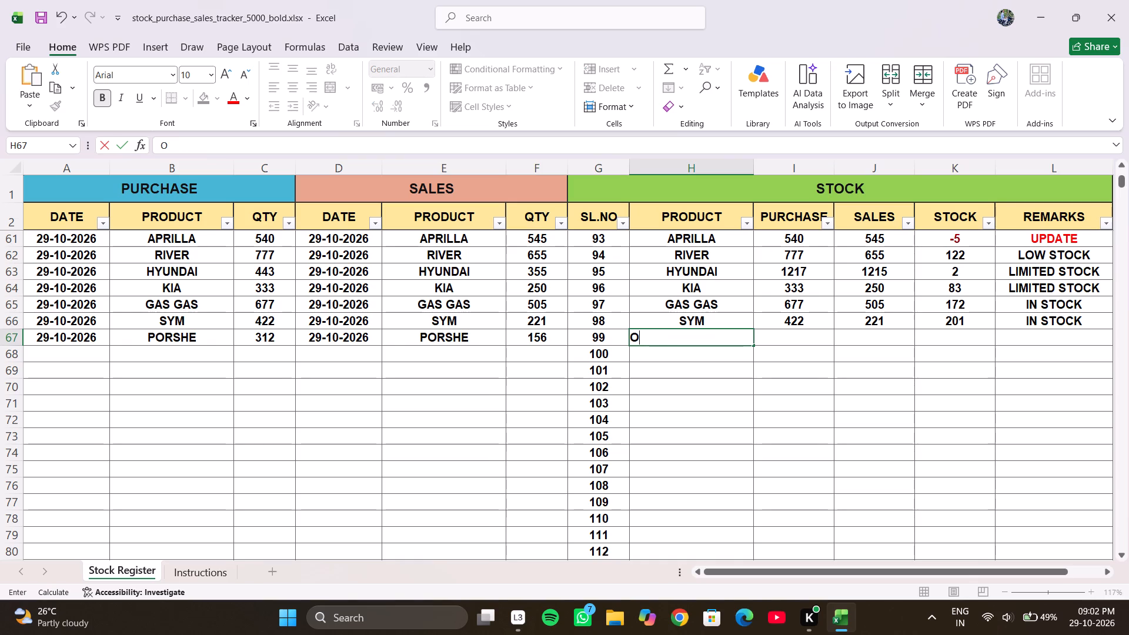
{"action": "key", "text": "p"}
{"action": "key", "text": "BackSpace"}
{"action": "key", "text": "BackSpace"}
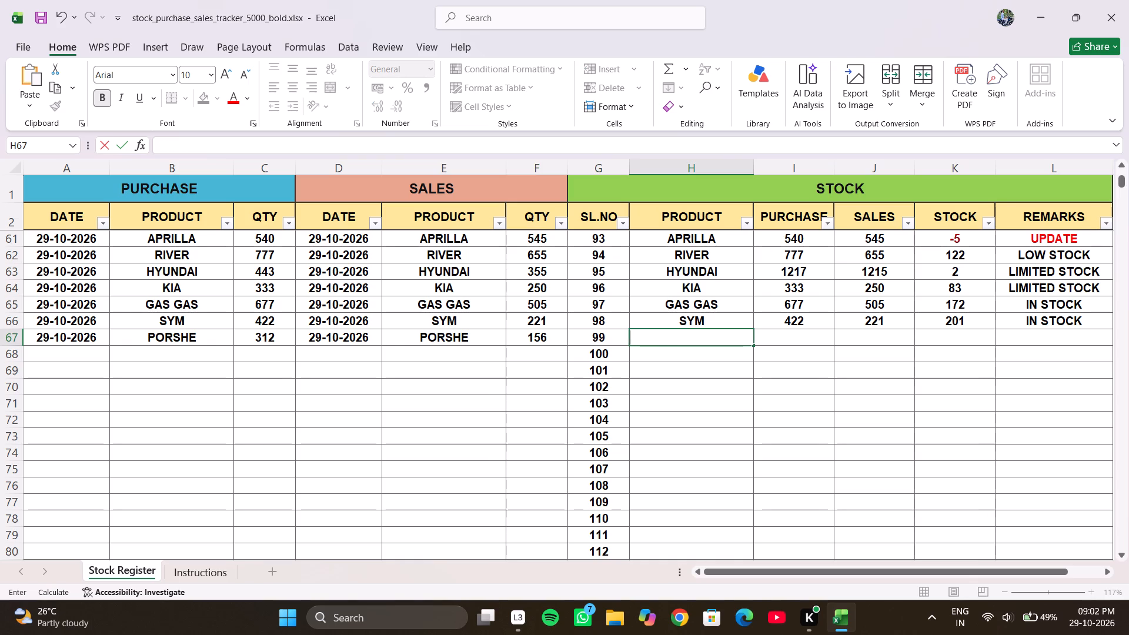
{"action": "type", "text": "PO"}
{"action": "key", "text": "Right"}
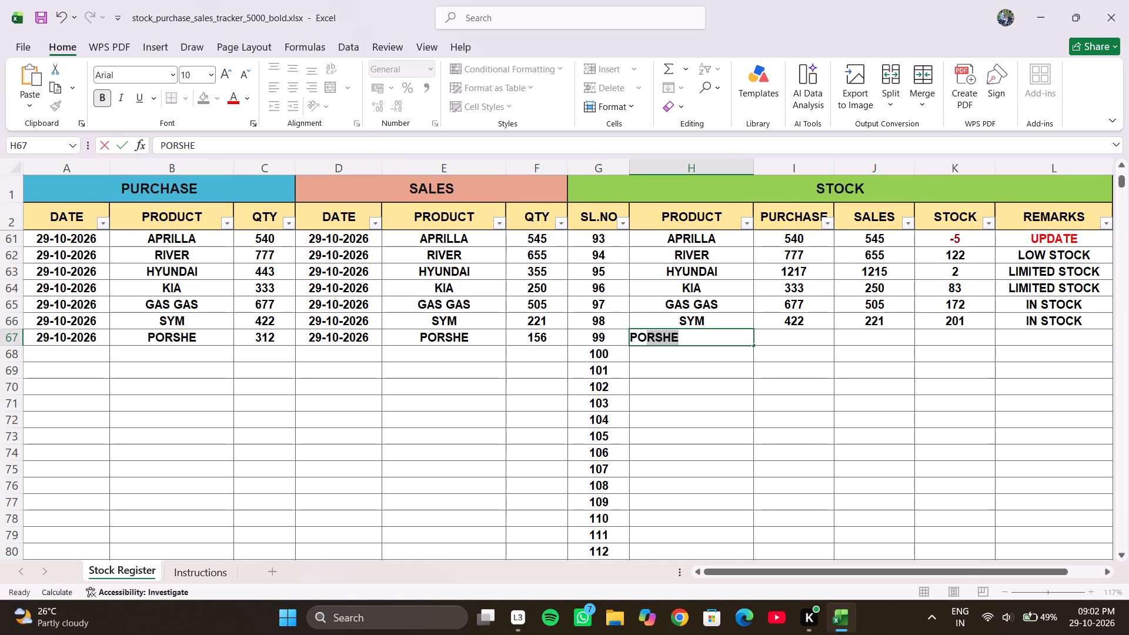
Enter the remark IN STOCK for PORSHE in row 67 and move to the PURCHASE date cell of row 68.
{"action": "key", "text": "Right"}
{"action": "key", "text": "Right"}
{"action": "key", "text": "Right"}
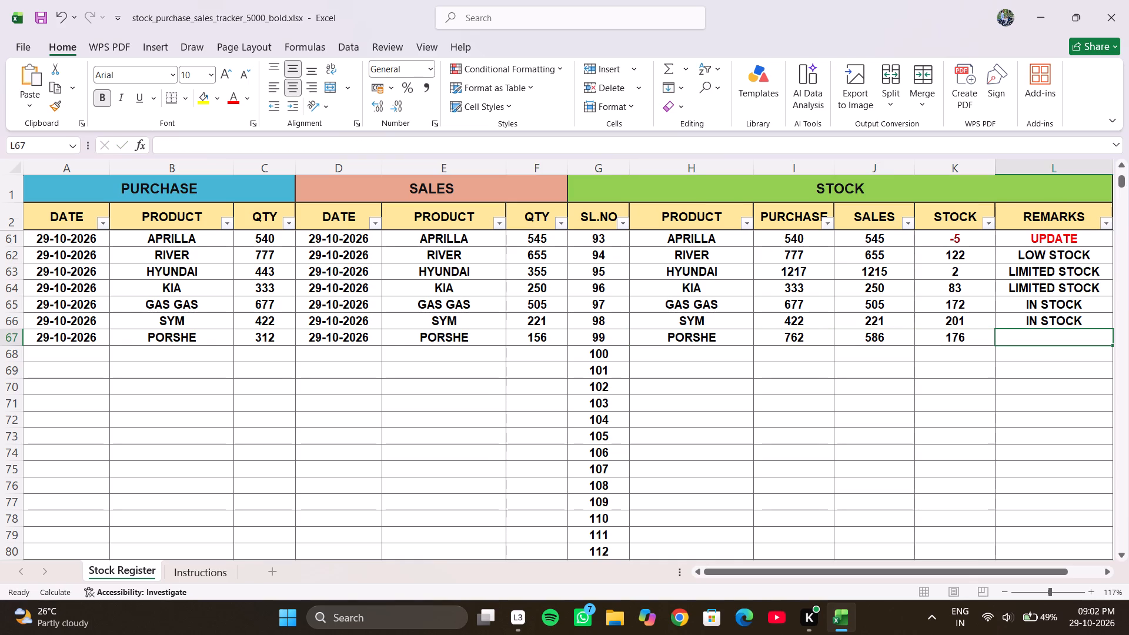
{"action": "type", "text": "IN"}
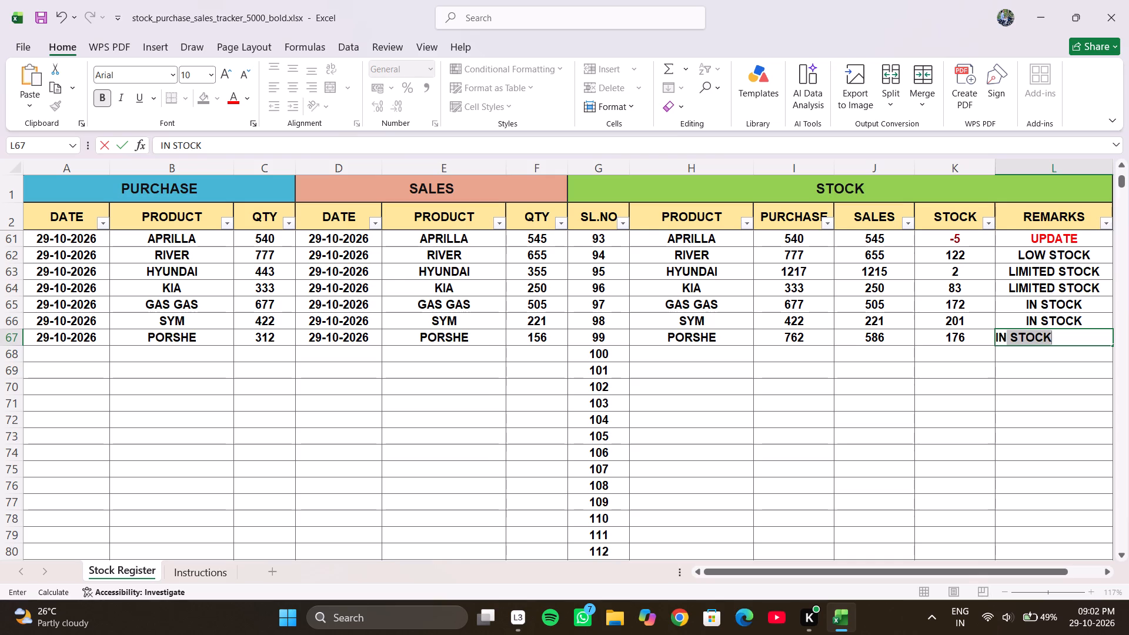
{"action": "key", "text": "Down"}
{"action": "key", "text": "Left"}
{"action": "key", "text": "Left"}
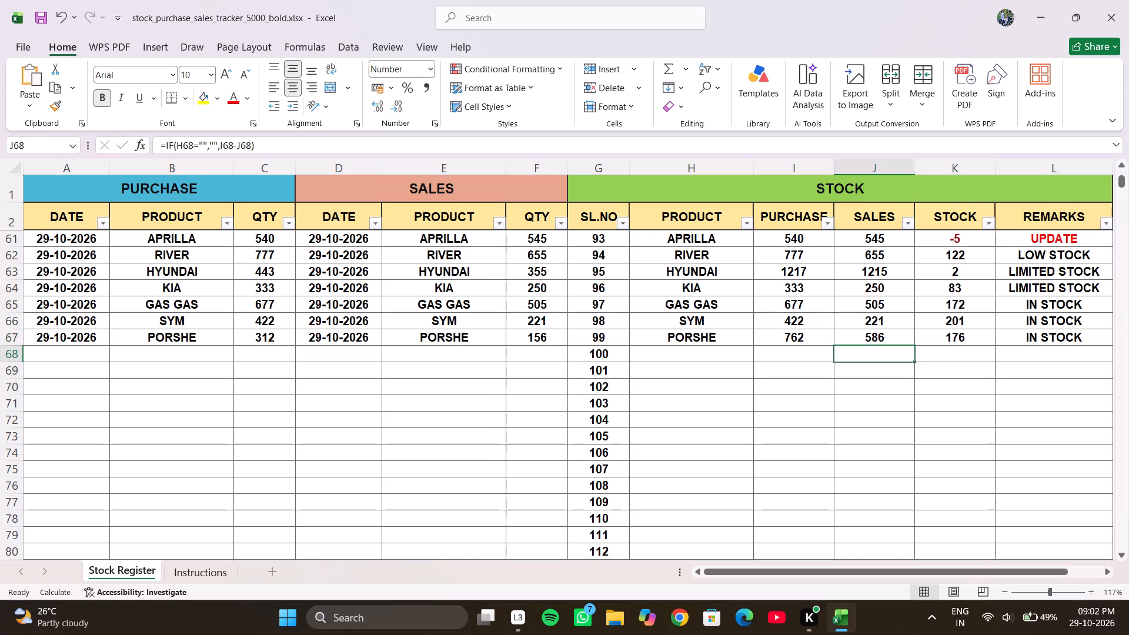
{"action": "key", "text": "Left"}
{"action": "key", "text": "Left"}
{"action": "key", "text": "Left"}
{"action": "key", "text": "Left"}
{"action": "key", "text": "Left"}
{"action": "key", "text": "Left"}
{"action": "key", "text": "Left"}
{"action": "key", "text": "Left"}
{"action": "key", "text": "Left"}
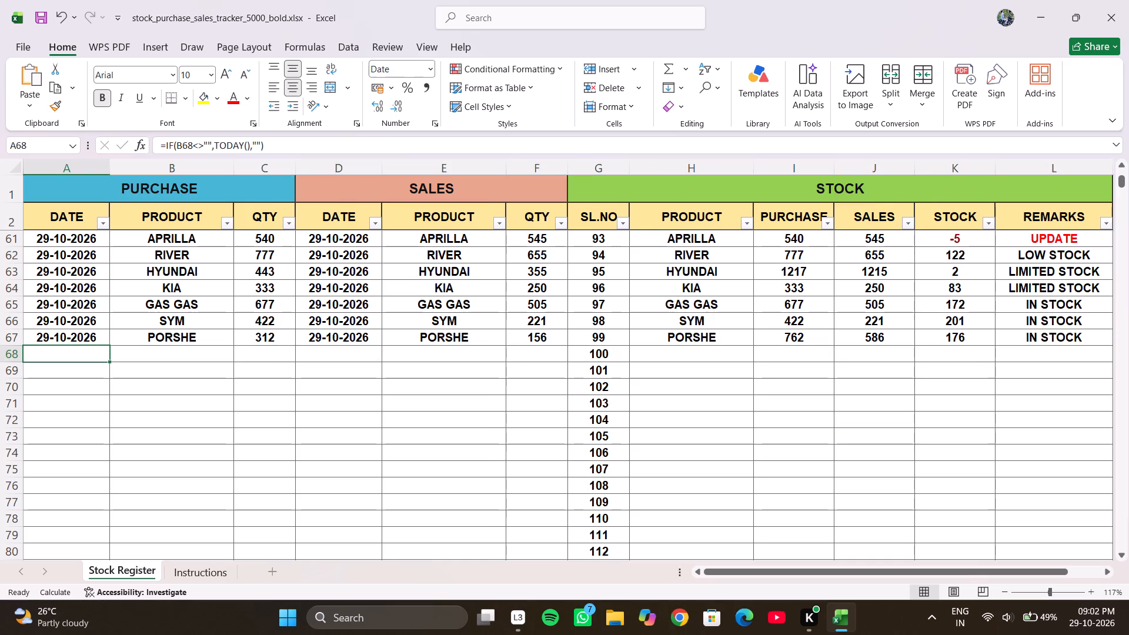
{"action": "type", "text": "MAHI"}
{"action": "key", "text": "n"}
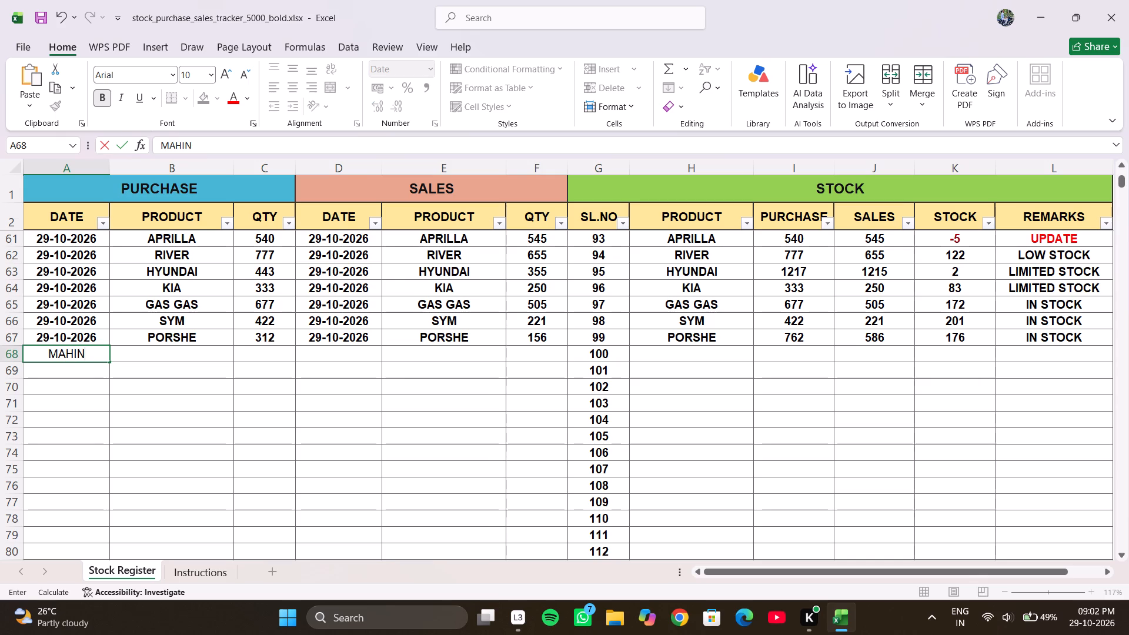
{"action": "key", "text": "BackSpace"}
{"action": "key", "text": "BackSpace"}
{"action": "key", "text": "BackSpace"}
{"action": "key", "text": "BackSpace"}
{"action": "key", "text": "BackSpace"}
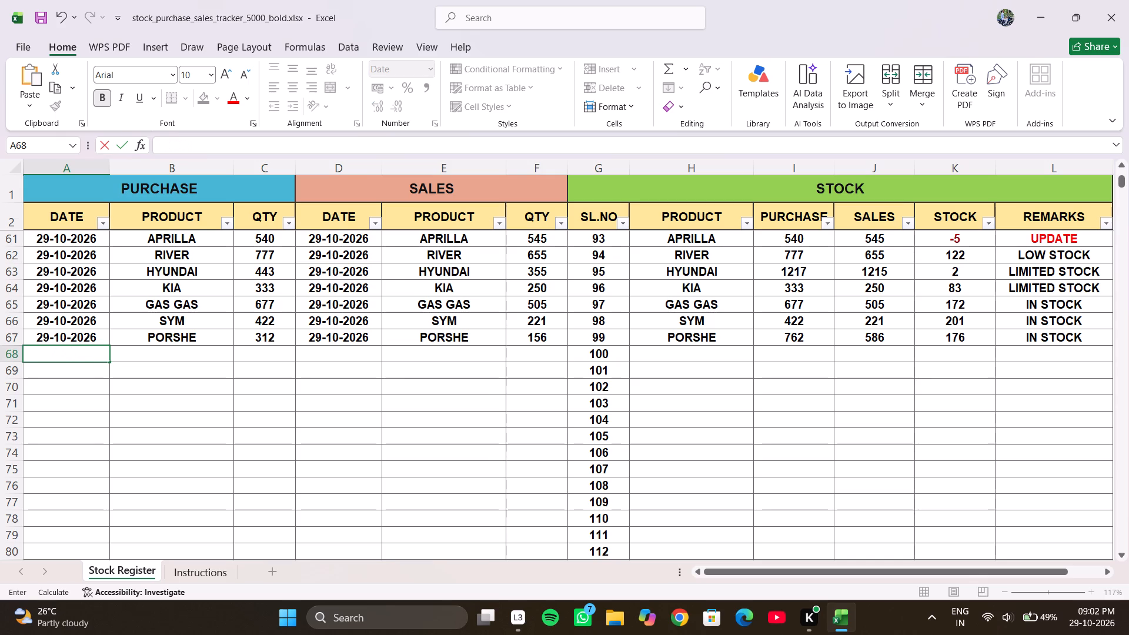
Enter the date 29-10-2026, product MAHINDRA and quantity 342 in row 68 of the PURCHASE section.
{"action": "type", "text": "29-10-2026"}
{"action": "key", "text": "Right"}
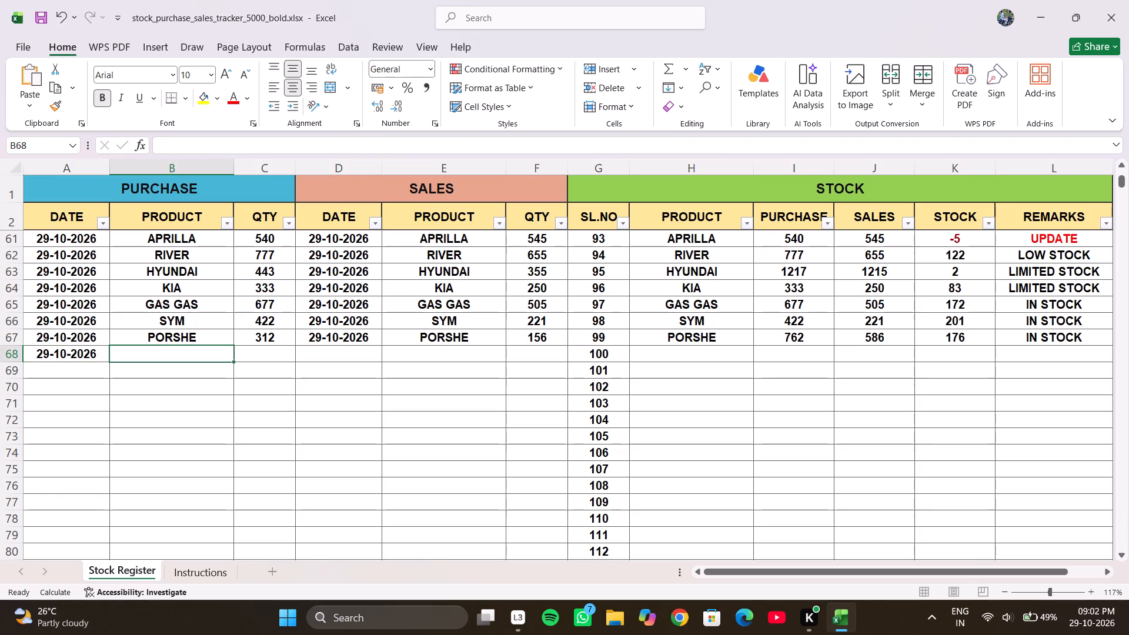
{"action": "type", "text": "MA"}
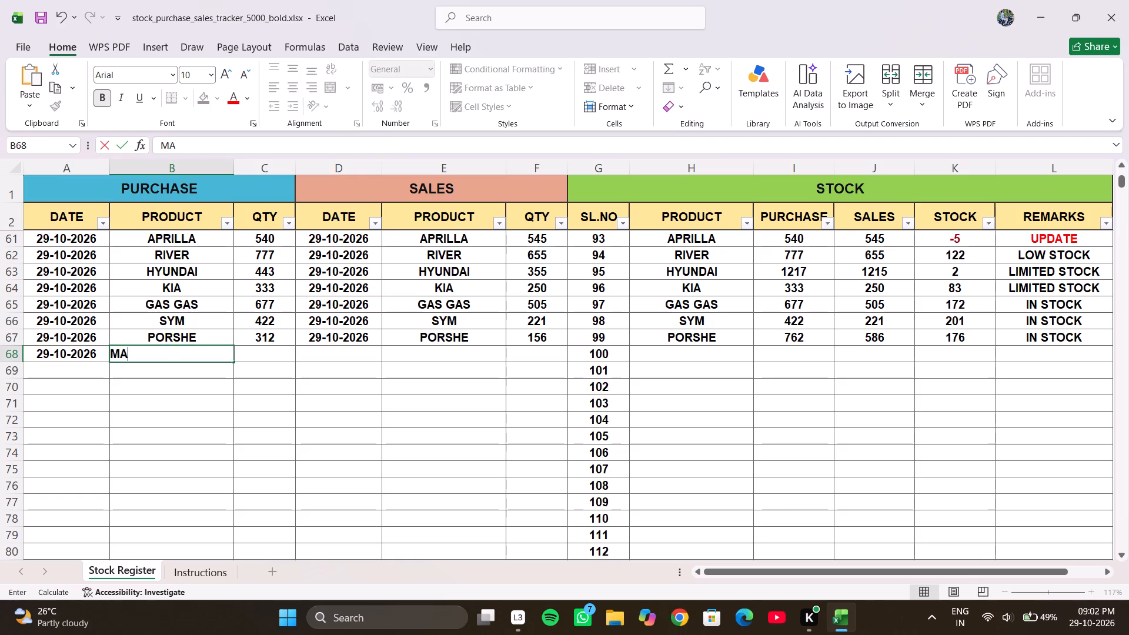
{"action": "type", "text": "HIND"}
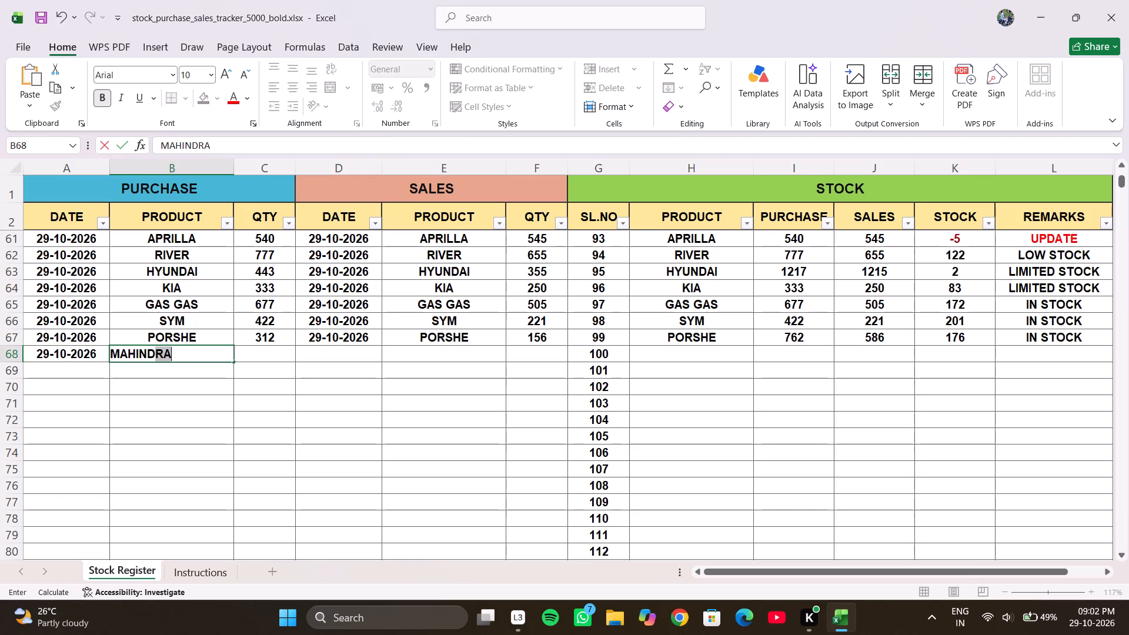
{"action": "key", "text": "Right"}
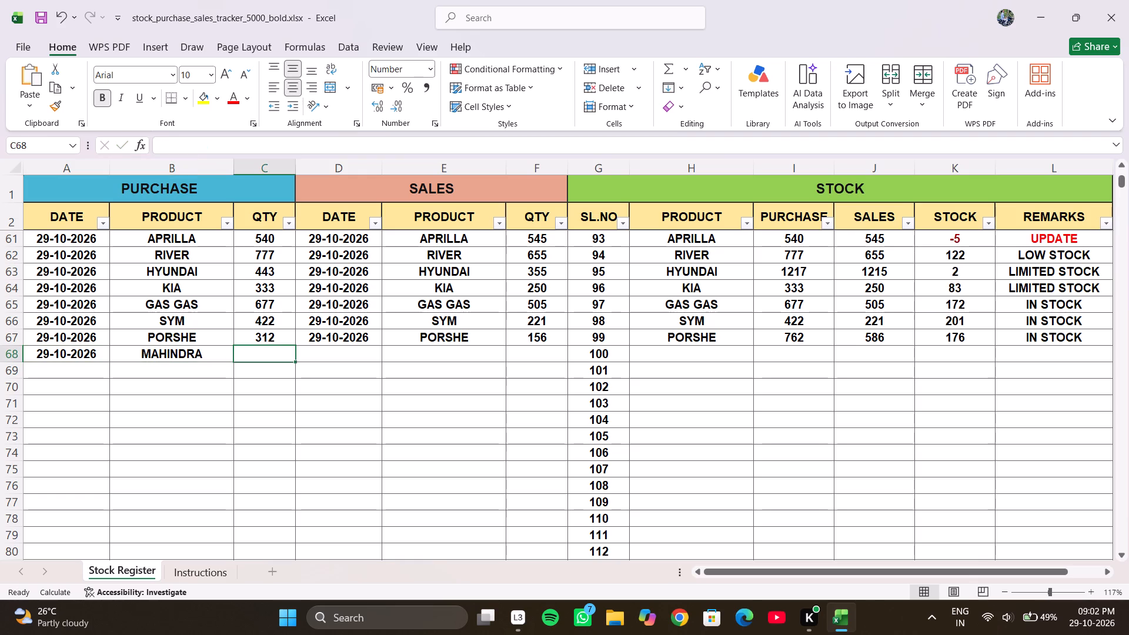
{"action": "type", "text": "34"}
{"action": "key", "text": "2"}
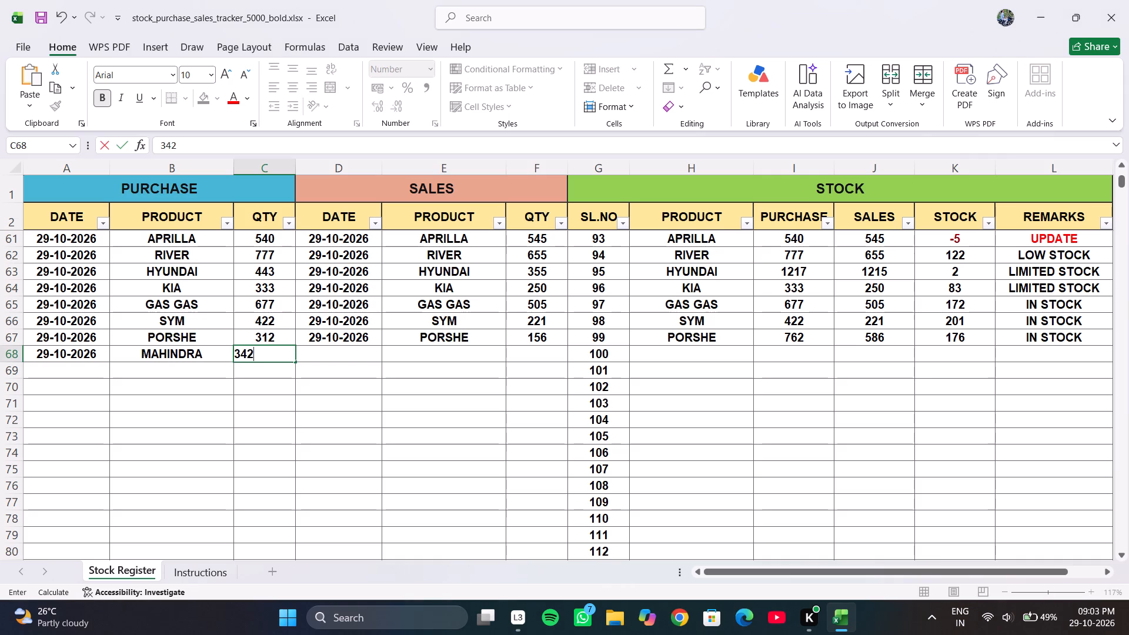
{"action": "key", "text": "Right"}
Enter the date 29-10-2026, product MAHINDRA and quantity 144 in row 68 of the SALES section.
{"action": "key", "text": "2"}
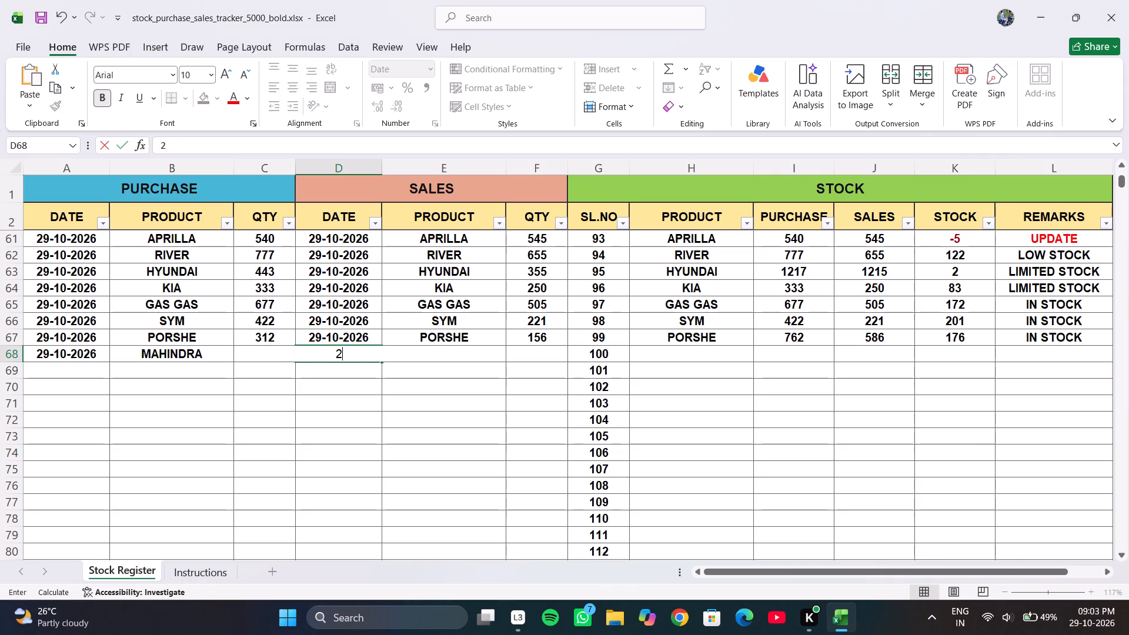
{"action": "type", "text": "9-="}
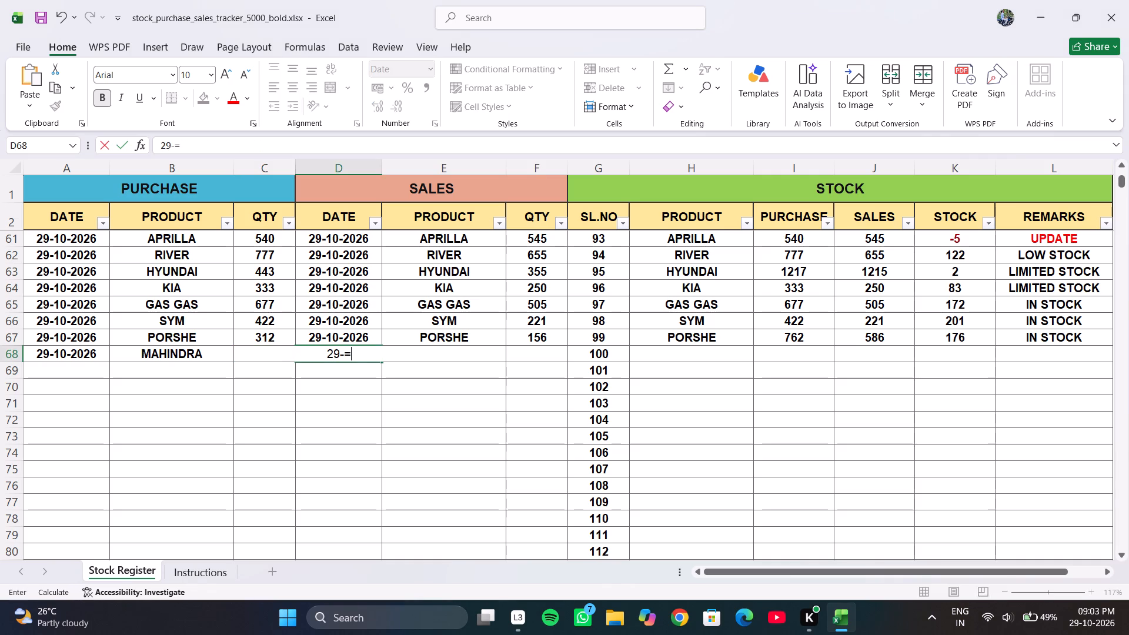
{"action": "key", "text": "BackSpace"}
{"action": "key", "text": "2"}
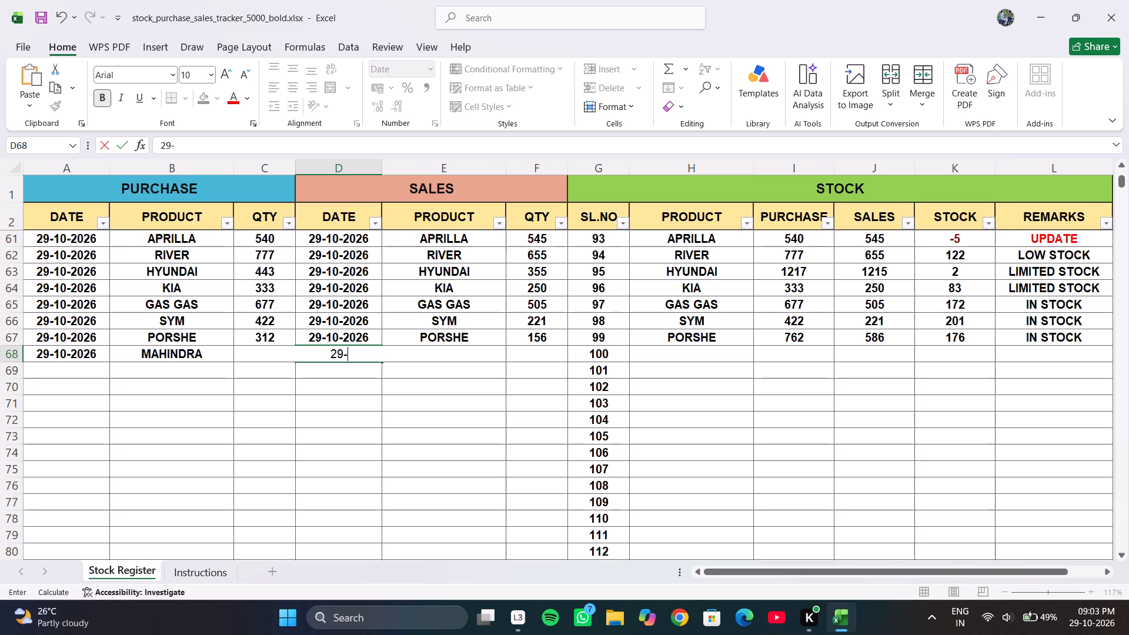
{"action": "key", "text": "BackSpace"}
{"action": "type", "text": "10"}
{"action": "key", "text": "minus"}
{"action": "type", "text": "2026"}
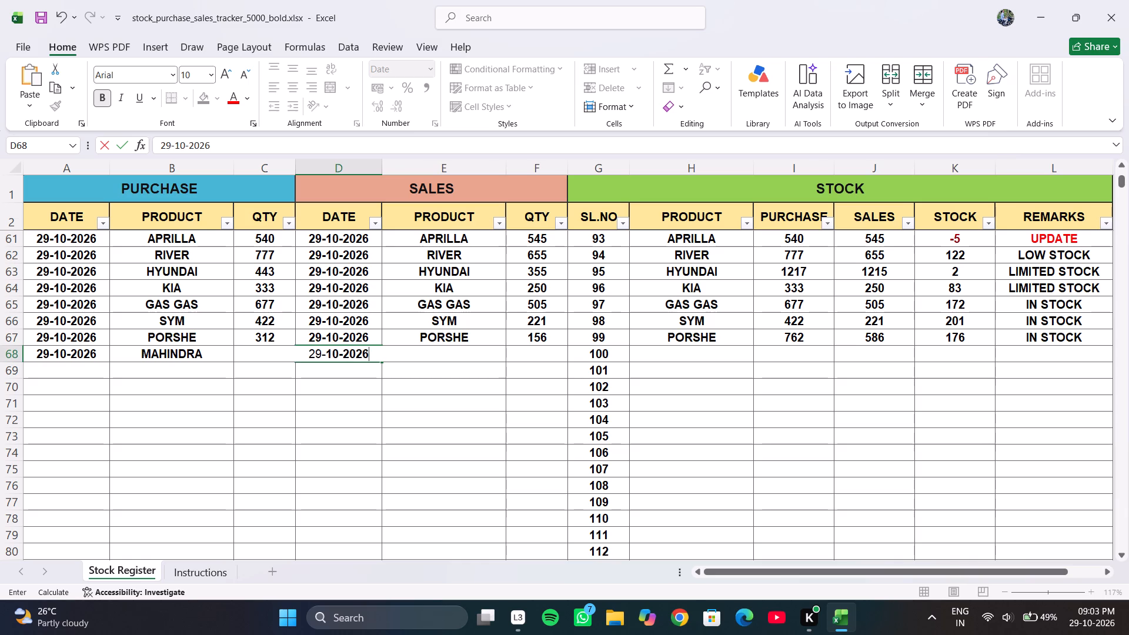
{"action": "key", "text": "Right"}
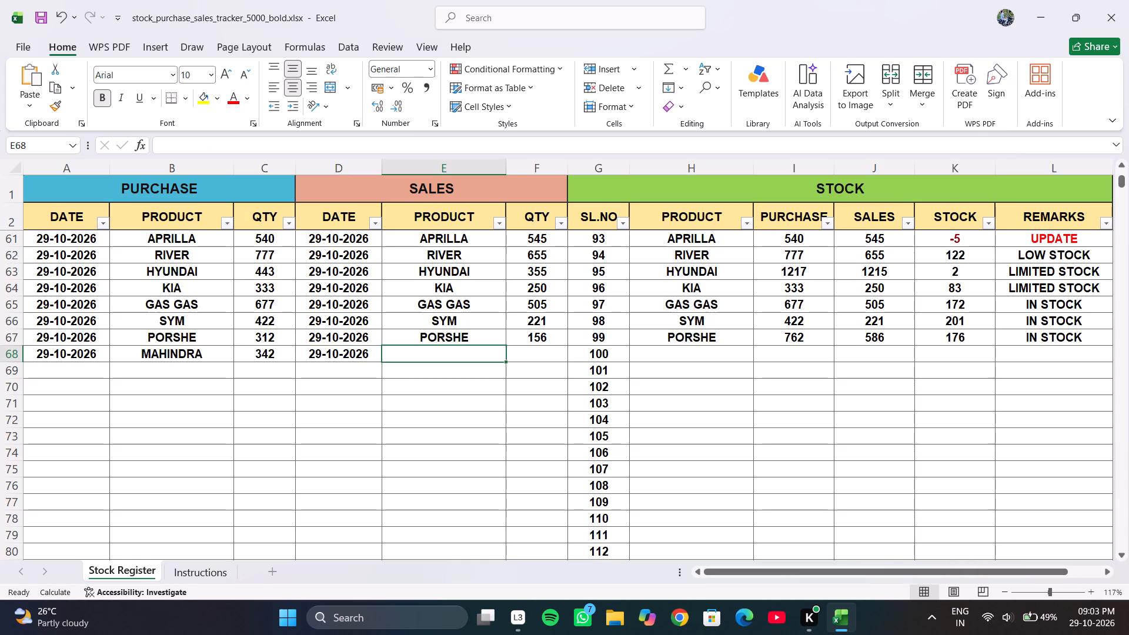
{"action": "key", "text": "m"}
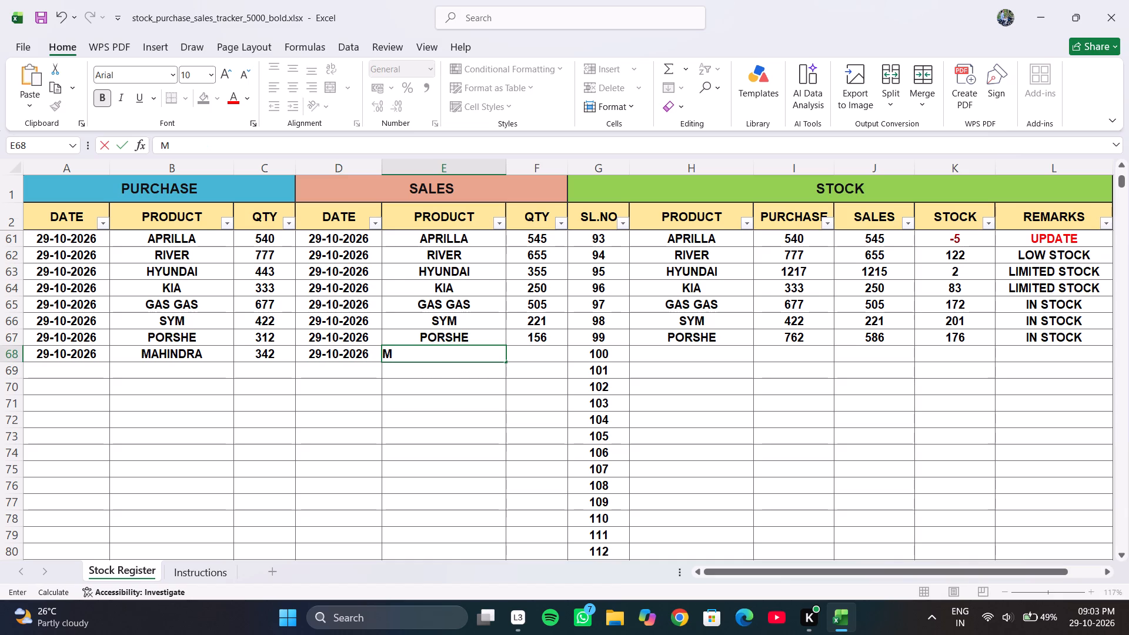
{"action": "key", "text": "a"}
{"action": "key", "text": "Right"}
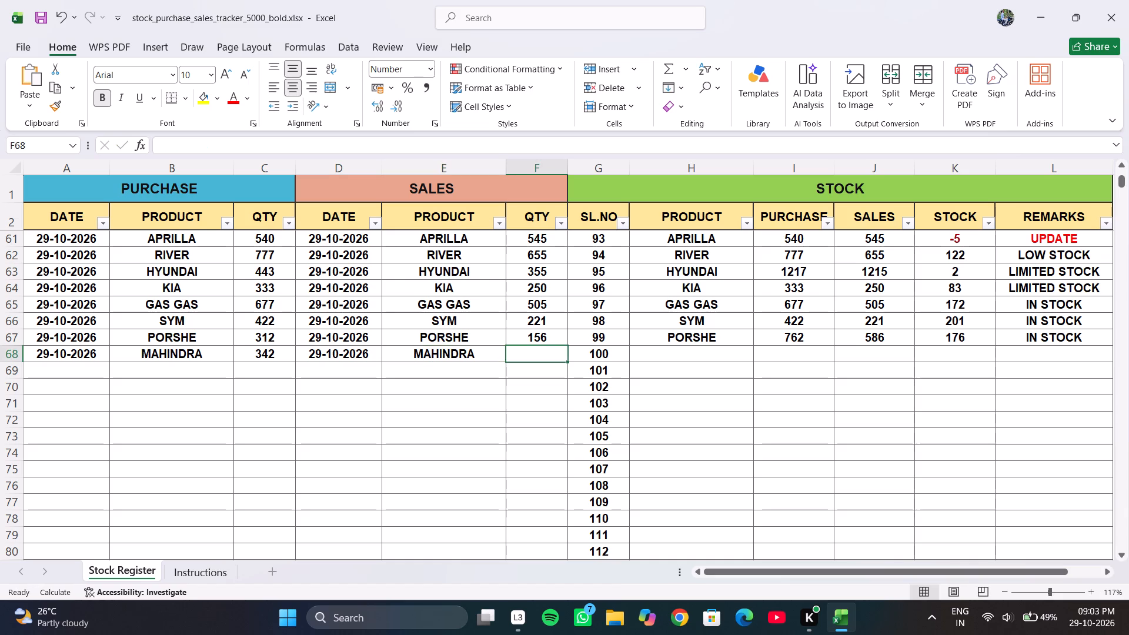
{"action": "type", "text": "144"}
{"action": "key", "text": "Right"}
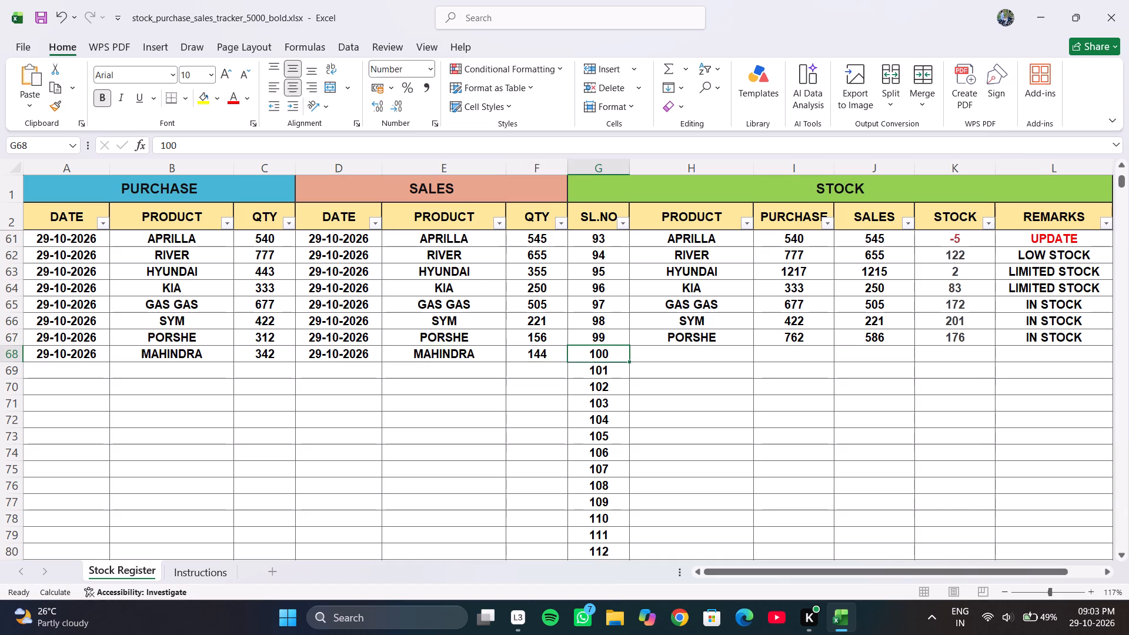
Enter product MAHINDRA in row 68 of the STOCK section.
{"action": "key", "text": "Right"}
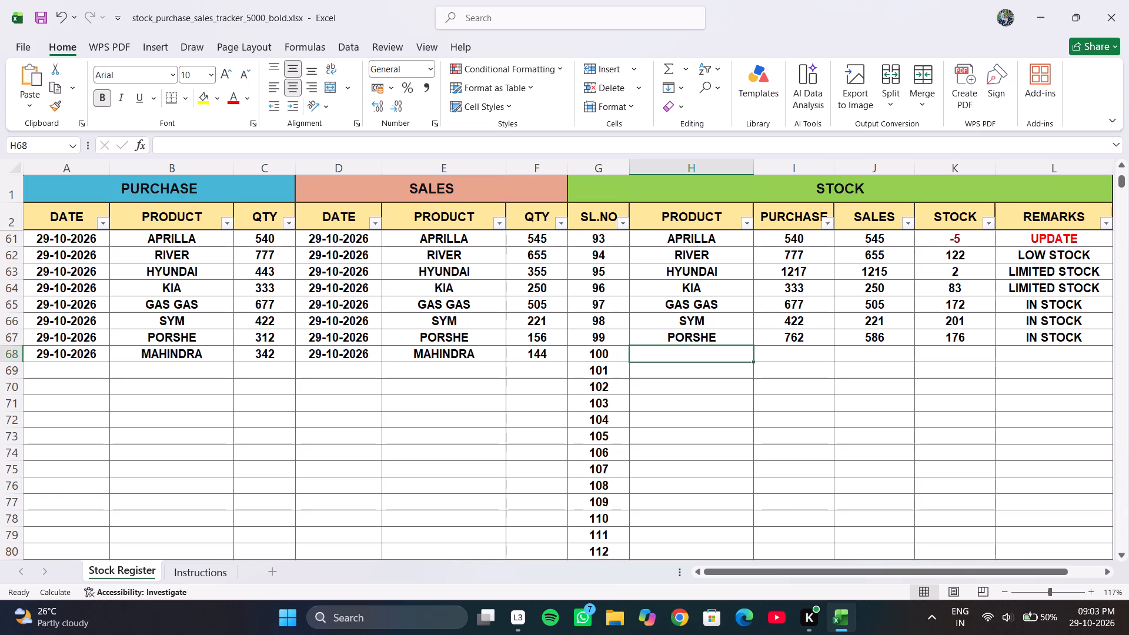
{"action": "type", "text": "MAHI"}
{"action": "key", "text": "Right"}
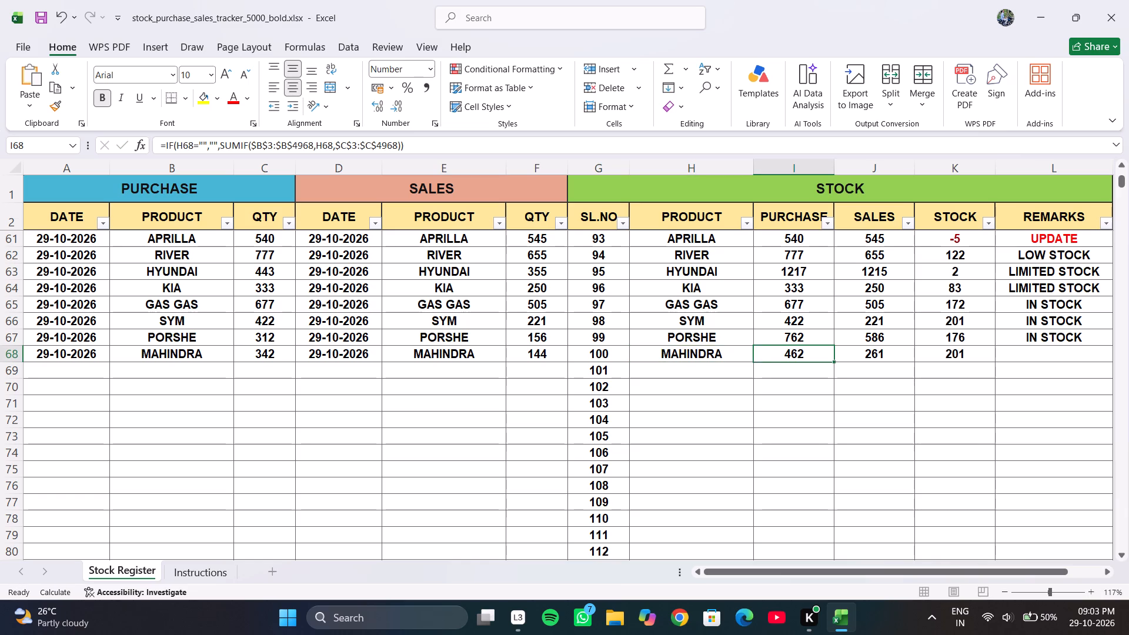
{"action": "key", "text": "Right"}
{"action": "key", "text": "Right"}
{"action": "key", "text": "Right"}
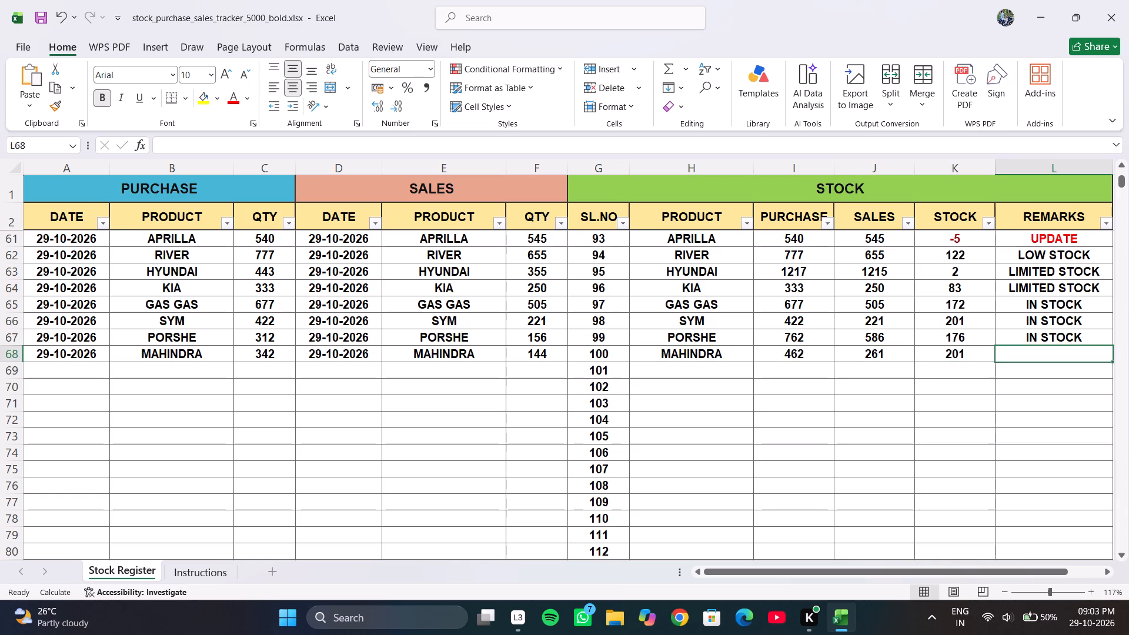
Enter the date 29-10-2026 in row 69 of the PURCHASE section.
{"action": "key", "text": "Down"}
{"action": "key", "text": "Left"}
{"action": "key", "text": "Left"}
{"action": "key", "text": "Left"}
{"action": "key", "text": "Left"}
{"action": "key", "text": "Left"}
{"action": "key", "text": "Left"}
{"action": "key", "text": "Left"}
{"action": "key", "text": "Left"}
{"action": "key", "text": "Left"}
{"action": "key", "text": "Left"}
{"action": "key", "text": "Left"}
{"action": "key", "text": "Left"}
{"action": "key", "text": "Left"}
{"action": "key", "text": "Left"}
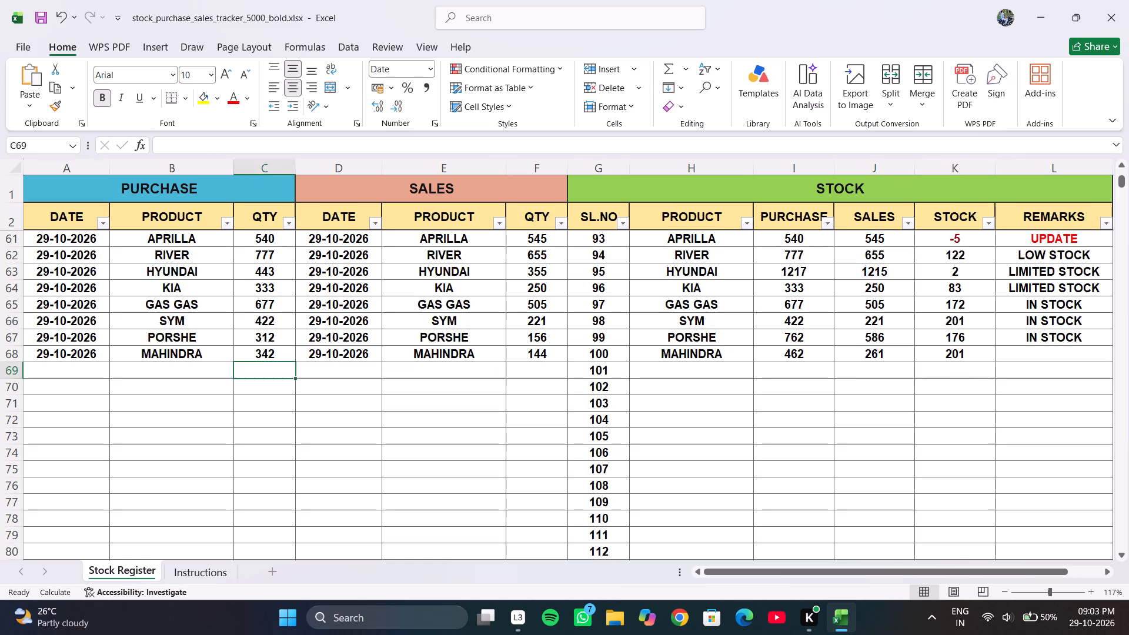
{"action": "type", "text": "29-"}
{"action": "type", "text": "19"}
{"action": "key", "text": "BackSpace"}
{"action": "type", "text": "0-20"}
{"action": "type", "text": "26"}
{"action": "key", "text": "Right"}
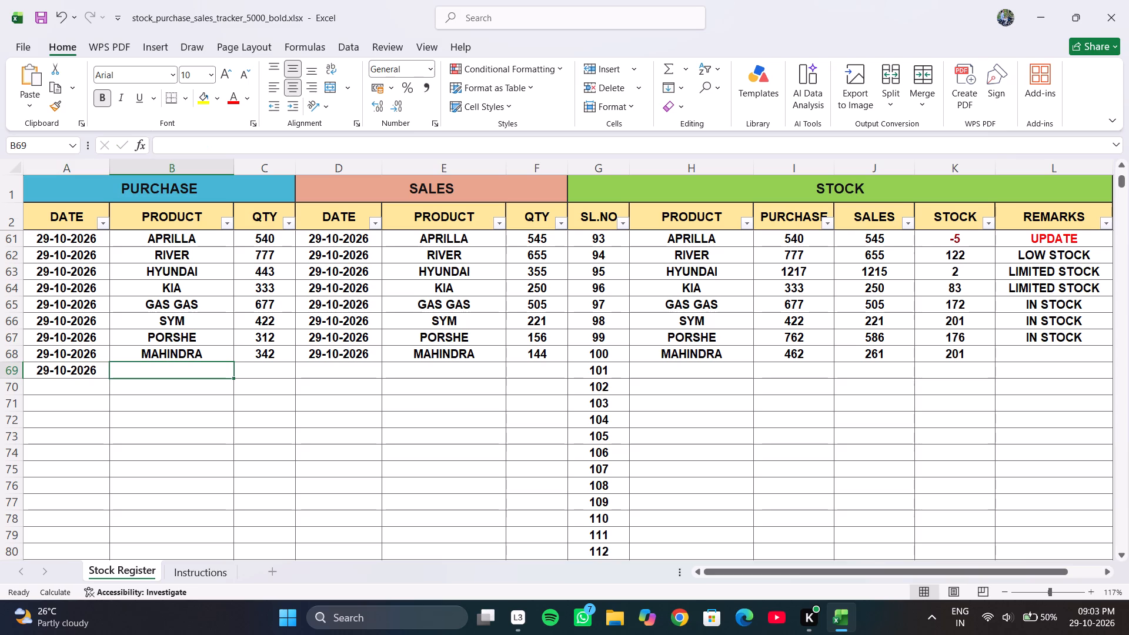
Enter product VOLKSWAGEN and quantity 167 in row 69 of the PURCHASE section.
{"action": "key", "text": "v"}
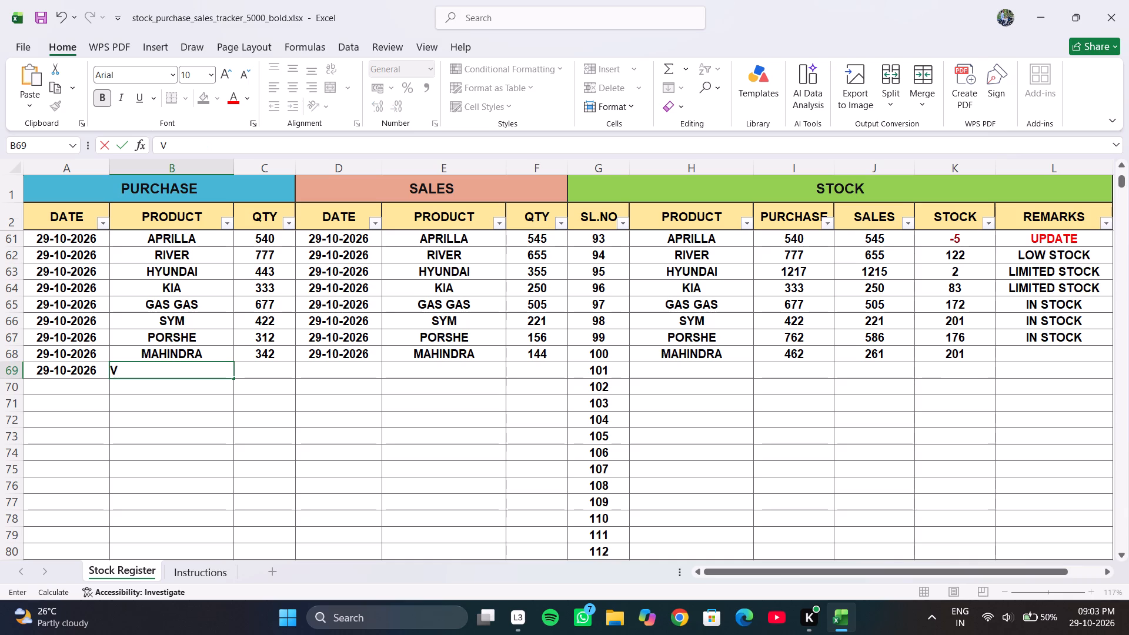
{"action": "type", "text": "OLK"}
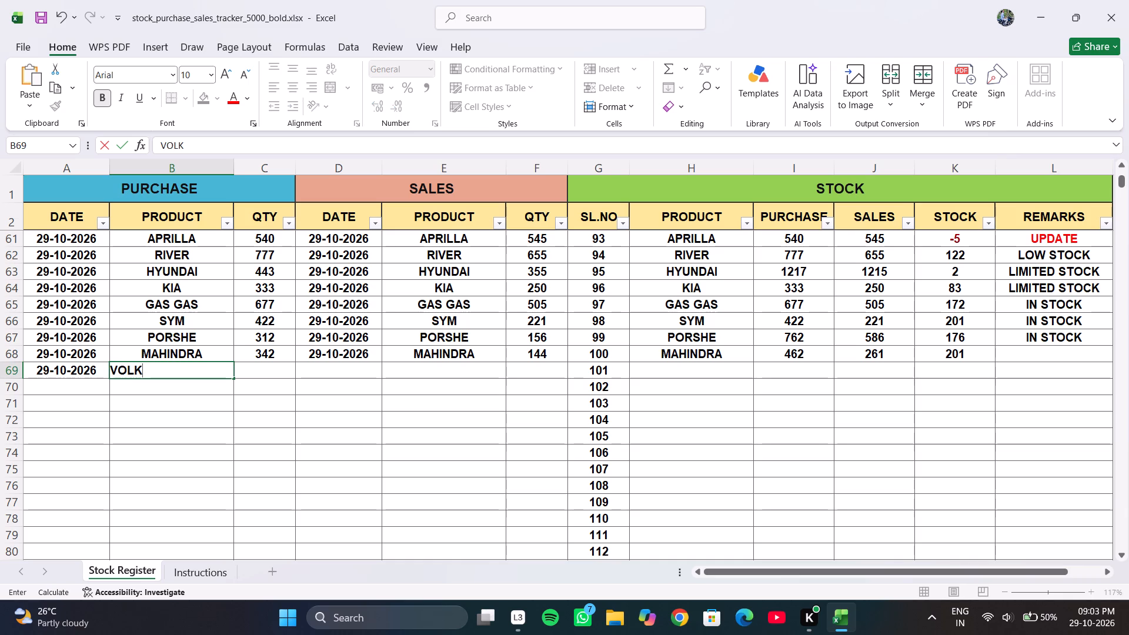
{"action": "type", "text": "SW"}
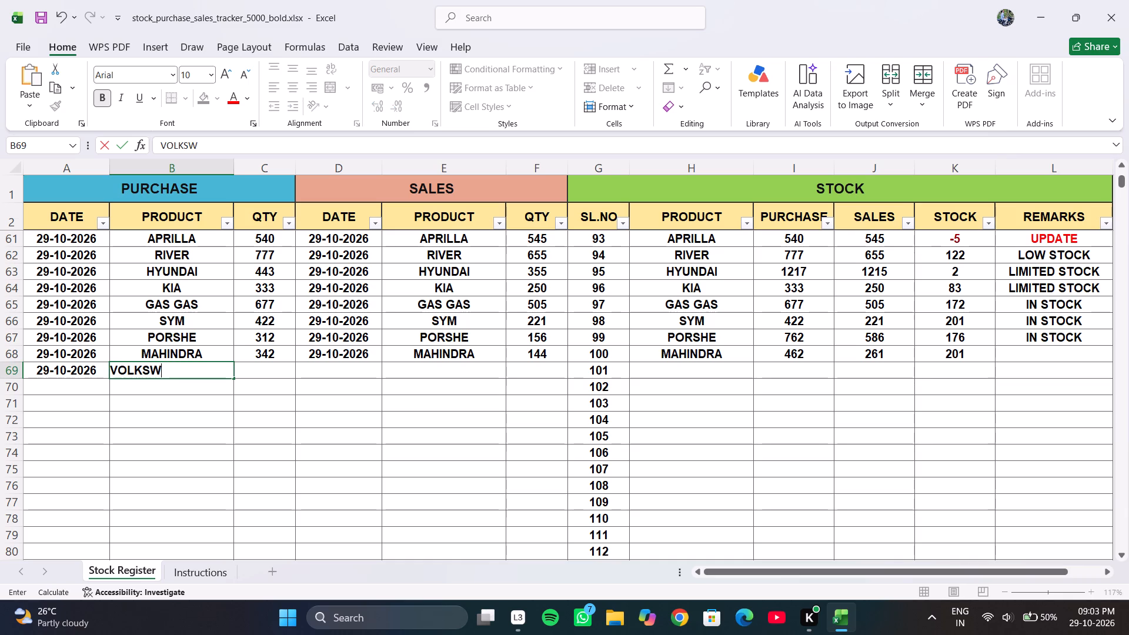
{"action": "type", "text": "AGE"}
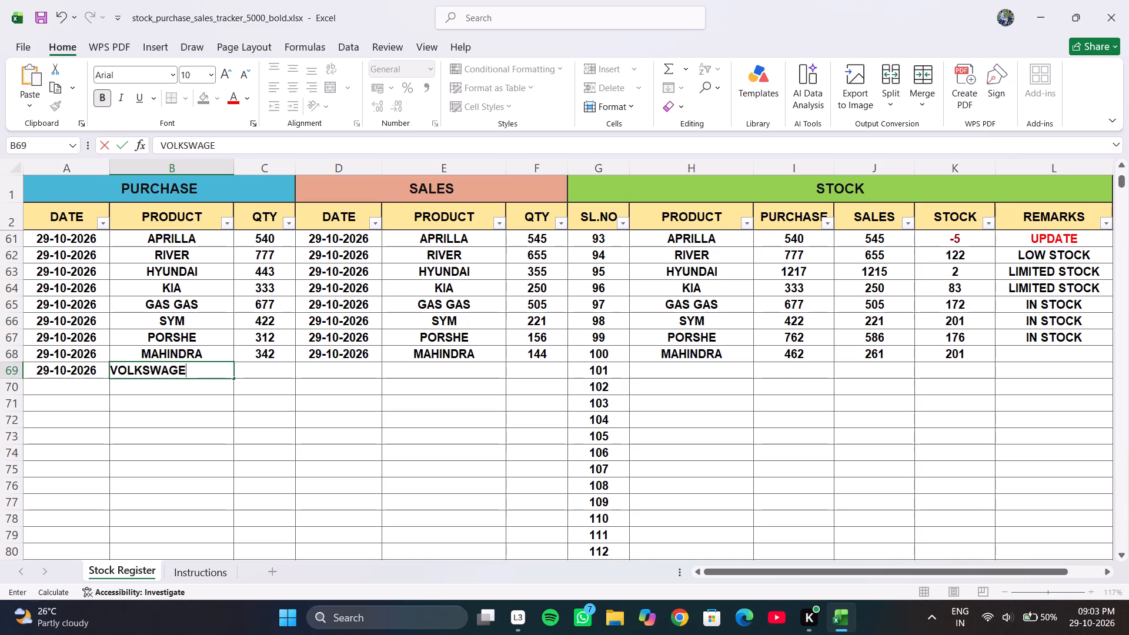
{"action": "key", "text": "n"}
{"action": "key", "text": "Right"}
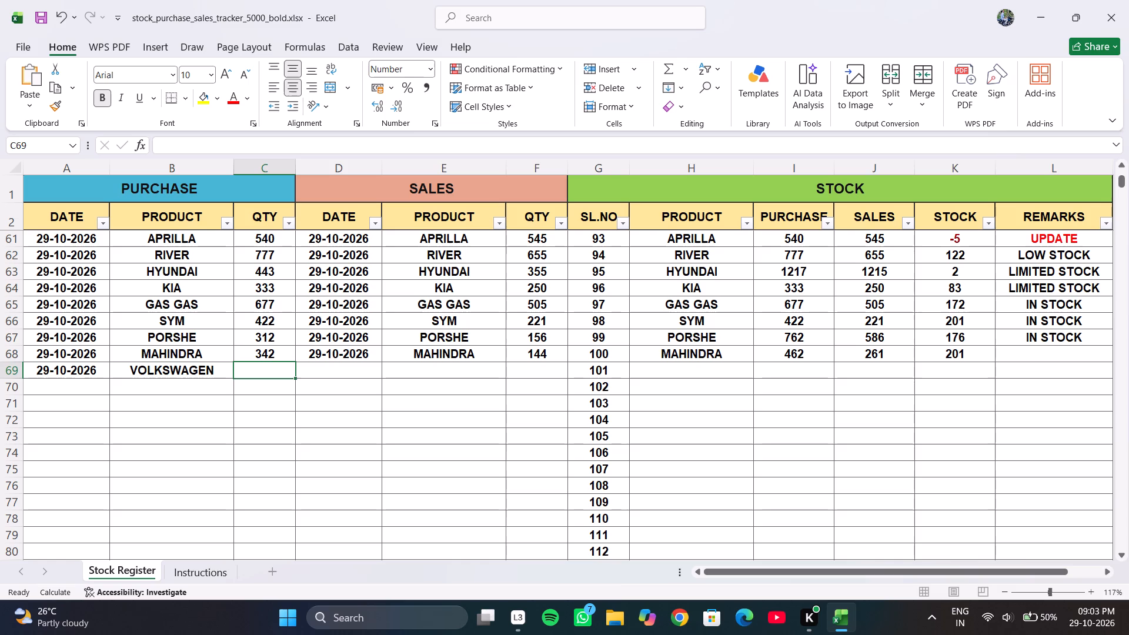
{"action": "key", "text": "1"}
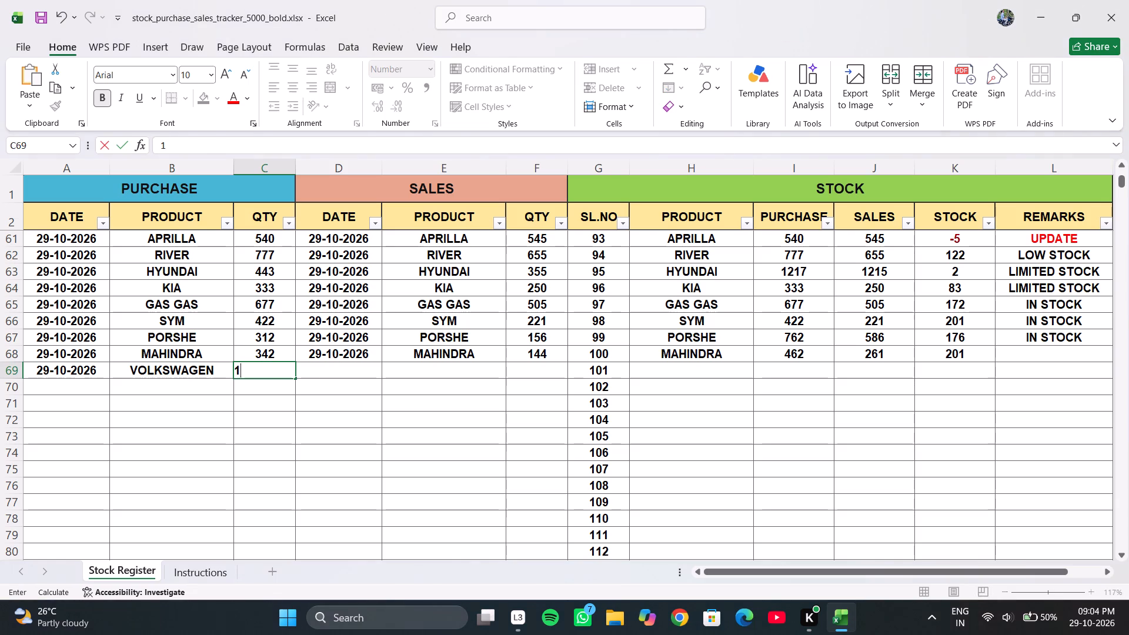
{"action": "key", "text": "6"}
{"action": "key", "text": "7"}
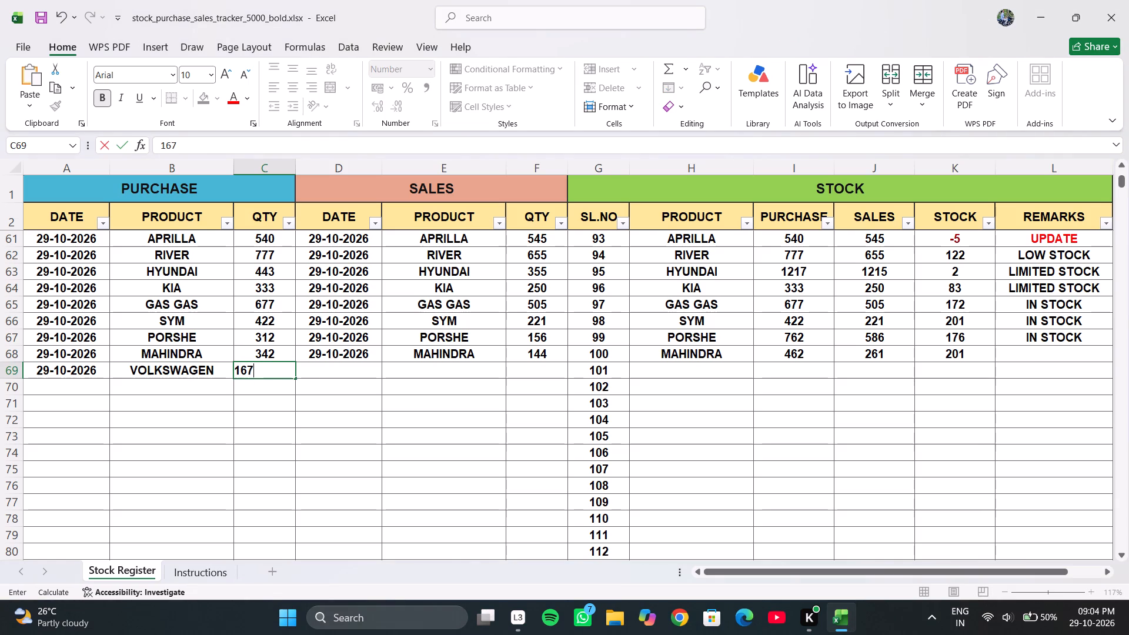
{"action": "key", "text": "Right"}
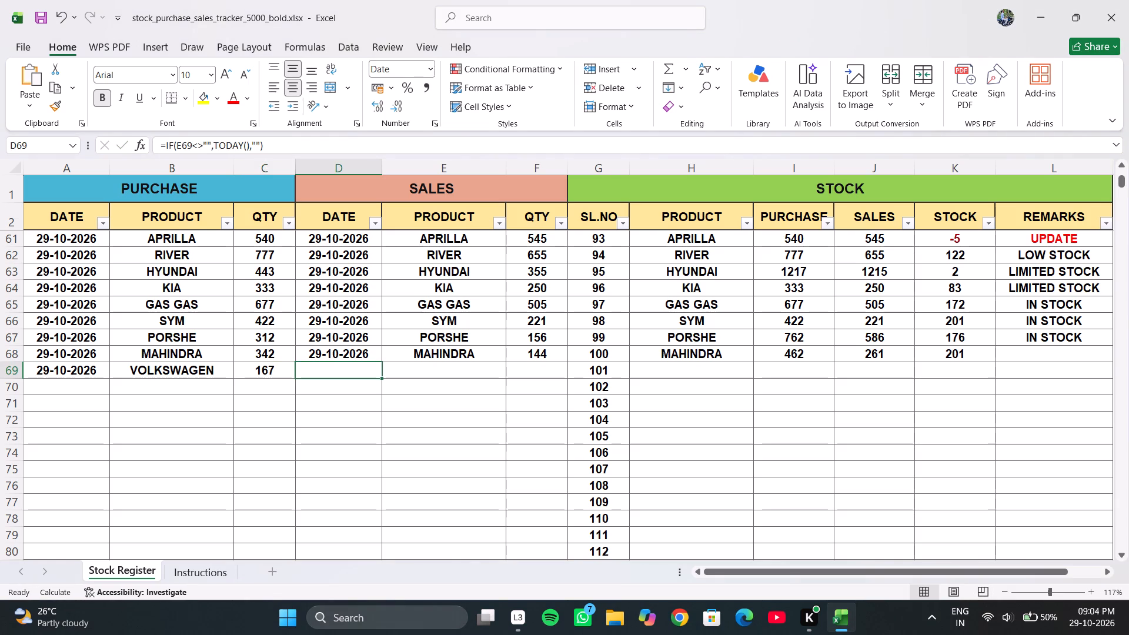
Enter the date 29-10-2026, product VOLKSWAGEN and quantity 39 in row 69 of the SALES section.
{"action": "key", "text": "2"}
{"action": "type", "text": "9-10"}
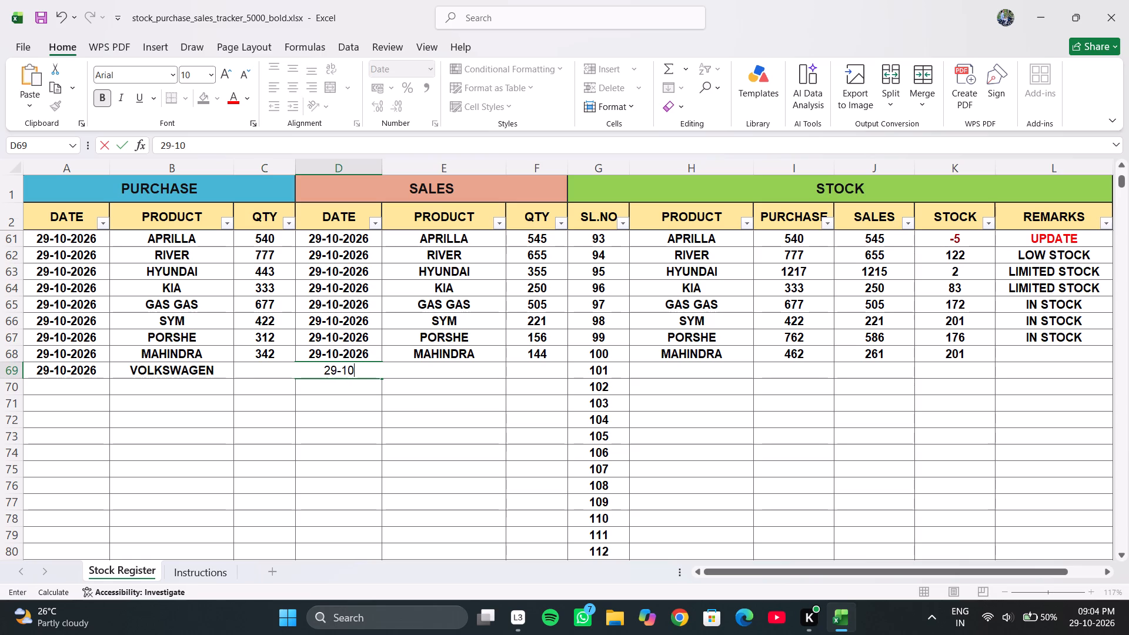
{"action": "key", "text": "minus"}
{"action": "type", "text": "2026"}
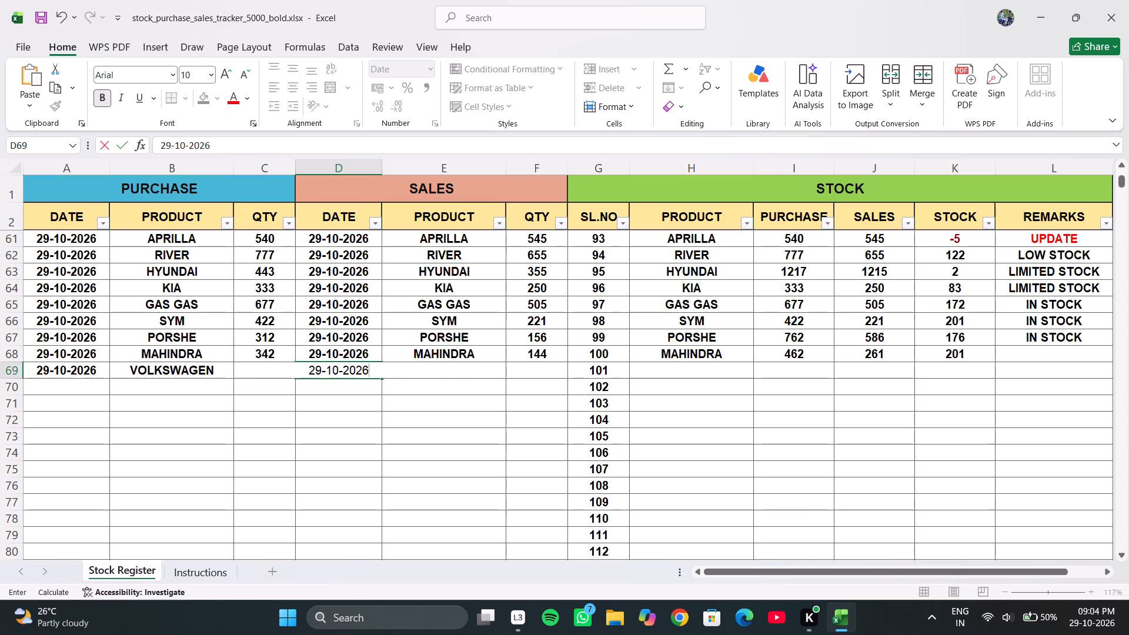
{"action": "key", "text": "Right"}
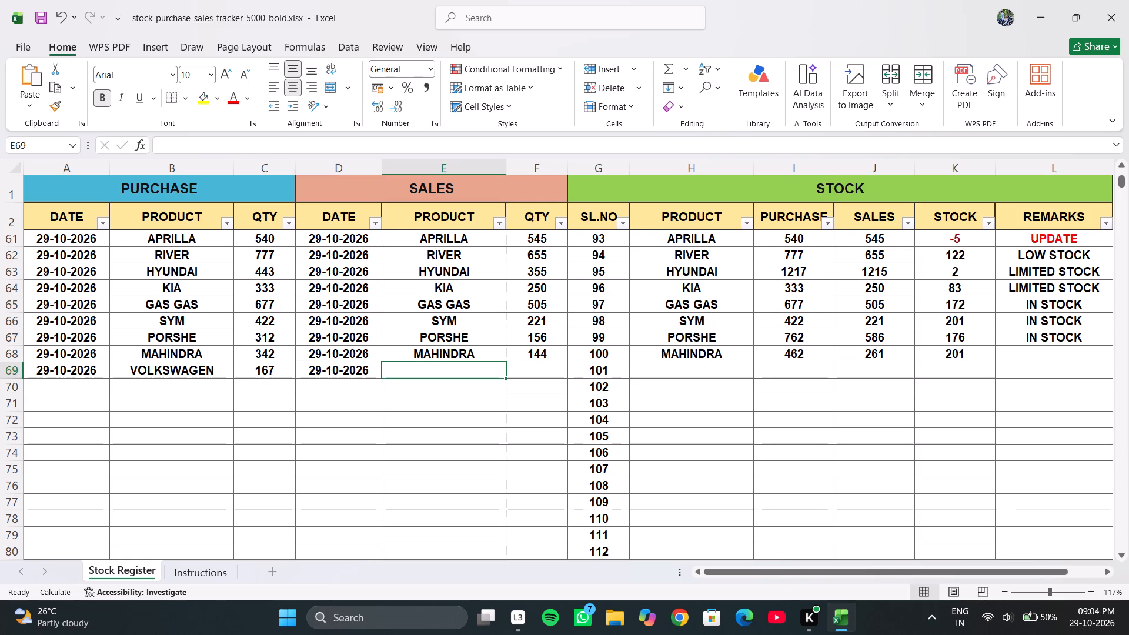
{"action": "type", "text": "VOLK"}
{"action": "type", "text": "SWAGEN"}
{"action": "key", "text": "Right"}
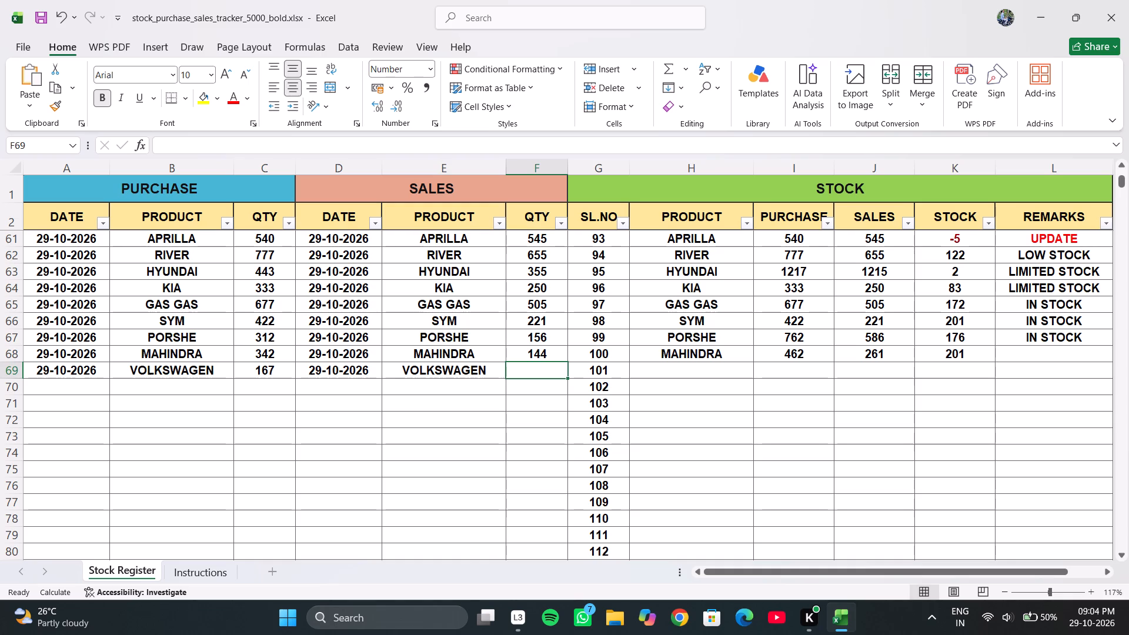
{"action": "key", "text": "3"}
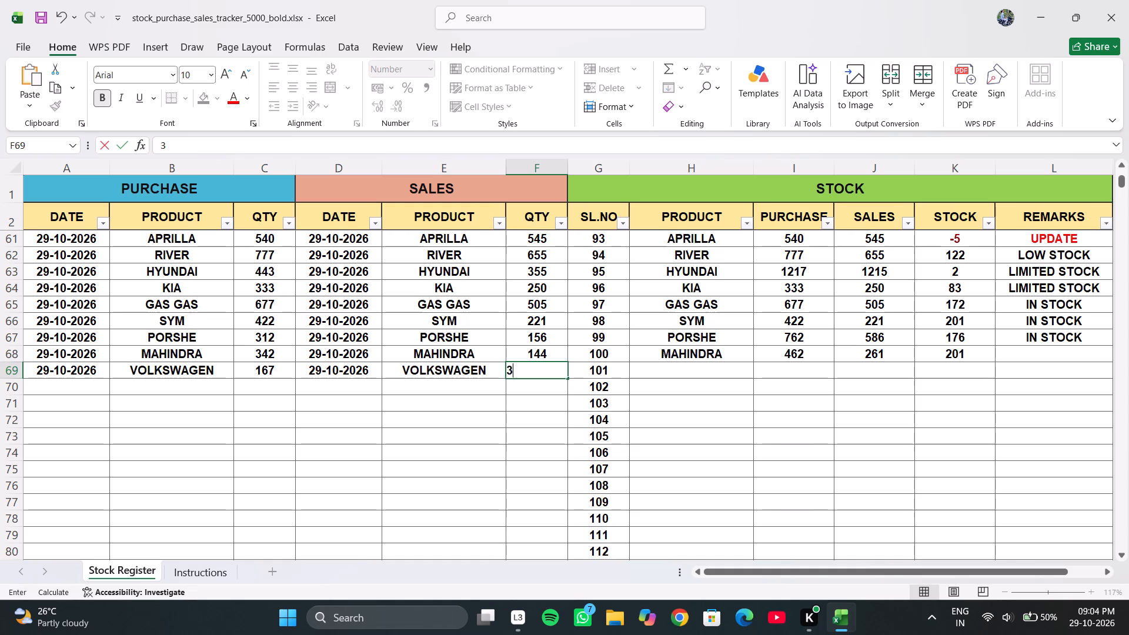
{"action": "key", "text": "9"}
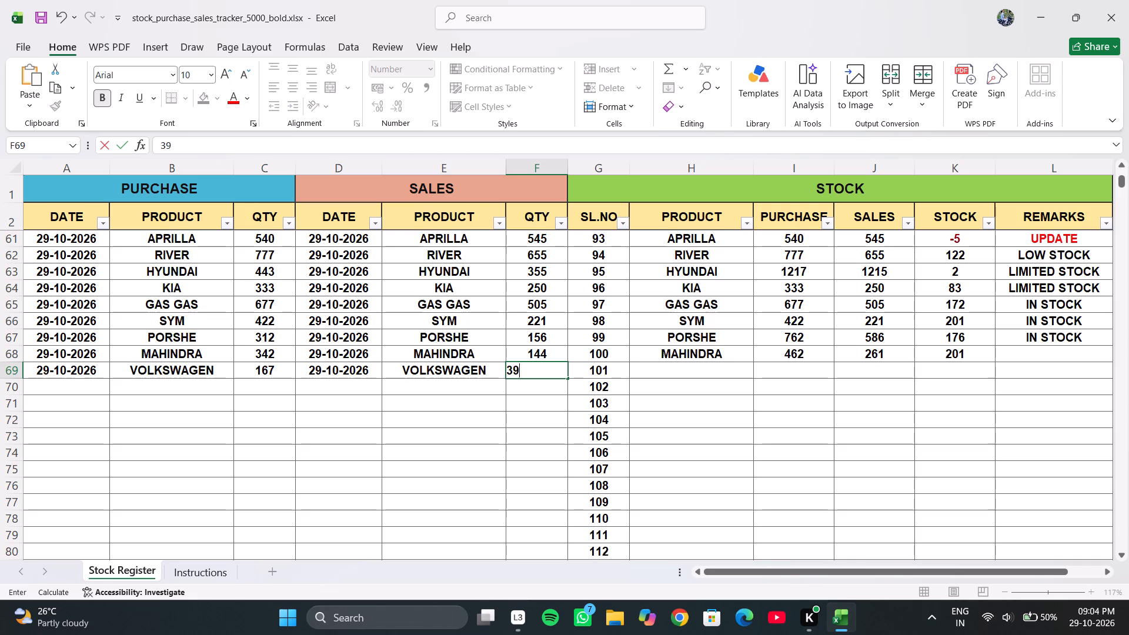
{"action": "key", "text": "Right"}
{"action": "key", "text": "Right"}
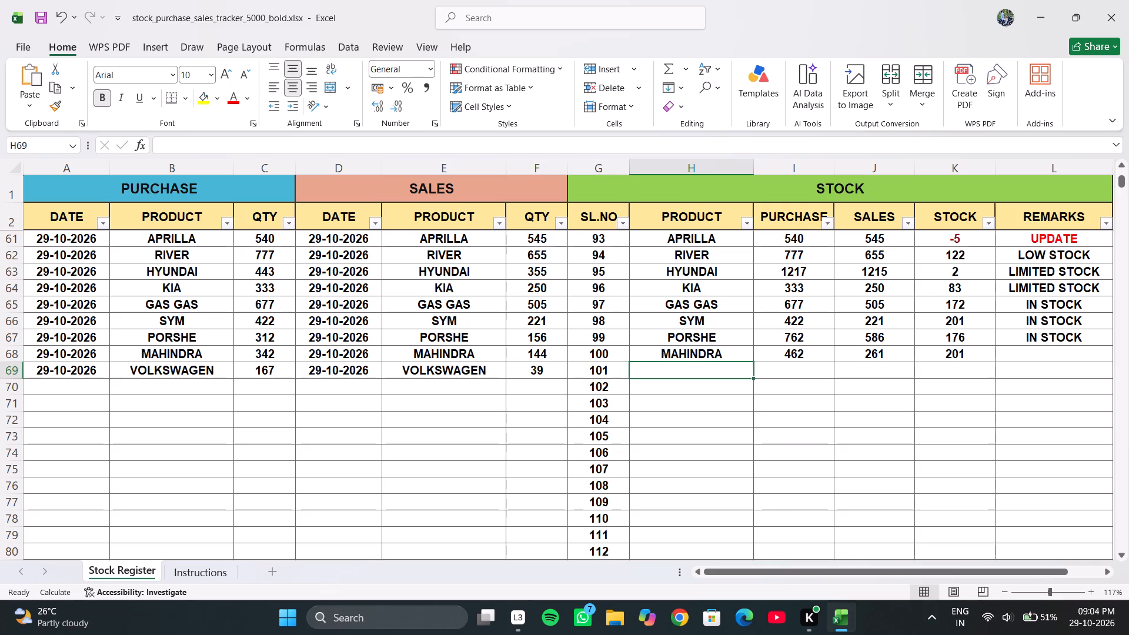
Enter product VOLKSWAGEN in row 69 of the STOCK section.
{"action": "type", "text": "VOLKSW"}
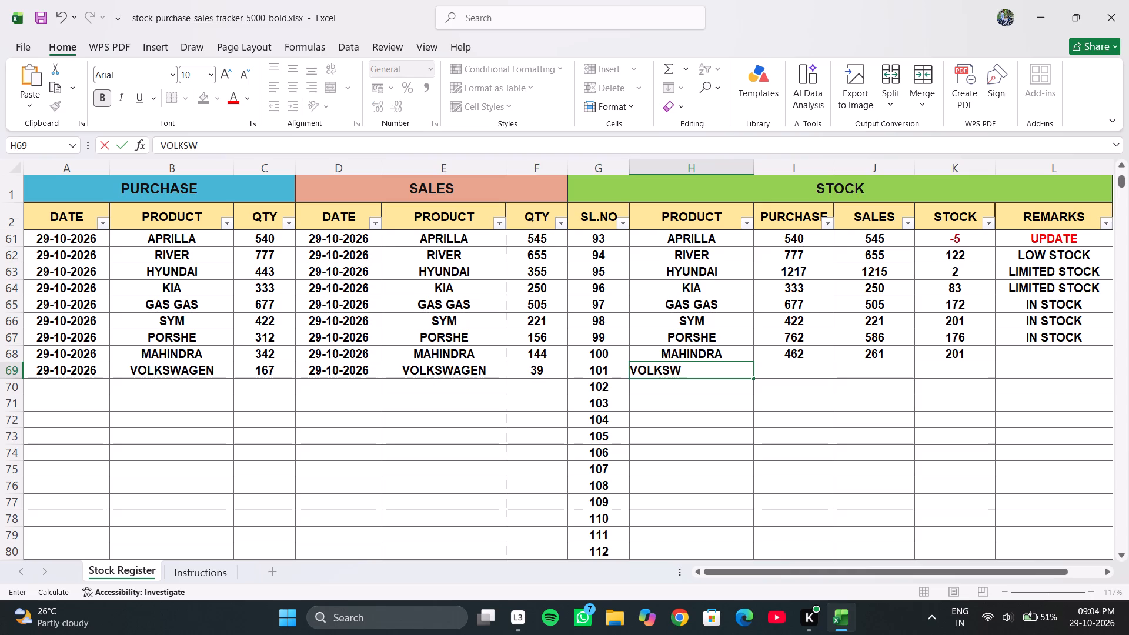
{"action": "key", "text": "a"}
{"action": "type", "text": "GEN"}
{"action": "key", "text": "Right"}
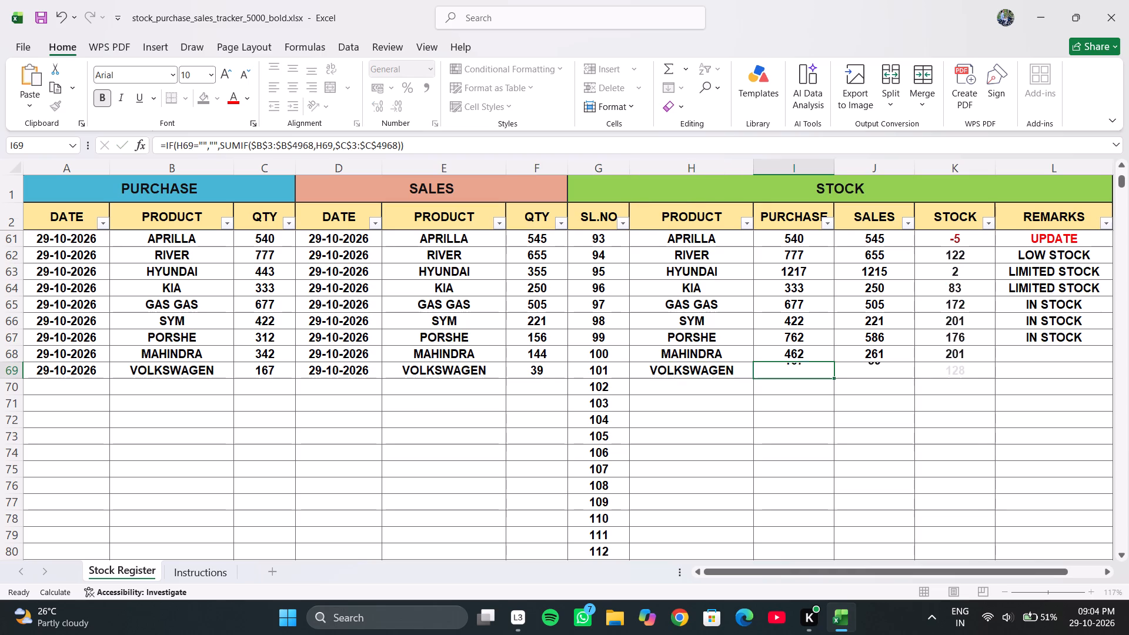
{"action": "key", "text": "Right"}
{"action": "key", "text": "Right"}
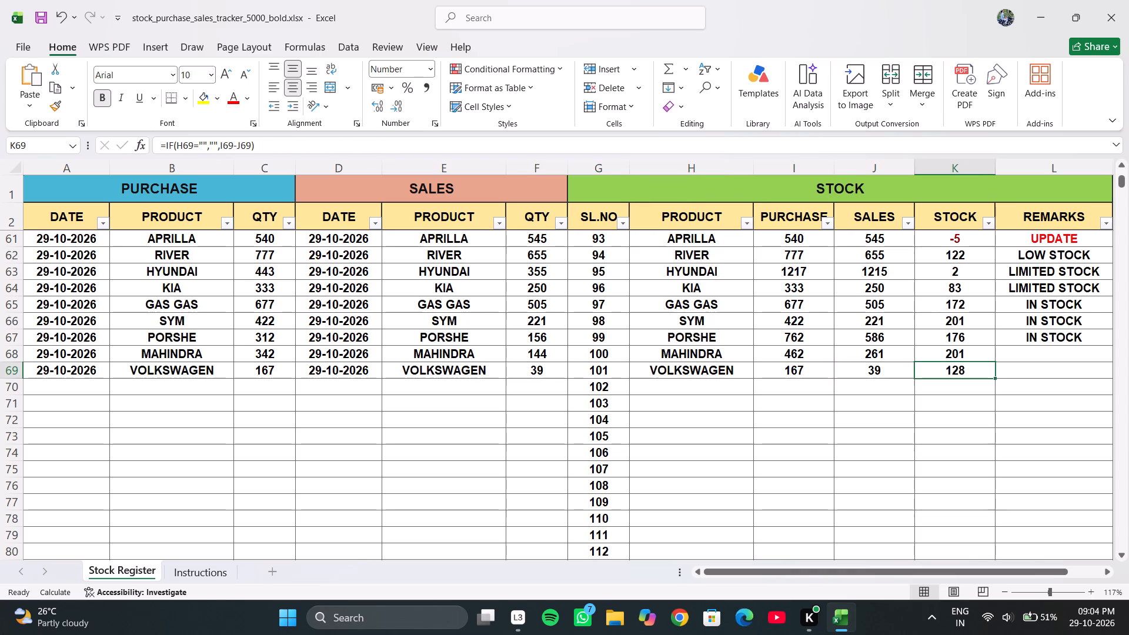
{"action": "key", "text": "Right"}
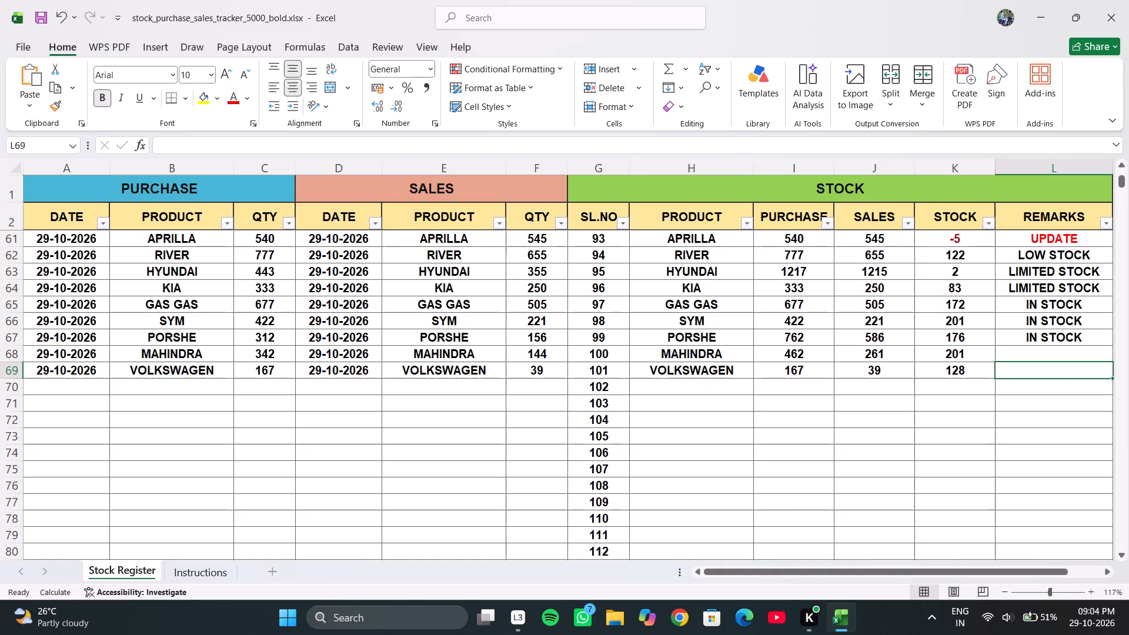
Enter the date 29-10-2026 in row 70 of the PURCHASE section.
{"action": "key", "text": "Down"}
{"action": "key", "text": "Left"}
{"action": "key", "text": "Left"}
{"action": "key", "text": "Left"}
{"action": "key", "text": "Left"}
{"action": "key", "text": "Left"}
{"action": "key", "text": "Left"}
{"action": "key", "text": "Left"}
{"action": "key", "text": "Left"}
{"action": "key", "text": "Left"}
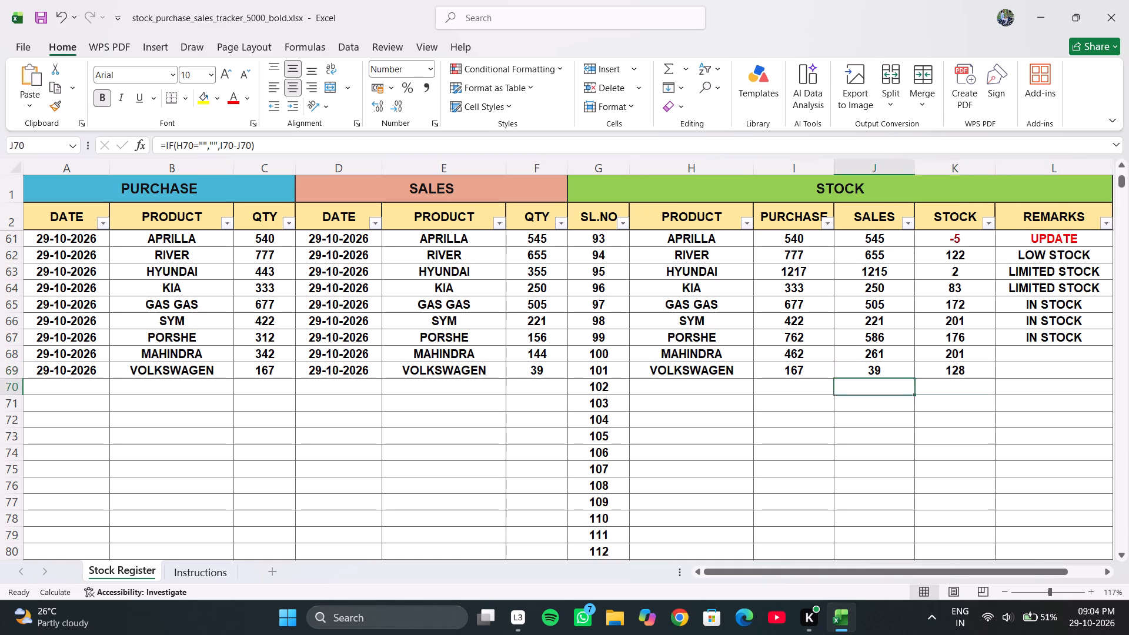
{"action": "key", "text": "Left"}
{"action": "key", "text": "Left"}
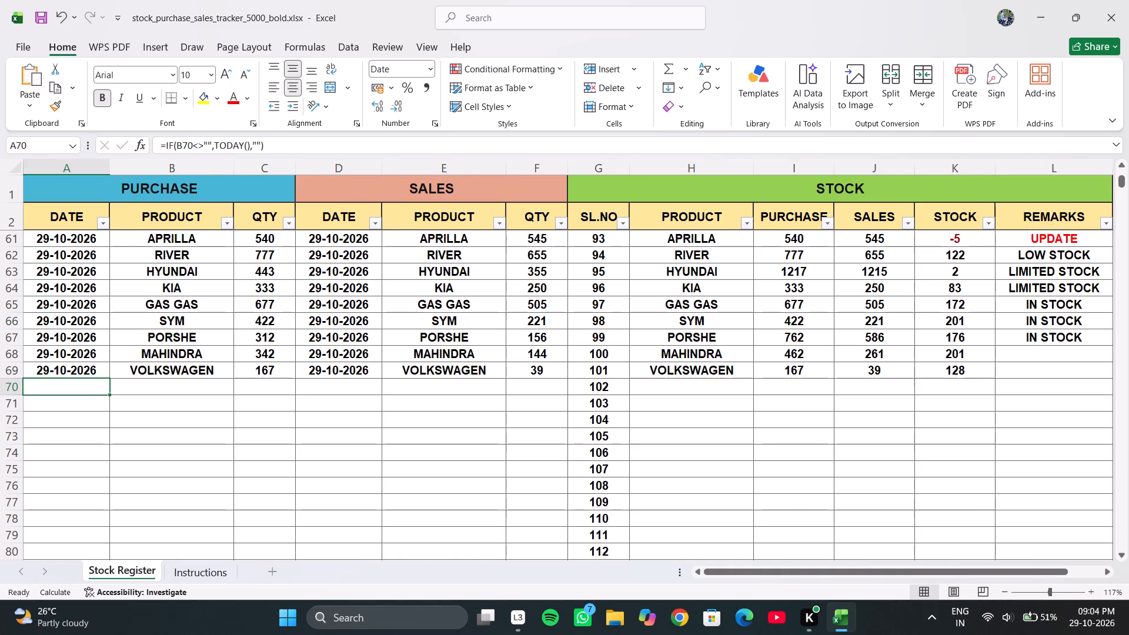
{"action": "key", "text": "2"}
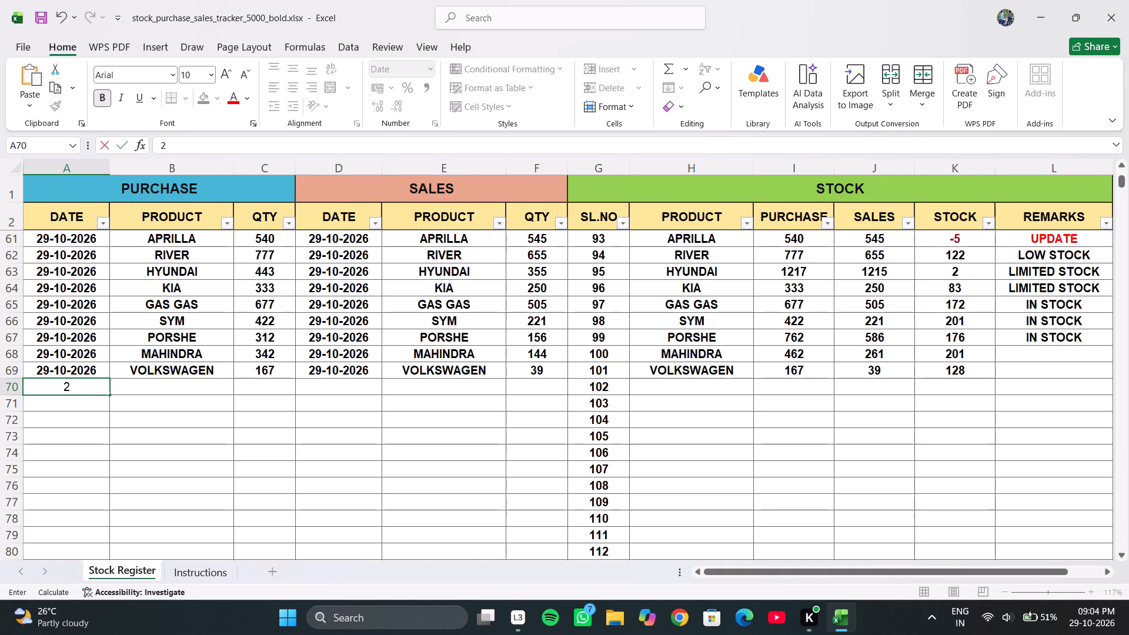
{"action": "type", "text": "9-"}
{"action": "key", "text": "1"}
{"action": "type", "text": "0-"}
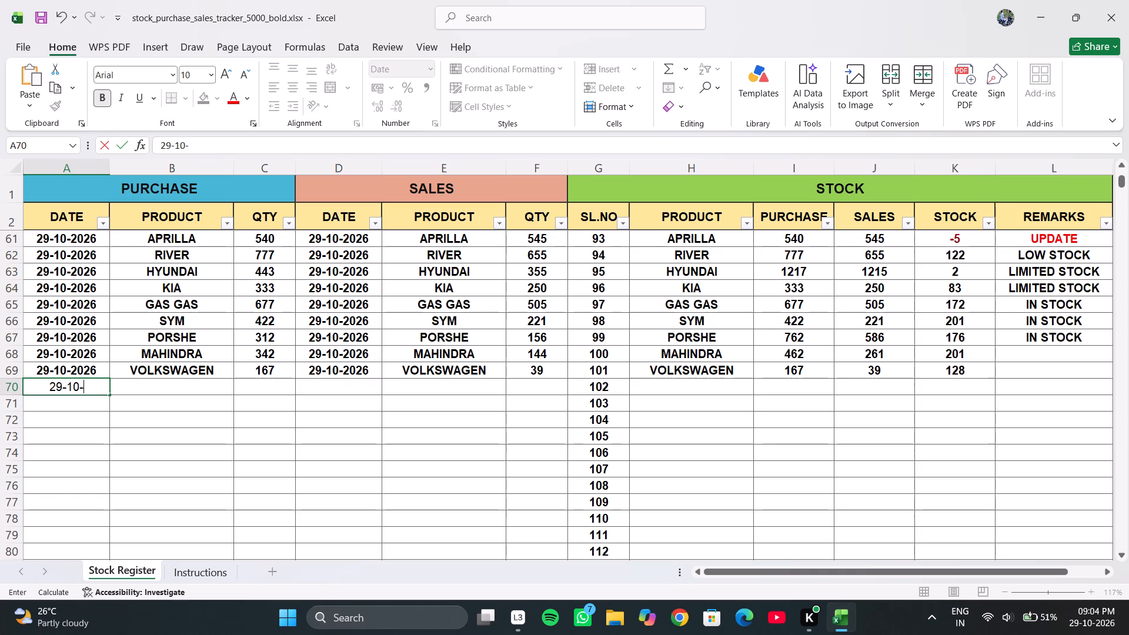
{"action": "key", "text": "2"}
{"action": "type", "text": "02"}
{"action": "key", "text": "6"}
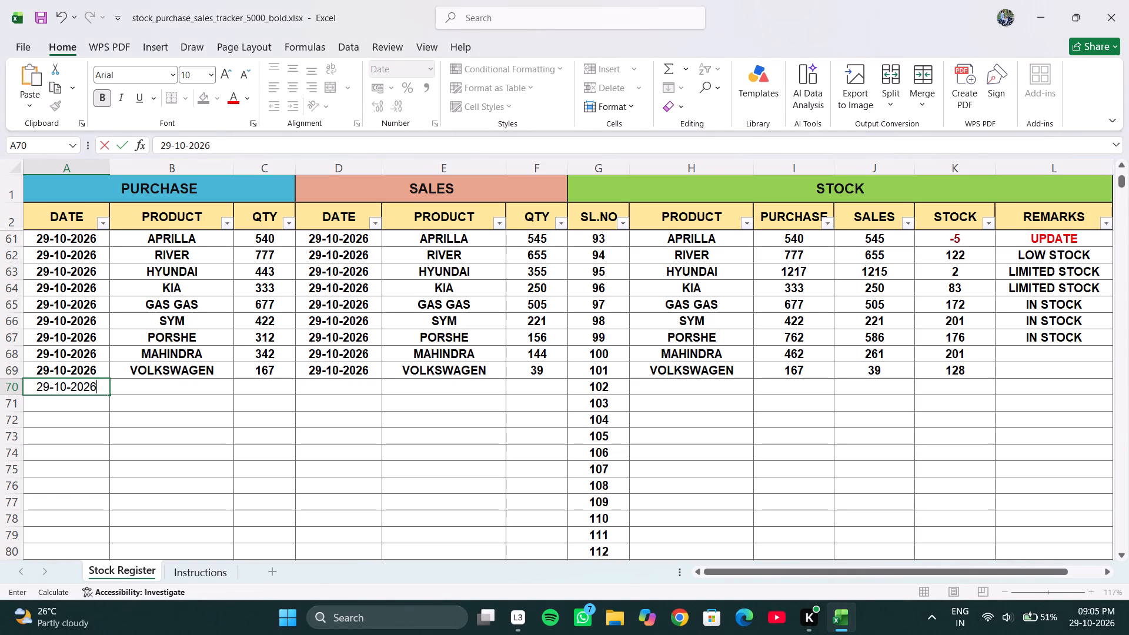
{"action": "key", "text": "Right"}
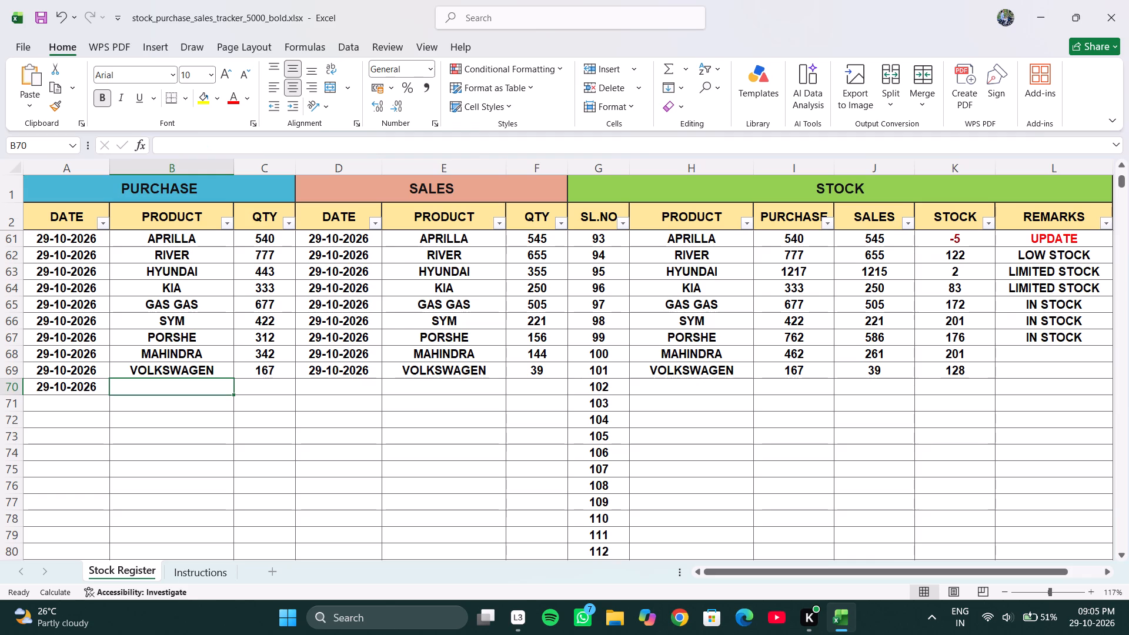
Enter product KEEWAY and quantity 326 in row 70 of the PURCHASE section.
{"action": "key", "text": "k"}
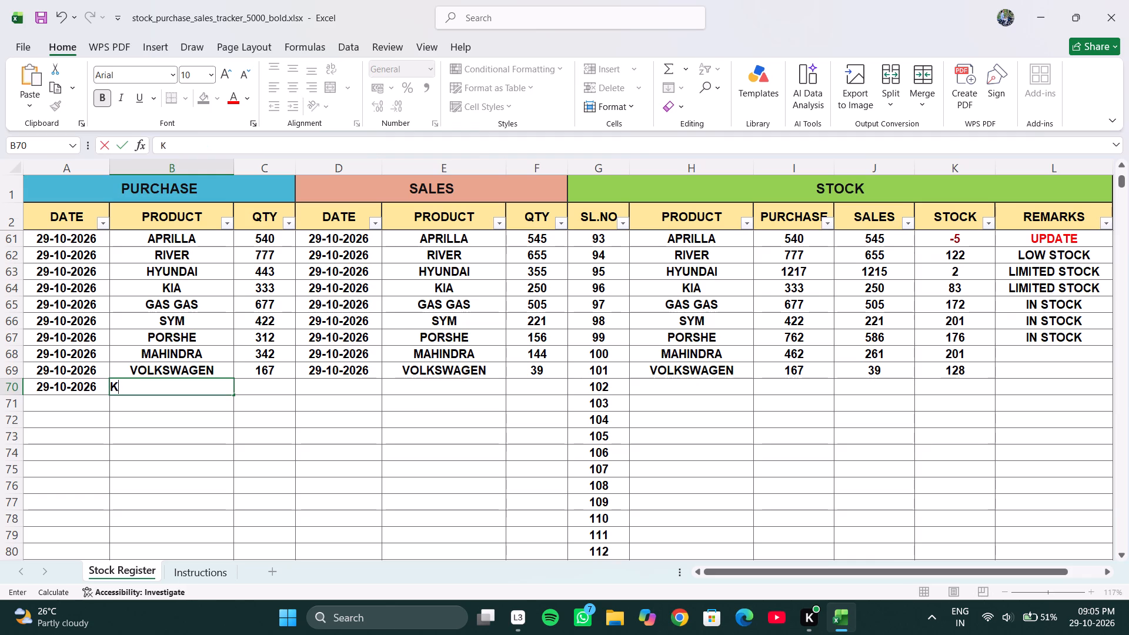
{"action": "type", "text": "EE"}
{"action": "type", "text": "WAY"}
{"action": "key", "text": "Right"}
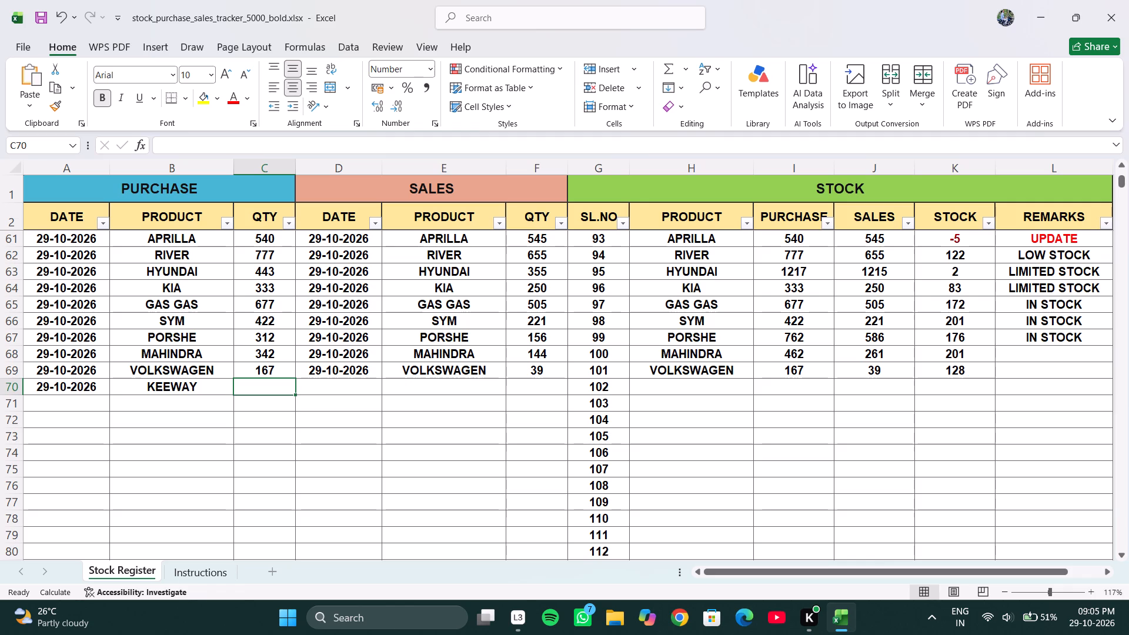
{"action": "key", "text": "3"}
{"action": "key", "text": "2"}
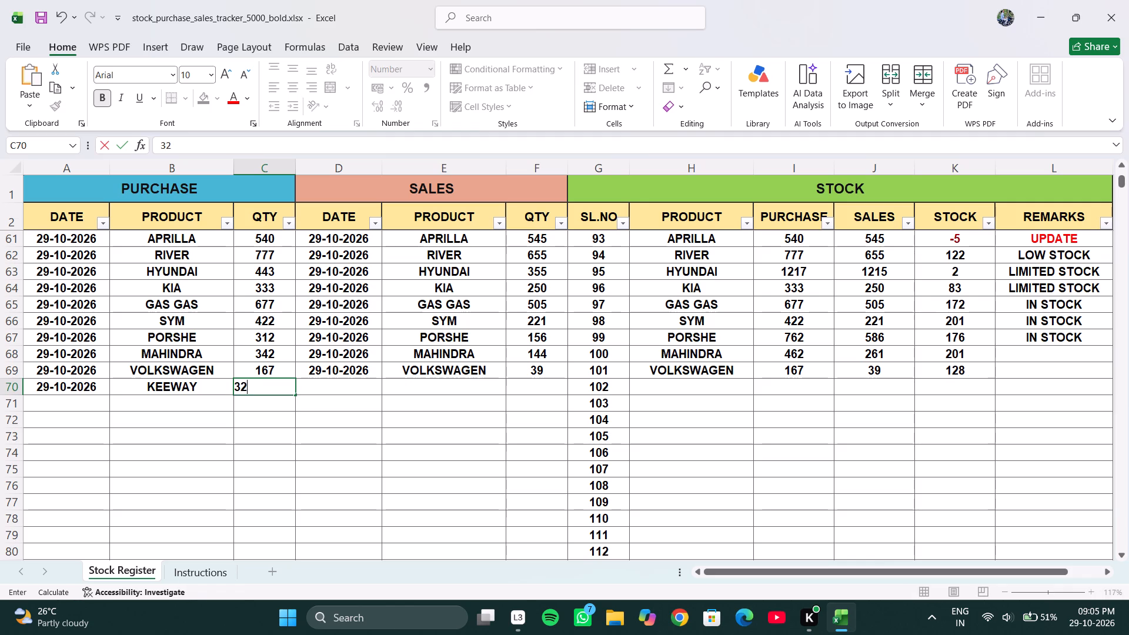
{"action": "key", "text": "6"}
{"action": "key", "text": "Right"}
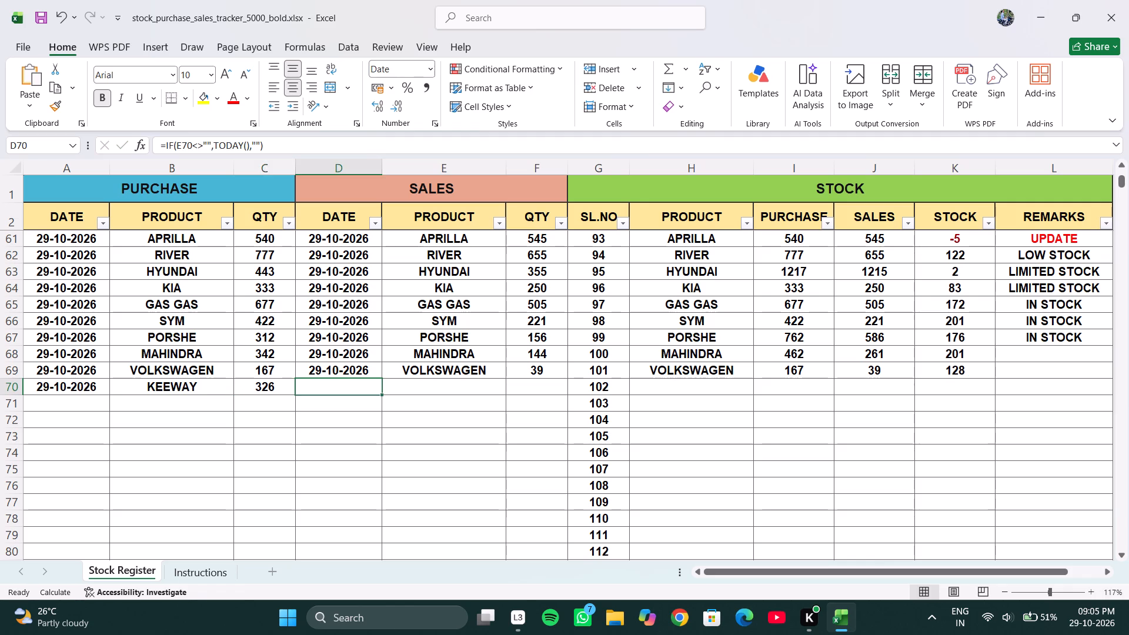
Enter the date 29-10-2026, product KEEWAY and quantity 289 in row 70 of the SALES section.
{"action": "key", "text": "2"}
{"action": "key", "text": "9"}
{"action": "key", "text": "minus"}
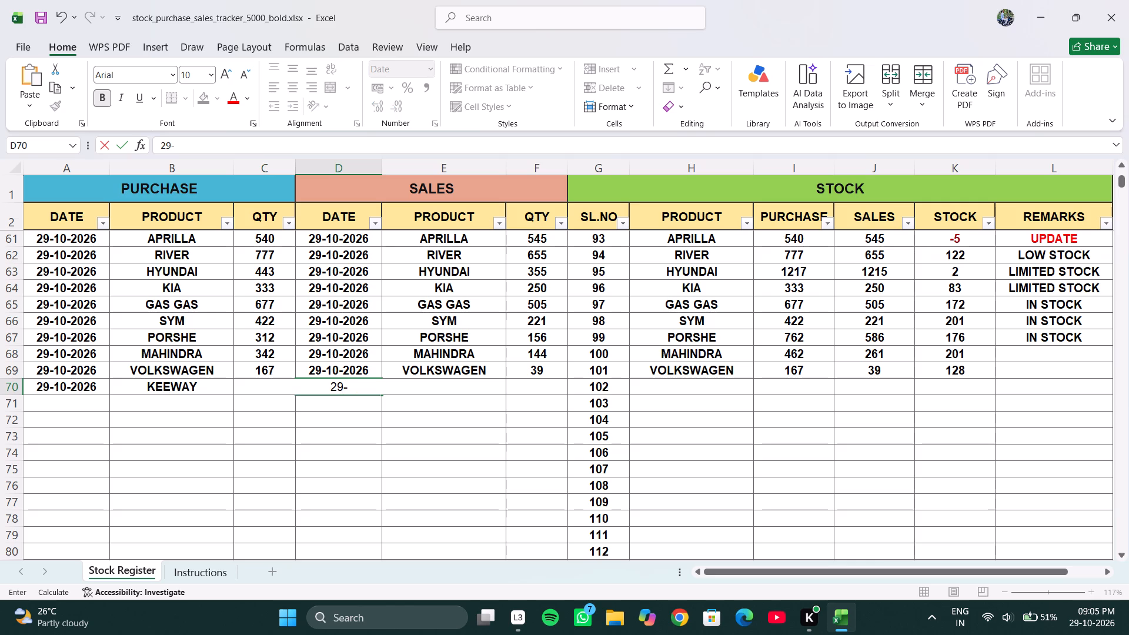
{"action": "type", "text": "10-"}
{"action": "type", "text": "2026"}
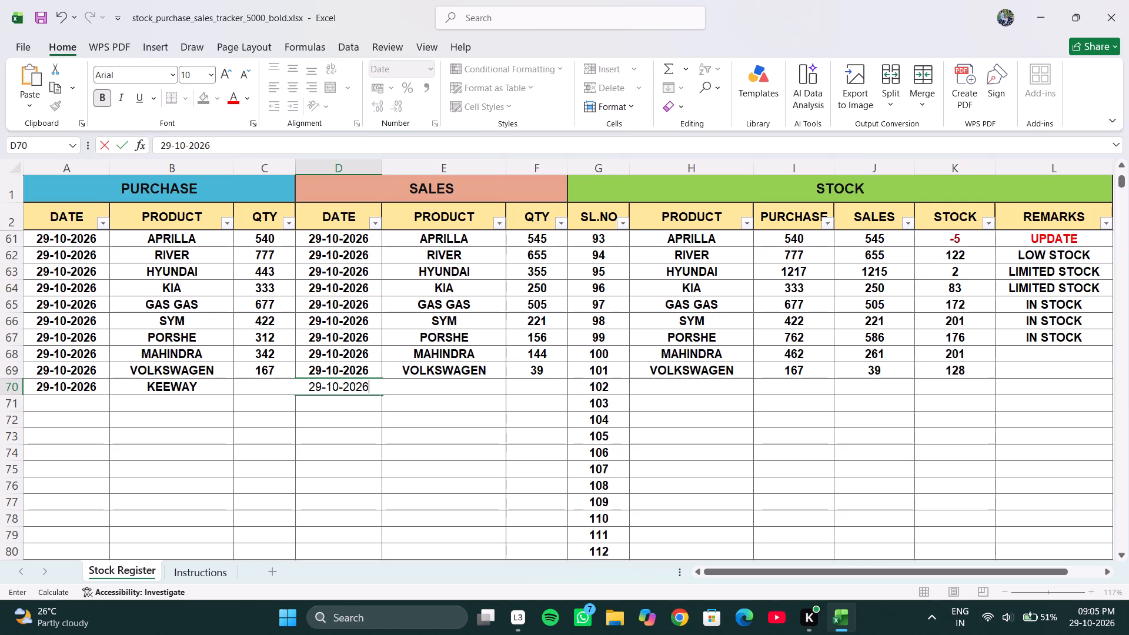
{"action": "key", "text": "Right"}
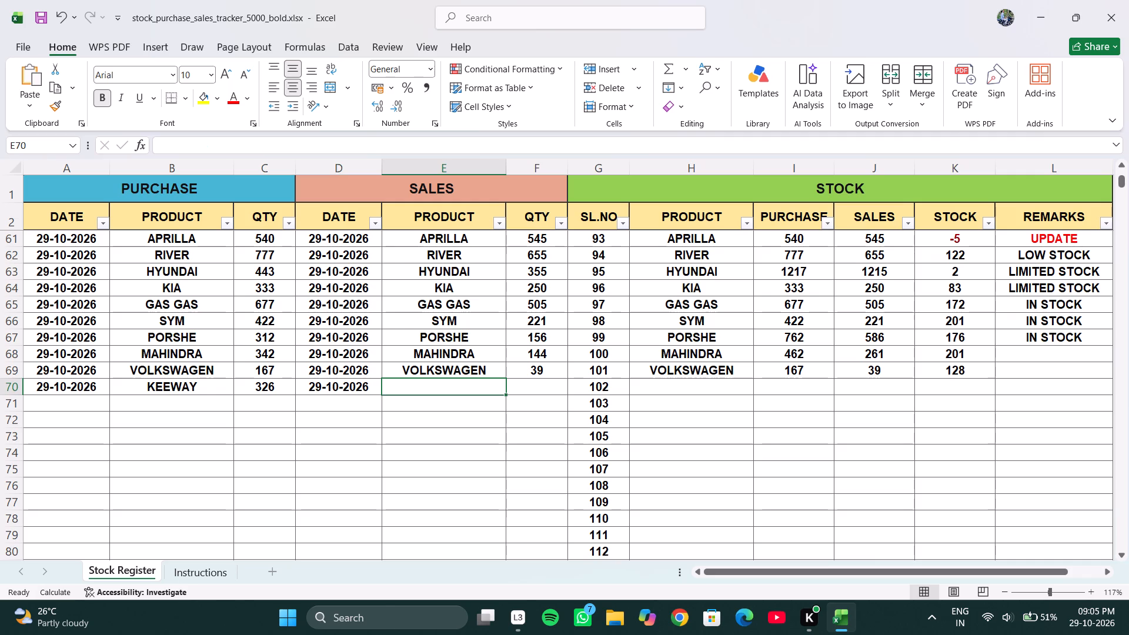
{"action": "type", "text": "KEEWAY"}
{"action": "key", "text": "Right"}
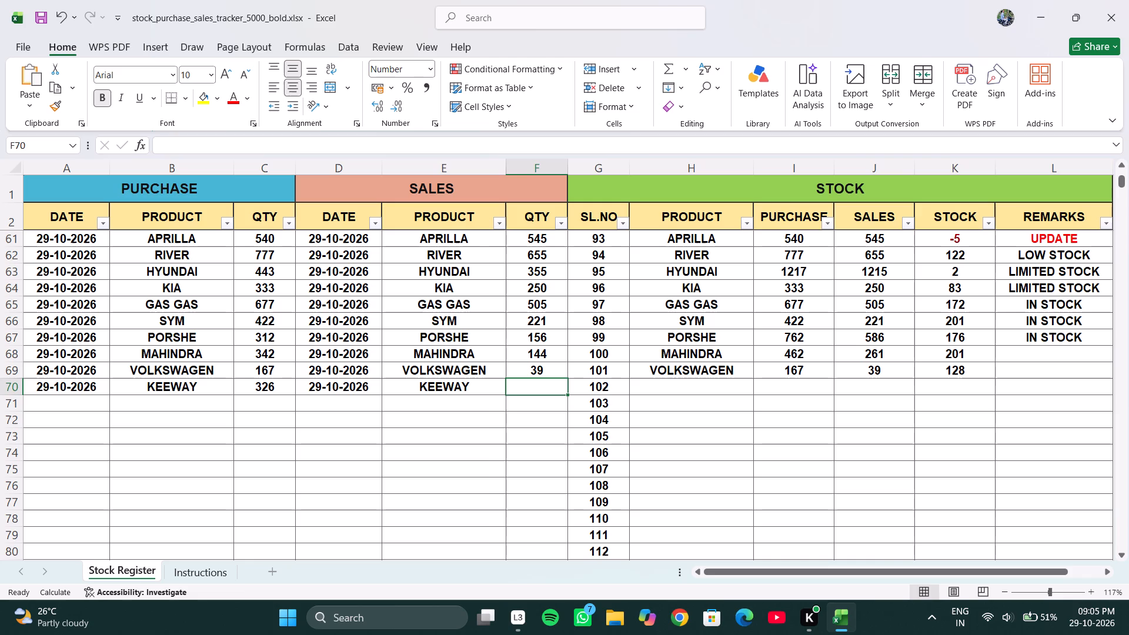
{"action": "key", "text": "2"}
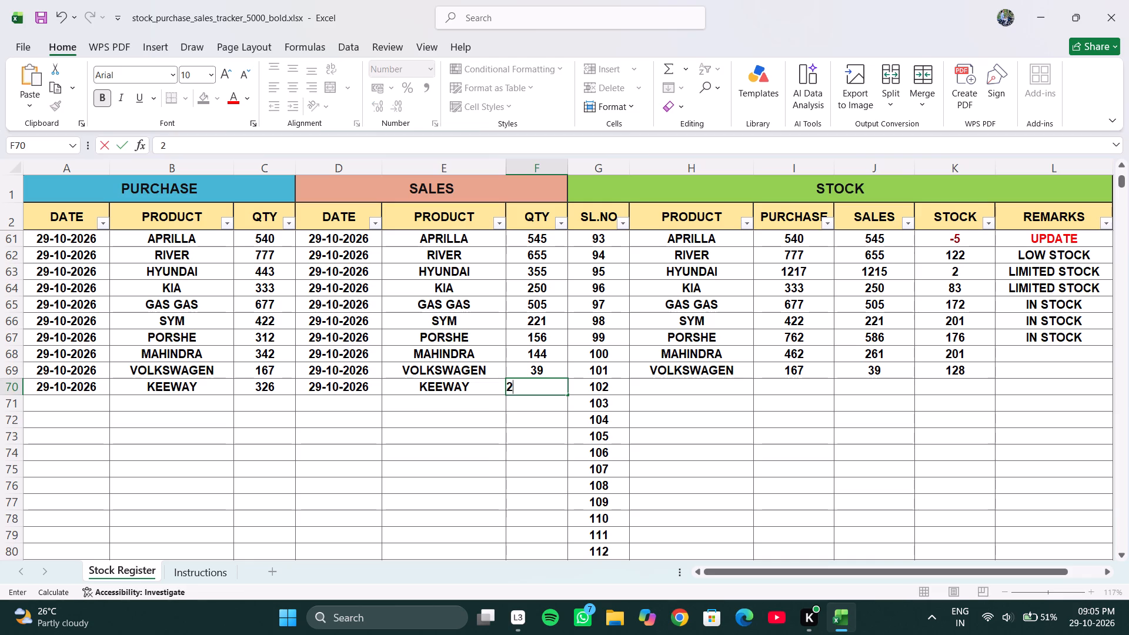
{"action": "type", "text": "89"}
{"action": "key", "text": "Right"}
Enter product KEEWAY and the remark LIMITED STOCK in row 70 of the STOCK section.
{"action": "key", "text": "Right"}
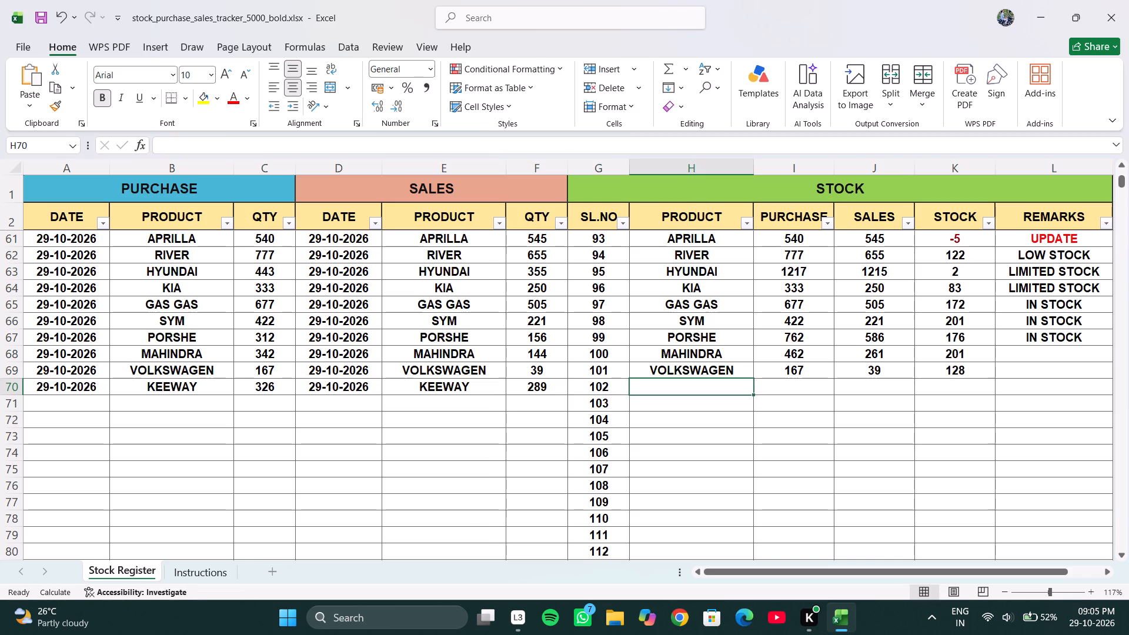
{"action": "type", "text": "KEEWAY"}
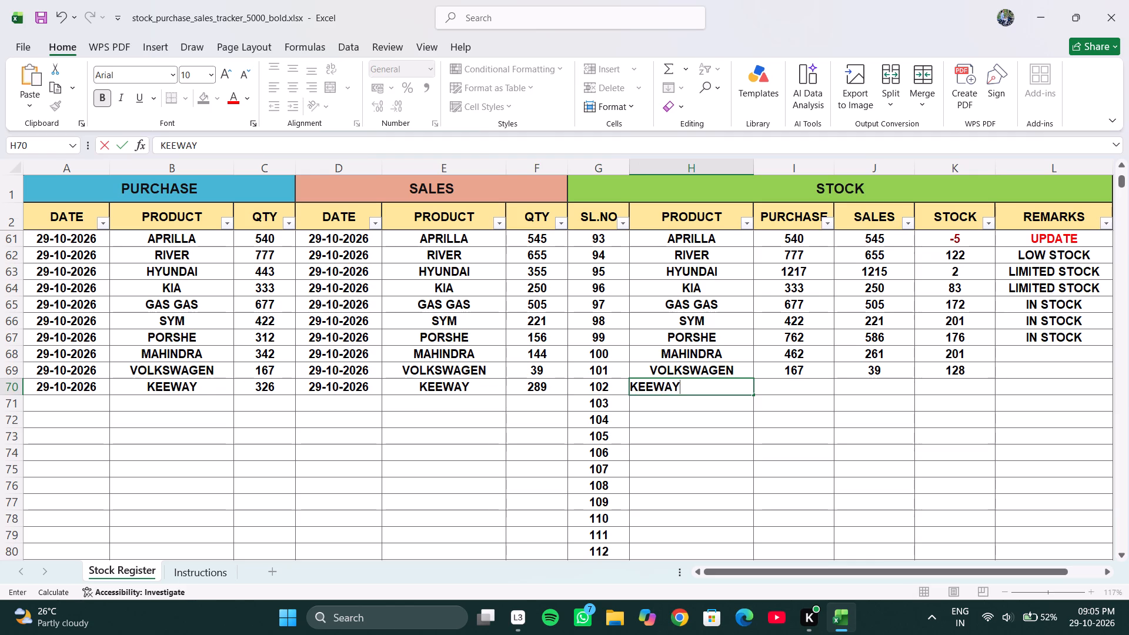
{"action": "key", "text": "Right"}
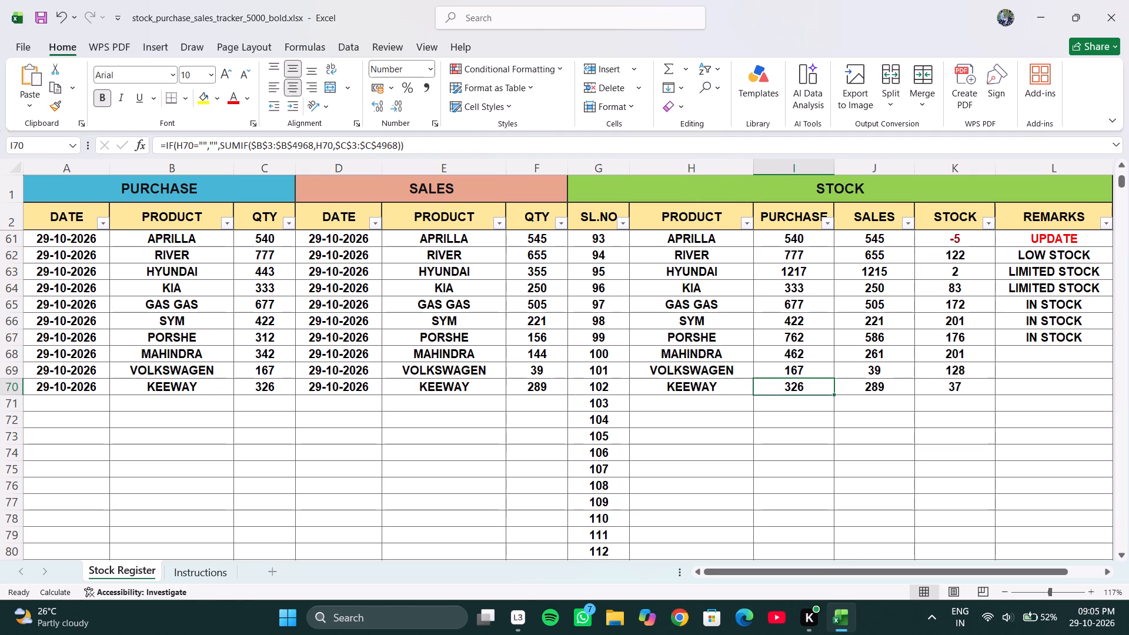
{"action": "key", "text": "Right"}
{"action": "key", "text": "Right"}
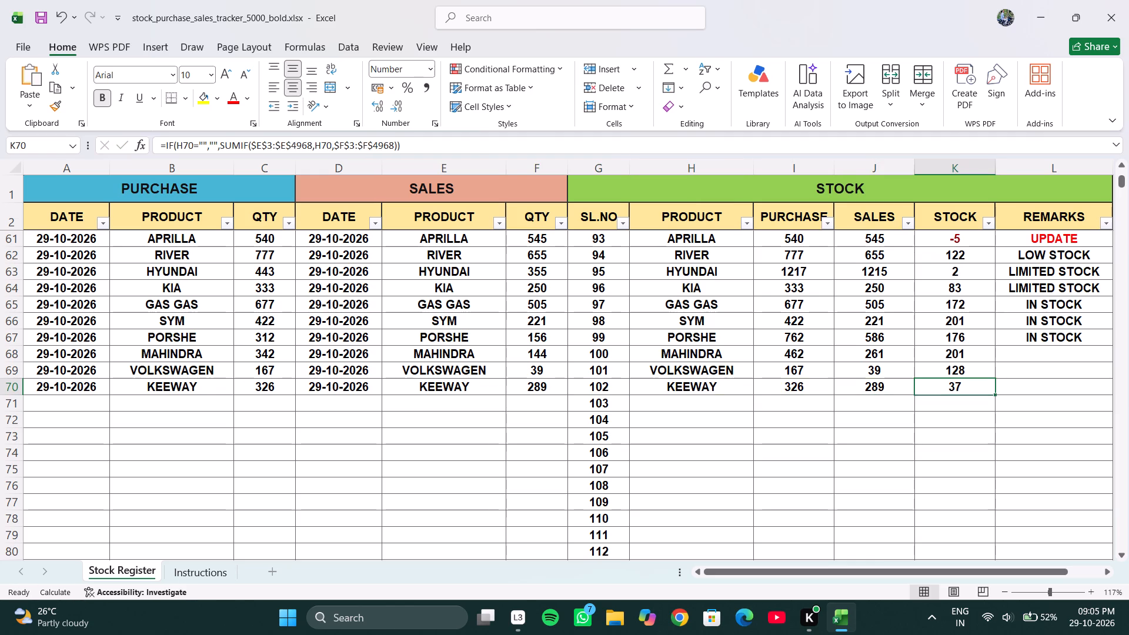
{"action": "key", "text": "Right"}
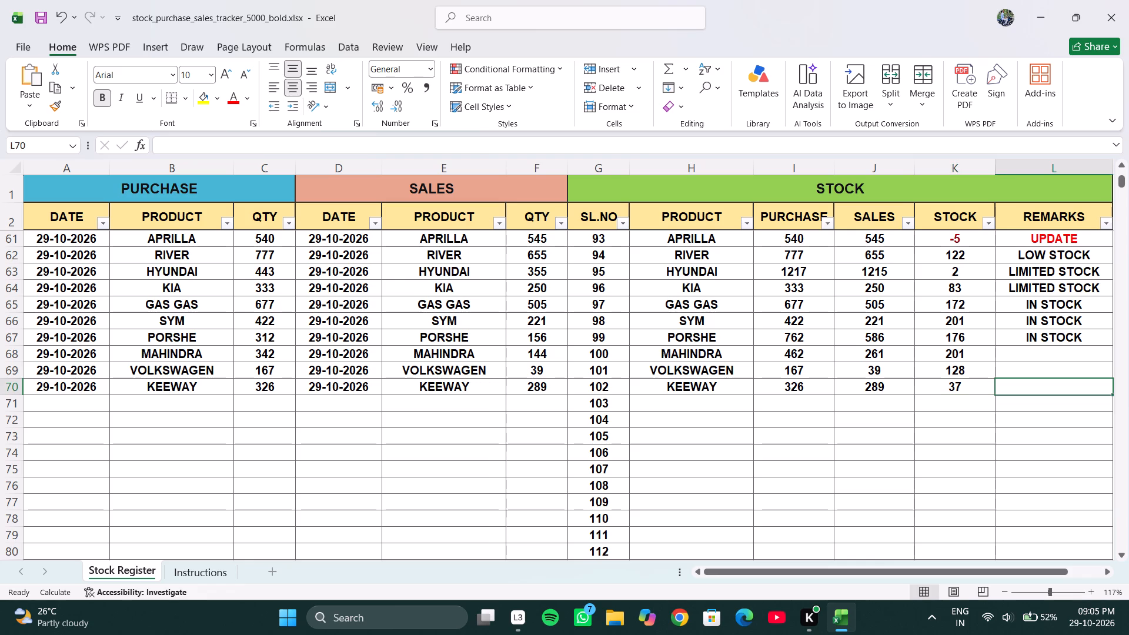
{"action": "type", "text": "LIMITED"}
{"action": "key", "text": "Down"}
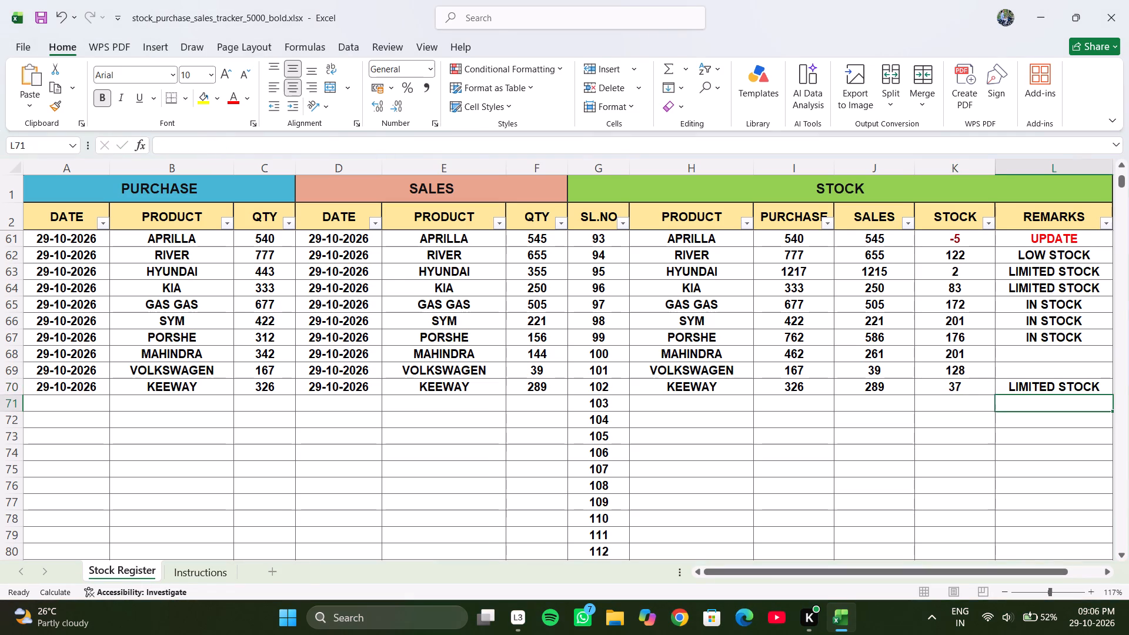
Enter the date 29-10-2026 in row 71 of the PURCHASE section.
{"action": "key", "text": "Left"}
{"action": "key", "text": "Left"}
{"action": "key", "text": "Left"}
{"action": "key", "text": "Left"}
{"action": "key", "text": "Left"}
{"action": "key", "text": "Left"}
{"action": "key", "text": "Left"}
{"action": "key", "text": "Left"}
{"action": "key", "text": "Left"}
{"action": "key", "text": "Left"}
{"action": "key", "text": "Left"}
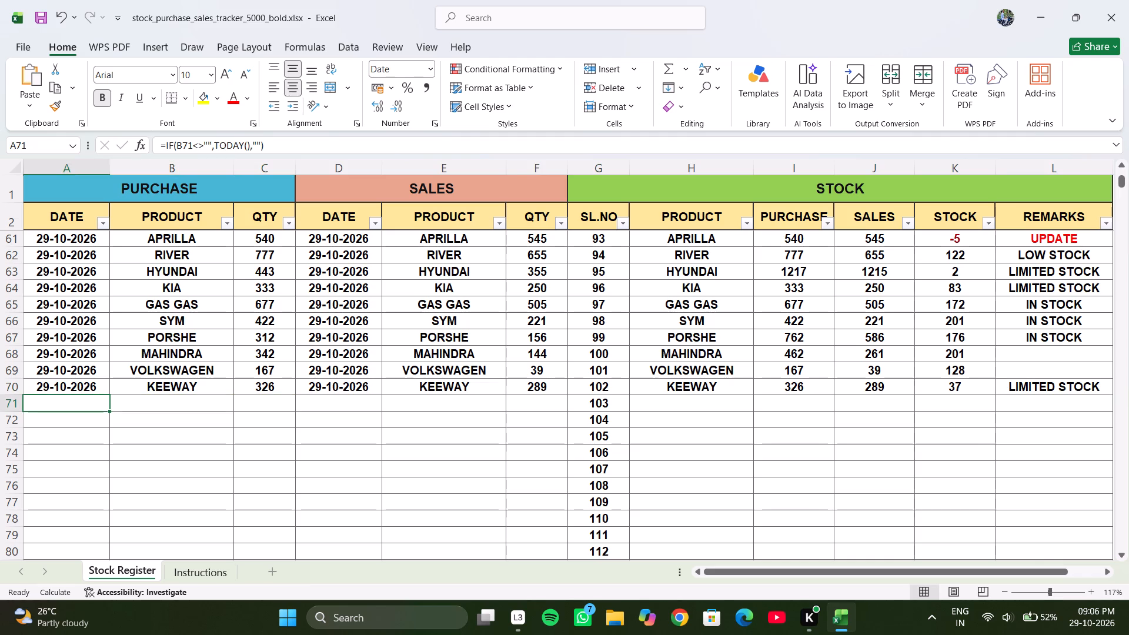
{"action": "type", "text": "29-"}
{"action": "type", "text": "10-"}
{"action": "type", "text": "20"}
{"action": "key", "text": "2"}
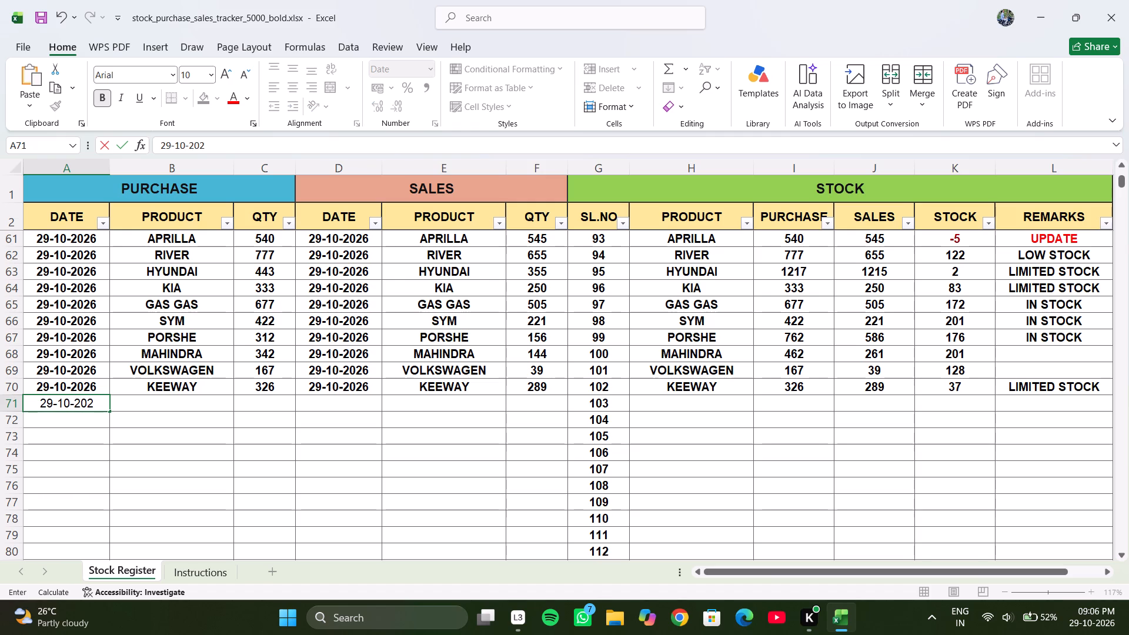
{"action": "key", "text": "6"}
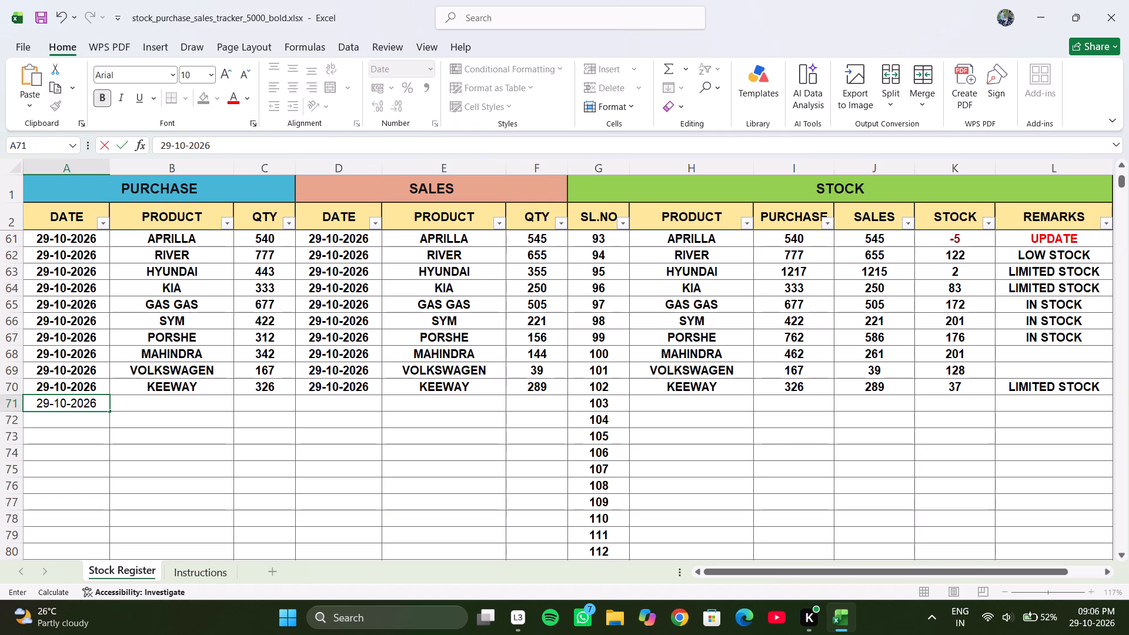
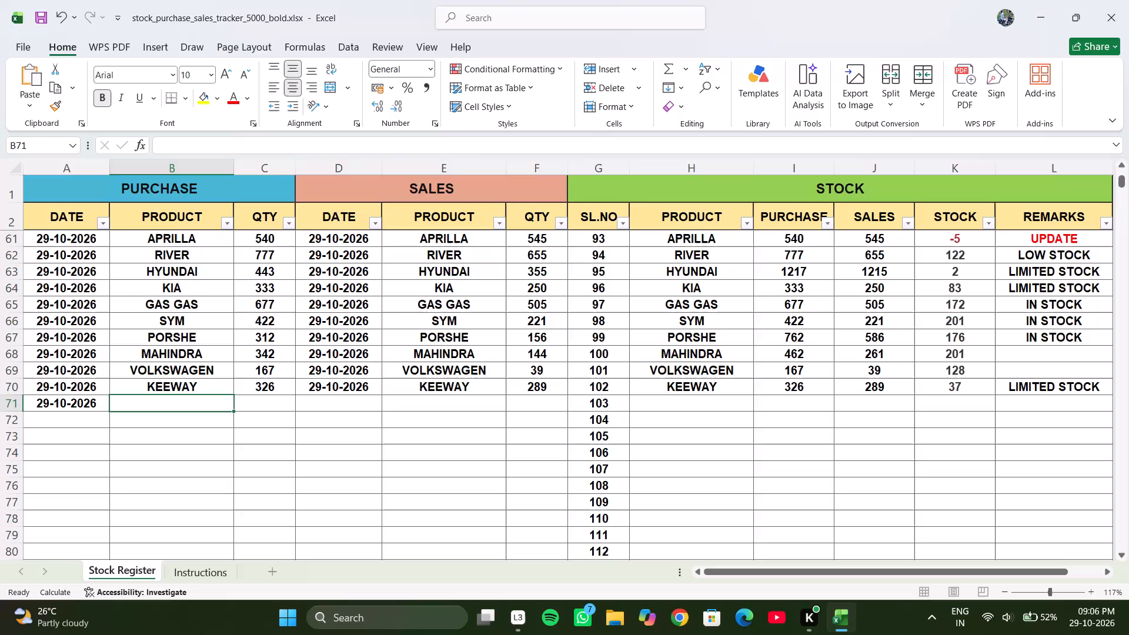
Enter product LECTRIX EV and quantity 456 in row 71 of the PURCHASE section.
{"action": "type", "text": "LE"}
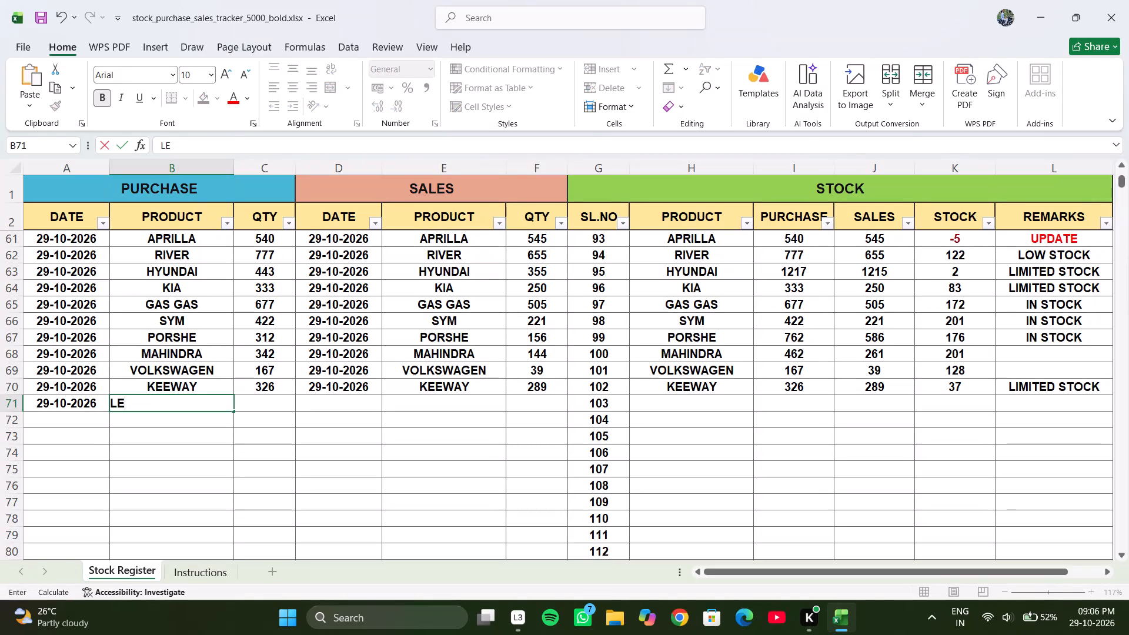
{"action": "key", "text": "c"}
{"action": "type", "text": "TR"}
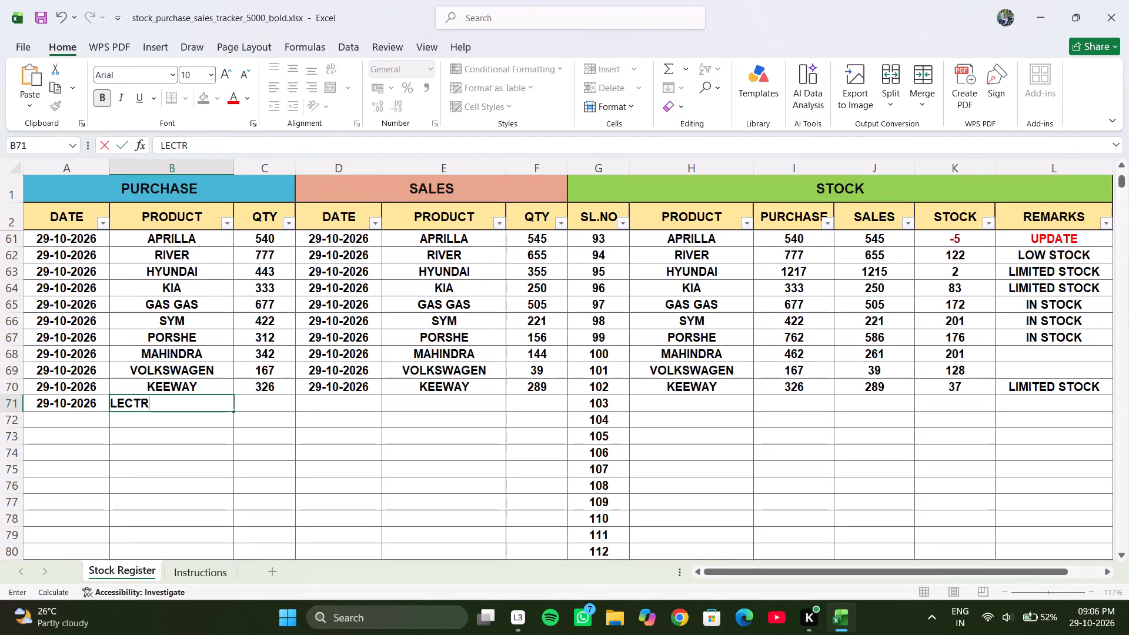
{"action": "key", "text": "i"}
{"action": "key", "text": "x"}
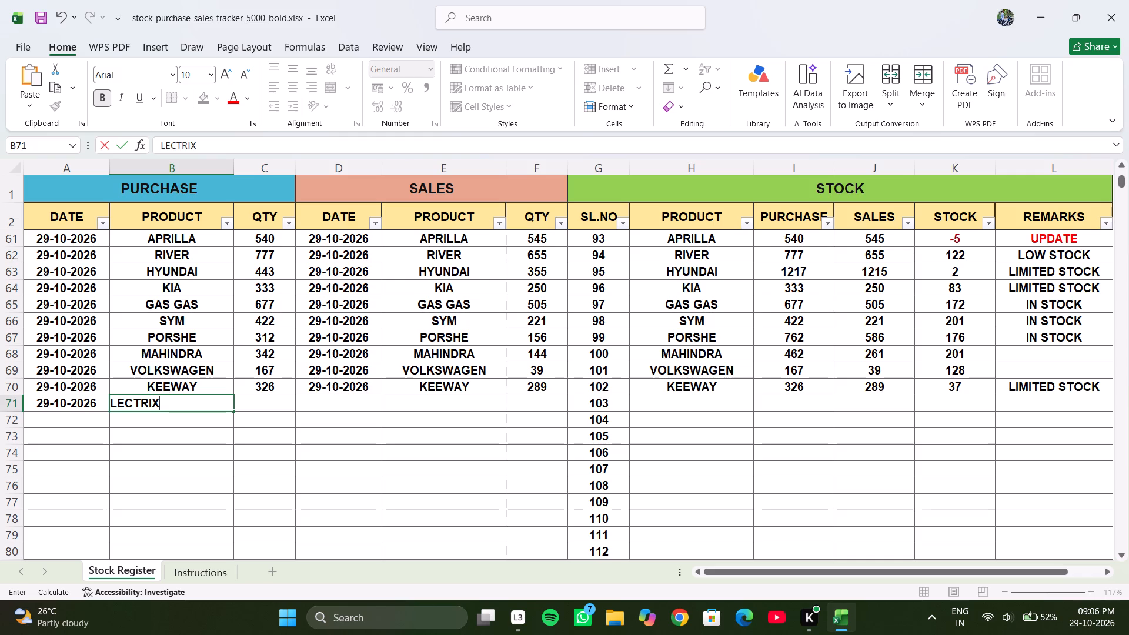
{"action": "key", "text": "space"}
{"action": "type", "text": "EV"}
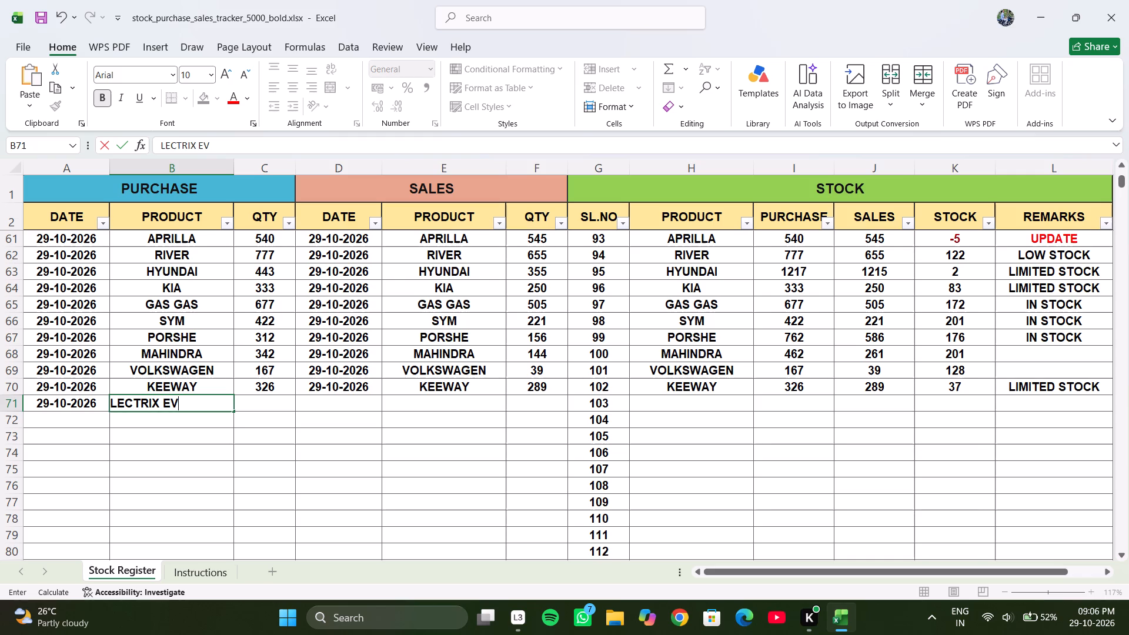
{"action": "key", "text": "Right"}
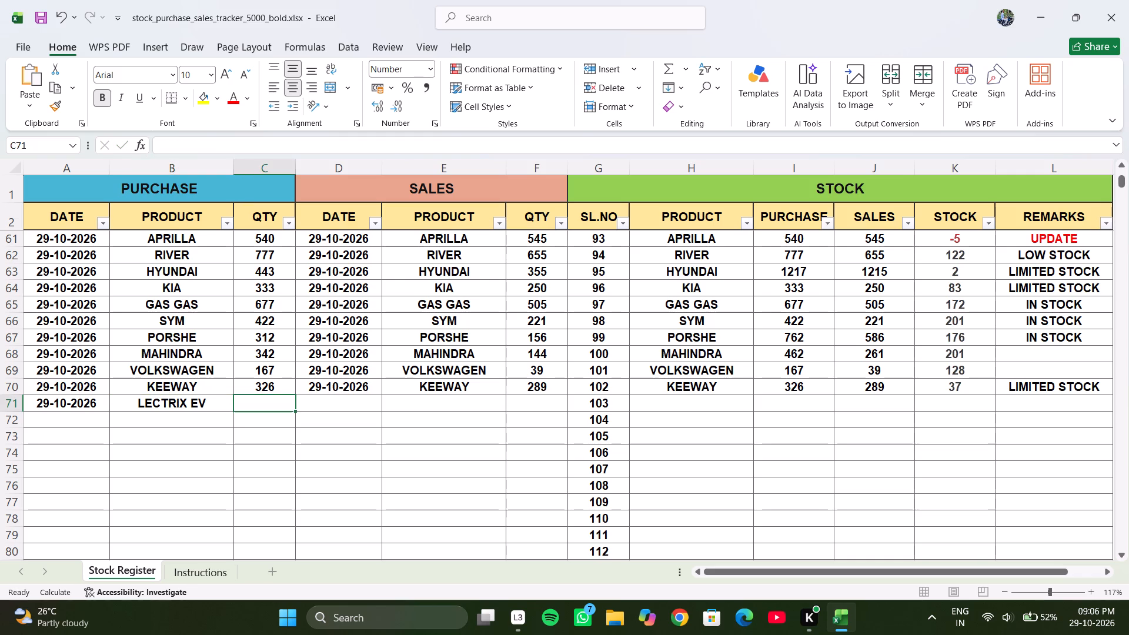
{"action": "key", "text": "4"}
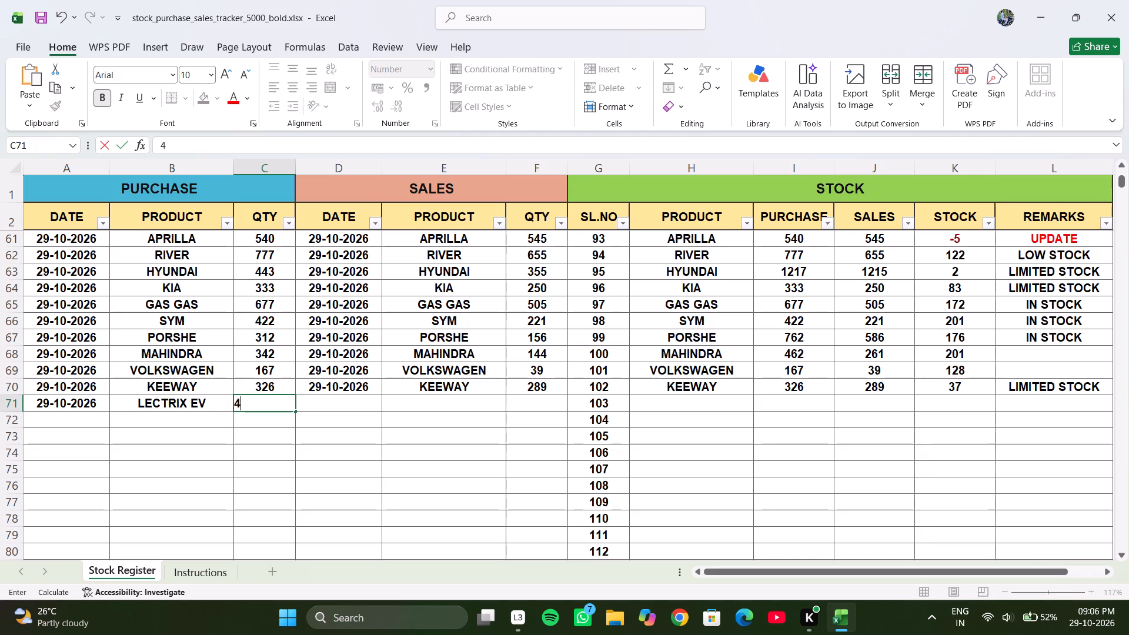
{"action": "type", "text": "56"}
{"action": "key", "text": "Right"}
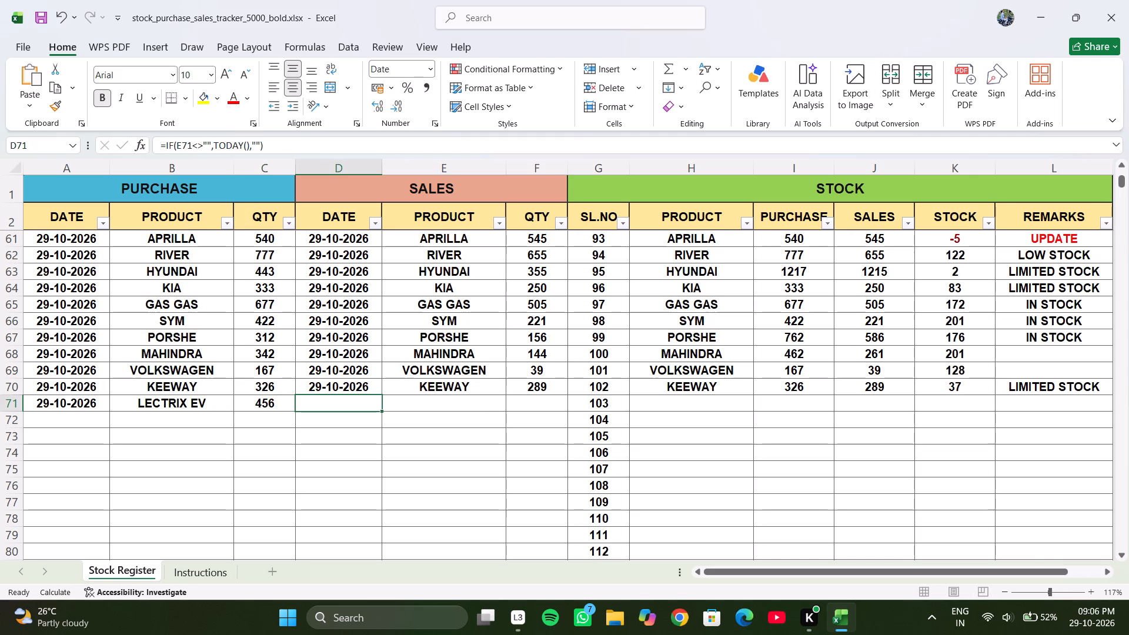
Enter the date 29-10-2026 in row 71 of the SALES section.
{"action": "key", "text": "2"}
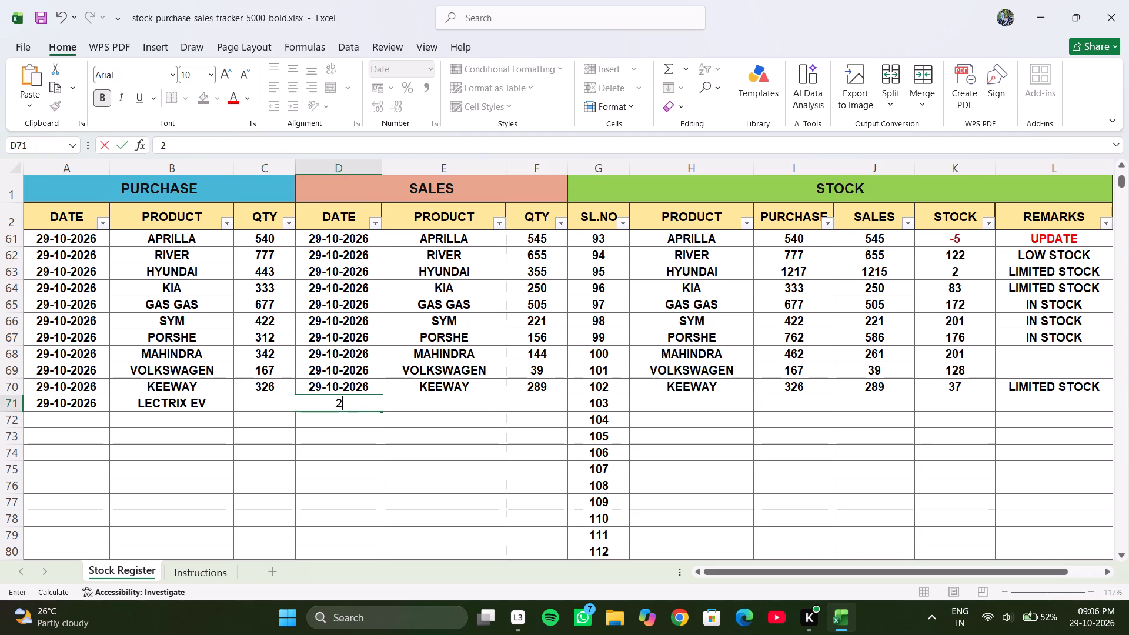
{"action": "type", "text": "9-"}
{"action": "key", "text": "1"}
{"action": "type", "text": "0-"}
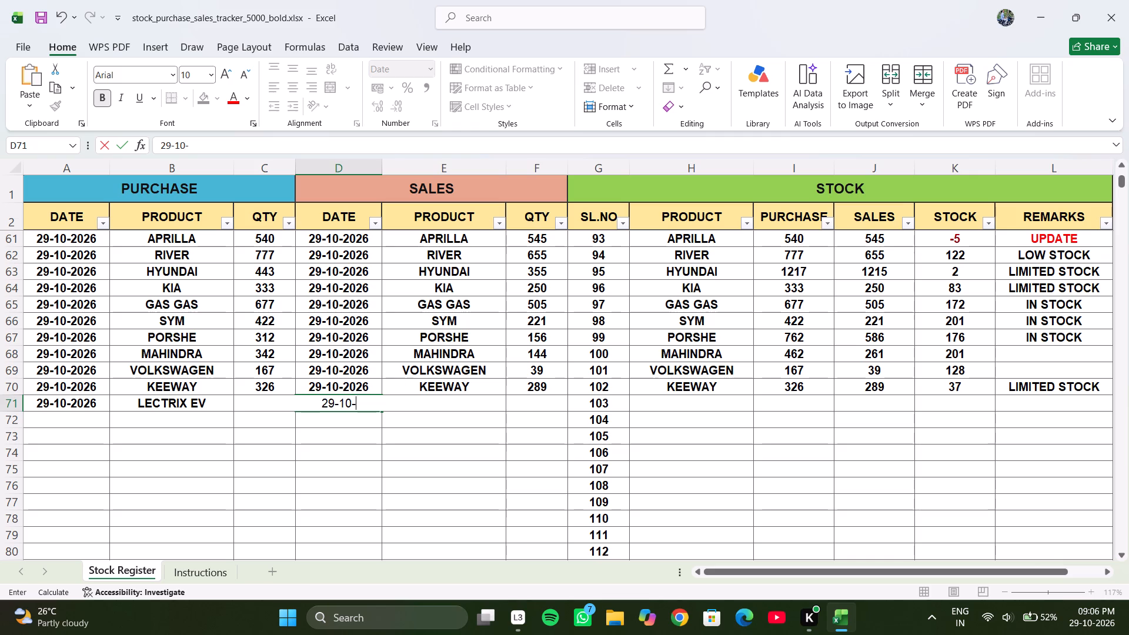
{"action": "key", "text": "2"}
{"action": "key", "text": "0"}
{"action": "key", "text": "2"}
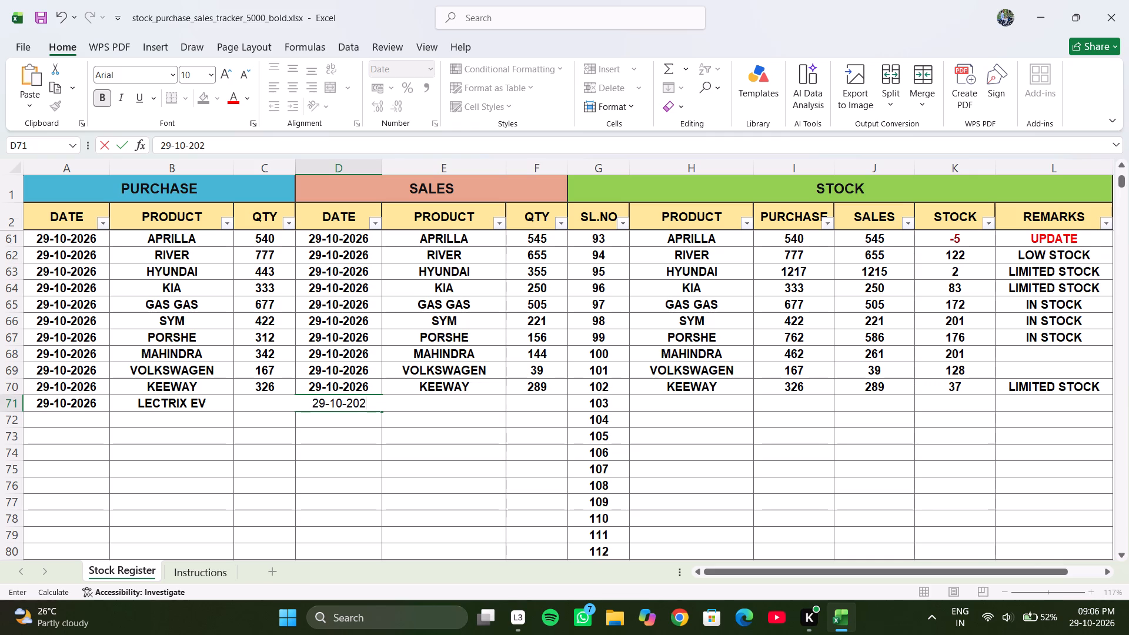
{"action": "key", "text": "6"}
{"action": "key", "text": "Right"}
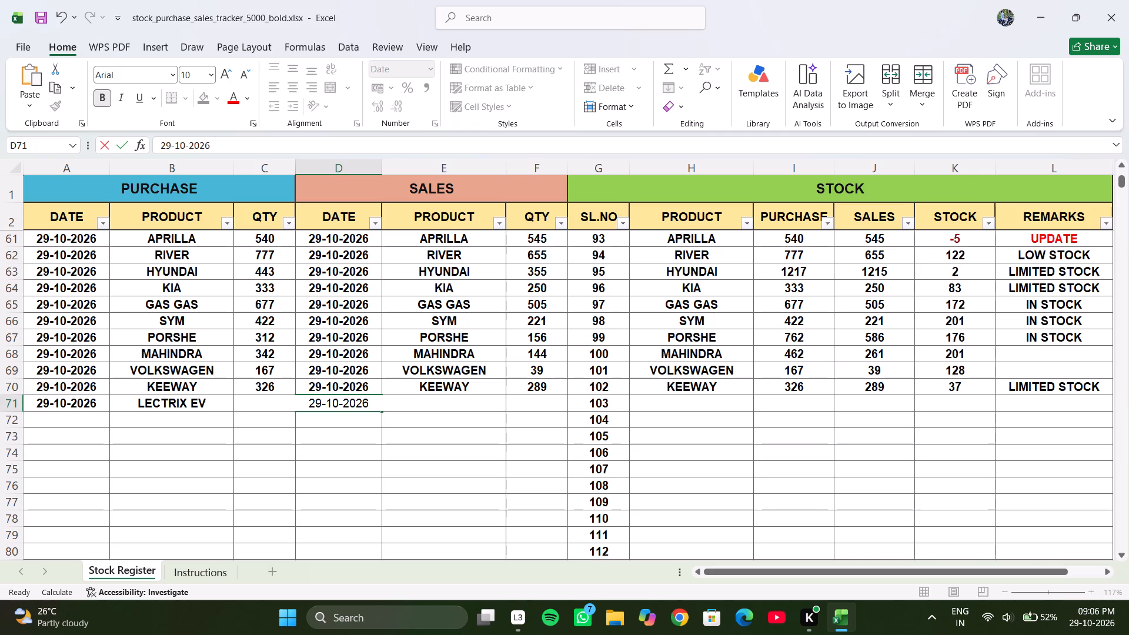
Enter product LECTRIX EV and quantity 217 in row 71 of the SALES section.
{"action": "key", "text": "l"}
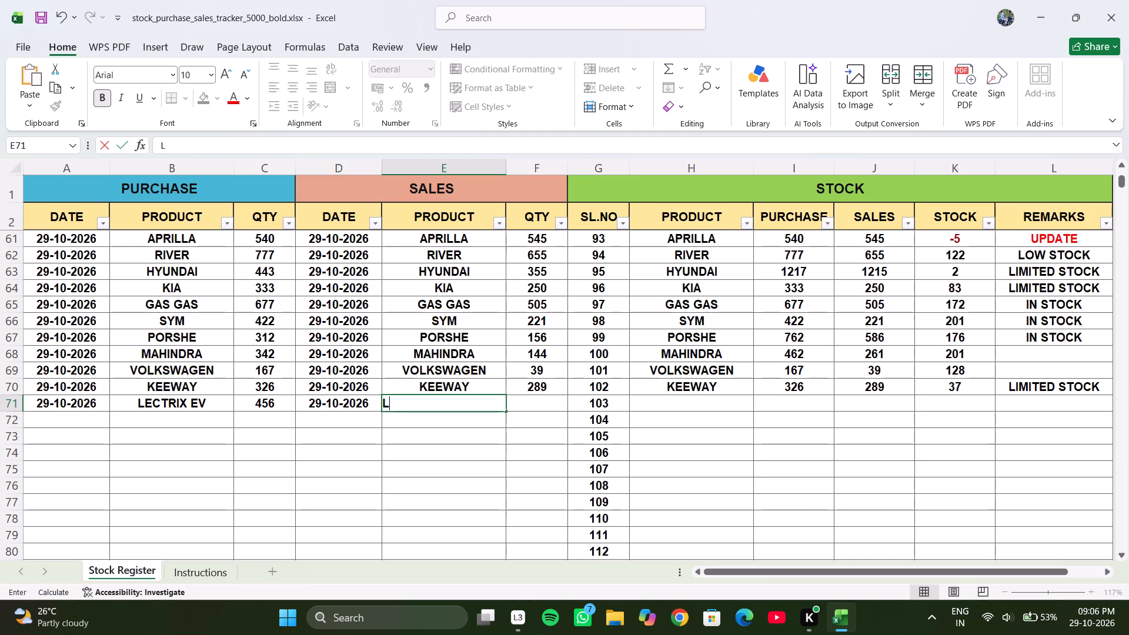
{"action": "type", "text": "ECTRIX"}
{"action": "key", "text": "space"}
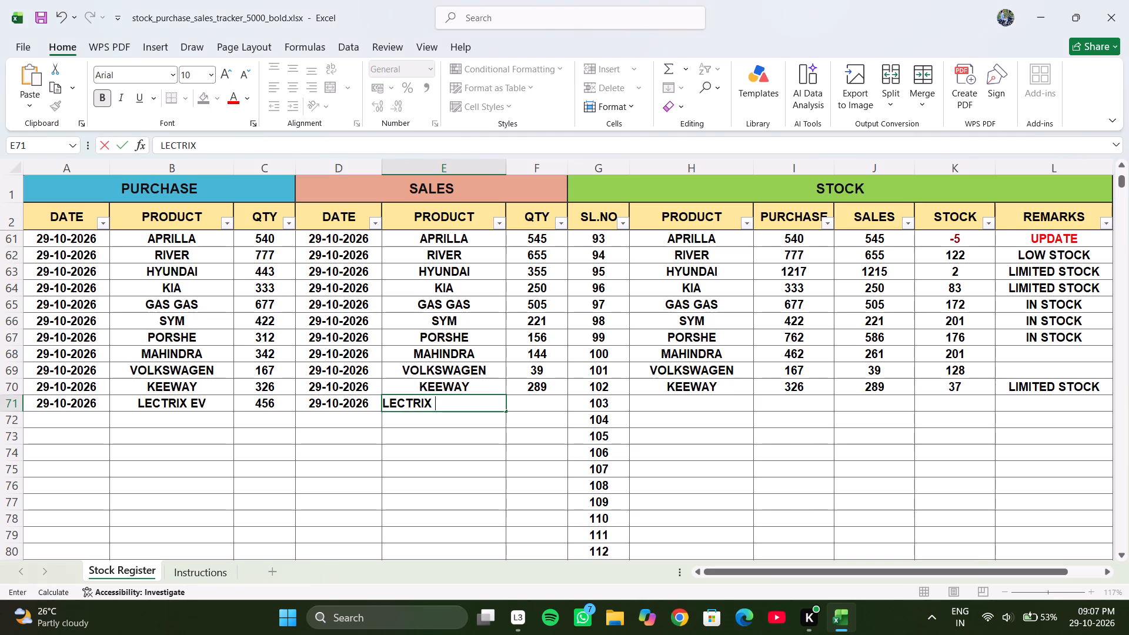
{"action": "type", "text": "EV"}
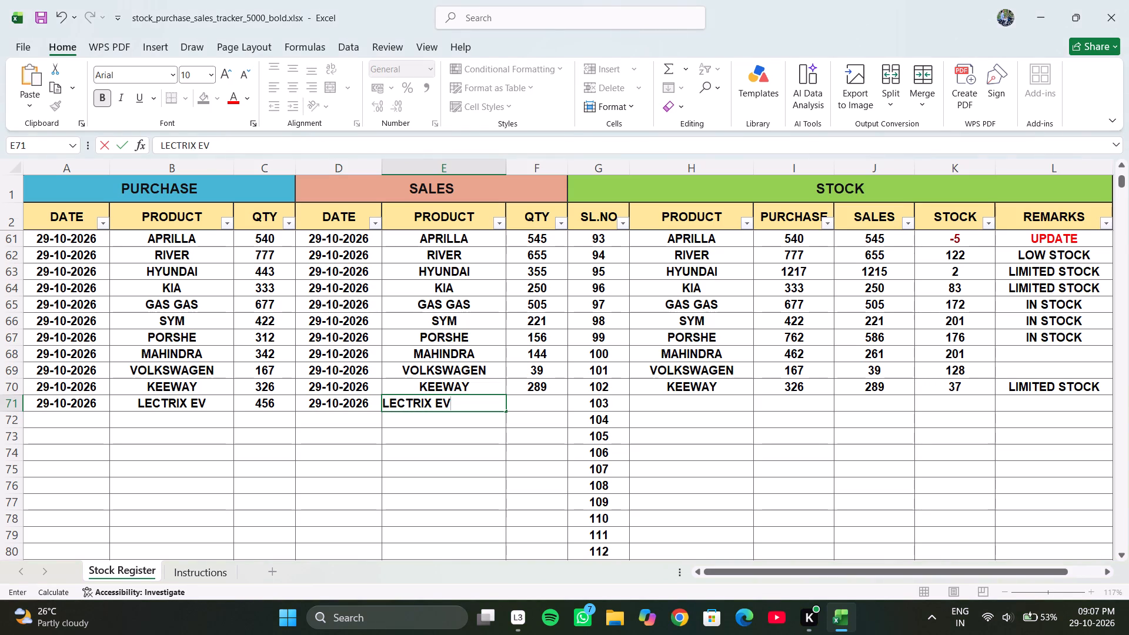
{"action": "key", "text": "Right"}
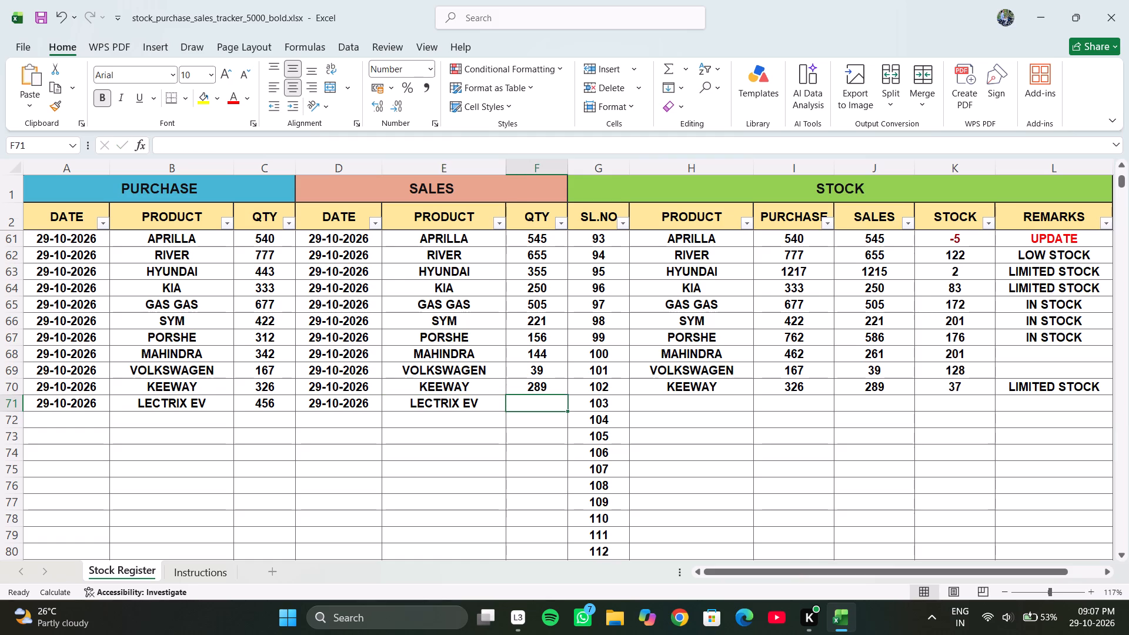
{"action": "key", "text": "2"}
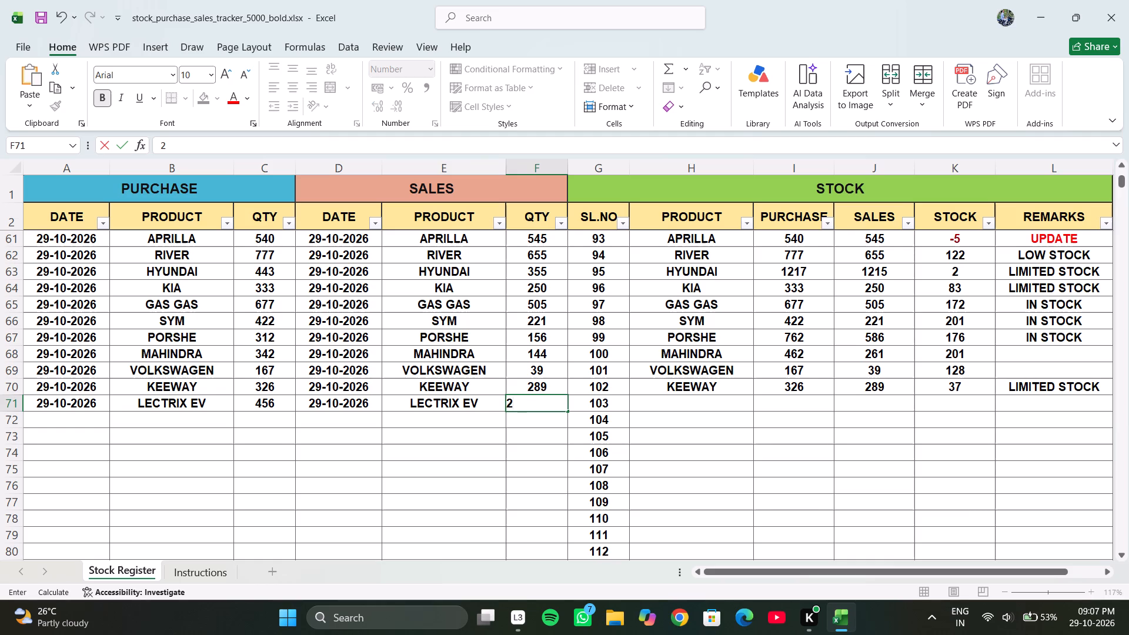
{"action": "key", "text": "1"}
{"action": "key", "text": "7"}
{"action": "key", "text": "Right"}
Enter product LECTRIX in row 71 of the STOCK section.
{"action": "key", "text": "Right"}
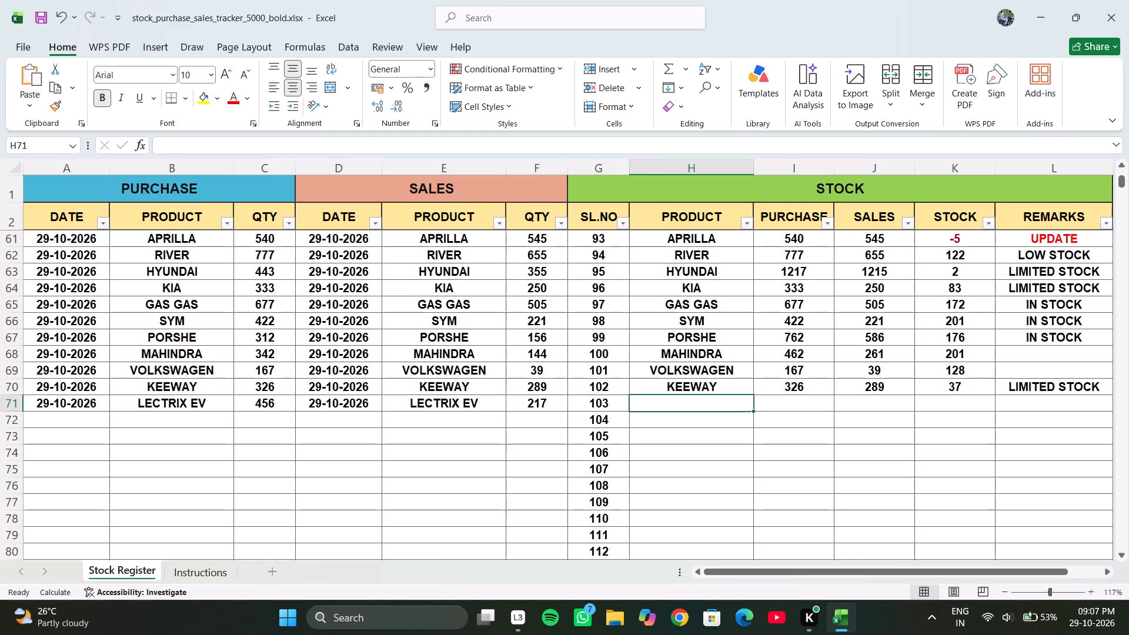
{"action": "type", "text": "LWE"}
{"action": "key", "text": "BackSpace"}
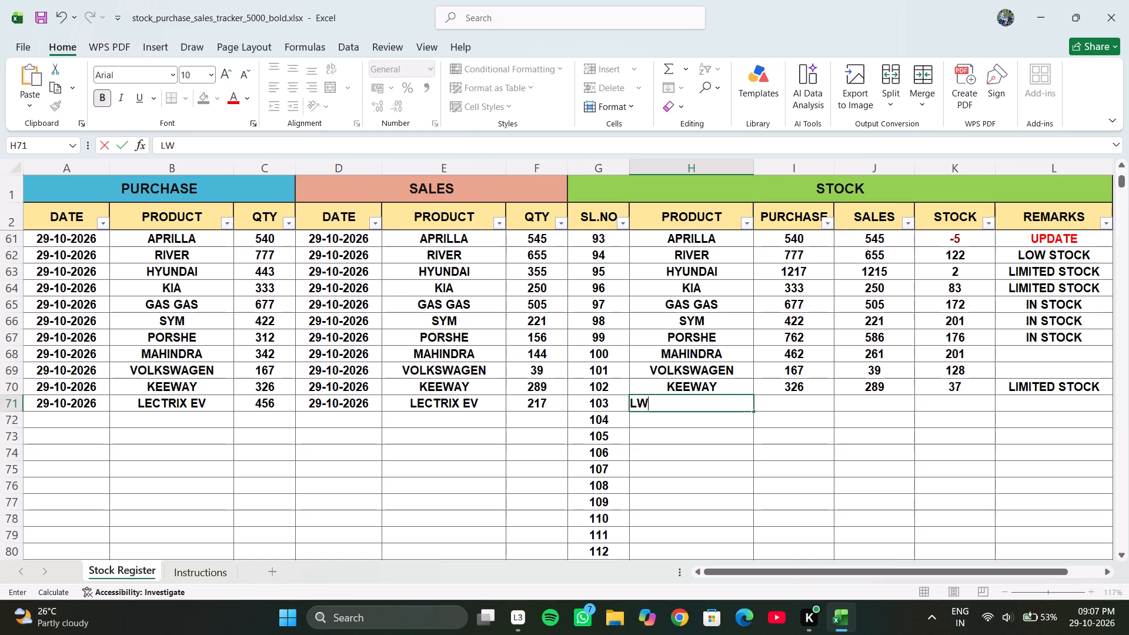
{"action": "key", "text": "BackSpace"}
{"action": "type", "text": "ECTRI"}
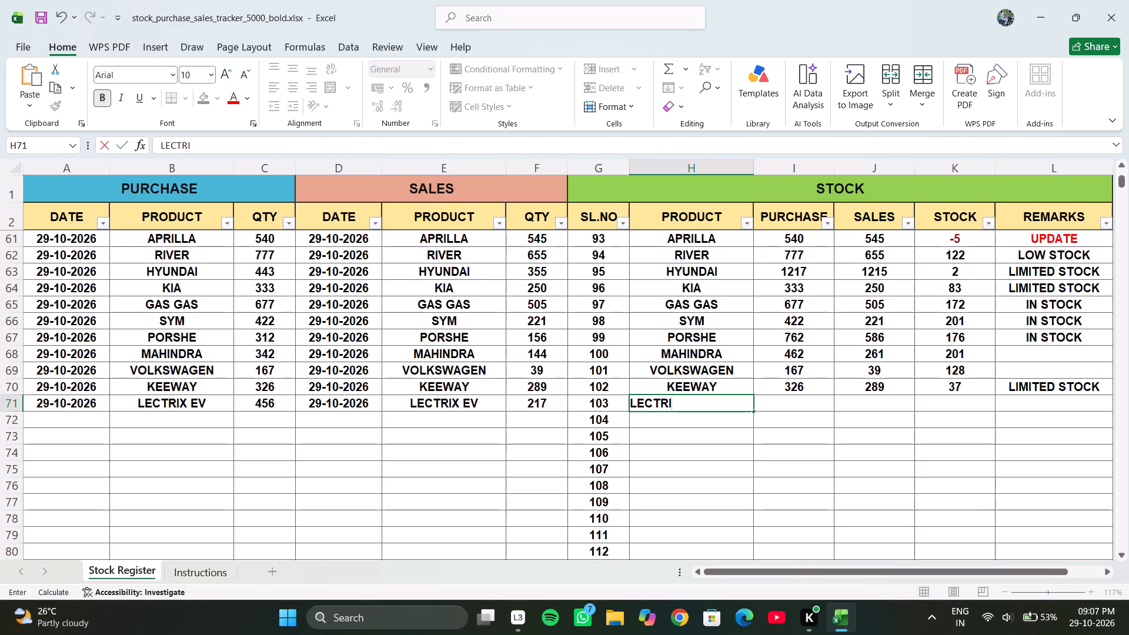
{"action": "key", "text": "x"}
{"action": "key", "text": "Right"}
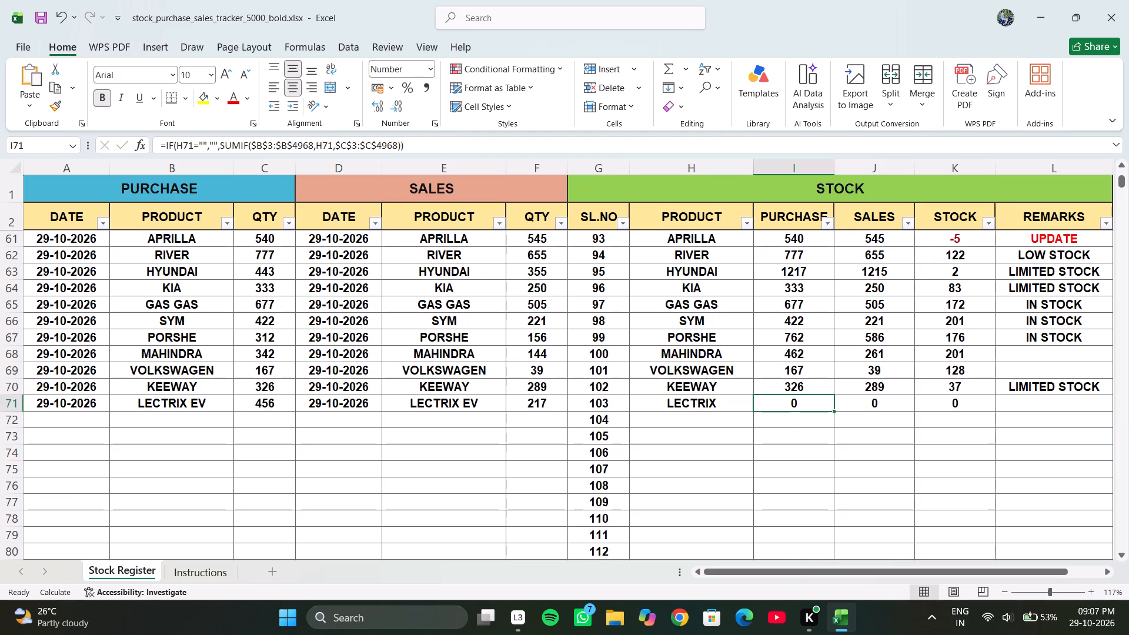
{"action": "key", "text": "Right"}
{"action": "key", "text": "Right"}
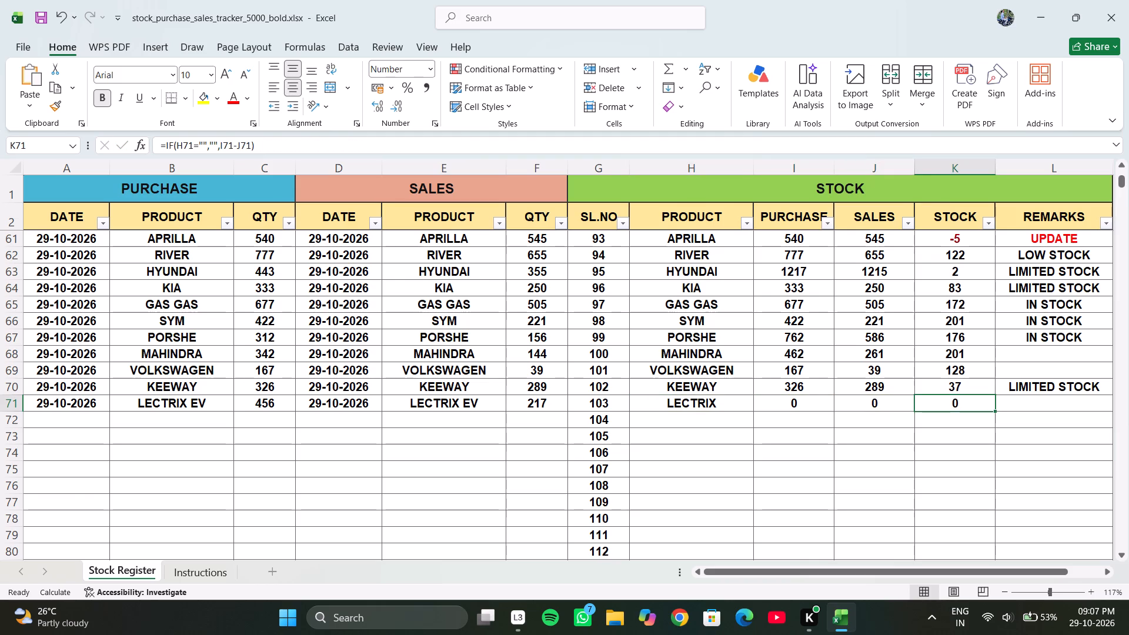
Change the product in row 71 of the STOCK section to LECTRIX EV.
{"action": "key", "text": "Left"}
{"action": "key", "text": "Left"}
{"action": "key", "text": "Left"}
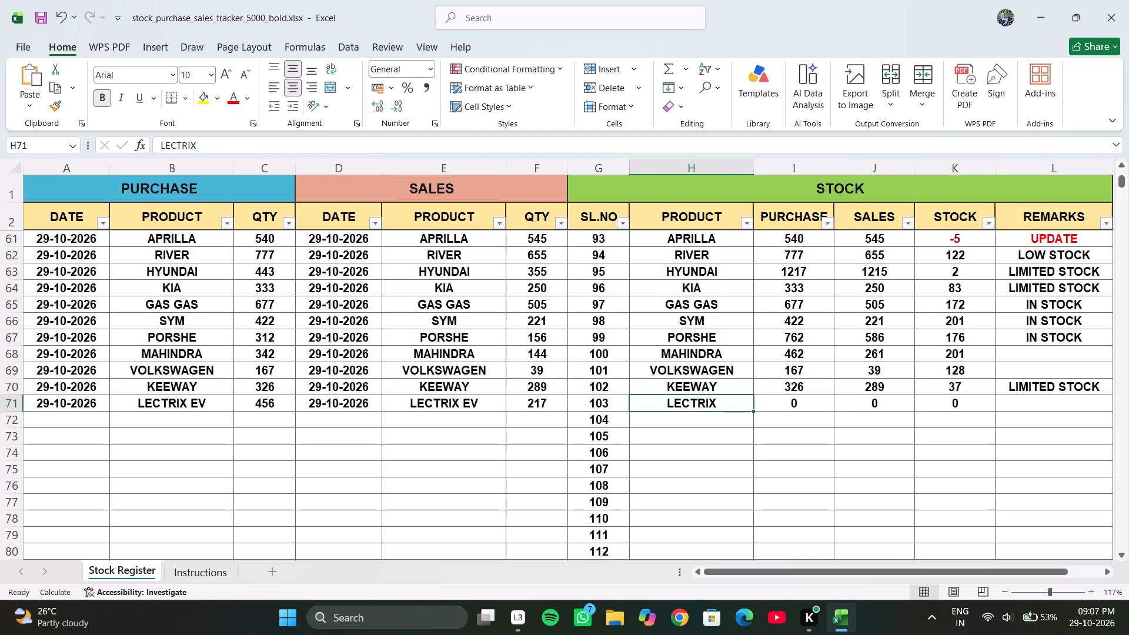
{"action": "key", "text": "Right"}
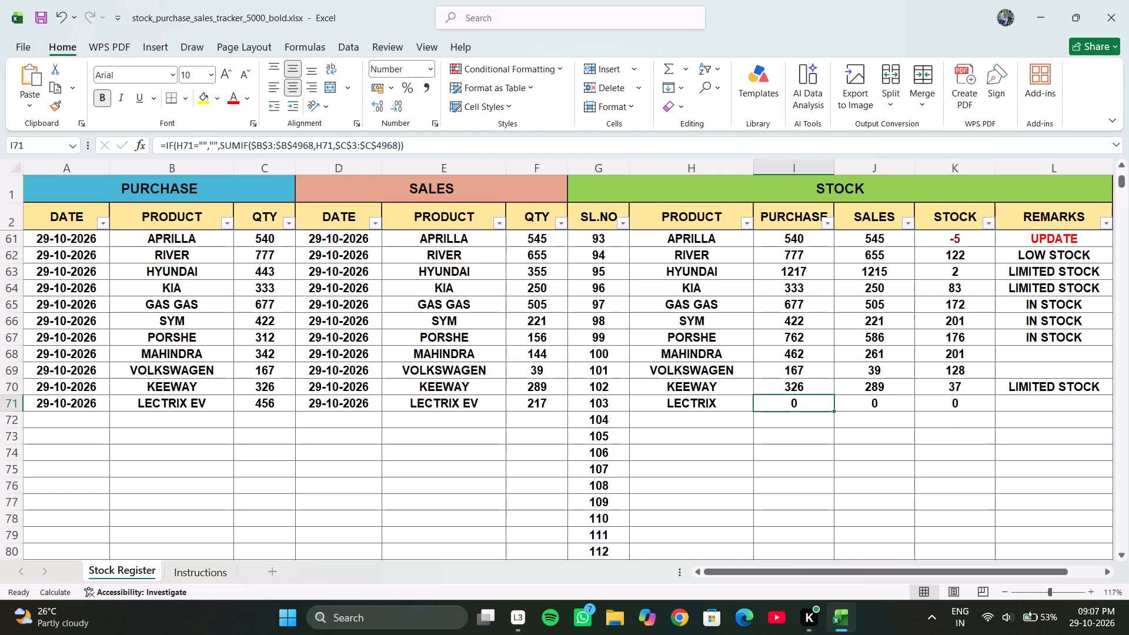
{"action": "key", "text": "Left"}
{"action": "key", "text": "Right"}
{"action": "key", "text": "Left"}
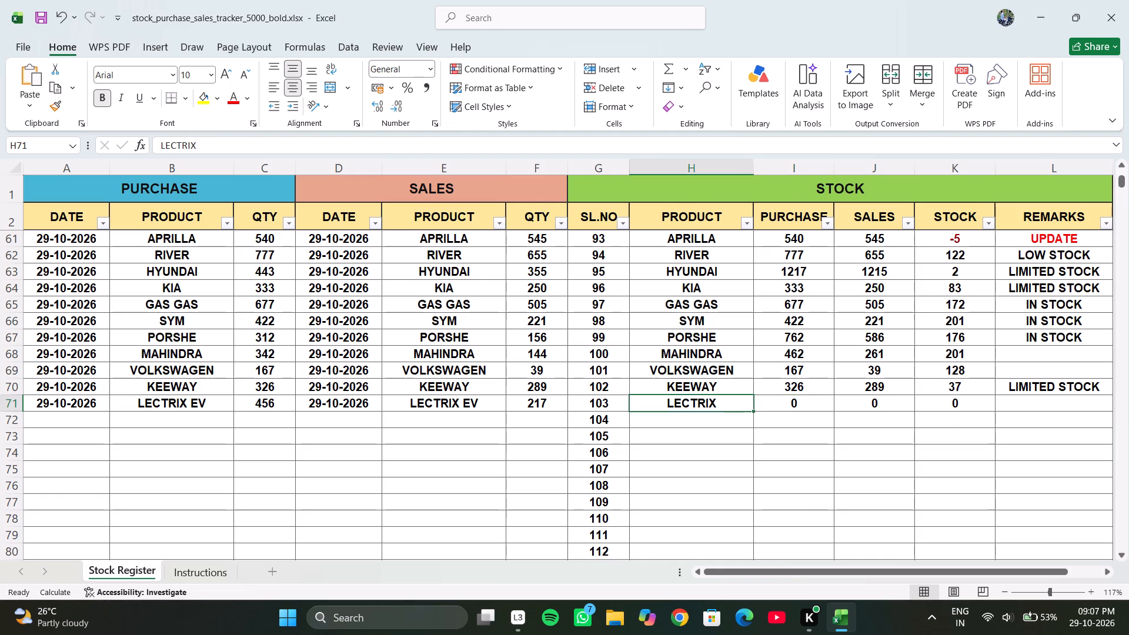
{"action": "key", "text": "space"}
{"action": "type", "text": "LECTRI"}
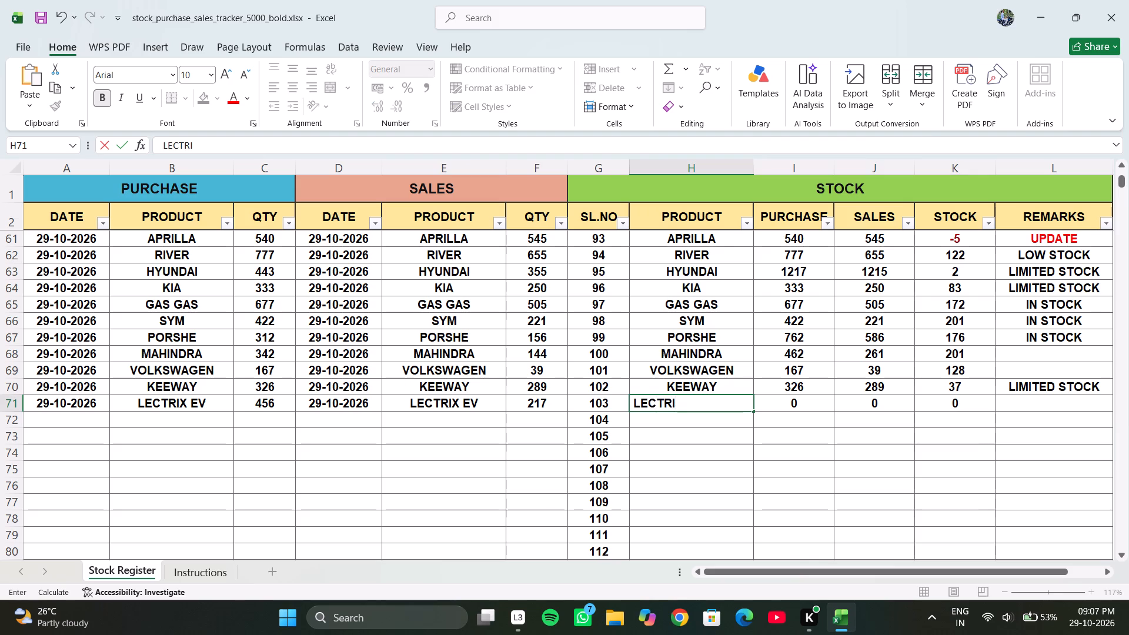
{"action": "key", "text": "x"}
{"action": "key", "text": "space"}
{"action": "type", "text": "EV"}
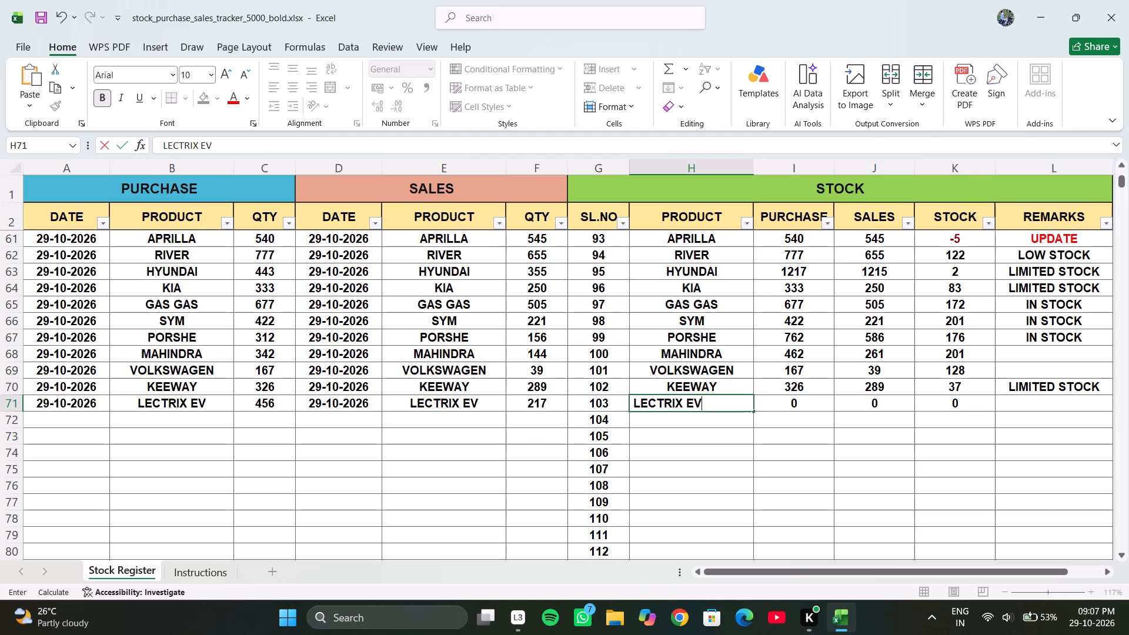
{"action": "key", "text": "Right"}
{"action": "key", "text": "Right"}
{"action": "key", "text": "Right"}
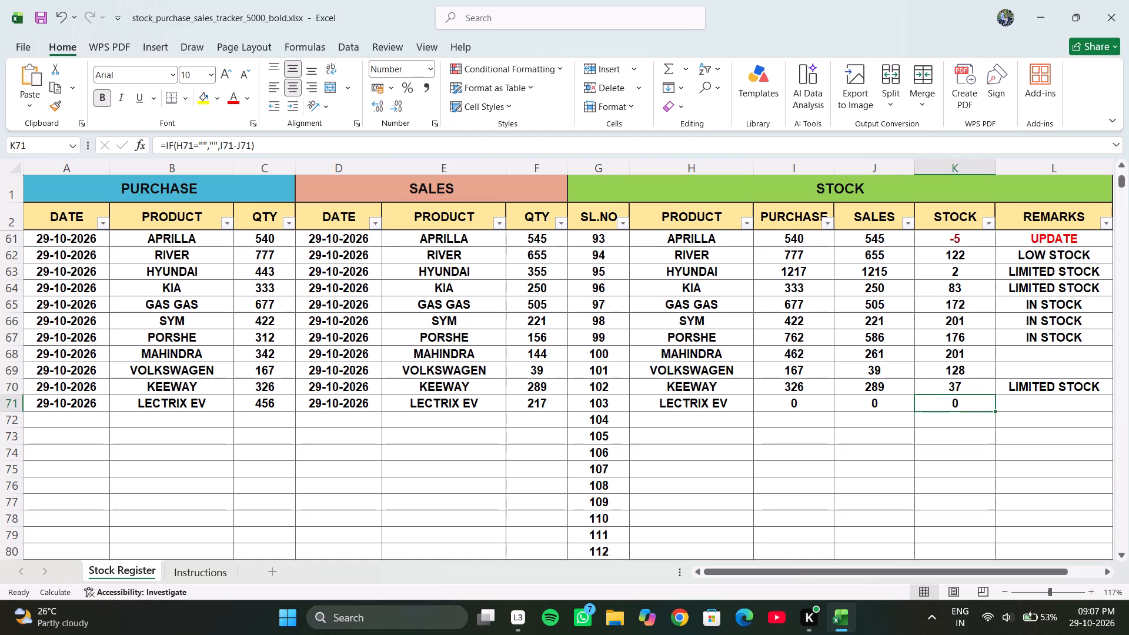
Review the row 71 entries from the STOCK figures back across the SALES and PURCHASE sections to the purchase date.
{"action": "key", "text": "Left"}
{"action": "key", "text": "Left"}
{"action": "key", "text": "Left"}
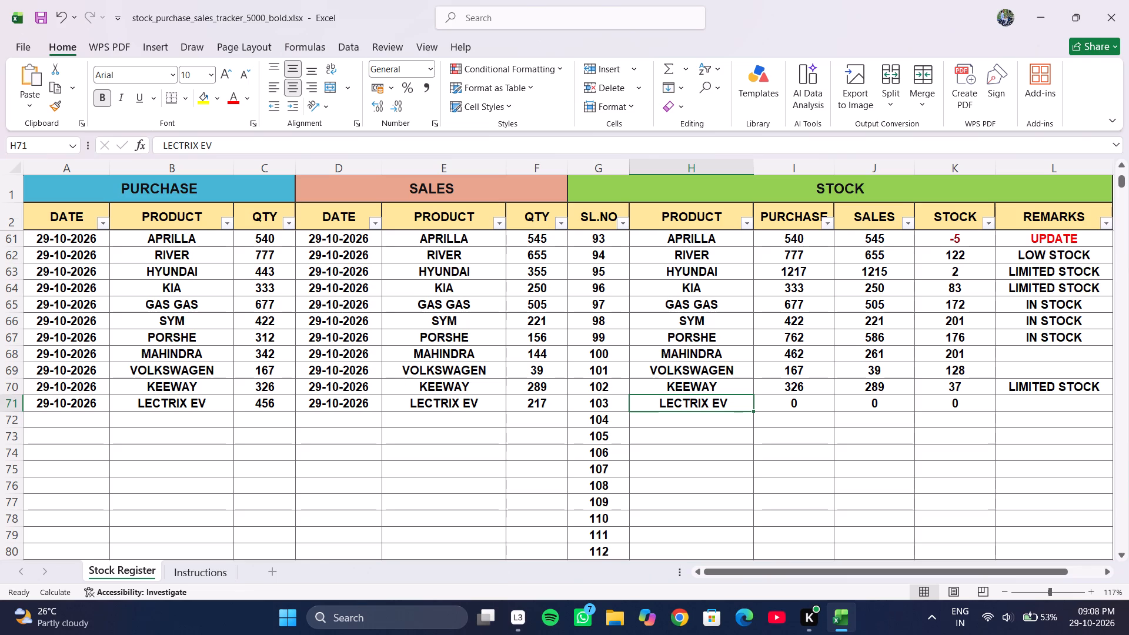
{"action": "key", "text": "Left"}
{"action": "key", "text": "Left"}
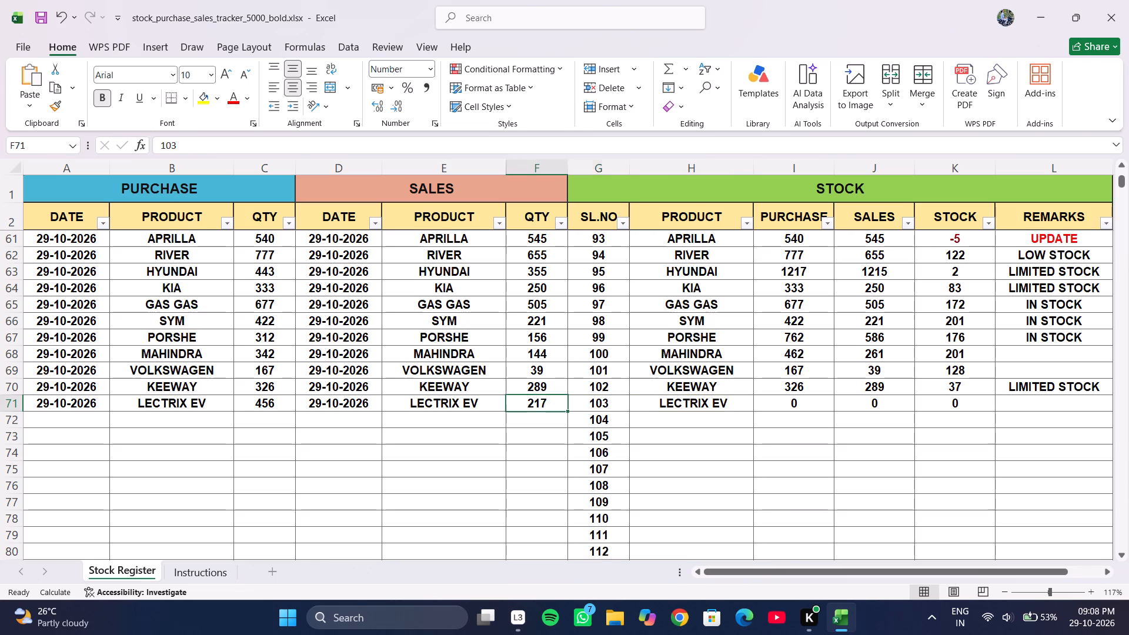
{"action": "key", "text": "Left"}
{"action": "key", "text": "Left"}
{"action": "key", "text": "Left"}
{"action": "key", "text": "Left"}
{"action": "key", "text": "Left"}
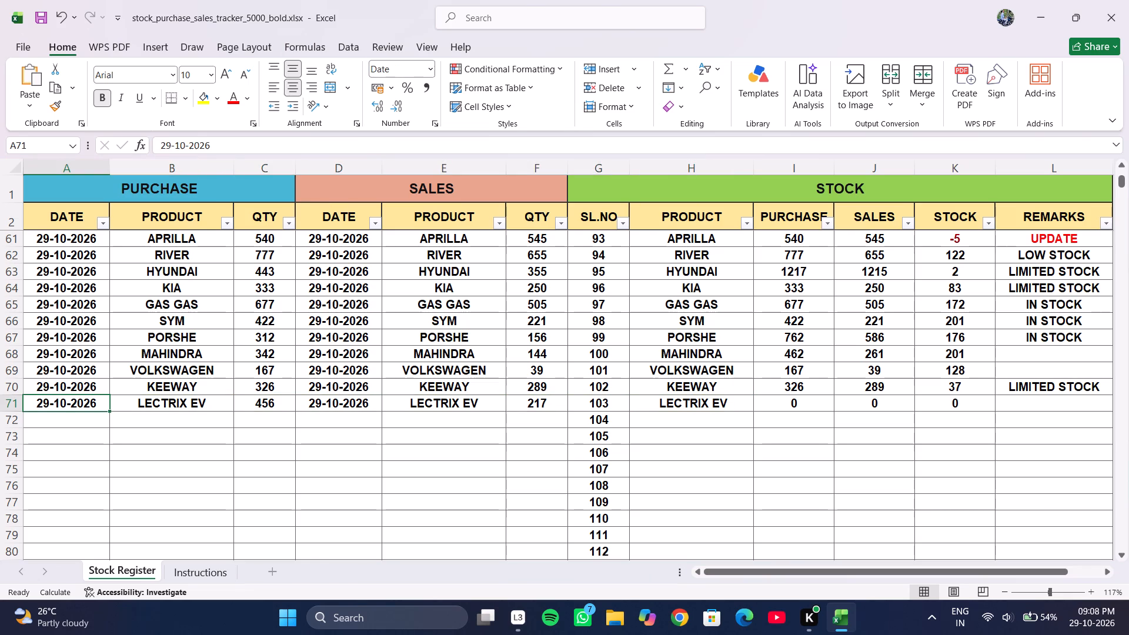
Review the row 71 entries from the purchase date across the SALES section to the STOCK purchase figure.
{"action": "key", "text": "Right"}
{"action": "key", "text": "Right"}
{"action": "key", "text": "Right"}
{"action": "key", "text": "Right"}
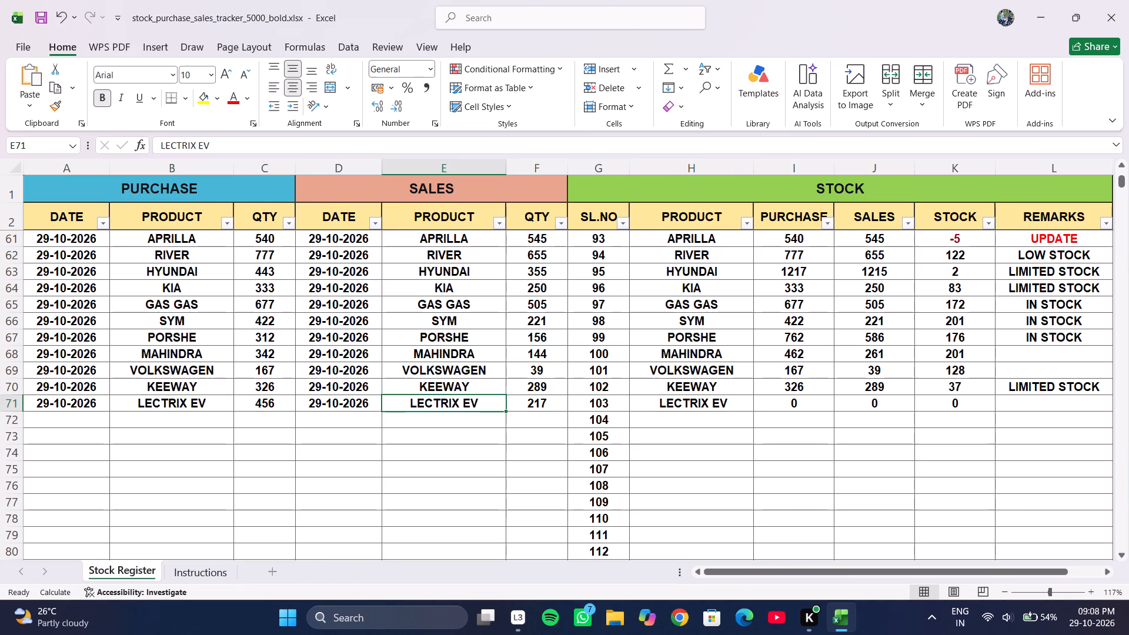
{"action": "key", "text": "Right"}
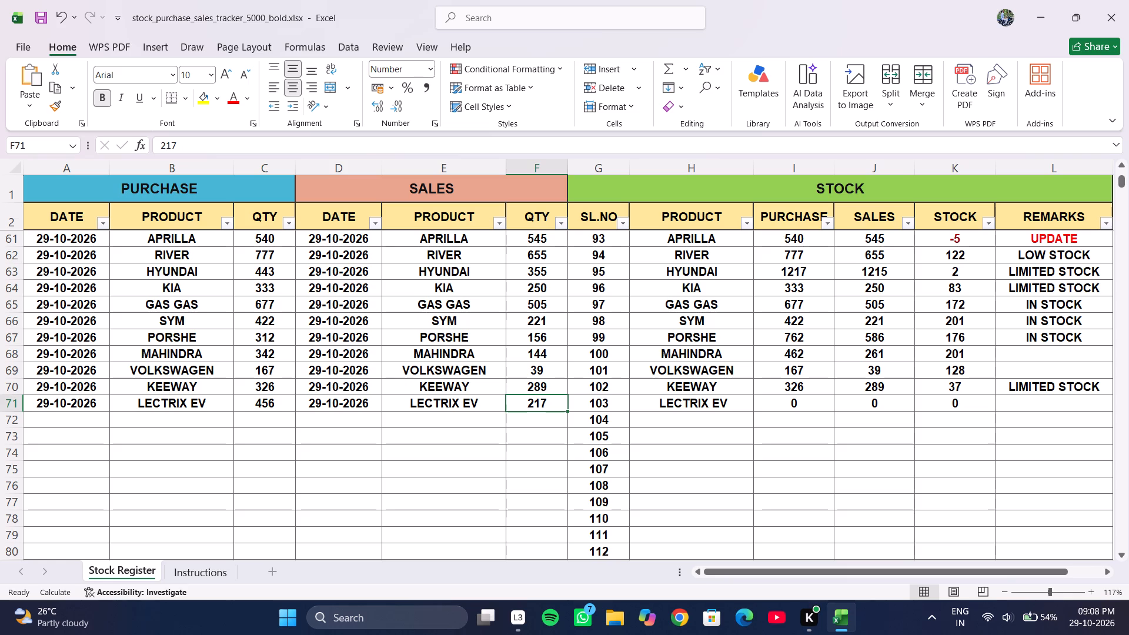
{"action": "key", "text": "Right"}
{"action": "key", "text": "Right"}
{"action": "key", "text": "Right"}
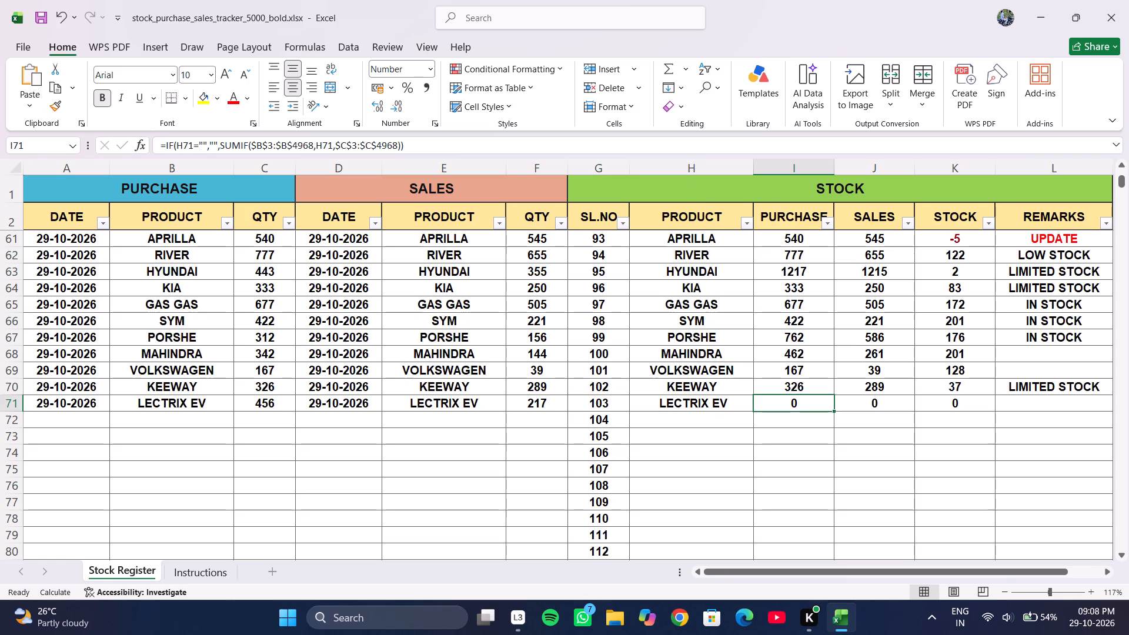
Set the LECTRIX EV purchase quantity in row 71 to 487.
{"action": "key", "text": "Left"}
{"action": "key", "text": "Left"}
{"action": "key", "text": "Left"}
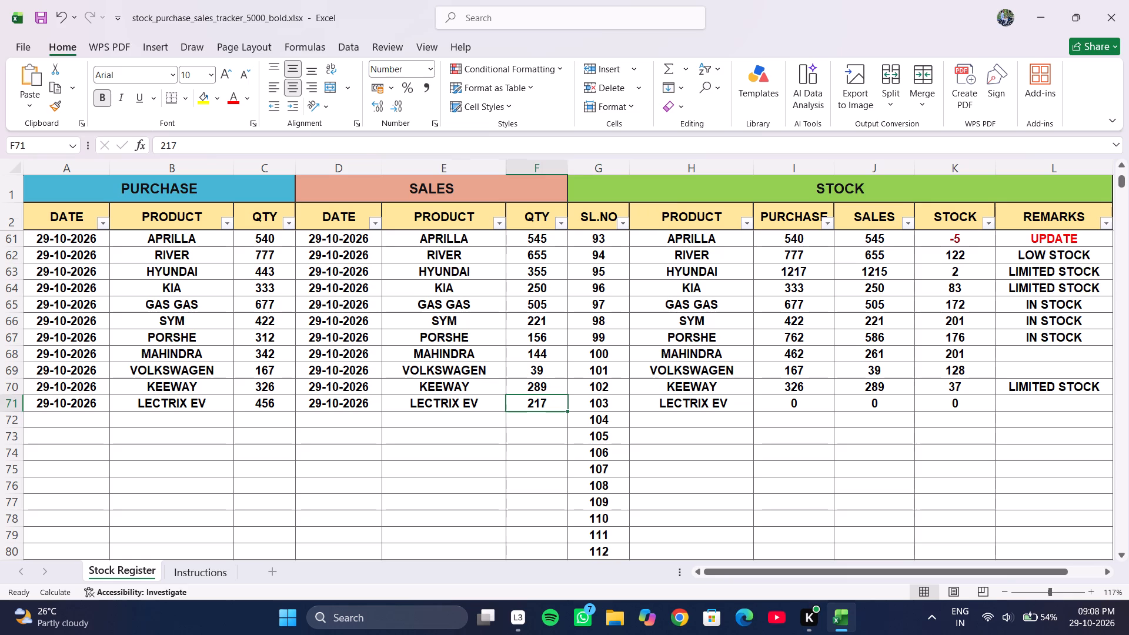
{"action": "key", "text": "Left"}
{"action": "key", "text": "Left"}
{"action": "key", "text": "Left"}
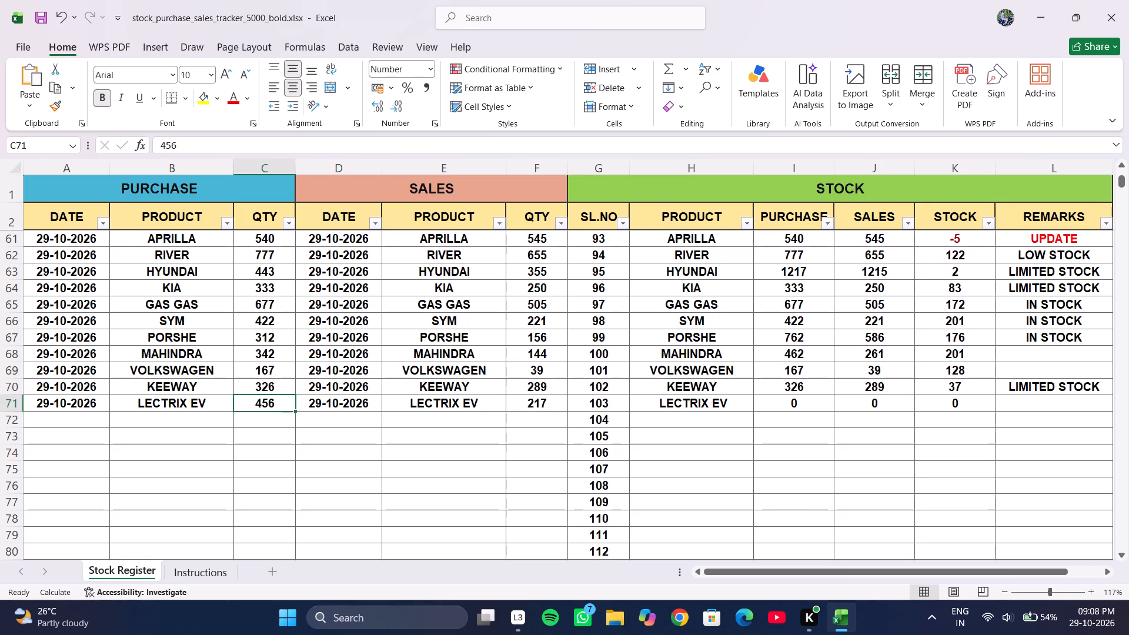
{"action": "double_click", "coordinate": [270, 403]}
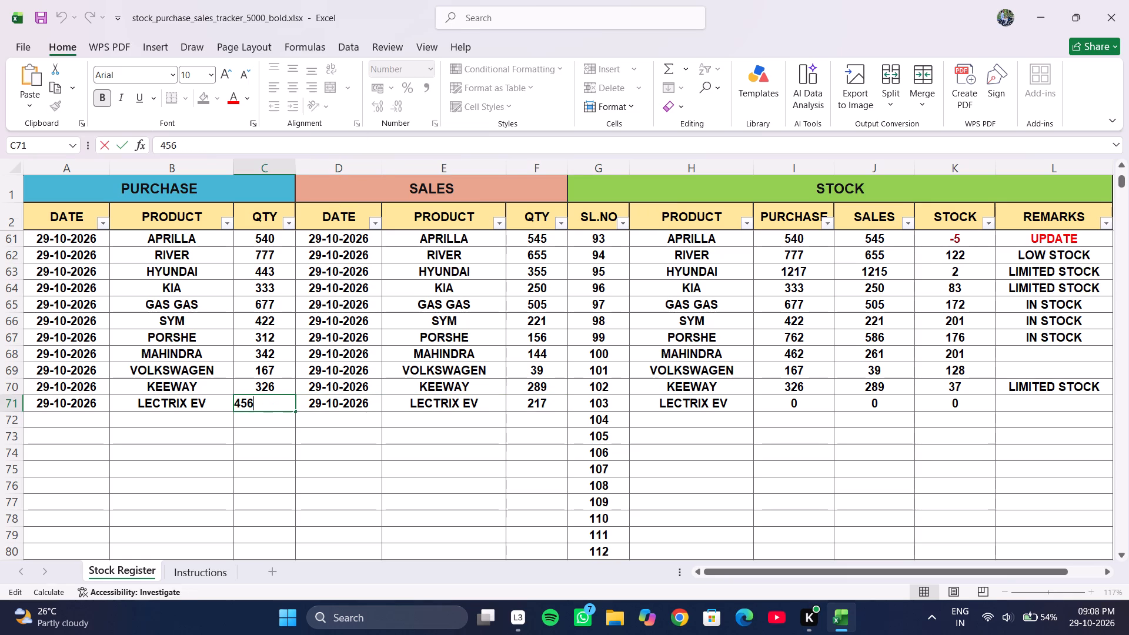
{"action": "key", "text": "BackSpace"}
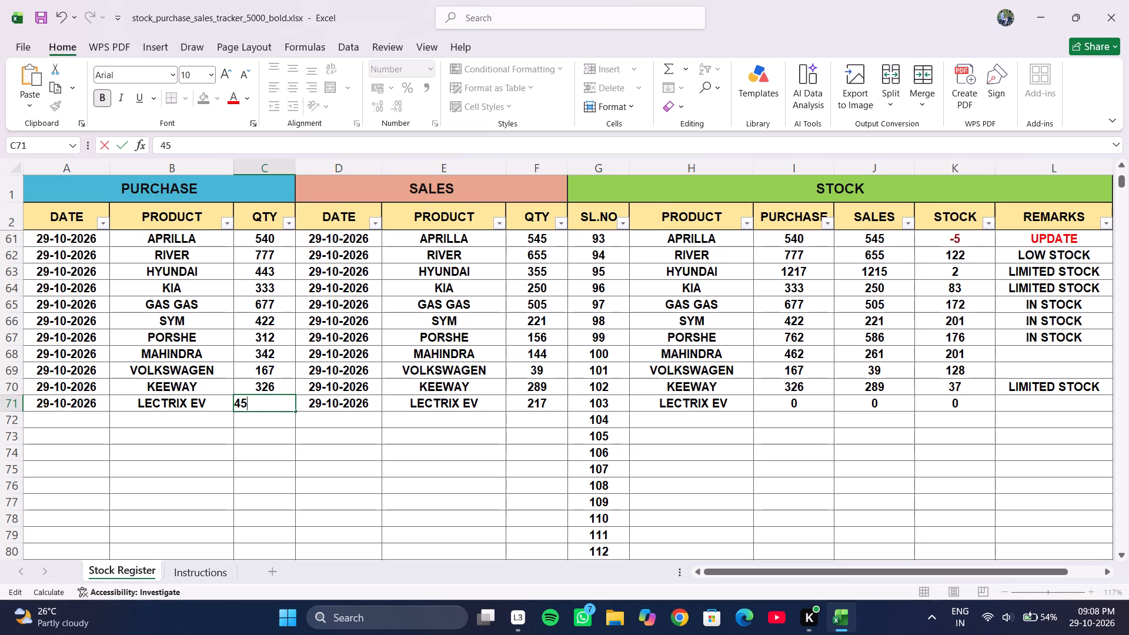
{"action": "key", "text": "BackSpace"}
{"action": "key", "text": "BackSpace"}
{"action": "type", "text": "487"}
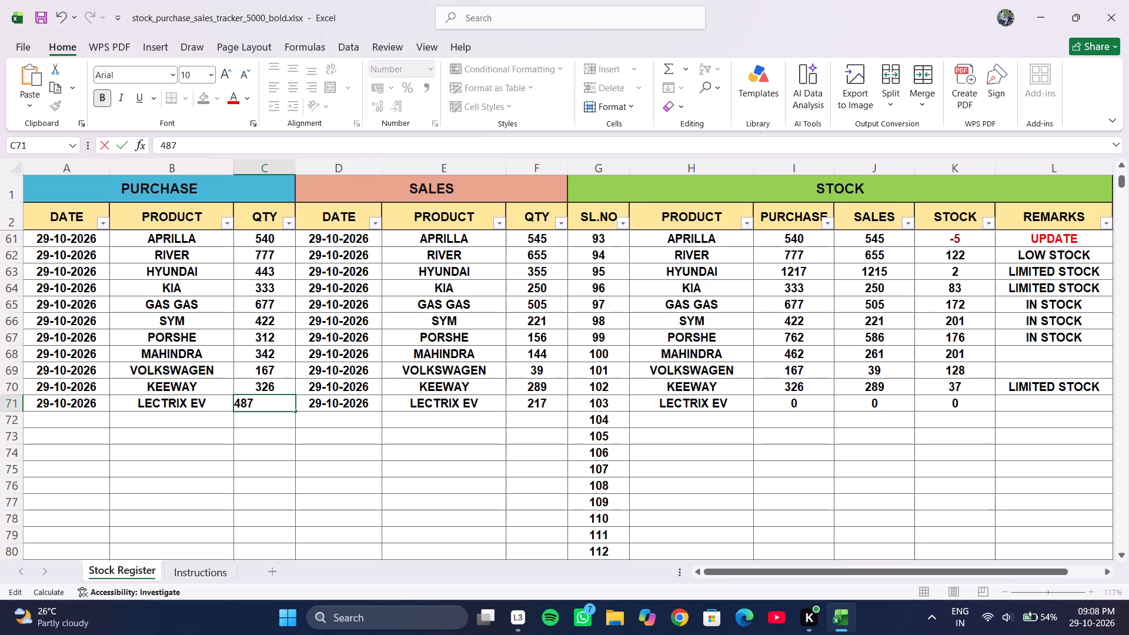
{"action": "left_click", "coordinate": [555, 410]}
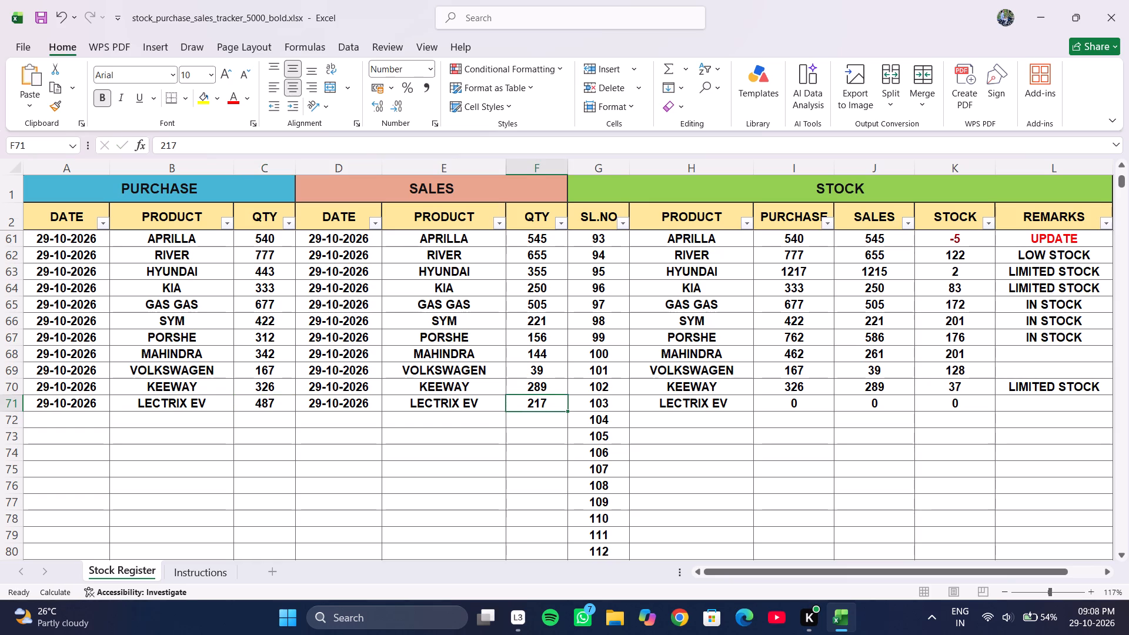
Inspect the product name in row 71 of the STOCK section character by character and check its neighbouring cells.
{"action": "left_click", "coordinate": [728, 412]}
{"action": "left_click", "coordinate": [728, 396]}
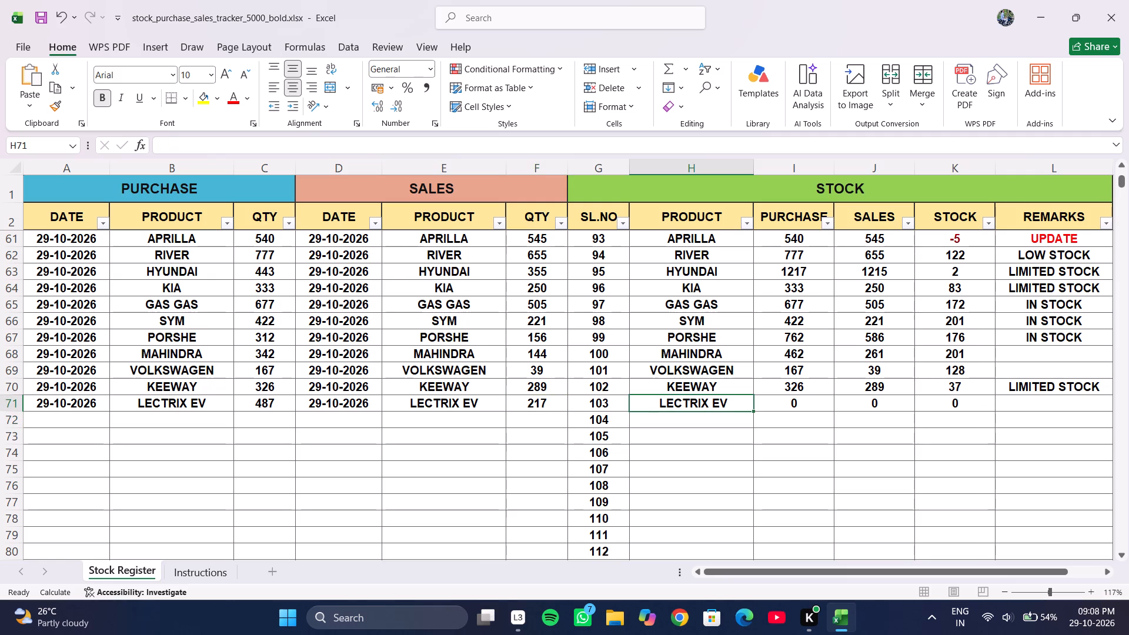
{"action": "key", "text": "Right"}
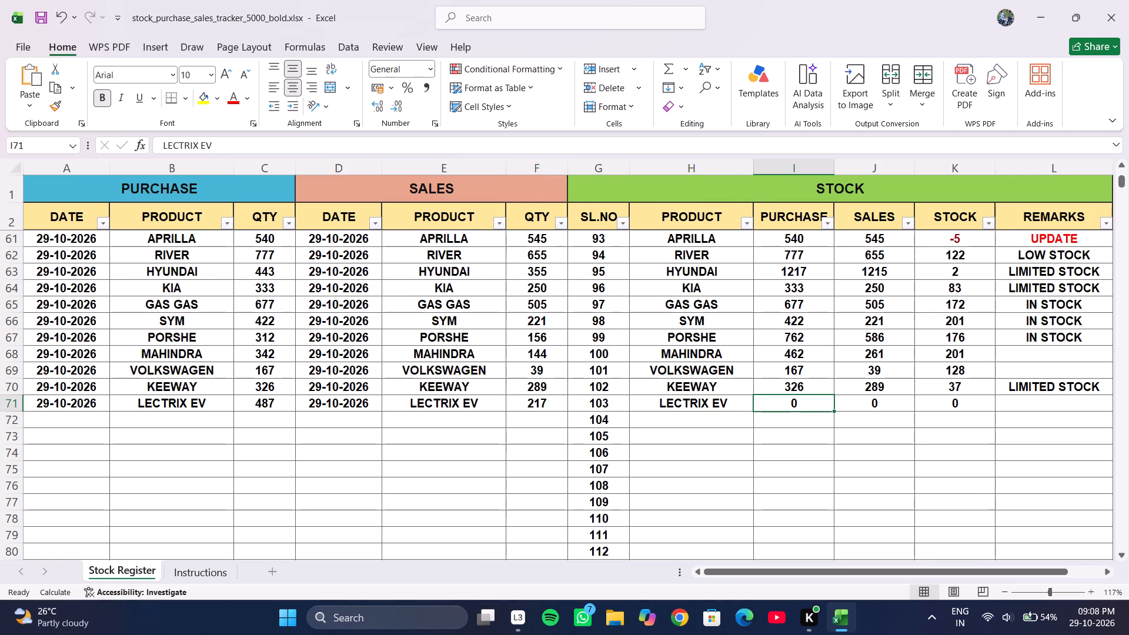
{"action": "key", "text": "Left"}
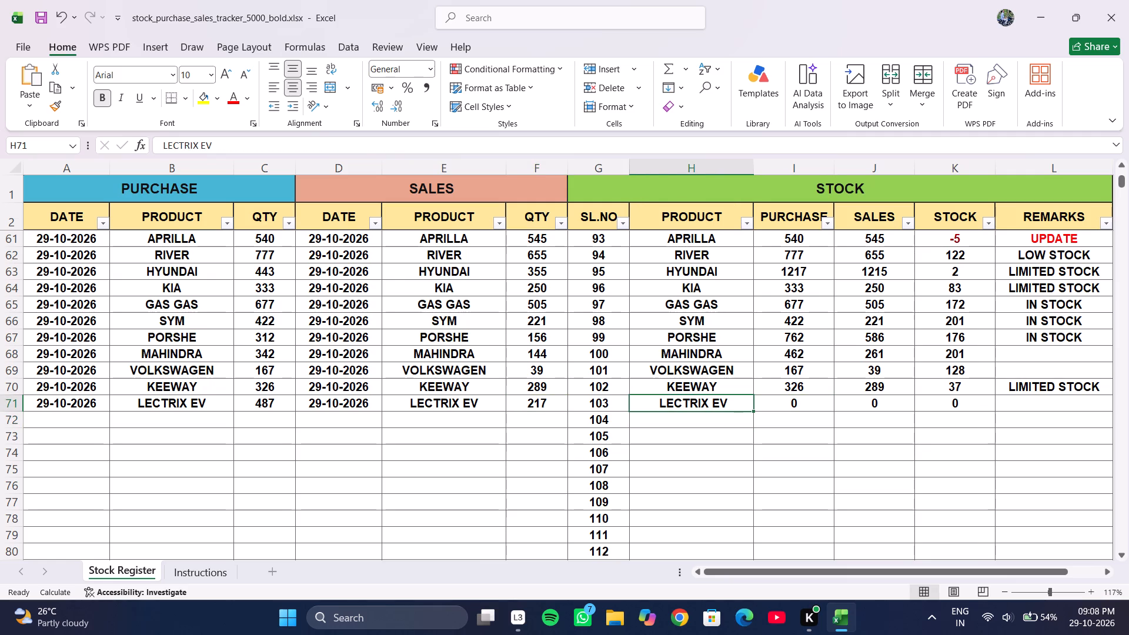
{"action": "left_click", "coordinate": [652, 406]}
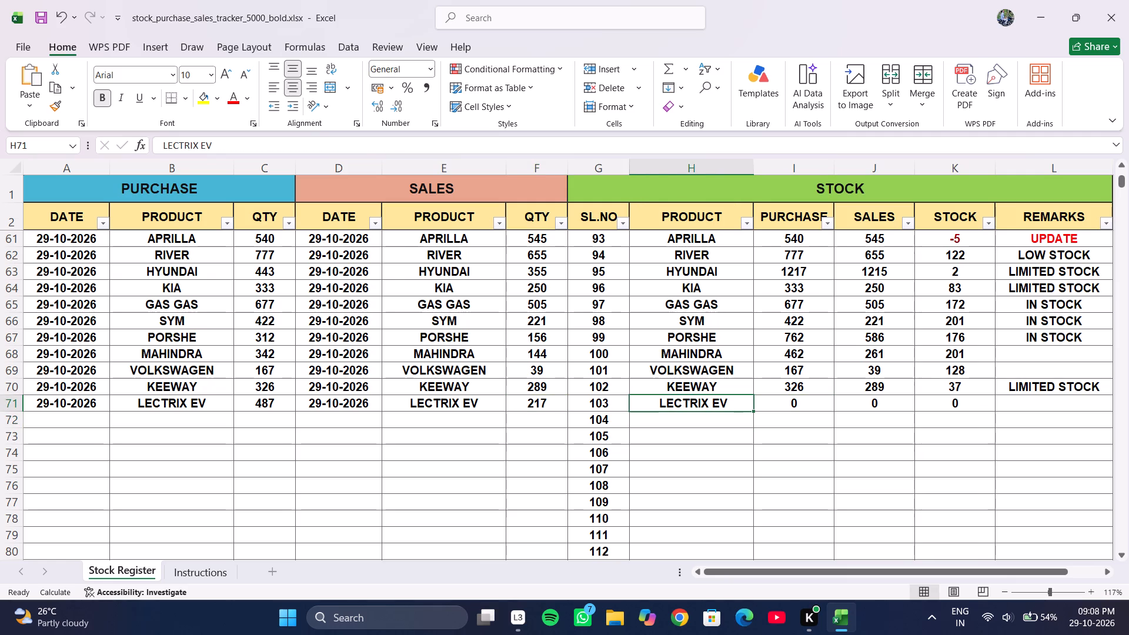
{"action": "left_click", "coordinate": [660, 403]}
{"action": "left_click_drag", "start_coordinate": [706, 409], "coordinate": [707, 402]}
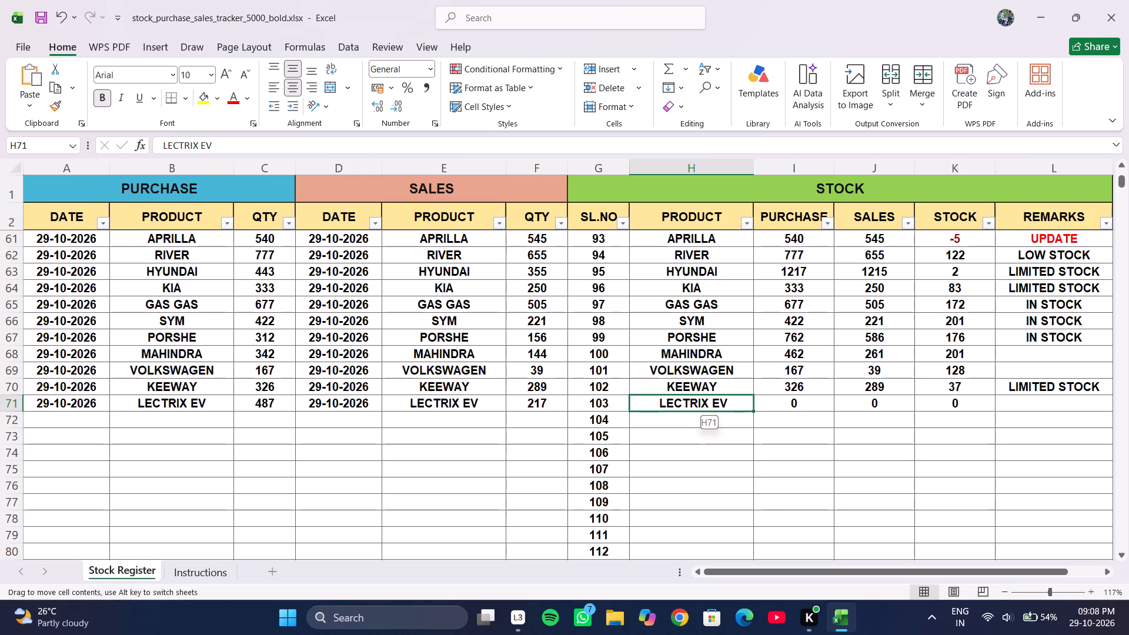
{"action": "left_click", "coordinate": [711, 410]}
{"action": "left_click", "coordinate": [711, 403]}
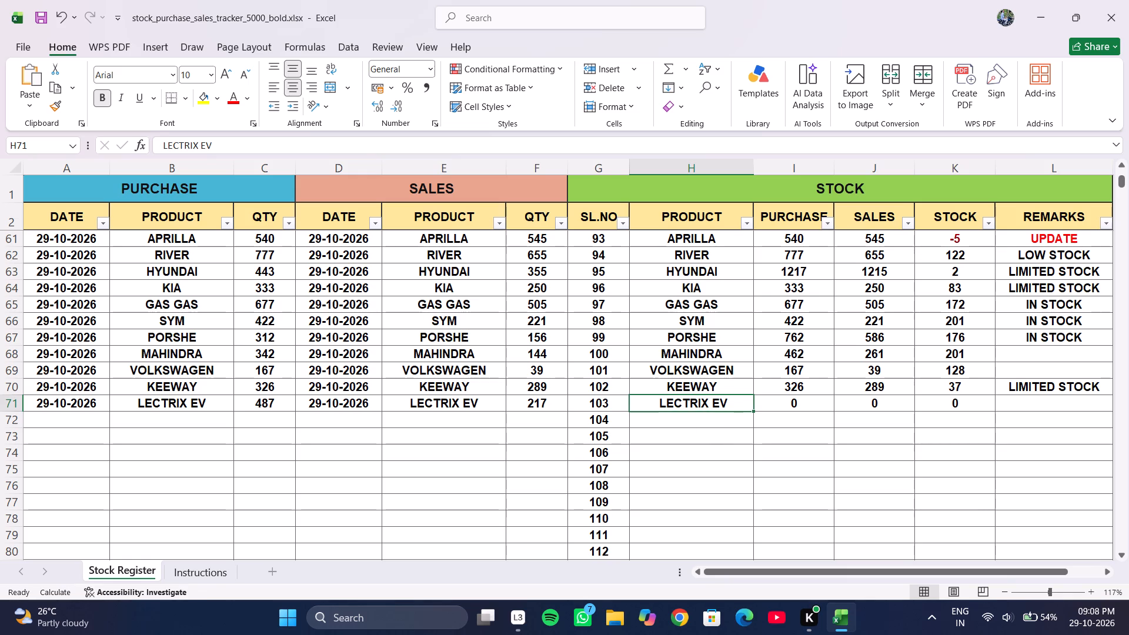
{"action": "double_click", "coordinate": [709, 406]}
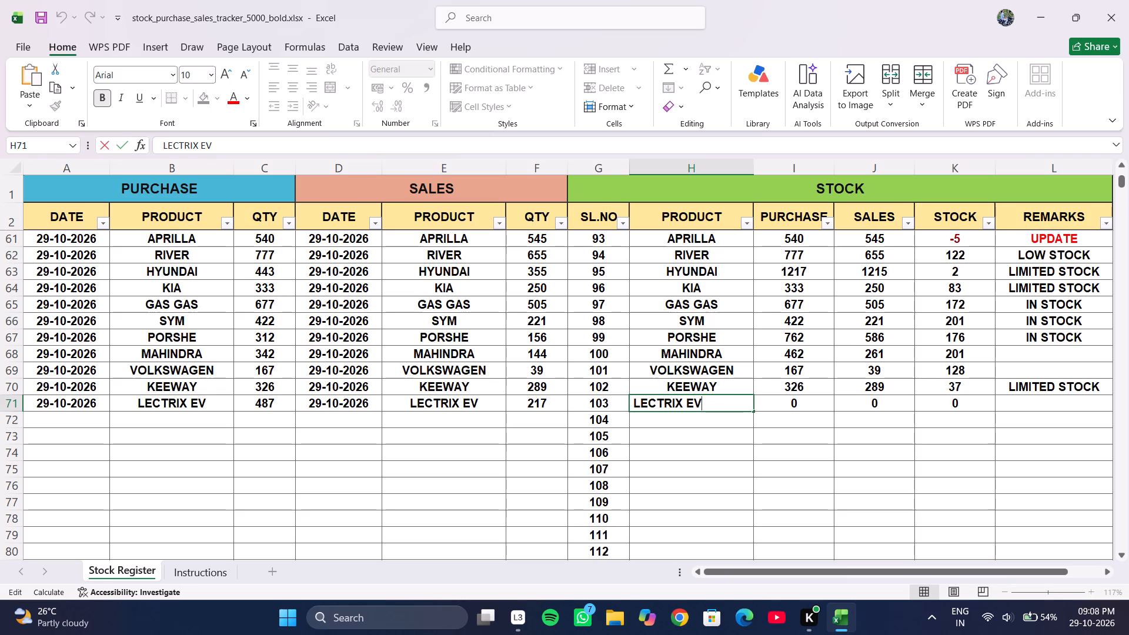
{"action": "key", "text": "Left"}
{"action": "key", "text": "Left"}
{"action": "key", "text": "Left"}
{"action": "key", "text": "Right"}
{"action": "key", "text": "Left"}
{"action": "key", "text": "Left"}
{"action": "key", "text": "Left"}
{"action": "key", "text": "Left"}
{"action": "key", "text": "Left"}
{"action": "key", "text": "Left"}
{"action": "key", "text": "Left"}
{"action": "key", "text": "Left"}
{"action": "key", "text": "Left"}
{"action": "key", "text": "Left"}
{"action": "key", "text": "Left"}
{"action": "key", "text": "Left"}
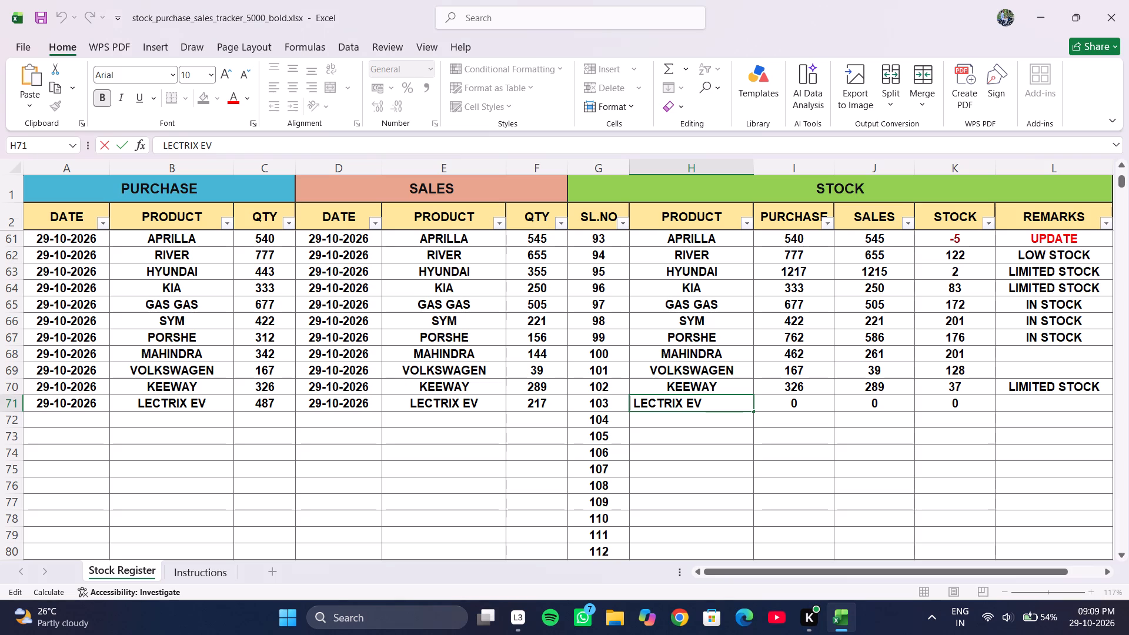
{"action": "key", "text": "Left"}
{"action": "double_click", "coordinate": [616, 412]}
{"action": "left_click", "coordinate": [614, 407]}
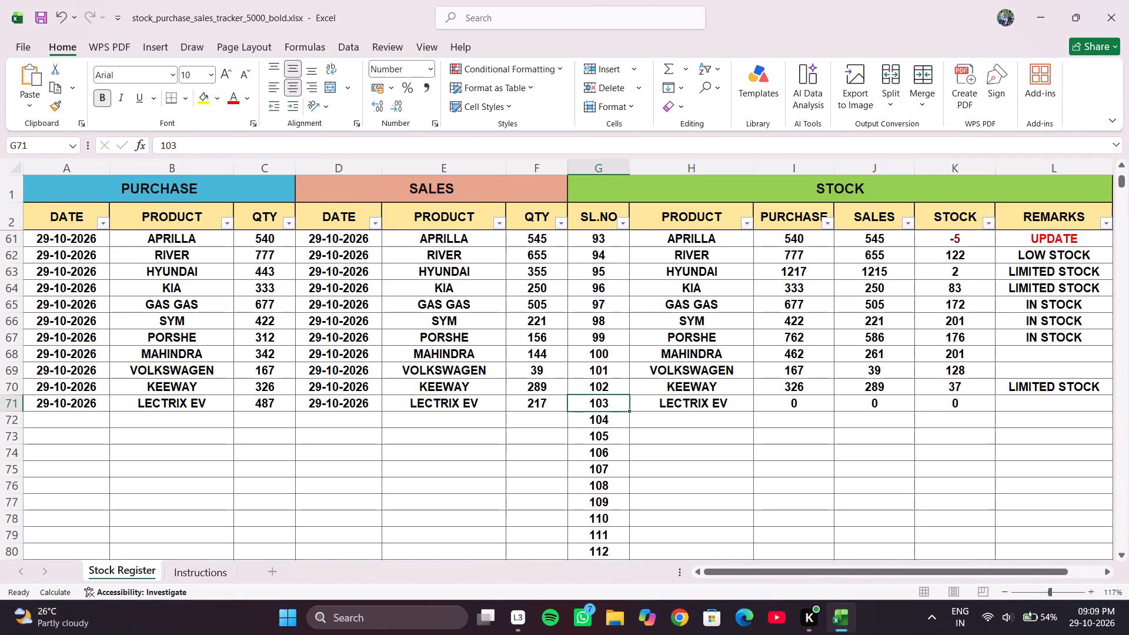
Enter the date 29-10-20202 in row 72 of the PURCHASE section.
{"action": "key", "text": "Left"}
{"action": "key", "text": "Left"}
{"action": "key", "text": "Left"}
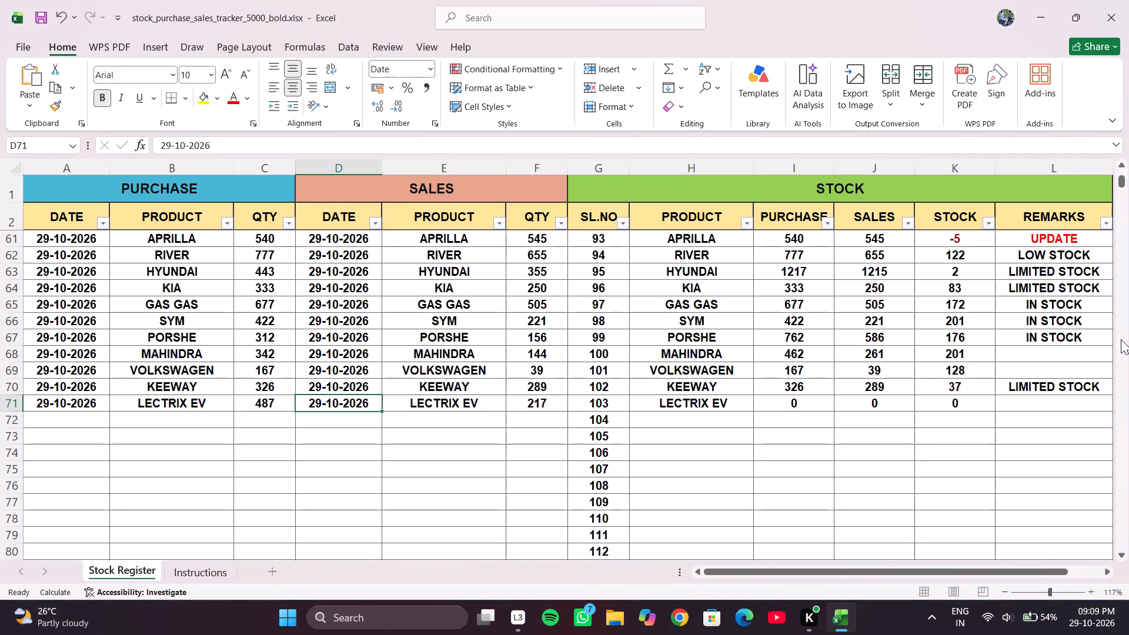
{"action": "key", "text": "Down"}
{"action": "key", "text": "Left"}
{"action": "key", "text": "Left"}
{"action": "key", "text": "Left"}
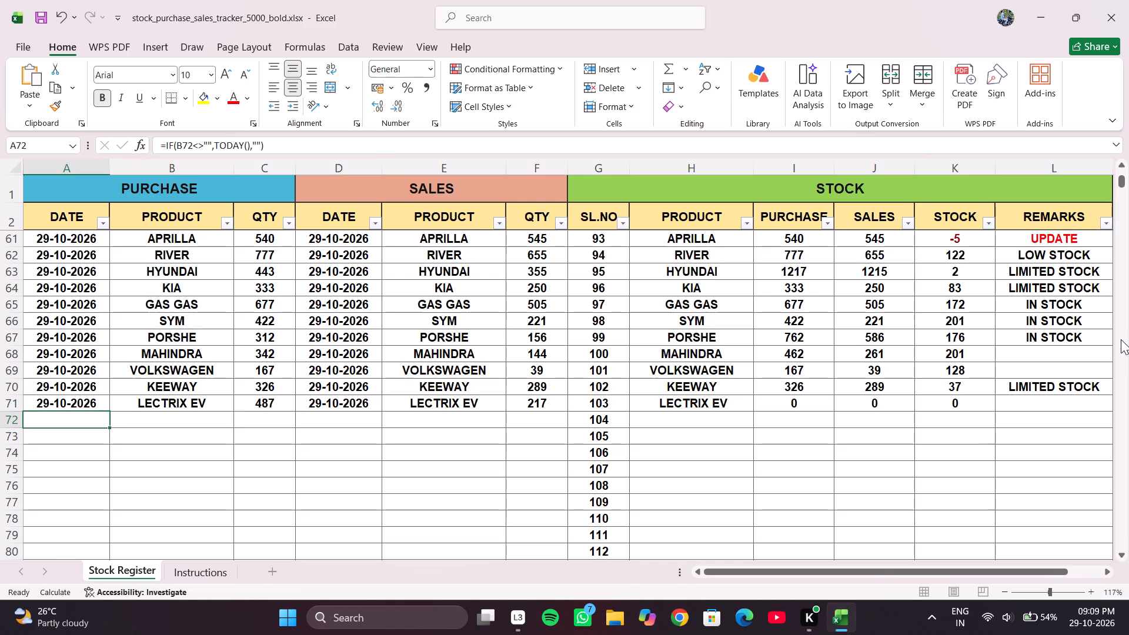
{"action": "type", "text": "29-10"}
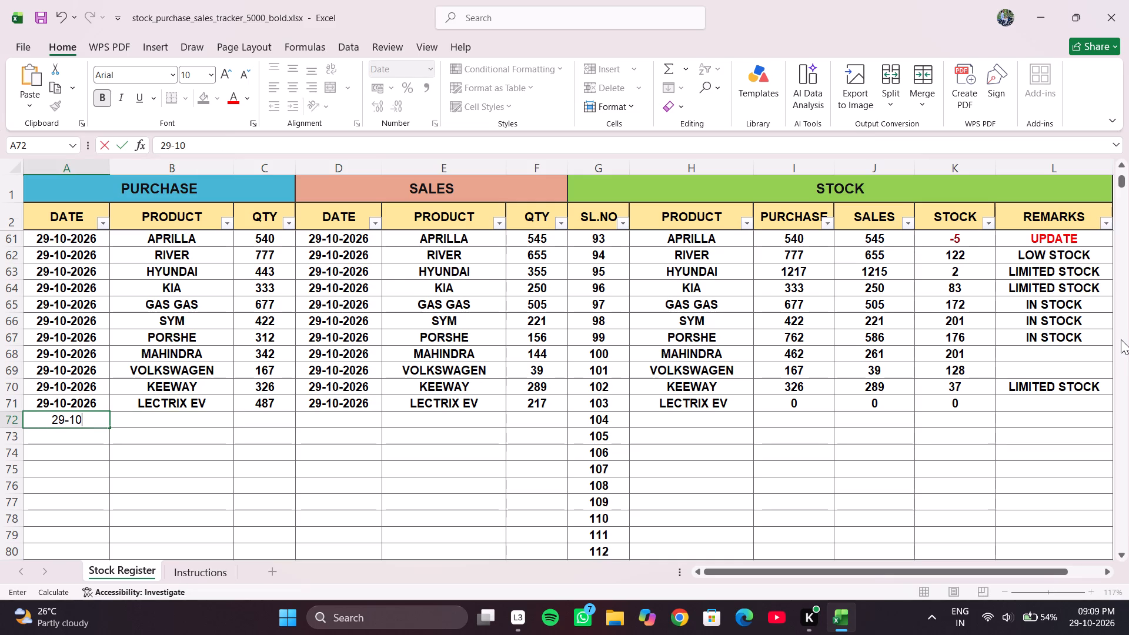
{"action": "key", "text": "minus"}
{"action": "type", "text": "20"}
{"action": "key", "text": "2"}
{"action": "key", "text": "0"}
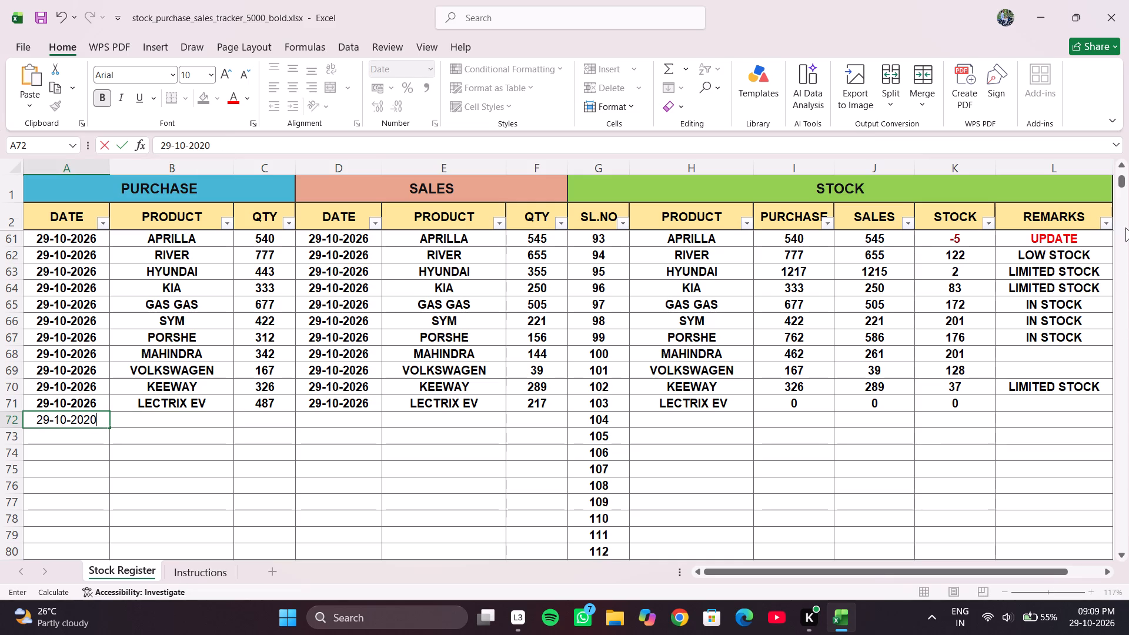
{"action": "key", "text": "2"}
{"action": "left_click", "coordinate": [1078, 387]}
Replace the KEEWAY remark in row 70 of the STOCK section with LOW STOCK.
{"action": "key", "text": "6"}
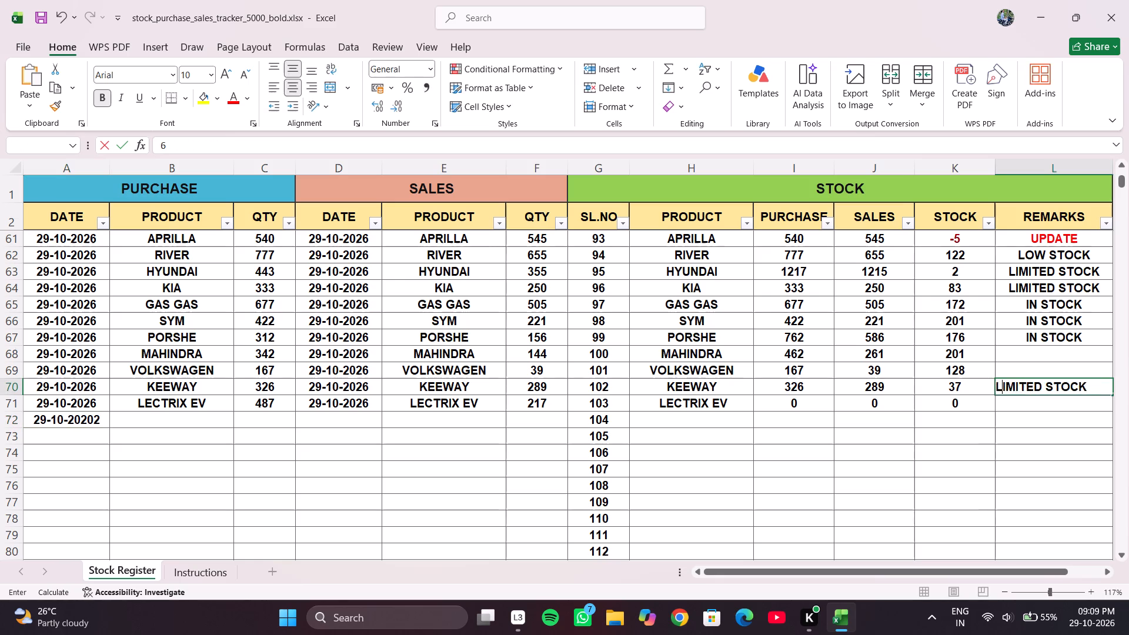
{"action": "key", "text": "BackSpace"}
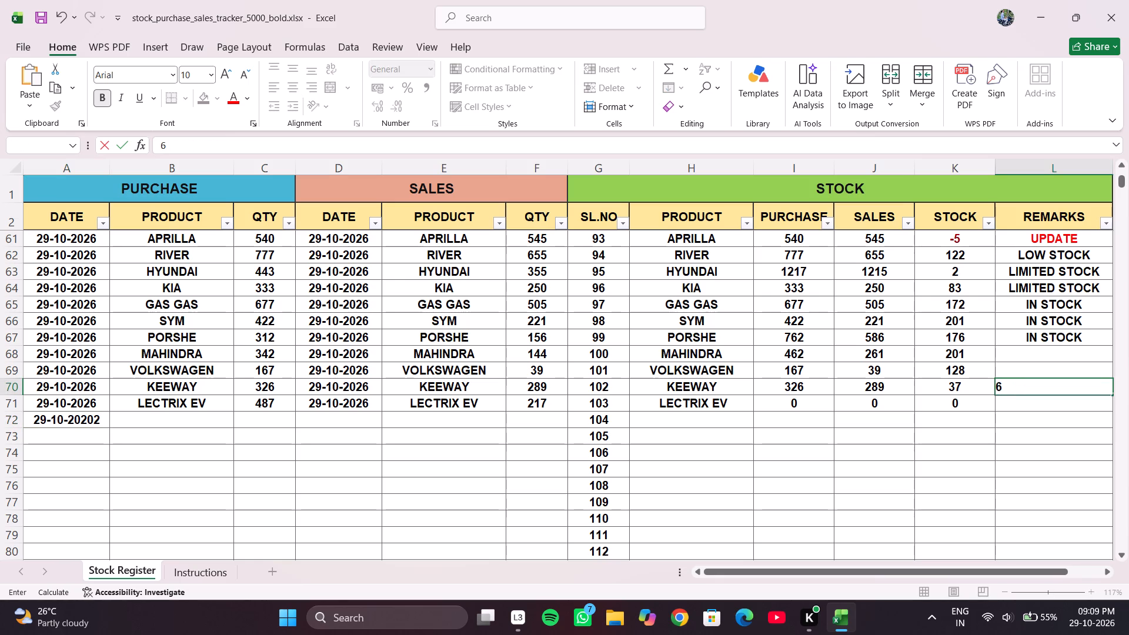
{"action": "key", "text": "BackSpace"}
{"action": "left_click", "coordinate": [537, 430]}
{"action": "left_click_drag", "start_coordinate": [940, 347], "coordinate": [1027, 371]}
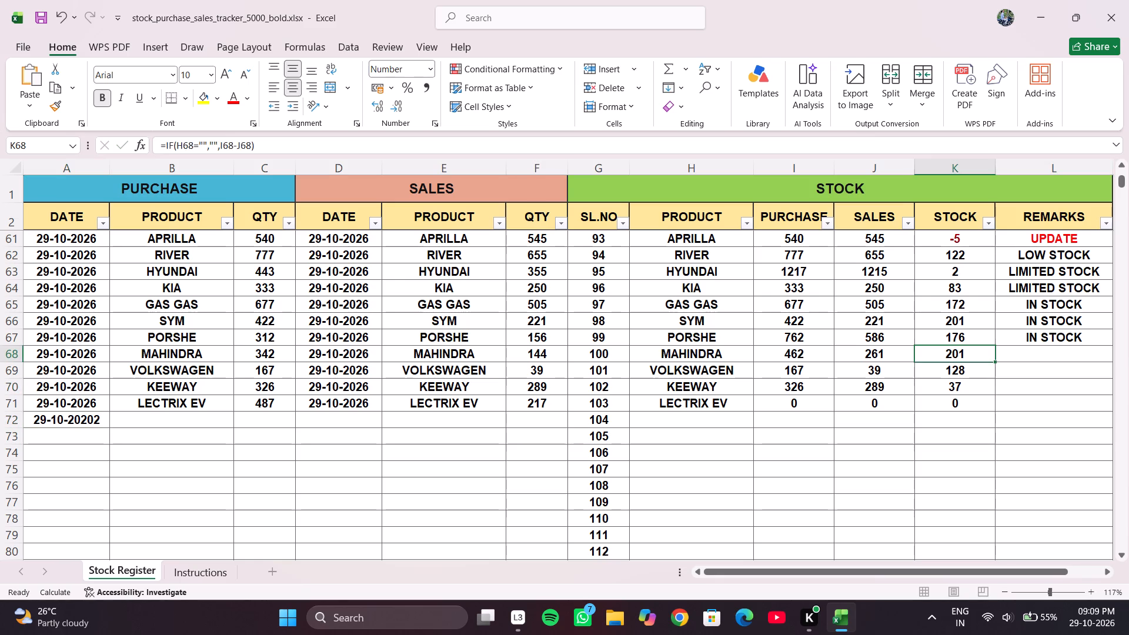
{"action": "left_click", "coordinate": [1040, 384]}
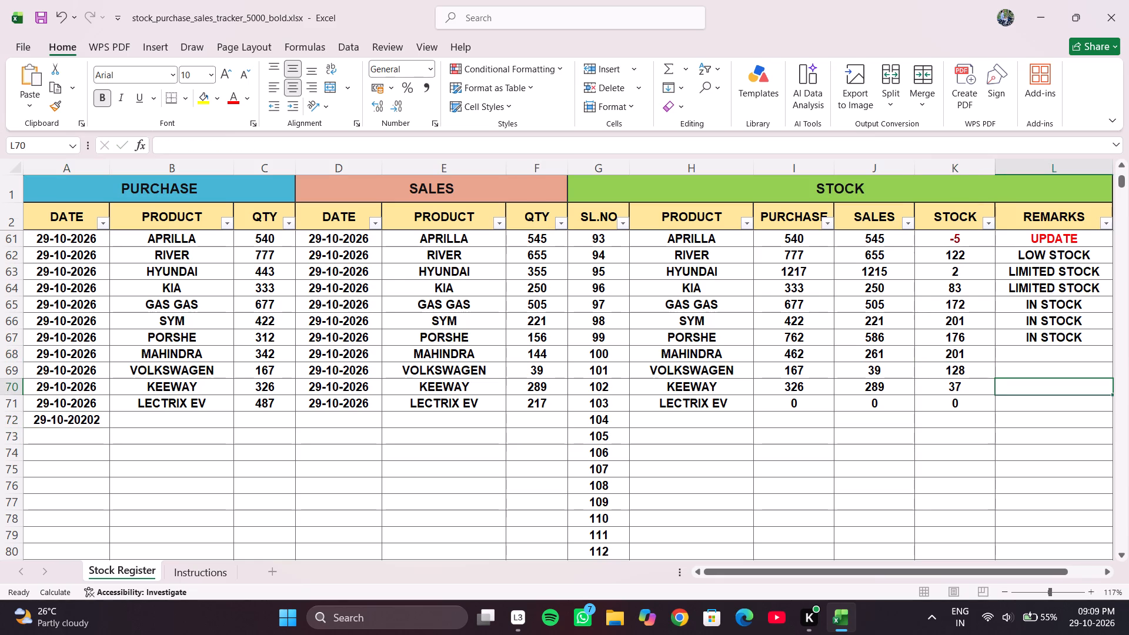
{"action": "type", "text": "LO"}
{"action": "left_click", "coordinate": [1061, 414]}
Set the font colour of the KEEWAY remark in row 70 to red.
{"action": "left_click", "coordinate": [1041, 388]}
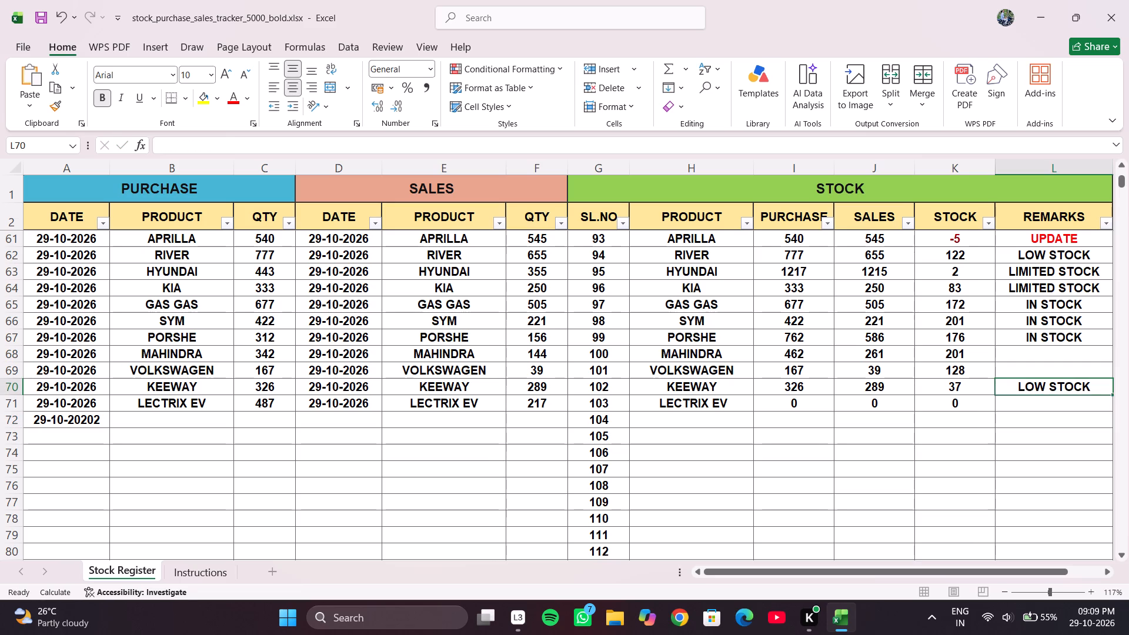
{"action": "right_click", "coordinate": [1041, 387]}
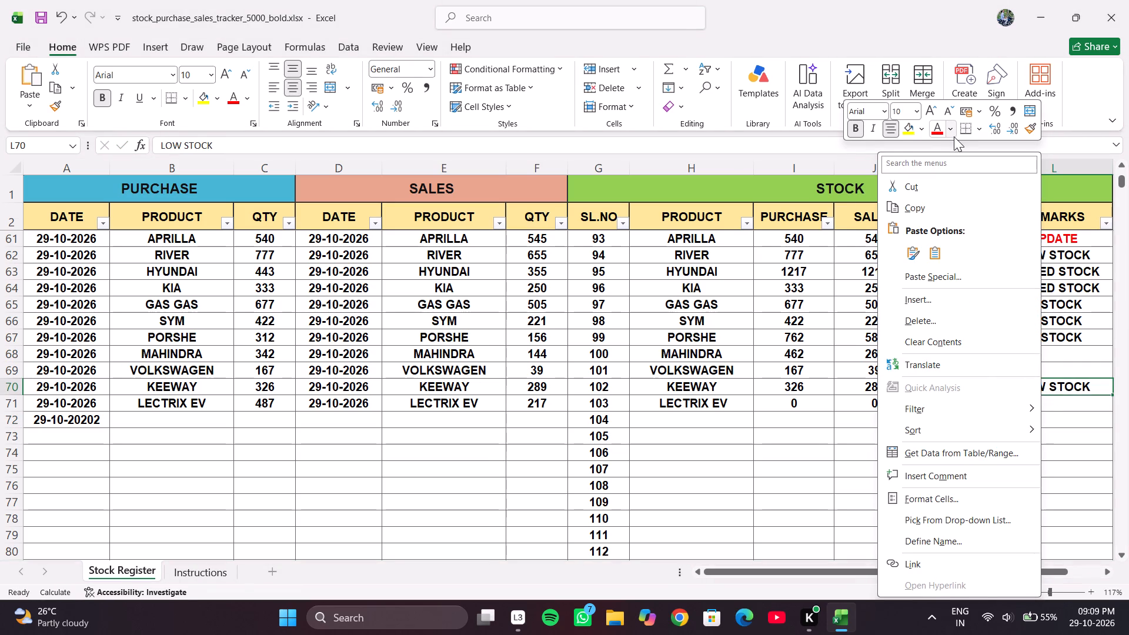
{"action": "left_click", "coordinate": [938, 133]}
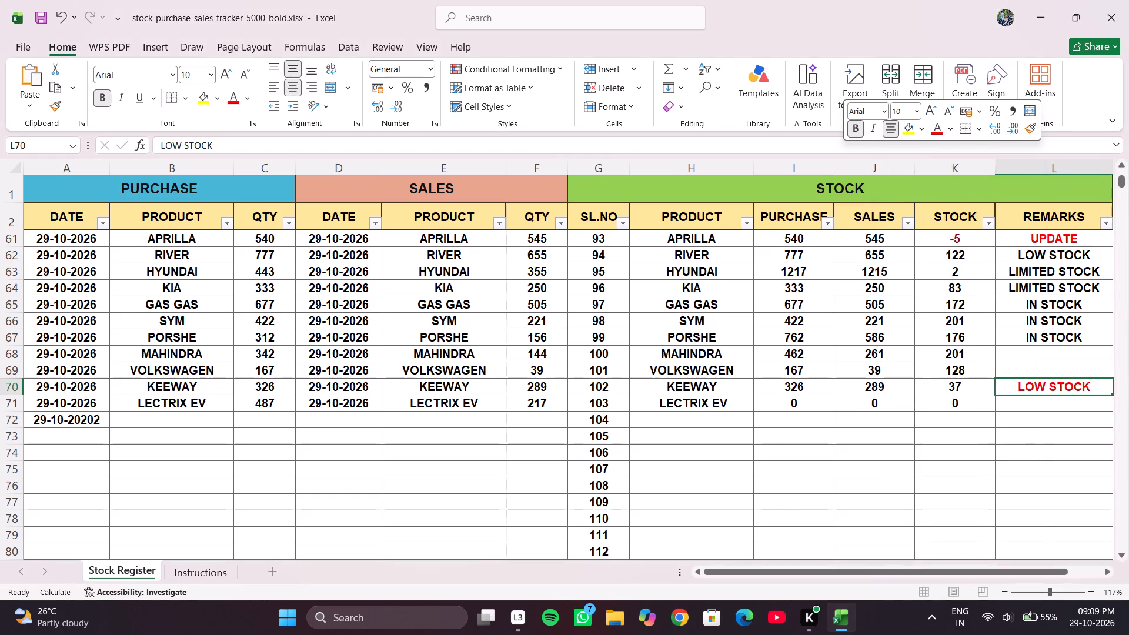
Set the font colour of the SYM remark in row 66 to green.
{"action": "left_click", "coordinate": [1045, 317]}
{"action": "right_click", "coordinate": [1054, 321]}
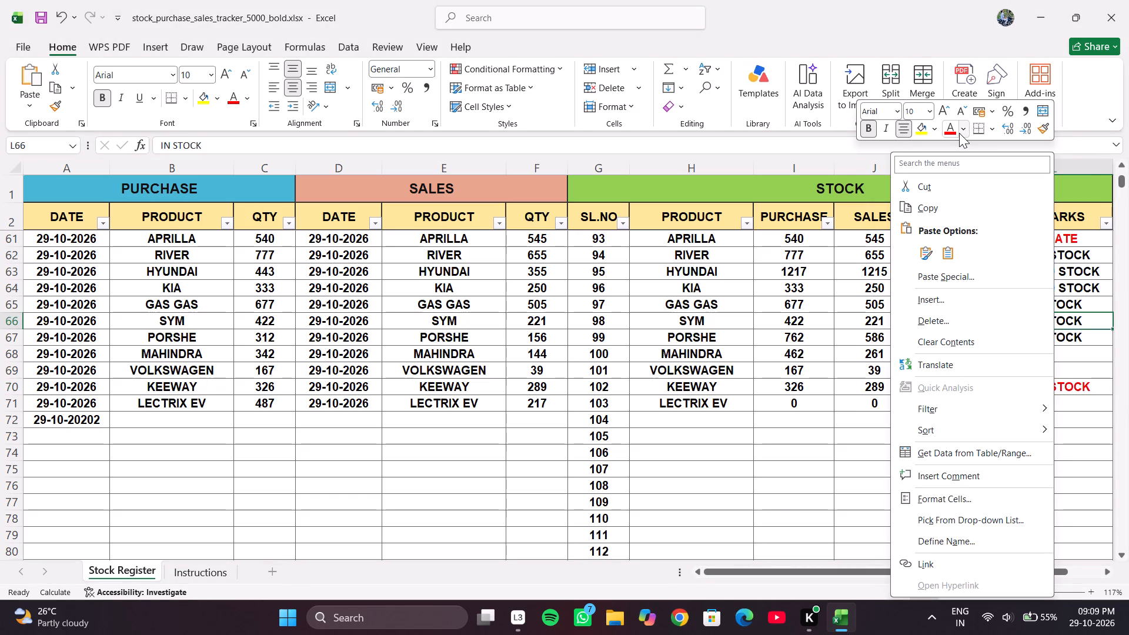
{"action": "left_click", "coordinate": [959, 132]}
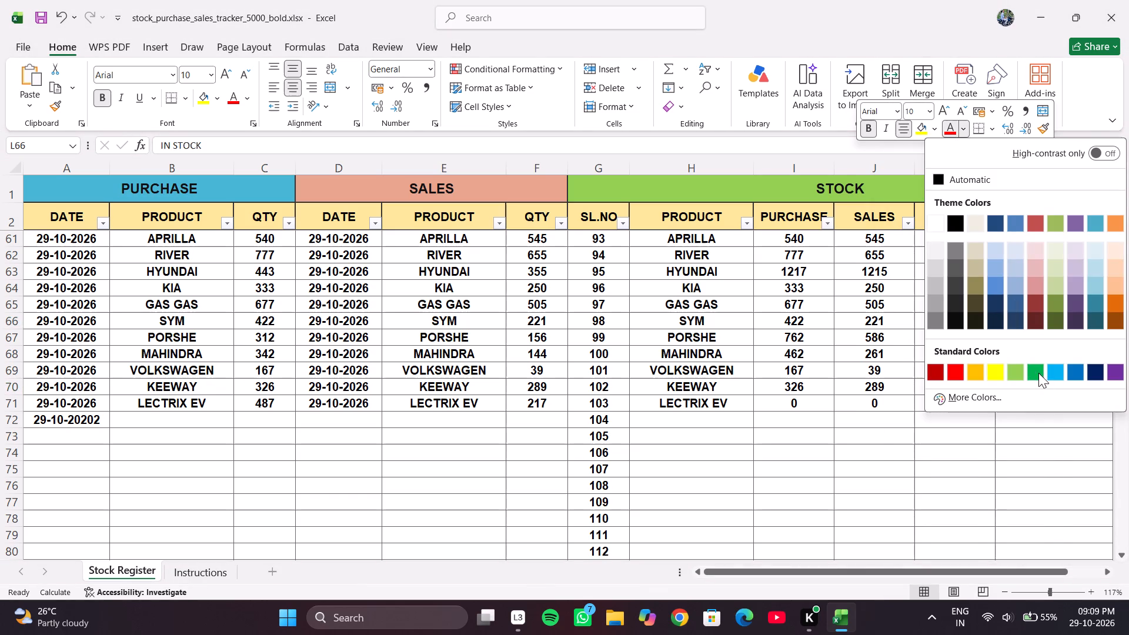
{"action": "left_click", "coordinate": [1037, 368]}
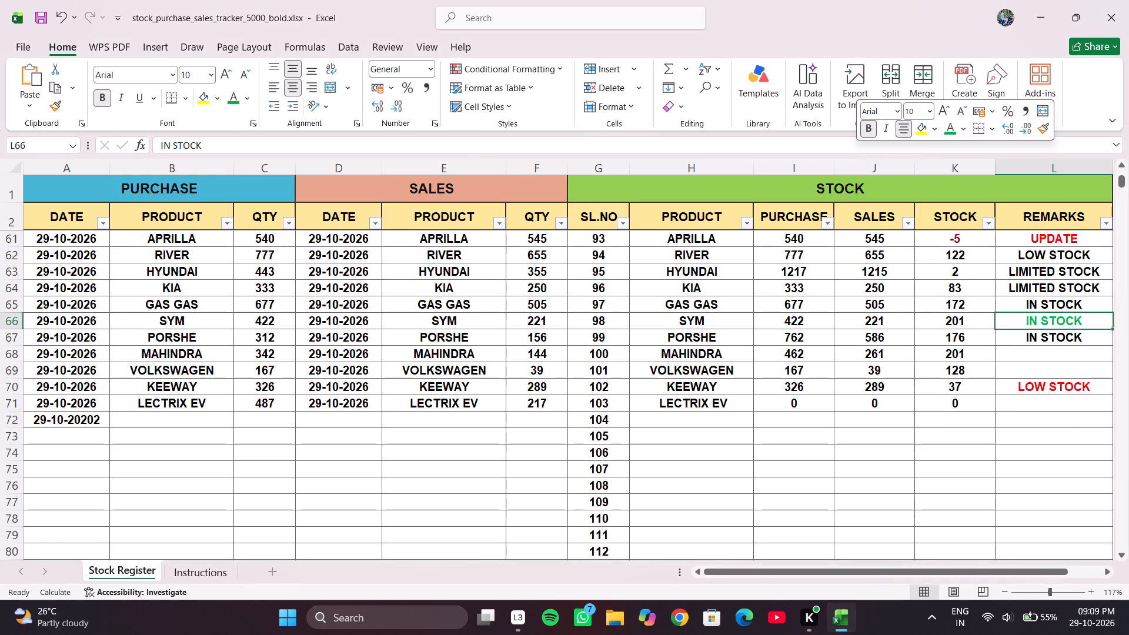
{"action": "left_click", "coordinate": [880, 466]}
Correct the PURCHASE date in row 72 to 29-10-2026.
{"action": "left_click", "coordinate": [126, 420]}
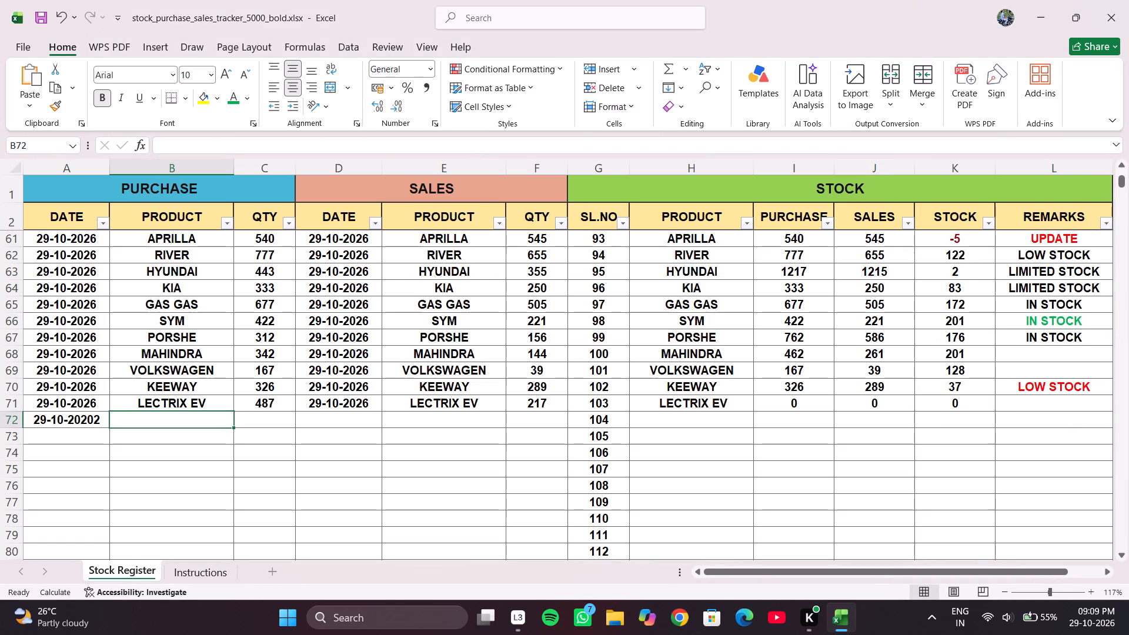
{"action": "key", "text": "Left"}
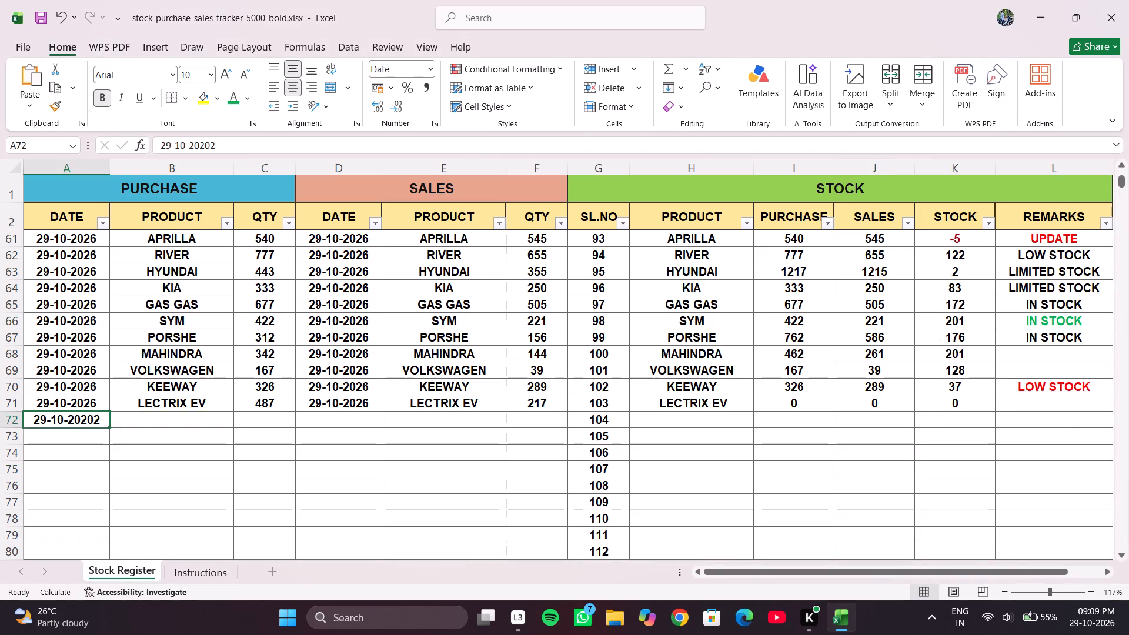
{"action": "key", "text": "BackSpace"}
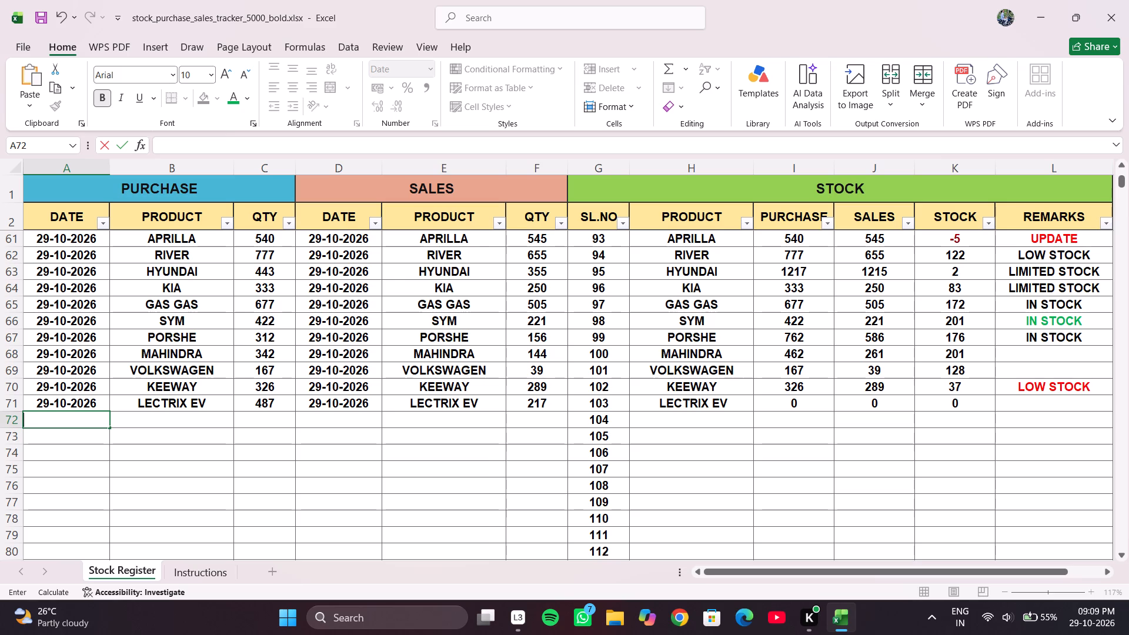
{"action": "type", "text": "29-"}
{"action": "key", "text": "1"}
{"action": "key", "text": "0"}
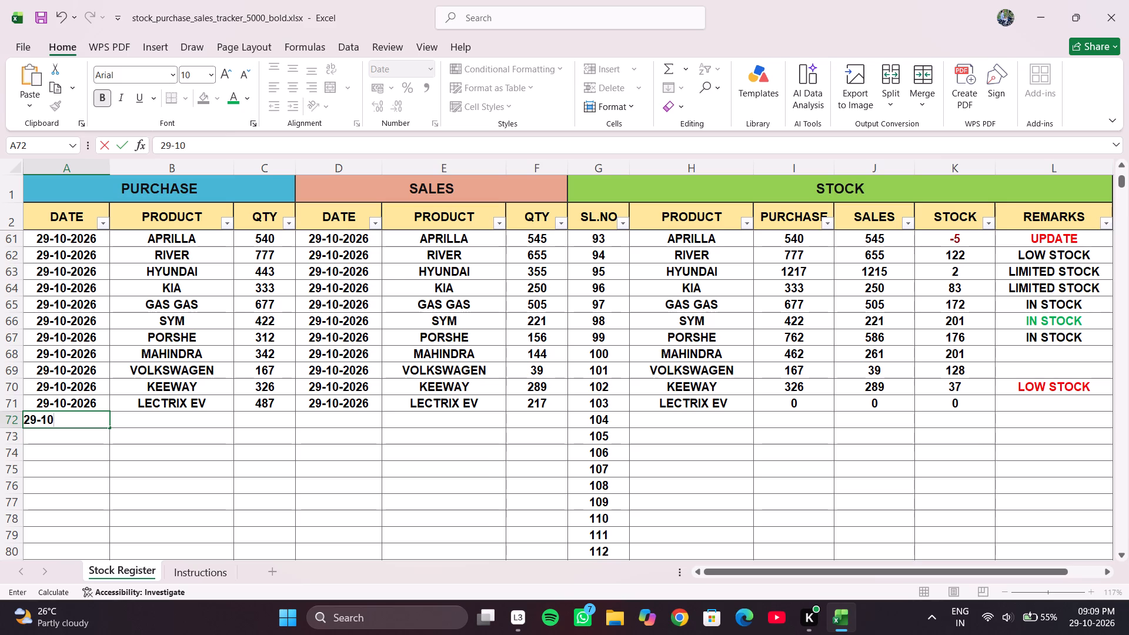
{"action": "key", "text": "minus"}
{"action": "type", "text": "20"}
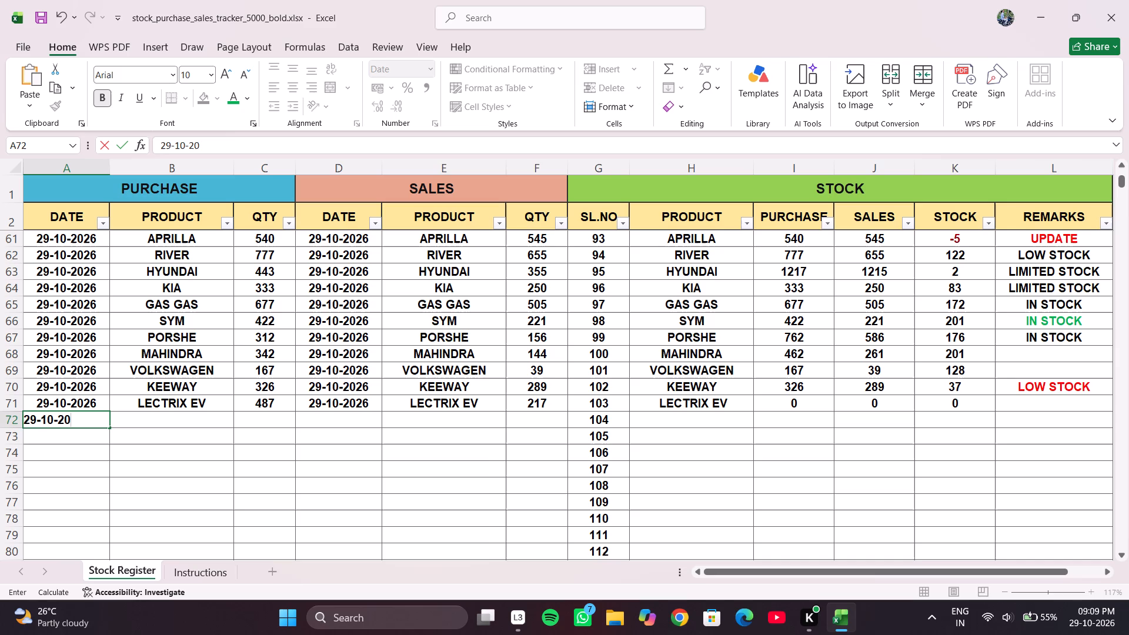
{"action": "type", "text": "26"}
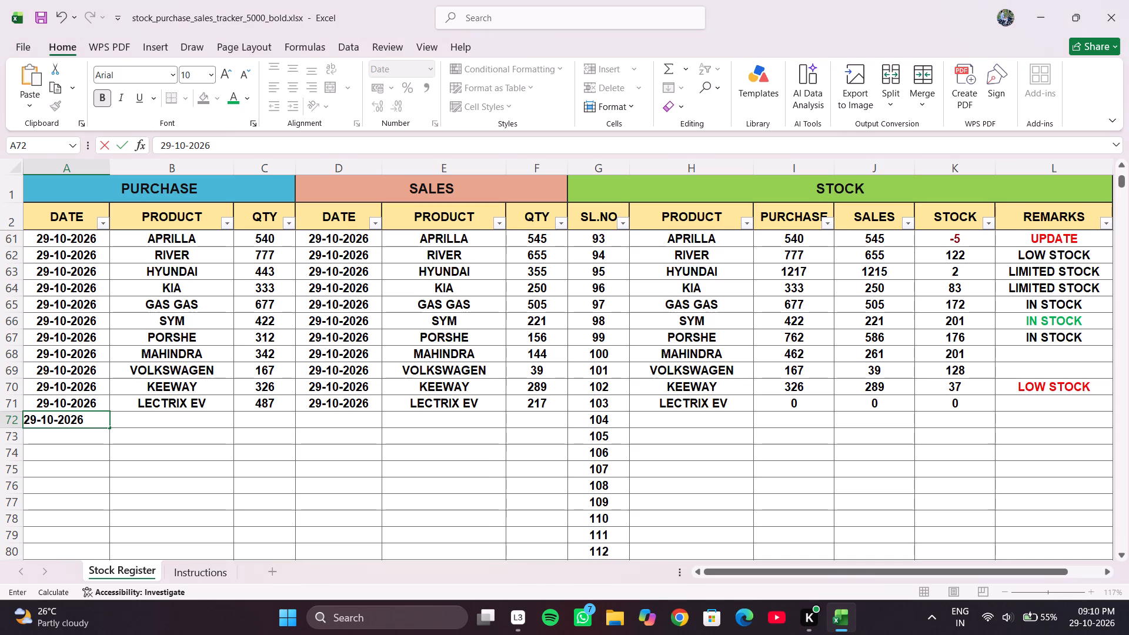
{"action": "key", "text": "Right"}
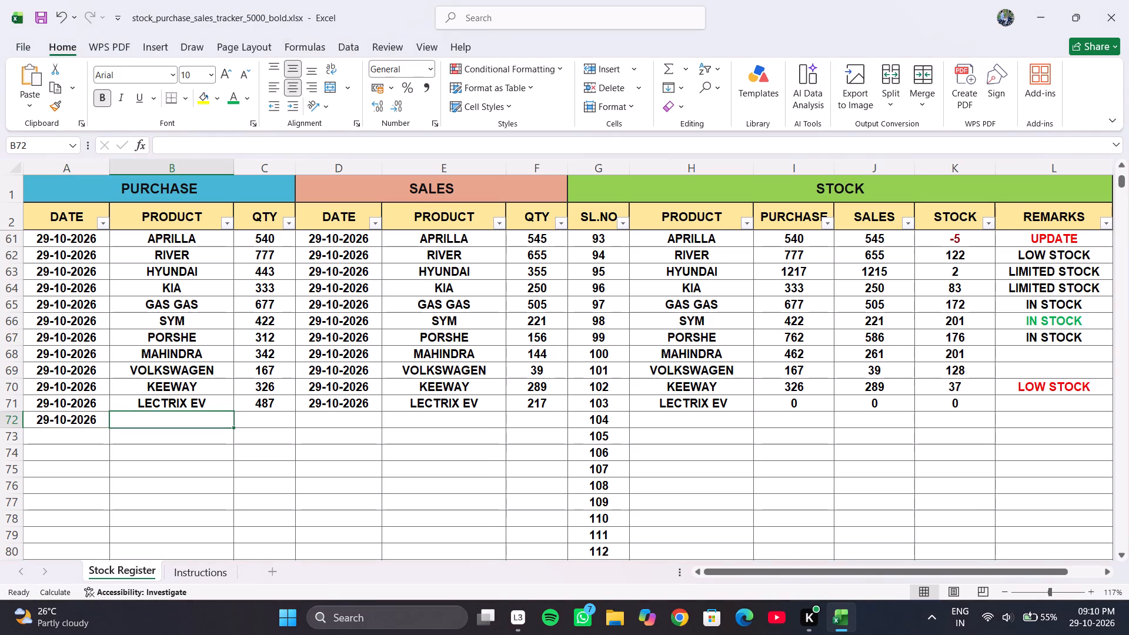
Enter the product FERRARI with quantity 342 in row 72 of the PURCHASE section.
{"action": "type", "text": "FERR"}
{"action": "type", "text": "AR"}
{"action": "key", "text": "i"}
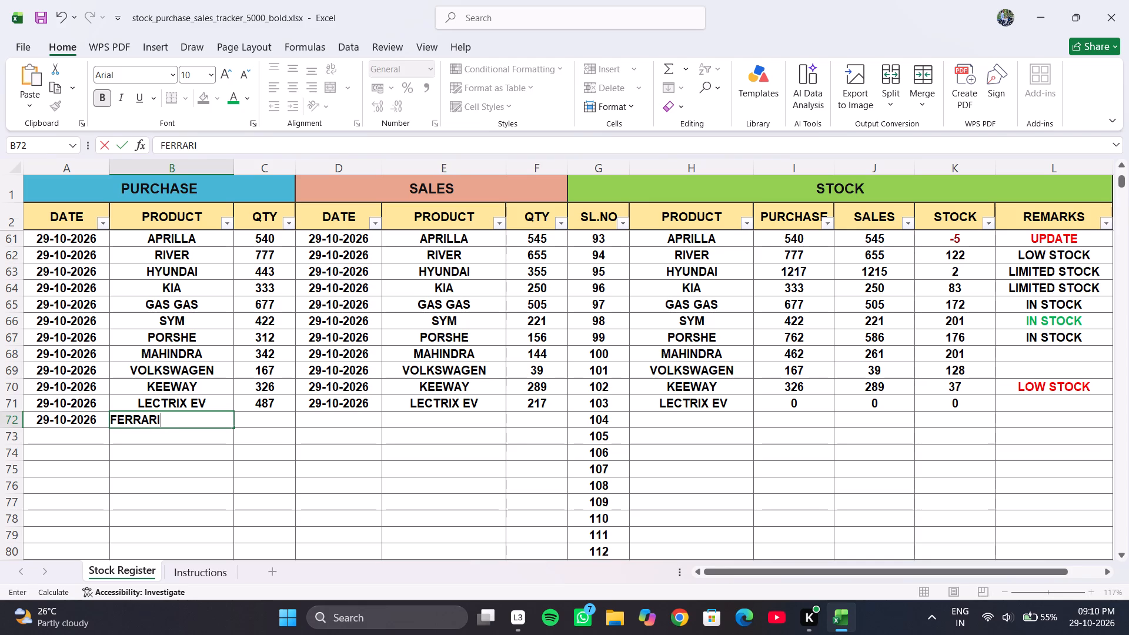
{"action": "key", "text": "Right"}
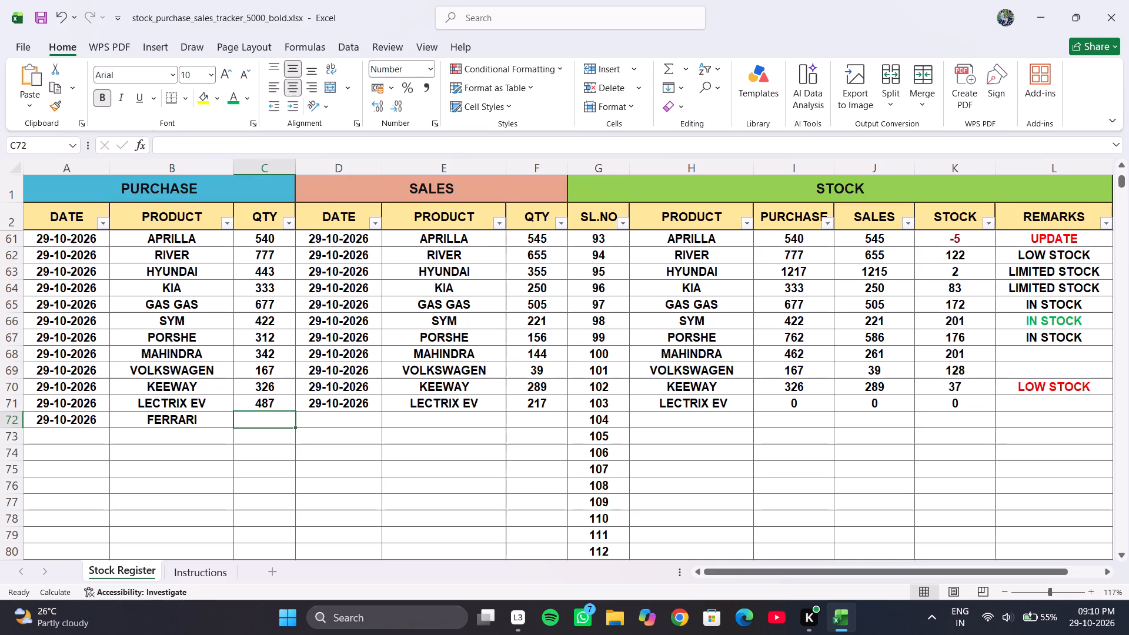
{"action": "key", "text": "3"}
{"action": "type", "text": "42"}
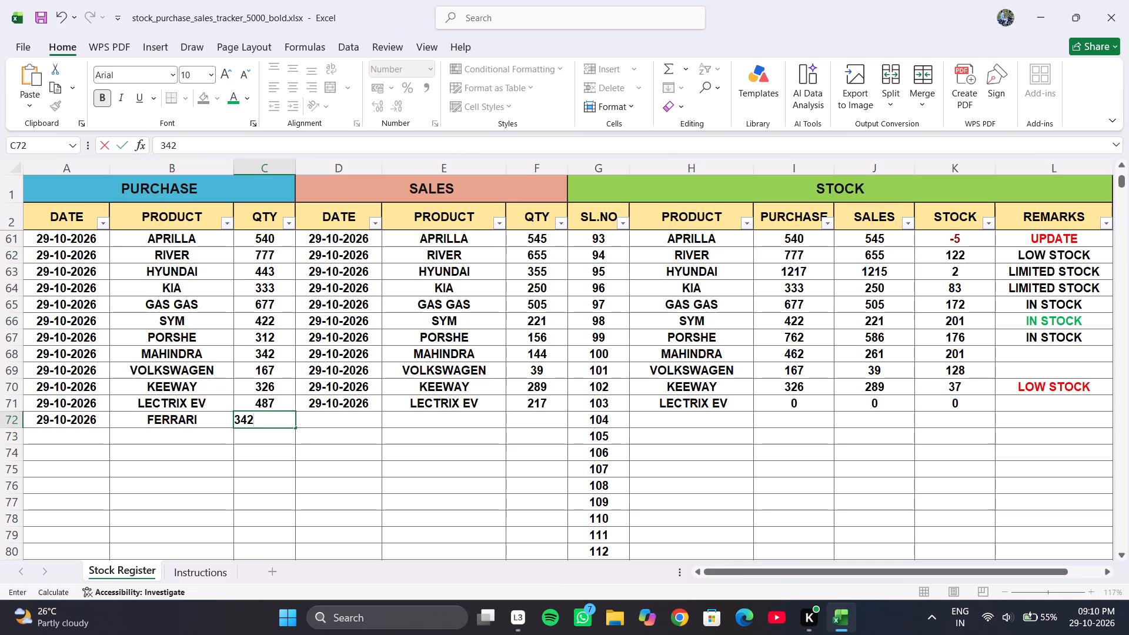
{"action": "key", "text": "Right"}
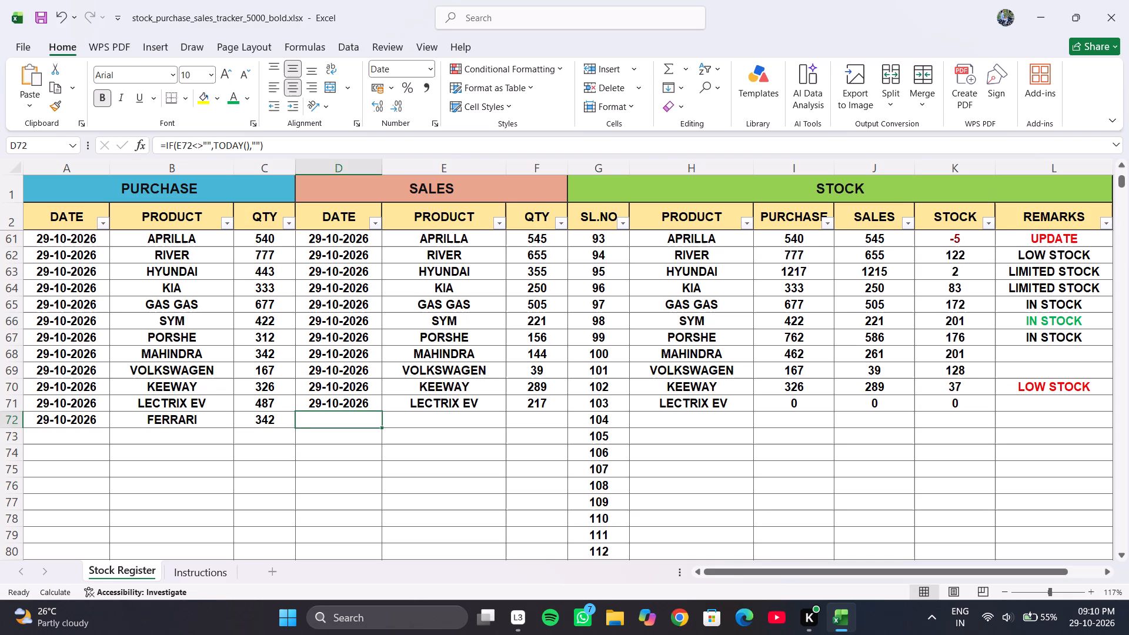
Fill row 72 of the SALES section with date 29-10-2026, product FERRARI and quantity 288.
{"action": "type", "text": "29-"}
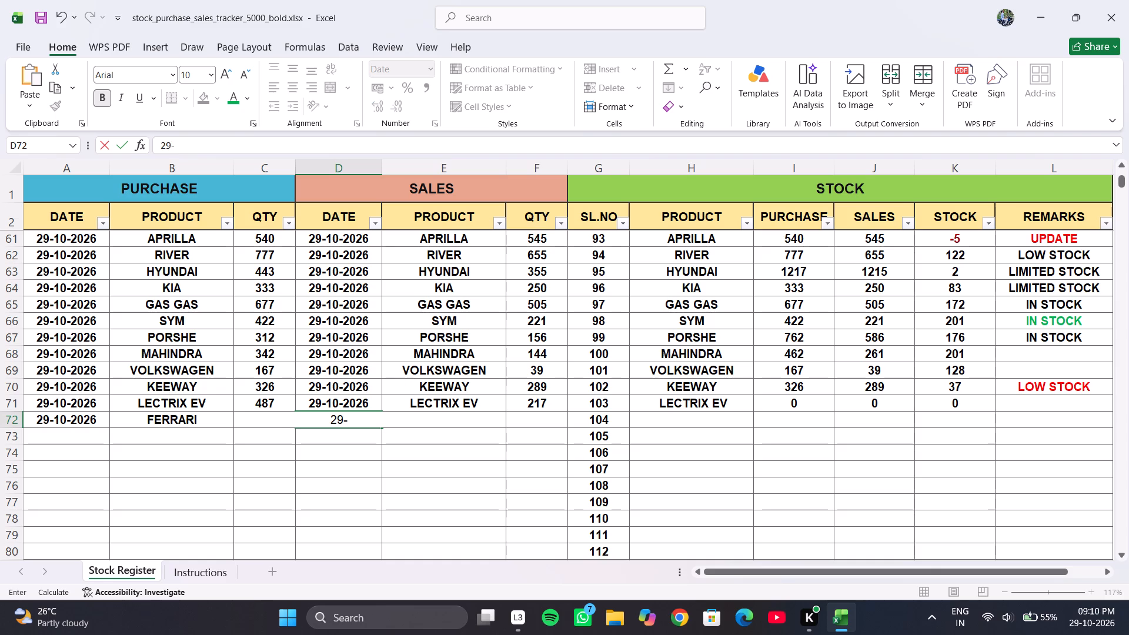
{"action": "key", "text": "1"}
{"action": "type", "text": "0-"}
{"action": "type", "text": "20"}
{"action": "type", "text": "26"}
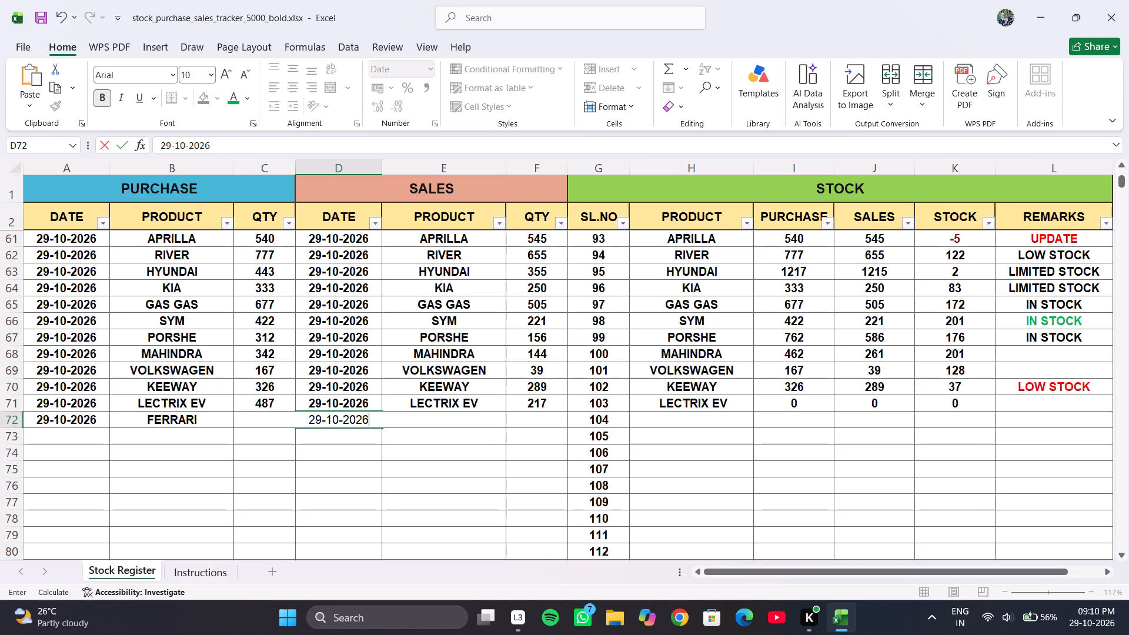
{"action": "key", "text": "Right"}
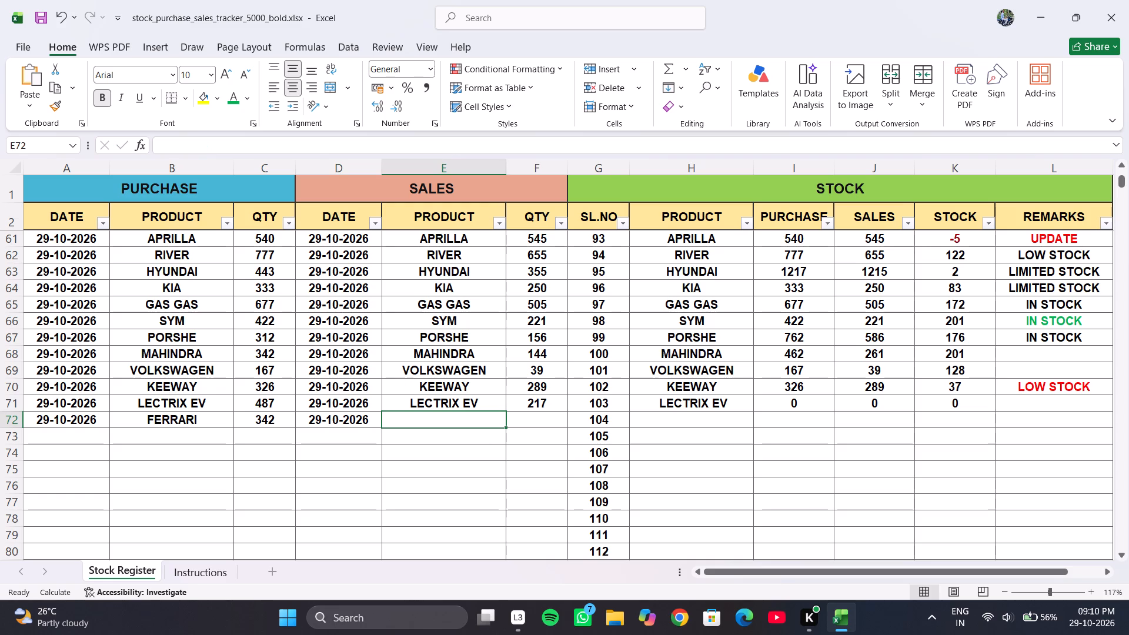
{"action": "type", "text": "FERR"}
{"action": "type", "text": "ARI"}
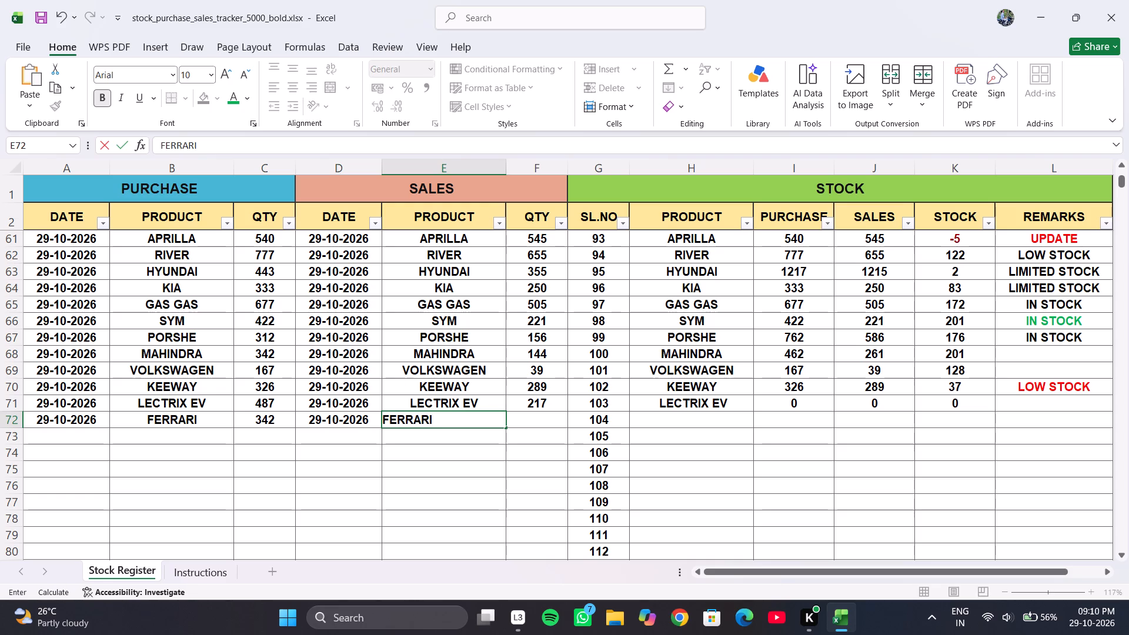
{"action": "key", "text": "Right"}
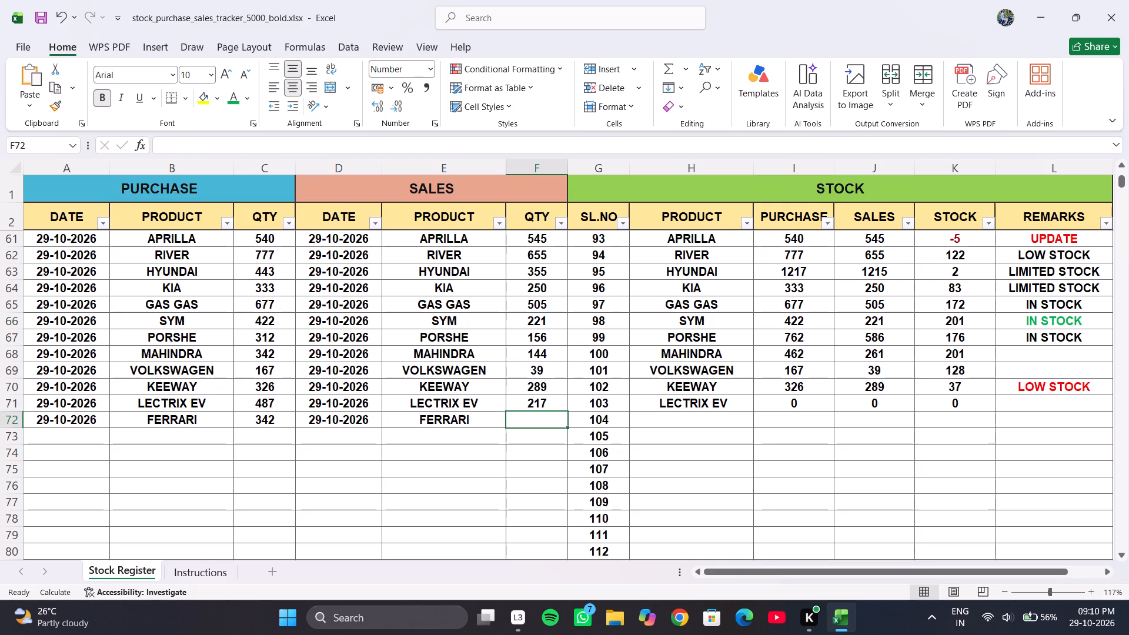
{"action": "key", "text": "2"}
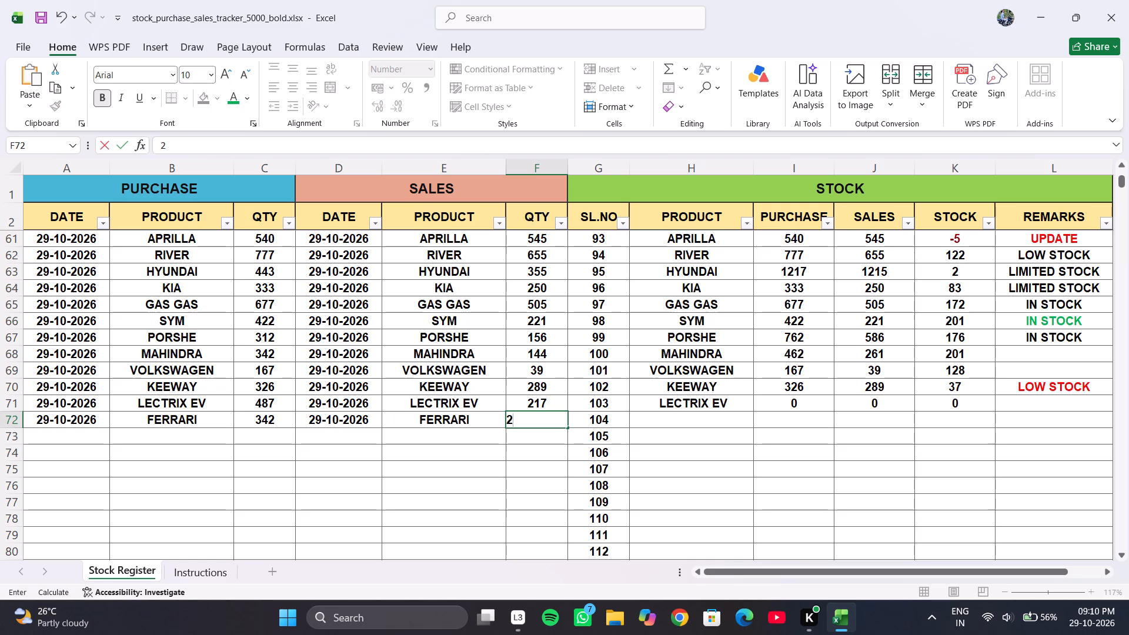
{"action": "type", "text": "88"}
{"action": "key", "text": "Right"}
Enter FERRARI as the product in row 72 of the STOCK section, with the remark LIMITED STOCK.
{"action": "key", "text": "Right"}
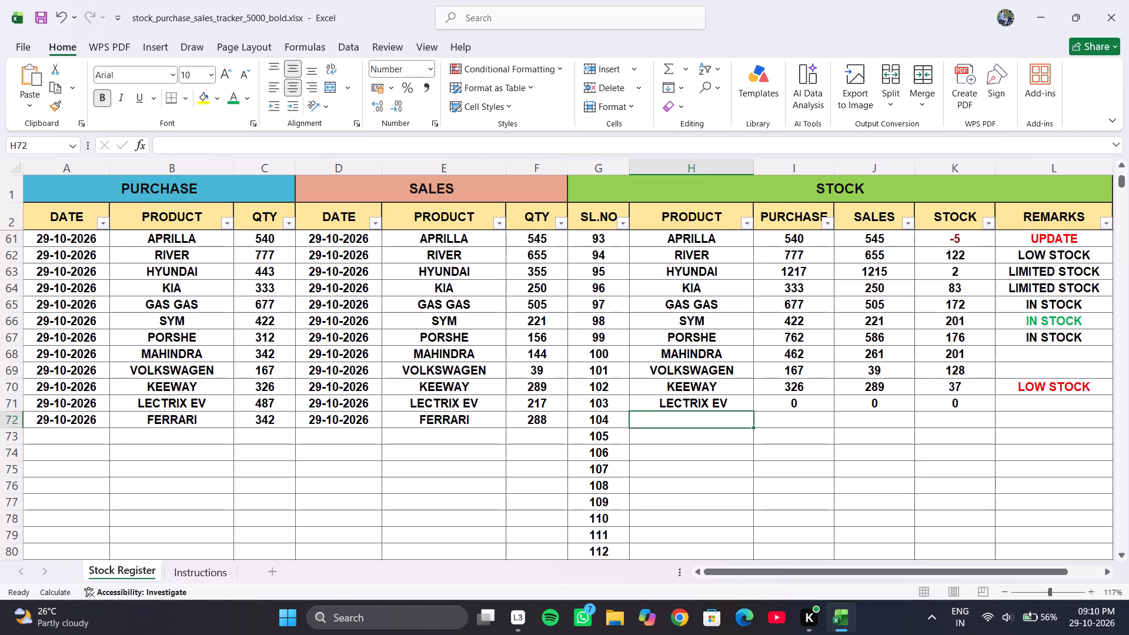
{"action": "type", "text": "FERRARI"}
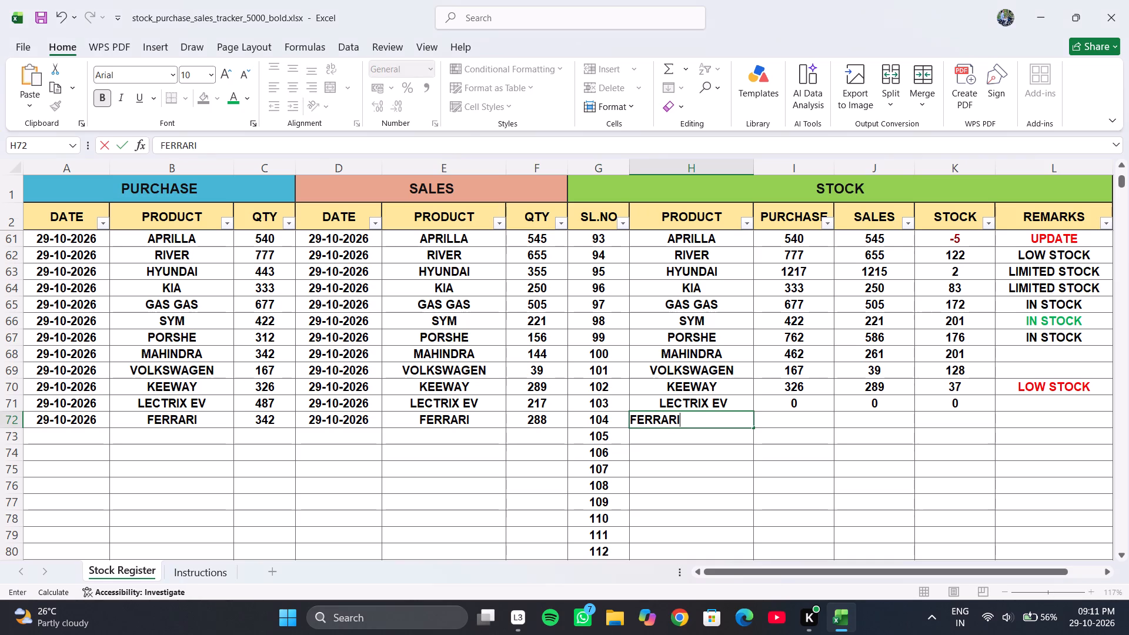
{"action": "key", "text": "Right"}
{"action": "key", "text": "Right"}
{"action": "key", "text": "Right"}
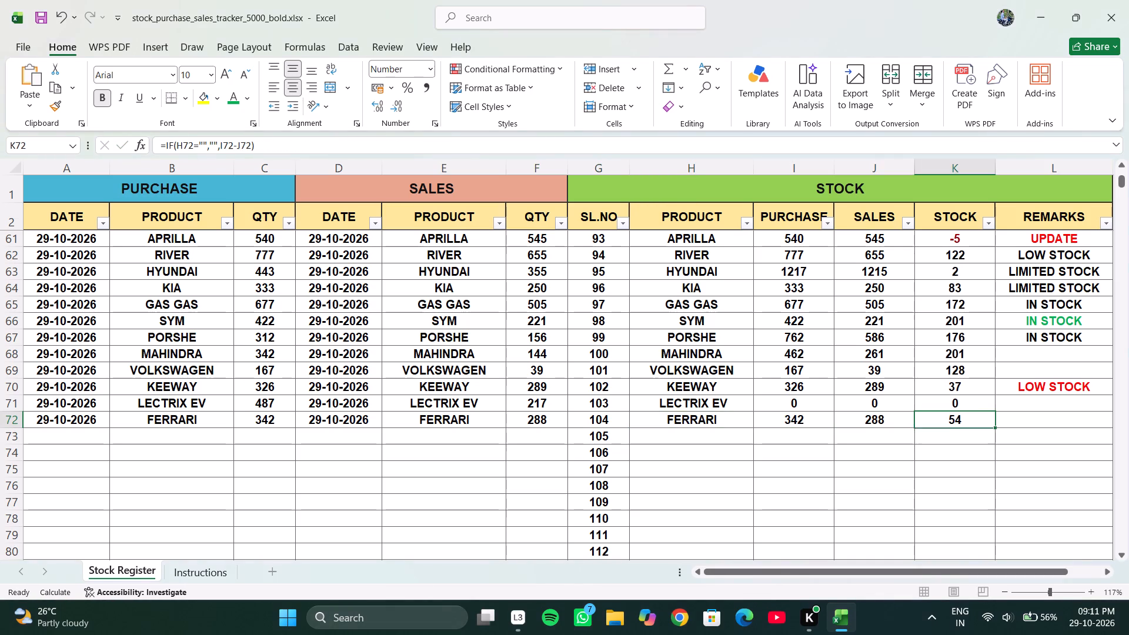
{"action": "key", "text": "Right"}
{"action": "type", "text": "LIMI"}
{"action": "key", "text": "Down"}
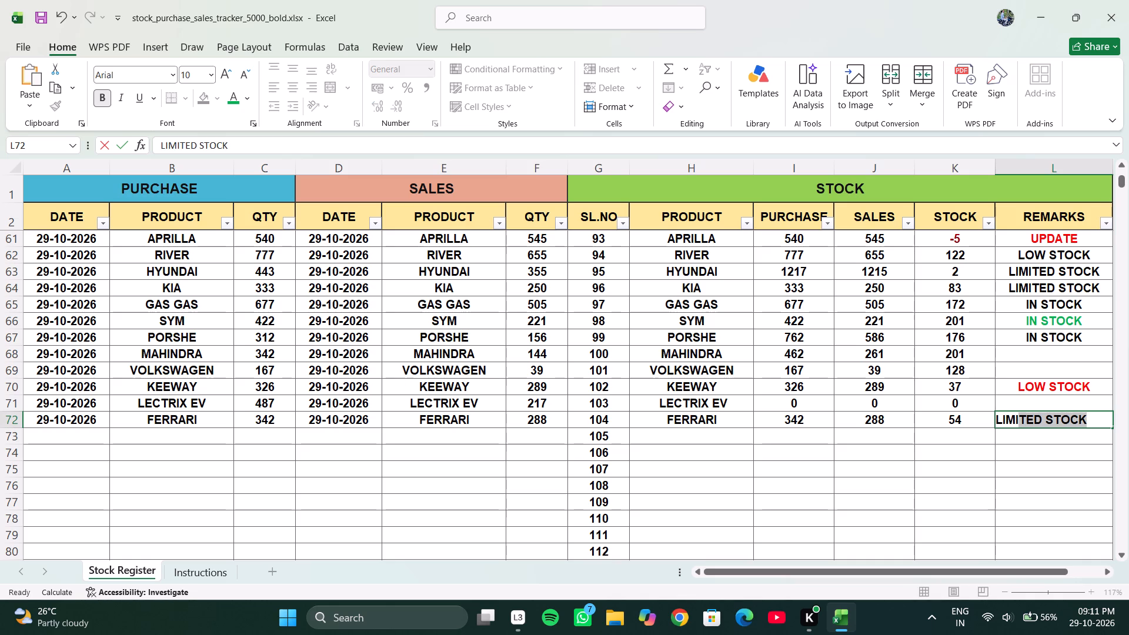
Start the PURCHASE date entry in row 73 with 29-10-.
{"action": "key", "text": "Left"}
{"action": "key", "text": "Left"}
{"action": "key", "text": "Left"}
{"action": "key", "text": "Left"}
{"action": "key", "text": "Left"}
{"action": "key", "text": "Left"}
{"action": "key", "text": "Left"}
{"action": "key", "text": "Left"}
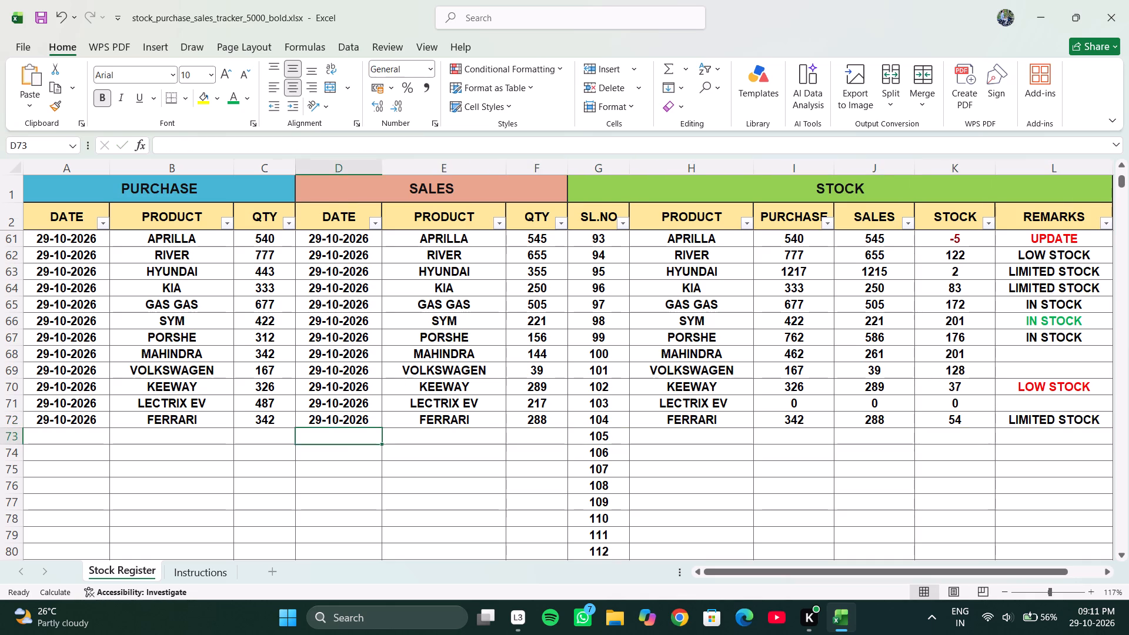
{"action": "key", "text": "Left"}
{"action": "key", "text": "Left"}
{"action": "key", "text": "Left"}
{"action": "type", "text": "29-"}
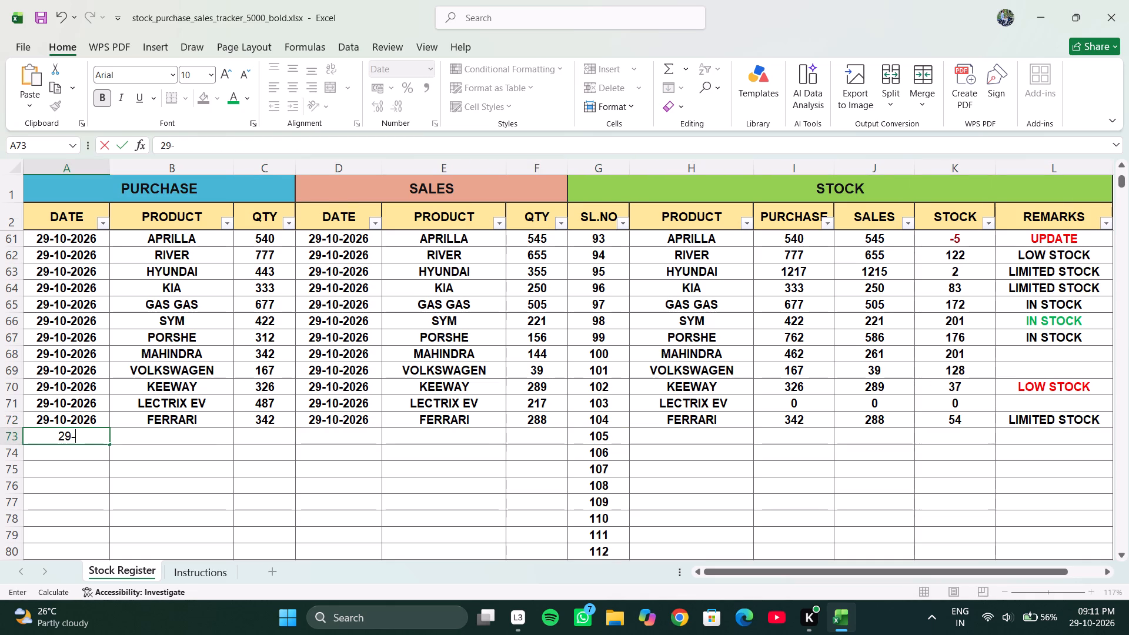
{"action": "key", "text": "1"}
{"action": "type", "text": "0-0"}
{"action": "key", "text": "BackSpace"}
{"action": "key", "text": "Up"}
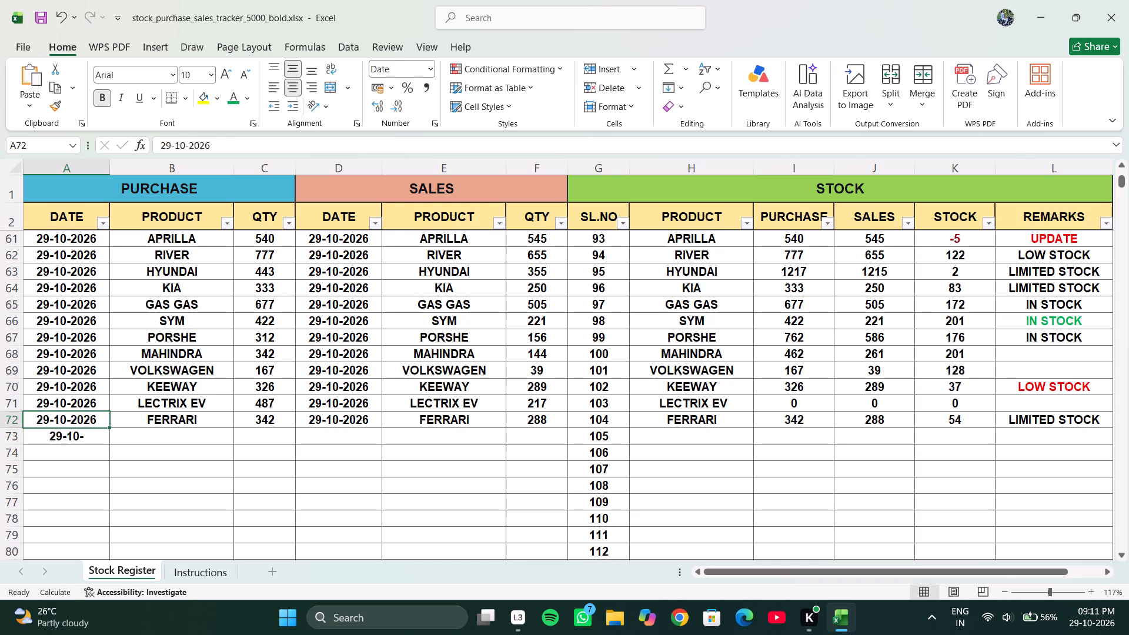
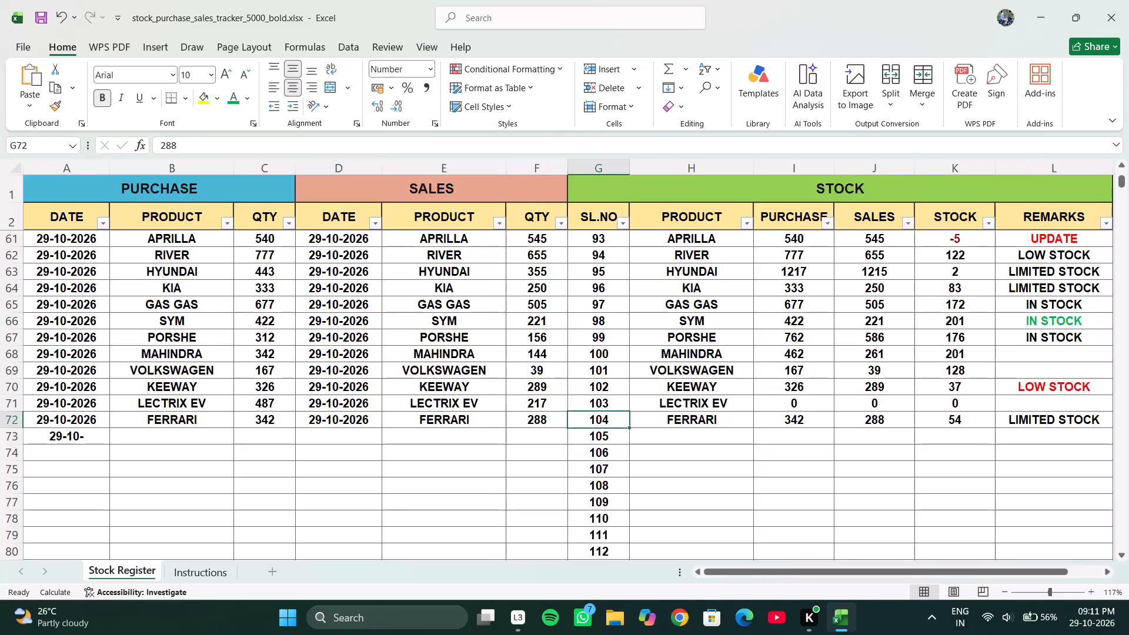
Complete the PURCHASE date in row 73 as 29-10-2026.
{"action": "key", "text": "Right"}
{"action": "key", "text": "Right"}
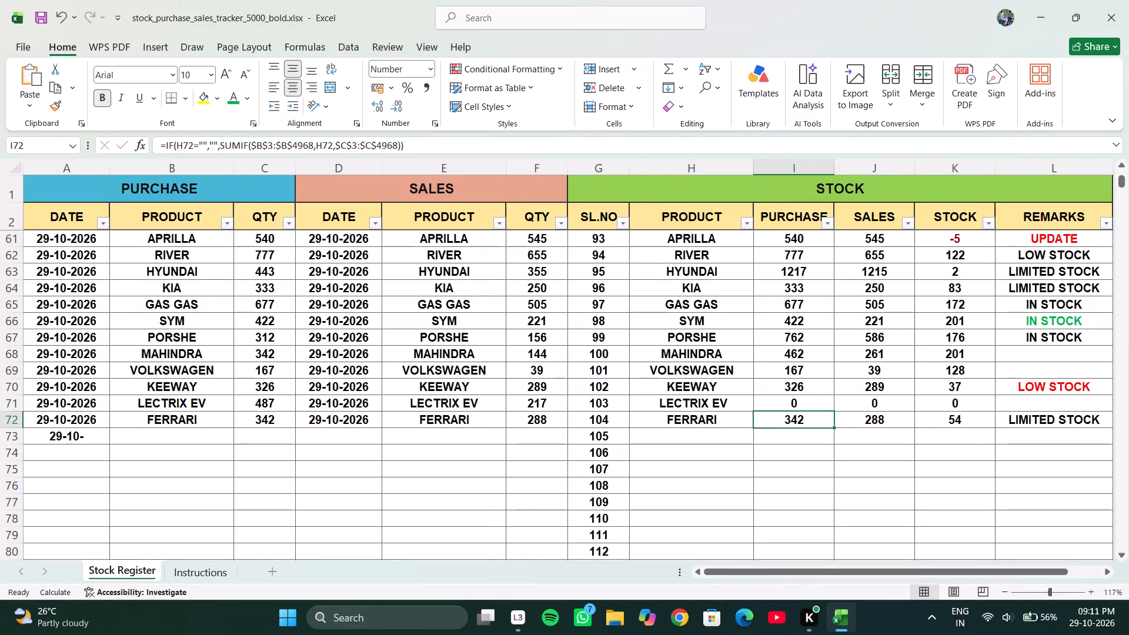
{"action": "key", "text": "Down"}
{"action": "key", "text": "Left"}
{"action": "key", "text": "Left"}
{"action": "key", "text": "Left"}
{"action": "key", "text": "Left"}
{"action": "key", "text": "Left"}
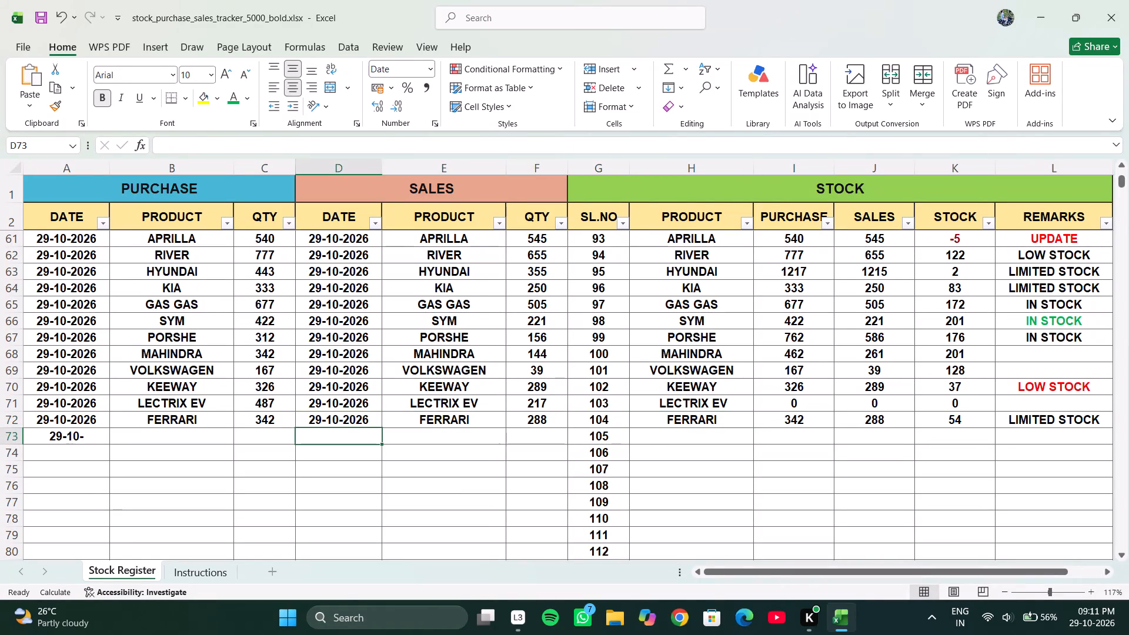
{"action": "key", "text": "Left"}
{"action": "key", "text": "Left"}
{"action": "key", "text": "Left"}
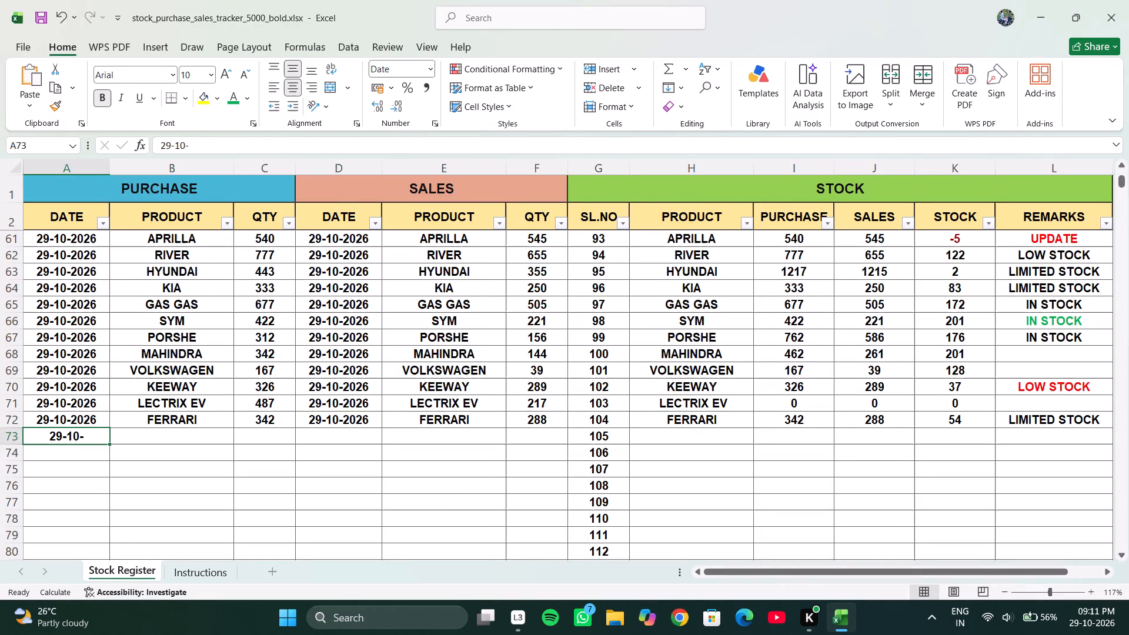
{"action": "key", "text": "2"}
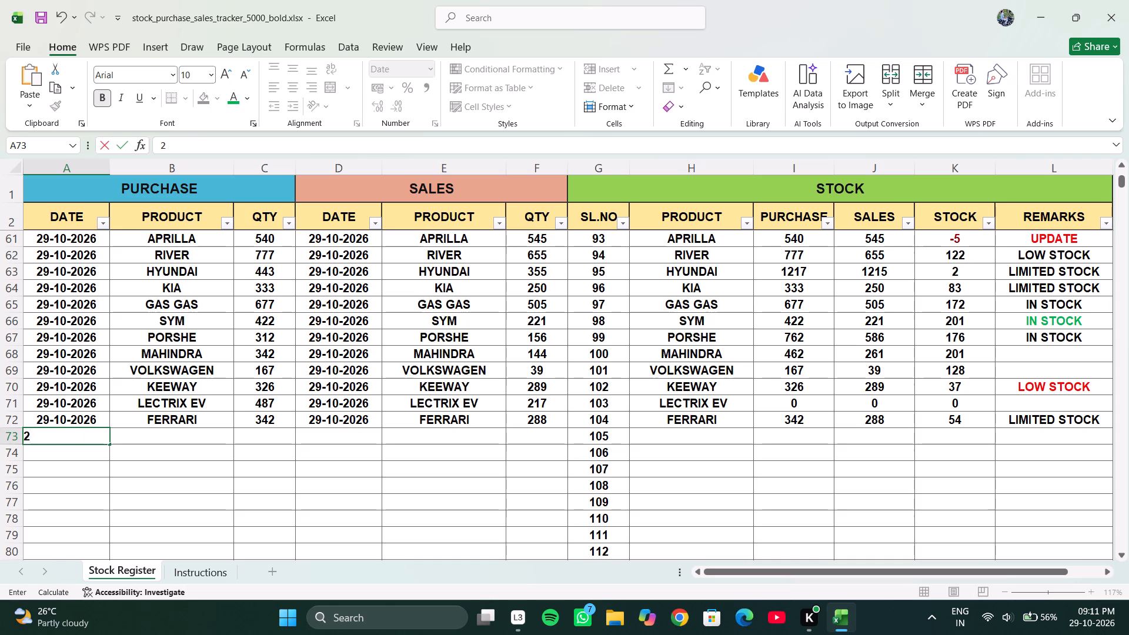
{"action": "type", "text": "9-"}
{"action": "type", "text": "10-"}
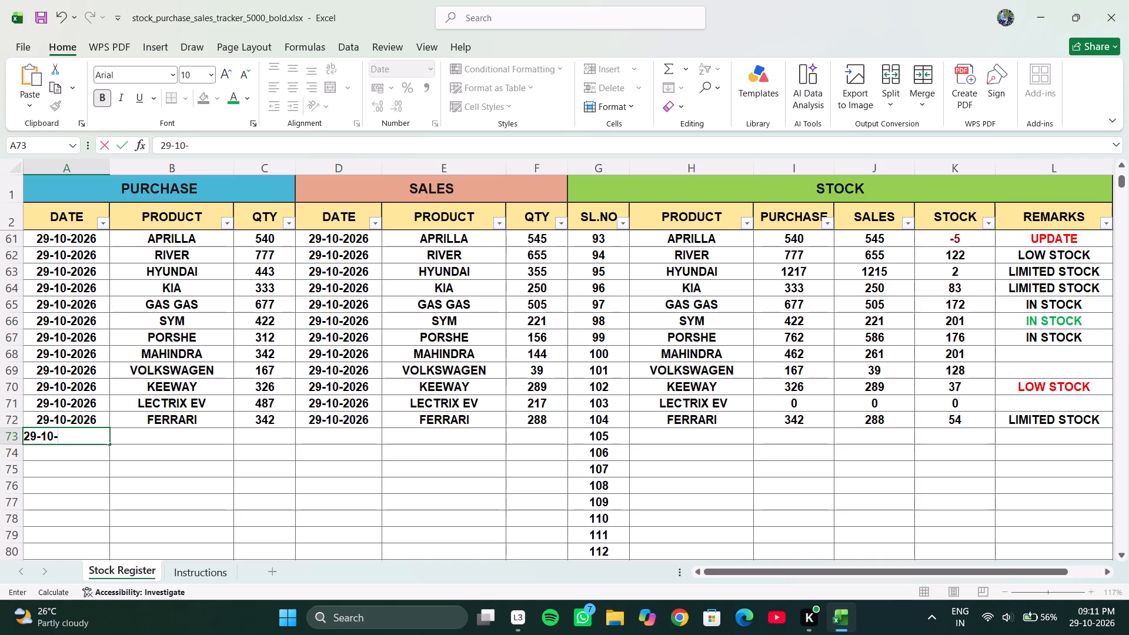
{"action": "type", "text": "2026"}
{"action": "key", "text": "Right"}
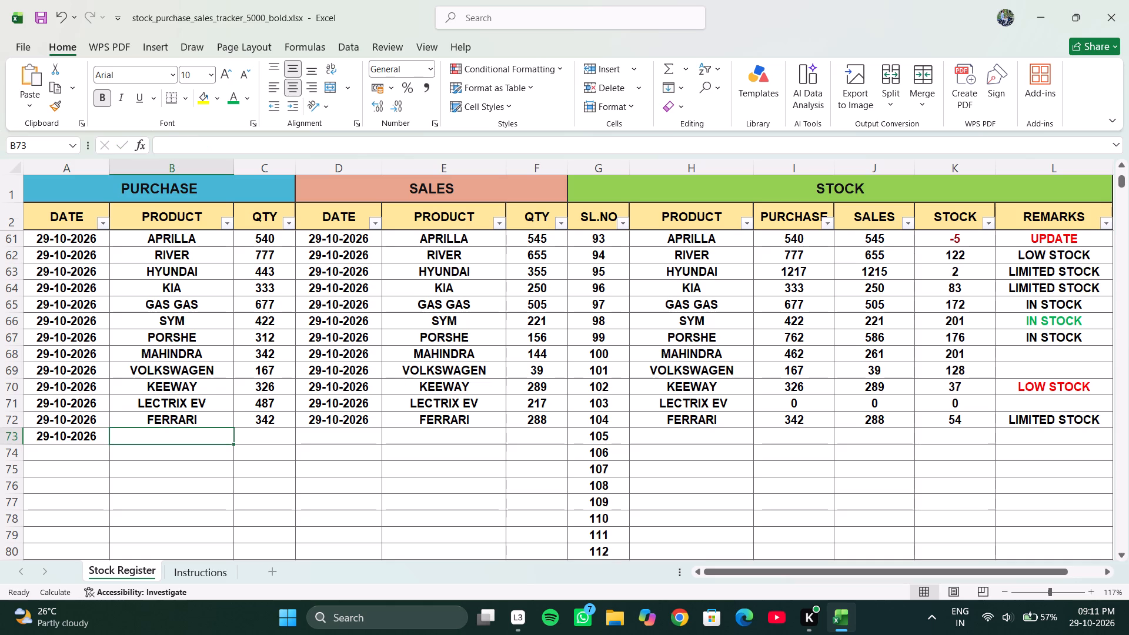
Enter the product ANDI with quantity 233 in row 73 of the PURCHASE section.
{"action": "key", "text": "a"}
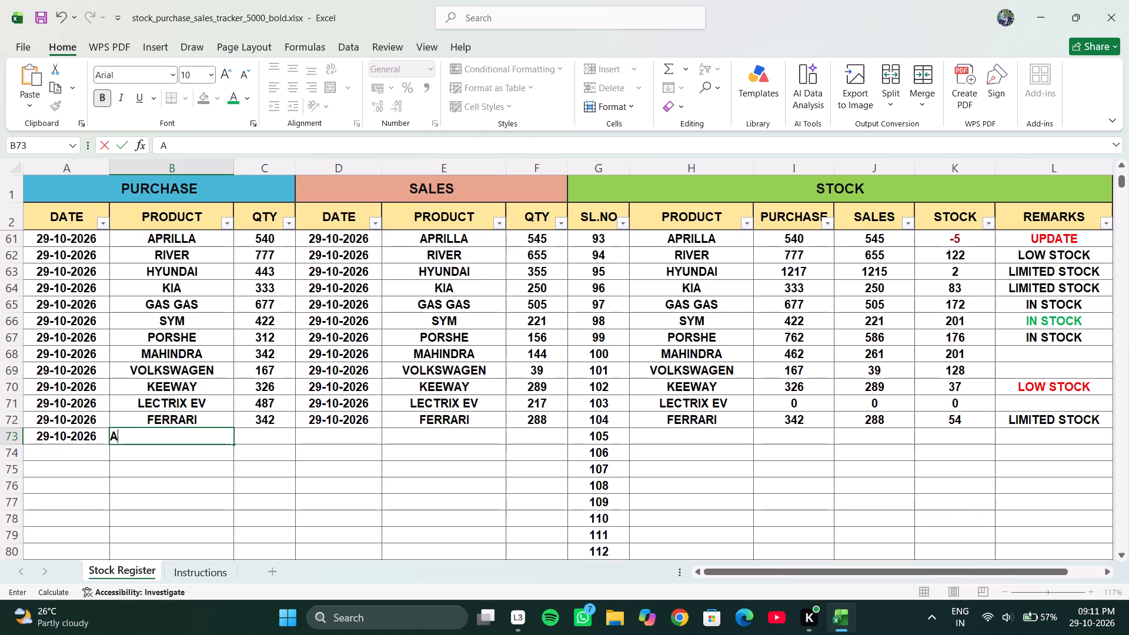
{"action": "key", "text": "n"}
{"action": "type", "text": "DI"}
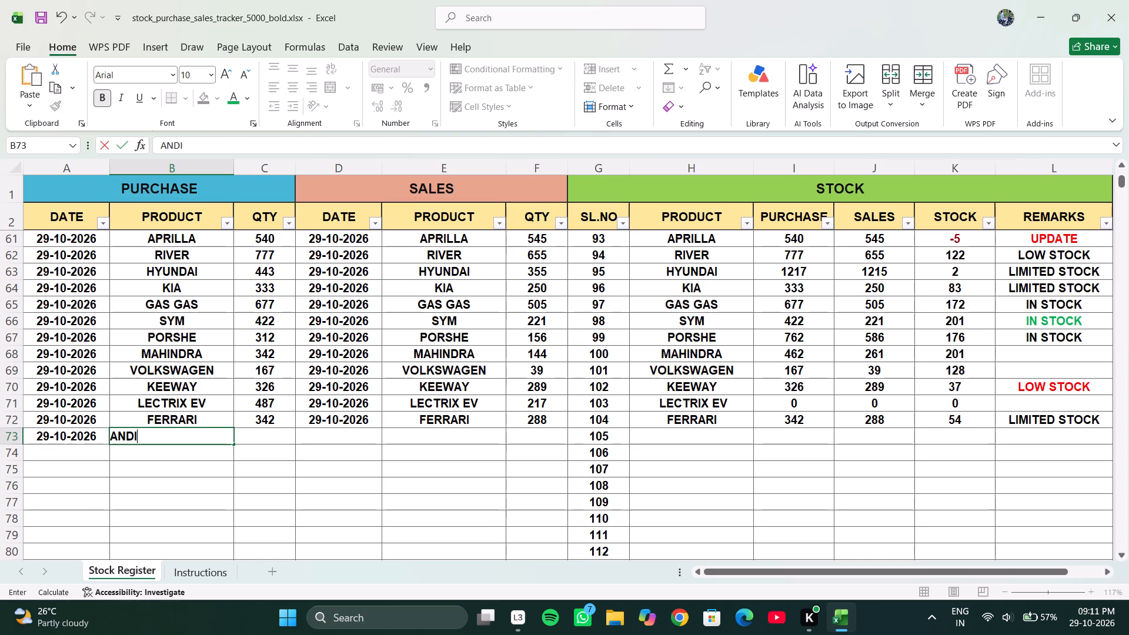
{"action": "key", "text": "Right"}
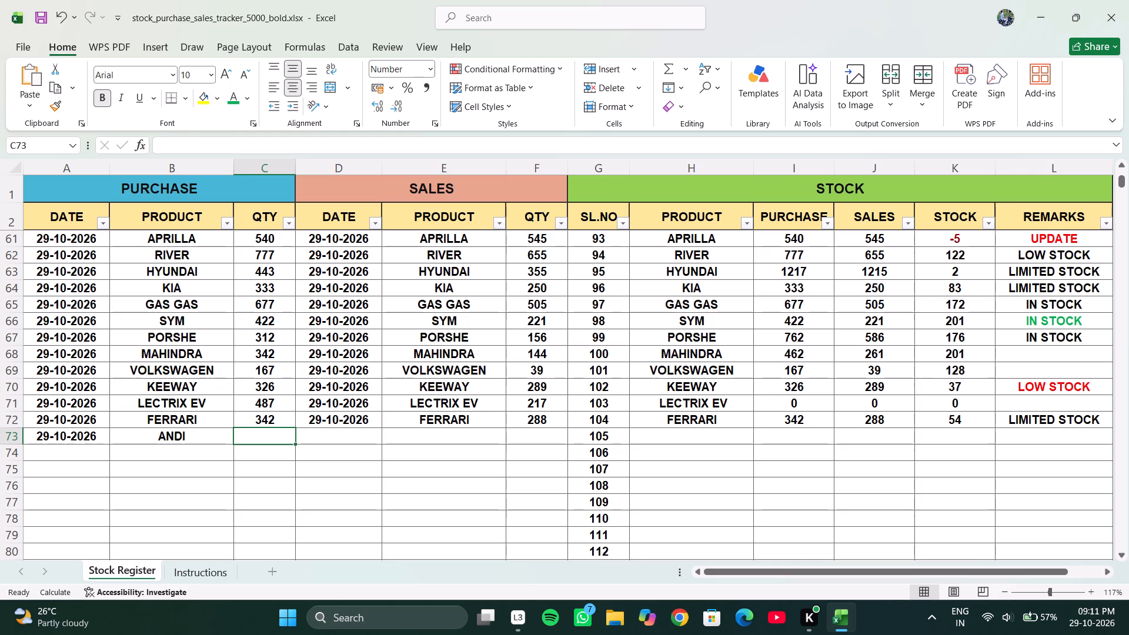
{"action": "type", "text": "233"}
{"action": "key", "text": "Right"}
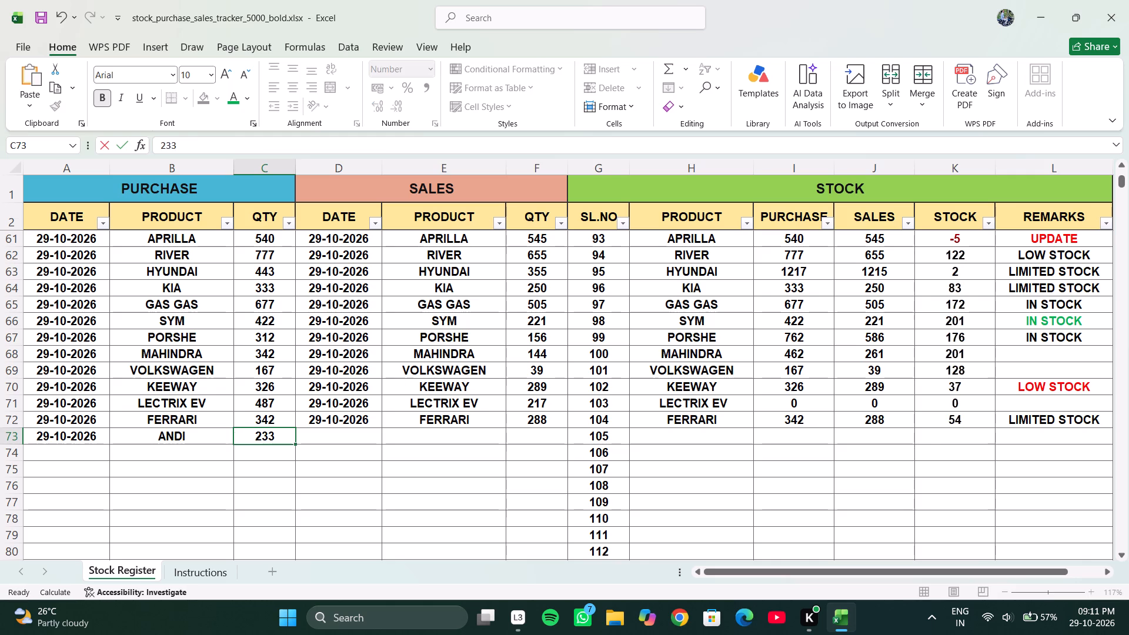
Fill row 73 of the SALES section with date 29-10-2026, product ANDI and quantity 166.
{"action": "key", "text": "2"}
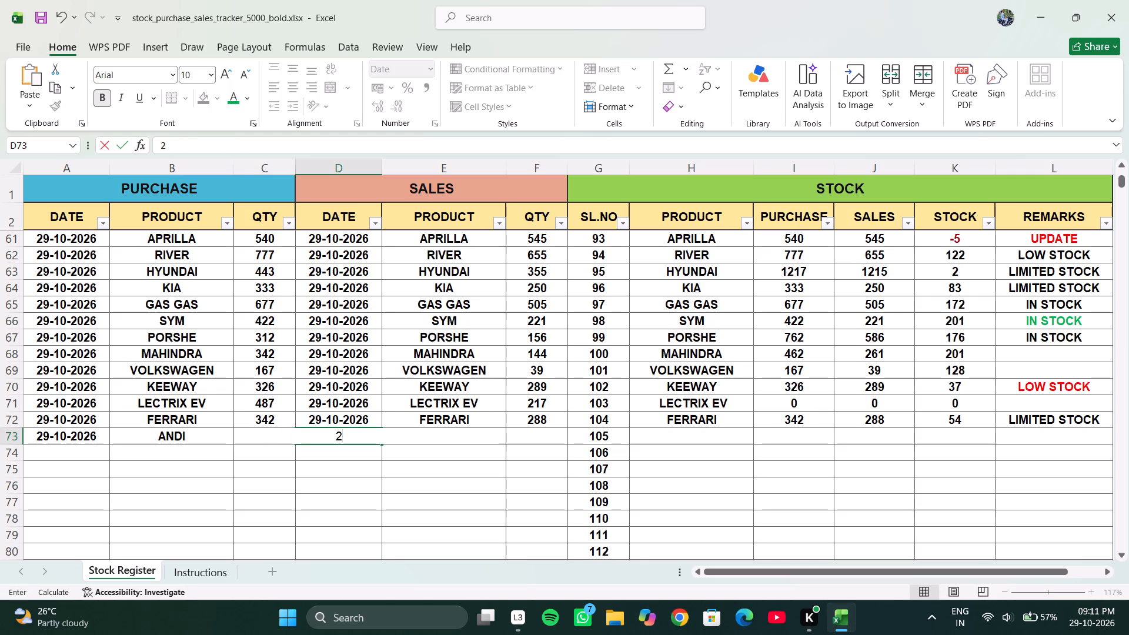
{"action": "type", "text": "9-="}
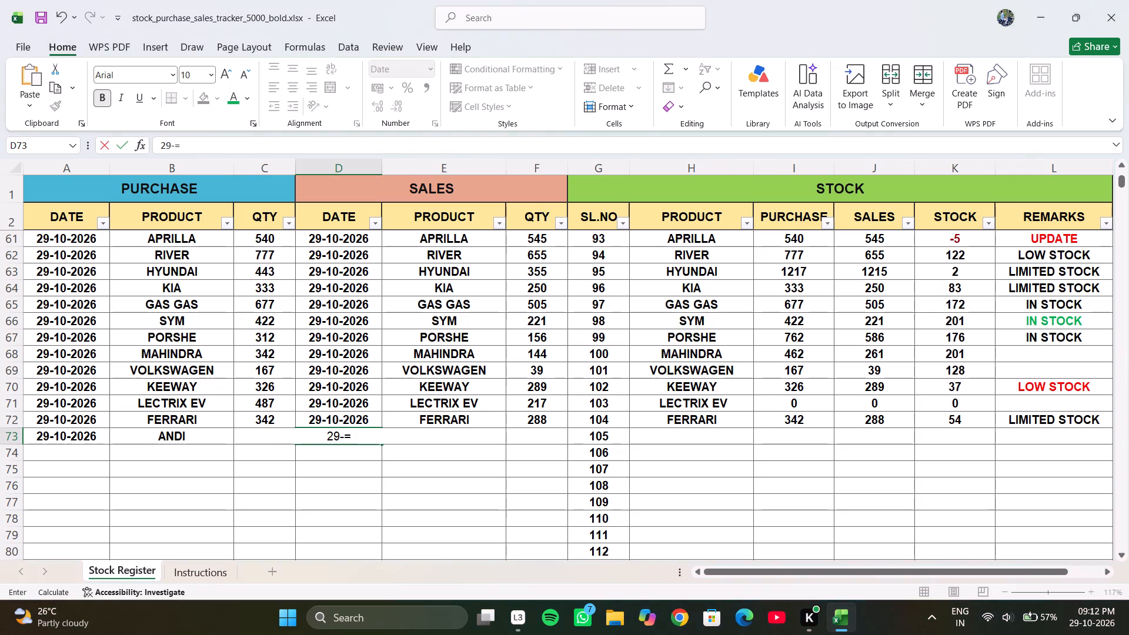
{"action": "key", "text": "equal"}
{"action": "key", "text": "BackSpace"}
{"action": "key", "text": "BackSpace"}
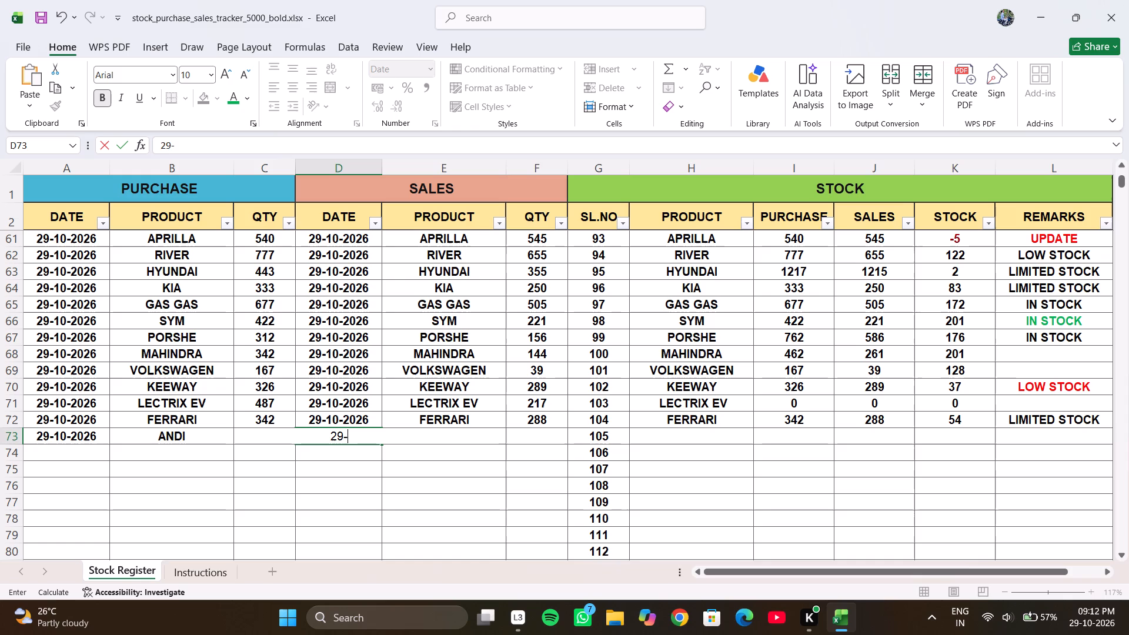
{"action": "type", "text": "10-"}
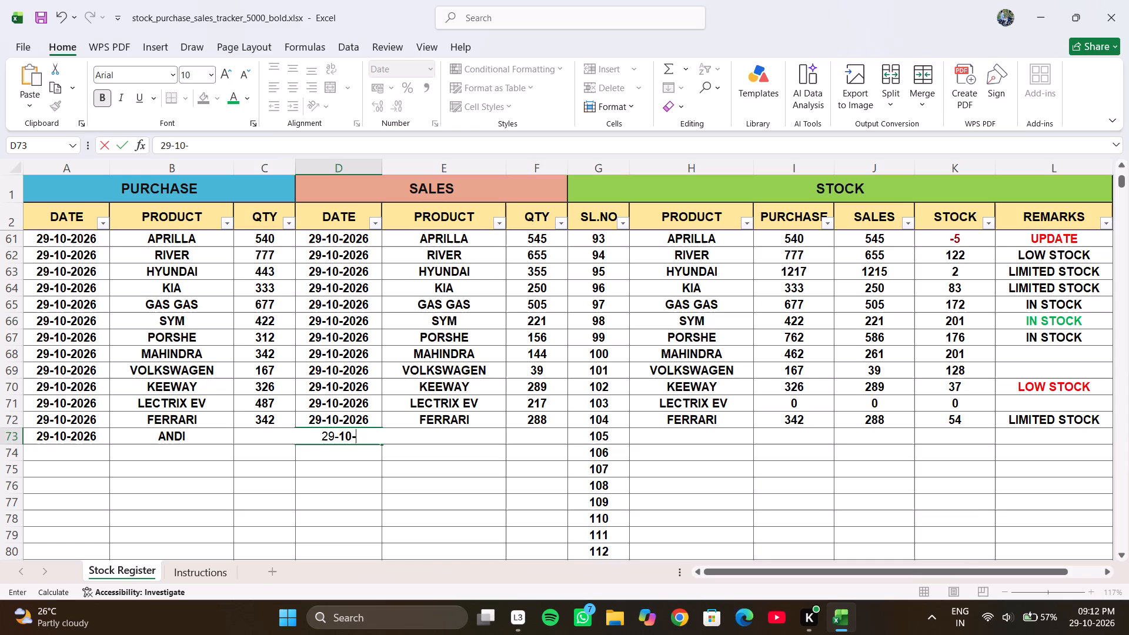
{"action": "type", "text": "2026"}
{"action": "key", "text": "Right"}
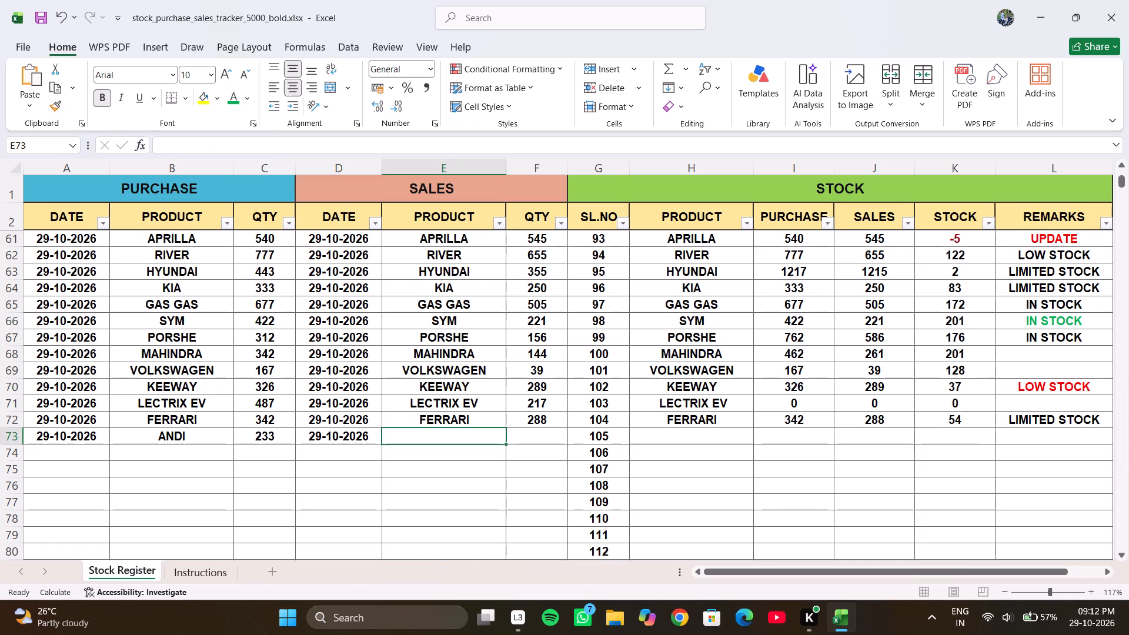
{"action": "type", "text": "ANDI"}
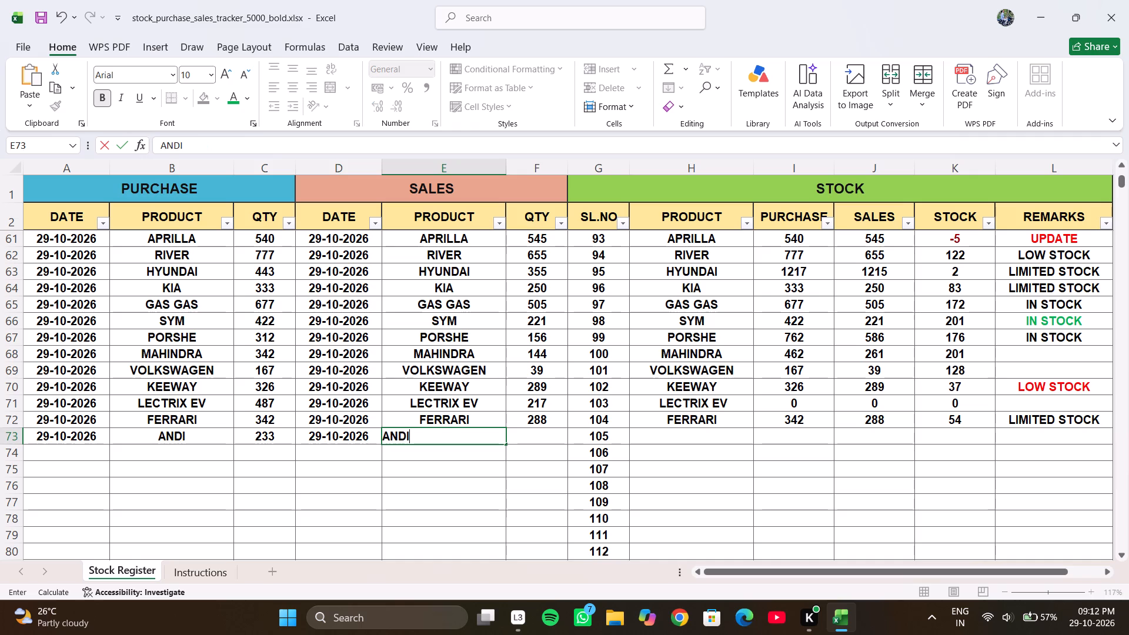
{"action": "key", "text": "Right"}
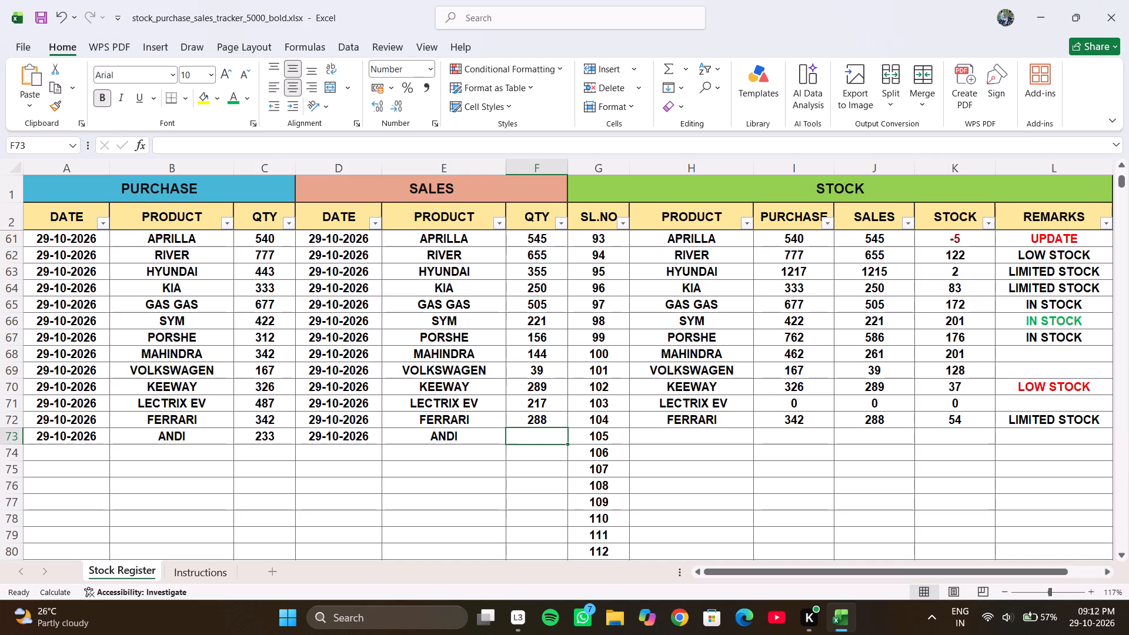
{"action": "key", "text": "1"}
{"action": "type", "text": "66"}
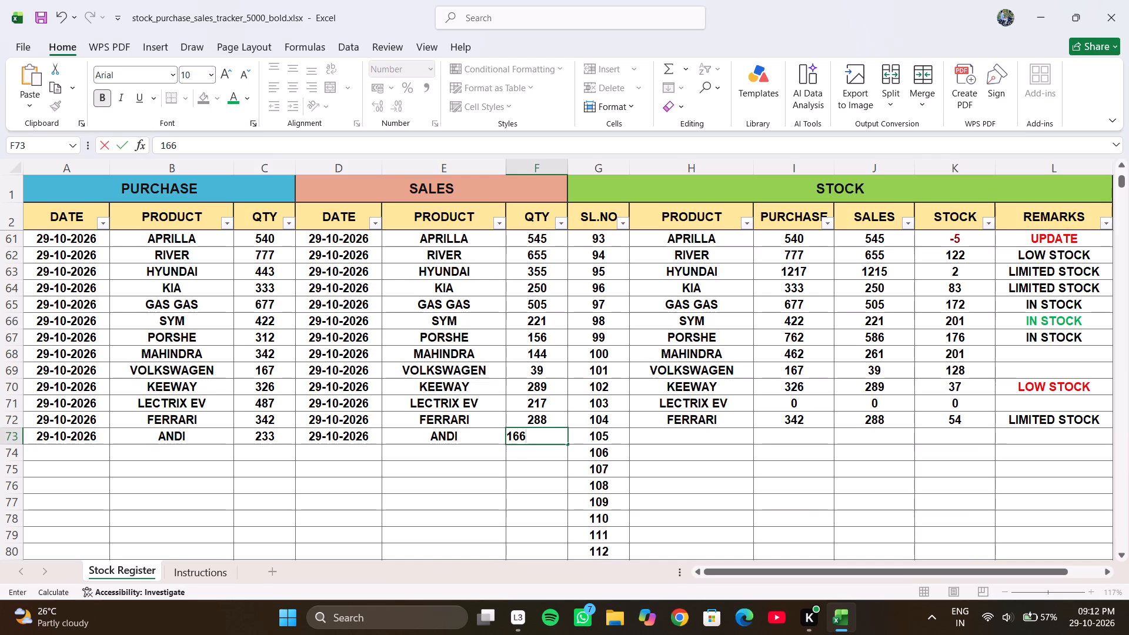
{"action": "key", "text": "Right"}
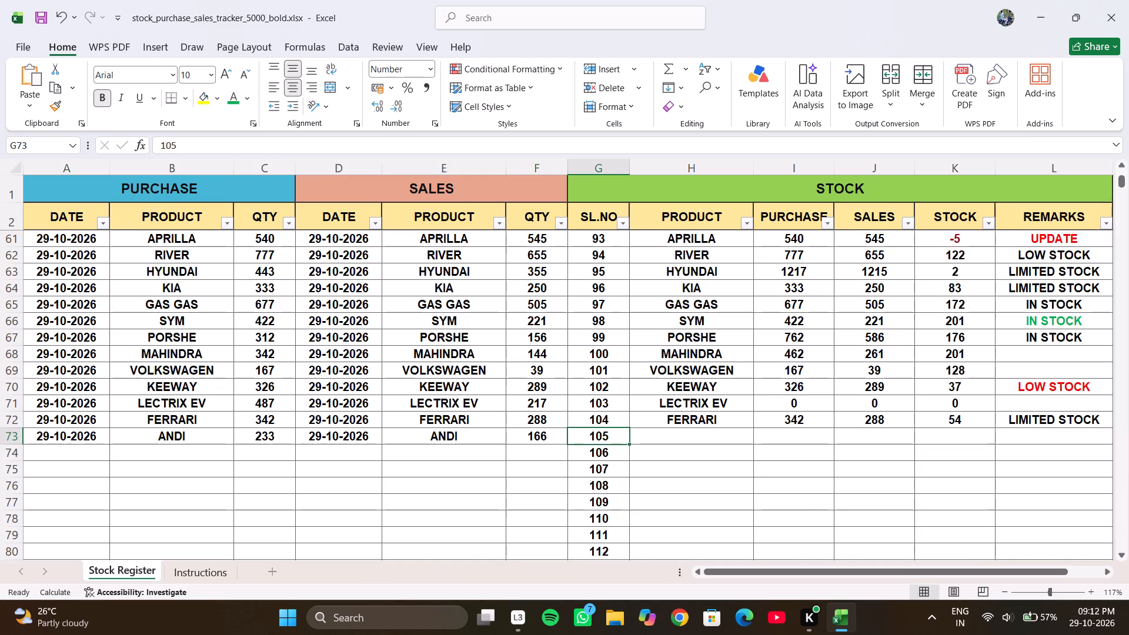
Enter ANDI as the product in row 73 of the STOCK section, with the remark LIMITED STOCK.
{"action": "key", "text": "Right"}
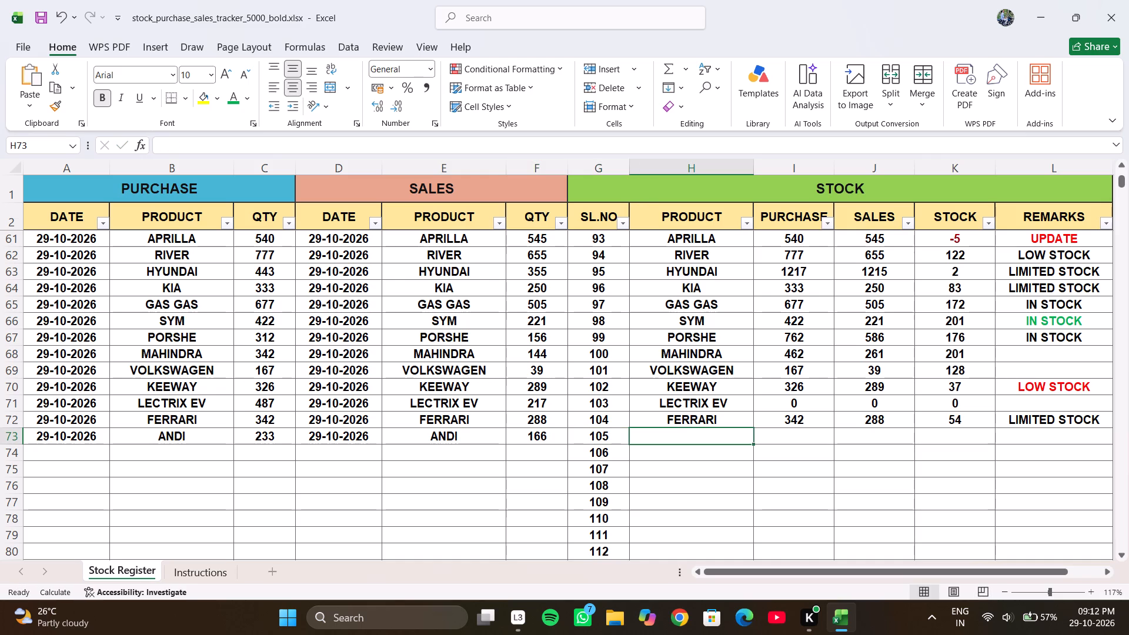
{"action": "type", "text": "ANDI"}
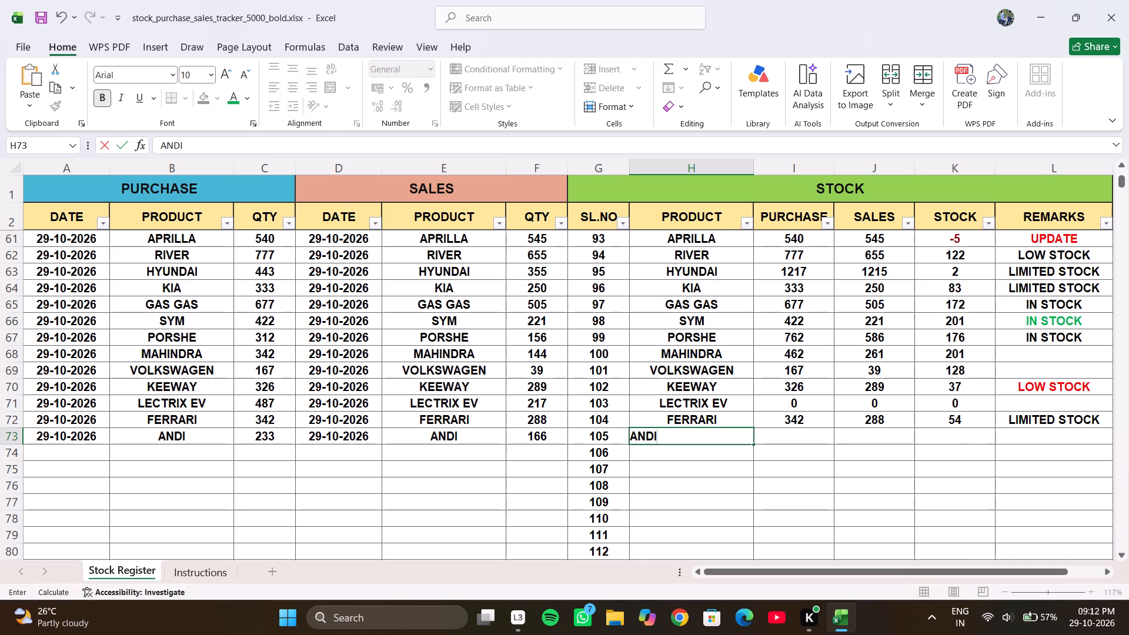
{"action": "key", "text": "Right"}
{"action": "key", "text": "Right"}
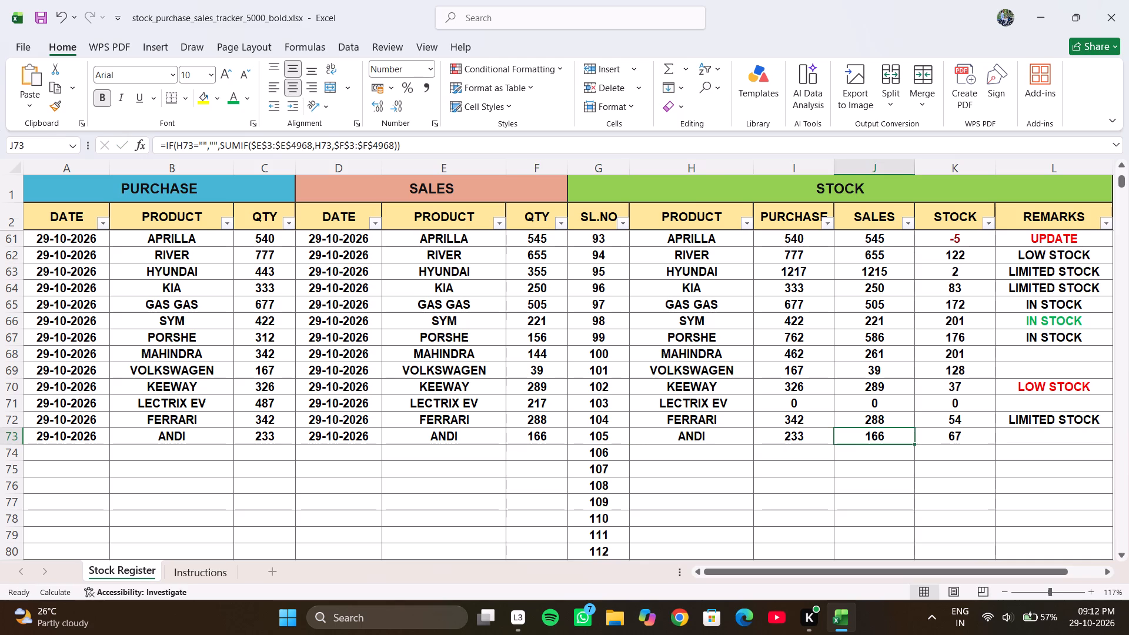
{"action": "key", "text": "Right"}
{"action": "key", "text": "Right"}
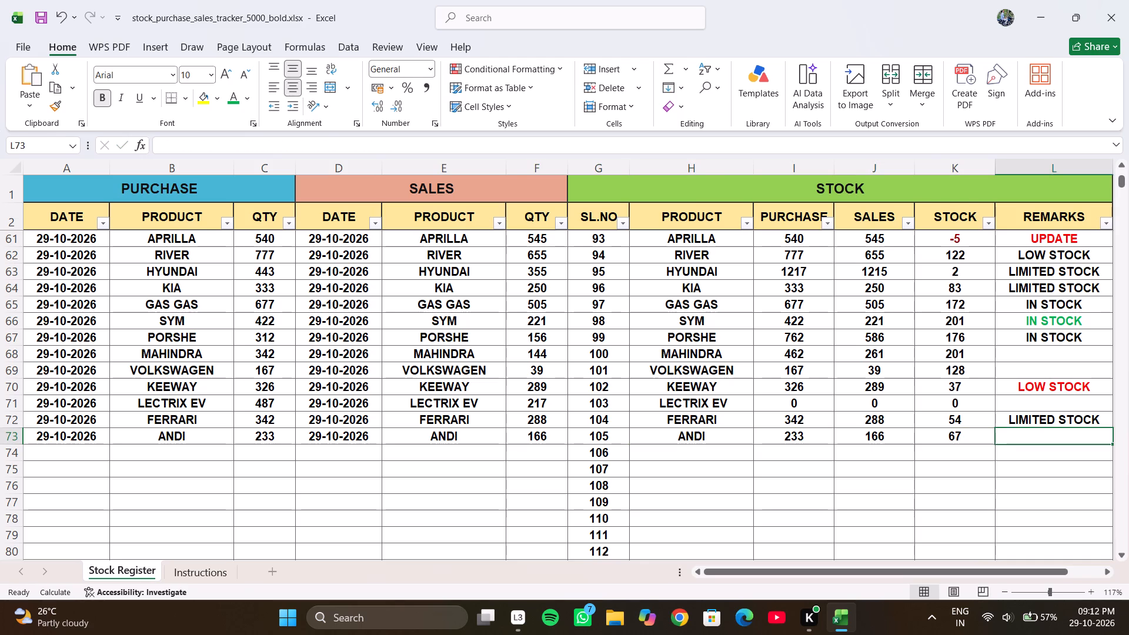
{"action": "key", "text": "l"}
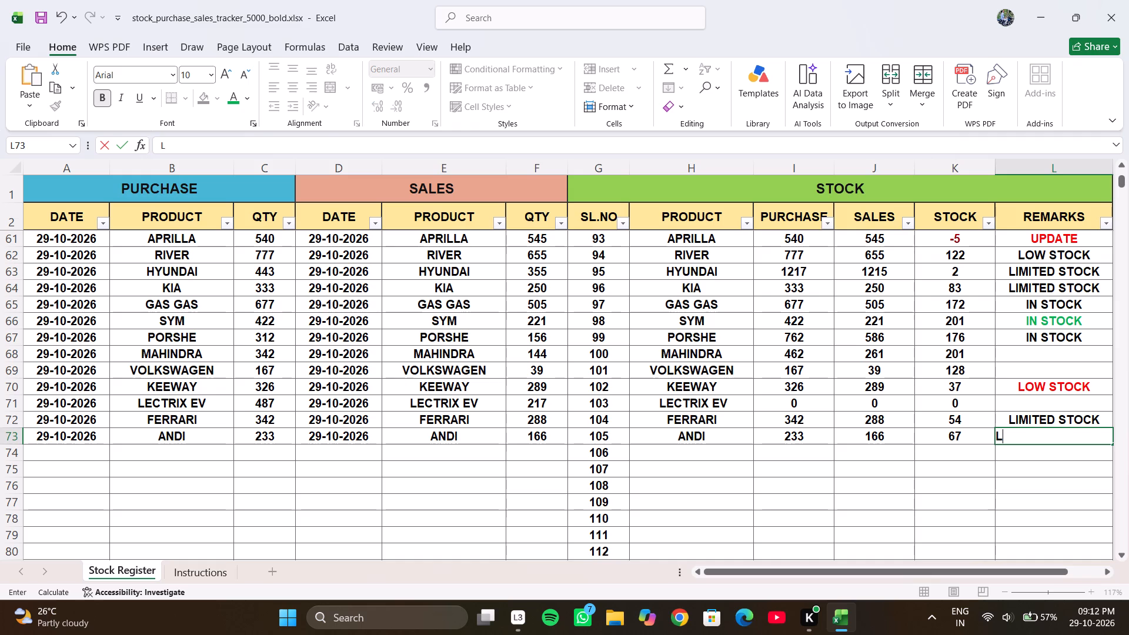
{"action": "key", "text": "i"}
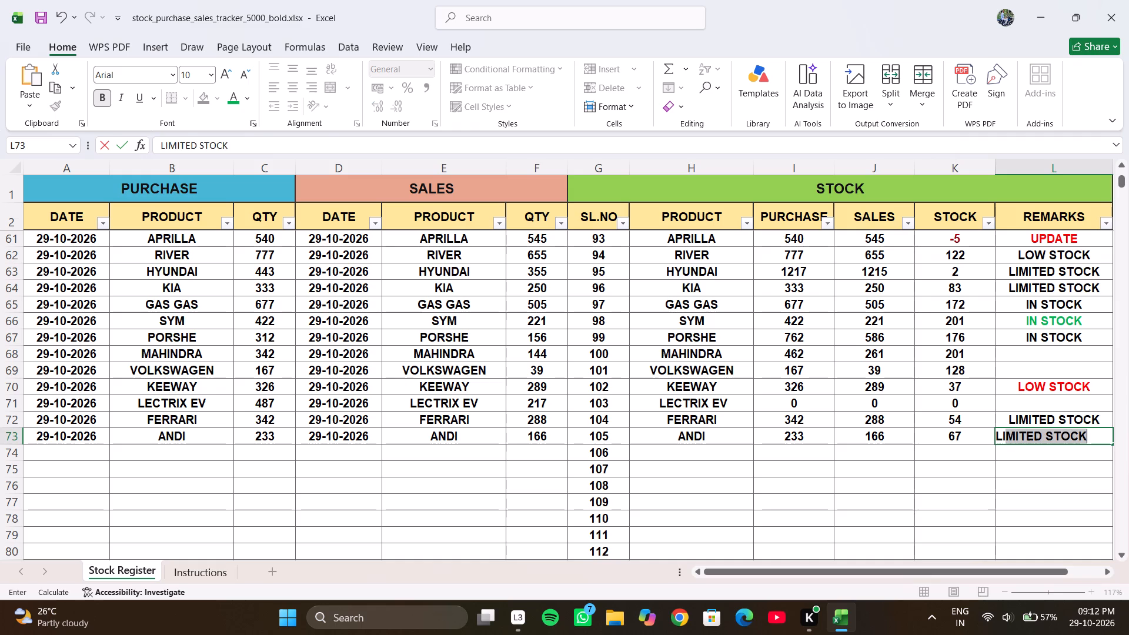
{"action": "key", "text": "Down"}
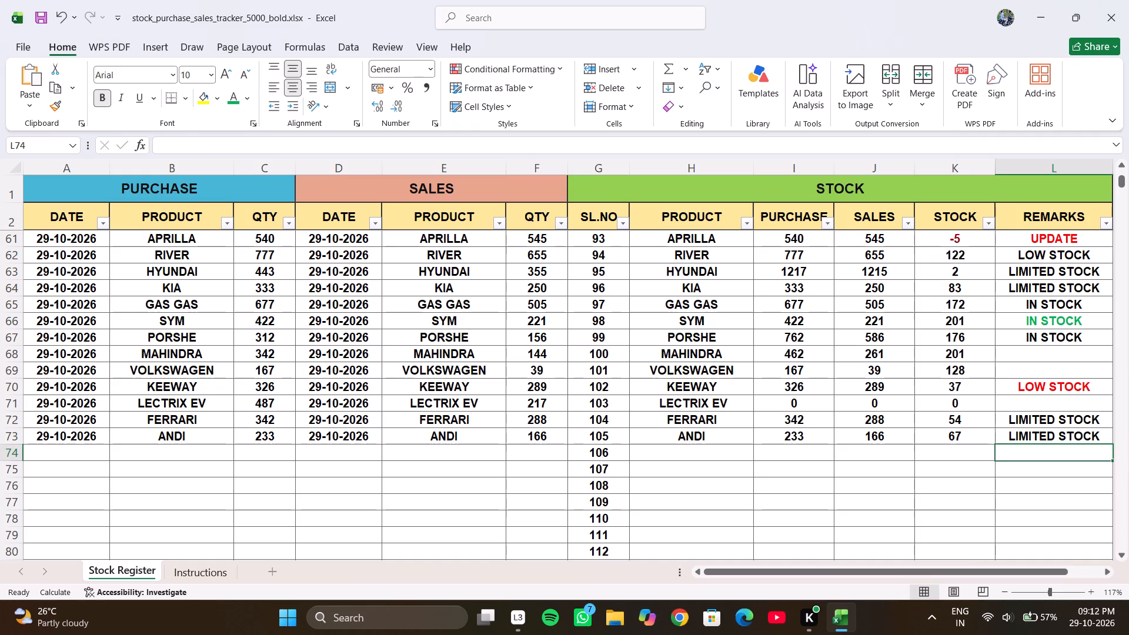
Enter the date 29-10-2026 in row 74 of the PURCHASE section.
{"action": "key", "text": "Left"}
{"action": "key", "text": "Left"}
{"action": "key", "text": "Left"}
{"action": "key", "text": "Left"}
{"action": "key", "text": "Left"}
{"action": "key", "text": "Left"}
{"action": "key", "text": "Left"}
{"action": "key", "text": "Left"}
{"action": "key", "text": "Left"}
{"action": "key", "text": "Left"}
{"action": "key", "text": "Left"}
{"action": "key", "text": "Left"}
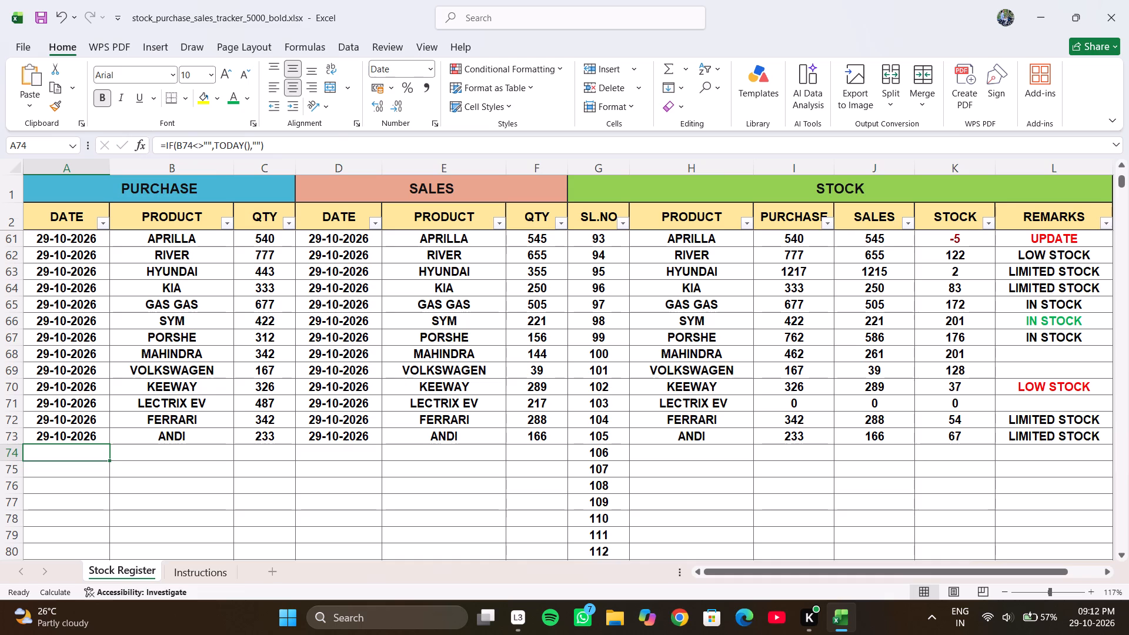
{"action": "type", "text": "29-10-2026"}
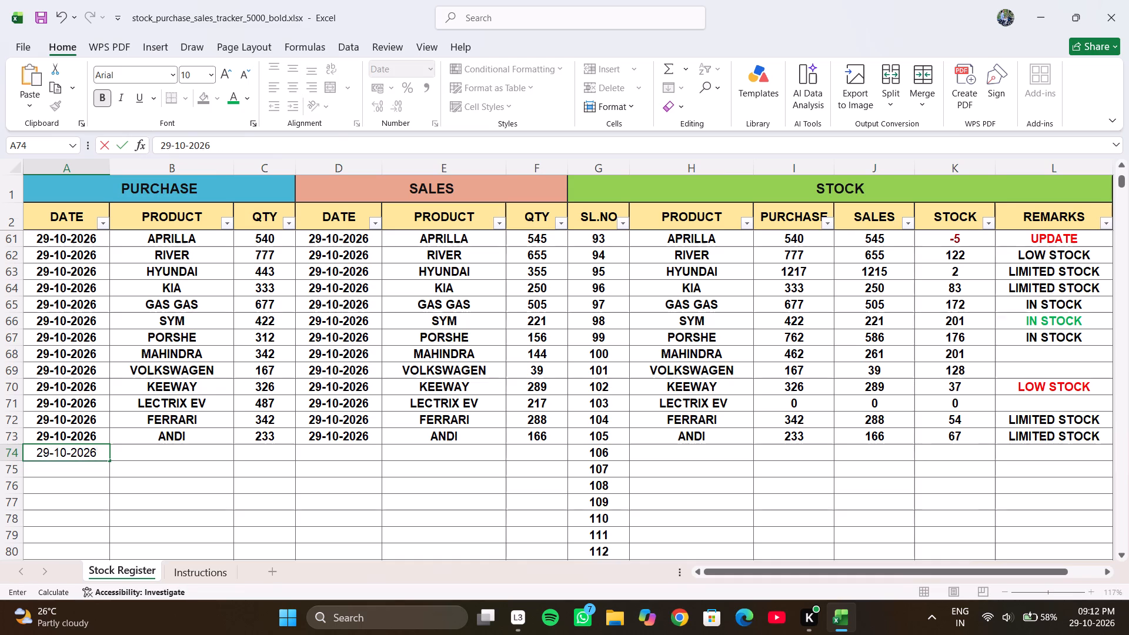
{"action": "key", "text": "Right"}
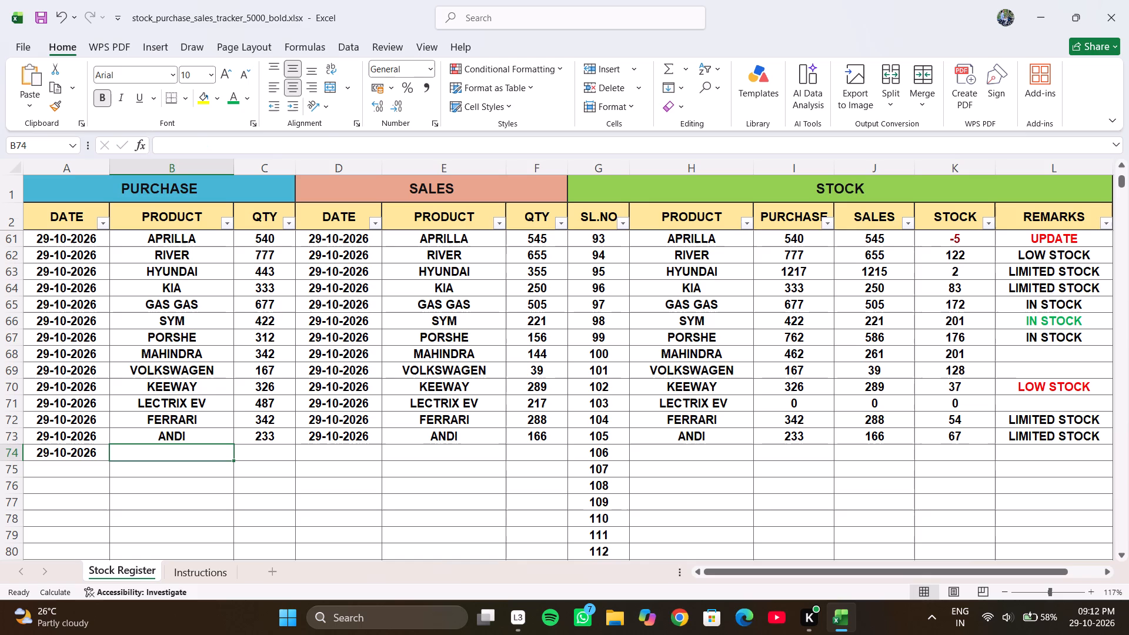
Enter the product NORTON with quantity 4567 in row 74 of the PURCHASE section.
{"action": "type", "text": "NO"}
{"action": "type", "text": "RT"}
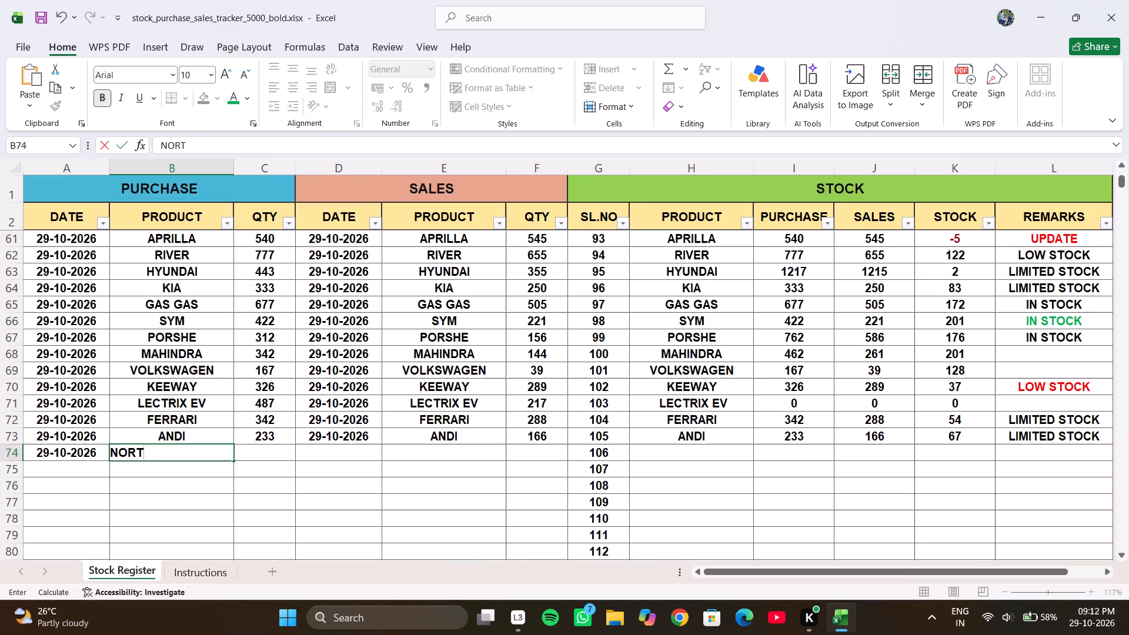
{"action": "key", "text": "o"}
{"action": "key", "text": "n"}
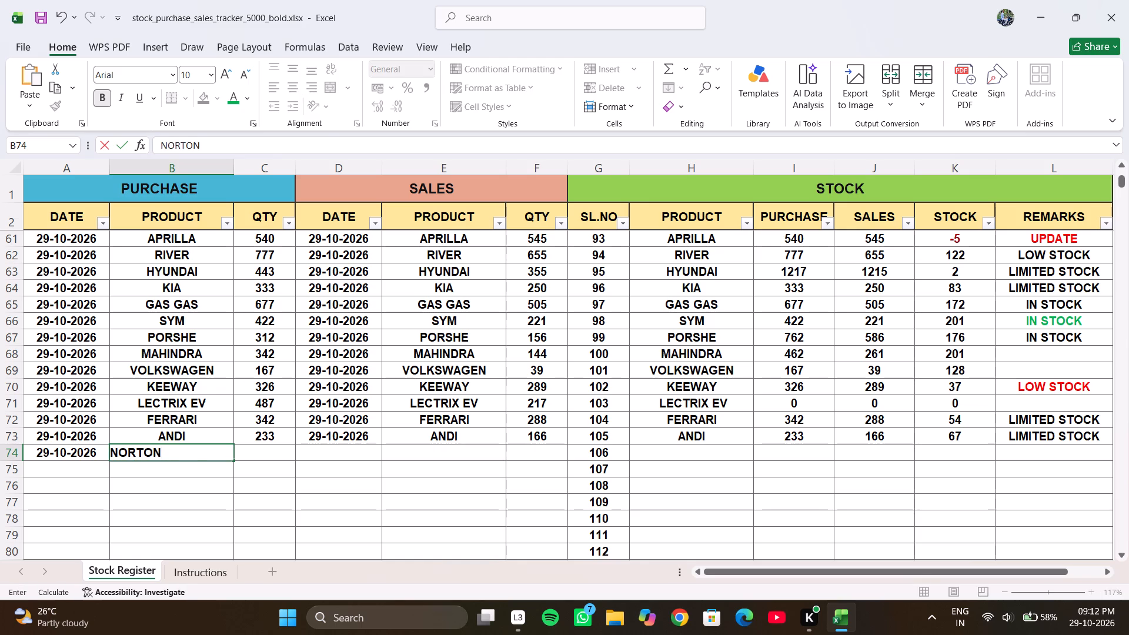
{"action": "key", "text": "Right"}
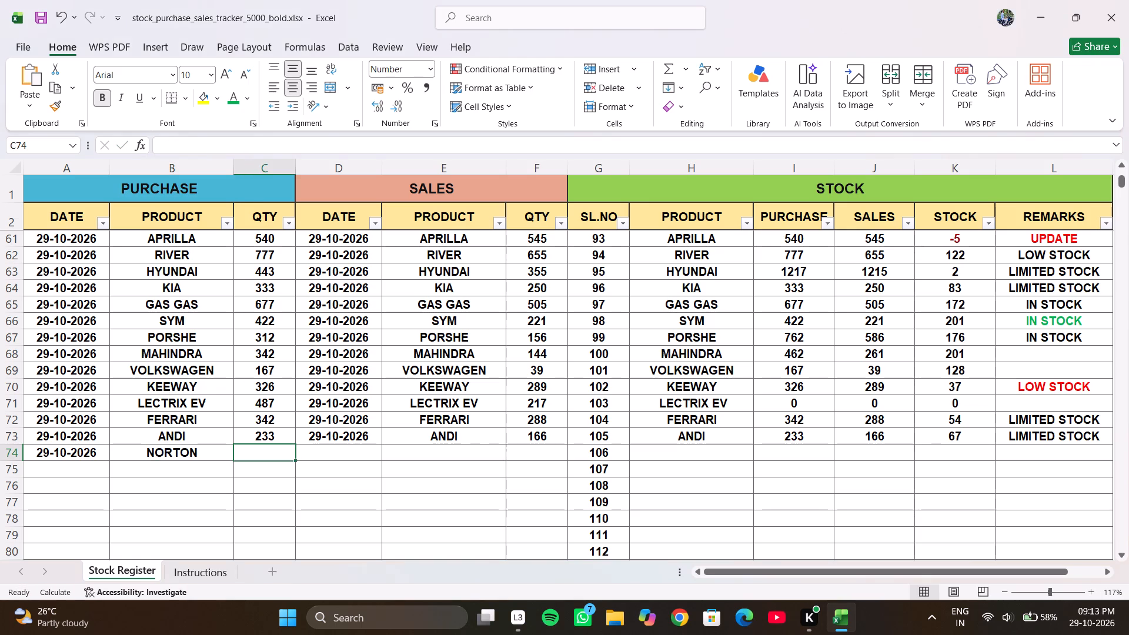
{"action": "key", "text": "4"}
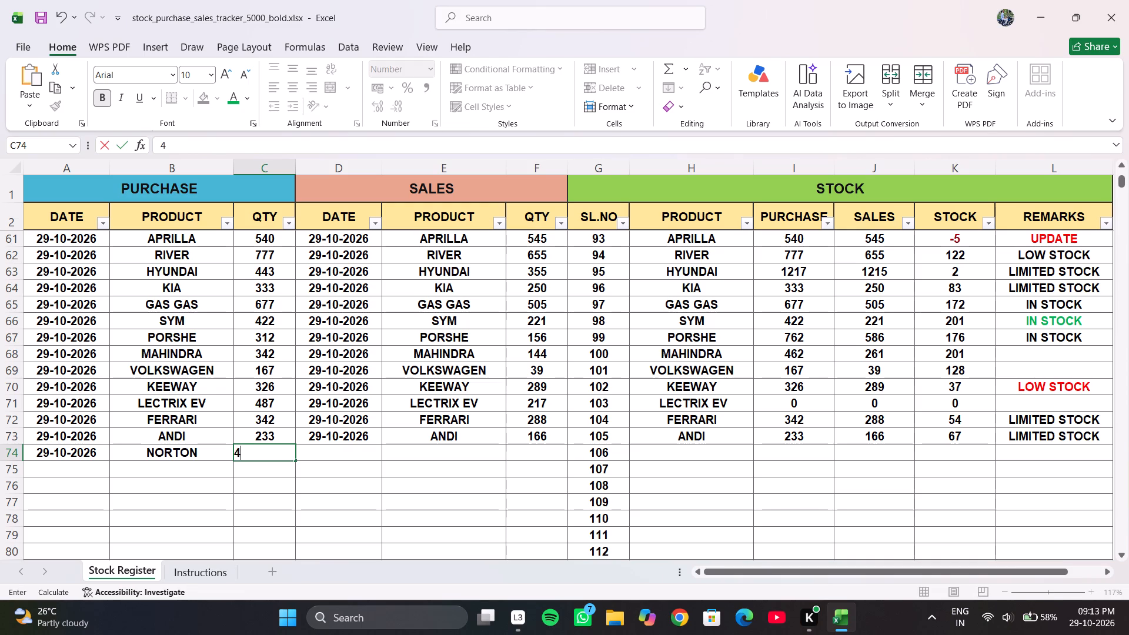
{"action": "key", "text": "5"}
{"action": "type", "text": "67"}
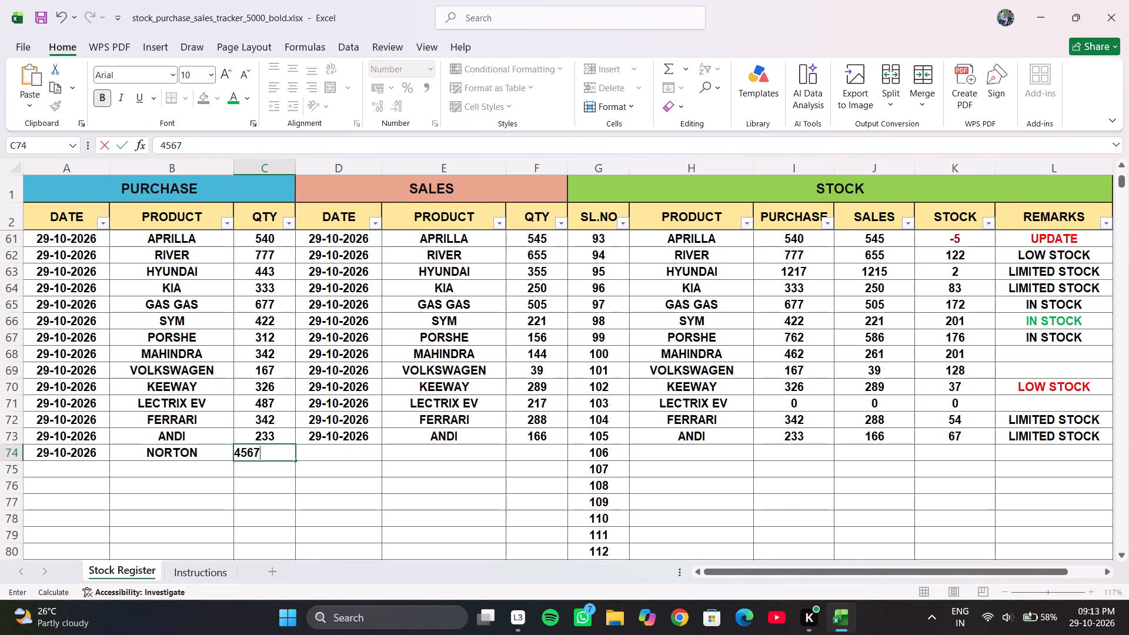
{"action": "key", "text": "Right"}
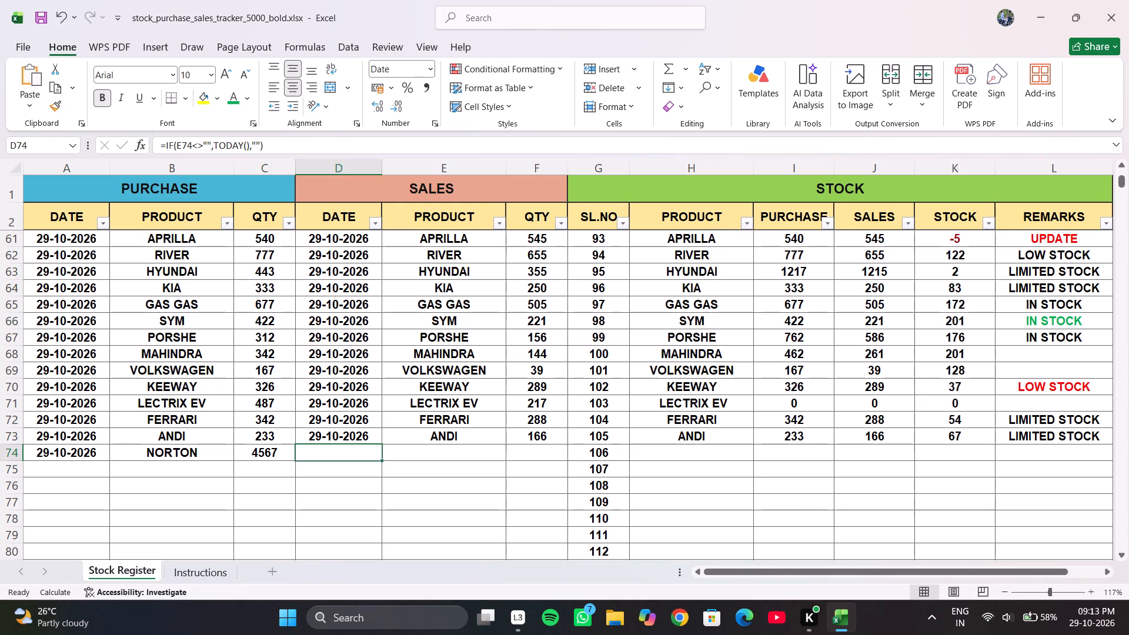
Fill row 74 of the SALES section with date 29-10-2026, product NORTON and quantity 3567.
{"action": "key", "text": "2"}
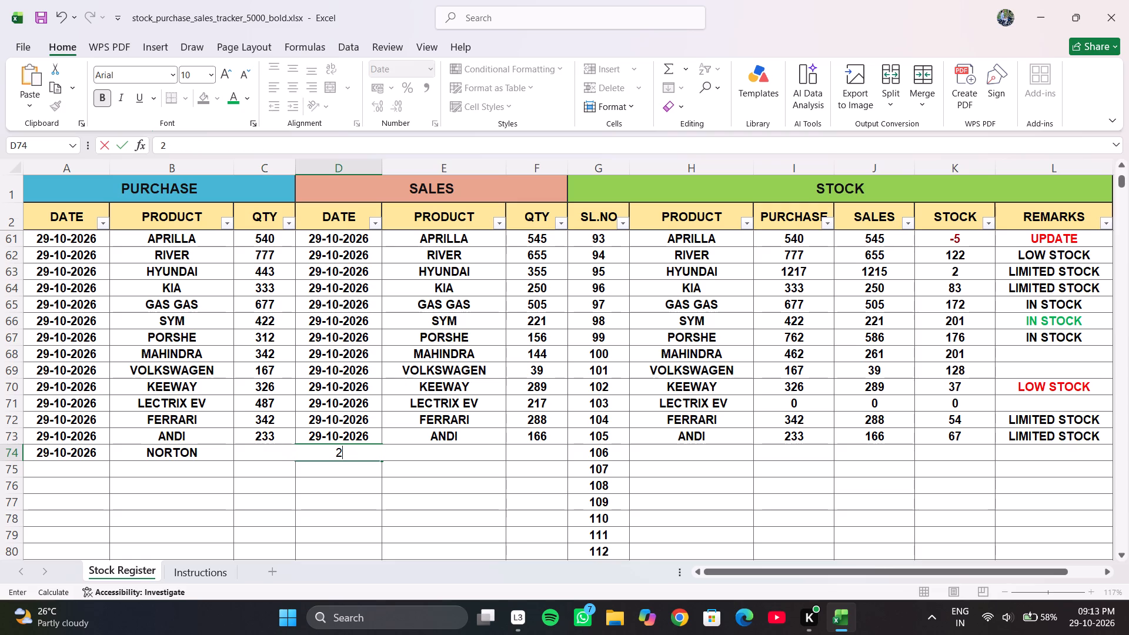
{"action": "type", "text": "9-"}
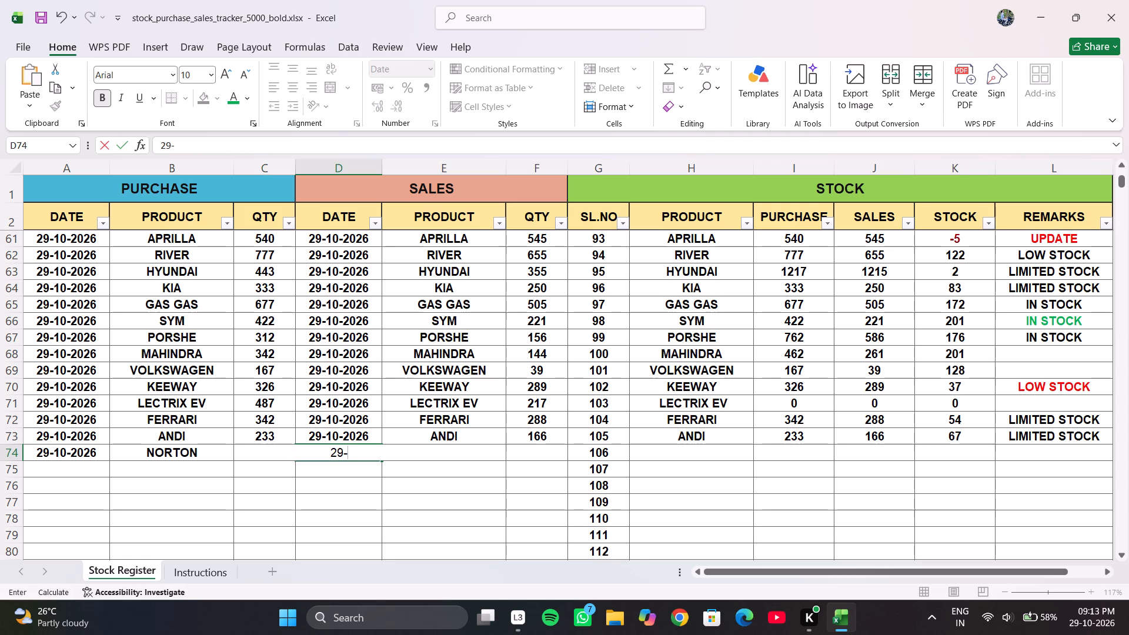
{"action": "type", "text": "10-"}
{"action": "type", "text": "202"}
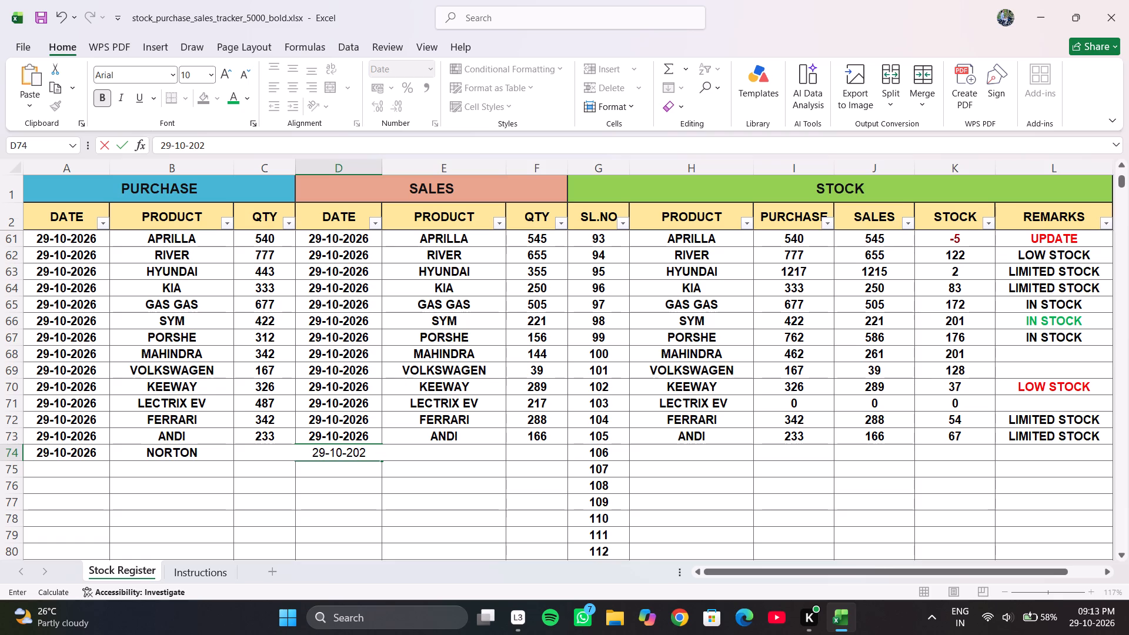
{"action": "key", "text": "6"}
{"action": "key", "text": "Right"}
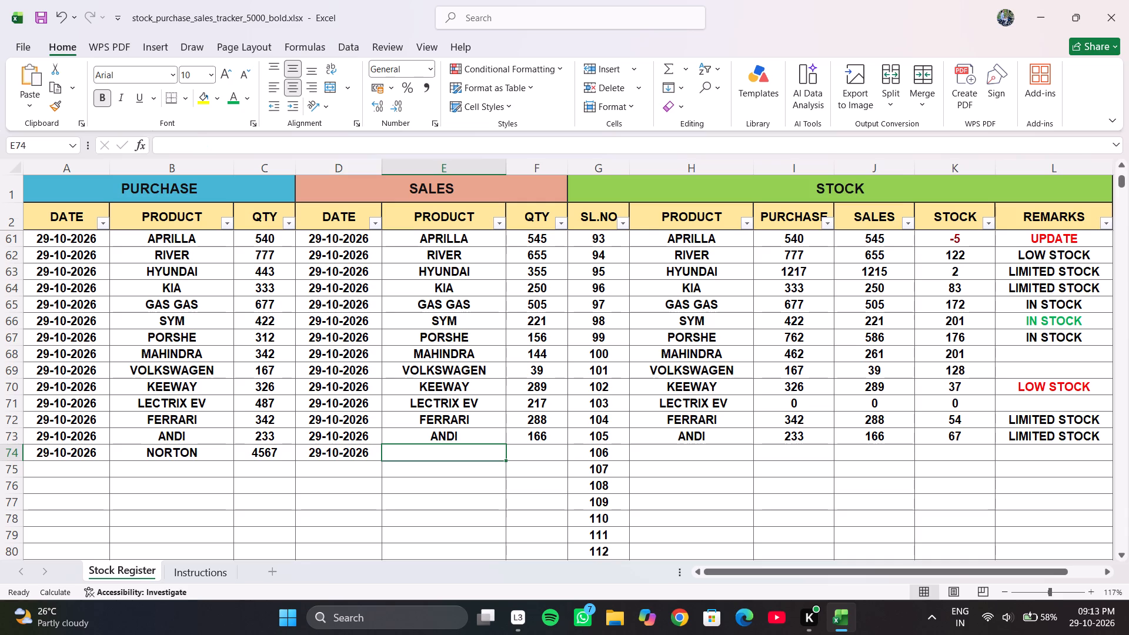
{"action": "type", "text": "NORTO"}
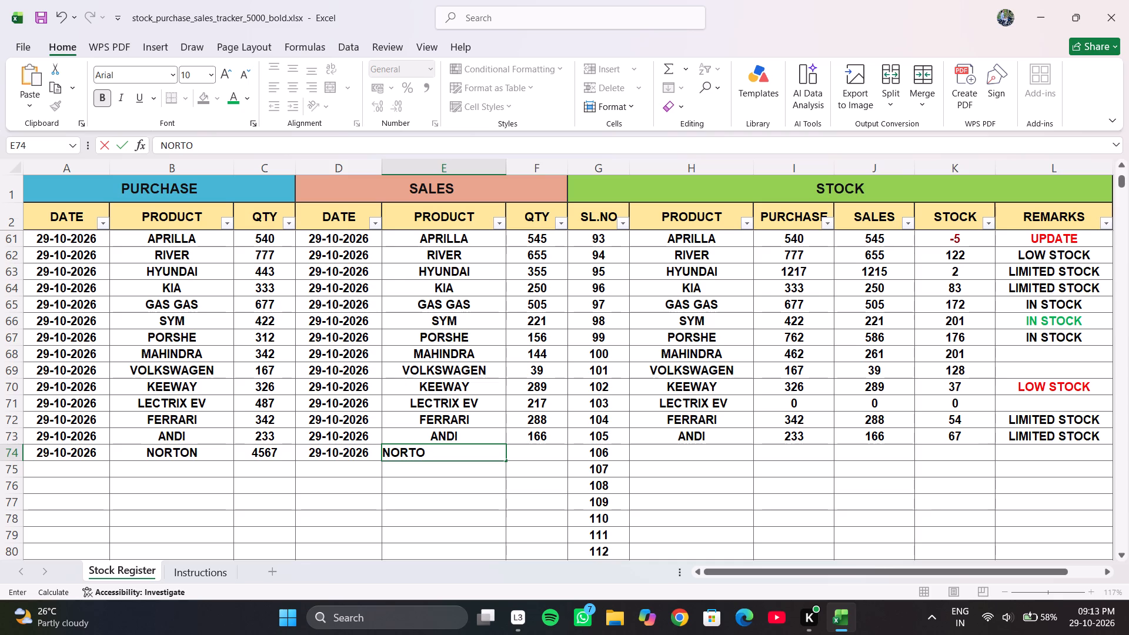
{"action": "key", "text": "n"}
{"action": "key", "text": "Right"}
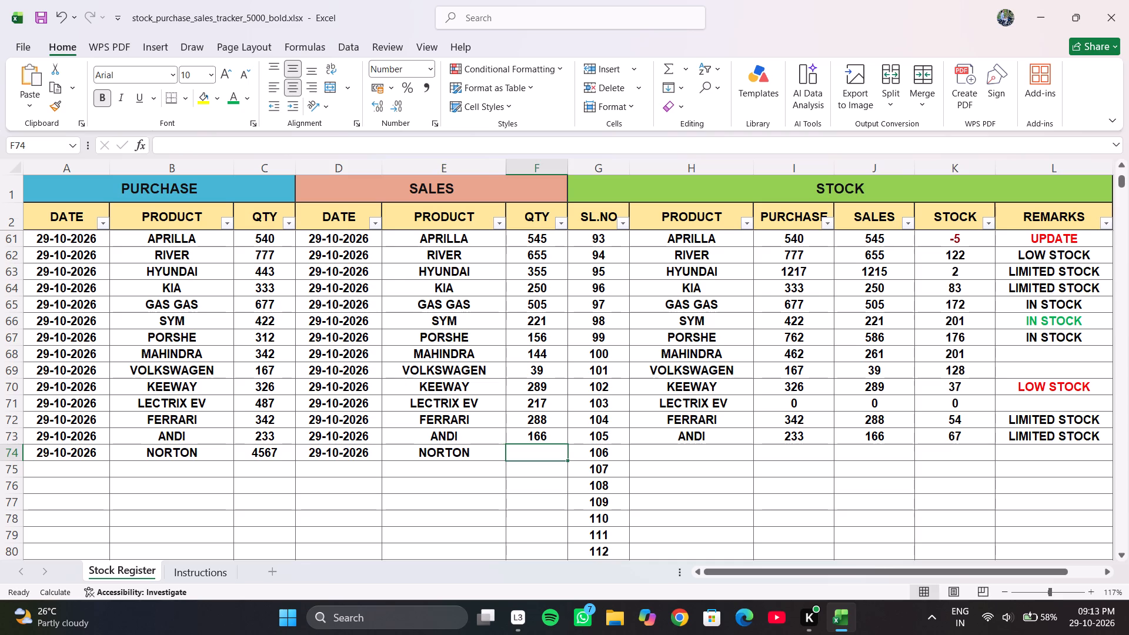
{"action": "key", "text": "3"}
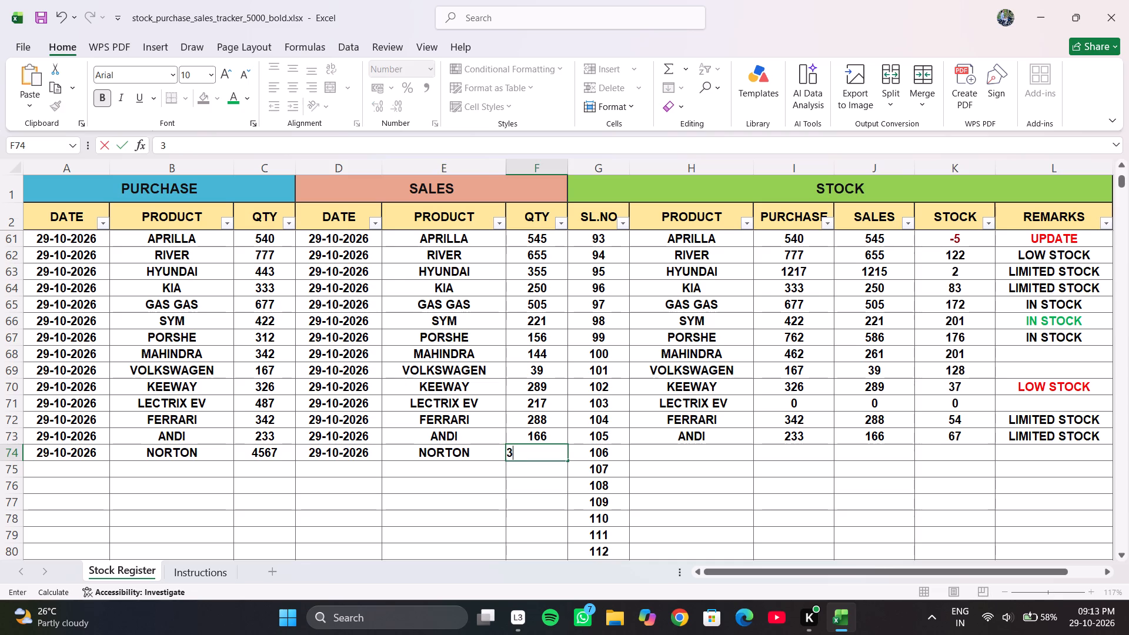
{"action": "type", "text": "5678"}
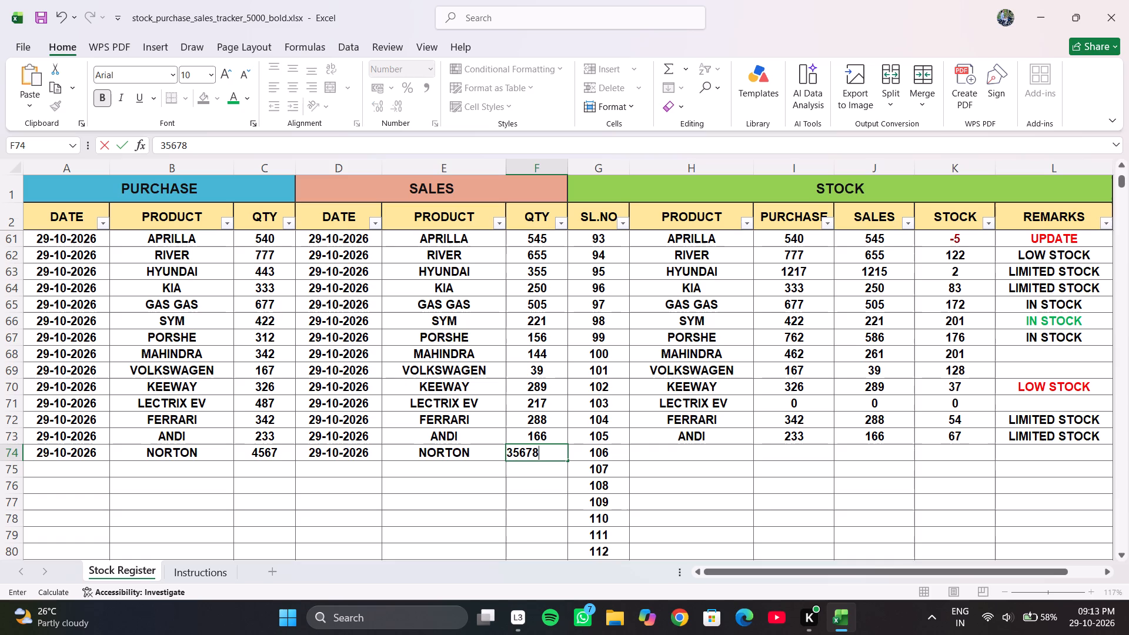
{"action": "key", "text": "BackSpace"}
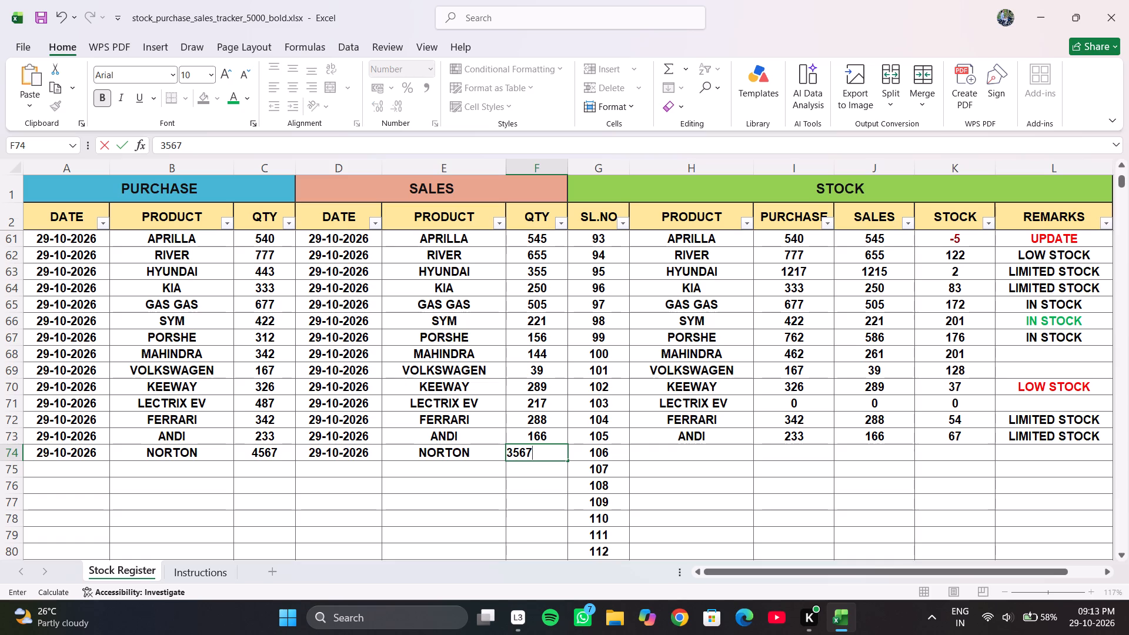
{"action": "scroll", "coordinate": [142, 393], "scroll_direction": "down", "scroll_amount": 7}
{"action": "scroll", "coordinate": [152, 378], "scroll_direction": "up", "scroll_amount": 4}
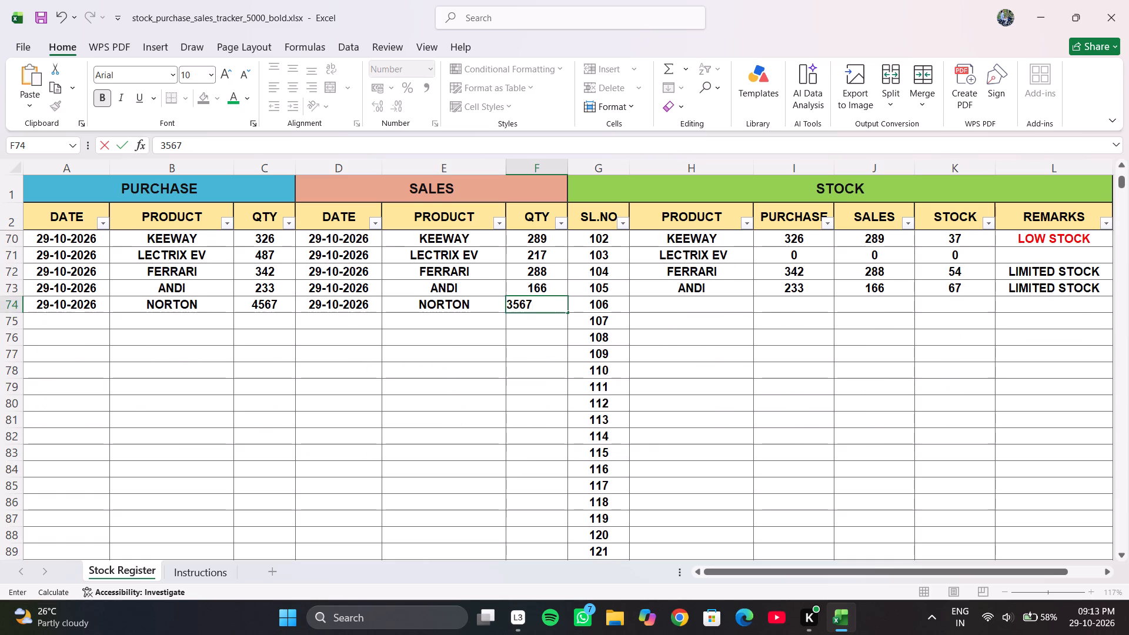
{"action": "key", "text": "Right"}
Enter NORTON as the product in row 74 of the STOCK section.
{"action": "key", "text": "Right"}
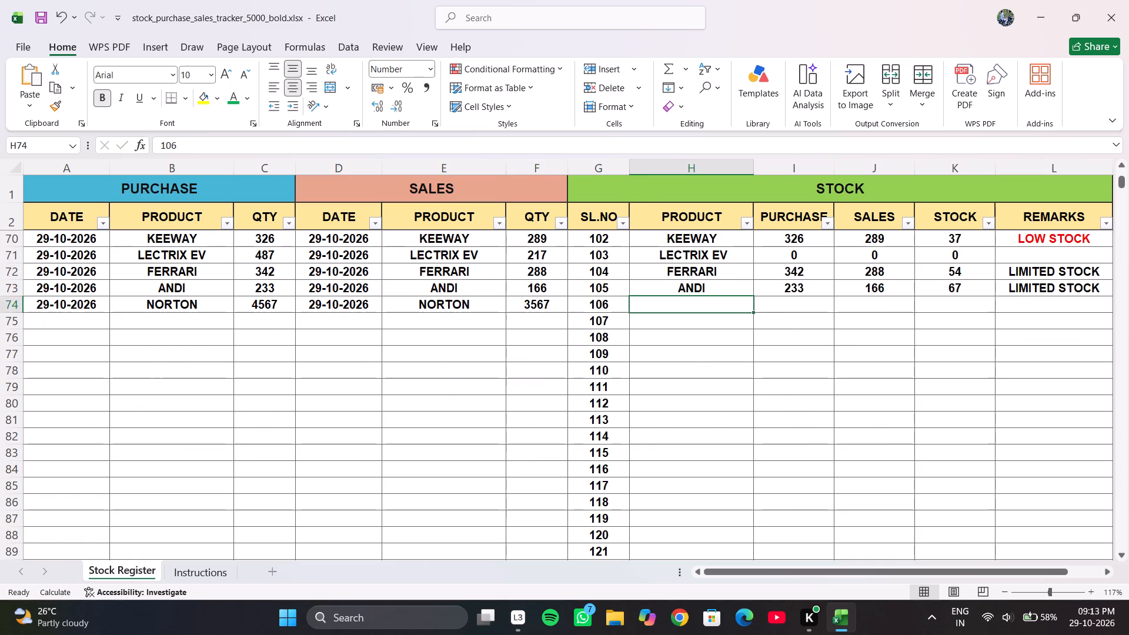
{"action": "type", "text": "NORTON"}
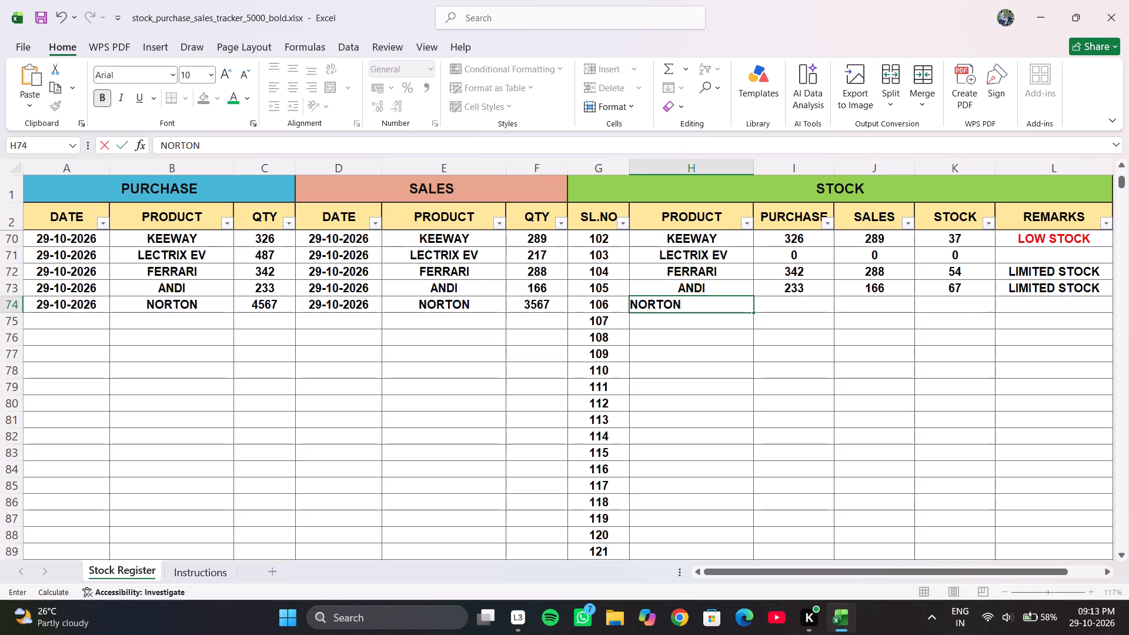
{"action": "key", "text": "Right"}
{"action": "key", "text": "Right"}
{"action": "key", "text": "Right"}
{"action": "key", "text": "Right"}
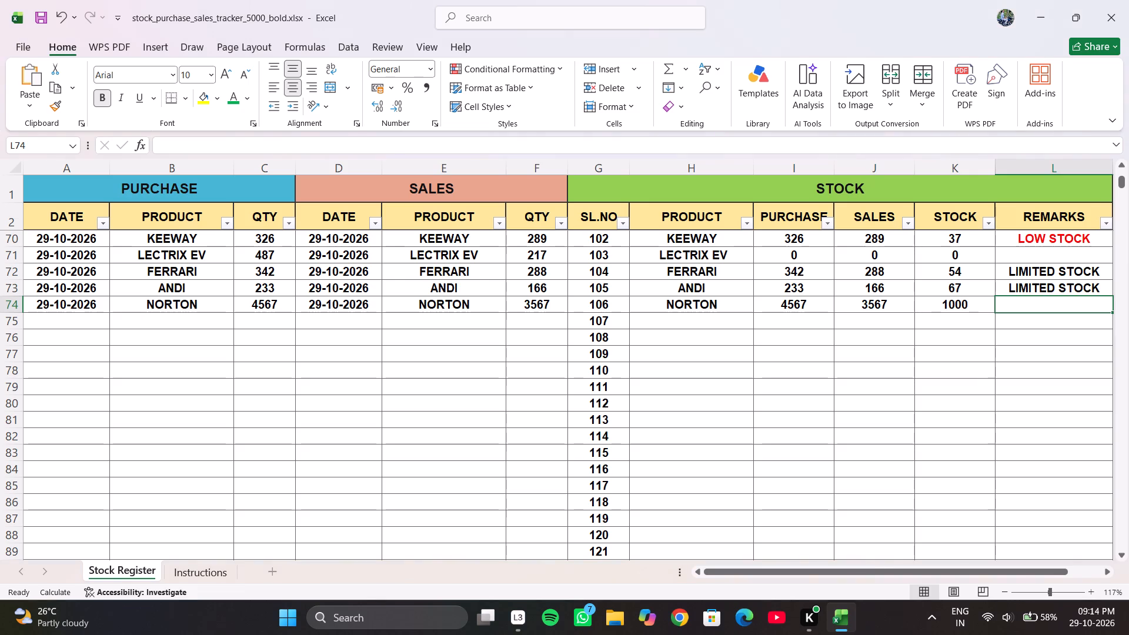
Review the stock figures and remarks of the STOCK section in rows 67 to 74.
{"action": "scroll", "coordinate": [152, 378], "scroll_direction": "up", "scroll_amount": 2}
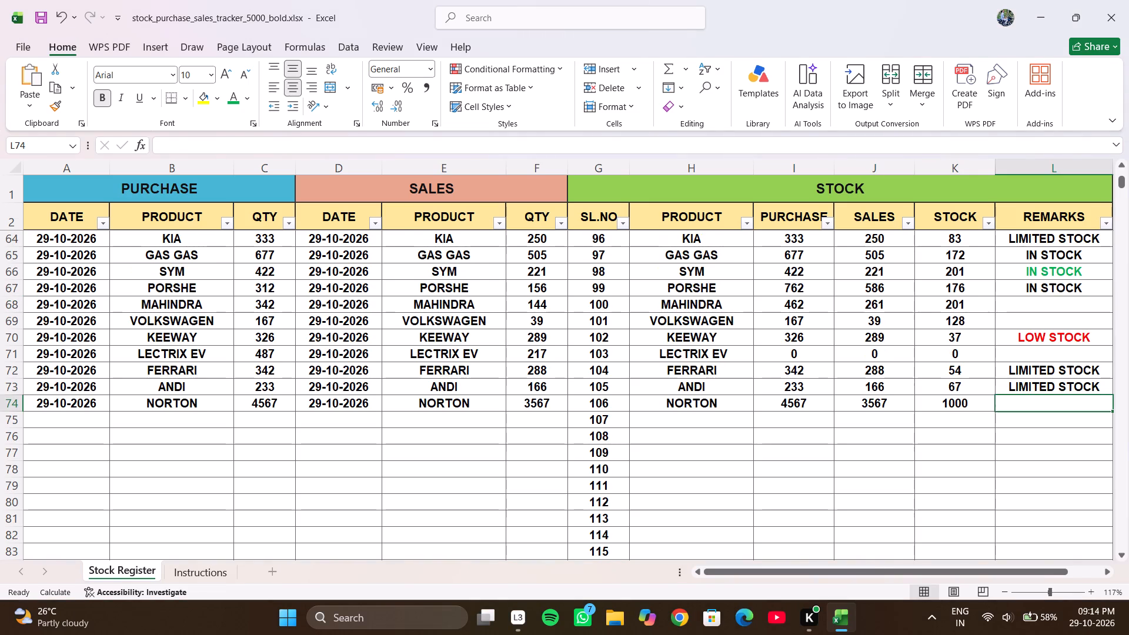
{"action": "key", "text": "Left"}
{"action": "key", "text": "Up"}
{"action": "key", "text": "Up"}
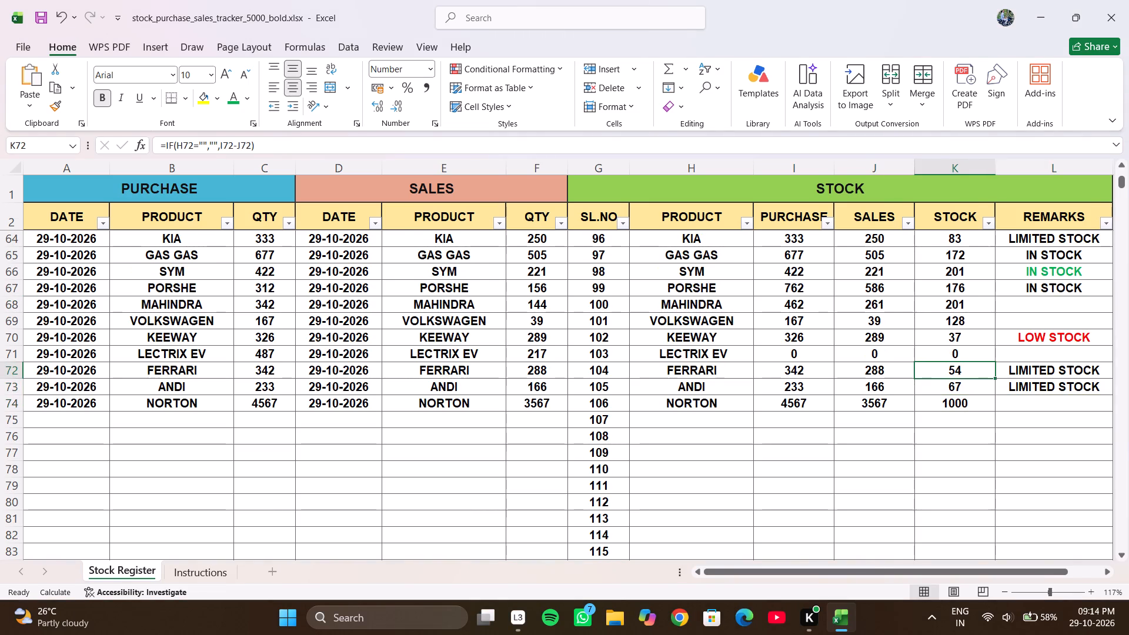
{"action": "key", "text": "Right"}
{"action": "key", "text": "Right"}
{"action": "key", "text": "Up"}
{"action": "key", "text": "Up"}
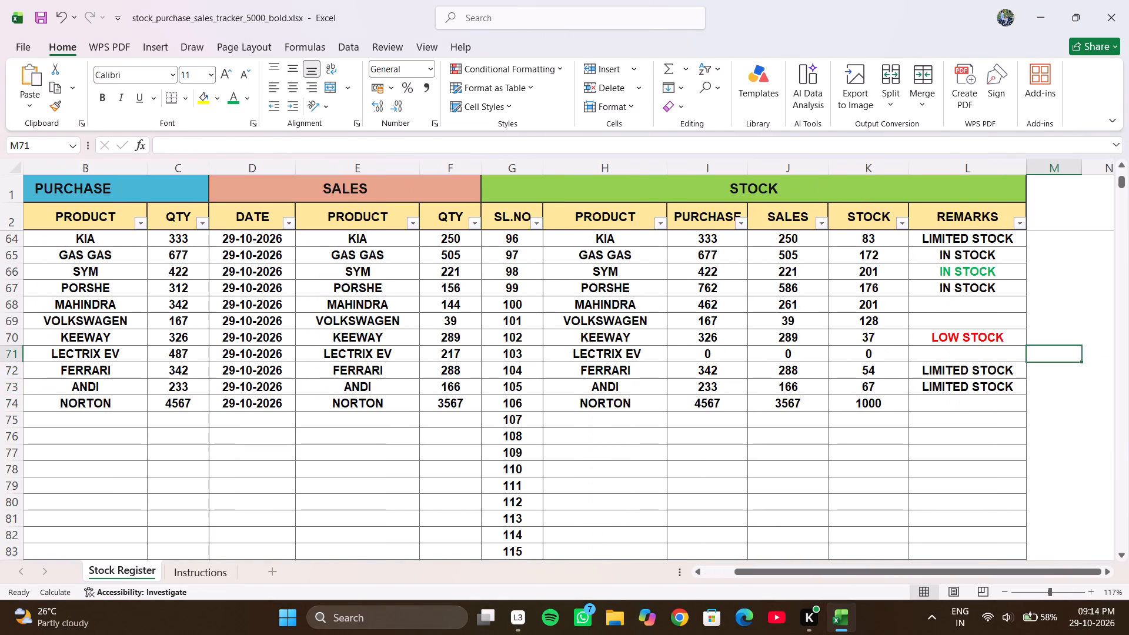
{"action": "key", "text": "Up"}
{"action": "key", "text": "Left"}
{"action": "scroll", "coordinate": [62, 357], "scroll_direction": "down", "scroll_amount": 1}
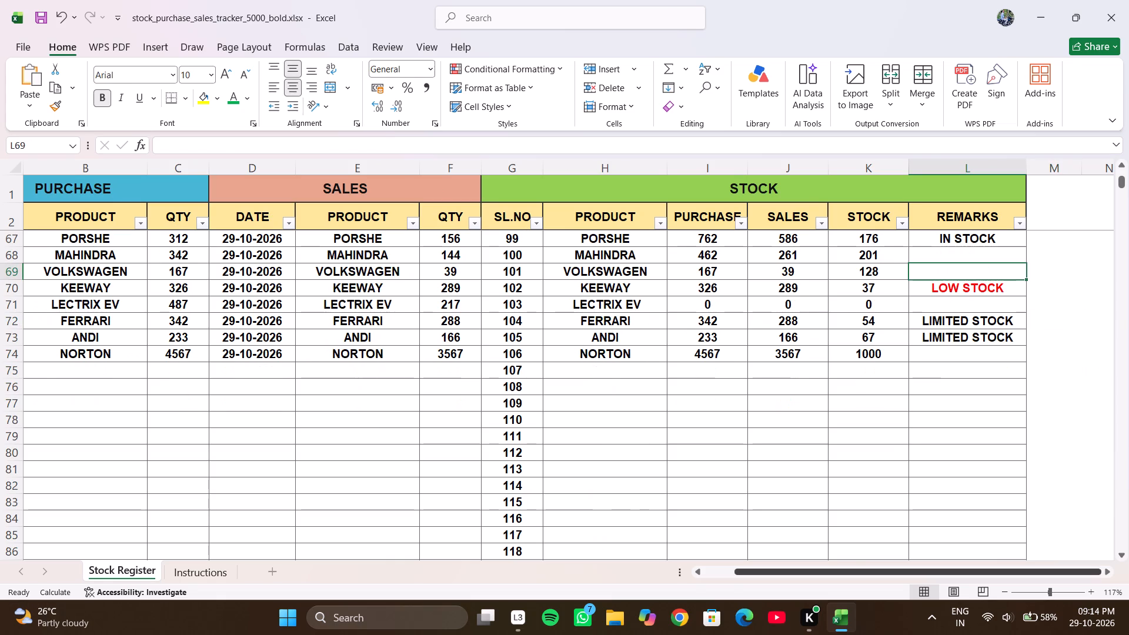
{"action": "left_click_drag", "start_coordinate": [966, 571], "coordinate": [976, 564]}
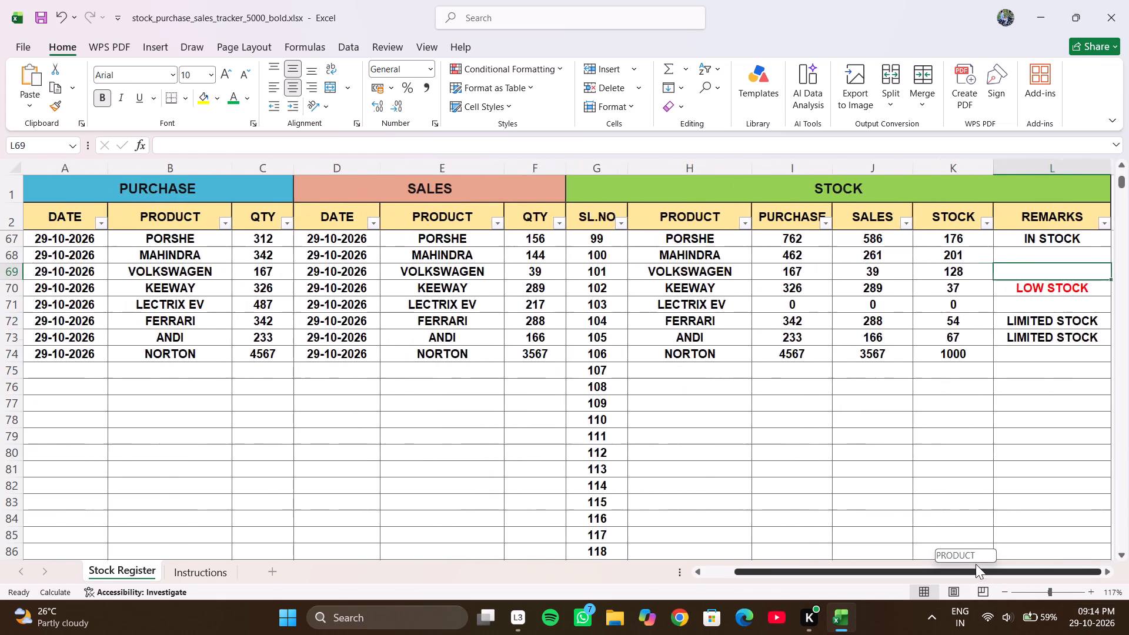
{"action": "left_click_drag", "start_coordinate": [976, 564], "coordinate": [837, 600]}
{"action": "scroll", "coordinate": [352, 367], "scroll_direction": "up", "scroll_amount": 1}
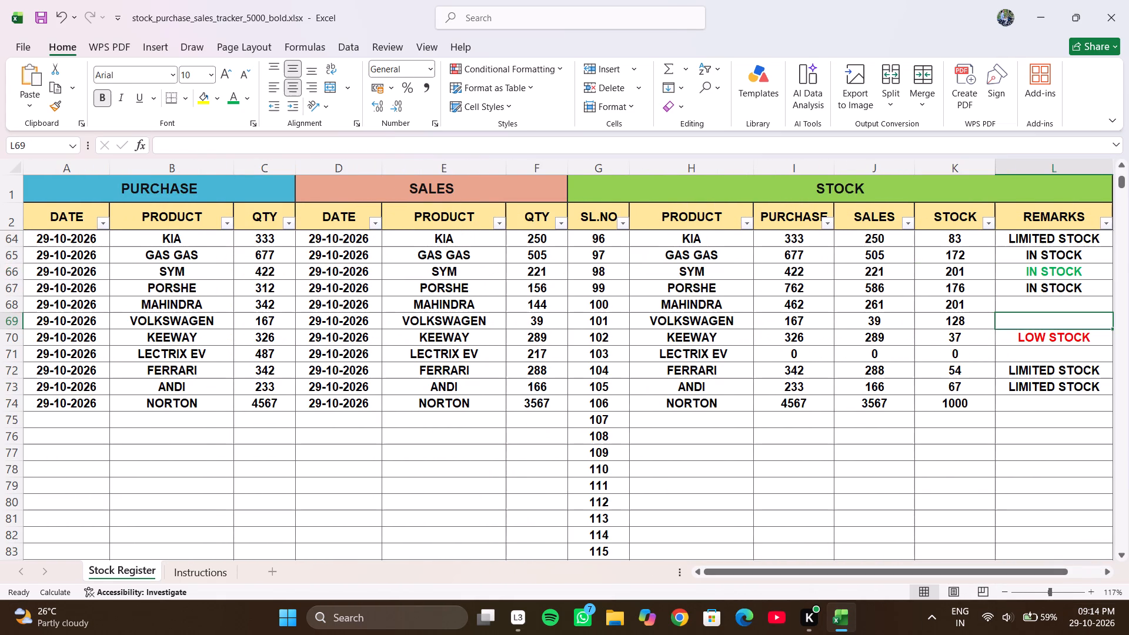
{"action": "key", "text": "Up"}
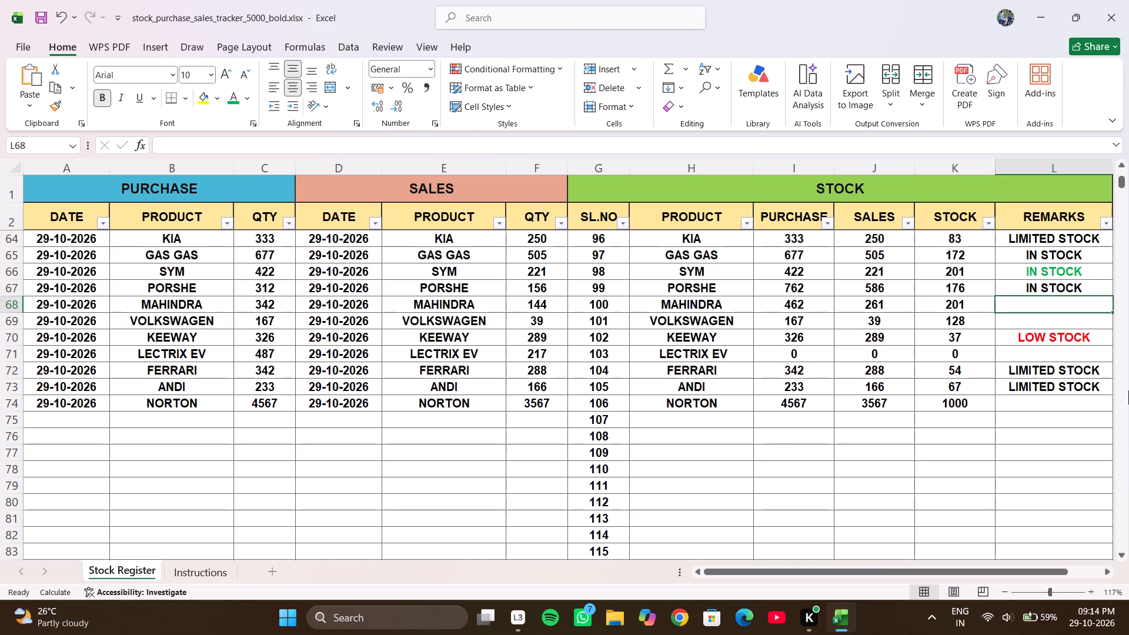
{"action": "key", "text": "Up"}
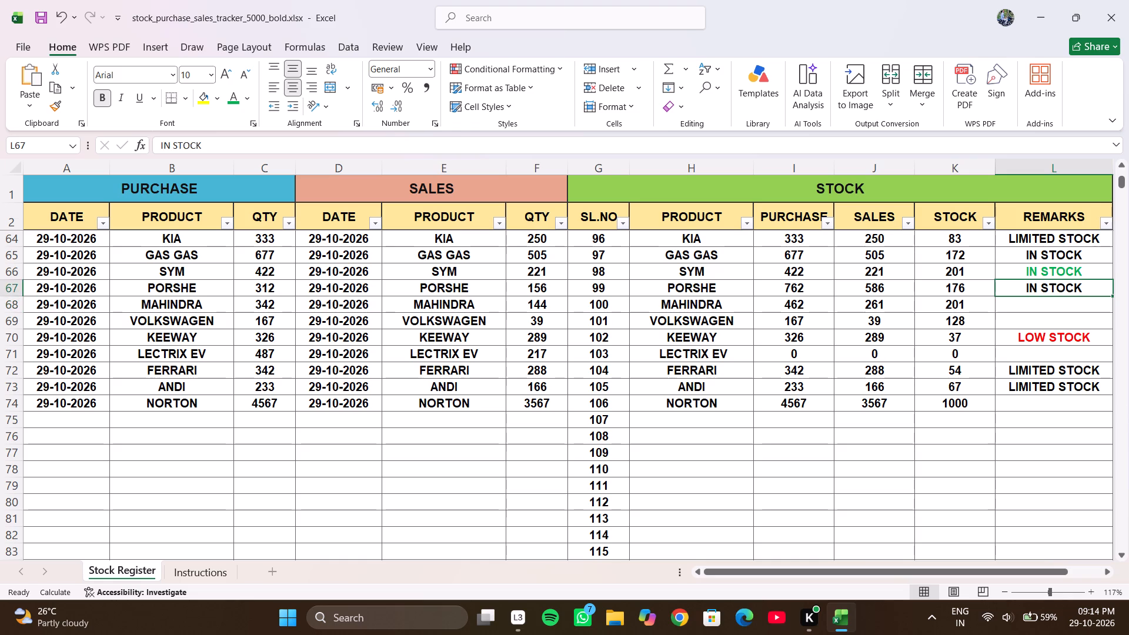
{"action": "key", "text": "Right"}
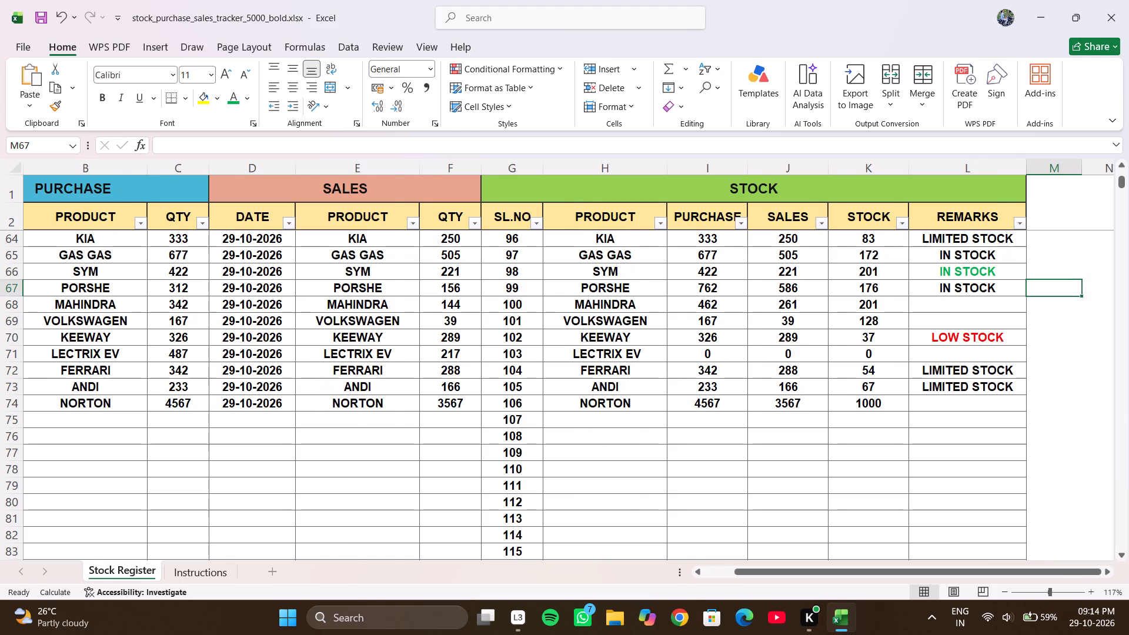
{"action": "key", "text": "Right"}
{"action": "key", "text": "Left"}
{"action": "key", "text": "Left"}
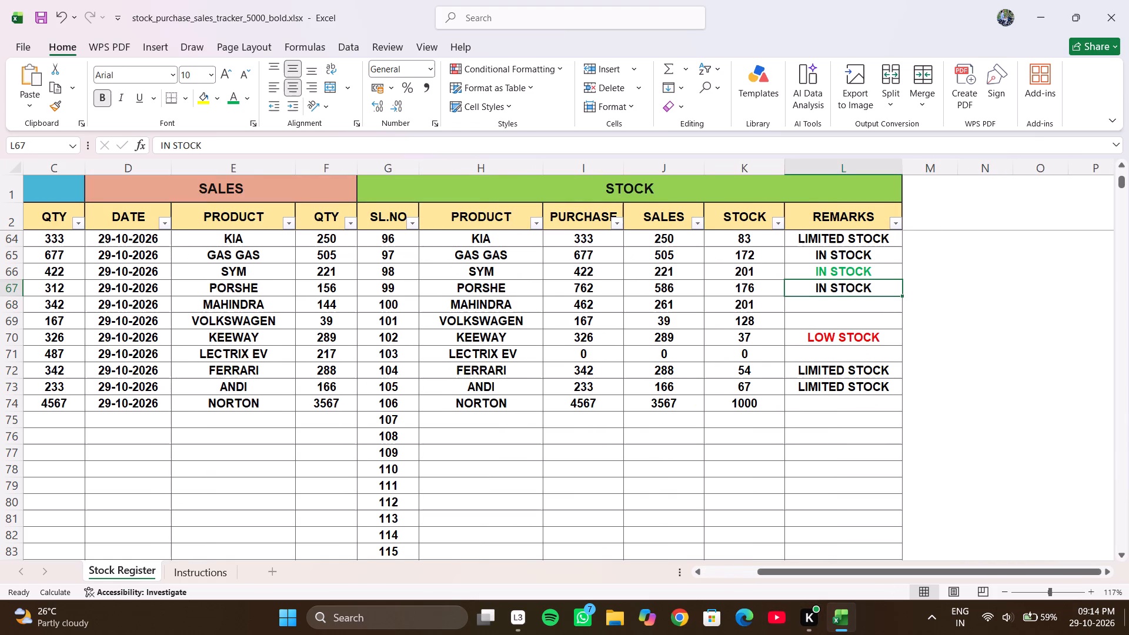
{"action": "left_click_drag", "start_coordinate": [1021, 566], "coordinate": [864, 594]}
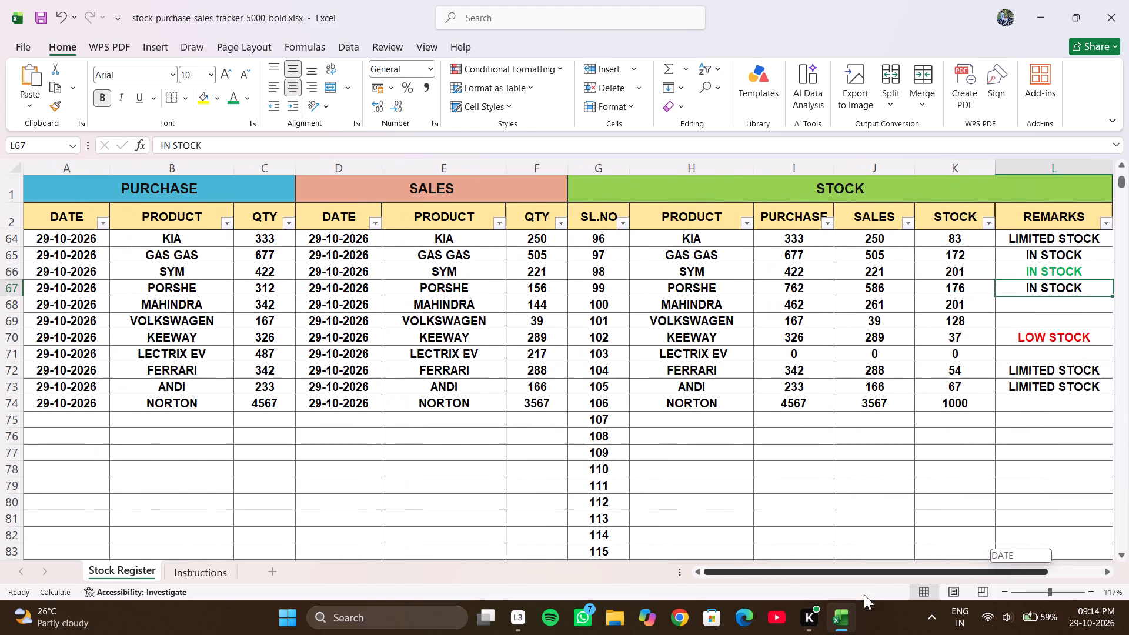
{"action": "left_click_drag", "start_coordinate": [864, 594], "coordinate": [814, 601]}
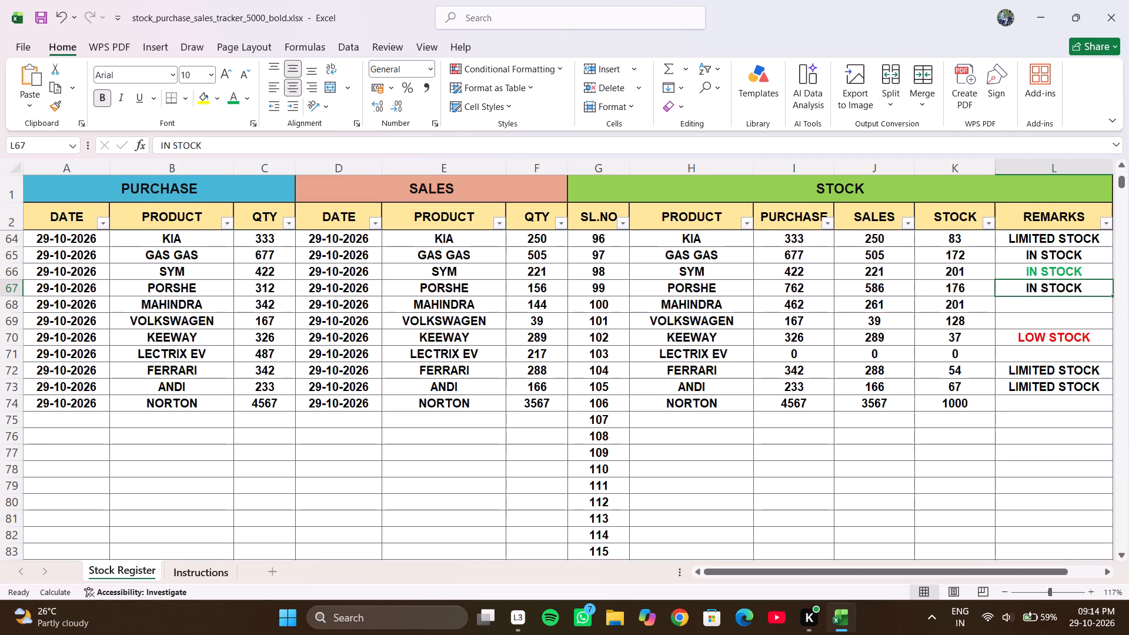
{"action": "key", "text": "Down"}
{"action": "left_click", "coordinate": [845, 392]}
{"action": "key", "text": "Down"}
{"action": "key", "text": "Down"}
{"action": "left_click", "coordinate": [658, 515]}
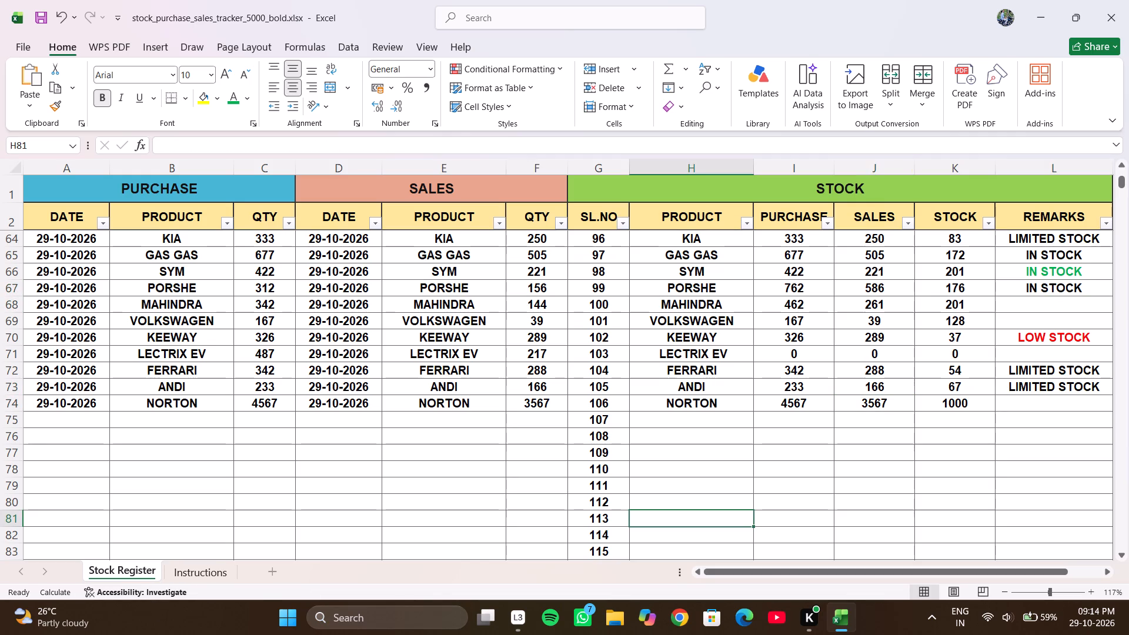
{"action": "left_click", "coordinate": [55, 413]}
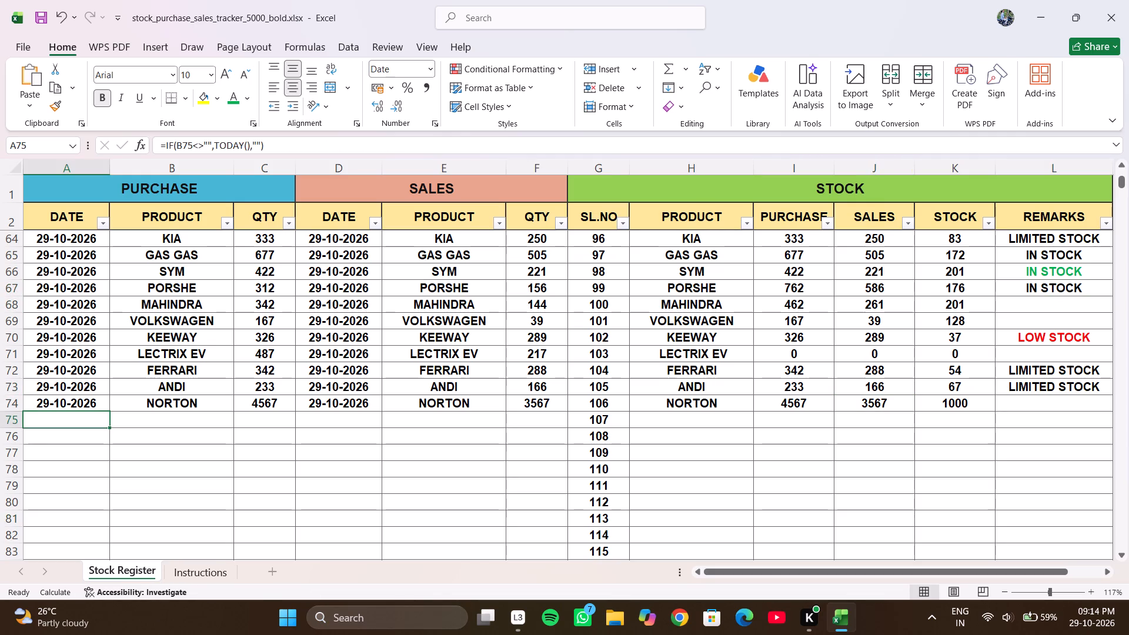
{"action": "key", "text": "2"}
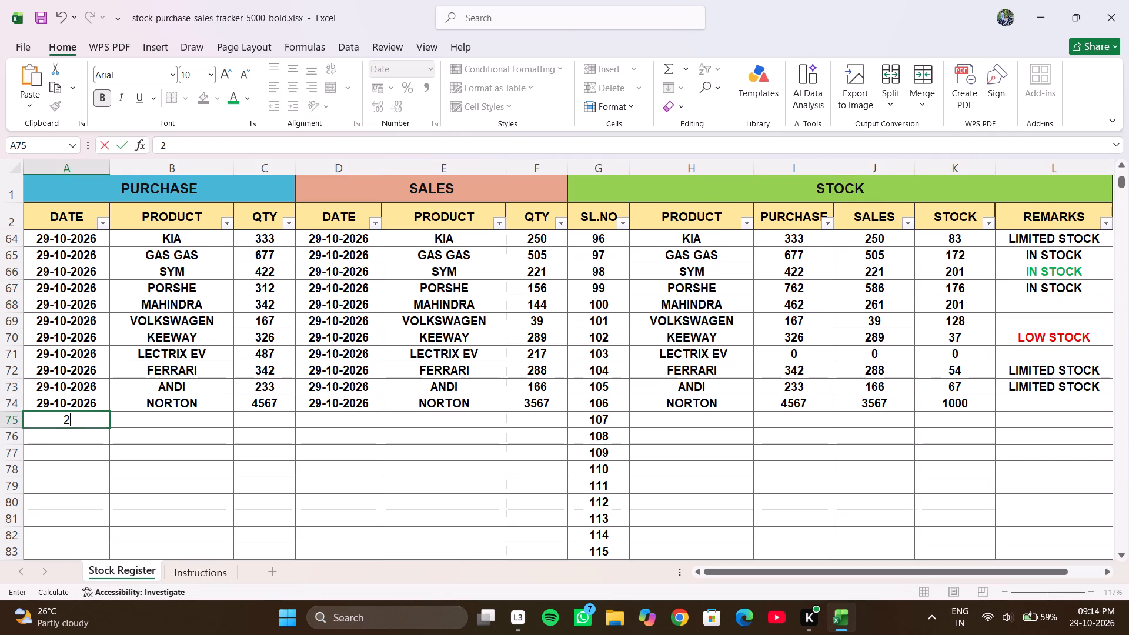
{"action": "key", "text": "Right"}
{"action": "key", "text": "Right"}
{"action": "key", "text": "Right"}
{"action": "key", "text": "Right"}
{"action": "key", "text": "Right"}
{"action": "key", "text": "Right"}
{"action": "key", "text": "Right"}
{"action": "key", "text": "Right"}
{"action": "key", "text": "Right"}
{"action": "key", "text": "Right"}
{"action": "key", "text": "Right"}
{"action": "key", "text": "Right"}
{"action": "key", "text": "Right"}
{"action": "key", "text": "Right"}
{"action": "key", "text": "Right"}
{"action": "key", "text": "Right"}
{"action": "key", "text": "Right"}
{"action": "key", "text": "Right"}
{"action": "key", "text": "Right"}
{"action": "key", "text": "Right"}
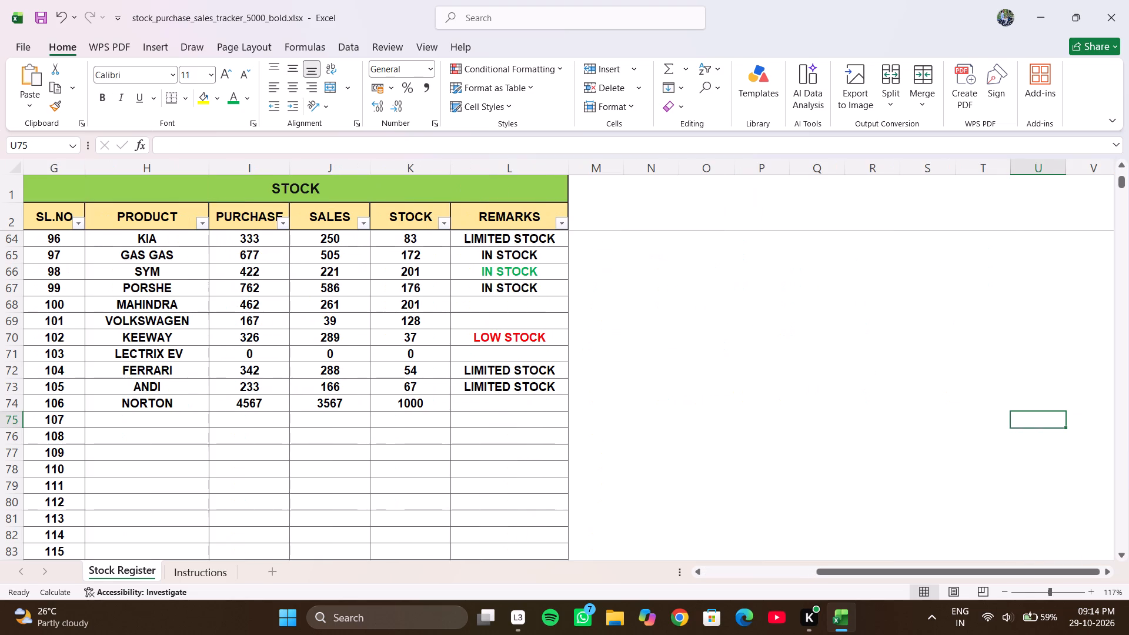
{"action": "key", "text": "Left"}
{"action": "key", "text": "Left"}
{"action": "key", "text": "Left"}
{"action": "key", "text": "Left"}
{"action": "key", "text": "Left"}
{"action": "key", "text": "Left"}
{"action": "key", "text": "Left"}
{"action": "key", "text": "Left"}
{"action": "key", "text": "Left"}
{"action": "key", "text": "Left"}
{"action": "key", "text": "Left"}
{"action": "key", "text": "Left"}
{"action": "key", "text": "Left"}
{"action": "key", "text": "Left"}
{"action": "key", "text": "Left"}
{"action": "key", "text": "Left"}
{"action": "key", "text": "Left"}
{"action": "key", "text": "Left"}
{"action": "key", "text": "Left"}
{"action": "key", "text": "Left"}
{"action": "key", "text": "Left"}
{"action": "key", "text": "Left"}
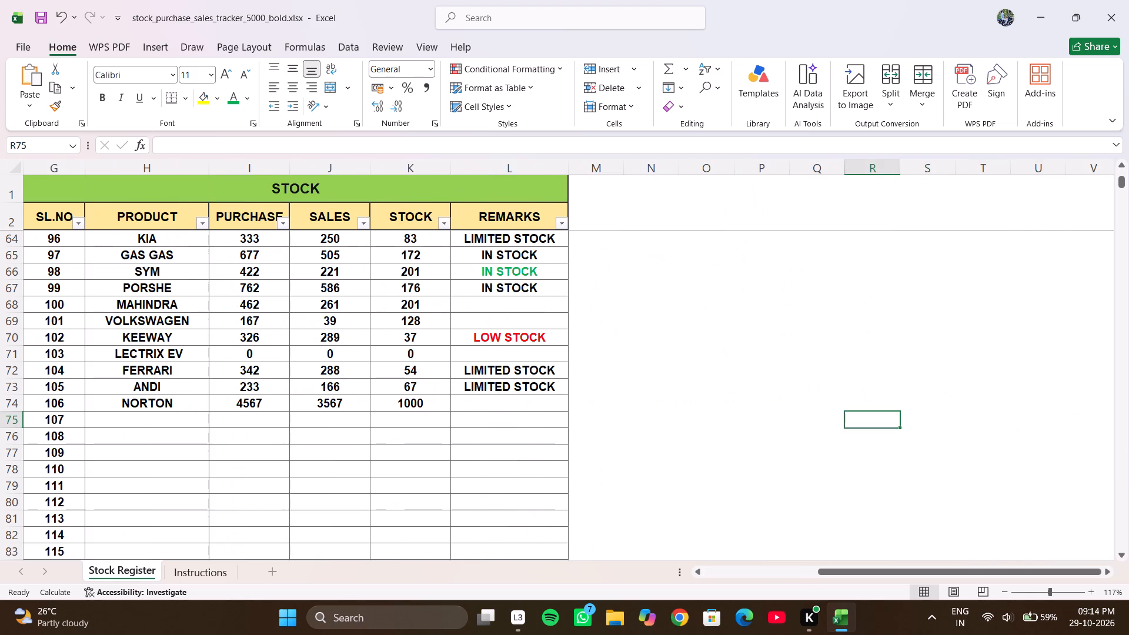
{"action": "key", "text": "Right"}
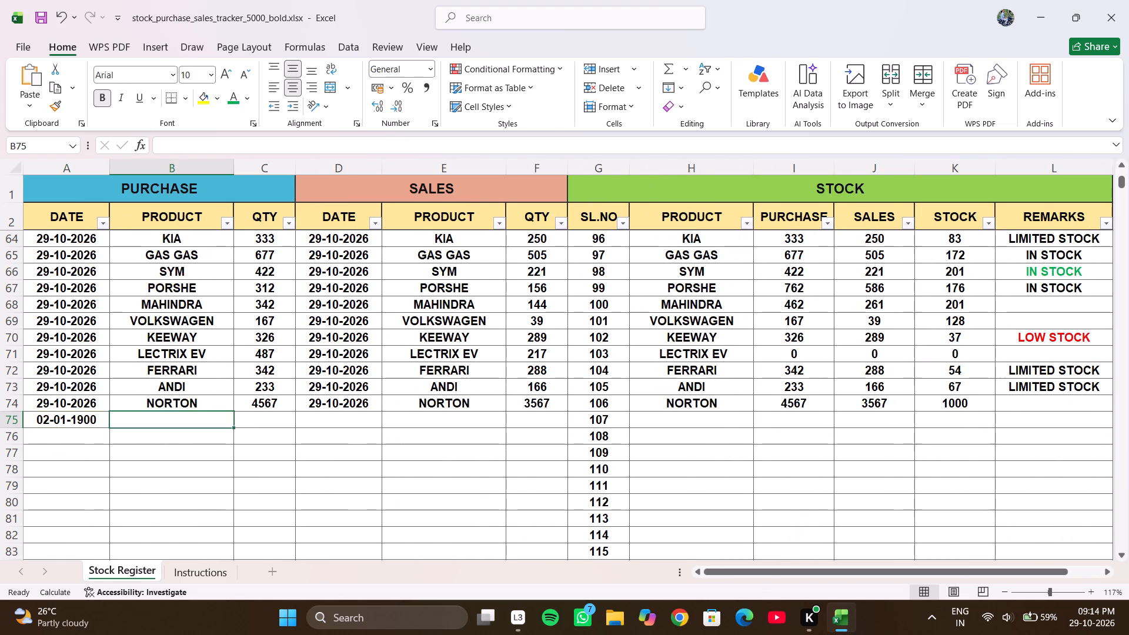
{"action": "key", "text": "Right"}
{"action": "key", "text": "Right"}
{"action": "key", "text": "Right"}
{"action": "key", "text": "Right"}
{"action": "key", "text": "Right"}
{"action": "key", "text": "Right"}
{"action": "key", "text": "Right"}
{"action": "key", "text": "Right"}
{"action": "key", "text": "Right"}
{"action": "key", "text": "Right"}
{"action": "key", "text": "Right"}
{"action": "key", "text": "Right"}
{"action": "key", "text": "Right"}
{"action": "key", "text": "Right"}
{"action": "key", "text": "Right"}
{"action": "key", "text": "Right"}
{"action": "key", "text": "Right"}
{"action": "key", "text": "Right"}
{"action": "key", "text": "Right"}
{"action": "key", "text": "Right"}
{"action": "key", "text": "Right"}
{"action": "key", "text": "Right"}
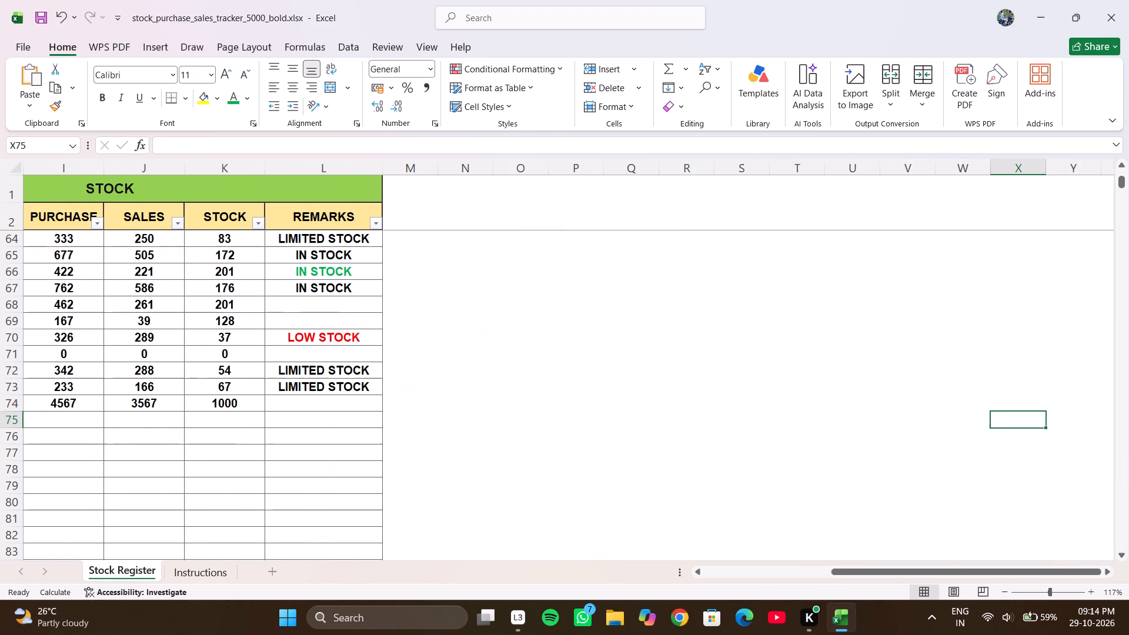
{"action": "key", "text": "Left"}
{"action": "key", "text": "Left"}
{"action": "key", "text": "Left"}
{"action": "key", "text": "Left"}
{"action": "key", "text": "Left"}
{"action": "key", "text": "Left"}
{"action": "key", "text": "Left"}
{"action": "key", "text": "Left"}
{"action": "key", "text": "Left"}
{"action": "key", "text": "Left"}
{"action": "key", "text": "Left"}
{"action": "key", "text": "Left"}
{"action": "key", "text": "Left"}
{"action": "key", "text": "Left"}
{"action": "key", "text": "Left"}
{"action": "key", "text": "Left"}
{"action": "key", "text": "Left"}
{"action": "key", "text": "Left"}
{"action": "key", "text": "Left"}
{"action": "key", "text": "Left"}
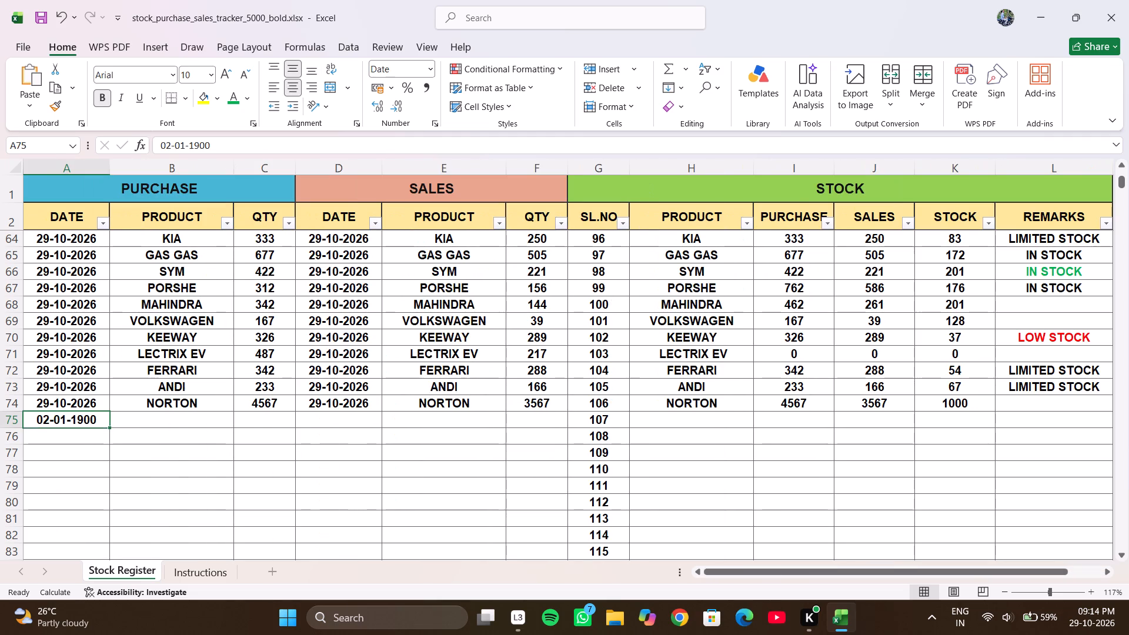
Enter the date 29-10-2026 in row 75 of the PURCHASE section.
{"action": "key", "text": "BackSpace"}
{"action": "type", "text": "29-"}
{"action": "key", "text": "1"}
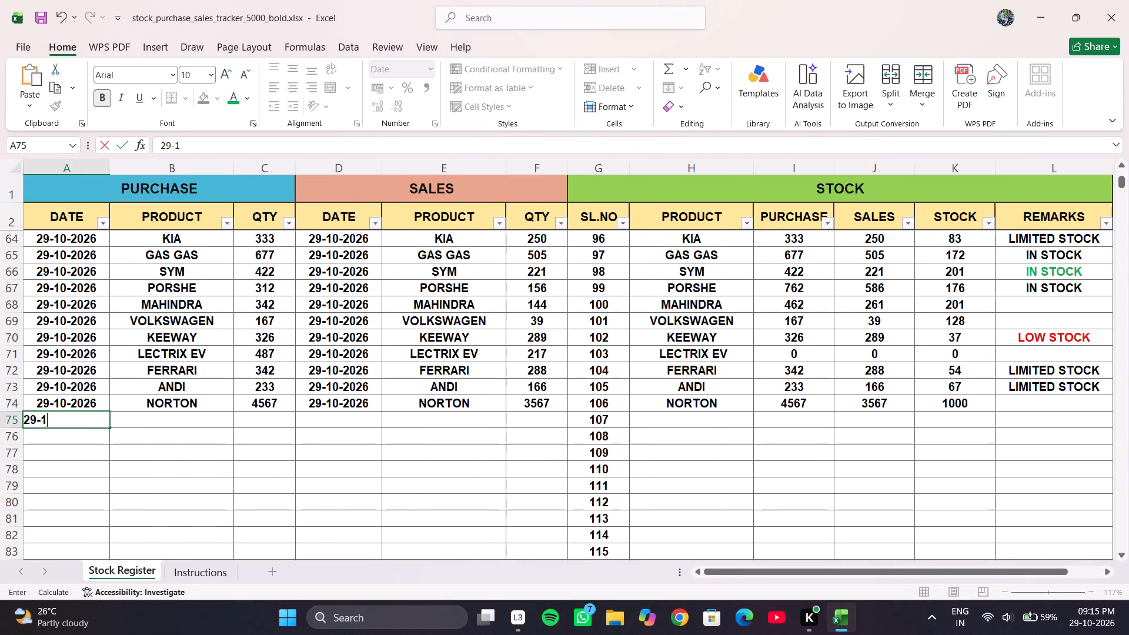
{"action": "type", "text": "0-"}
{"action": "key", "text": "2"}
{"action": "key", "text": "0"}
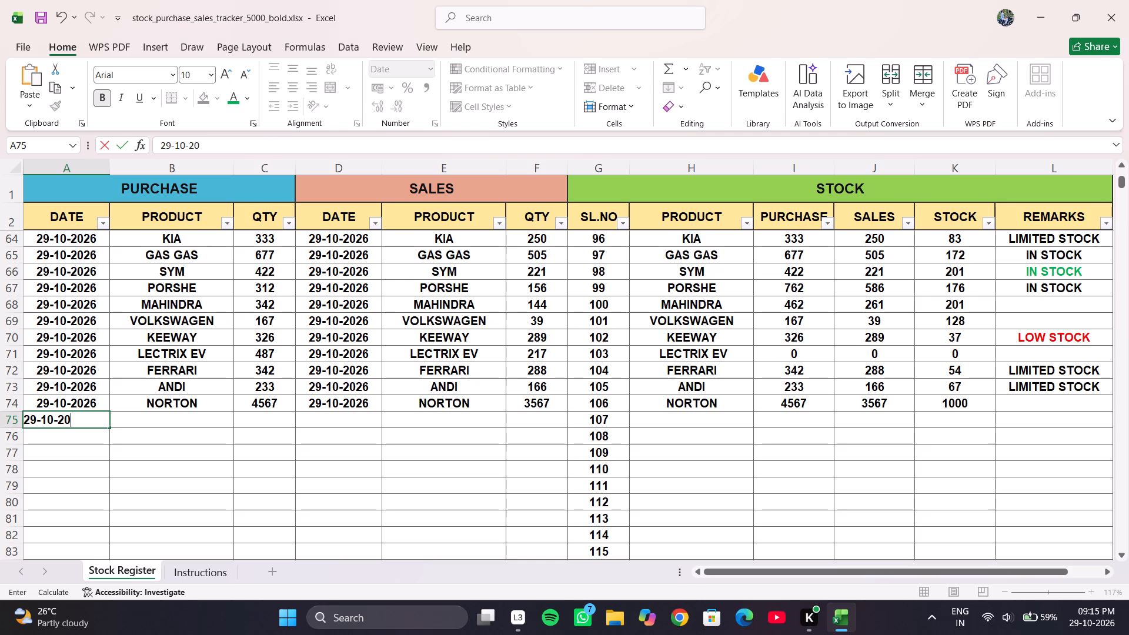
{"action": "type", "text": "26"}
{"action": "key", "text": "Right"}
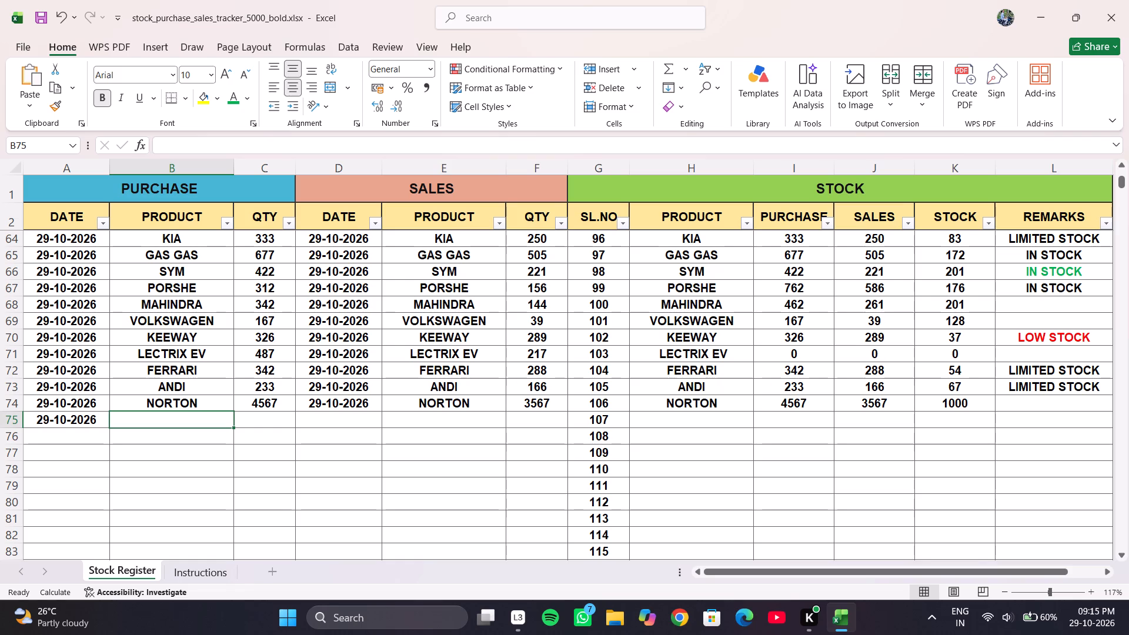
Enter the product TATA MOTORS with quantity 3345 in row 75 of the PURCHASE section.
{"action": "type", "text": "TATA"}
{"action": "key", "text": "space"}
{"action": "type", "text": "MO"}
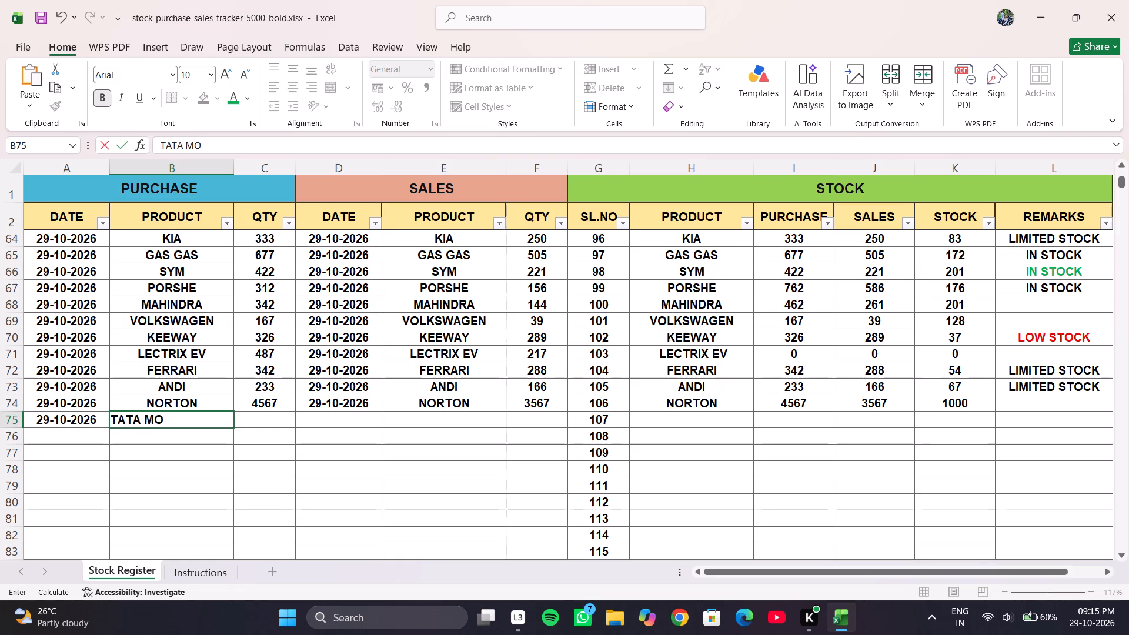
{"action": "type", "text": "TO"}
{"action": "key", "text": "r"}
{"action": "key", "text": "a"}
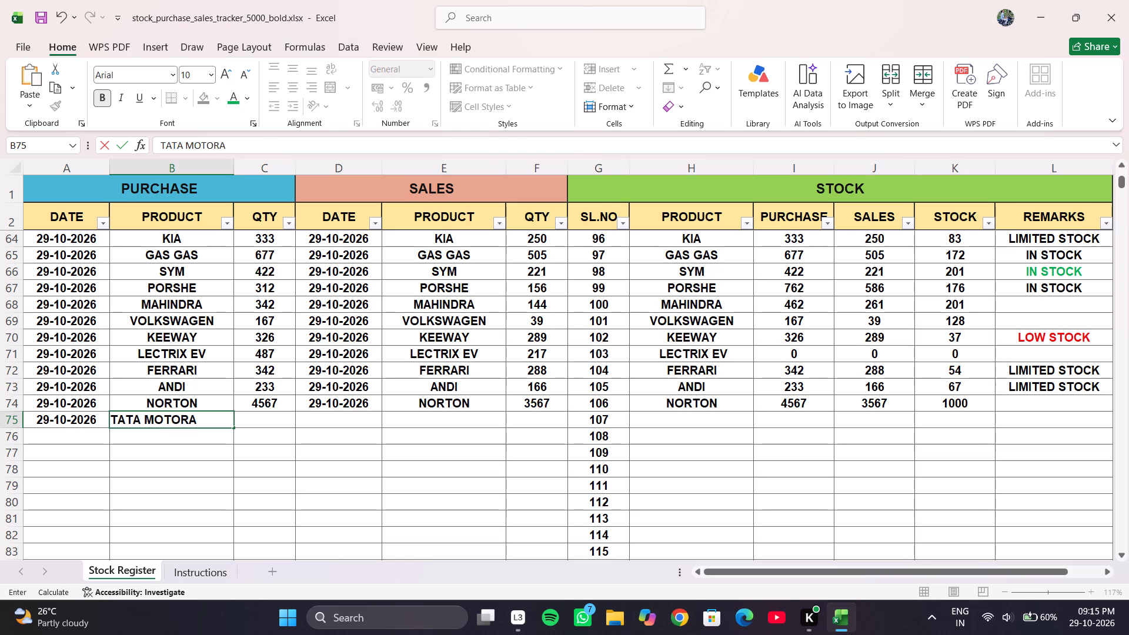
{"action": "key", "text": "BackSpace"}
{"action": "key", "text": "s"}
{"action": "key", "text": "Right"}
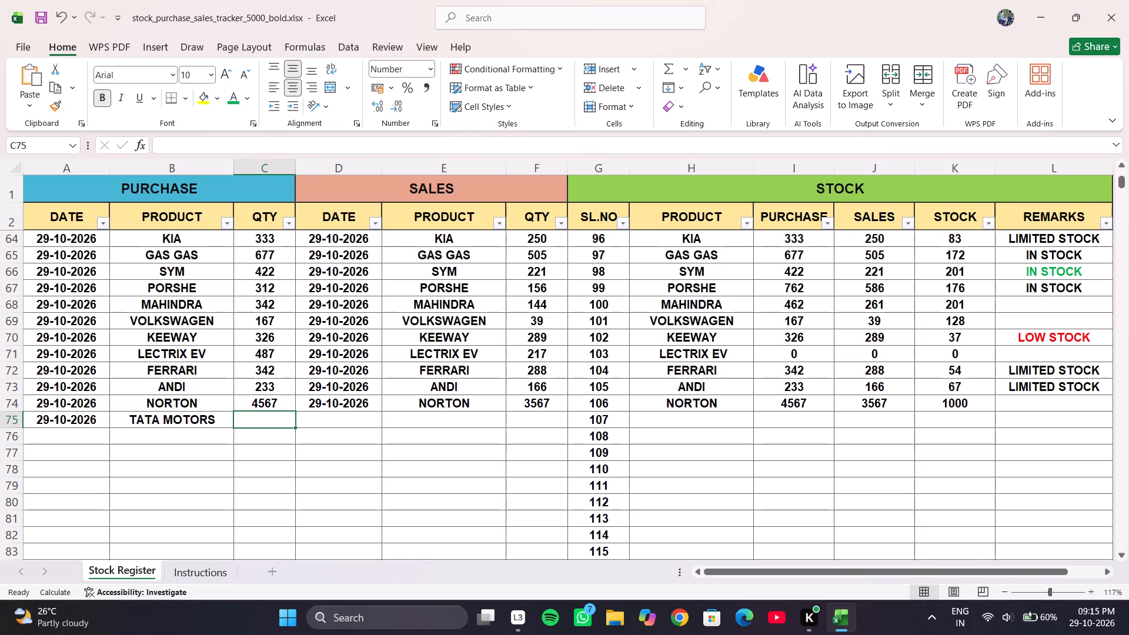
{"action": "type", "text": "33"}
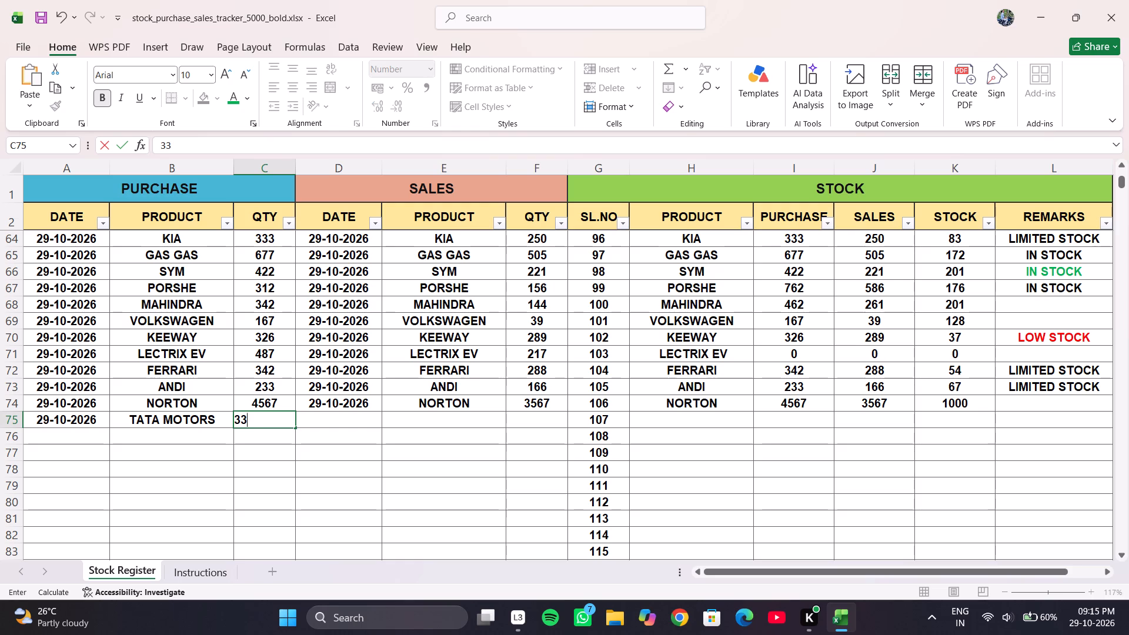
{"action": "type", "text": "45"}
{"action": "key", "text": "Right"}
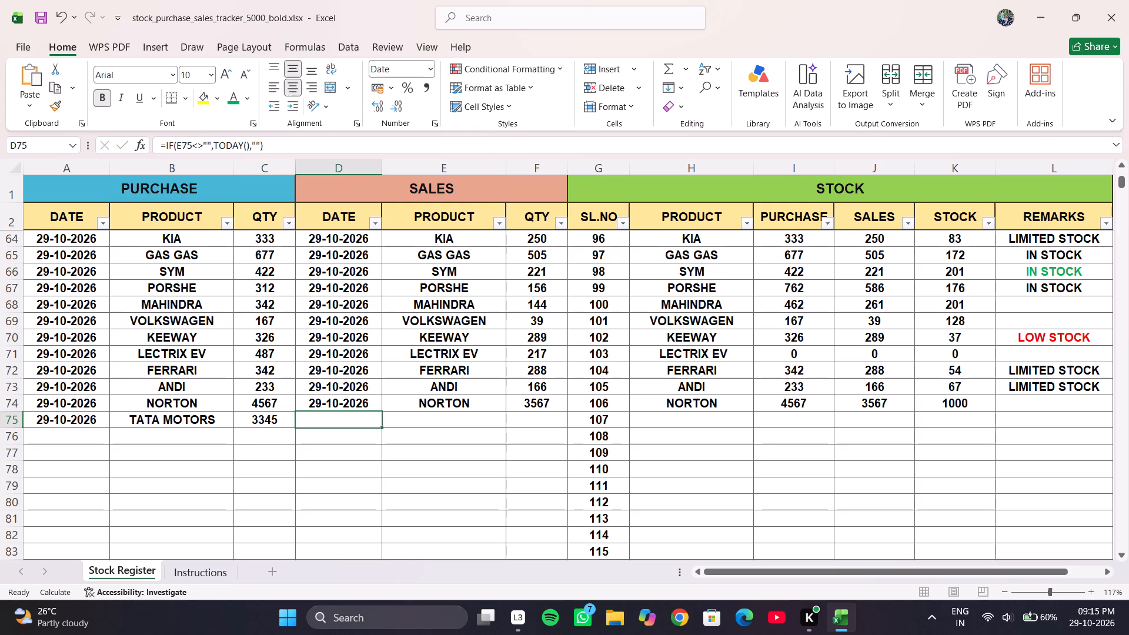
Enter the date 29-10-2026 and product TATA MOTORS in row 75 of the SALES section.
{"action": "type", "text": "29-"}
{"action": "key", "text": "1"}
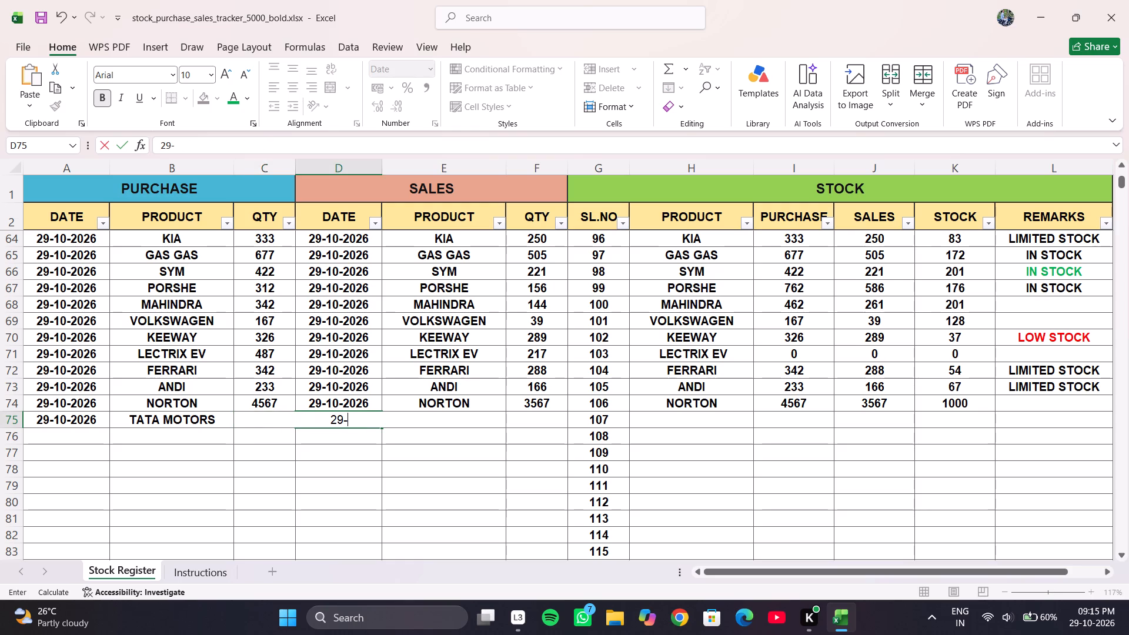
{"action": "type", "text": "0-"}
{"action": "key", "text": "2"}
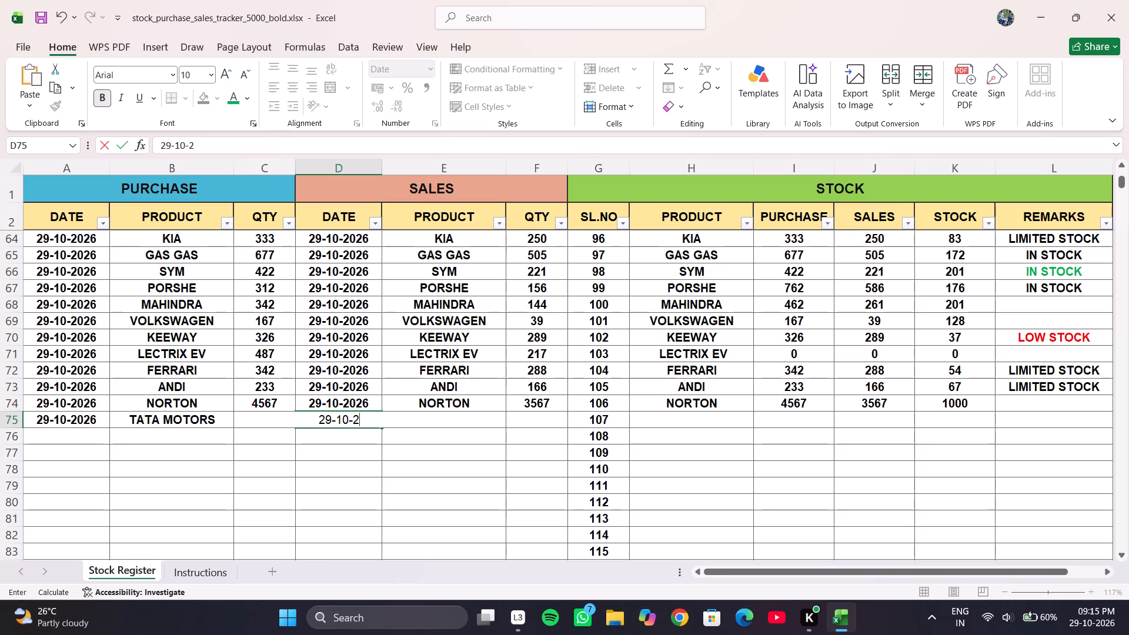
{"action": "key", "text": "0"}
{"action": "type", "text": "26"}
{"action": "key", "text": "Right"}
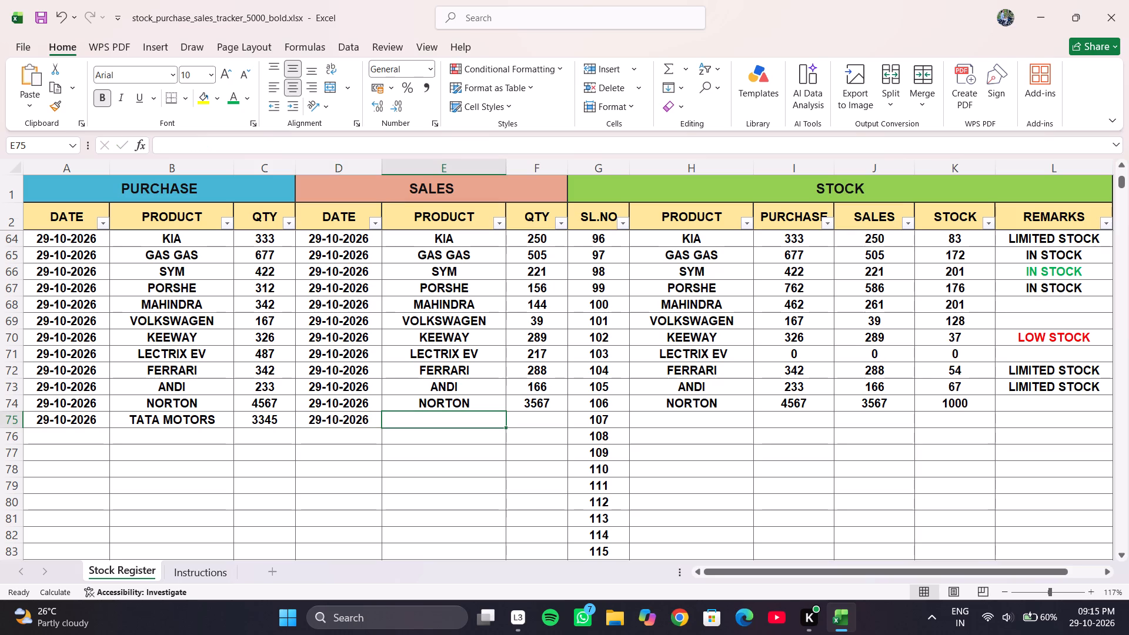
{"action": "type", "text": "TATA MO"}
{"action": "key", "text": "t"}
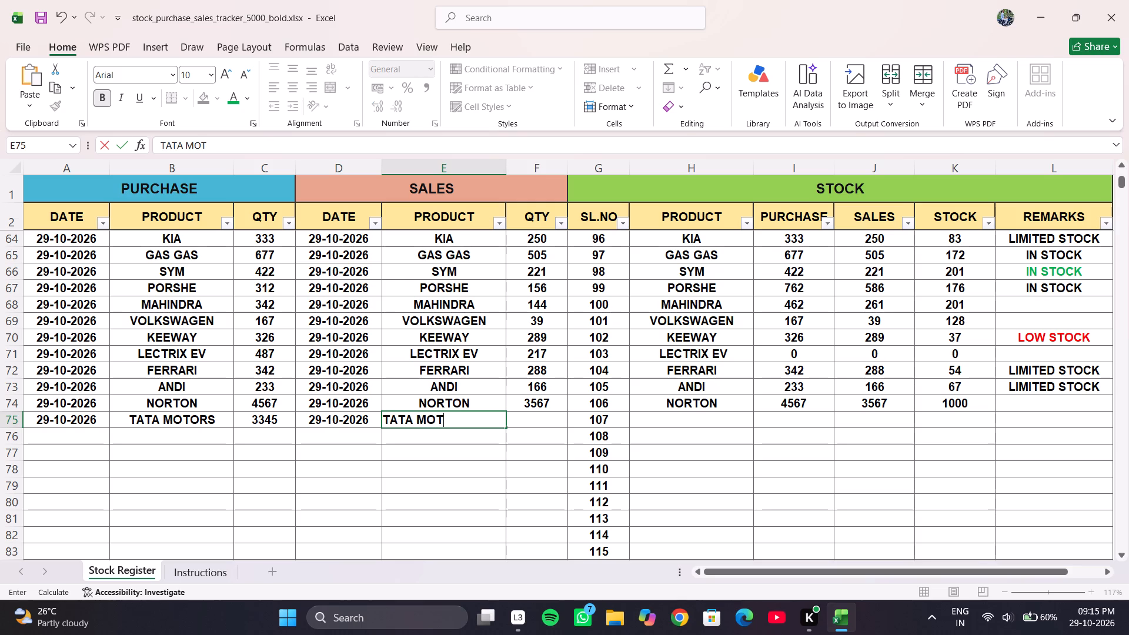
{"action": "key", "text": "o"}
{"action": "type", "text": "RS"}
{"action": "key", "text": "Right"}
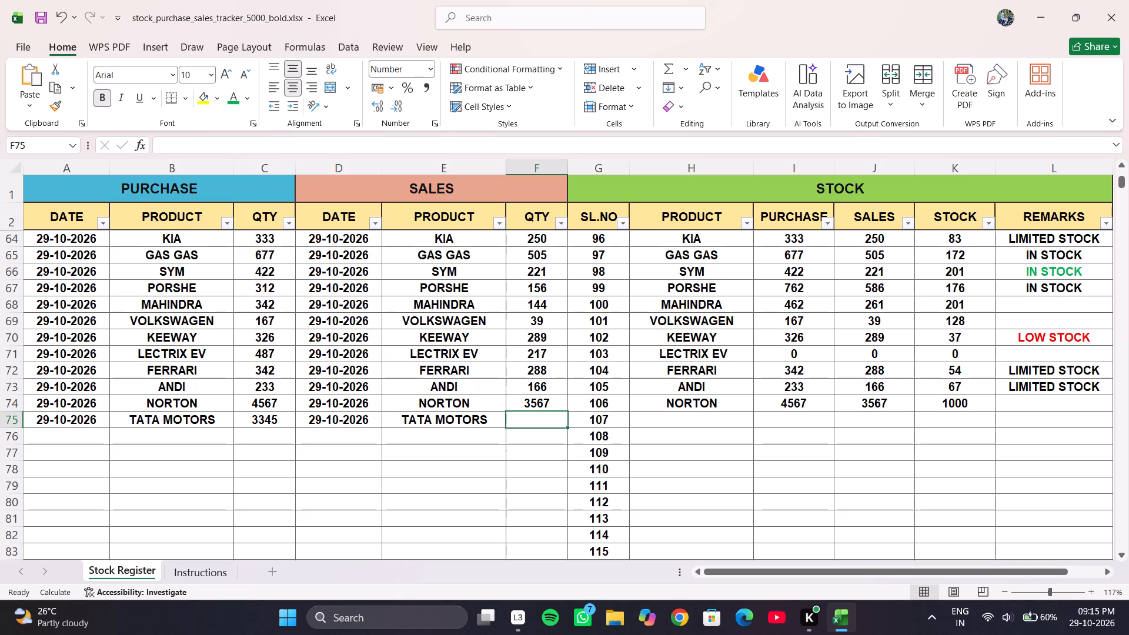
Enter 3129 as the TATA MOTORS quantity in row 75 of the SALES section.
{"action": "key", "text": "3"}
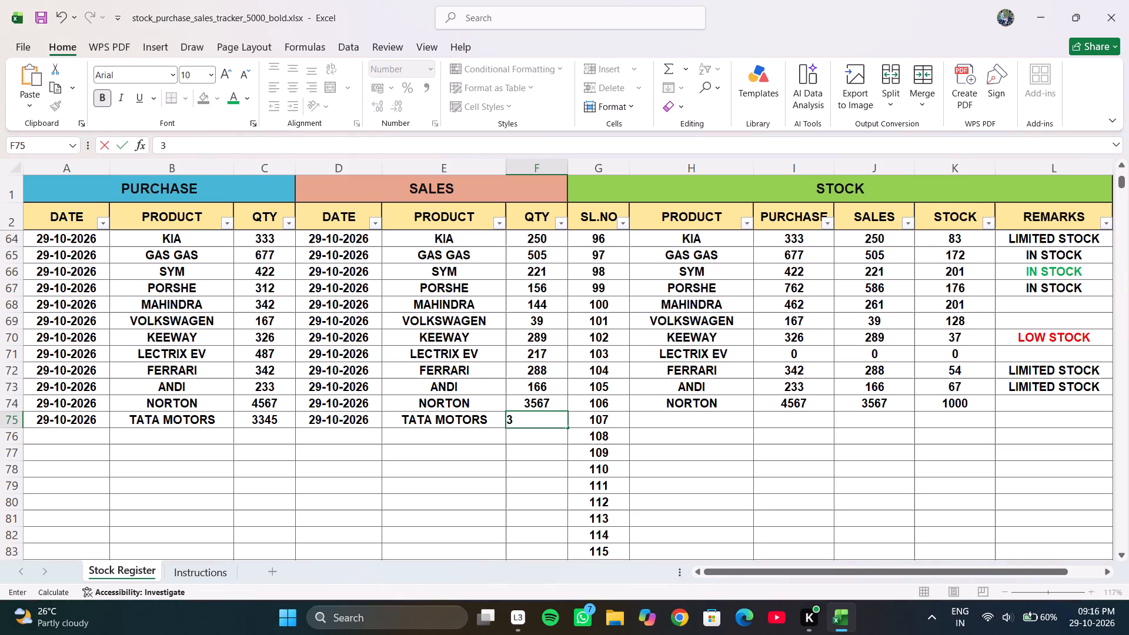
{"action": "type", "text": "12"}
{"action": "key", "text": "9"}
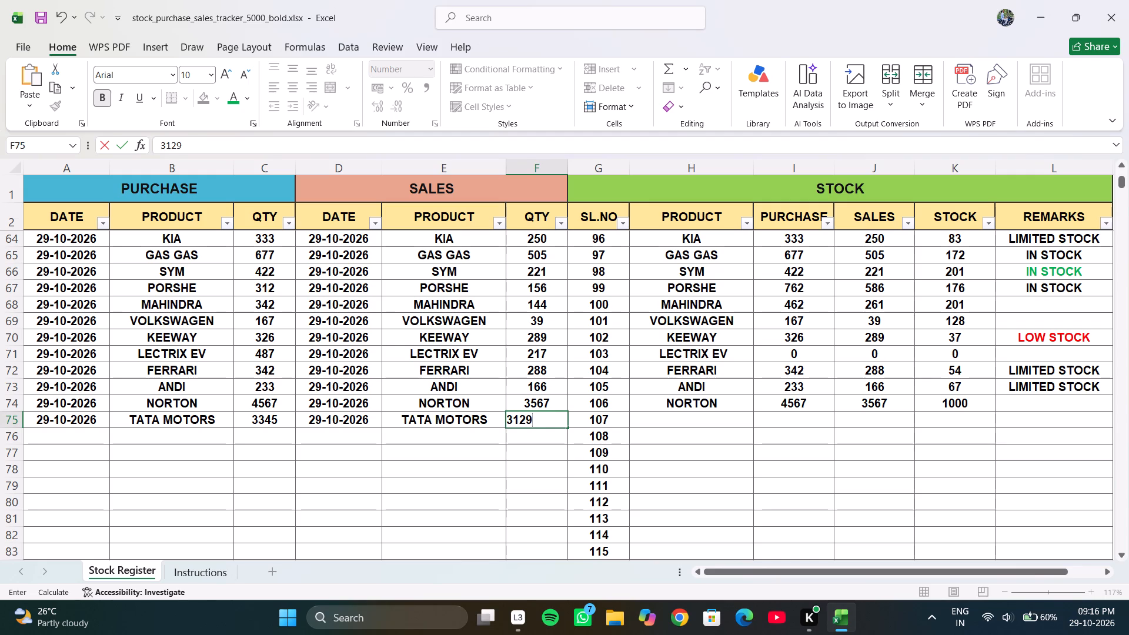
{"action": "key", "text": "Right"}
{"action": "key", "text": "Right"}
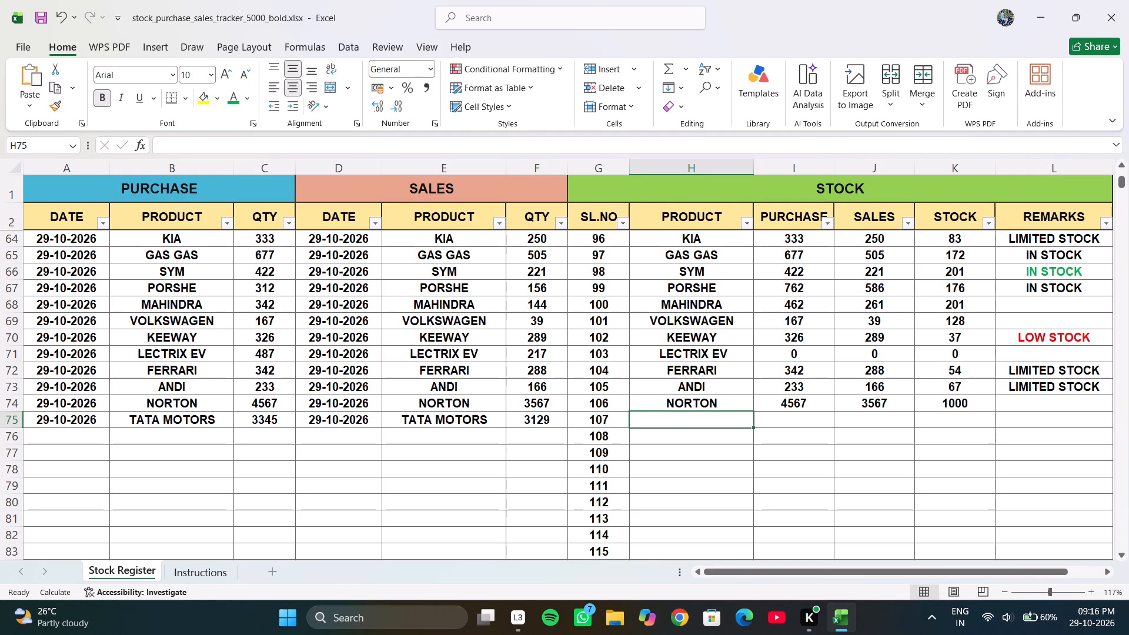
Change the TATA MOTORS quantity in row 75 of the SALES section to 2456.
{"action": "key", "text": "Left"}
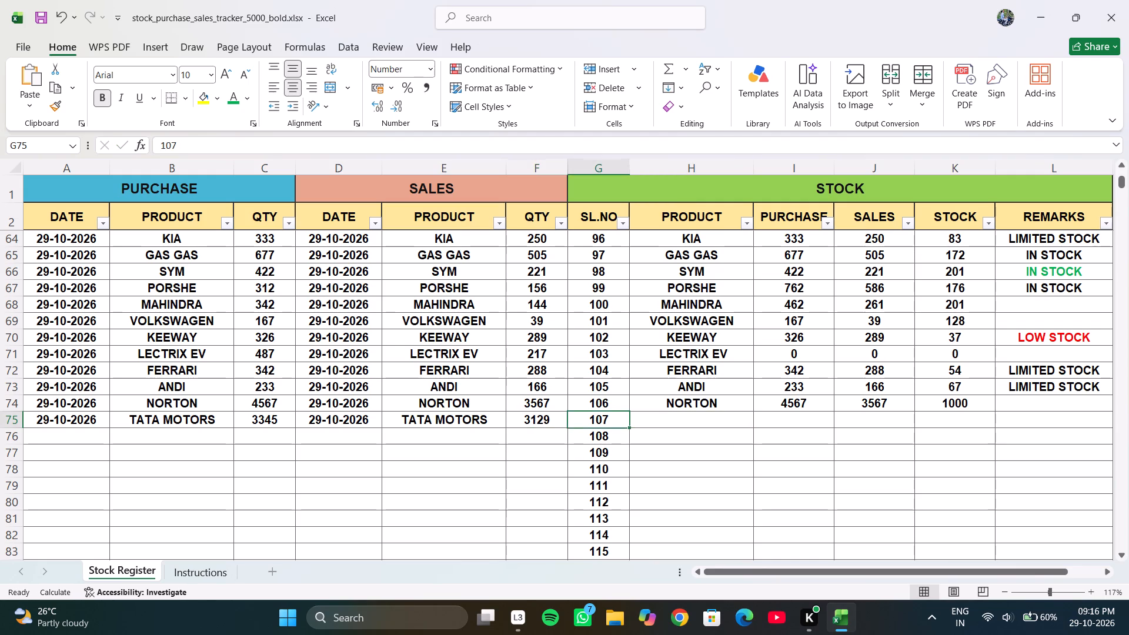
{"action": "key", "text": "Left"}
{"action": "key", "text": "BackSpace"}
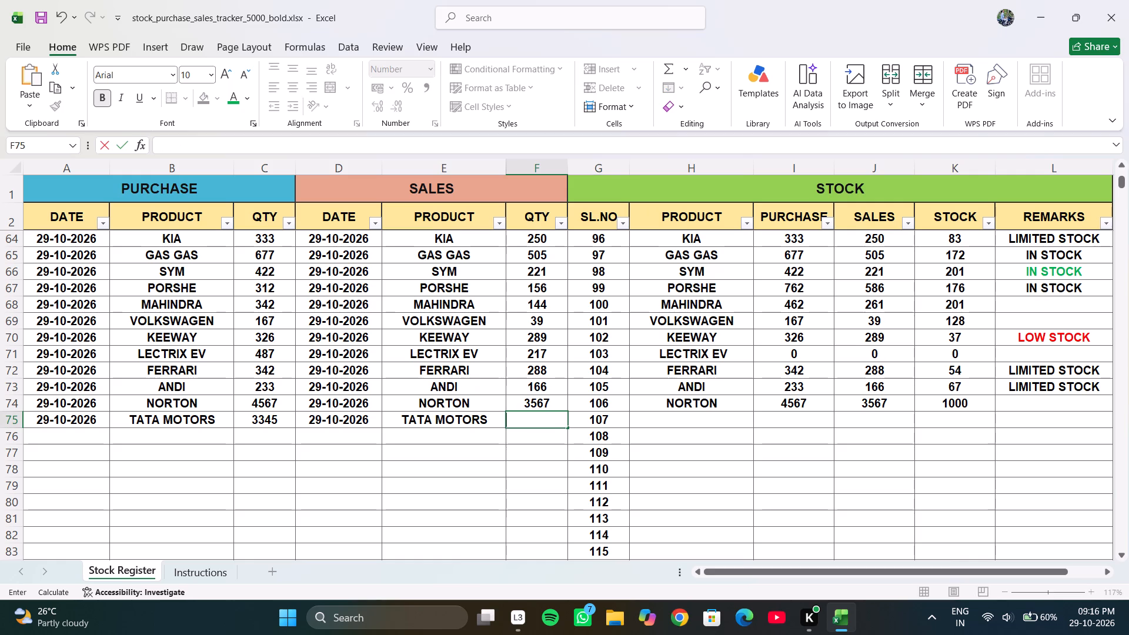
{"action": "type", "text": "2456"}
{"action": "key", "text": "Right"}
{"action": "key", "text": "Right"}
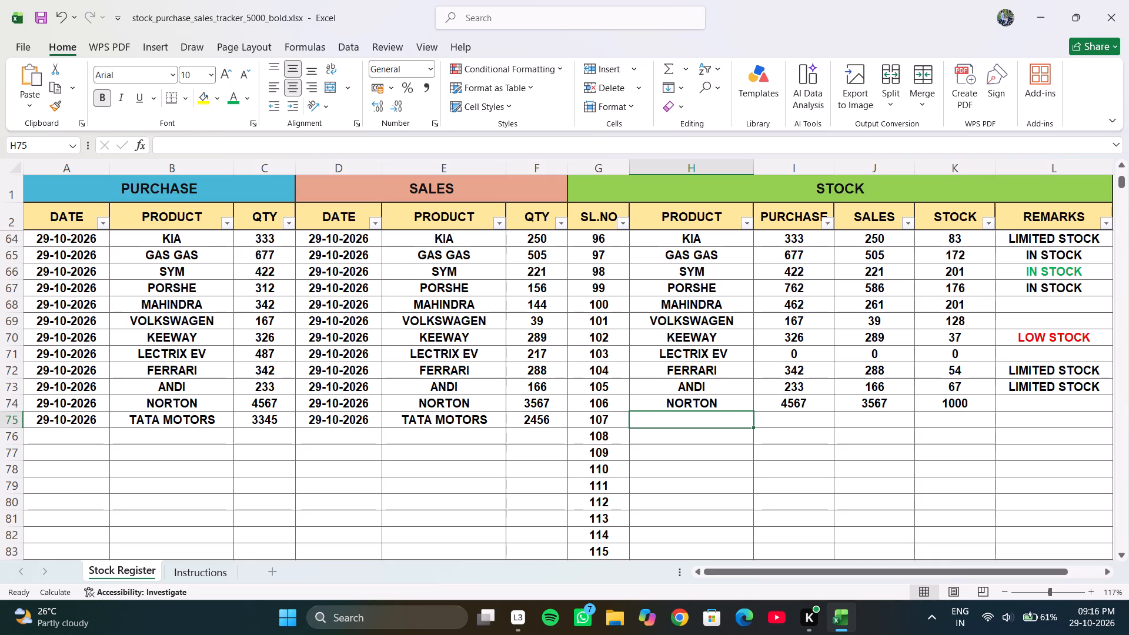
Set the TATA MOTORS quantity in row 75 of the SALES section to 2879.
{"action": "key", "text": "Left"}
{"action": "key", "text": "Left"}
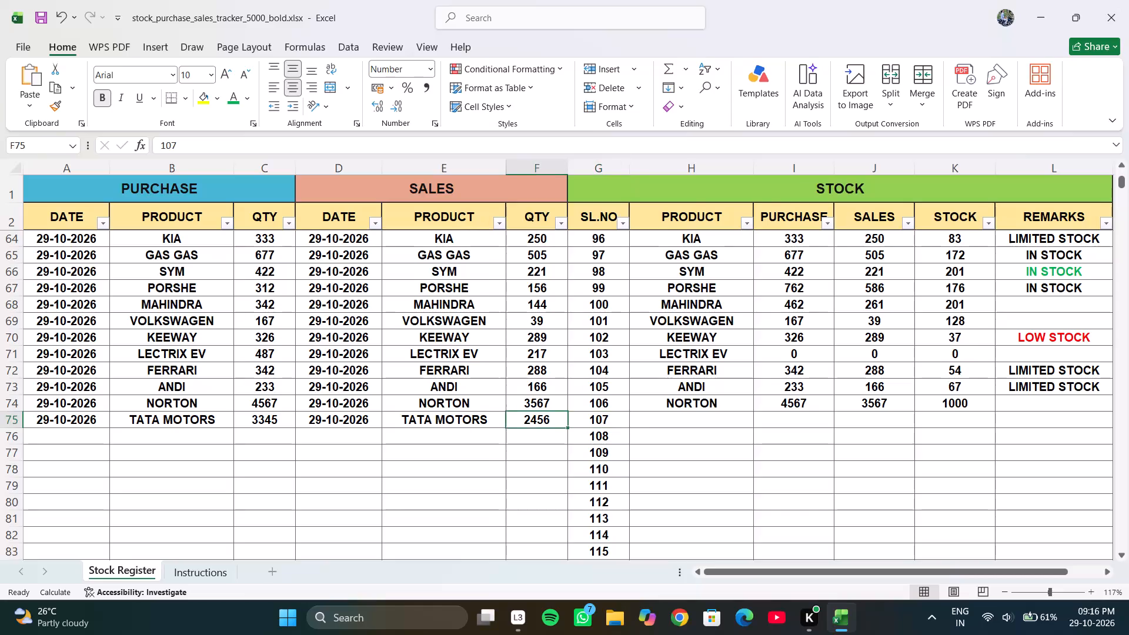
{"action": "key", "text": "BackSpace"}
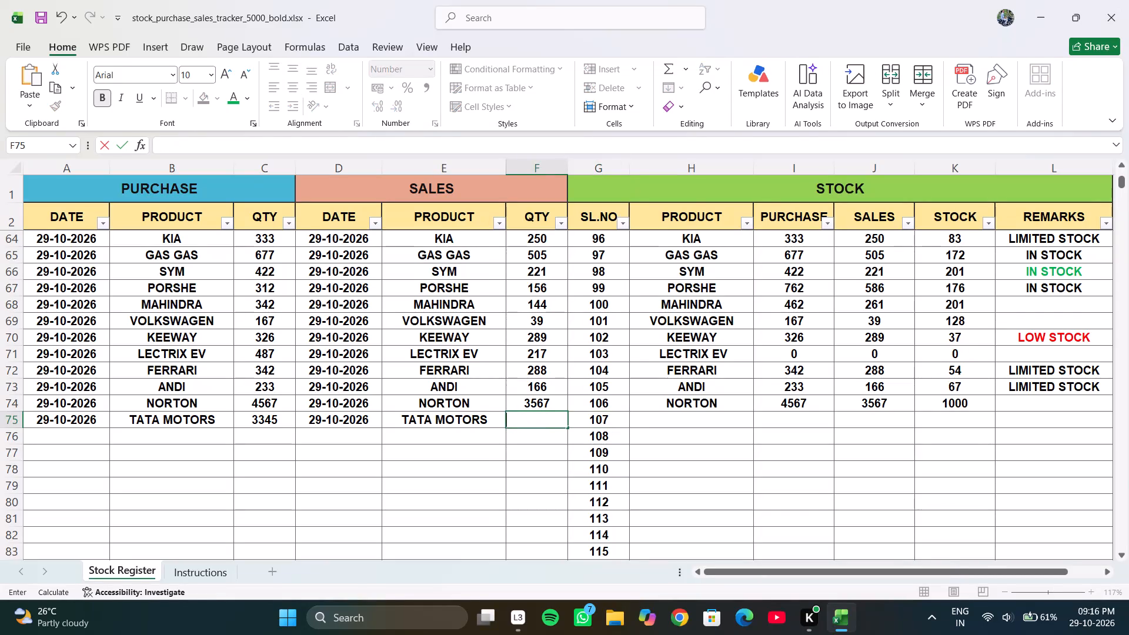
{"action": "type", "text": "2879"}
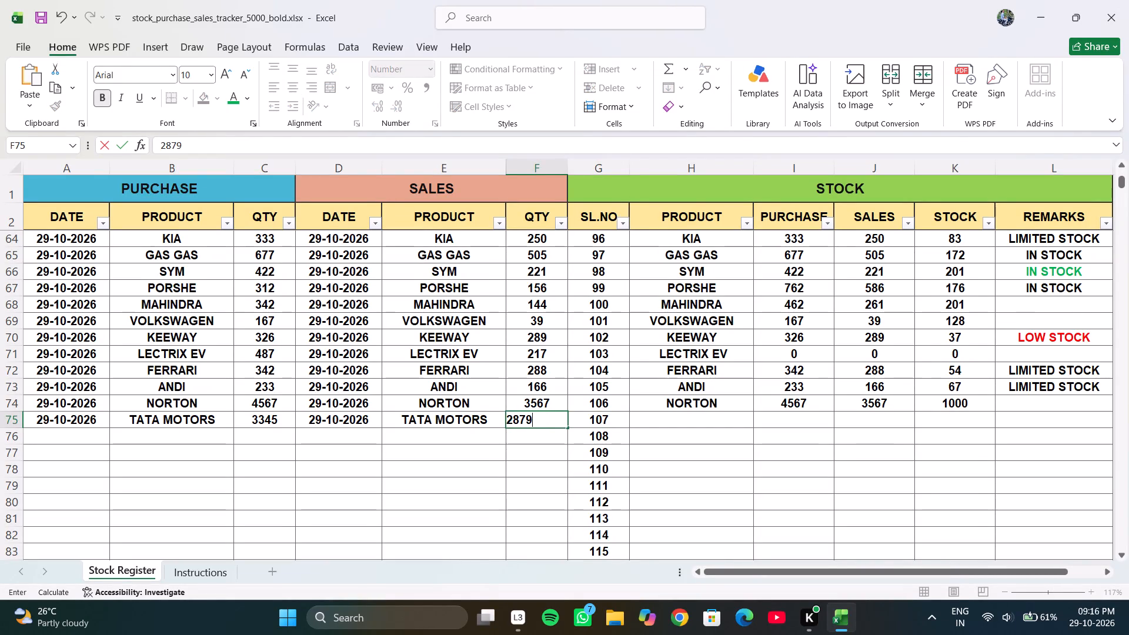
{"action": "key", "text": "Right"}
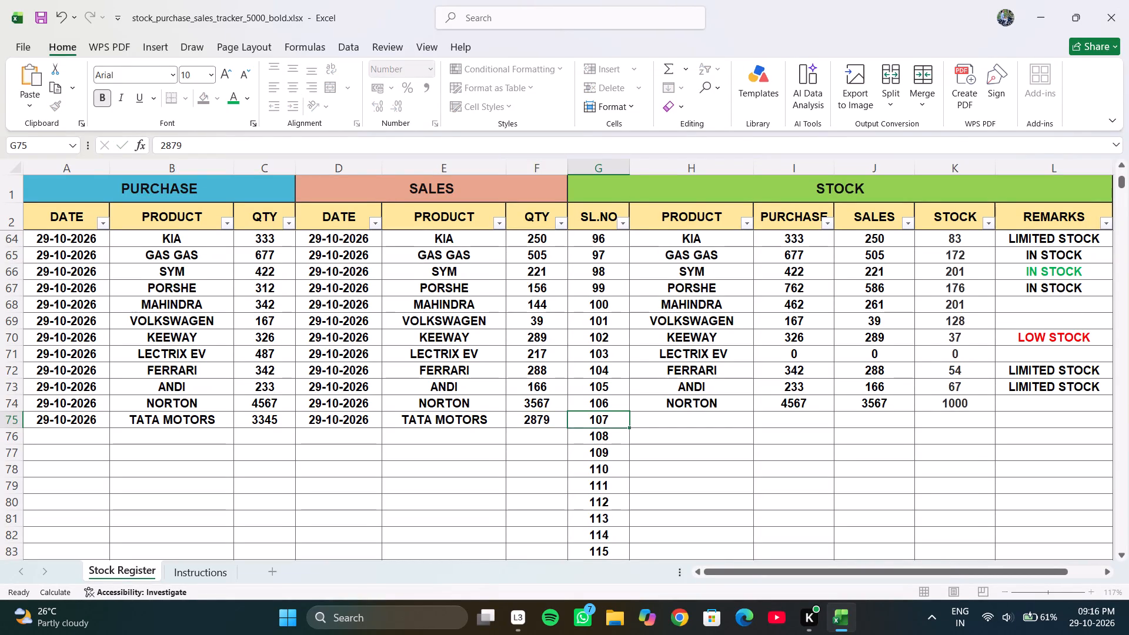
Enter the product TATA MOTORS in row 75 of the STOCK section.
{"action": "key", "text": "Right"}
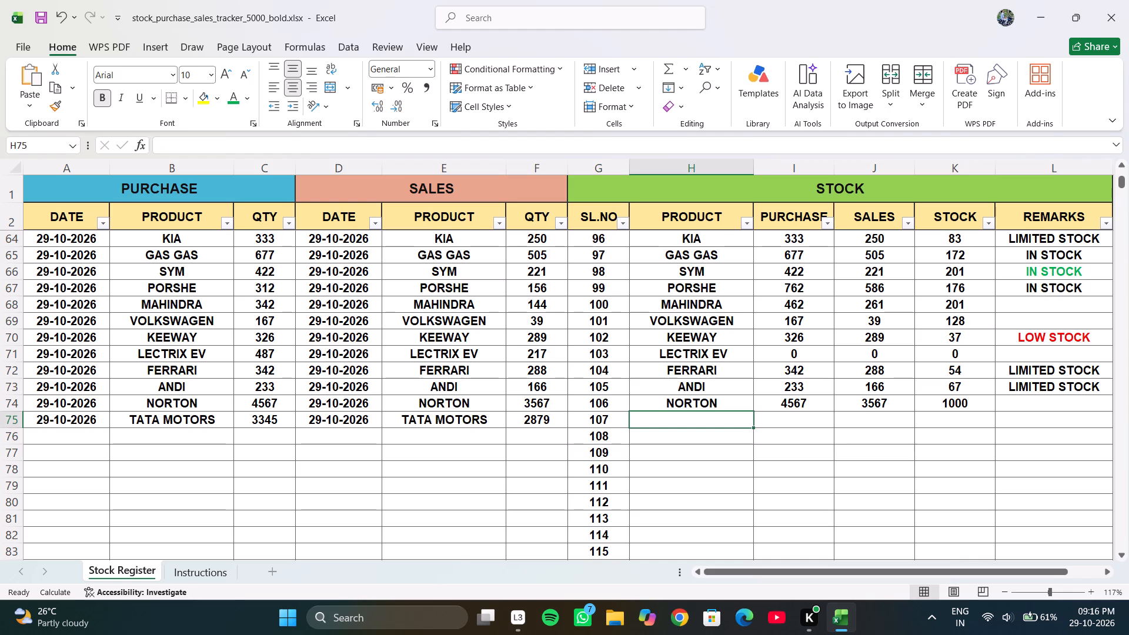
{"action": "type", "text": "TATSA"}
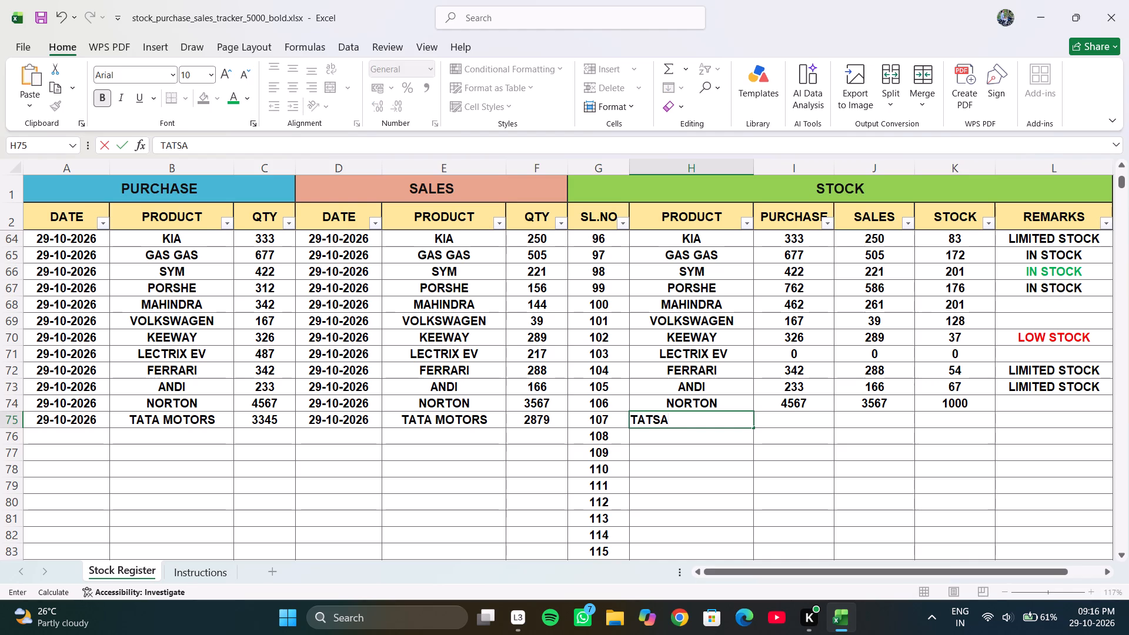
{"action": "key", "text": "BackSpace"}
{"action": "key", "text": "BackSpace"}
{"action": "key", "text": "a"}
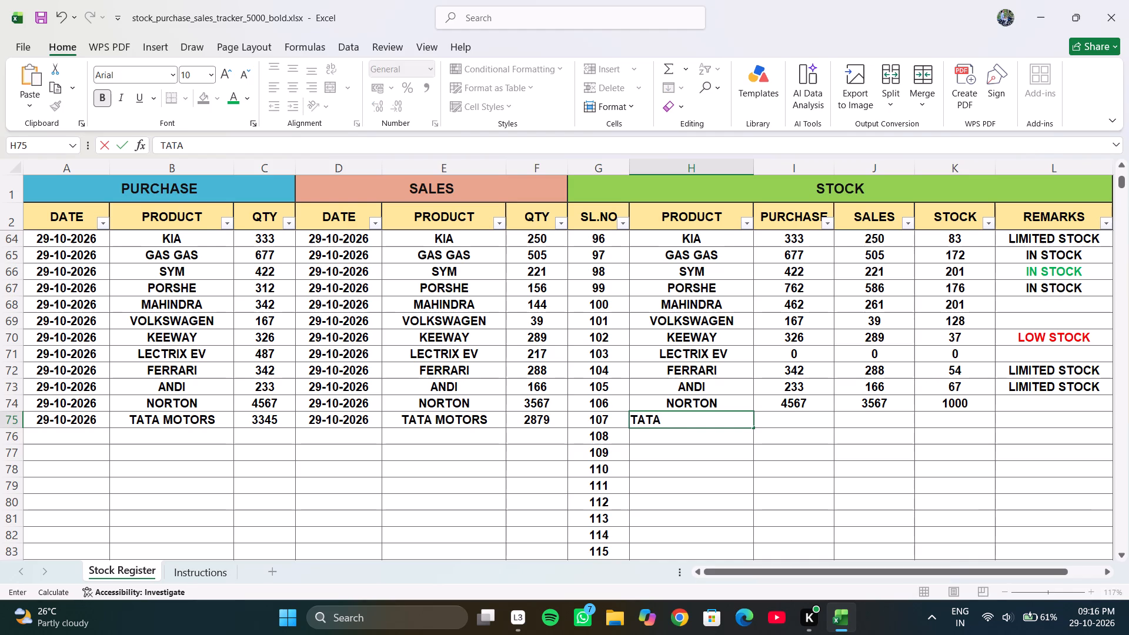
{"action": "key", "text": "space"}
{"action": "type", "text": "MPO"}
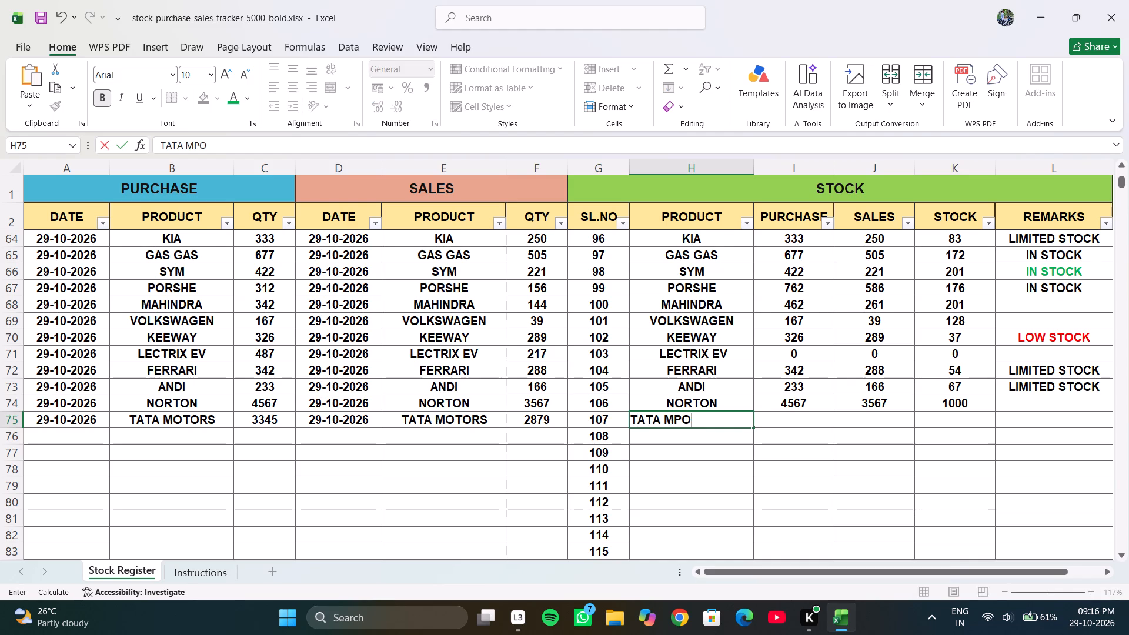
{"action": "key", "text": "BackSpace"}
{"action": "key", "text": "BackSpace"}
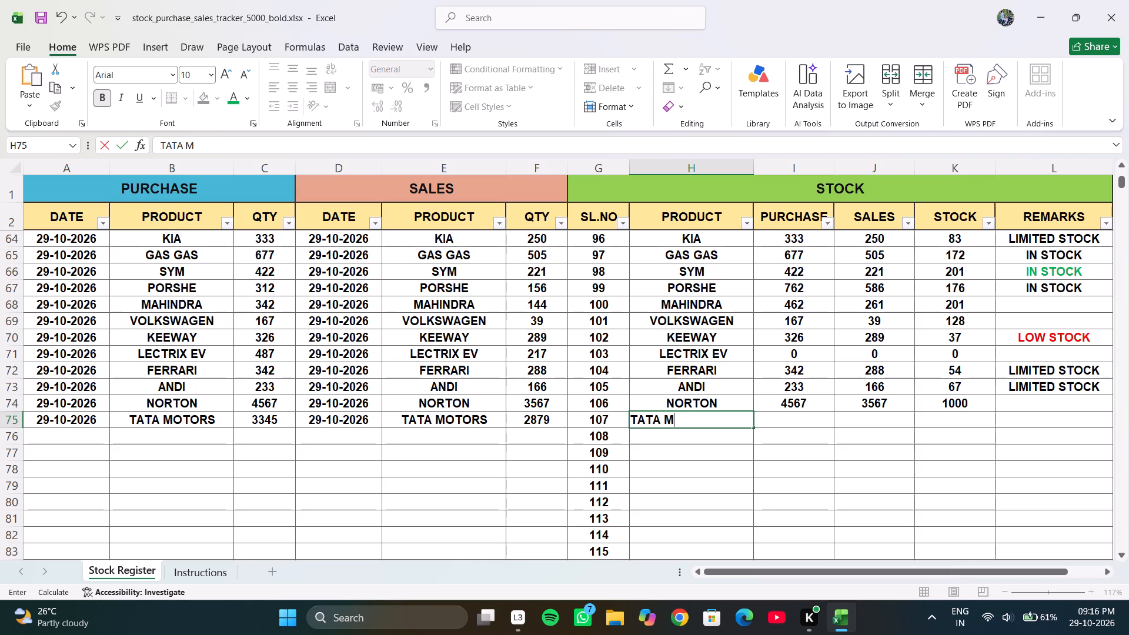
{"action": "type", "text": "OTO"}
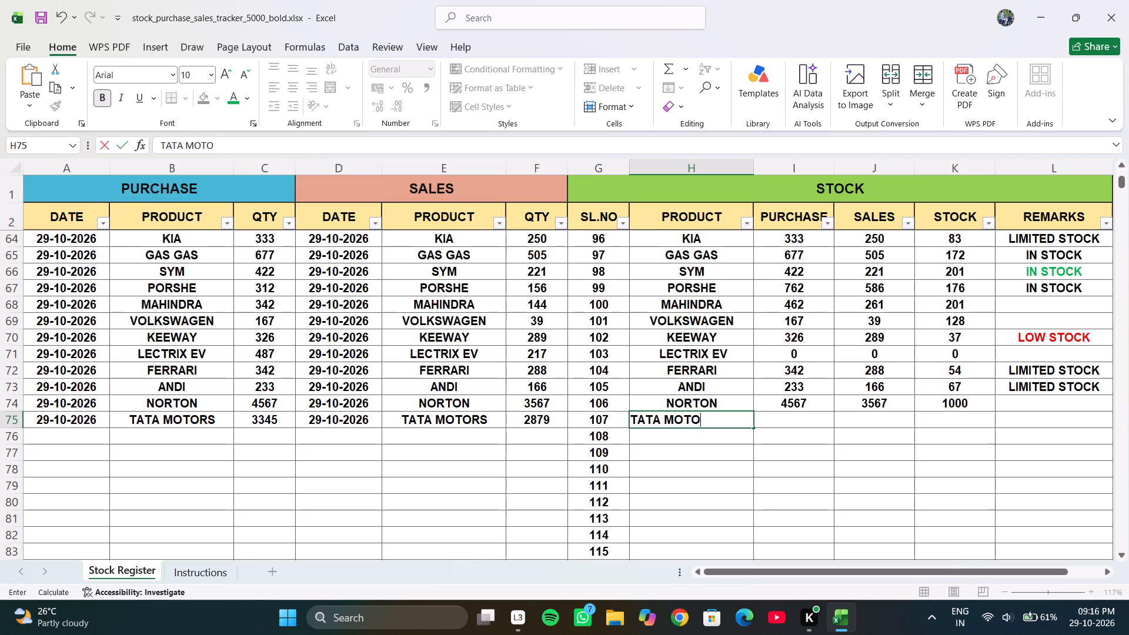
{"action": "key", "text": "r"}
{"action": "key", "text": "s"}
{"action": "key", "text": "Right"}
Enter the remark LOW STOCK for TATA MOTORS in row 75 of the STOCK section.
{"action": "key", "text": "Right"}
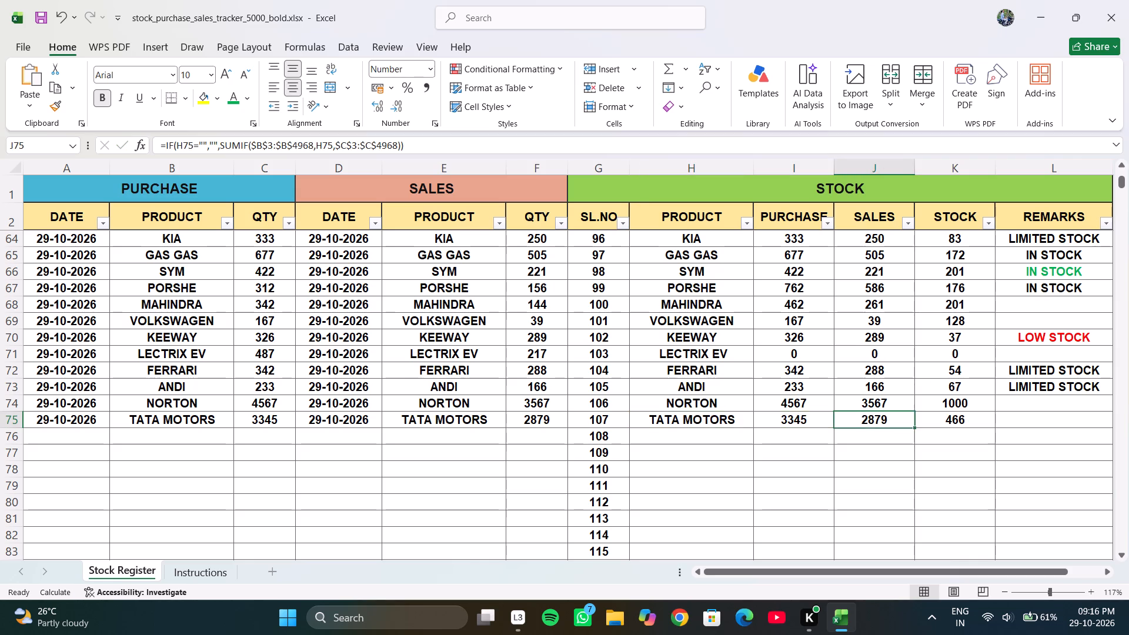
{"action": "key", "text": "Right"}
{"action": "key", "text": "Right"}
{"action": "type", "text": "LO"}
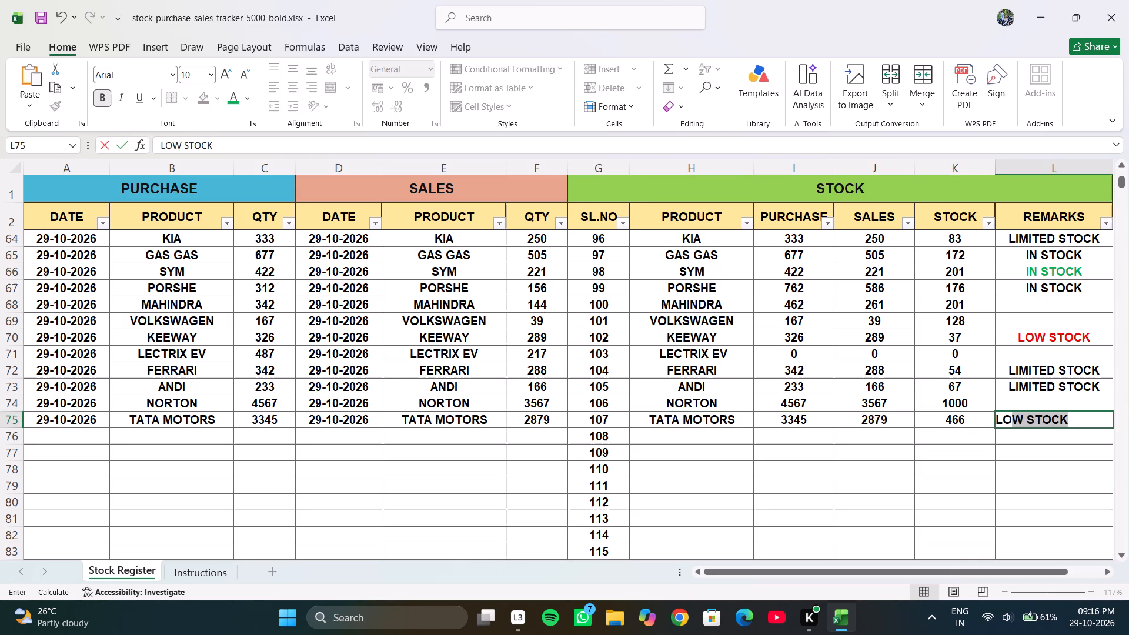
{"action": "key", "text": "Down"}
Enter the date 29-10-2026 in row 76 of the PURCHASE section.
{"action": "key", "text": "Left"}
{"action": "key", "text": "Left"}
{"action": "key", "text": "Left"}
{"action": "key", "text": "Left"}
{"action": "key", "text": "Left"}
{"action": "key", "text": "Left"}
{"action": "key", "text": "Left"}
{"action": "key", "text": "Left"}
{"action": "key", "text": "Left"}
{"action": "key", "text": "Left"}
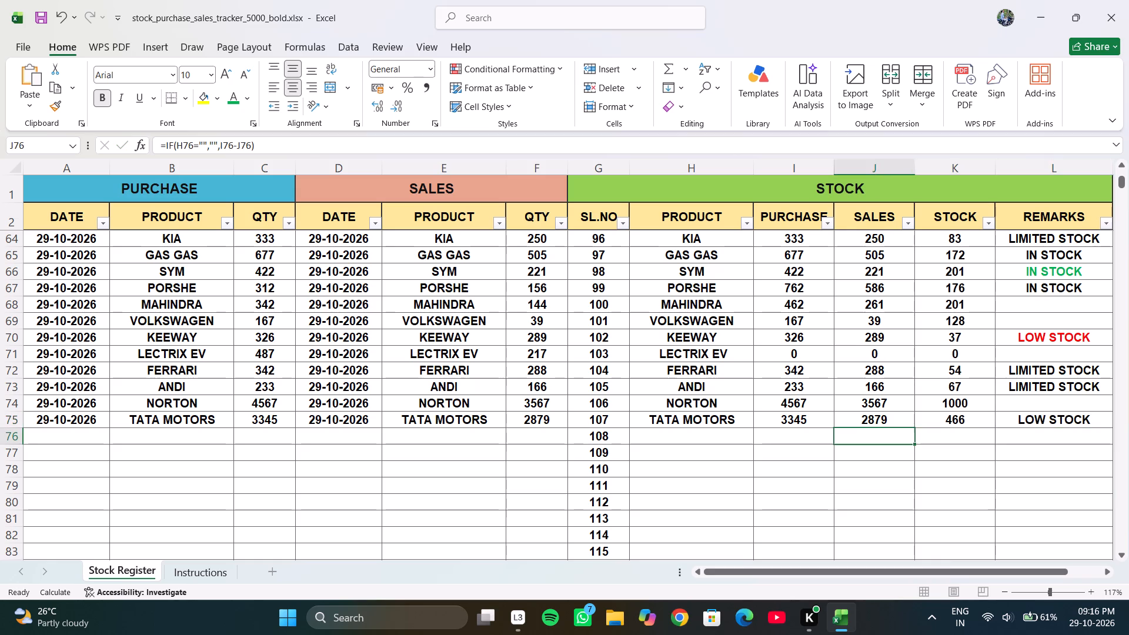
{"action": "key", "text": "Left"}
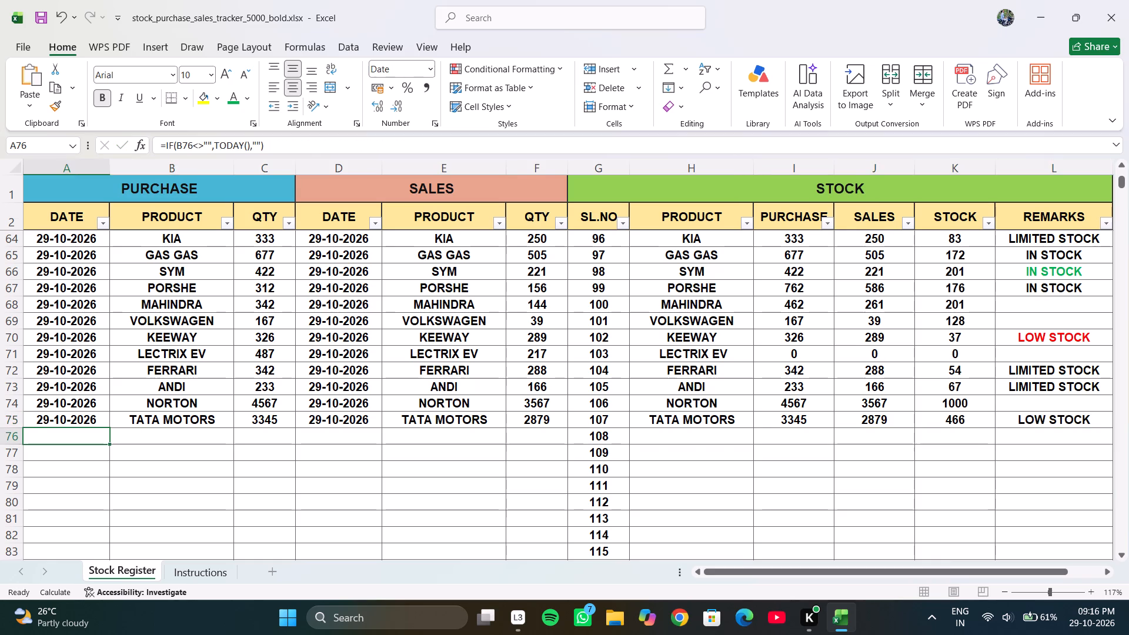
{"action": "type", "text": "29-"}
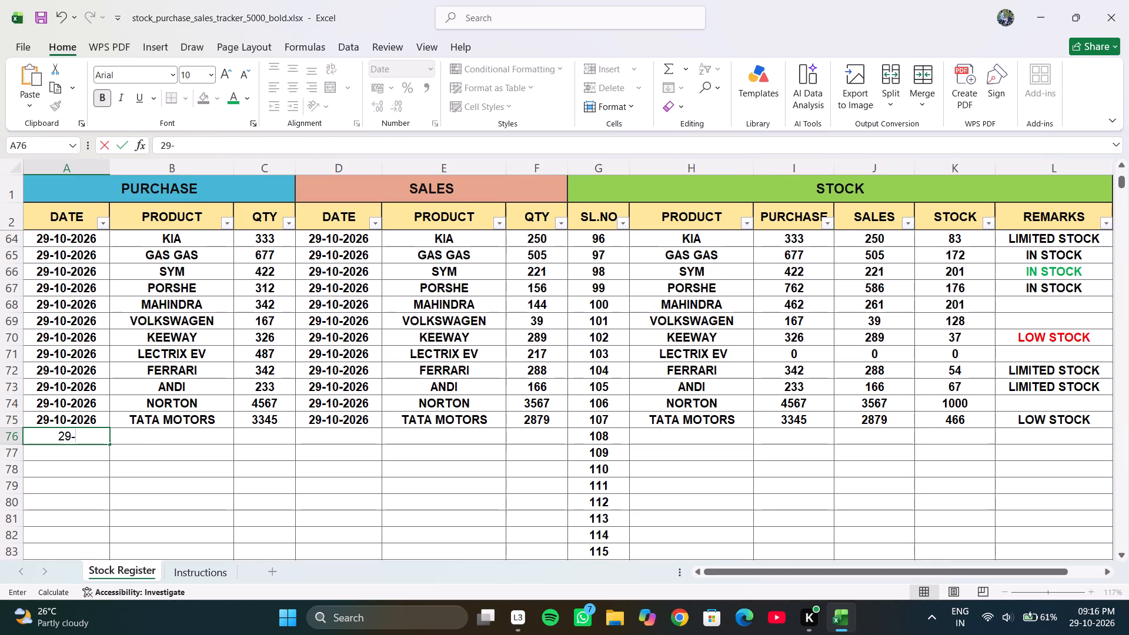
{"action": "type", "text": "10-"}
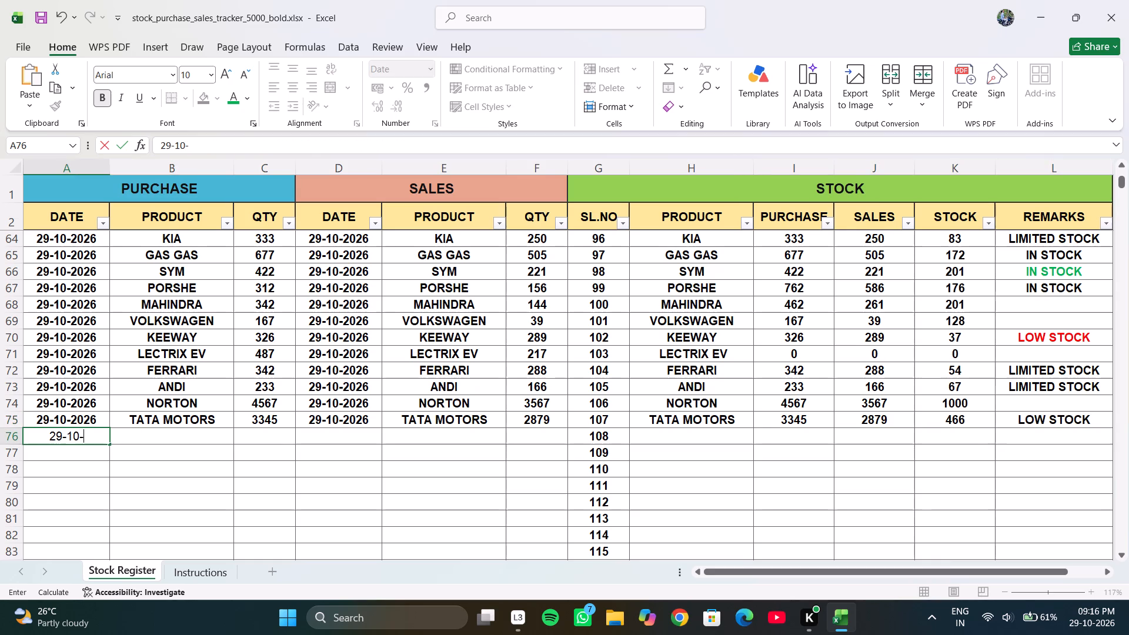
{"action": "type", "text": "20"}
{"action": "type", "text": "26"}
{"action": "key", "text": "Right"}
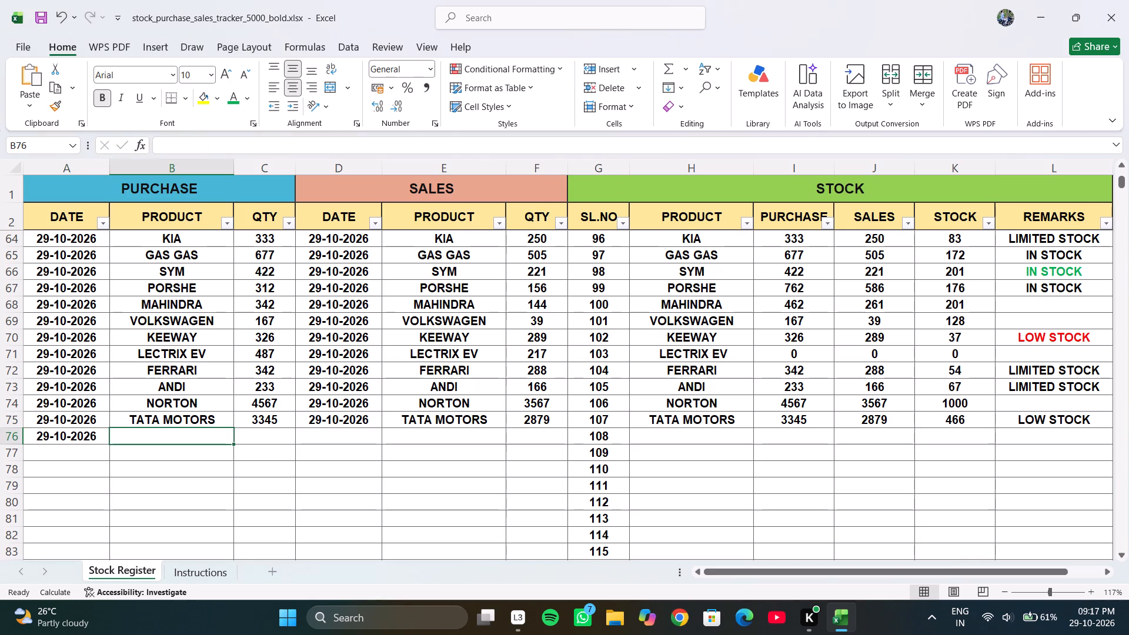
Enter the product MERCEDES BENZ with quantity 234 in row 76 of the PURCHASE section.
{"action": "type", "text": "MERCEDES"}
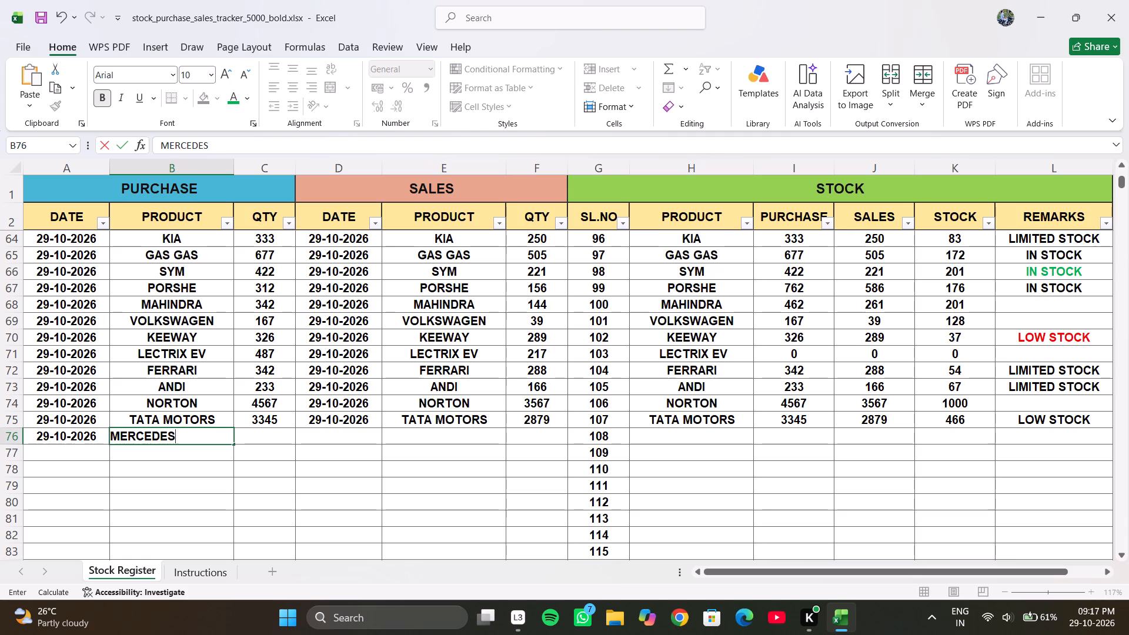
{"action": "key", "text": "minus"}
{"action": "key", "text": "BackSpace"}
{"action": "key", "text": "space"}
{"action": "type", "text": "BE"}
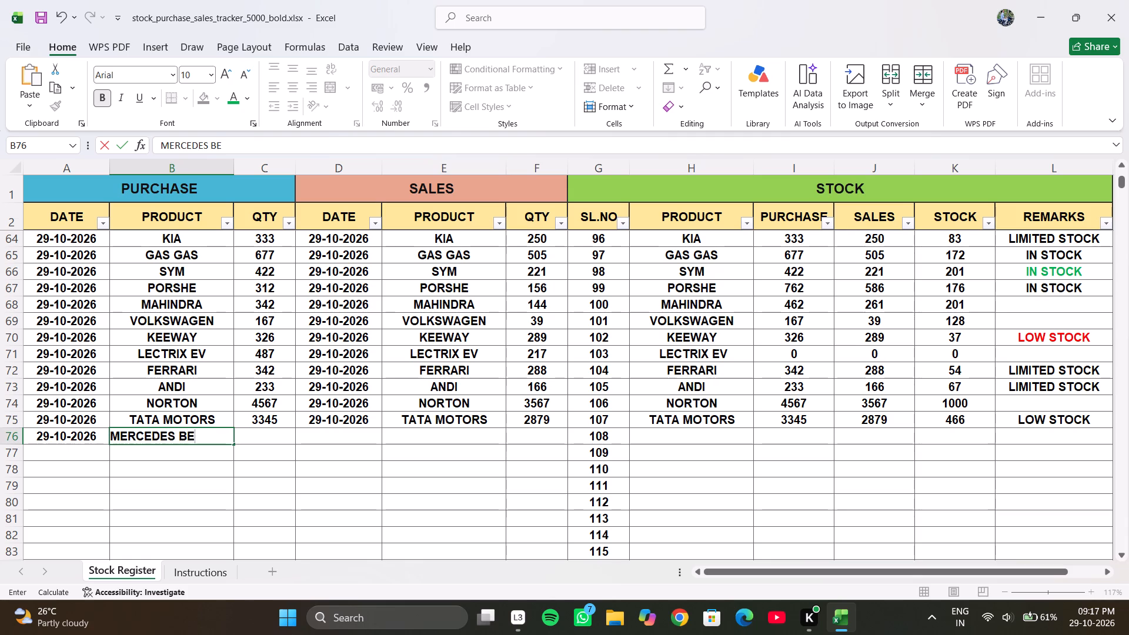
{"action": "key", "text": "n"}
{"action": "key", "text": "z"}
{"action": "key", "text": "Right"}
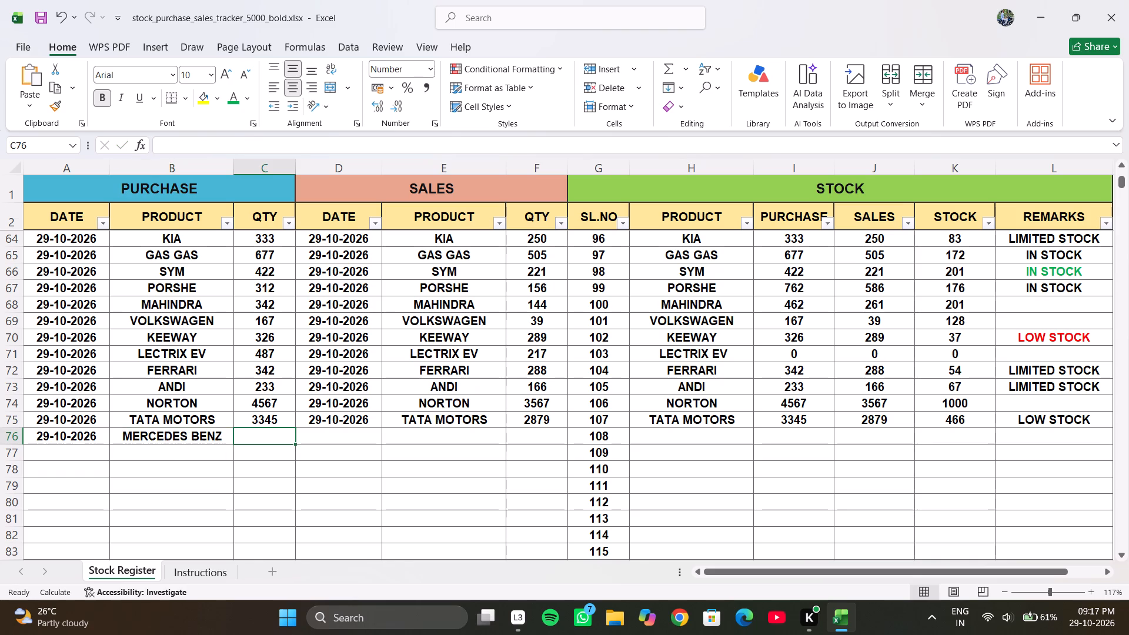
{"action": "type", "text": "234"}
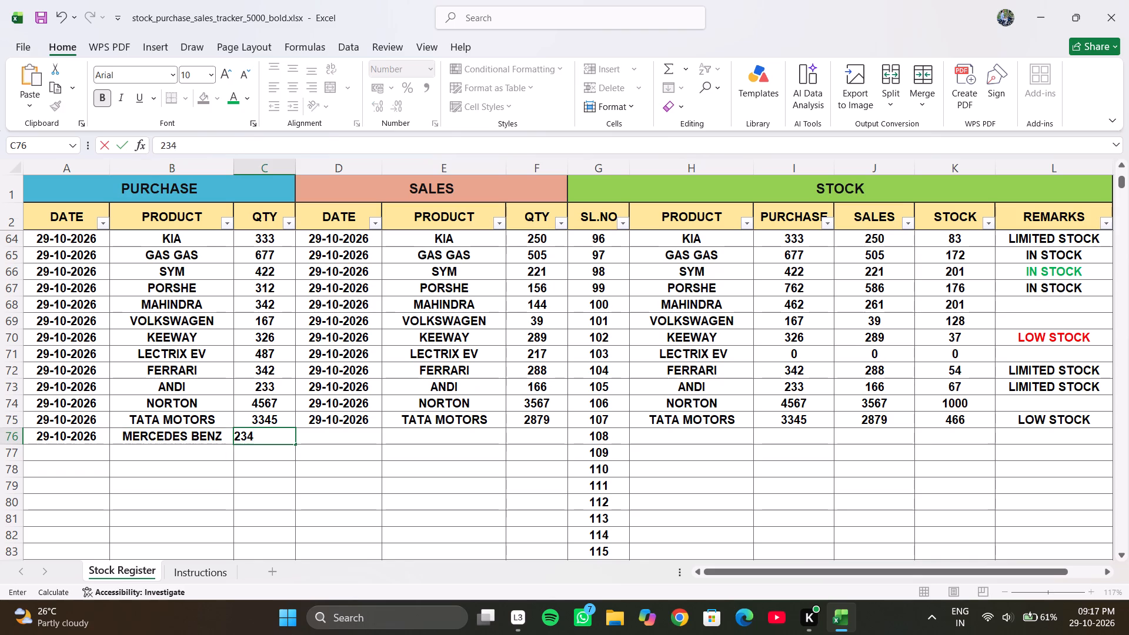
{"action": "key", "text": "Right"}
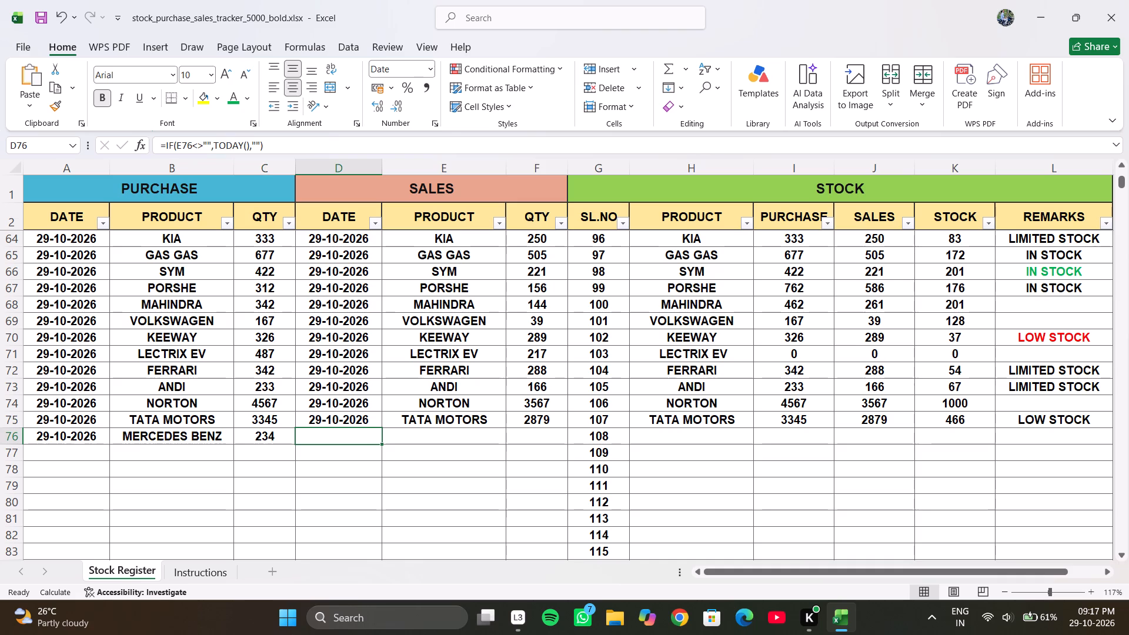
Enter the date 29-10-2026 and product MERCDES in row 76 of the SALES section.
{"action": "type", "text": "29-"}
{"action": "key", "text": "1"}
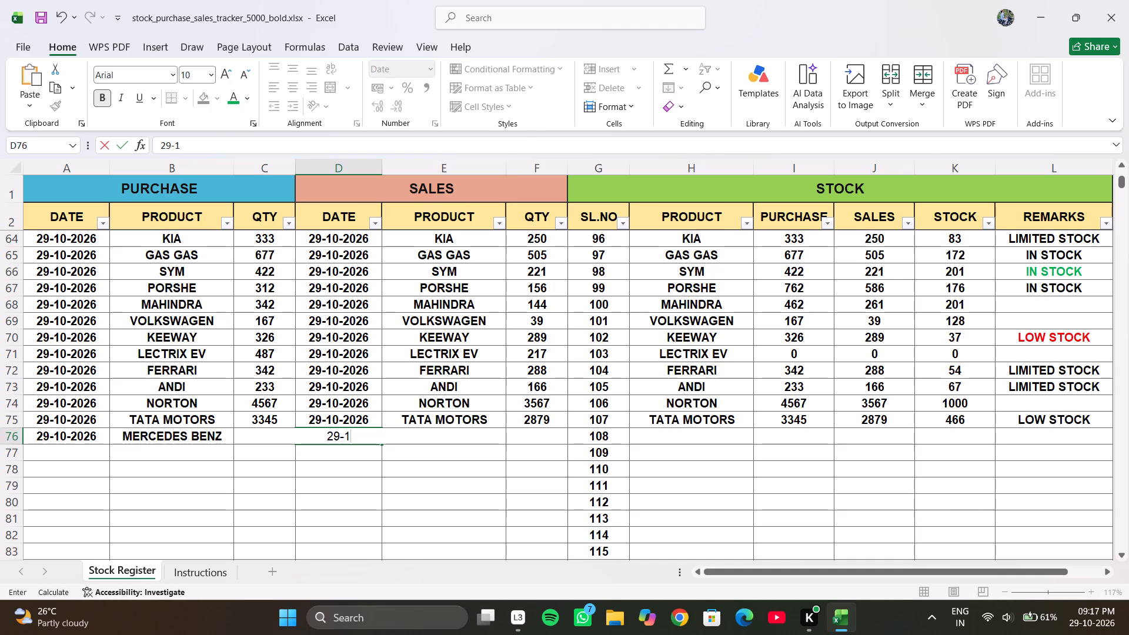
{"action": "type", "text": "0-"}
{"action": "type", "text": "2026"}
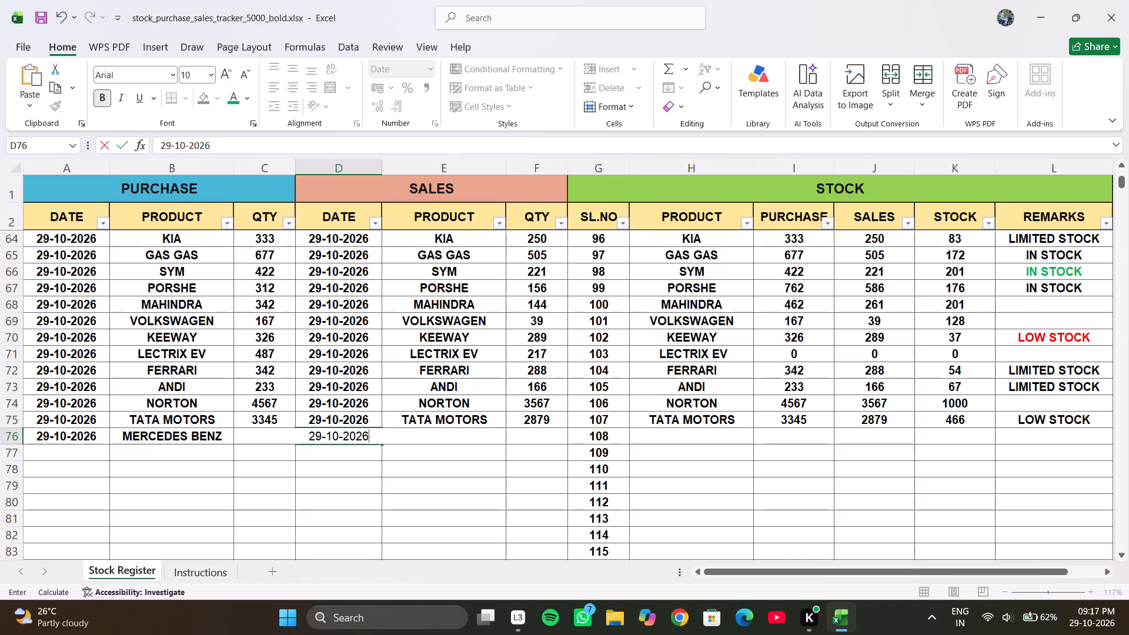
{"action": "key", "text": "Right"}
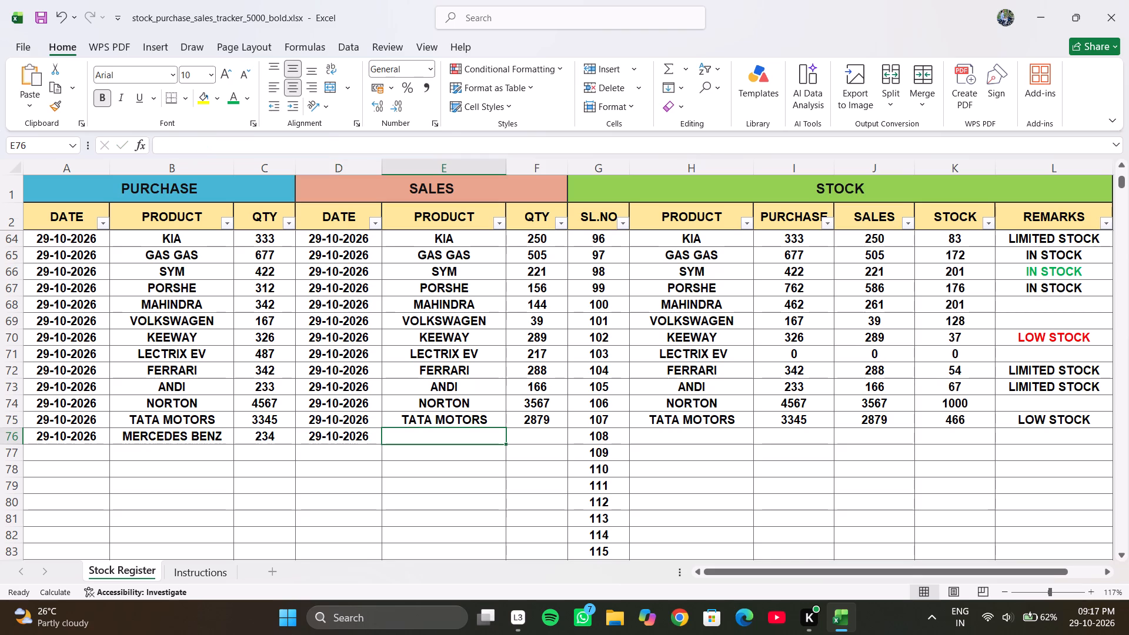
{"action": "type", "text": "MER"}
{"action": "key", "text": "space"}
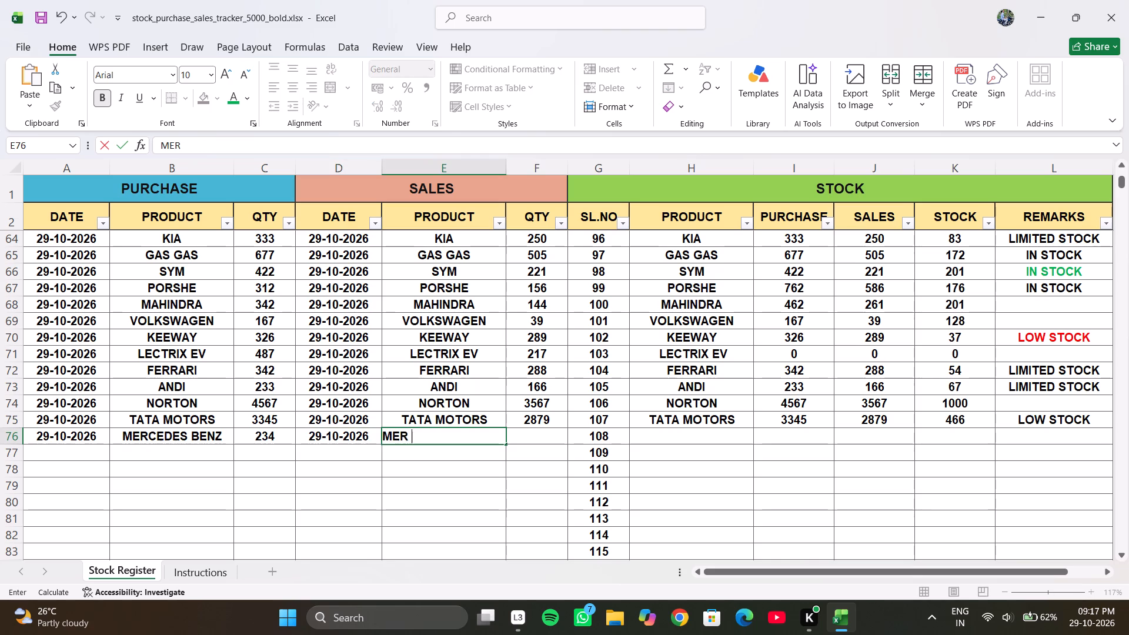
{"action": "key", "text": "BackSpace"}
{"action": "key", "text": "c"}
{"action": "type", "text": "DE"}
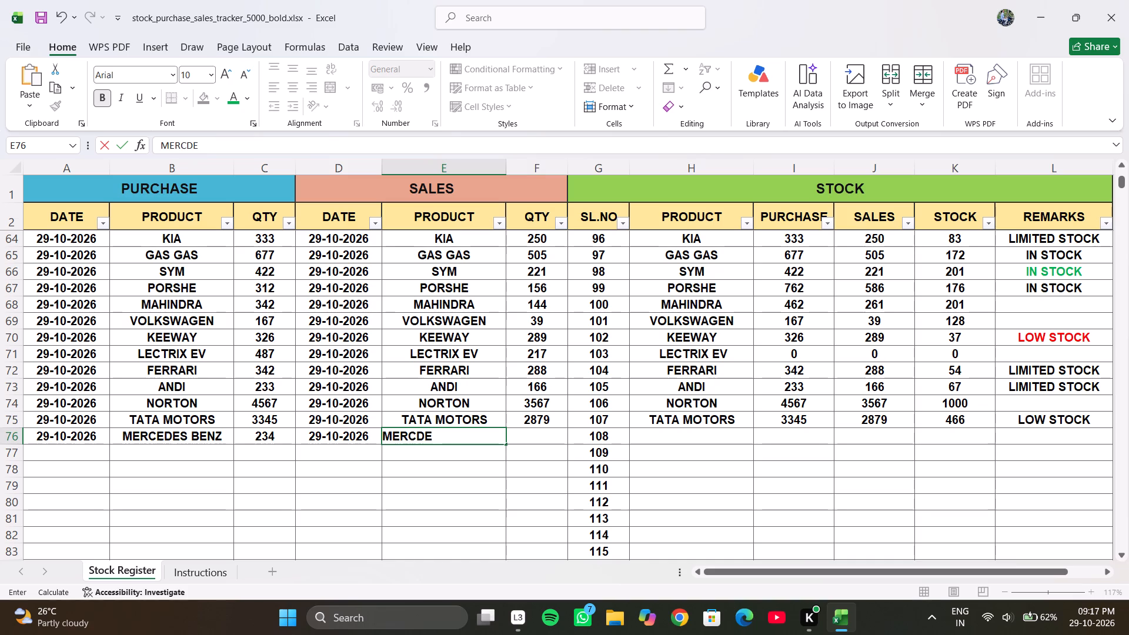
{"action": "key", "text": "s"}
{"action": "key", "text": "Left"}
Correct the product in row 76 of the SALES section to read MERCEDES BENZ.
{"action": "key", "text": "Left"}
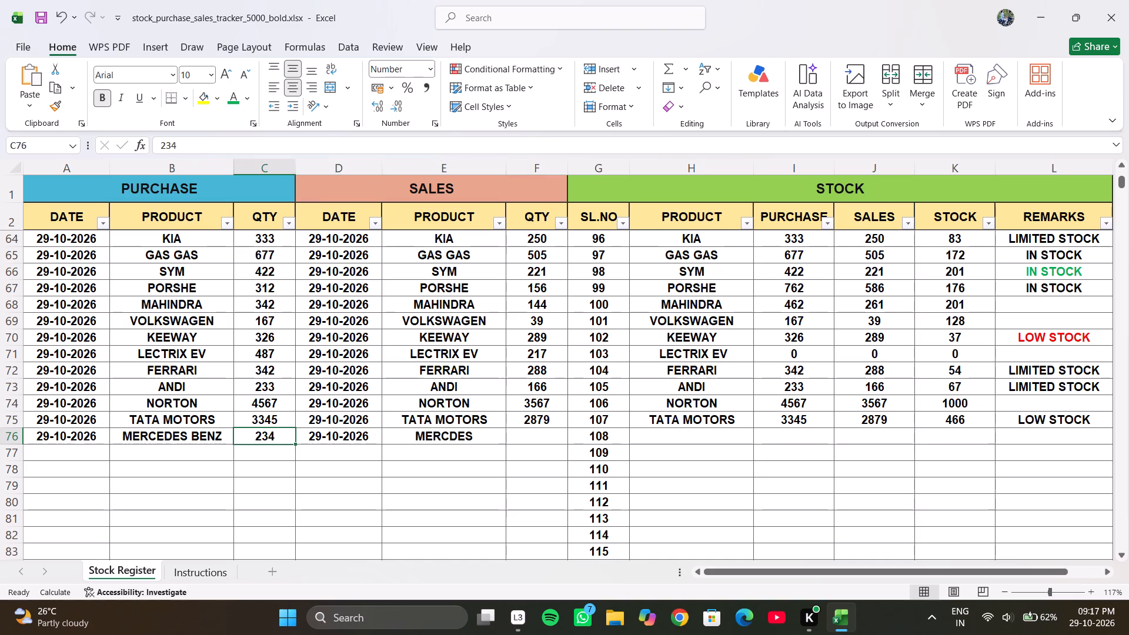
{"action": "key", "text": "Right"}
{"action": "key", "text": "Right"}
{"action": "key", "text": "Right"}
{"action": "key", "text": "Left"}
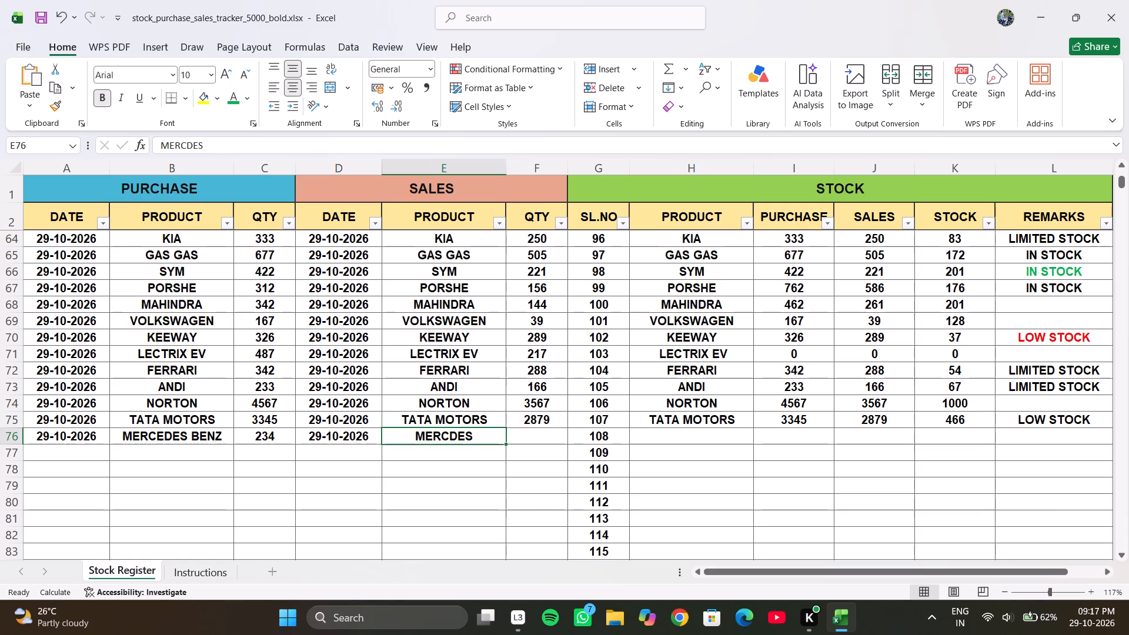
{"action": "left_click", "coordinate": [448, 437]}
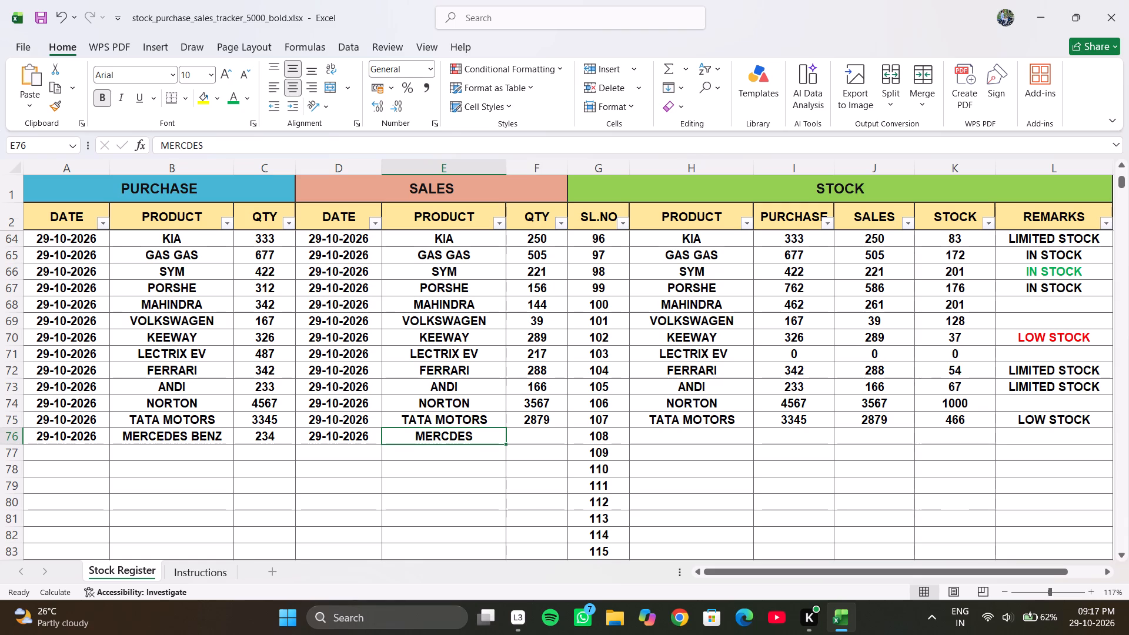
{"action": "left_click", "coordinate": [449, 444]}
{"action": "double_click", "coordinate": [448, 443]}
{"action": "double_click", "coordinate": [447, 435]}
{"action": "key", "text": "Left"}
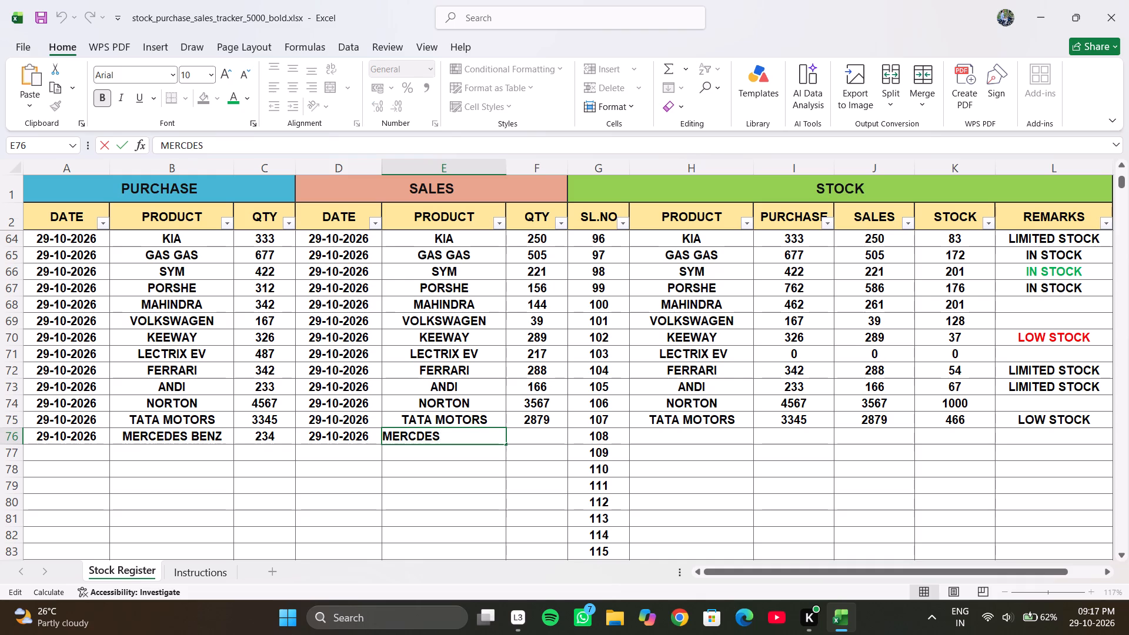
{"action": "key", "text": "Left"}
{"action": "key", "text": "Left"}
{"action": "key", "text": "Left"}
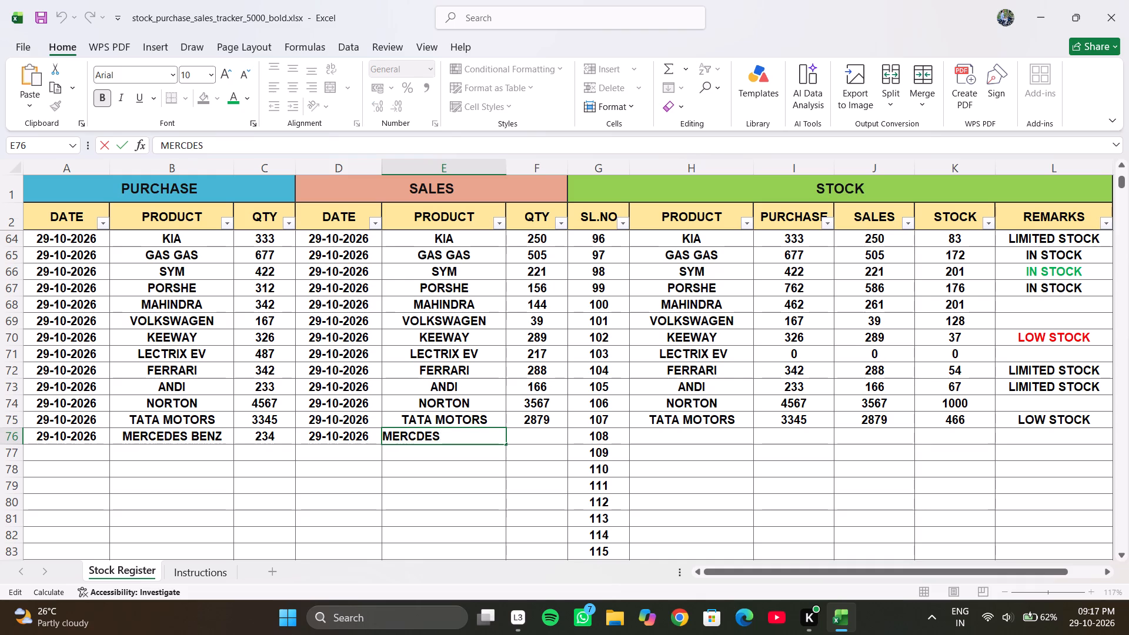
{"action": "key", "text": "Right"}
{"action": "key", "text": "e"}
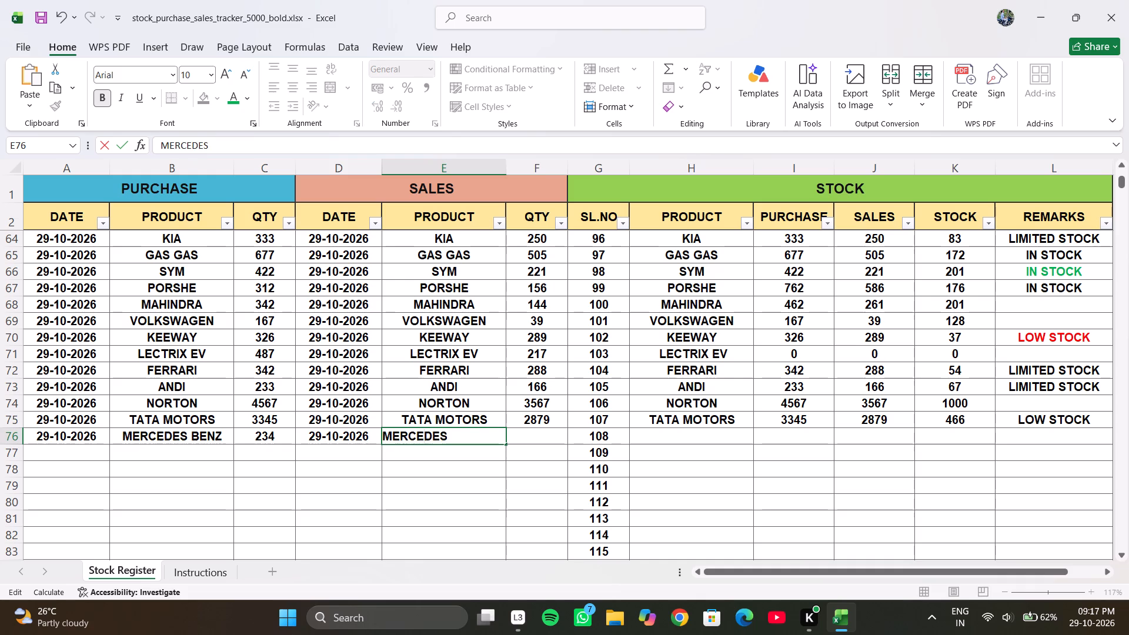
{"action": "key", "text": "Right"}
{"action": "key", "text": "Right"}
{"action": "key", "text": "Right"}
{"action": "key", "text": "space"}
{"action": "type", "text": "BENX"}
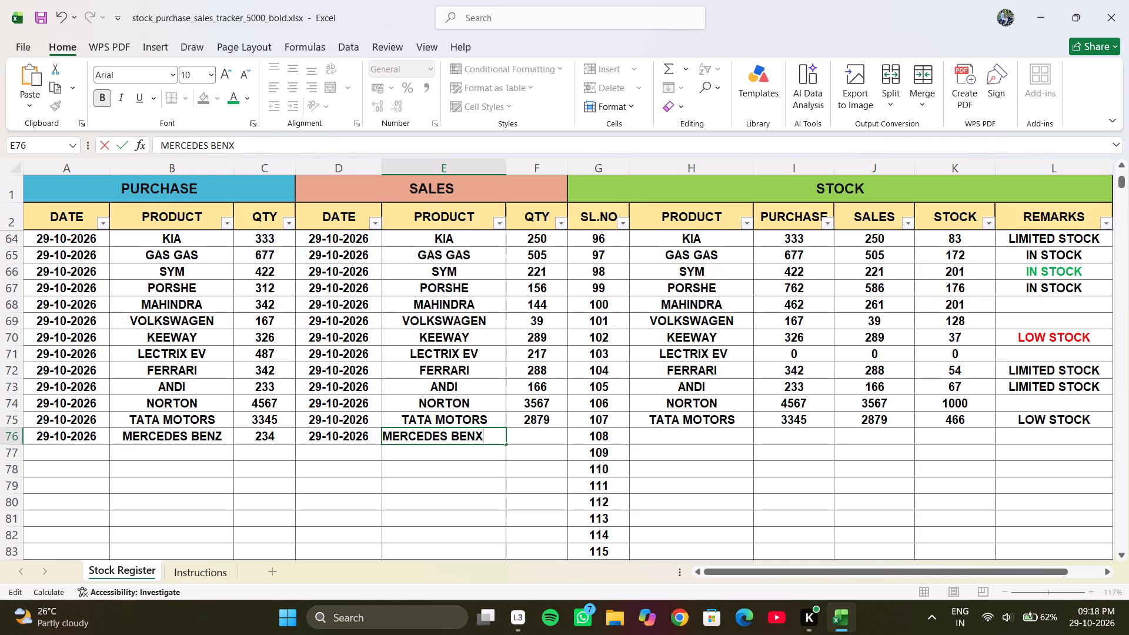
{"action": "key", "text": "BackSpace"}
{"action": "key", "text": "z"}
{"action": "key", "text": "Right"}
{"action": "key", "text": "Right"}
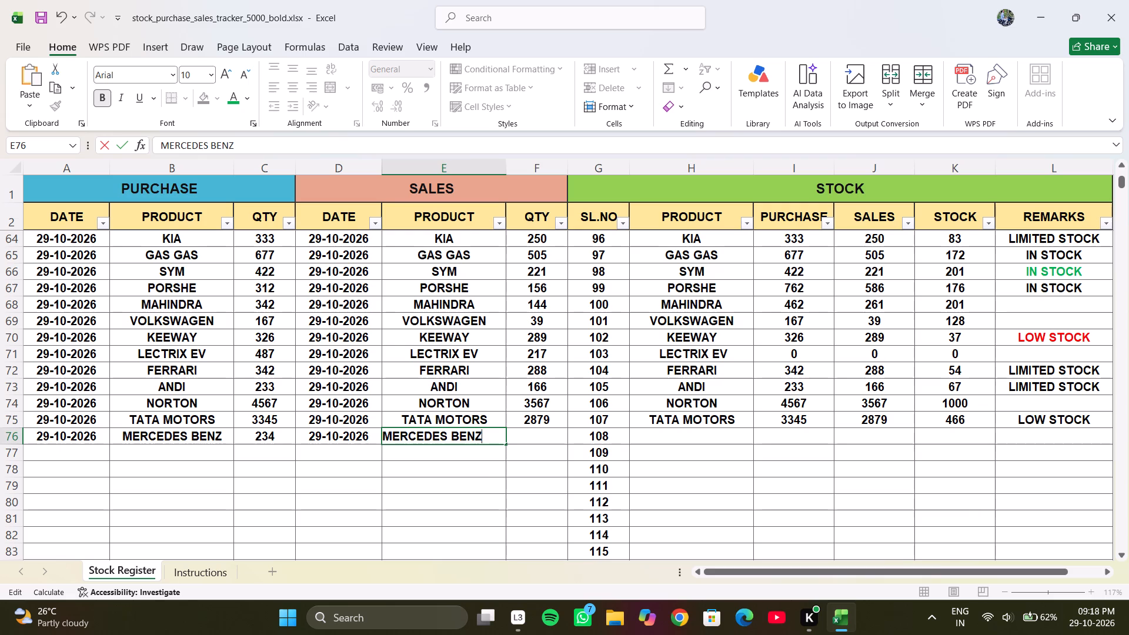
Enter the sales quantity 124 for MERCEDES BENZ in row 76 of the SALES section.
{"action": "left_click", "coordinate": [526, 439]}
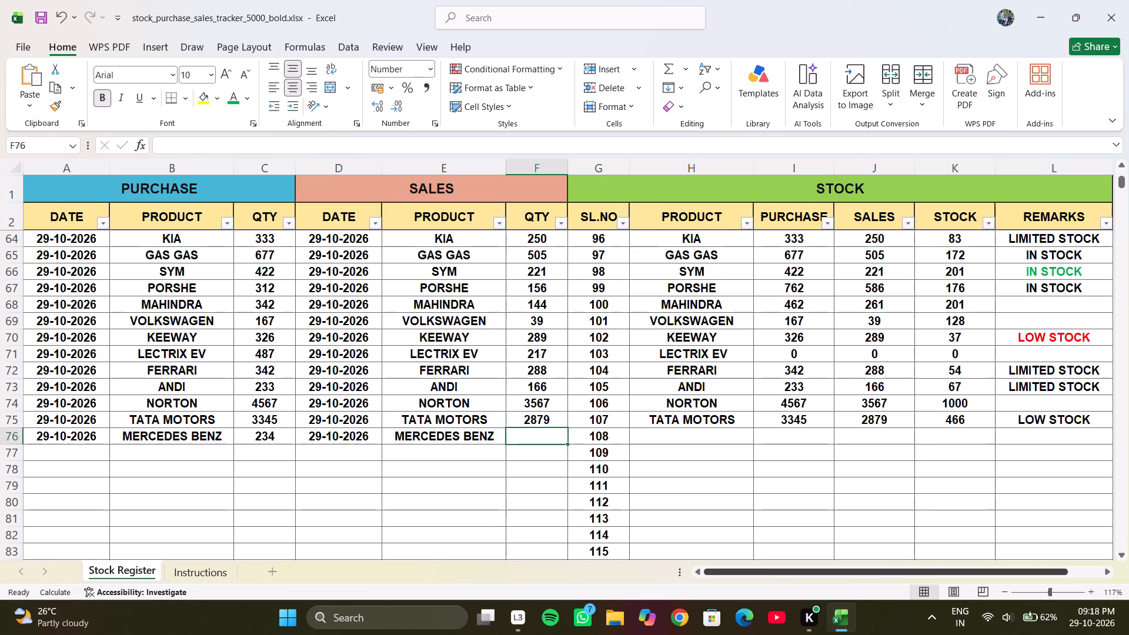
{"action": "type", "text": "124"}
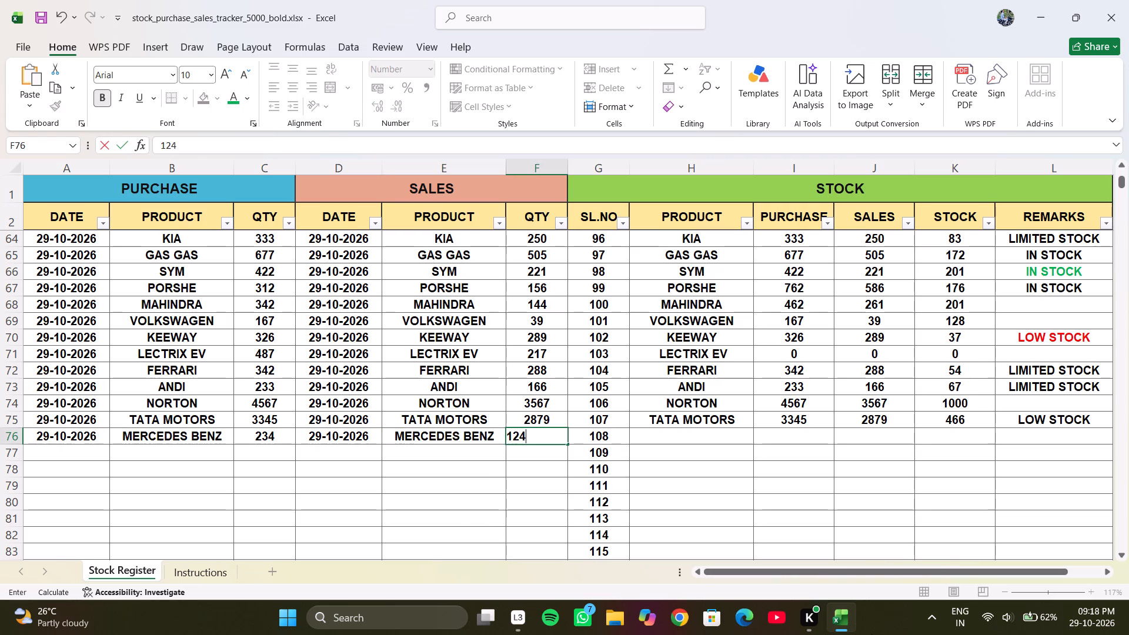
{"action": "key", "text": "Right"}
Enter the product MERCEDES BENZ in row 76 of the STOCK section.
{"action": "key", "text": "Right"}
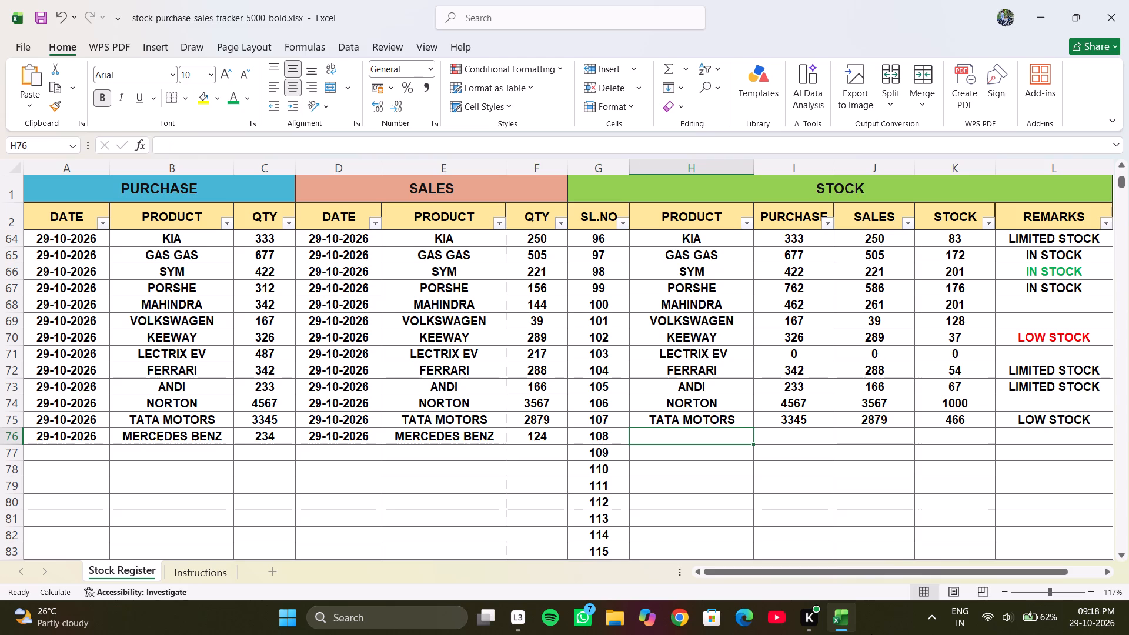
{"action": "key", "text": "t"}
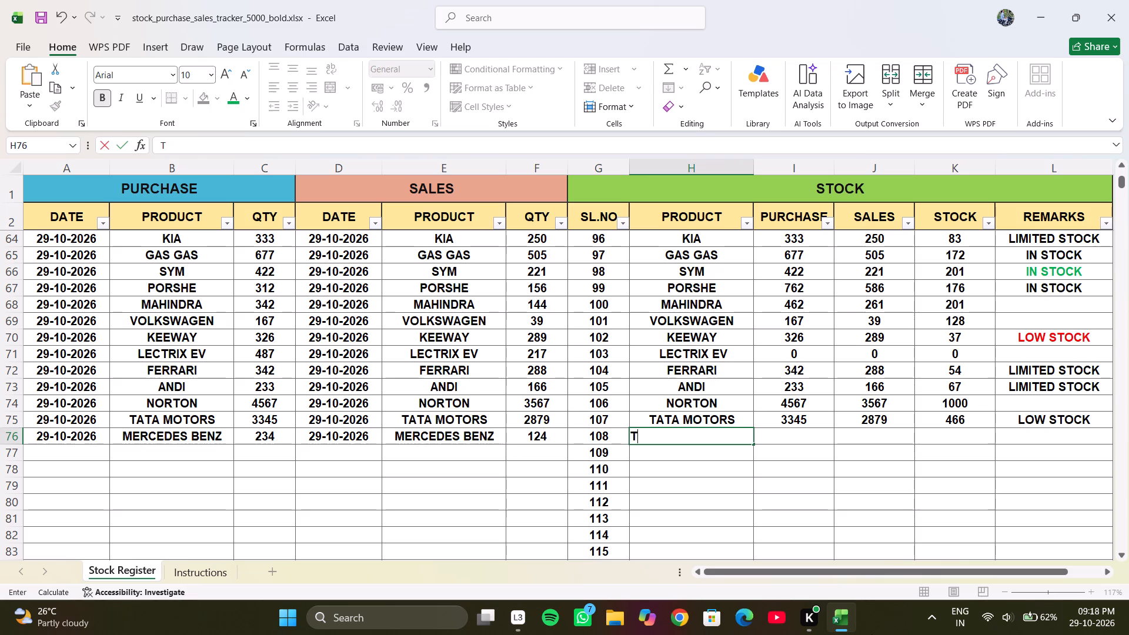
{"action": "key", "text": "BackSpace"}
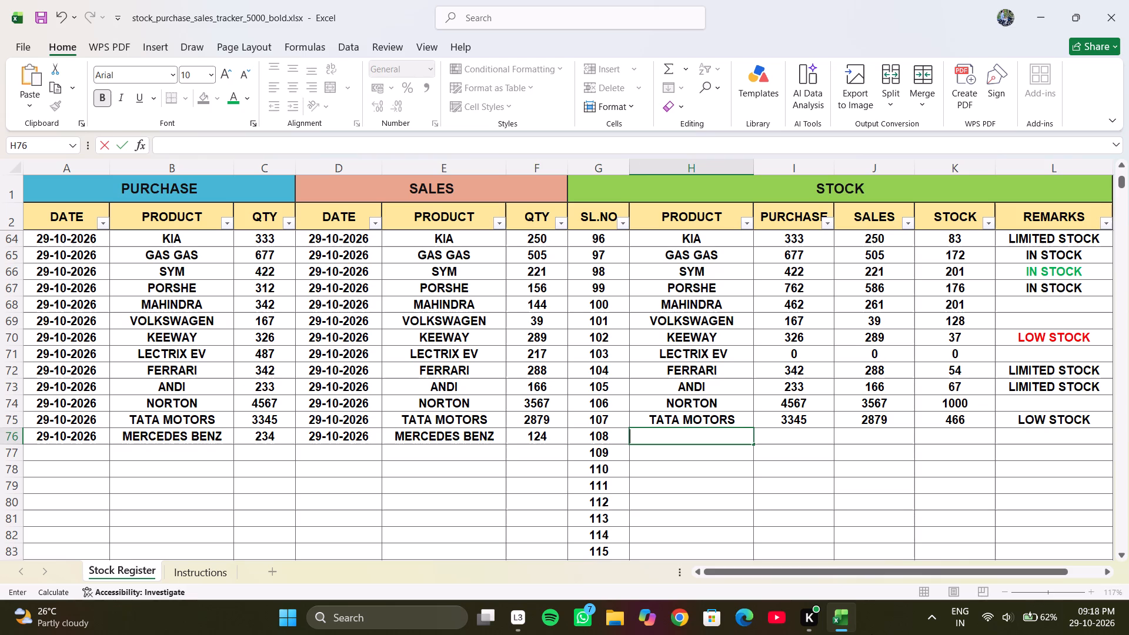
{"action": "key", "text": "m"}
{"action": "type", "text": "ERCEDE"}
{"action": "key", "text": "s"}
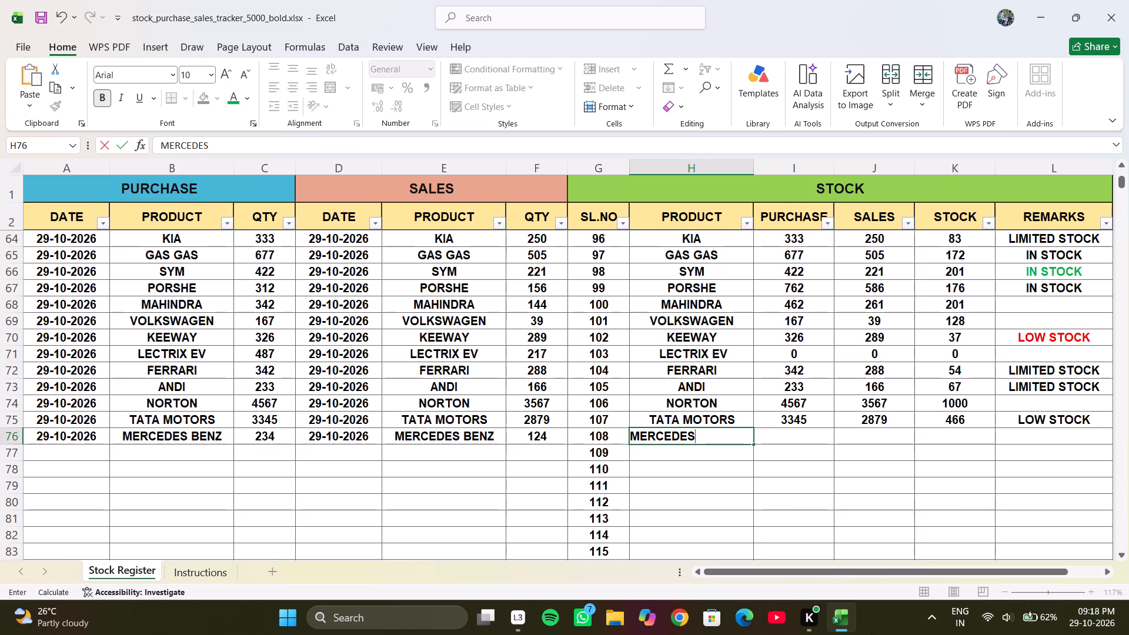
{"action": "key", "text": "space"}
{"action": "type", "text": "BE"}
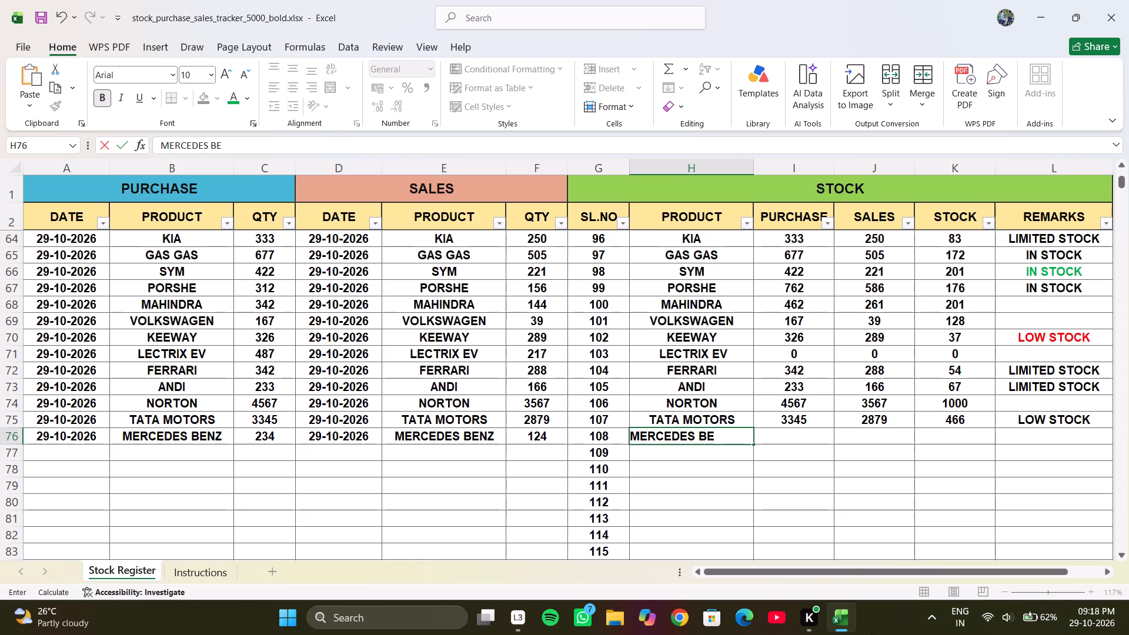
{"action": "key", "text": "n"}
{"action": "key", "text": "z"}
{"action": "key", "text": "Right"}
Enter the remark IN STOCK for MERCEDES BENZ in row 76 of the STOCK section.
{"action": "key", "text": "Right"}
{"action": "key", "text": "Right"}
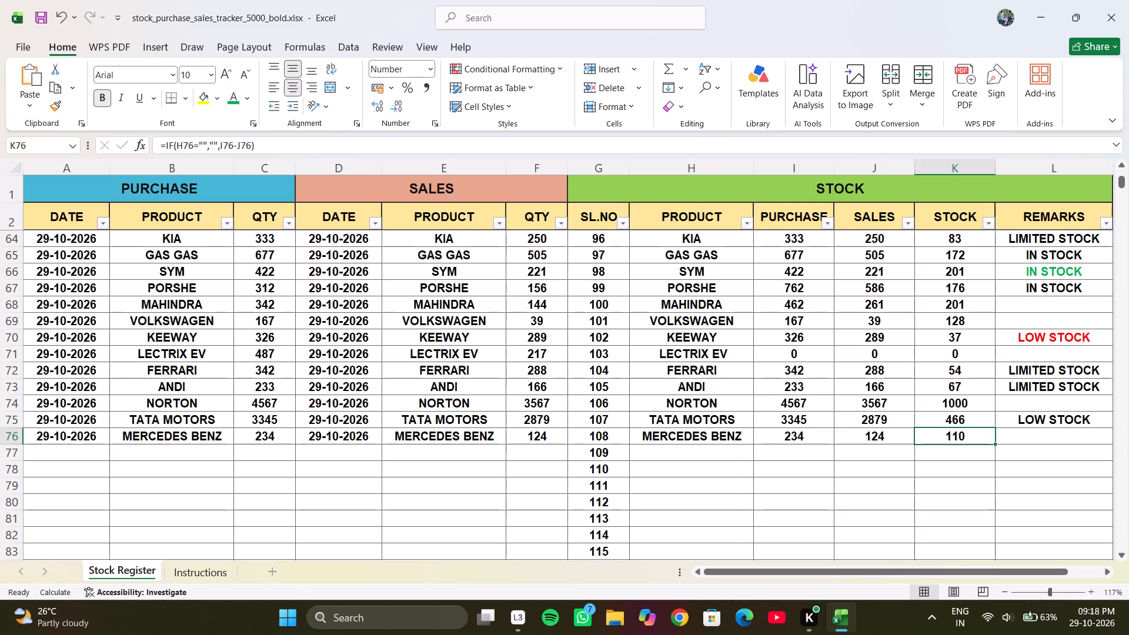
{"action": "key", "text": "Right"}
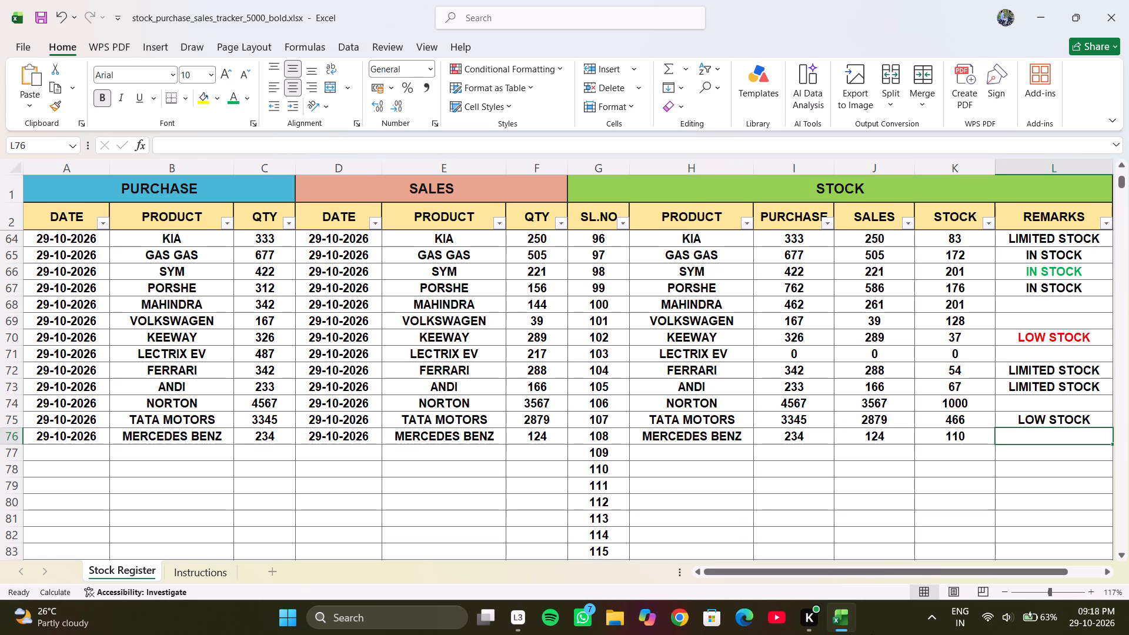
{"action": "type", "text": "IN"}
{"action": "key", "text": "space"}
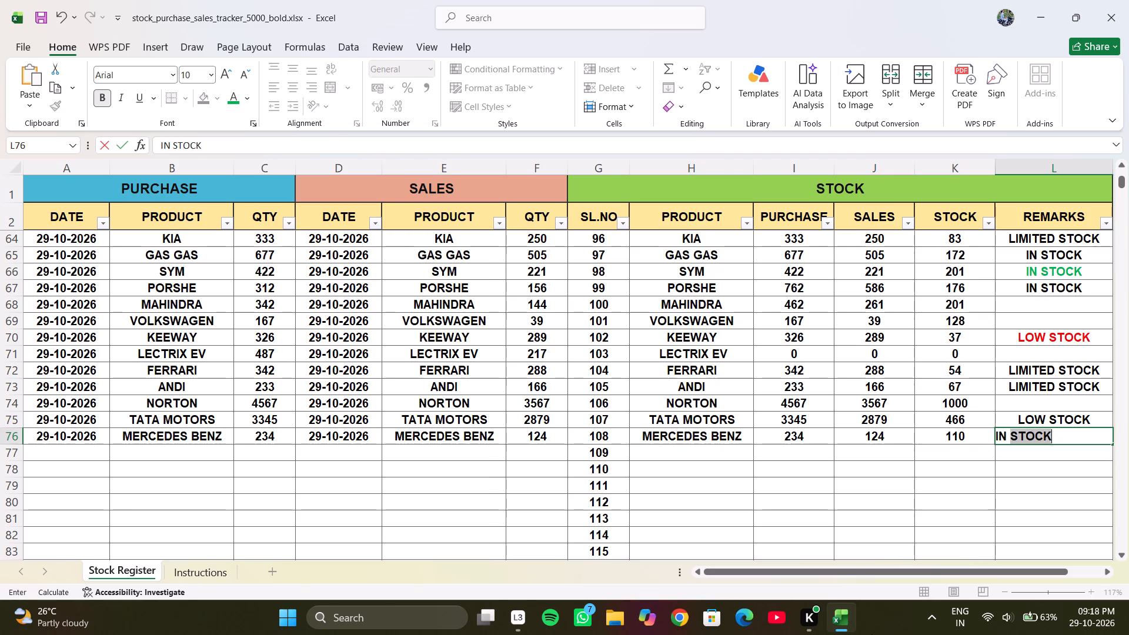
{"action": "key", "text": "Down"}
Enter the date 29-10-2026 in row 77 of the PURCHASE section.
{"action": "key", "text": "Left"}
{"action": "key", "text": "Left"}
{"action": "key", "text": "Left"}
{"action": "key", "text": "Left"}
{"action": "key", "text": "Left"}
{"action": "key", "text": "Left"}
{"action": "key", "text": "Left"}
{"action": "key", "text": "Left"}
{"action": "key", "text": "Left"}
{"action": "key", "text": "Left"}
{"action": "key", "text": "Left"}
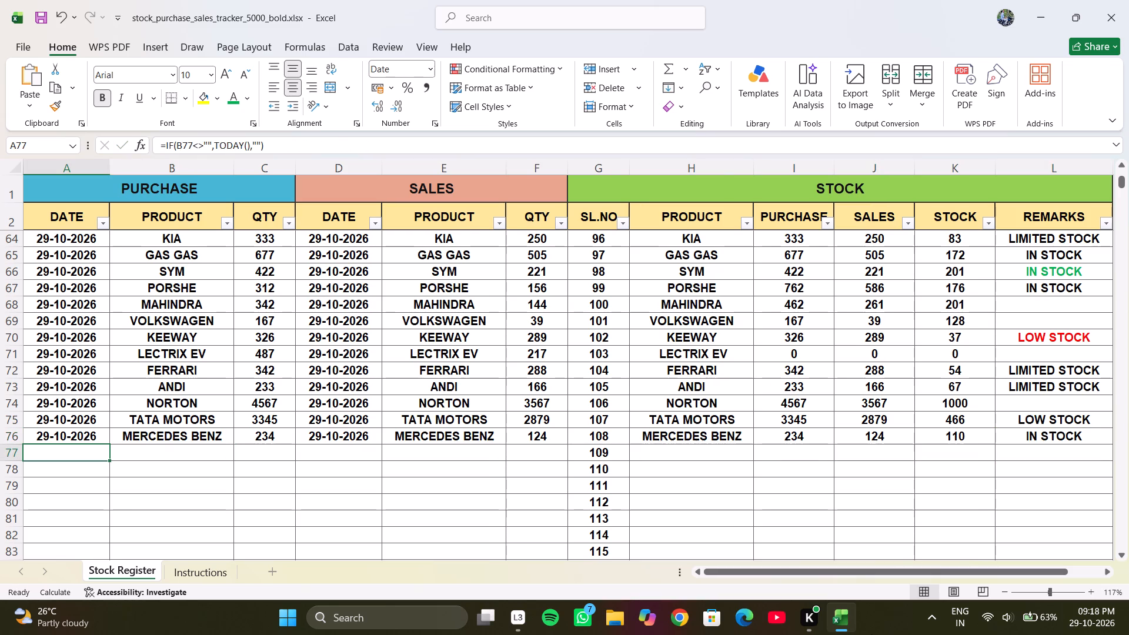
{"action": "type", "text": "29-"}
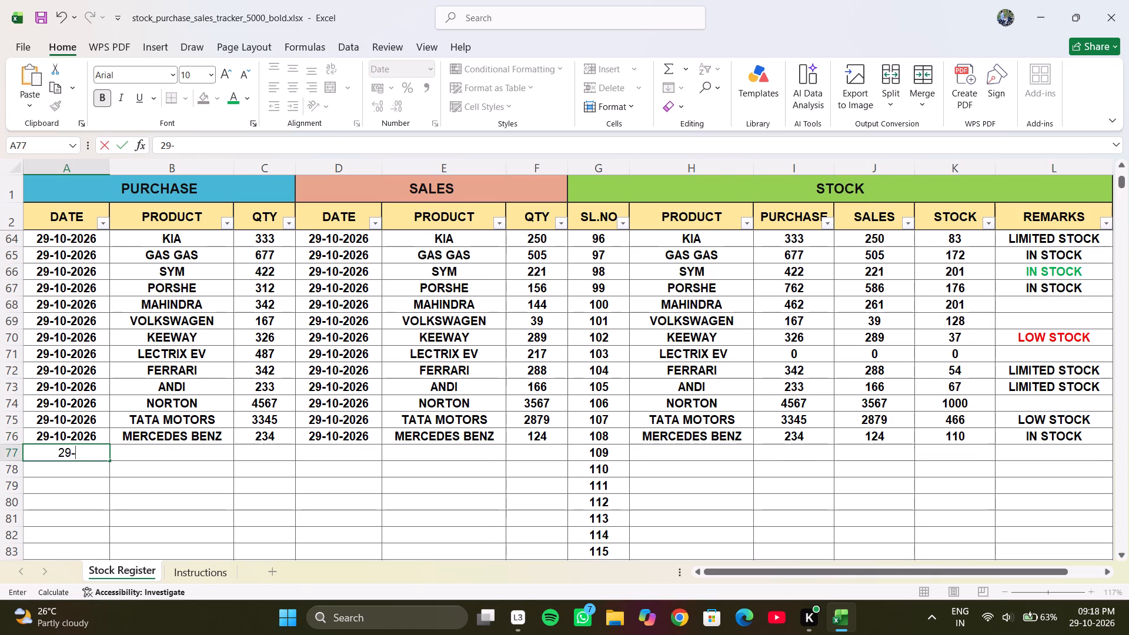
{"action": "key", "text": "1"}
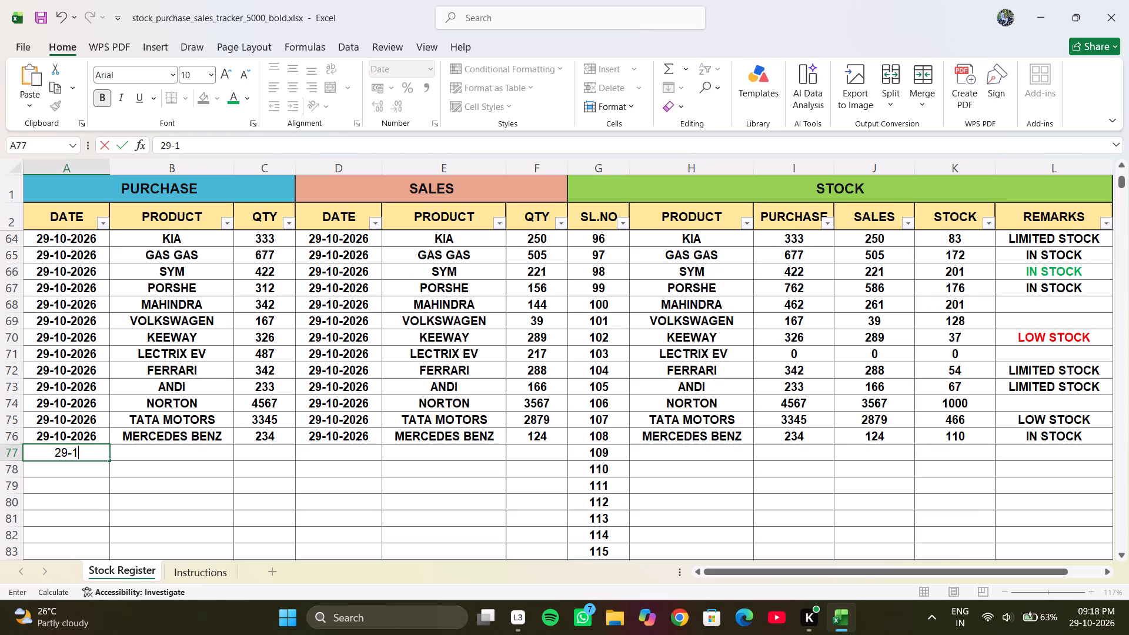
{"action": "scroll", "coordinate": [474, 285], "scroll_direction": "down", "scroll_amount": 4}
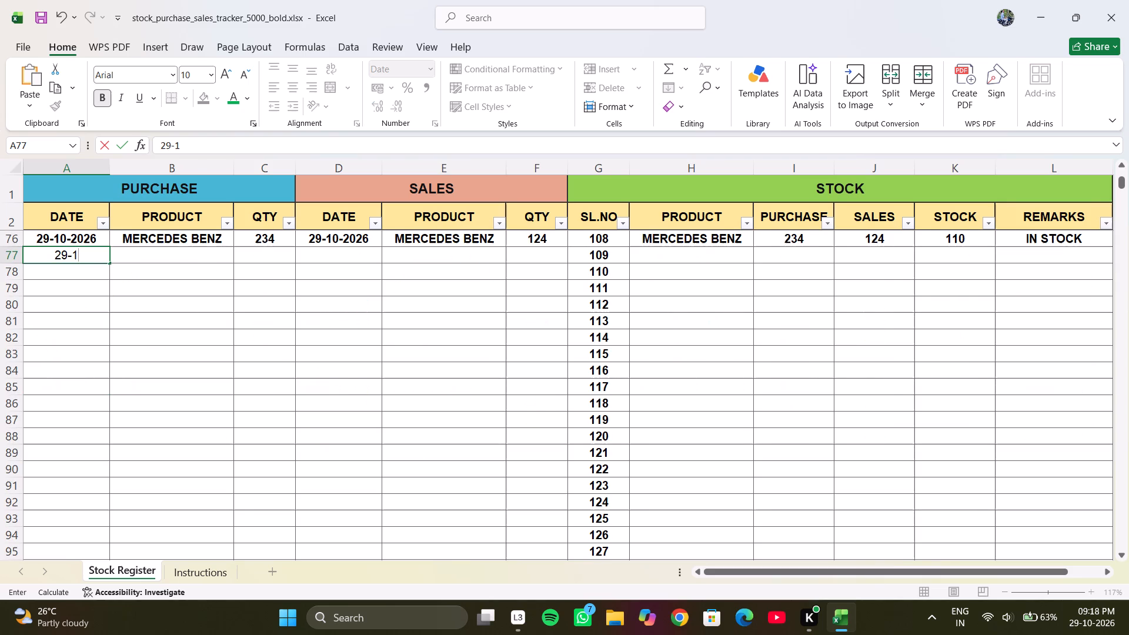
{"action": "key", "text": "0"}
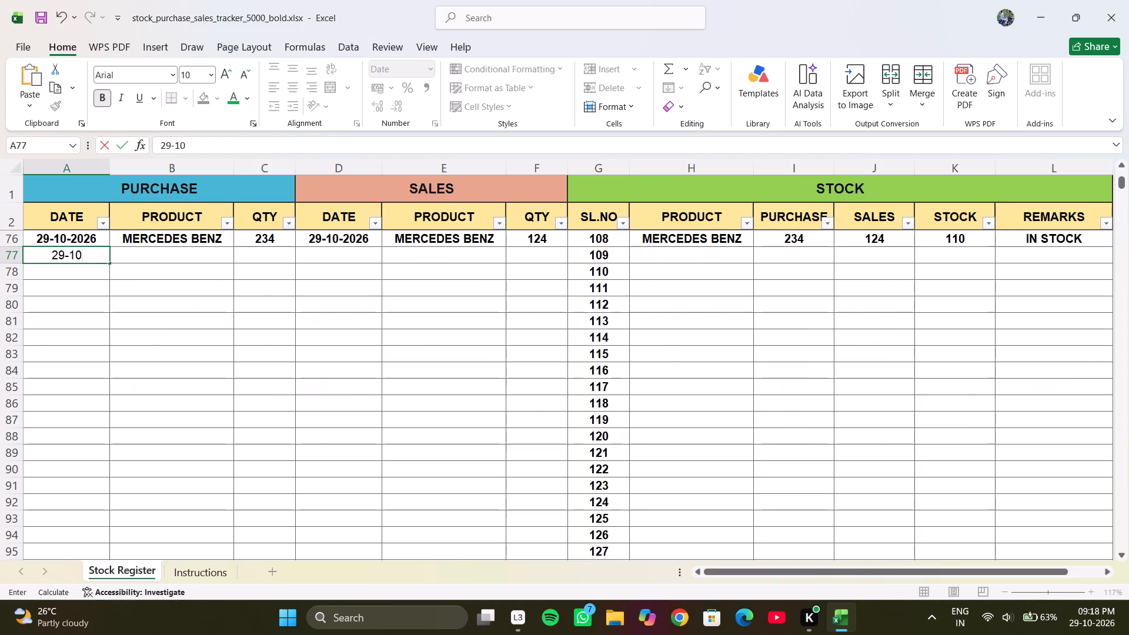
{"action": "key", "text": "minus"}
{"action": "scroll", "coordinate": [651, 455], "scroll_direction": "up", "scroll_amount": 6}
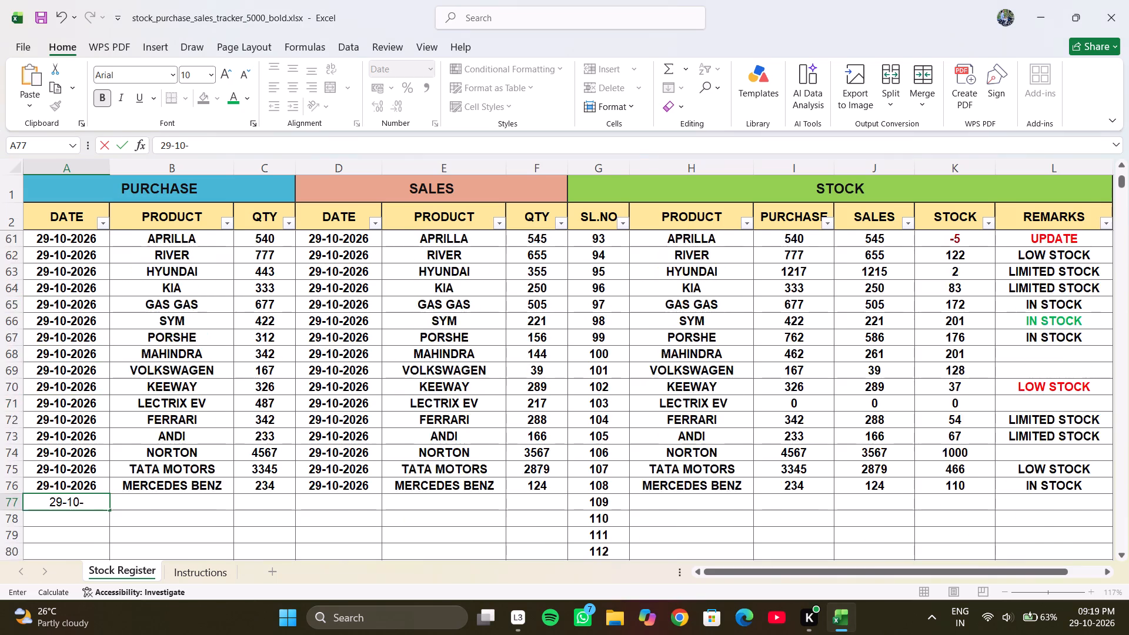
{"action": "scroll", "coordinate": [646, 447], "scroll_direction": "down", "scroll_amount": 5}
{"action": "scroll", "coordinate": [629, 478], "scroll_direction": "up", "scroll_amount": 1}
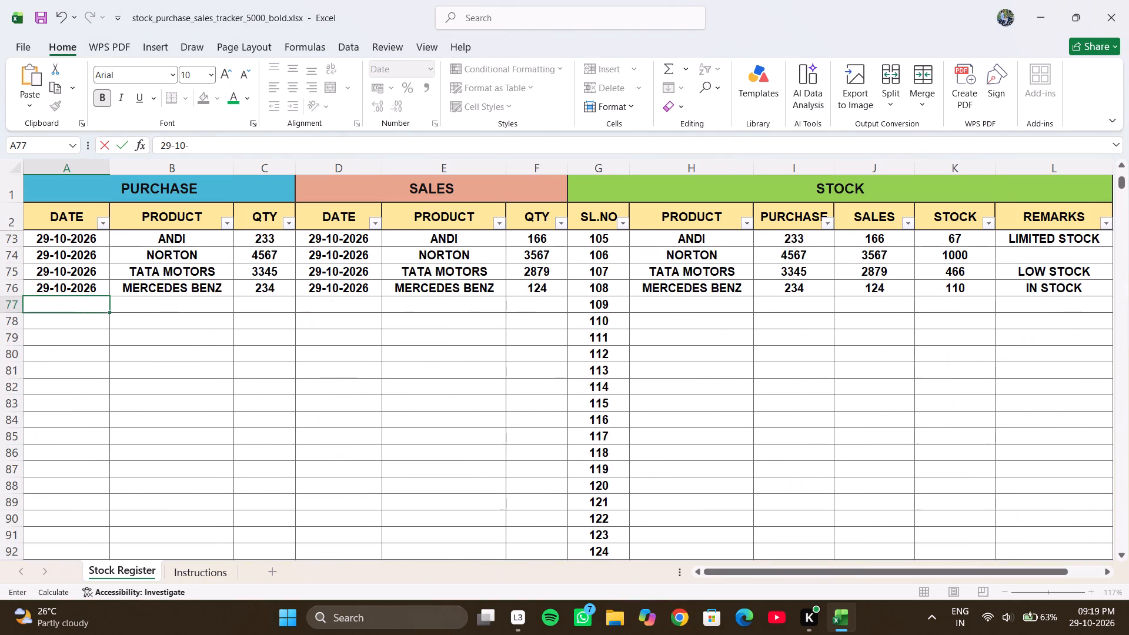
{"action": "scroll", "coordinate": [629, 478], "scroll_direction": "up", "scroll_amount": 1}
{"action": "scroll", "coordinate": [629, 478], "scroll_direction": "down", "scroll_amount": 1}
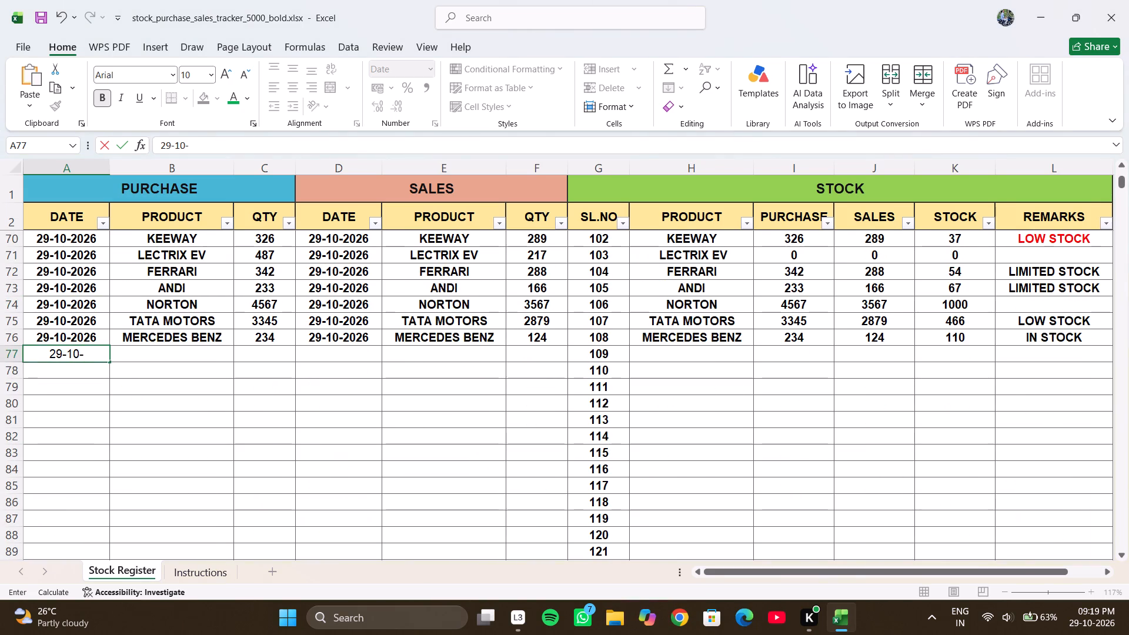
{"action": "type", "text": "20"}
{"action": "key", "text": "2"}
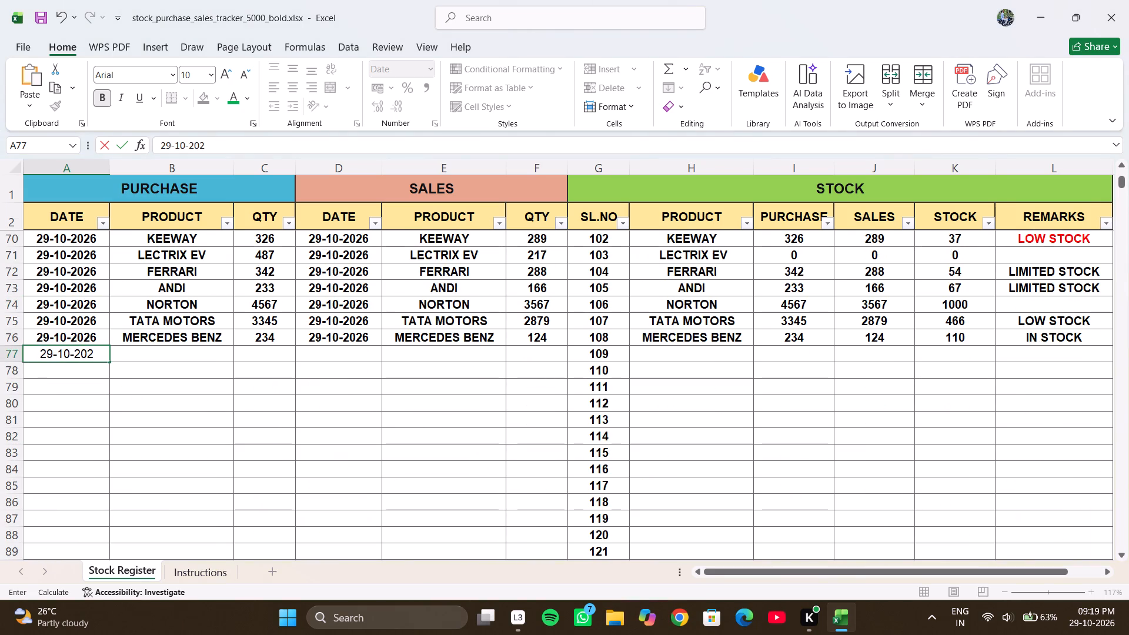
{"action": "key", "text": "6"}
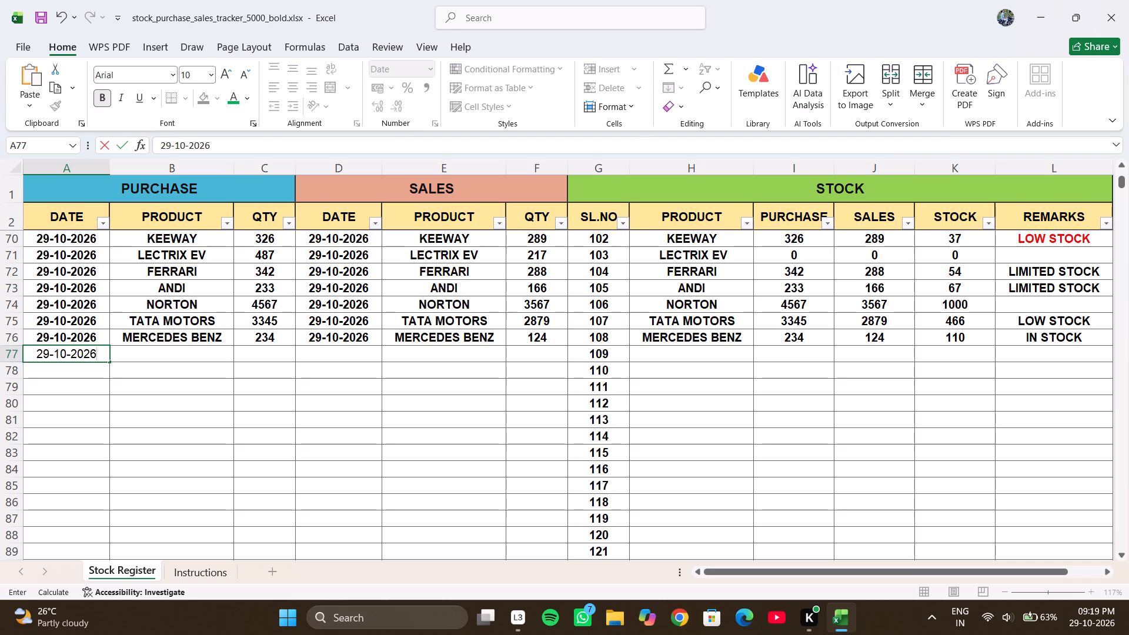
{"action": "key", "text": "Right"}
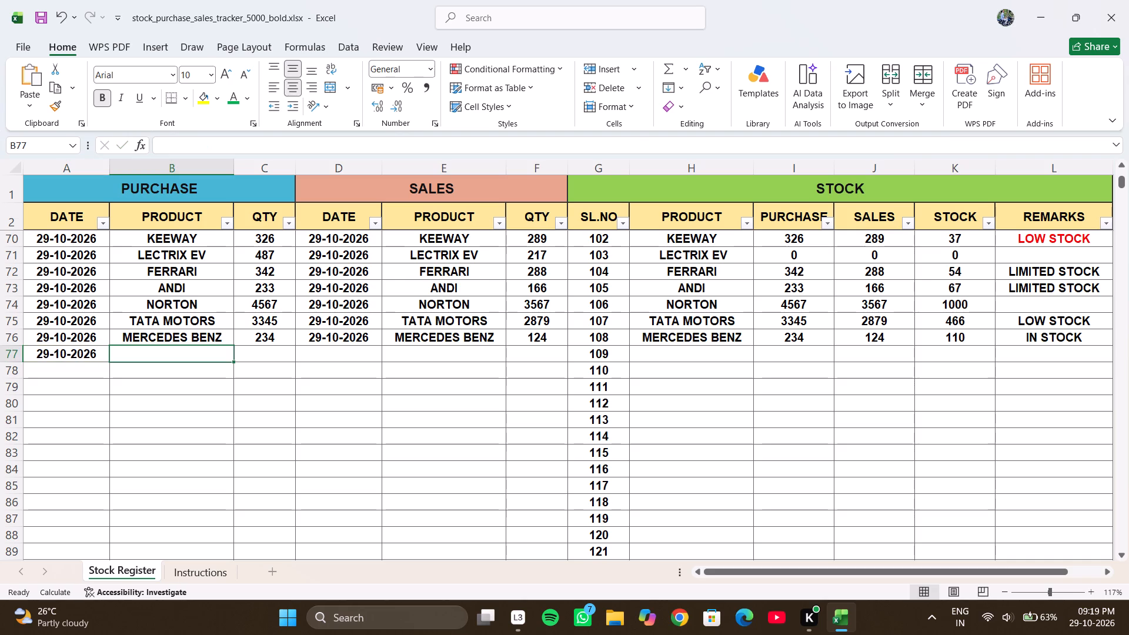
Enter the product ATHER with quantity 3744 in row 77 of the PURCHASE section.
{"action": "type", "text": "ATY"}
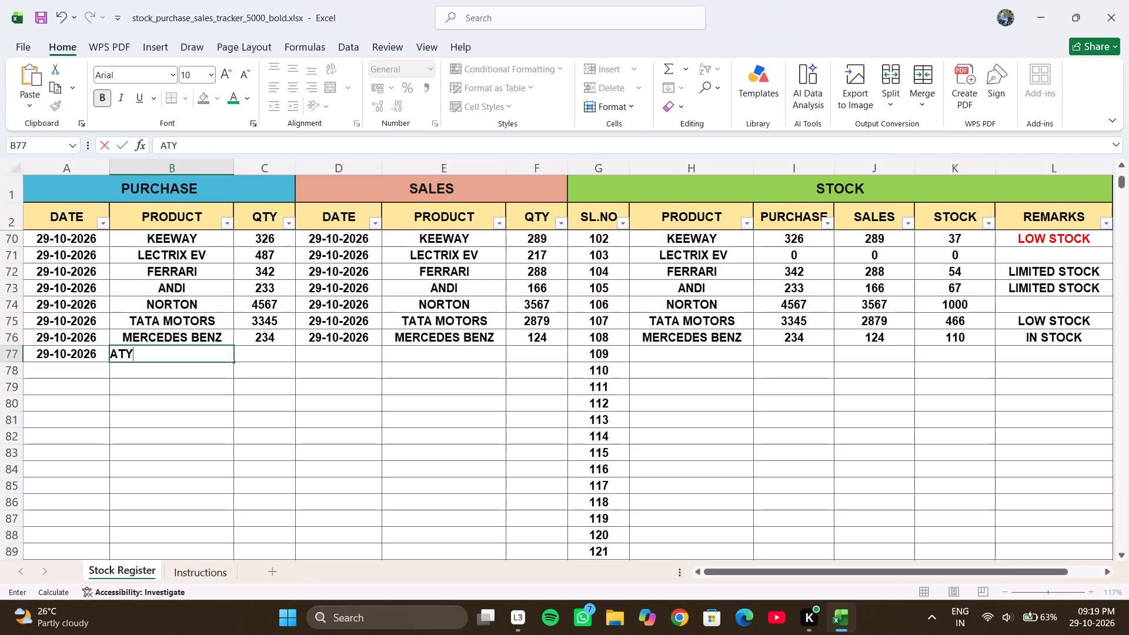
{"action": "key", "text": "BackSpace"}
{"action": "type", "text": "HER"}
{"action": "key", "text": "Right"}
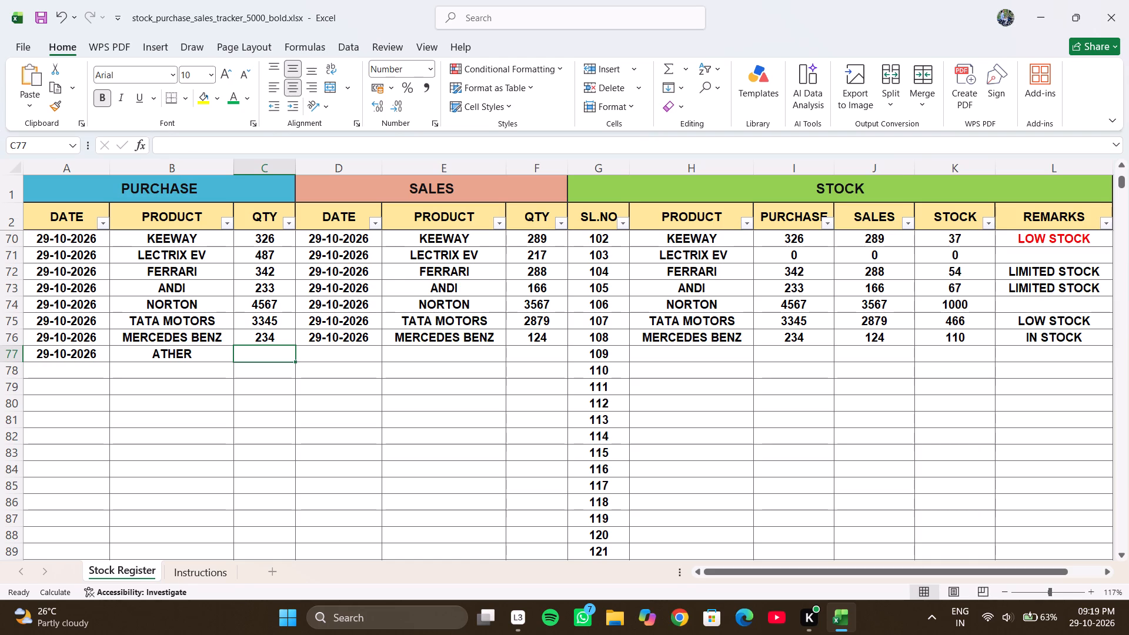
{"action": "key", "text": "3"}
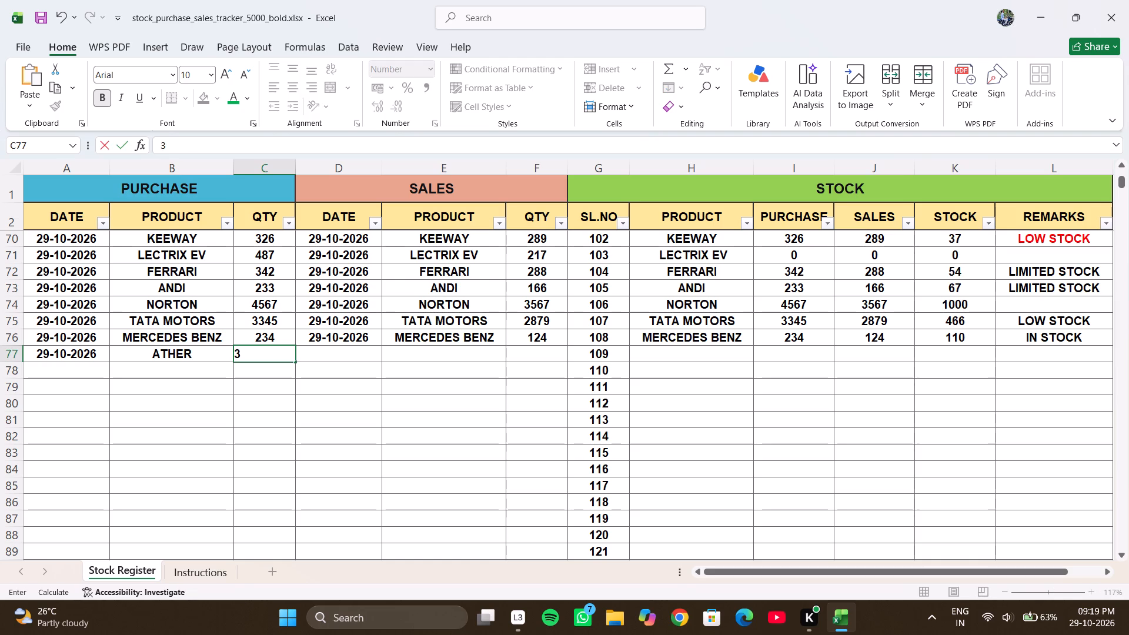
{"action": "key", "text": "7"}
{"action": "type", "text": "44"}
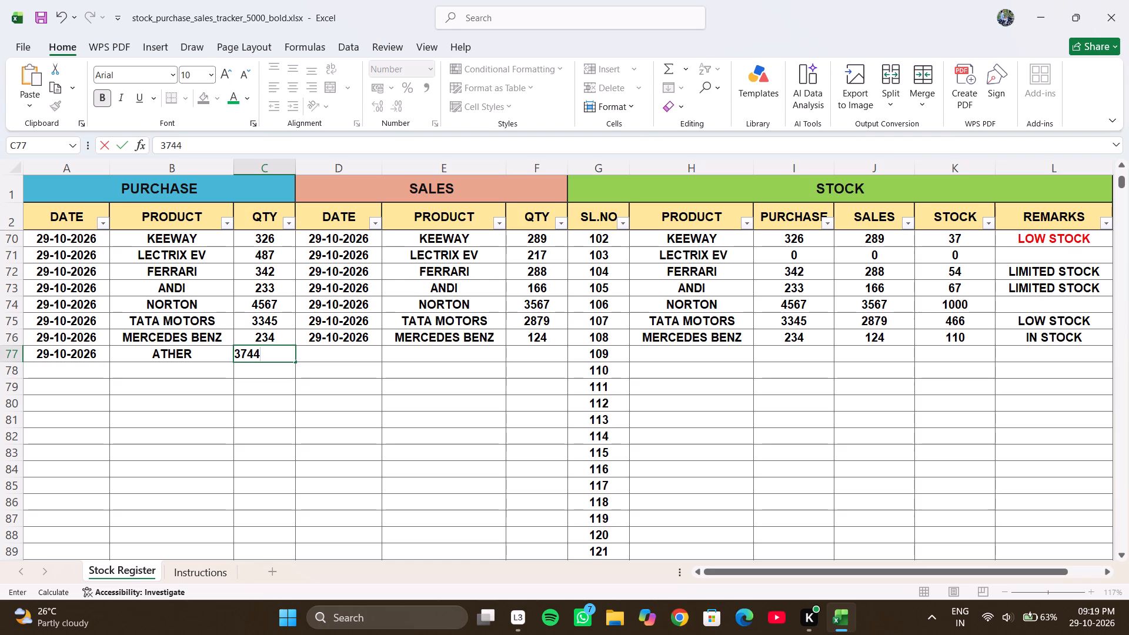
{"action": "key", "text": "Right"}
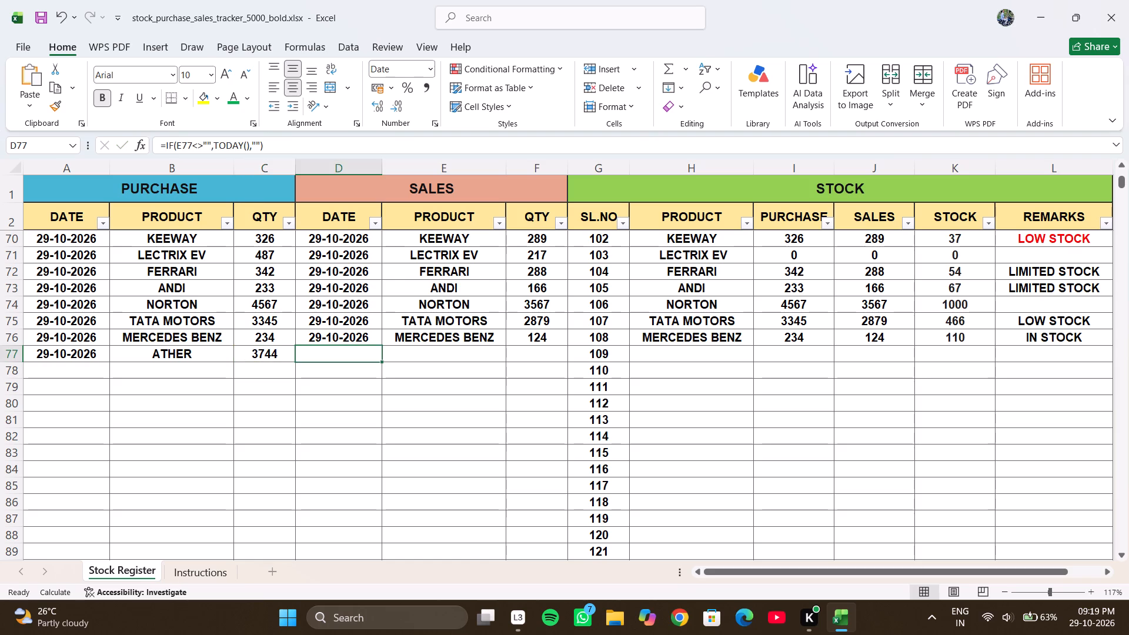
Enter the date 29-10-2026, product ATHER and quantity 2970 in row 77 of the SALES section.
{"action": "type", "text": "29-"}
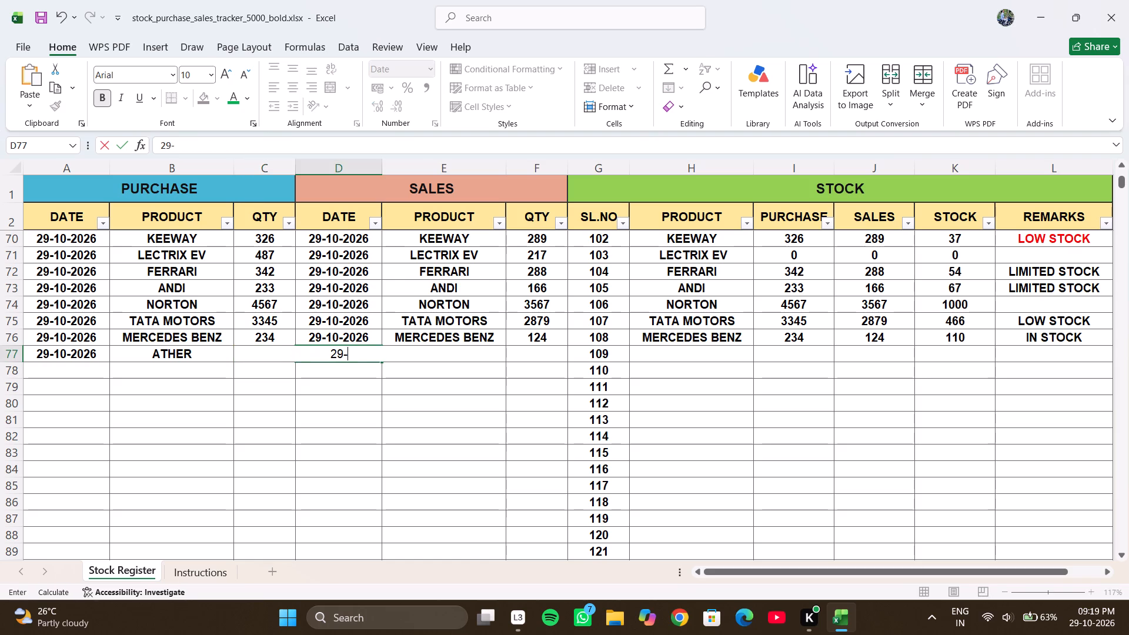
{"action": "key", "text": "1"}
{"action": "key", "text": "0"}
{"action": "key", "text": "minus"}
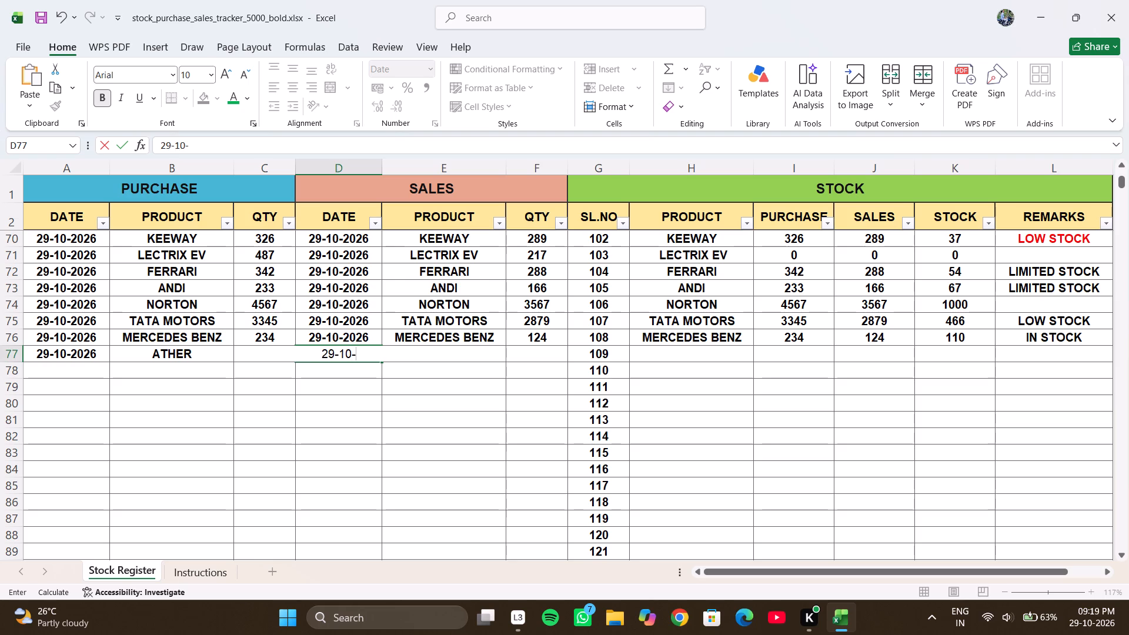
{"action": "type", "text": "2026"}
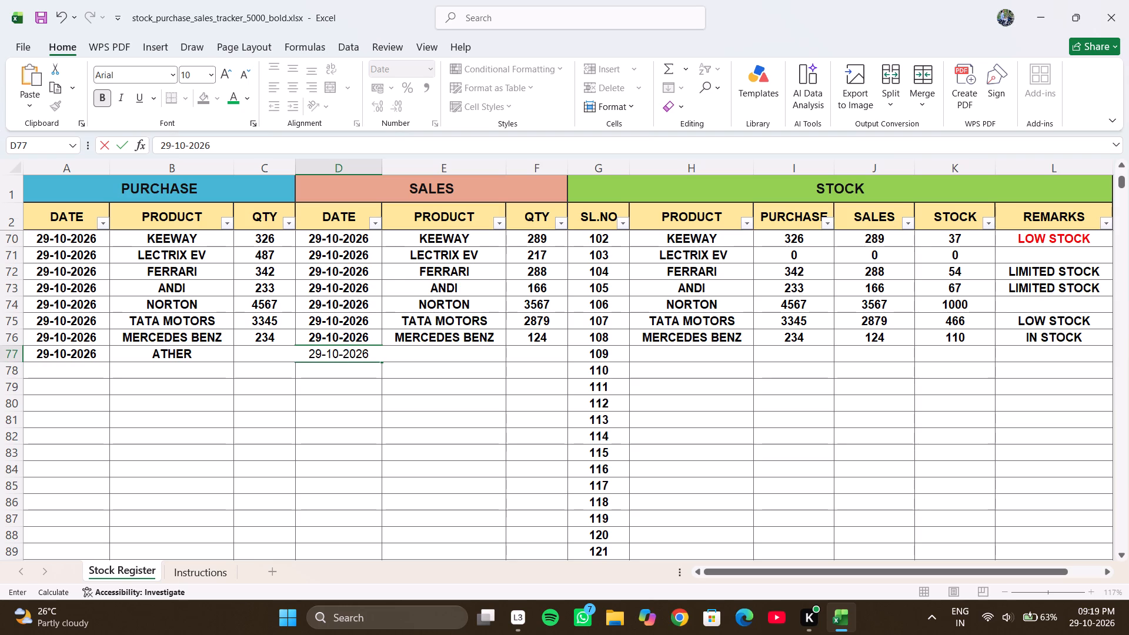
{"action": "key", "text": "Right"}
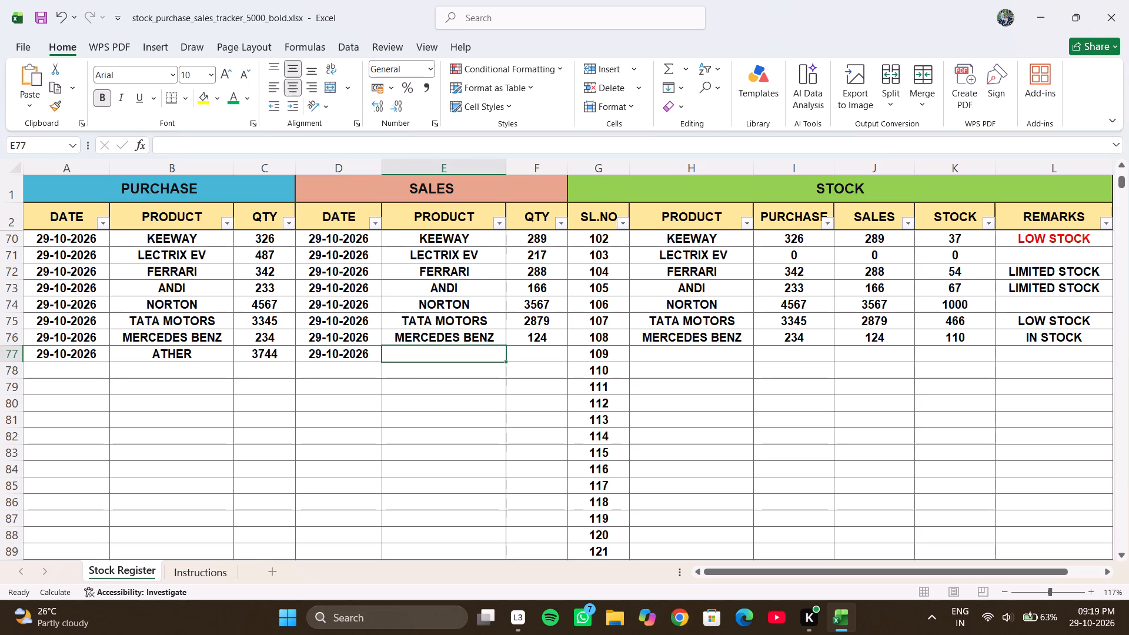
{"action": "type", "text": "ATHER"}
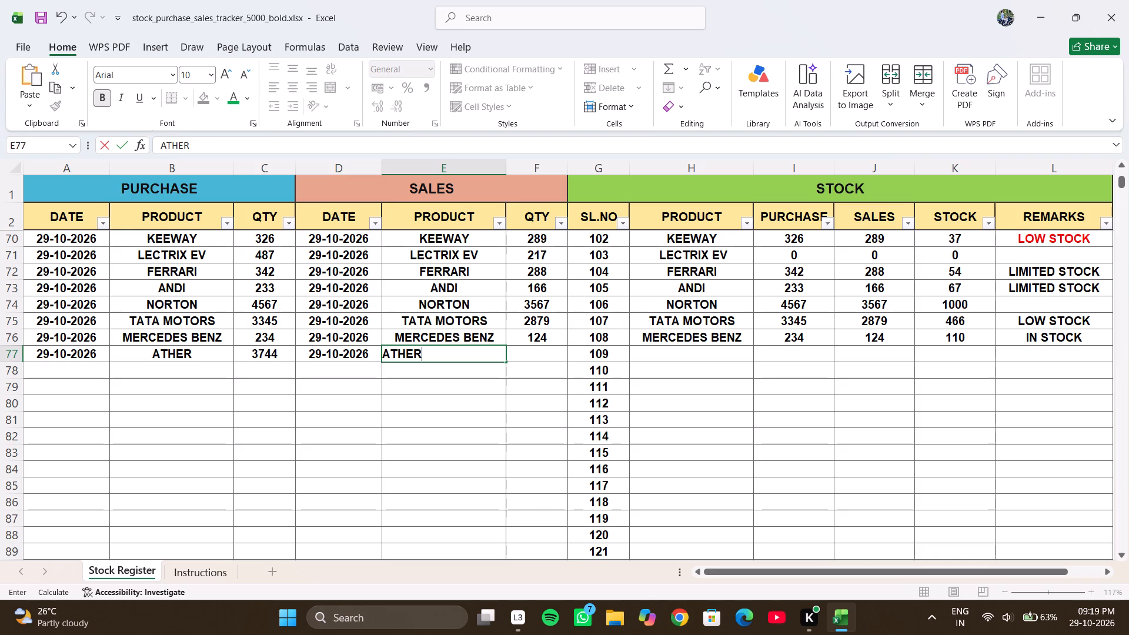
{"action": "key", "text": "Right"}
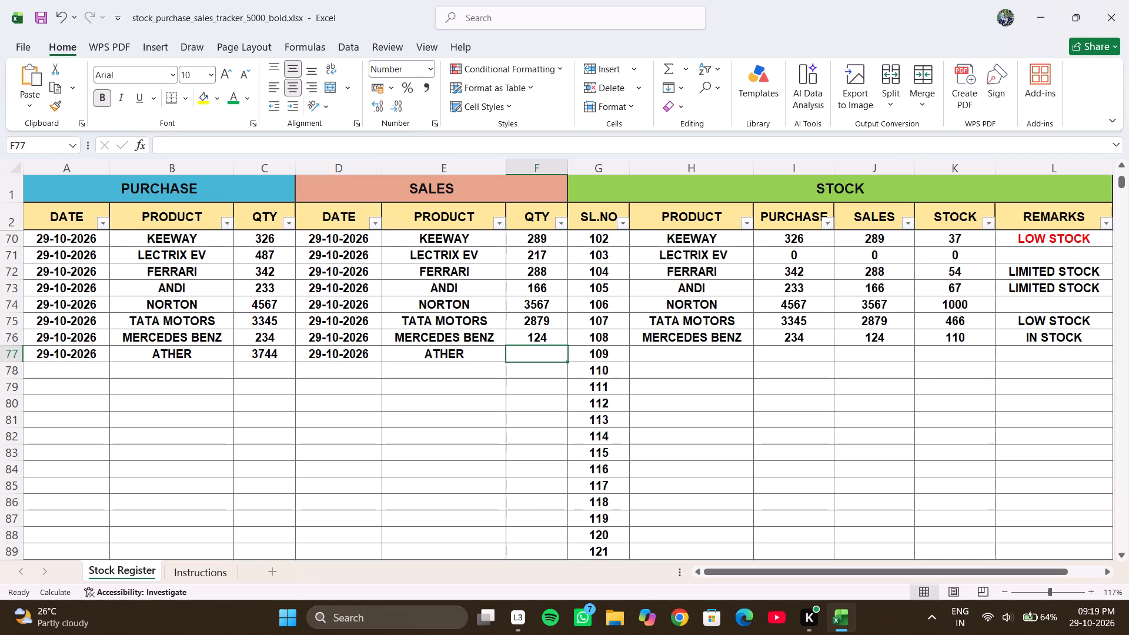
{"action": "key", "text": "2"}
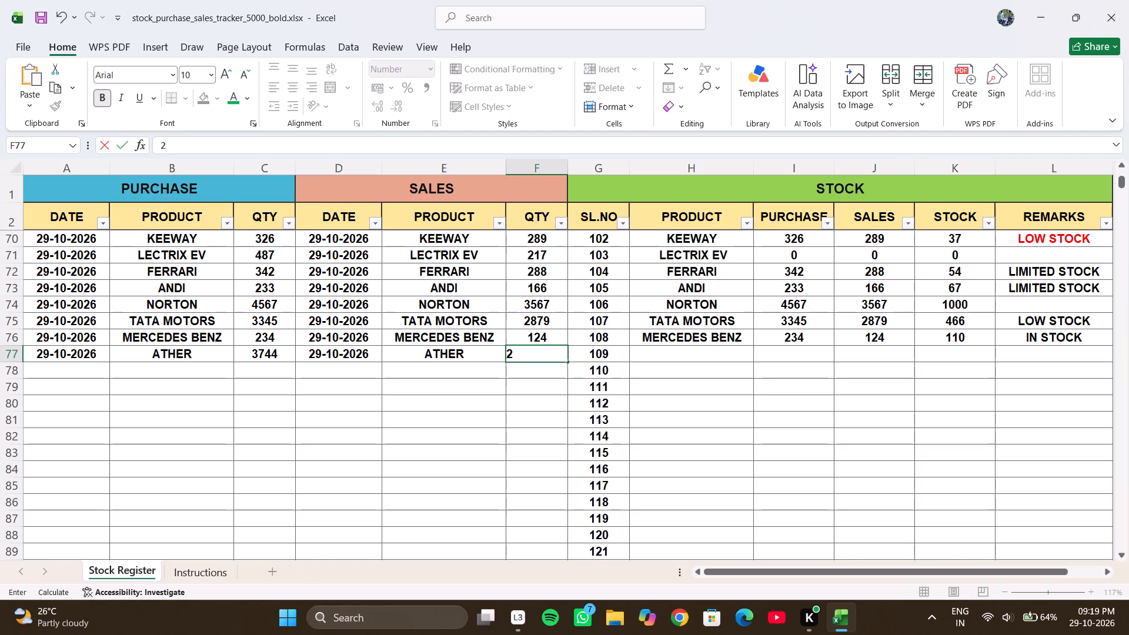
{"action": "key", "text": "9"}
{"action": "type", "text": "70"}
{"action": "key", "text": "Right"}
Enter the product ATHER in row 77 of the STOCK section.
{"action": "key", "text": "Right"}
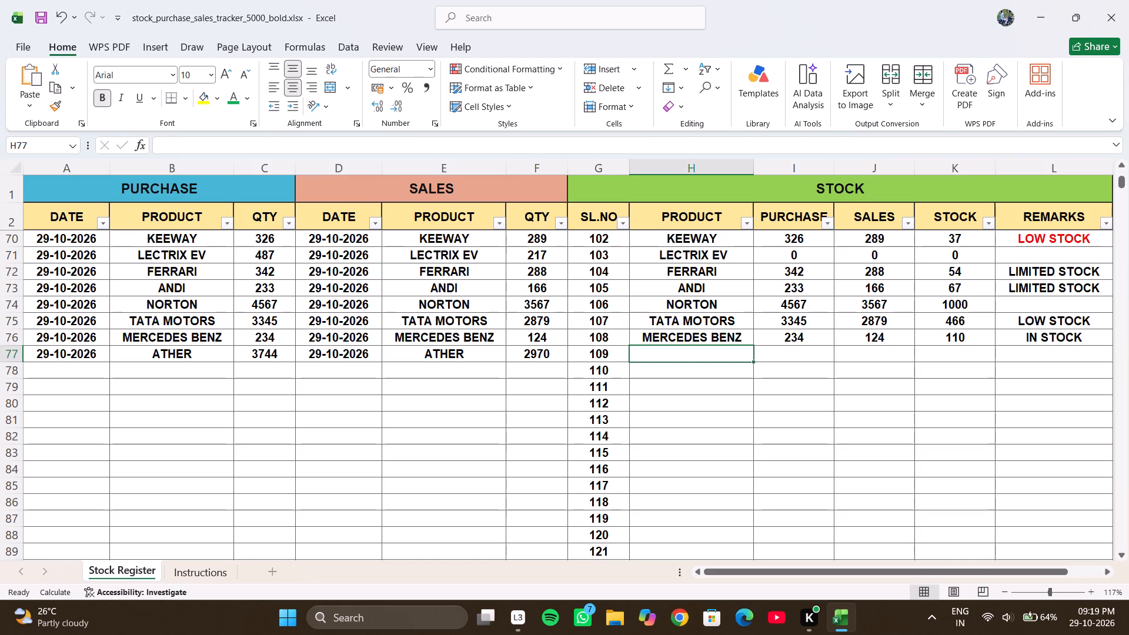
{"action": "type", "text": "ATH"}
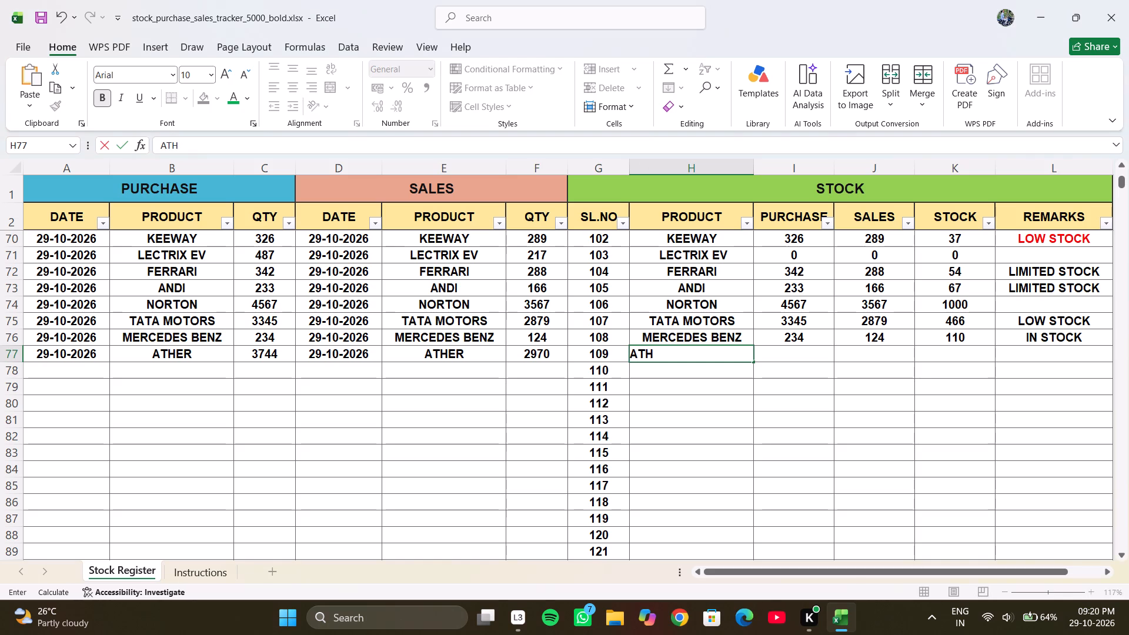
{"action": "type", "text": "ER"}
{"action": "key", "text": "Right"}
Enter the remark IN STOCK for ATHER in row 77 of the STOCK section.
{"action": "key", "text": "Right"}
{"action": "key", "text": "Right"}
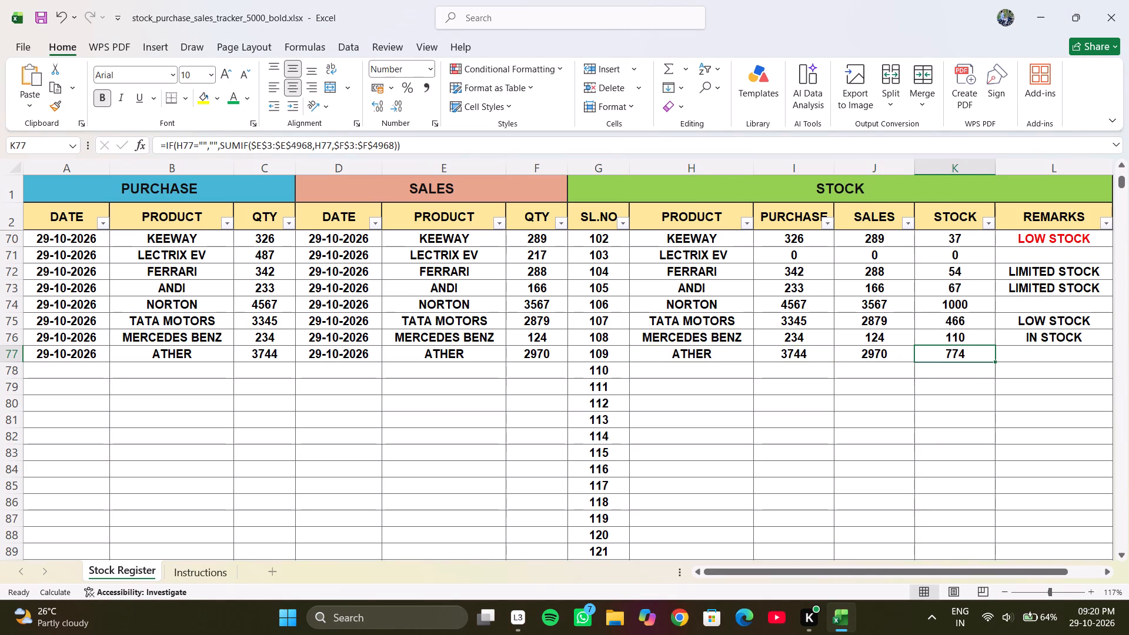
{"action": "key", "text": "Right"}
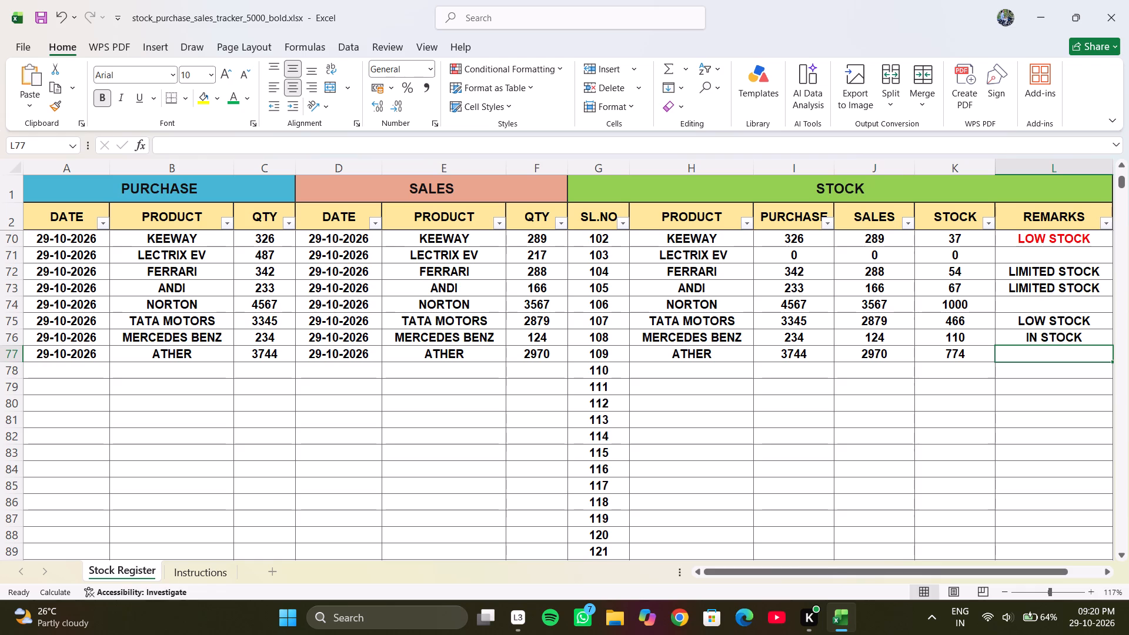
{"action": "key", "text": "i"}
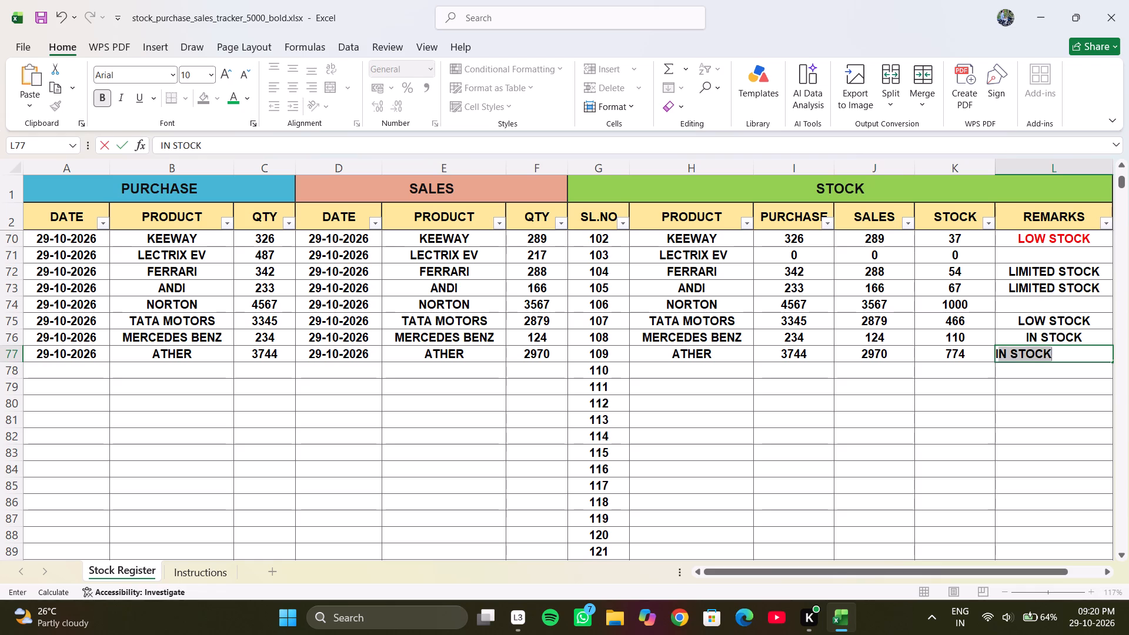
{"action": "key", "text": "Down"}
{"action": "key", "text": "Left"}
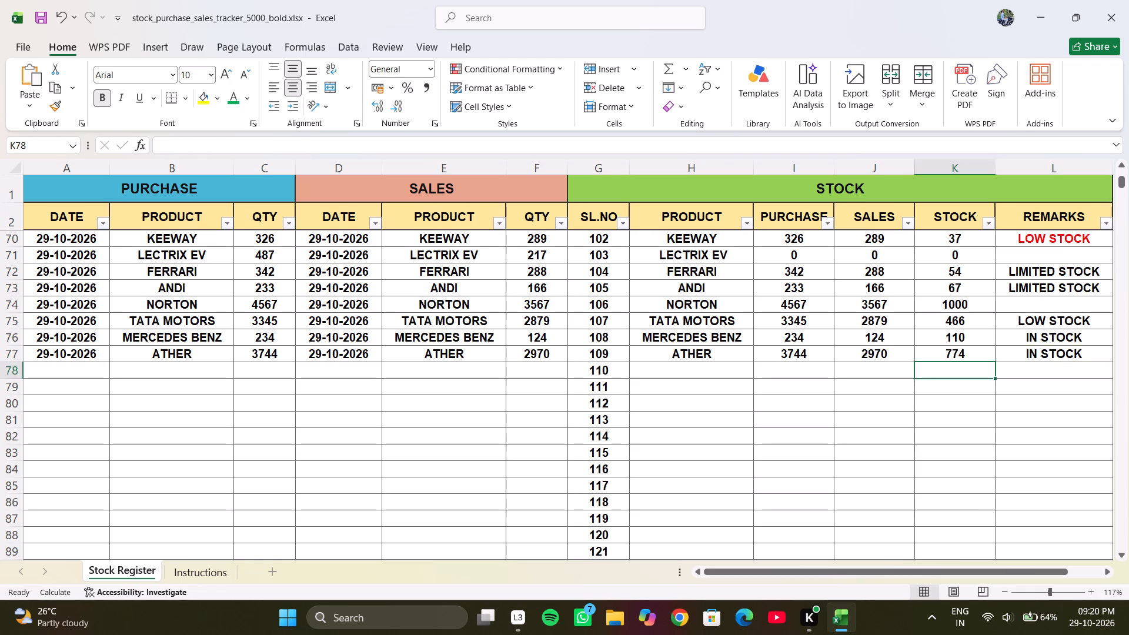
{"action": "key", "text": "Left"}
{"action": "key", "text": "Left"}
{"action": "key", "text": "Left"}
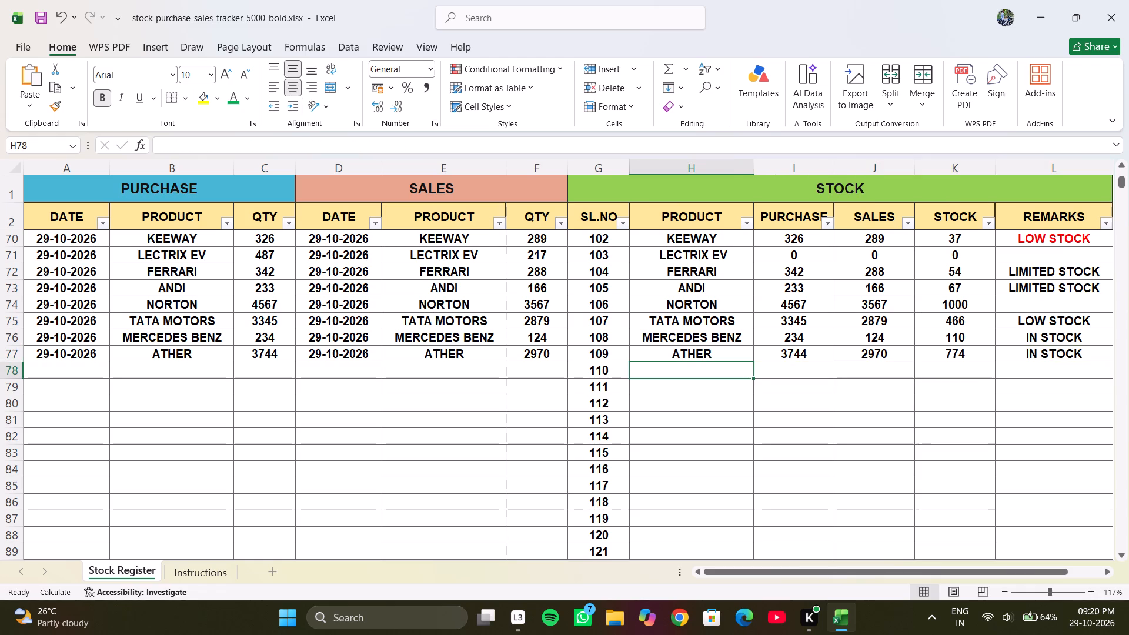
Replace the remark for ATHER in row 77 of the STOCK section with LOW STOCK.
{"action": "key", "text": "Right"}
{"action": "key", "text": "Right"}
{"action": "key", "text": "Right"}
{"action": "key", "text": "Right"}
{"action": "key", "text": "Up"}
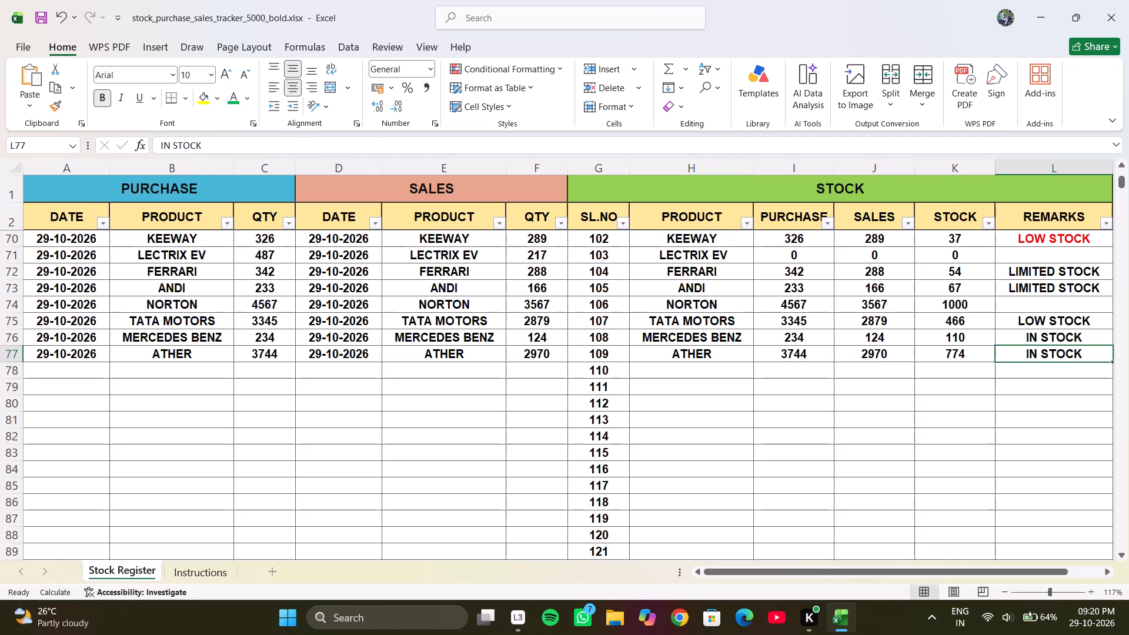
{"action": "key", "text": "BackSpace"}
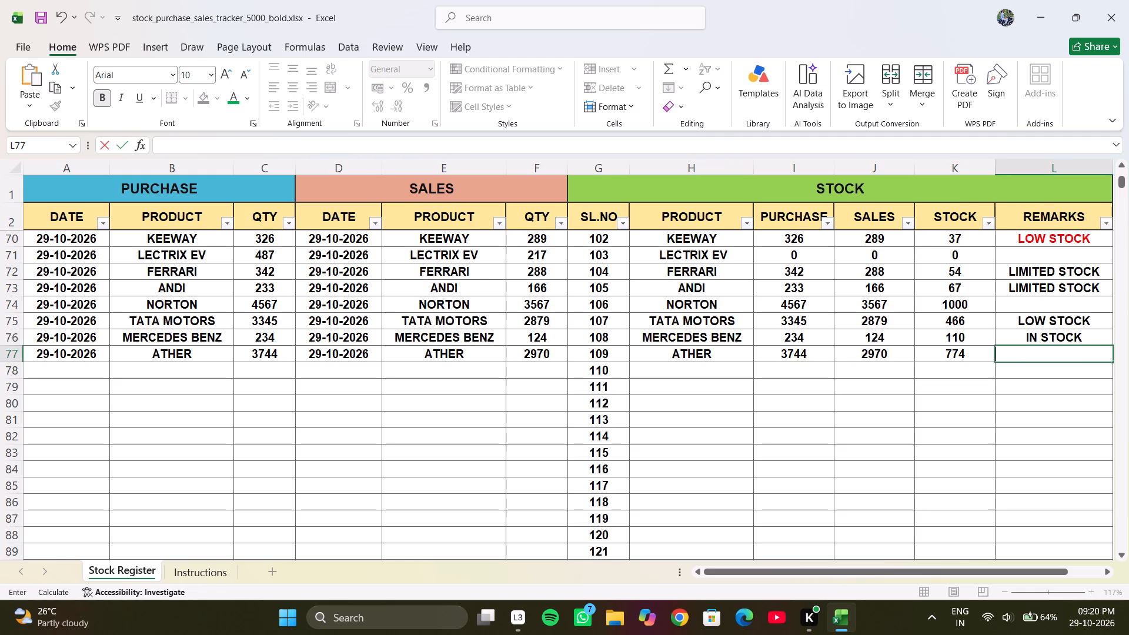
{"action": "type", "text": "L0O"}
{"action": "key", "text": "BackSpace"}
{"action": "key", "text": "BackSpace"}
{"action": "key", "text": "p"}
{"action": "key", "text": "BackSpace"}
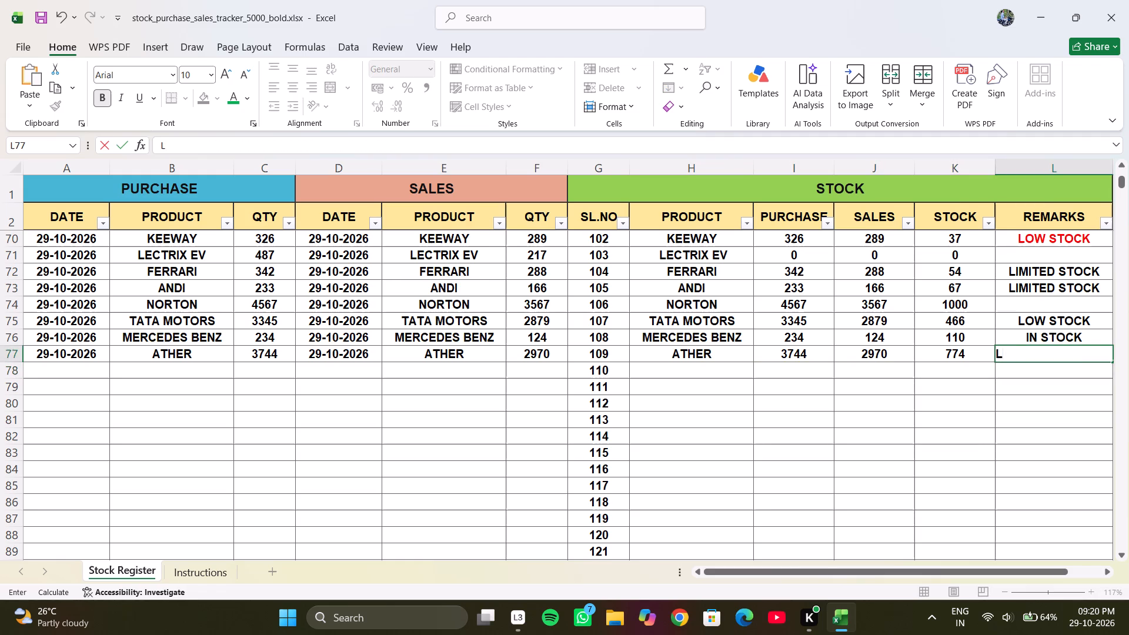
{"action": "type", "text": "OW S"}
{"action": "key", "text": "Down"}
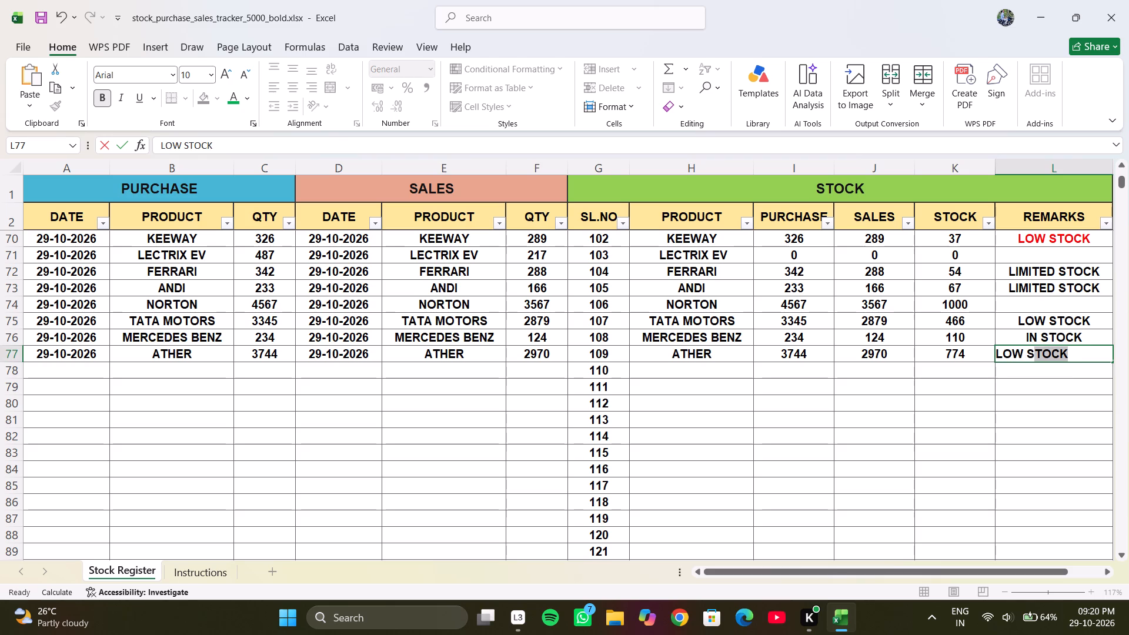
Enter the date 29-10-2026 and the product REVOLT in row 78 of the PURCHASE section.
{"action": "key", "text": "Left"}
{"action": "key", "text": "Left"}
{"action": "key", "text": "Left"}
{"action": "key", "text": "Left"}
{"action": "key", "text": "Left"}
{"action": "key", "text": "Left"}
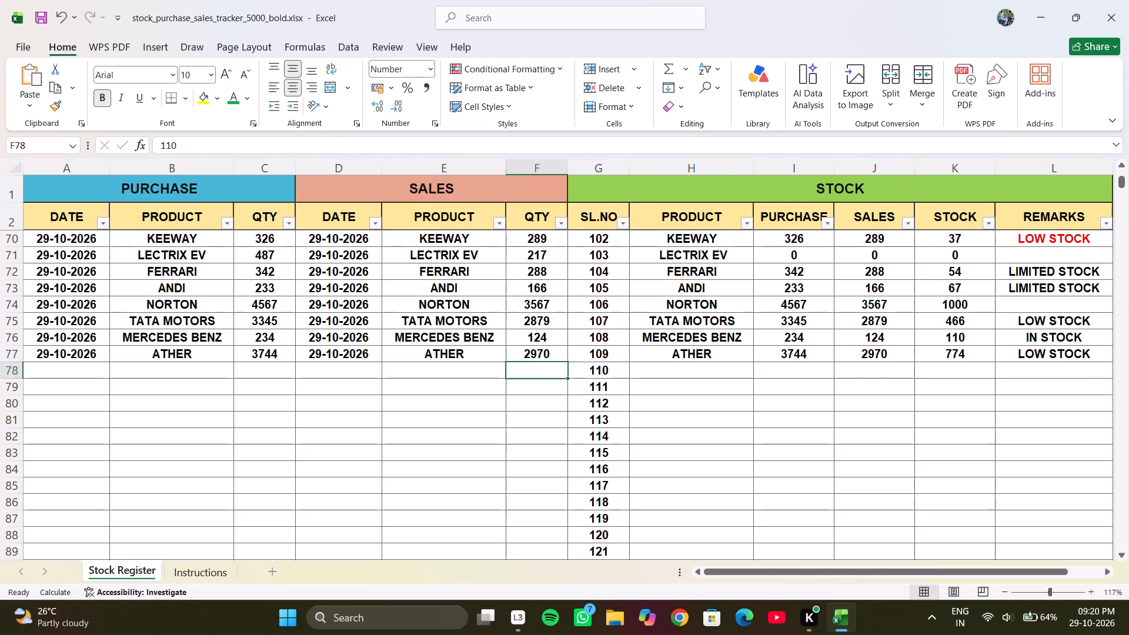
{"action": "key", "text": "Left"}
{"action": "key", "text": "Left"}
{"action": "key", "text": "Left"}
{"action": "key", "text": "Left"}
{"action": "key", "text": "Left"}
{"action": "key", "text": "Left"}
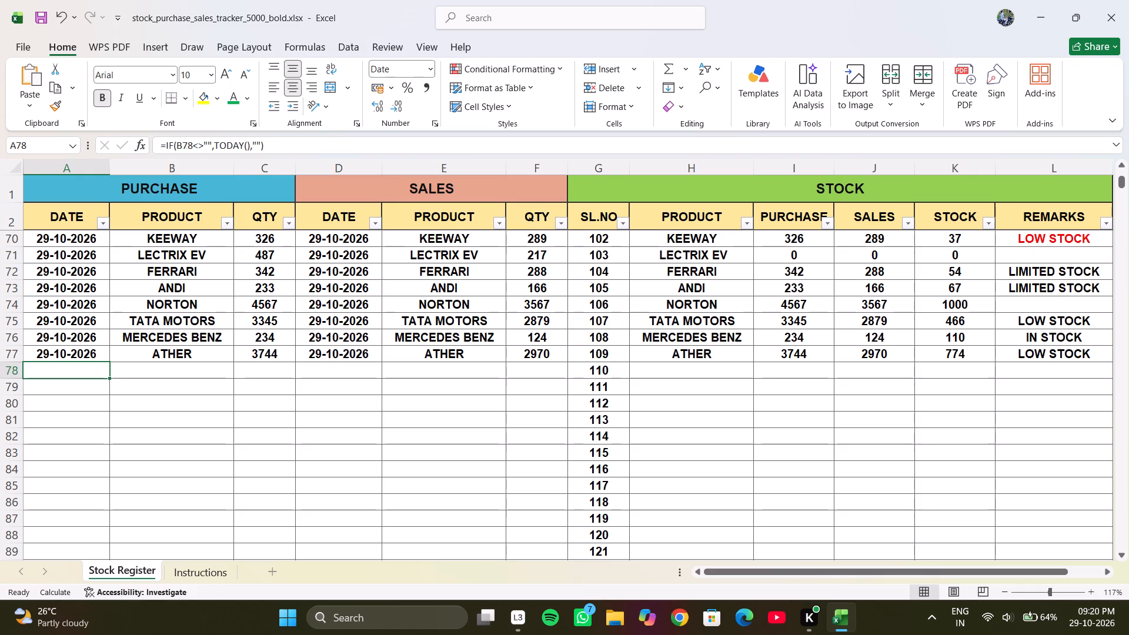
{"action": "type", "text": "29-"}
{"action": "type", "text": "10-"}
{"action": "type", "text": "2026"}
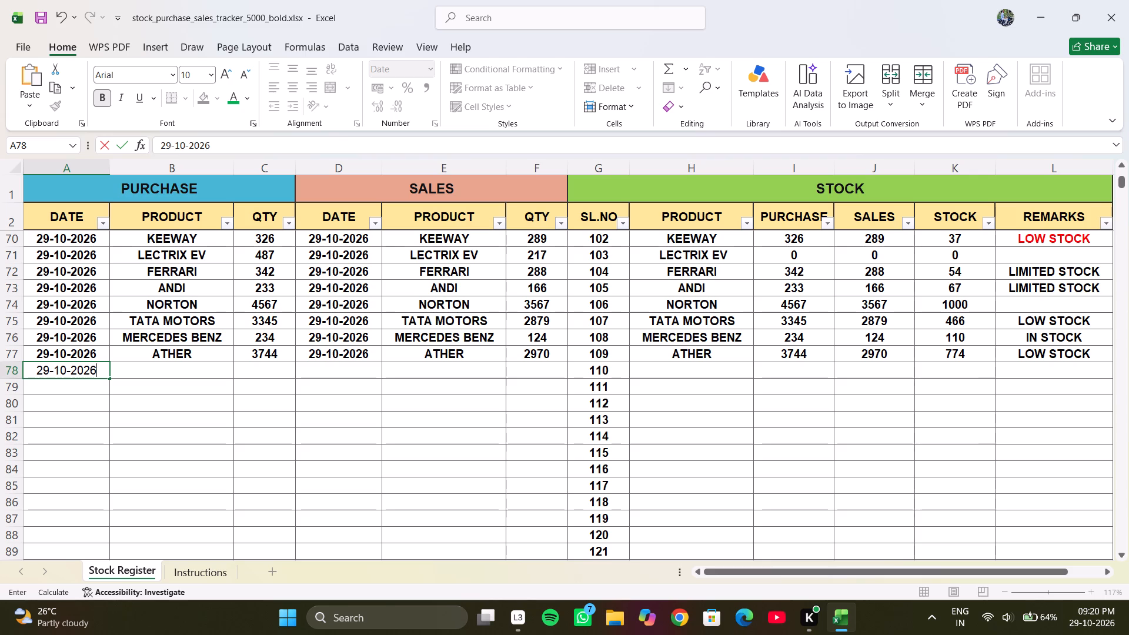
{"action": "key", "text": "Right"}
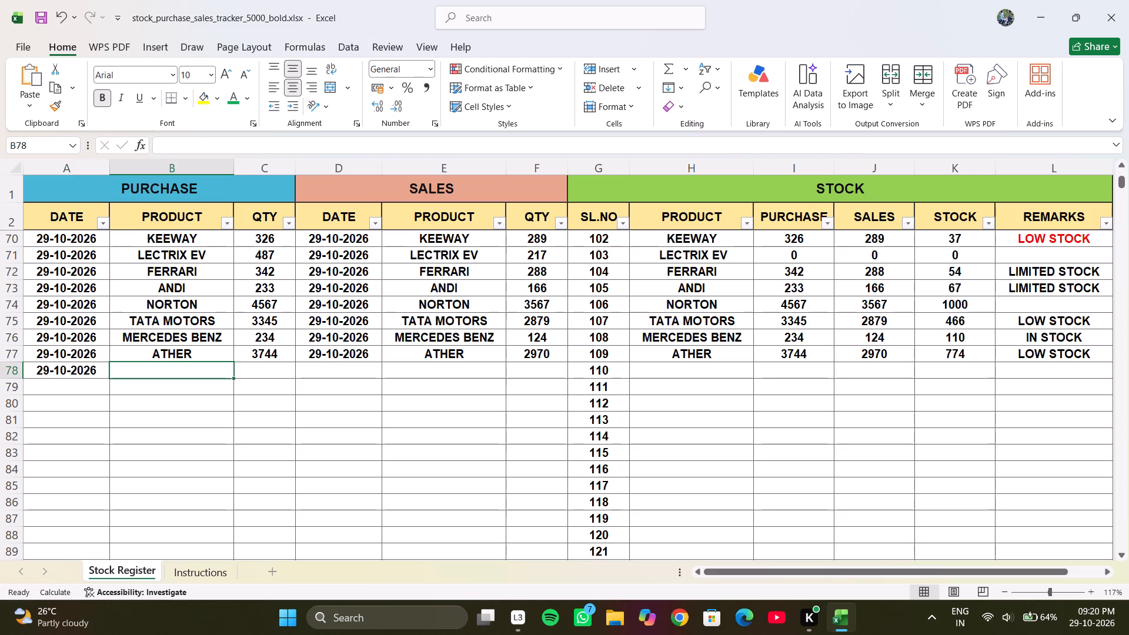
{"action": "type", "text": "REVOL"}
{"action": "key", "text": "t"}
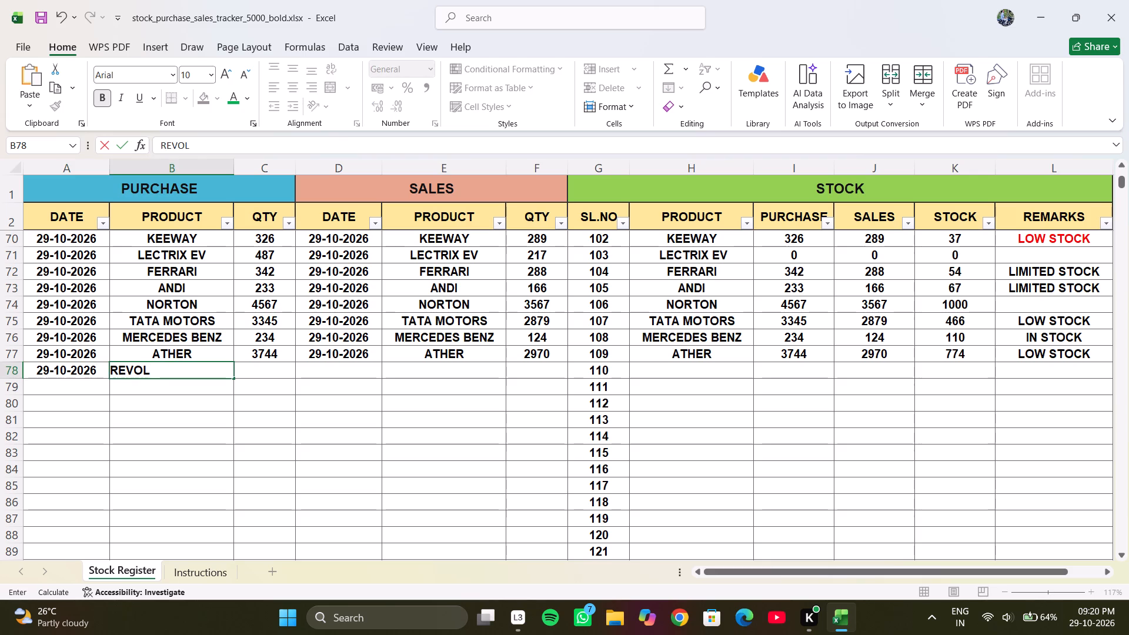
{"action": "key", "text": "Right"}
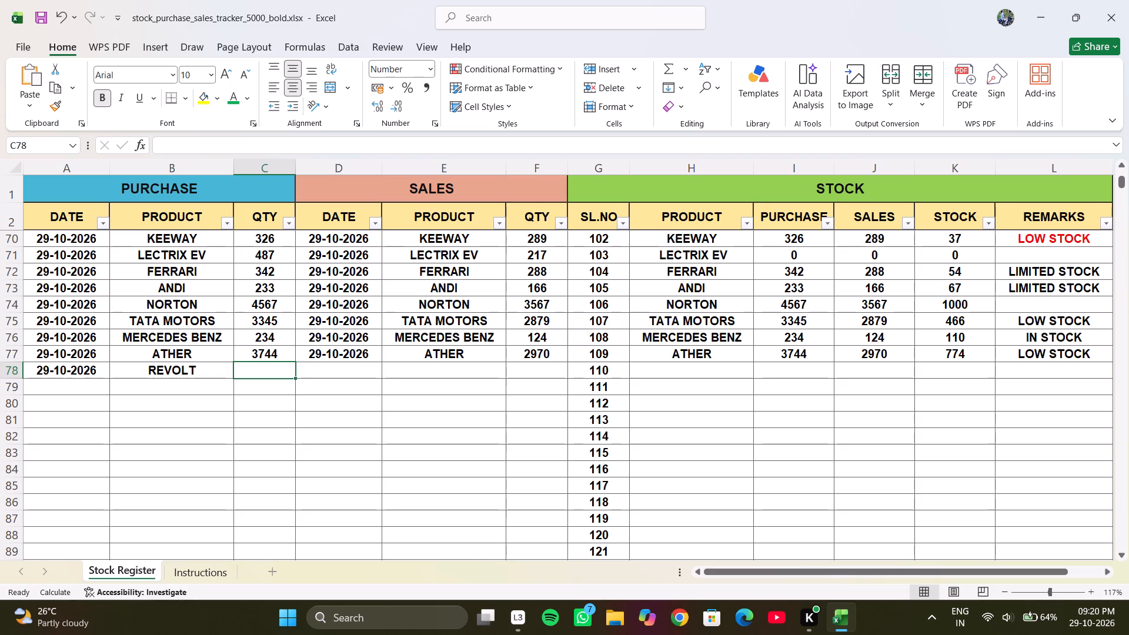
Enter the purchase quantity 2345 for REVOLT in row 78.
{"action": "type", "text": "2345"}
{"action": "key", "text": "Right"}
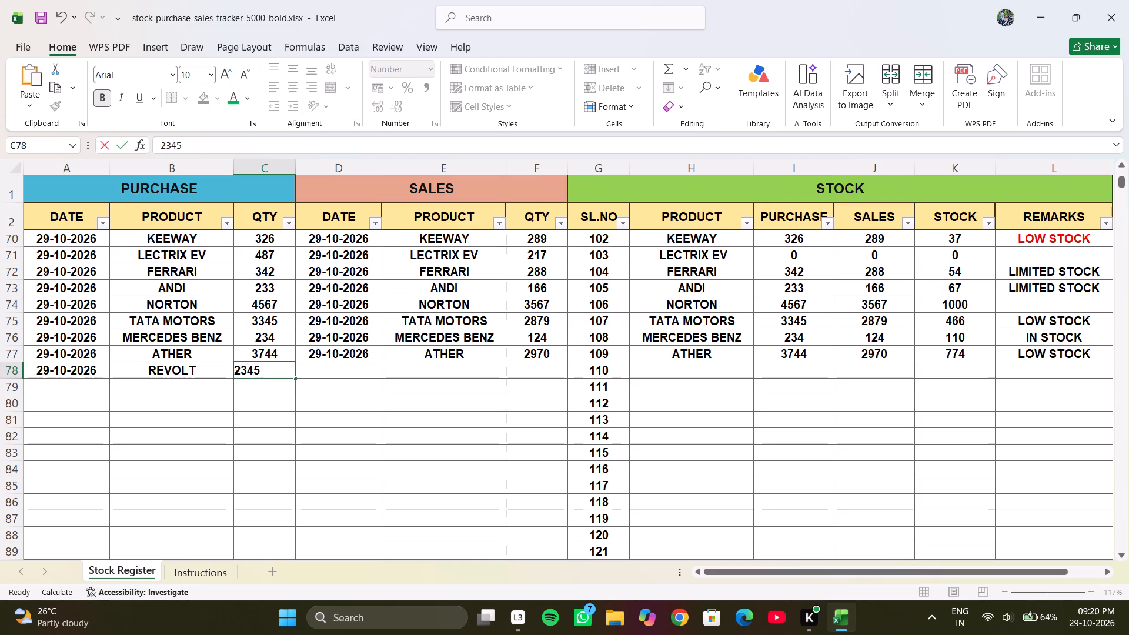
Enter the date 29-10-2026 and the product REVOLT in row 78 of the SALES section.
{"action": "type", "text": "29-"}
{"action": "key", "text": "1"}
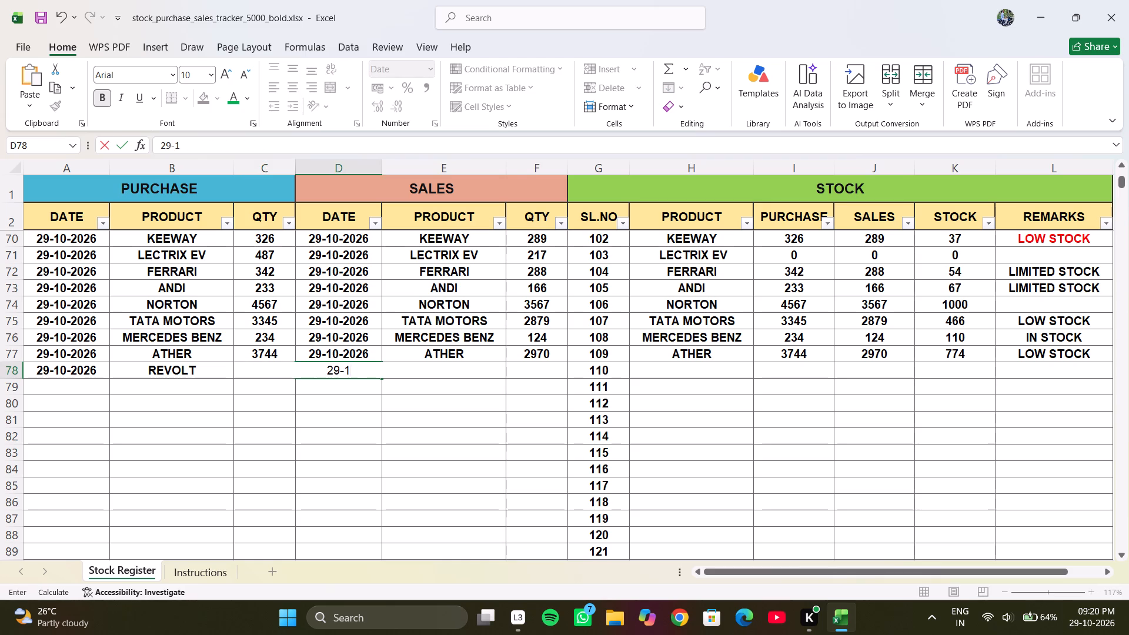
{"action": "type", "text": "0-"}
{"action": "key", "text": "1"}
{"action": "key", "text": "BackSpace"}
{"action": "type", "text": "230"}
{"action": "key", "text": "BackSpace"}
{"action": "key", "text": "BackSpace"}
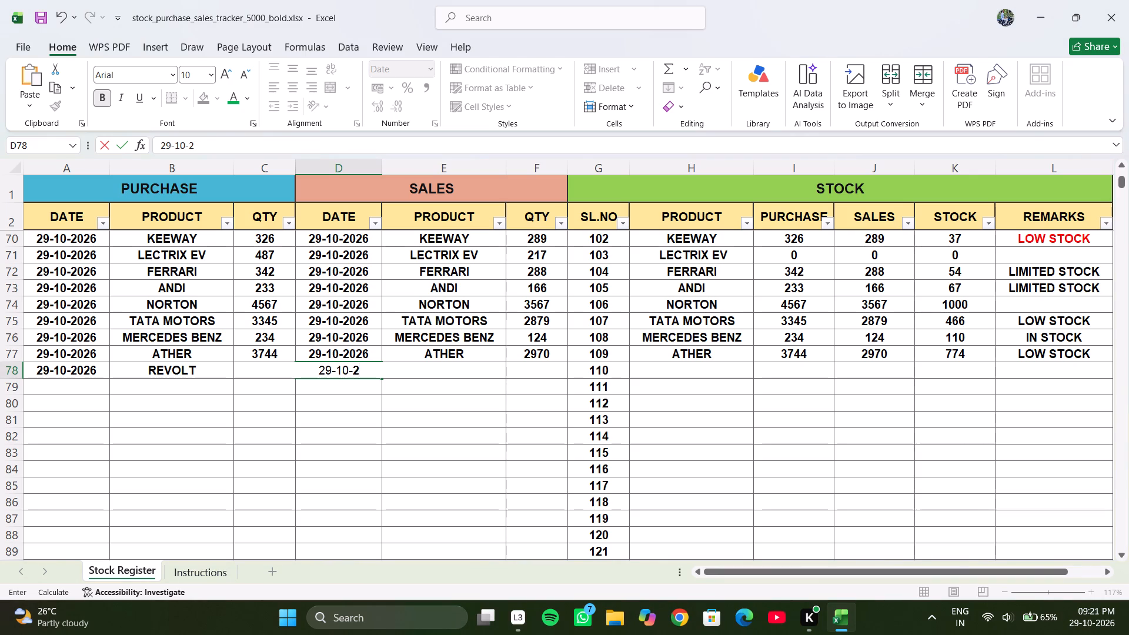
{"action": "type", "text": "026"}
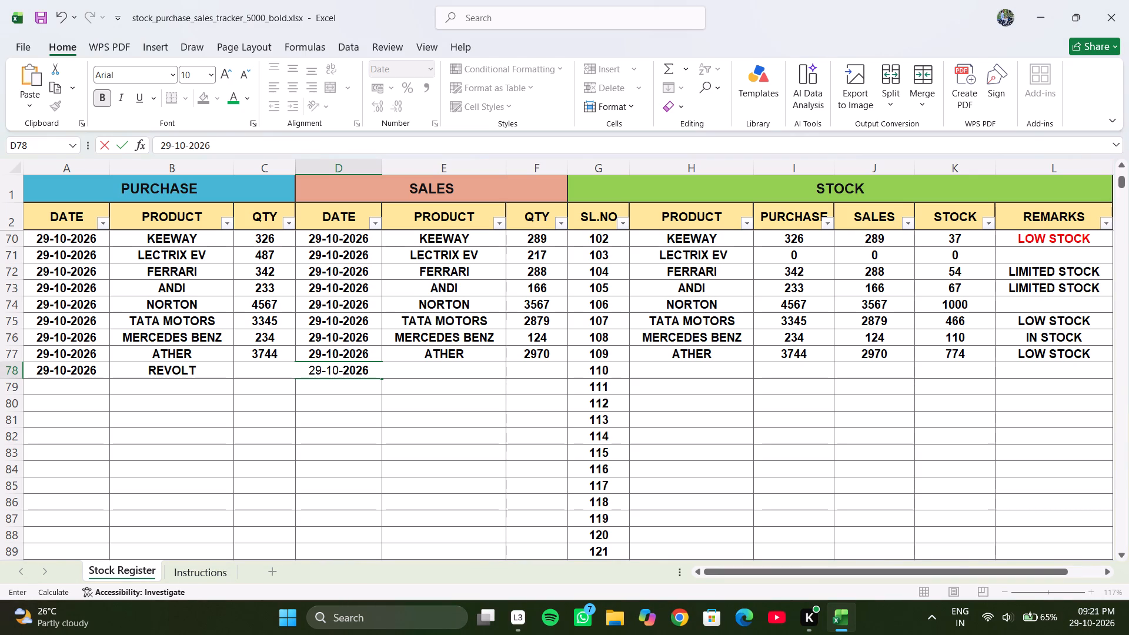
{"action": "key", "text": "Right"}
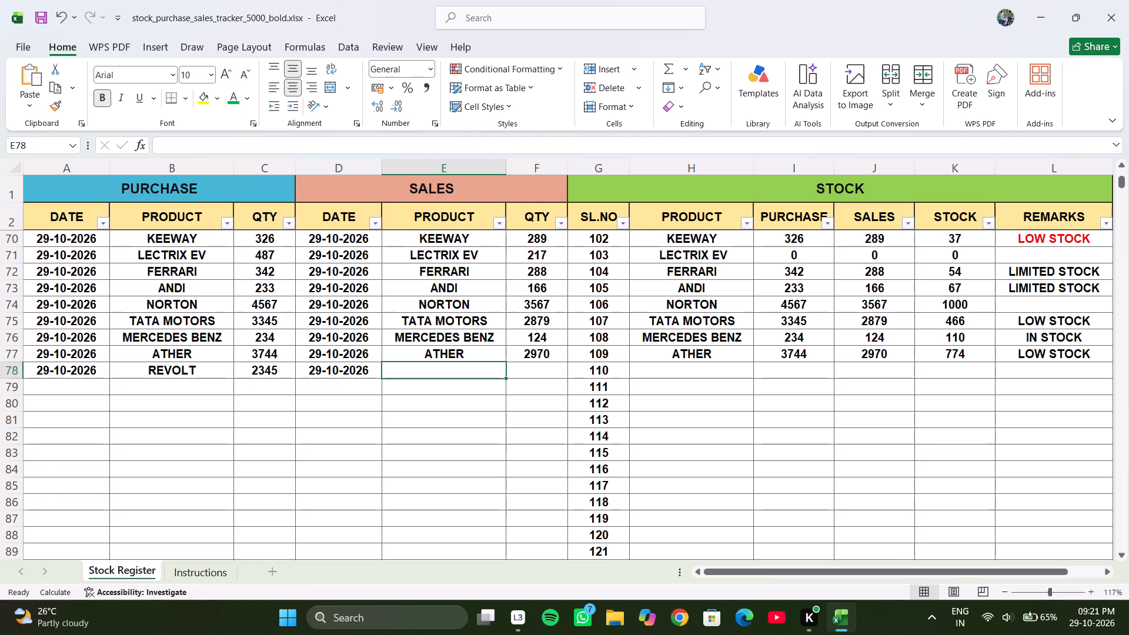
{"action": "type", "text": "REVOL"}
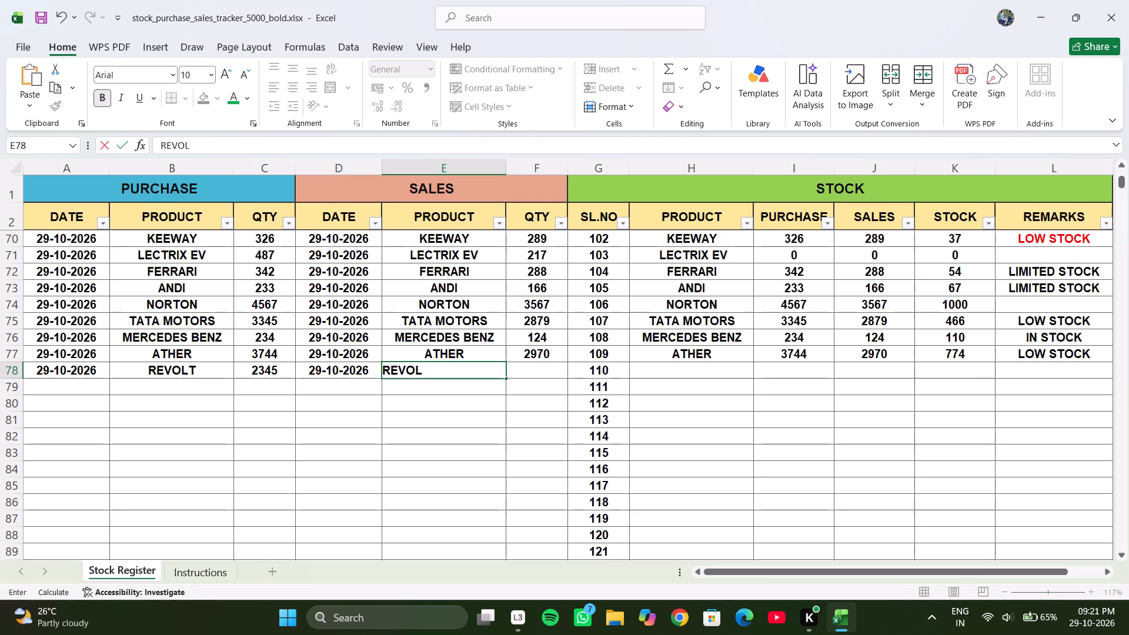
{"action": "key", "text": "t"}
{"action": "key", "text": "Right"}
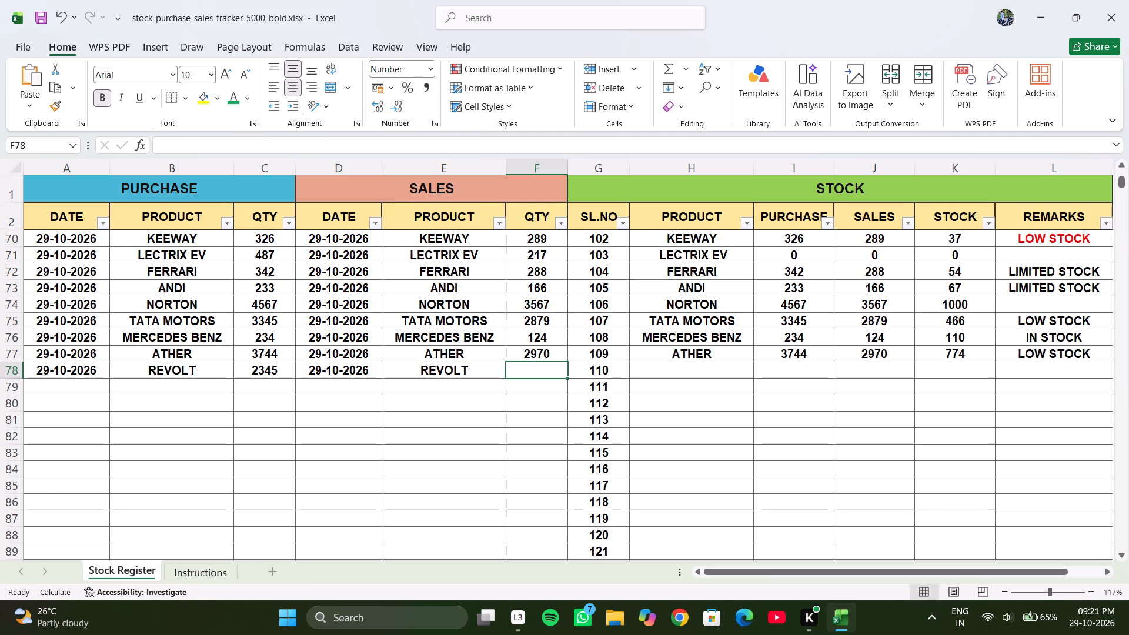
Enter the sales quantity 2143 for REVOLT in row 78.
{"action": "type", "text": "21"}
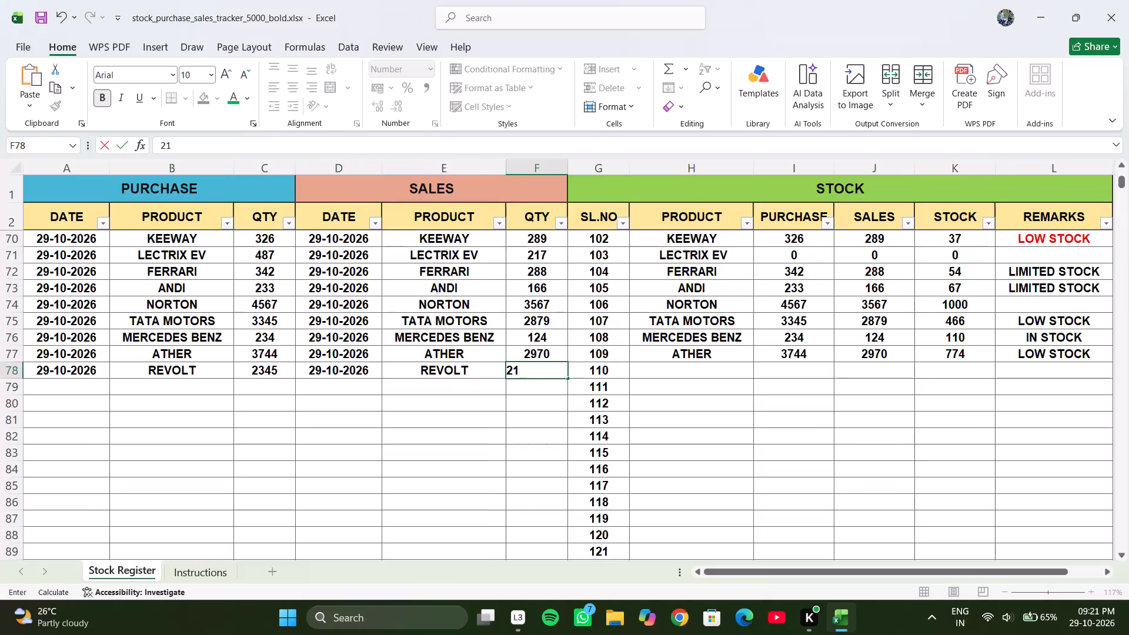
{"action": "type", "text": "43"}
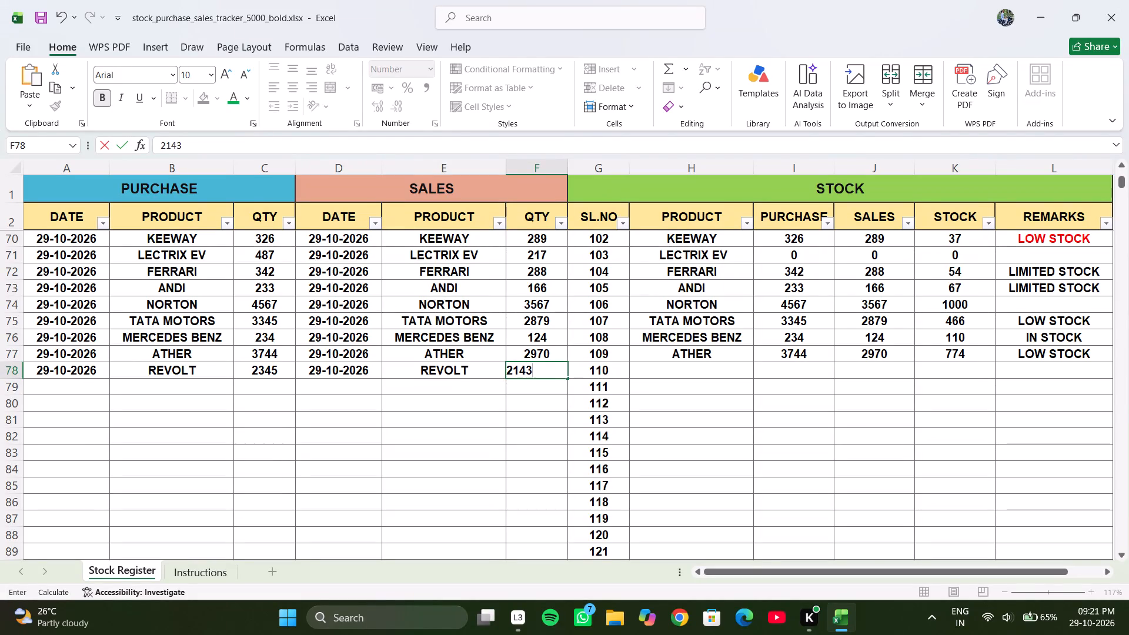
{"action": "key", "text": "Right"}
Enter the product REVOLT in row 78 of the STOCK section.
{"action": "key", "text": "Right"}
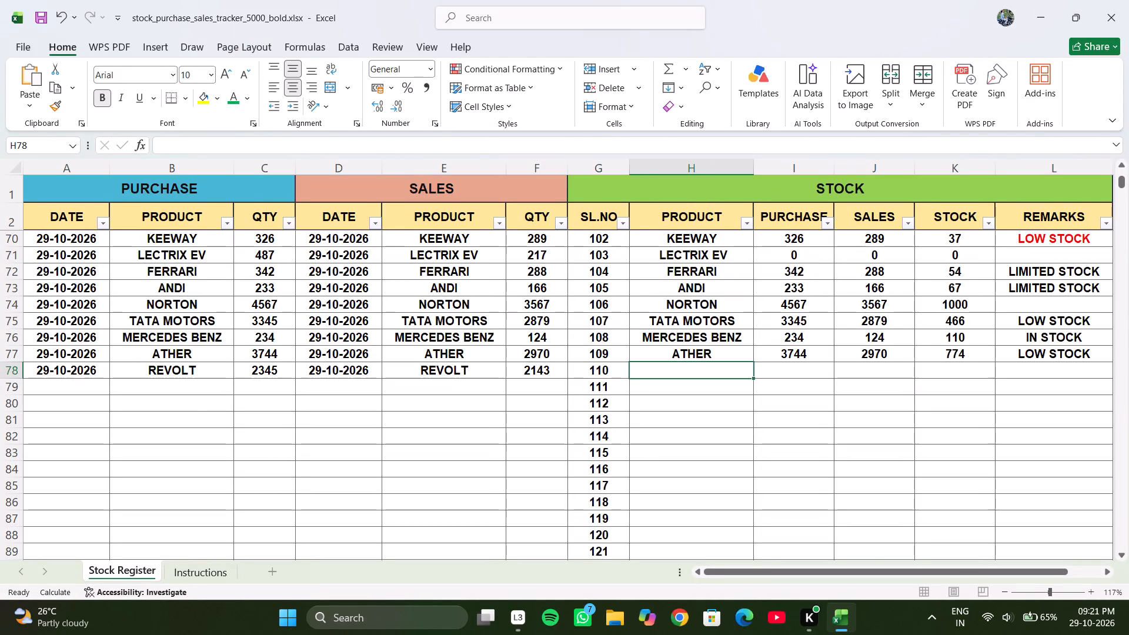
{"action": "type", "text": "RE"}
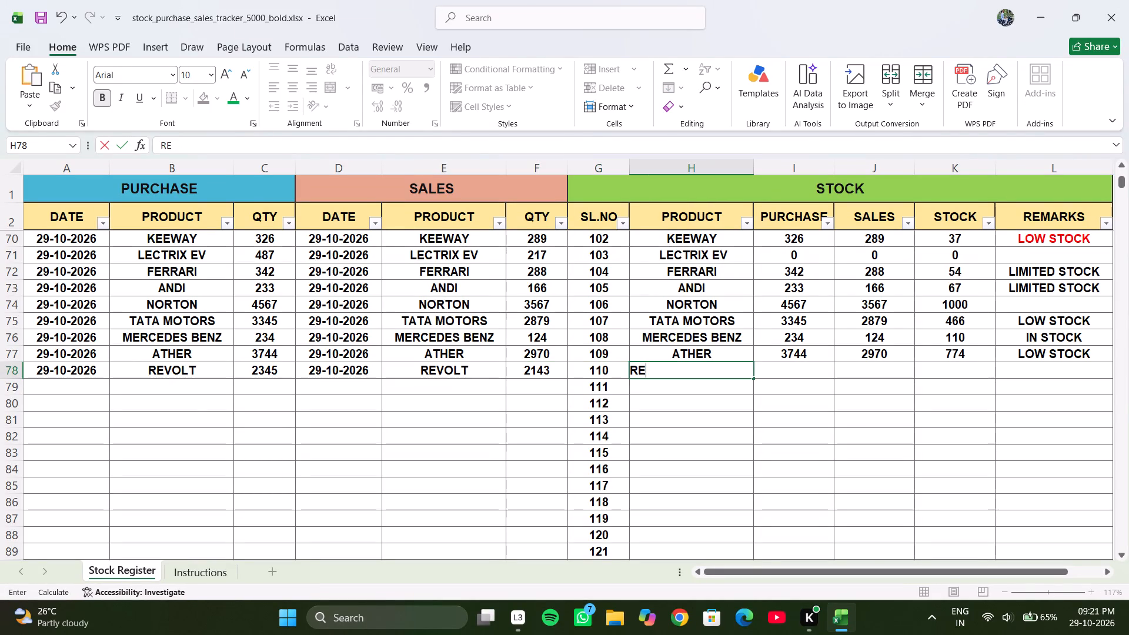
{"action": "type", "text": "VOL"}
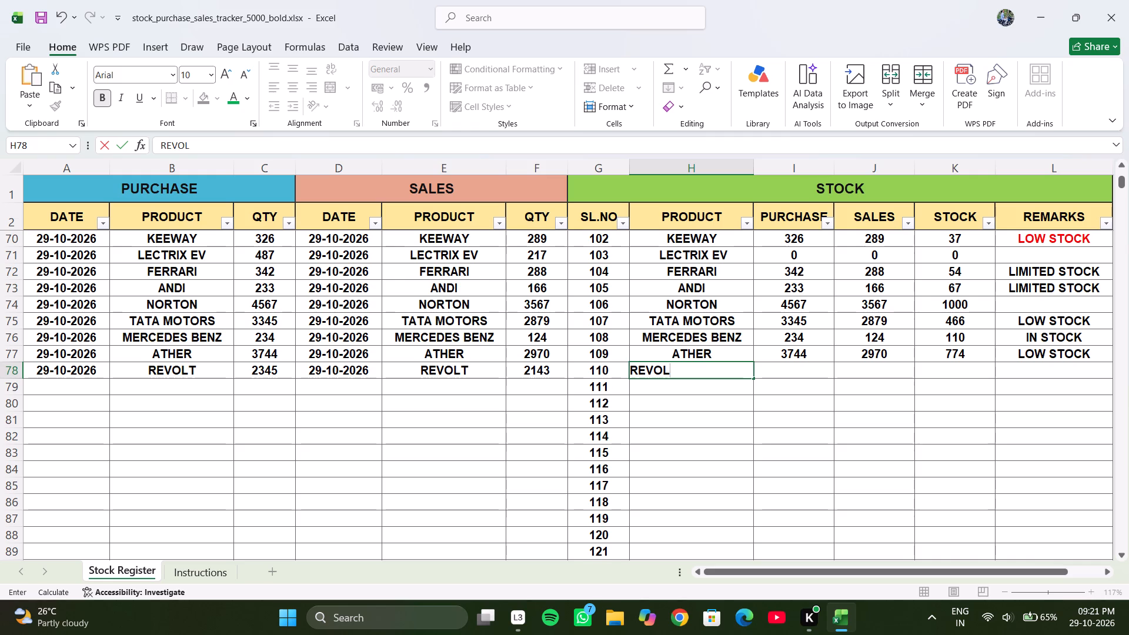
{"action": "key", "text": "t"}
{"action": "key", "text": "Left"}
Replace the quantity for REVOLT in row 78 of the SALES section with 1238.
{"action": "key", "text": "Left"}
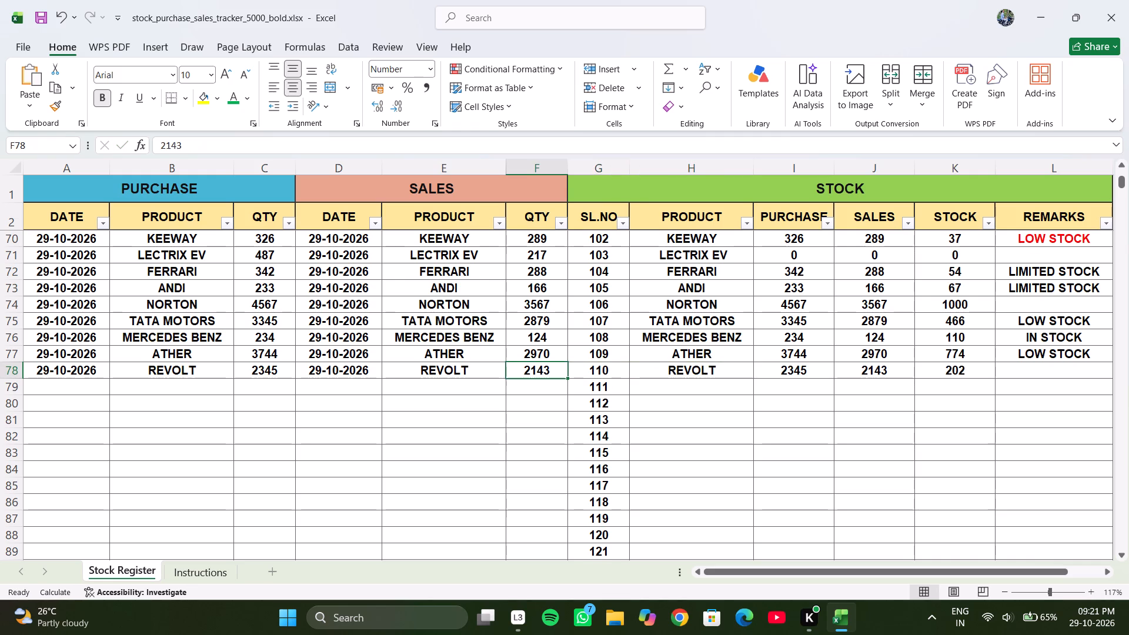
{"action": "key", "text": "BackSpace"}
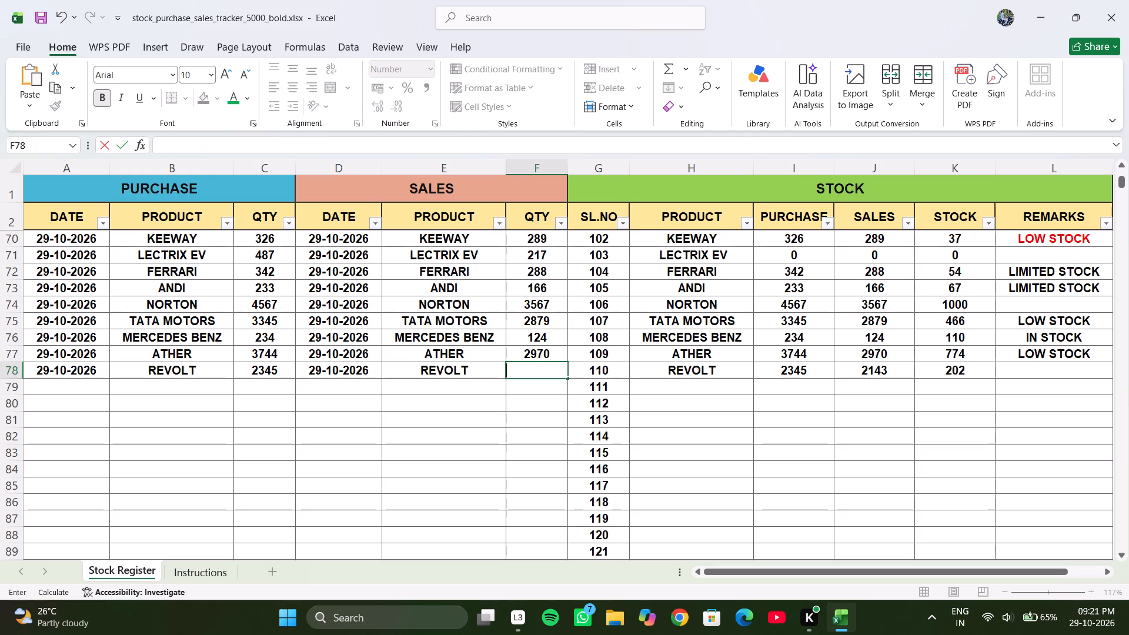
{"action": "type", "text": "1234"}
{"action": "key", "text": "BackSpace"}
{"action": "key", "text": "BackSpace"}
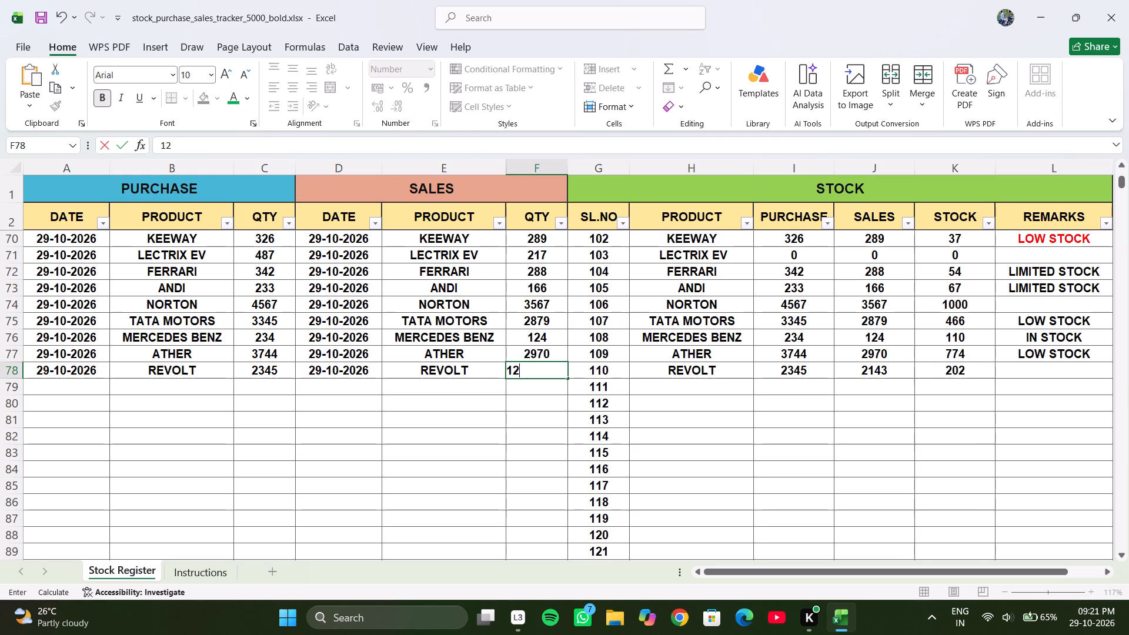
{"action": "type", "text": "35"}
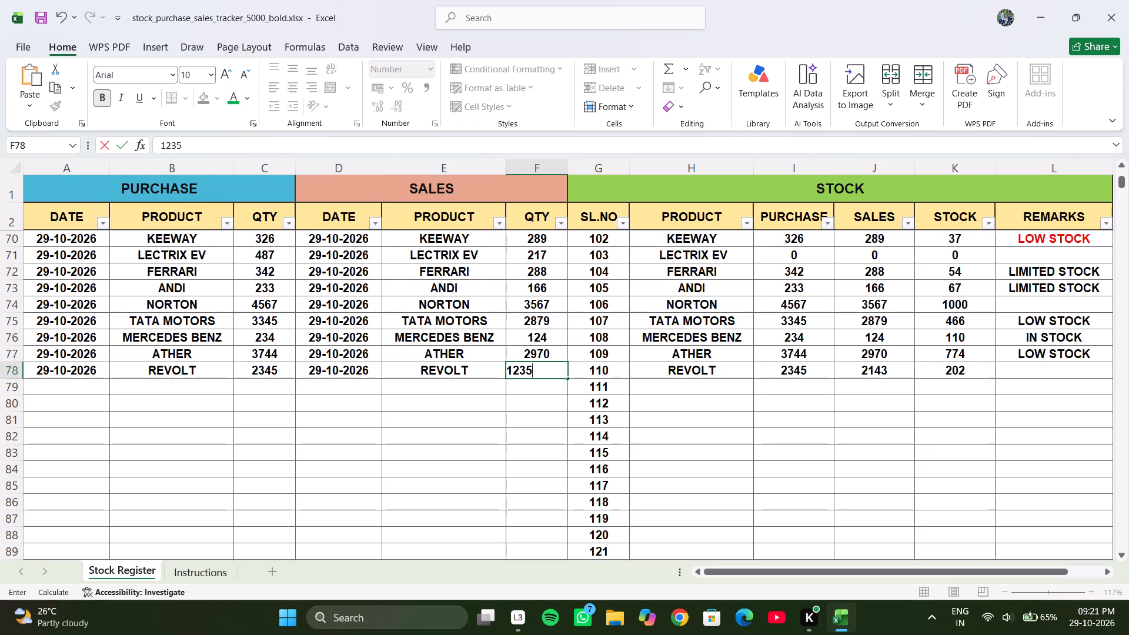
{"action": "key", "text": "BackSpace"}
{"action": "key", "text": "8"}
{"action": "key", "text": "Right"}
Enter the remark IN STOCK for REVOLT in row 78 of the STOCK section.
{"action": "key", "text": "Right"}
{"action": "key", "text": "Right"}
{"action": "key", "text": "Right"}
{"action": "key", "text": "Right"}
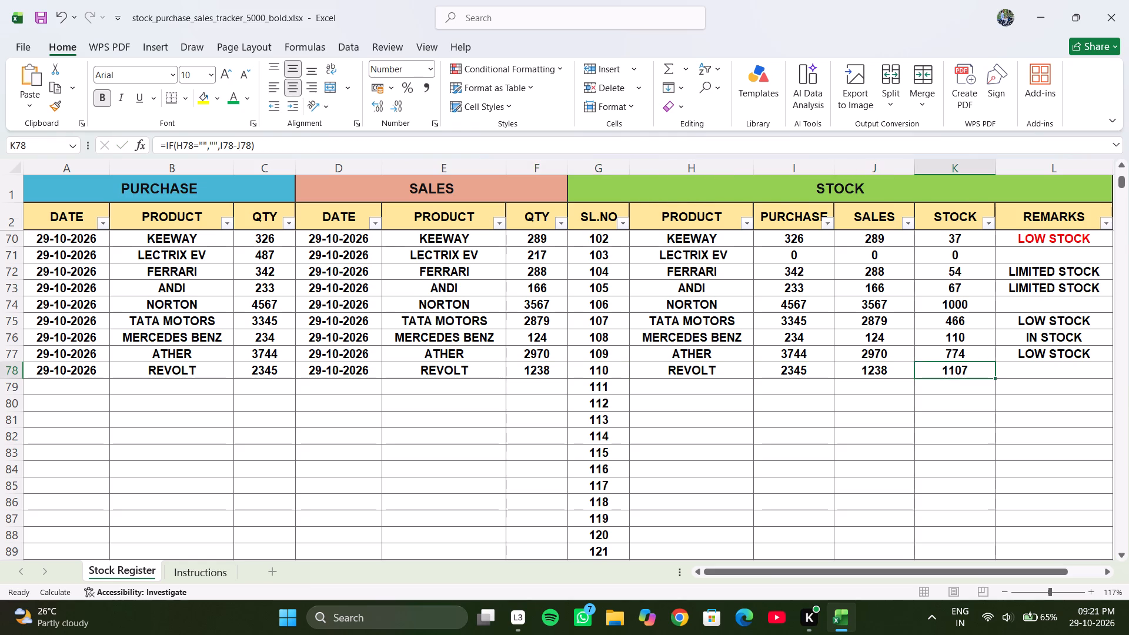
{"action": "key", "text": "Right"}
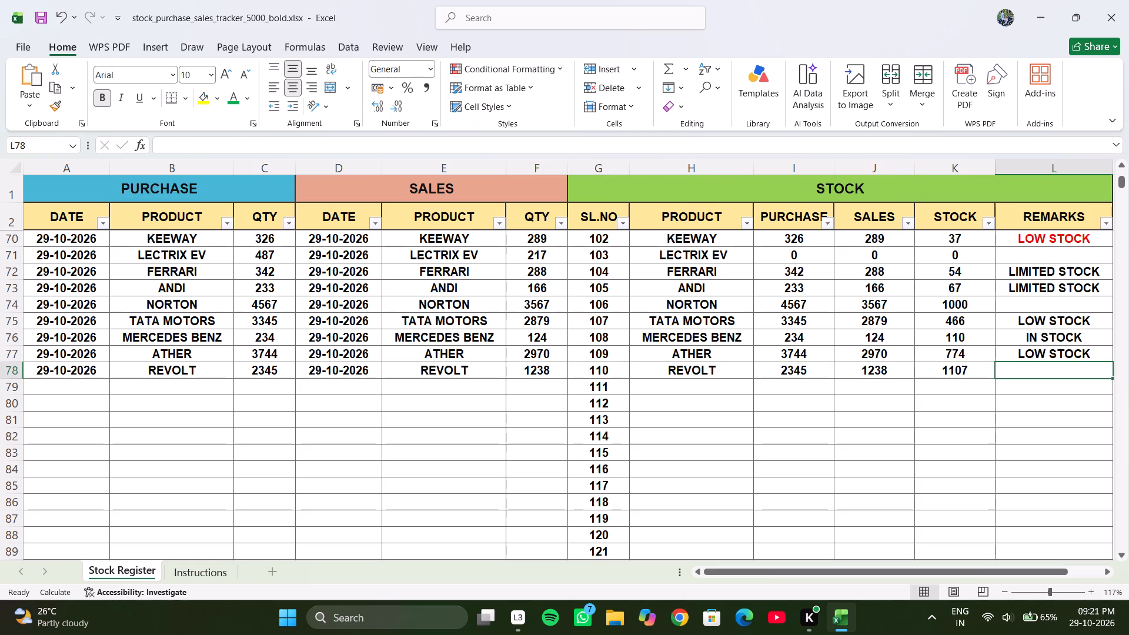
{"action": "type", "text": "IN"}
{"action": "key", "text": "space"}
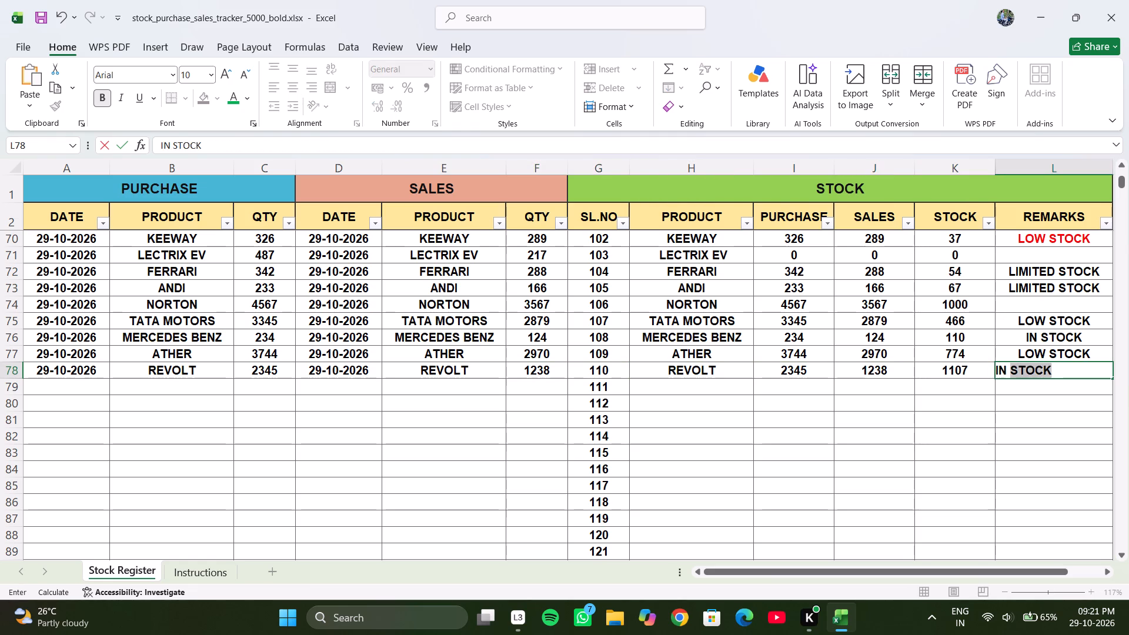
{"action": "key", "text": "Down"}
Enter the date 29-10-2026 in row 79 of the PURCHASE section.
{"action": "key", "text": "Left"}
{"action": "key", "text": "Left"}
{"action": "key", "text": "Left"}
{"action": "key", "text": "Left"}
{"action": "key", "text": "Left"}
{"action": "key", "text": "Left"}
{"action": "key", "text": "Left"}
{"action": "key", "text": "Left"}
{"action": "key", "text": "Left"}
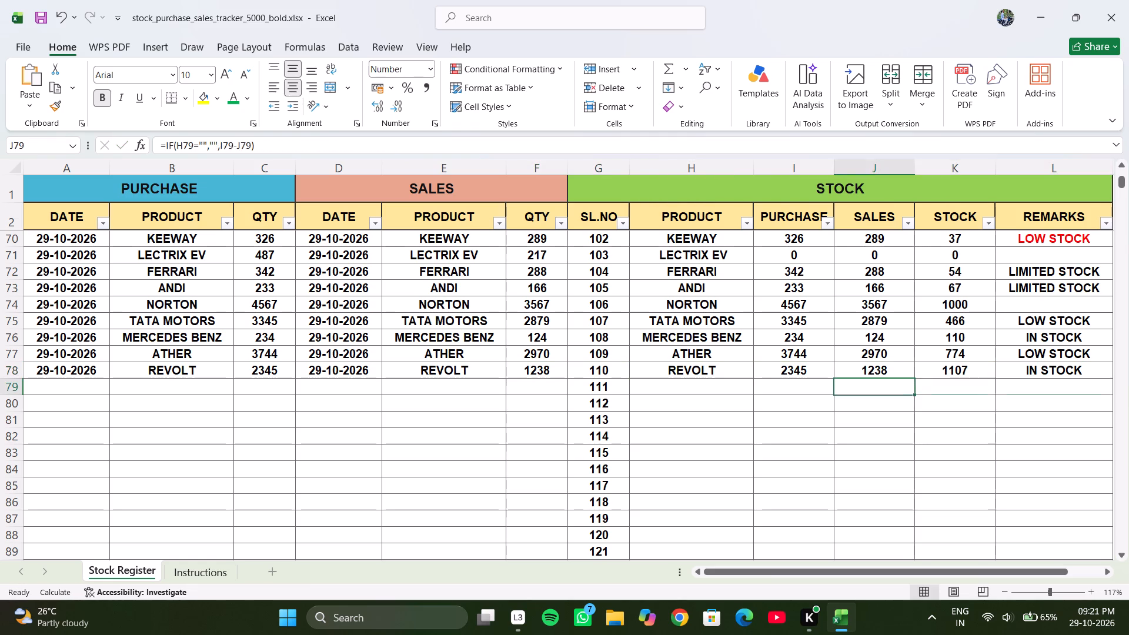
{"action": "key", "text": "Left"}
{"action": "key", "text": "Left"}
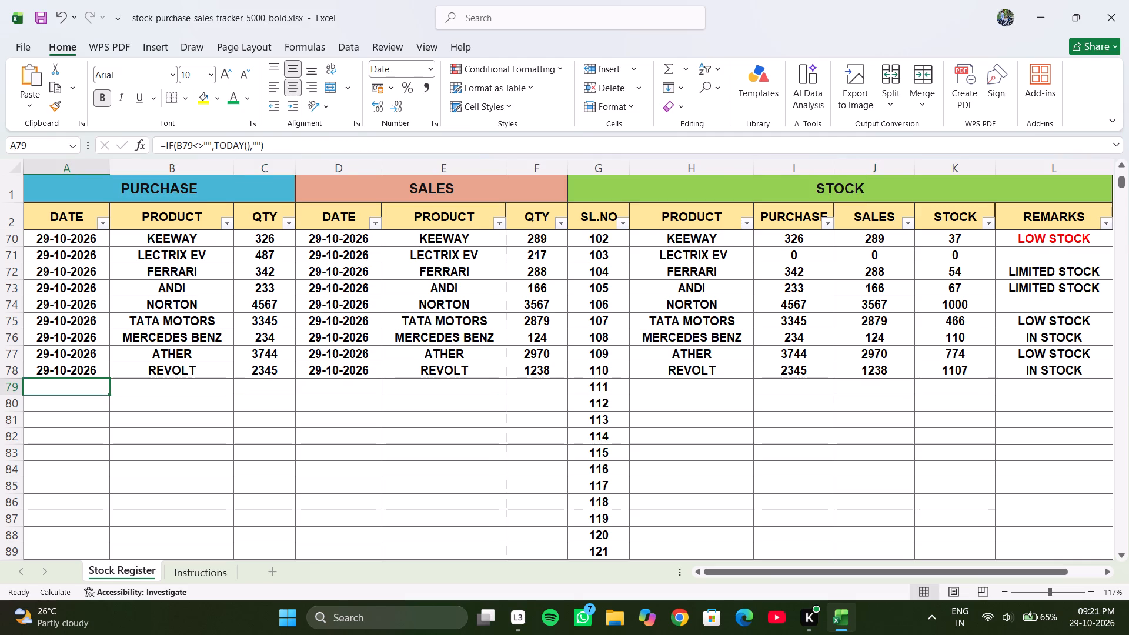
{"action": "type", "text": "29-"}
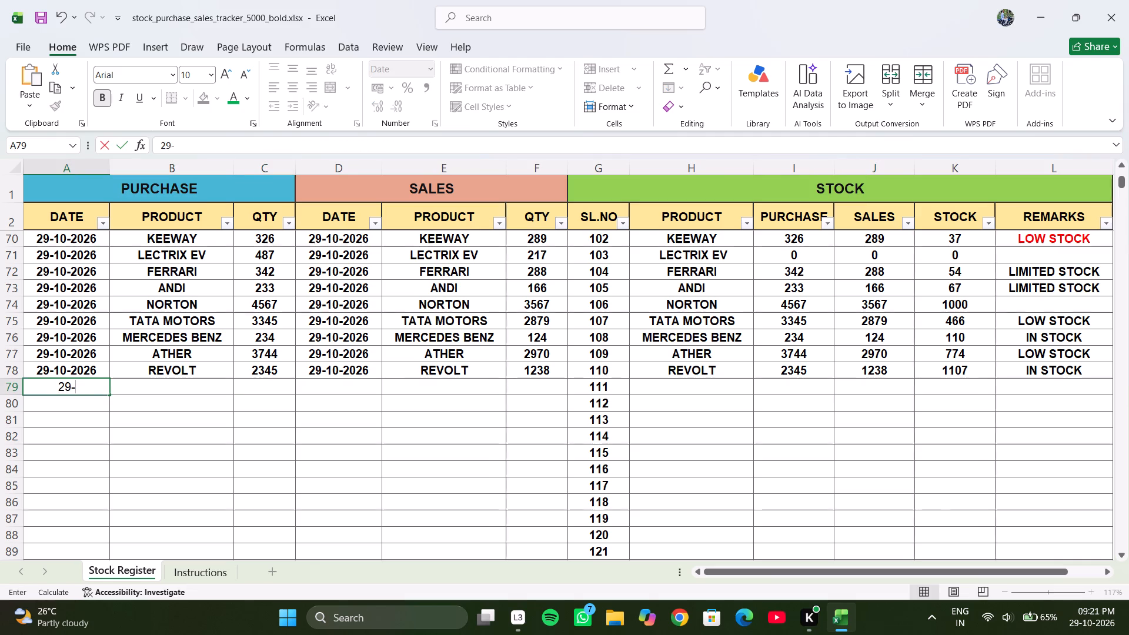
{"action": "key", "text": "1"}
{"action": "type", "text": "0-"}
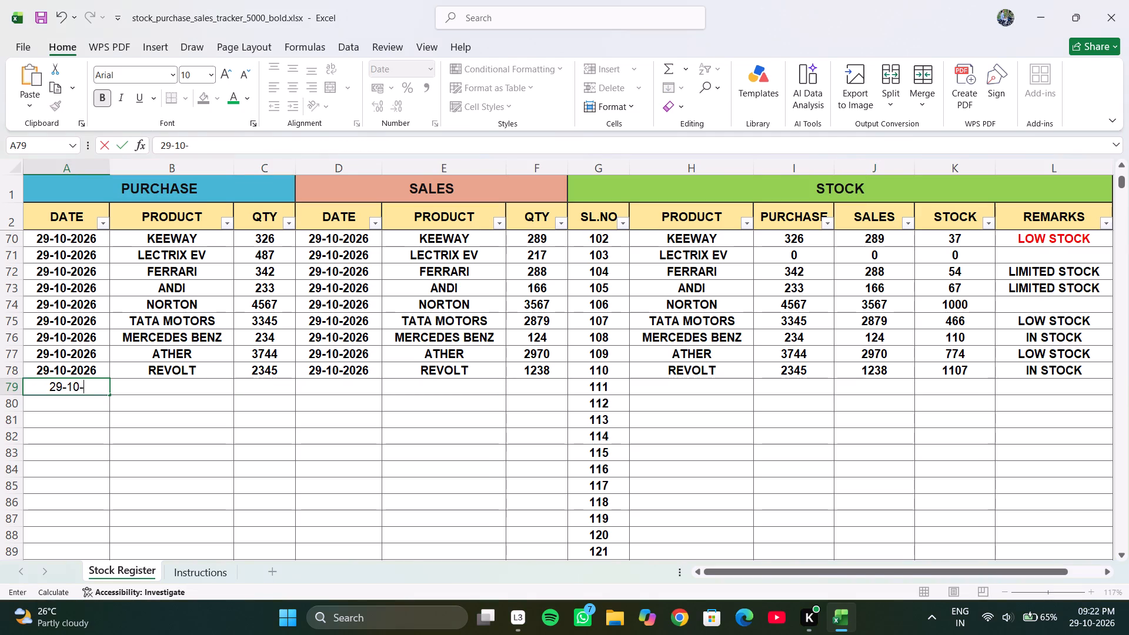
{"action": "type", "text": "20"}
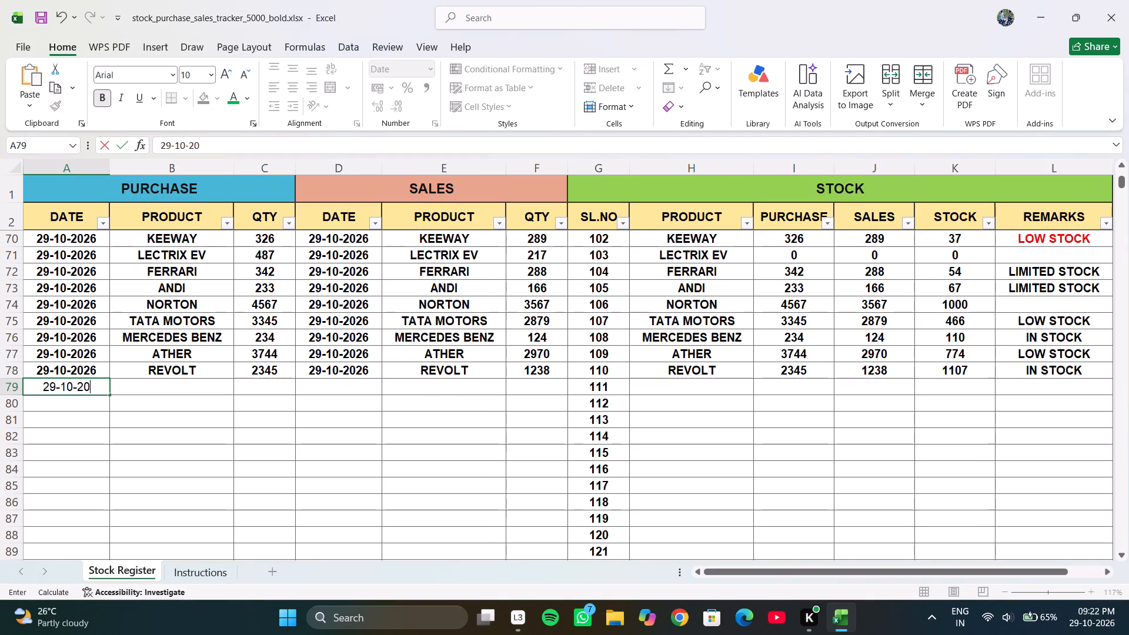
{"action": "type", "text": "26"}
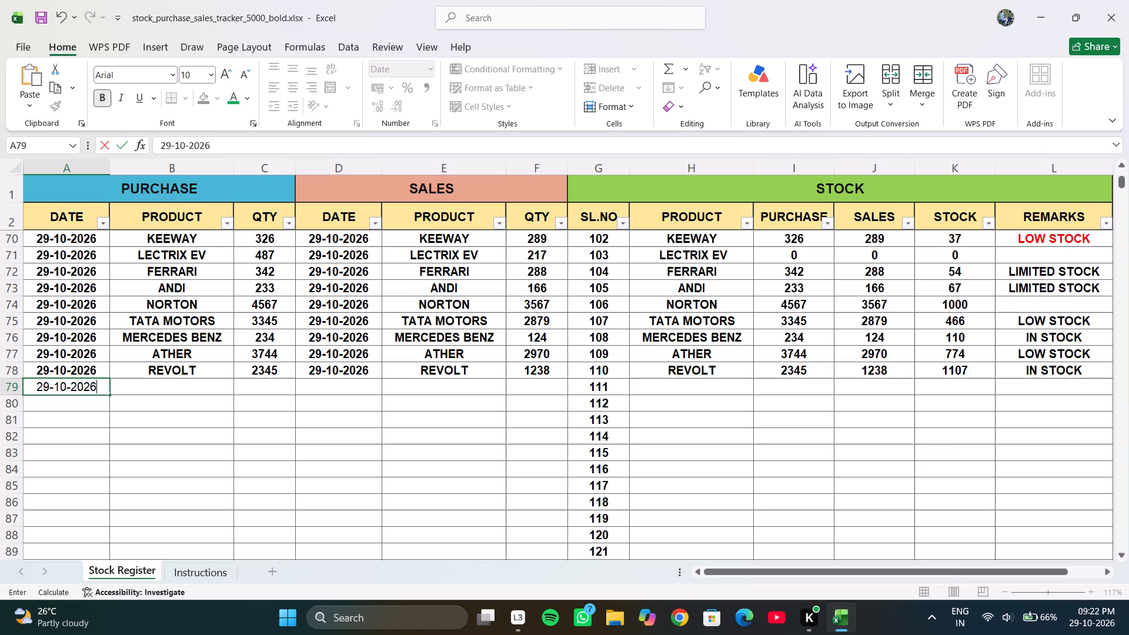
{"action": "key", "text": "Right"}
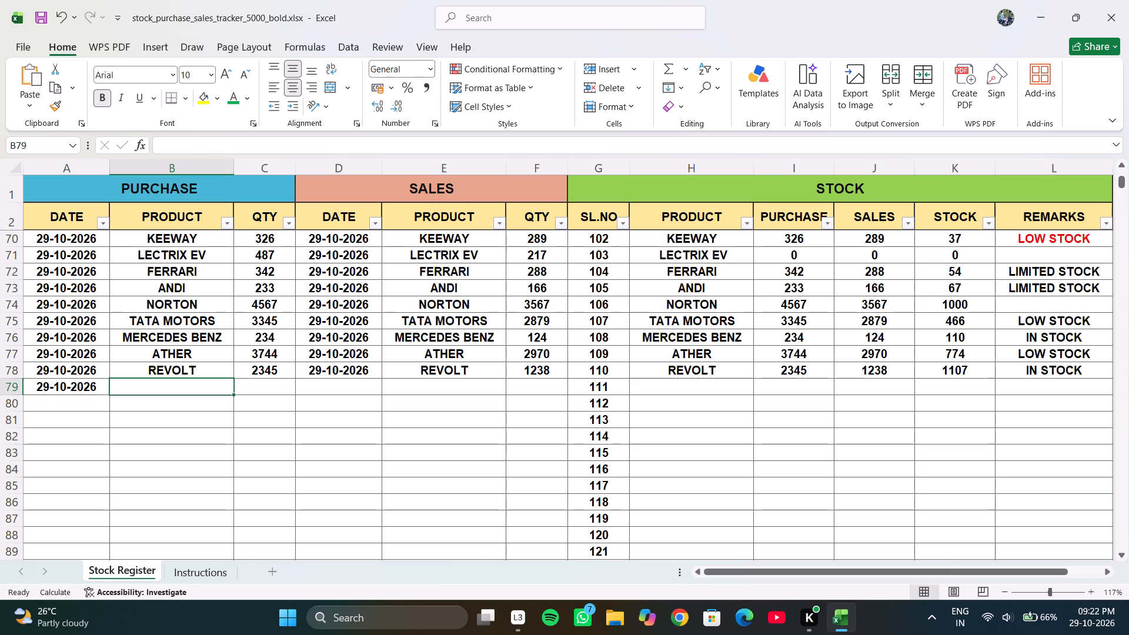
Enter the product OLA ELECTRIC with quantity 335 in row 79 of the PURCHASE section.
{"action": "type", "text": "OL"}
{"action": "type", "text": "A"}
{"action": "key", "text": "space"}
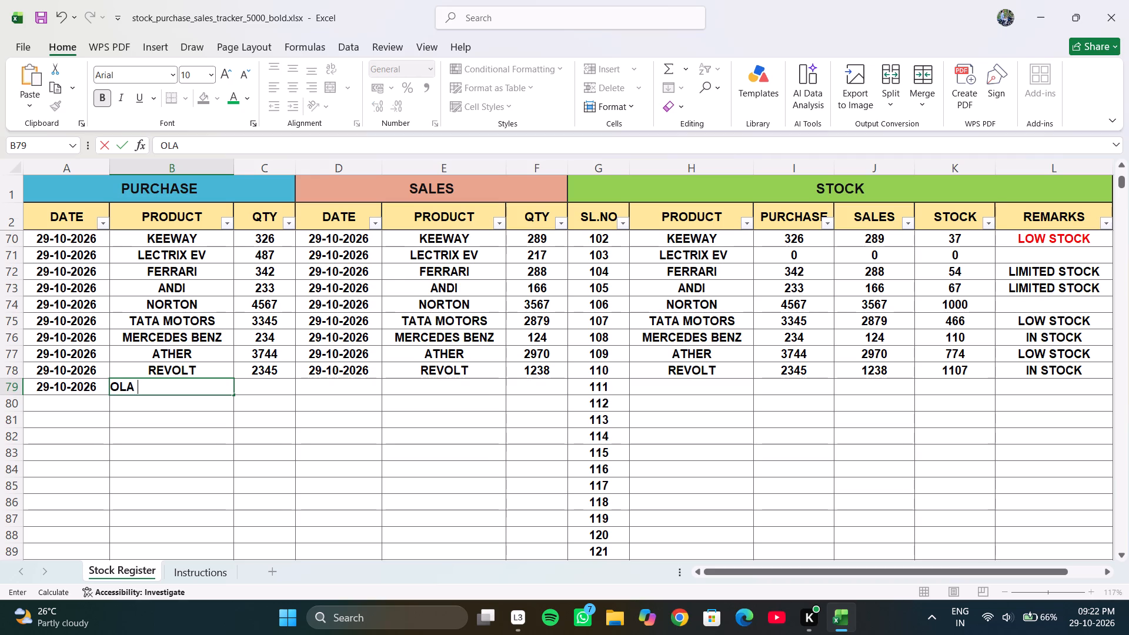
{"action": "type", "text": "EL"}
{"action": "type", "text": "ECV"}
{"action": "key", "text": "BackSpace"}
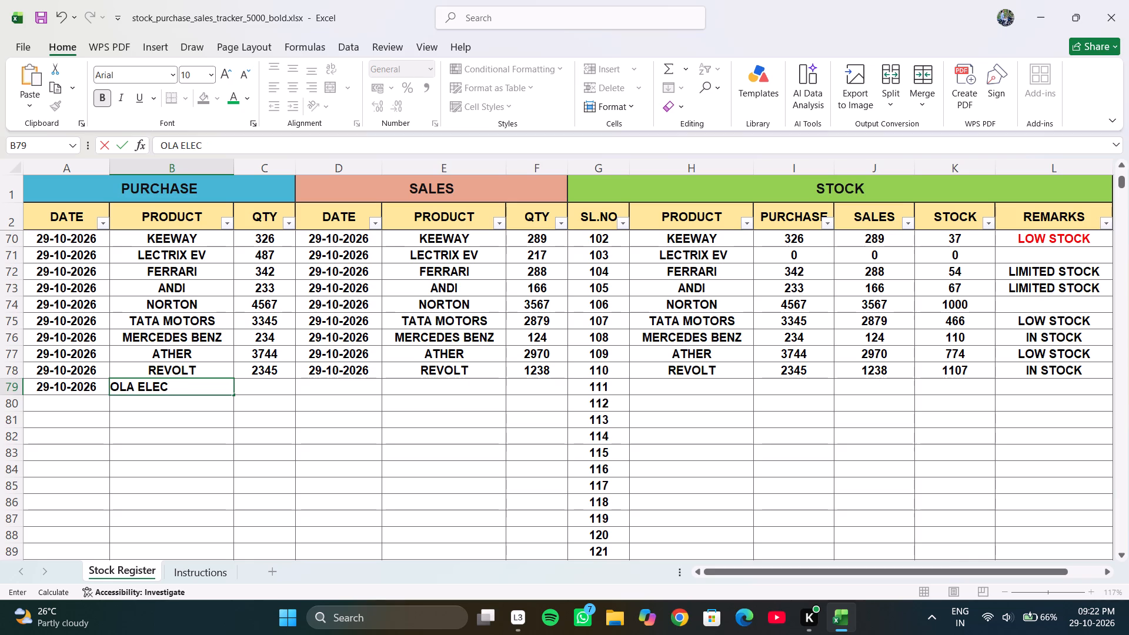
{"action": "type", "text": "TR"}
{"action": "key", "text": "i"}
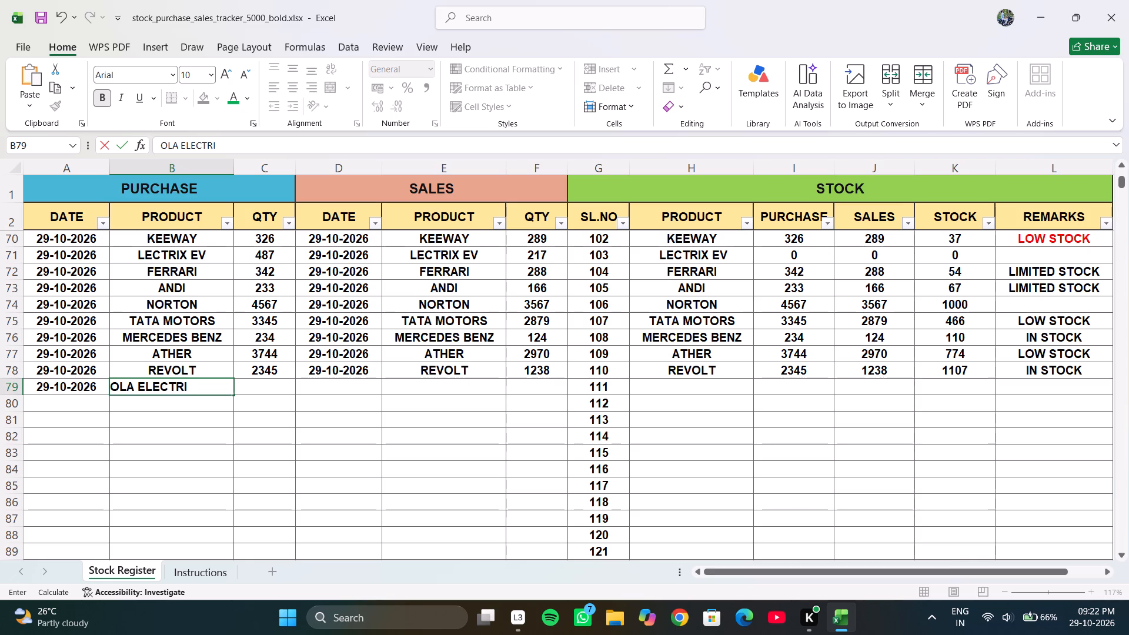
{"action": "key", "text": "c"}
{"action": "key", "text": "Right"}
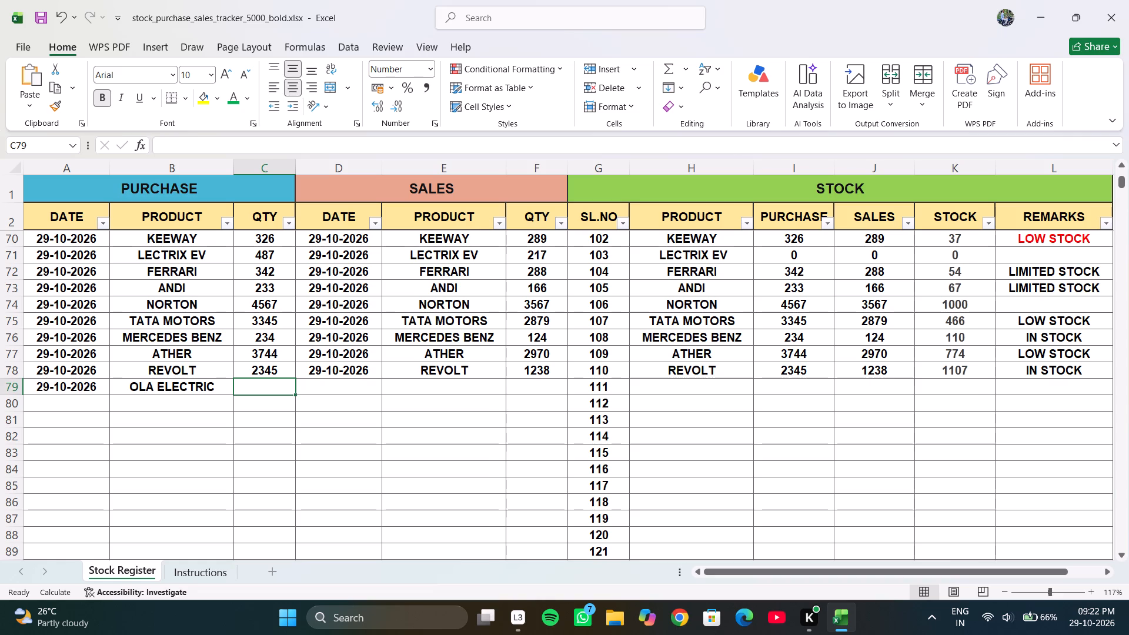
{"action": "type", "text": "33"}
{"action": "key", "text": "5"}
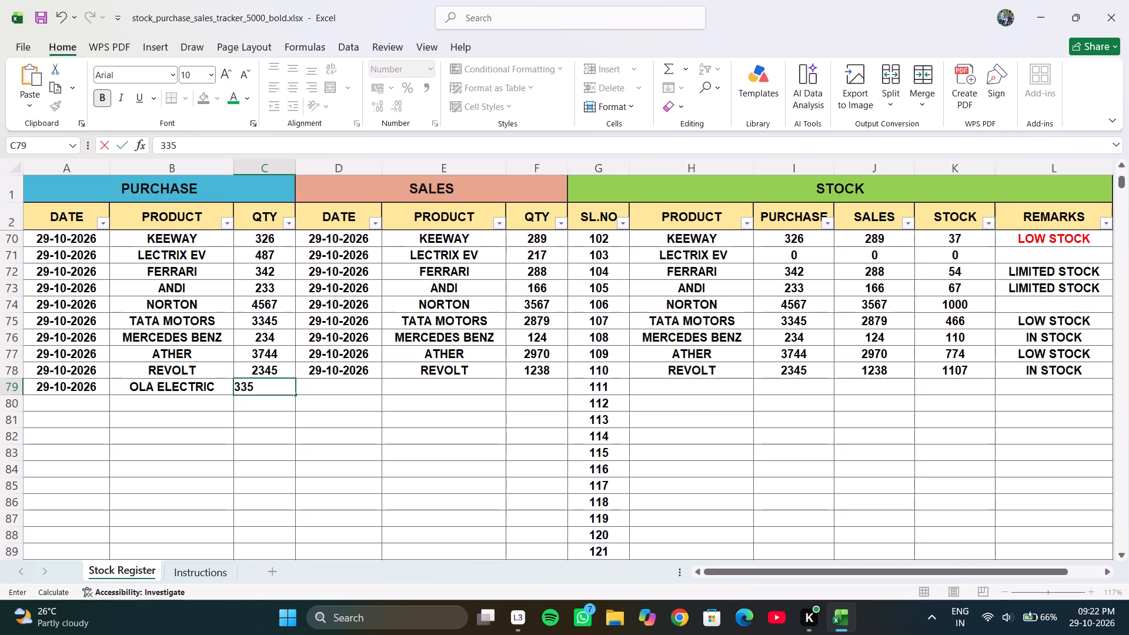
{"action": "key", "text": "Right"}
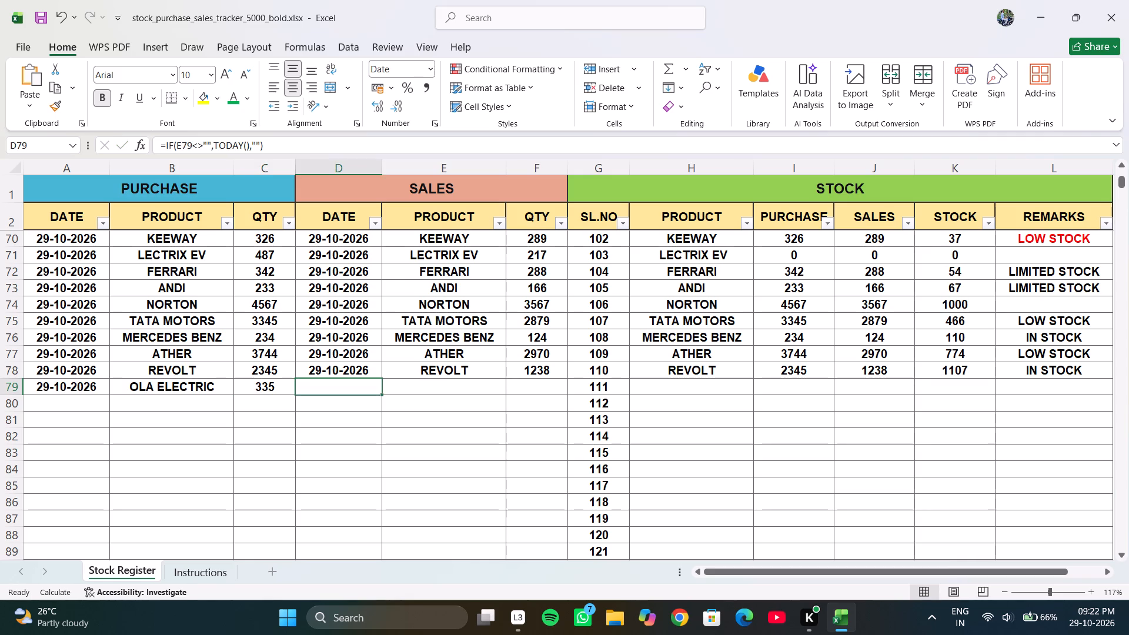
Enter the date 29-10-2026 in row 79 of the SALES section.
{"action": "key", "text": "2"}
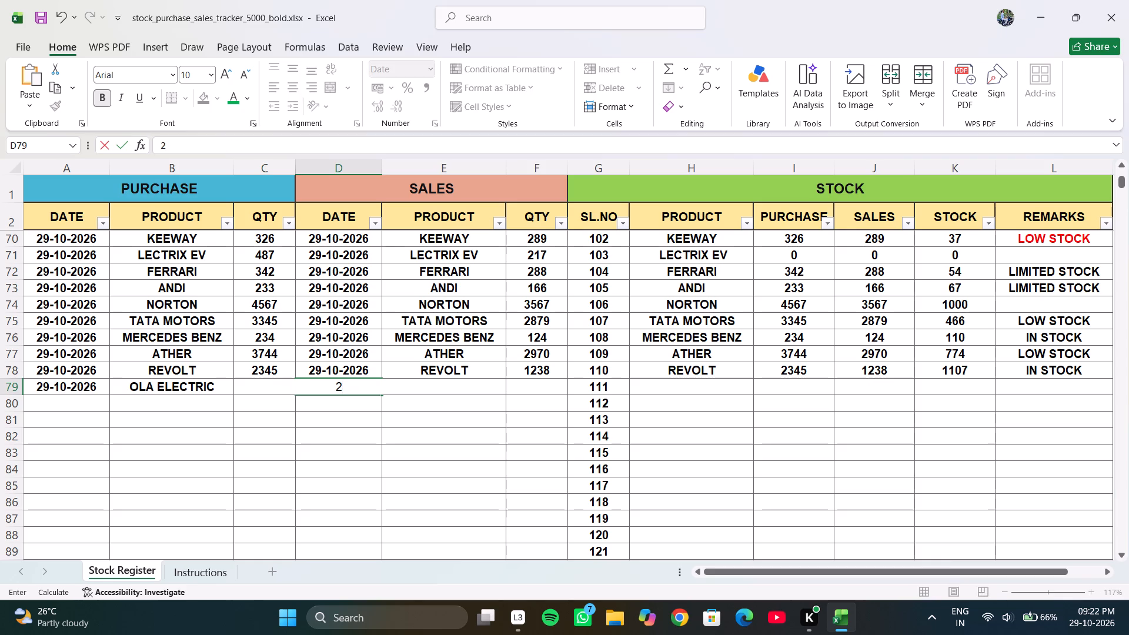
{"action": "key", "text": "9"}
{"action": "key", "text": "BackSpace"}
{"action": "key", "text": "minus"}
{"action": "key", "text": "BackSpace"}
{"action": "key", "text": "9"}
{"action": "key", "text": "minus"}
{"action": "type", "text": "10-"}
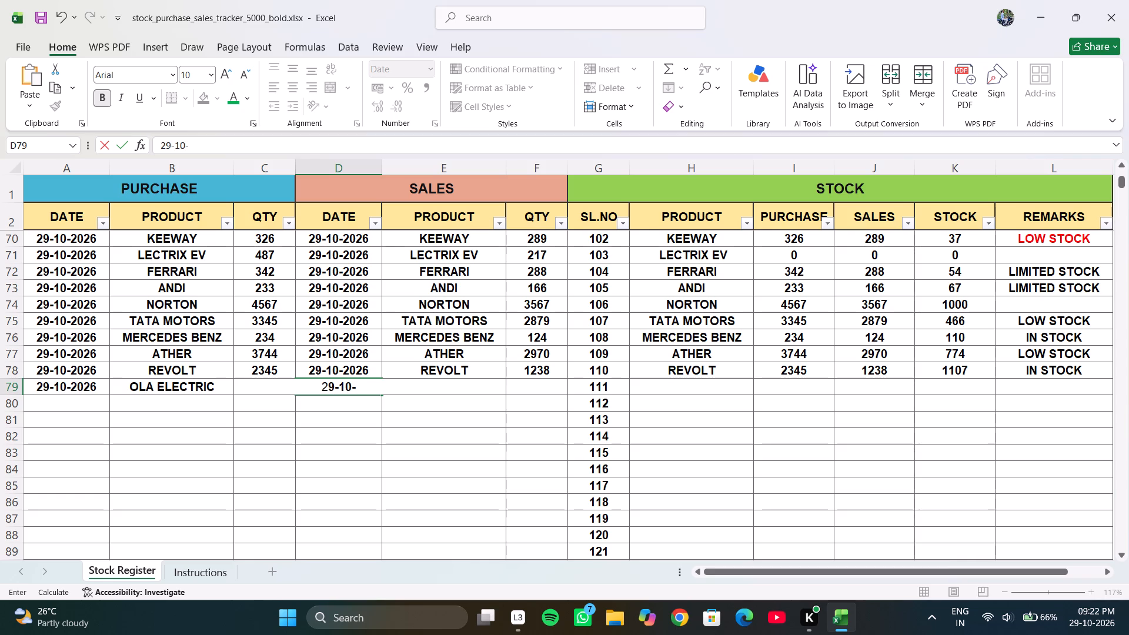
{"action": "type", "text": "20"}
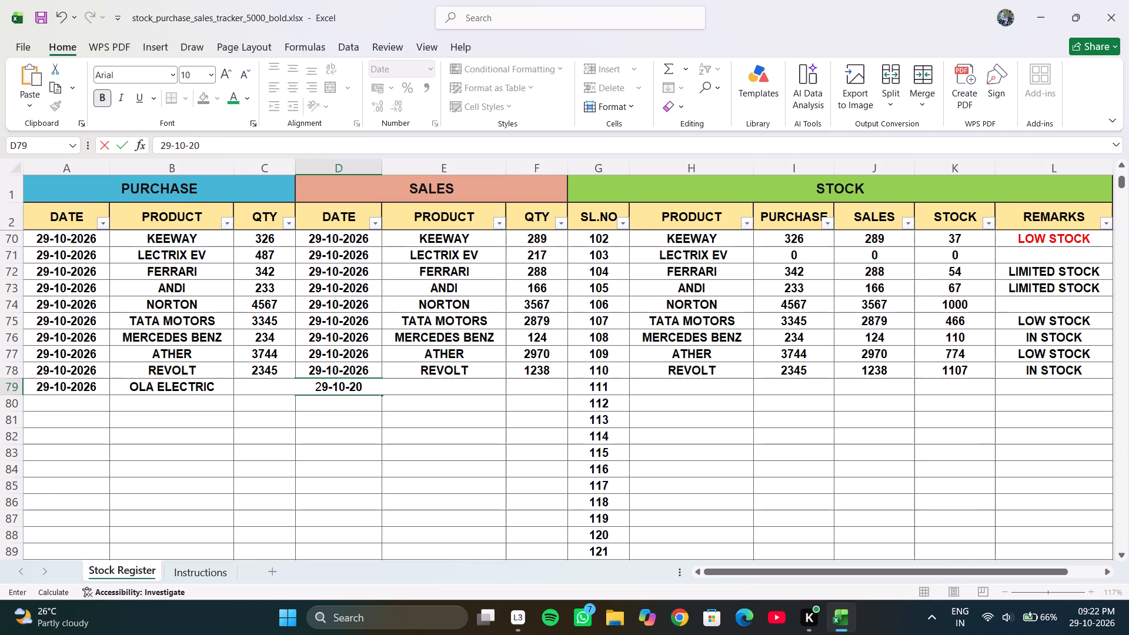
{"action": "key", "text": "2"}
{"action": "key", "text": "6"}
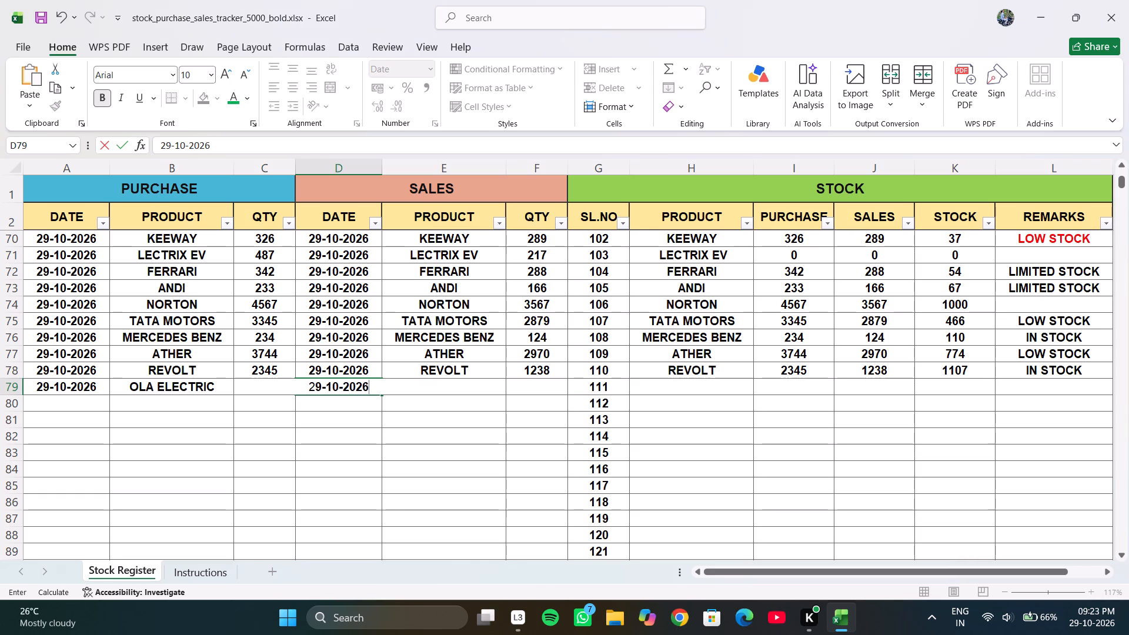
{"action": "key", "text": "Right"}
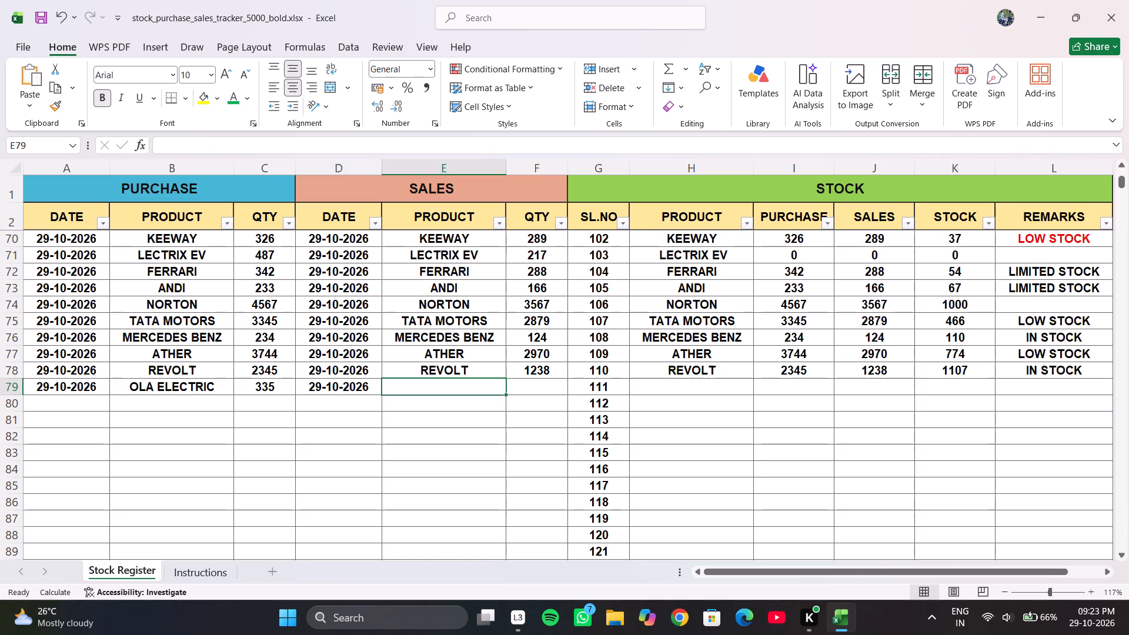
Enter the product OLA ELECTRIC with quantity 133 in row 79 of the SALES section.
{"action": "type", "text": "OL"}
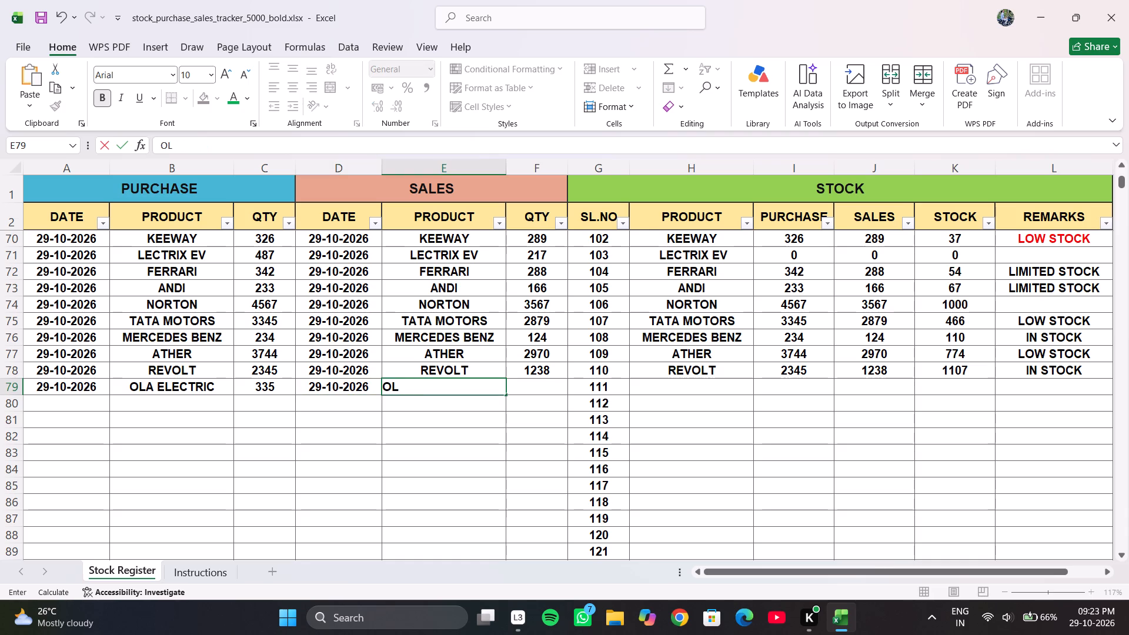
{"action": "type", "text": "A"}
{"action": "key", "text": "space"}
{"action": "key", "text": "e"}
{"action": "key", "text": "l"}
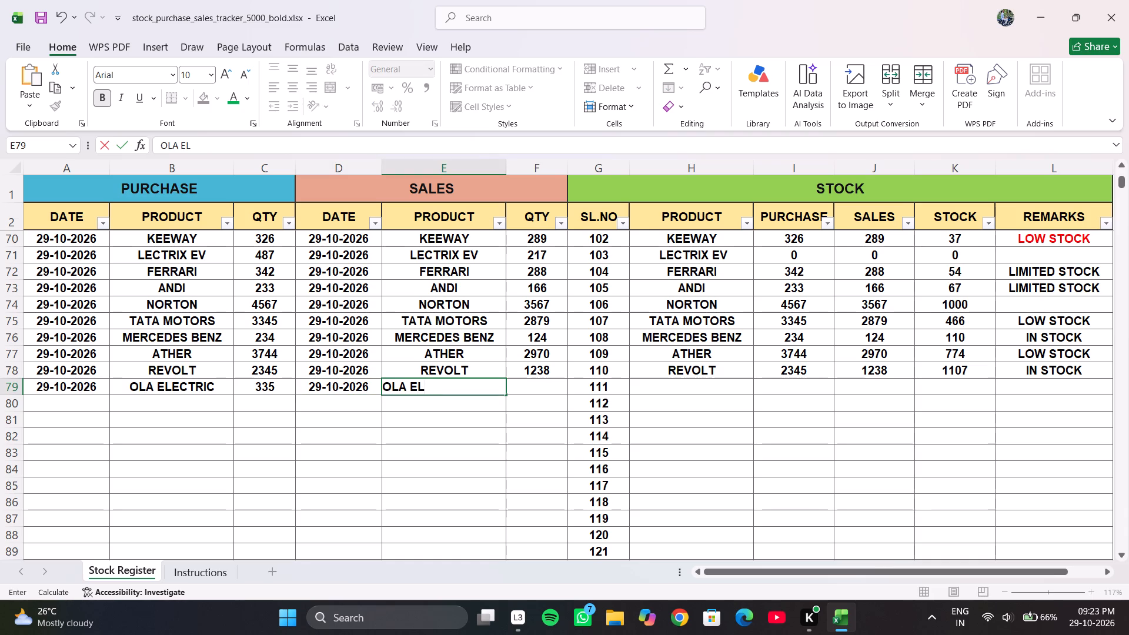
{"action": "type", "text": "EC"}
{"action": "type", "text": "TRI"}
{"action": "key", "text": "c"}
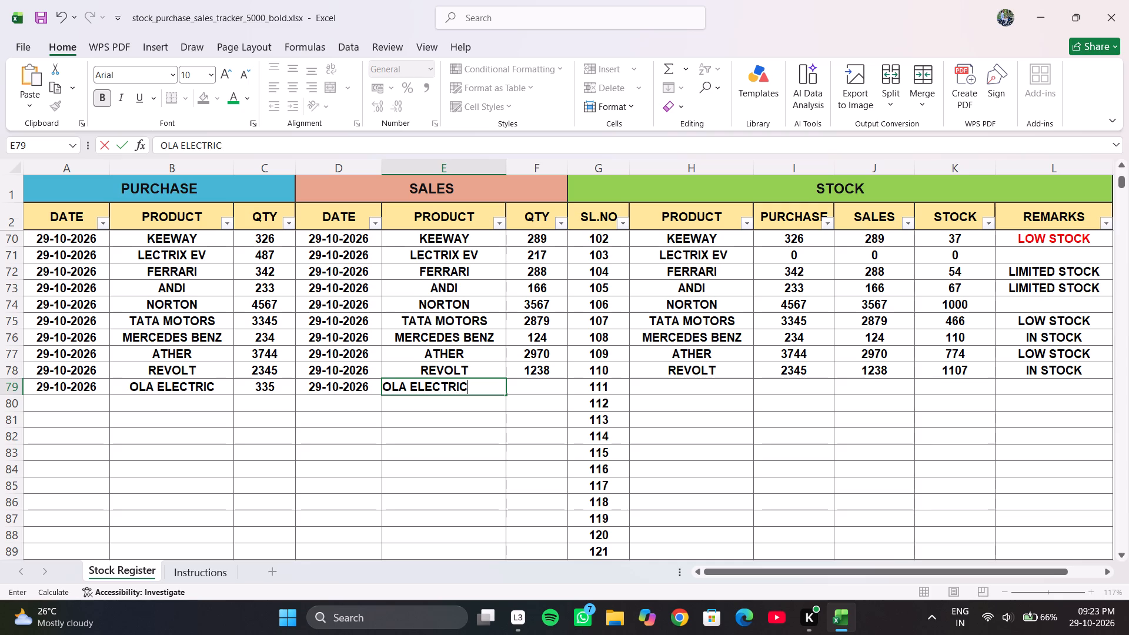
{"action": "key", "text": "Right"}
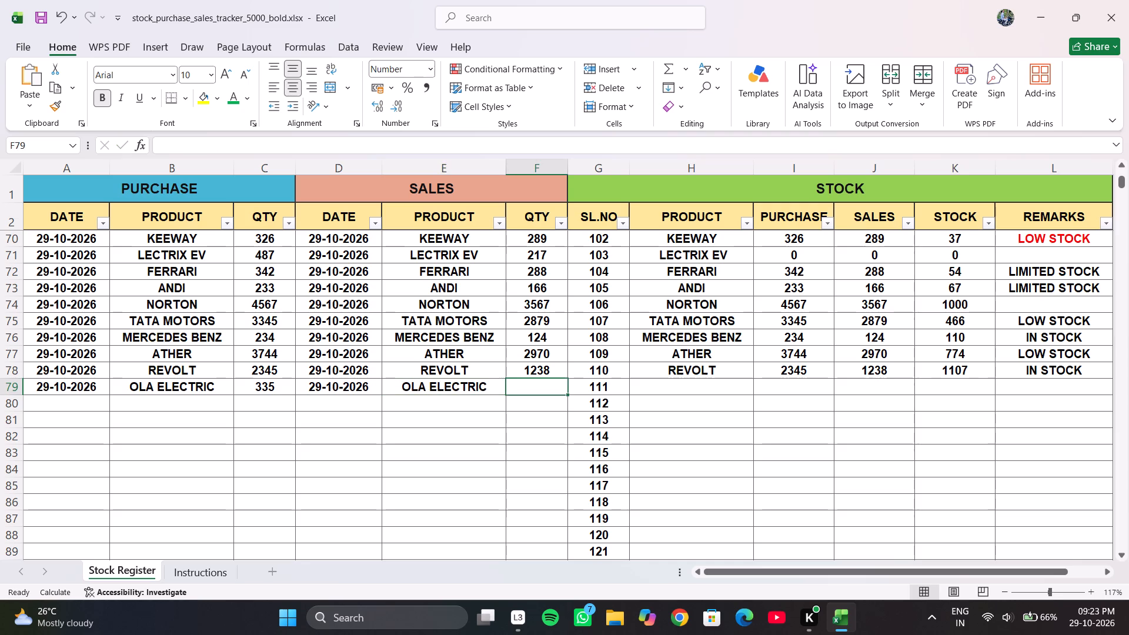
{"action": "type", "text": "133"}
{"action": "key", "text": "Right"}
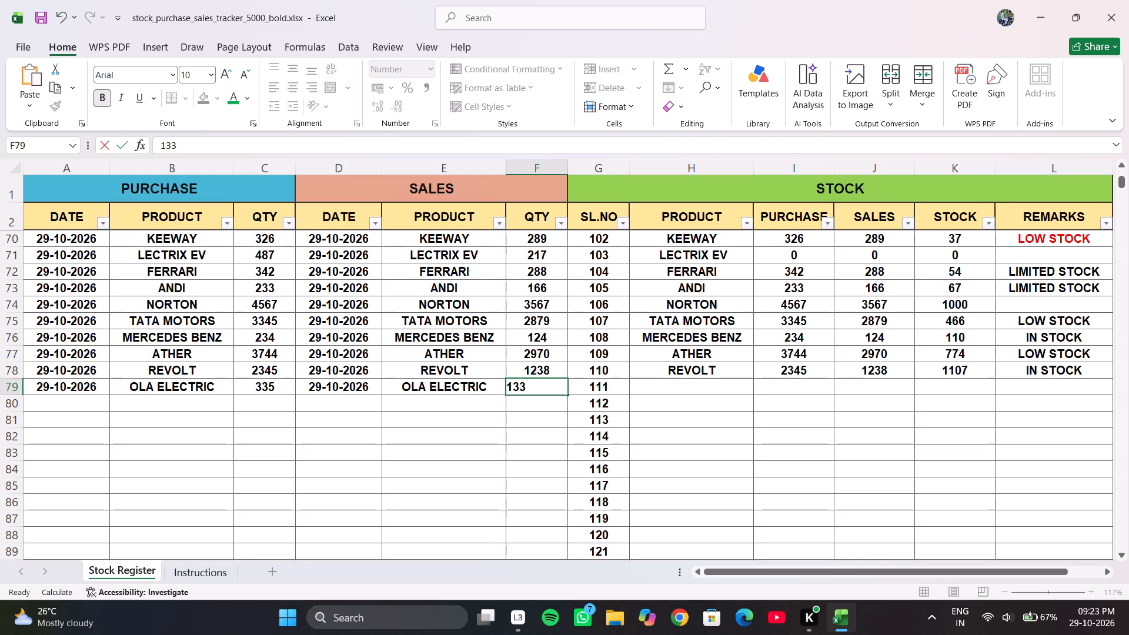
Enter the product OLA ELECTRIC in row 79 of the STOCK section.
{"action": "key", "text": "Right"}
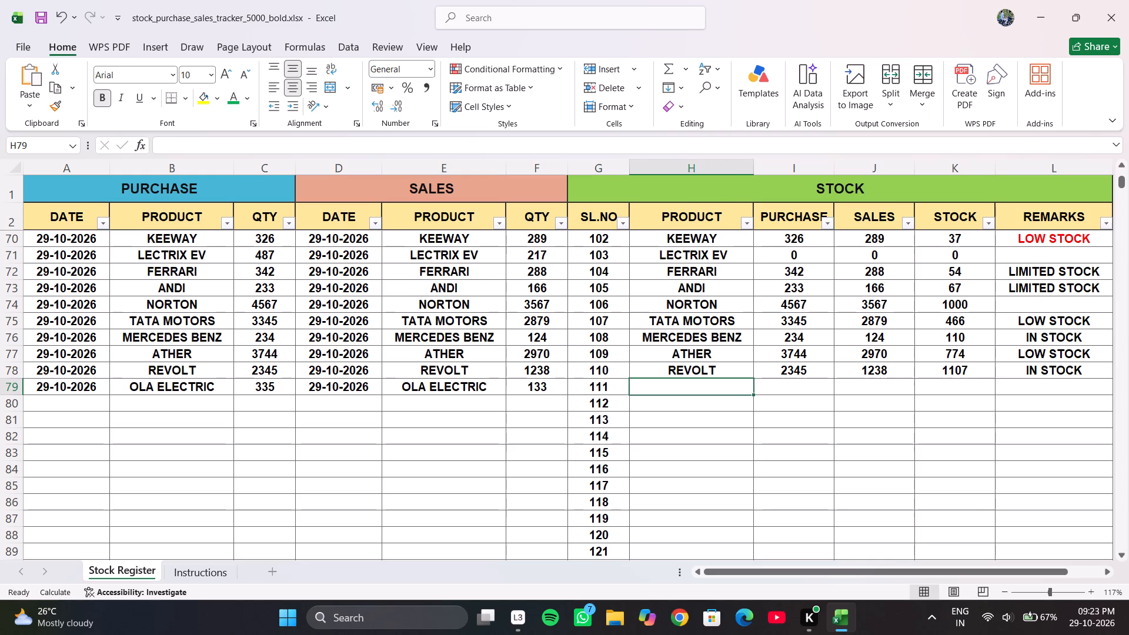
{"action": "type", "text": "OL"}
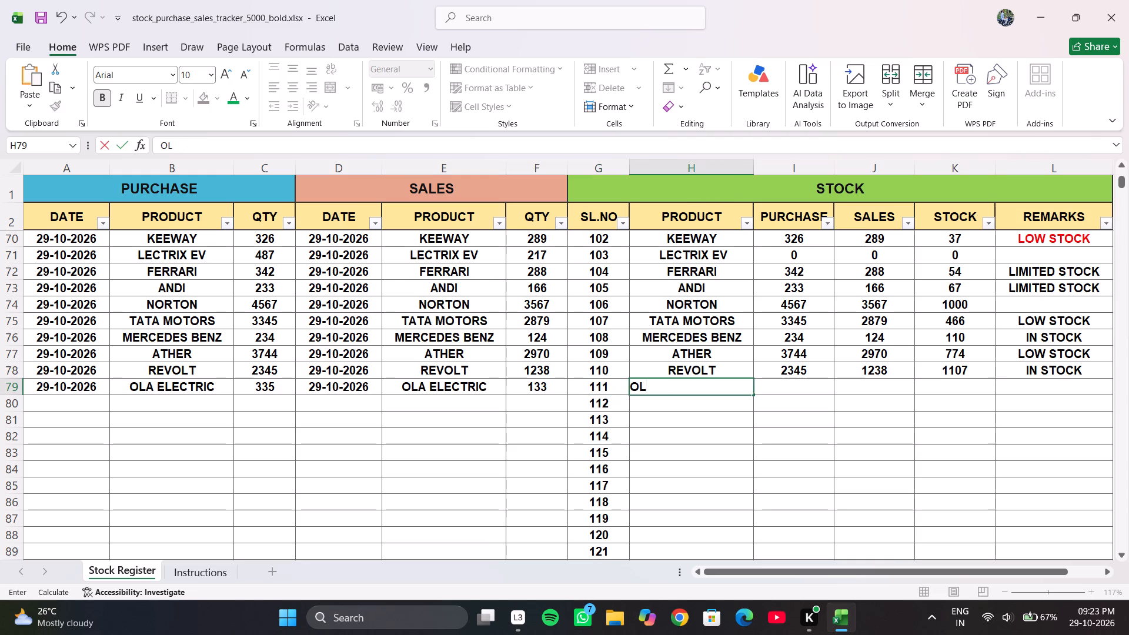
{"action": "type", "text": "A"}
{"action": "key", "text": "space"}
{"action": "type", "text": "EL"}
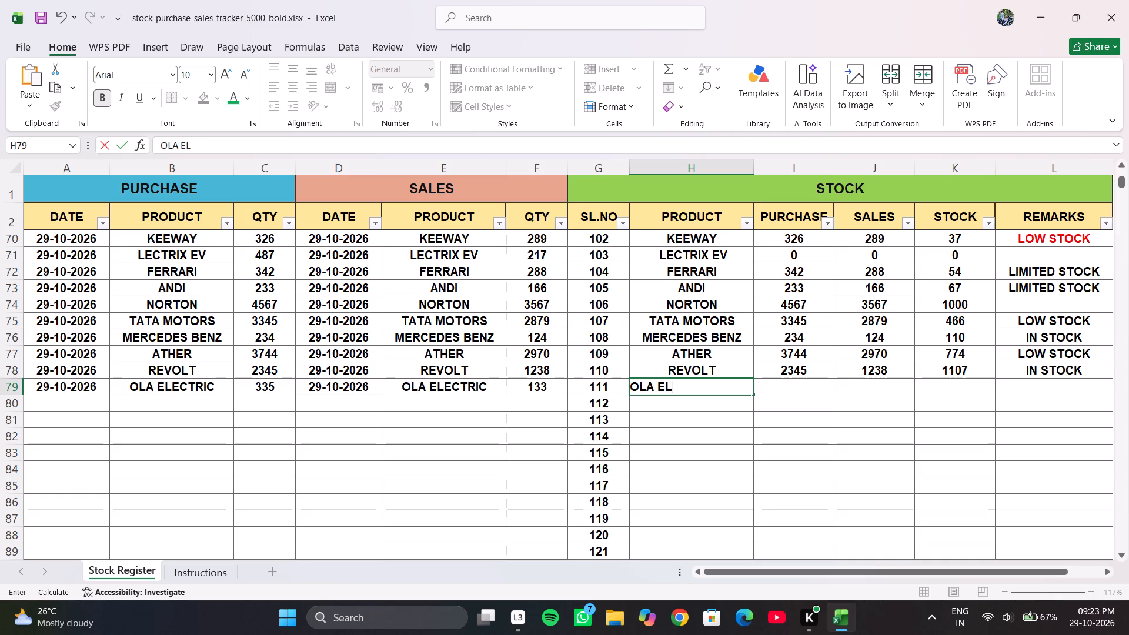
{"action": "key", "text": "e"}
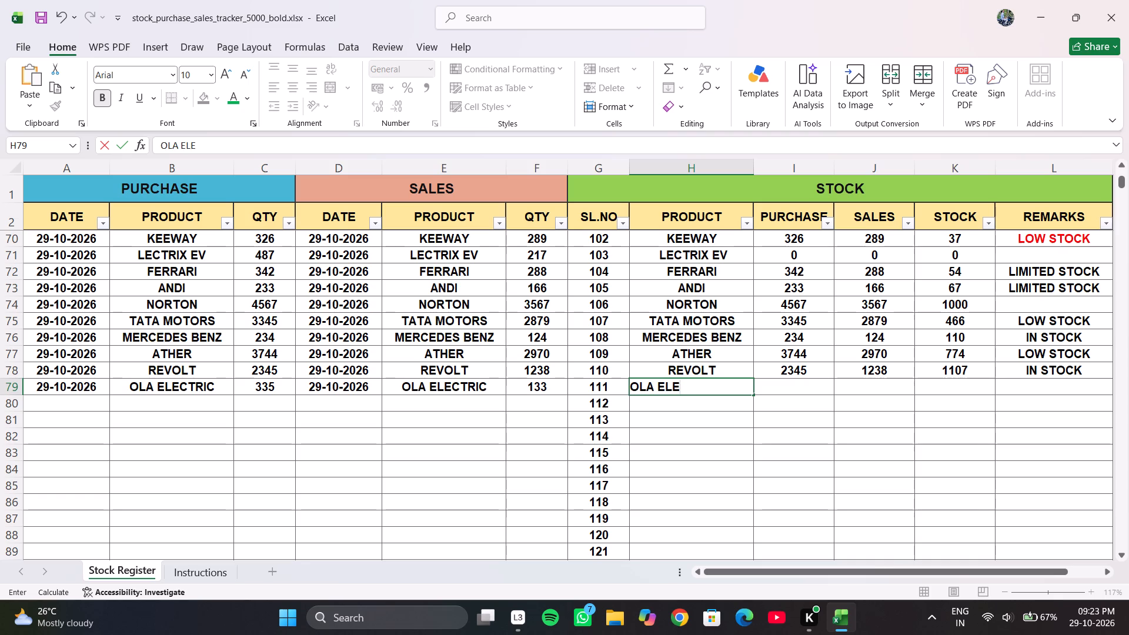
{"action": "type", "text": "CTR"}
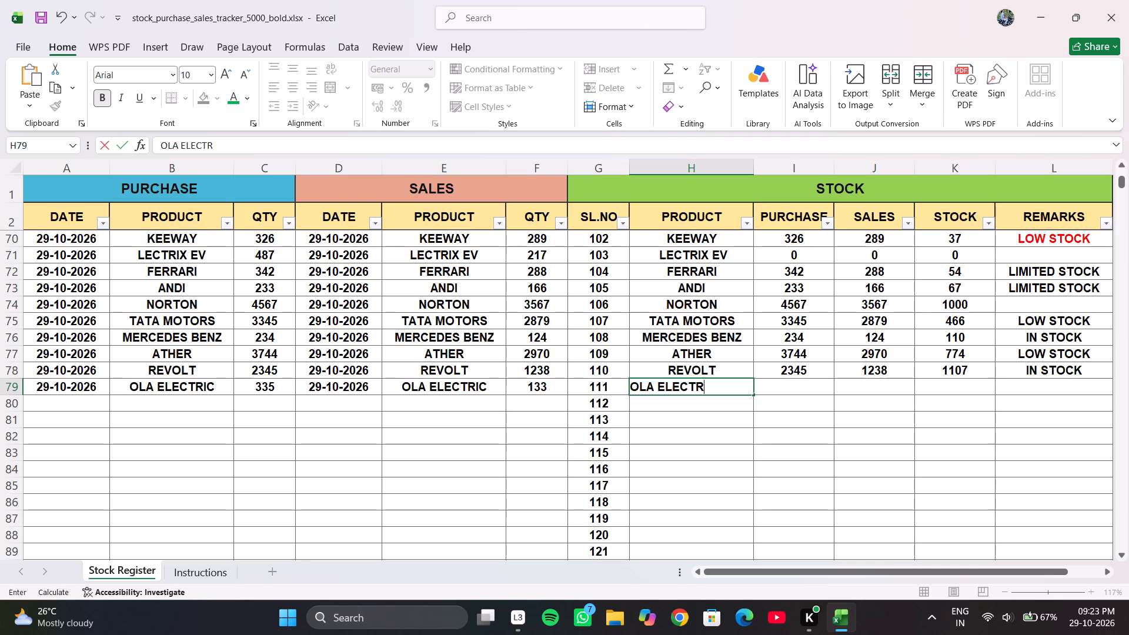
{"action": "key", "text": "i"}
{"action": "key", "text": "c"}
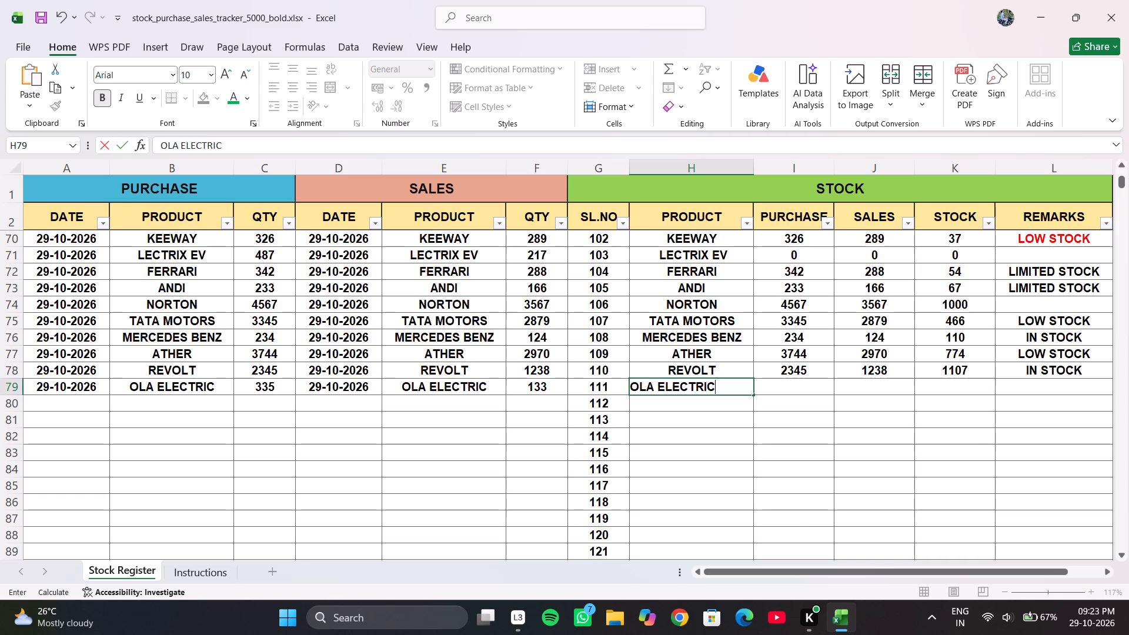
{"action": "key", "text": "Right"}
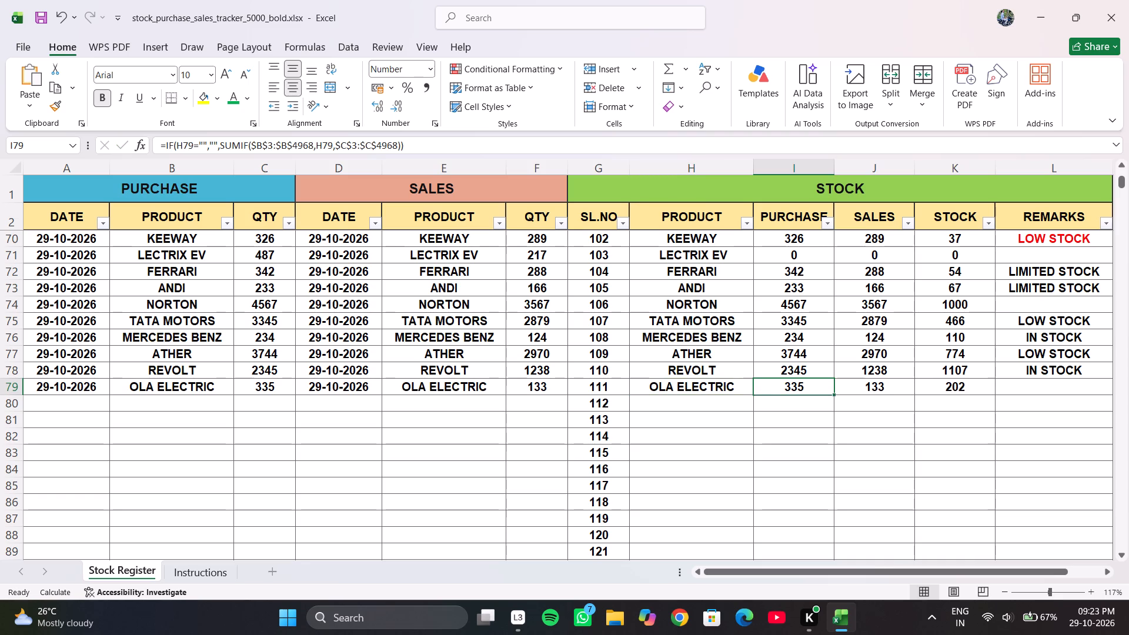
Enter the remark IN STOCK for OLA ELECTRIC in row 79 of the STOCK section.
{"action": "key", "text": "Right"}
{"action": "key", "text": "Right"}
{"action": "key", "text": "Right"}
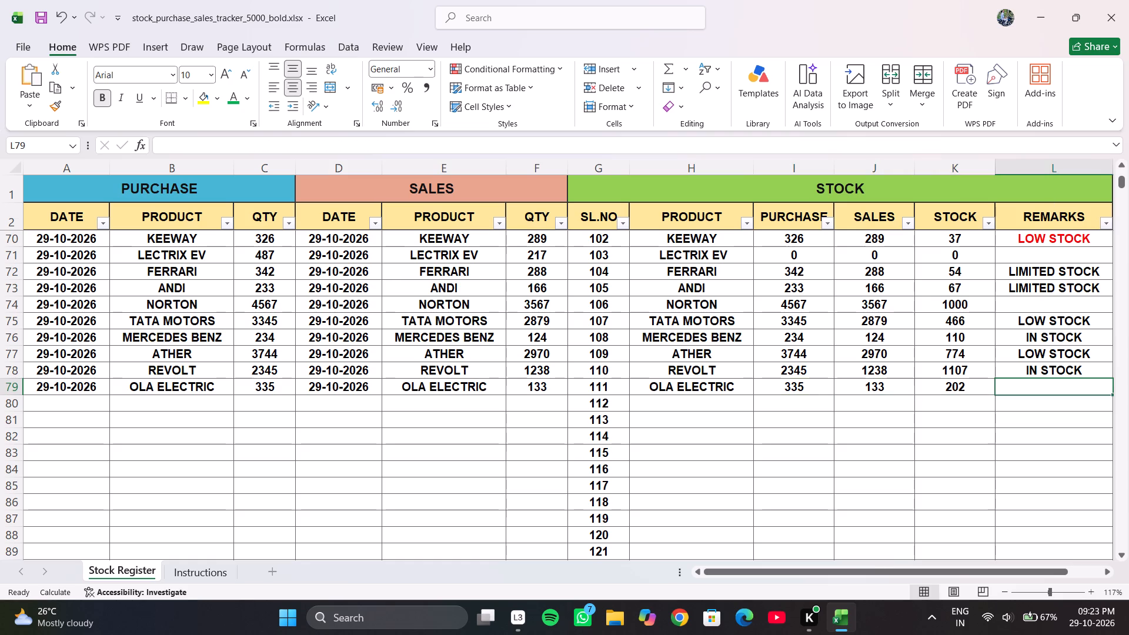
{"action": "key", "text": "i"}
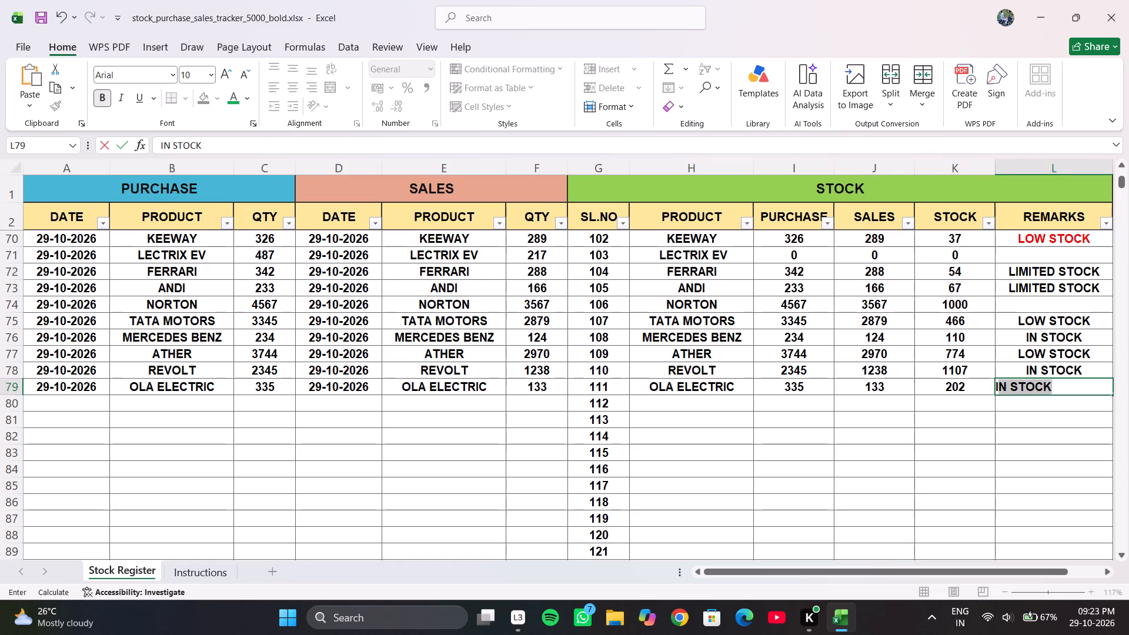
{"action": "key", "text": "Down"}
Enter the date 29-10-2026 in row 80 of the PURCHASE section.
{"action": "key", "text": "Left"}
{"action": "key", "text": "Left"}
{"action": "key", "text": "Left"}
{"action": "key", "text": "Left"}
{"action": "key", "text": "Left"}
{"action": "key", "text": "Left"}
{"action": "key", "text": "Left"}
{"action": "key", "text": "Left"}
{"action": "key", "text": "Left"}
{"action": "key", "text": "Left"}
{"action": "key", "text": "Left"}
{"action": "key", "text": "Left"}
{"action": "key", "text": "Left"}
{"action": "key", "text": "Left"}
{"action": "key", "text": "Left"}
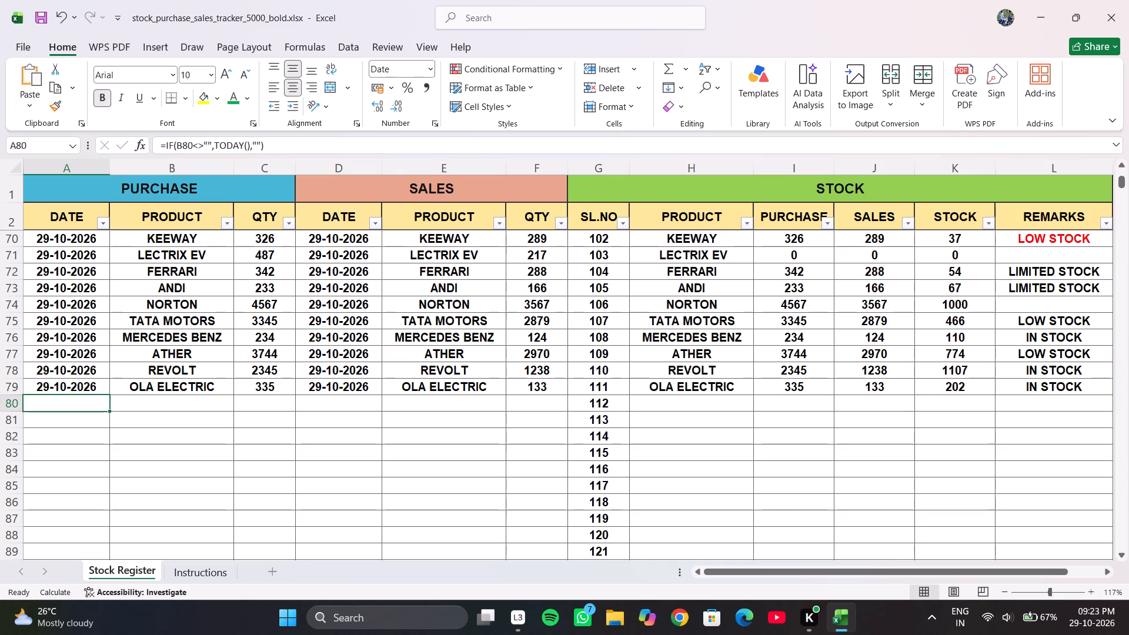
{"action": "key", "text": "2"}
{"action": "type", "text": "9=-"}
{"action": "key", "text": "BackSpace"}
{"action": "key", "text": "BackSpace"}
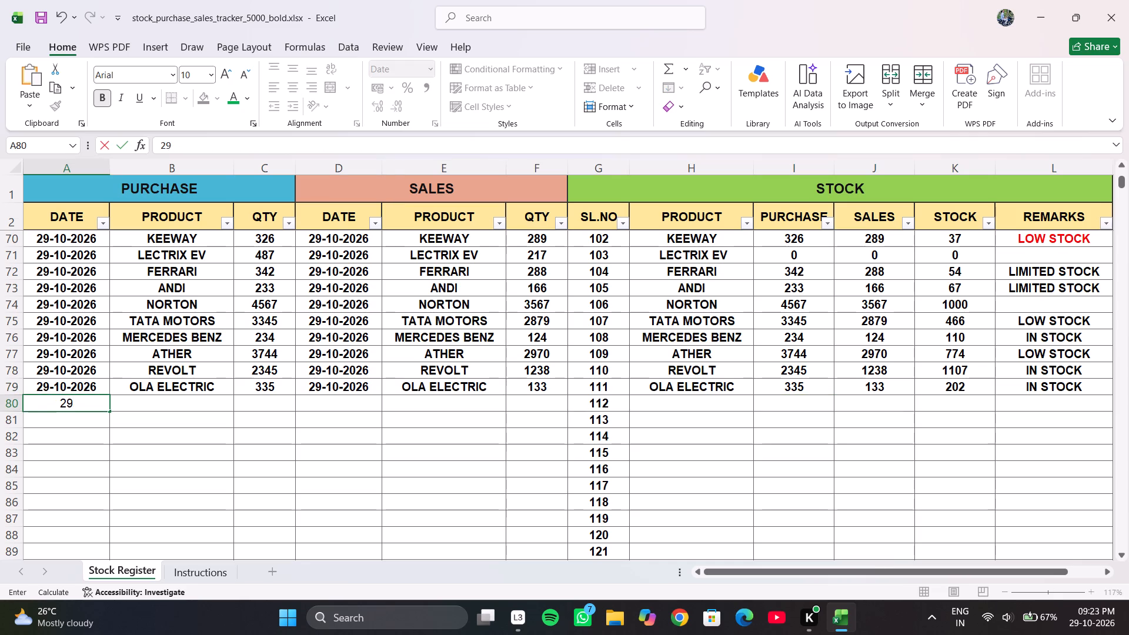
{"action": "key", "text": "minus"}
{"action": "type", "text": "10-"}
{"action": "type", "text": "2026"}
{"action": "key", "text": "Right"}
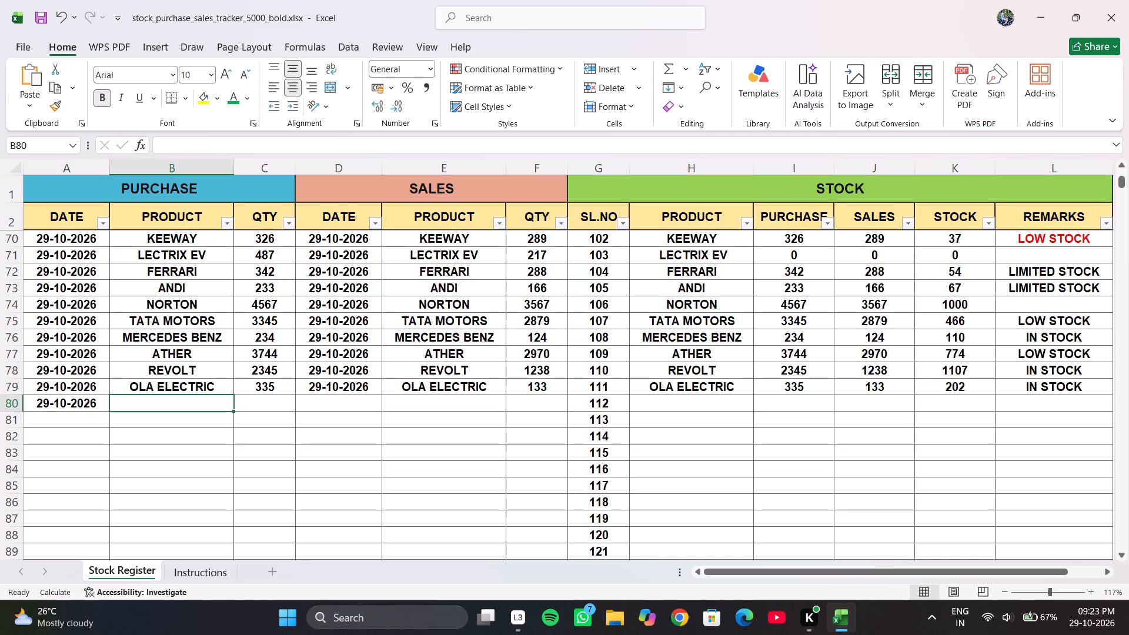
Enter the product BSA with quantity 468 in row 80 of the PURCHASE section.
{"action": "type", "text": "BSA"}
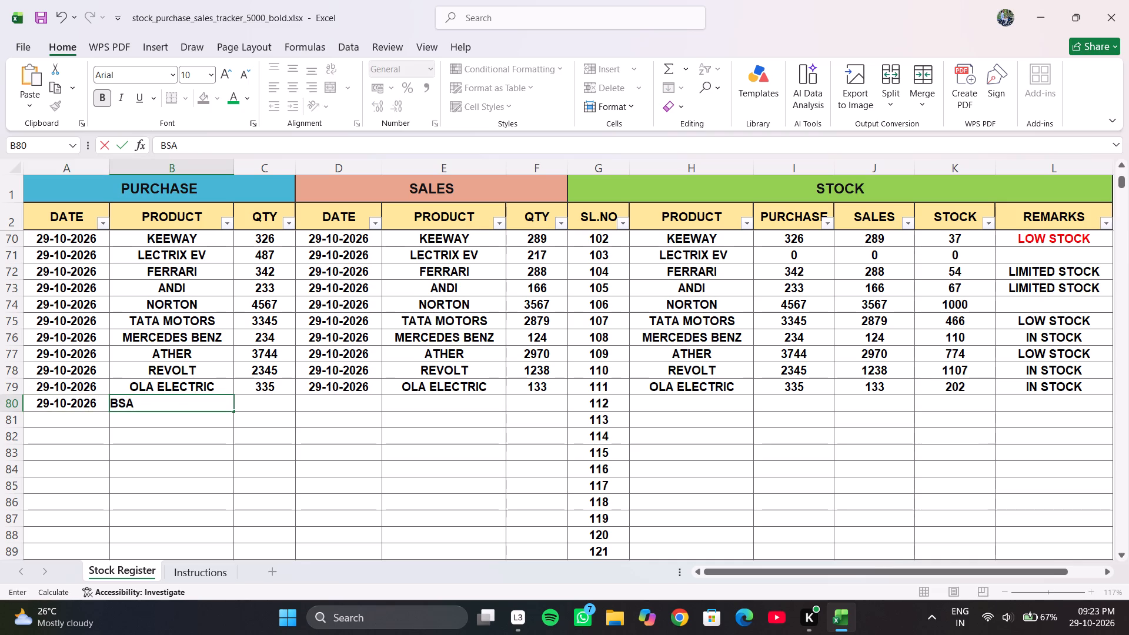
{"action": "key", "text": "Right"}
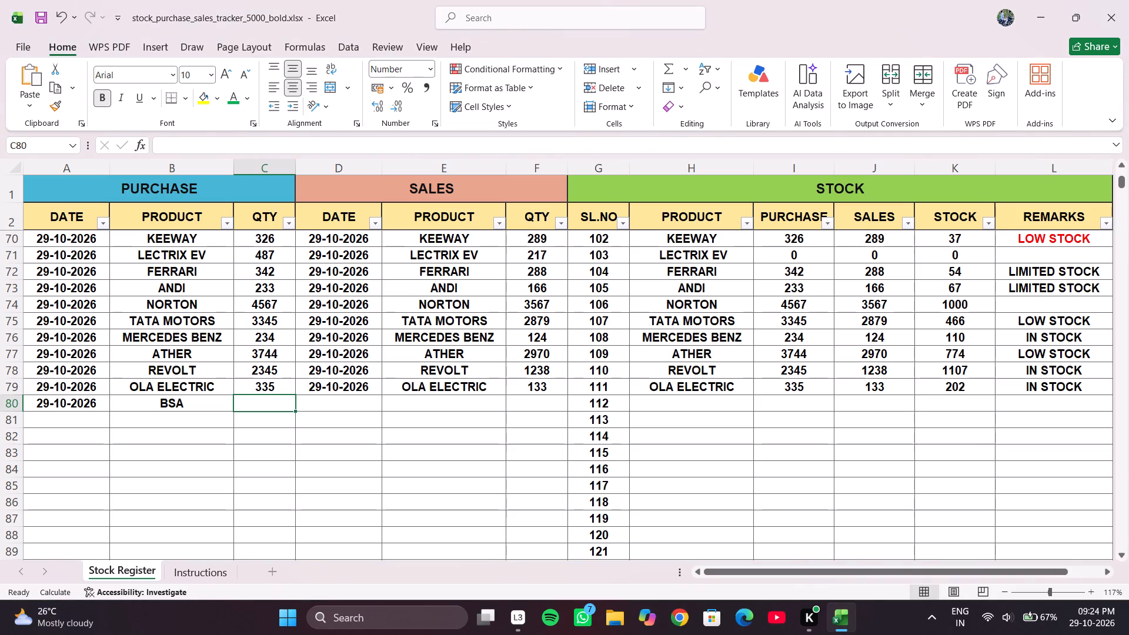
{"action": "type", "text": "46"}
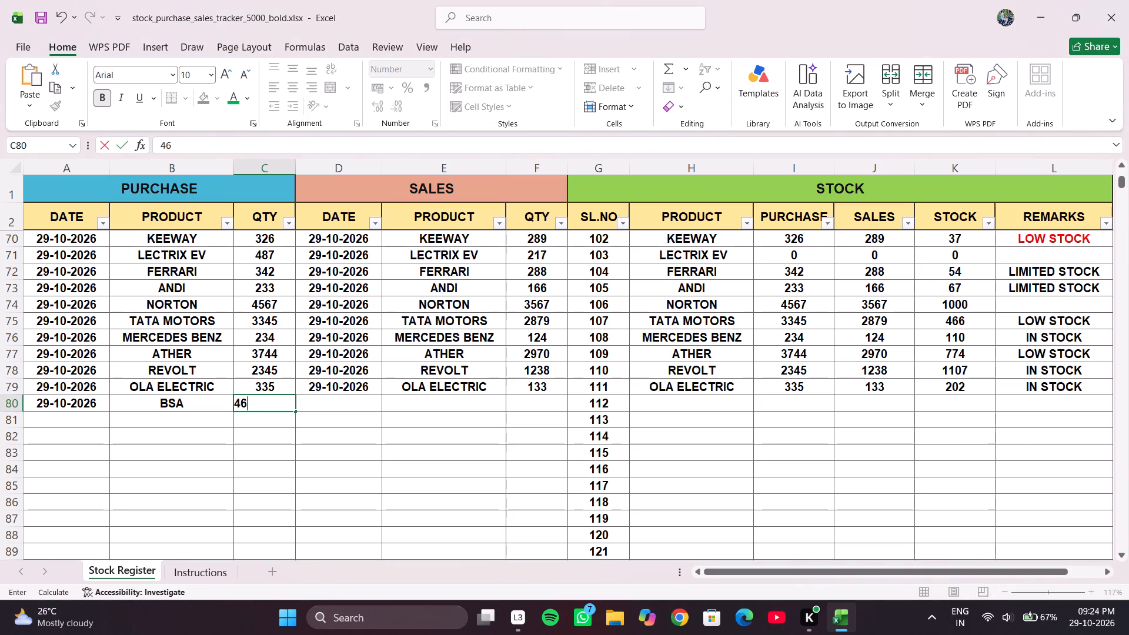
{"action": "key", "text": "8"}
{"action": "key", "text": "Right"}
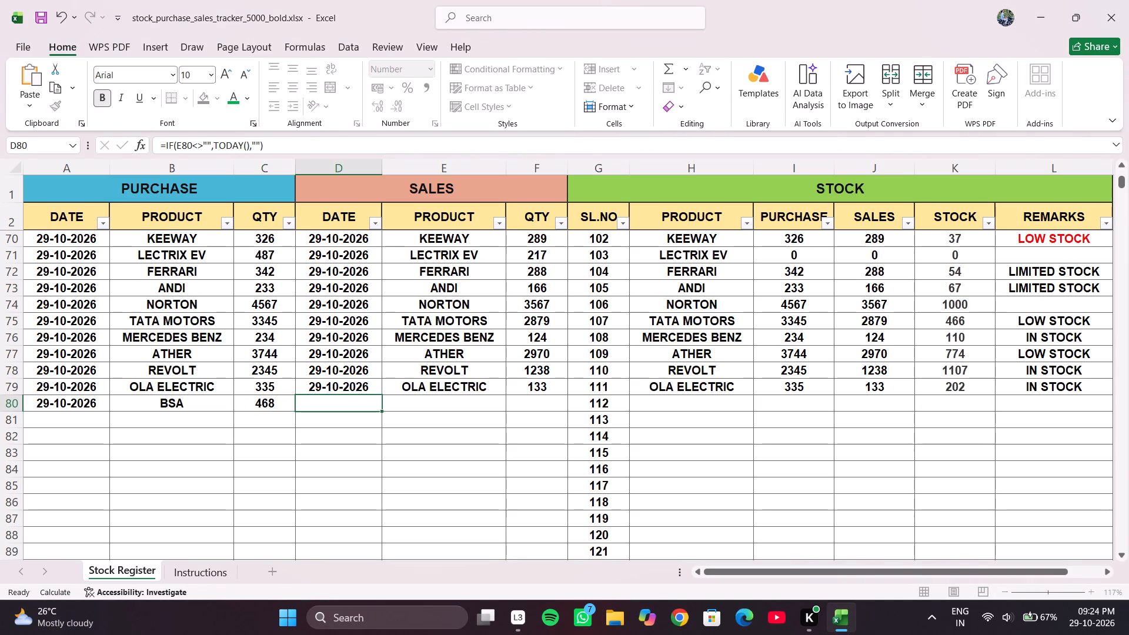
Enter the date 29-10-2026 in row 80 of the SALES section.
{"action": "type", "text": "29-"}
{"action": "type", "text": "10-"}
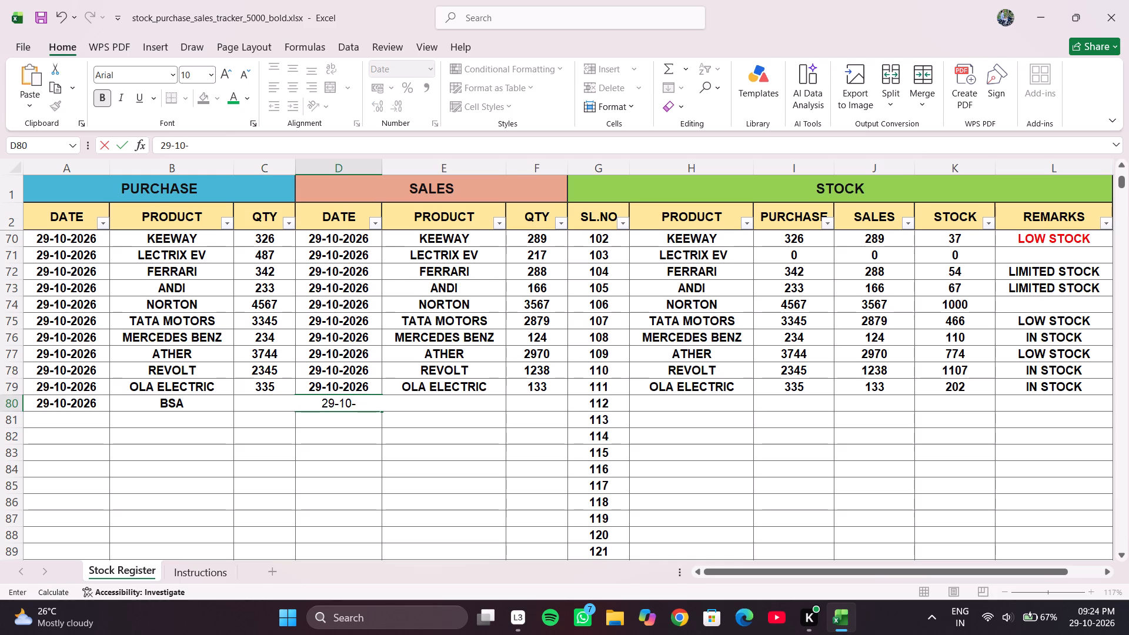
{"action": "key", "text": "2"}
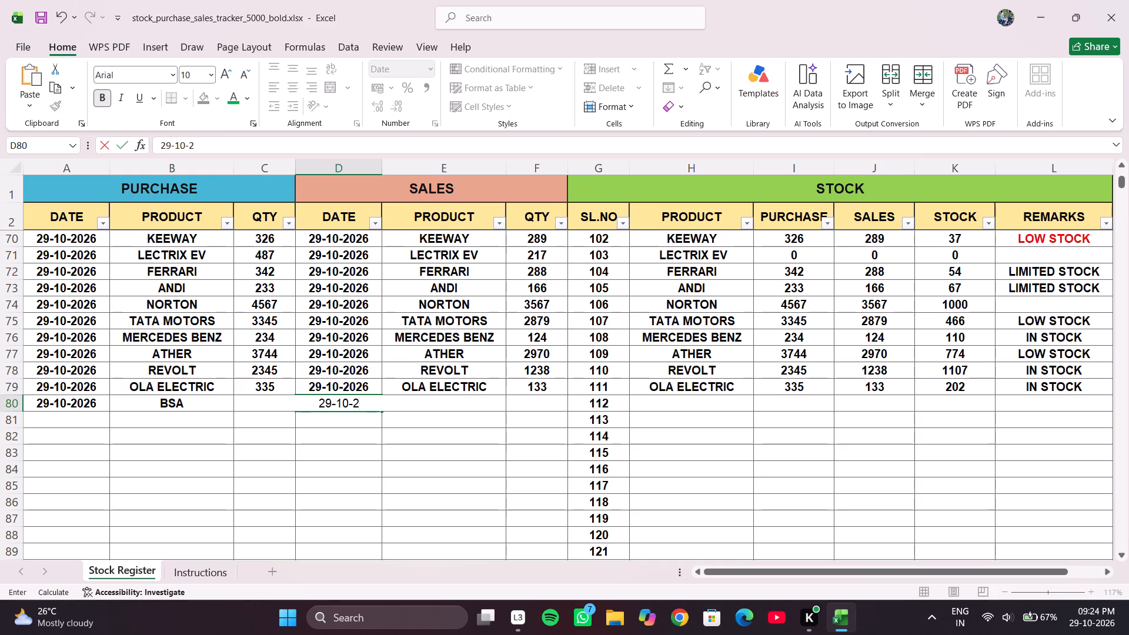
{"action": "key", "text": "0"}
{"action": "type", "text": "26"}
{"action": "key", "text": "Right"}
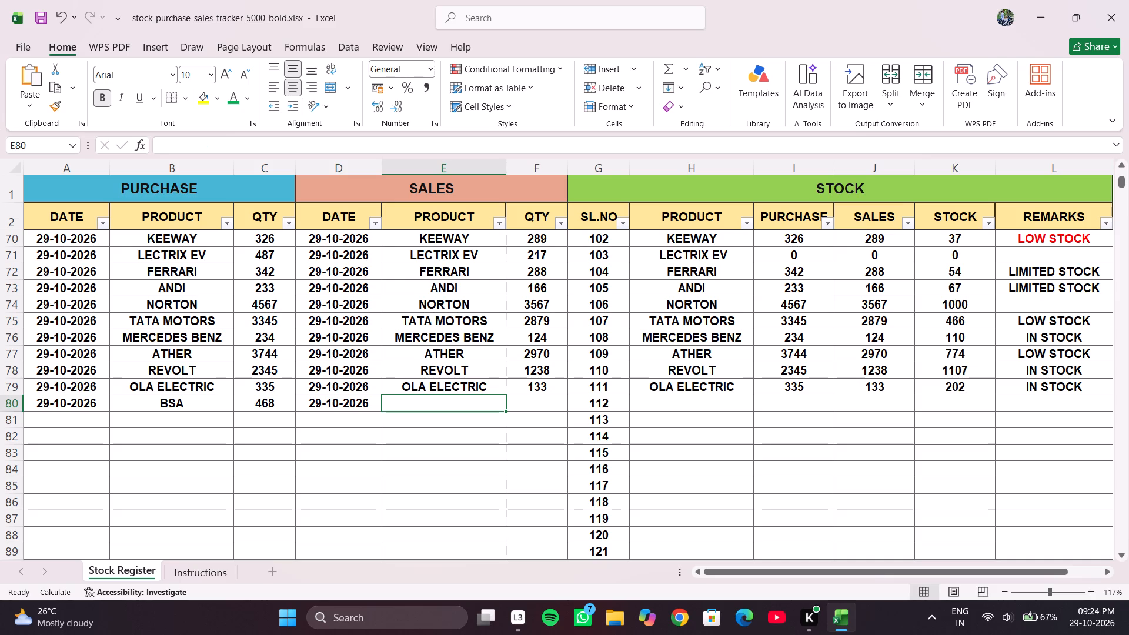
Enter the product BSA with quantity 213 in row 80 of the SALES section.
{"action": "type", "text": "BSA"}
{"action": "key", "text": "Right"}
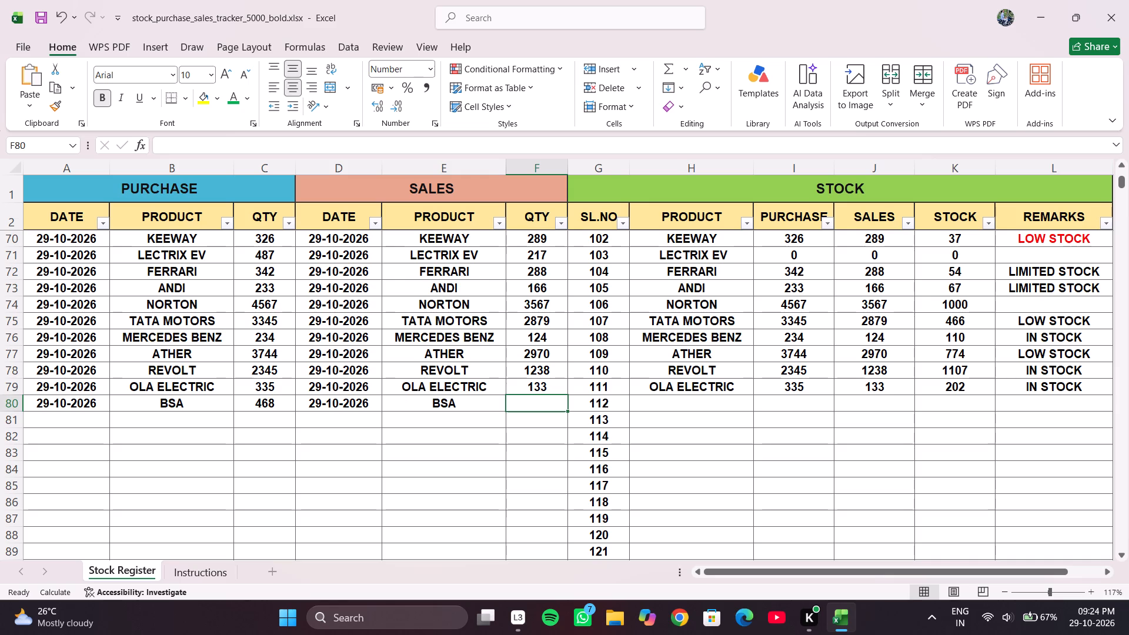
{"action": "key", "text": "2"}
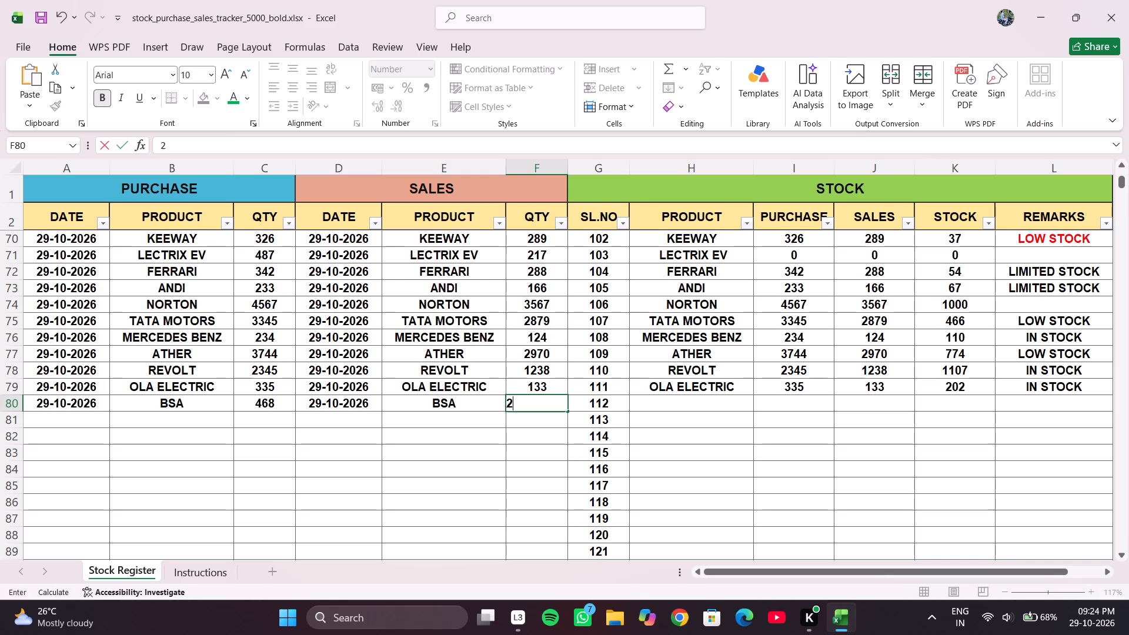
{"action": "key", "text": "1"}
{"action": "key", "text": "3"}
{"action": "key", "text": "Right"}
Enter the product BSA in row 80 of the STOCK section.
{"action": "key", "text": "Right"}
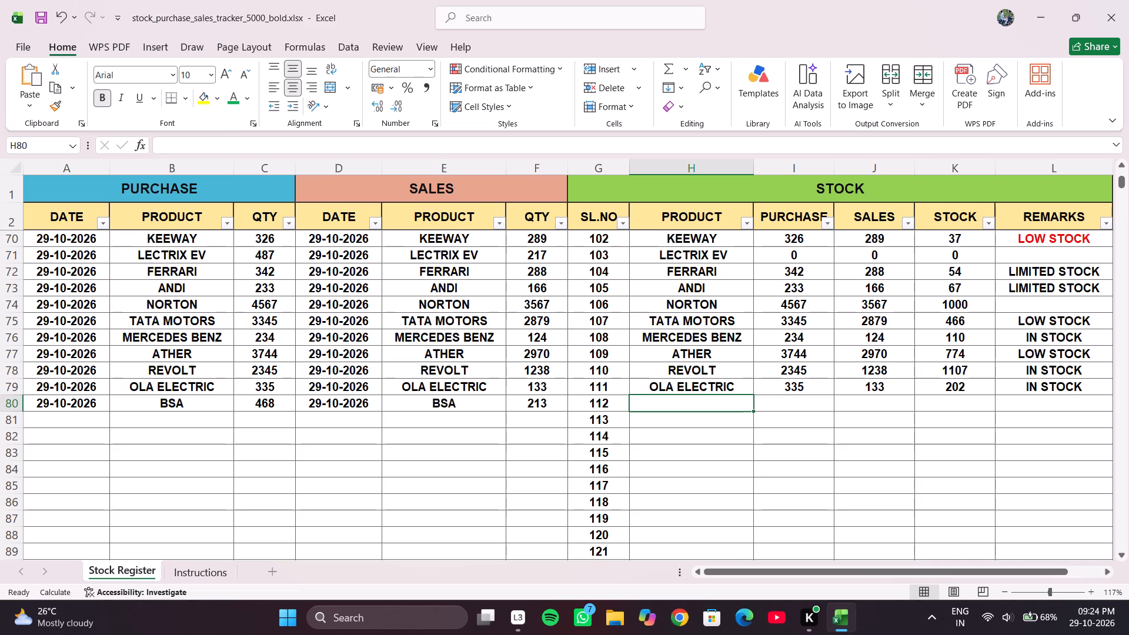
{"action": "type", "text": "BSA"}
{"action": "key", "text": "Right"}
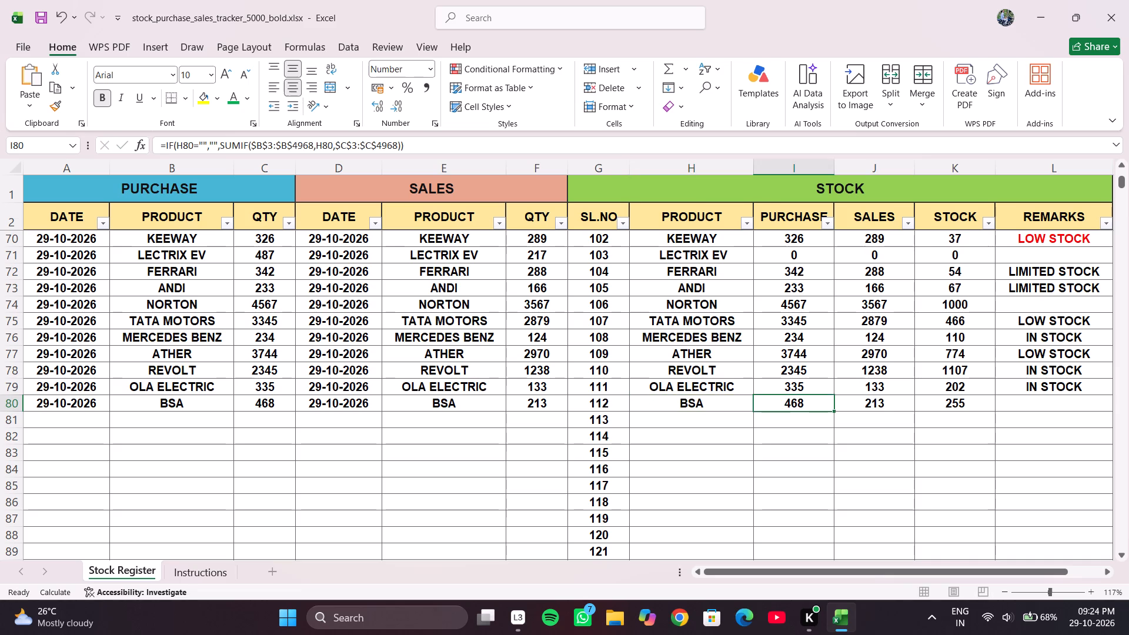
{"action": "key", "text": "Right"}
{"action": "key", "text": "Right"}
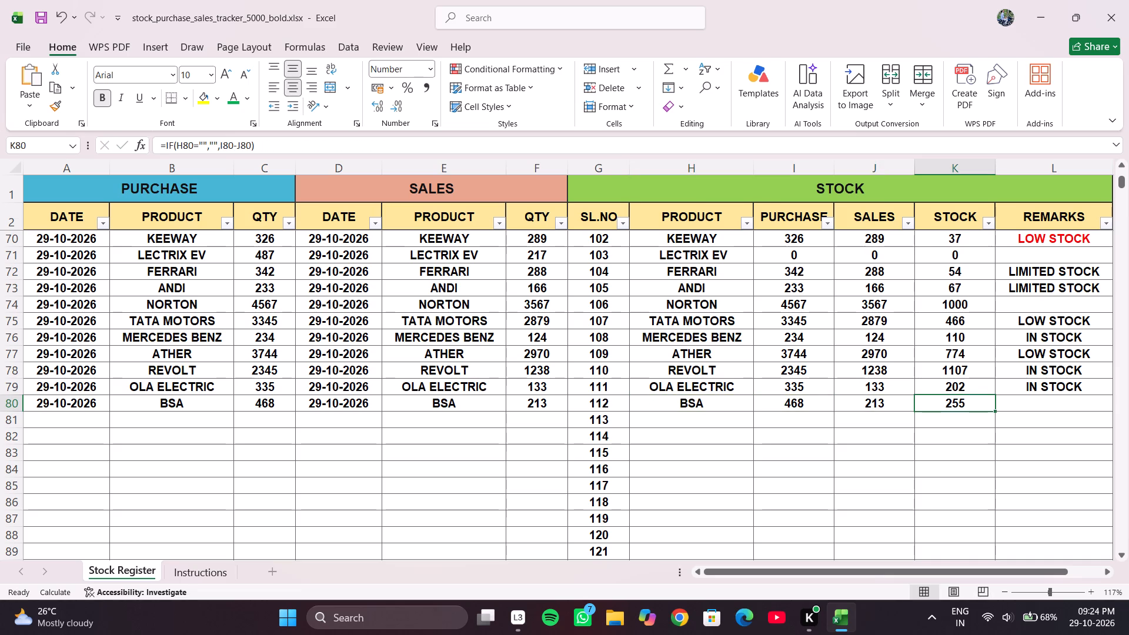
{"action": "key", "text": "Right"}
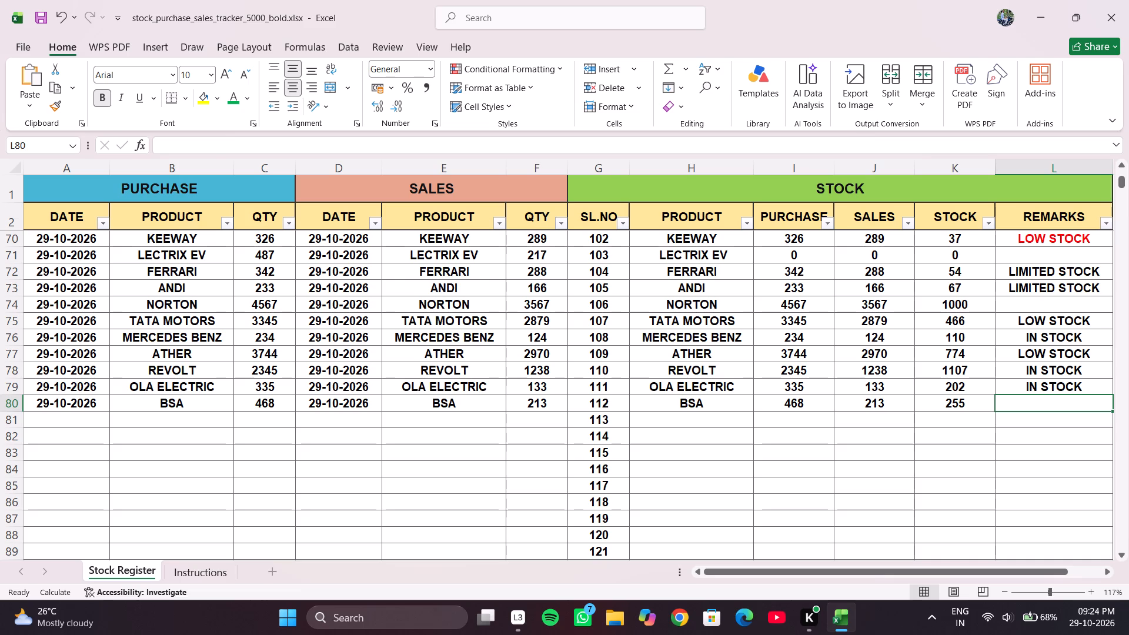
Enter the date 29-10-2026 in row 81 of the PURCHASE section.
{"action": "key", "text": "Down"}
{"action": "key", "text": "Left"}
{"action": "key", "text": "Left"}
{"action": "key", "text": "Left"}
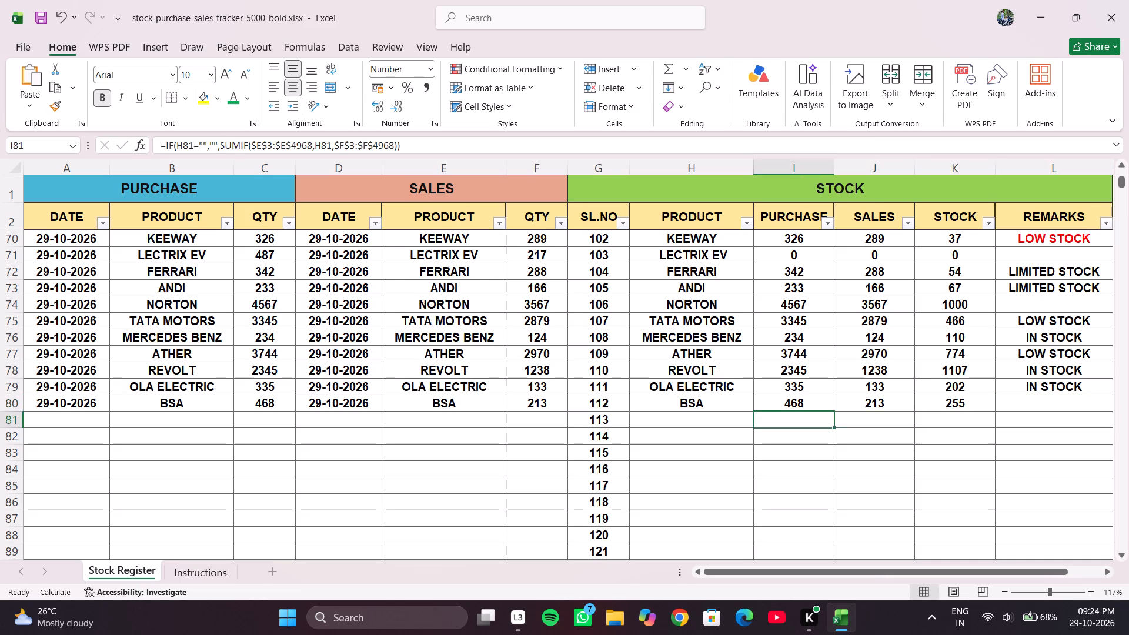
{"action": "key", "text": "Left"}
{"action": "key", "text": "Left"}
{"action": "key", "text": "Left"}
{"action": "key", "text": "Left"}
{"action": "key", "text": "Left"}
{"action": "key", "text": "Left"}
{"action": "key", "text": "Left"}
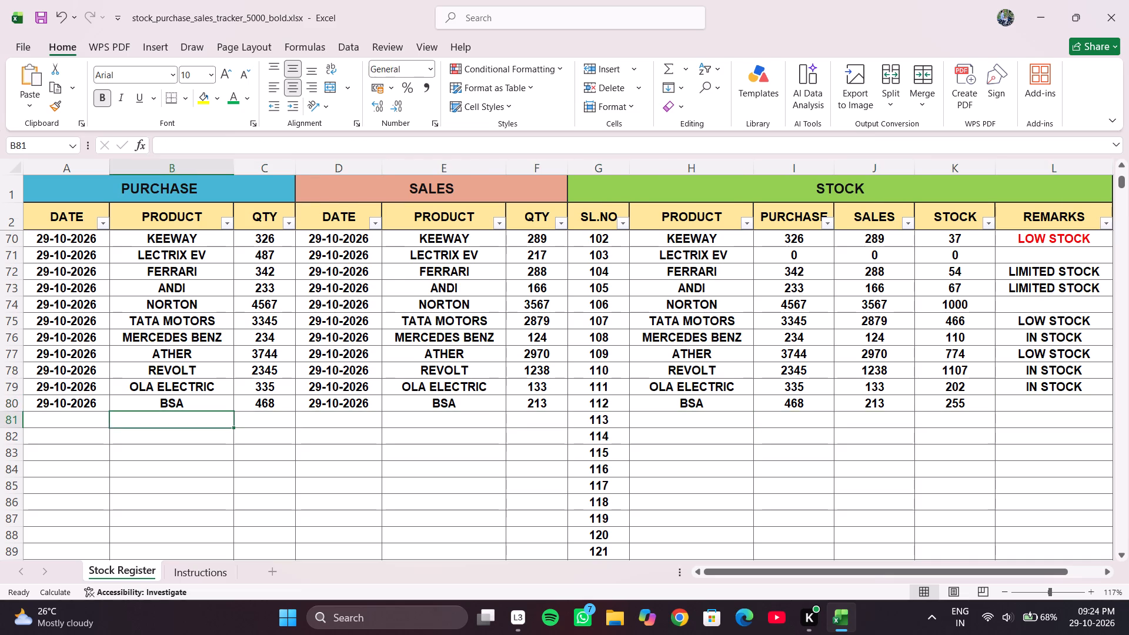
{"action": "key", "text": "Left"}
{"action": "key", "text": "2"}
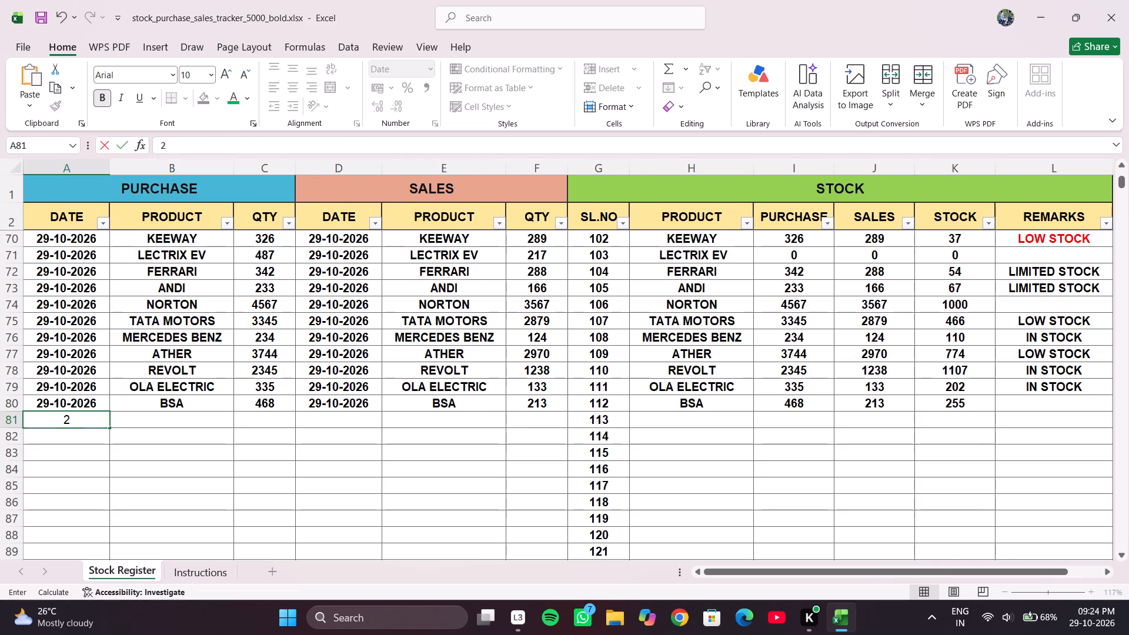
{"action": "type", "text": "9-"}
{"action": "type", "text": "10-"}
{"action": "key", "text": "2"}
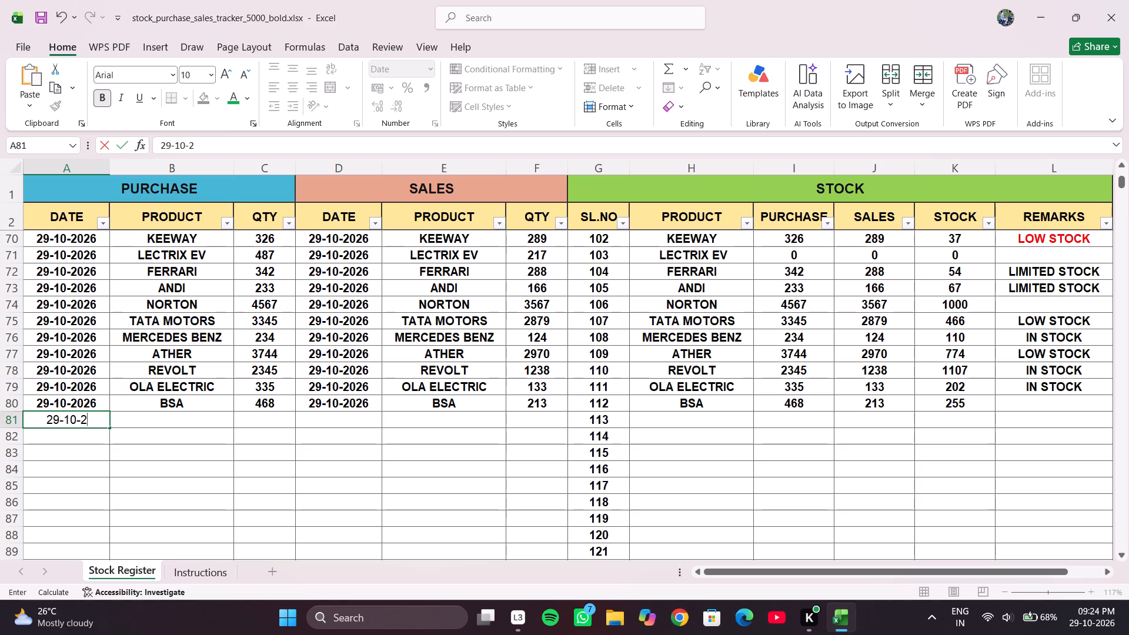
{"action": "type", "text": "026"}
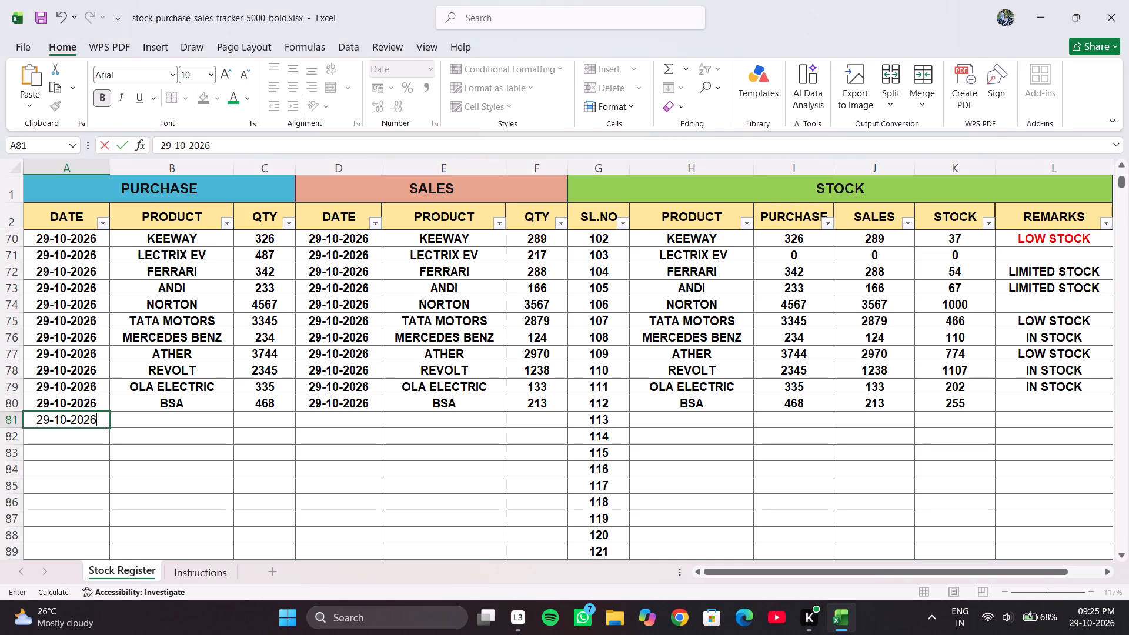
{"action": "key", "text": "Right"}
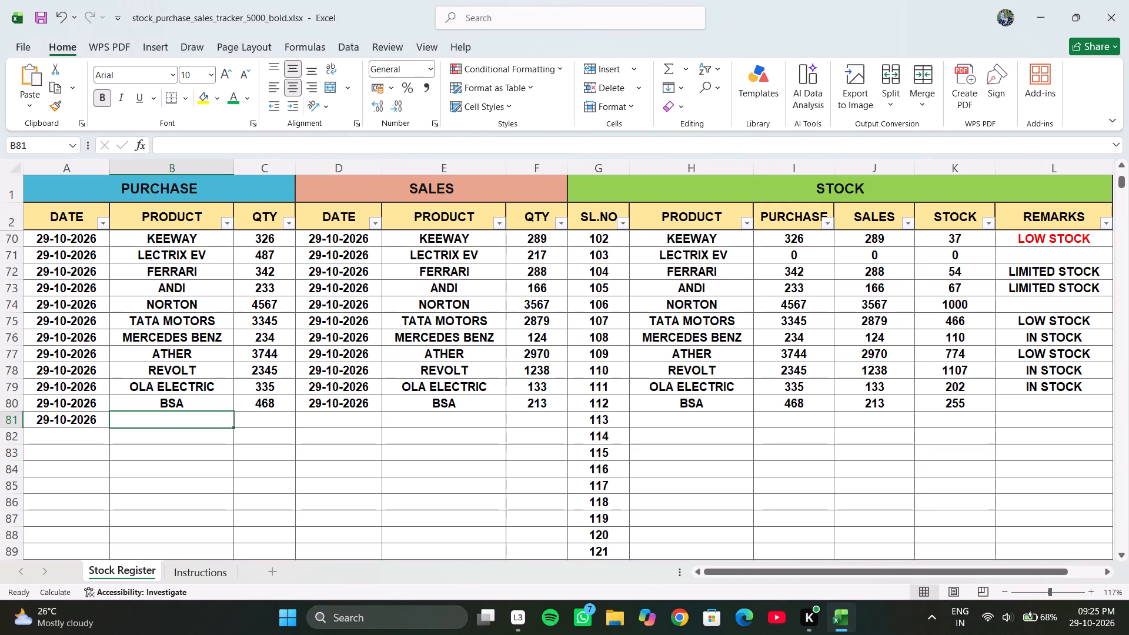
Enter the product YEZDI with quantity 521 in row 81 of the PURCHASE section.
{"action": "type", "text": "YEXD"}
{"action": "key", "text": "BackSpace"}
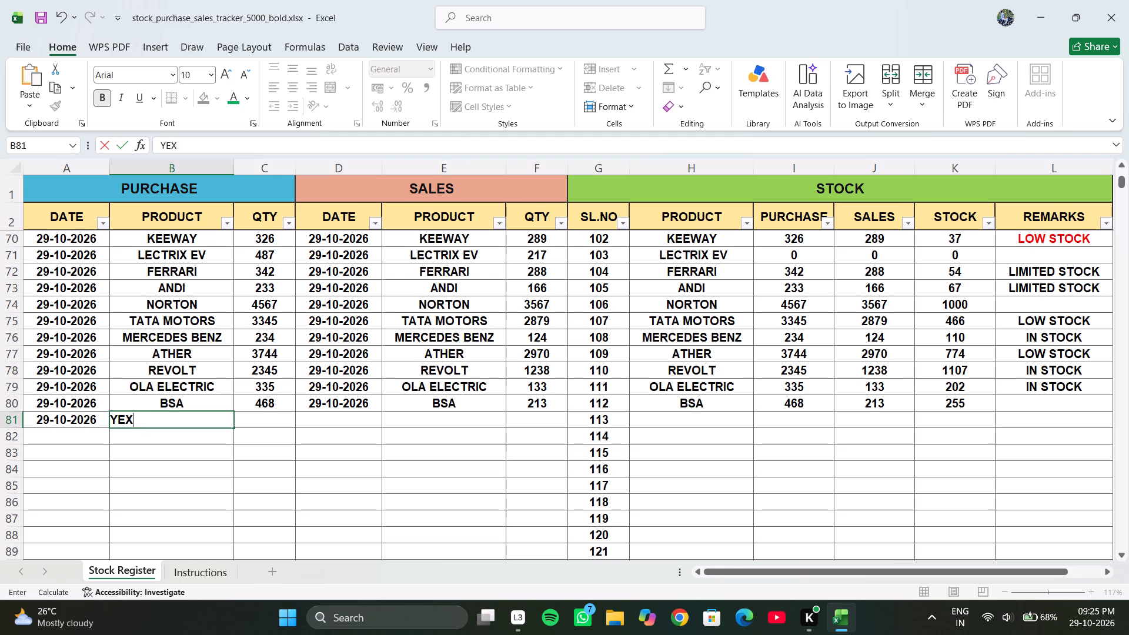
{"action": "key", "text": "BackSpace"}
{"action": "type", "text": "ZDI"}
{"action": "key", "text": "Right"}
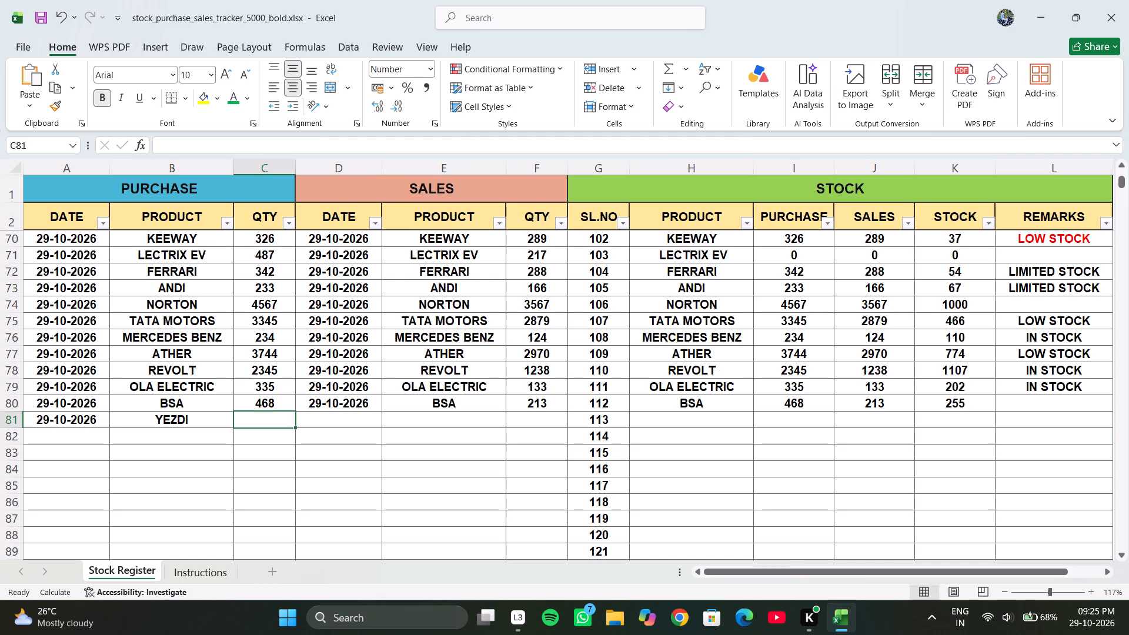
{"action": "key", "text": "5"}
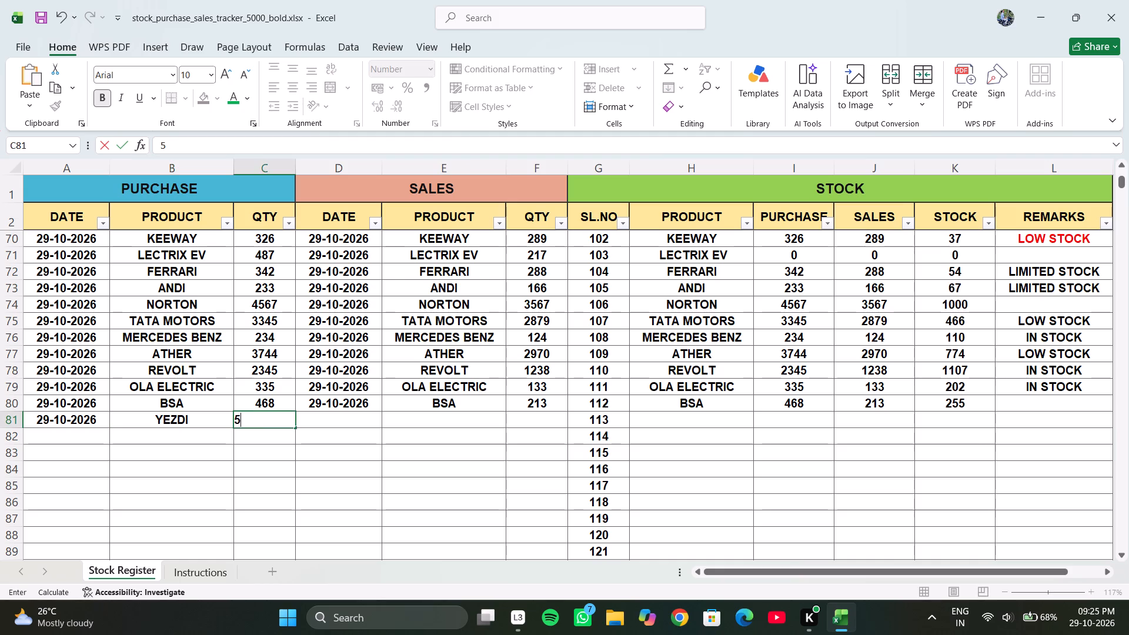
{"action": "type", "text": "21"}
{"action": "key", "text": "Right"}
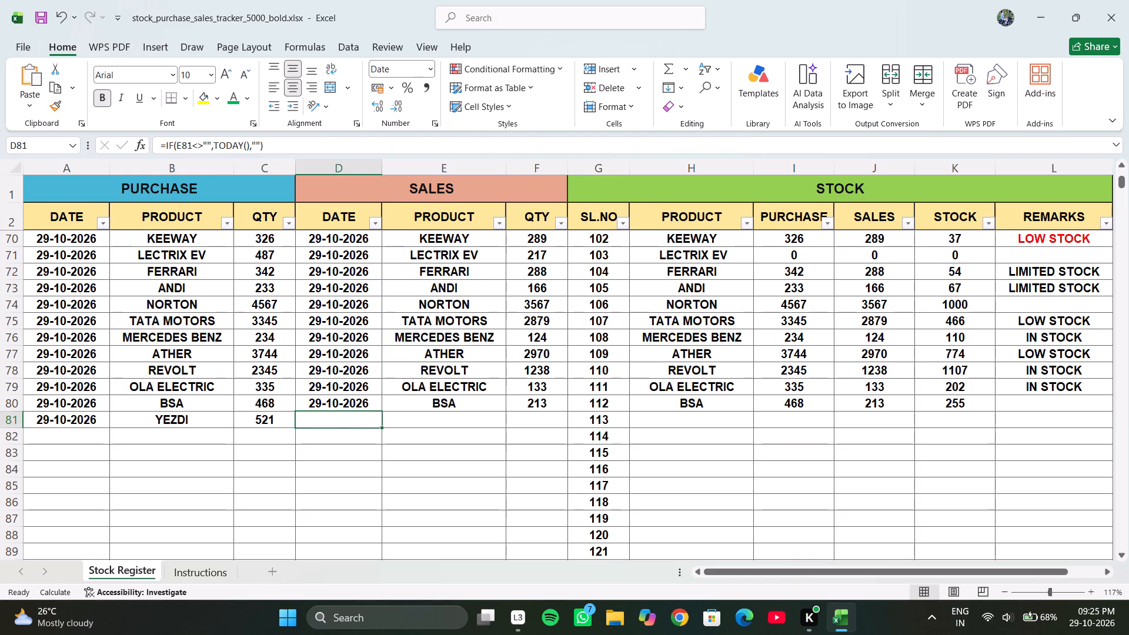
Enter the date 29-10-2026 in row 81 of the SALES section.
{"action": "type", "text": "29-"}
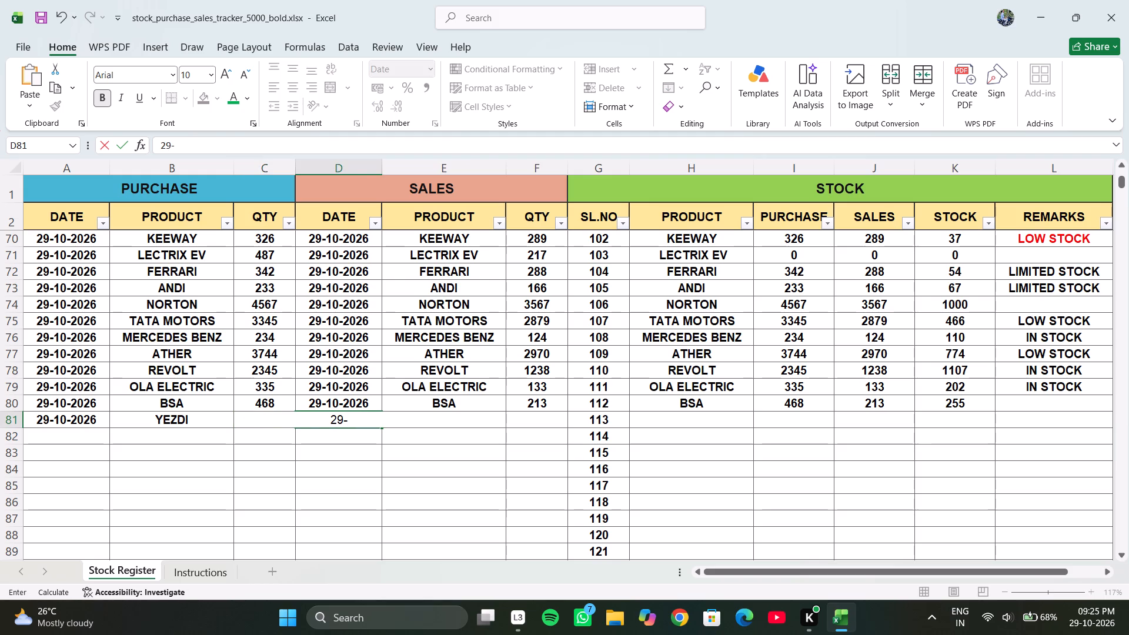
{"action": "type", "text": "10-2026"}
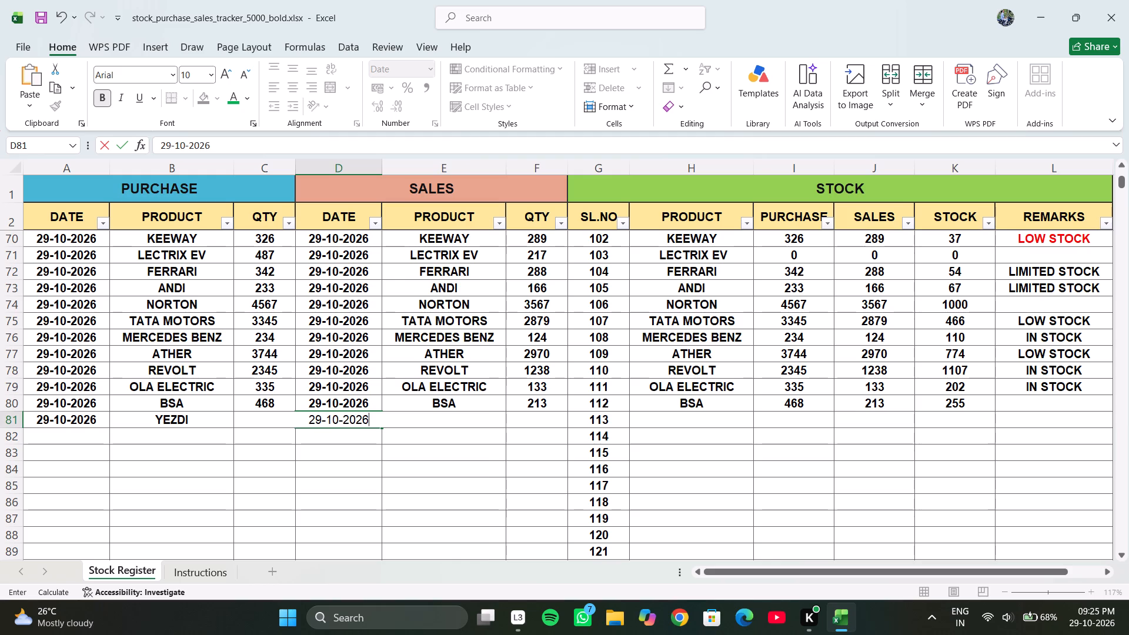
{"action": "key", "text": "Right"}
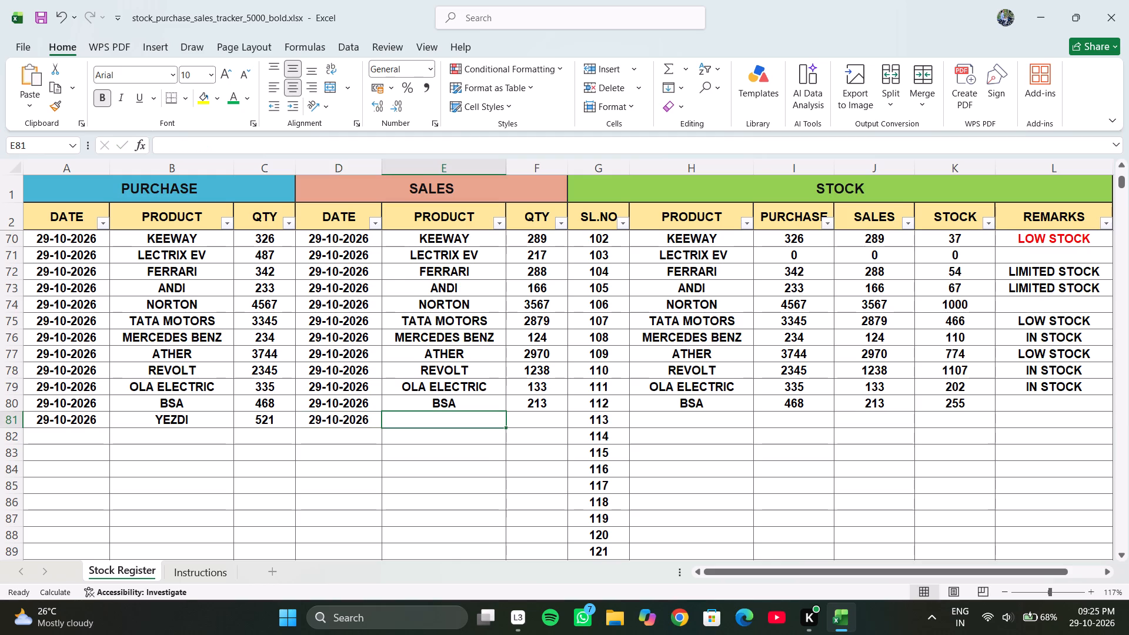
Enter the product YEZDI with quantity 234 in row 81 of the SALES section.
{"action": "type", "text": "YEZDIO"}
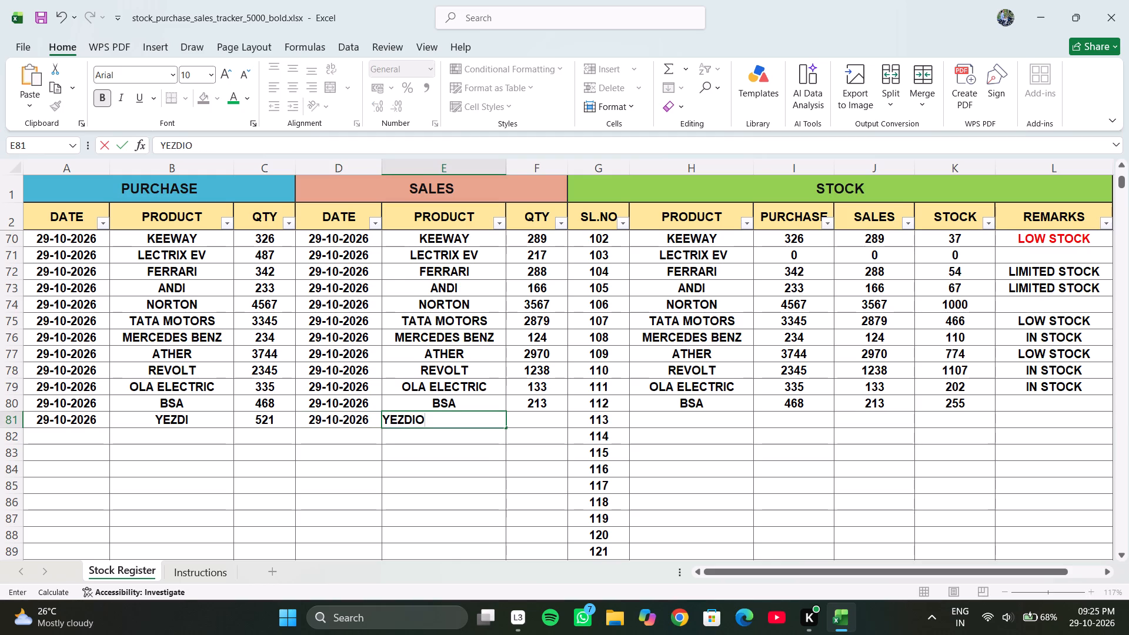
{"action": "key", "text": "BackSpace"}
{"action": "key", "text": "Right"}
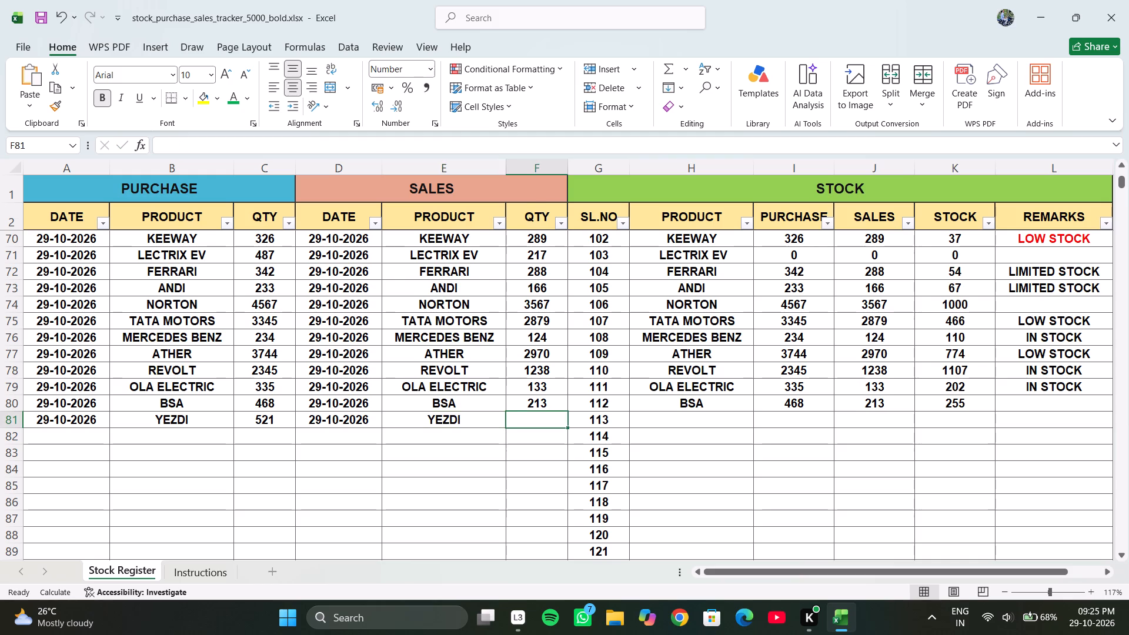
{"action": "type", "text": "234"}
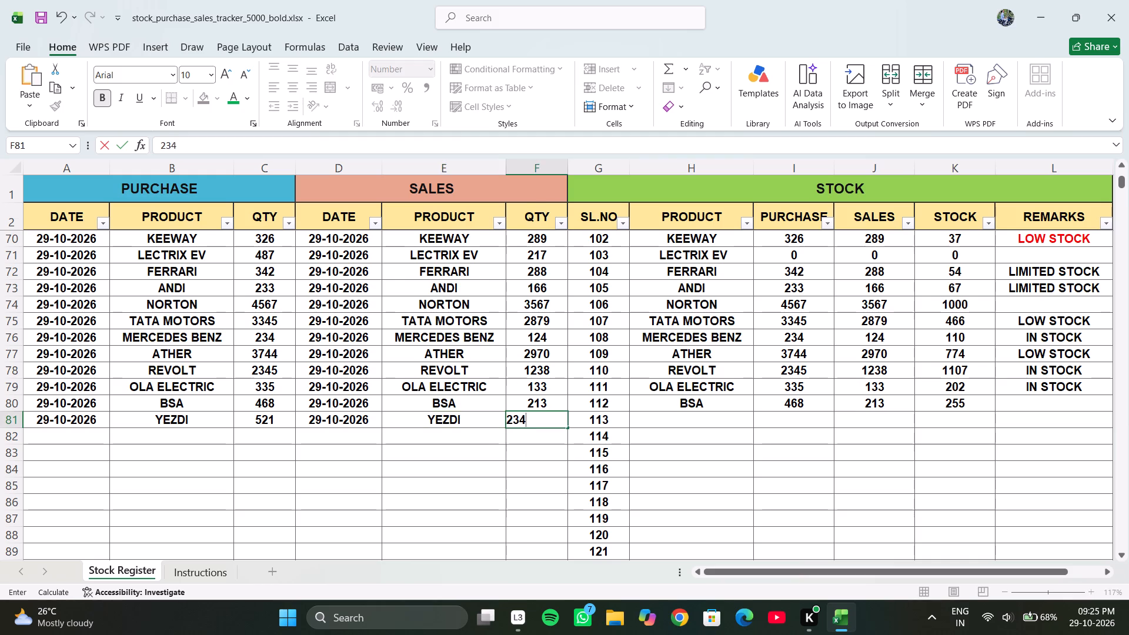
{"action": "key", "text": "Right"}
{"action": "key", "text": "Right"}
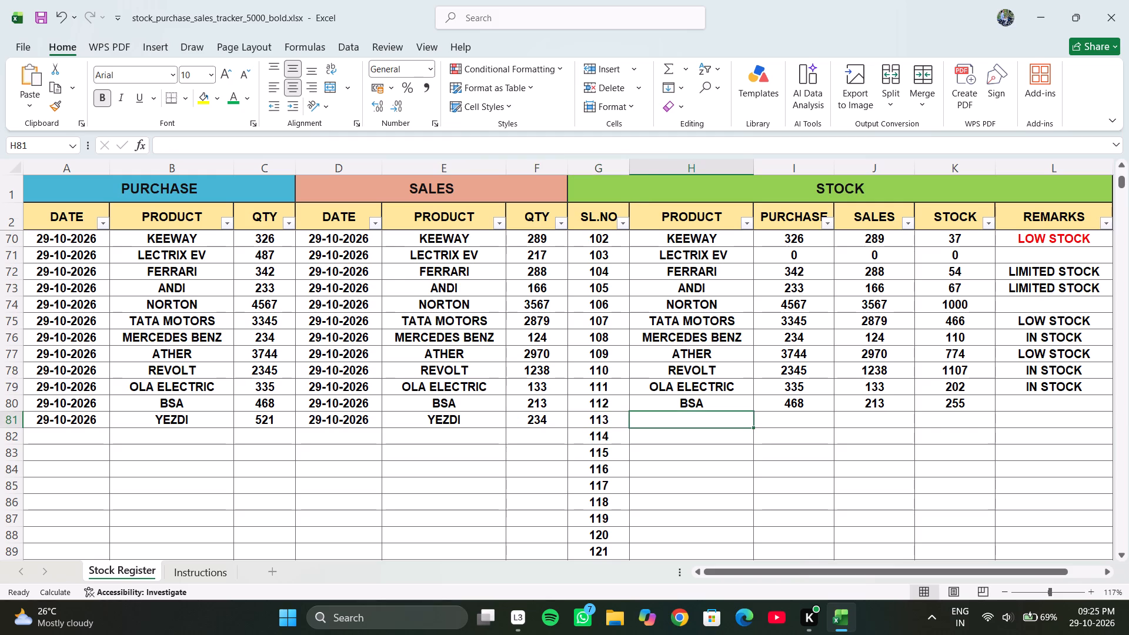
{"action": "key", "text": "Left"}
{"action": "key", "text": "Left"}
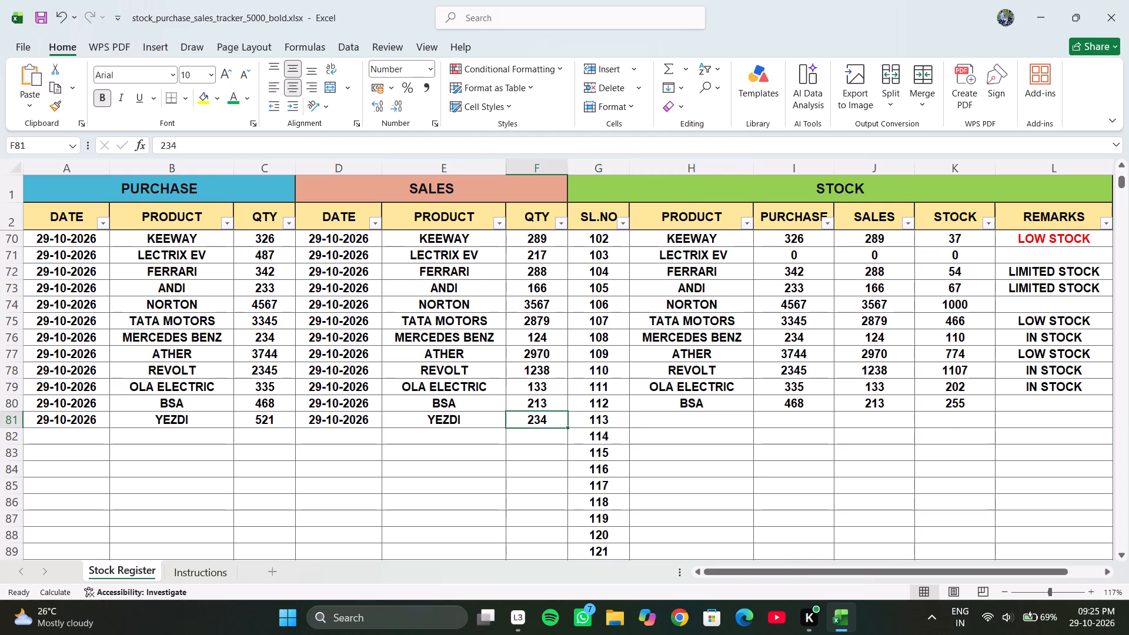
Change the YEZDI sales quantity in row 81 to 358.
{"action": "key", "text": "BackSpace"}
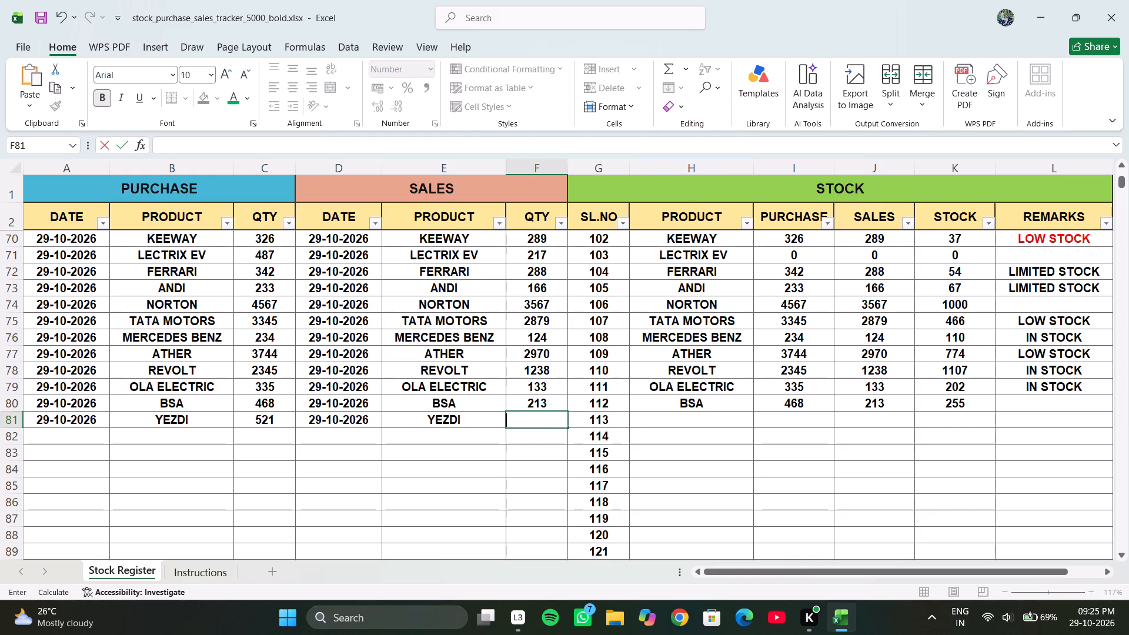
{"action": "type", "text": "35"}
{"action": "key", "text": "8"}
{"action": "key", "text": "Right"}
Enter the product YEZDI in row 81 of the STOCK section with the remark LOW STOCK.
{"action": "key", "text": "Right"}
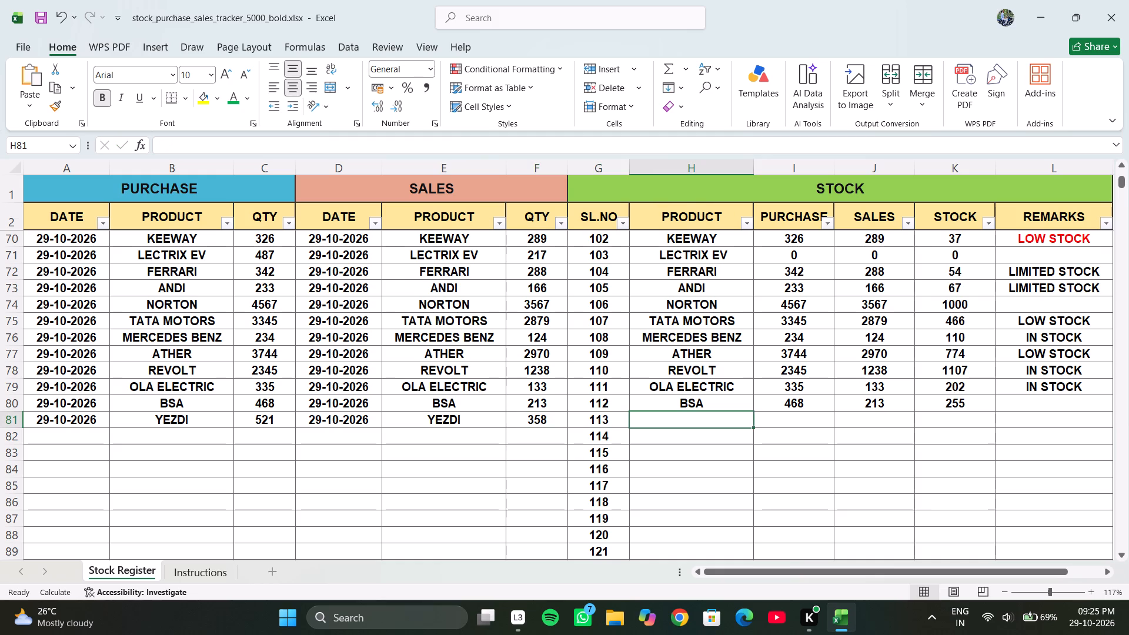
{"action": "type", "text": "YE"}
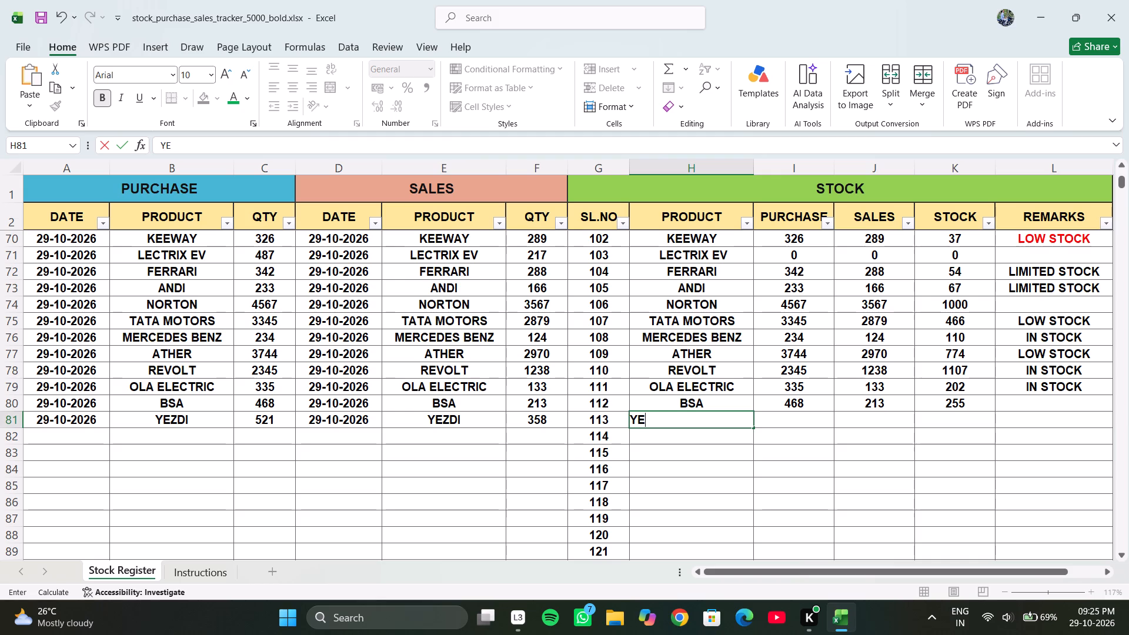
{"action": "type", "text": "ZDI"}
{"action": "key", "text": "Right"}
{"action": "key", "text": "Right"}
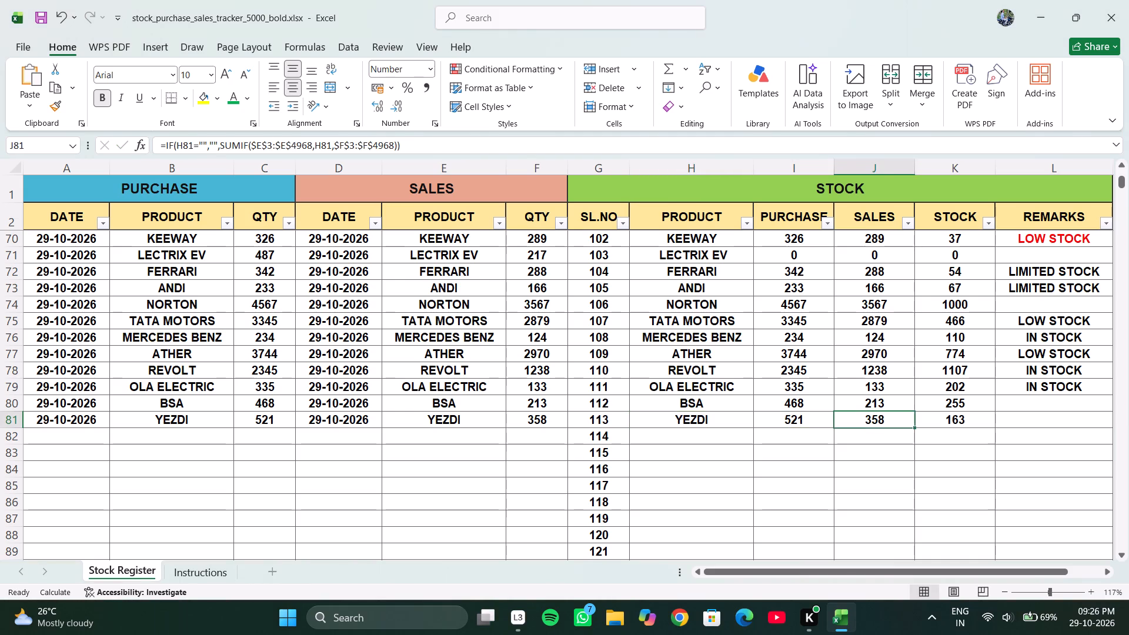
{"action": "key", "text": "Right"}
{"action": "key", "text": "Right"}
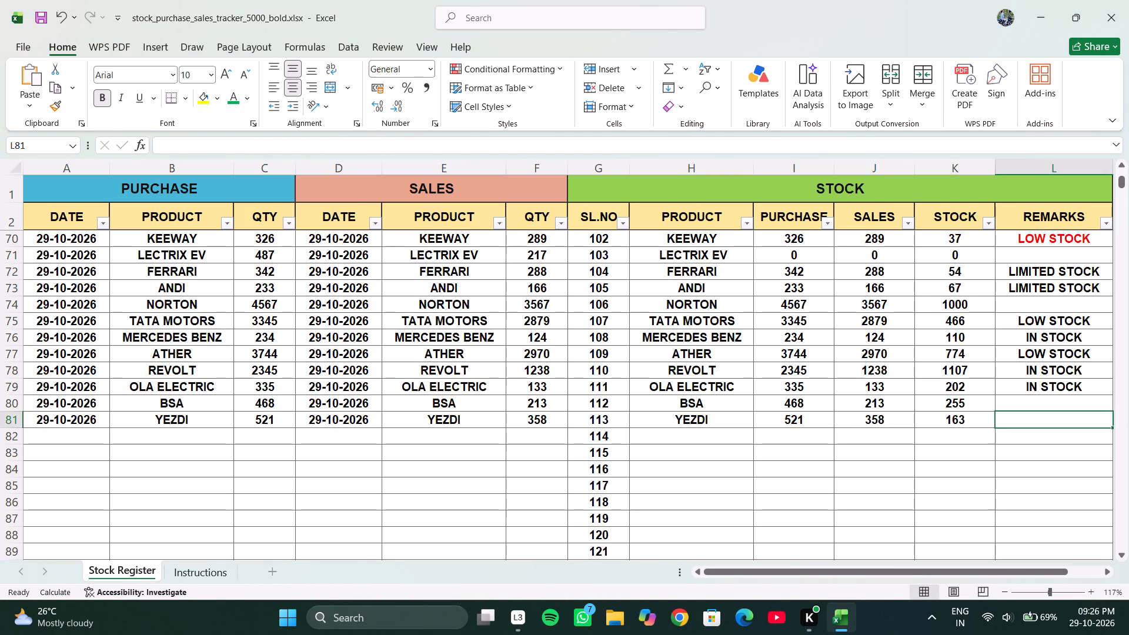
{"action": "type", "text": "LO"}
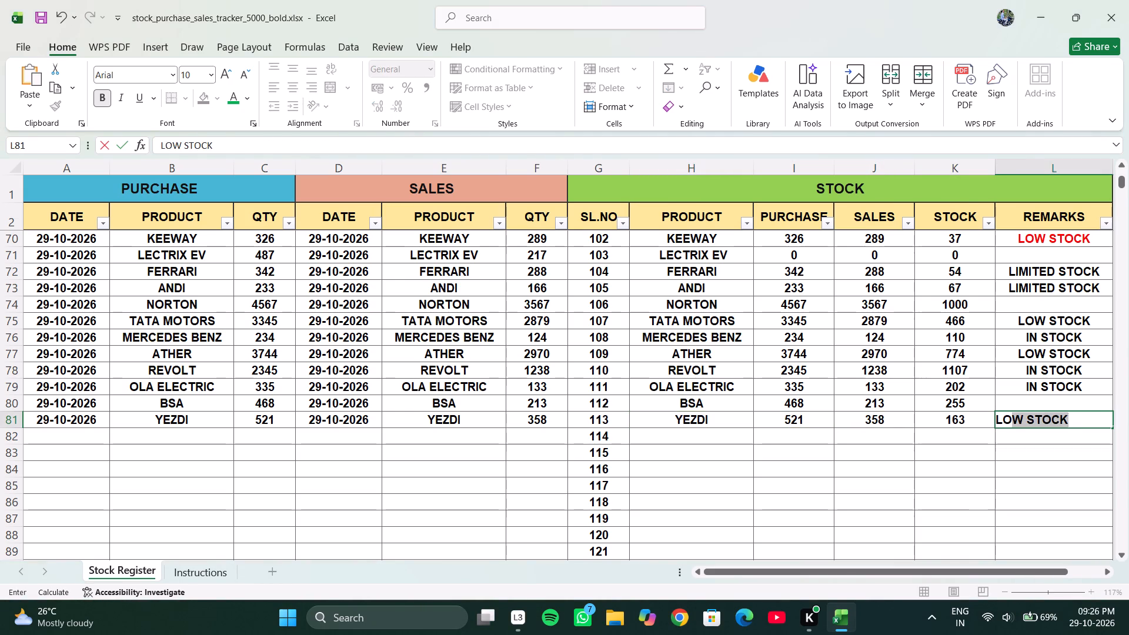
{"action": "key", "text": "Down"}
Enter the date 29-10-2026 in row 82 of the PURCHASE section.
{"action": "key", "text": "Left"}
{"action": "key", "text": "Left"}
{"action": "key", "text": "Left"}
{"action": "key", "text": "Left"}
{"action": "key", "text": "Left"}
{"action": "key", "text": "Left"}
{"action": "key", "text": "Left"}
{"action": "key", "text": "Left"}
{"action": "key", "text": "Left"}
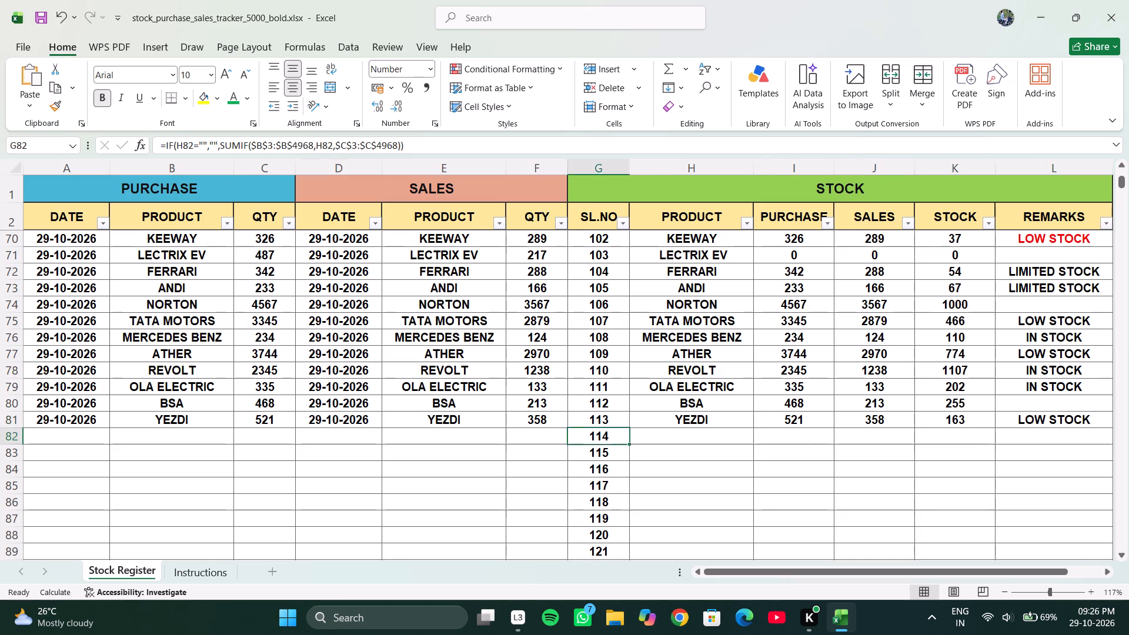
{"action": "key", "text": "Left"}
{"action": "key", "text": "Left"}
{"action": "type", "text": "29"}
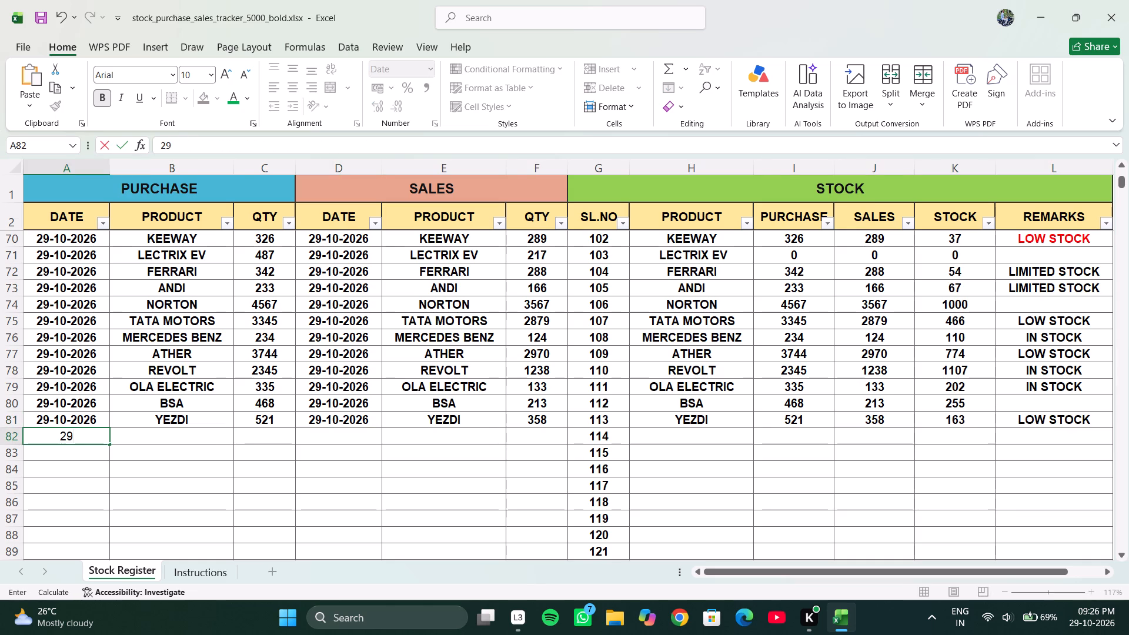
{"action": "key", "text": "minus"}
{"action": "type", "text": "10-"}
{"action": "type", "text": "20"}
{"action": "type", "text": "26"}
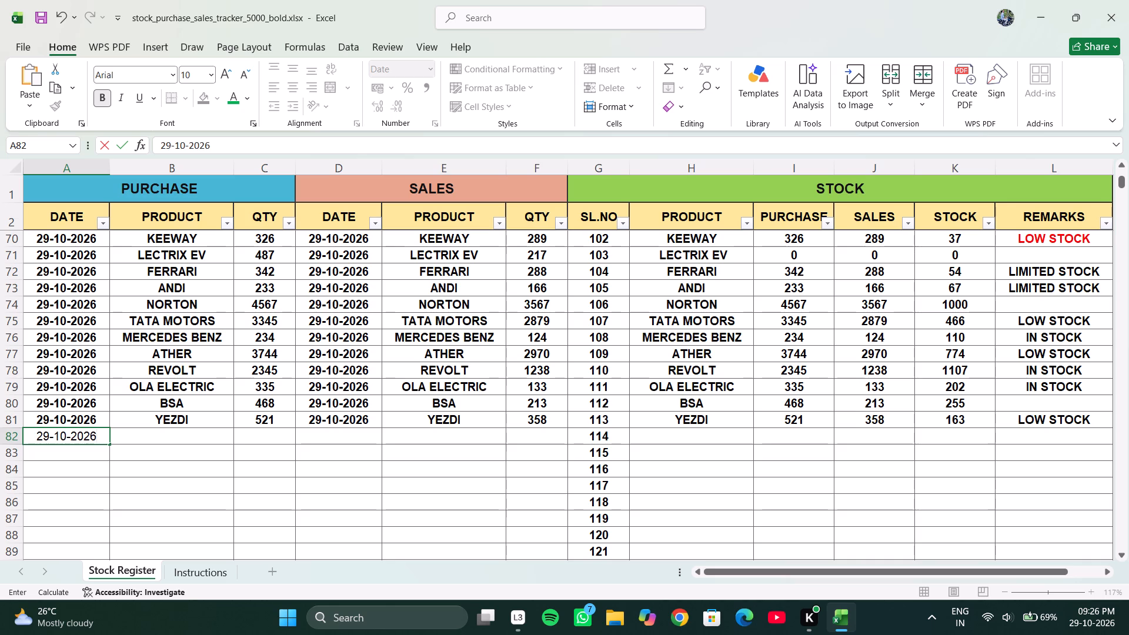
{"action": "key", "text": "Right"}
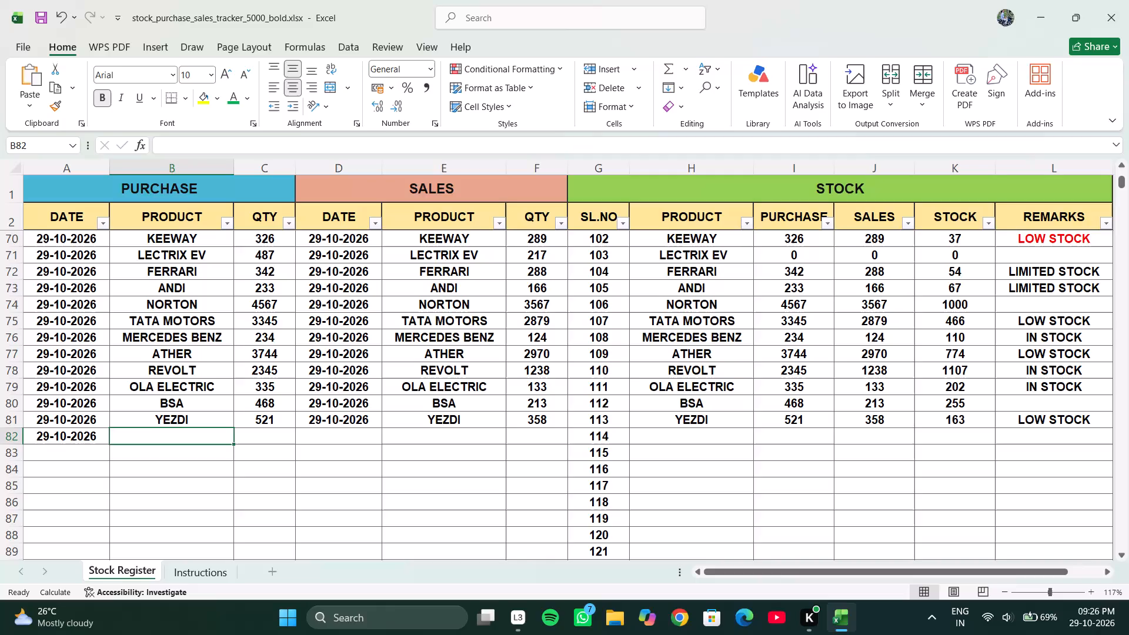
Enter the product JAWA with quantity 651 in row 82 of the PURCHASE section.
{"action": "type", "text": "JSA"}
{"action": "key", "text": "BackSpace"}
{"action": "key", "text": "BackSpace"}
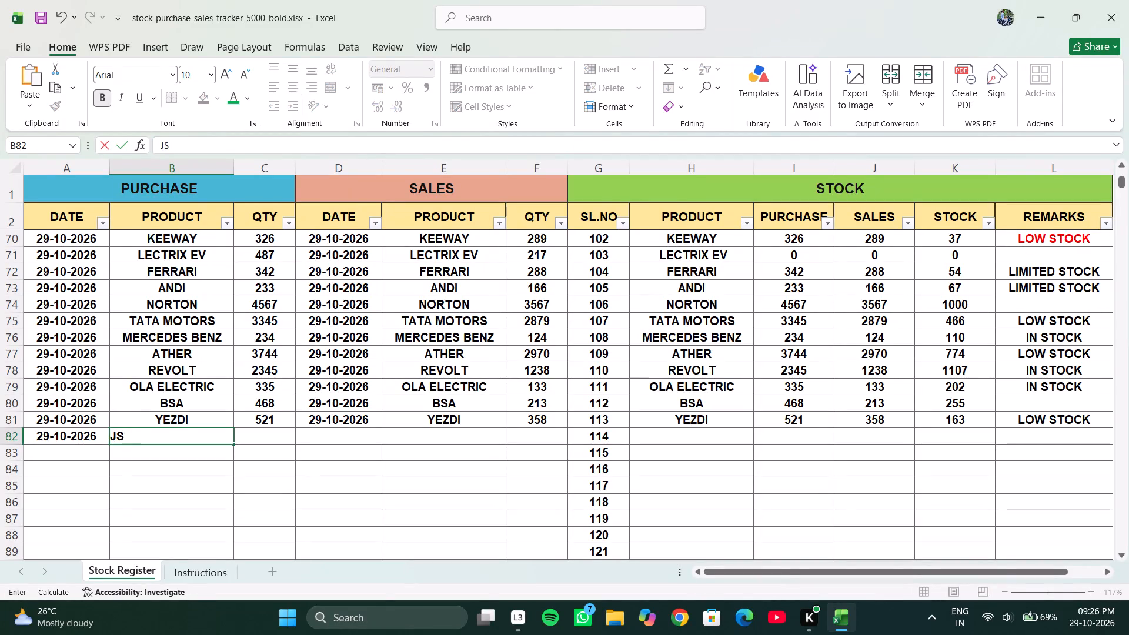
{"action": "type", "text": "AWA"}
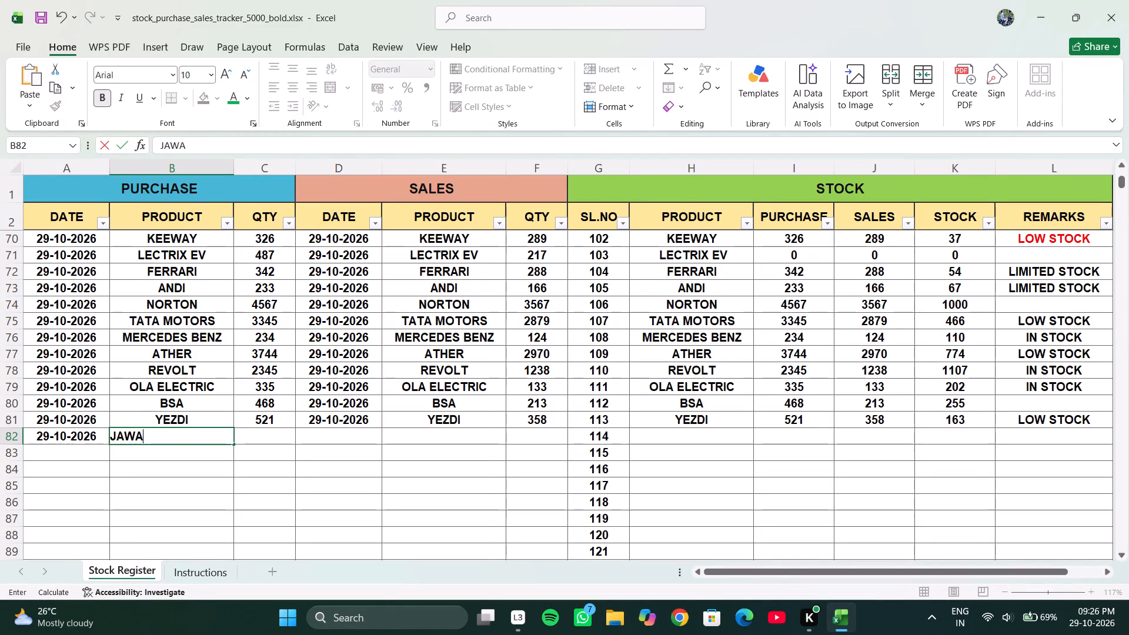
{"action": "key", "text": "Right"}
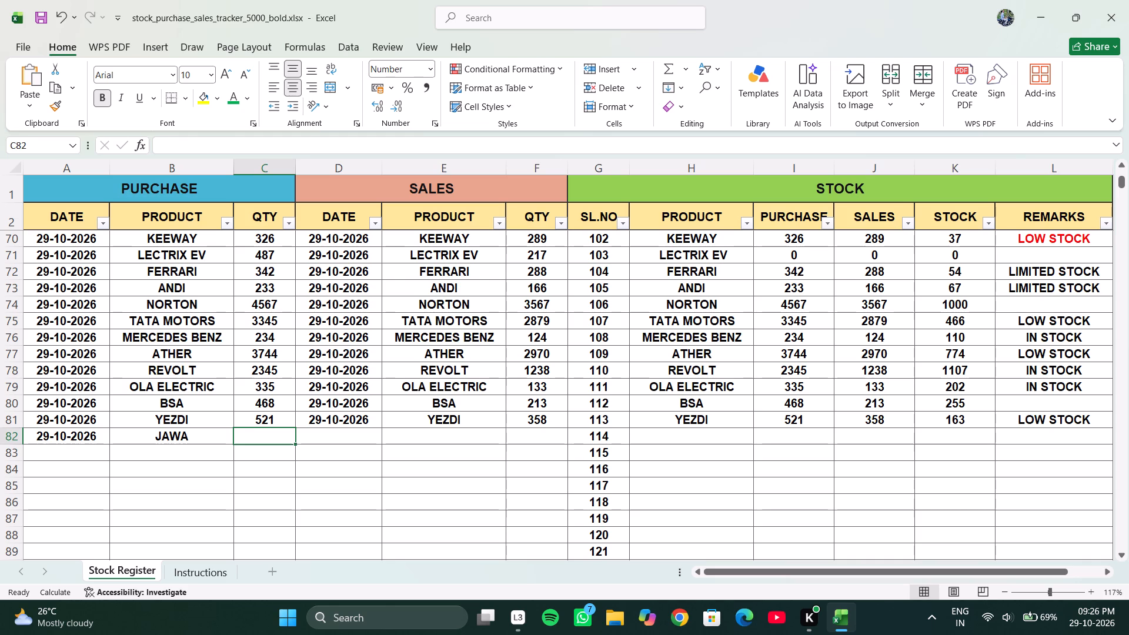
{"action": "key", "text": "6"}
{"action": "type", "text": "51"}
{"action": "key", "text": "Right"}
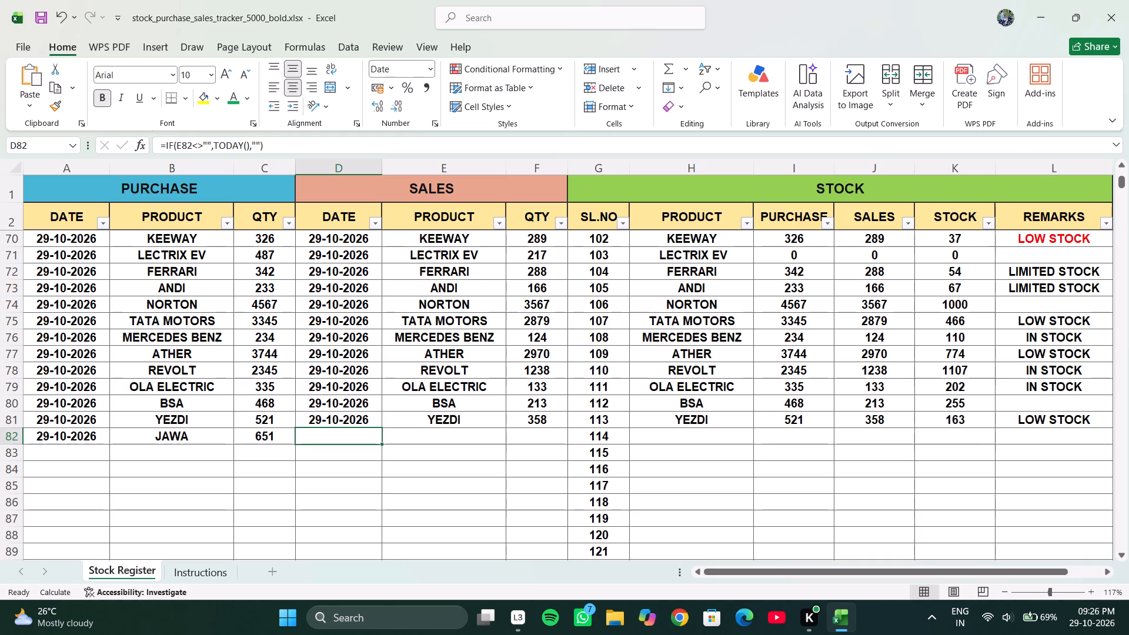
Enter the date 29-10-2026 in row 82 of the SALES section.
{"action": "type", "text": "29-"}
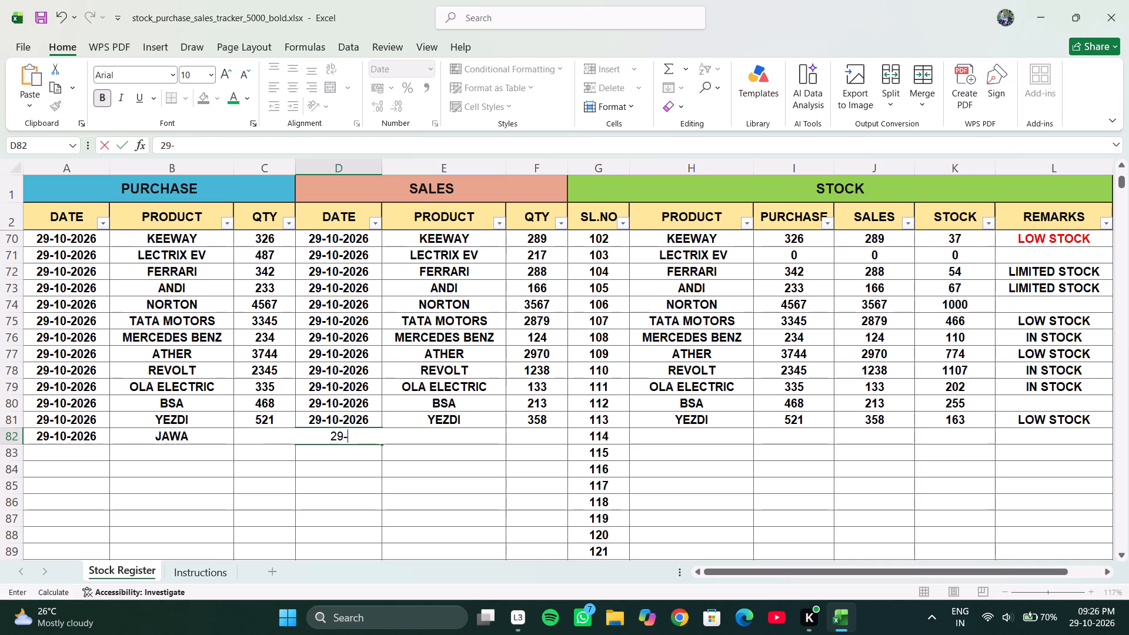
{"action": "key", "text": "1"}
{"action": "type", "text": "0-"}
{"action": "type", "text": "20"}
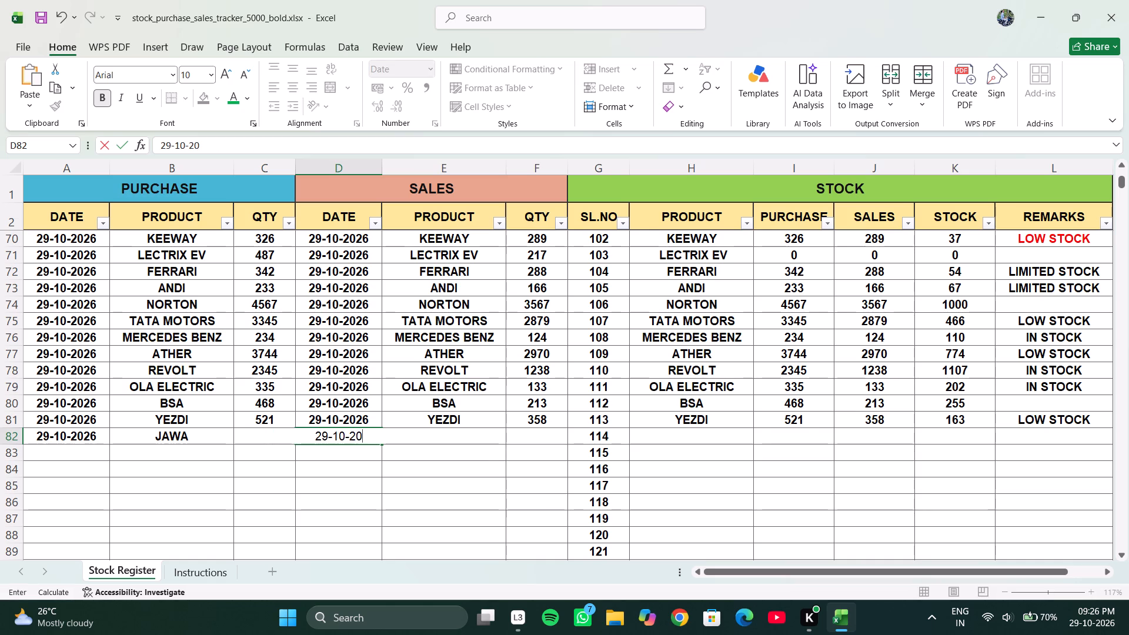
{"action": "type", "text": "26"}
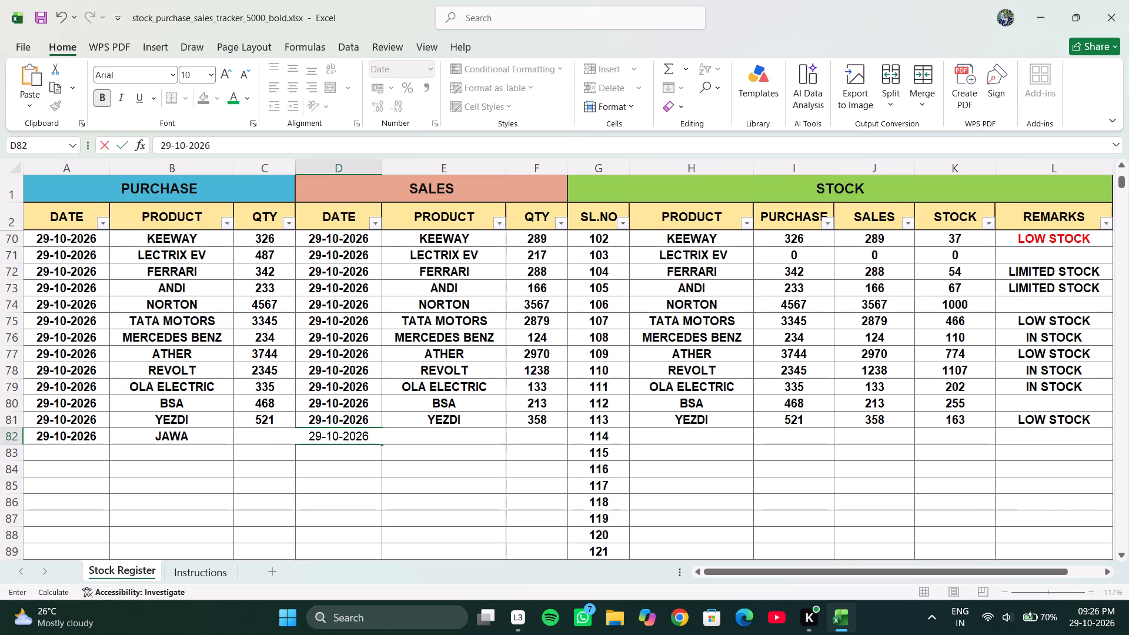
{"action": "key", "text": "Right"}
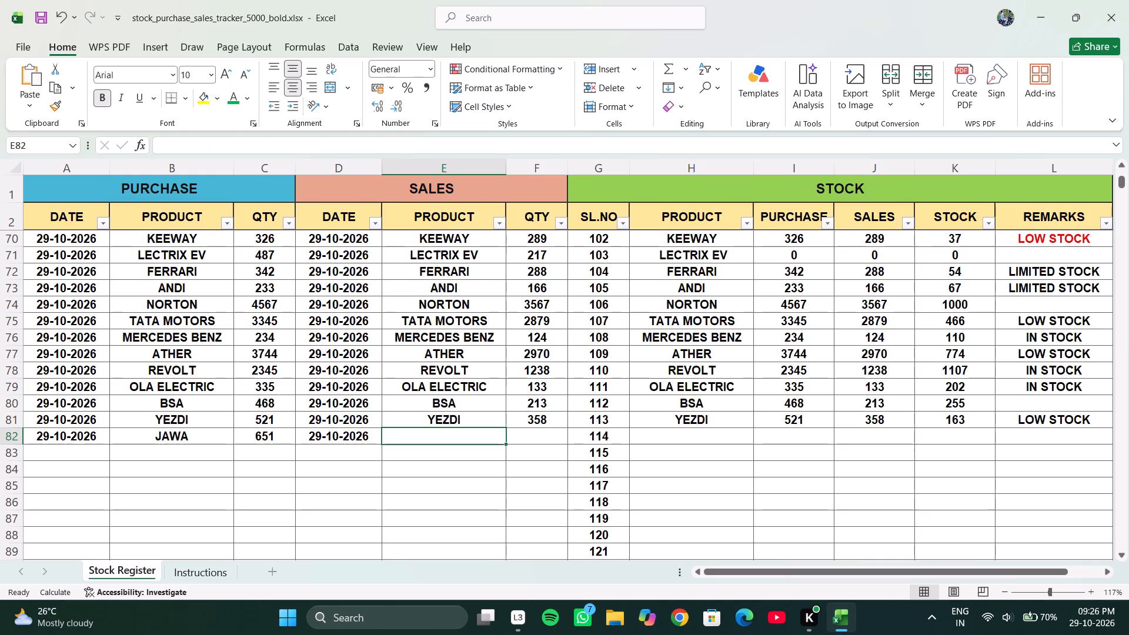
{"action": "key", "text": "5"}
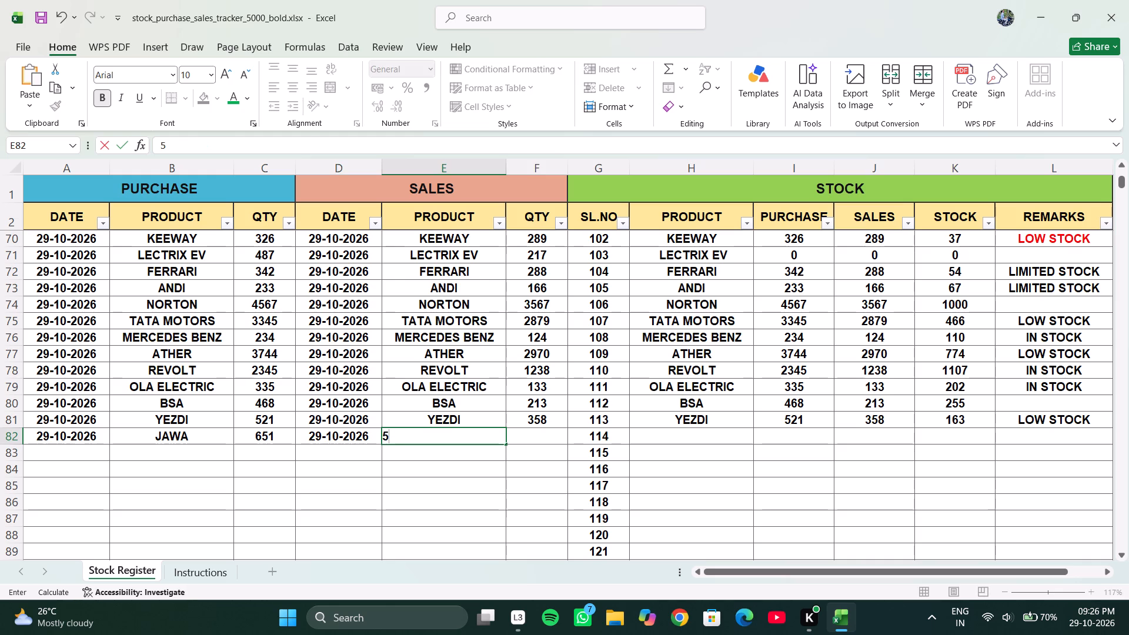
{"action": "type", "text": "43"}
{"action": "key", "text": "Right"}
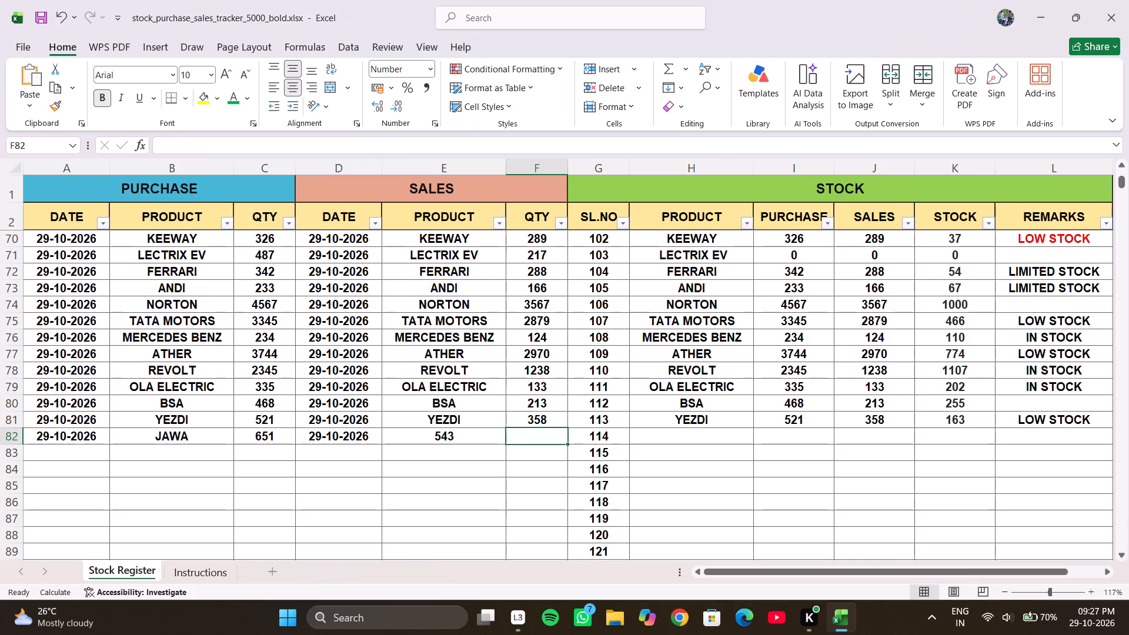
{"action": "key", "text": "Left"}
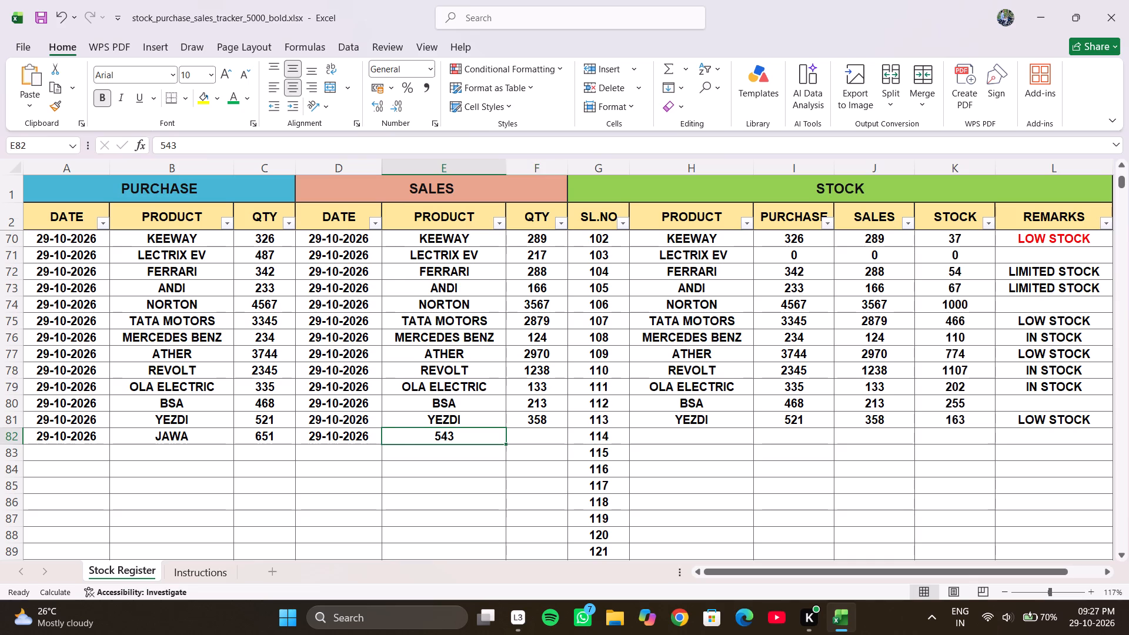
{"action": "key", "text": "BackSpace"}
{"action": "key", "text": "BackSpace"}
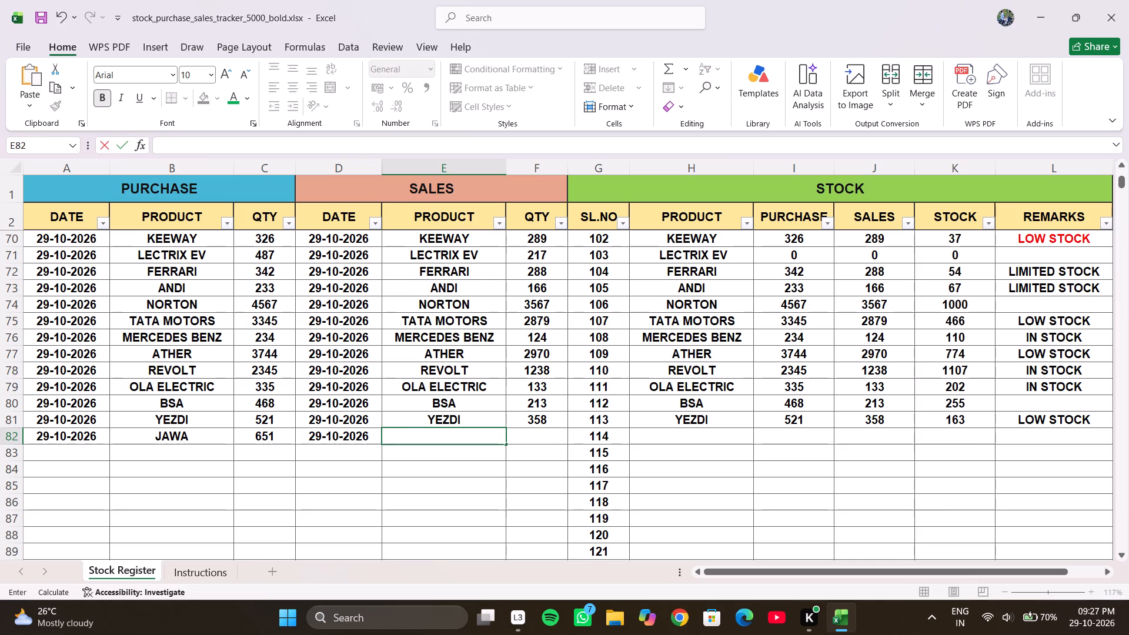
Enter the product JAWA with quantity 562 in row 82 of the SALES section.
{"action": "type", "text": "JAWA"}
{"action": "key", "text": "Right"}
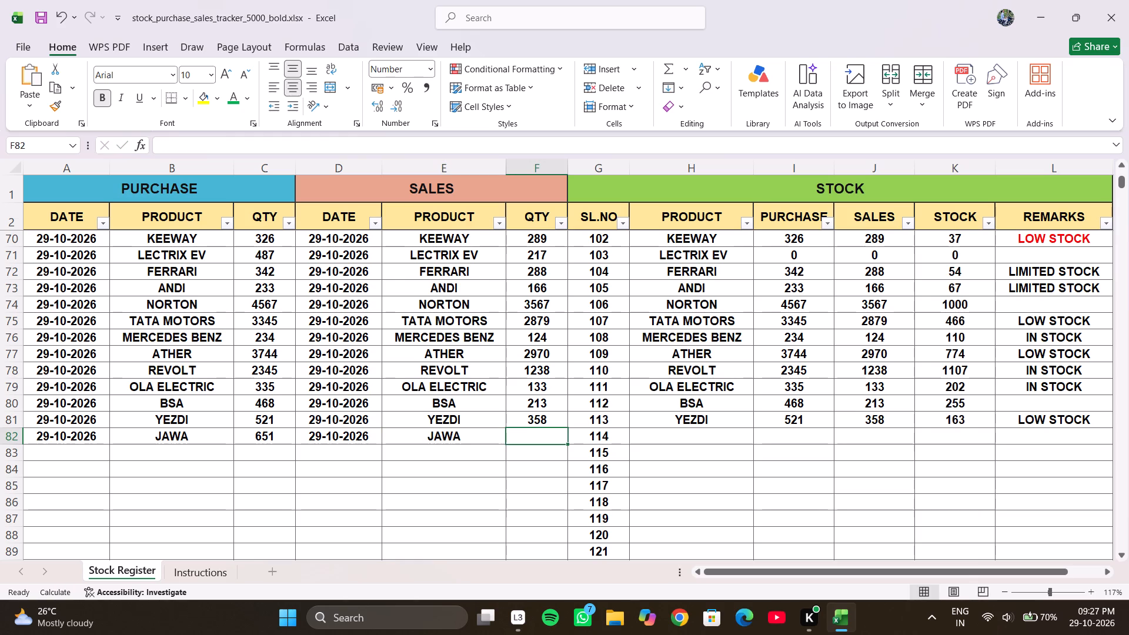
{"action": "key", "text": "5"}
{"action": "key", "text": "6"}
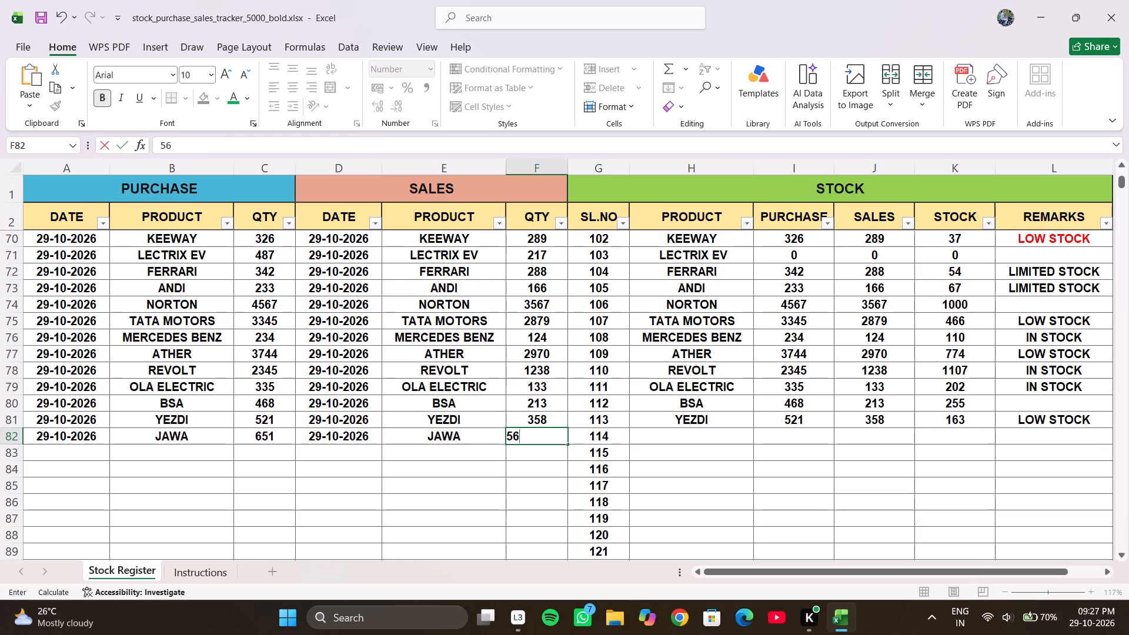
{"action": "key", "text": "2"}
{"action": "key", "text": "Right"}
Enter the product JAWA in row 82 of the STOCK section with the remark LIMITED STOCK.
{"action": "key", "text": "Right"}
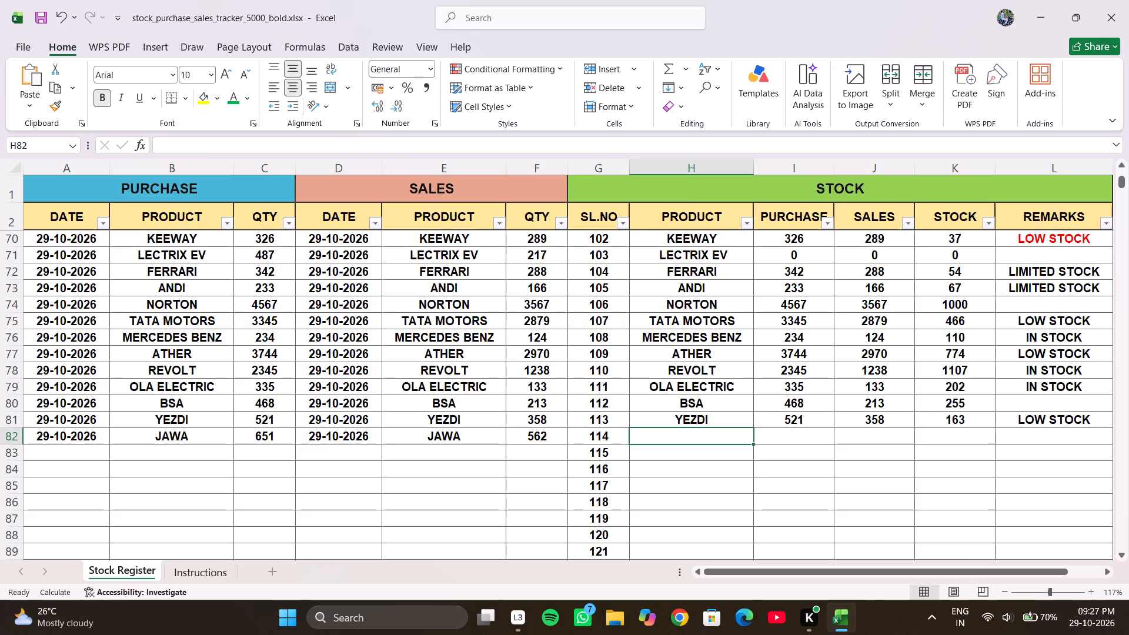
{"action": "type", "text": "JAW"}
{"action": "key", "text": "a"}
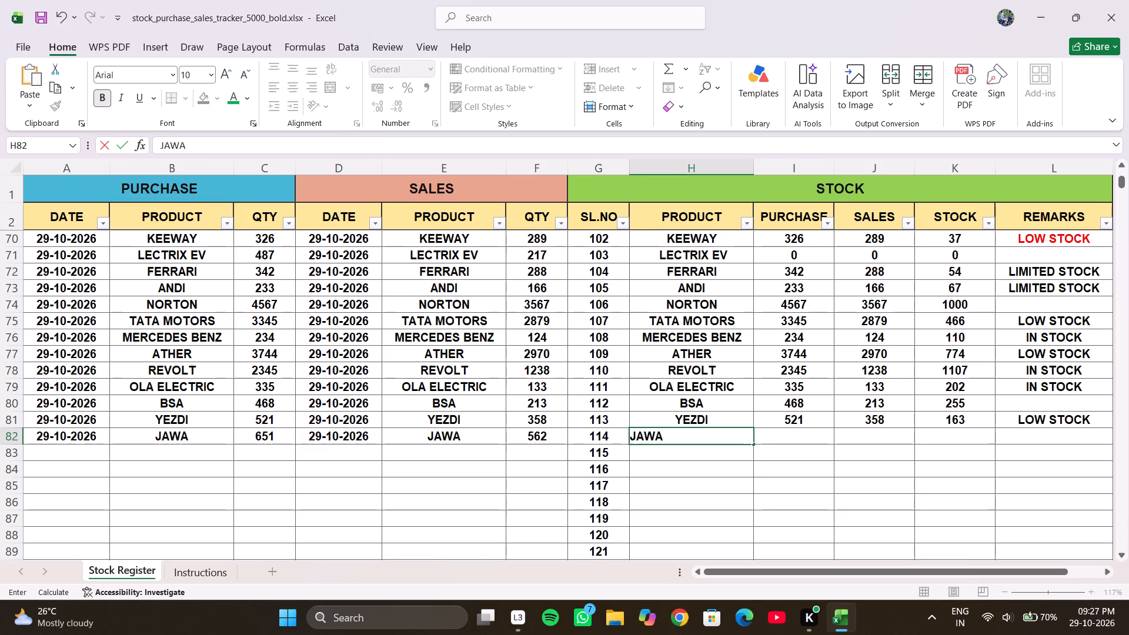
{"action": "key", "text": "Right"}
{"action": "key", "text": "Right"}
{"action": "key", "text": "Right"}
{"action": "key", "text": "Right"}
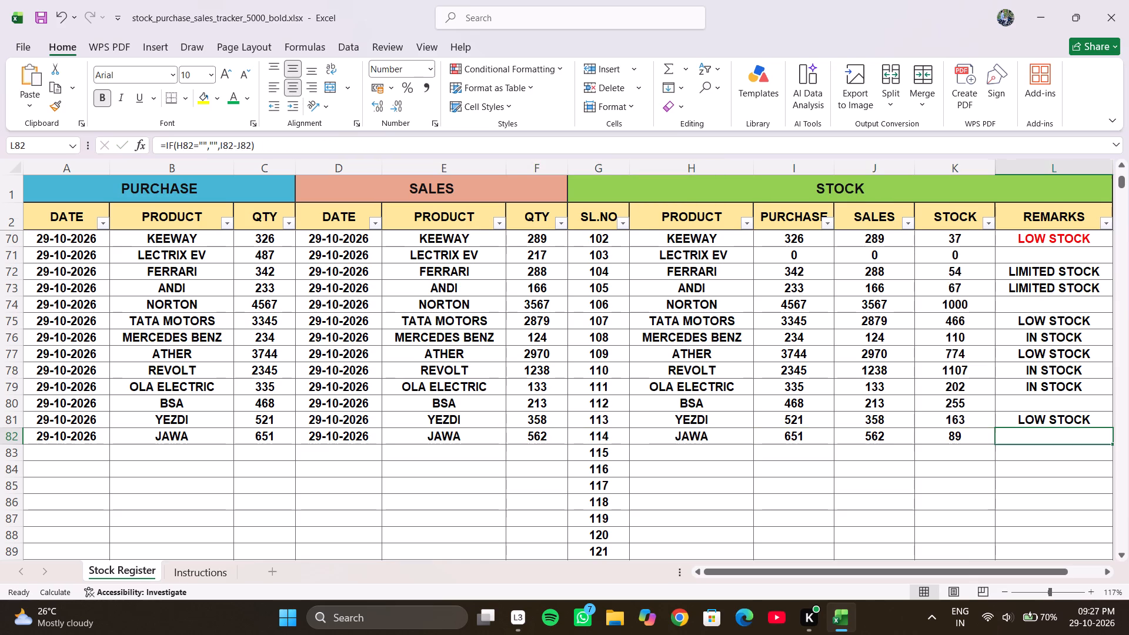
{"action": "type", "text": "LIMI"}
{"action": "key", "text": "Down"}
Enter the date 29-10-2026 in row 83 of the PURCHASE section.
{"action": "key", "text": "Left"}
{"action": "key", "text": "Left"}
{"action": "key", "text": "Left"}
{"action": "key", "text": "Left"}
{"action": "key", "text": "Left"}
{"action": "key", "text": "Left"}
{"action": "key", "text": "Left"}
{"action": "key", "text": "Left"}
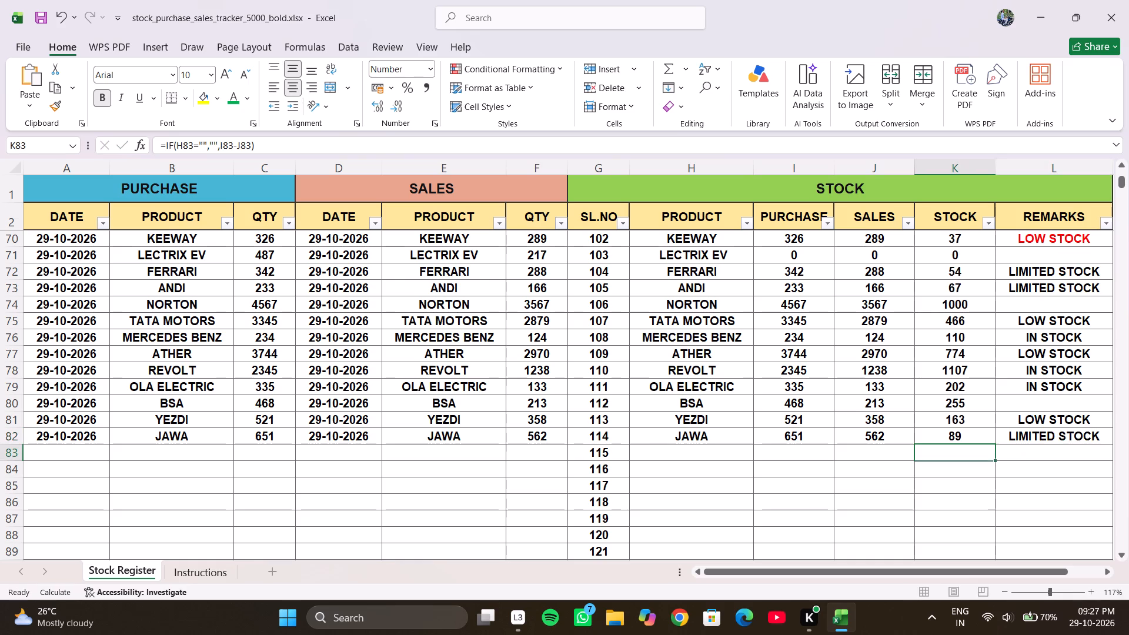
{"action": "key", "text": "Left"}
{"action": "key", "text": "Left"}
{"action": "key", "text": "Left"}
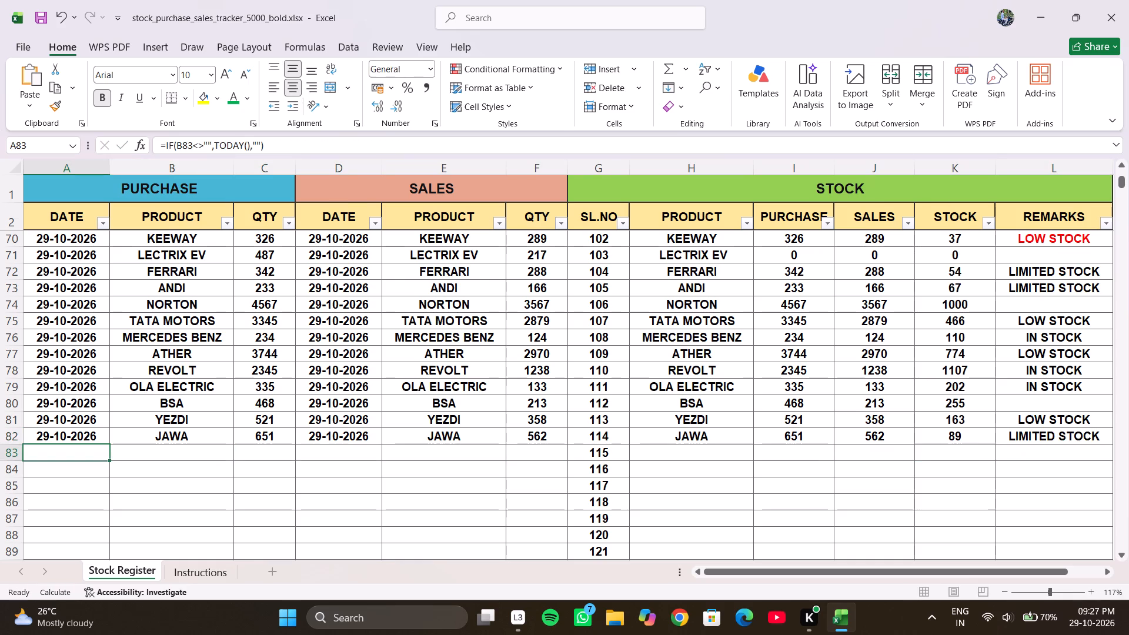
{"action": "scroll", "coordinate": [629, 478], "scroll_direction": "down", "scroll_amount": 1}
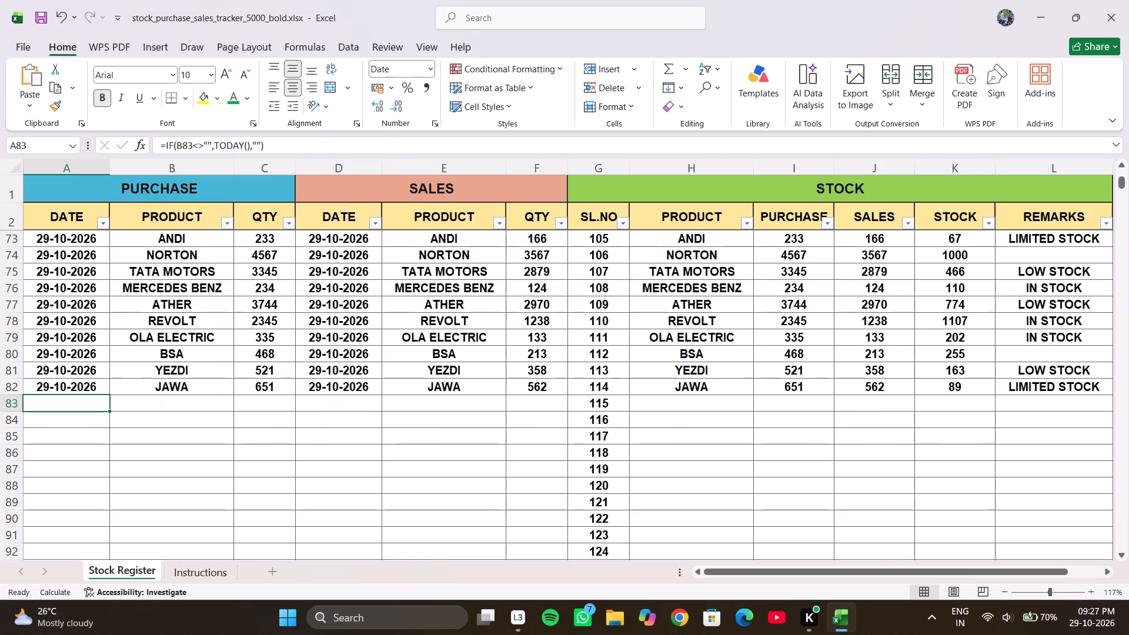
{"action": "scroll", "coordinate": [621, 482], "scroll_direction": "down", "scroll_amount": 1}
{"action": "type", "text": "29-"}
{"action": "type", "text": "10-"}
{"action": "type", "text": "202"}
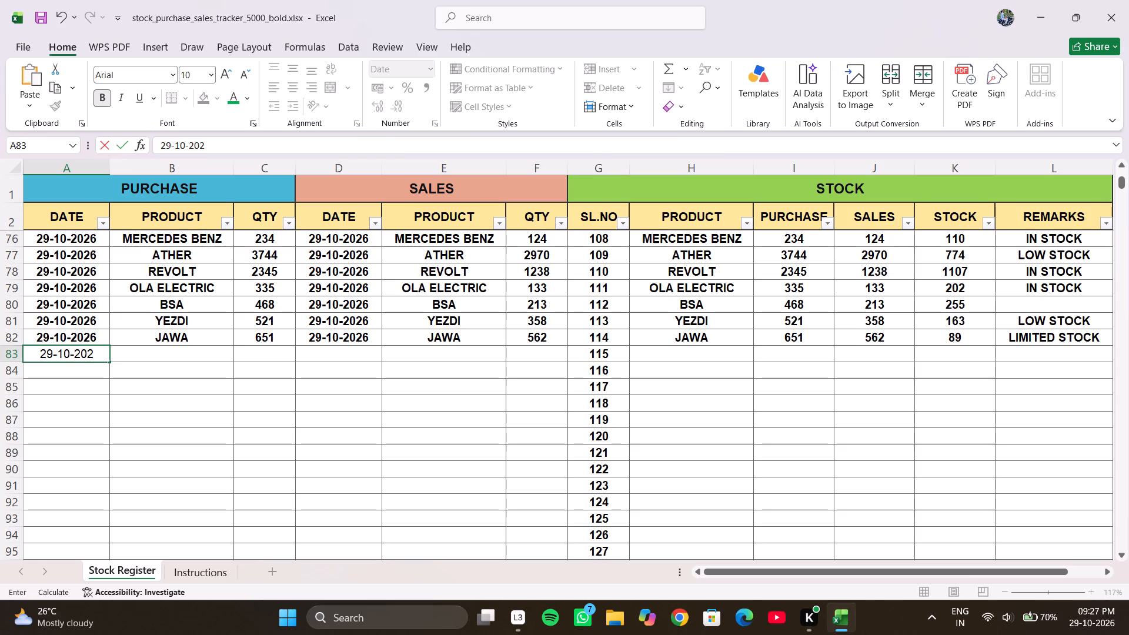
{"action": "key", "text": "6"}
{"action": "key", "text": "Right"}
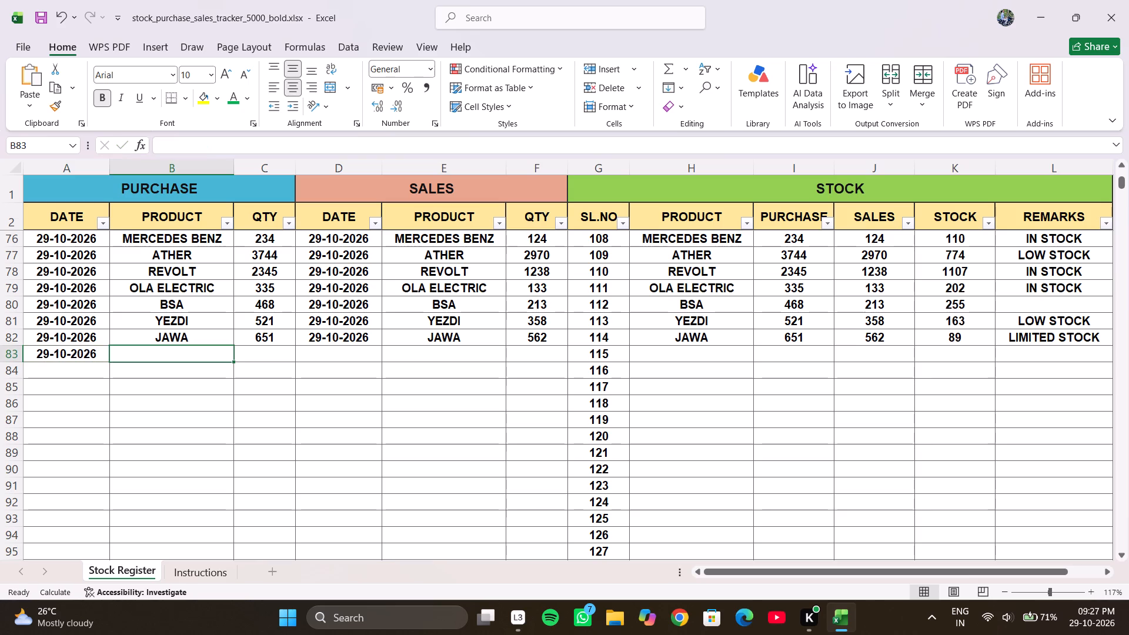
Enter the product ULTRAVIOLETTE with quantity 443 in row 83 of the PURCHASE section.
{"action": "type", "text": "ULTRA"}
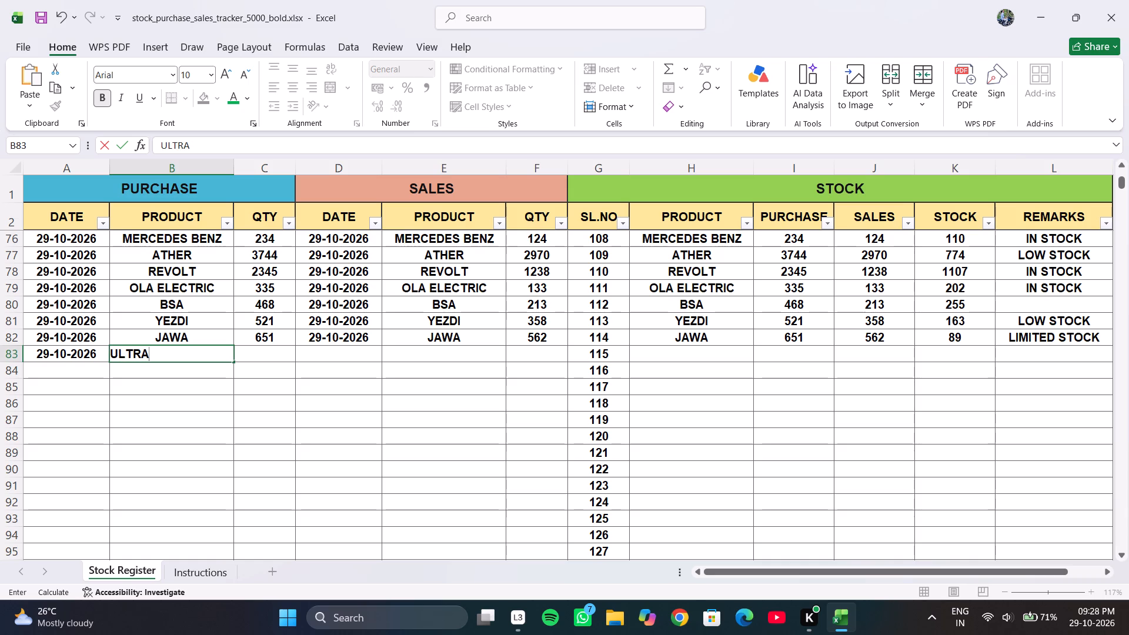
{"action": "type", "text": "VIL"}
{"action": "key", "text": "BackSpace"}
{"action": "type", "text": "OL"}
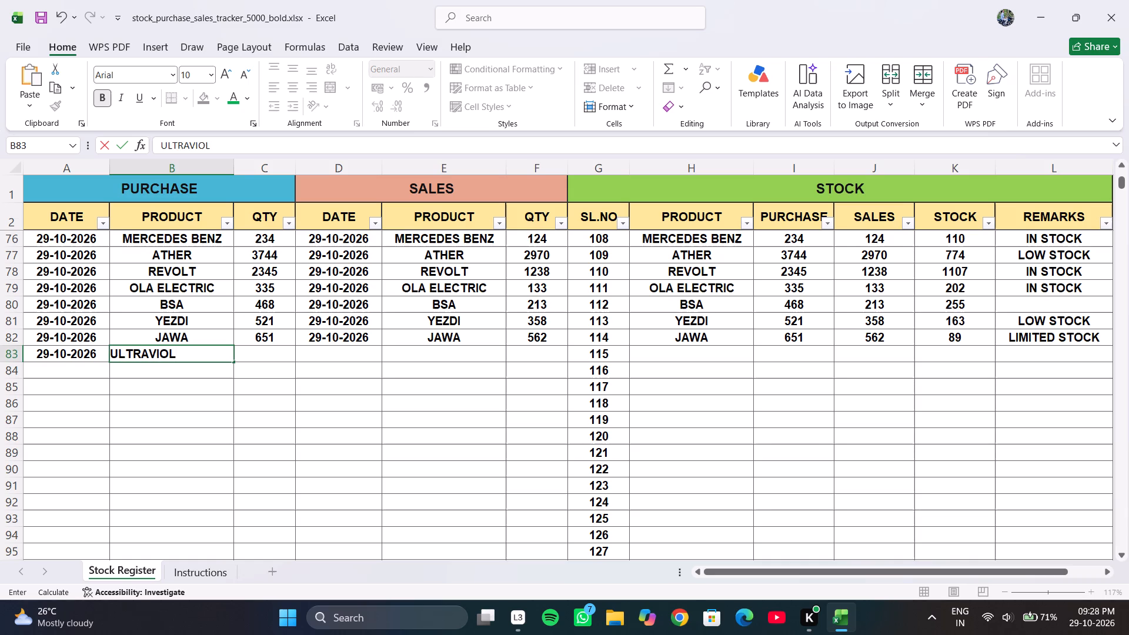
{"action": "type", "text": "ETTE"}
{"action": "key", "text": "Right"}
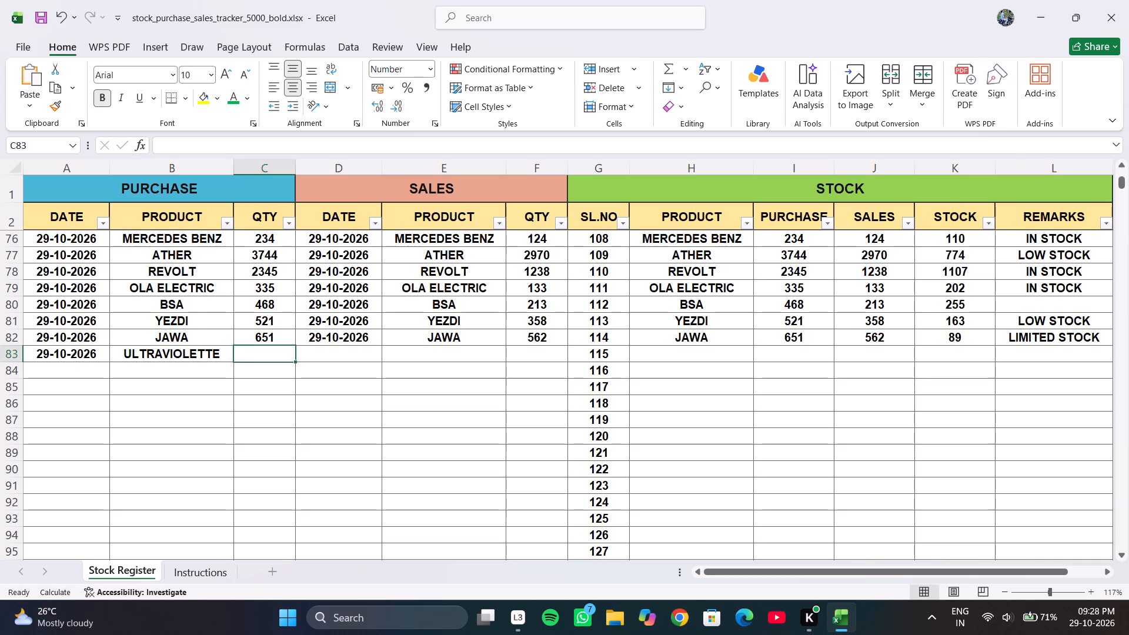
{"action": "type", "text": "44"}
{"action": "key", "text": "3"}
{"action": "key", "text": "Right"}
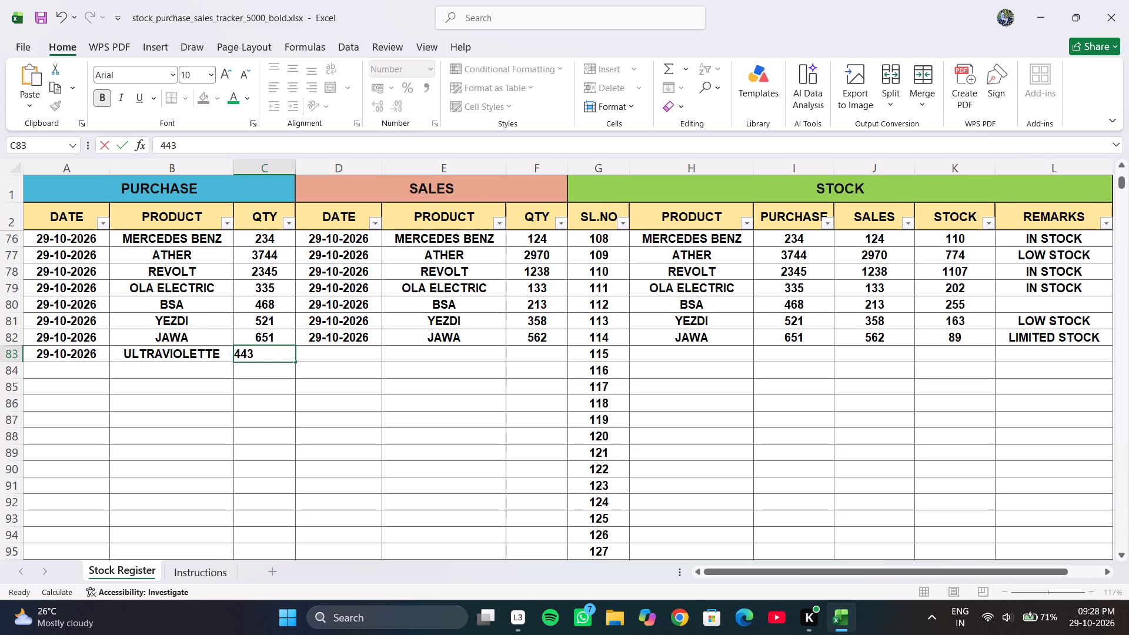
Enter the date 29-10-2026 in row 83 of the SALES section.
{"action": "type", "text": "29-"}
{"action": "type", "text": "10-"}
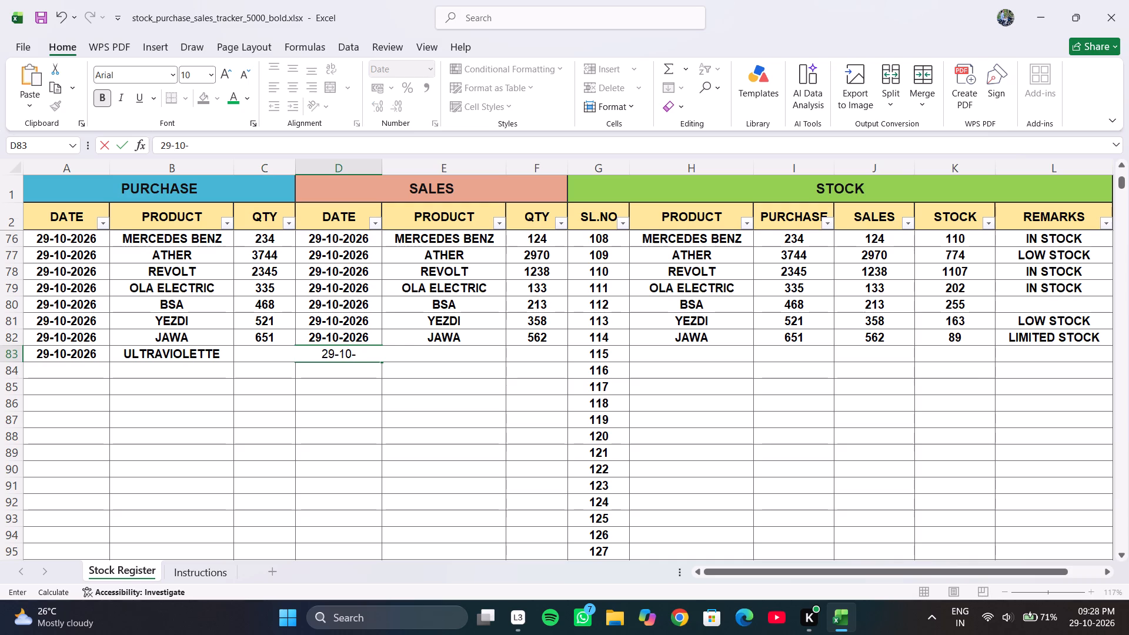
{"action": "key", "text": "1"}
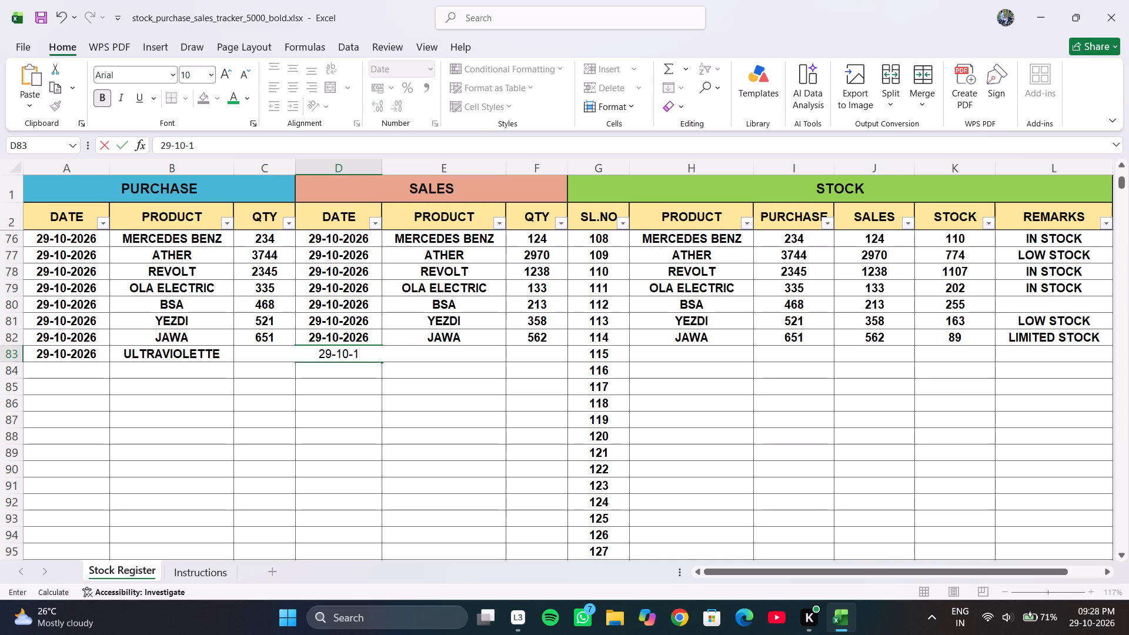
{"action": "key", "text": "BackSpace"}
{"action": "type", "text": "2026"}
{"action": "key", "text": "Right"}
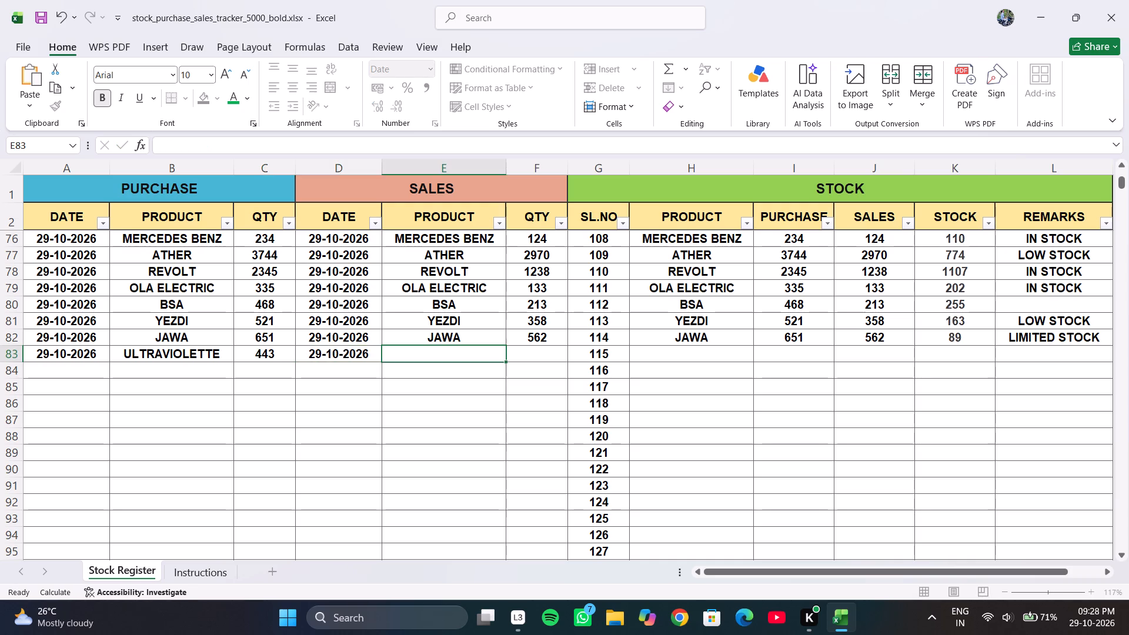
Enter the product ULTRAVIOLETTE with quantity 376 in row 83 of the SALES section.
{"action": "key", "text": "i"}
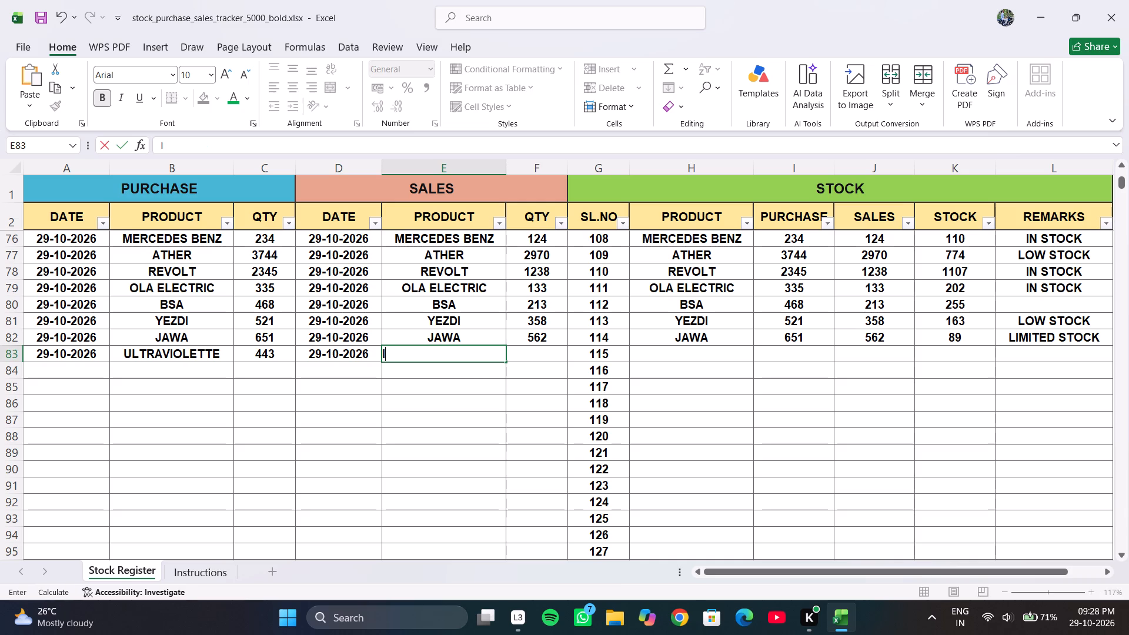
{"action": "key", "text": "BackSpace"}
{"action": "type", "text": "ULTRA"}
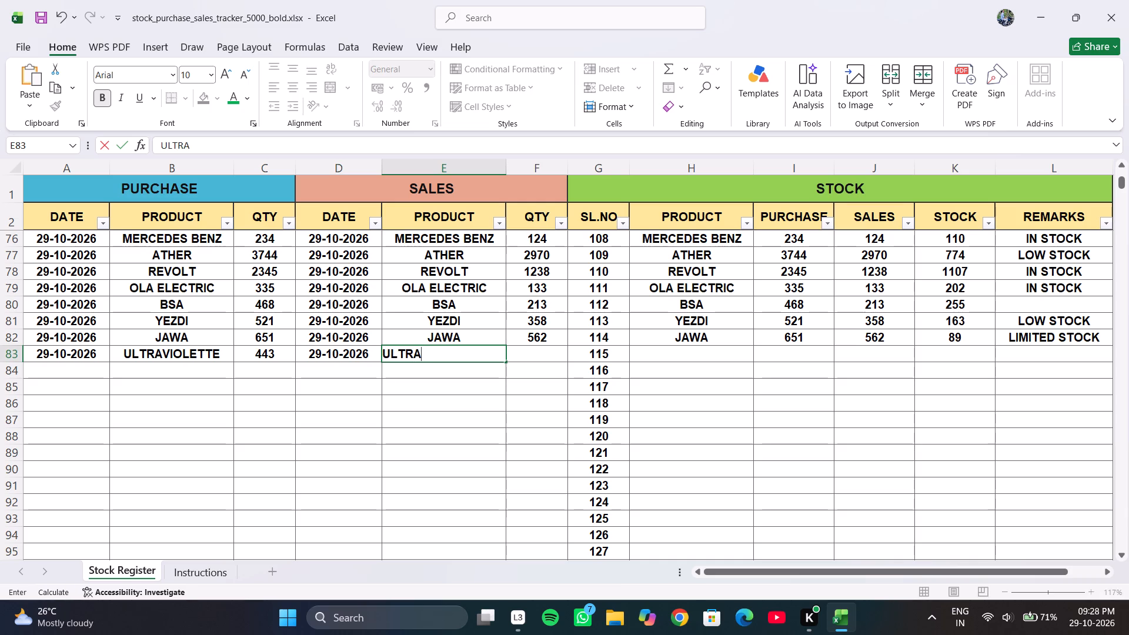
{"action": "type", "text": "VIOL"}
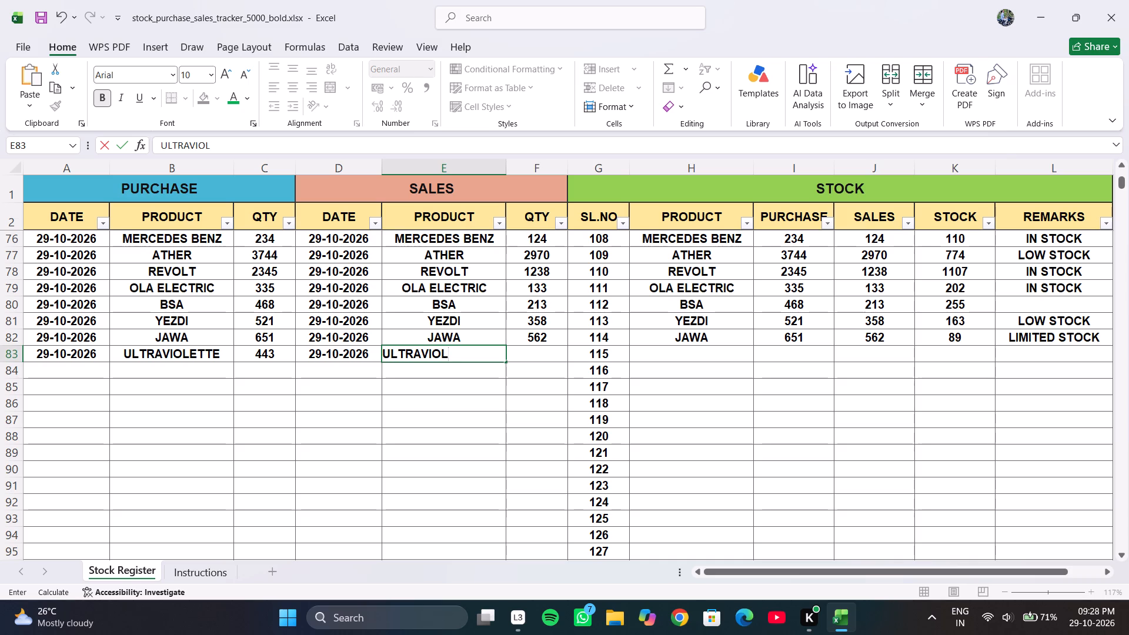
{"action": "type", "text": "ETT"}
{"action": "key", "text": "e"}
{"action": "key", "text": "Right"}
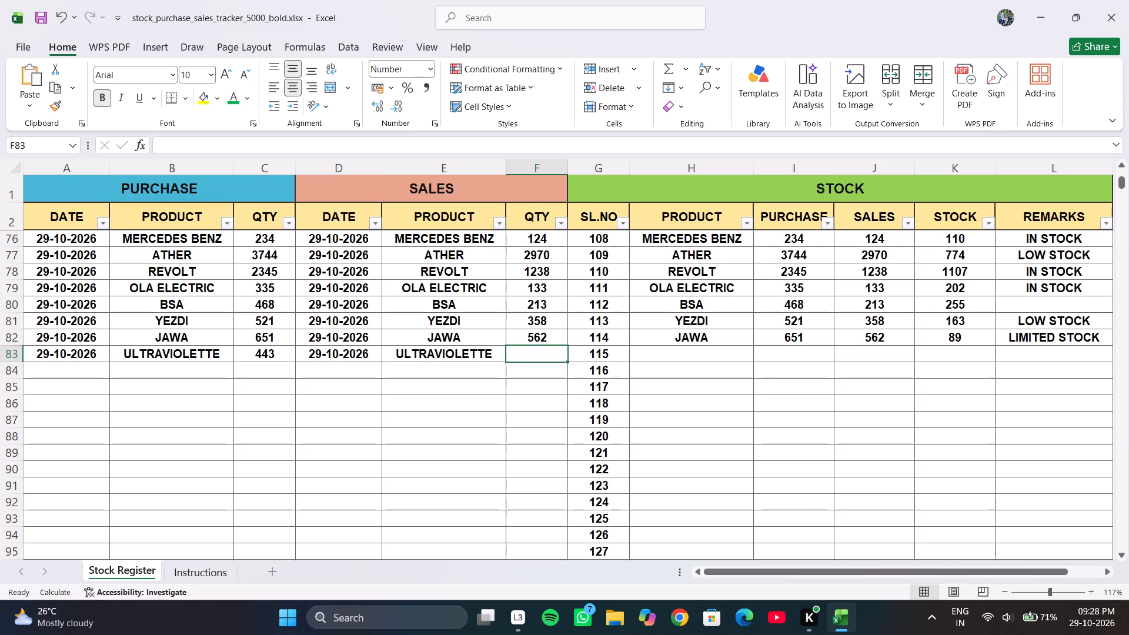
{"action": "type", "text": "376"}
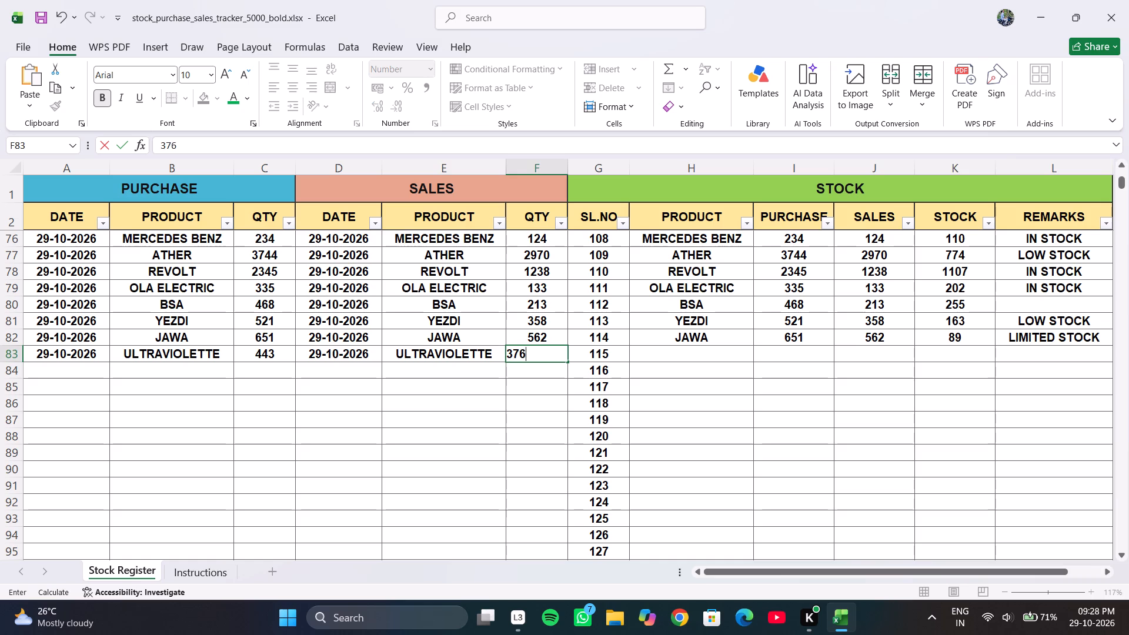
{"action": "key", "text": "Right"}
Enter the product ULTRAVIOLETTE in row 83 of the STOCK section with the remark LIMITED STOCK.
{"action": "key", "text": "Right"}
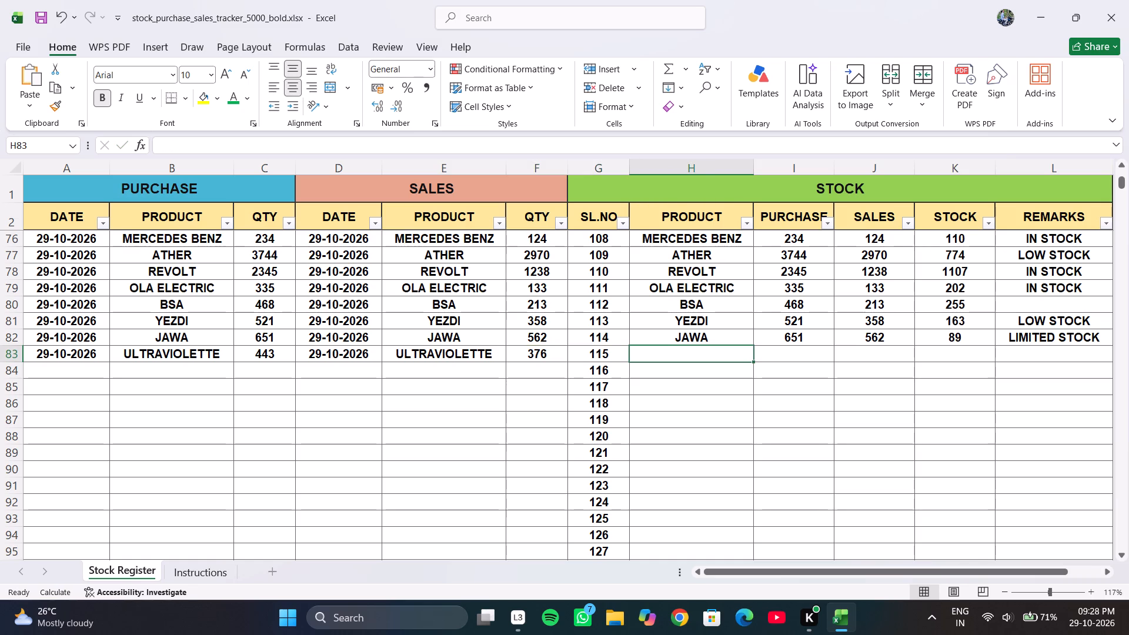
{"action": "type", "text": "ULTR"}
{"action": "type", "text": "AVIOLETTE"}
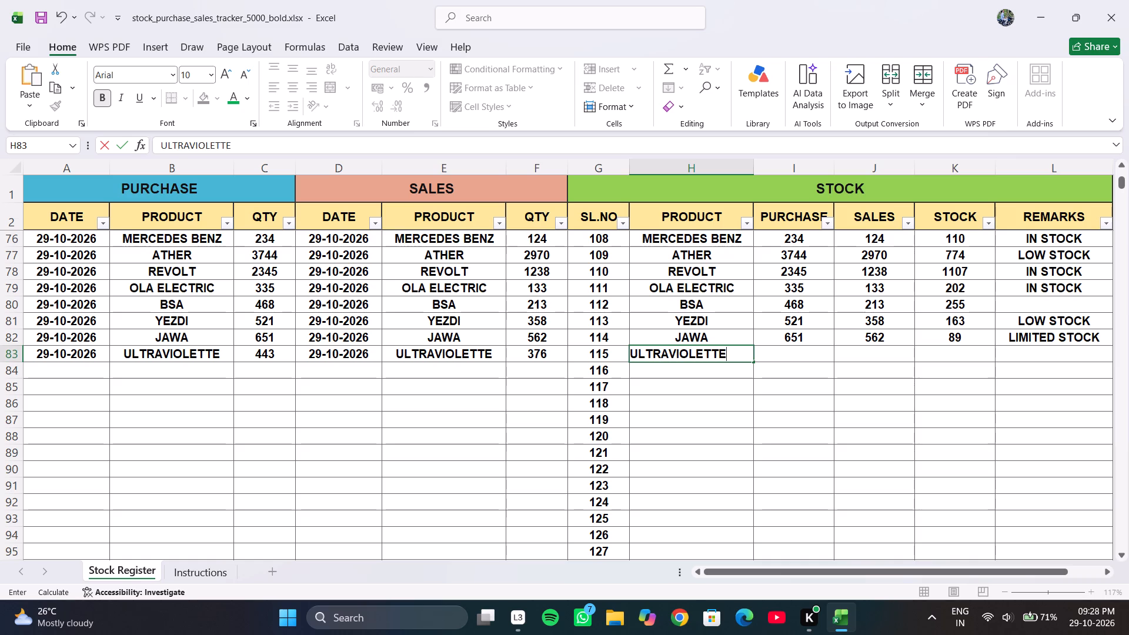
{"action": "key", "text": "Right"}
{"action": "key", "text": "Right"}
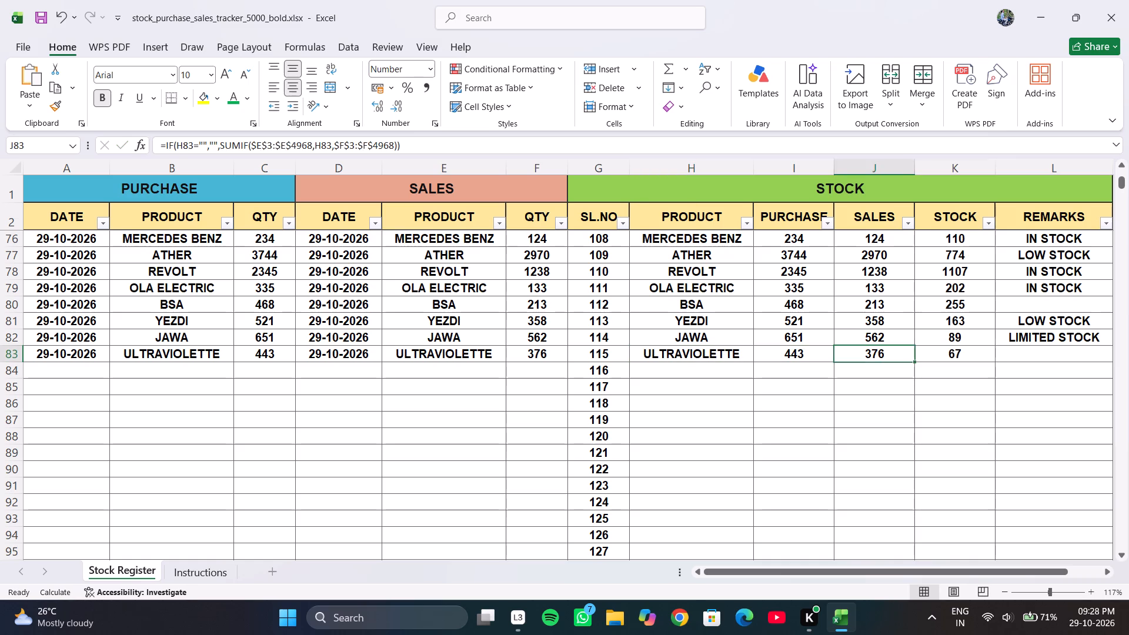
{"action": "key", "text": "Right"}
{"action": "key", "text": "Right"}
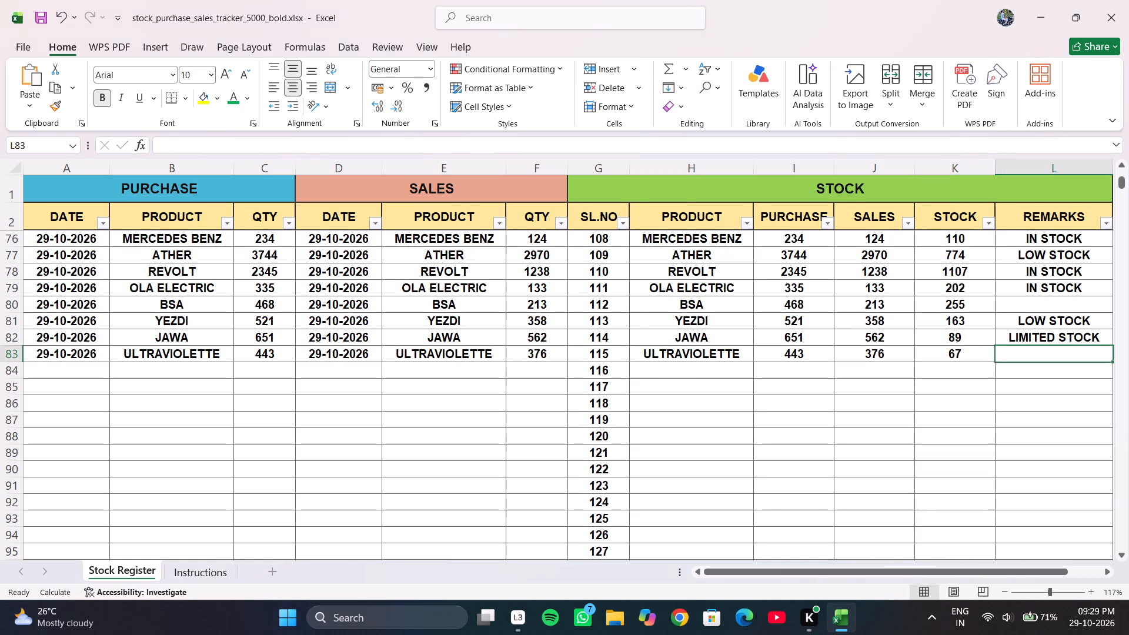
{"action": "key", "text": "l"}
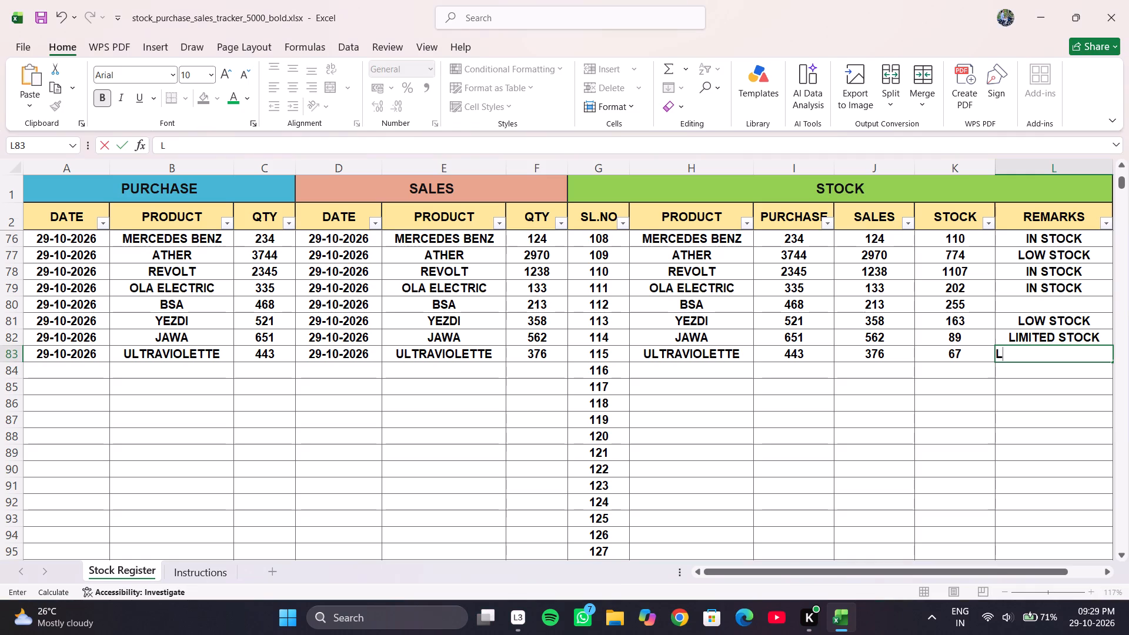
{"action": "type", "text": "IMIT"}
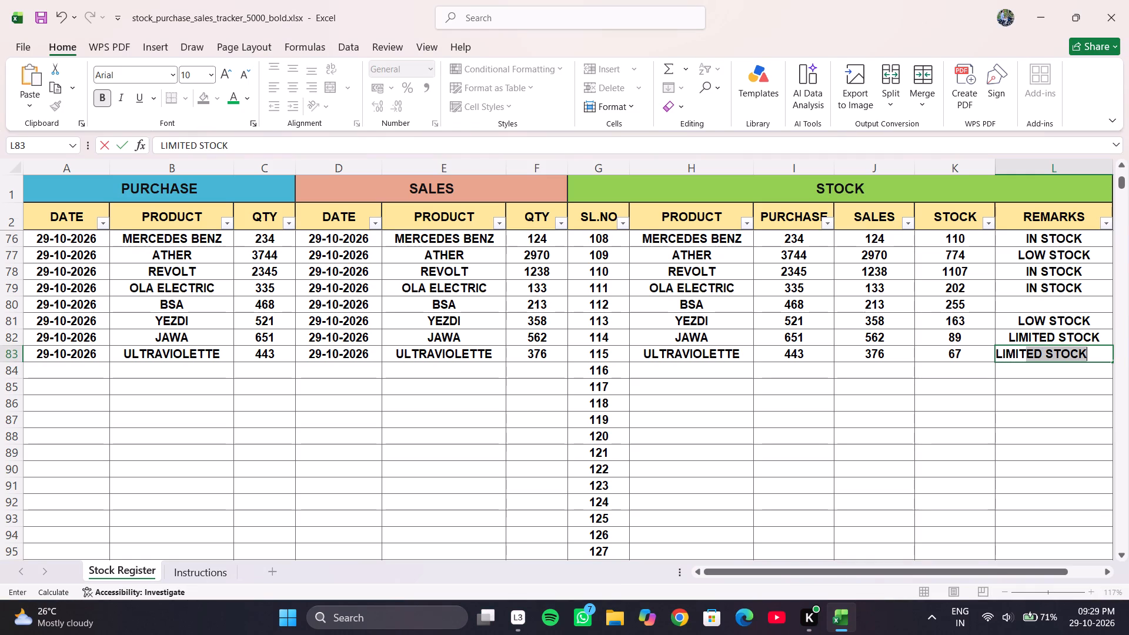
{"action": "key", "text": "Down"}
Enter the date 29-10-2026 in row 84 of the PURCHASE section.
{"action": "key", "text": "Left"}
{"action": "key", "text": "Left"}
{"action": "key", "text": "Left"}
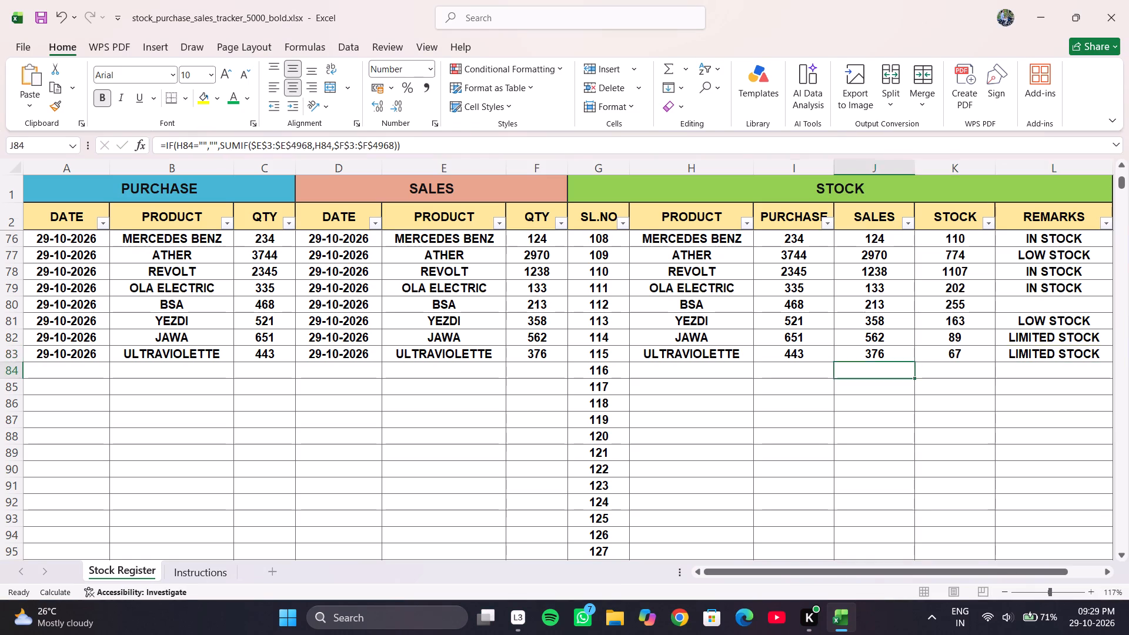
{"action": "key", "text": "Left"}
{"action": "key", "text": "Left"}
{"action": "key", "text": "Left"}
{"action": "key", "text": "Left"}
{"action": "key", "text": "Left"}
{"action": "key", "text": "Left"}
{"action": "key", "text": "Left"}
{"action": "key", "text": "Left"}
{"action": "key", "text": "Left"}
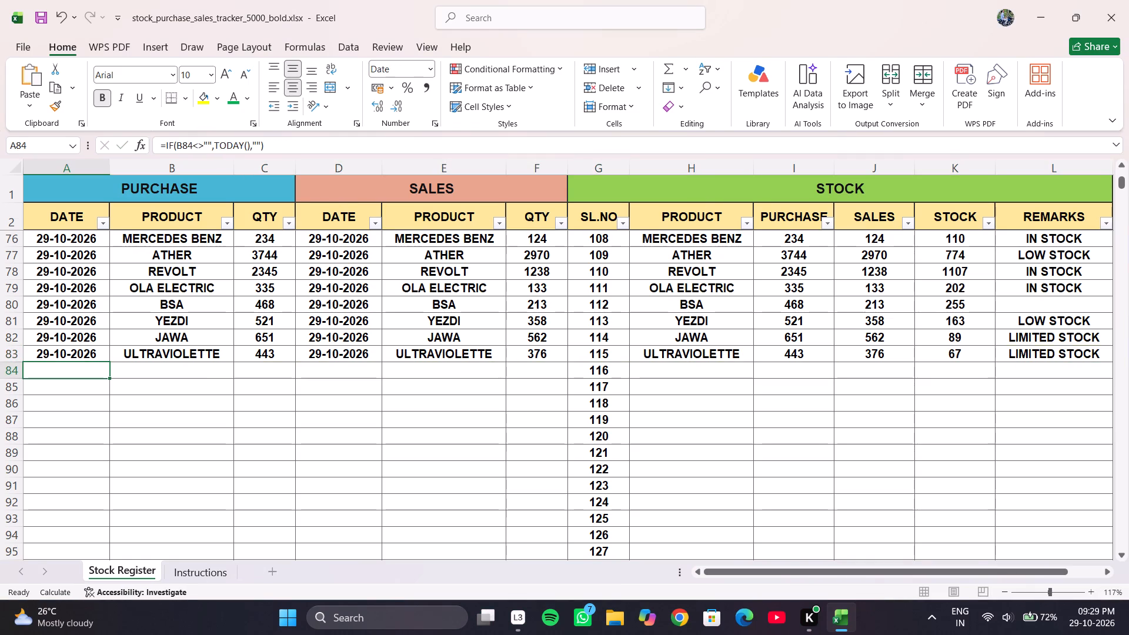
{"action": "type", "text": "29"}
{"action": "key", "text": "minus"}
{"action": "type", "text": "10-"}
{"action": "type", "text": "2026"}
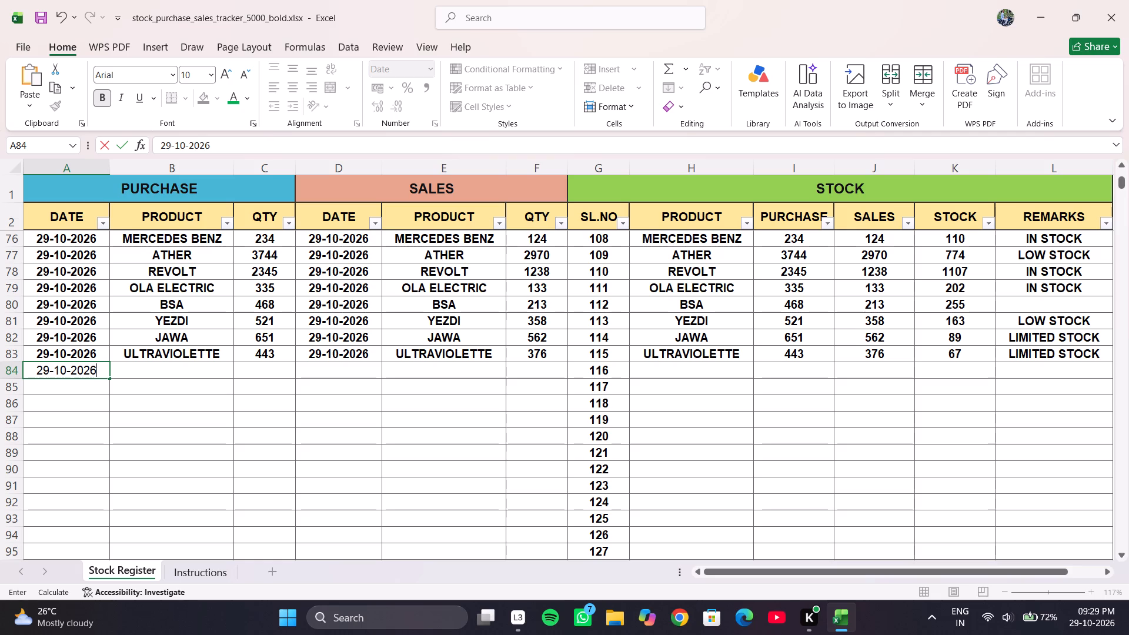
{"action": "key", "text": "Right"}
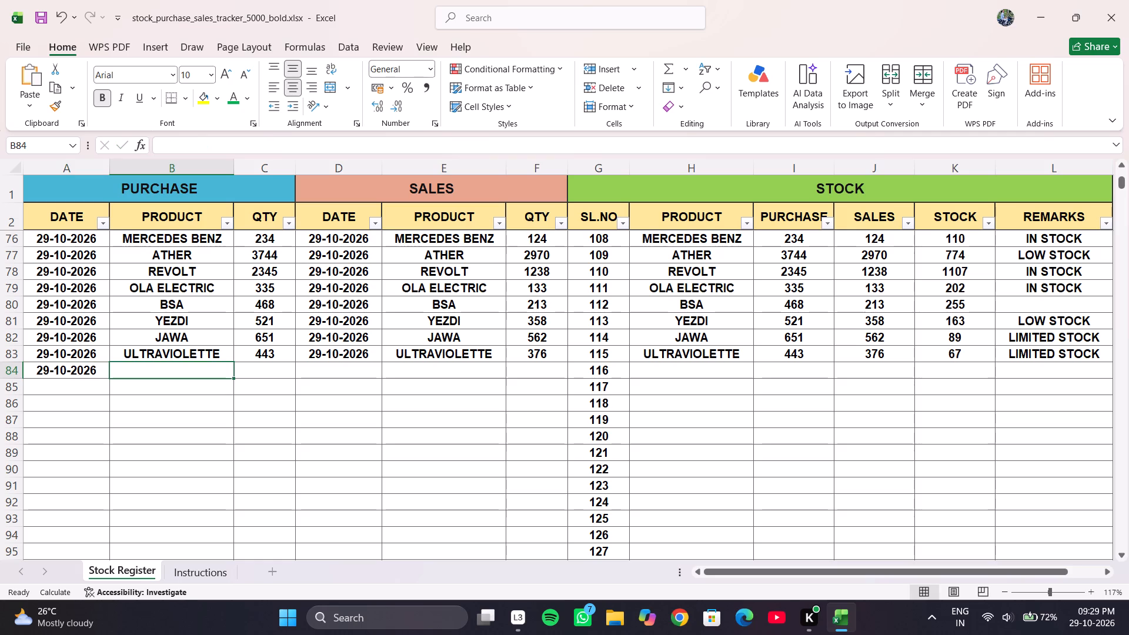
Enter the product ZERO MOTORCYCLES with quantity 678 in row 84 of the PURCHASE section.
{"action": "type", "text": "XZ"}
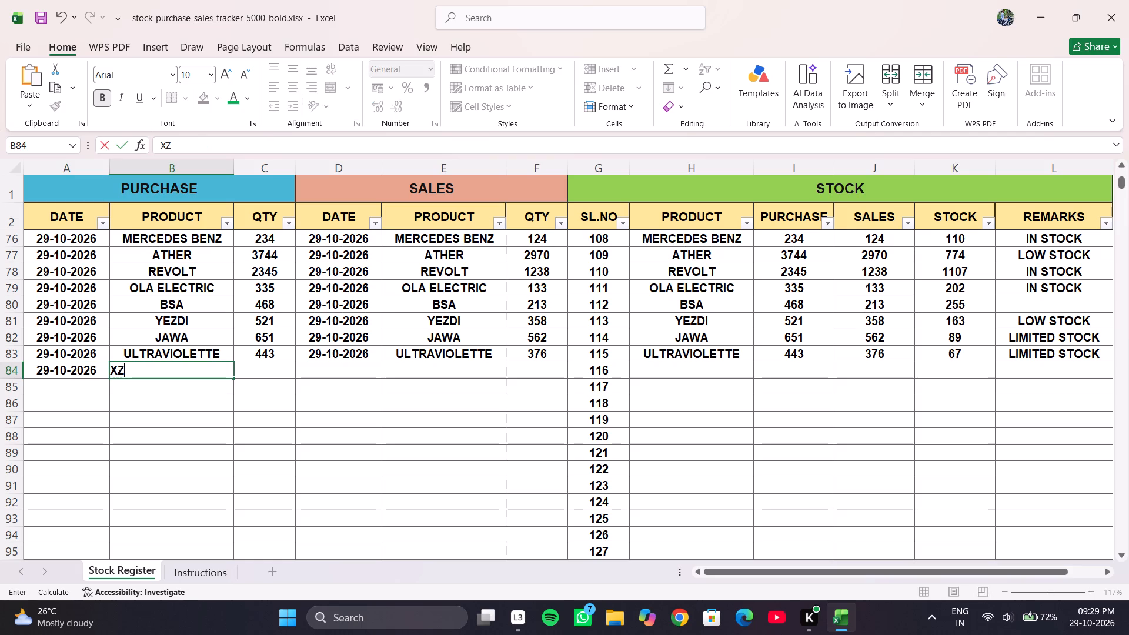
{"action": "key", "text": "BackSpace"}
{"action": "key", "text": "BackSpace"}
{"action": "type", "text": "ZER"}
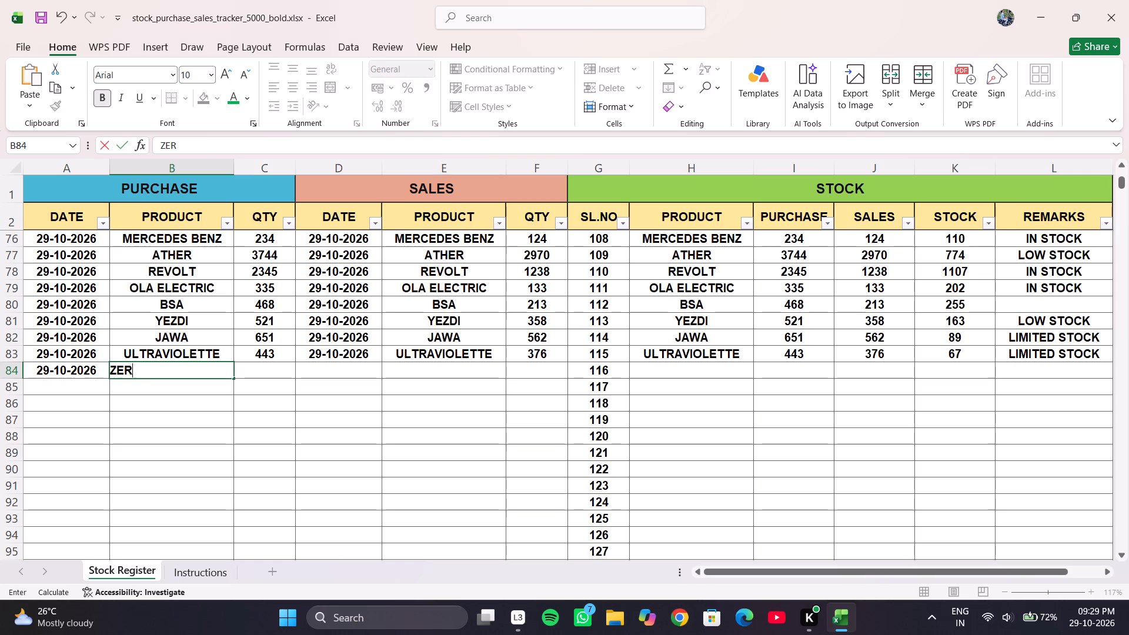
{"action": "key", "text": "o"}
{"action": "key", "text": "space"}
{"action": "type", "text": "MO"}
{"action": "type", "text": "TO"}
{"action": "key", "text": "r"}
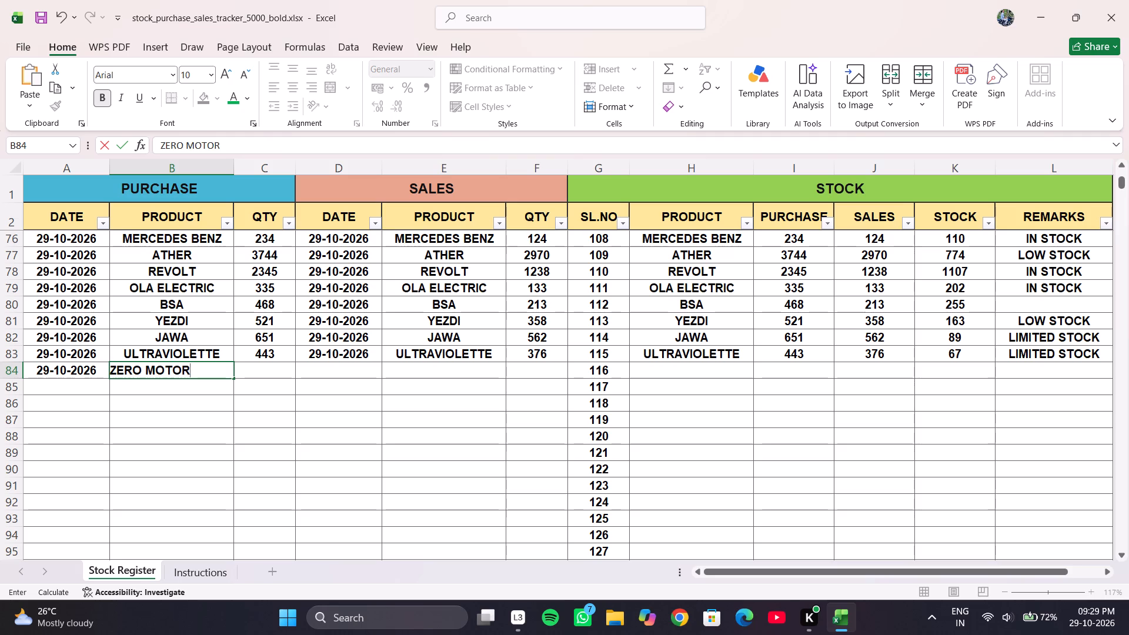
{"action": "type", "text": "CYCLE"}
{"action": "key", "text": "s"}
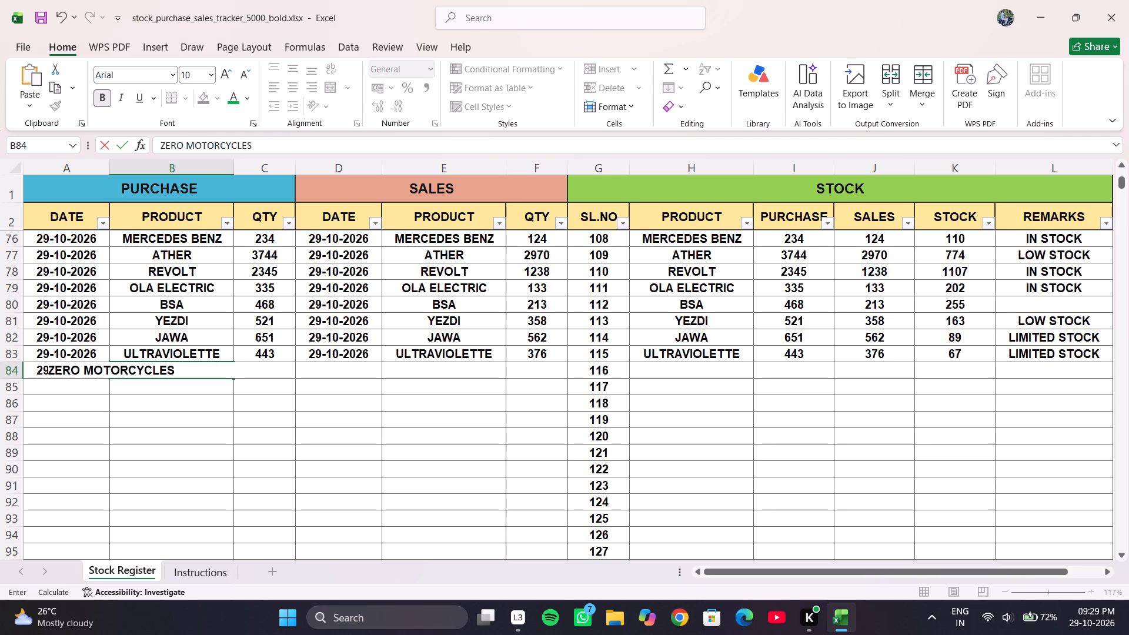
{"action": "key", "text": "Right"}
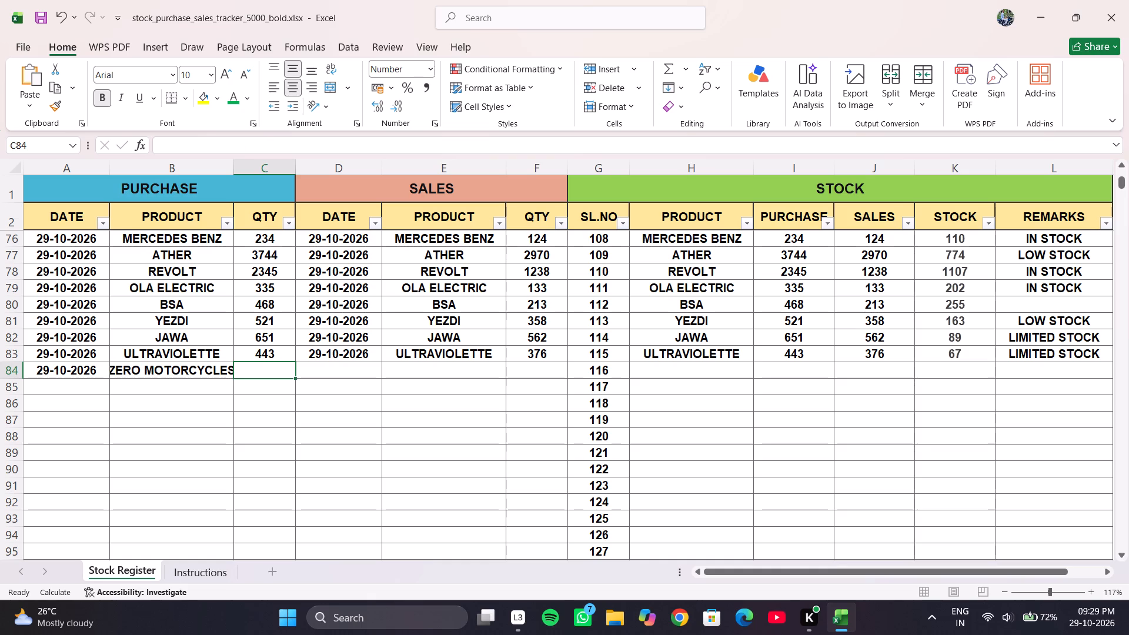
{"action": "key", "text": "F3"}
{"action": "type", "text": "678"}
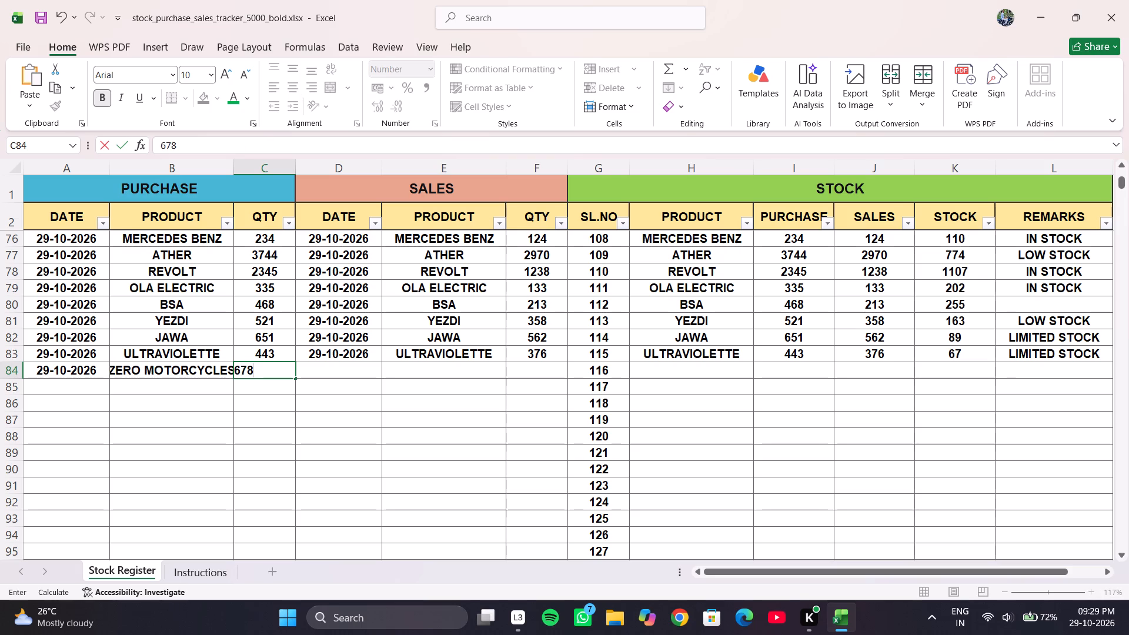
{"action": "key", "text": "Right"}
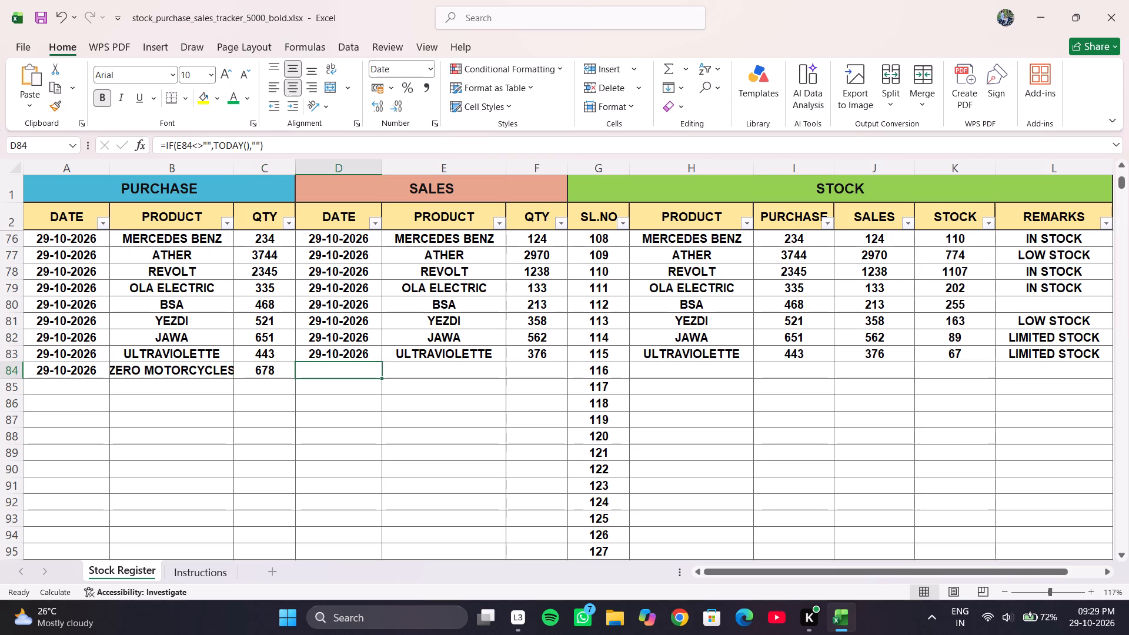
Enter the date 29-10-2026 in row 84 of the SALES section.
{"action": "type", "text": "29-"}
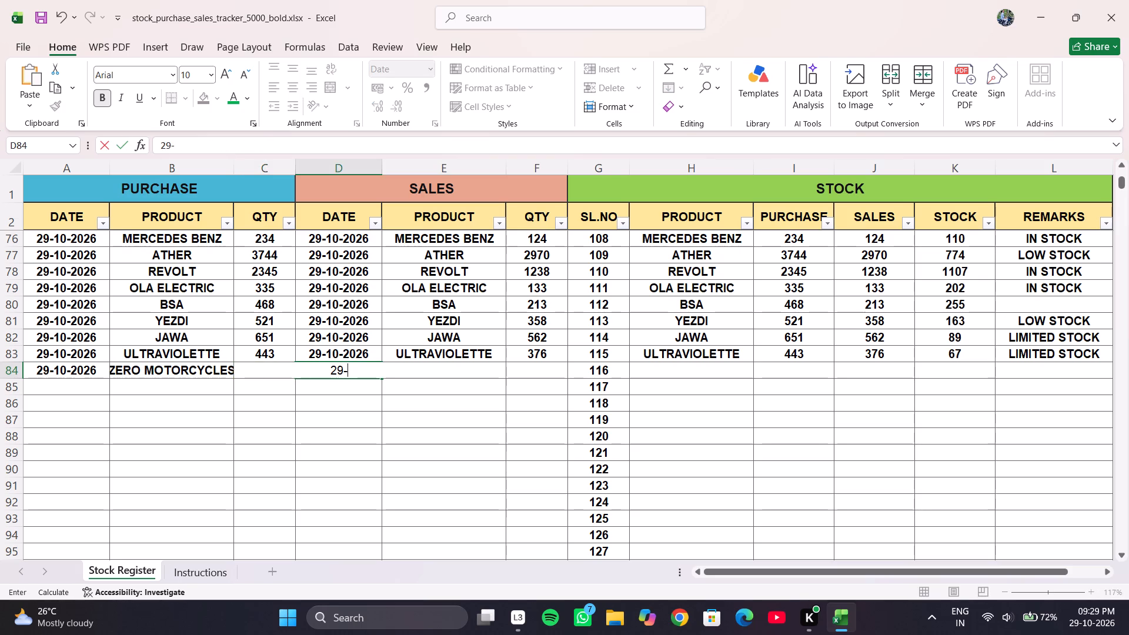
{"action": "key", "text": "1"}
{"action": "type", "text": "0-"}
{"action": "type", "text": "20"}
{"action": "key", "text": "2"}
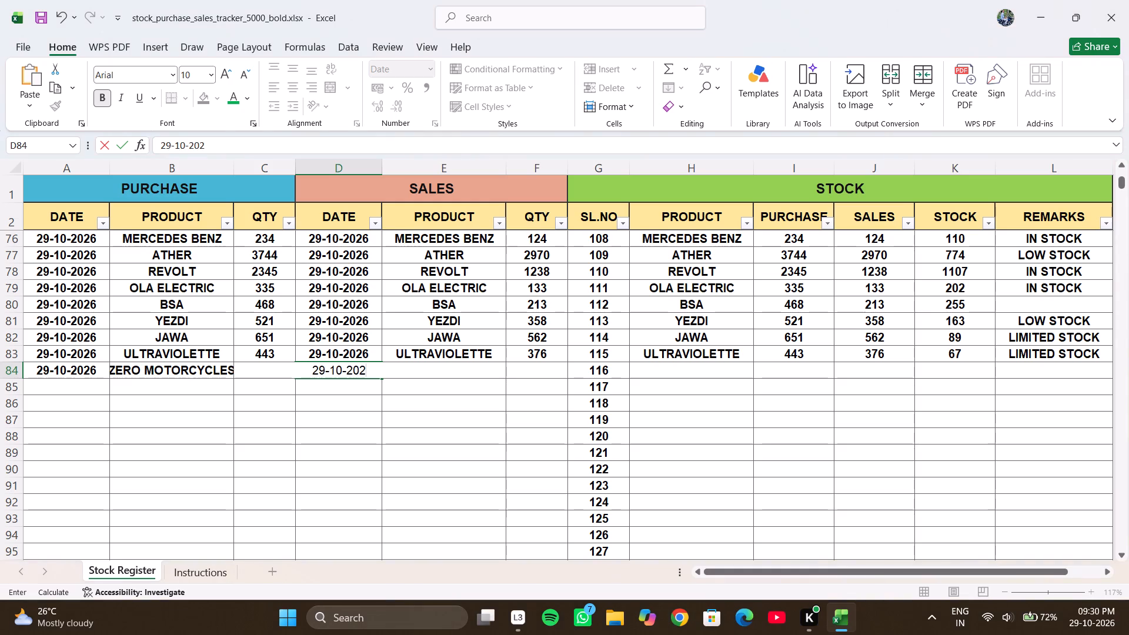
{"action": "key", "text": "6"}
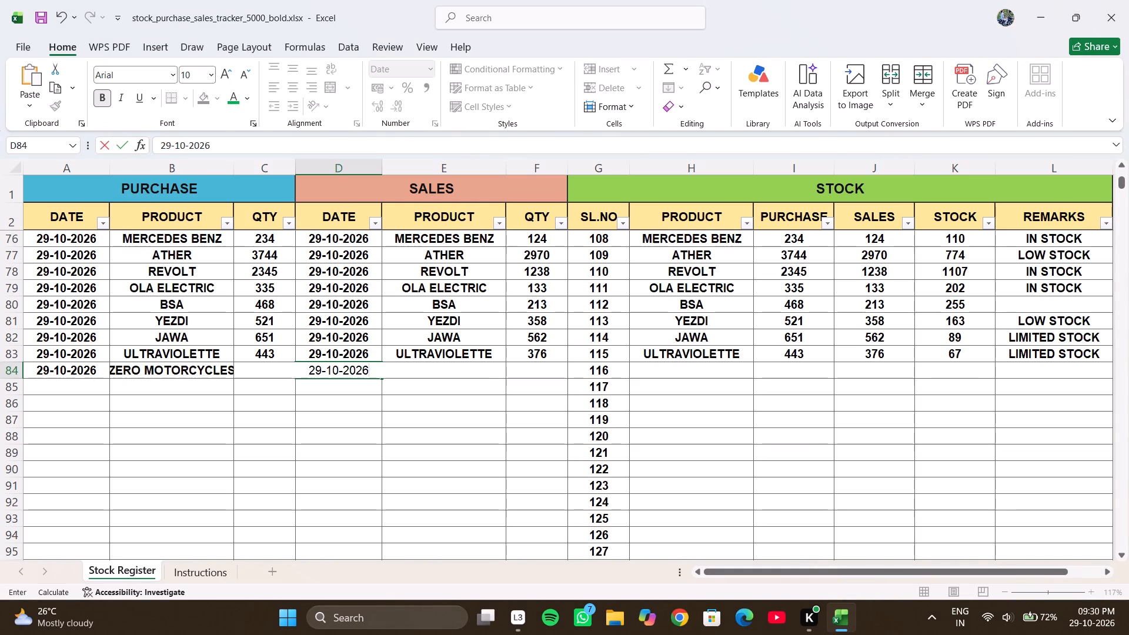
{"action": "key", "text": "Right"}
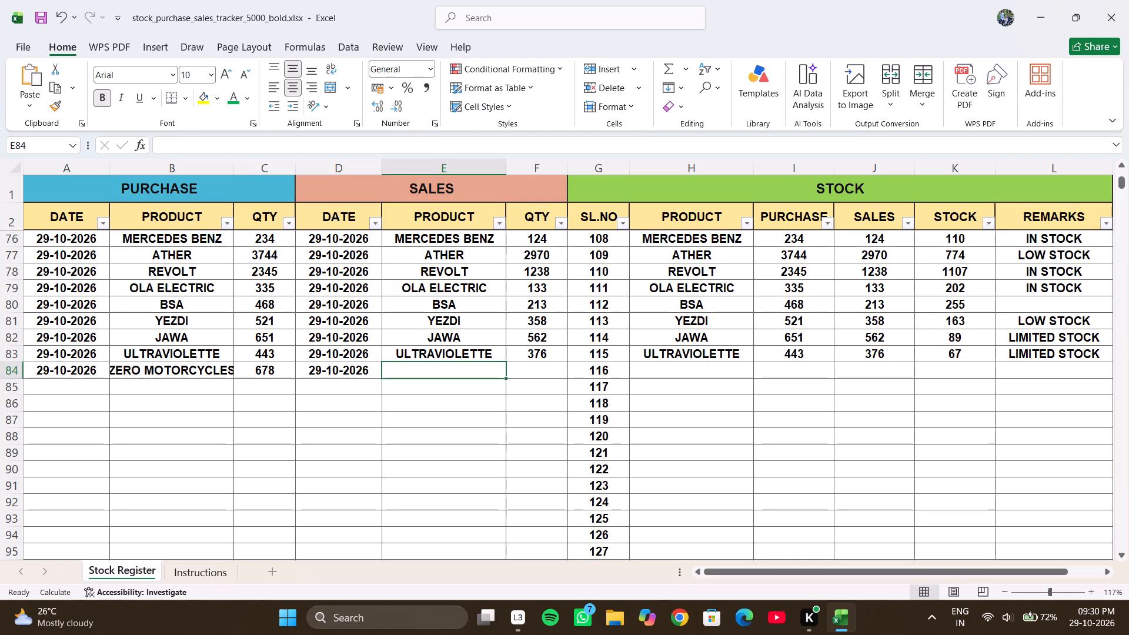
Enter the product ZERO MOTORCYCLES with quantity 469 in row 84 of the SALES section.
{"action": "type", "text": "ZERO"}
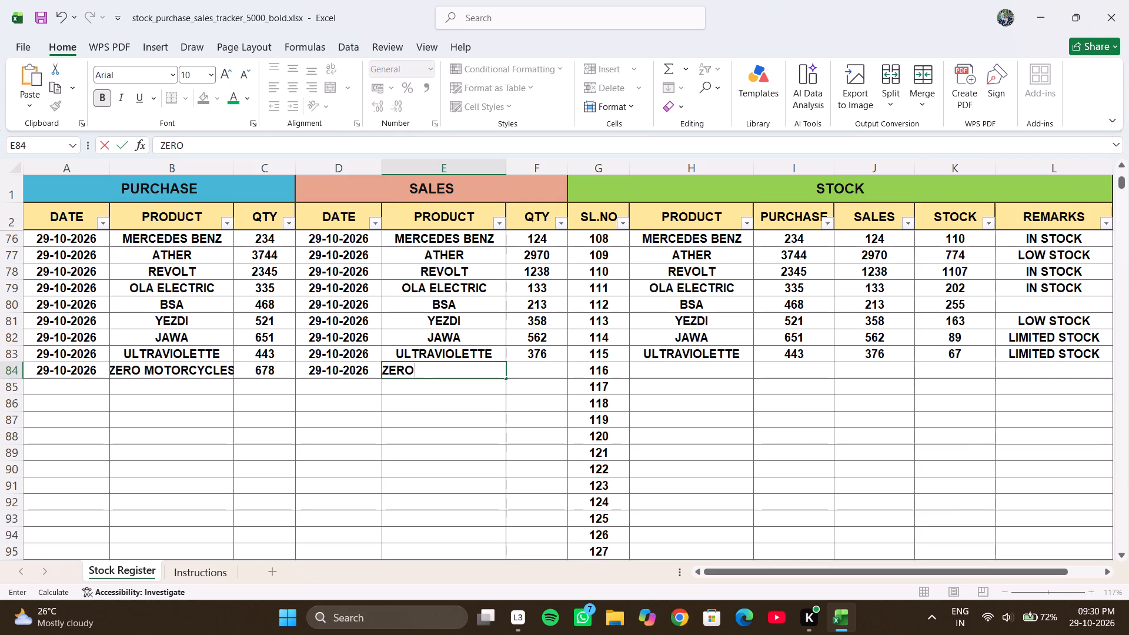
{"action": "key", "text": "space"}
{"action": "type", "text": "MO"}
{"action": "type", "text": "TORCY"}
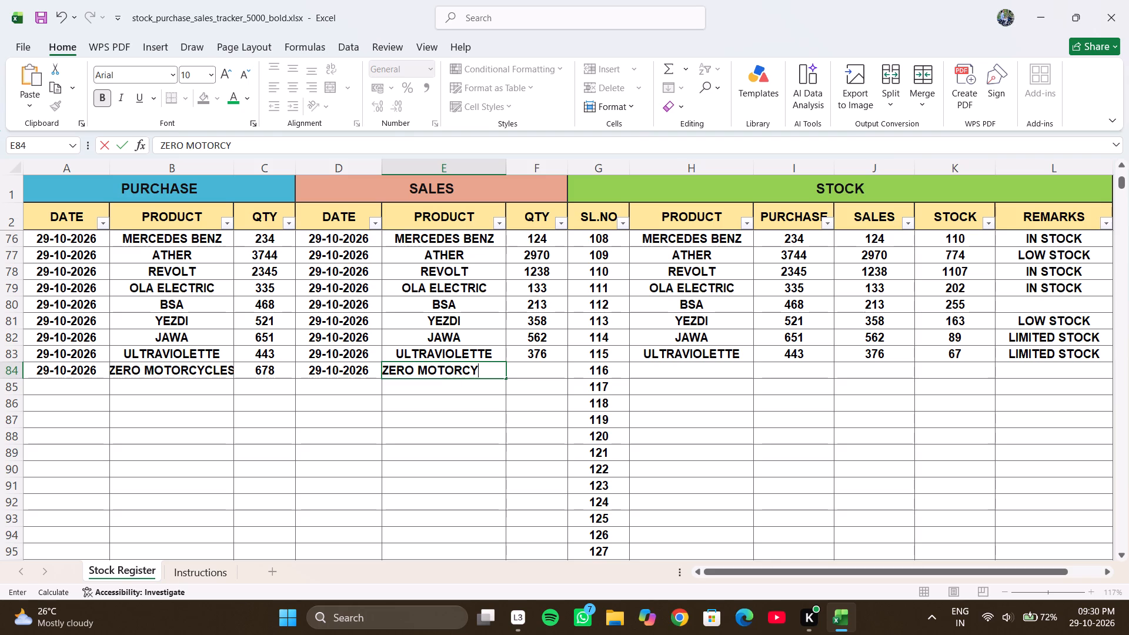
{"action": "type", "text": "CLES"}
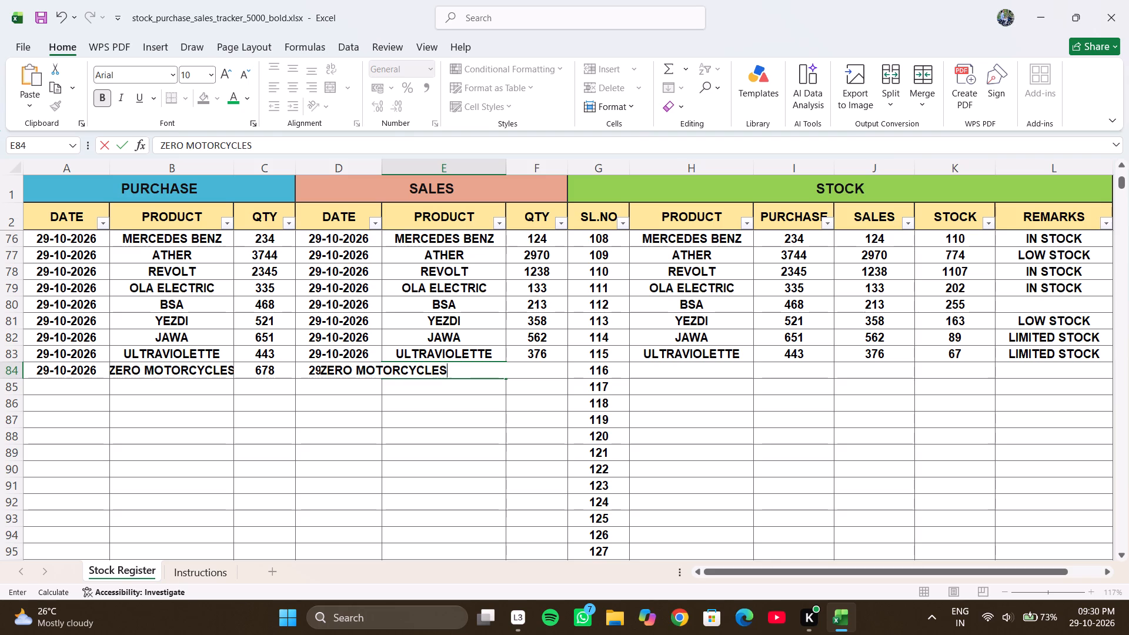
{"action": "key", "text": "Right"}
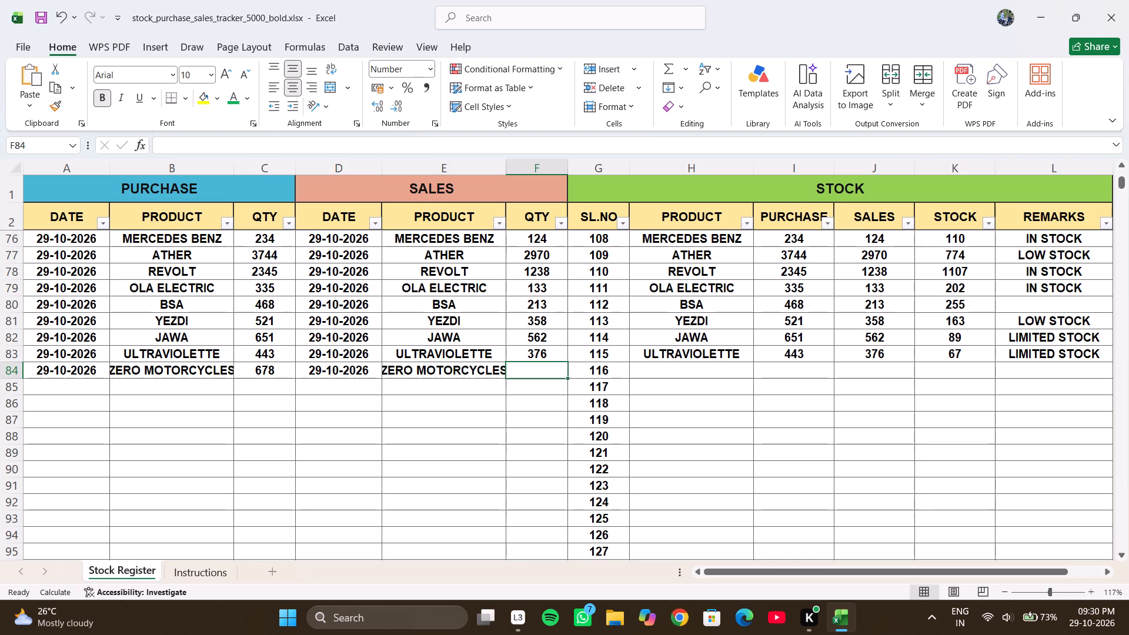
{"action": "key", "text": "4"}
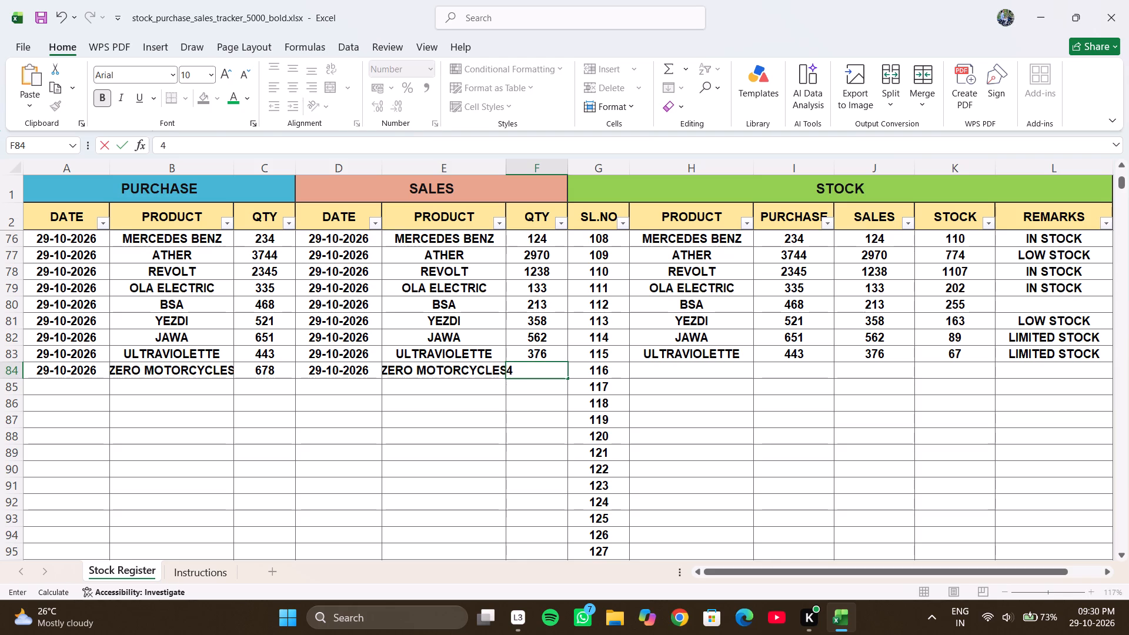
{"action": "key", "text": "6"}
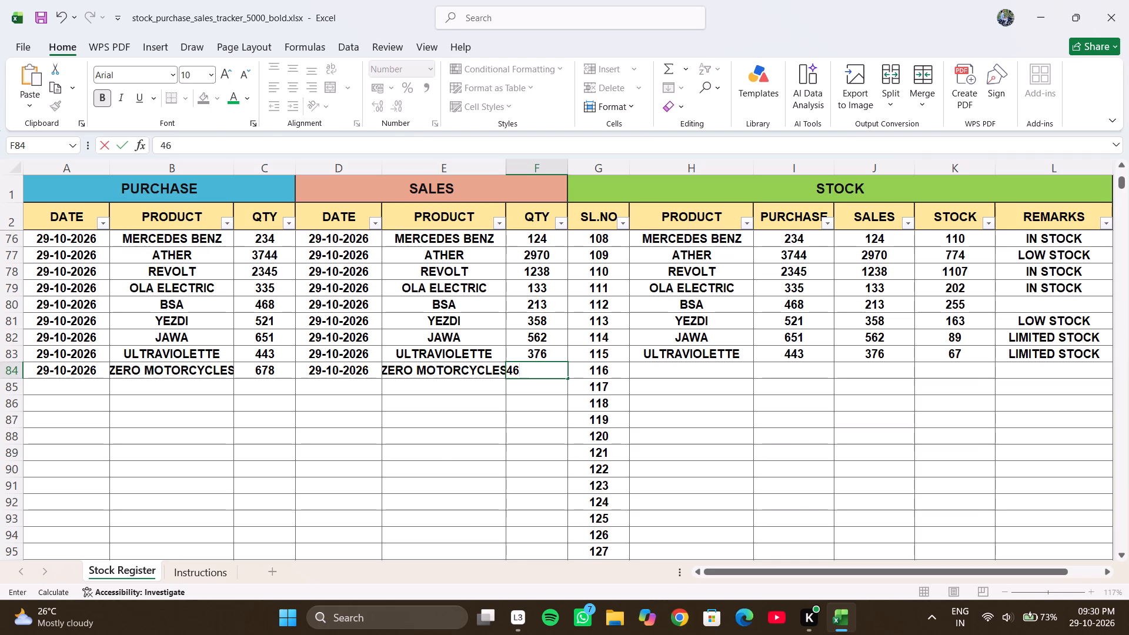
{"action": "key", "text": "9"}
{"action": "key", "text": "Right"}
Enter the product ZERO MOTORCYCLES in row 84 of the STOCK section.
{"action": "key", "text": "Right"}
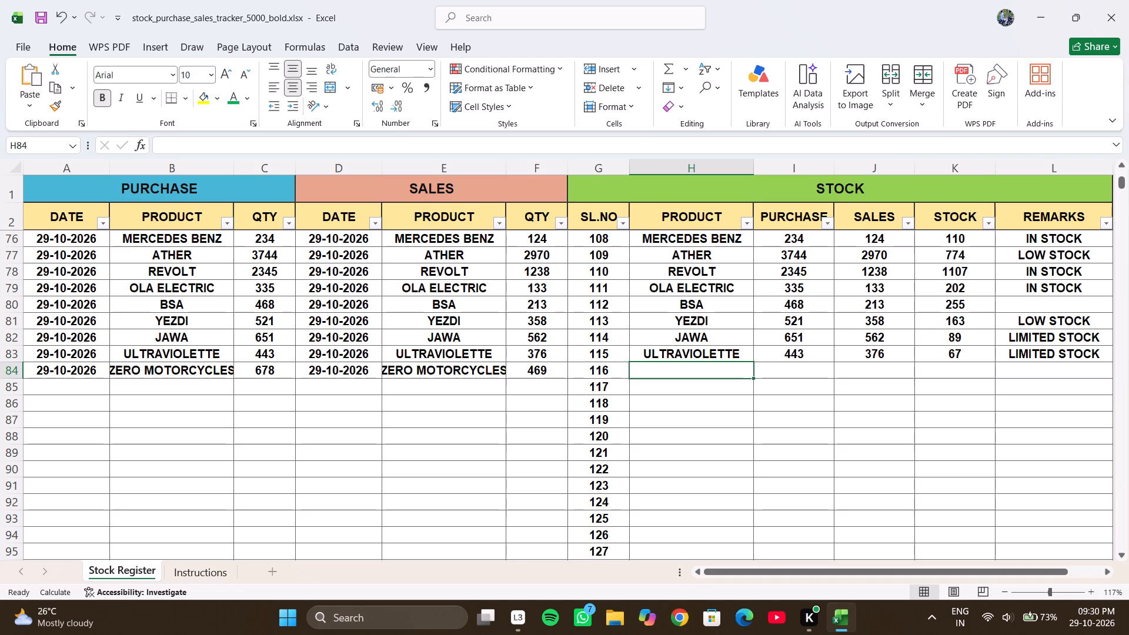
{"action": "key", "text": "u"}
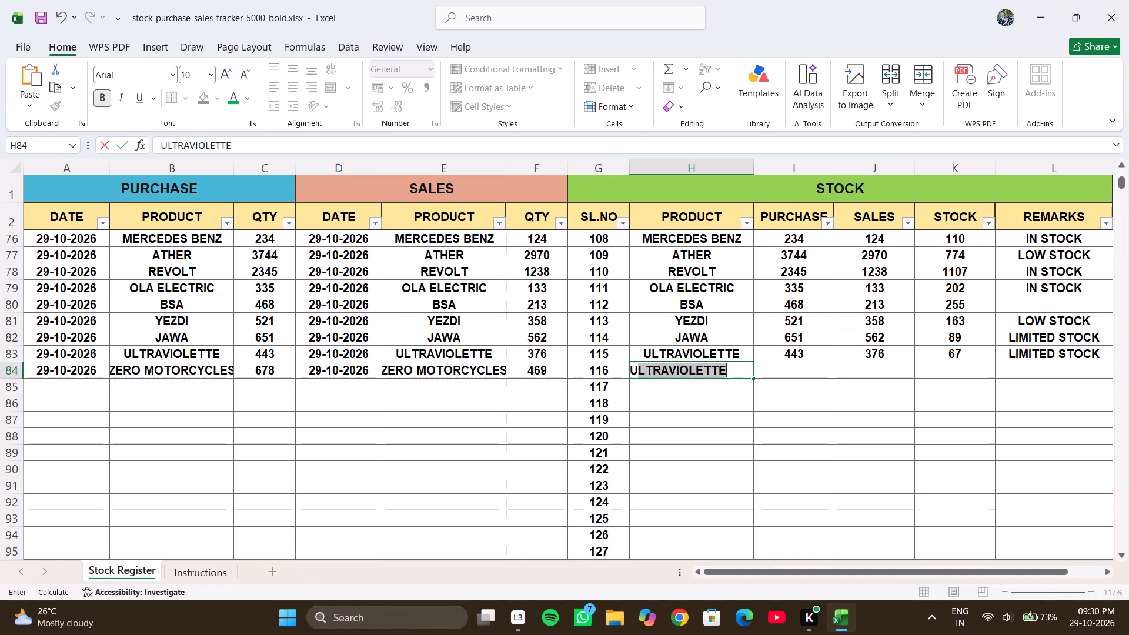
{"action": "key", "text": "BackSpace"}
{"action": "key", "text": "BackSpace"}
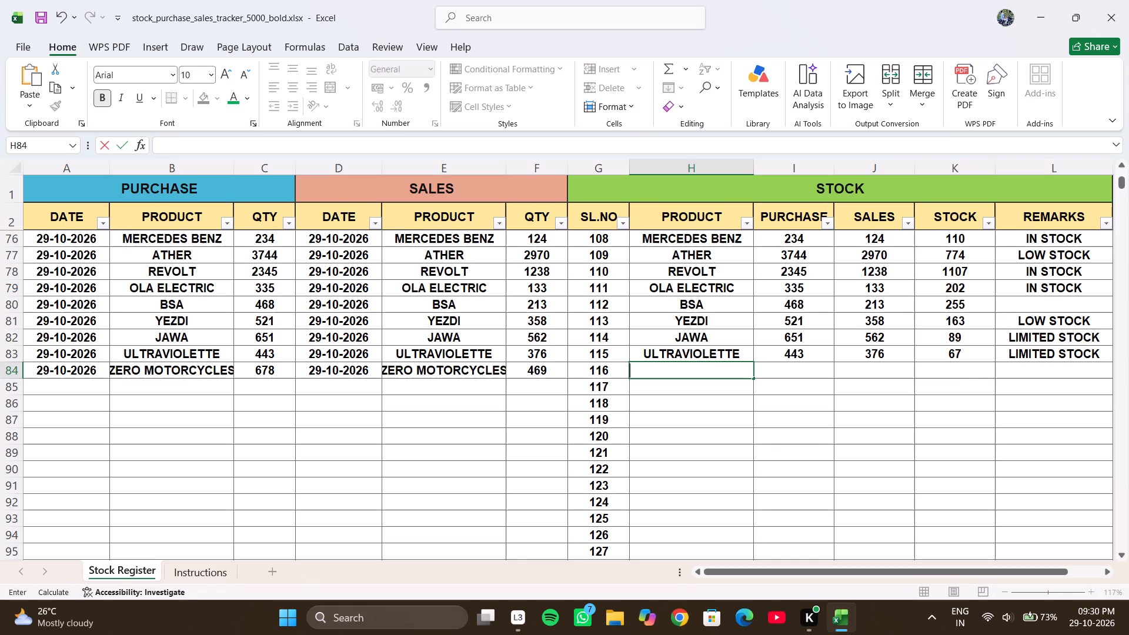
{"action": "key", "text": "z"}
{"action": "type", "text": "ER"}
{"action": "key", "text": "o"}
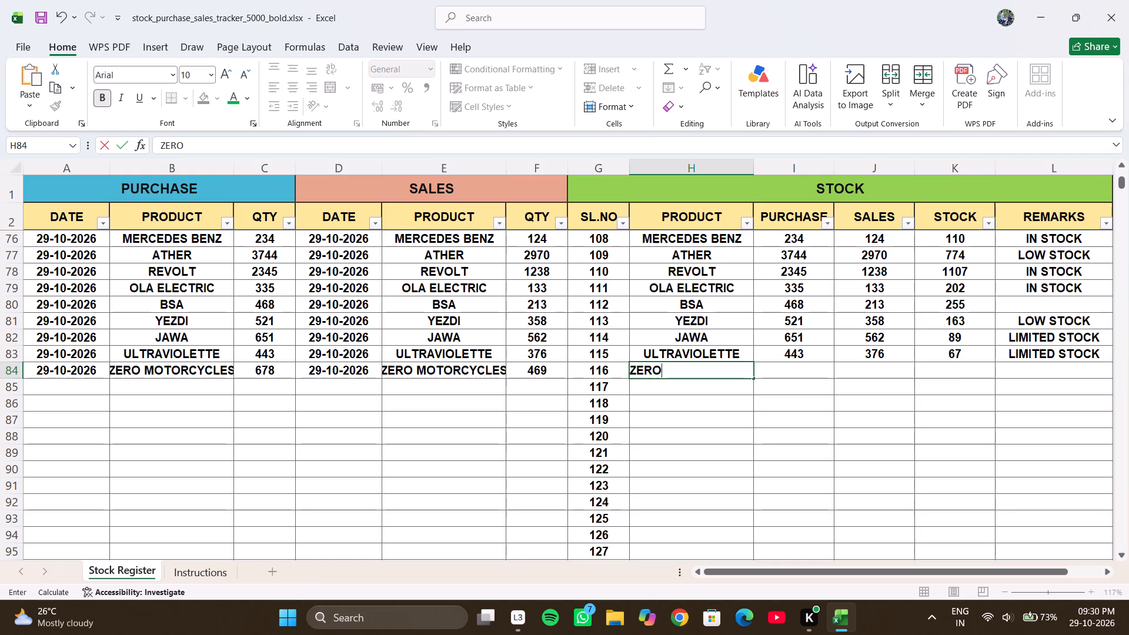
{"action": "key", "text": "space"}
{"action": "type", "text": "MOTO"}
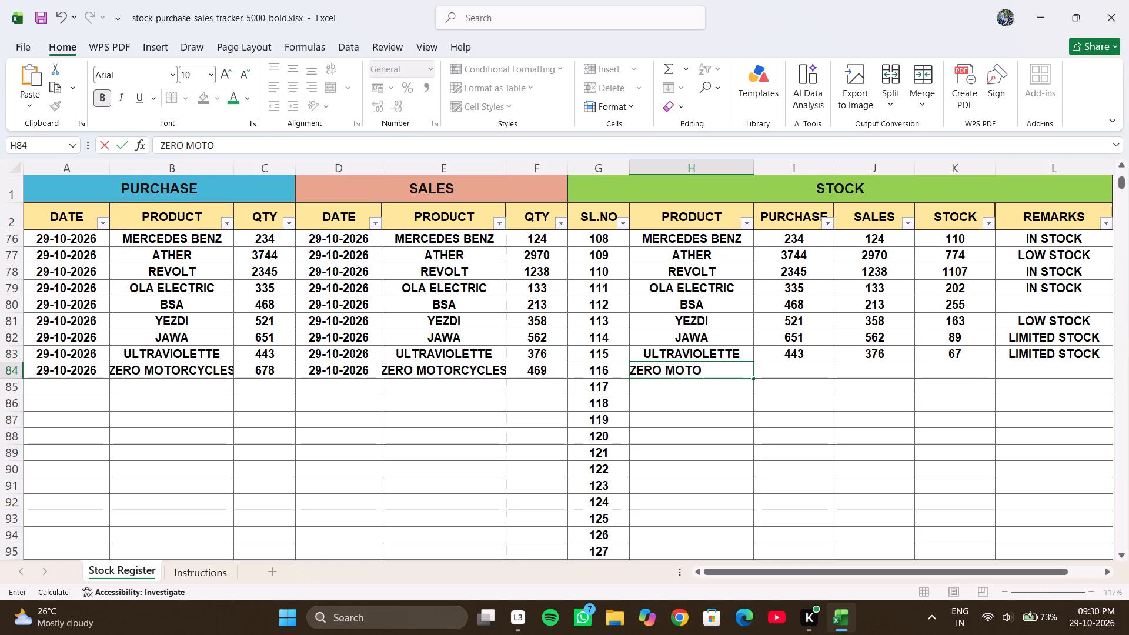
{"action": "type", "text": "RCYCV"}
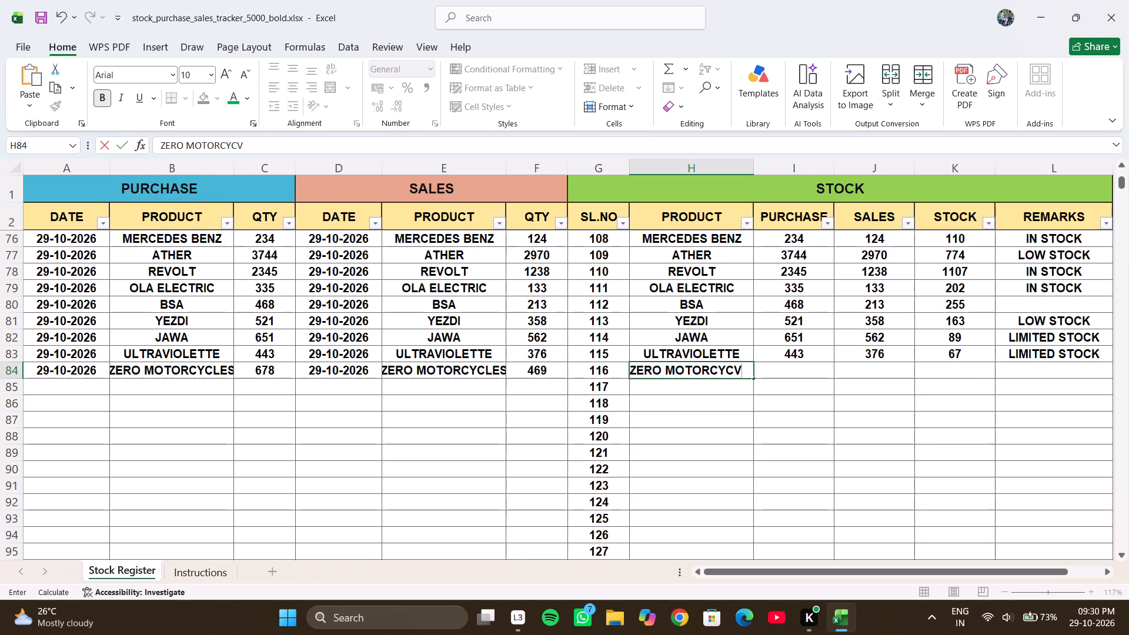
{"action": "key", "text": "BackSpace"}
{"action": "key", "text": "l"}
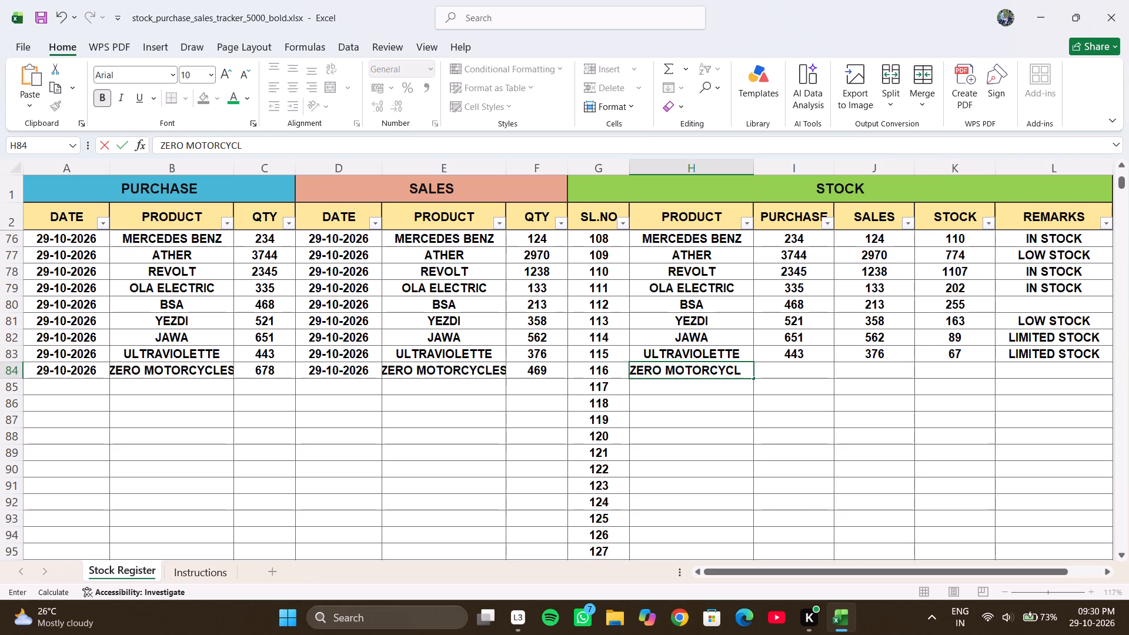
{"action": "key", "text": "r"}
{"action": "key", "text": "BackSpace"}
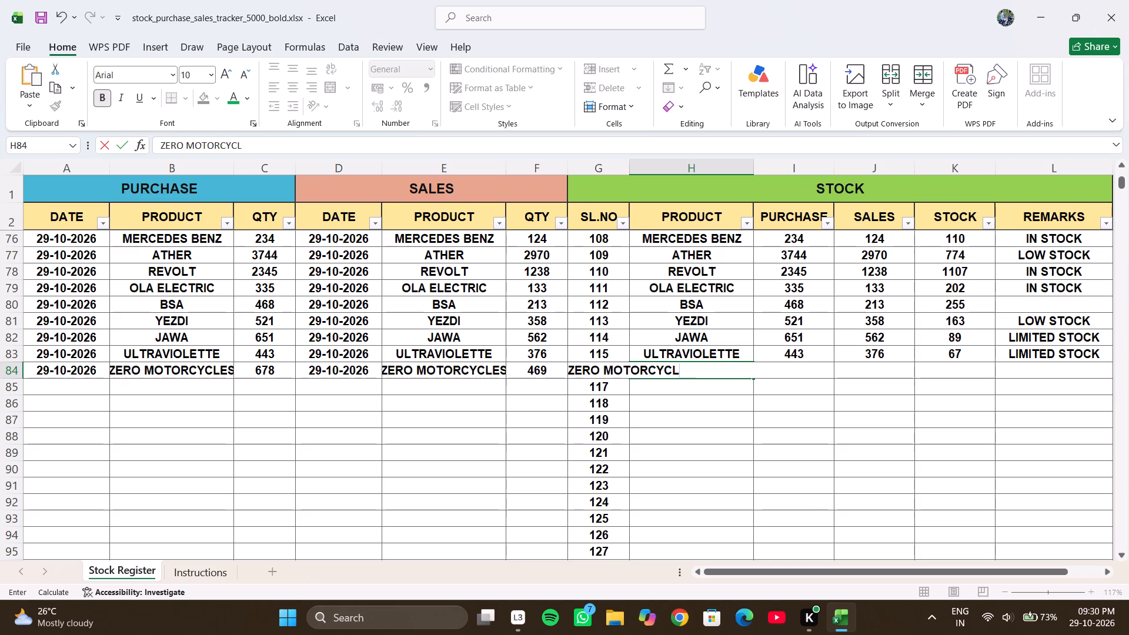
{"action": "type", "text": "ES"}
{"action": "key", "text": "Right"}
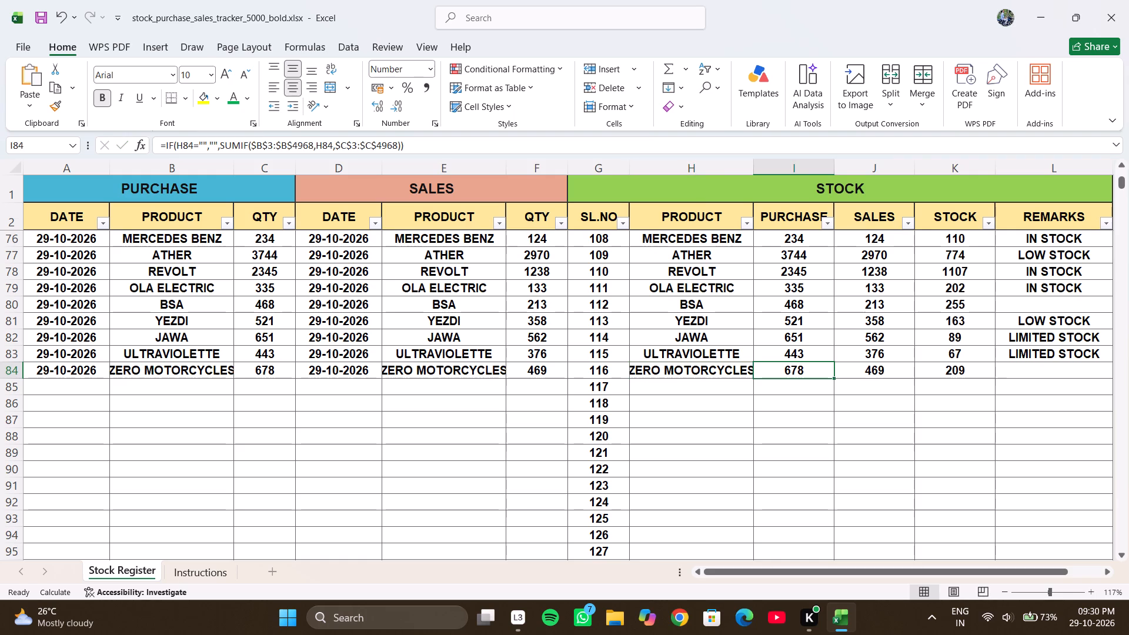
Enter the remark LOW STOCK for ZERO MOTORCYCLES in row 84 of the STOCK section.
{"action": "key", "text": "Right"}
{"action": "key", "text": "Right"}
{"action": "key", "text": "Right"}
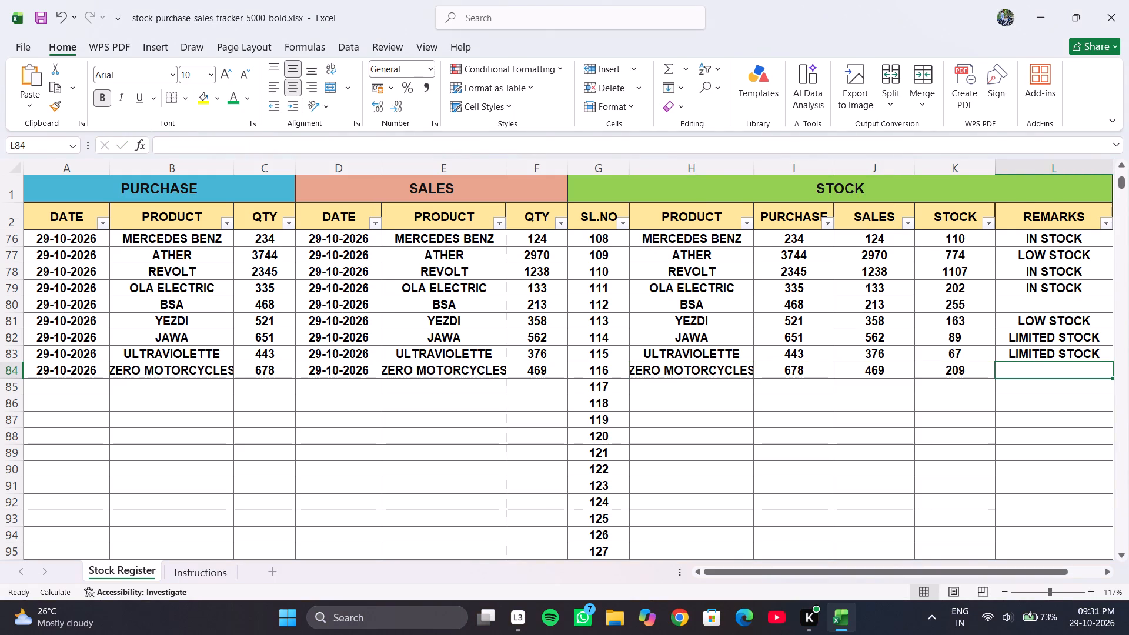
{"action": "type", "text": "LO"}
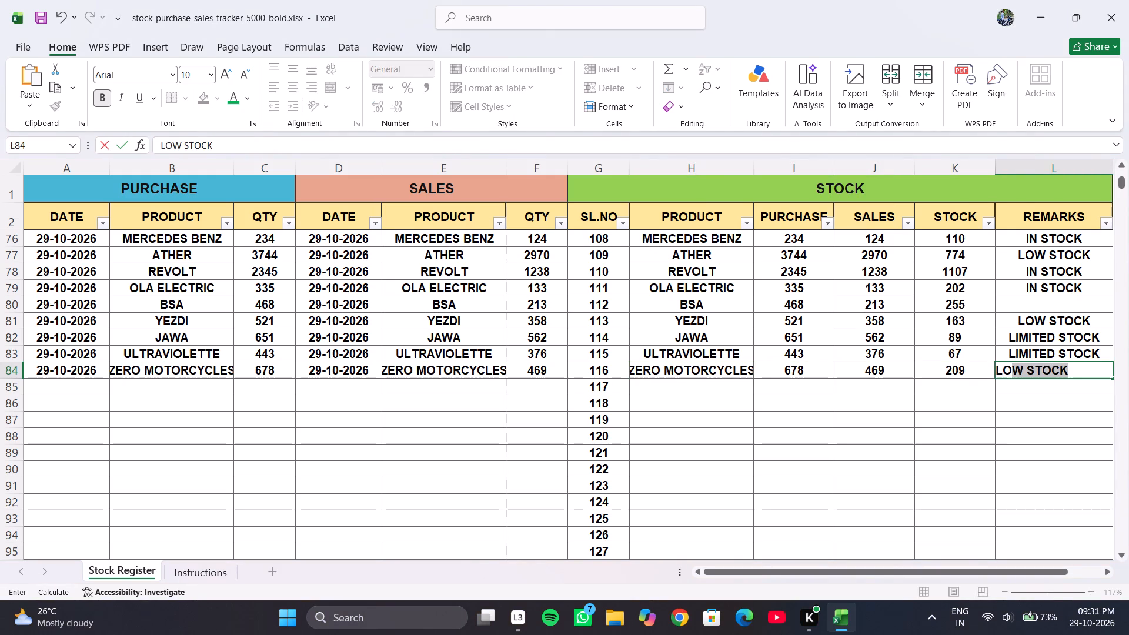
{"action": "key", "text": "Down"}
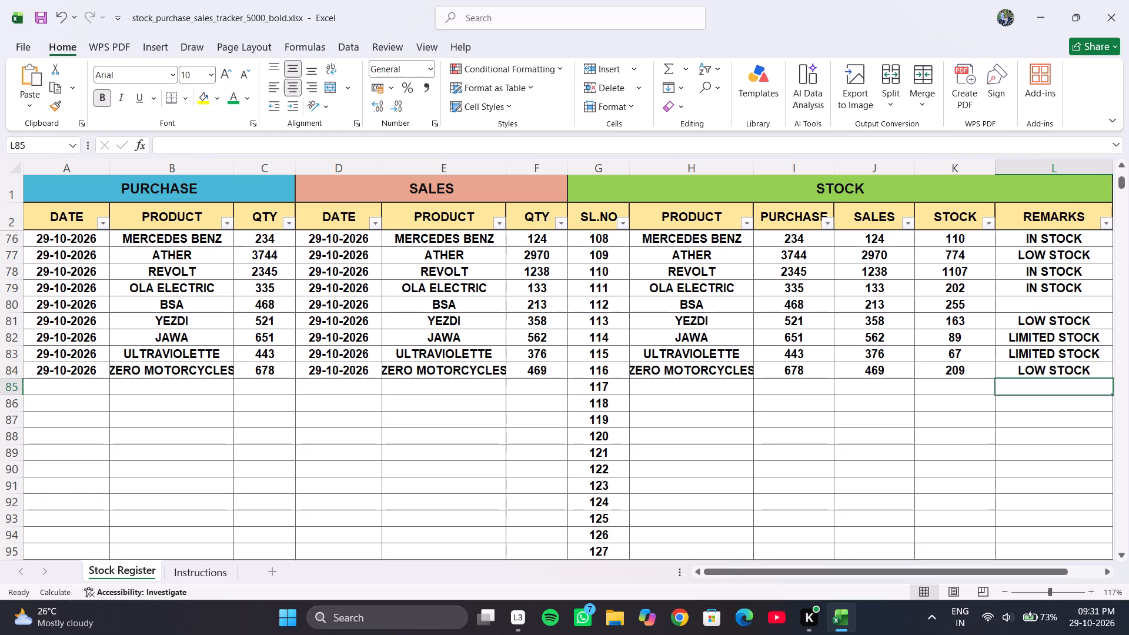
Replace the remark for ZERO MOTORCYCLES in row 84 with IN STOCK.
{"action": "key", "text": "Up"}
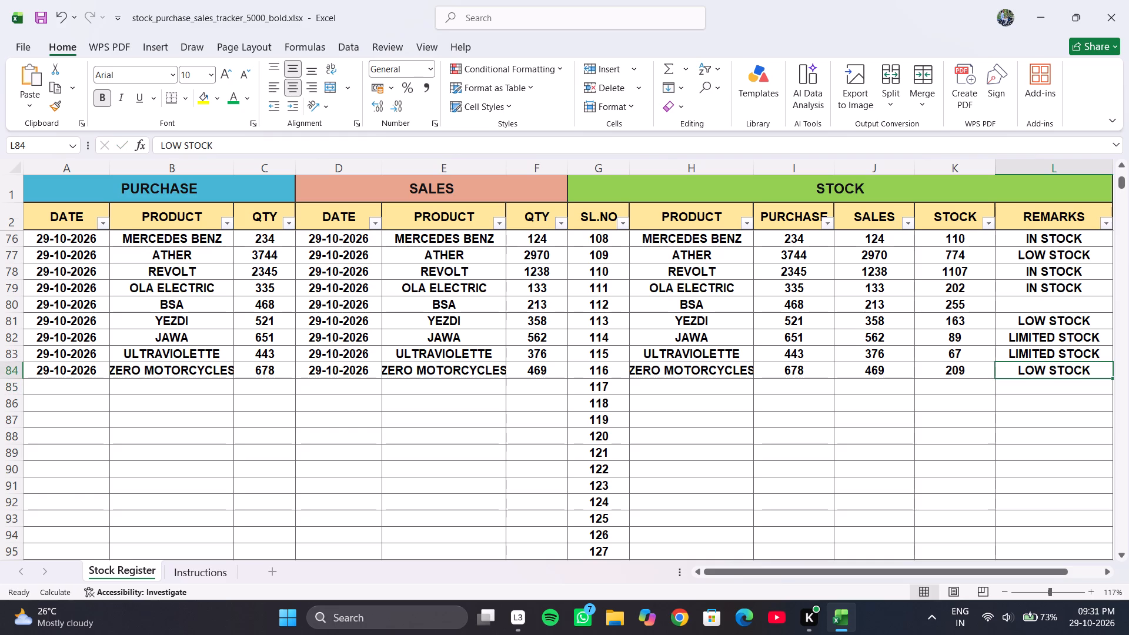
{"action": "key", "text": "BackSpace"}
{"action": "key", "text": "BackSpace"}
{"action": "key", "text": "i"}
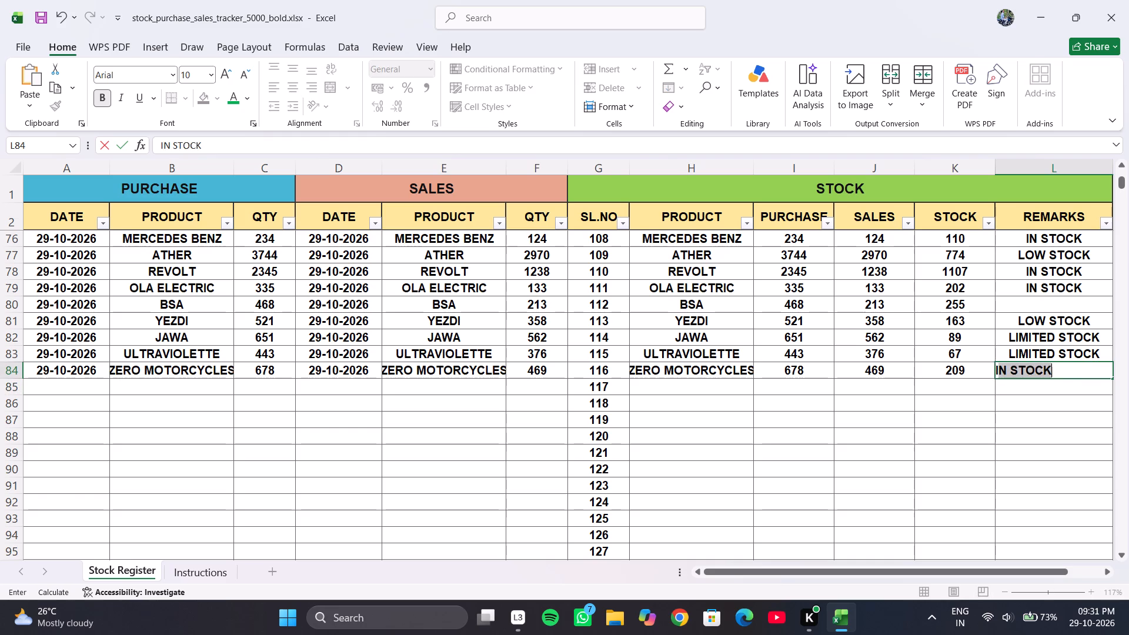
{"action": "key", "text": "Down"}
Enter the date 29-10-2026 in row 85 of the PURCHASE section.
{"action": "key", "text": "Left"}
{"action": "key", "text": "Left"}
{"action": "key", "text": "Left"}
{"action": "key", "text": "Left"}
{"action": "key", "text": "Left"}
{"action": "key", "text": "Left"}
{"action": "key", "text": "Left"}
{"action": "key", "text": "Left"}
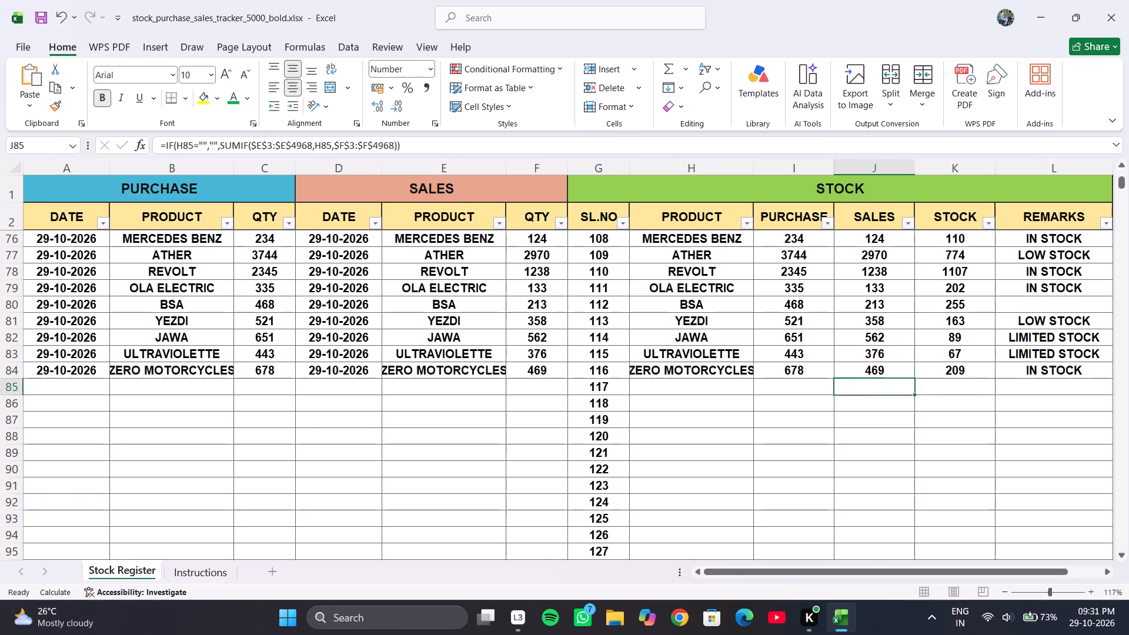
{"action": "key", "text": "Left"}
{"action": "key", "text": "Left"}
{"action": "key", "text": "Left"}
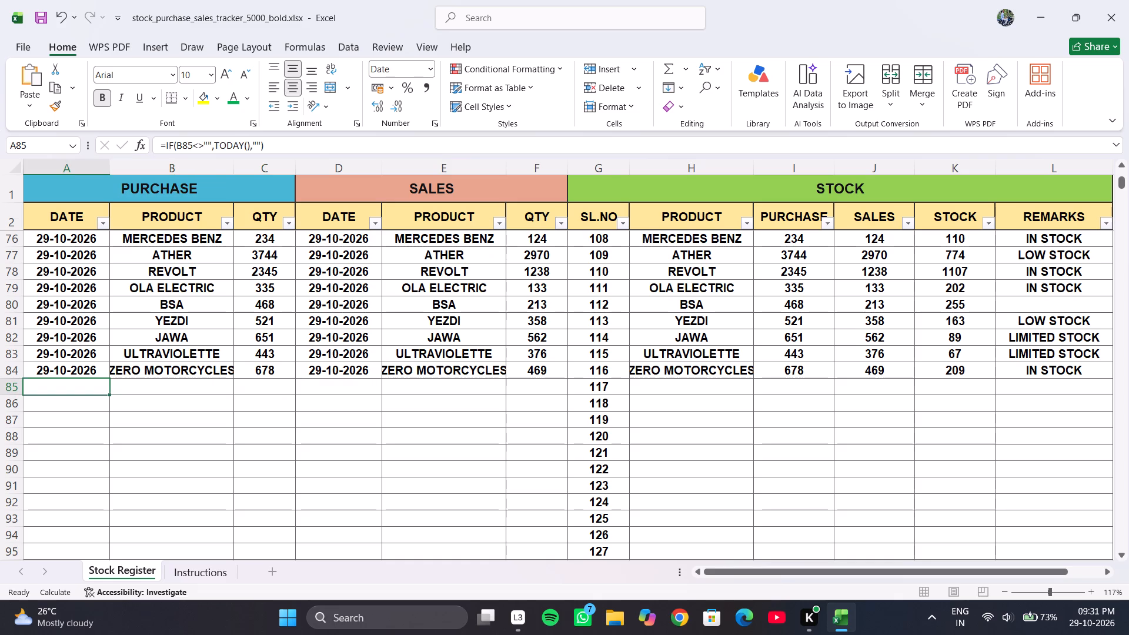
{"action": "type", "text": "29-"}
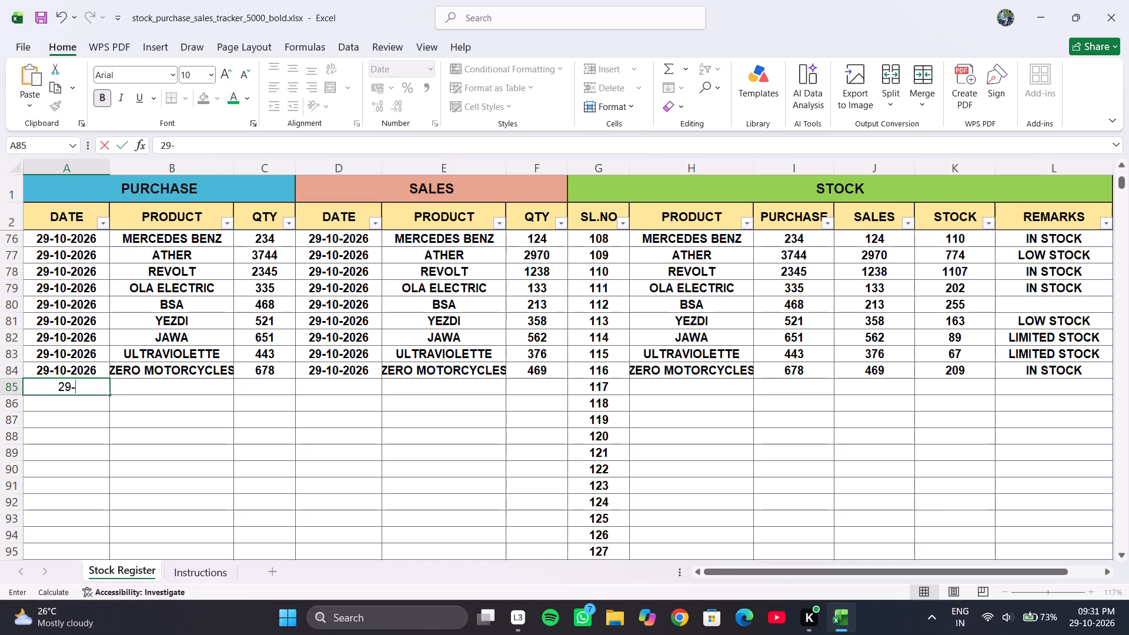
{"action": "type", "text": "10-"}
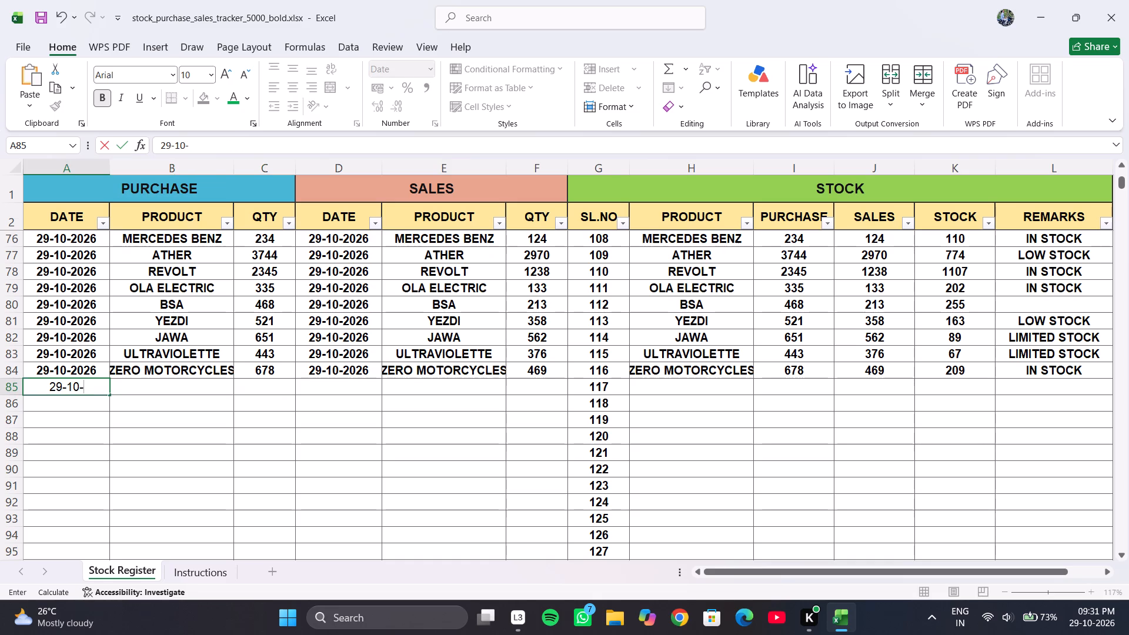
{"action": "type", "text": "2026"}
{"action": "key", "text": "Right"}
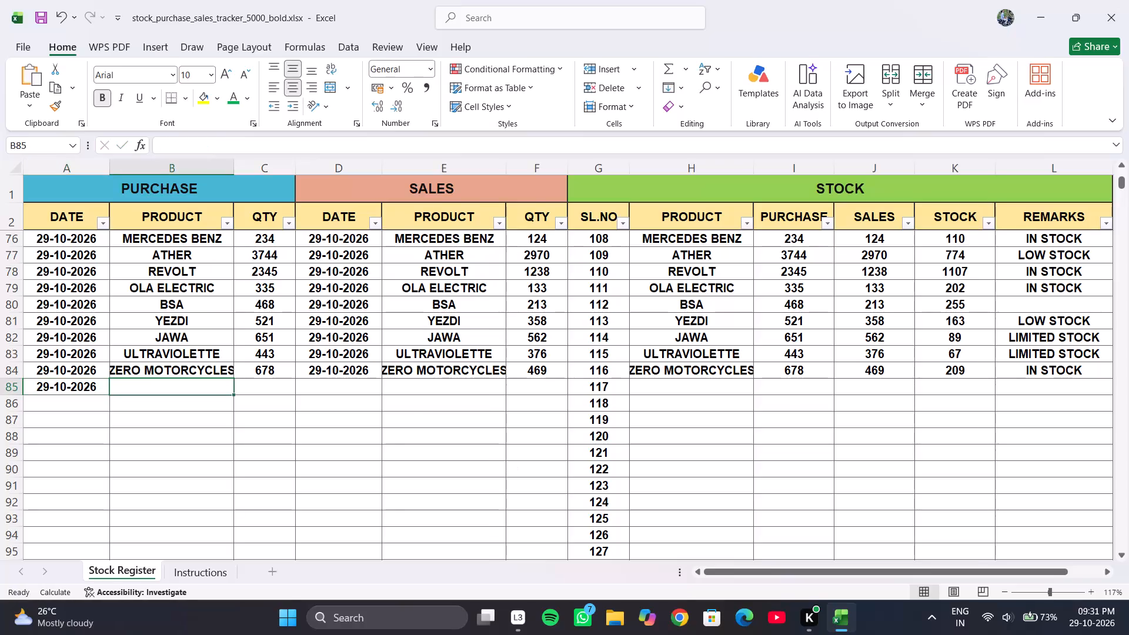
Enter the product ENERGICA with quantity 398 in row 85 of the PURCHASE section.
{"action": "type", "text": "ENERGI"}
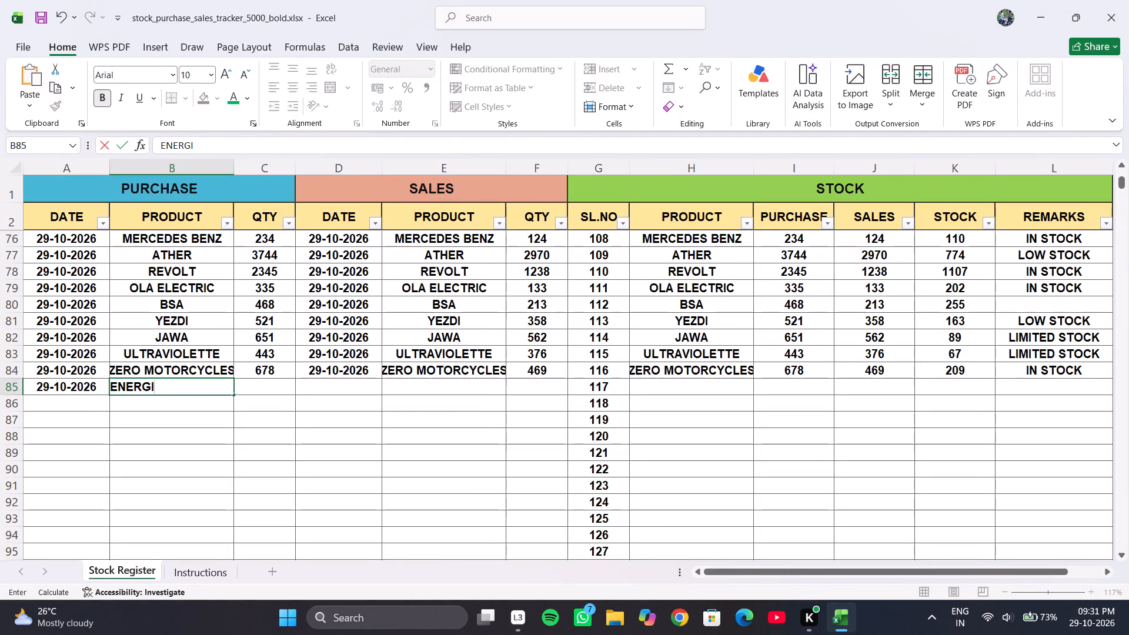
{"action": "type", "text": "CA"}
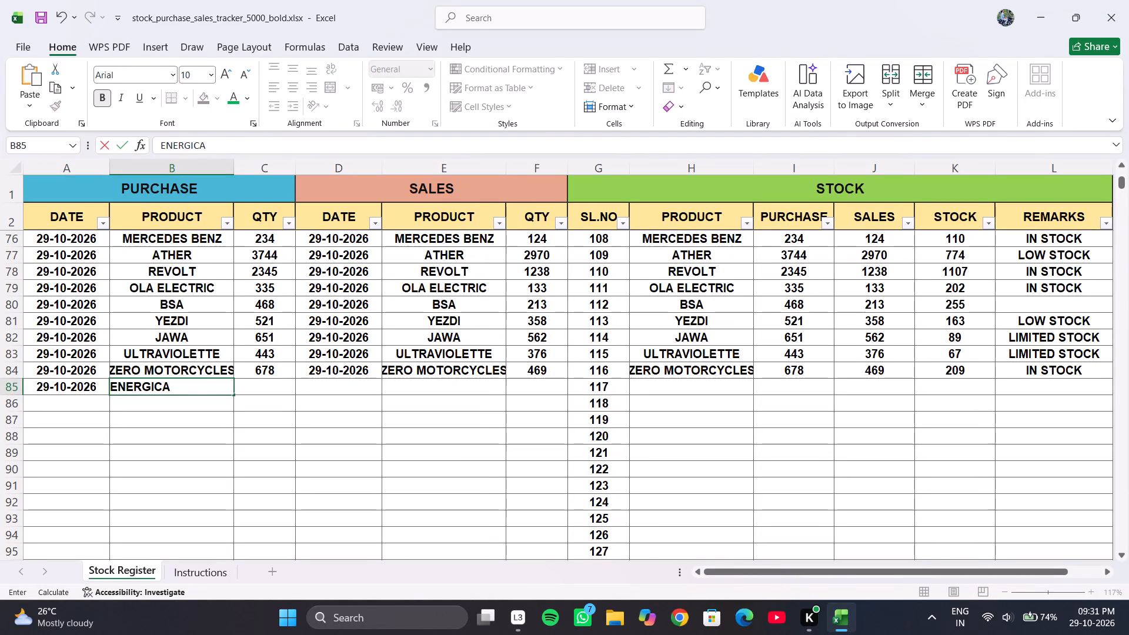
{"action": "key", "text": "Right"}
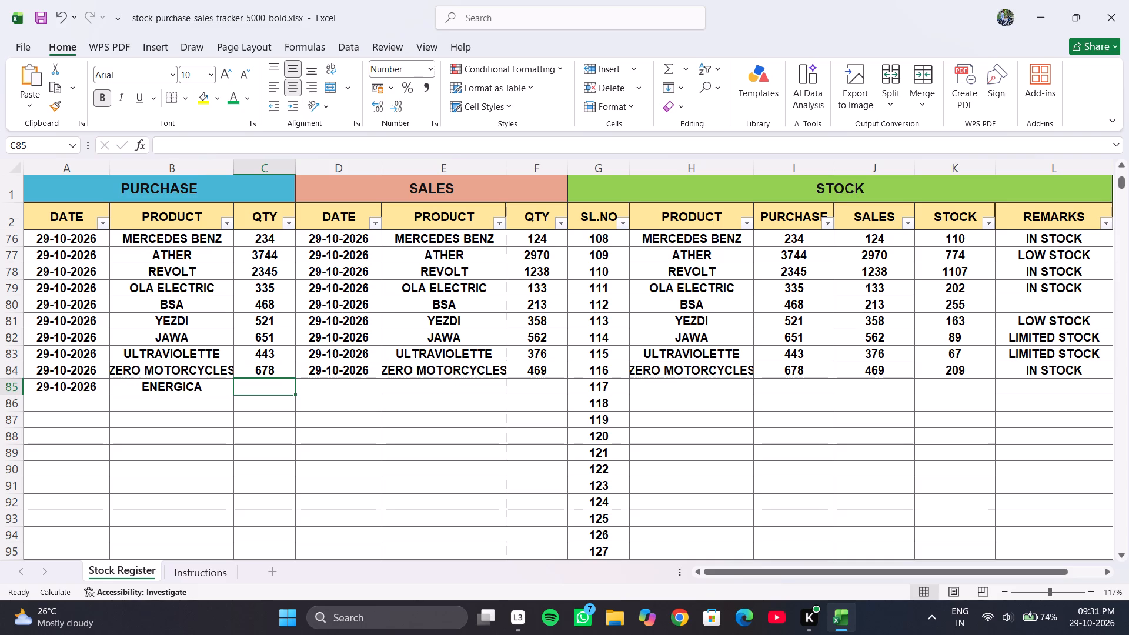
{"action": "type", "text": "398"}
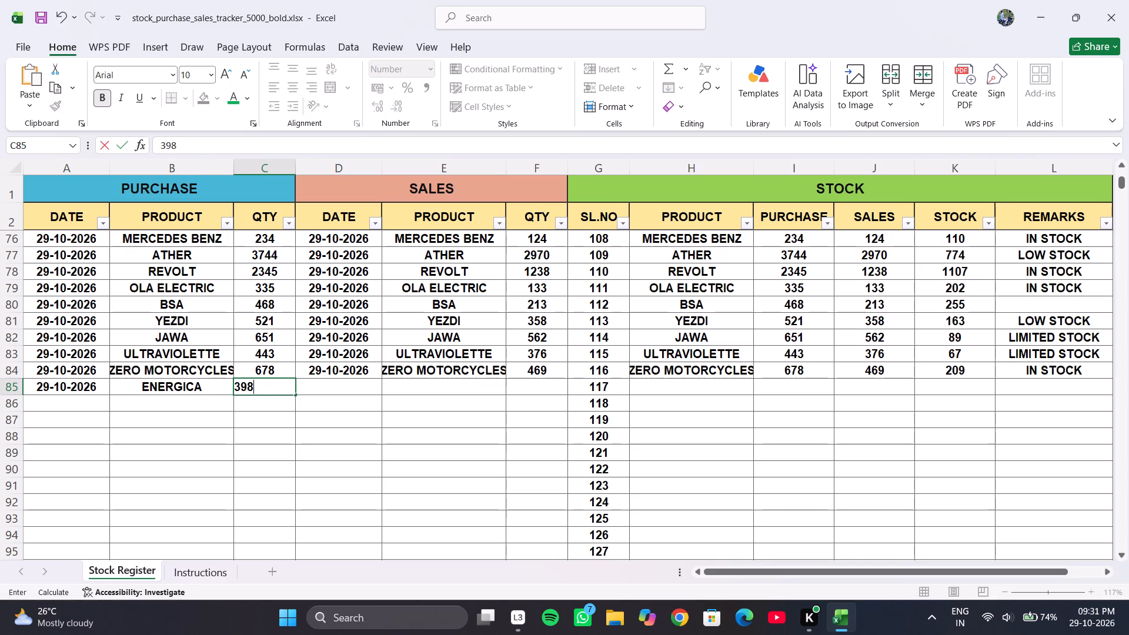
{"action": "key", "text": "Right"}
Enter the date 29-10-2026 in row 85 of the SALES section.
{"action": "type", "text": "29-"}
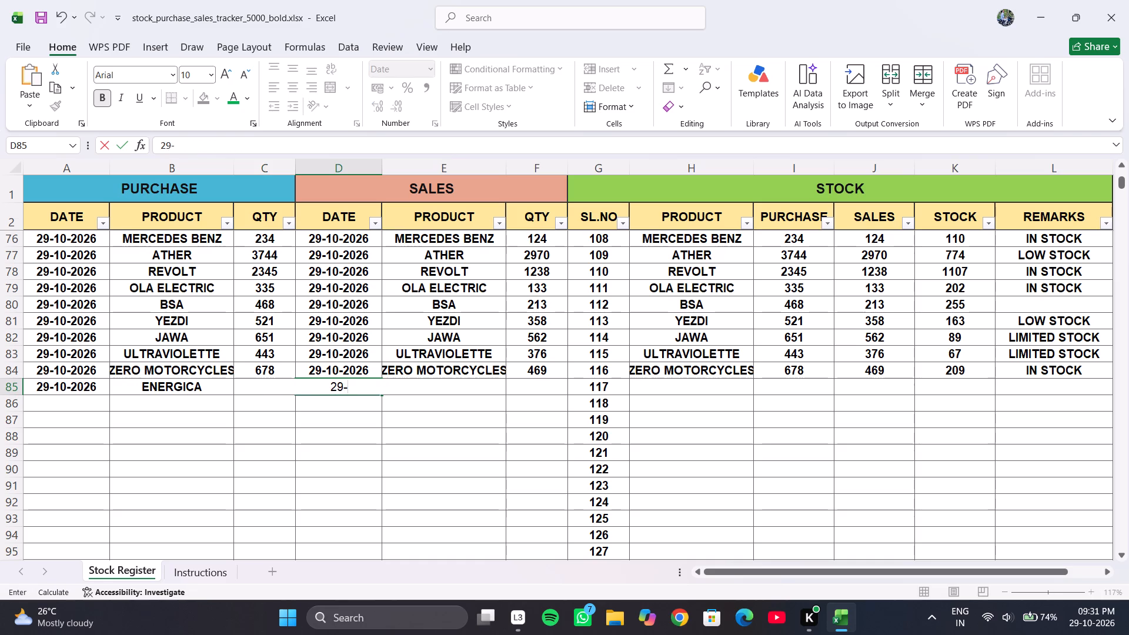
{"action": "key", "text": "1"}
{"action": "key", "text": "minus"}
{"action": "key", "text": "BackSpace"}
{"action": "type", "text": "0-2"}
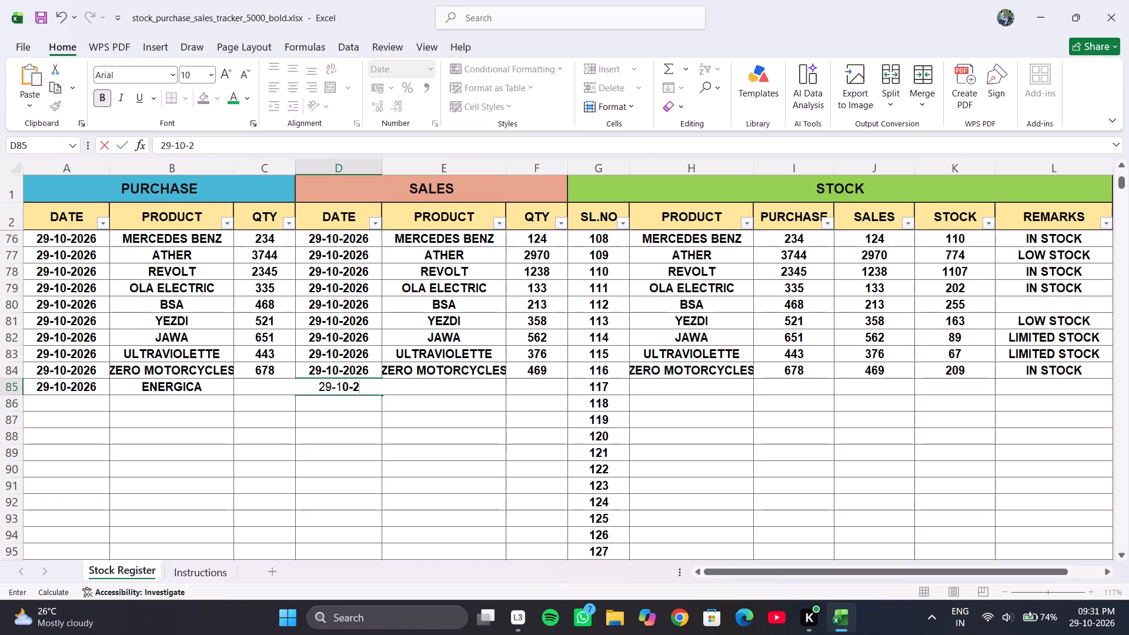
{"action": "key", "text": "0"}
{"action": "type", "text": "26"}
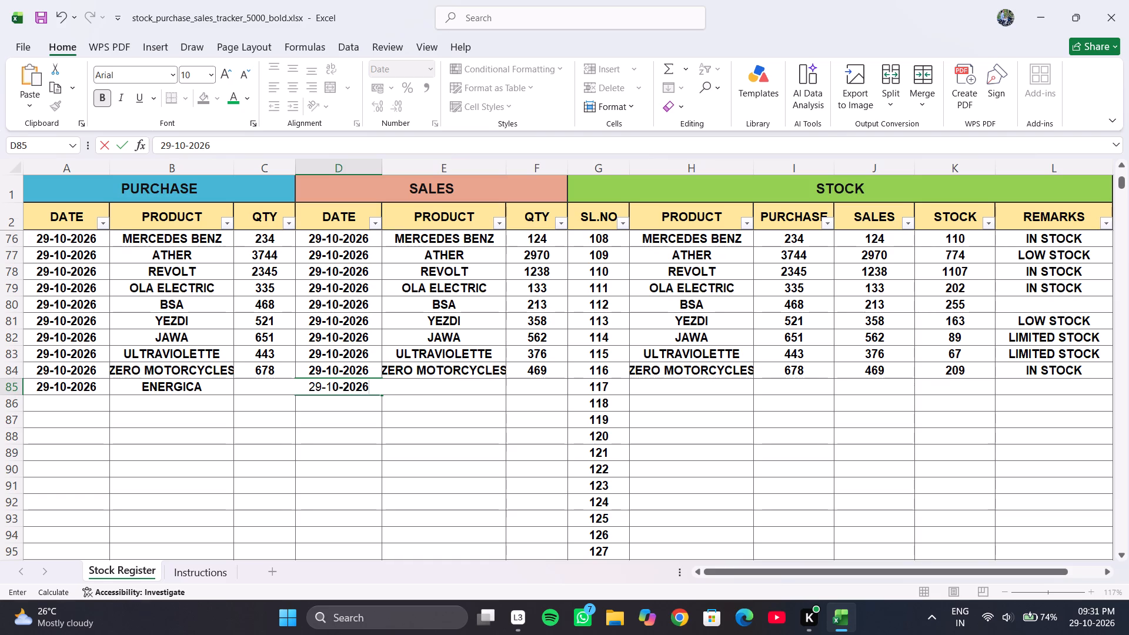
{"action": "key", "text": "Right"}
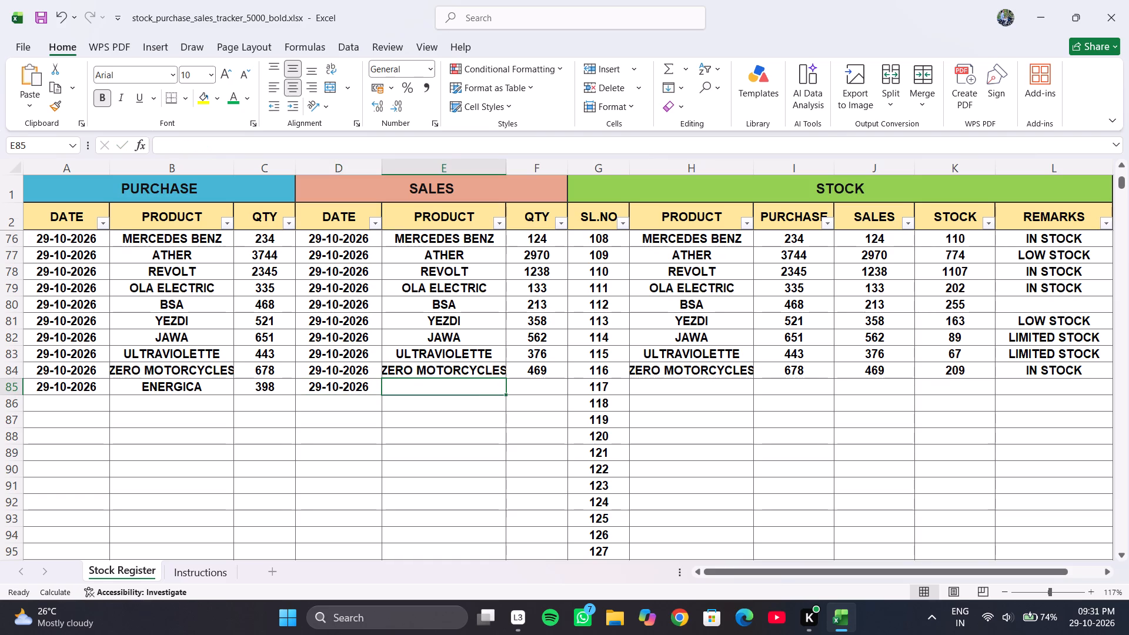
Enter the product ENERGICA with quantity 249 in row 85 of the SALES section.
{"action": "type", "text": "EN"}
{"action": "type", "text": "ERG"}
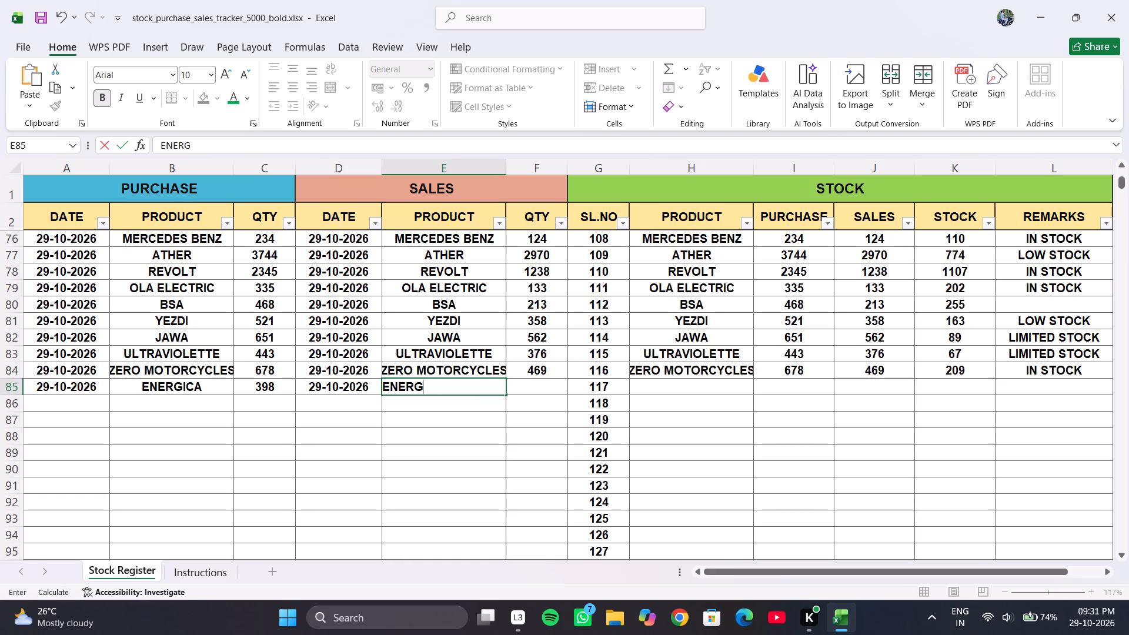
{"action": "key", "text": "i"}
{"action": "type", "text": "CA"}
{"action": "key", "text": "Right"}
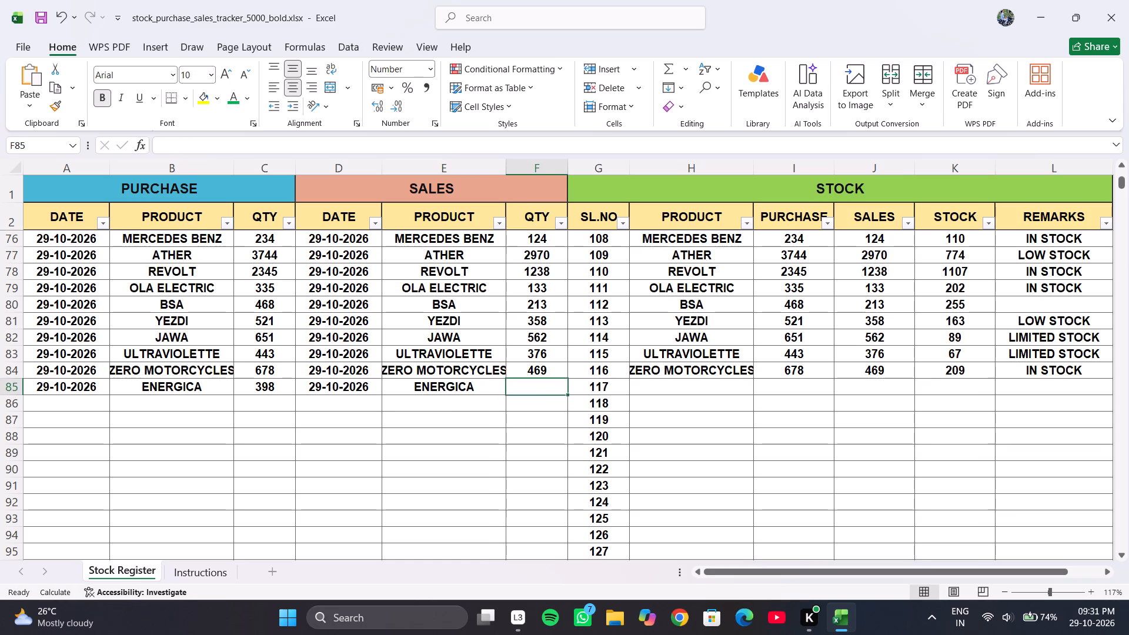
{"action": "key", "text": "2"}
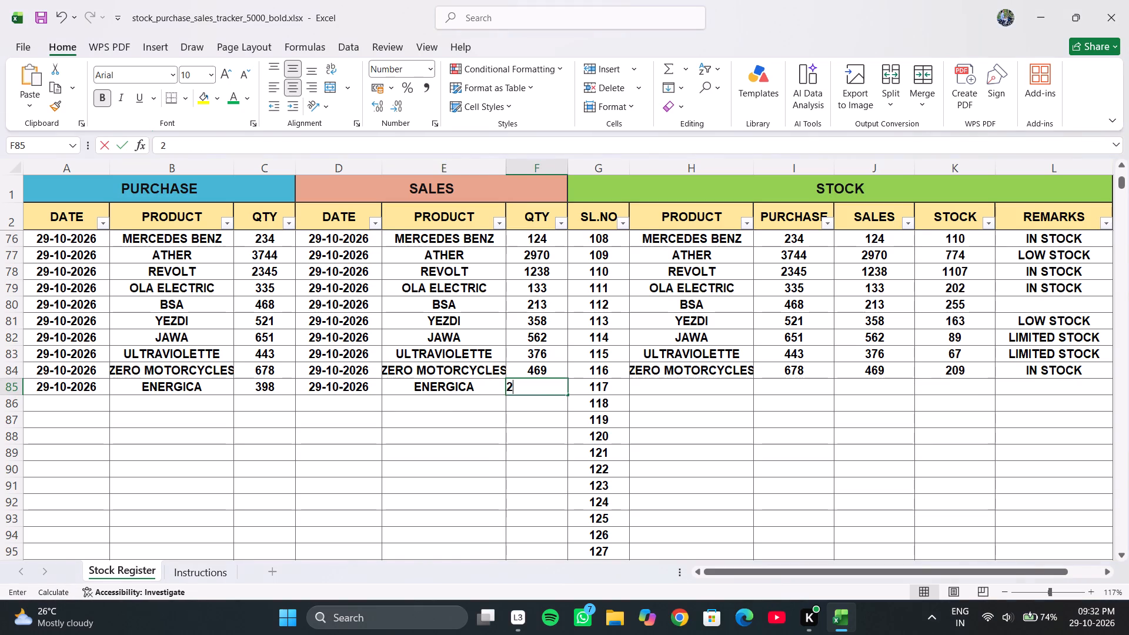
{"action": "type", "text": "49"}
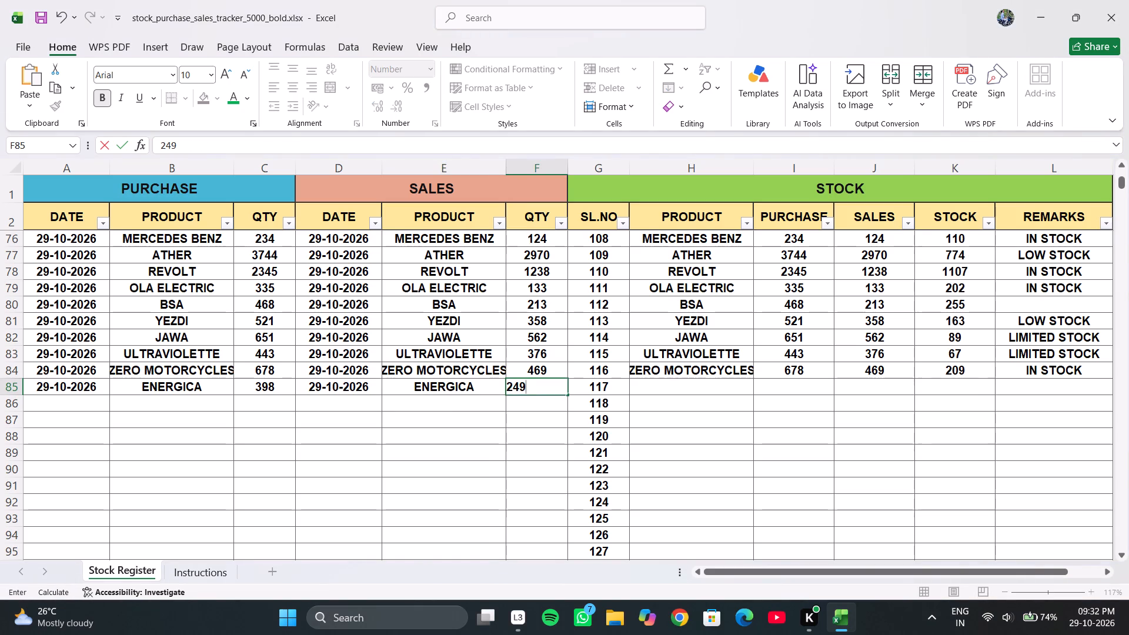
{"action": "key", "text": "Right"}
{"action": "key", "text": "Right"}
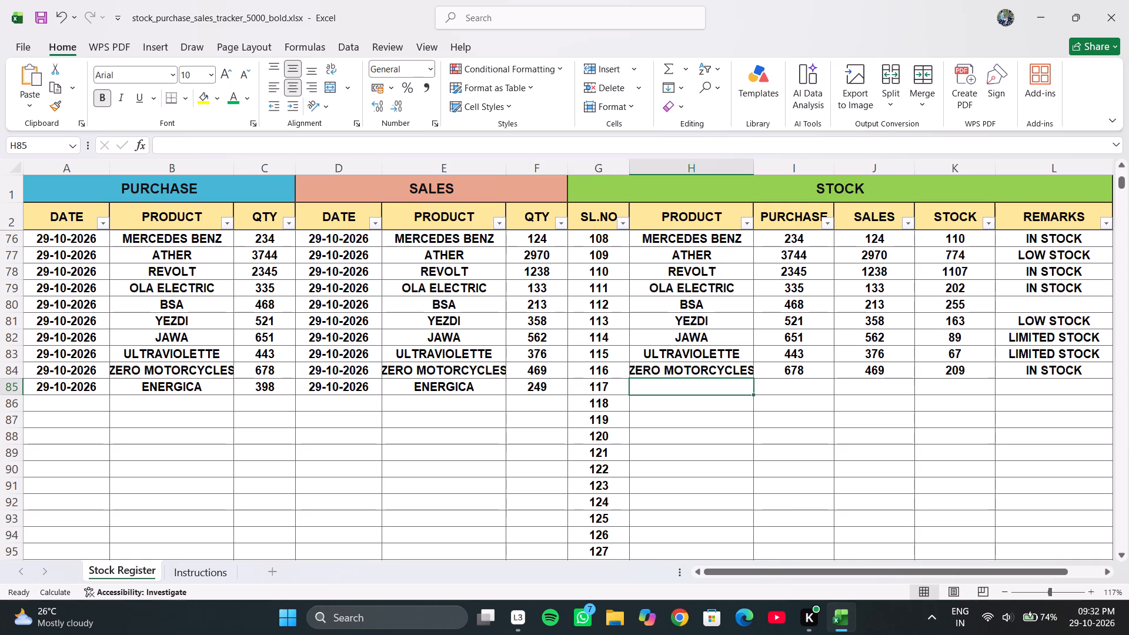
Enter the product ENERGICA in row 85 of the STOCK section.
{"action": "key", "text": "s"}
{"action": "key", "text": "BackSpace"}
{"action": "type", "text": "ENERGI"}
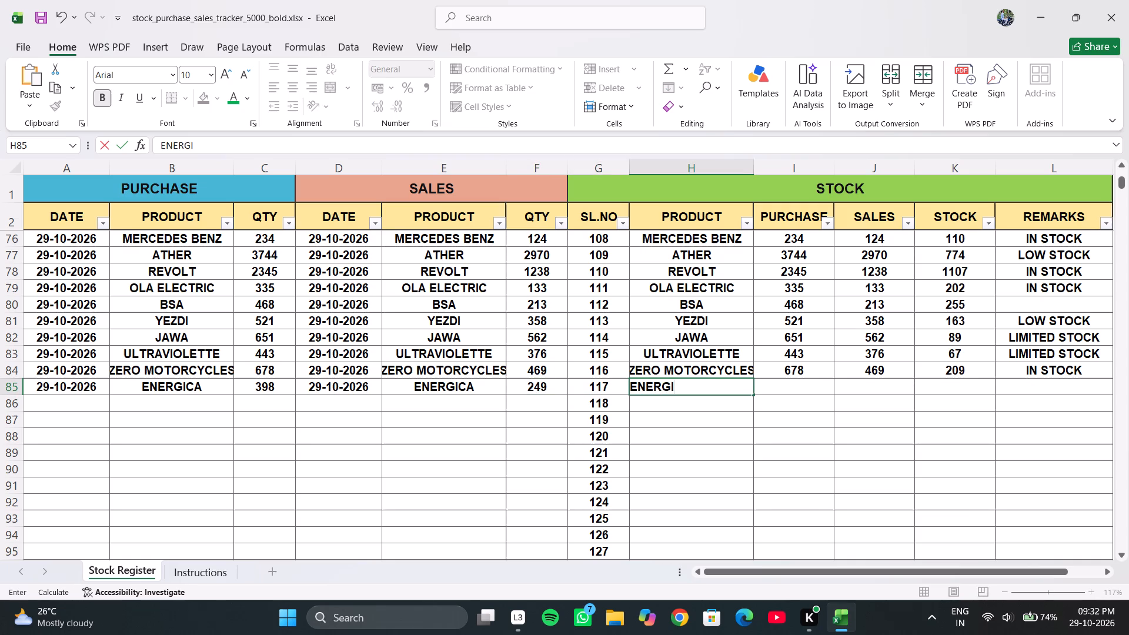
{"action": "type", "text": "CA"}
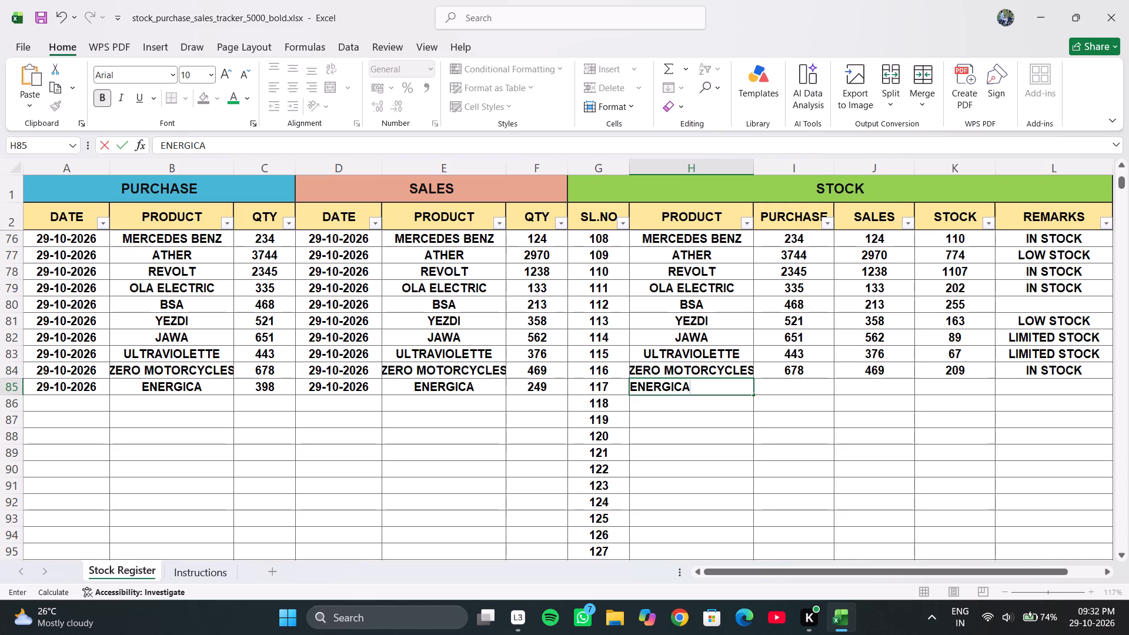
{"action": "key", "text": "Right"}
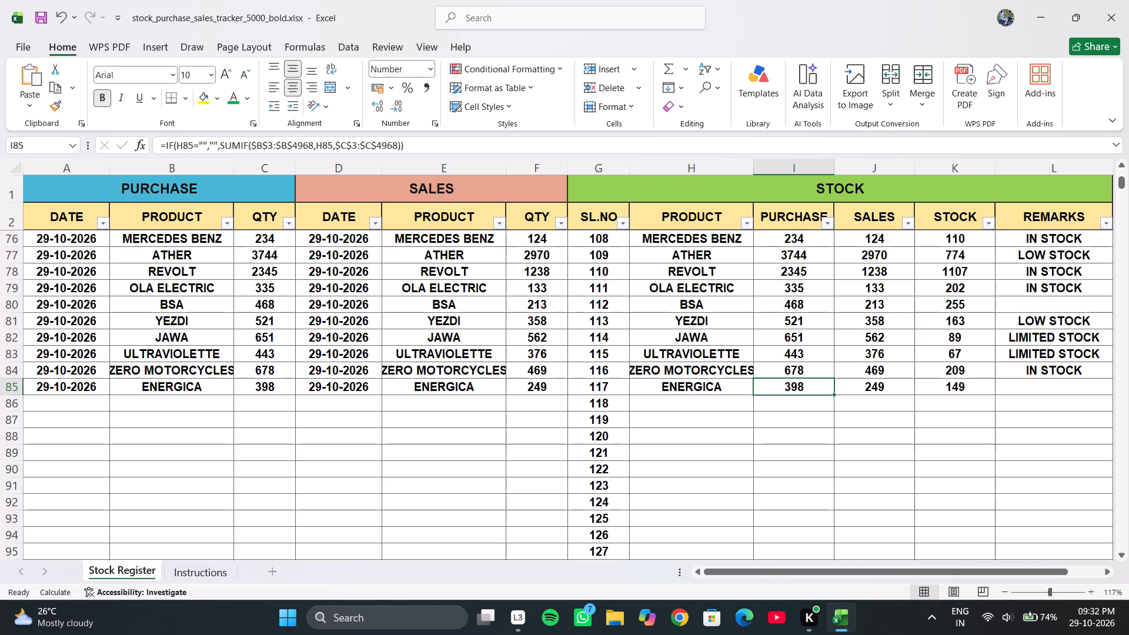
Enter the remark IN STOCK for ENERGICA in row 85 of the STOCK section.
{"action": "key", "text": "Right"}
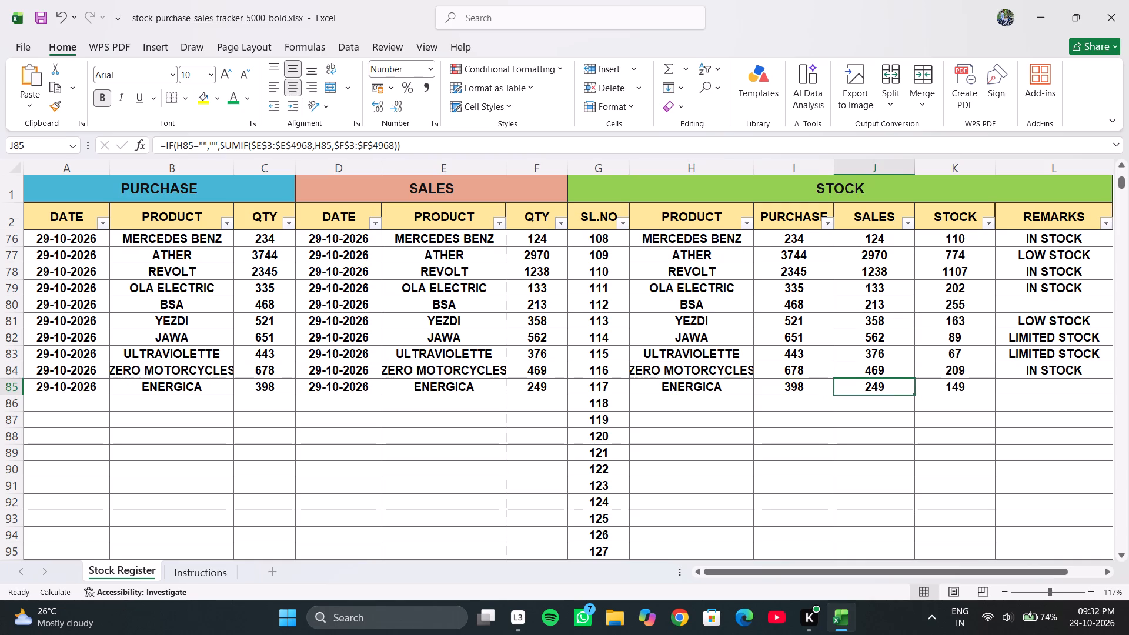
{"action": "key", "text": "Right"}
{"action": "key", "text": "Right"}
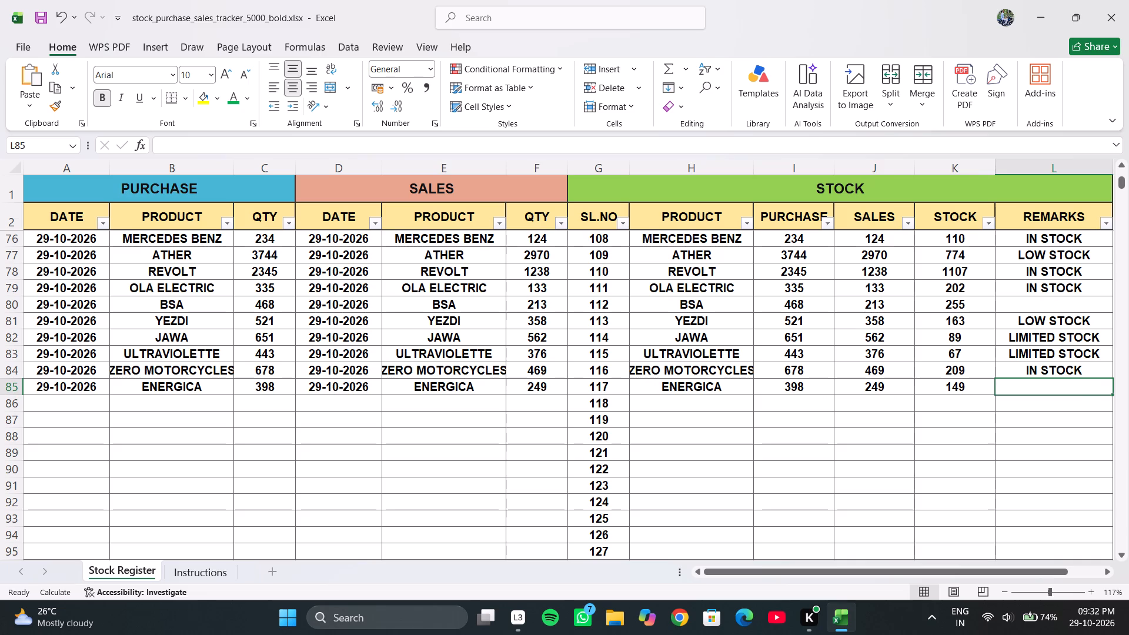
{"action": "key", "text": "i"}
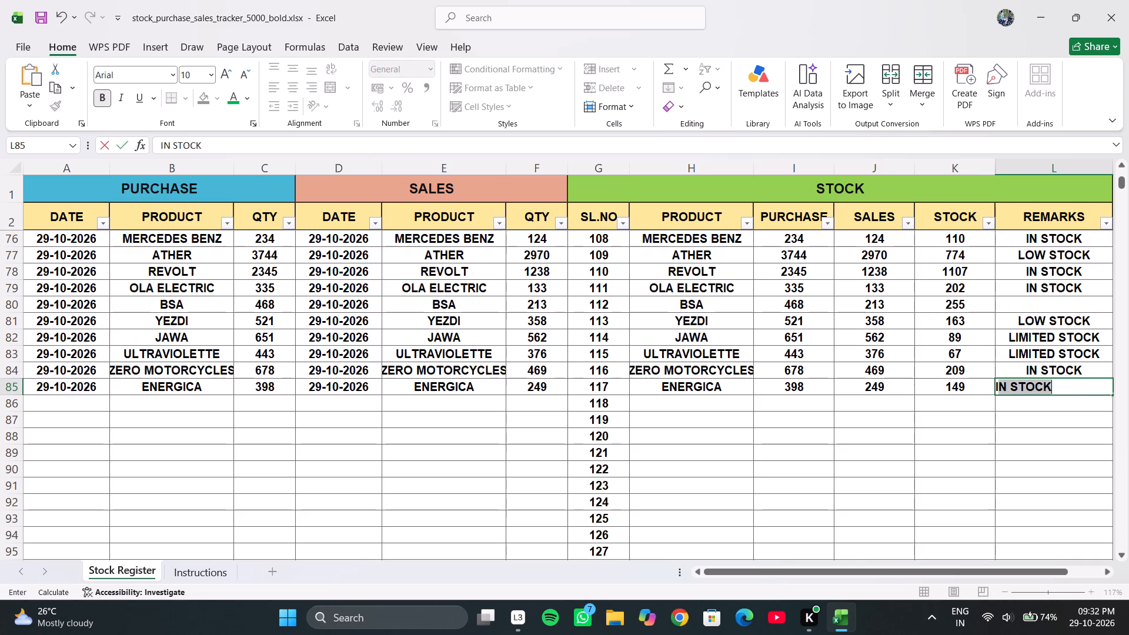
{"action": "key", "text": "Down"}
Enter the date 29-10-2026 in row 86 of the PURCHASE section.
{"action": "key", "text": "Left"}
{"action": "key", "text": "Left"}
{"action": "key", "text": "Left"}
{"action": "key", "text": "Left"}
{"action": "key", "text": "Left"}
{"action": "key", "text": "Left"}
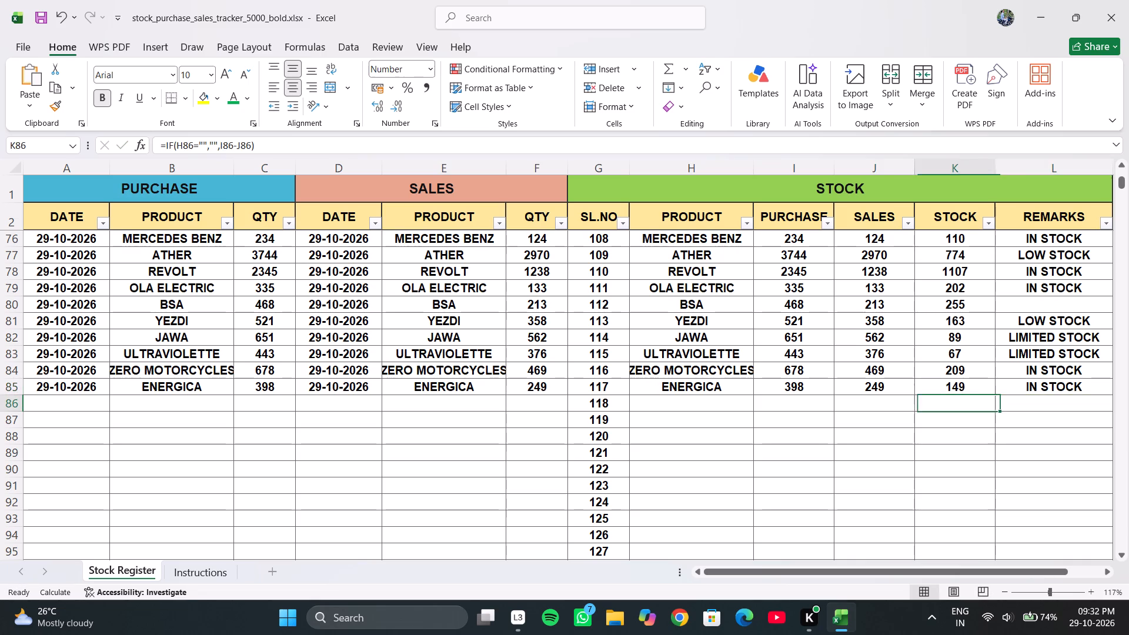
{"action": "key", "text": "Left"}
{"action": "key", "text": "Left"}
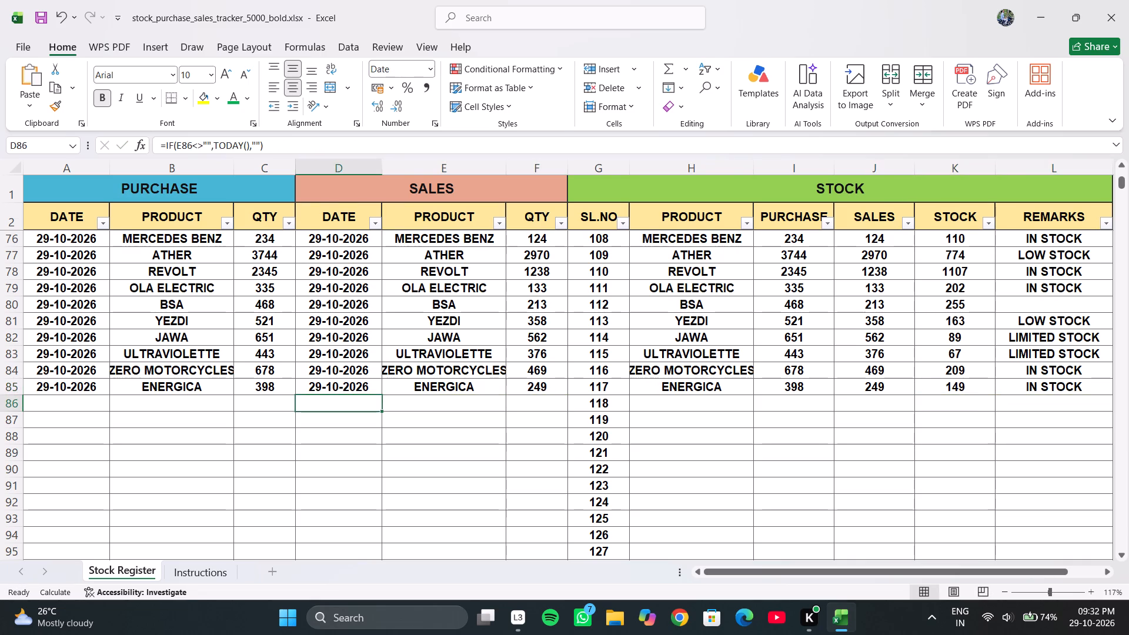
{"action": "key", "text": "Left"}
{"action": "key", "text": "Left"}
{"action": "key", "text": "Left"}
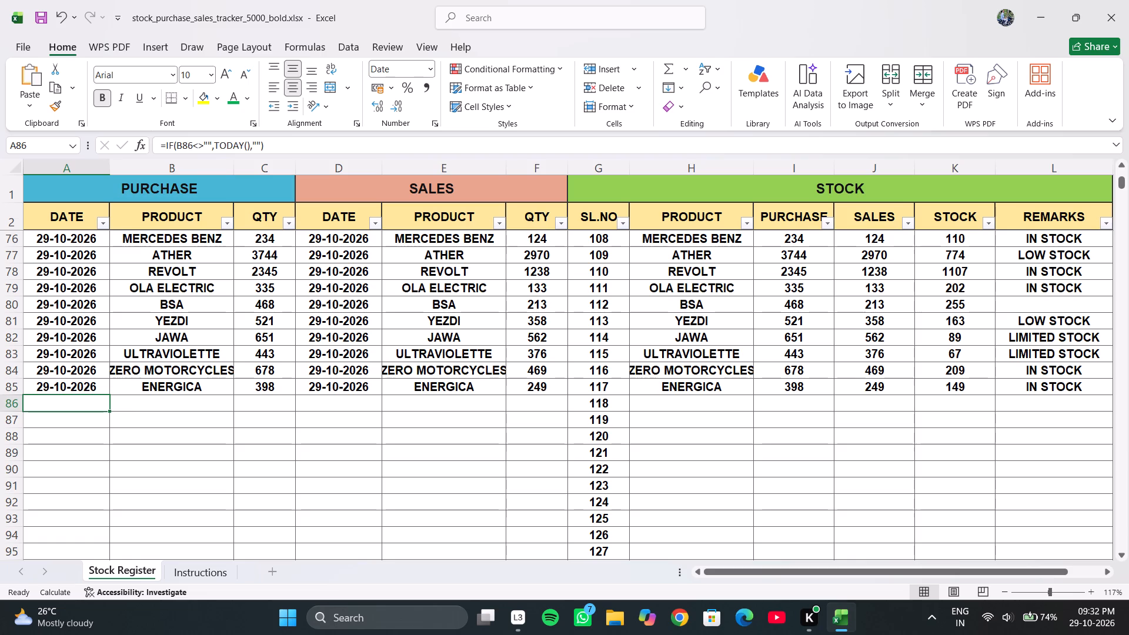
{"action": "type", "text": "29-"}
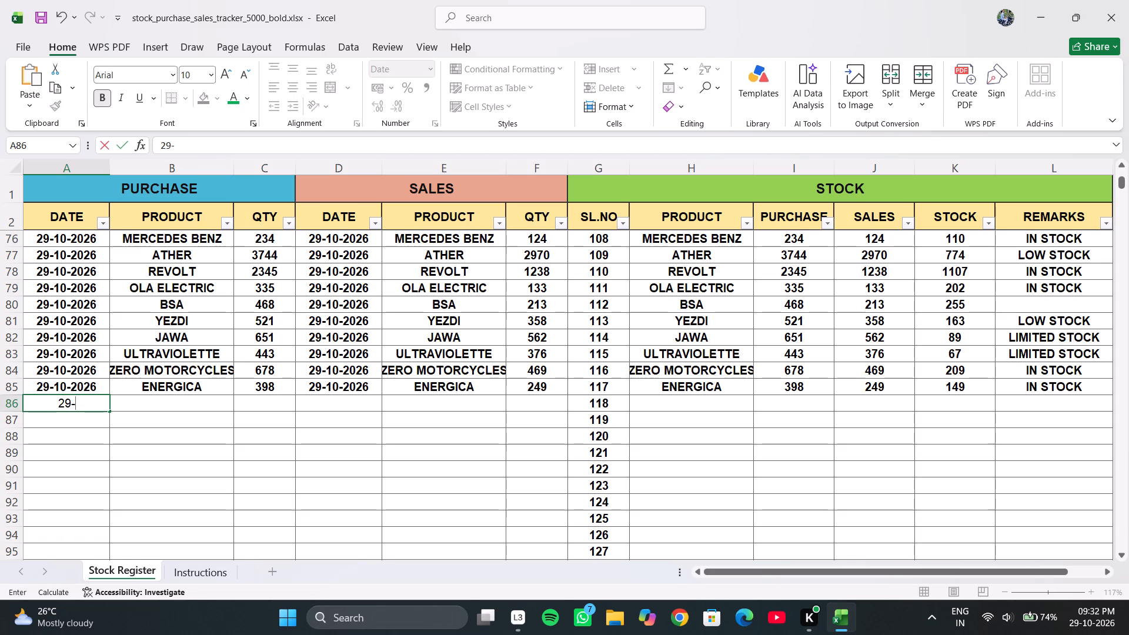
{"action": "type", "text": "10-"}
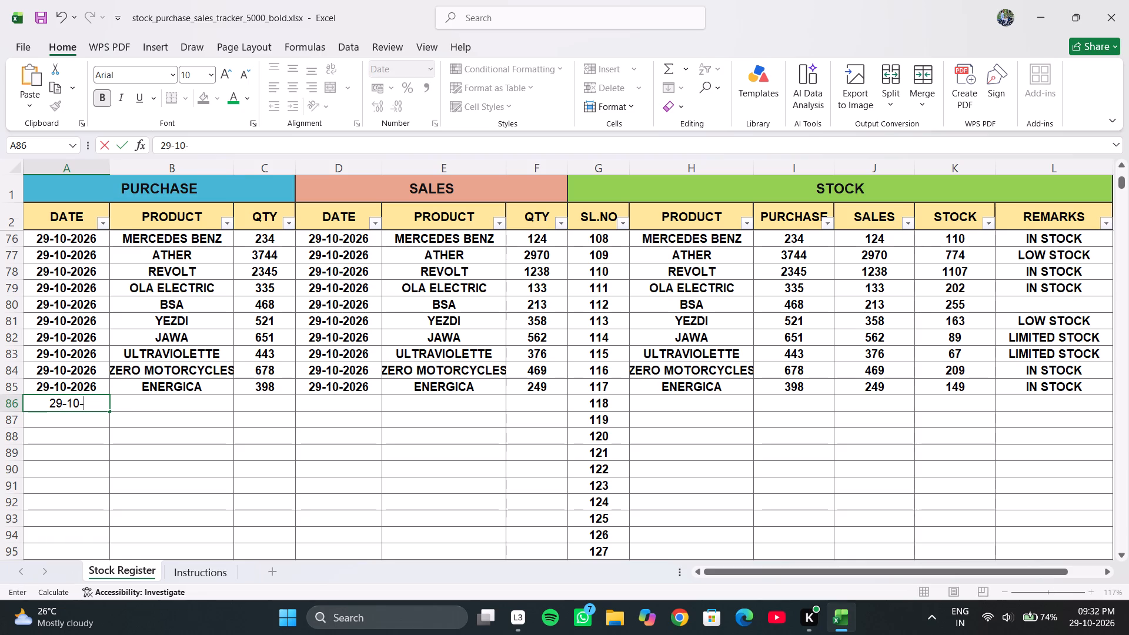
{"action": "type", "text": "20"}
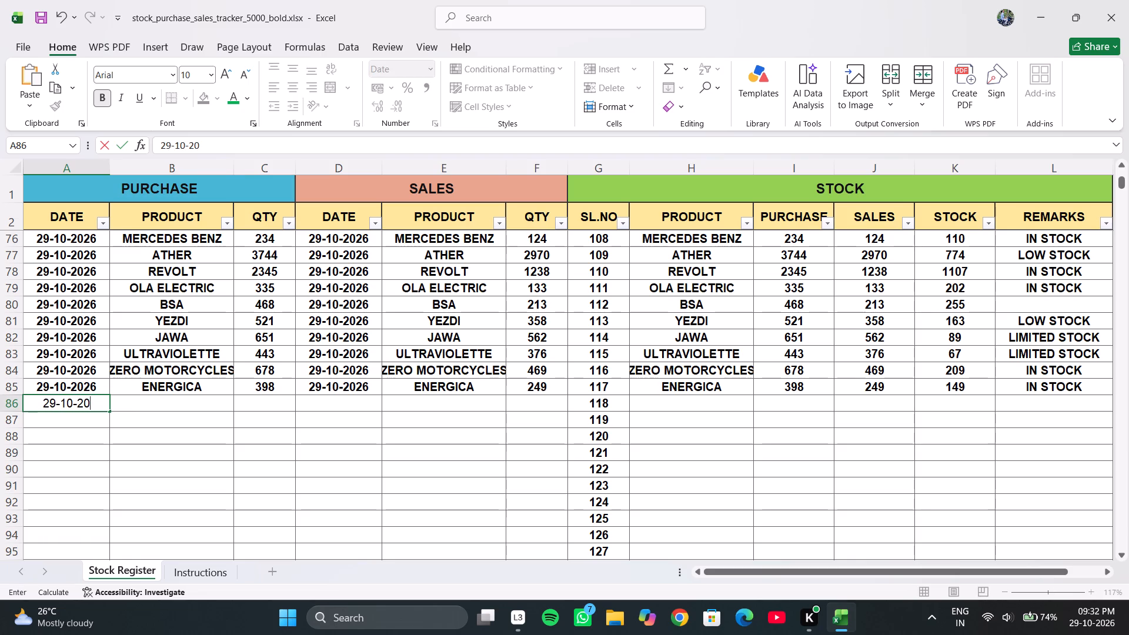
{"action": "type", "text": "26"}
{"action": "key", "text": "Right"}
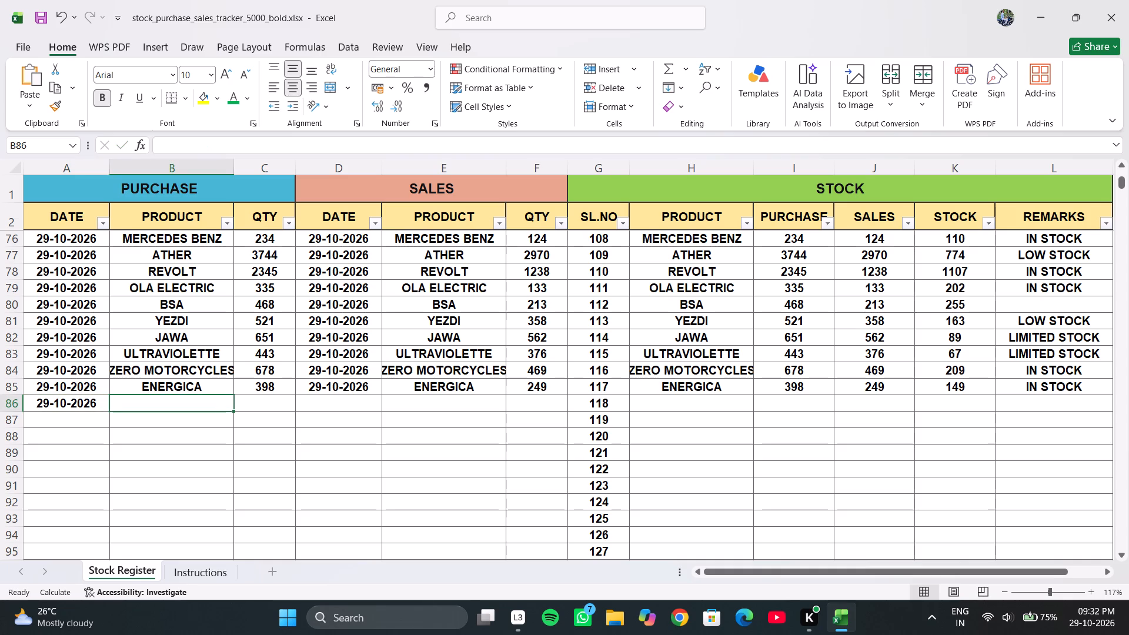
Enter the product TRIUMPH with quantity 2973 in row 86 of the PURCHASE section.
{"action": "type", "text": "TRIUMPH"}
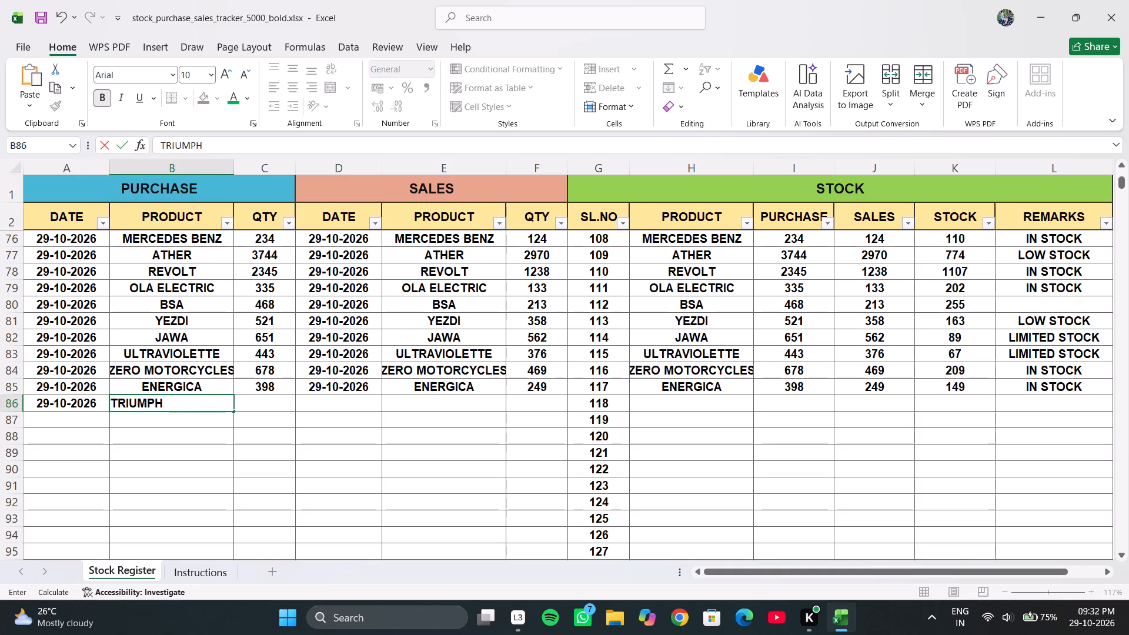
{"action": "key", "text": "Right"}
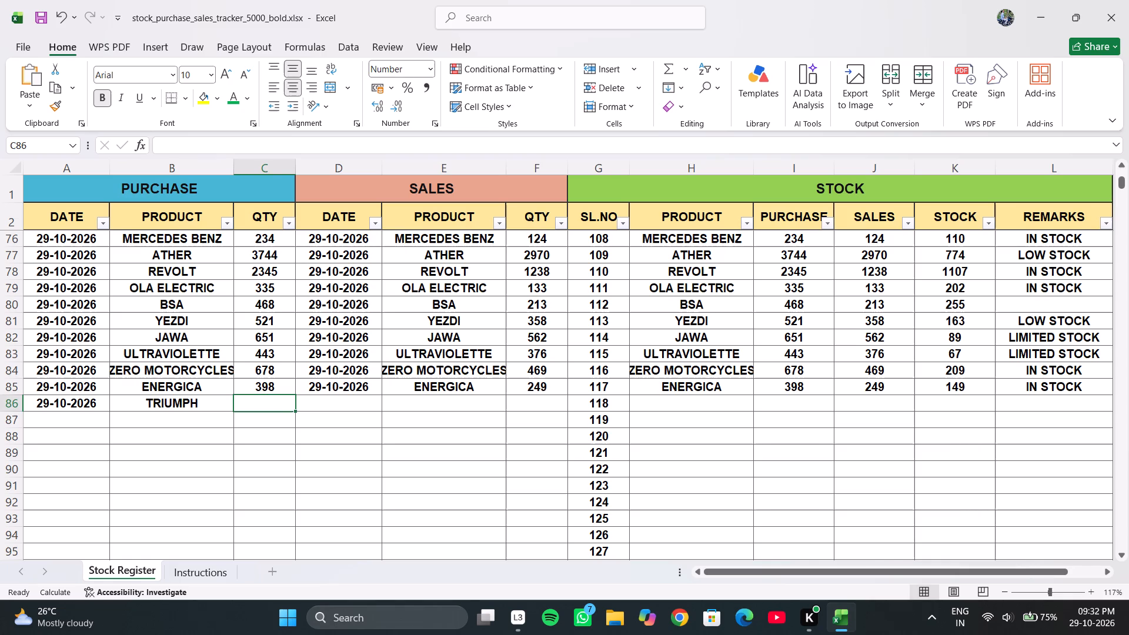
{"action": "key", "text": "2"}
{"action": "type", "text": "973"}
{"action": "key", "text": "Right"}
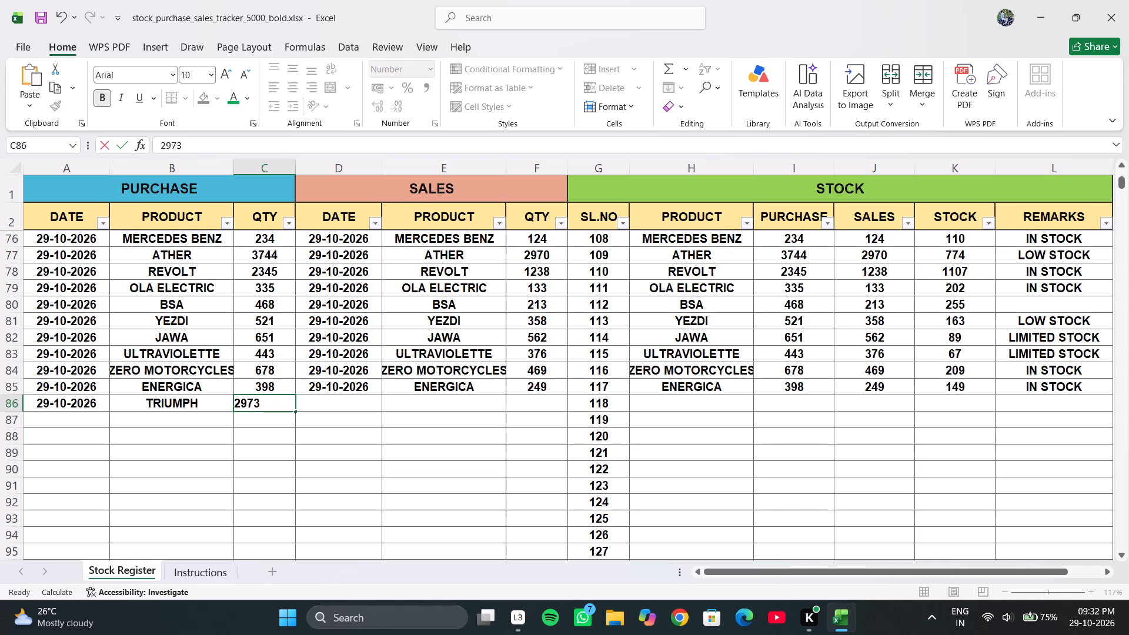
Enter the date 29-10-2026, product TRIUMPH and quantity 1195 in row 86 of the SALES section.
{"action": "type", "text": "29-"}
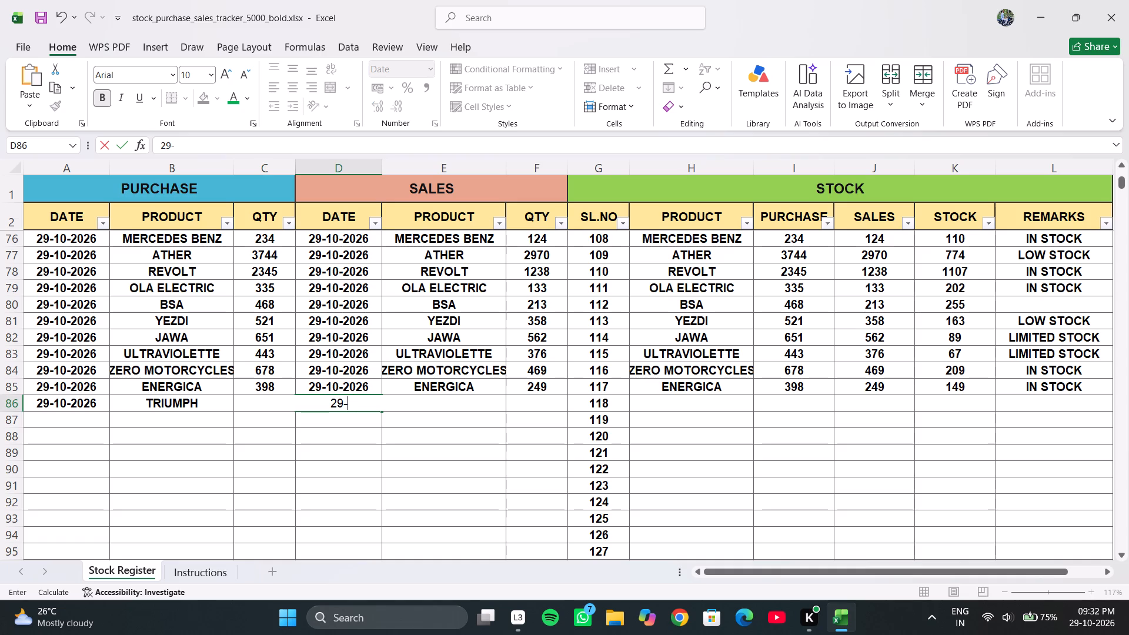
{"action": "key", "text": "1"}
{"action": "type", "text": "0-"}
{"action": "type", "text": "20"}
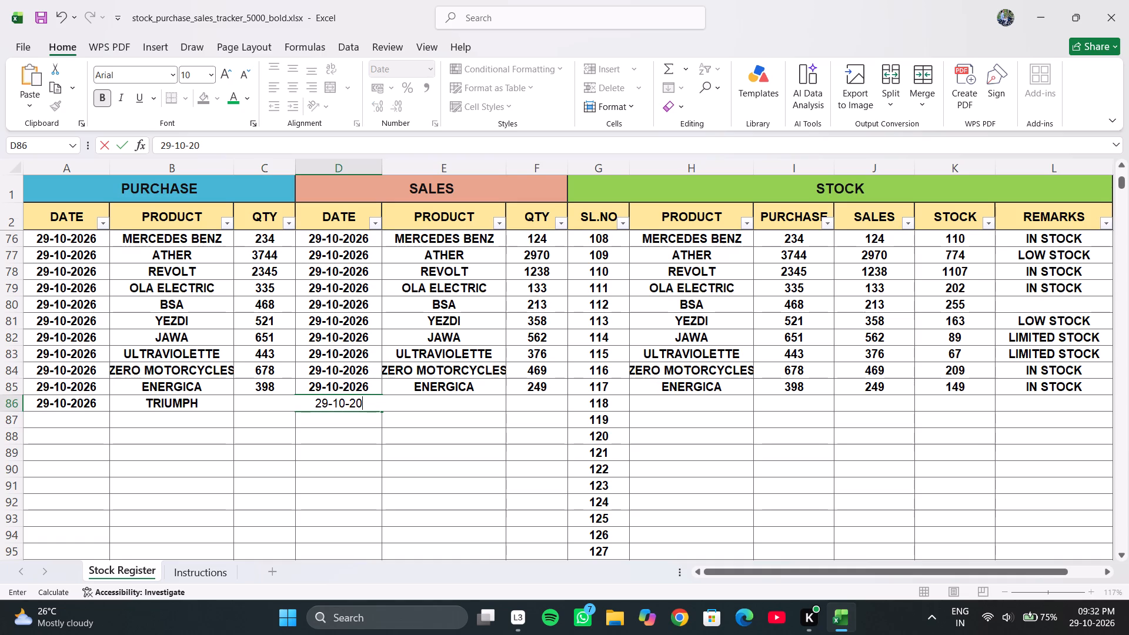
{"action": "type", "text": "26"}
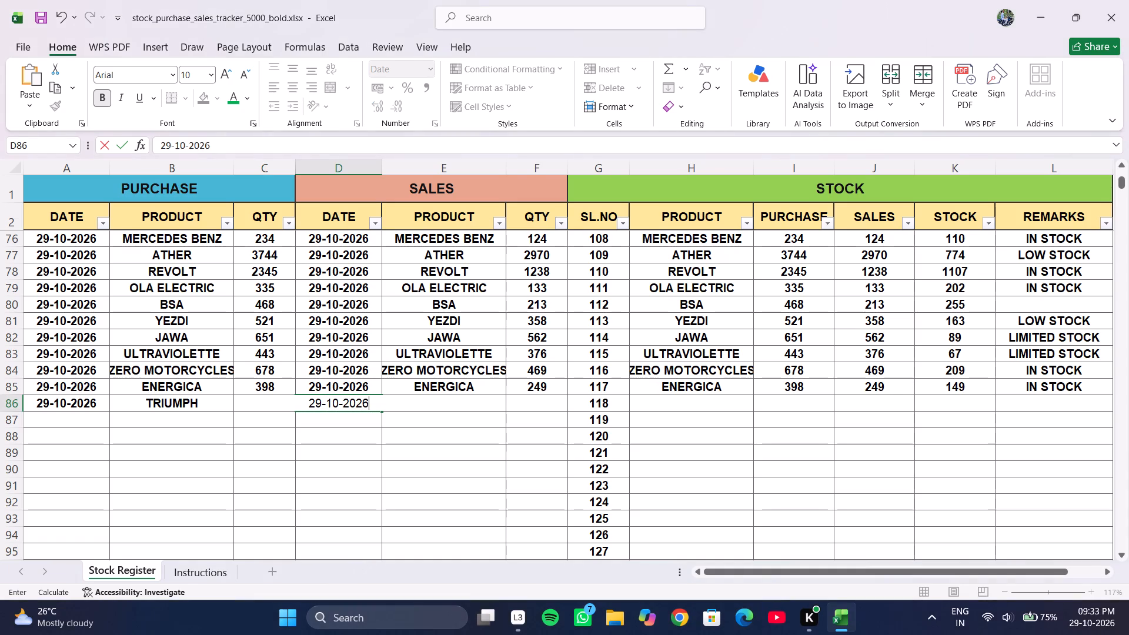
{"action": "key", "text": "Right"}
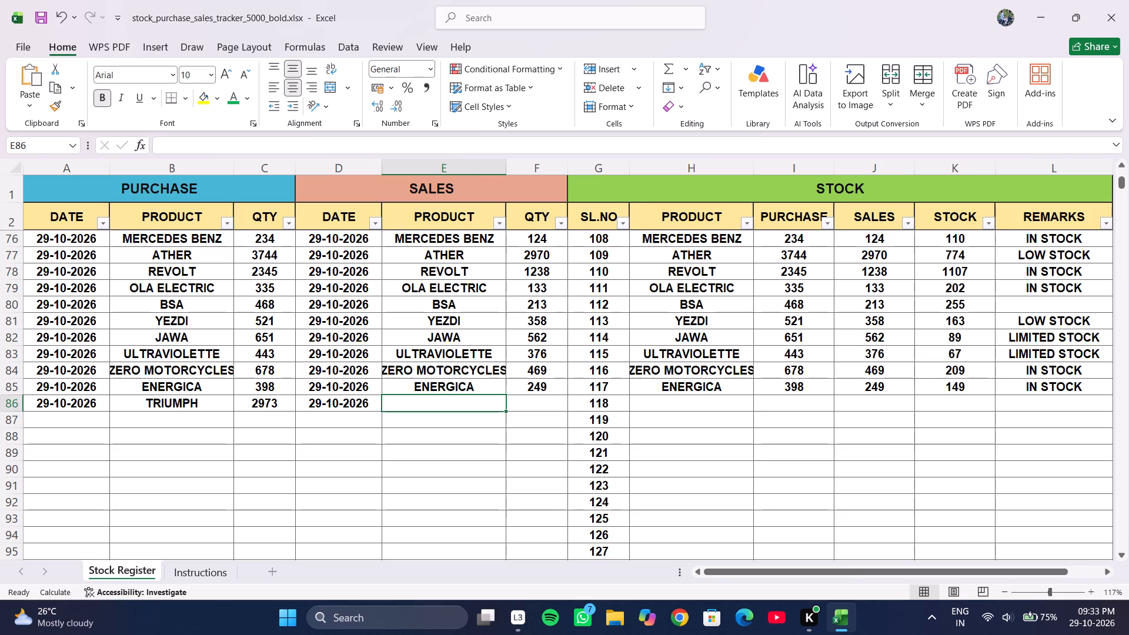
{"action": "type", "text": "TRIUMPH"}
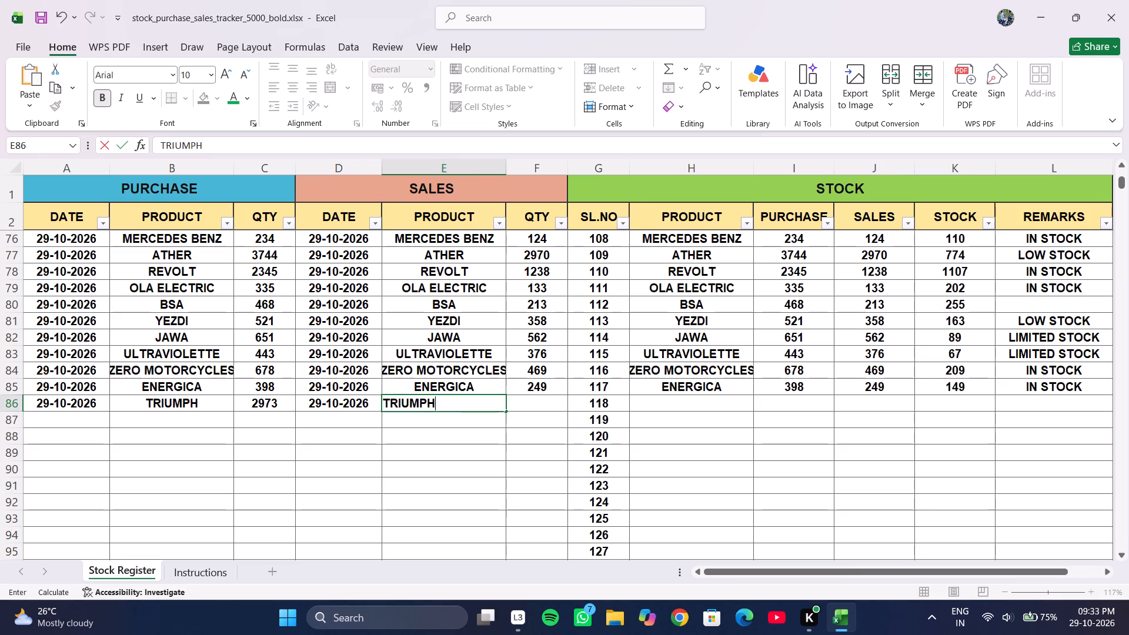
{"action": "key", "text": "Right"}
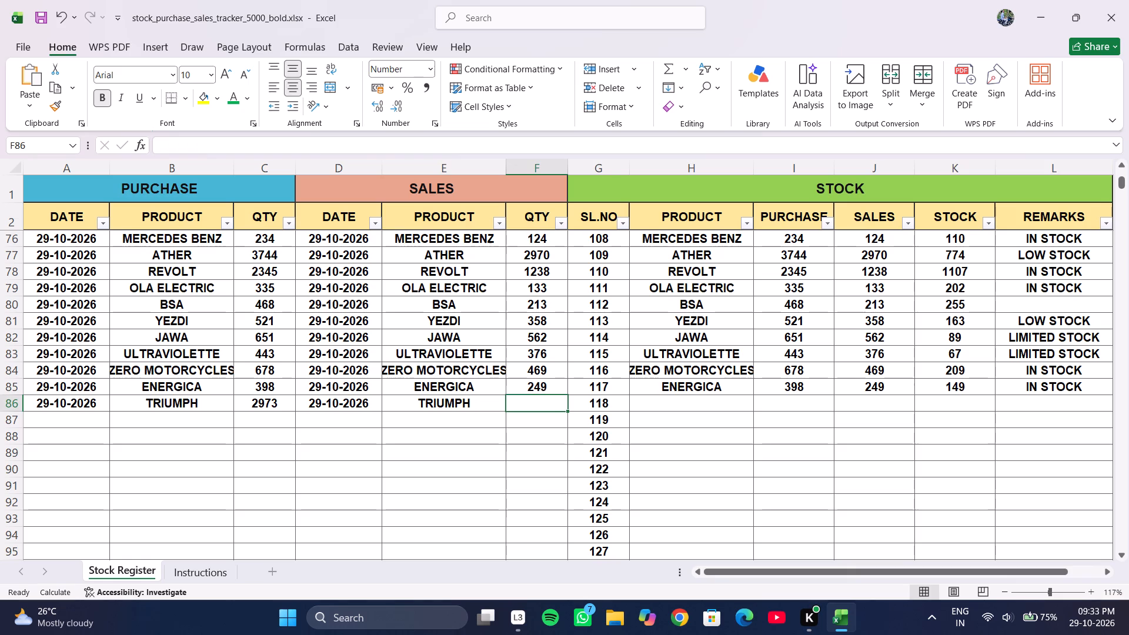
{"action": "type", "text": "11"}
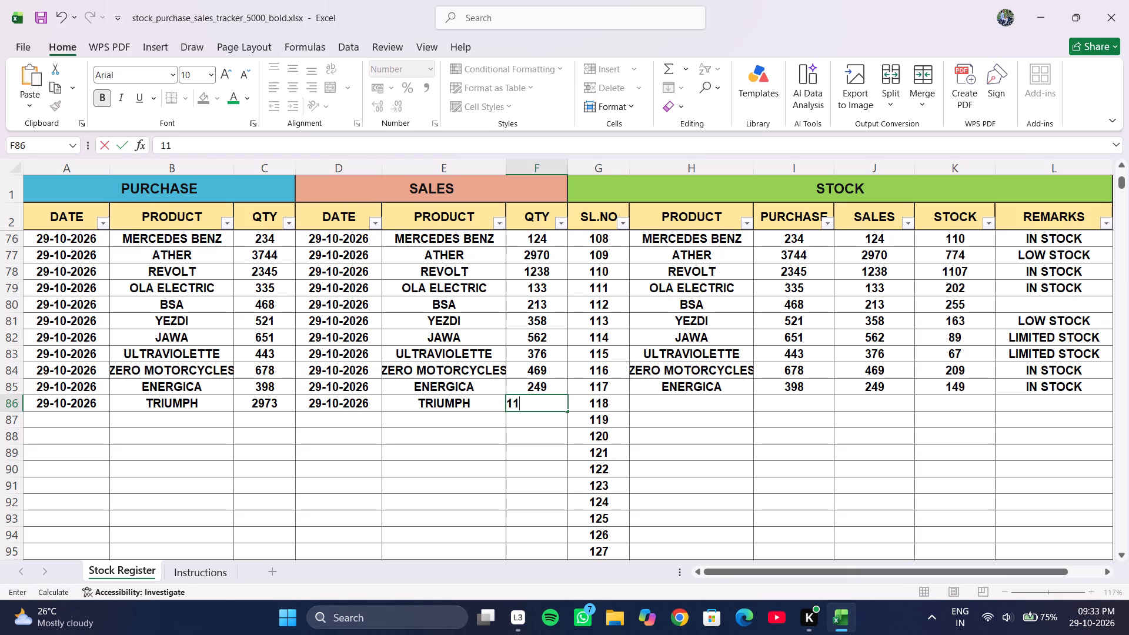
{"action": "key", "text": "9"}
{"action": "key", "text": "5"}
{"action": "key", "text": "Right"}
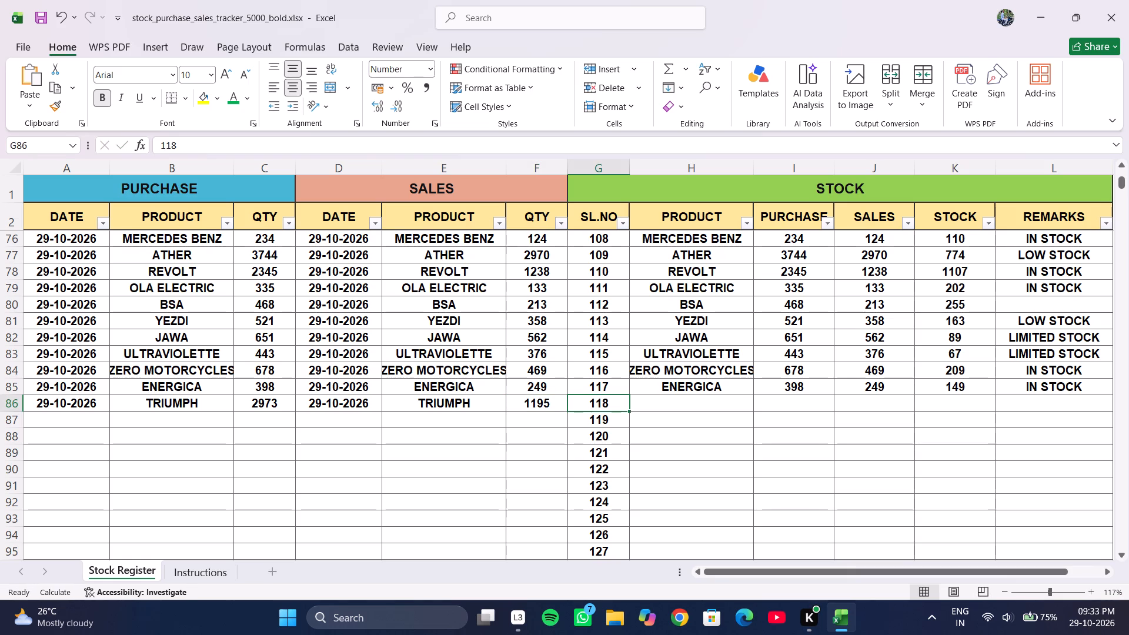
Enter the product TRIUMPH in row 86 of the STOCK section.
{"action": "key", "text": "Right"}
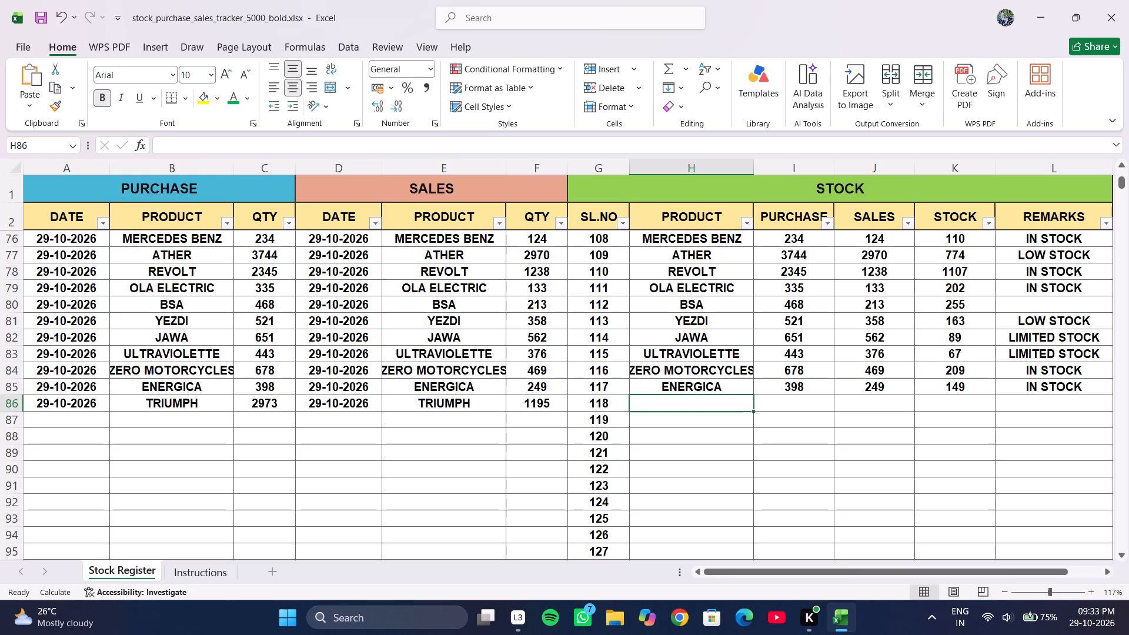
{"action": "type", "text": "TRIUMPH"}
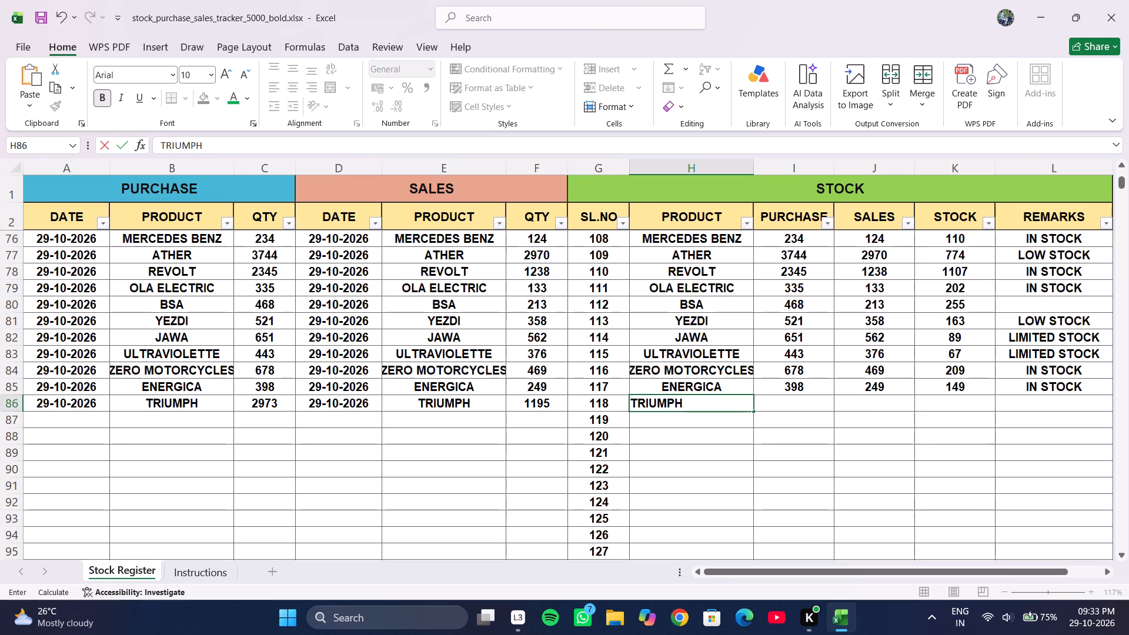
{"action": "key", "text": "Right"}
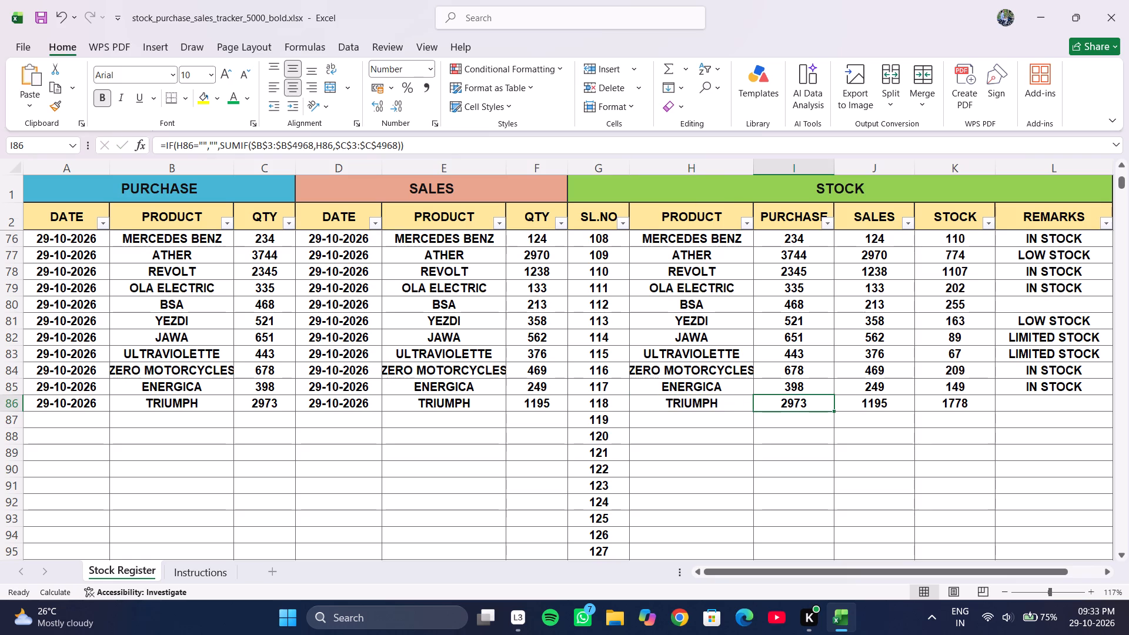
{"action": "key", "text": "Right"}
{"action": "key", "text": "Right"}
{"action": "key", "text": "Right"}
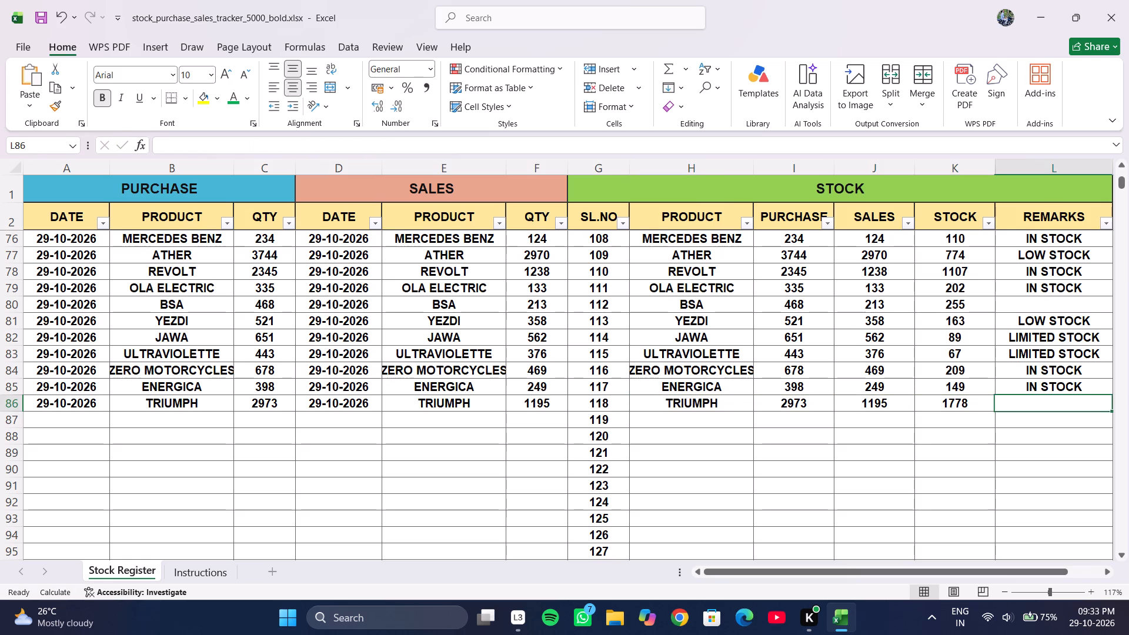
Enter the date 29-10-2026 in row 87 of the PURCHASE section.
{"action": "key", "text": "Down"}
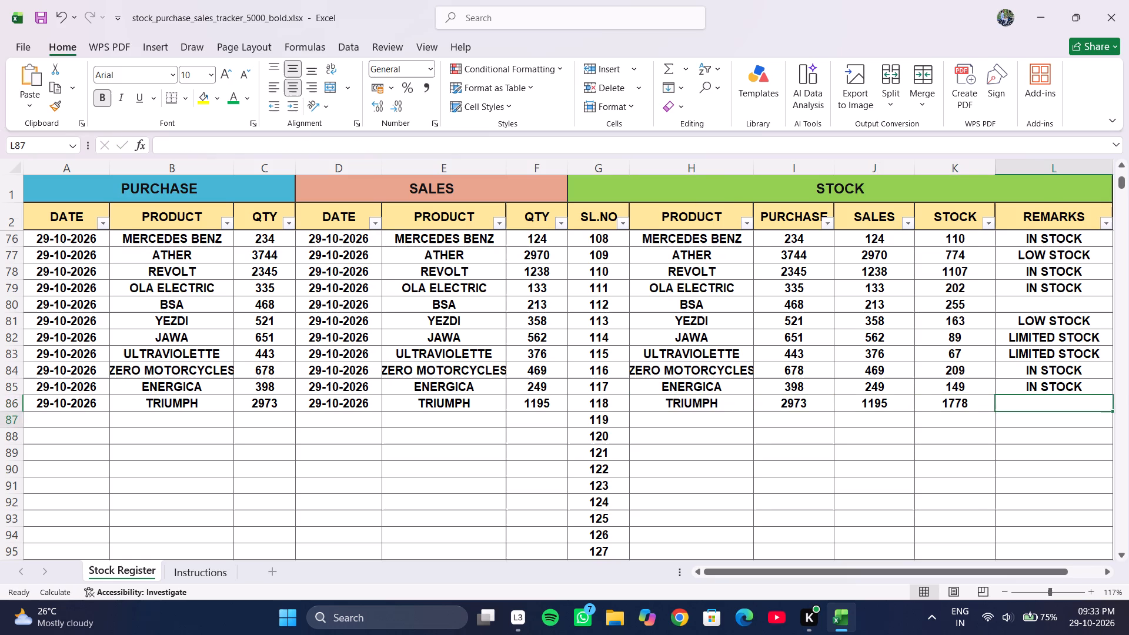
{"action": "key", "text": "Left"}
{"action": "key", "text": "Left"}
{"action": "key", "text": "Left"}
{"action": "key", "text": "Left"}
{"action": "key", "text": "Left"}
{"action": "key", "text": "Left"}
{"action": "key", "text": "Left"}
{"action": "key", "text": "Left"}
{"action": "key", "text": "Left"}
{"action": "key", "text": "Left"}
{"action": "key", "text": "Left"}
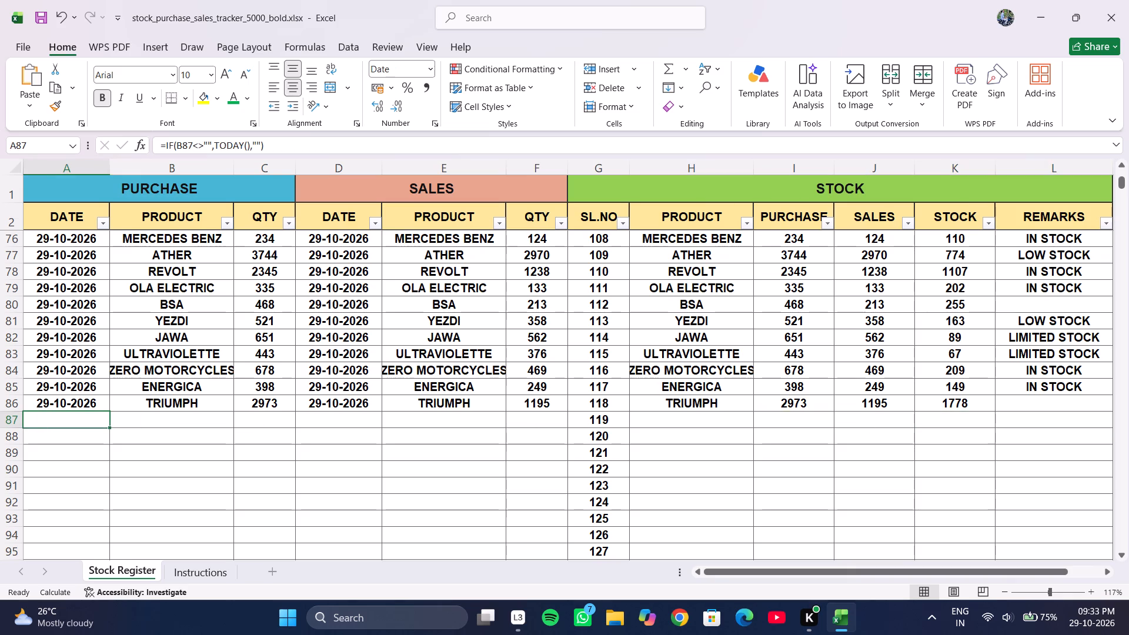
{"action": "type", "text": "29-"}
{"action": "type", "text": "10-"}
{"action": "type", "text": "20"}
{"action": "type", "text": "26"}
{"action": "key", "text": "Right"}
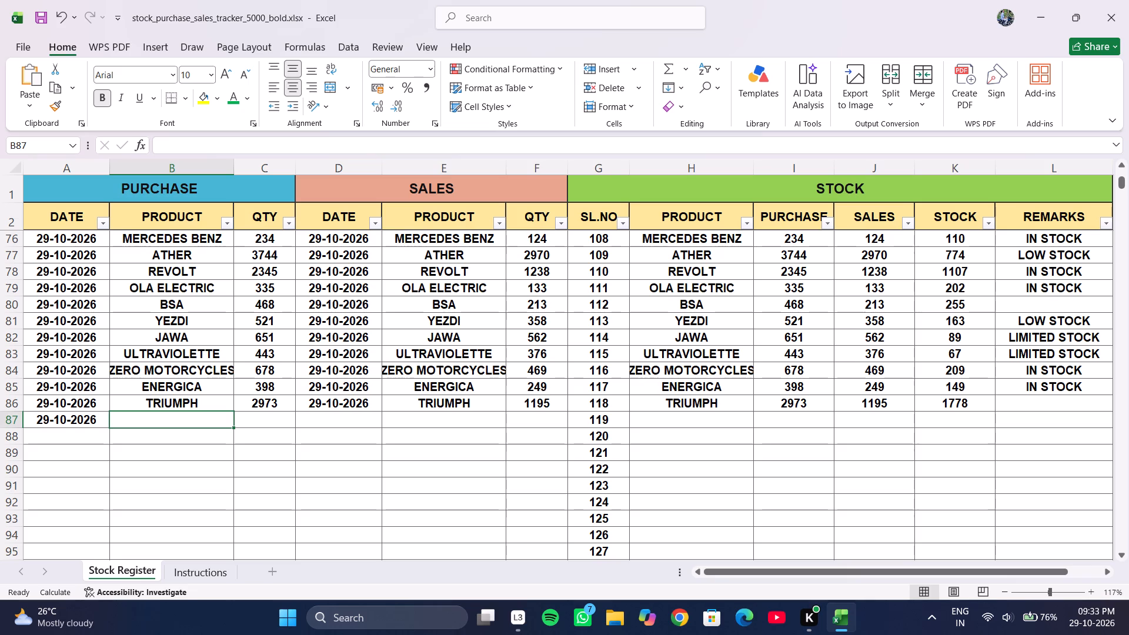
Enter the product PIAGGIO with quantity 276 in row 87 of the PURCHASE section.
{"action": "type", "text": "PI"}
{"action": "key", "text": "a"}
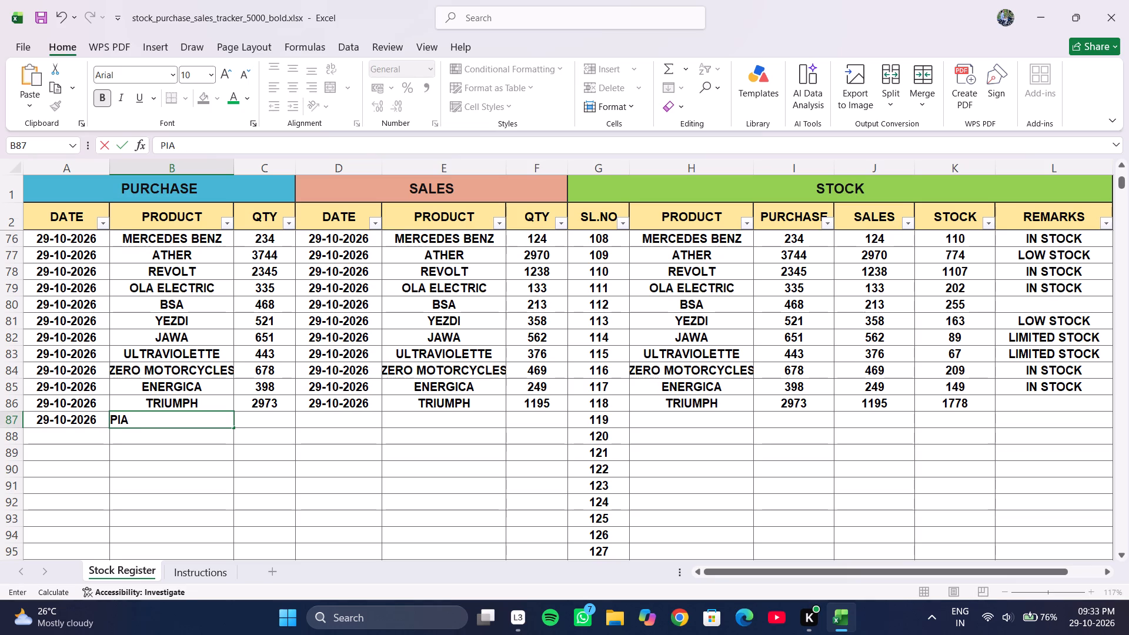
{"action": "type", "text": "GGIOP"}
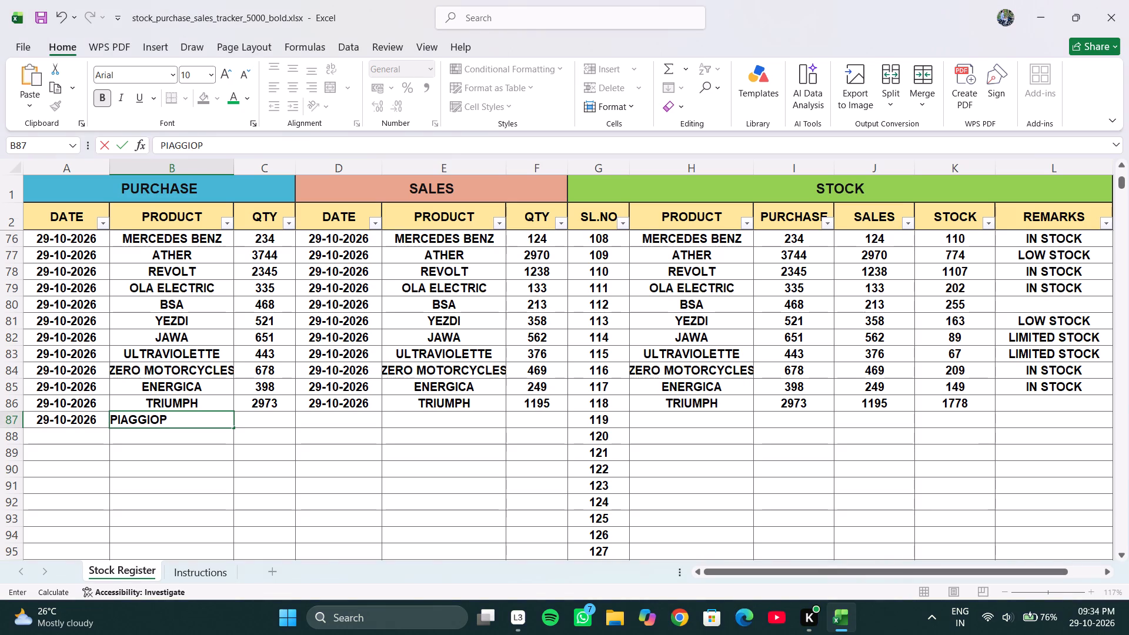
{"action": "key", "text": "BackSpace"}
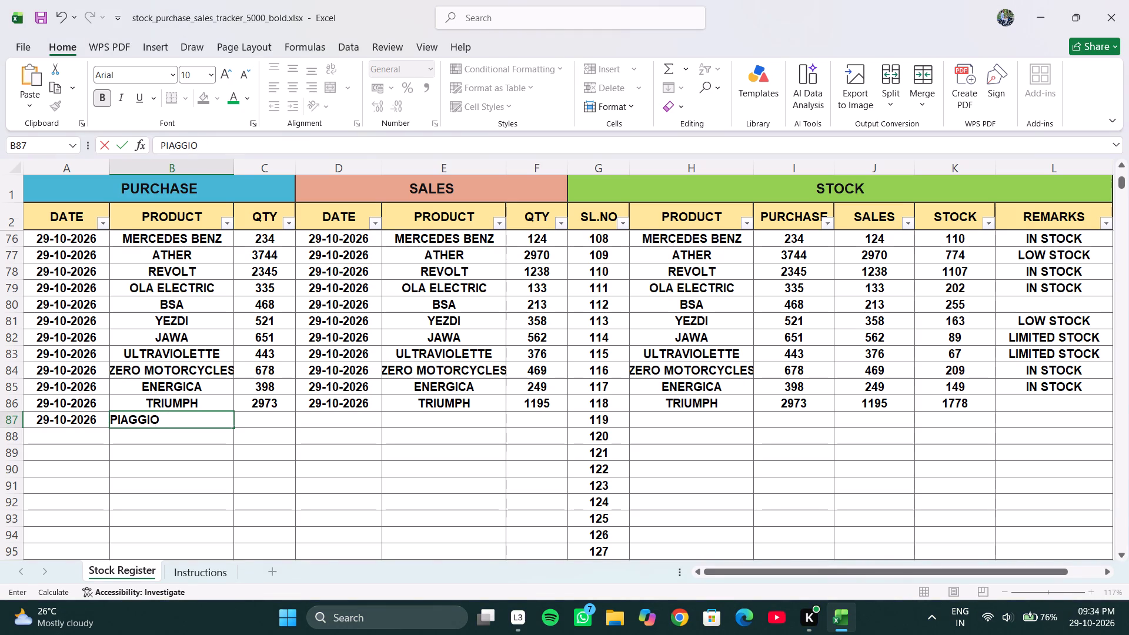
{"action": "key", "text": "Right"}
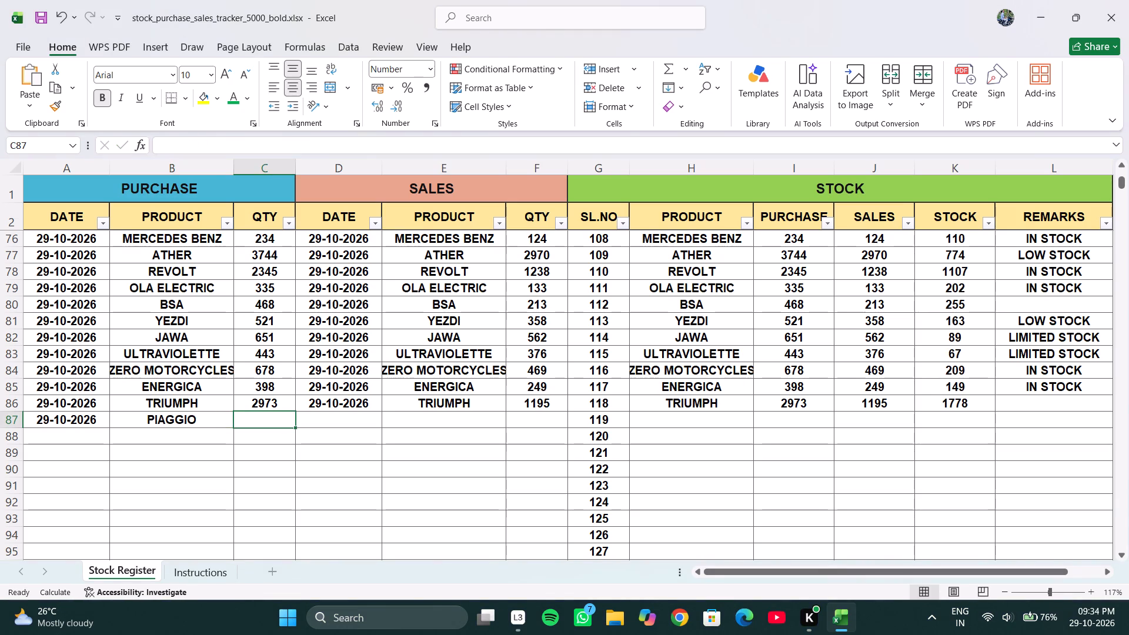
{"action": "key", "text": "2"}
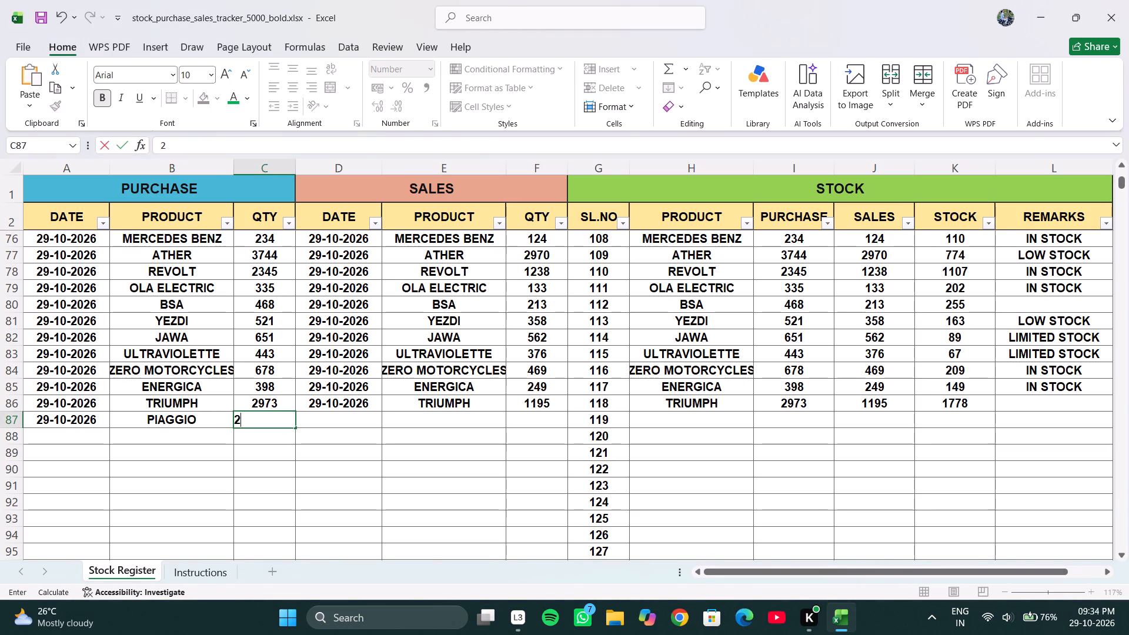
{"action": "type", "text": "76"}
{"action": "key", "text": "Right"}
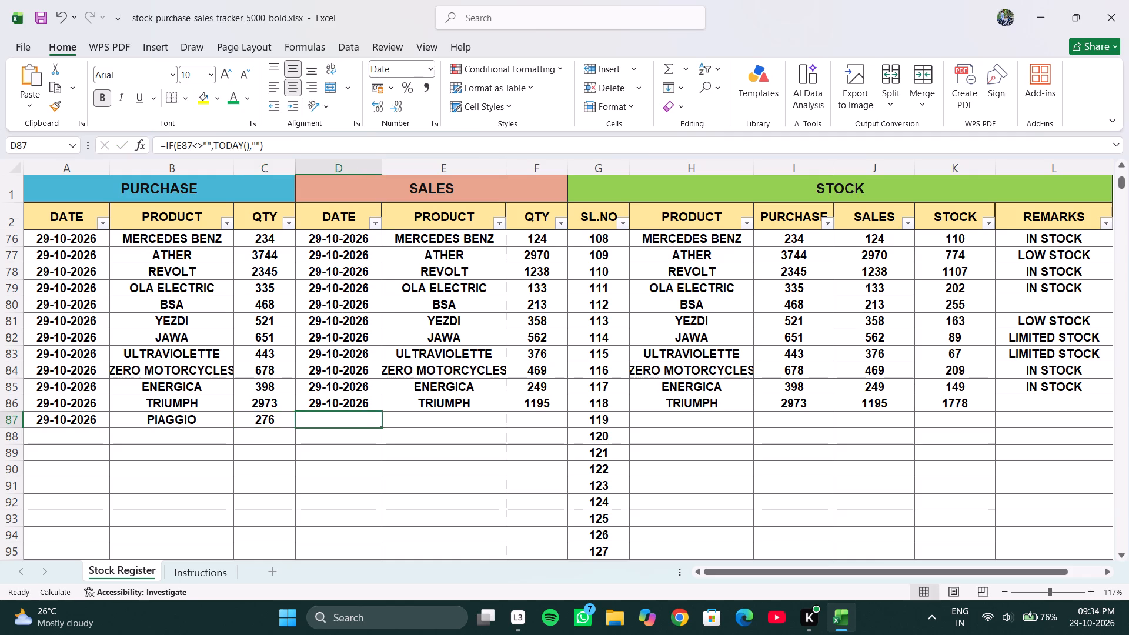
Enter the date 29-10-2026, product PIAGGIO and quantity 137 in row 87 of the SALES section.
{"action": "type", "text": "29-"}
{"action": "type", "text": "10-"}
{"action": "type", "text": "2026"}
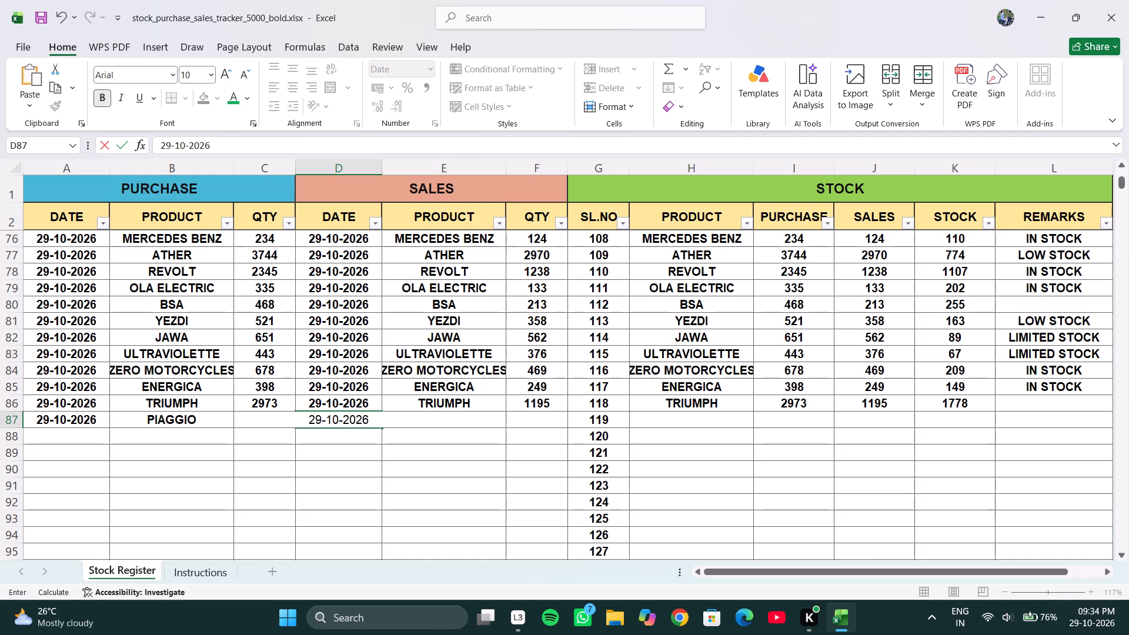
{"action": "key", "text": "Right"}
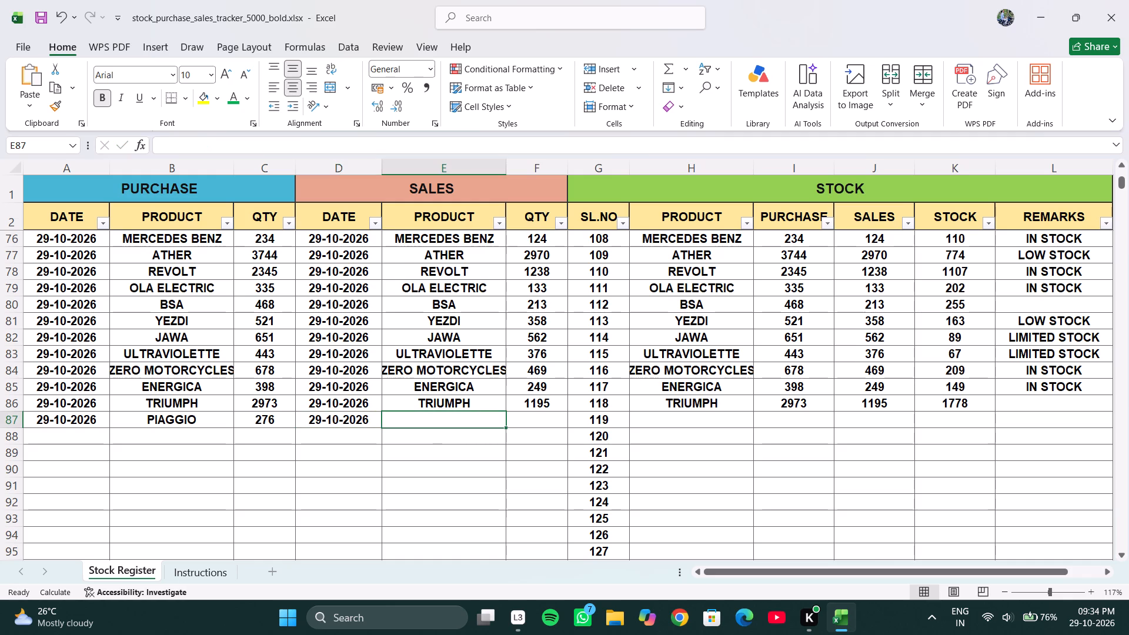
{"action": "type", "text": "PIAGGIO"}
{"action": "key", "text": "Right"}
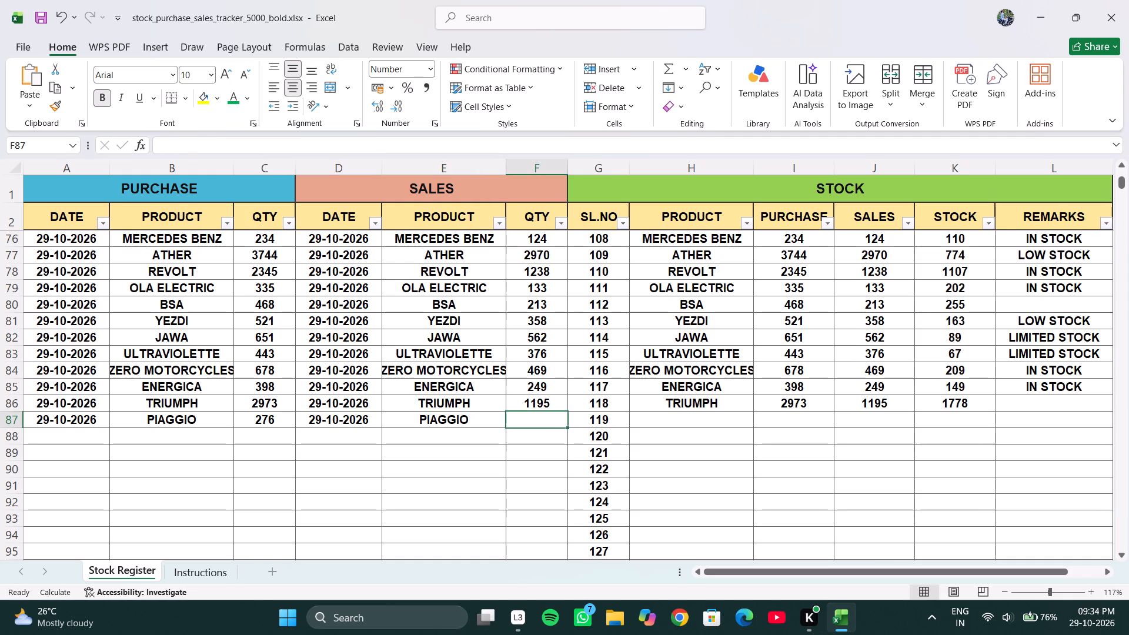
{"action": "type", "text": "137"}
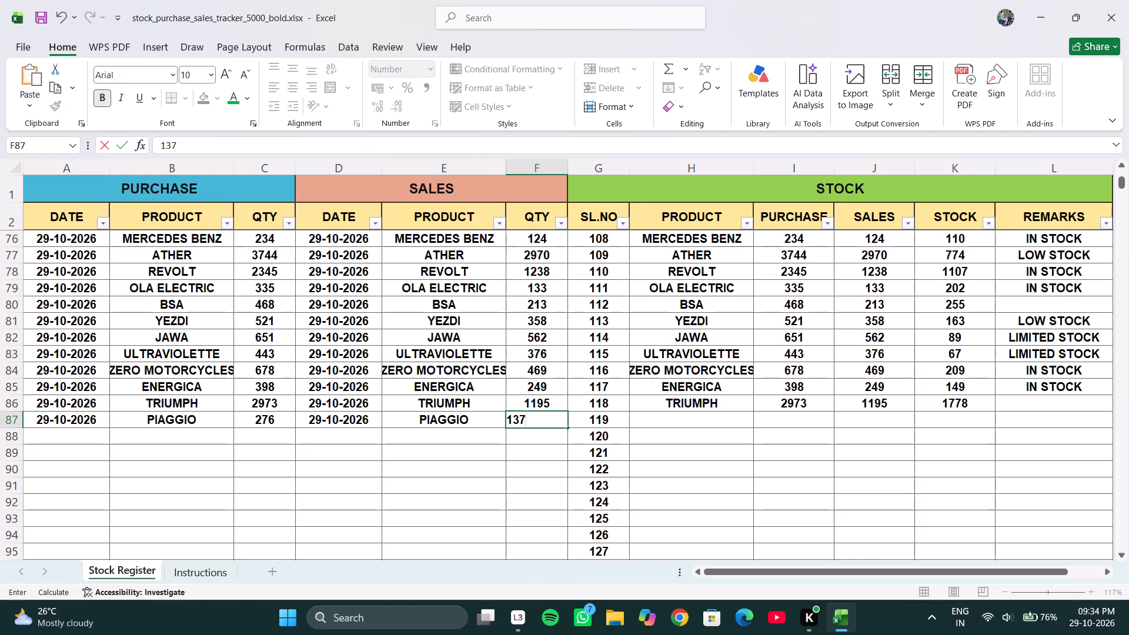
{"action": "key", "text": "Right"}
Enter the product PIAGGIO in row 87 of the STOCK section.
{"action": "key", "text": "Right"}
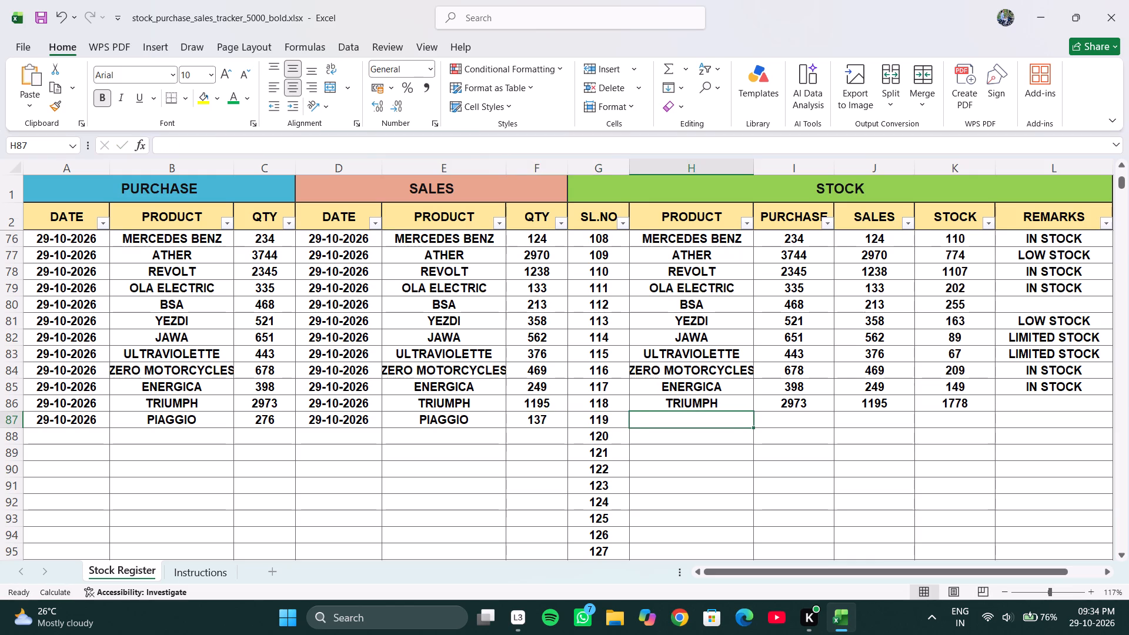
{"action": "type", "text": "OI"}
{"action": "key", "text": "BackSpace"}
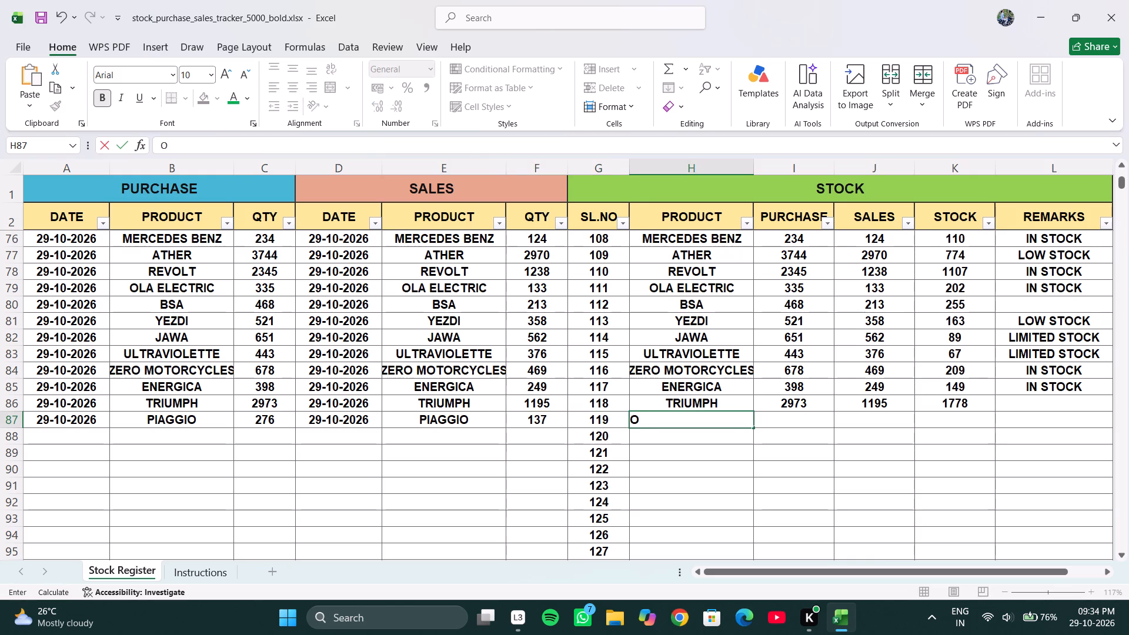
{"action": "key", "text": "BackSpace"}
{"action": "type", "text": "PIAGGIO"}
{"action": "key", "text": "Right"}
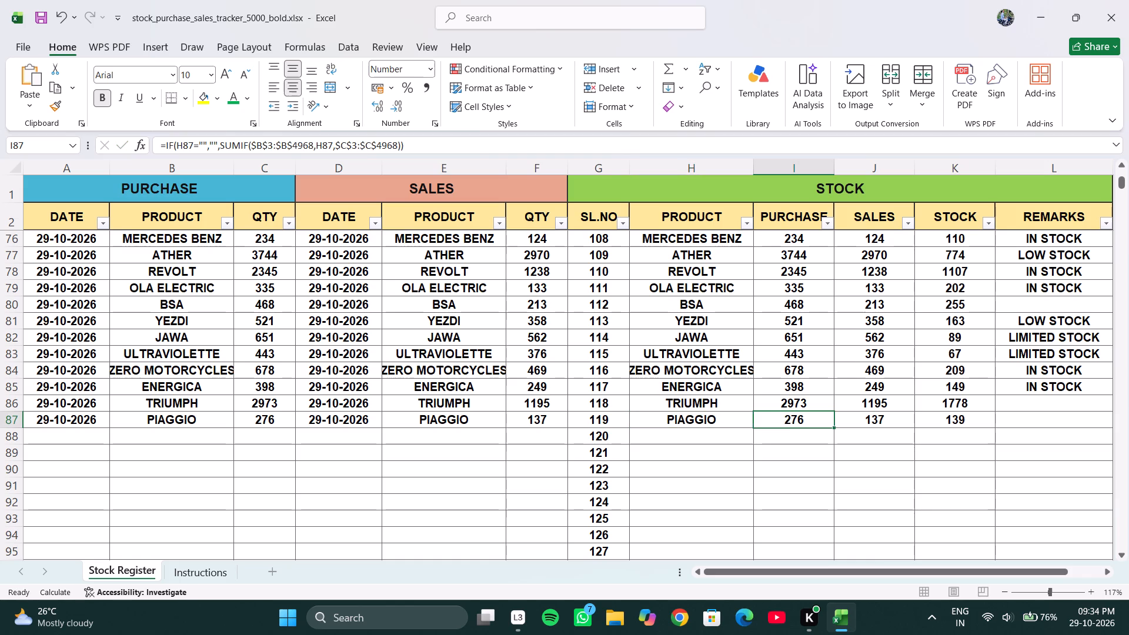
{"action": "key", "text": "Right"}
{"action": "key", "text": "Right"}
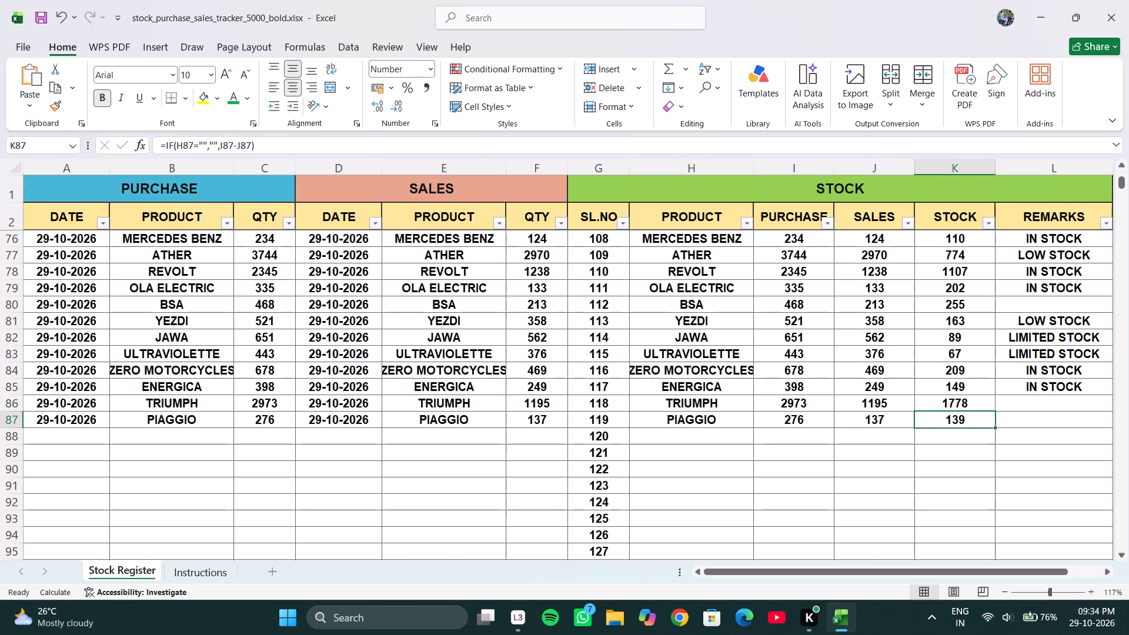
{"action": "key", "text": "Right"}
Enter the date 29-10-2026 in row 88 of the PURCHASE section.
{"action": "key", "text": "Down"}
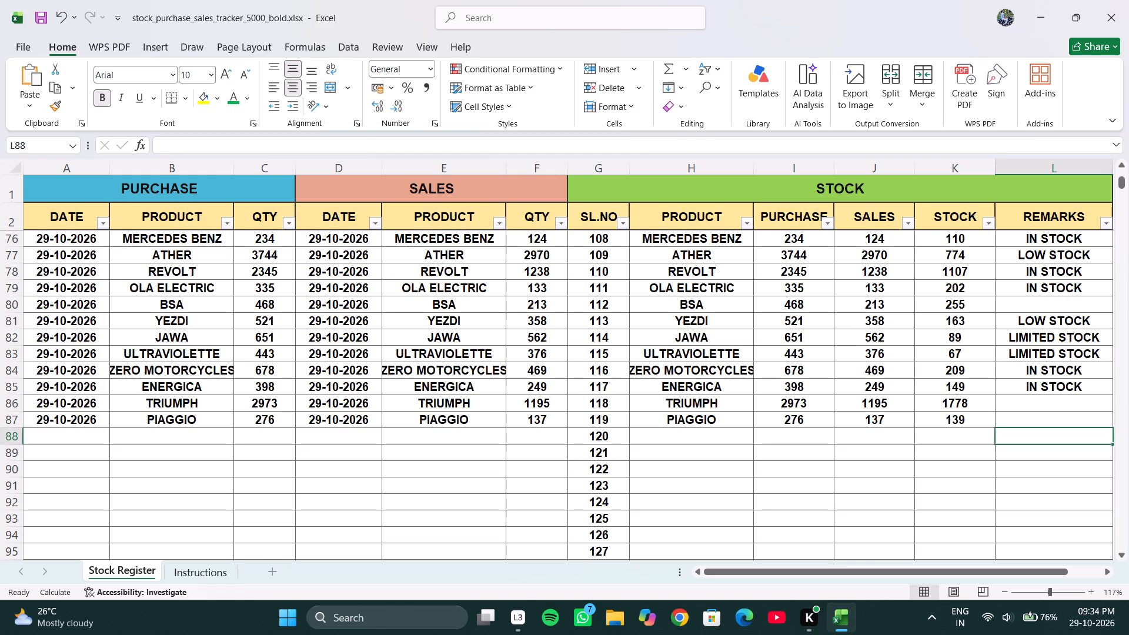
{"action": "key", "text": "Left"}
{"action": "key", "text": "Left"}
{"action": "key", "text": "Left"}
{"action": "key", "text": "Left"}
{"action": "key", "text": "Left"}
{"action": "key", "text": "Left"}
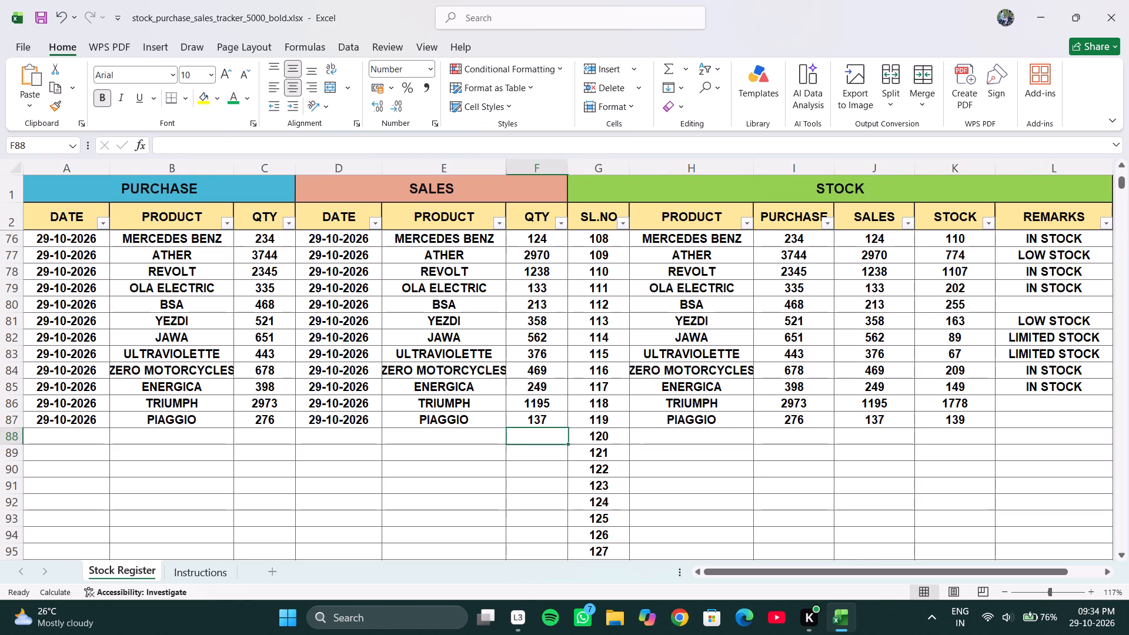
{"action": "key", "text": "Left"}
{"action": "key", "text": "Left"}
{"action": "key", "text": "Left"}
{"action": "key", "text": "Left"}
{"action": "key", "text": "Left"}
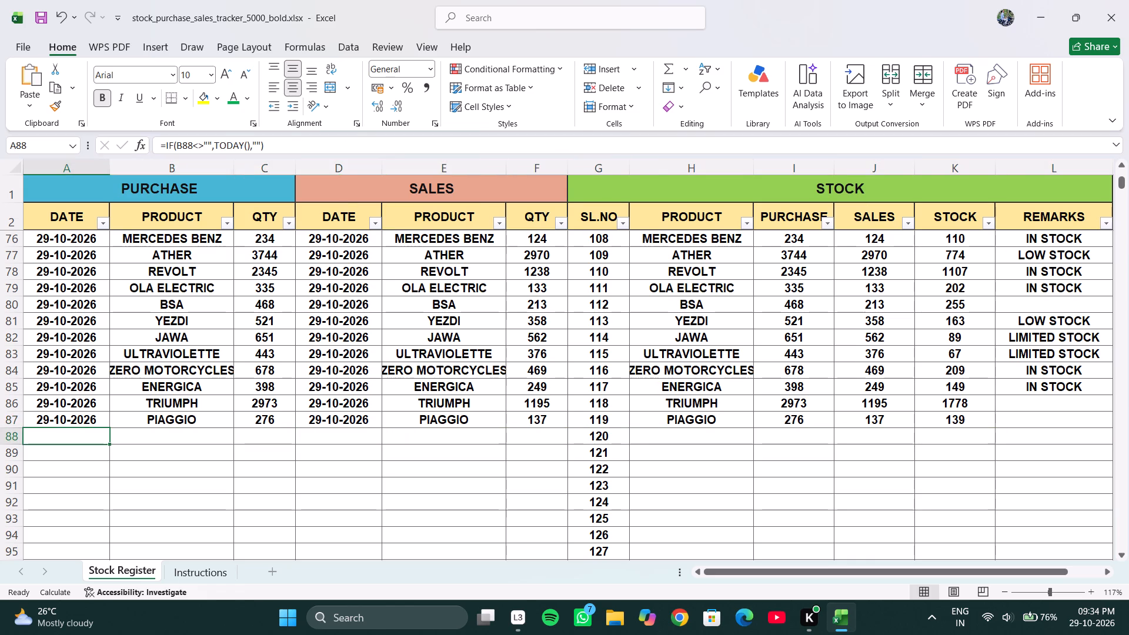
{"action": "type", "text": "29-10-"}
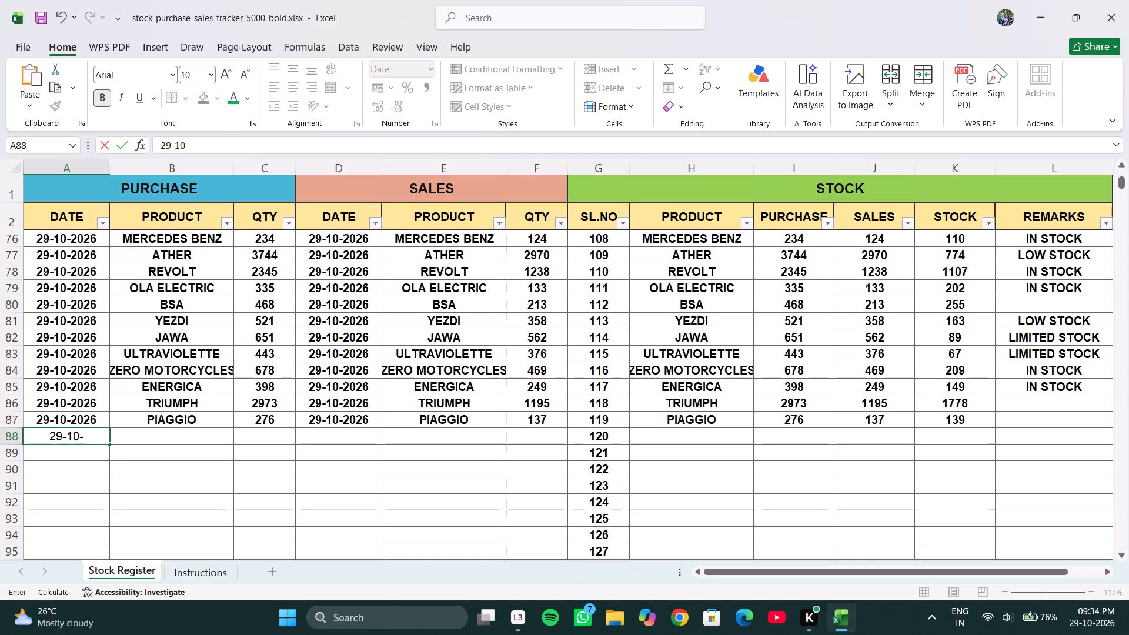
{"action": "type", "text": "2026"}
{"action": "key", "text": "Right"}
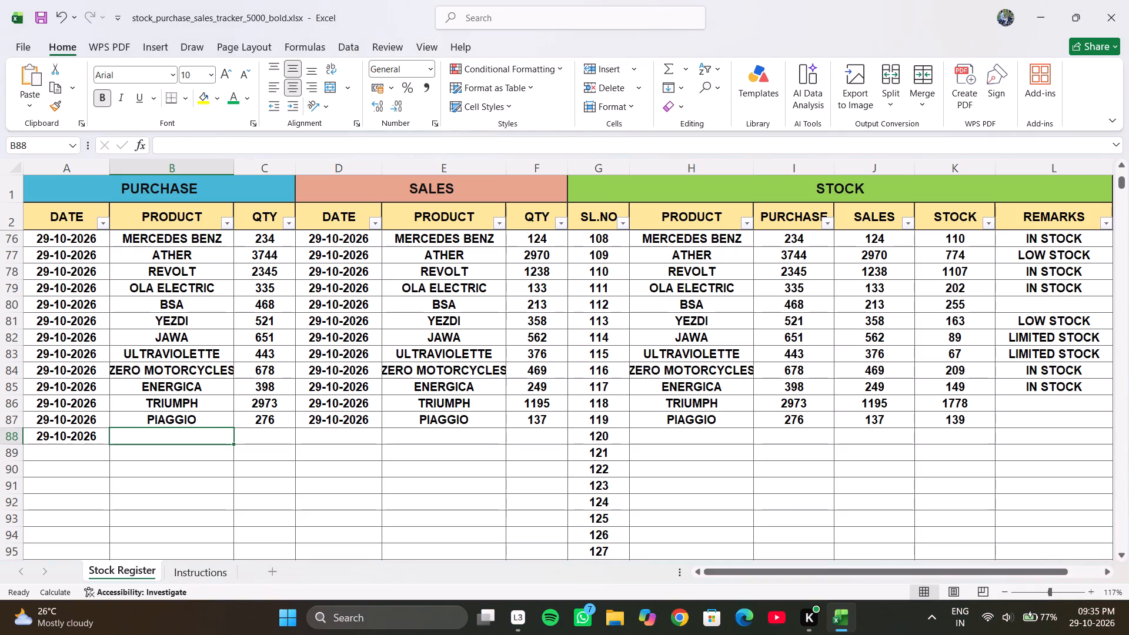
Enter the product VESPA with quantity 3654 in row 88 of the PURCHASE section.
{"action": "type", "text": "VESP"}
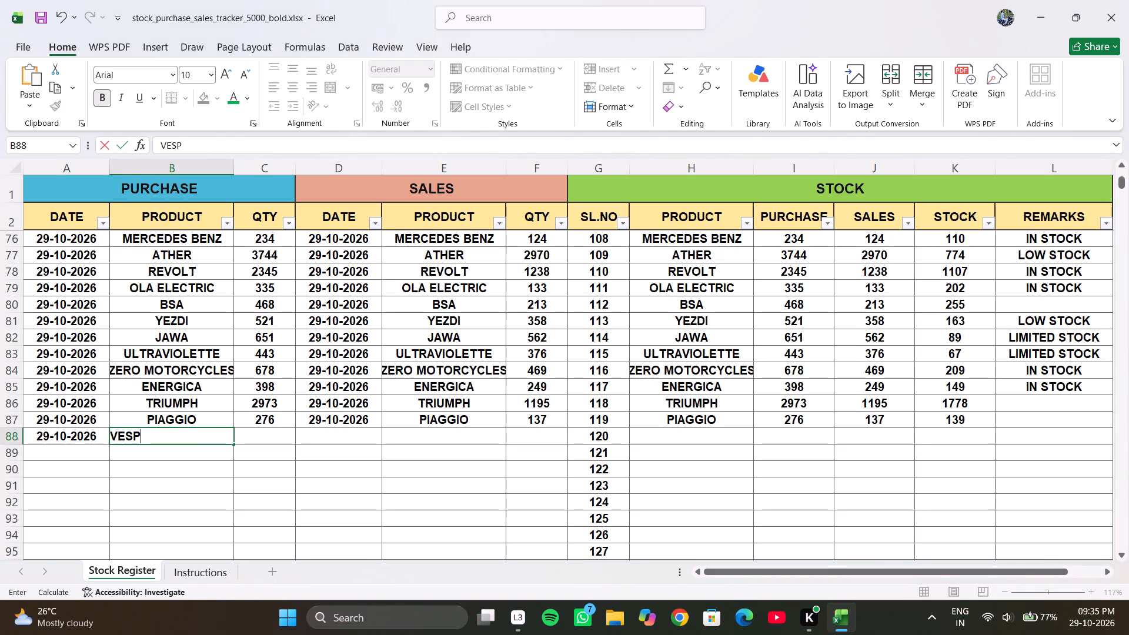
{"action": "key", "text": "a"}
{"action": "key", "text": "Right"}
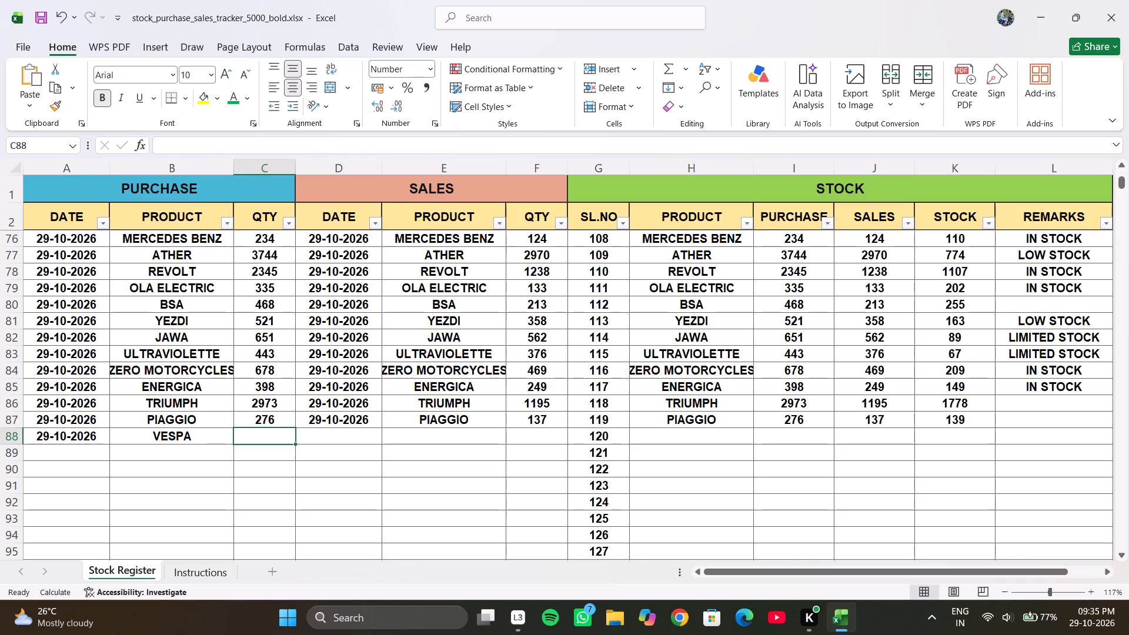
{"action": "key", "text": "3"}
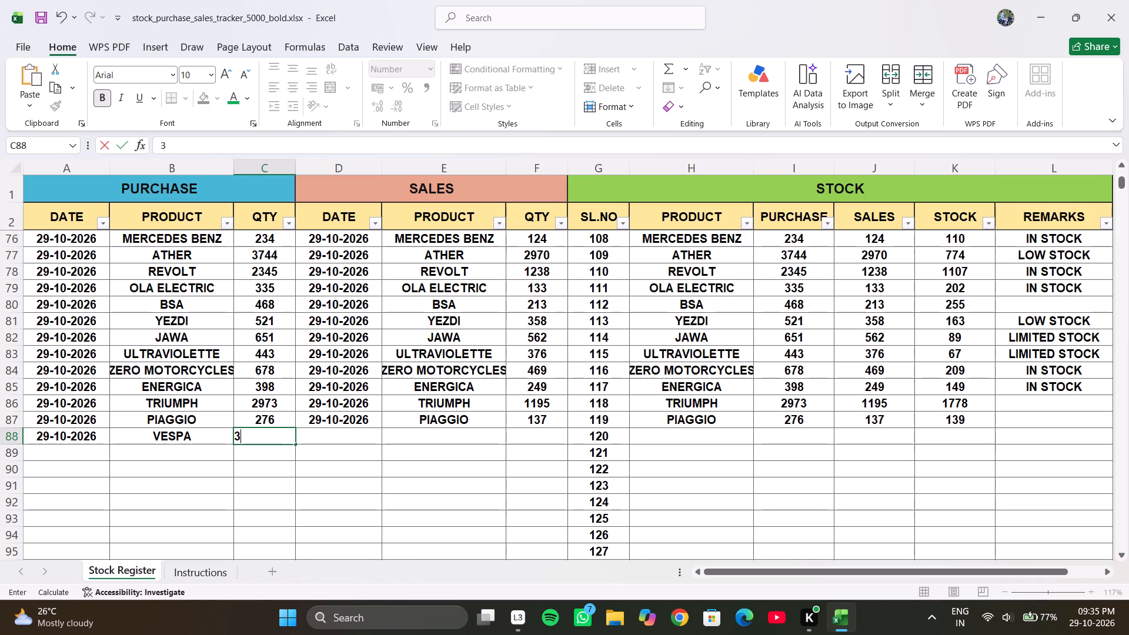
{"action": "type", "text": "654"}
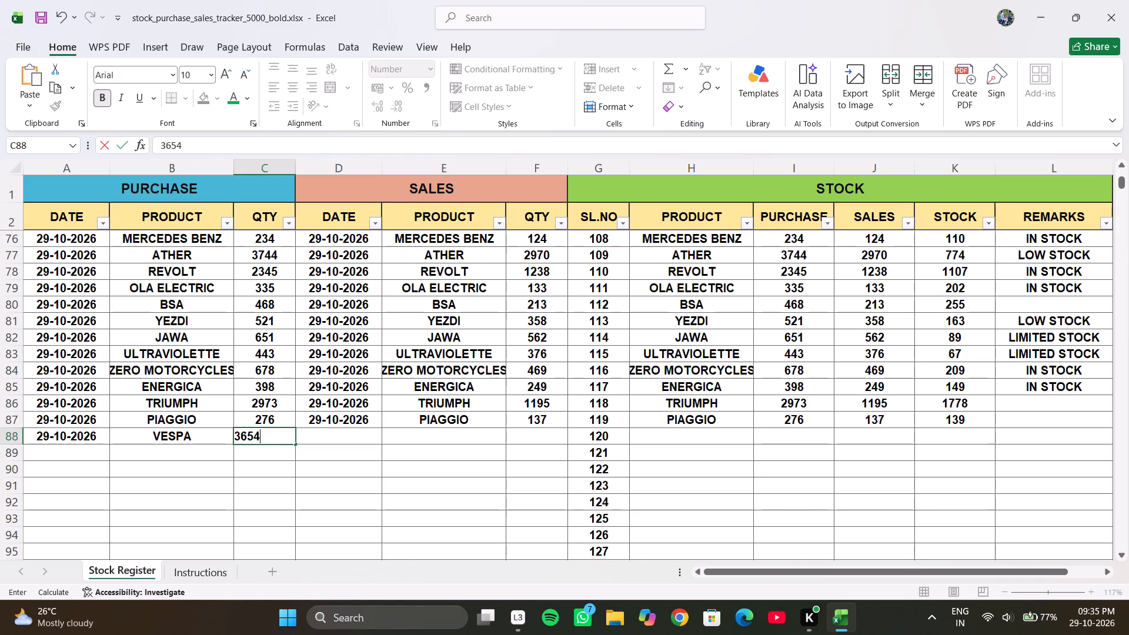
{"action": "key", "text": "Right"}
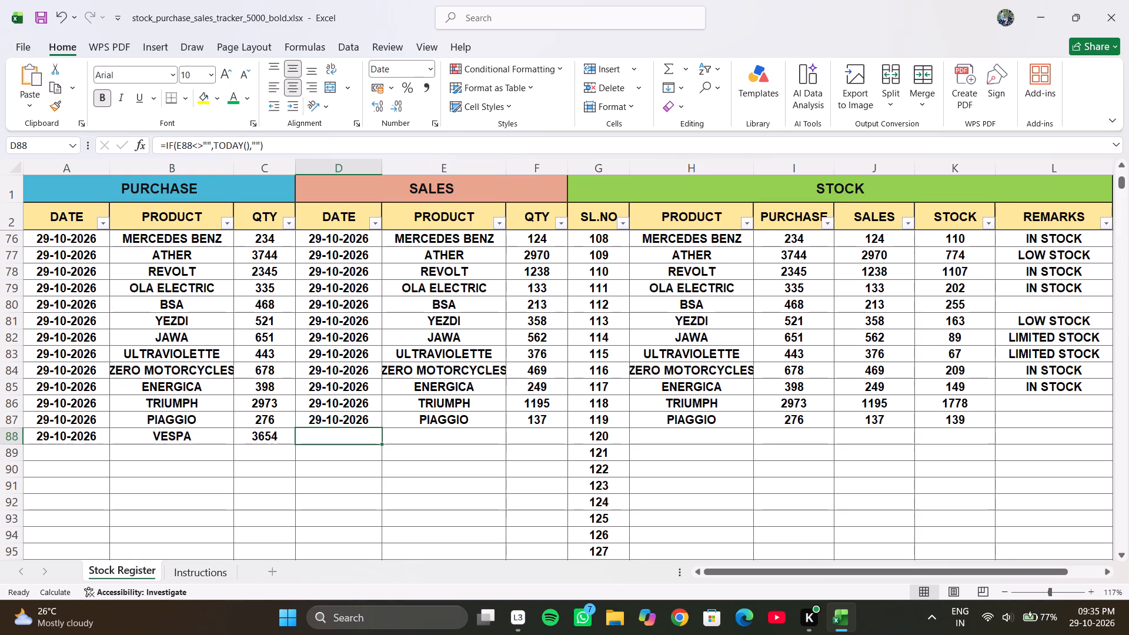
Enter the date 29-10-2026, product VESPA and quantity 2456 in row 88 of the SALES section.
{"action": "type", "text": "29"}
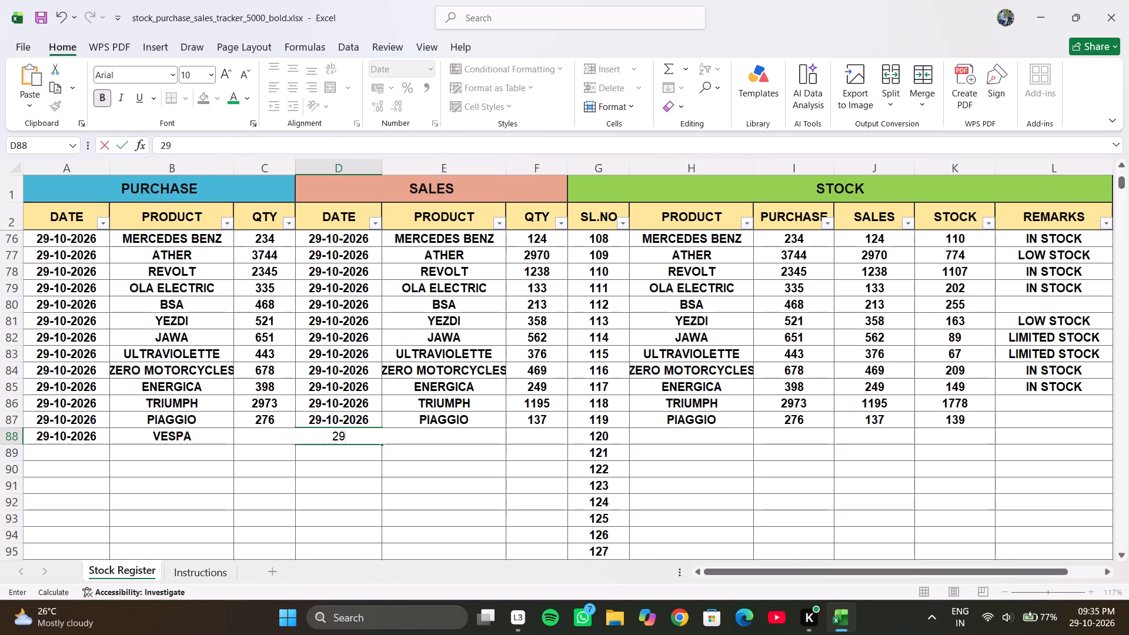
{"action": "key", "text": "minus"}
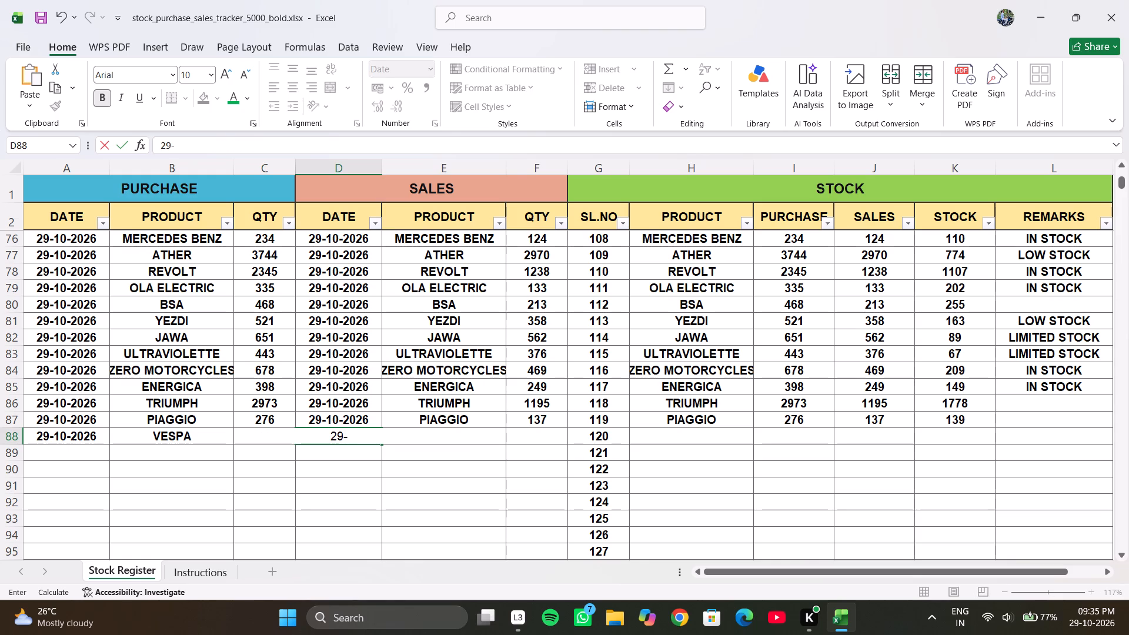
{"action": "key", "text": "1"}
{"action": "type", "text": "0-"}
{"action": "type", "text": "202"}
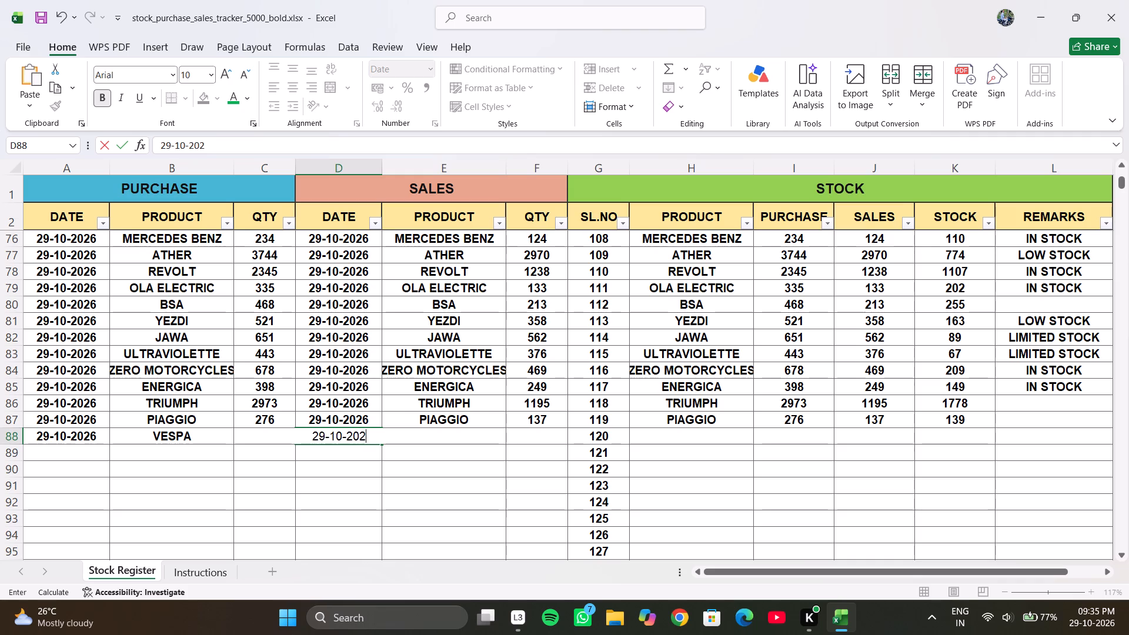
{"action": "key", "text": "6"}
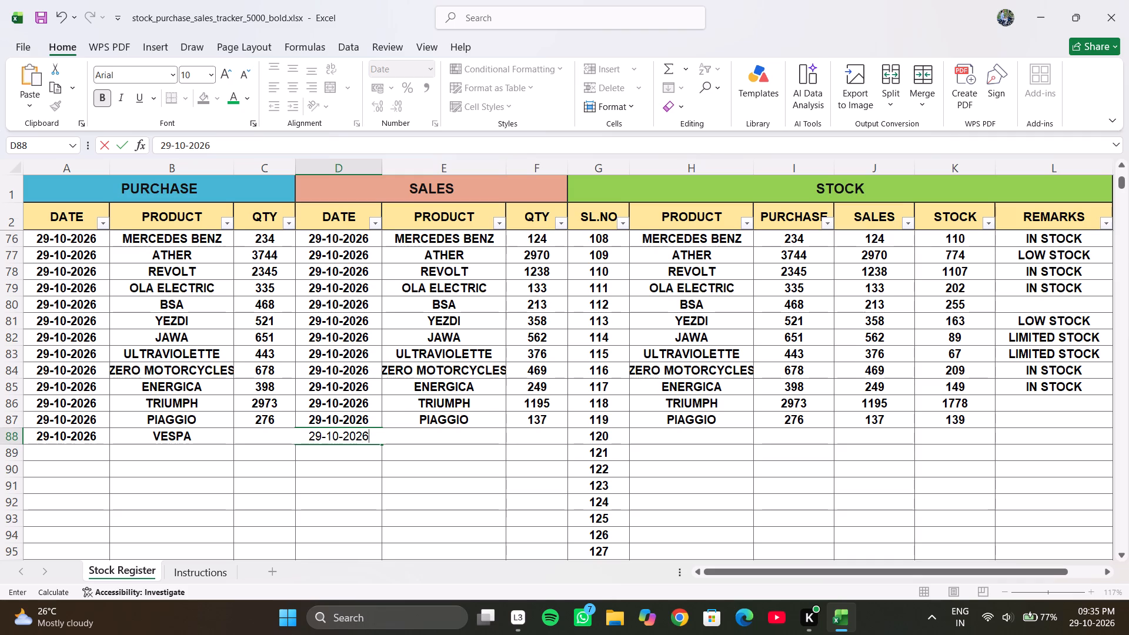
{"action": "scroll", "coordinate": [509, 443], "scroll_direction": "down", "scroll_amount": 2}
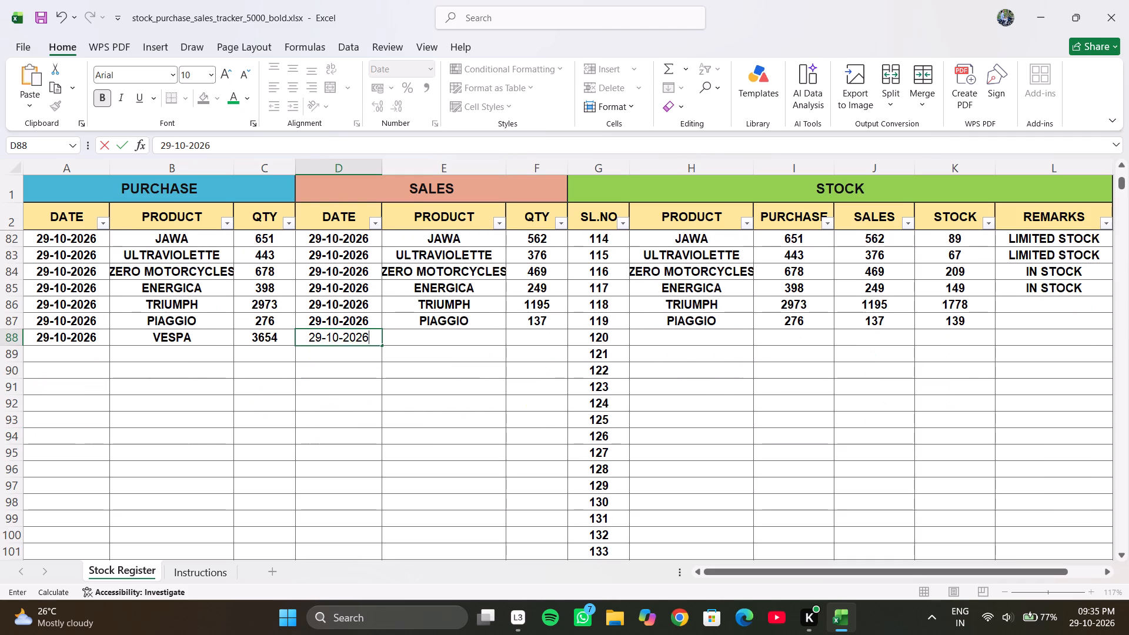
{"action": "key", "text": "Right"}
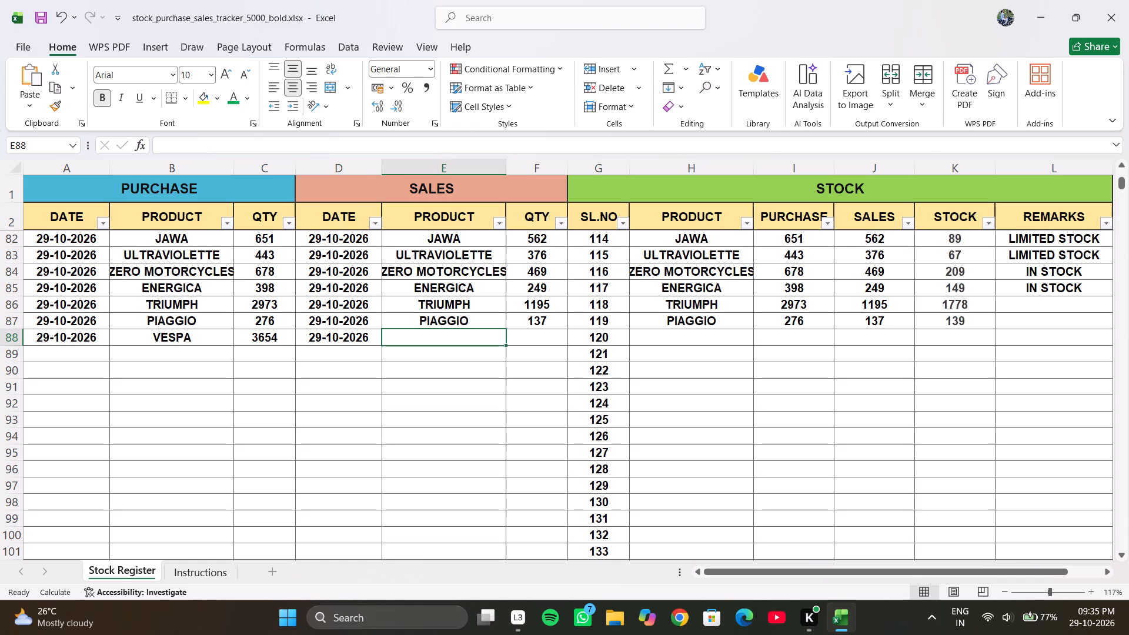
{"action": "type", "text": "VESP"}
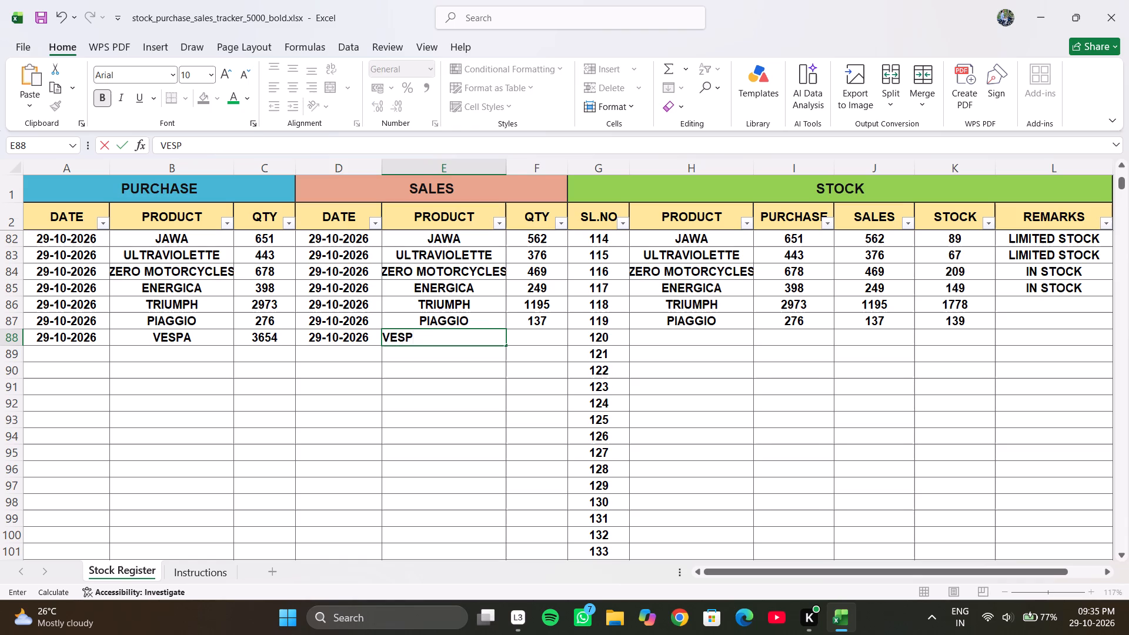
{"action": "key", "text": "a"}
{"action": "key", "text": "Right"}
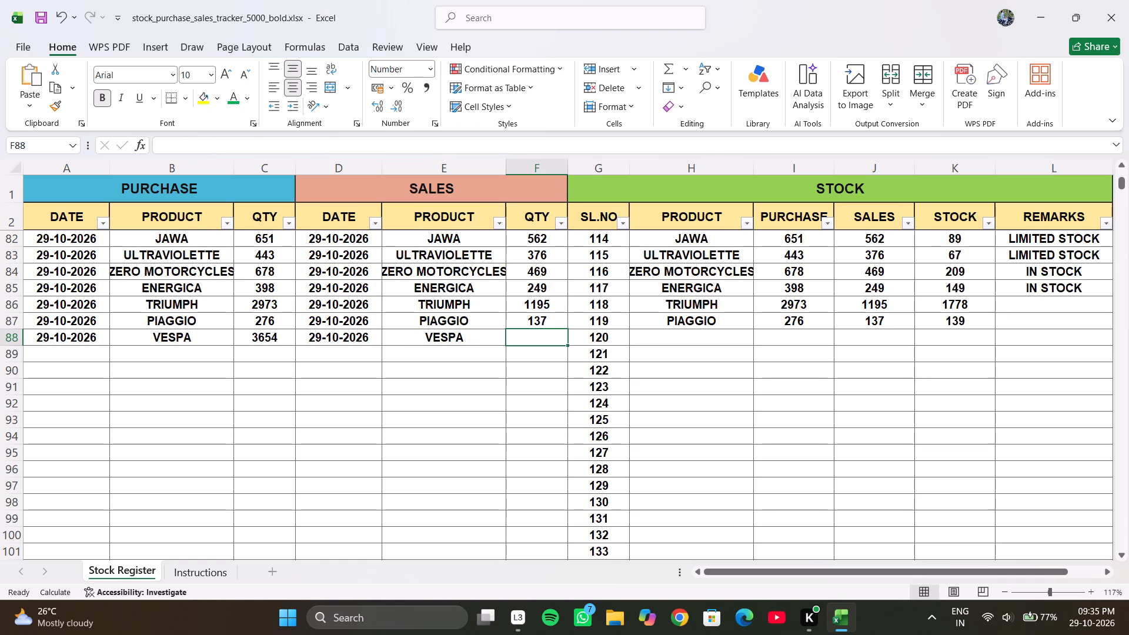
{"action": "type", "text": "2456"}
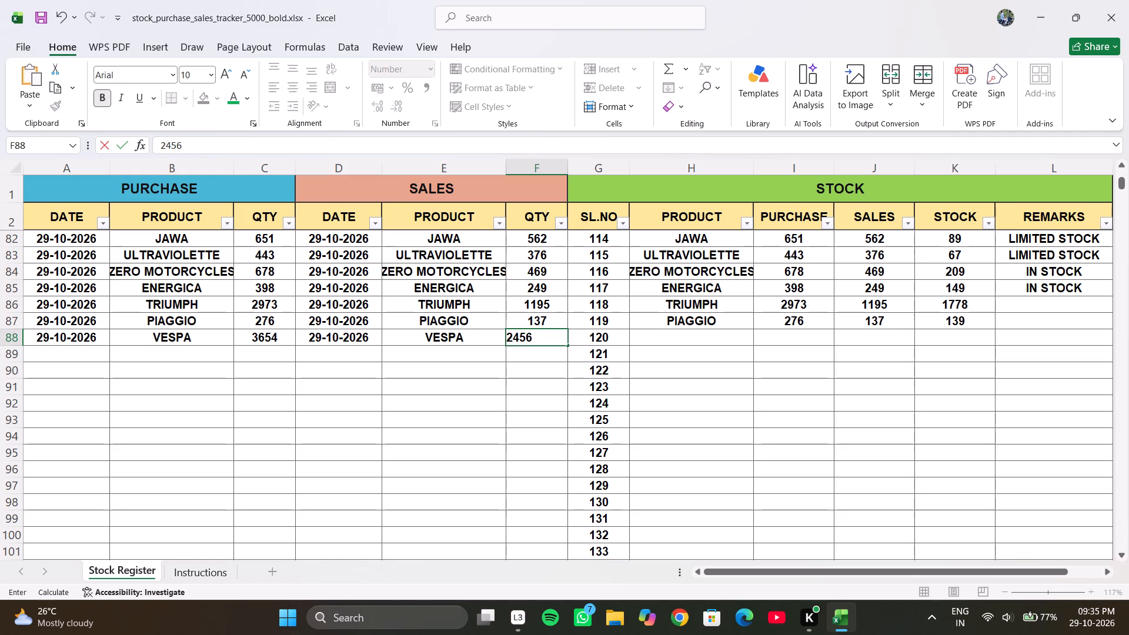
{"action": "key", "text": "Right"}
Enter the product VESPA in row 88 of the STOCK section.
{"action": "key", "text": "Right"}
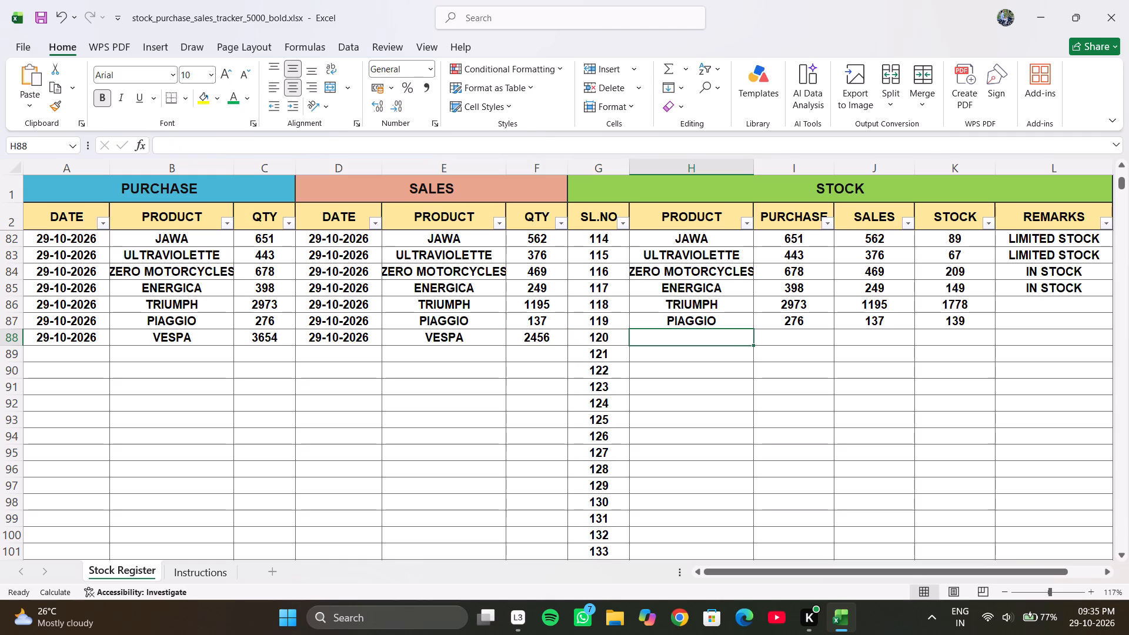
{"action": "type", "text": "VES"}
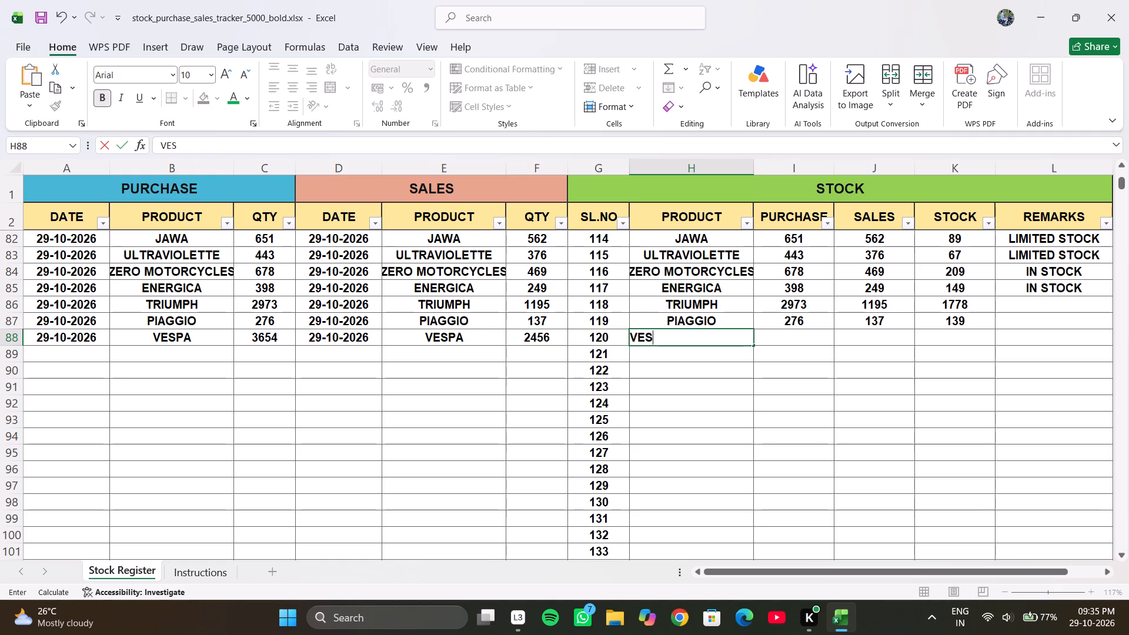
{"action": "key", "text": "p"}
{"action": "key", "text": "a"}
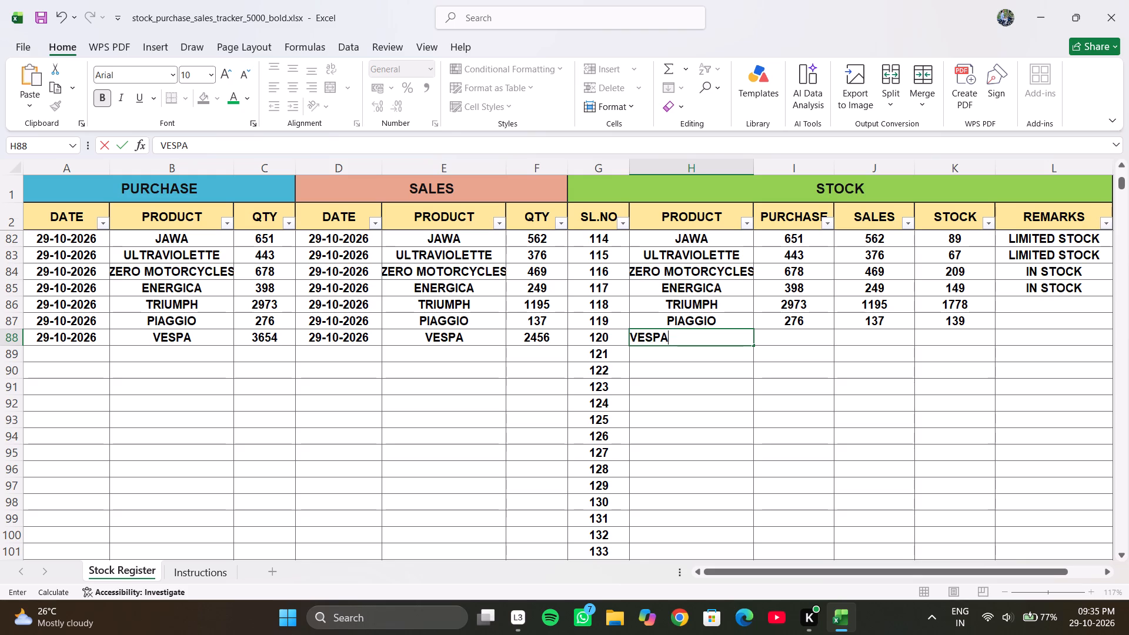
{"action": "key", "text": "Right"}
Enter the remark IN STOCK for VESPA in row 88 of the STOCK section.
{"action": "key", "text": "Right"}
{"action": "key", "text": "Right"}
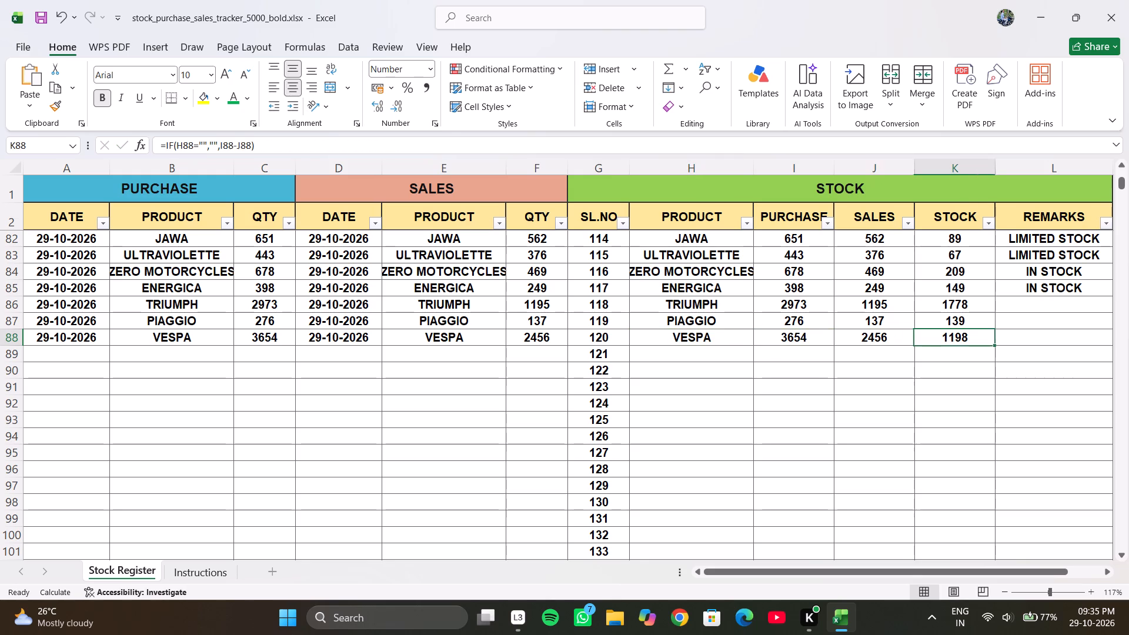
{"action": "key", "text": "Right"}
{"action": "key", "text": "p"}
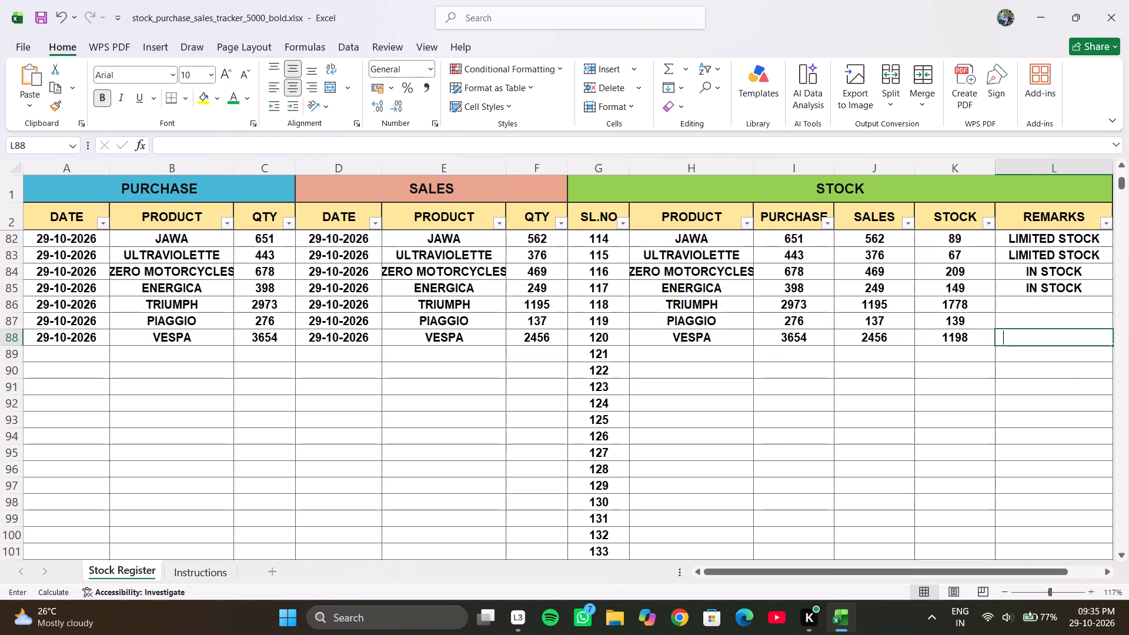
{"action": "key", "text": "BackSpace"}
{"action": "key", "text": "i"}
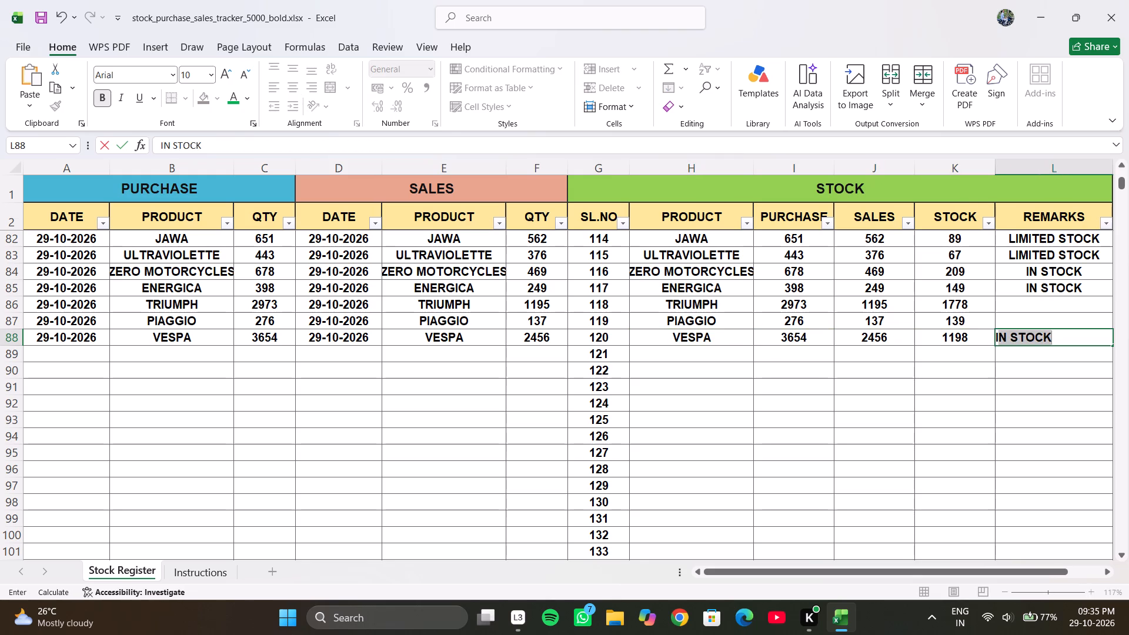
{"action": "key", "text": "Down"}
Enter the date 29-10-2026 in row 89 of the PURCHASE section.
{"action": "key", "text": "Left"}
{"action": "key", "text": "Left"}
{"action": "key", "text": "Left"}
{"action": "key", "text": "Left"}
{"action": "key", "text": "Left"}
{"action": "key", "text": "Left"}
{"action": "key", "text": "Left"}
{"action": "key", "text": "Left"}
{"action": "key", "text": "Left"}
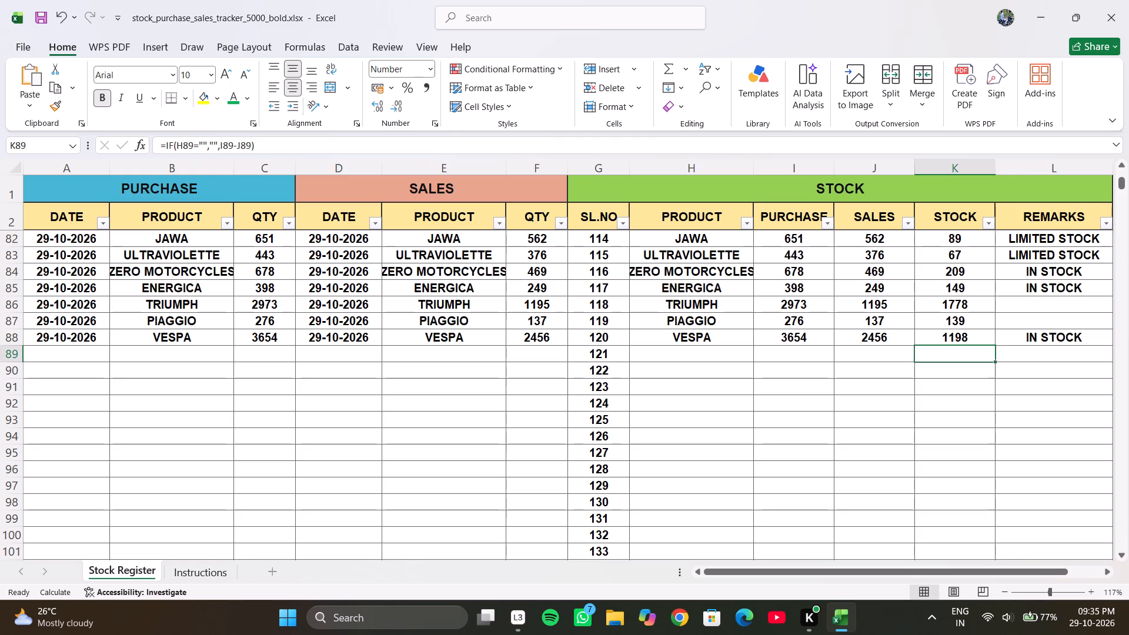
{"action": "key", "text": "Left"}
{"action": "key", "text": "Left"}
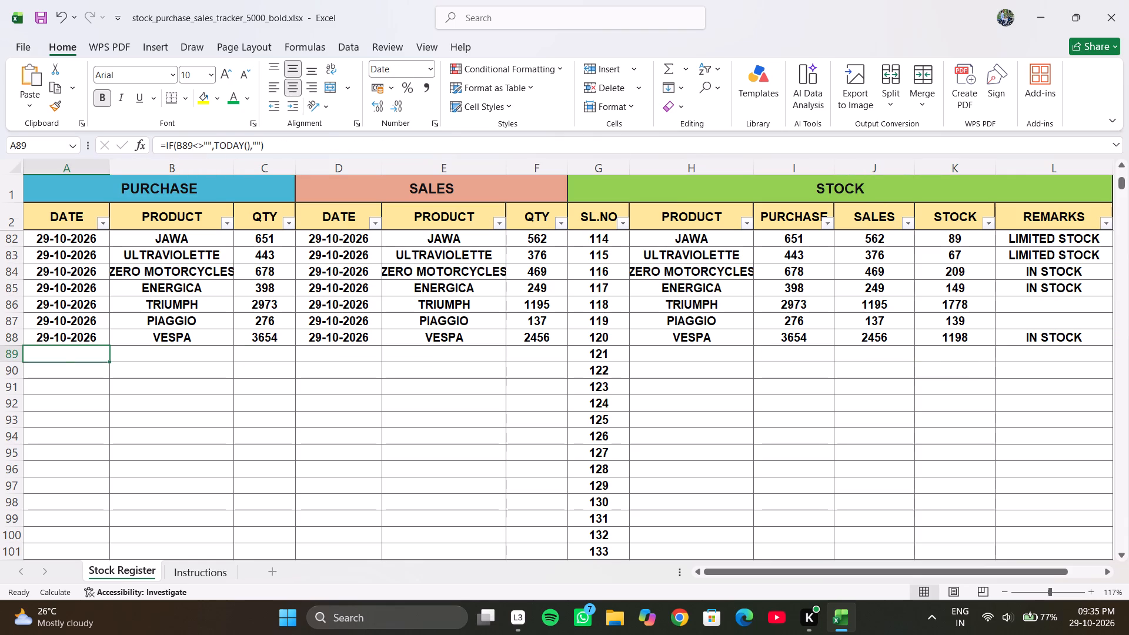
{"action": "key", "text": "2"}
{"action": "key", "text": "9"}
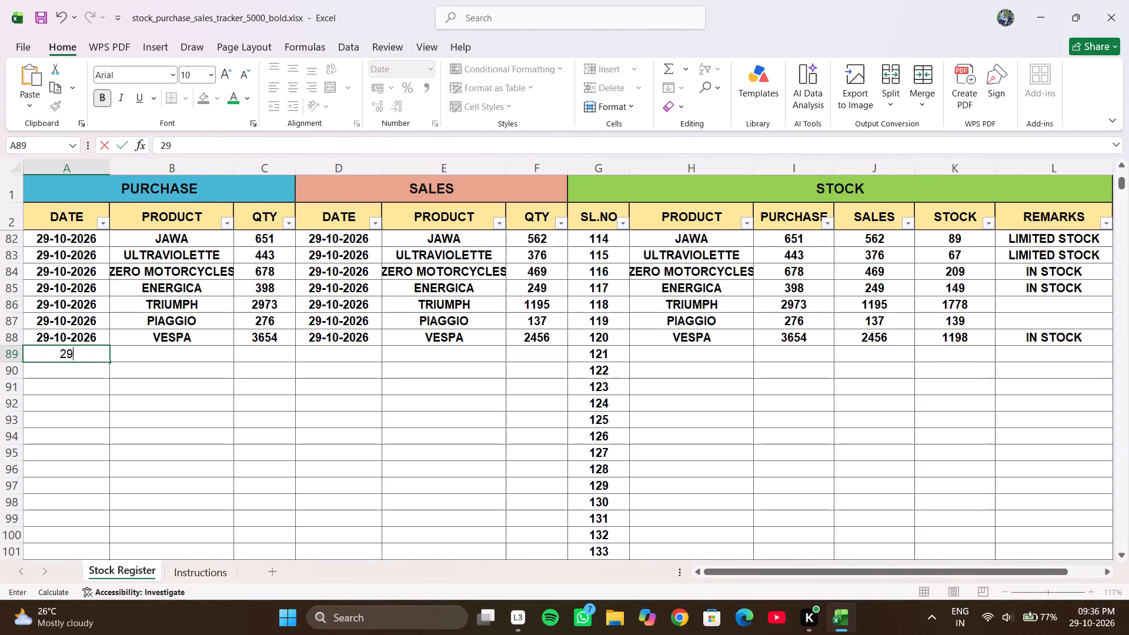
{"action": "key", "text": "minus"}
{"action": "type", "text": "10="}
{"action": "key", "text": "BackSpace"}
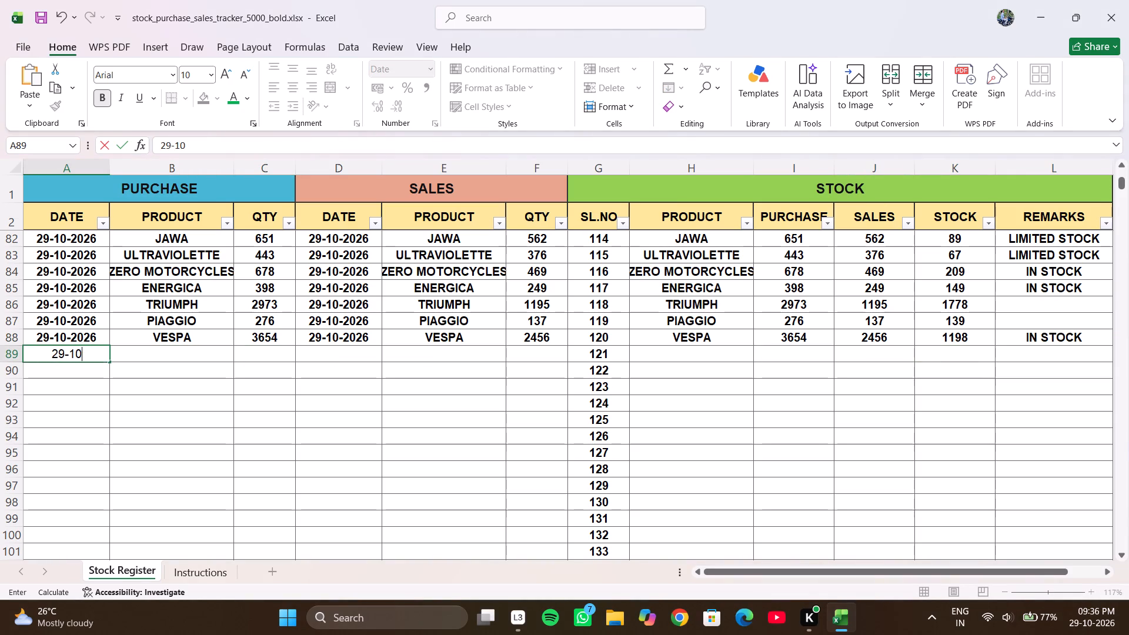
{"action": "key", "text": "minus"}
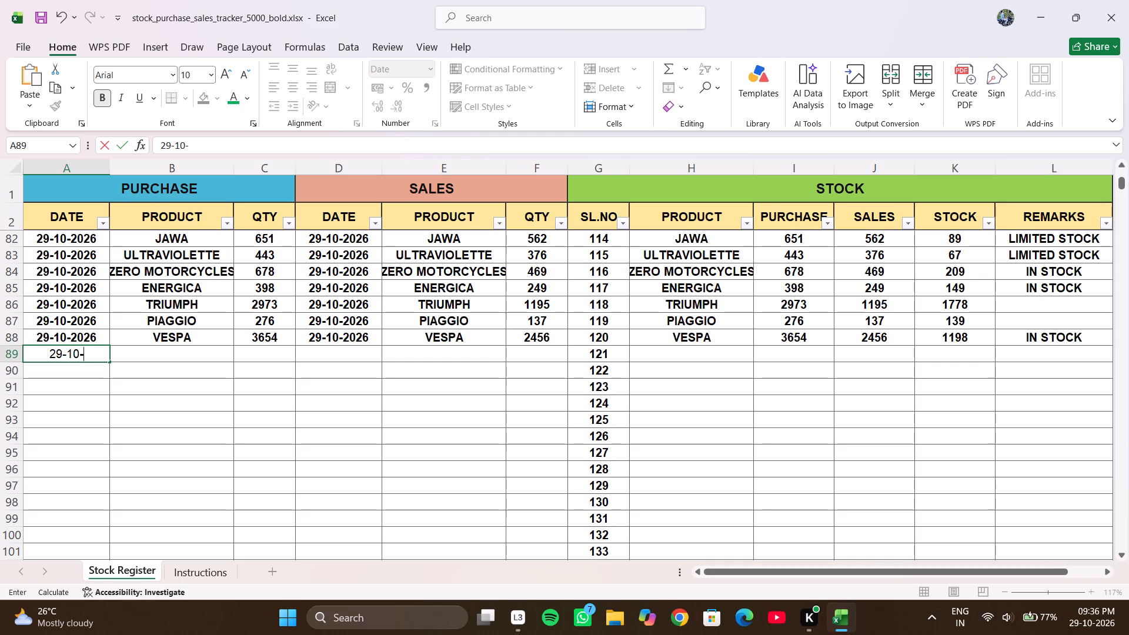
{"action": "type", "text": "20"}
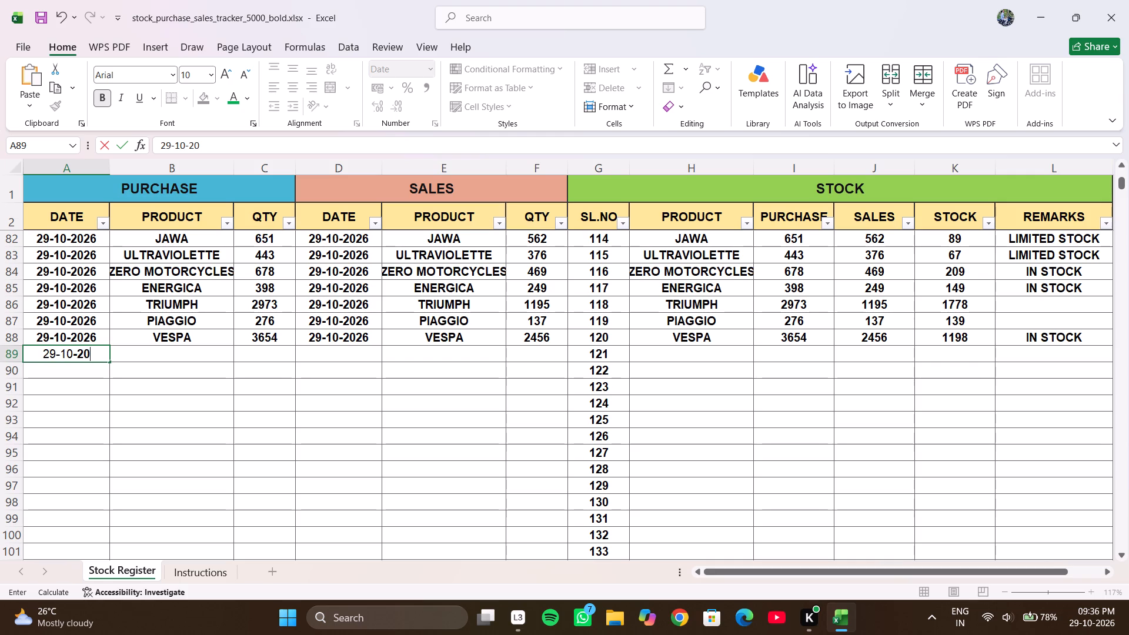
{"action": "type", "text": "26"}
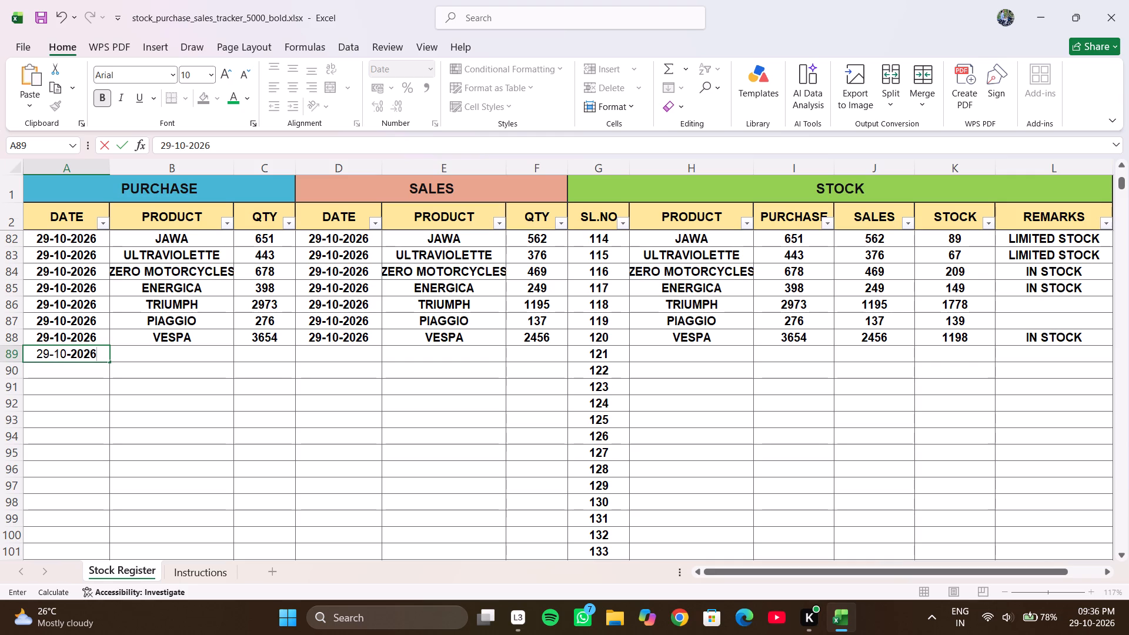
{"action": "key", "text": "Right"}
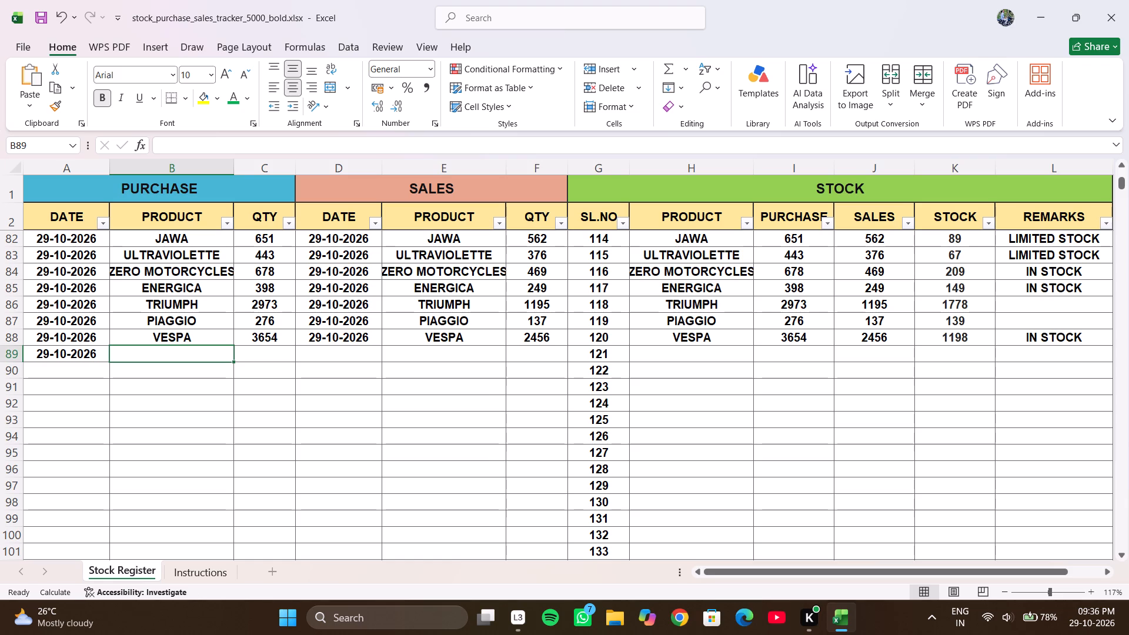
Enter the product MOTO GUZZI and quantity 2395 in row 89 of the PURCHASE section.
{"action": "type", "text": "MOT"}
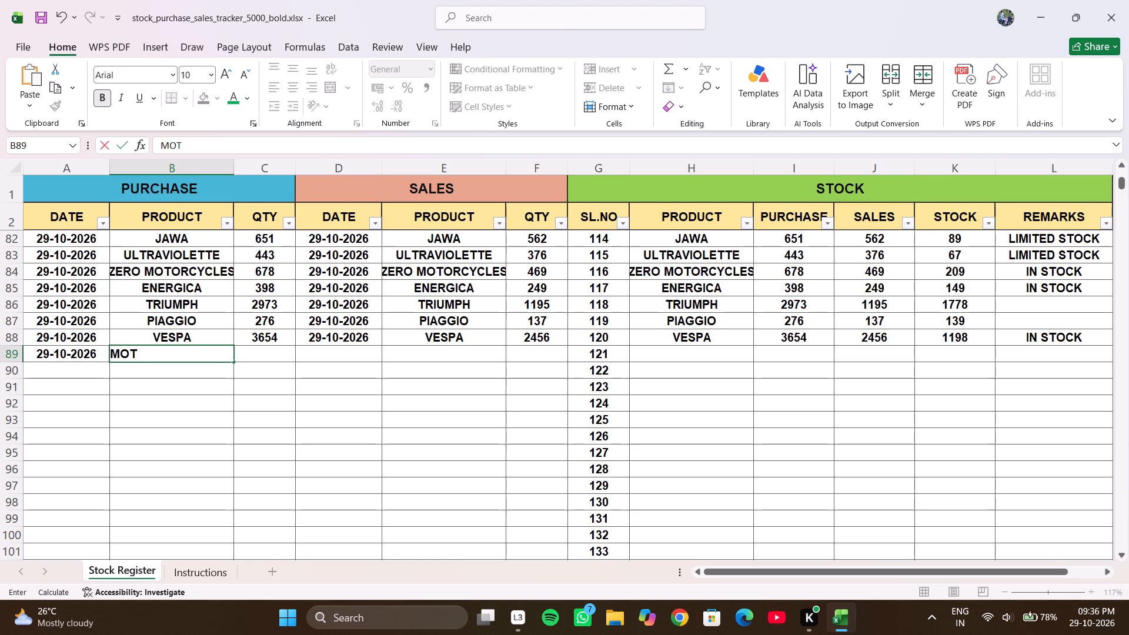
{"action": "key", "text": "o"}
{"action": "key", "text": "space"}
{"action": "type", "text": "GU"}
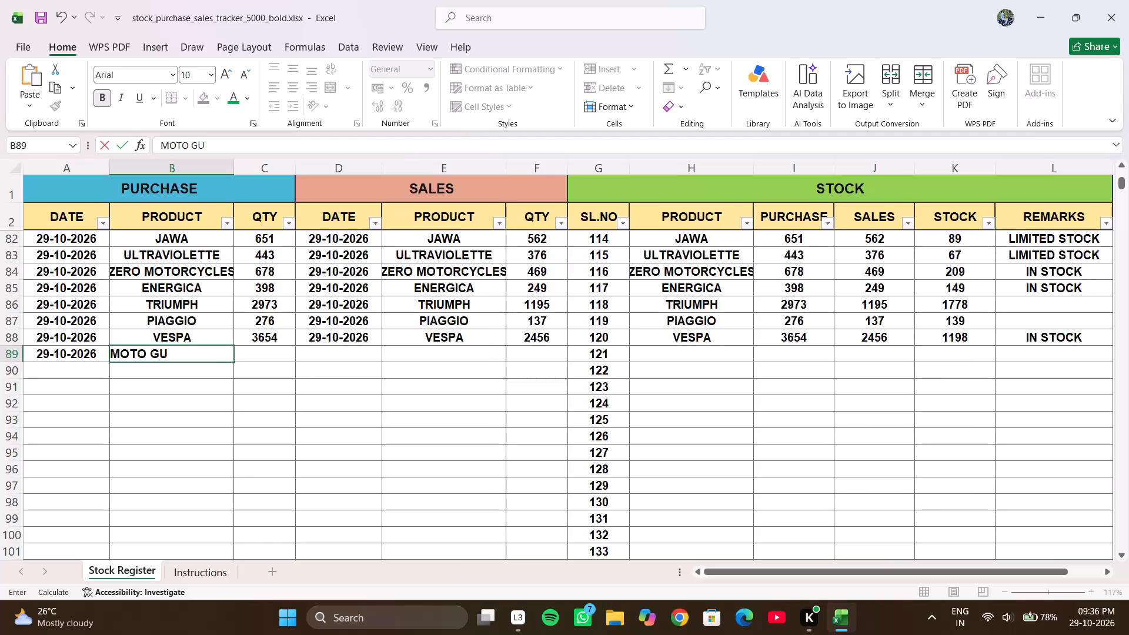
{"action": "type", "text": "ZZI"}
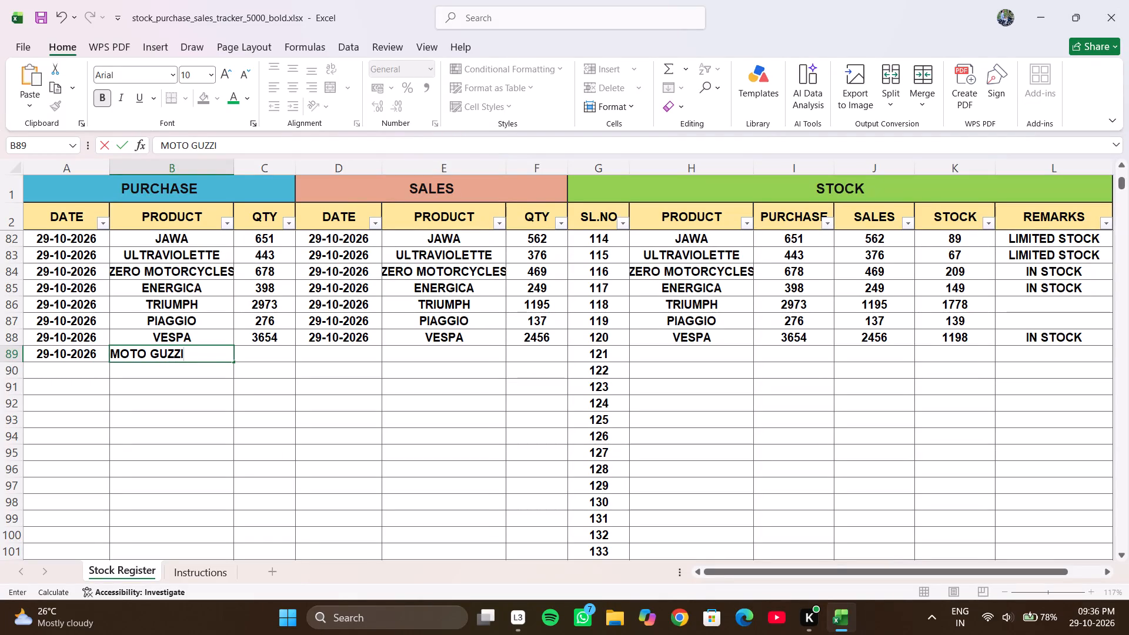
{"action": "key", "text": "Right"}
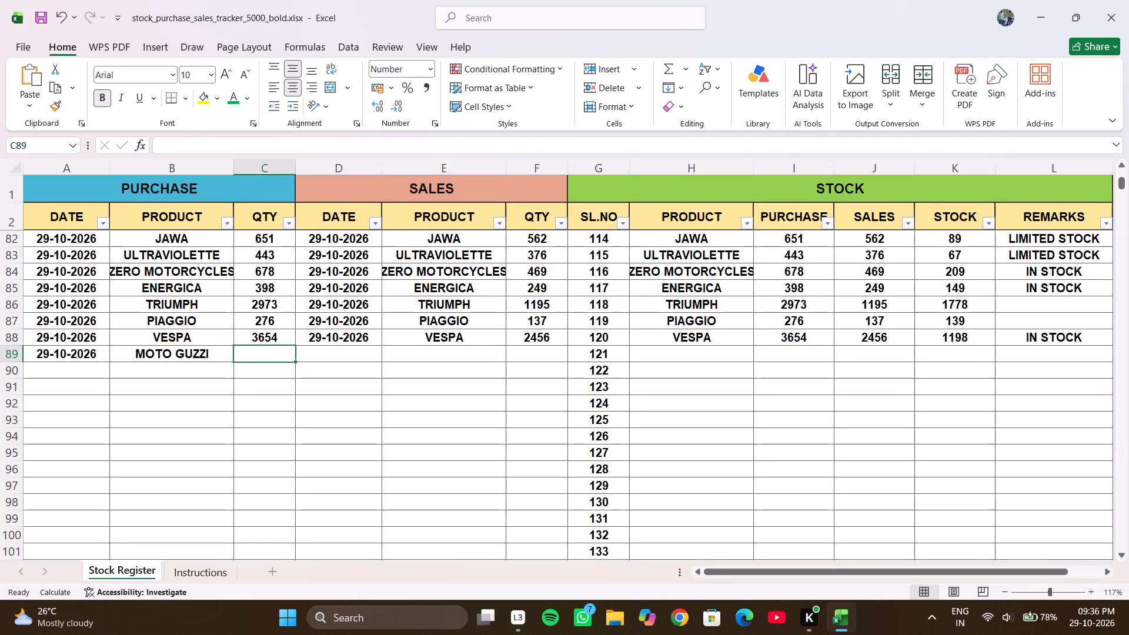
{"action": "type", "text": "23"}
{"action": "type", "text": "95"}
{"action": "key", "text": "Right"}
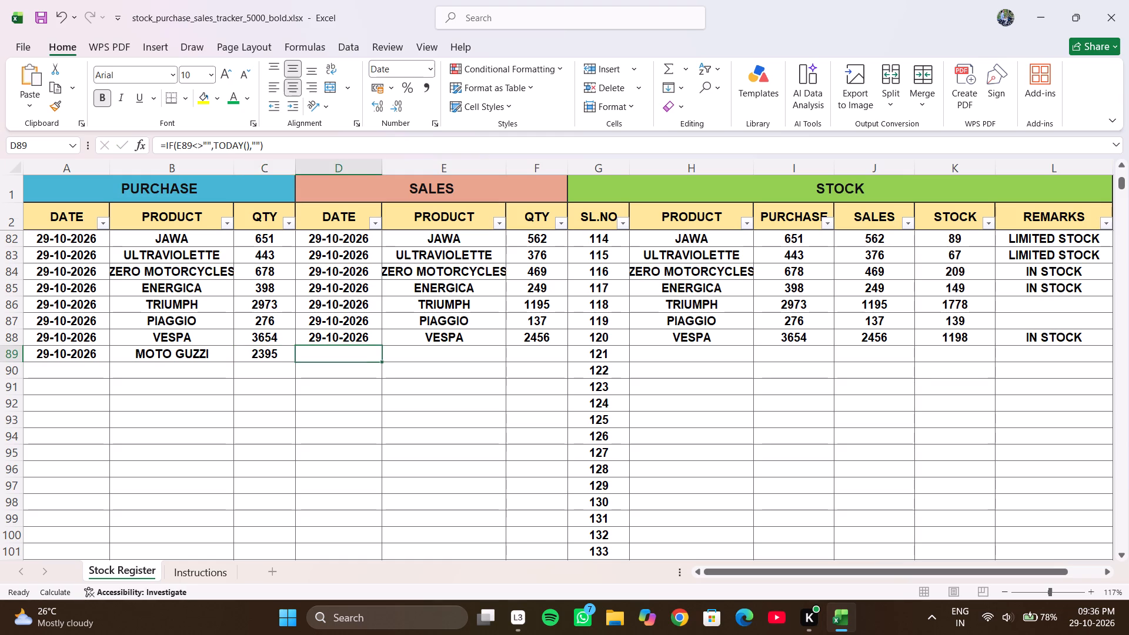
Enter the date 29-10-2026, product MOTO GUZZI and quantity 1953 in row 89 of the SALES section.
{"action": "key", "text": "2"}
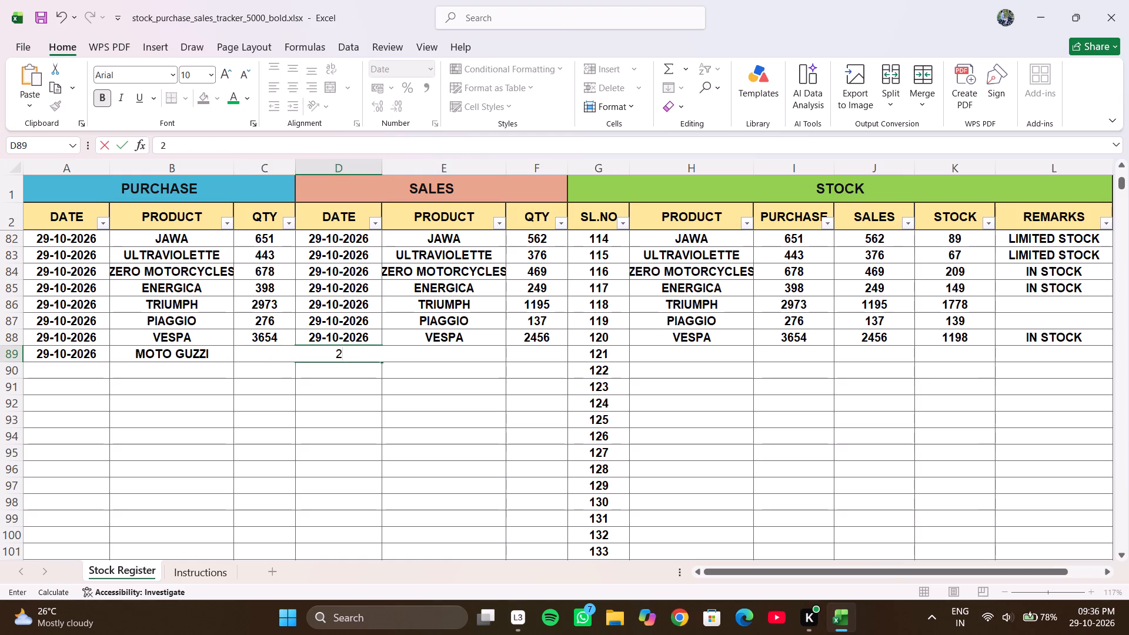
{"action": "type", "text": "9-"}
{"action": "type", "text": "10-20"}
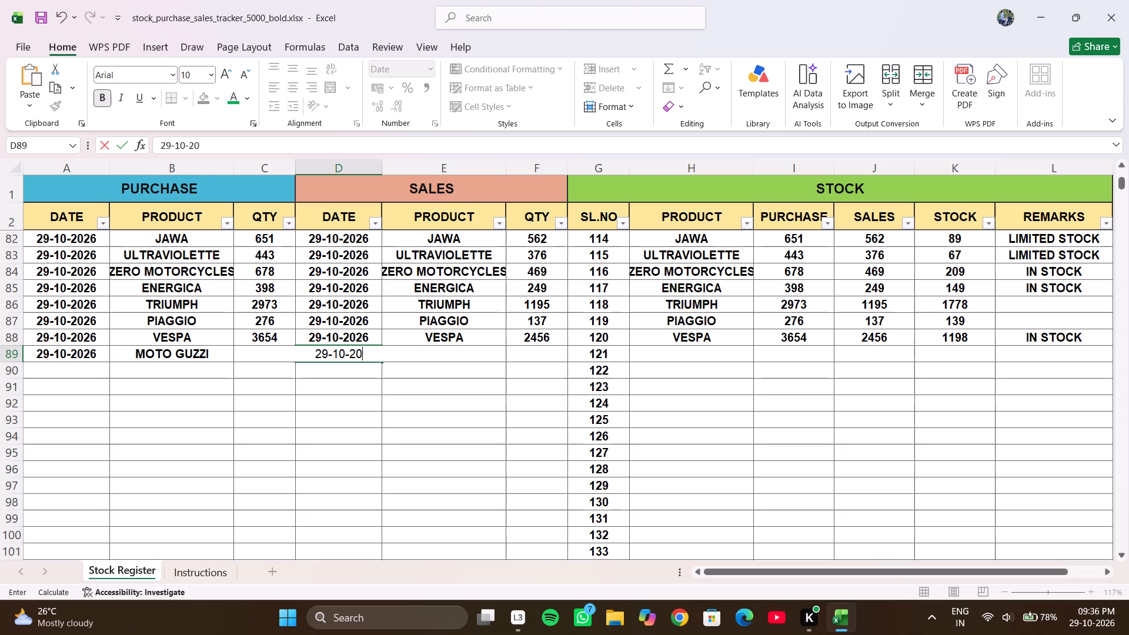
{"action": "key", "text": "2"}
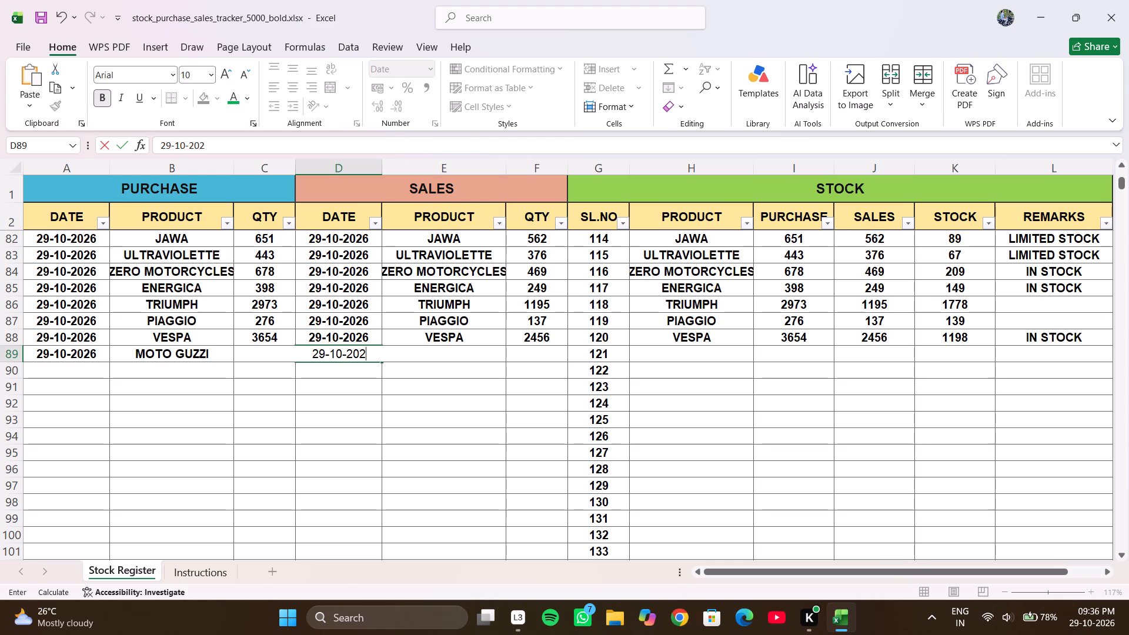
{"action": "key", "text": "6"}
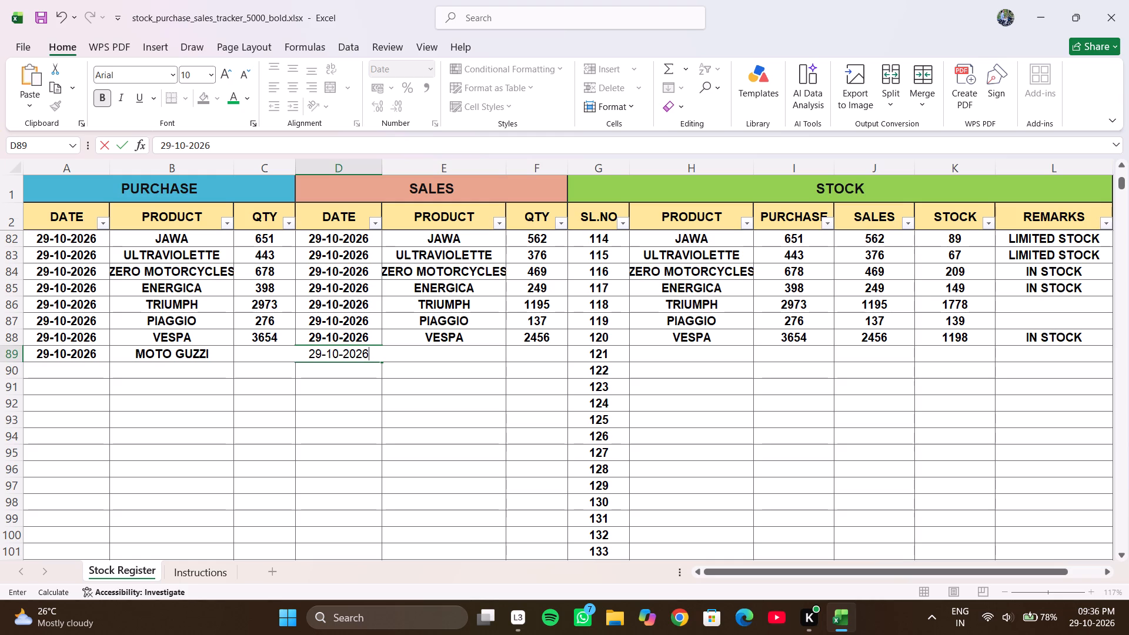
{"action": "key", "text": "Right"}
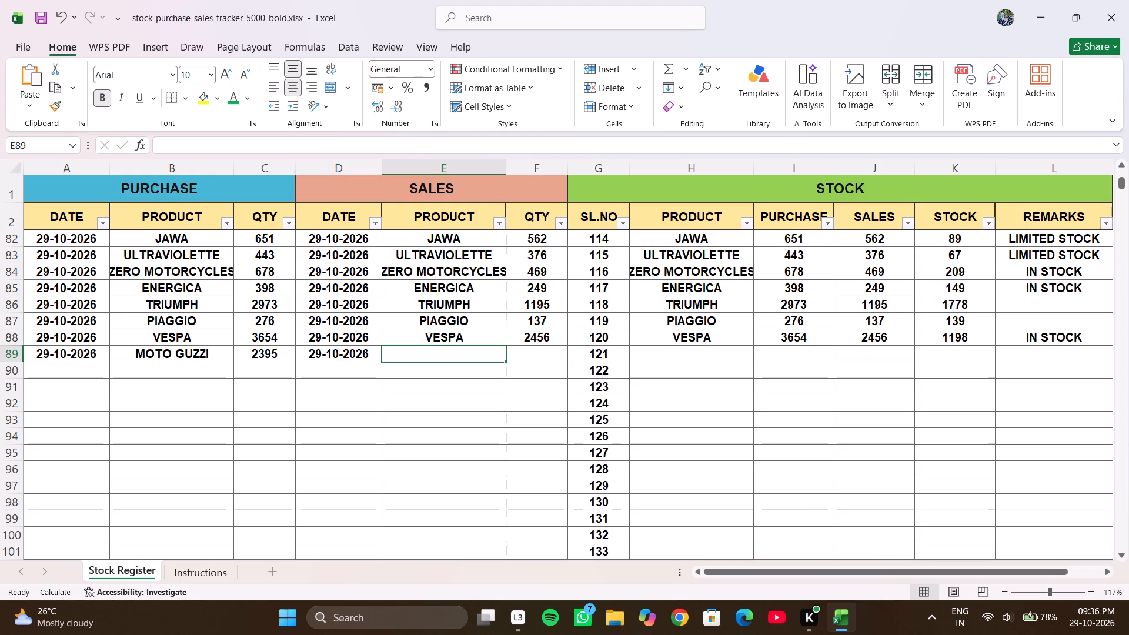
{"action": "type", "text": "JN"}
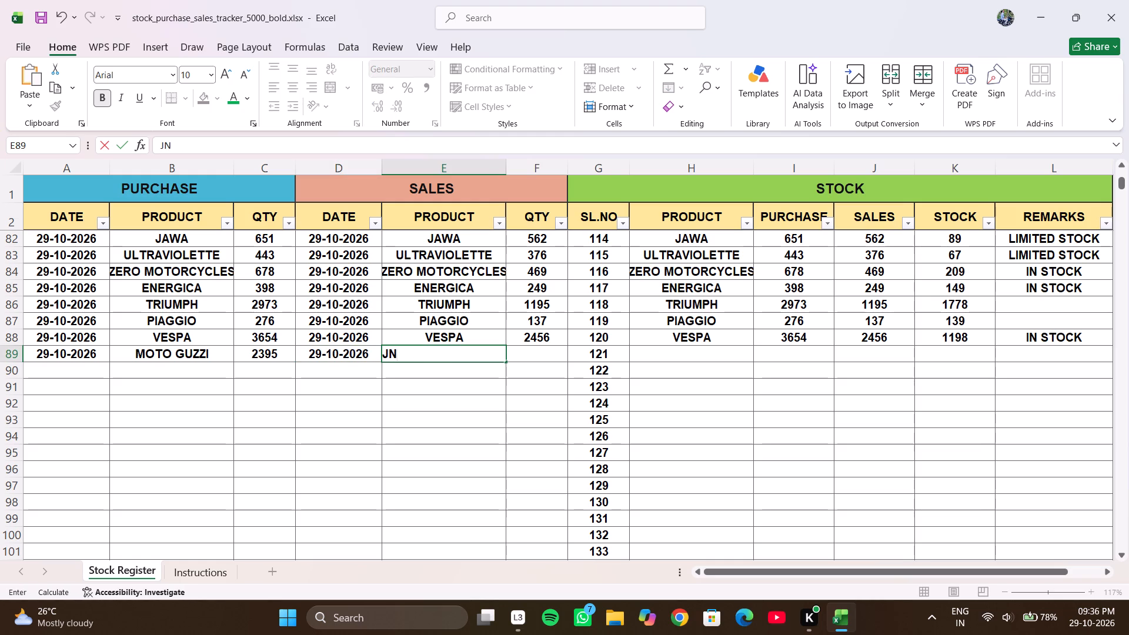
{"action": "key", "text": "BackSpace"}
{"action": "key", "text": "BackSpace"}
{"action": "type", "text": "MO"}
{"action": "type", "text": "TO"}
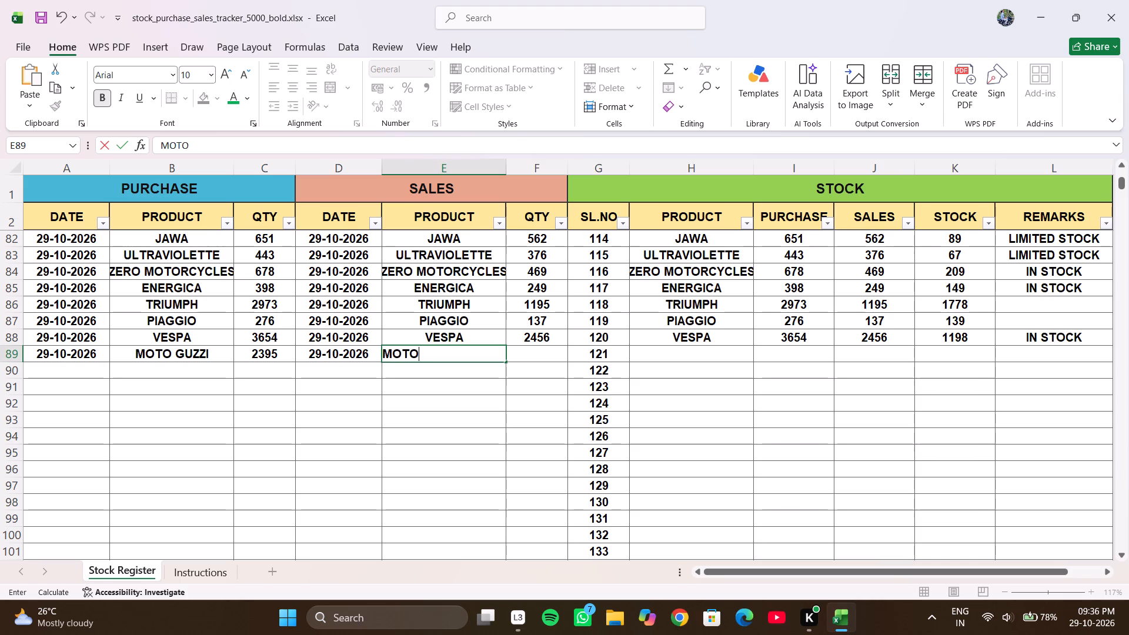
{"action": "key", "text": "space"}
{"action": "type", "text": "GU"}
{"action": "type", "text": "ZZ"}
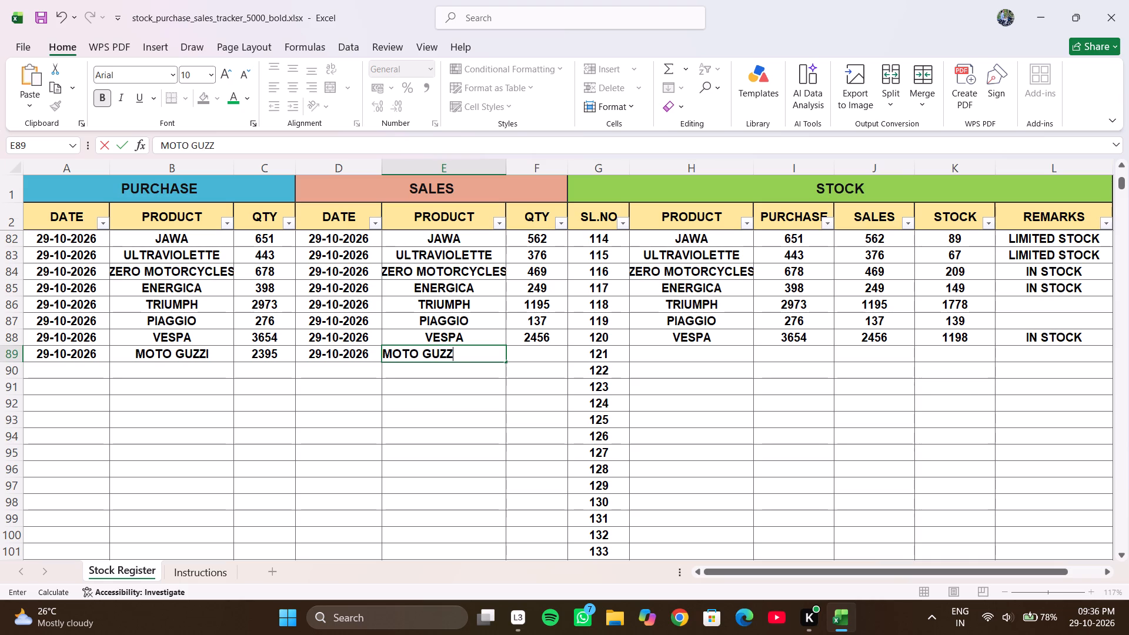
{"action": "key", "text": "i"}
{"action": "key", "text": "Right"}
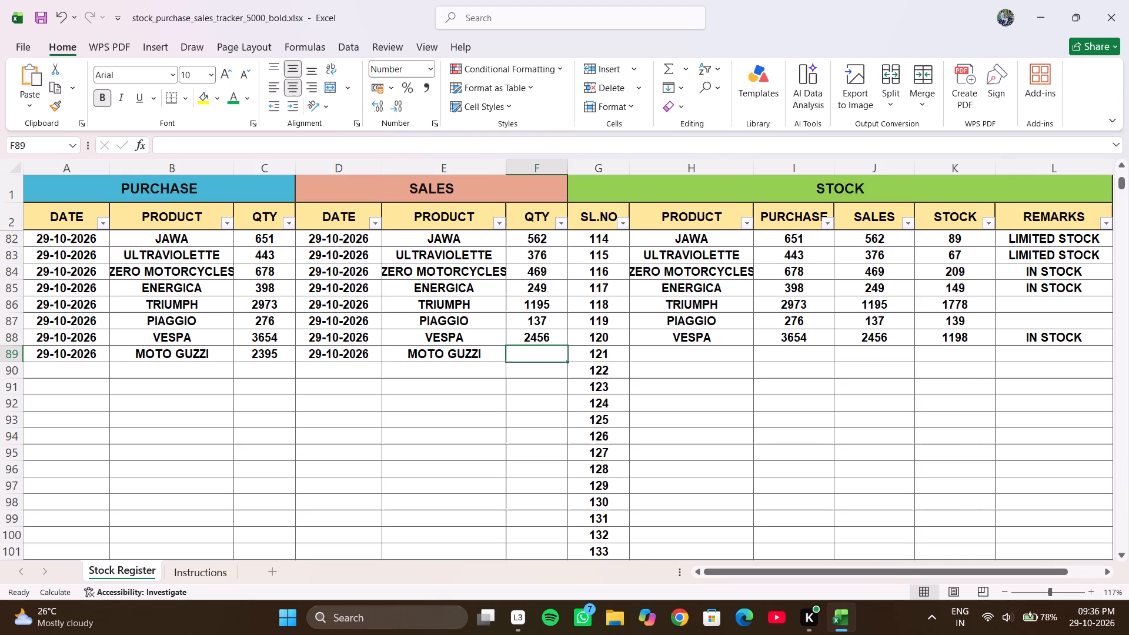
{"action": "key", "text": "1"}
{"action": "key", "text": "9"}
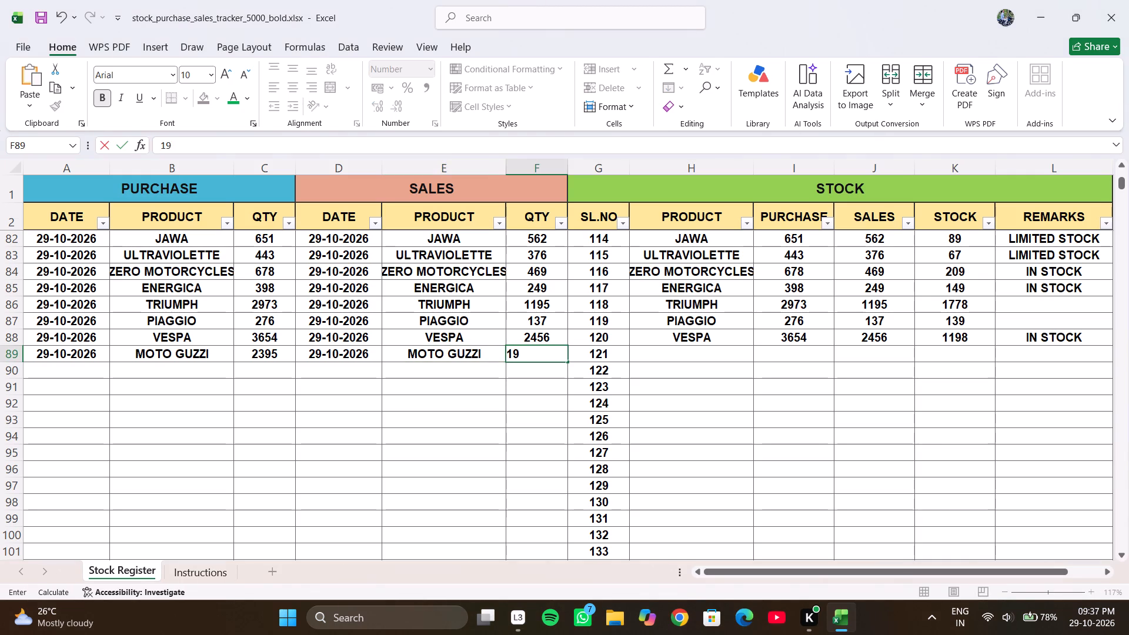
{"action": "type", "text": "53"}
{"action": "key", "text": "Right"}
Enter the product MOTO GUZZI, spelled as two words, in row 89 of the STOCK section.
{"action": "key", "text": "Right"}
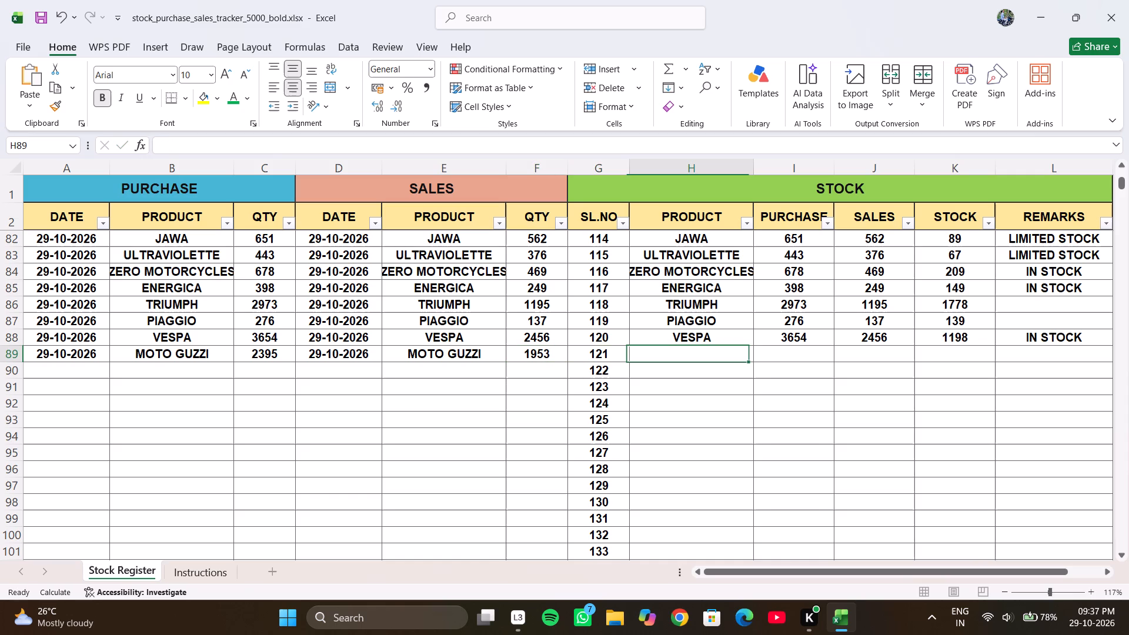
{"action": "type", "text": "MOY"}
{"action": "key", "text": "BackSpace"}
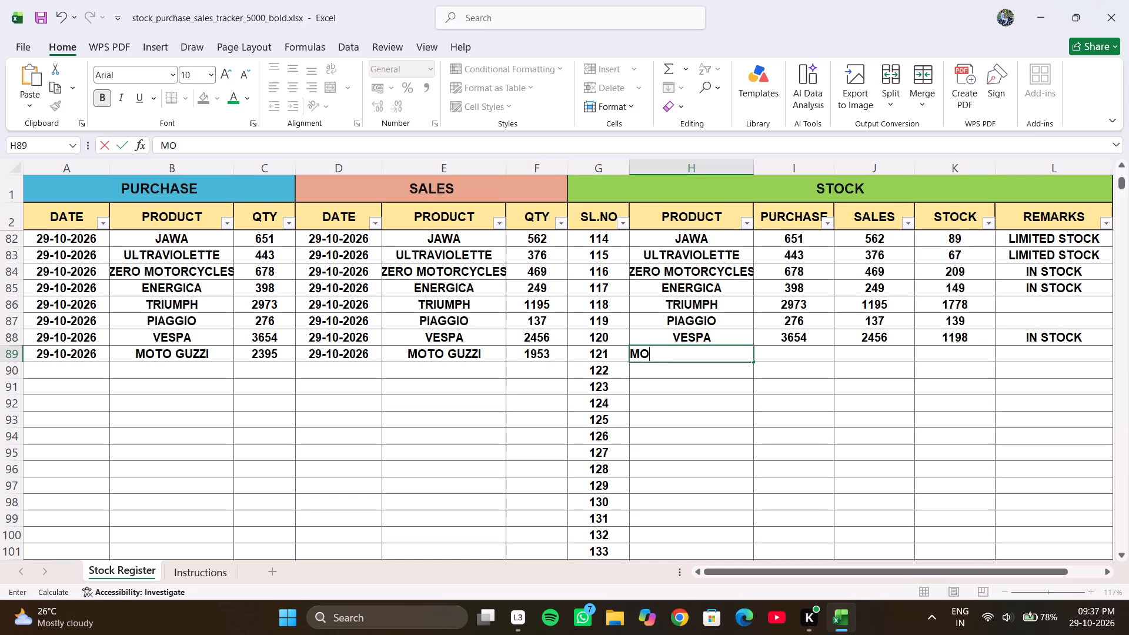
{"action": "type", "text": "TO"}
{"action": "type", "text": "GU"}
{"action": "type", "text": "ZZI"}
{"action": "key", "text": "Right"}
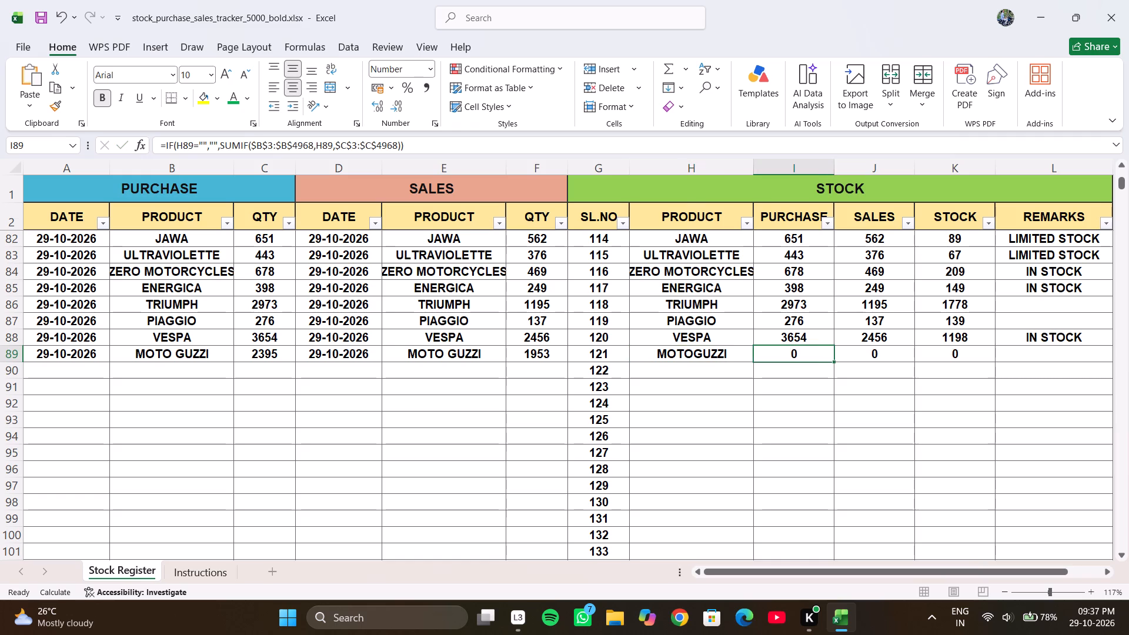
{"action": "key", "text": "Left"}
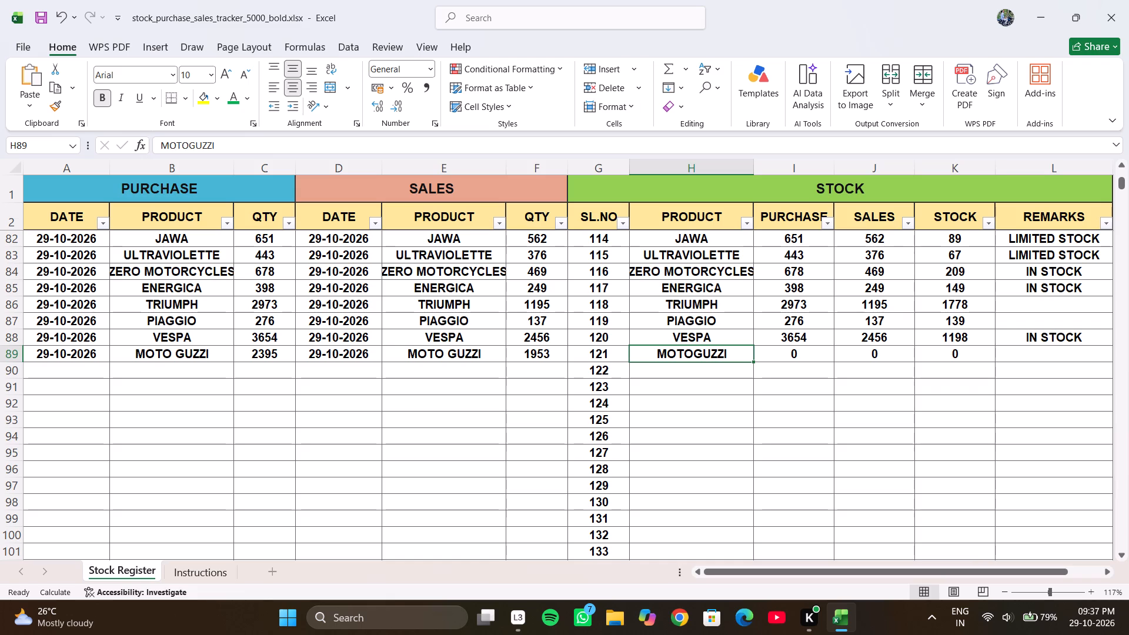
{"action": "double_click", "coordinate": [693, 353]}
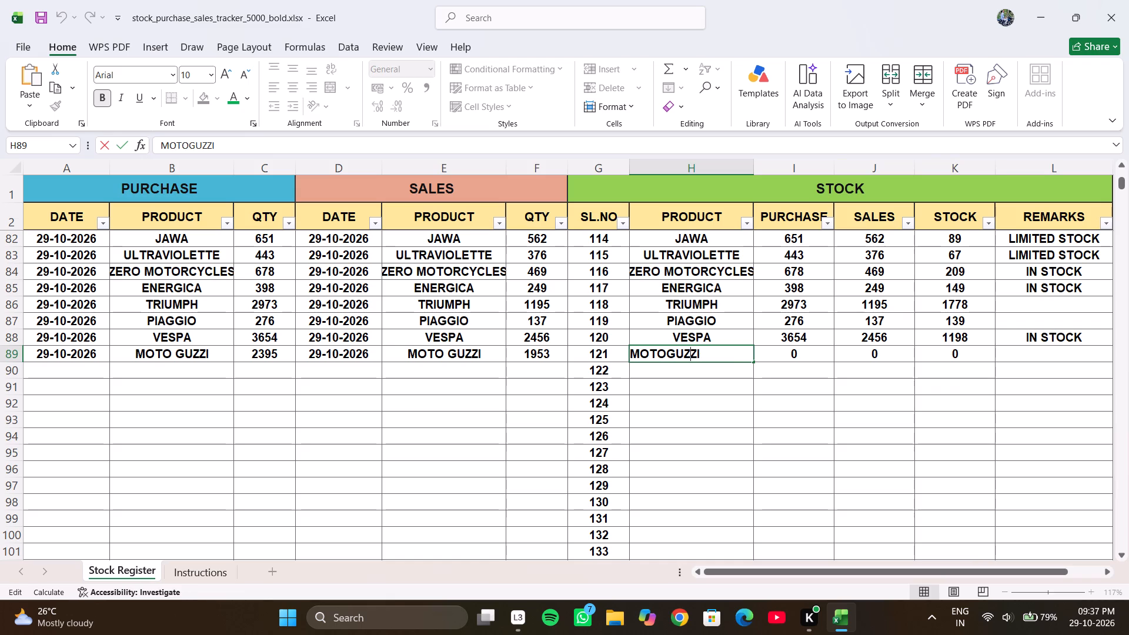
{"action": "key", "text": "Left"}
{"action": "key", "text": "Left"}
{"action": "key", "text": "Left"}
{"action": "key", "text": "space"}
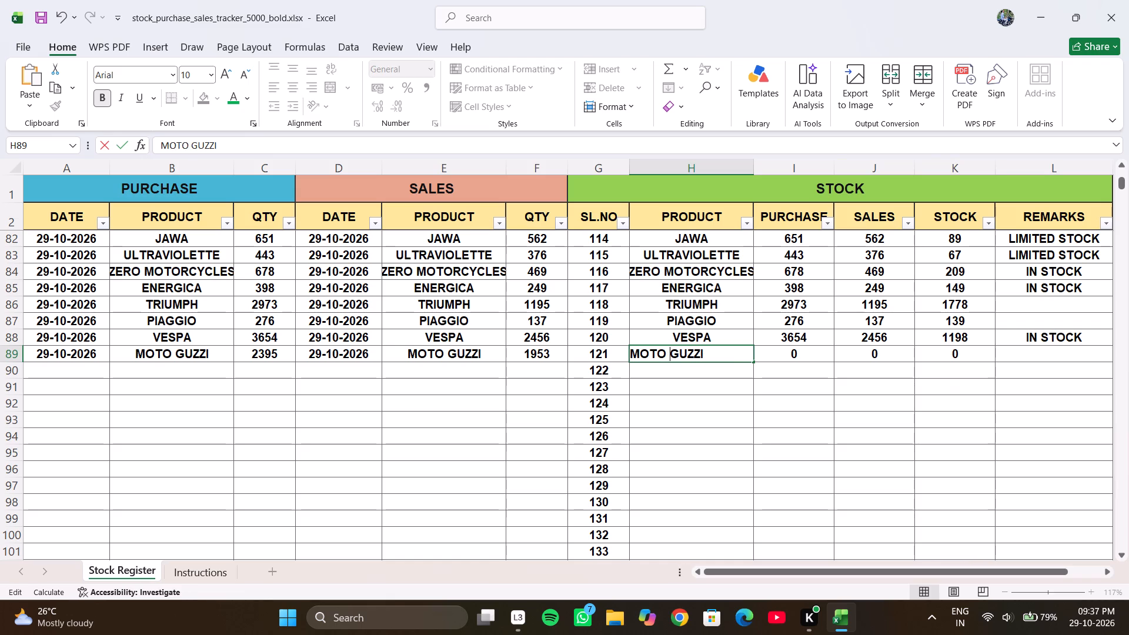
{"action": "left_click", "coordinate": [785, 356]}
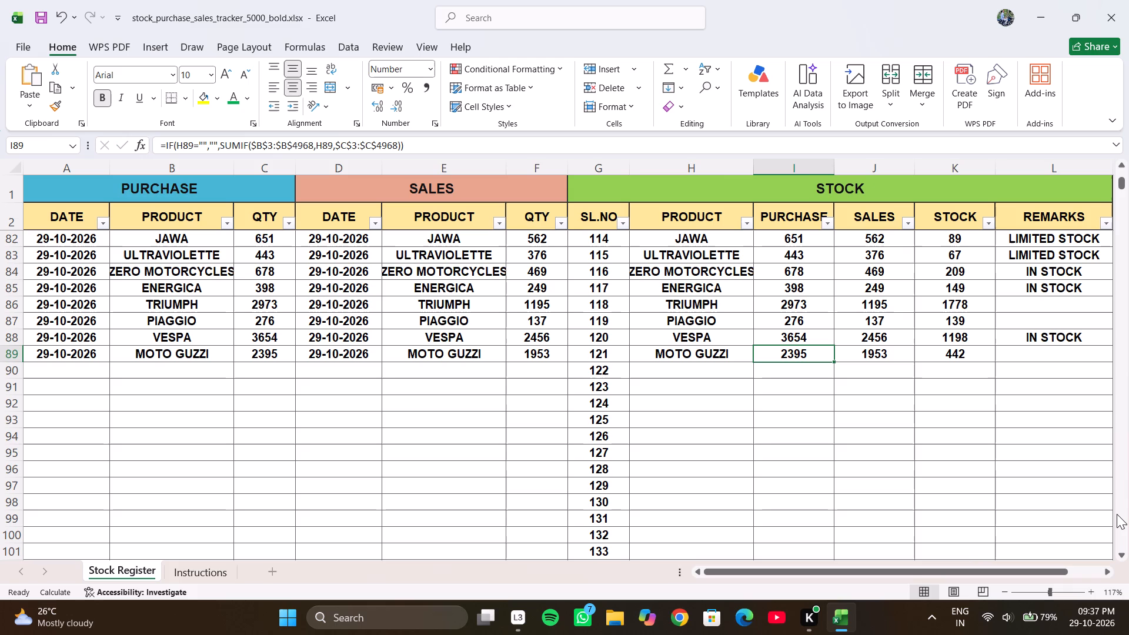
Enter the remark LOW STOCK for MOTO GUZZI in row 89 of the STOCK section.
{"action": "key", "text": "Right"}
{"action": "key", "text": "Right"}
{"action": "key", "text": "Right"}
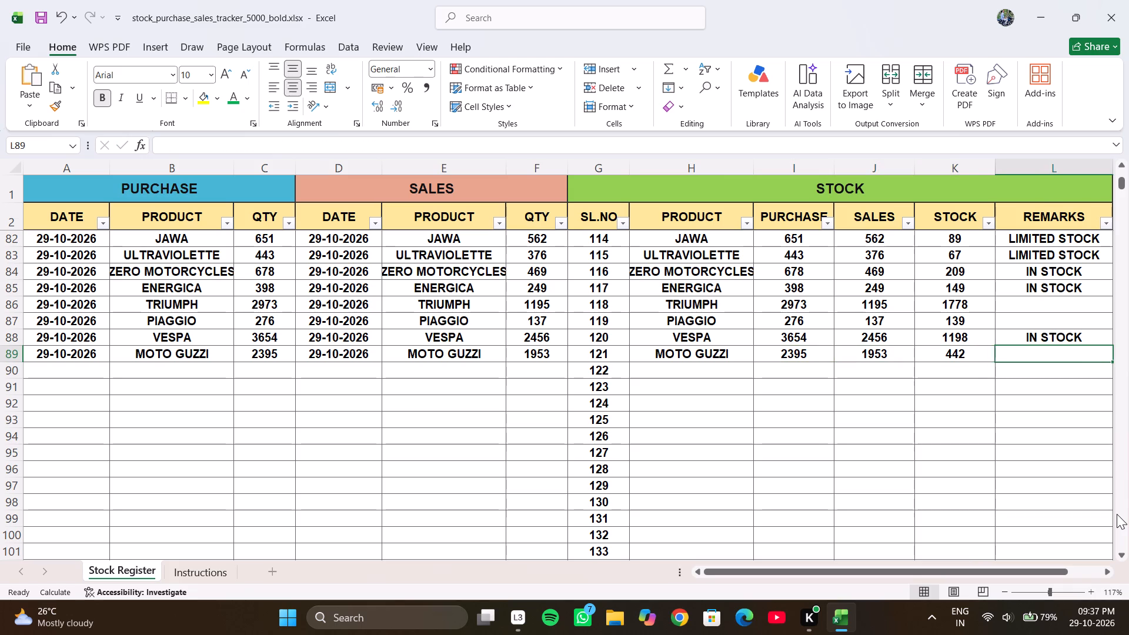
{"action": "type", "text": "LO"}
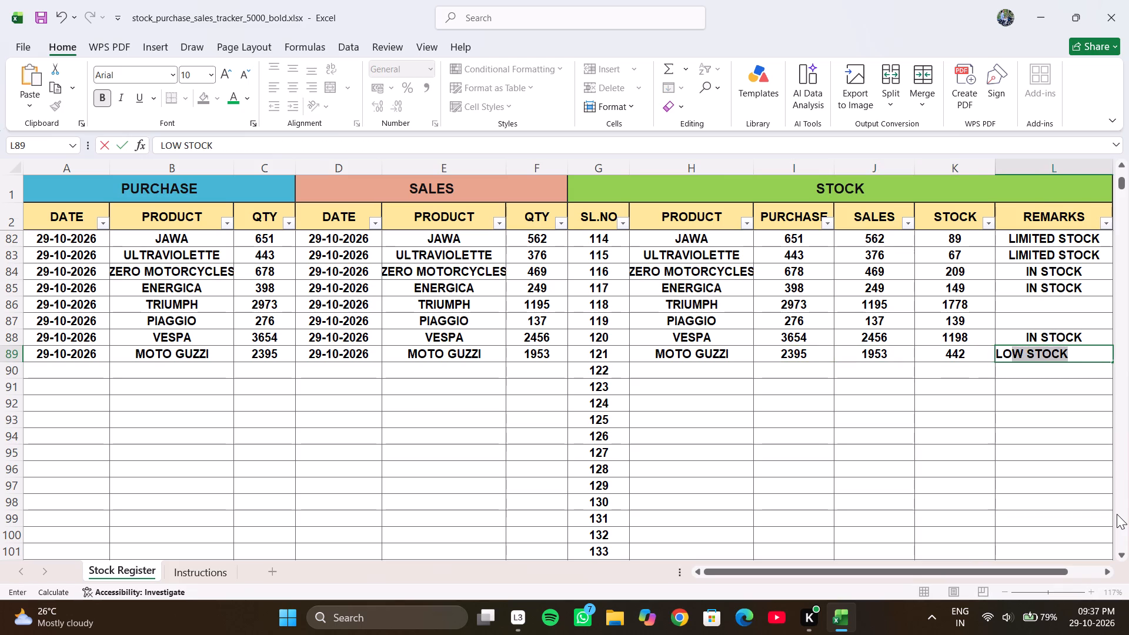
{"action": "key", "text": "Down"}
Enter the date 29-10-2026 in row 90 of the PURCHASE section.
{"action": "key", "text": "Left"}
{"action": "key", "text": "Left"}
{"action": "key", "text": "Left"}
{"action": "key", "text": "Left"}
{"action": "key", "text": "Left"}
{"action": "key", "text": "Left"}
{"action": "key", "text": "Left"}
{"action": "key", "text": "Left"}
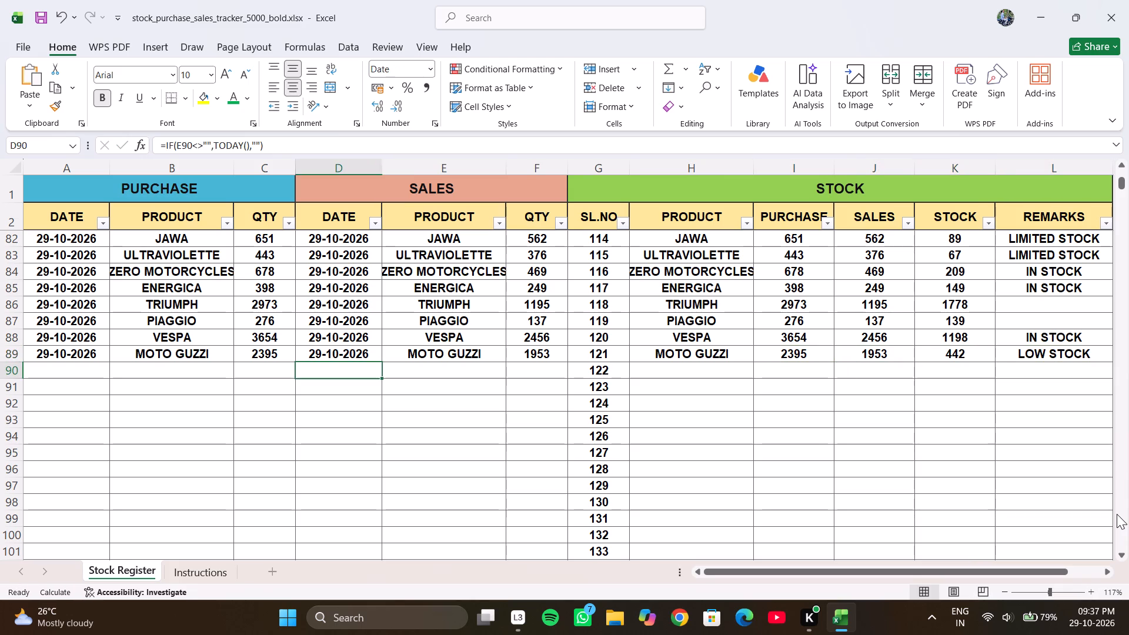
{"action": "key", "text": "Left"}
{"action": "key", "text": "Left"}
{"action": "key", "text": "Left"}
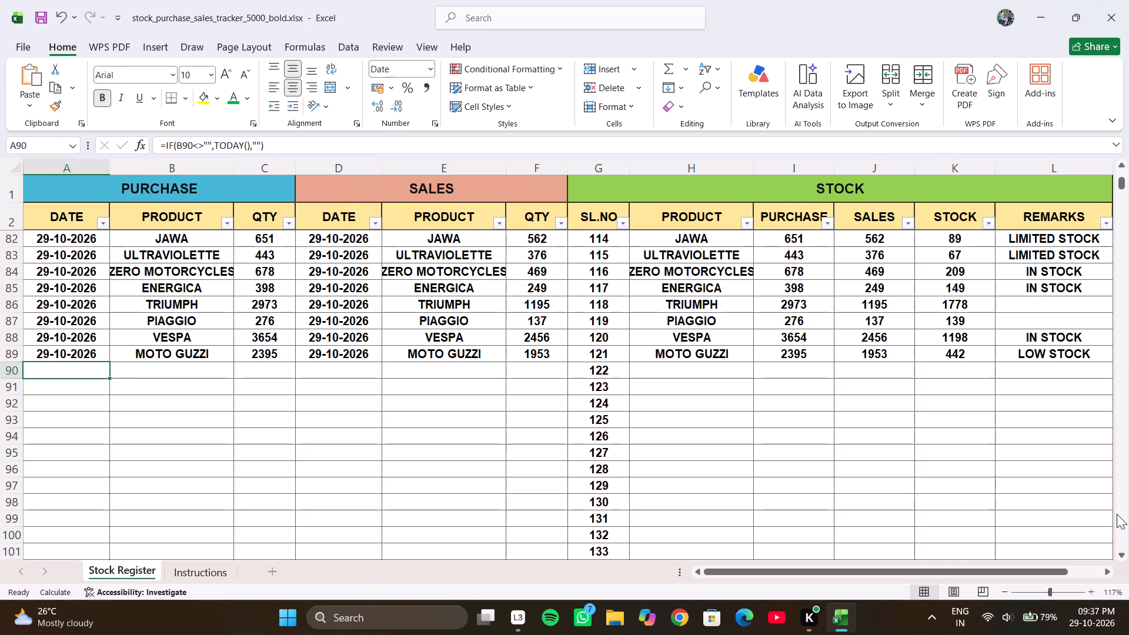
{"action": "type", "text": "29-"}
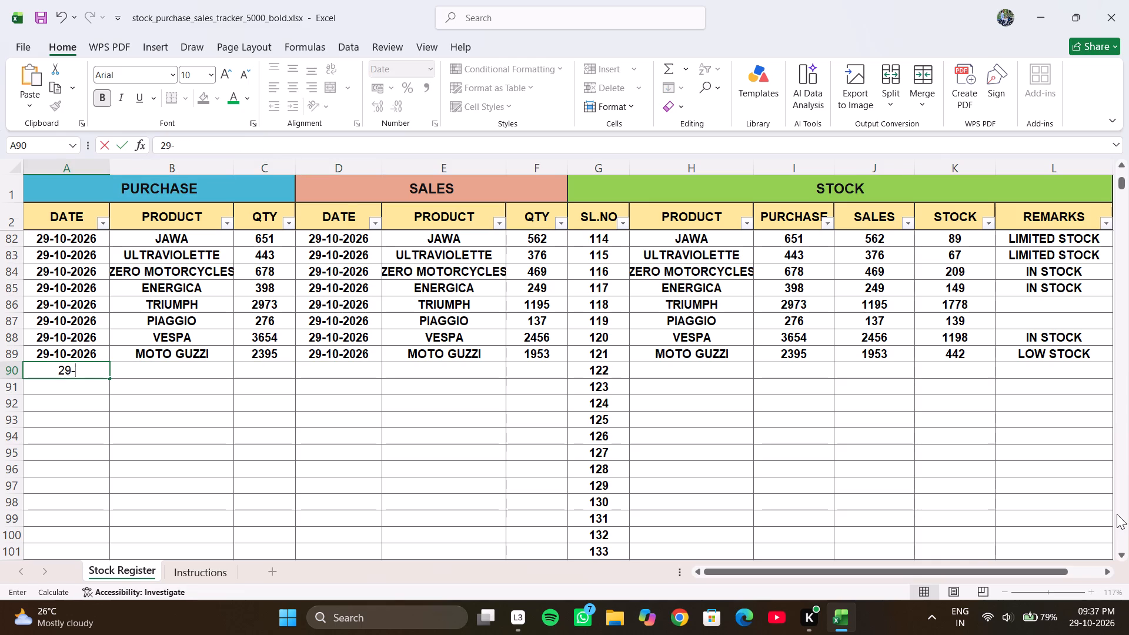
{"action": "type", "text": "10-"}
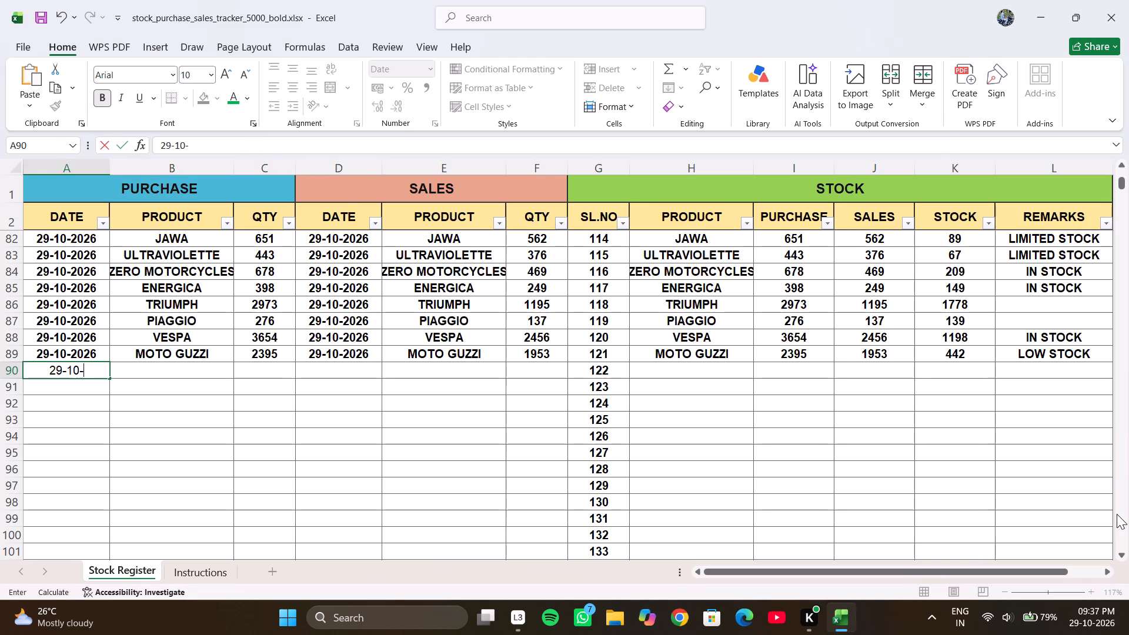
{"action": "type", "text": "2026"}
{"action": "key", "text": "Right"}
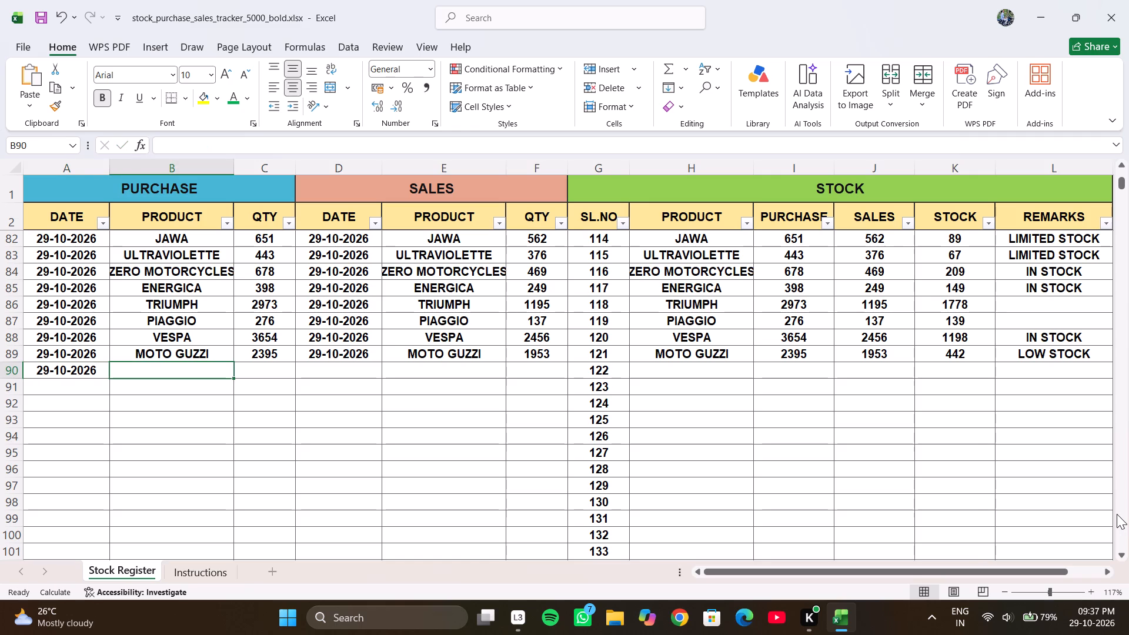
Enter the product HUSQVARNA and quantity 3792 in row 90 of the PURCHASE section.
{"action": "type", "text": "HUI"}
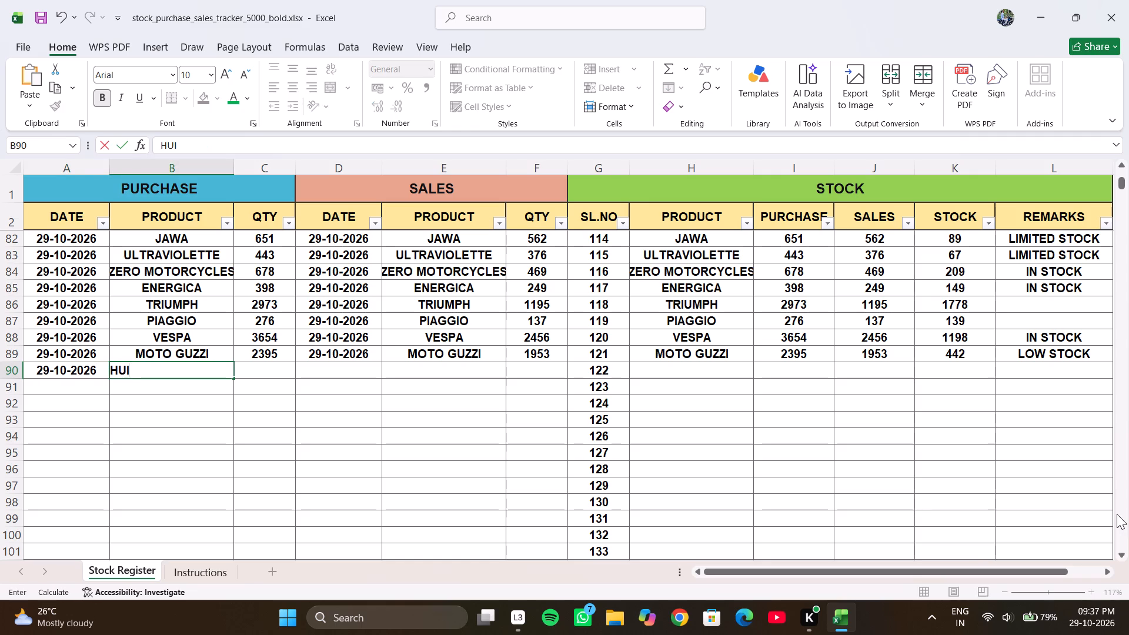
{"action": "key", "text": "BackSpace"}
{"action": "type", "text": "SQ"}
{"action": "key", "text": "v"}
{"action": "type", "text": "AR"}
{"action": "type", "text": "NA"}
{"action": "key", "text": "Right"}
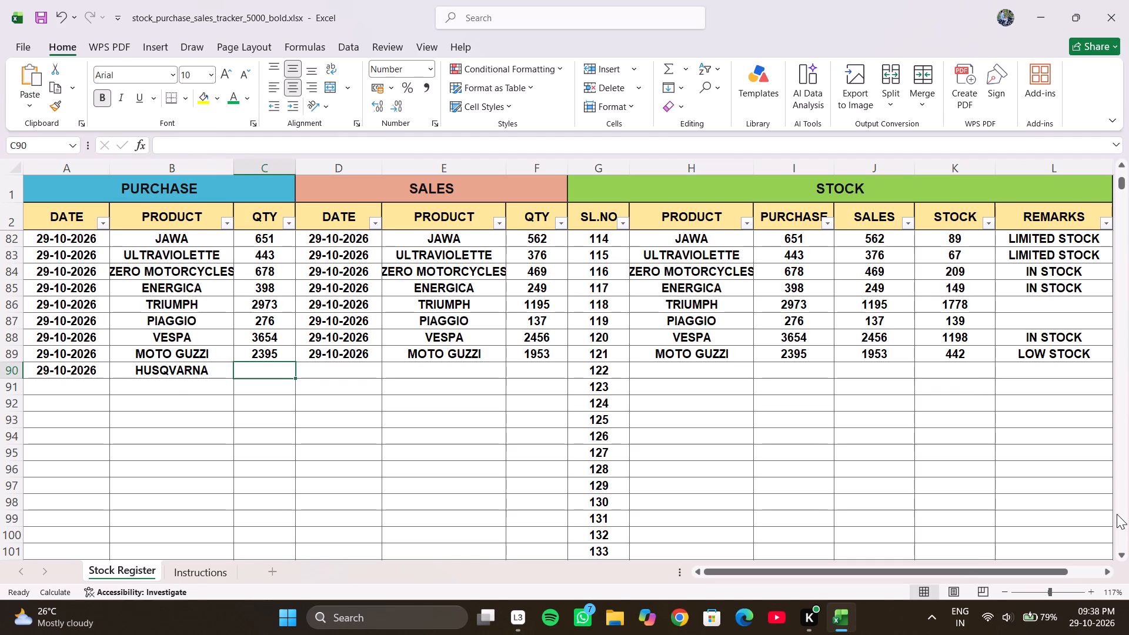
{"action": "key", "text": "3"}
{"action": "key", "text": "7"}
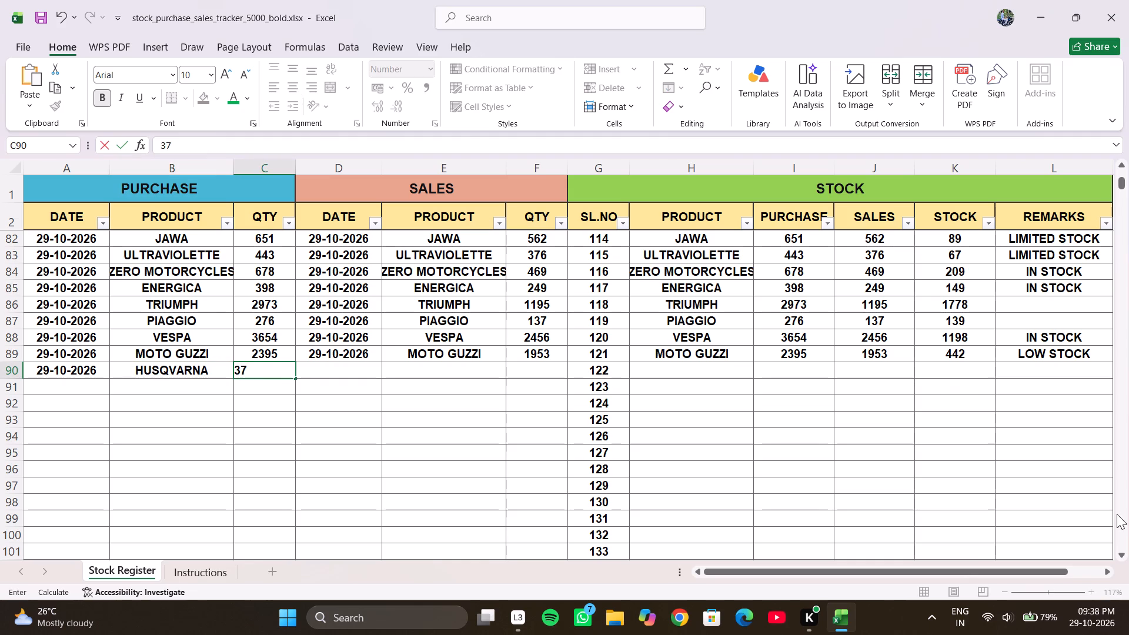
{"action": "key", "text": "9"}
{"action": "key", "text": "2"}
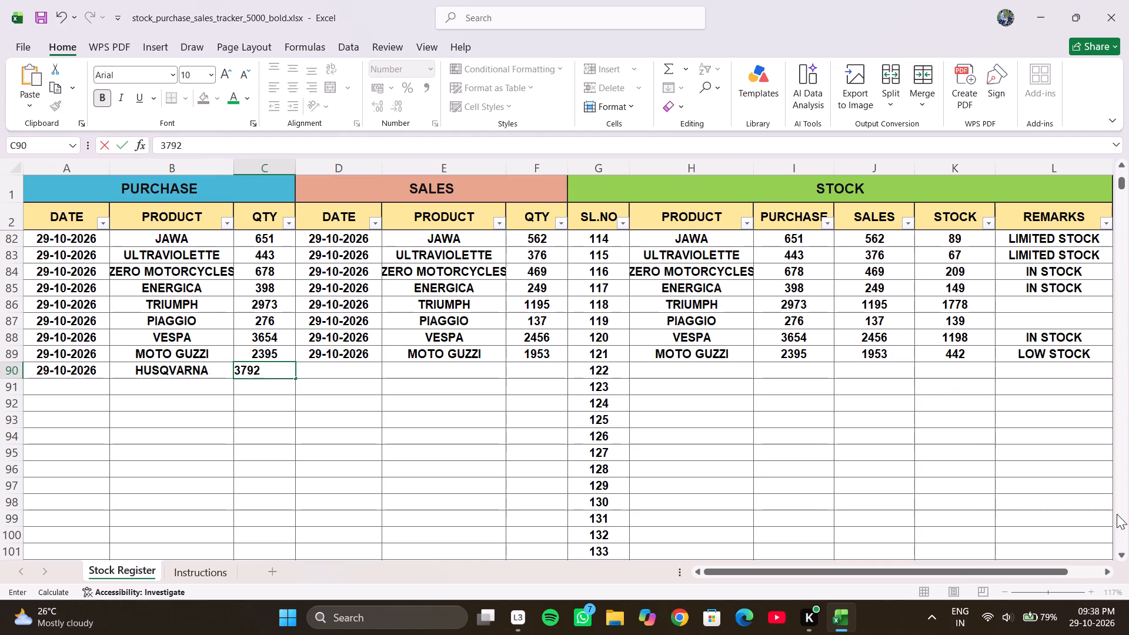
{"action": "key", "text": "Right"}
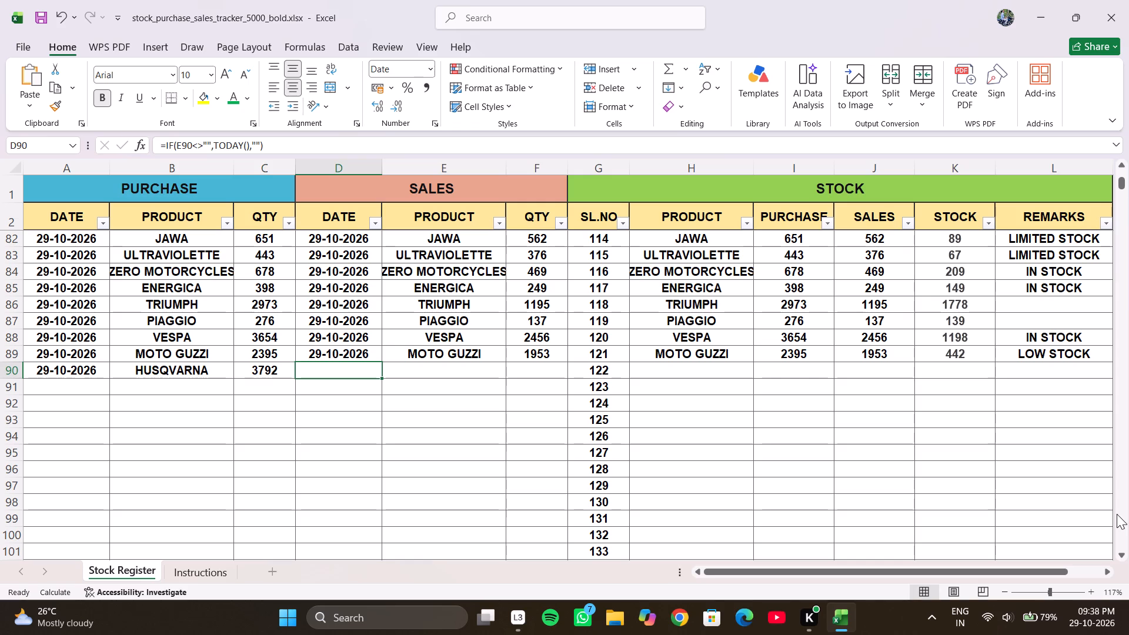
Enter the date 29-10-2026, product HUSQVARNA and quantity 3396 in row 90 of the SALES section.
{"action": "key", "text": "2"}
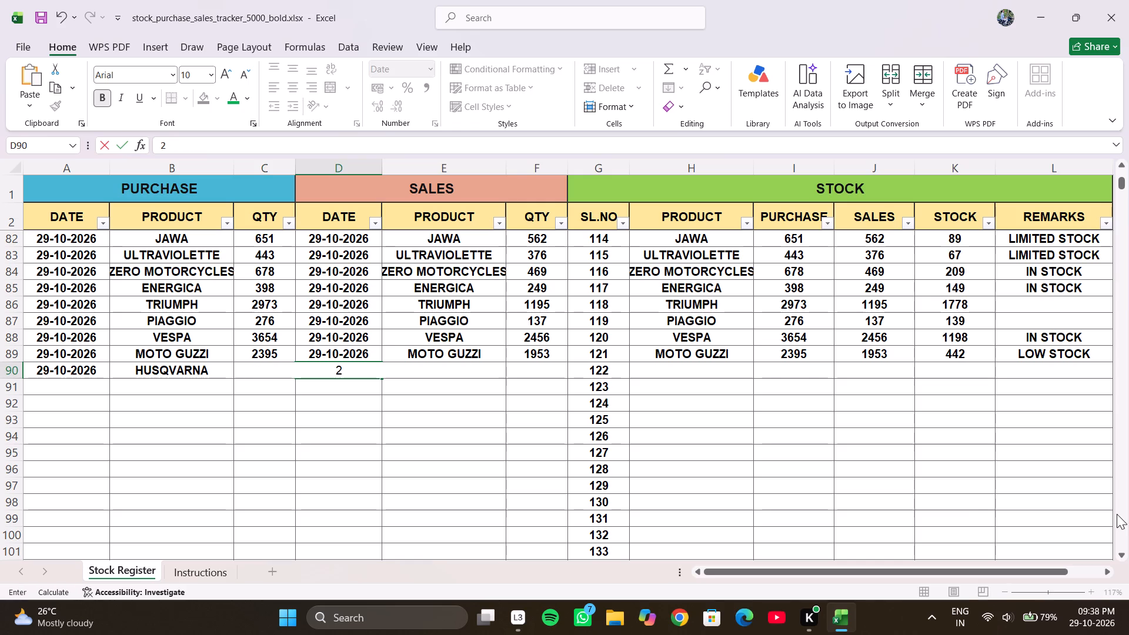
{"action": "type", "text": "9-"}
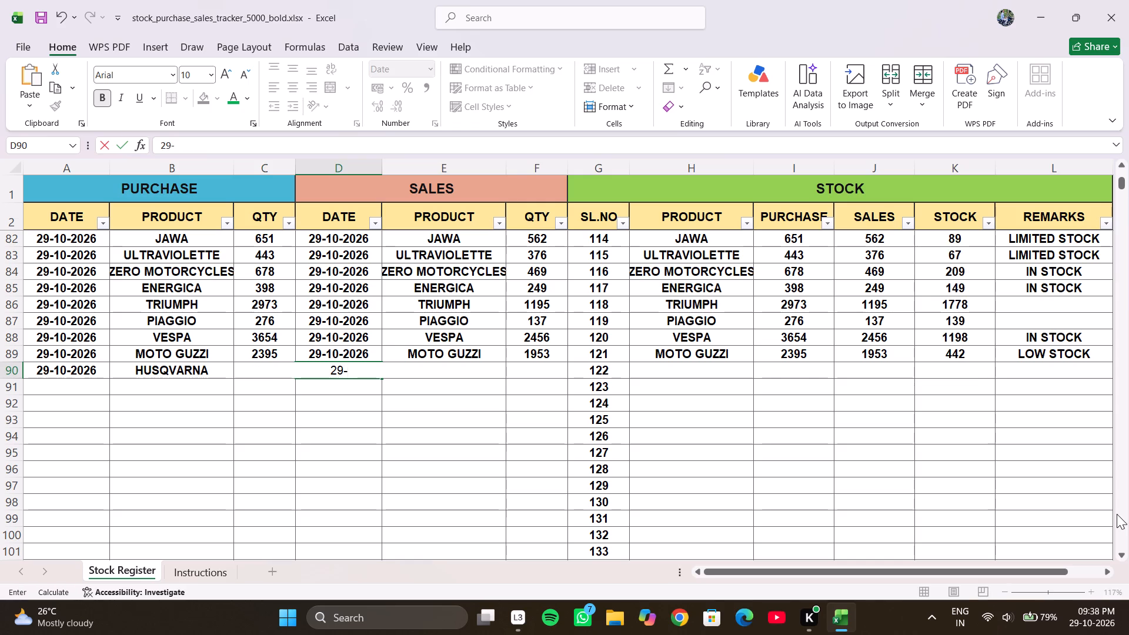
{"action": "type", "text": "10-"}
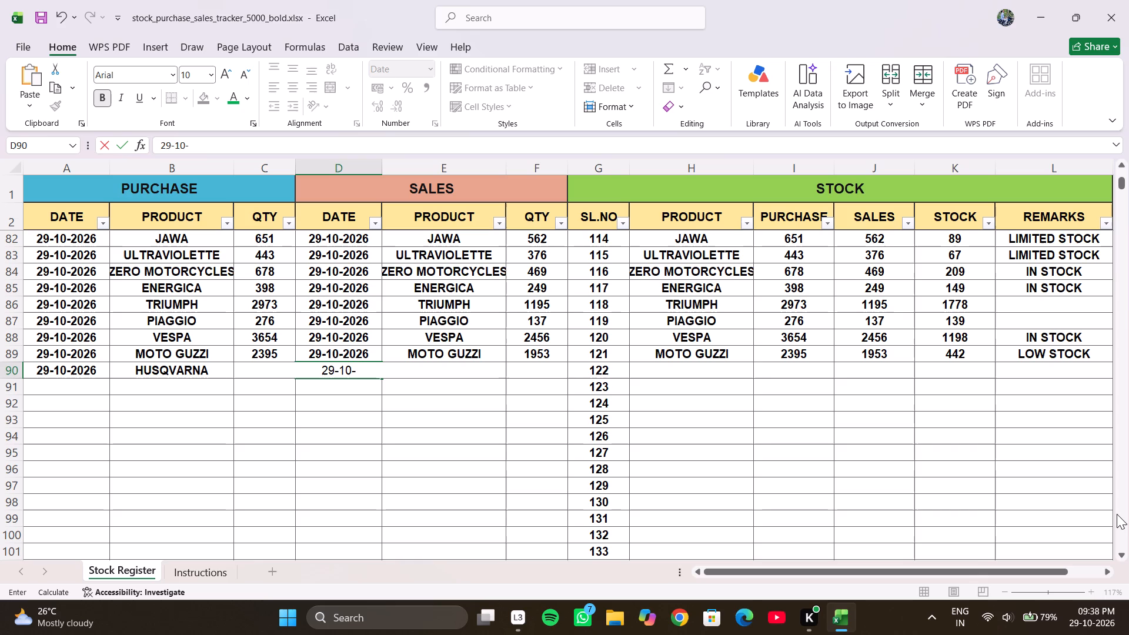
{"action": "type", "text": "2026"}
{"action": "key", "text": "Right"}
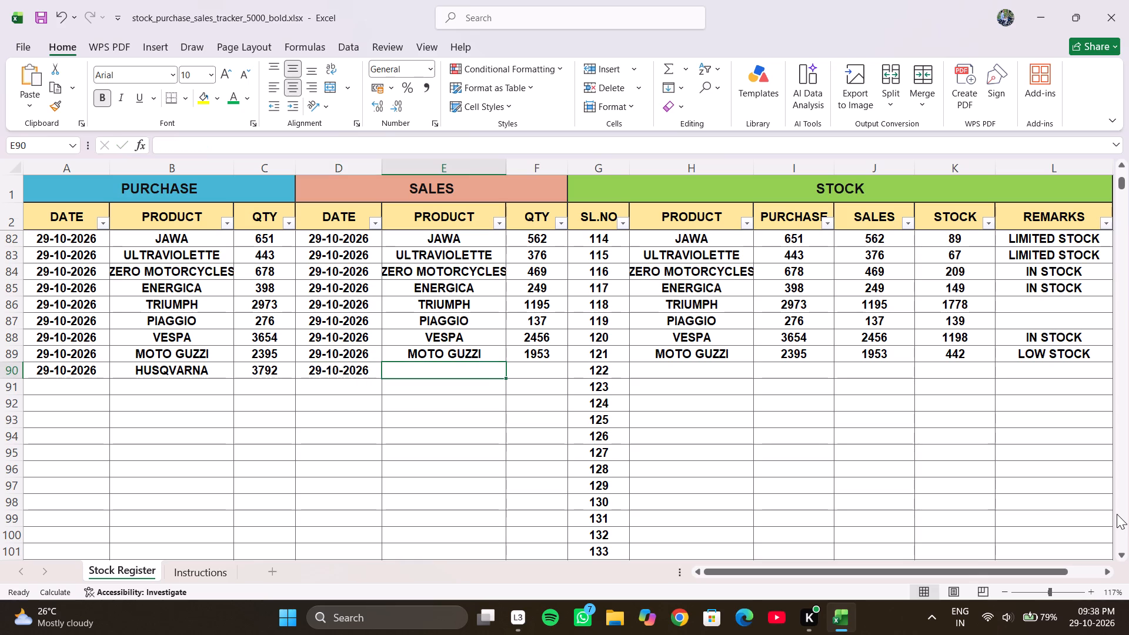
{"action": "type", "text": "HU"}
{"action": "key", "text": "s"}
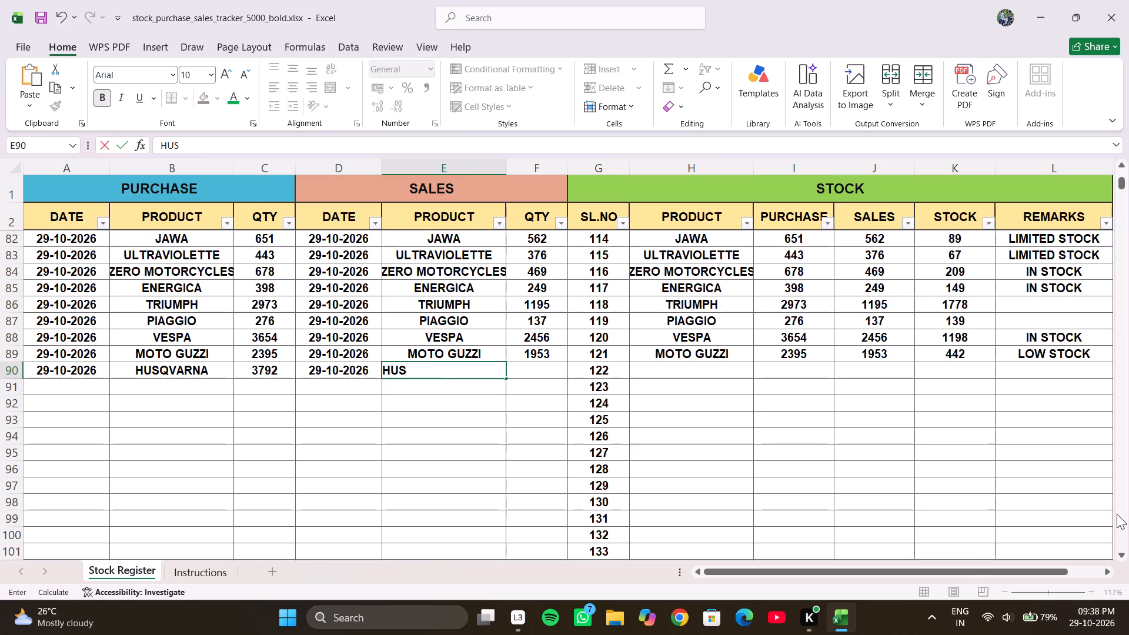
{"action": "key", "text": "q"}
{"action": "type", "text": "VARNA"}
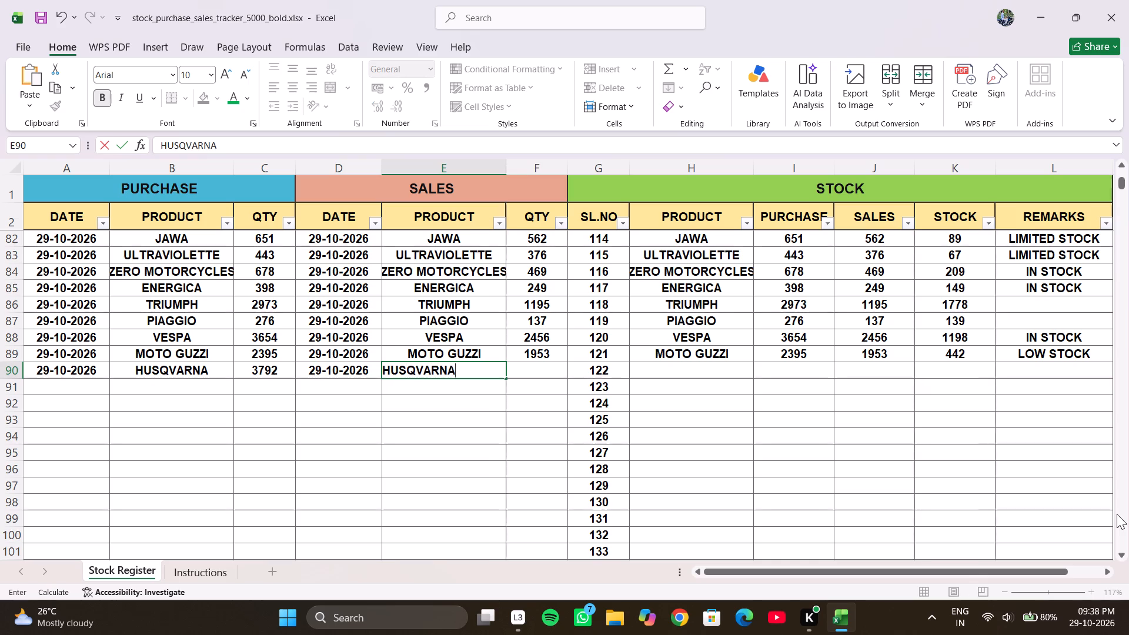
{"action": "key", "text": "Right"}
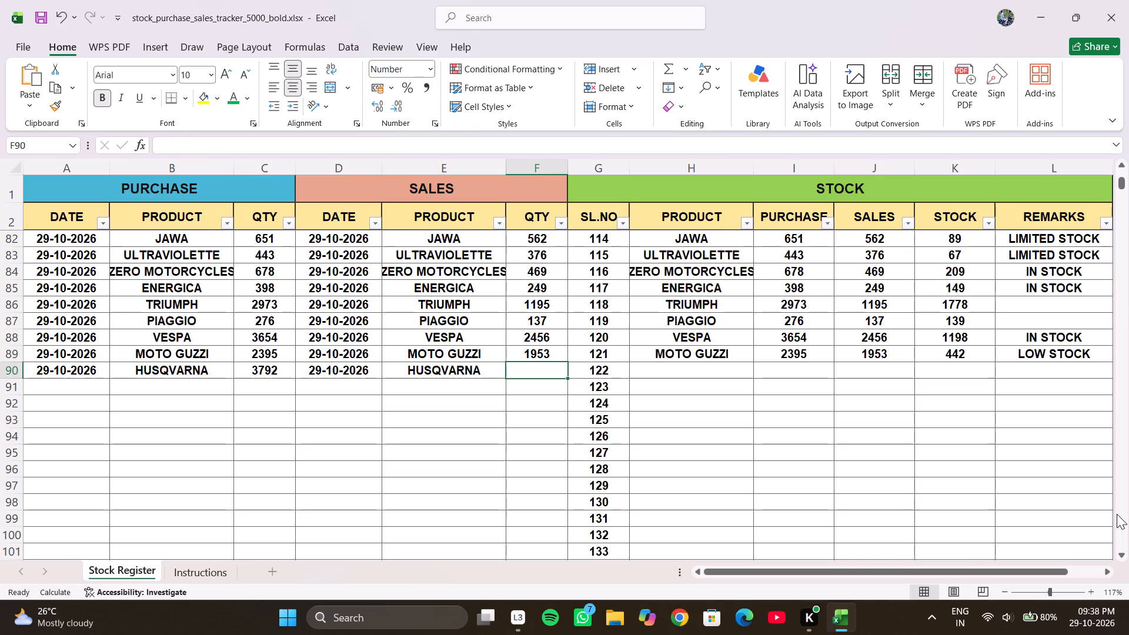
{"action": "key", "text": "3"}
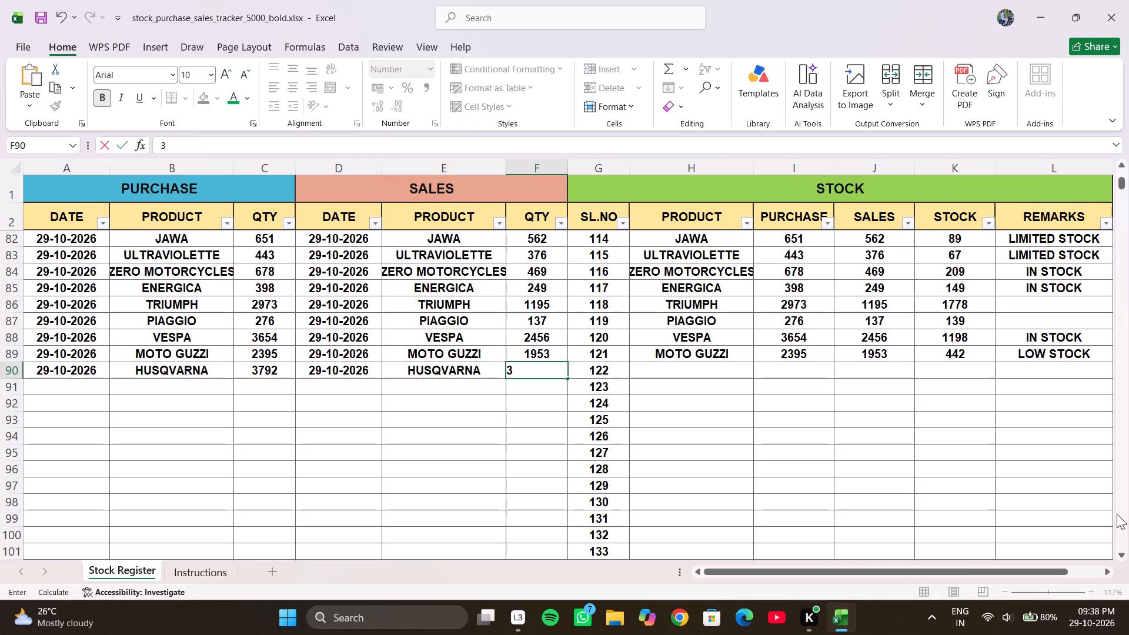
{"action": "key", "text": "3"}
{"action": "type", "text": "96"}
{"action": "key", "text": "Right"}
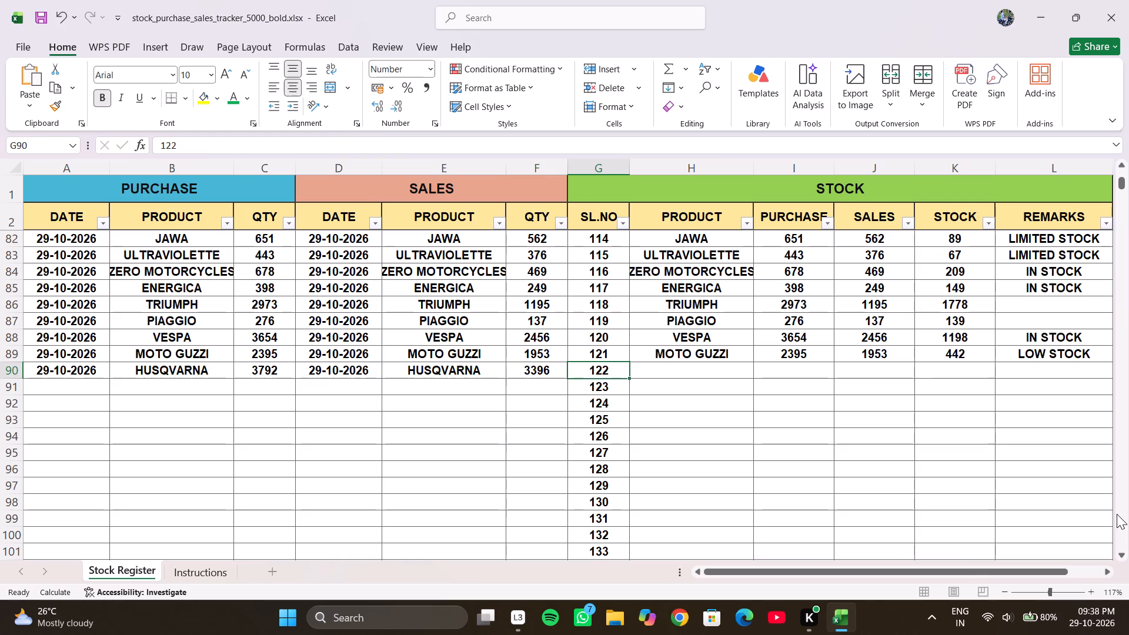
Enter the product HUSQVARNA and the remark LIMITED STOCK in row 90 of the STOCK section.
{"action": "key", "text": "Right"}
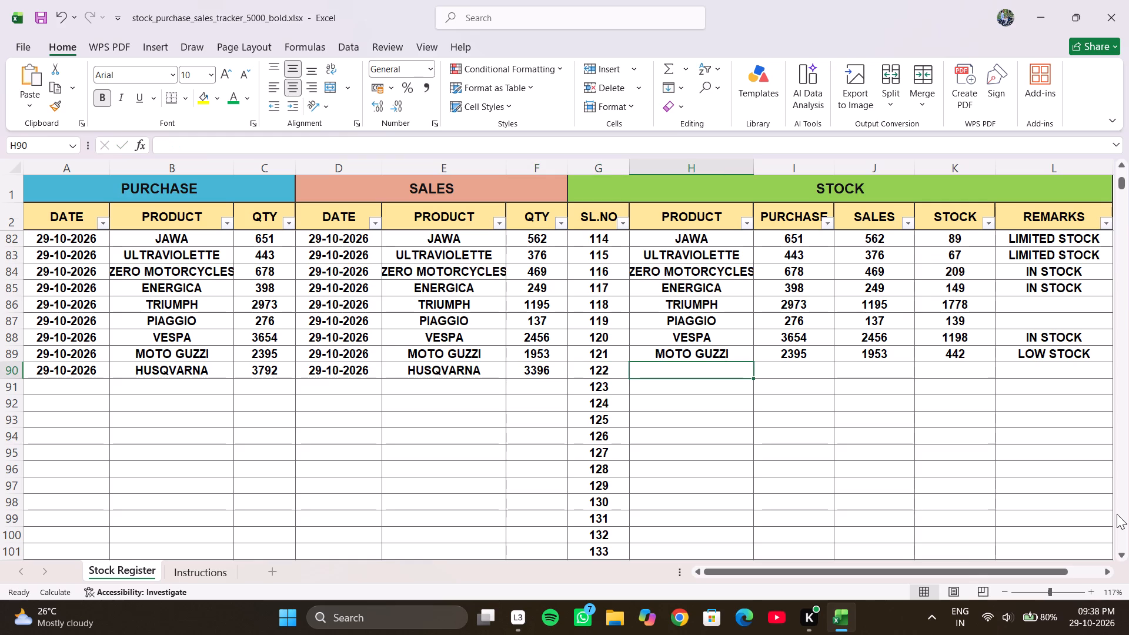
{"action": "type", "text": "HUSQVARNA"}
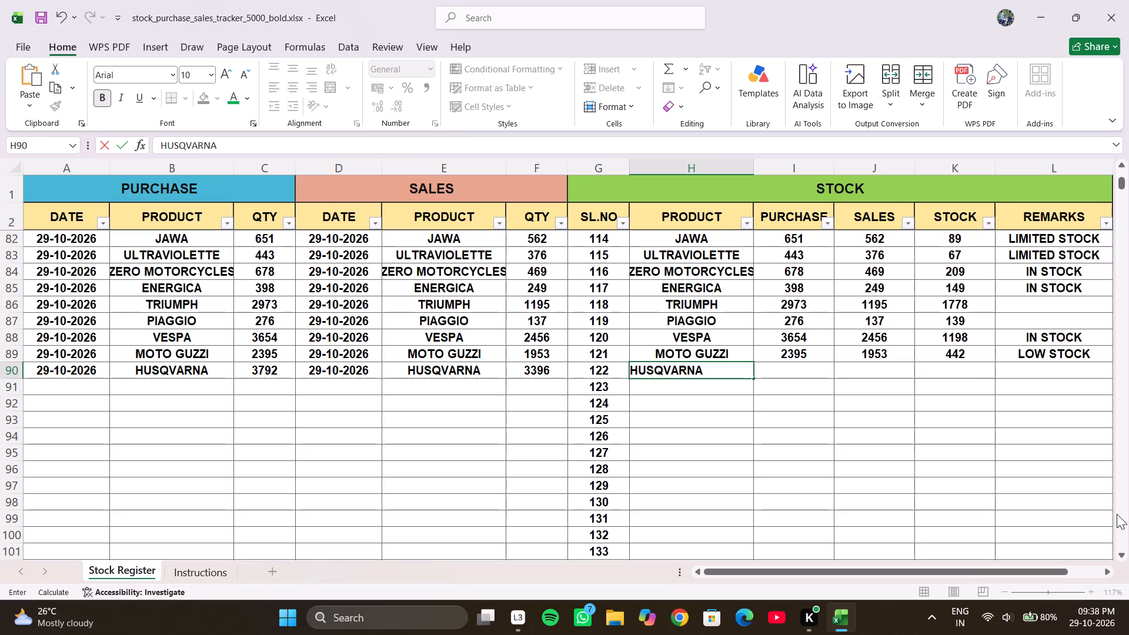
{"action": "key", "text": "Right"}
{"action": "key", "text": "Right"}
{"action": "key", "text": "Right"}
{"action": "key", "text": "Right"}
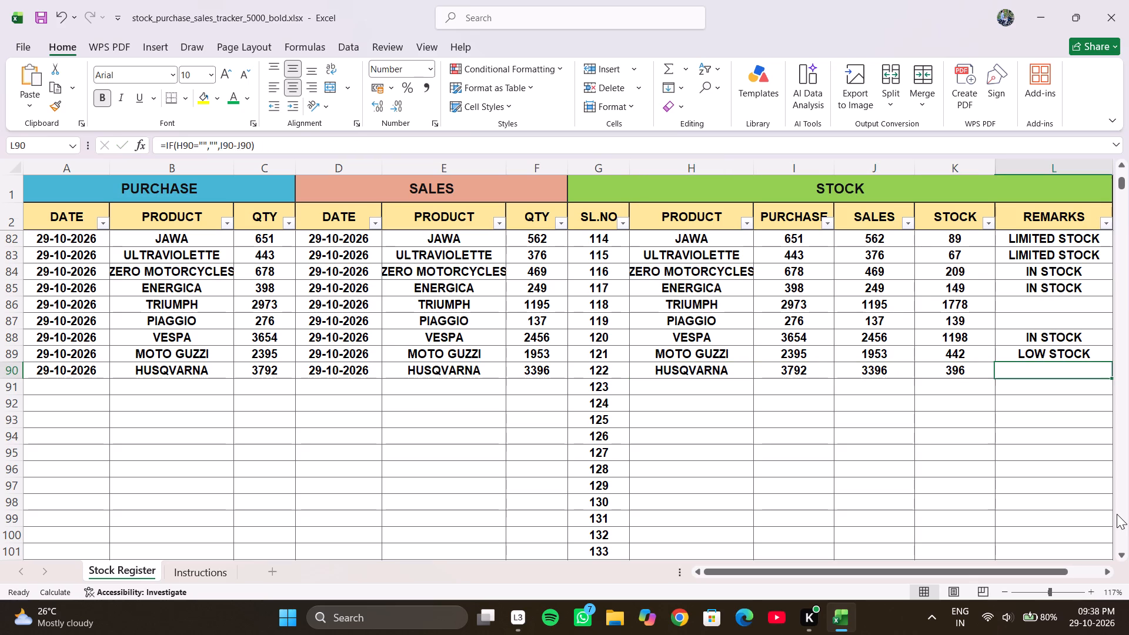
{"action": "type", "text": "LIMITED"}
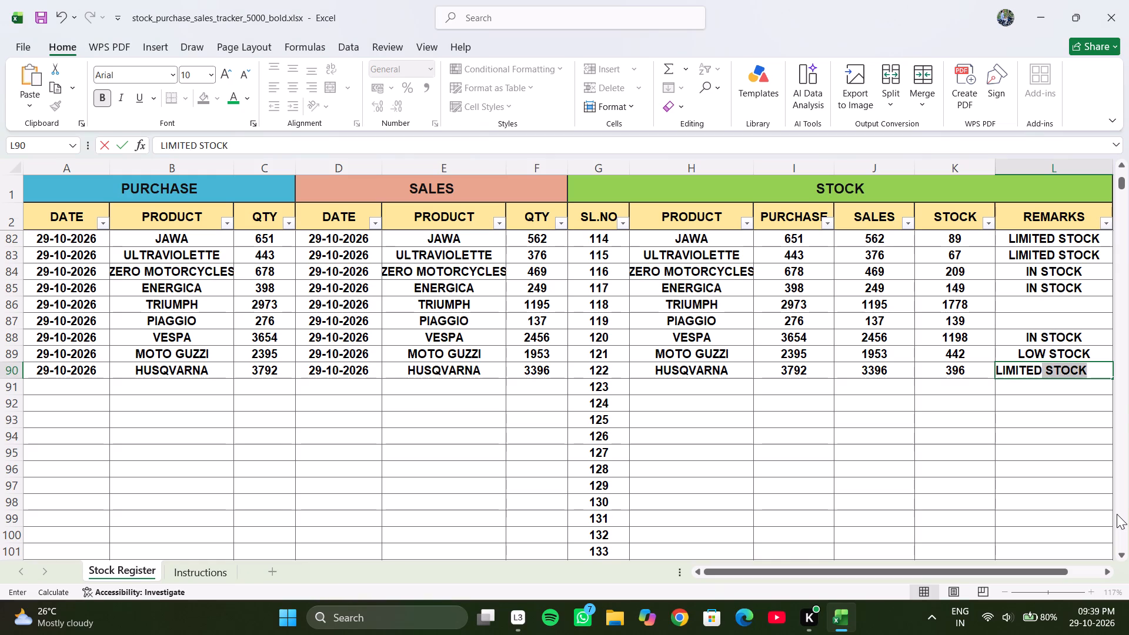
{"action": "key", "text": "Down"}
Enter the date 29-10-2026, product BENELLI and quantity 5771 in row 91 of the PURCHASE section.
{"action": "key", "text": "Left"}
{"action": "key", "text": "Left"}
{"action": "key", "text": "Left"}
{"action": "key", "text": "Left"}
{"action": "key", "text": "Left"}
{"action": "key", "text": "Left"}
{"action": "key", "text": "Left"}
{"action": "key", "text": "Left"}
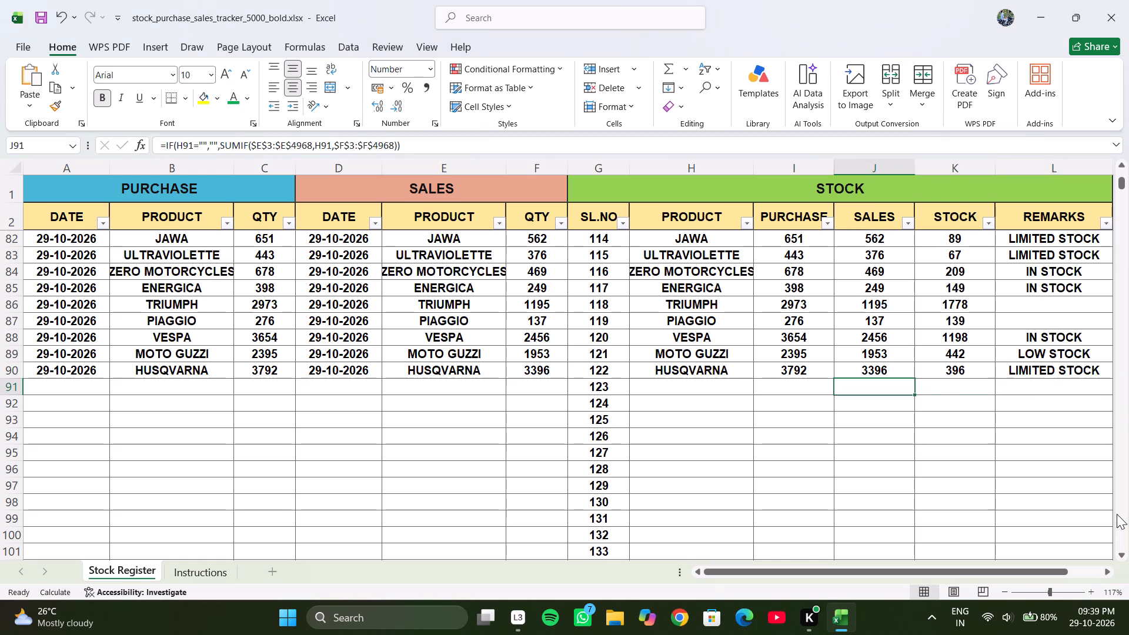
{"action": "key", "text": "Left"}
{"action": "key", "text": "Left"}
{"action": "key", "text": "Left"}
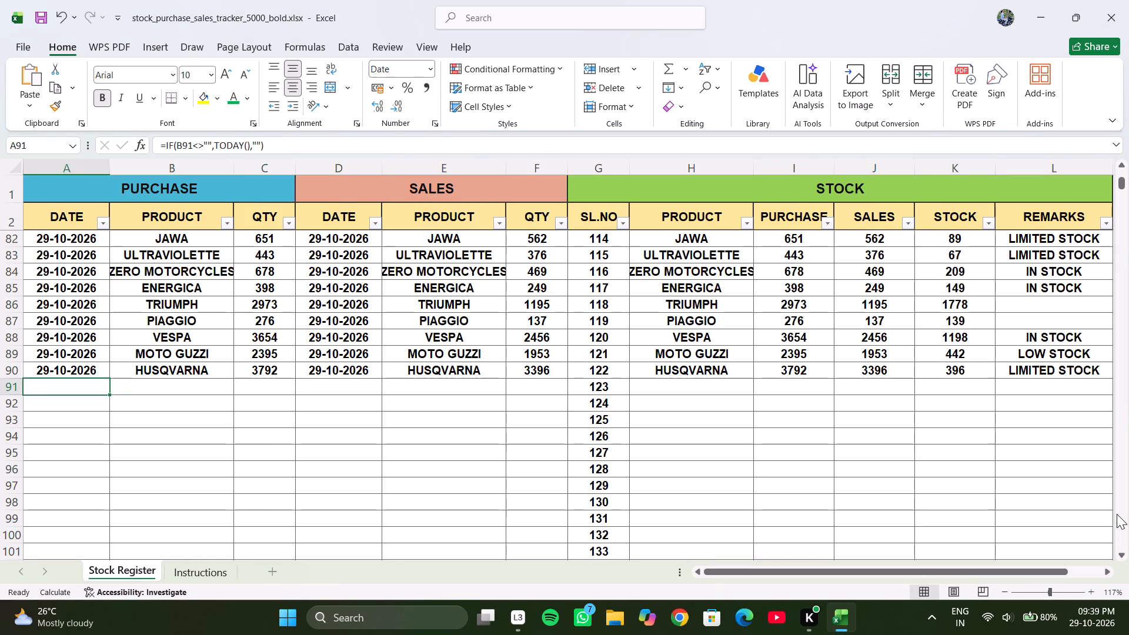
{"action": "type", "text": "29"}
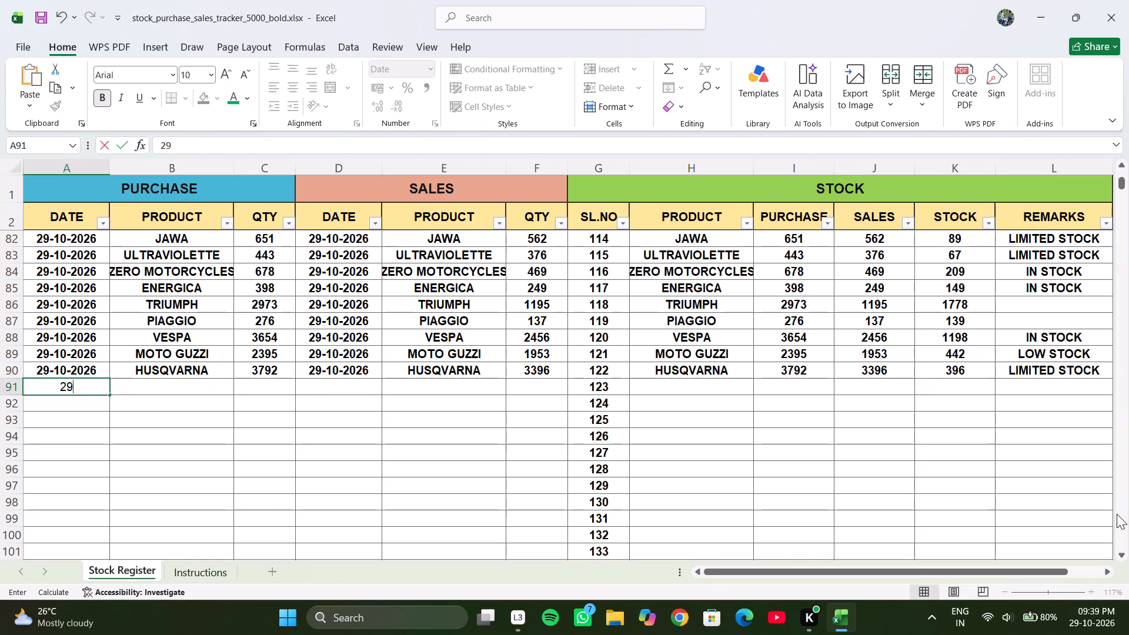
{"action": "key", "text": "minus"}
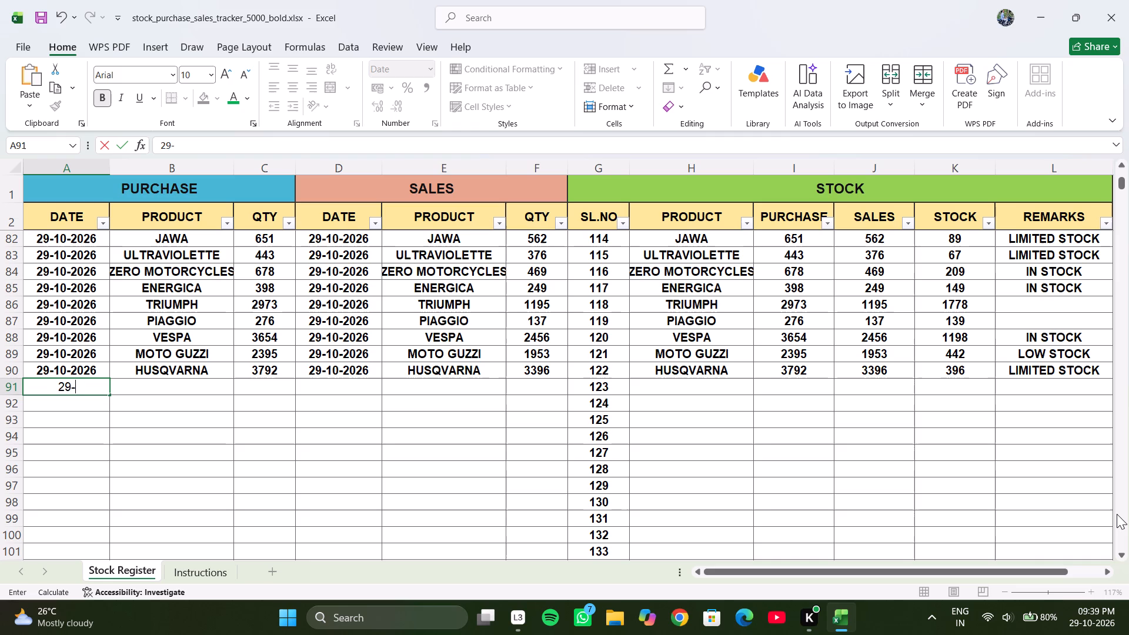
{"action": "key", "text": "1"}
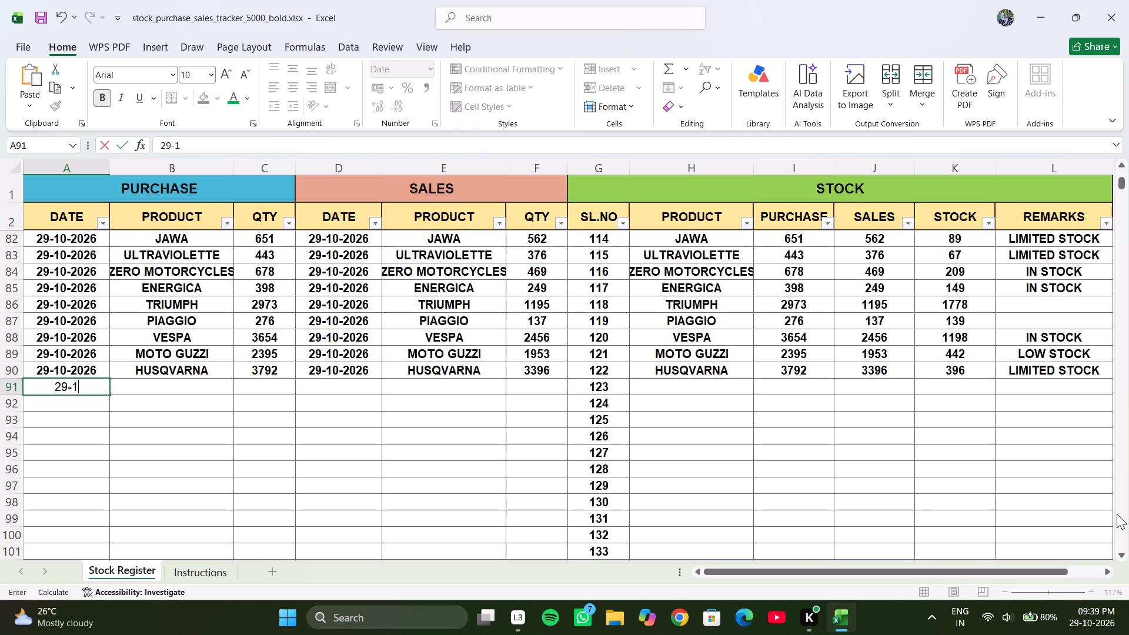
{"action": "type", "text": "0-"}
{"action": "type", "text": "2026"}
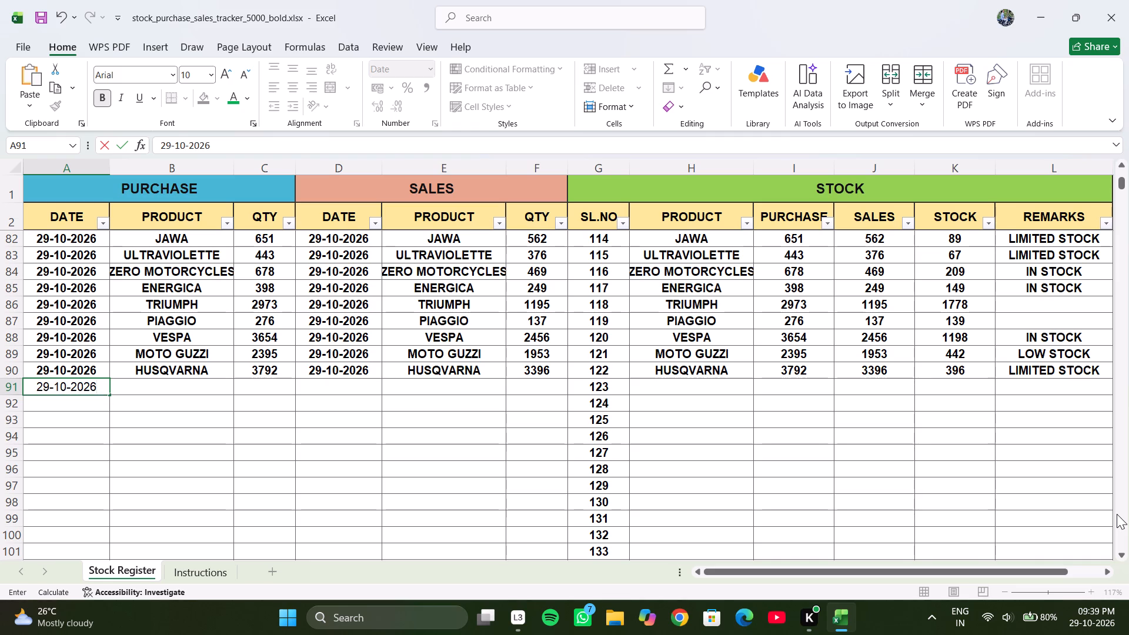
{"action": "key", "text": "Right"}
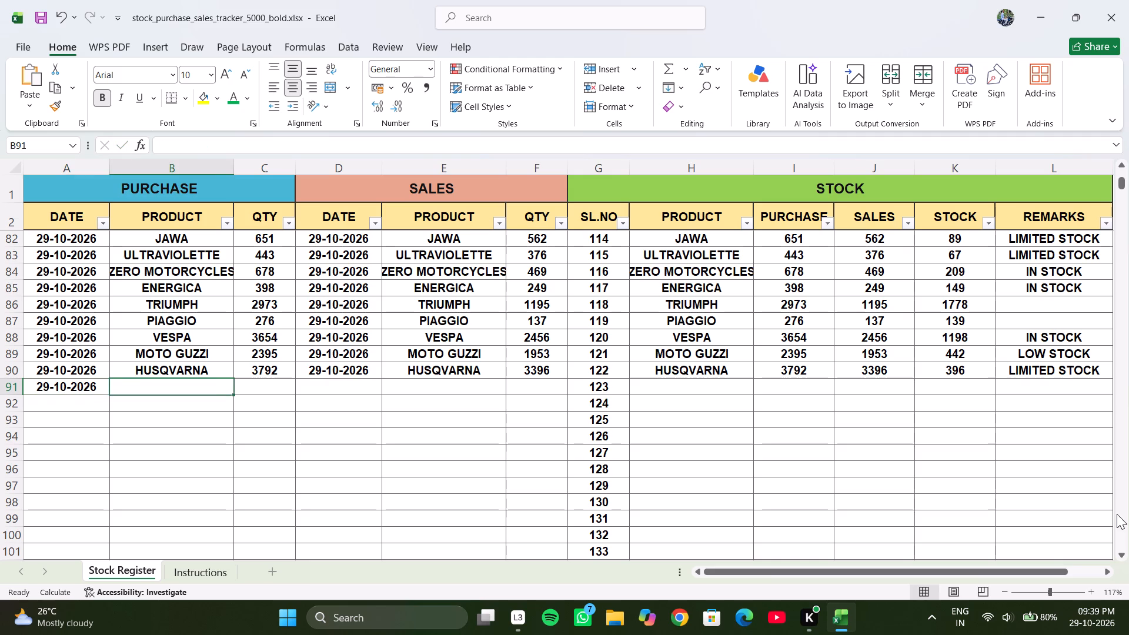
{"action": "key", "text": "b"}
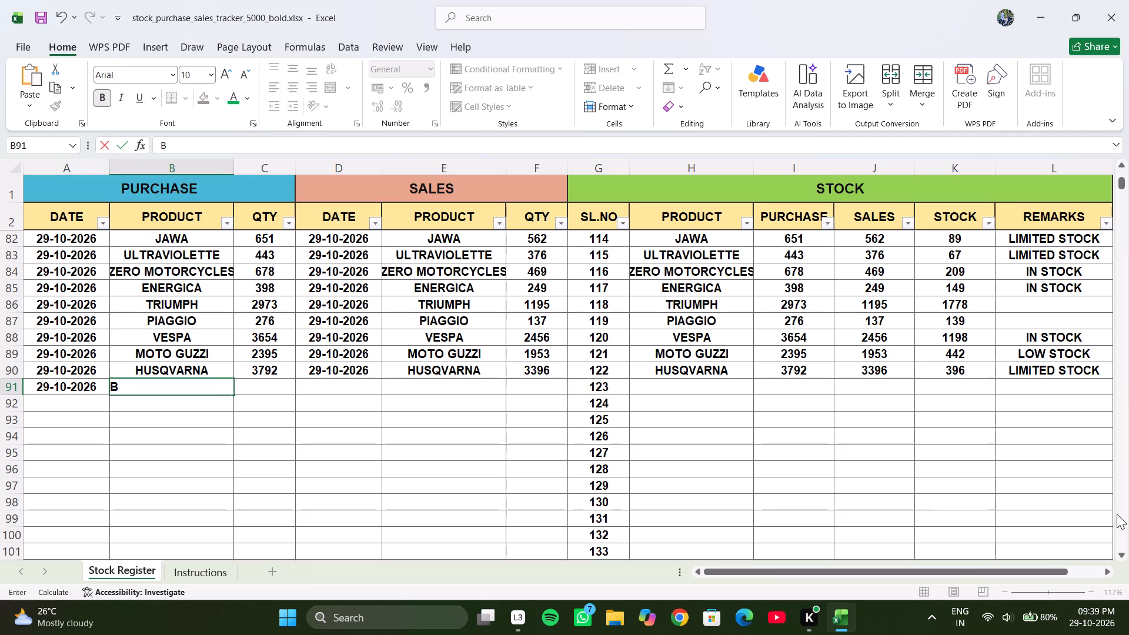
{"action": "type", "text": "ENELLI"}
{"action": "key", "text": "Right"}
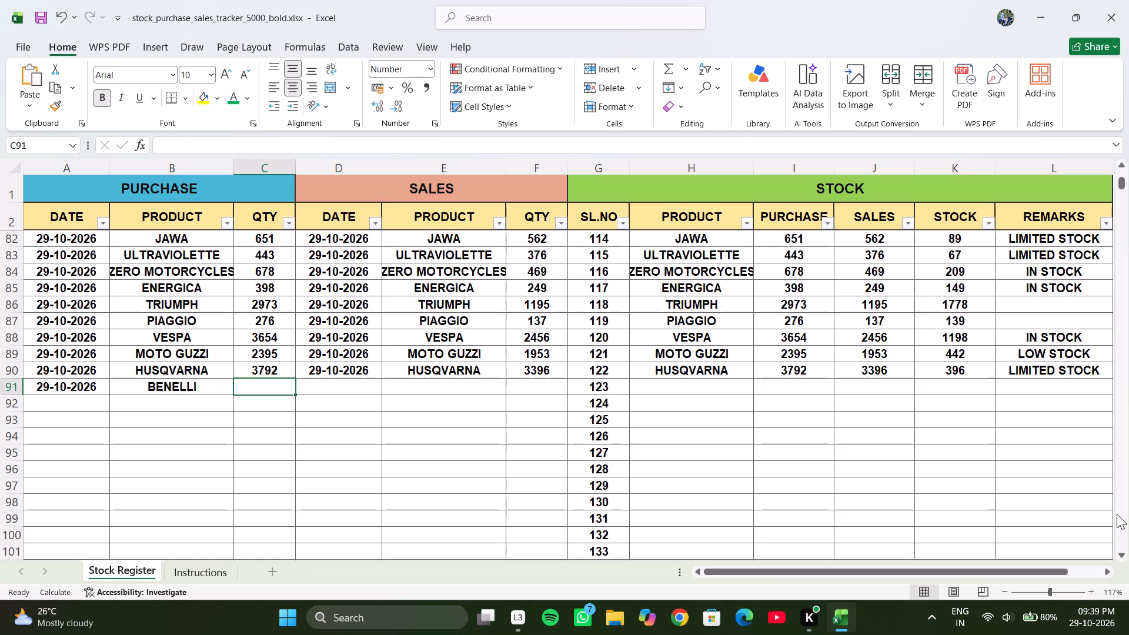
{"action": "key", "text": "5"}
{"action": "type", "text": "77"}
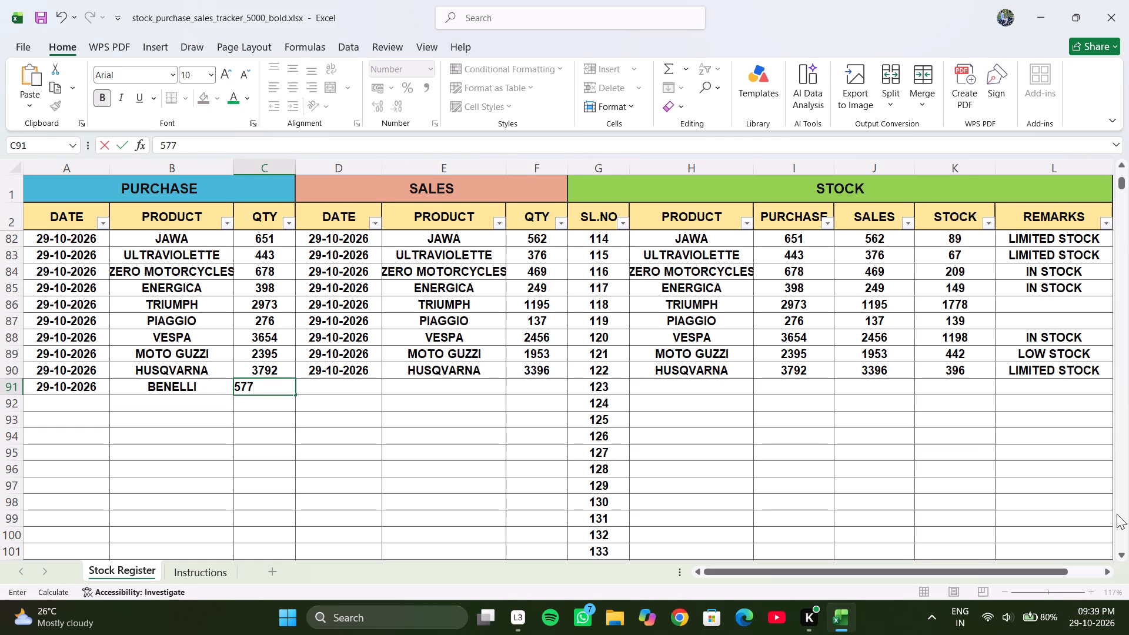
{"action": "key", "text": "1"}
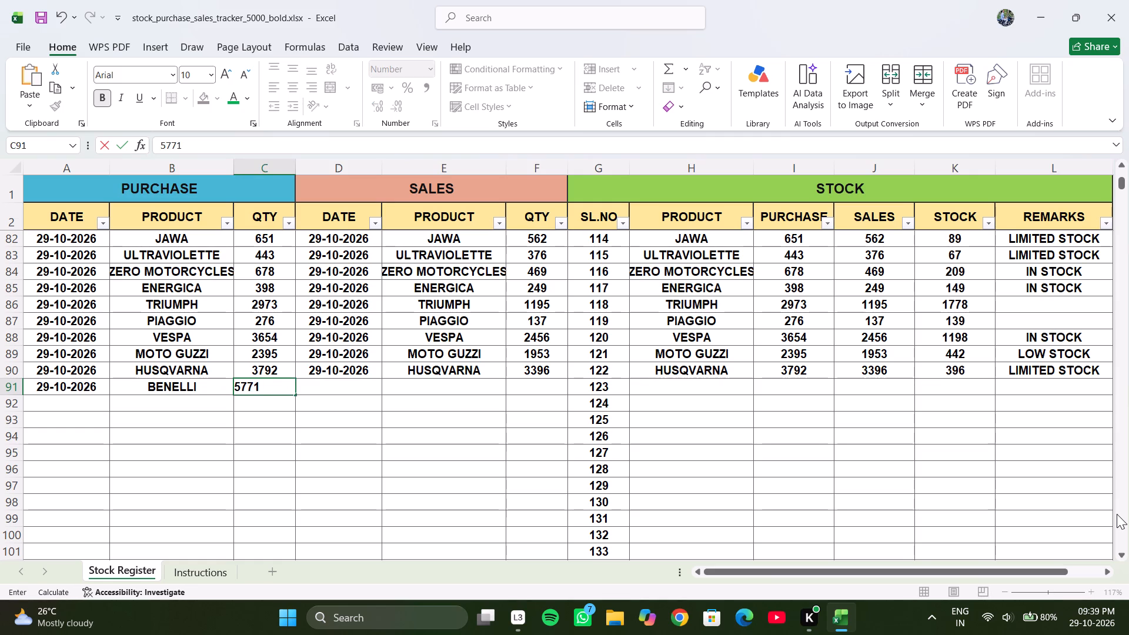
{"action": "key", "text": "Right"}
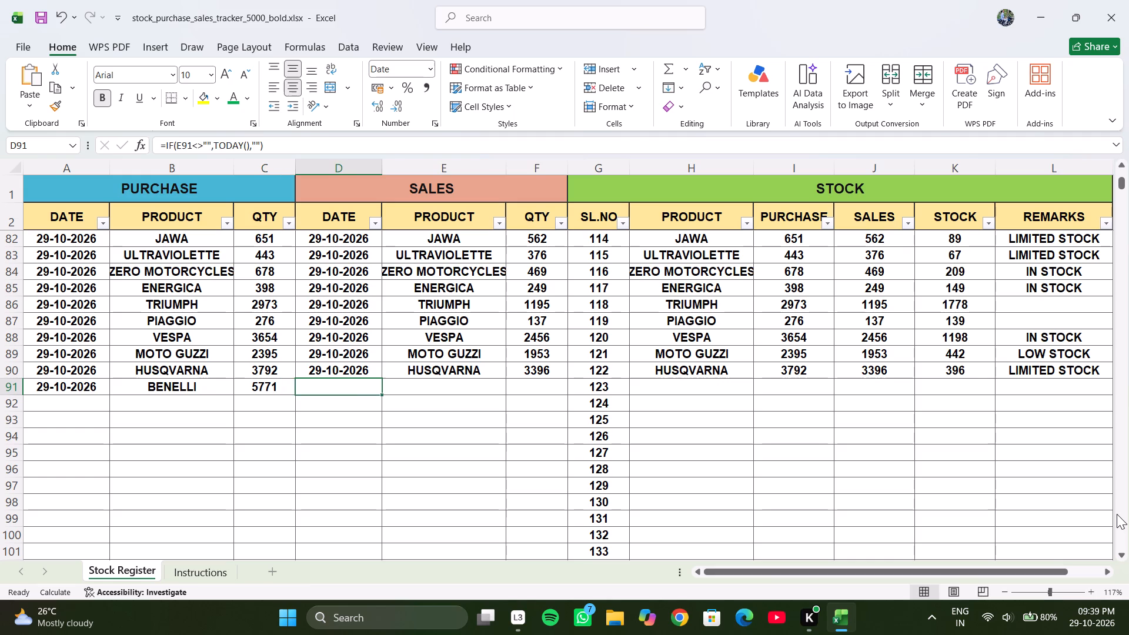
Enter the date 29-10-2026, product BENELLI and quantity 2236 in row 91 of the SALES section.
{"action": "type", "text": "29-"}
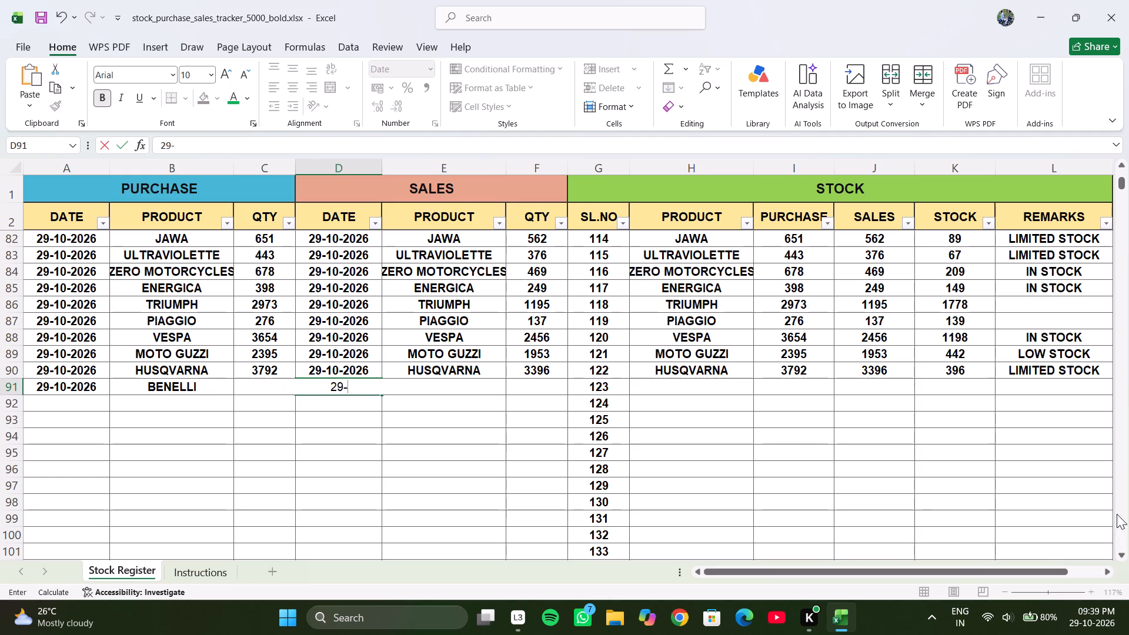
{"action": "type", "text": "10-2026"}
{"action": "key", "text": "Right"}
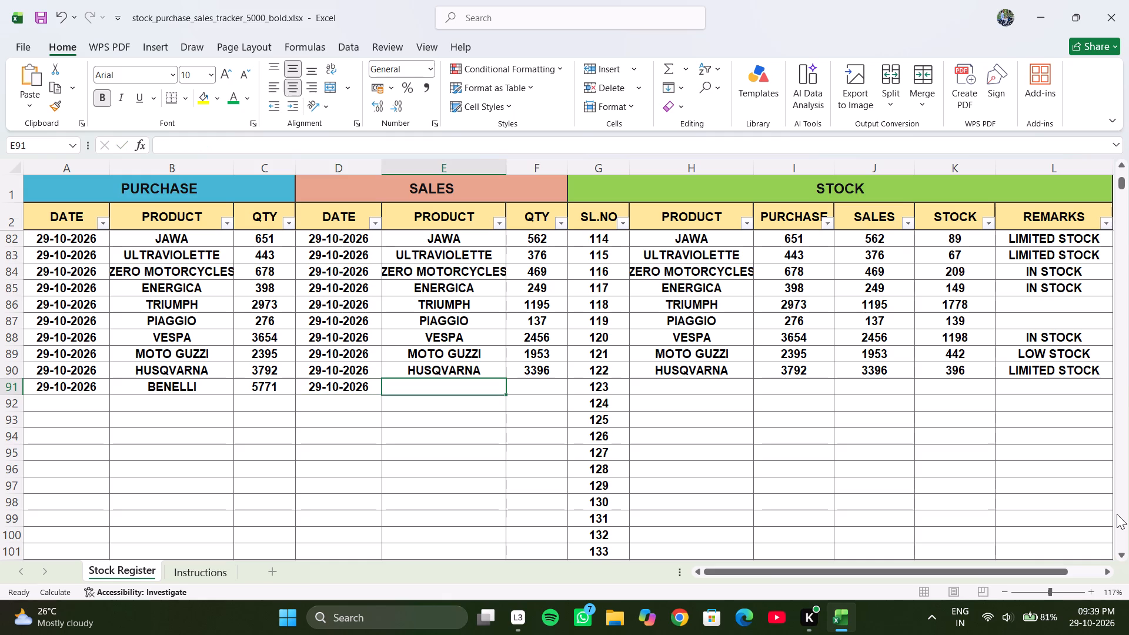
{"action": "type", "text": "BENELLI"}
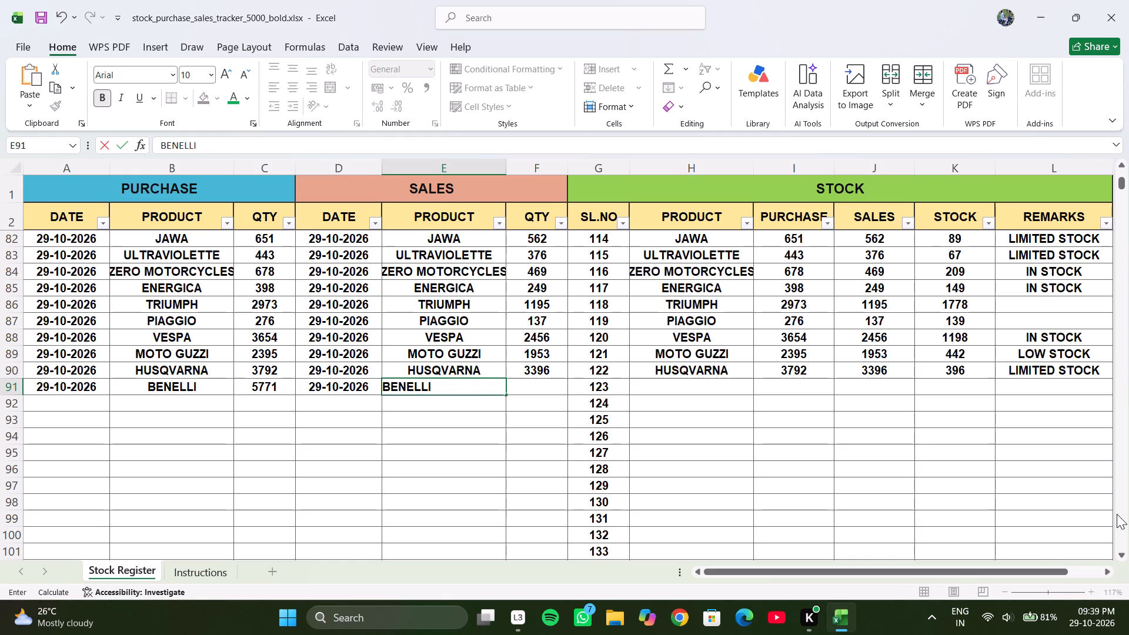
{"action": "key", "text": "Right"}
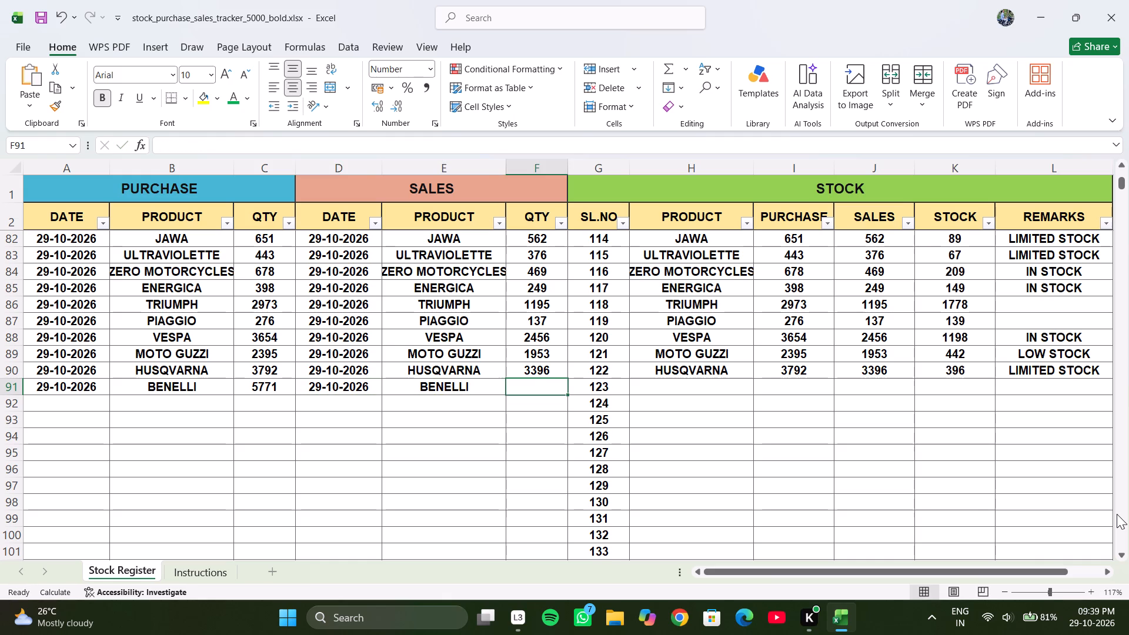
{"action": "type", "text": "22"}
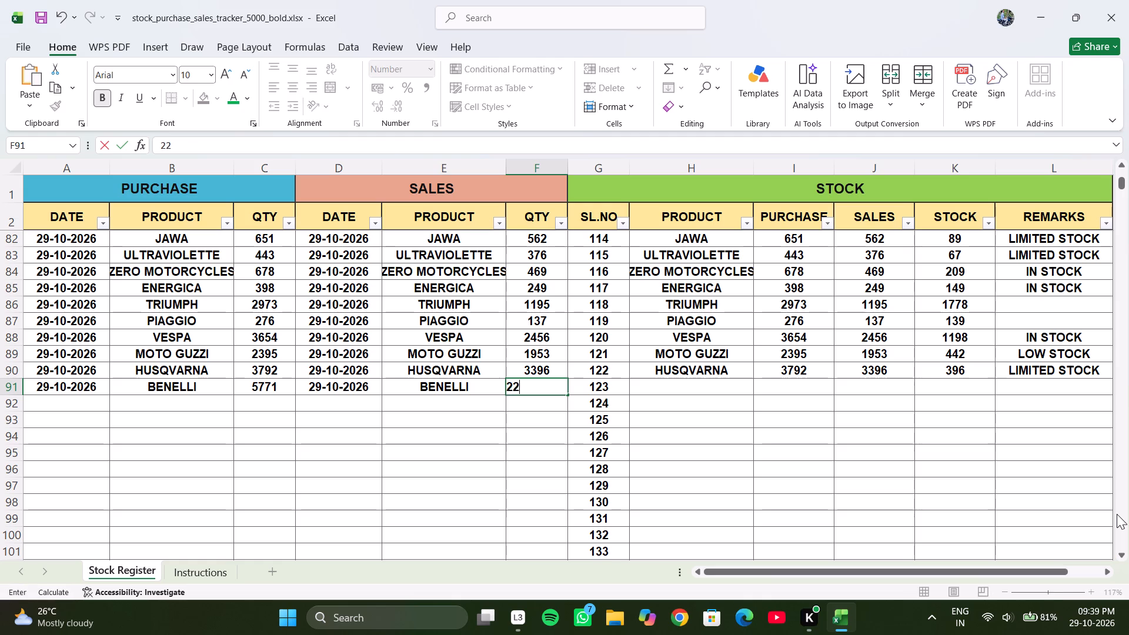
{"action": "key", "text": "3"}
{"action": "key", "text": "6"}
{"action": "key", "text": "Right"}
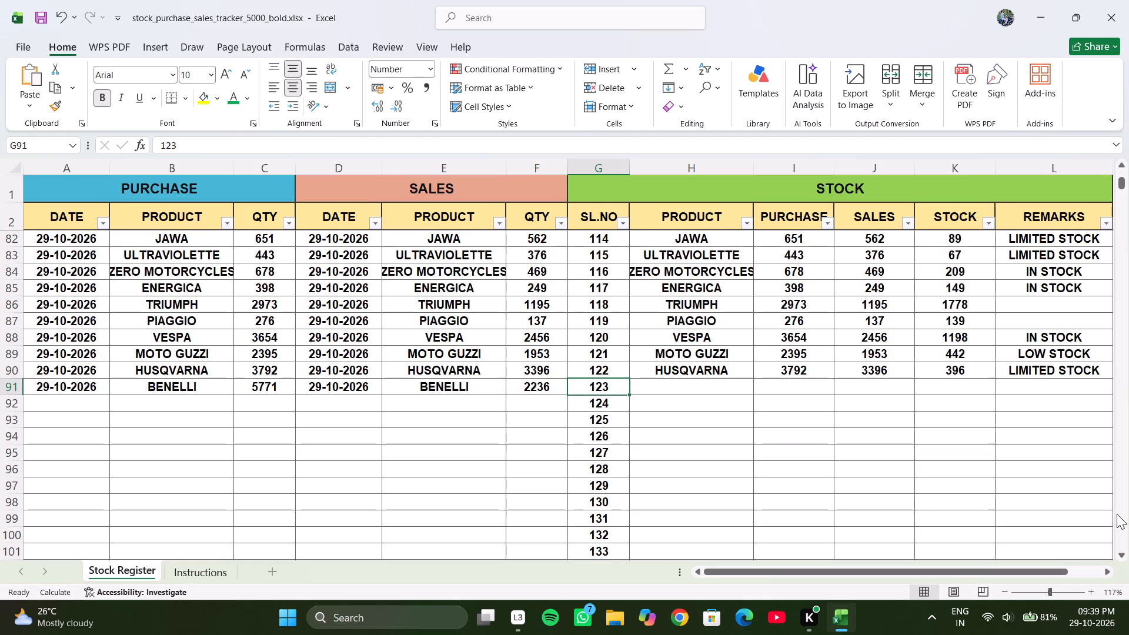
Enter the product BENELLI and the remark IN STOCK in row 91 of the STOCK section.
{"action": "key", "text": "Right"}
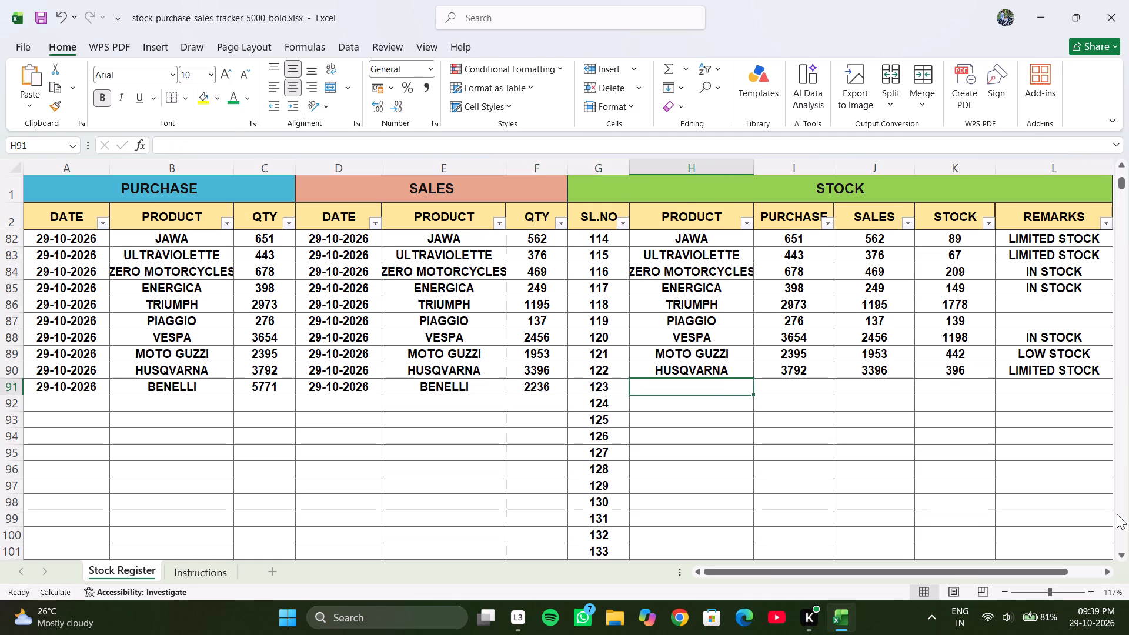
{"action": "type", "text": "BENELLI"}
{"action": "key", "text": "Right"}
{"action": "key", "text": "Right"}
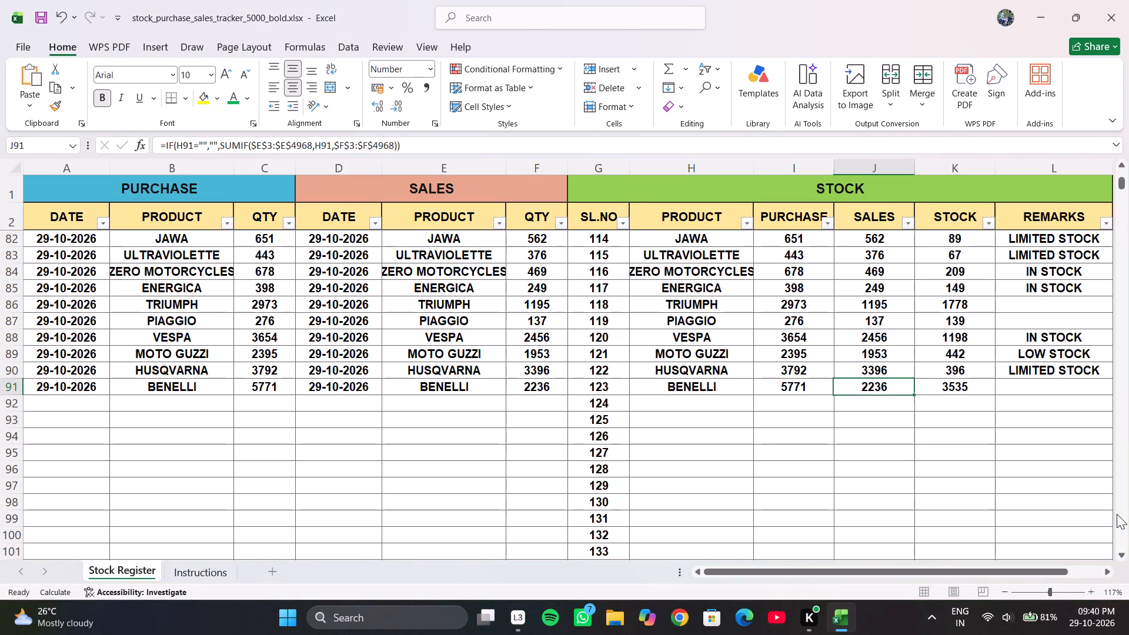
{"action": "key", "text": "Right"}
{"action": "key", "text": "Right"}
{"action": "type", "text": "IN STOCK"}
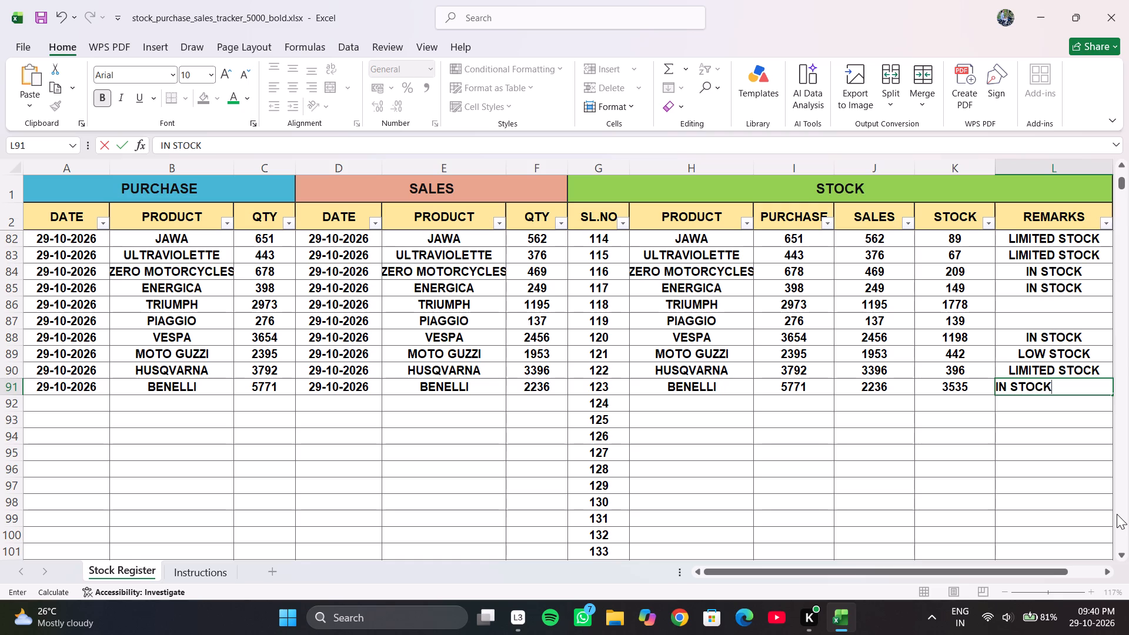
Enter the date 29-10-2026, product INDIAN MOTORCYCLE and quantity 442 in row 92 of the PURCHASE section.
{"action": "key", "text": "Down"}
{"action": "key", "text": "Left"}
{"action": "key", "text": "Left"}
{"action": "key", "text": "Left"}
{"action": "key", "text": "Left"}
{"action": "key", "text": "Left"}
{"action": "key", "text": "Left"}
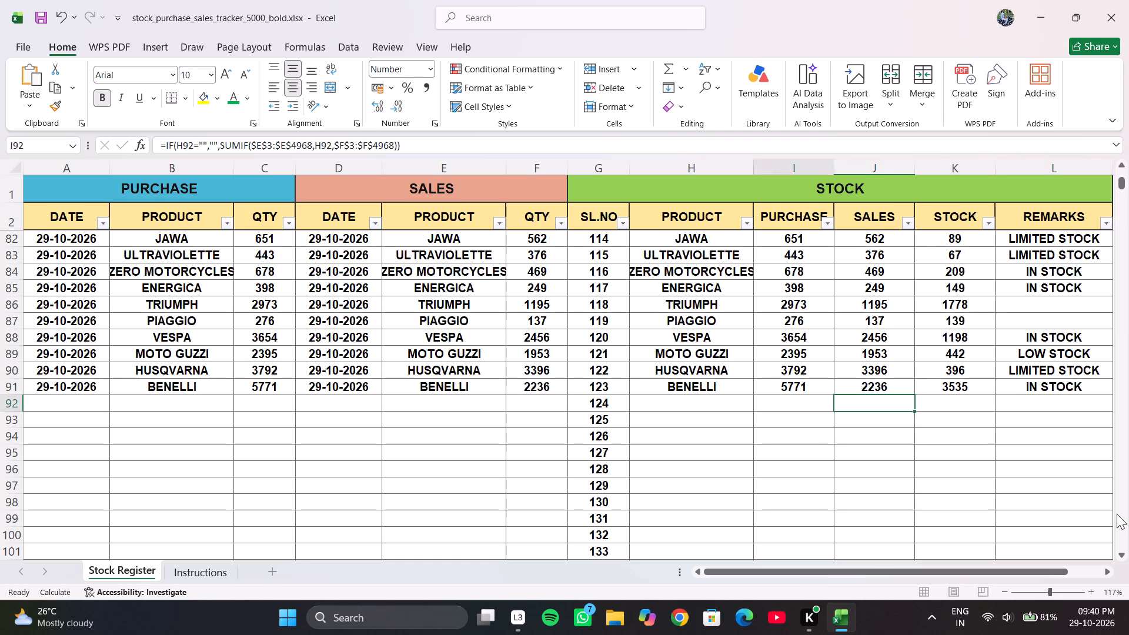
{"action": "key", "text": "Left"}
{"action": "key", "text": "Left"}
{"action": "key", "text": "Left"}
{"action": "key", "text": "Left"}
{"action": "key", "text": "Left"}
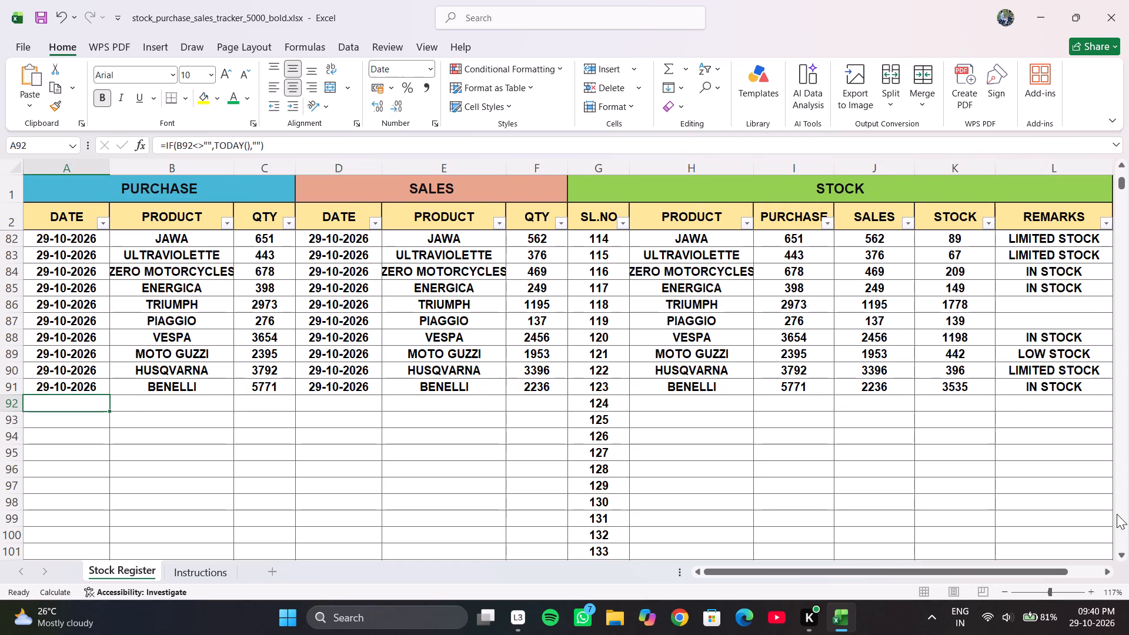
{"action": "key", "text": "2"}
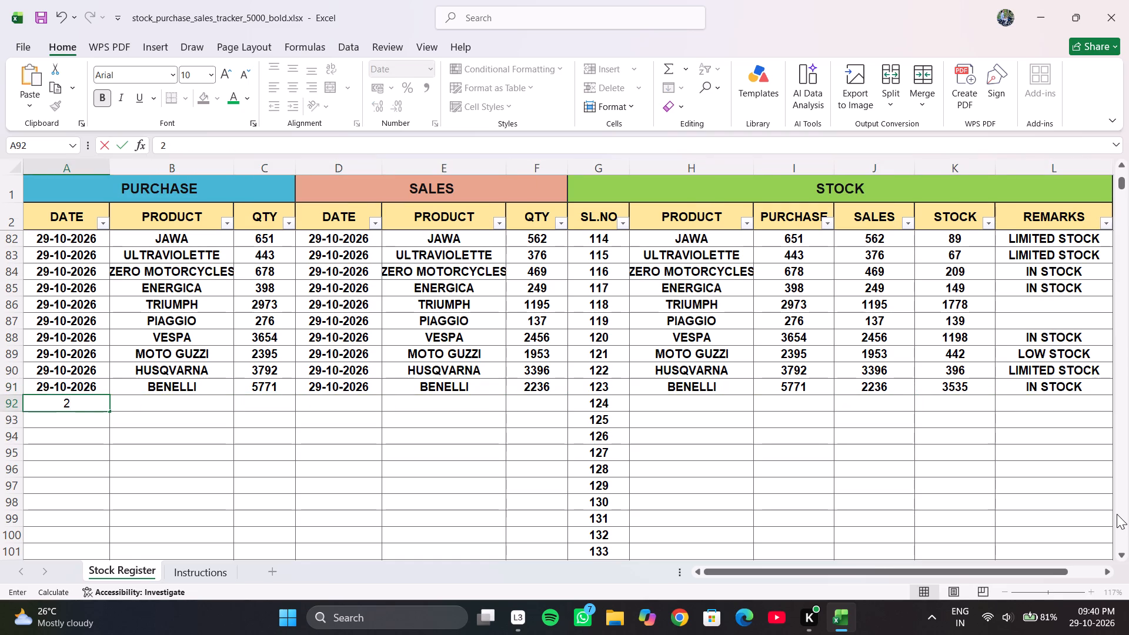
{"action": "key", "text": "9"}
{"action": "key", "text": "minus"}
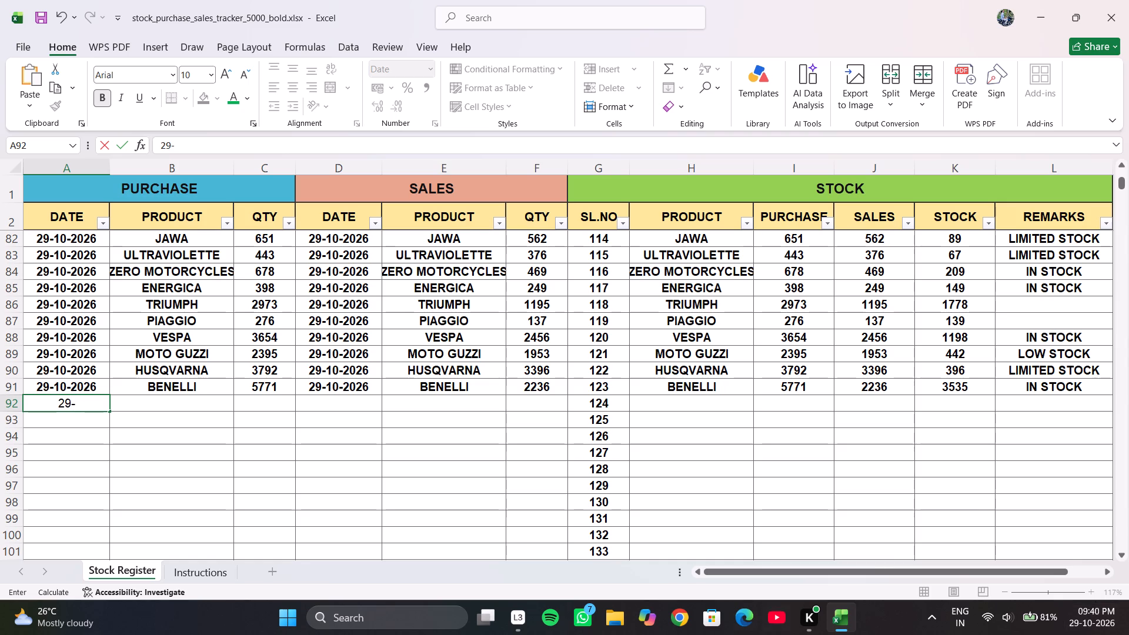
{"action": "scroll", "coordinate": [588, 442], "scroll_direction": "down", "scroll_amount": 2}
{"action": "scroll", "coordinate": [578, 436], "scroll_direction": "up", "scroll_amount": 1}
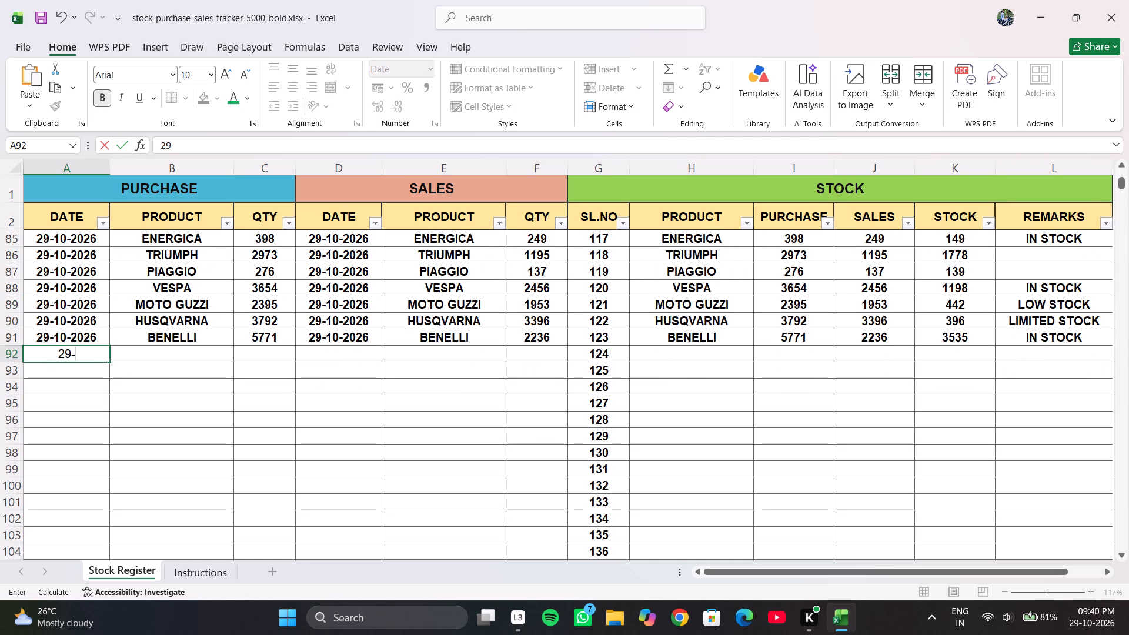
{"action": "type", "text": "10"}
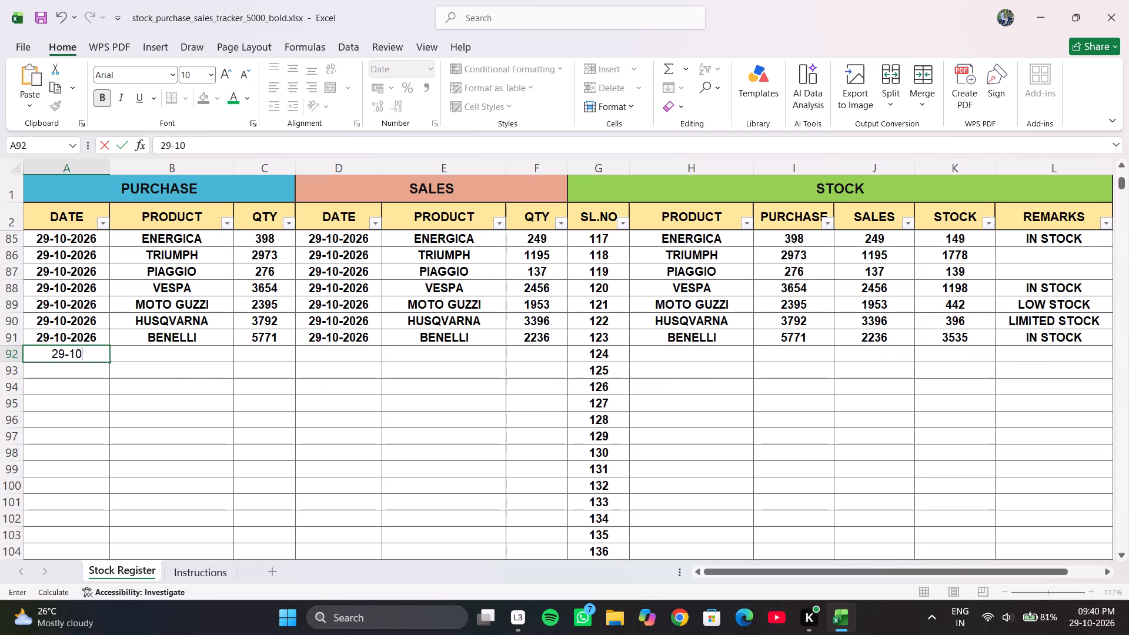
{"action": "key", "text": "minus"}
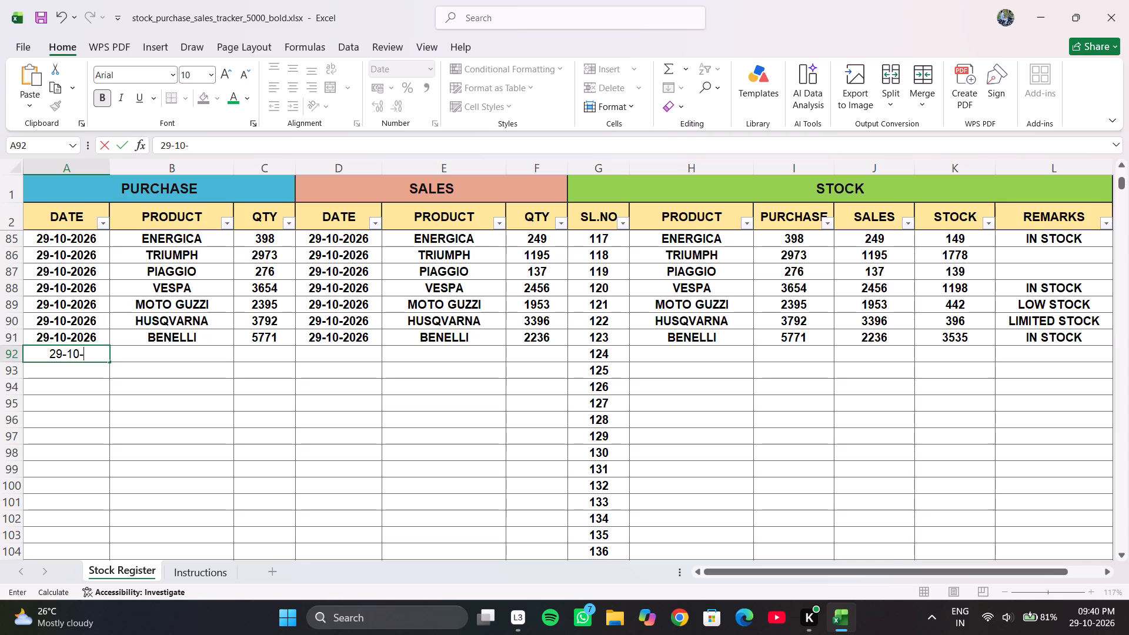
{"action": "type", "text": "202"}
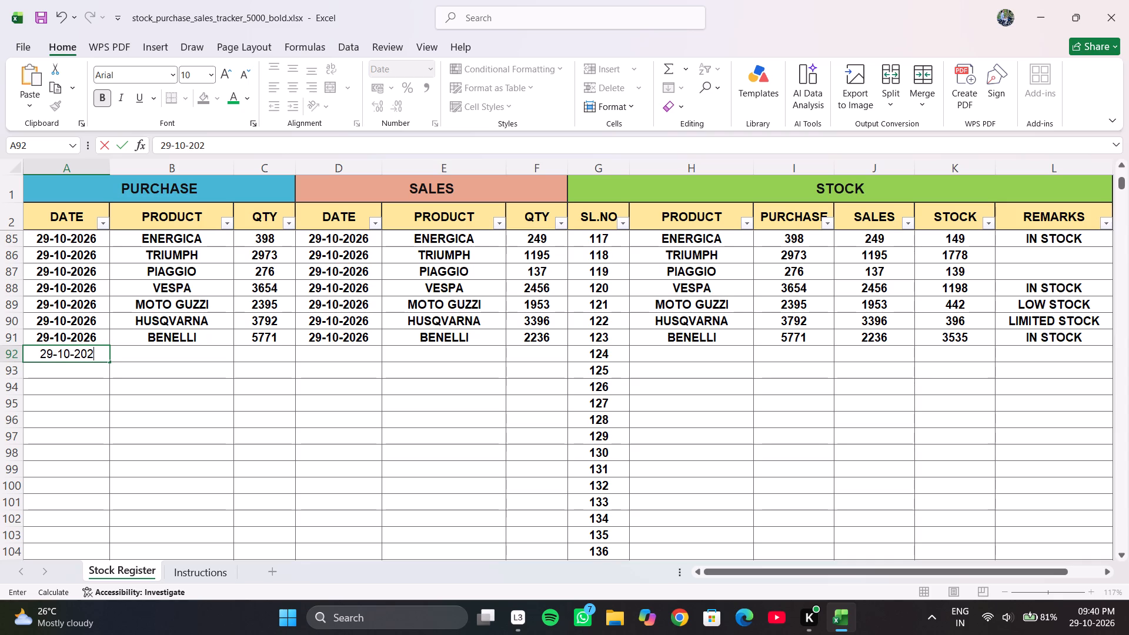
{"action": "key", "text": "6"}
{"action": "key", "text": "Right"}
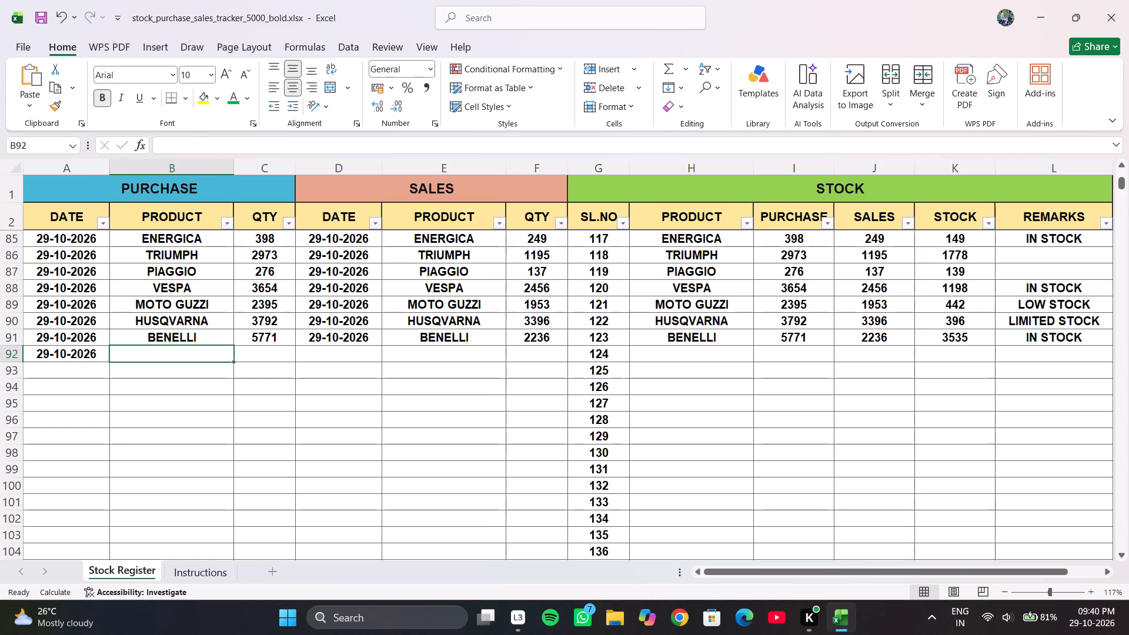
{"action": "type", "text": "INDIA"}
{"action": "type", "text": "N MOTORCYCL"}
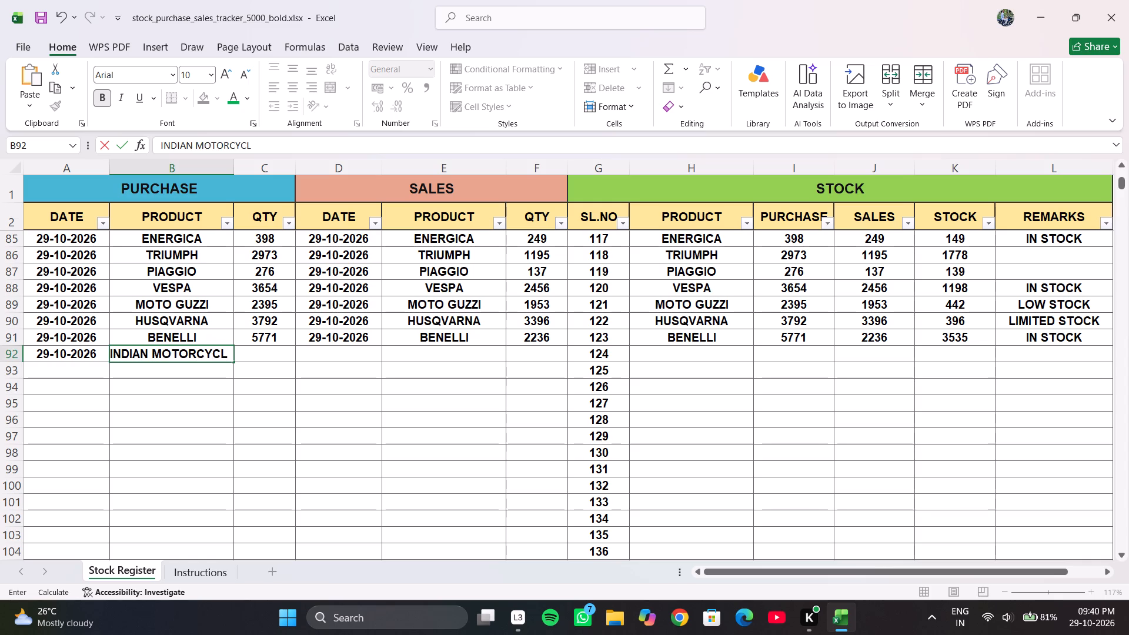
{"action": "key", "text": "e"}
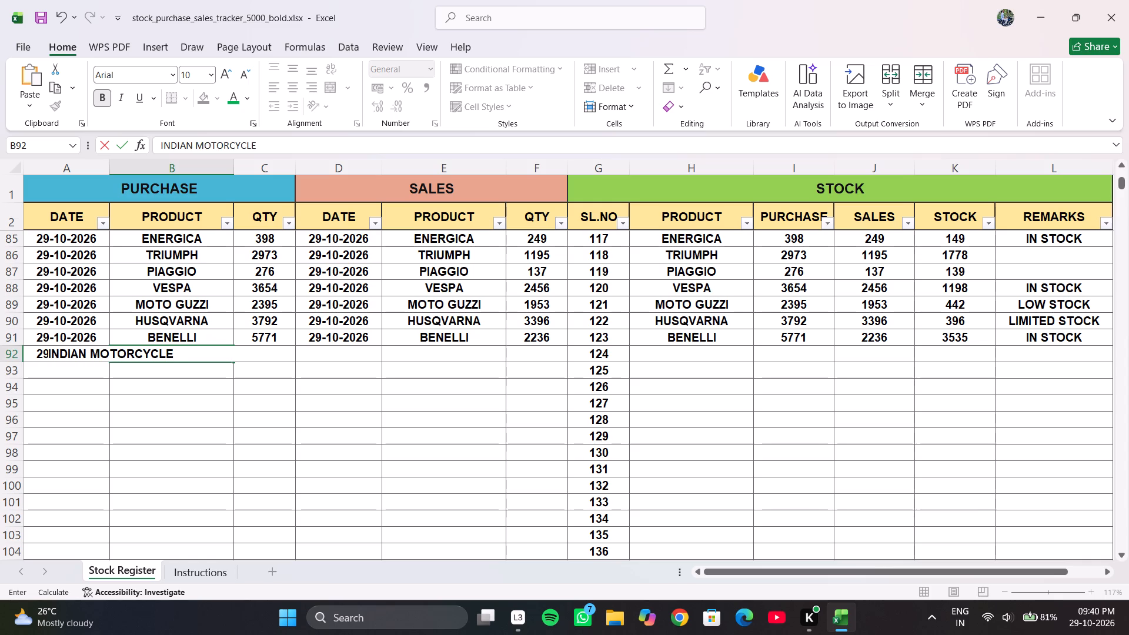
{"action": "key", "text": "Right"}
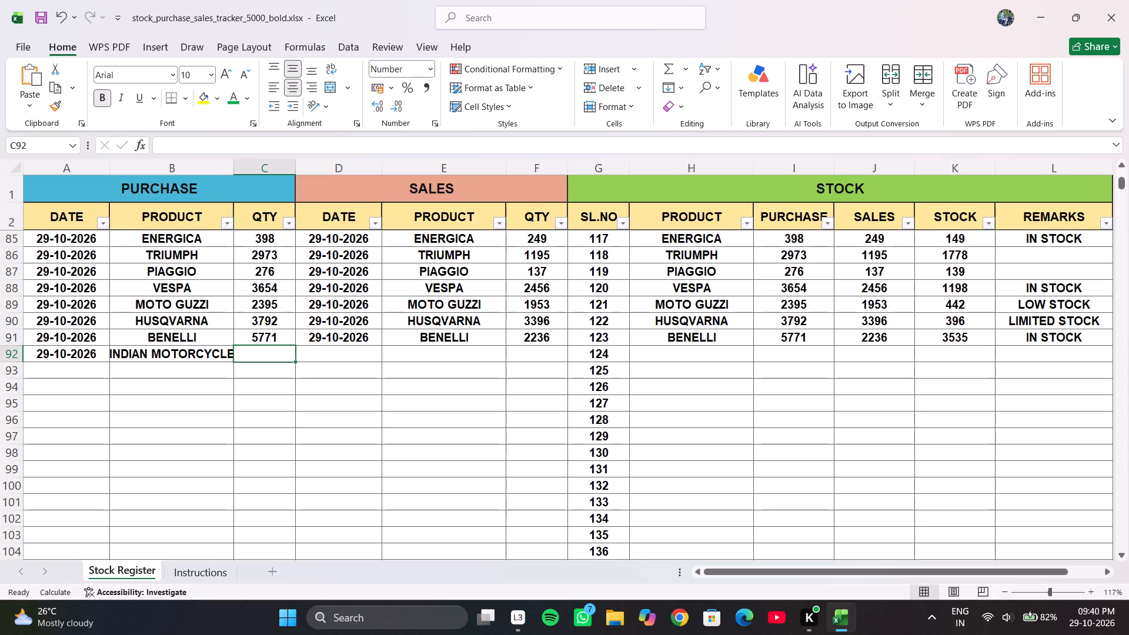
{"action": "key", "text": "4"}
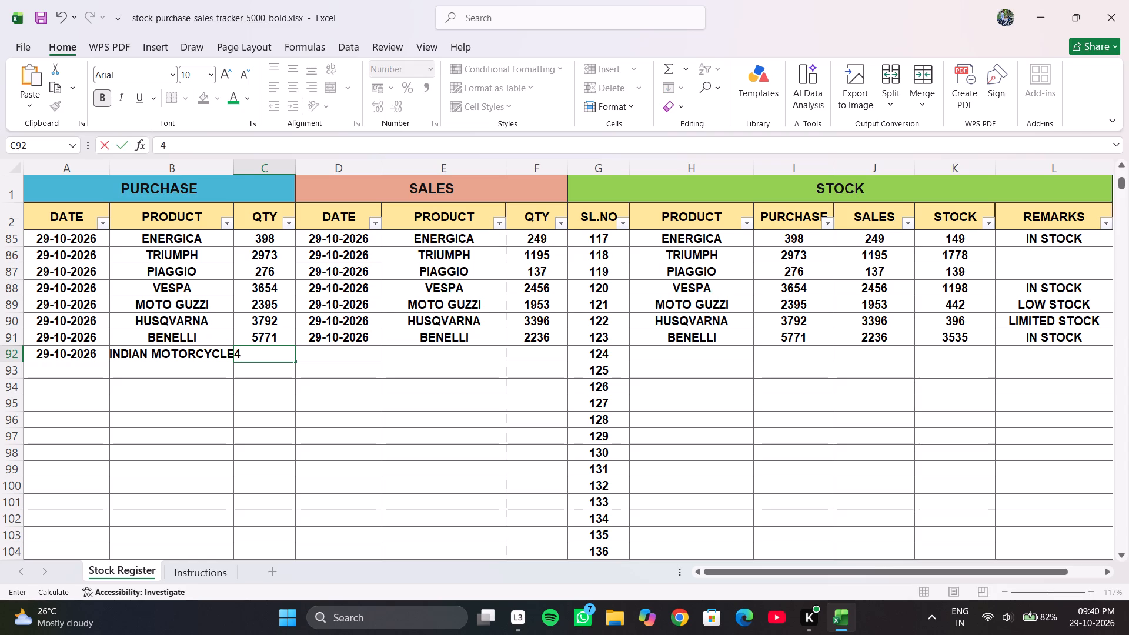
{"action": "type", "text": "42"}
{"action": "key", "text": "Right"}
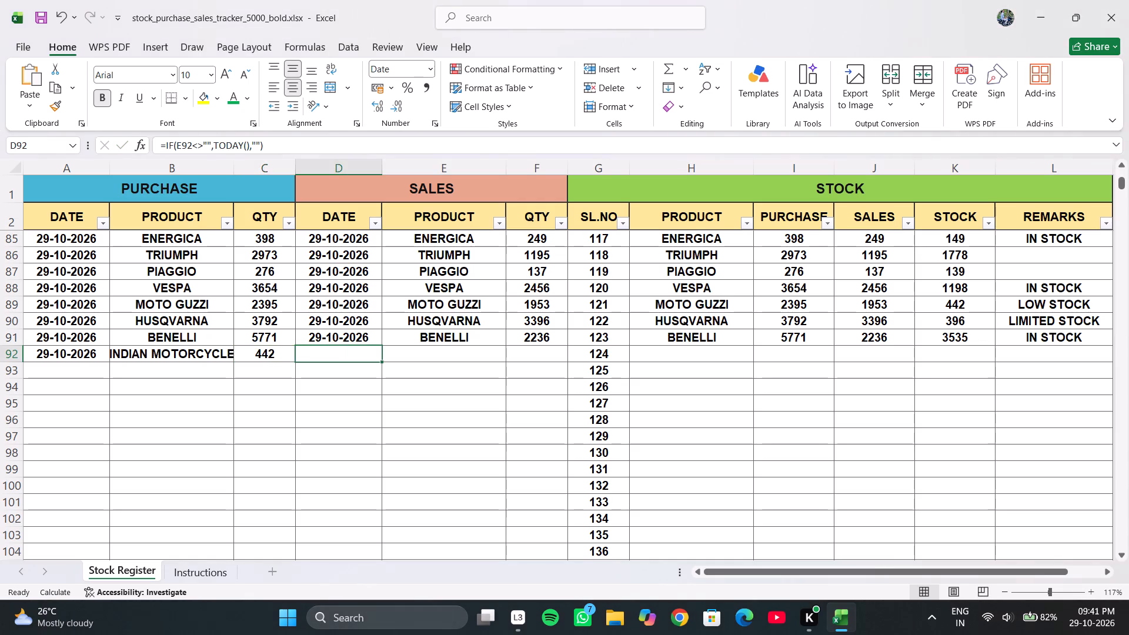
Enter the date 29-10-2026, product INDIAN MOTORCYCLE and quantity 232 in row 92 of the SALES section.
{"action": "key", "text": "2"}
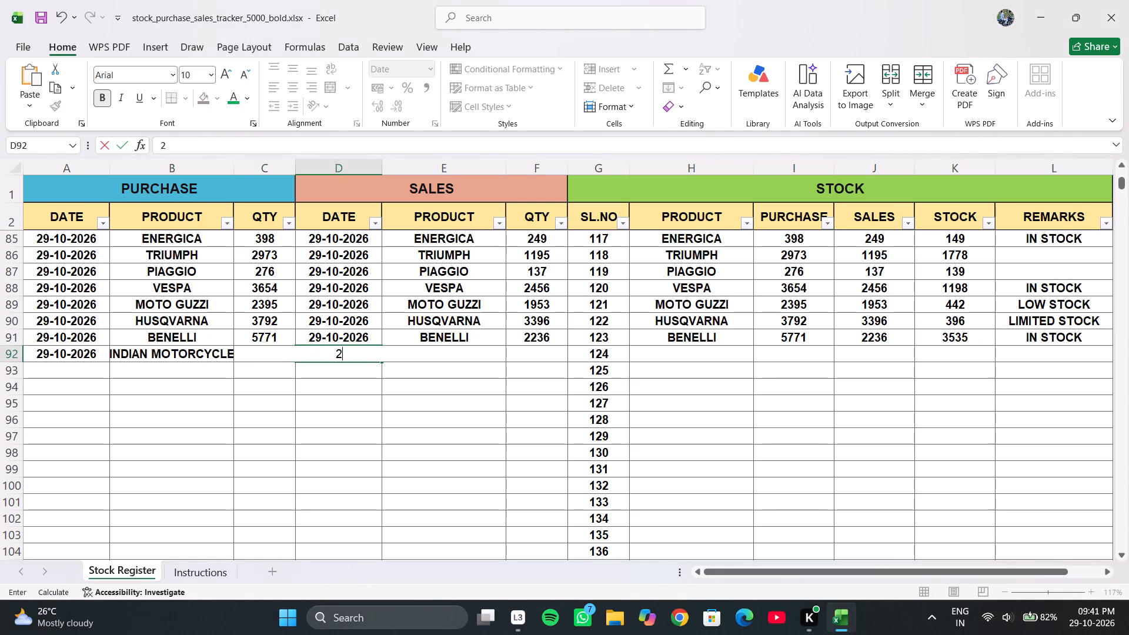
{"action": "key", "text": "9"}
{"action": "key", "text": "minus"}
{"action": "key", "text": "1"}
{"action": "type", "text": "0-"}
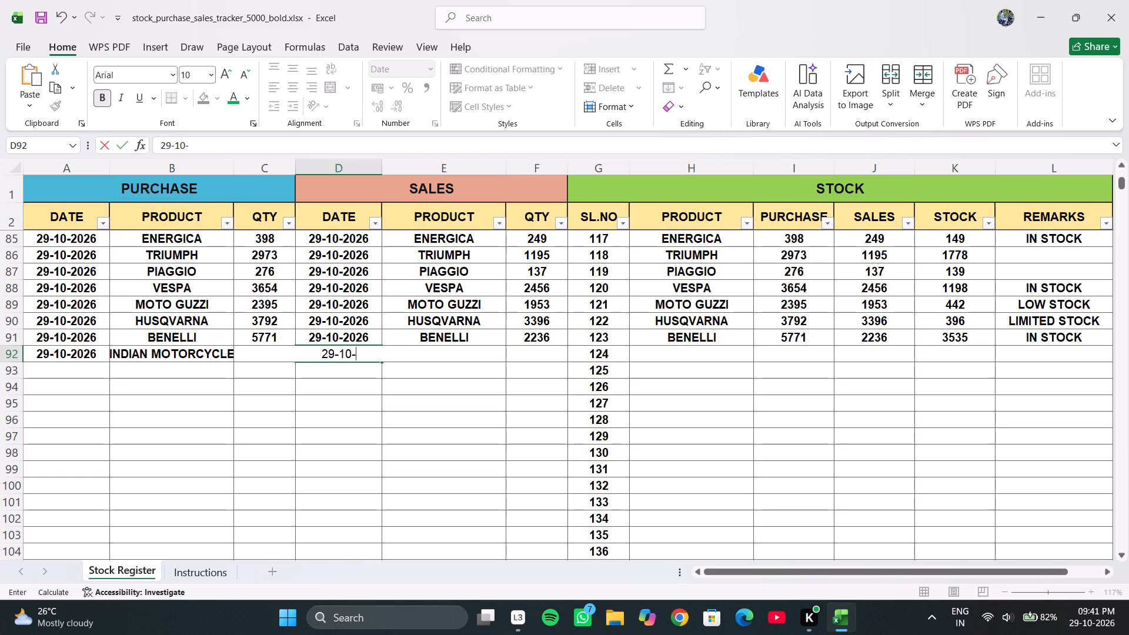
{"action": "type", "text": "2026"}
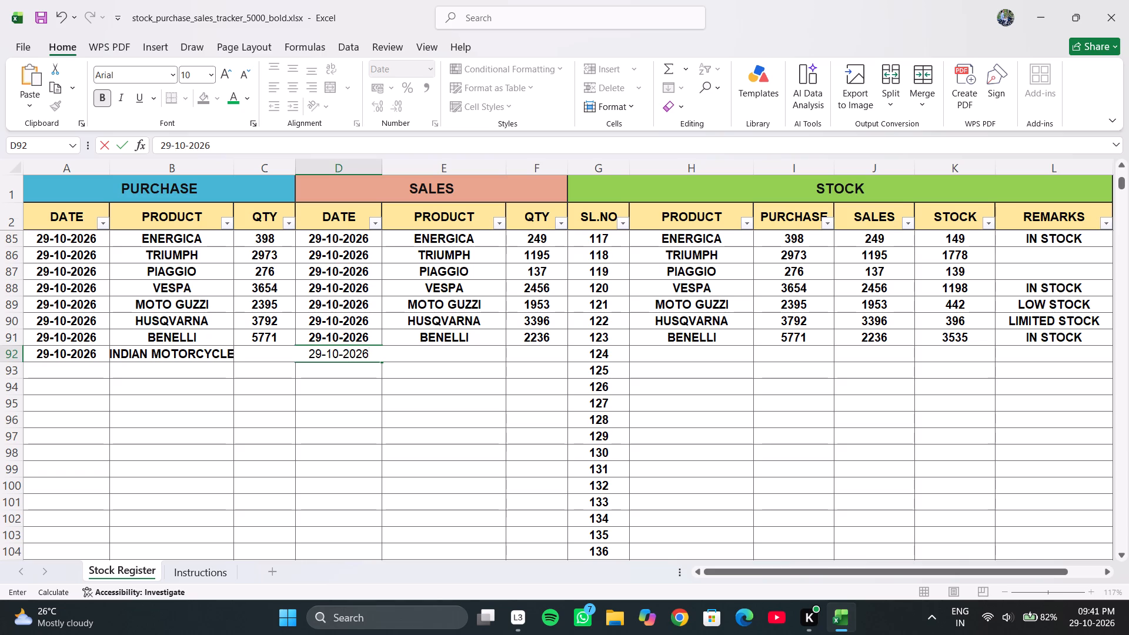
{"action": "key", "text": "Right"}
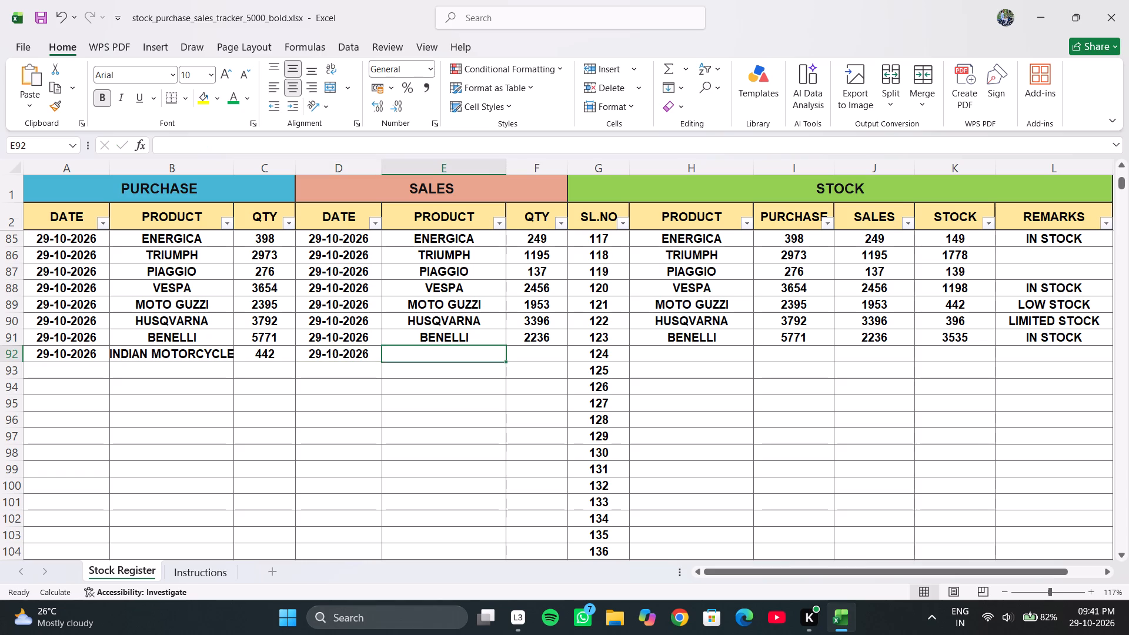
{"action": "type", "text": "IN"}
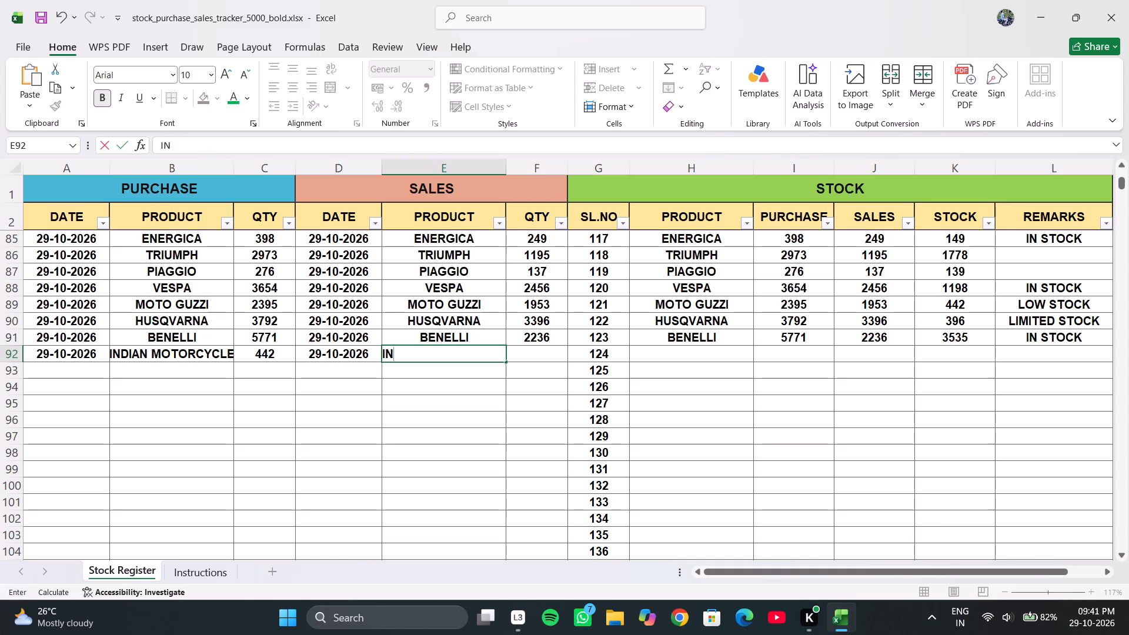
{"action": "type", "text": "DI"}
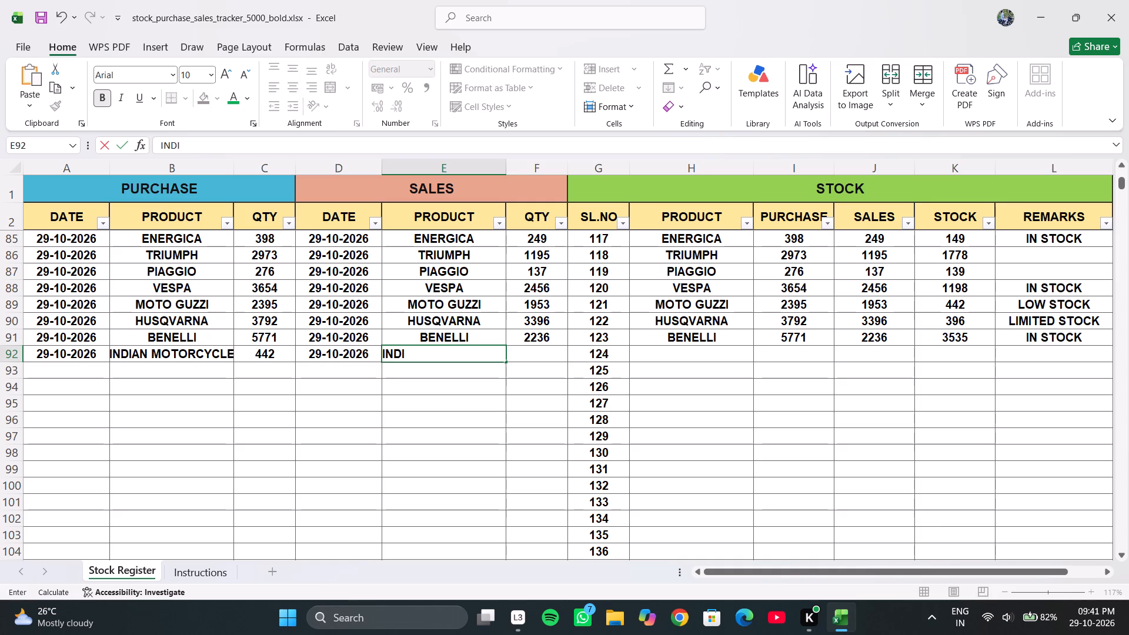
{"action": "key", "text": "n"}
{"action": "key", "text": "BackSpace"}
{"action": "type", "text": "AN"}
{"action": "key", "text": "space"}
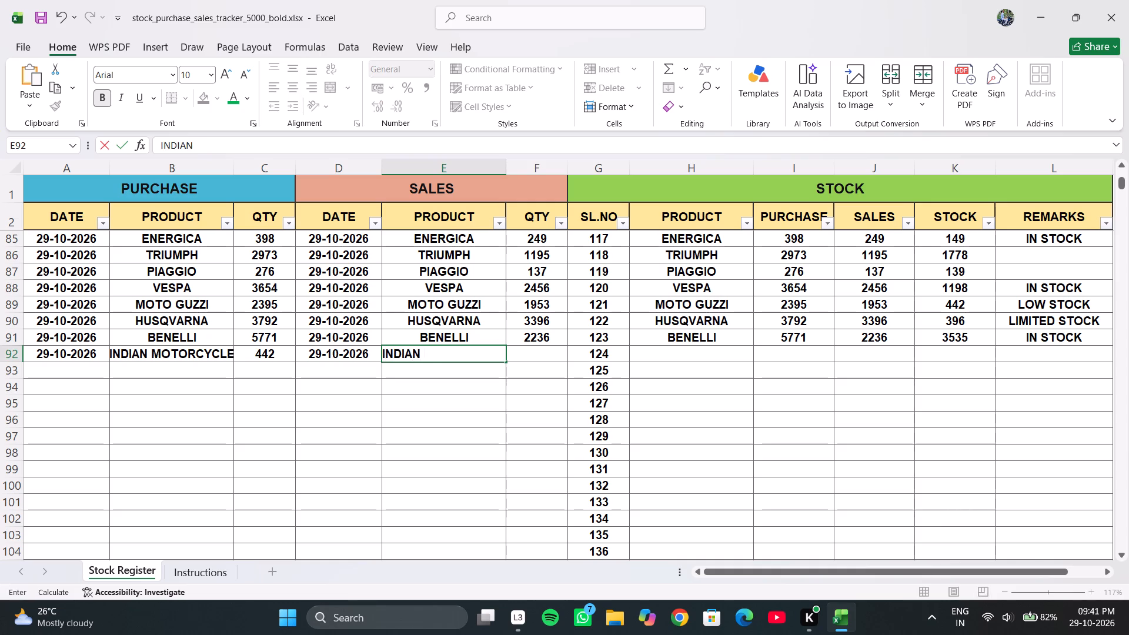
{"action": "type", "text": "MOTORCYCLER"}
{"action": "key", "text": "BackSpace"}
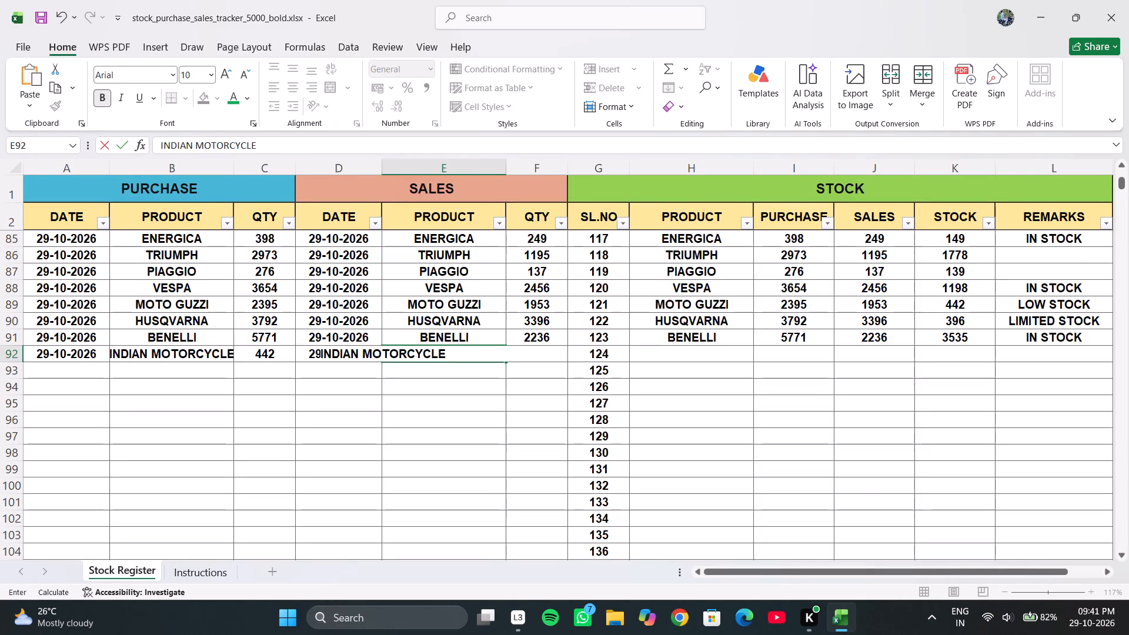
{"action": "key", "text": "Right"}
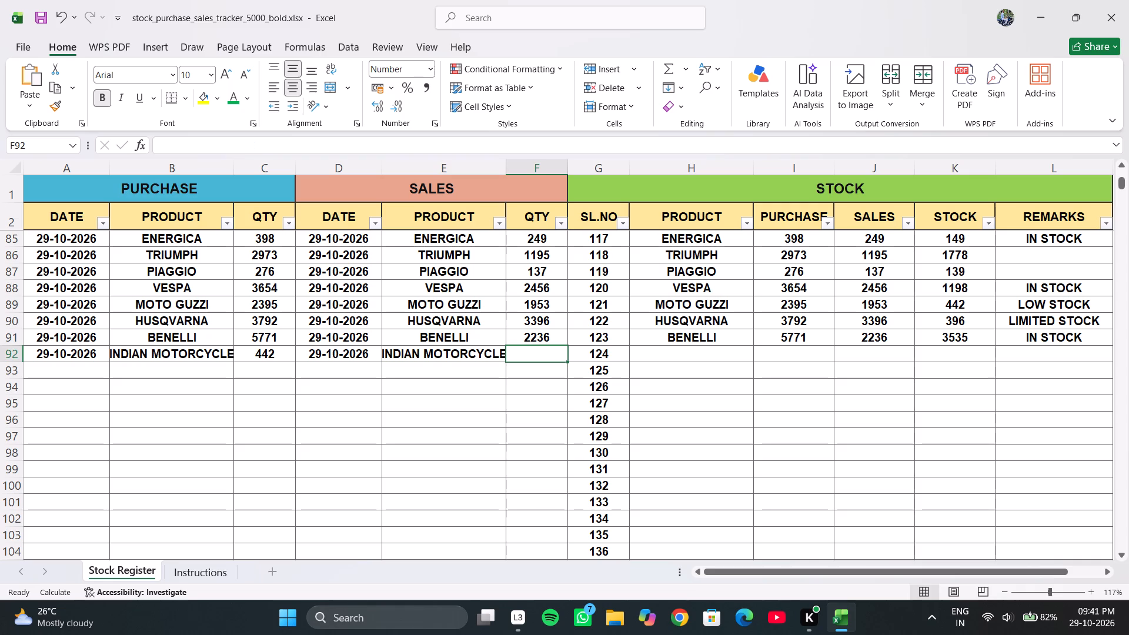
{"action": "type", "text": "23"}
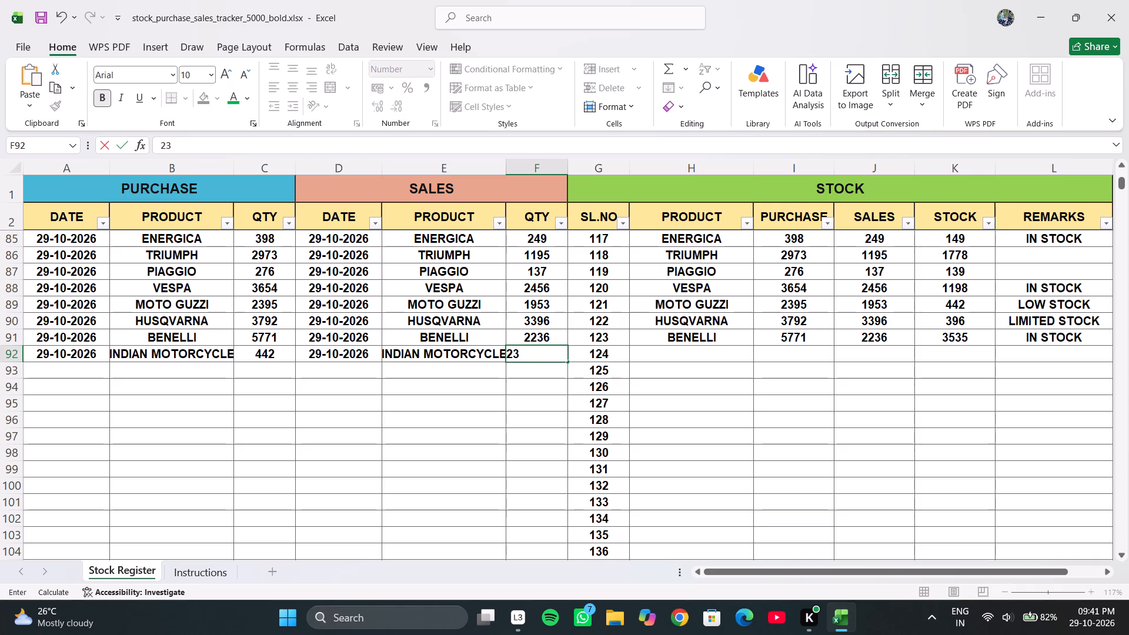
{"action": "key", "text": "2"}
{"action": "key", "text": "Right"}
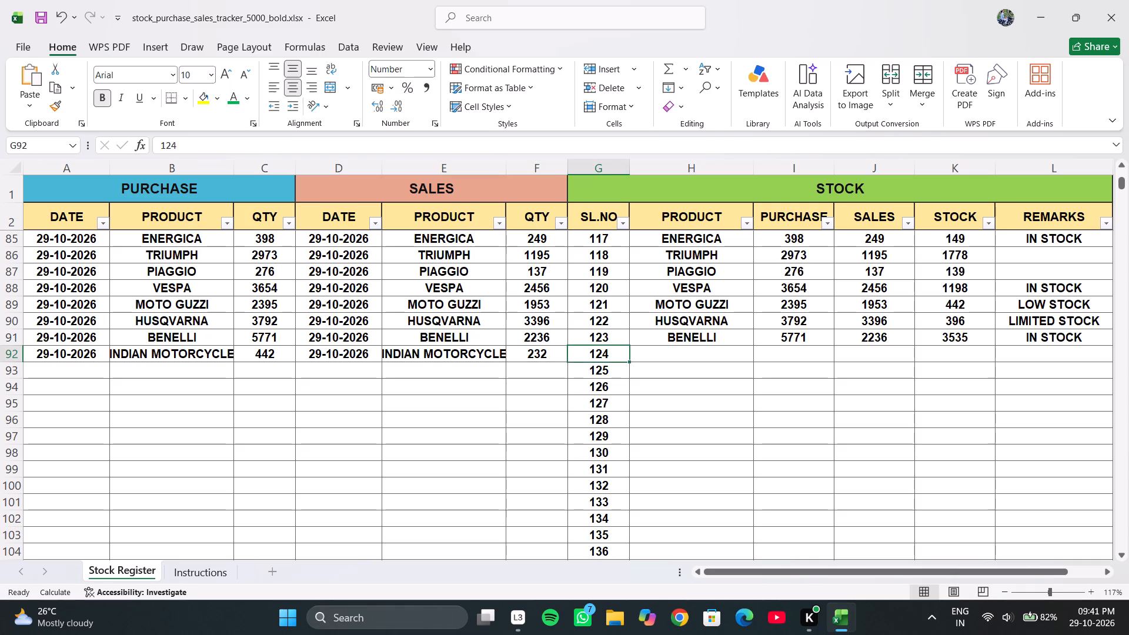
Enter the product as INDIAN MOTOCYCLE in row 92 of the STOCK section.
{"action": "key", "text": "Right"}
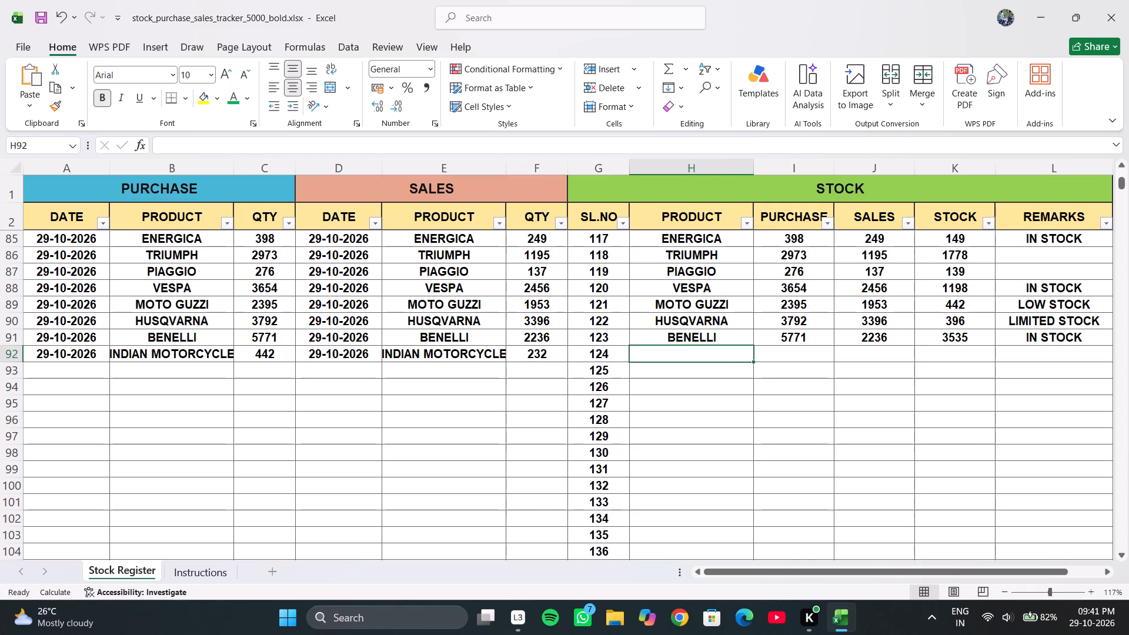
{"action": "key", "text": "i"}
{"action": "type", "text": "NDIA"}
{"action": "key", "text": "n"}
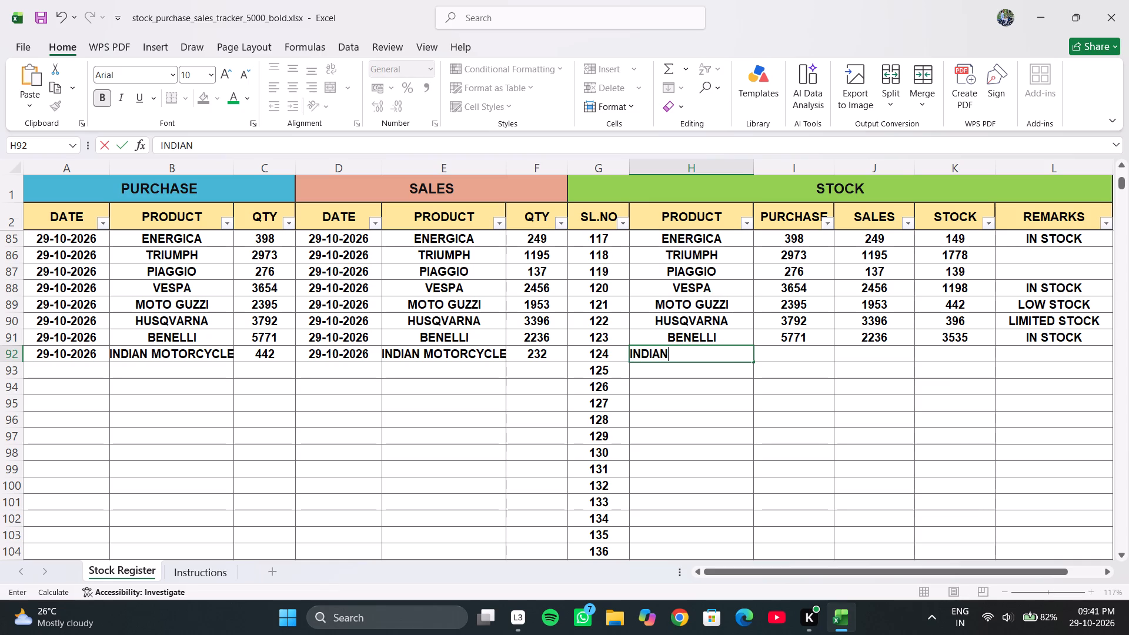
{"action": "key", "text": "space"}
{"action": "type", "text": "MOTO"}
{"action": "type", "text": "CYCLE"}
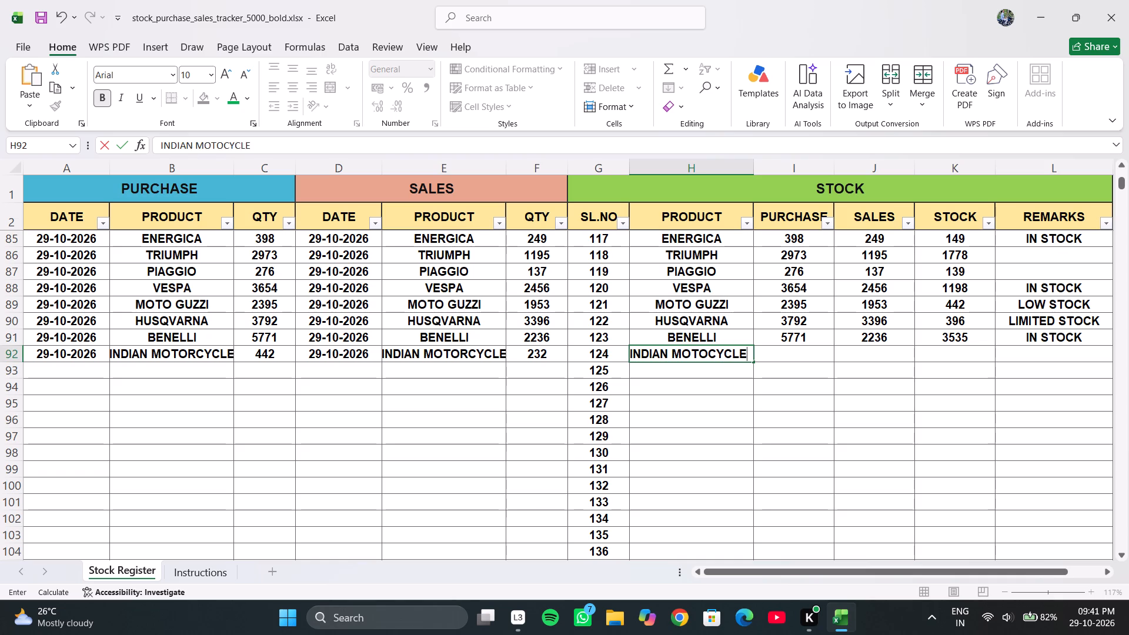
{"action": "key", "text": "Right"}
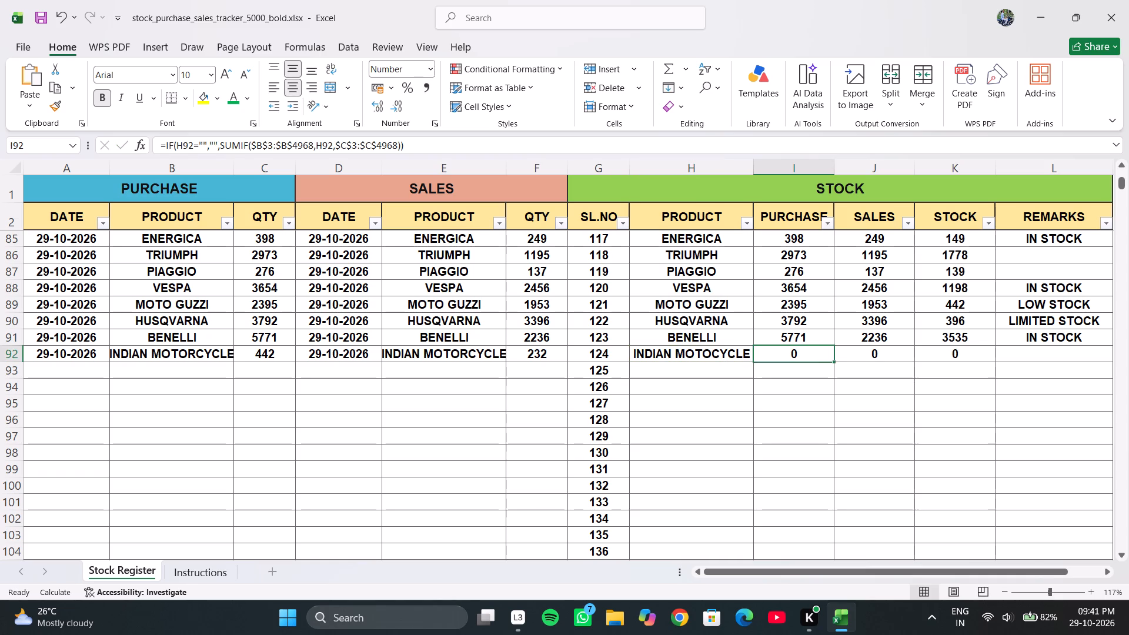
Correct the product name in row 92 of the STOCK section to INDIAN MOTORCYCLE.
{"action": "key", "text": "Left"}
{"action": "key", "text": "Left"}
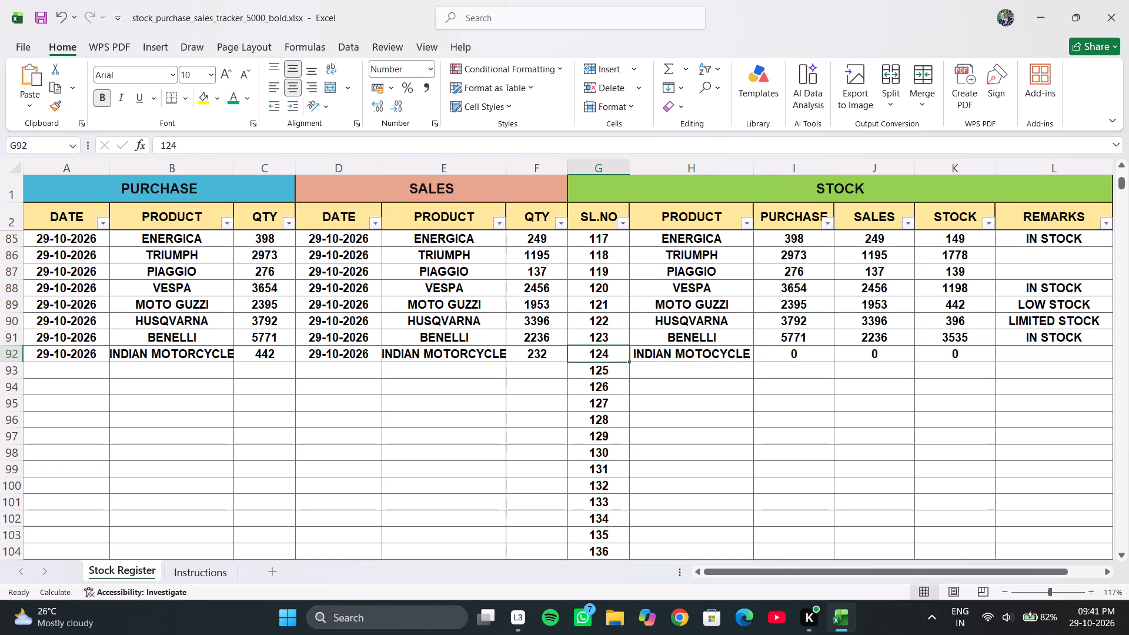
{"action": "key", "text": "Right"}
{"action": "key", "text": "BackSpace"}
{"action": "type", "text": "INDIAN MOTO"}
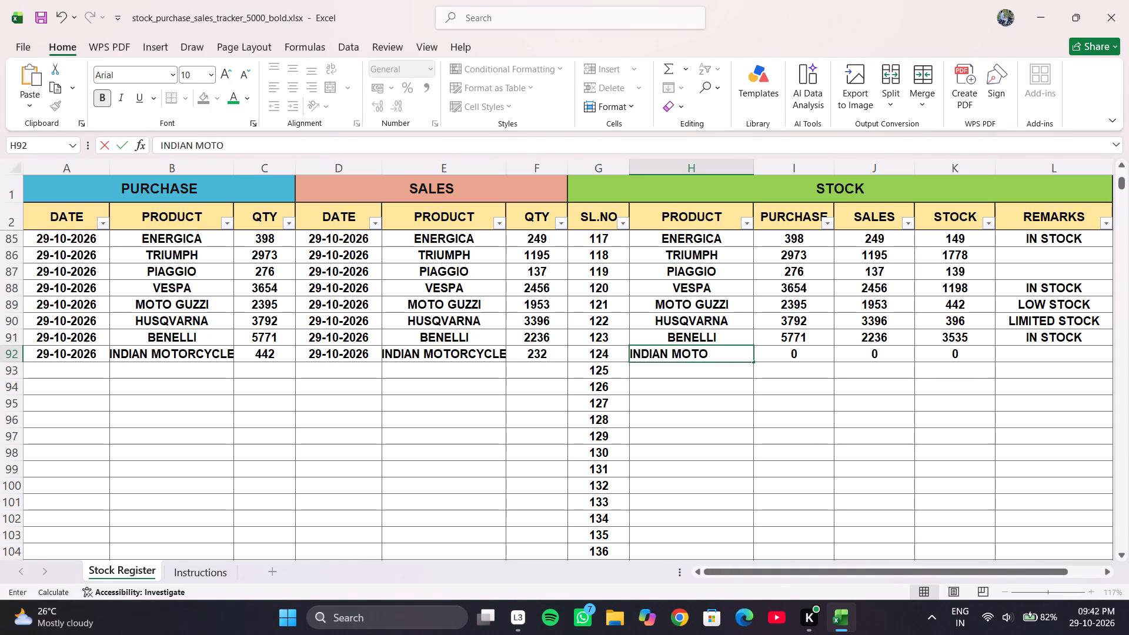
{"action": "type", "text": "RCYCLE"}
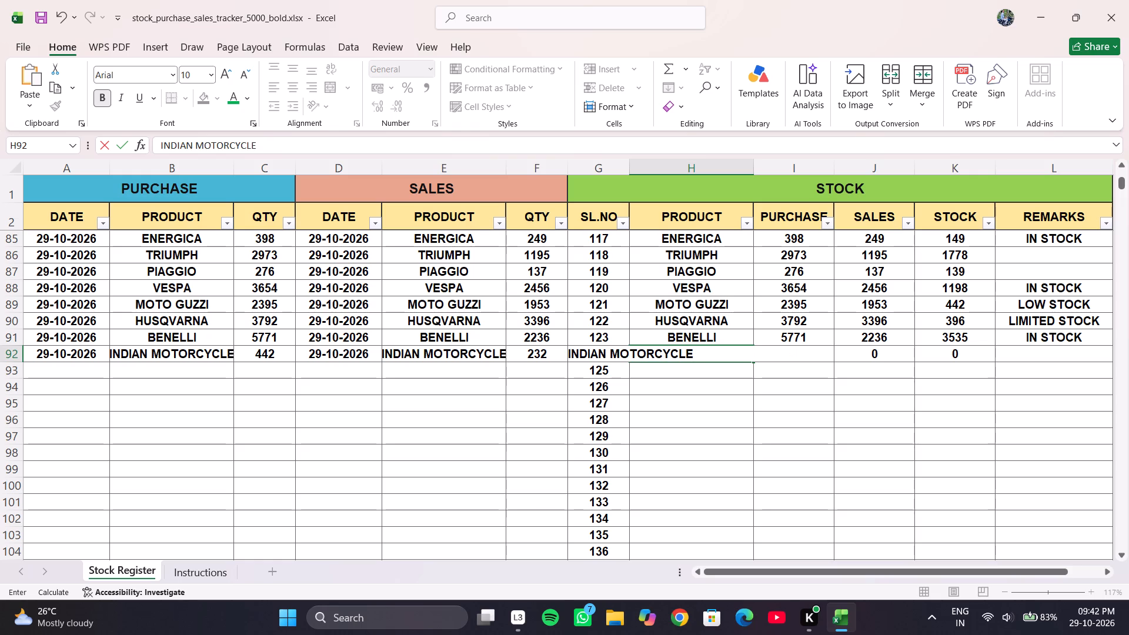
Complete the INDIAN MOTORCYCLE stock entry in row 92 with the remark IN STOCK.
{"action": "key", "text": "Right"}
{"action": "key", "text": "Right"}
{"action": "key", "text": "Right"}
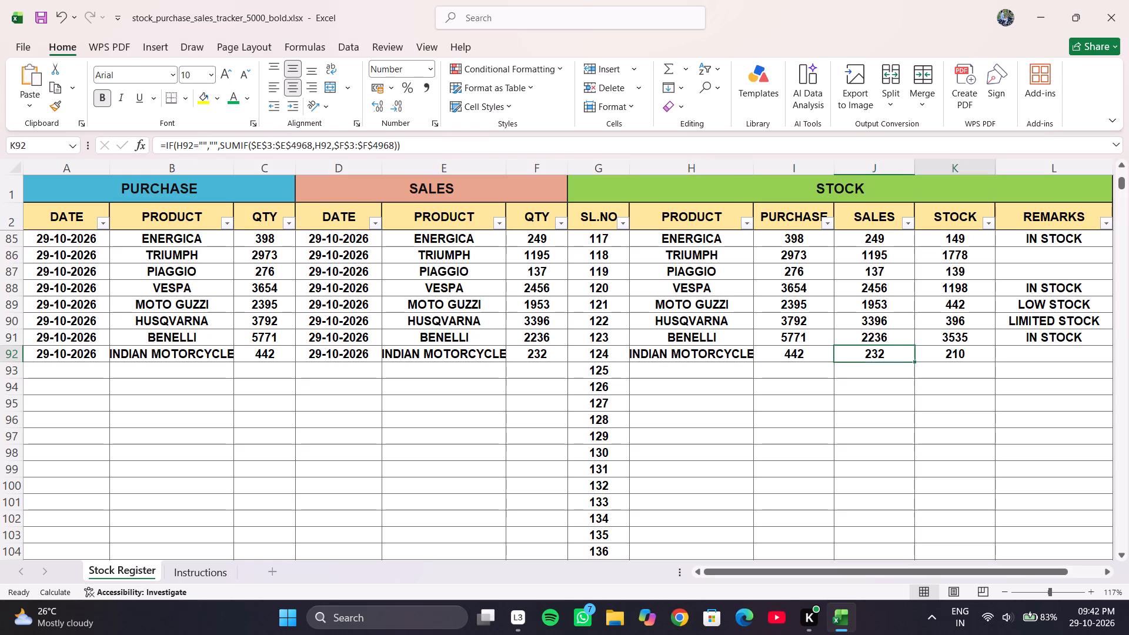
{"action": "key", "text": "Right"}
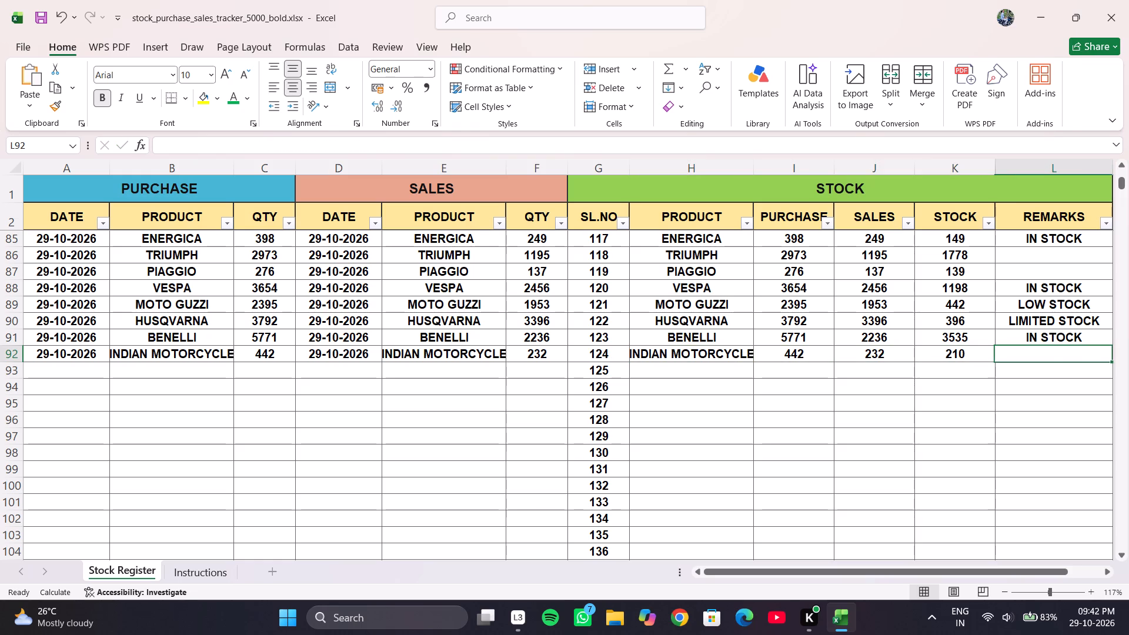
{"action": "key", "text": "i"}
{"action": "key", "text": "Down"}
Enter the purchase date 29-10-2026 in row 93.
{"action": "key", "text": "Left"}
{"action": "key", "text": "Left"}
{"action": "key", "text": "Left"}
{"action": "key", "text": "Left"}
{"action": "key", "text": "Left"}
{"action": "key", "text": "Left"}
{"action": "key", "text": "Left"}
{"action": "key", "text": "Left"}
{"action": "key", "text": "Left"}
{"action": "key", "text": "Left"}
{"action": "key", "text": "Left"}
{"action": "key", "text": "Left"}
{"action": "key", "text": "Left"}
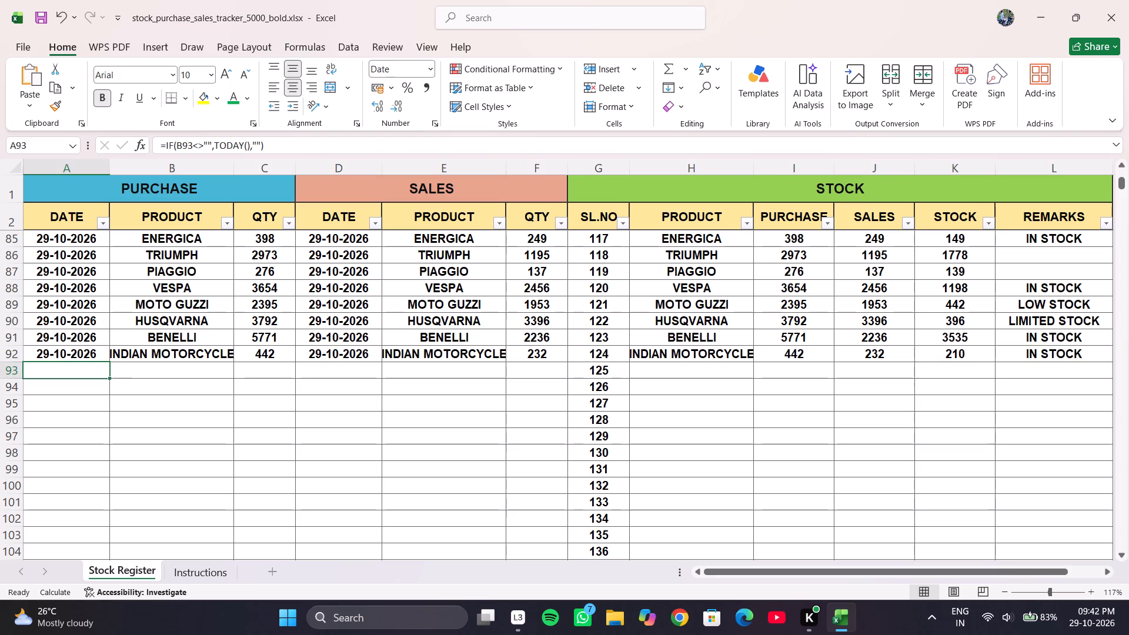
{"action": "key", "text": "2"}
{"action": "type", "text": "9-"}
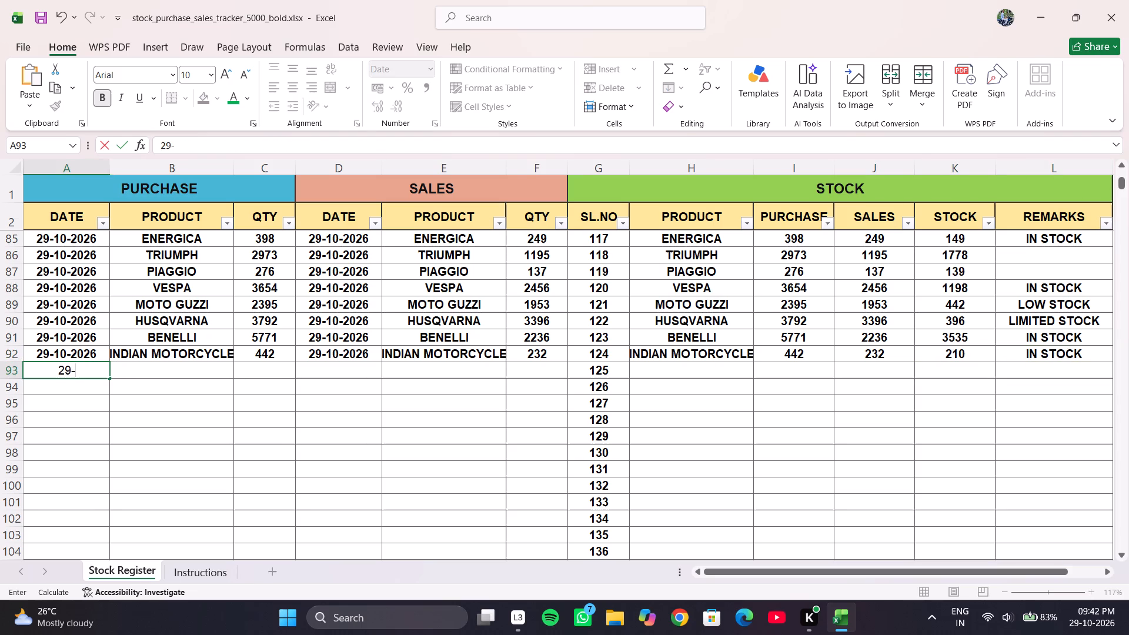
{"action": "type", "text": "10-"}
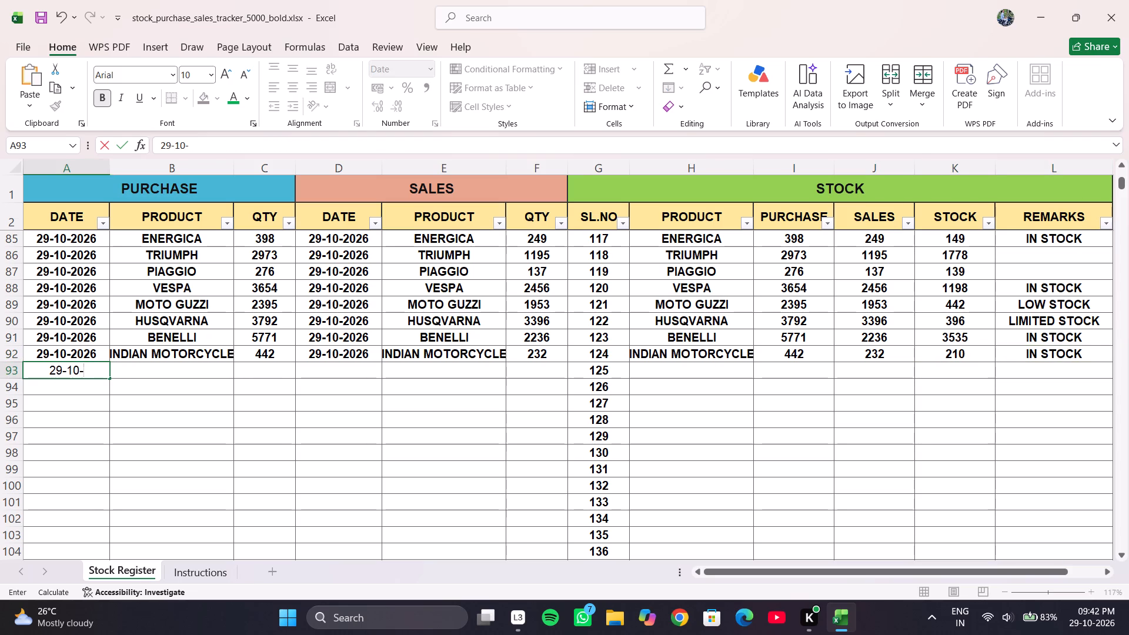
{"action": "type", "text": "2026"}
{"action": "key", "text": "Right"}
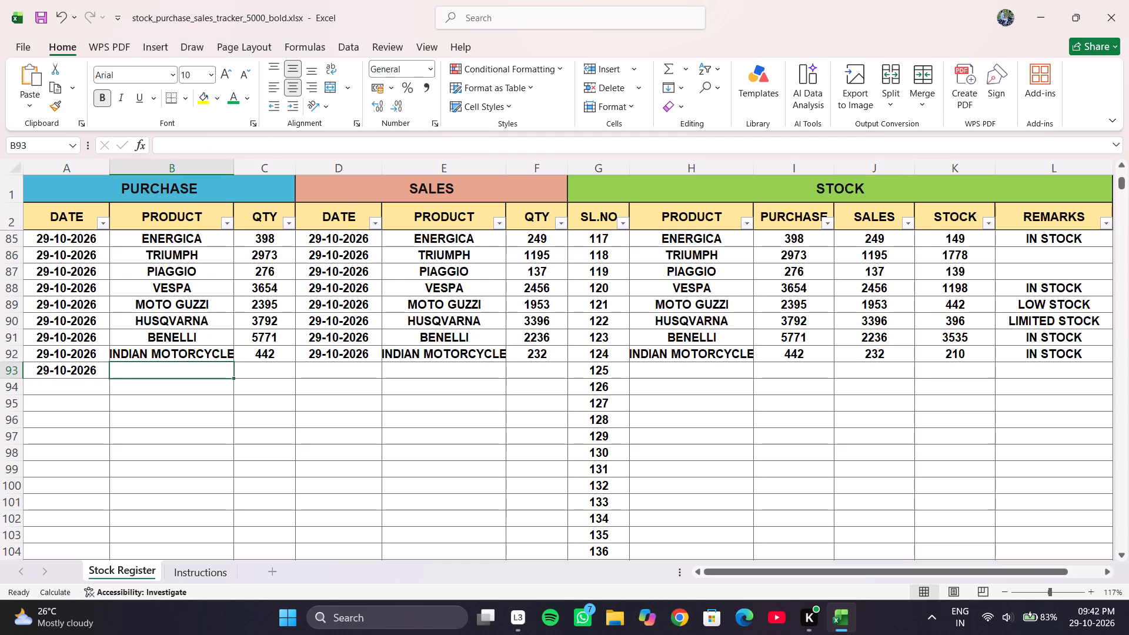
Enter the purchase product HARLEY DAVIDSON with quantity 3983 in row 93.
{"action": "key", "text": "k"}
{"action": "key", "text": "BackSpace"}
{"action": "type", "text": "HARLEY"}
{"action": "key", "text": "space"}
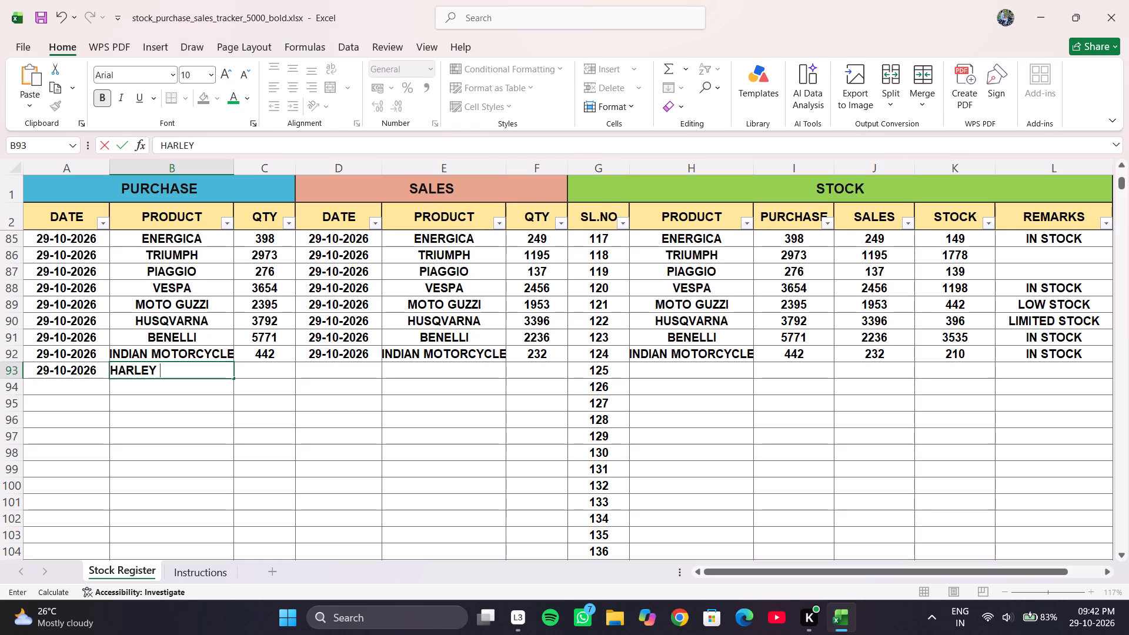
{"action": "type", "text": "DAVI"}
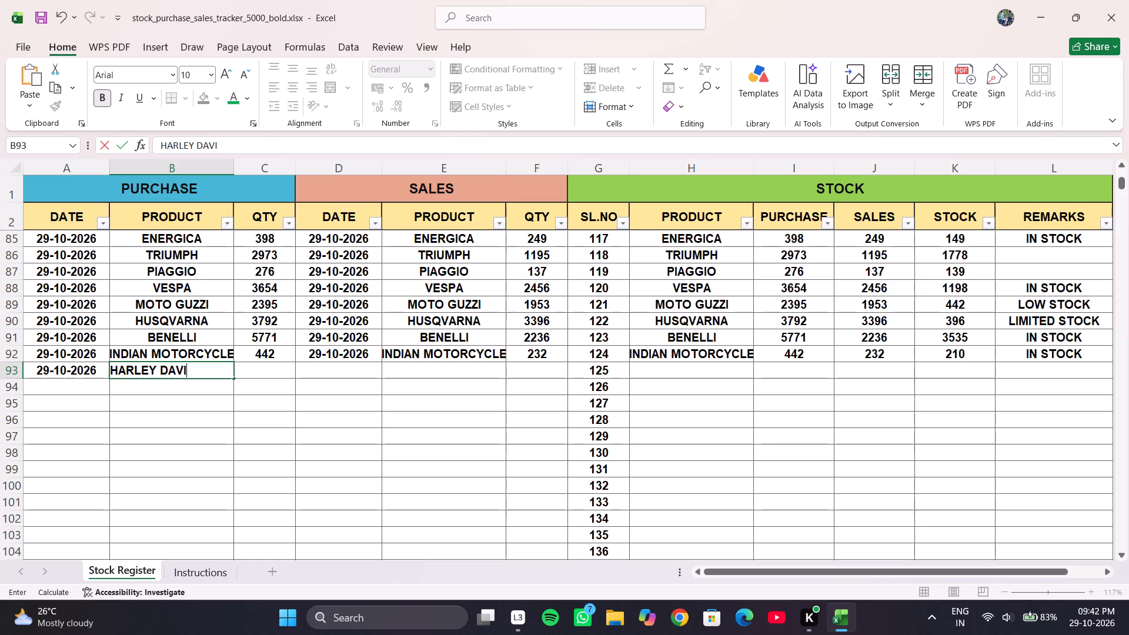
{"action": "type", "text": "DSPON"}
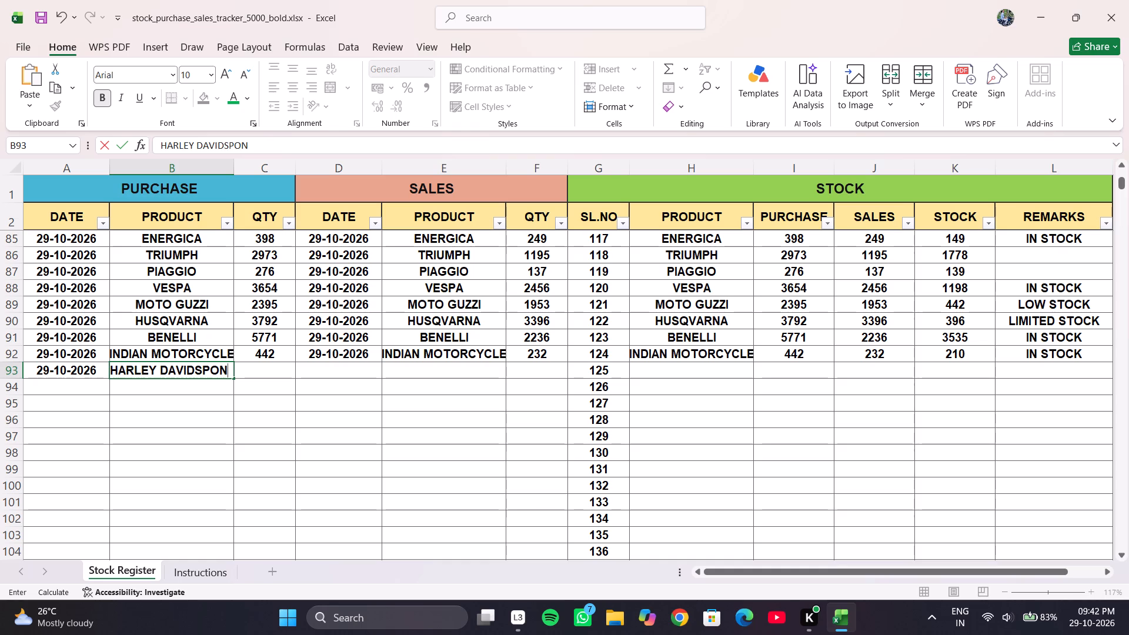
{"action": "key", "text": "BackSpace"}
{"action": "key", "text": "BackSpace"}
{"action": "key", "text": "BackSpace"}
{"action": "type", "text": "ON"}
{"action": "key", "text": "Right"}
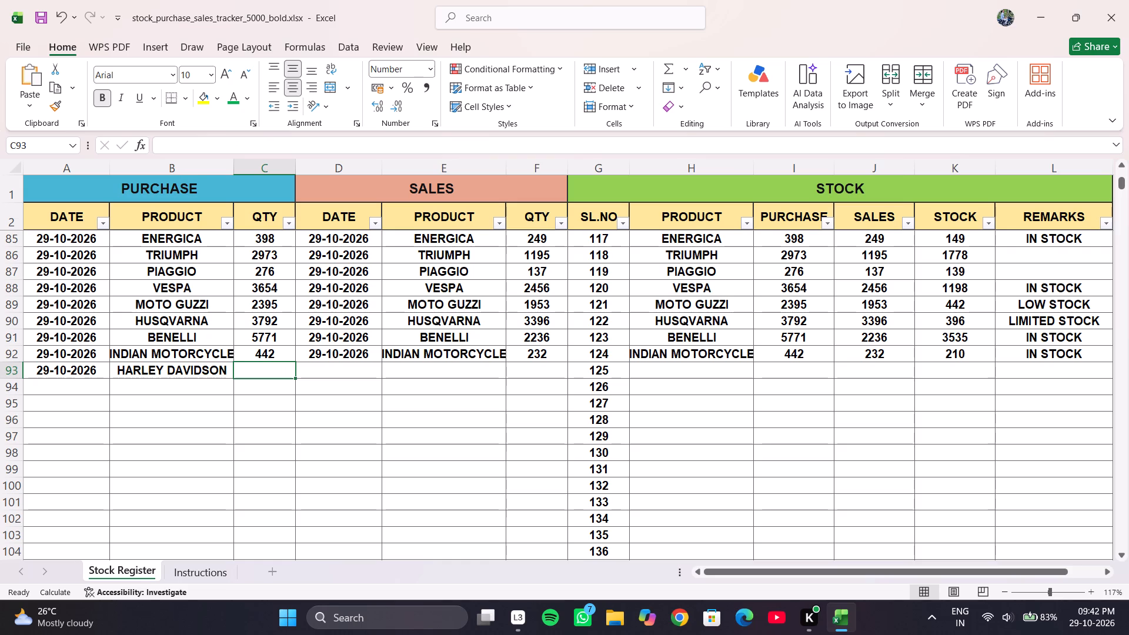
{"action": "type", "text": "398"}
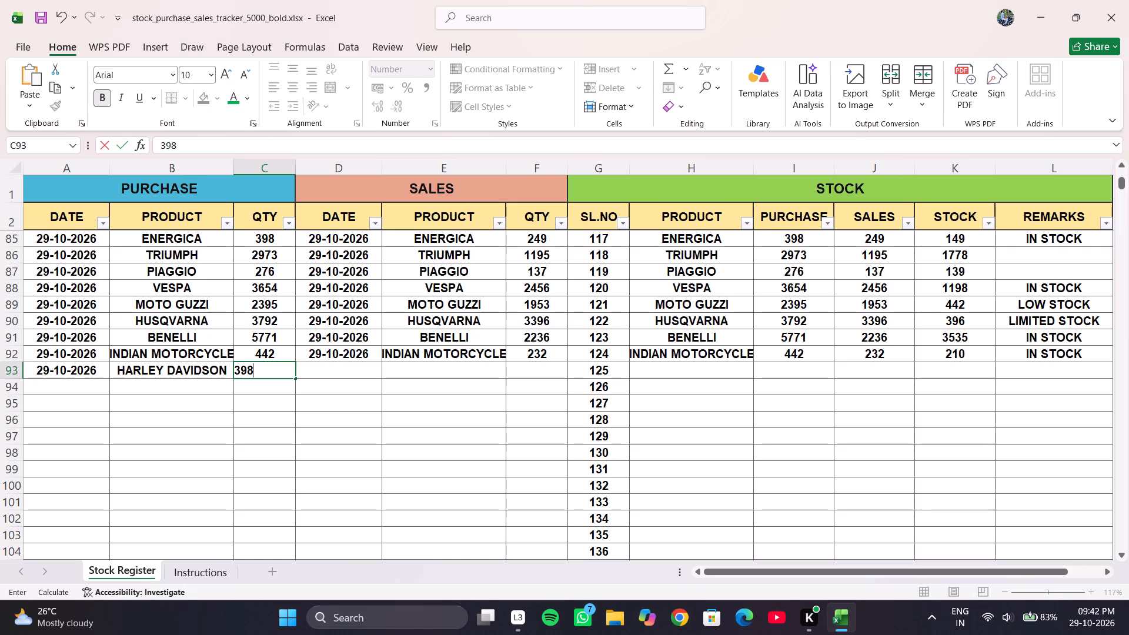
{"action": "key", "text": "3"}
{"action": "key", "text": "Right"}
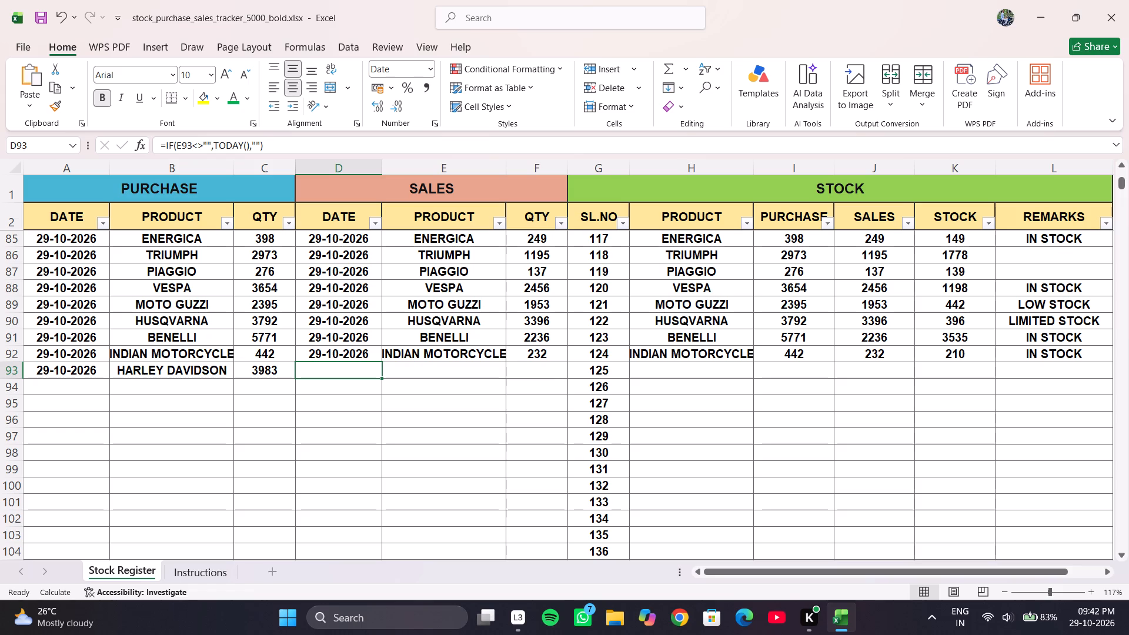
Enter the sales date 29-10-2026 in row 93.
{"action": "key", "text": "2"}
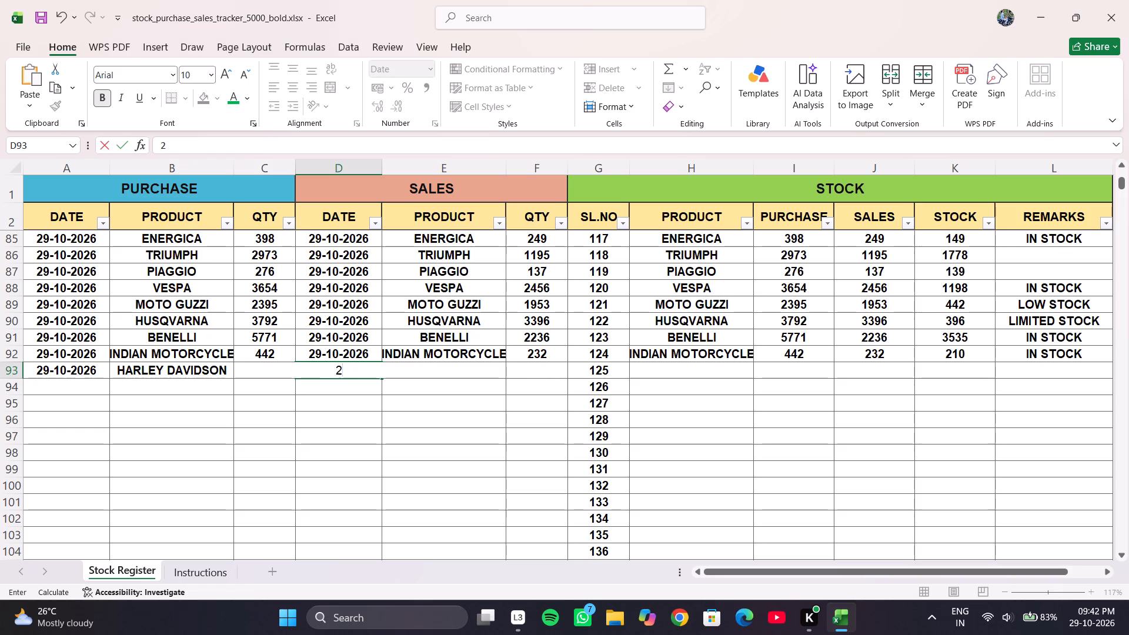
{"action": "type", "text": "9-"}
{"action": "key", "text": "1"}
{"action": "type", "text": "0-"}
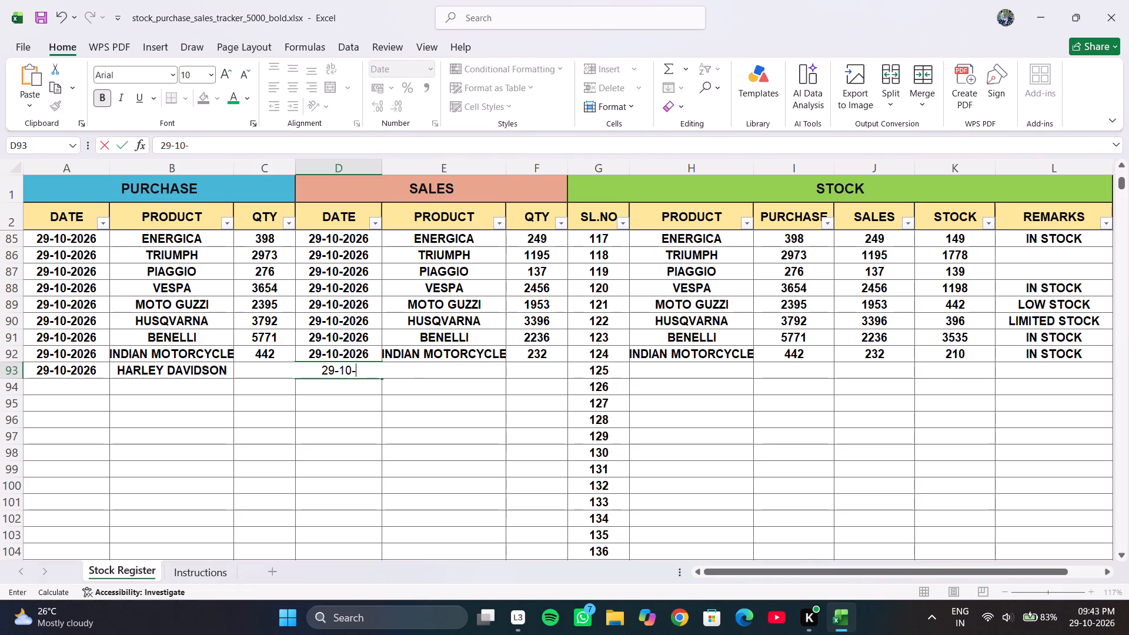
{"action": "type", "text": "2026"}
{"action": "key", "text": "Right"}
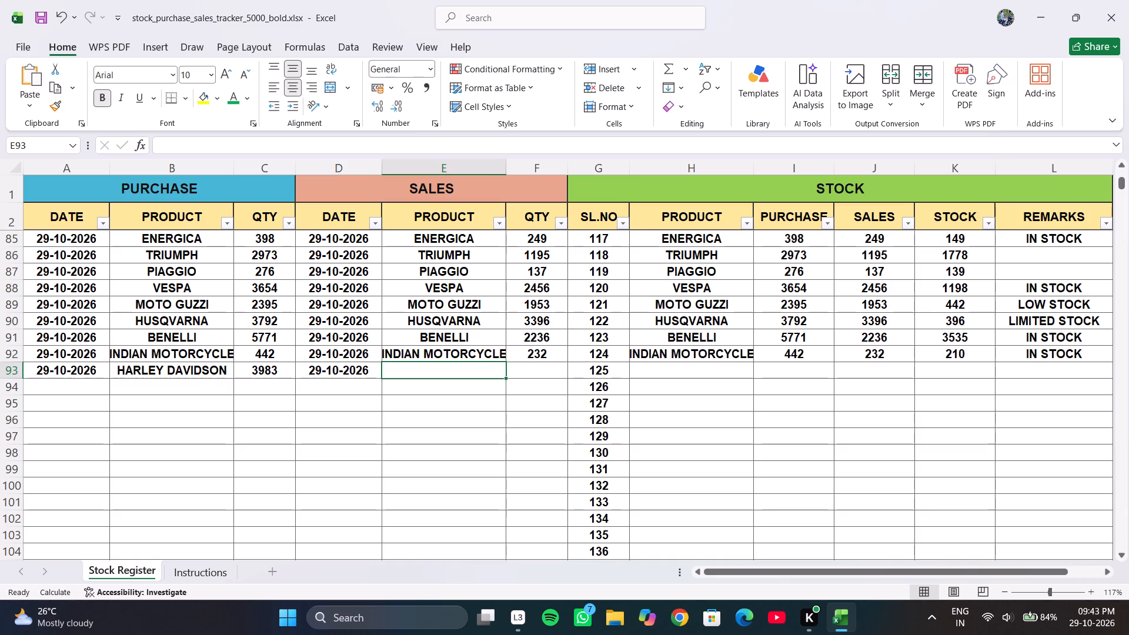
Enter the sales product HARLEY DAVIDSON with quantity 3422 in row 93.
{"action": "type", "text": "HARL"}
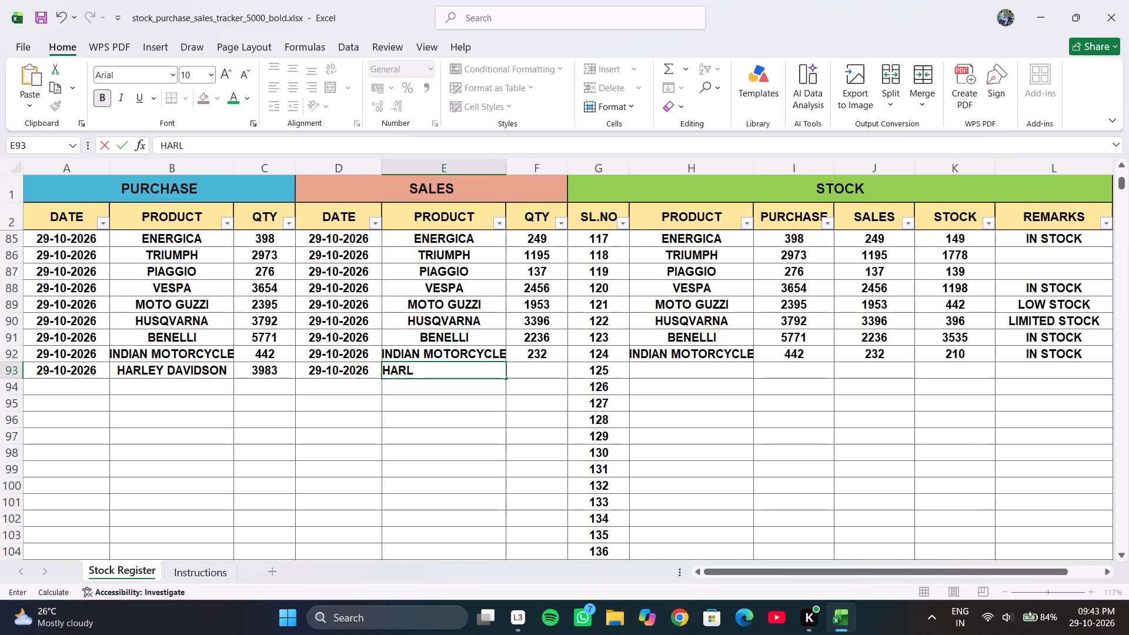
{"action": "key", "text": "e"}
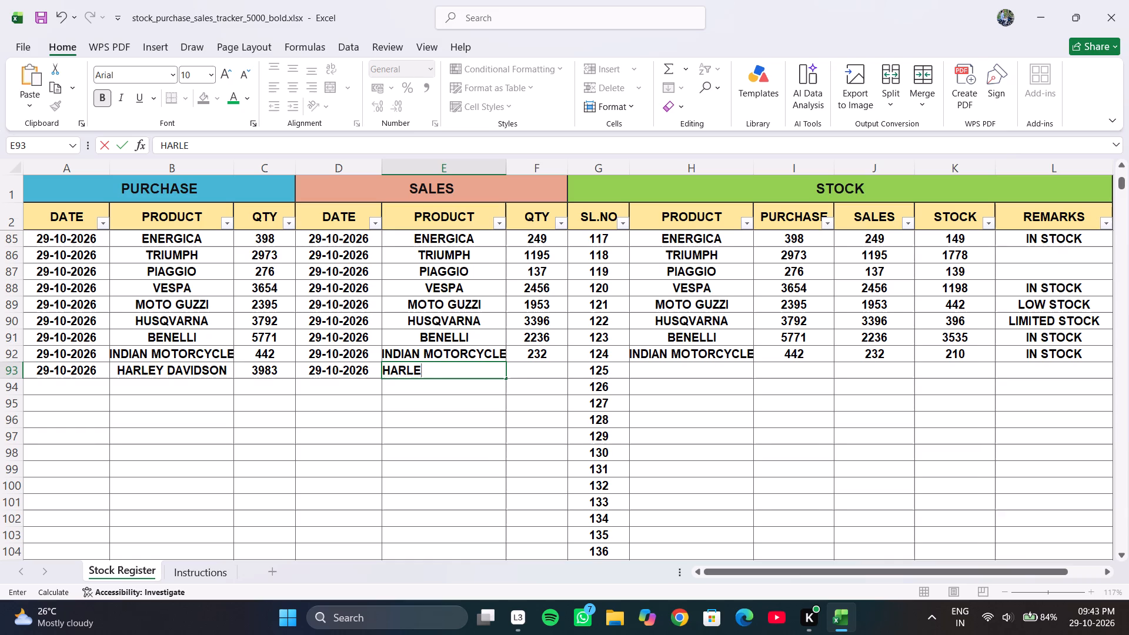
{"action": "key", "text": "y"}
{"action": "key", "text": "space"}
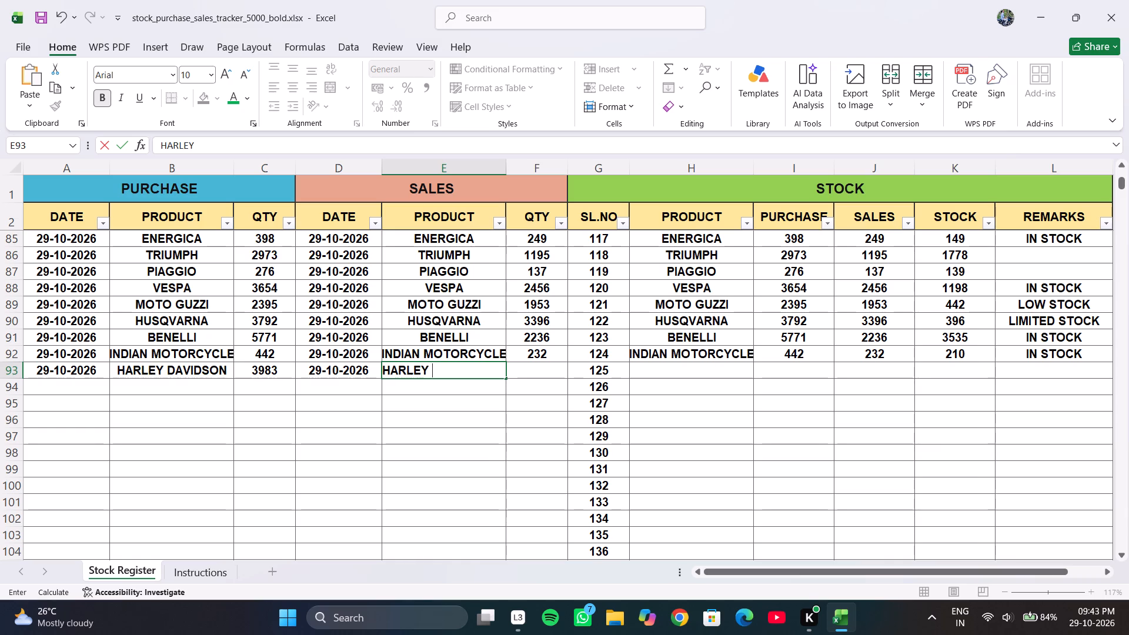
{"action": "type", "text": "DAVI"}
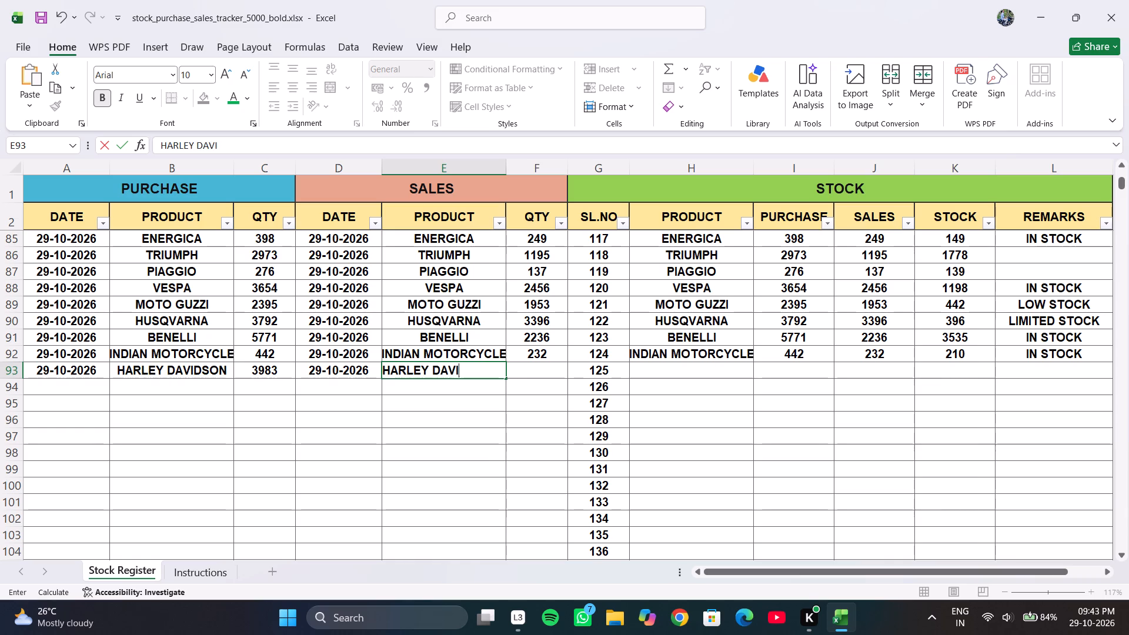
{"action": "type", "text": "DSPO"}
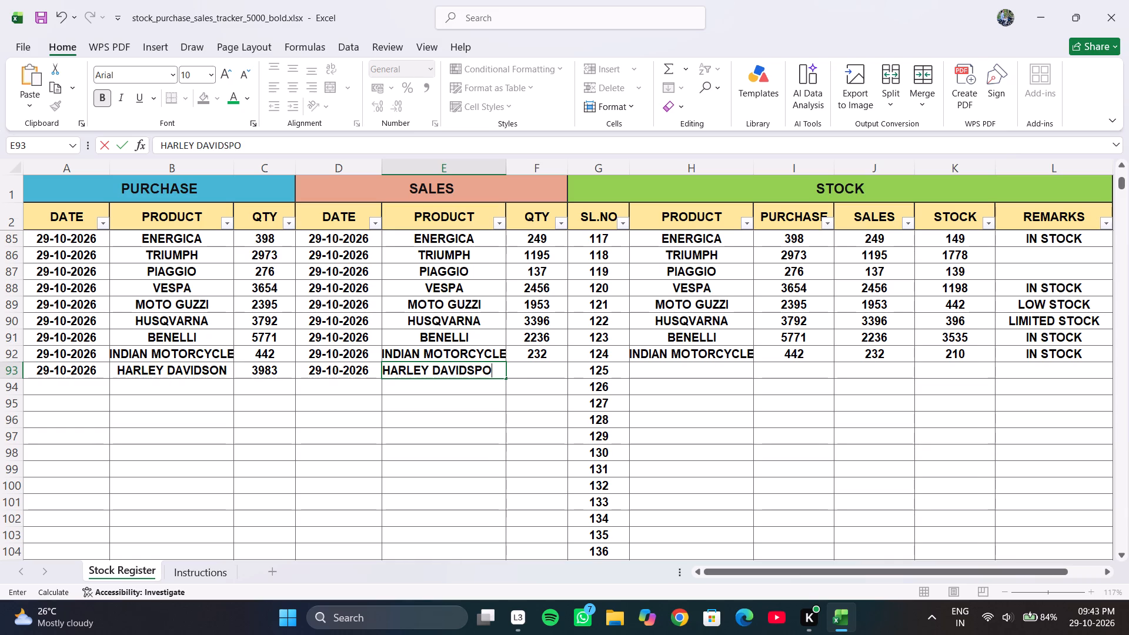
{"action": "key", "text": "BackSpace"}
{"action": "key", "text": "BackSpace"}
{"action": "type", "text": "ON"}
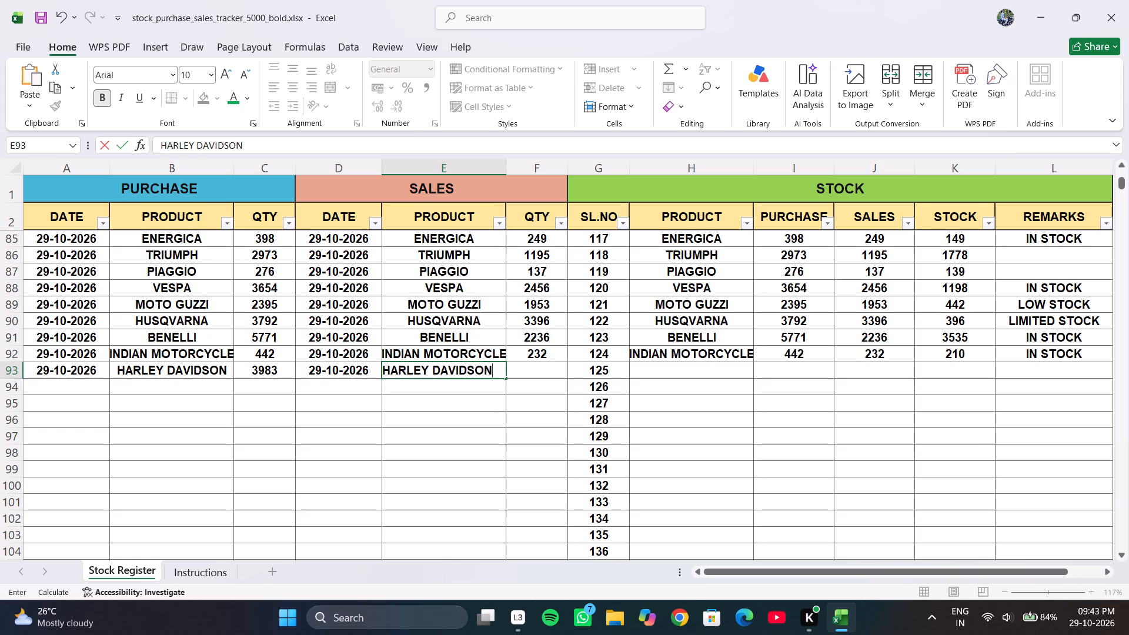
{"action": "key", "text": "Right"}
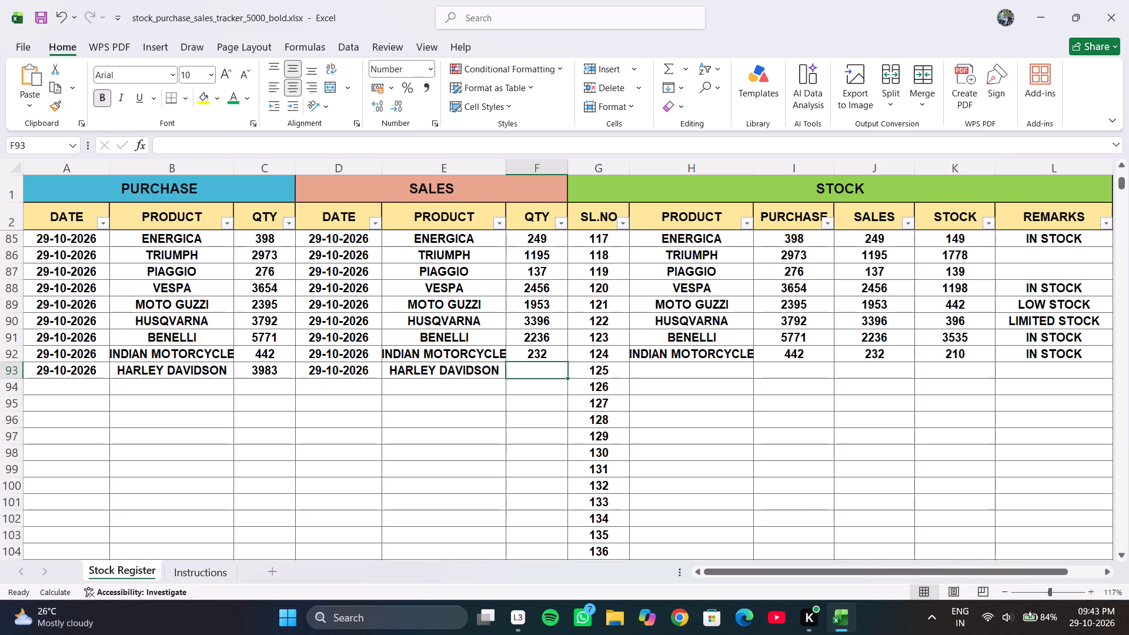
{"action": "type", "text": "34"}
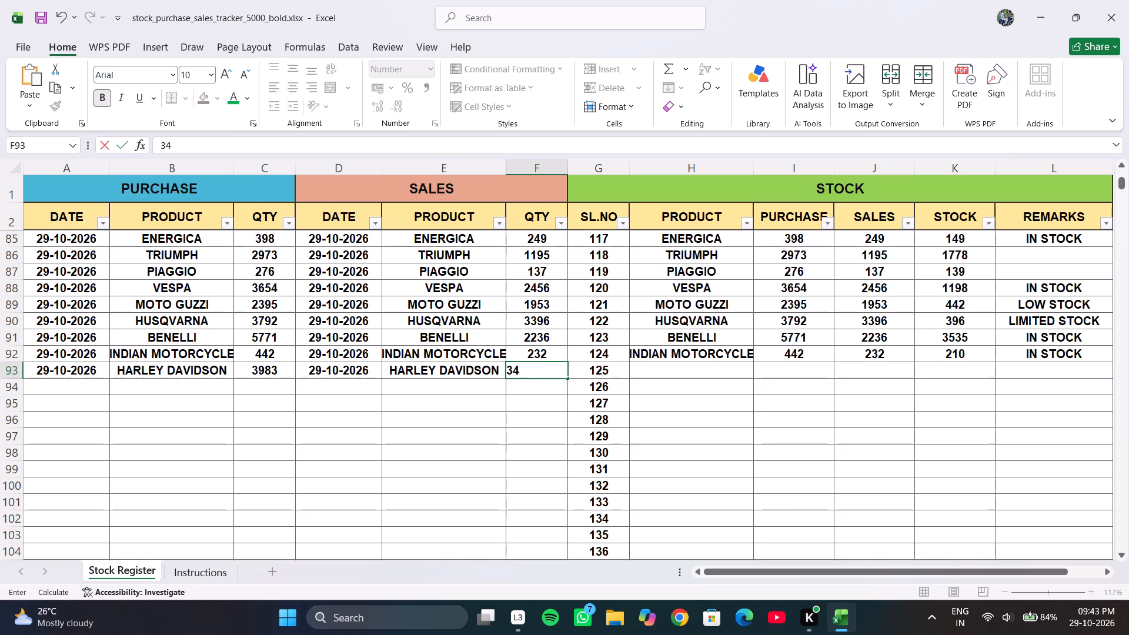
{"action": "type", "text": "22"}
{"action": "key", "text": "Right"}
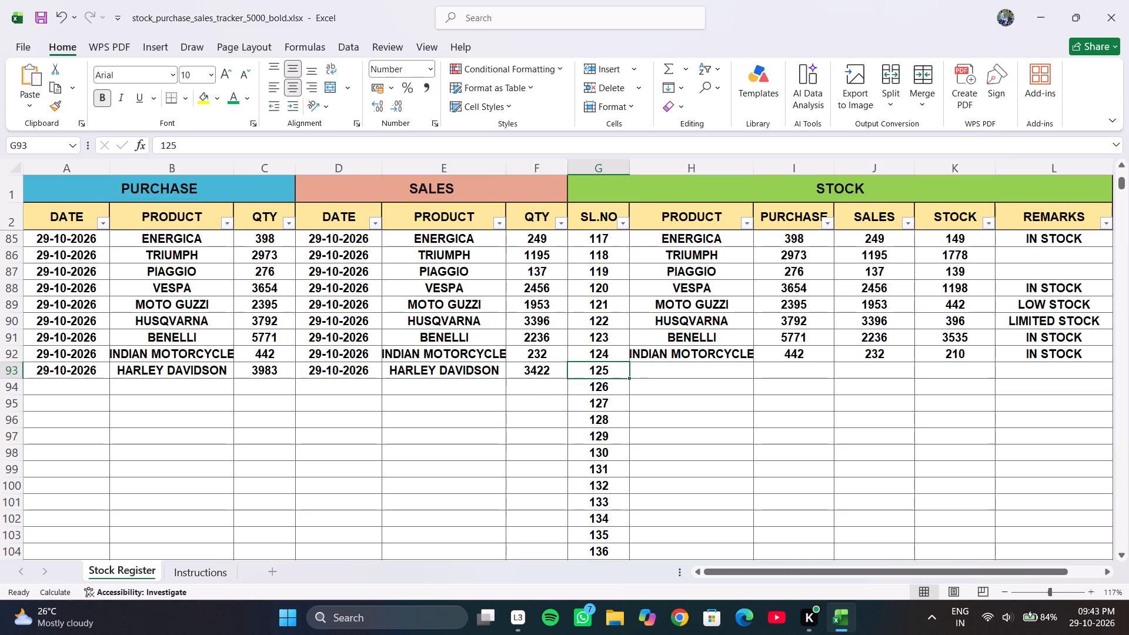
Enter HARLEY DAVIDSON as the stock product for serial number 125 in row 93.
{"action": "key", "text": "Right"}
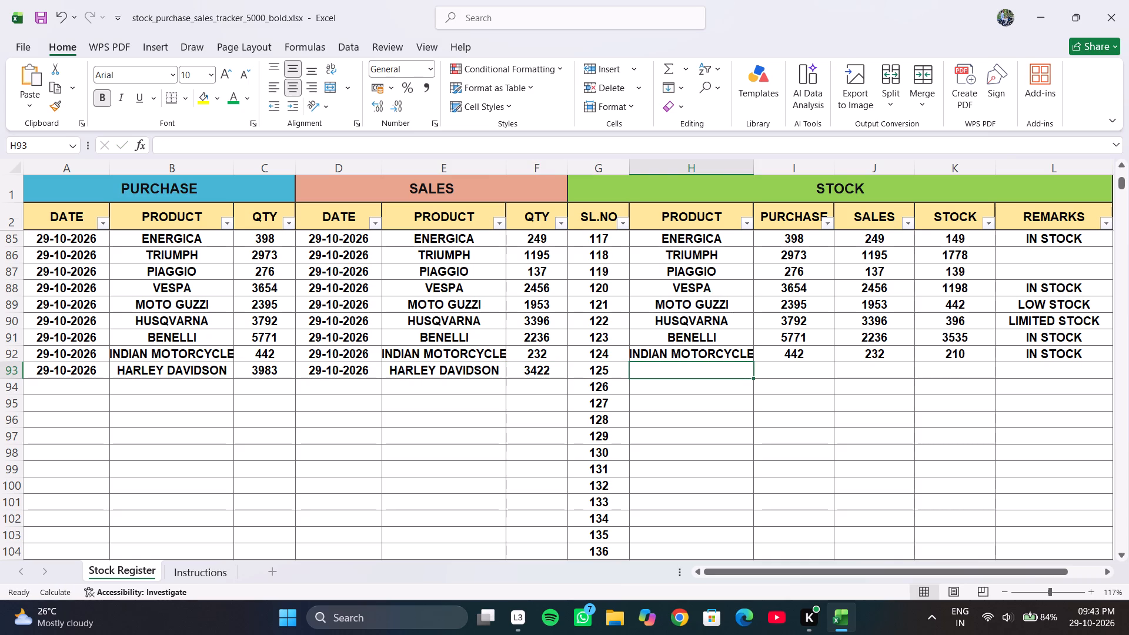
{"action": "type", "text": "HARLE"}
{"action": "key", "text": "y"}
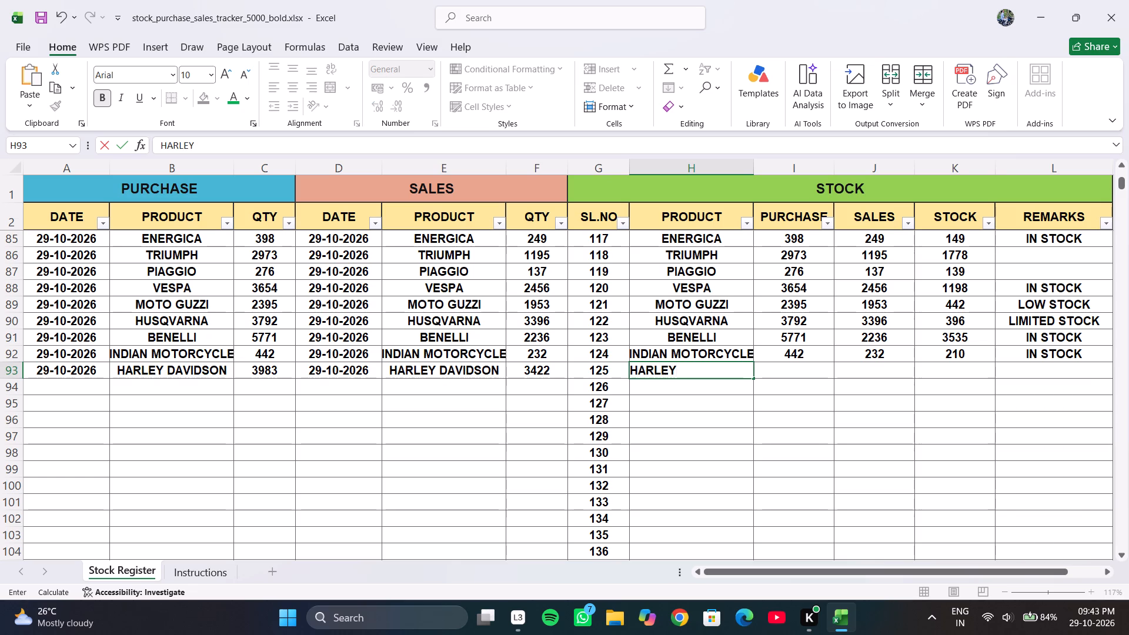
{"action": "key", "text": "space"}
{"action": "type", "text": "DAVIDSO"}
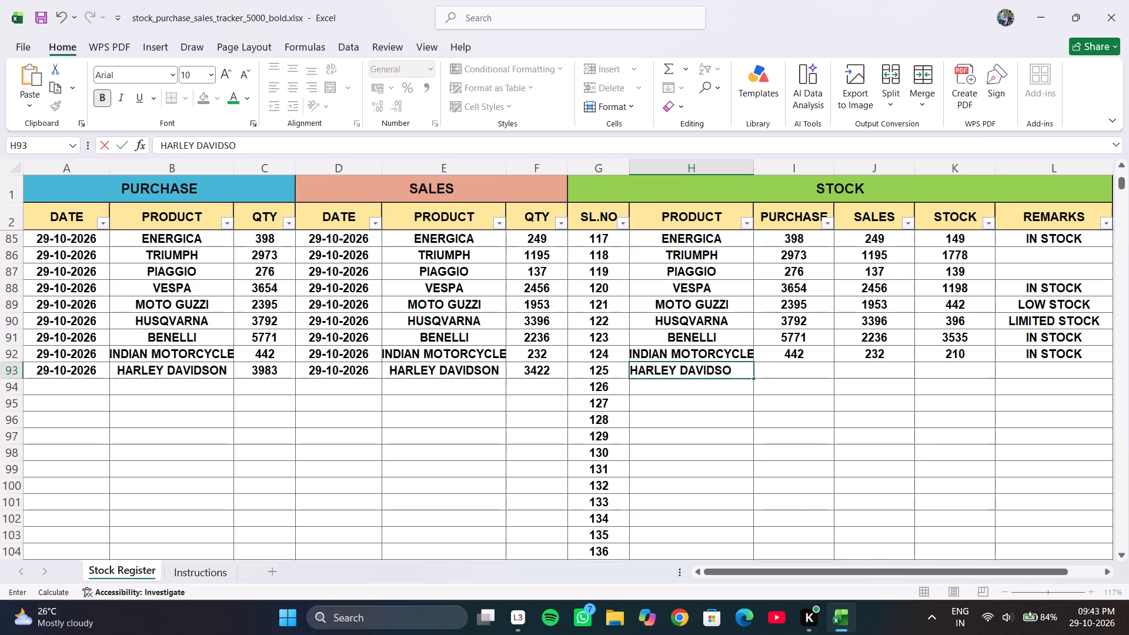
{"action": "scroll", "coordinate": [578, 436], "scroll_direction": "down", "scroll_amount": 1}
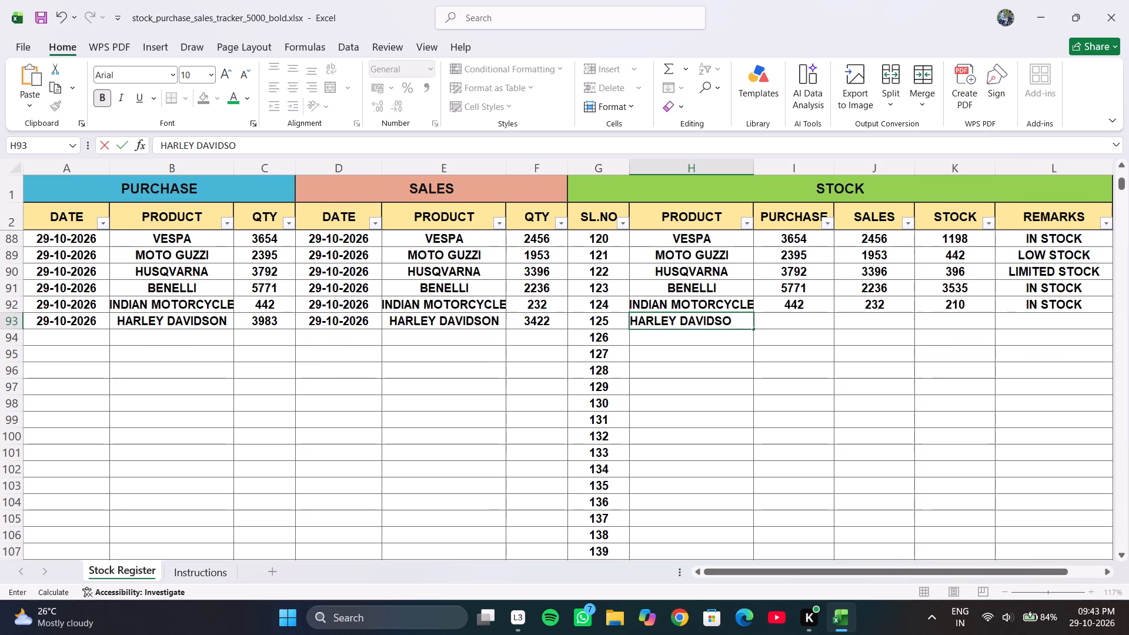
{"action": "key", "text": "n"}
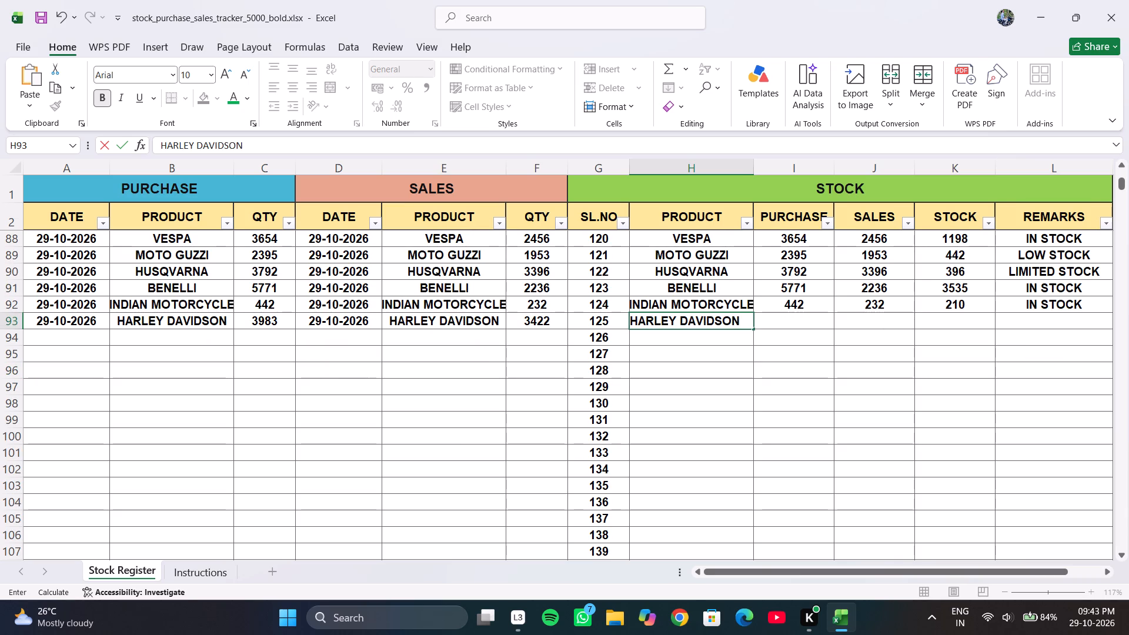
{"action": "key", "text": "Right"}
Enter the remark LOW STOCK for HARLEY DAVIDSON, serial number 125, in row 93.
{"action": "key", "text": "Right"}
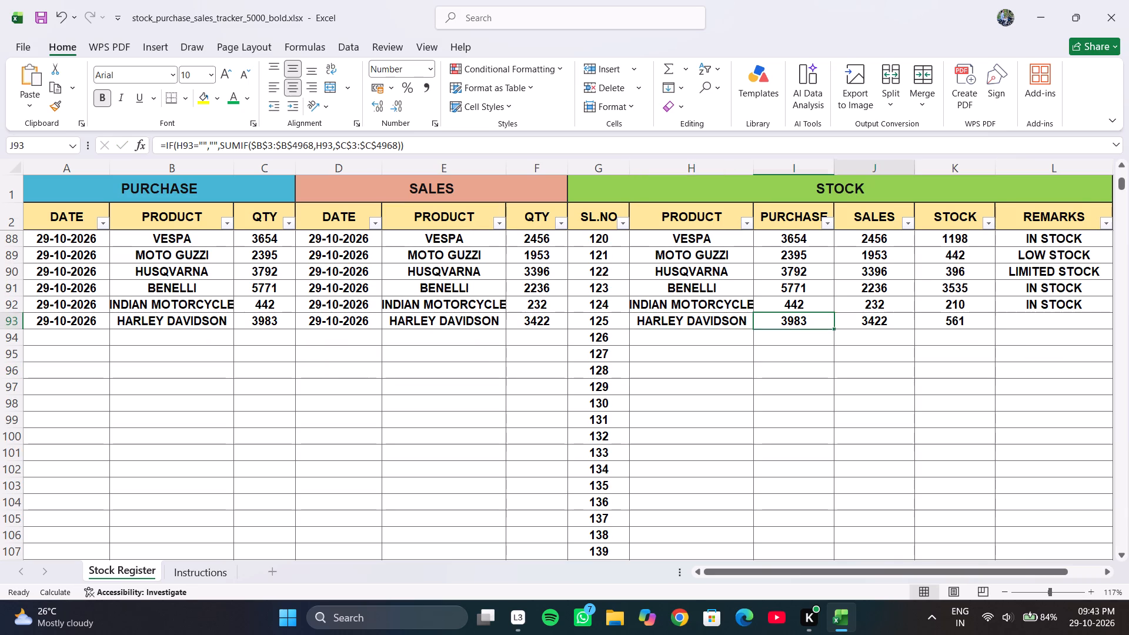
{"action": "key", "text": "Right"}
{"action": "key", "text": "Right"}
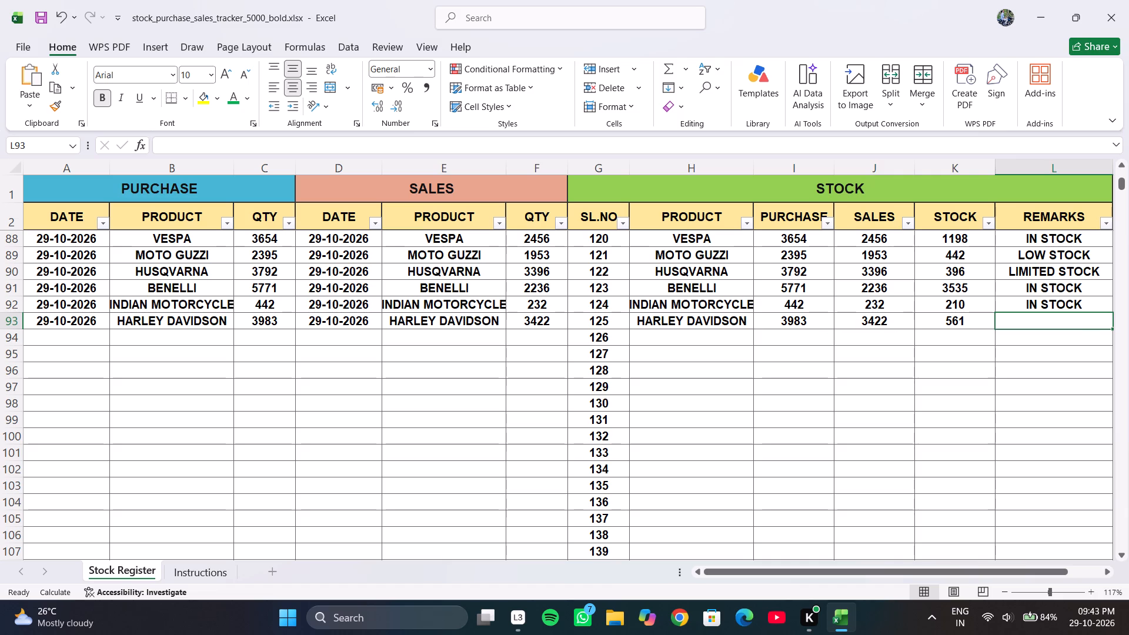
{"action": "type", "text": "LO"}
{"action": "key", "text": "Down"}
Enter the purchase date 29-10-2026 in row 94.
{"action": "key", "text": "Left"}
{"action": "key", "text": "Left"}
{"action": "key", "text": "Left"}
{"action": "key", "text": "Left"}
{"action": "key", "text": "Left"}
{"action": "key", "text": "Left"}
{"action": "key", "text": "Left"}
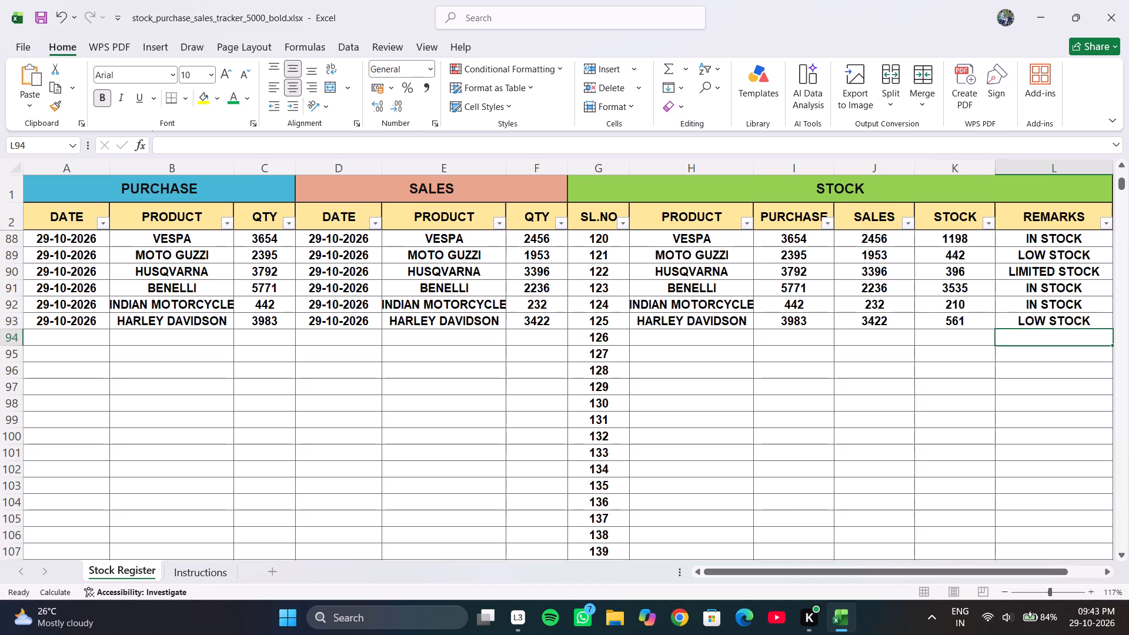
{"action": "key", "text": "Left"}
{"action": "key", "text": "Left"}
{"action": "key", "text": "Left"}
{"action": "key", "text": "Left"}
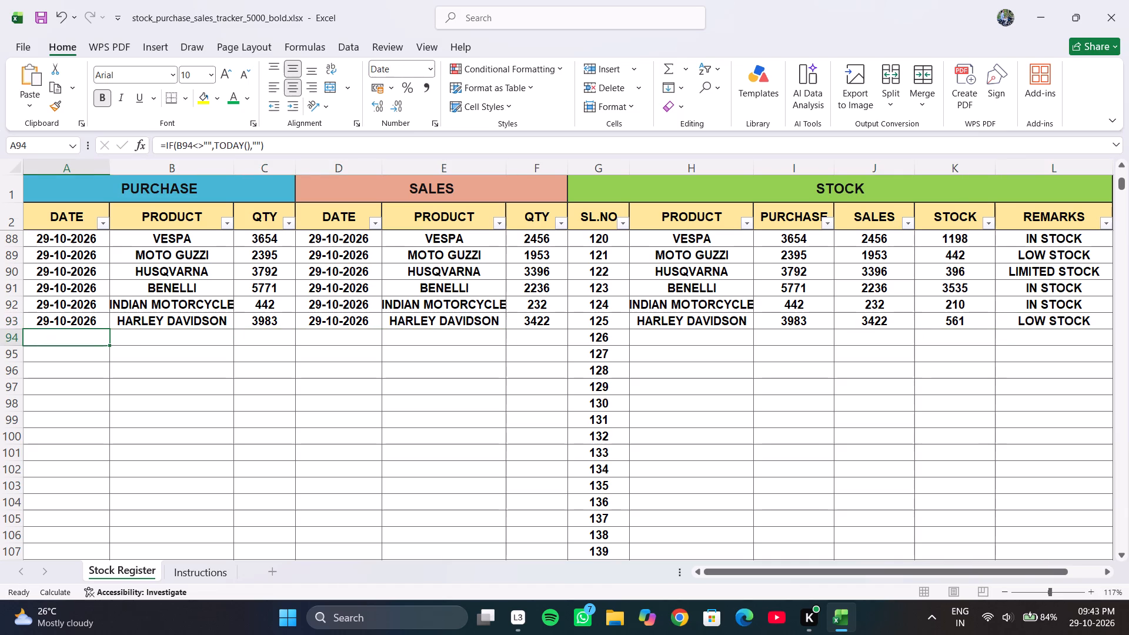
{"action": "type", "text": "29-10-2026"}
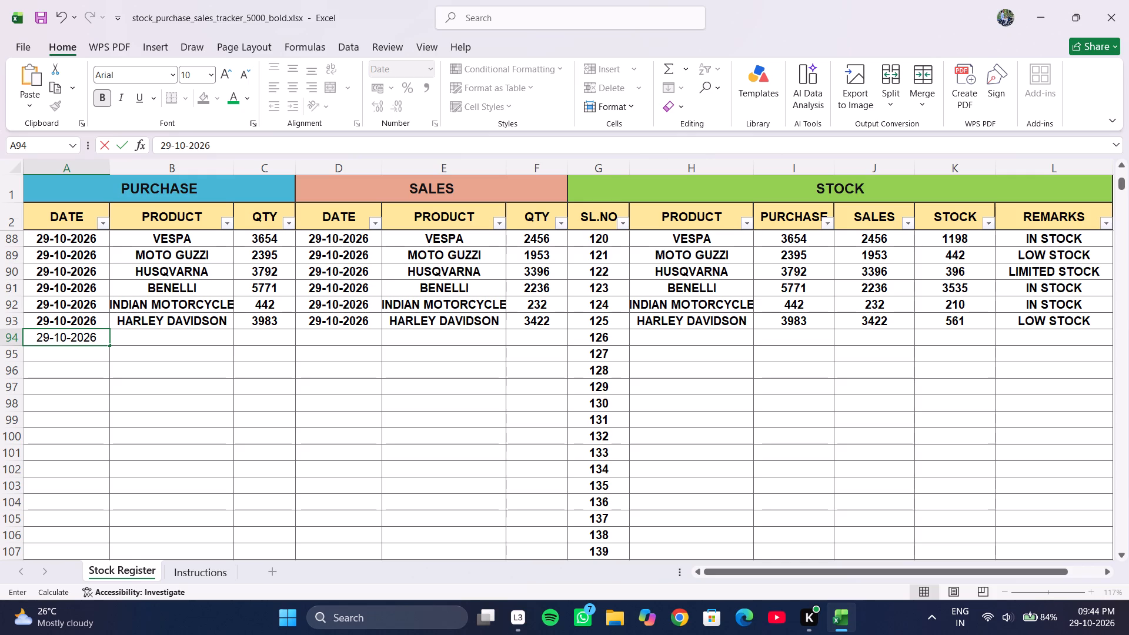
{"action": "key", "text": "Right"}
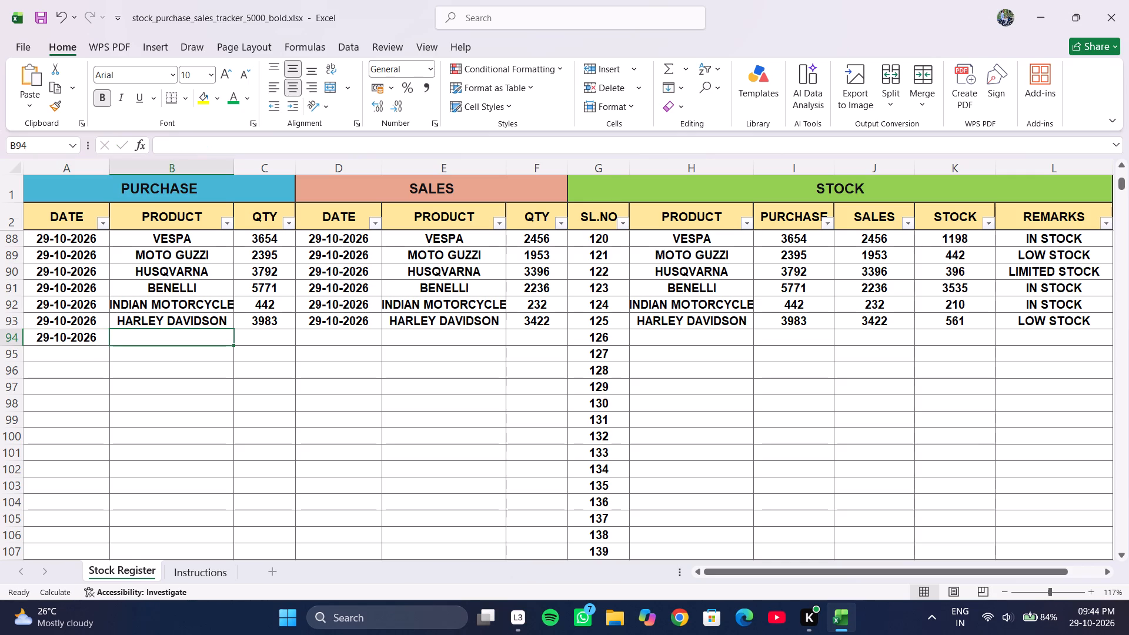
Enter the purchase product TVS with quantity 2988 in row 94.
{"action": "type", "text": "TVS"}
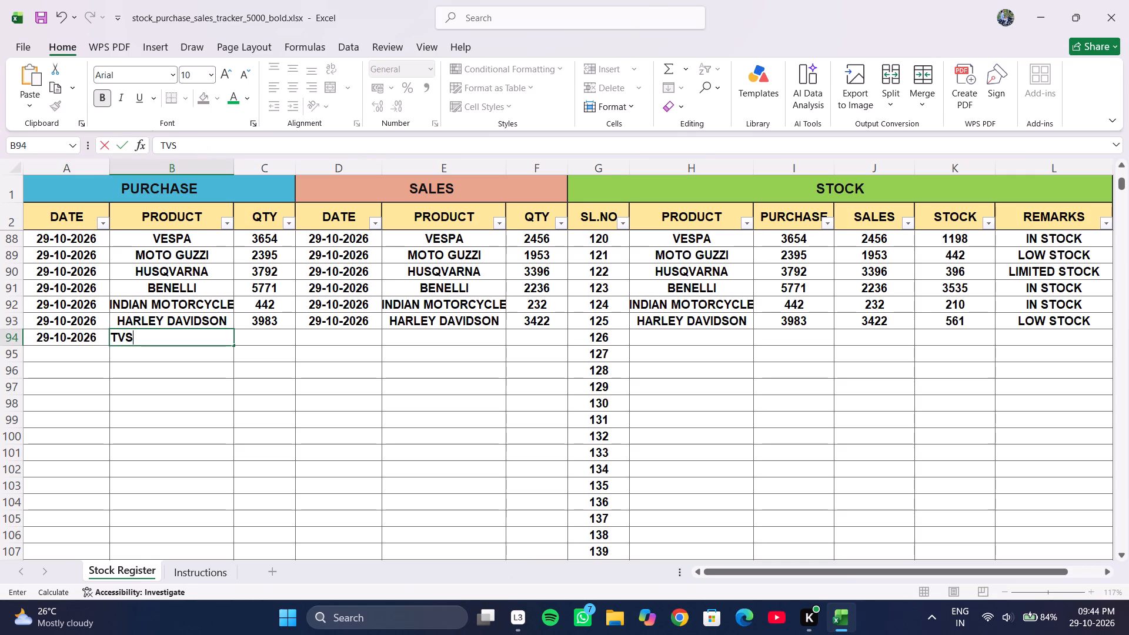
{"action": "key", "text": "Right"}
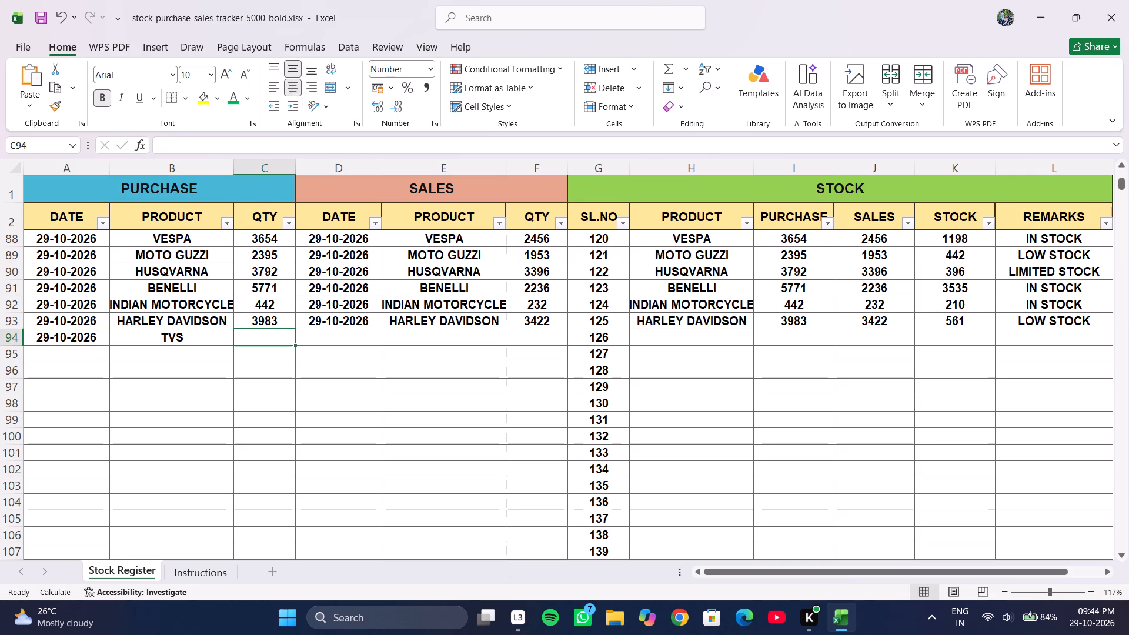
{"action": "type", "text": "29"}
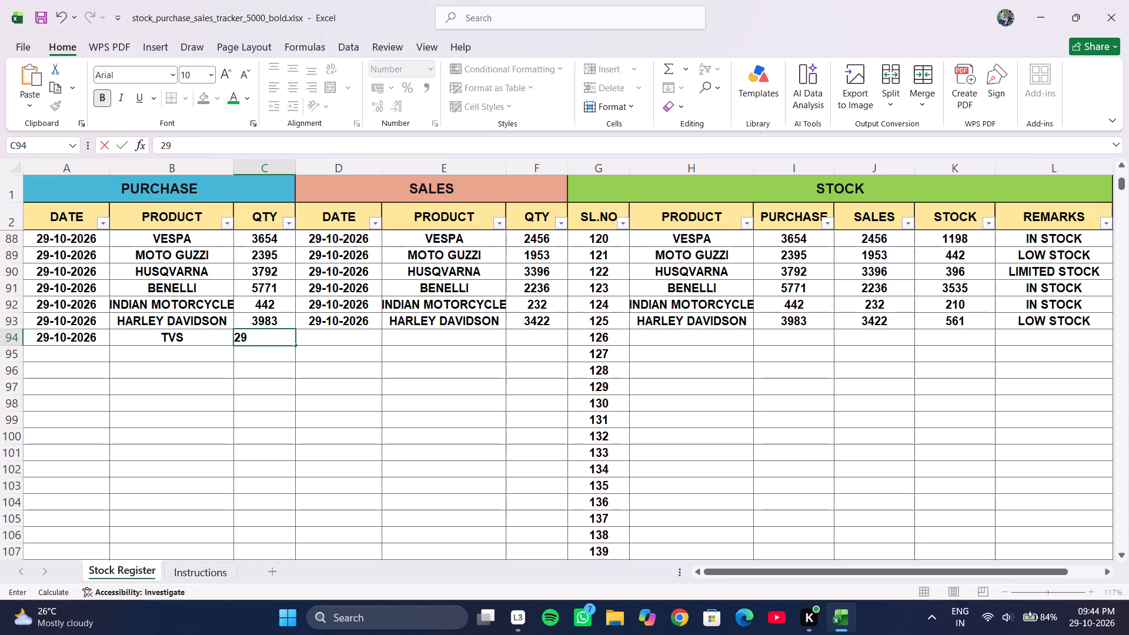
{"action": "type", "text": "88"}
{"action": "key", "text": "Right"}
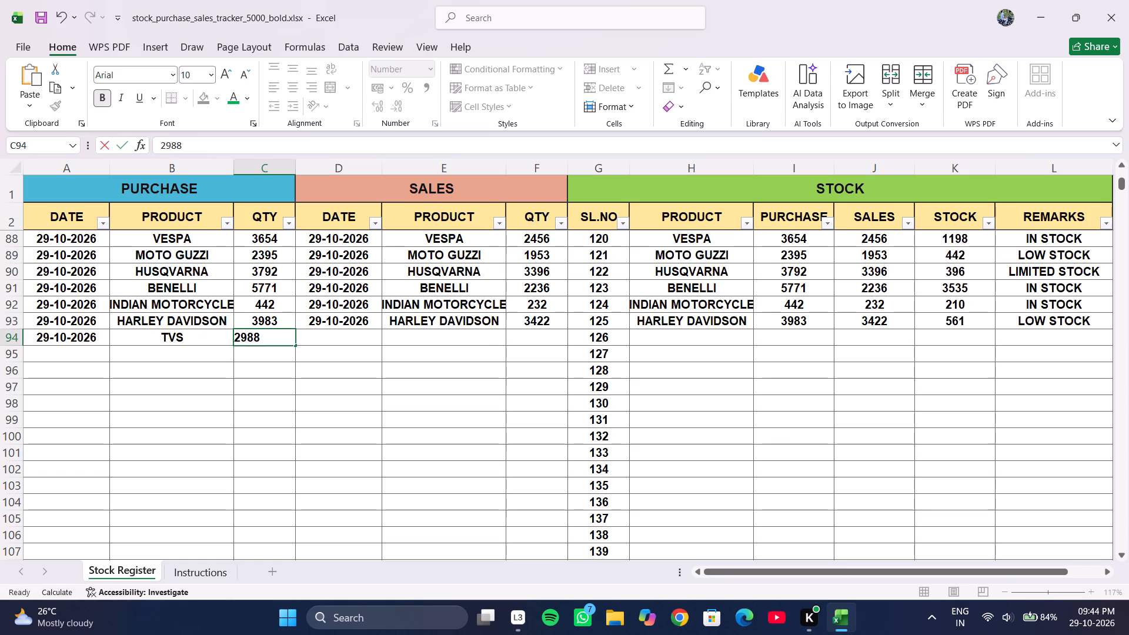
Enter the sales date 29-10-2026 in row 94.
{"action": "type", "text": "29-"}
{"action": "type", "text": "10-"}
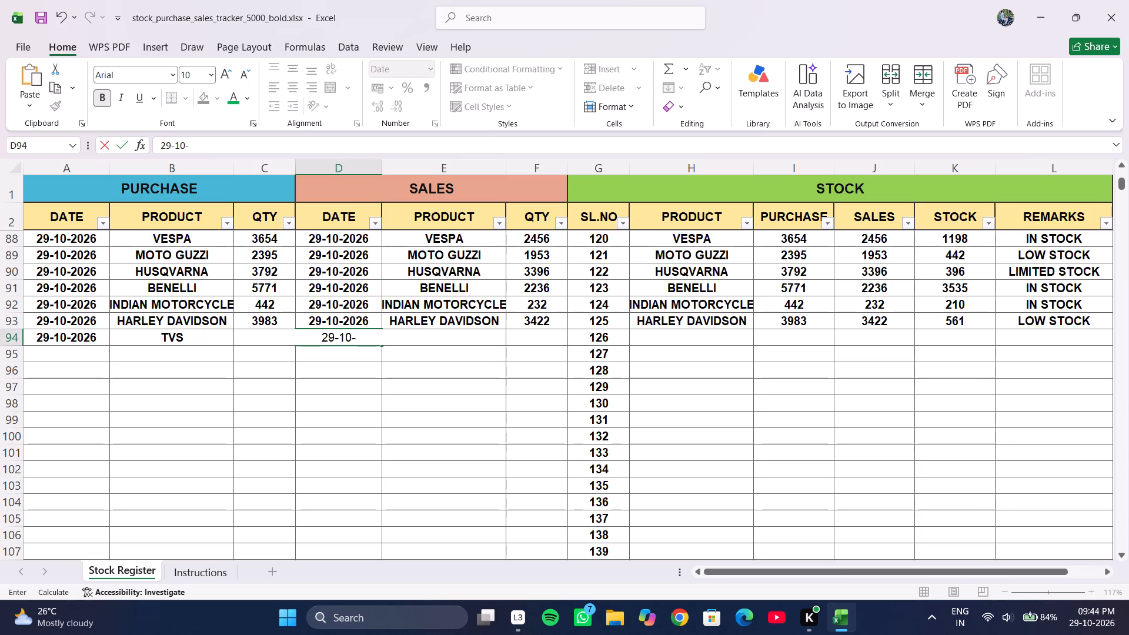
{"action": "key", "text": "2"}
{"action": "type", "text": "026"}
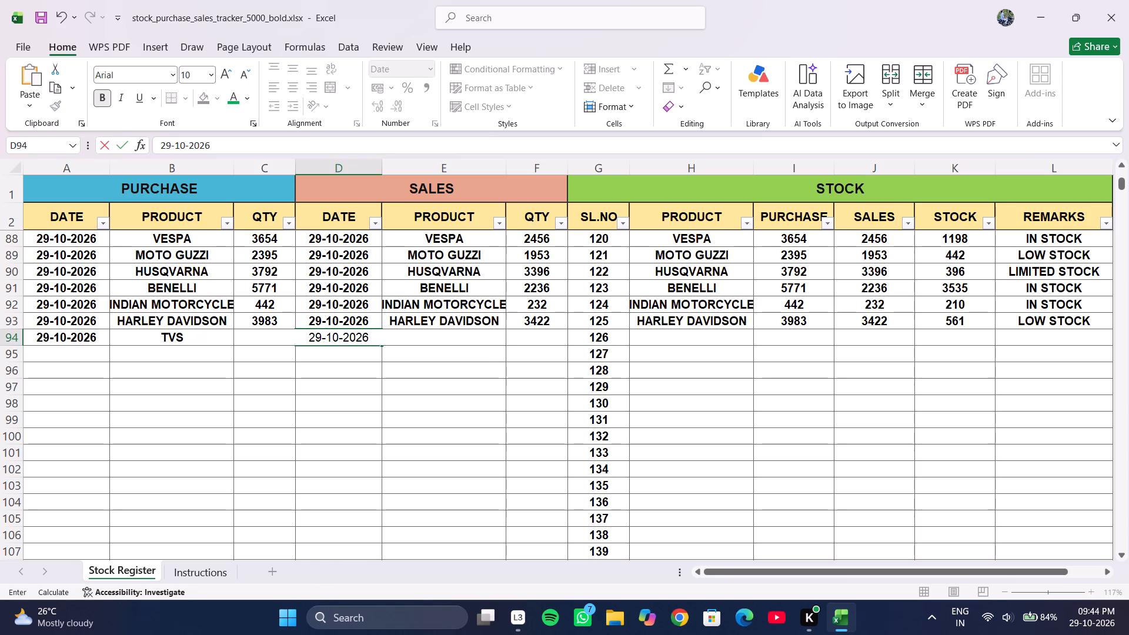
{"action": "key", "text": "Right"}
Enter the sales product TVS with quantity 2335 in row 94.
{"action": "type", "text": "TVS"}
{"action": "key", "text": "Right"}
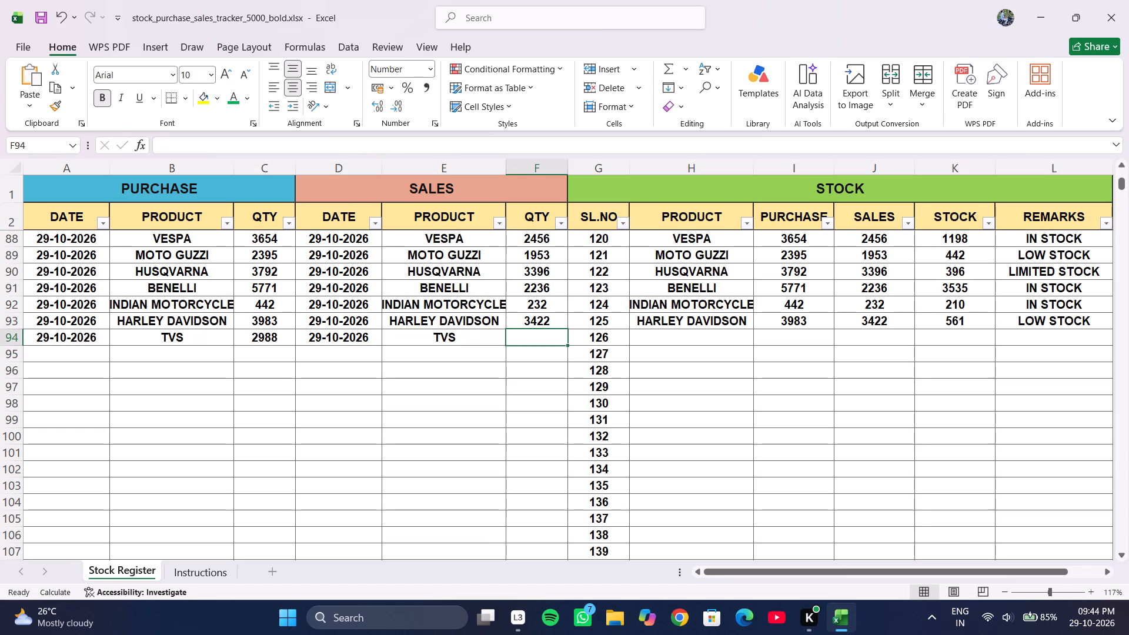
{"action": "type", "text": "2335"}
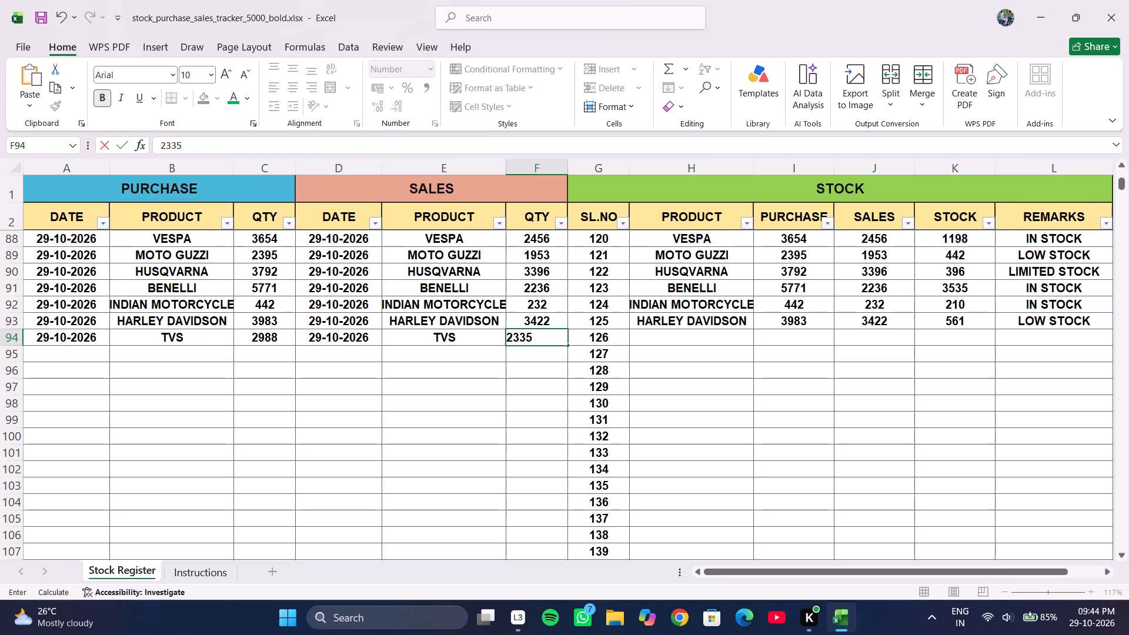
{"action": "key", "text": "Right"}
Enter TVS as the stock product for serial number 126 in row 94.
{"action": "key", "text": "Right"}
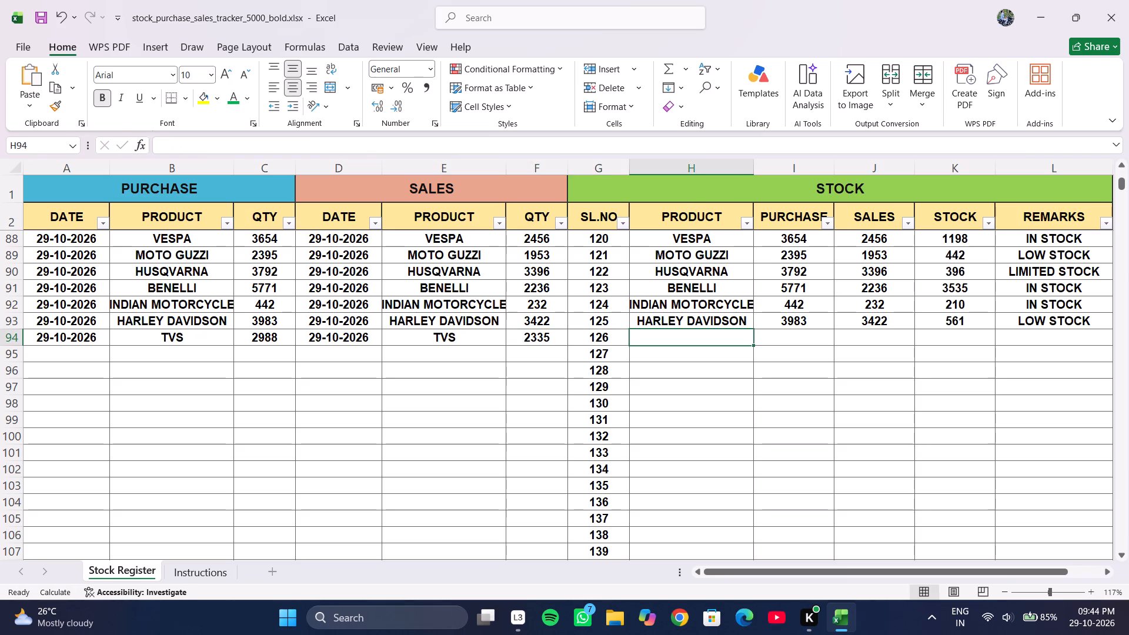
{"action": "key", "text": "Left"}
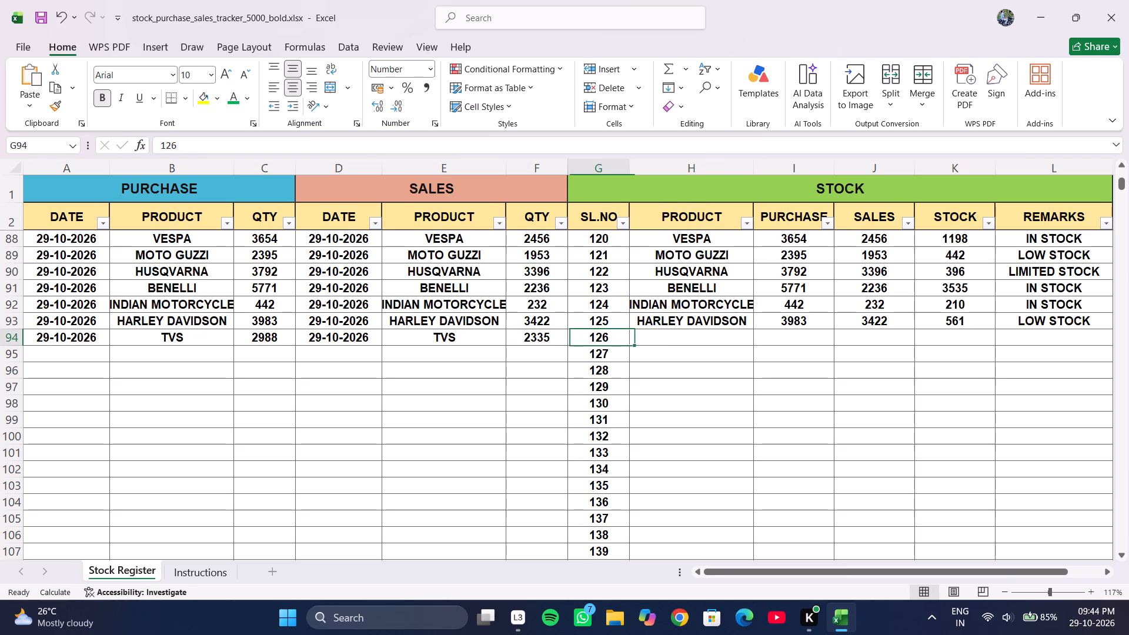
{"action": "key", "text": "Left"}
{"action": "key", "text": "Right"}
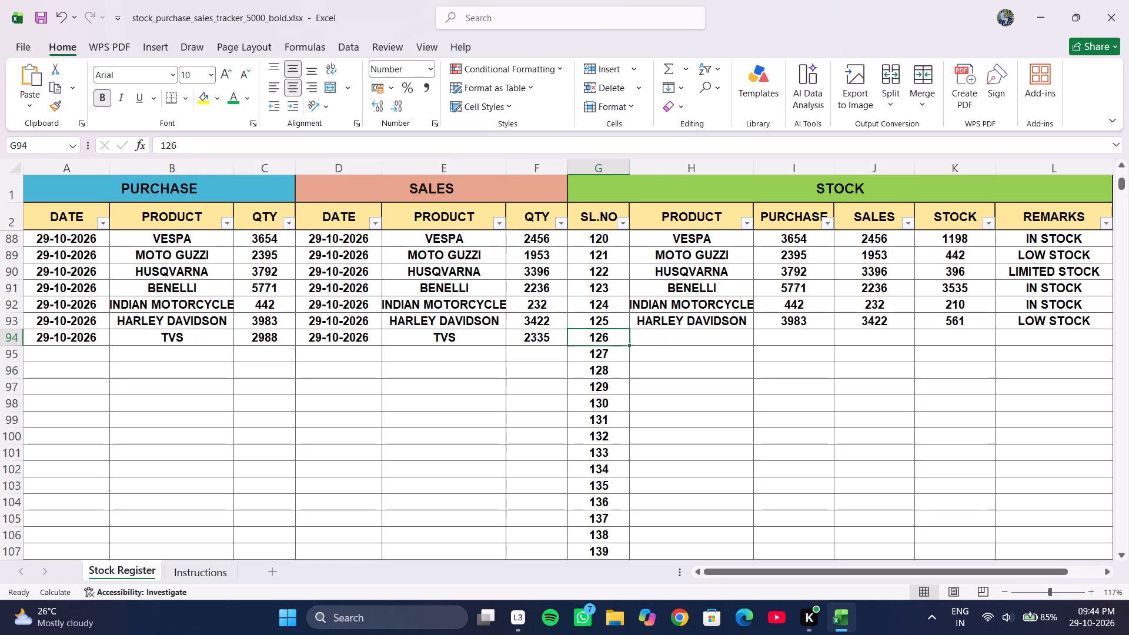
{"action": "key", "text": "Right"}
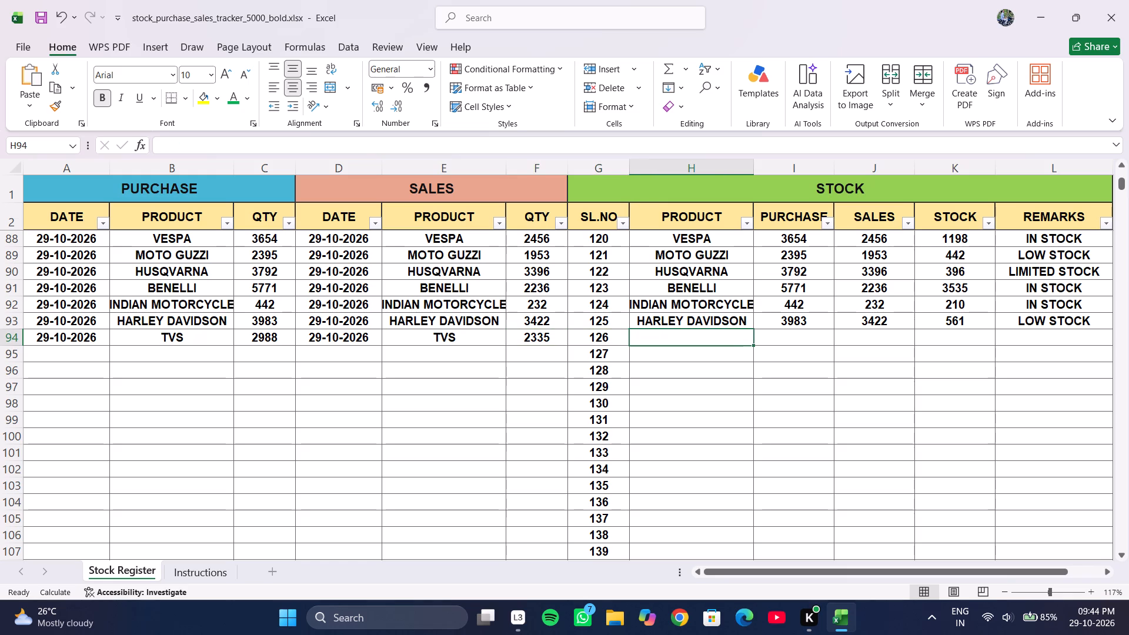
{"action": "type", "text": "TVS"}
{"action": "key", "text": "Right"}
Enter the remark IN STOCK for TVS, serial number 126, in row 94.
{"action": "key", "text": "Right"}
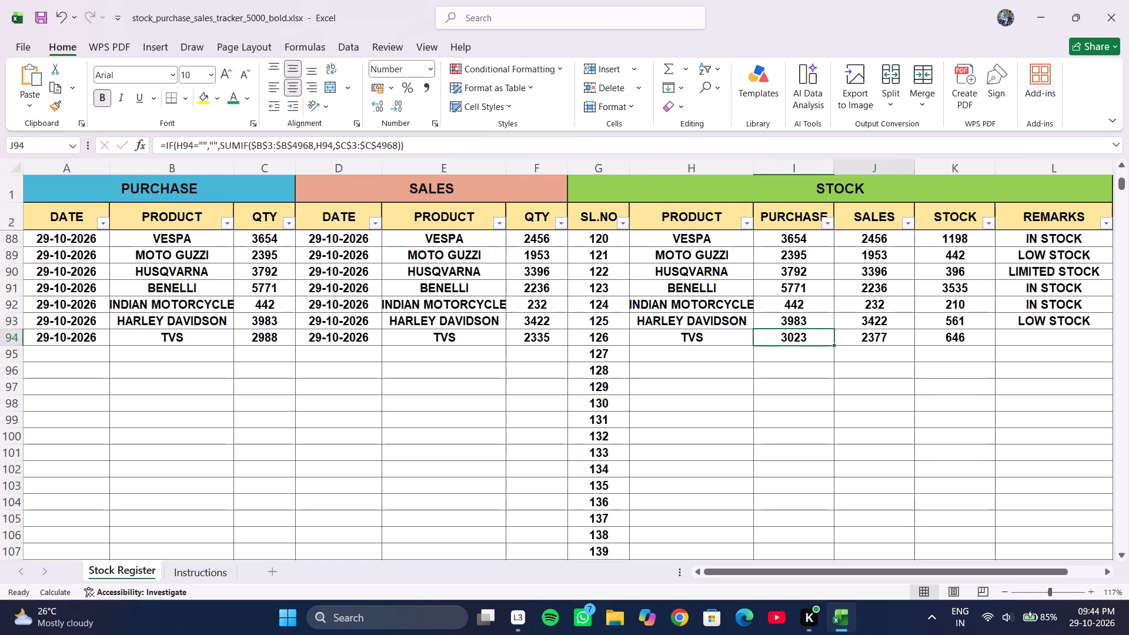
{"action": "key", "text": "Right"}
{"action": "key", "text": "Right"}
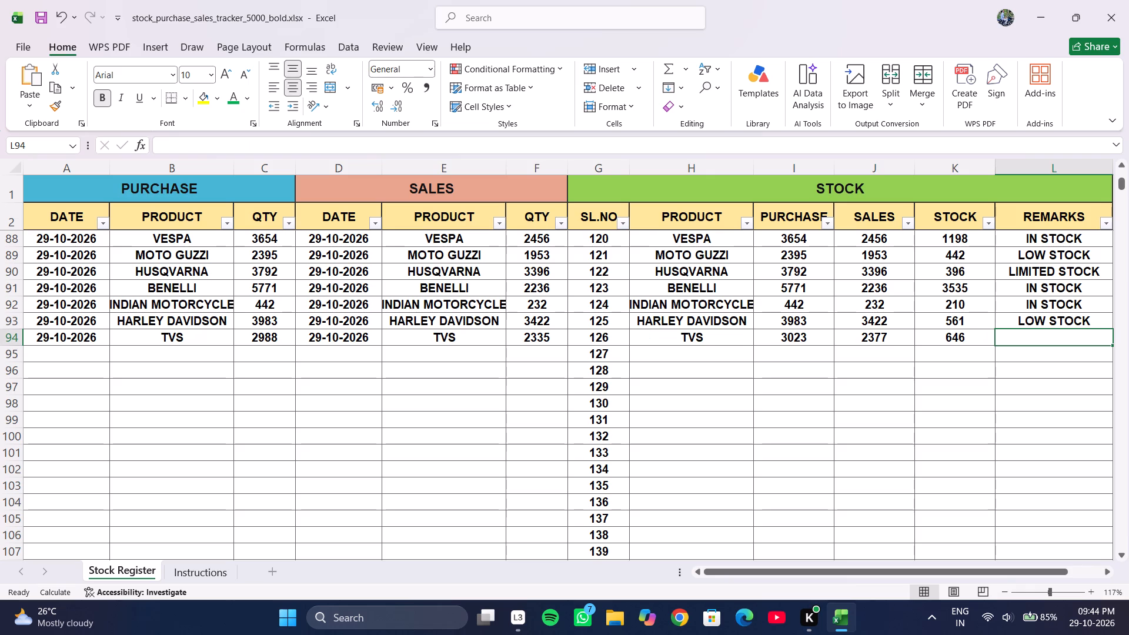
{"action": "type", "text": "IN"}
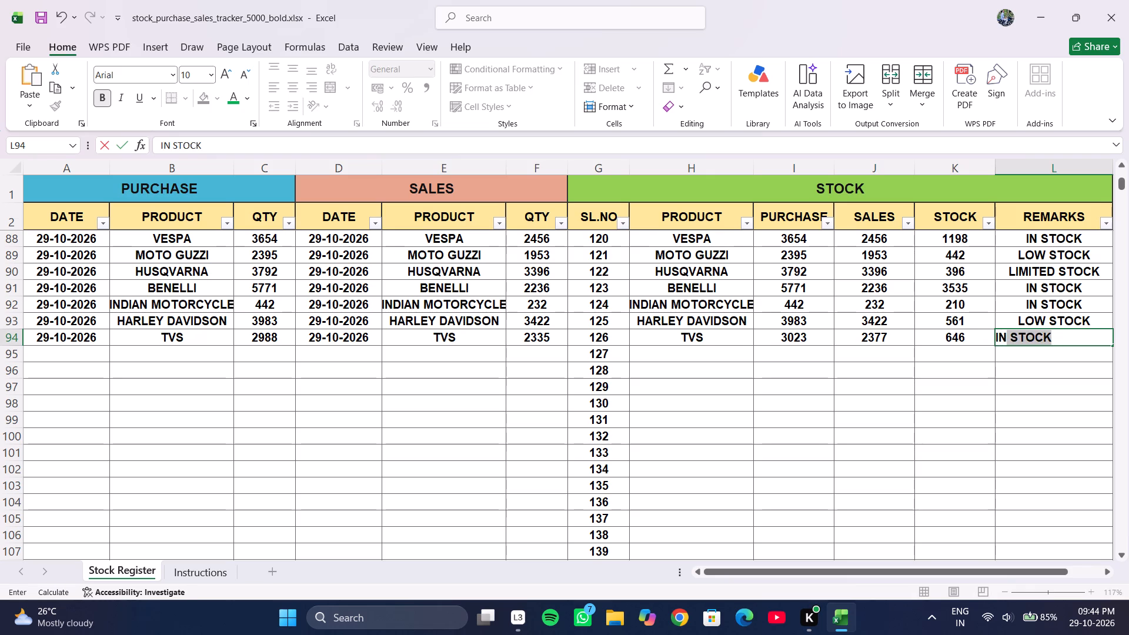
{"action": "key", "text": "Down"}
Enter the purchase date 29-10-2026 in row 95.
{"action": "key", "text": "Left"}
{"action": "key", "text": "Left"}
{"action": "key", "text": "Left"}
{"action": "key", "text": "Left"}
{"action": "key", "text": "Left"}
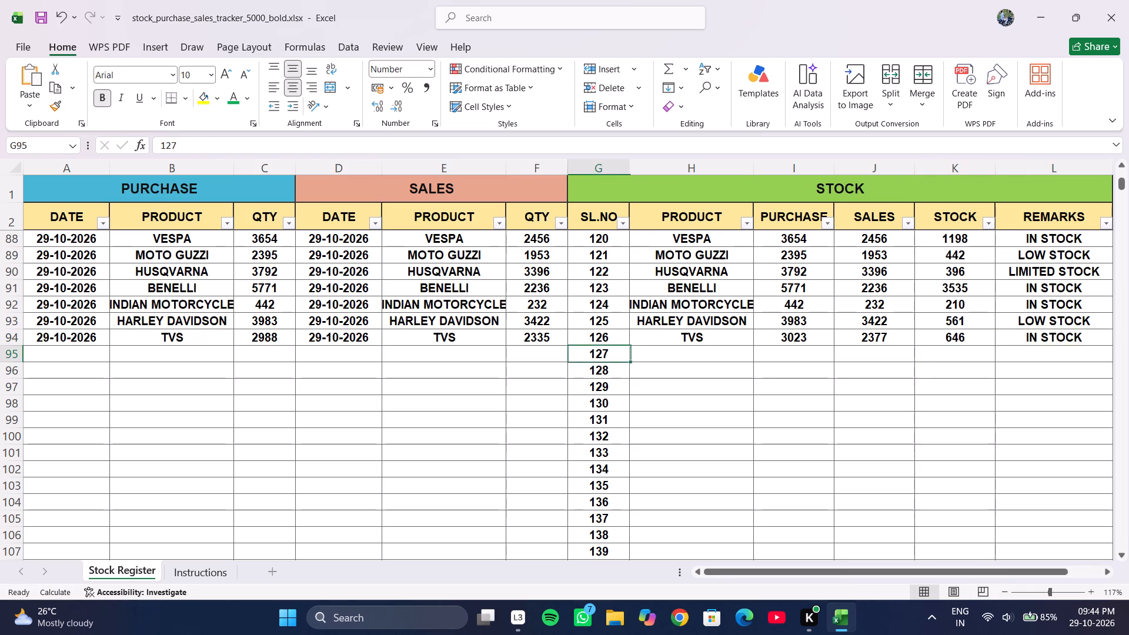
{"action": "key", "text": "Left"}
{"action": "key", "text": "Left"}
{"action": "key", "text": "Left"}
{"action": "key", "text": "Left"}
{"action": "key", "text": "Left"}
{"action": "key", "text": "Left"}
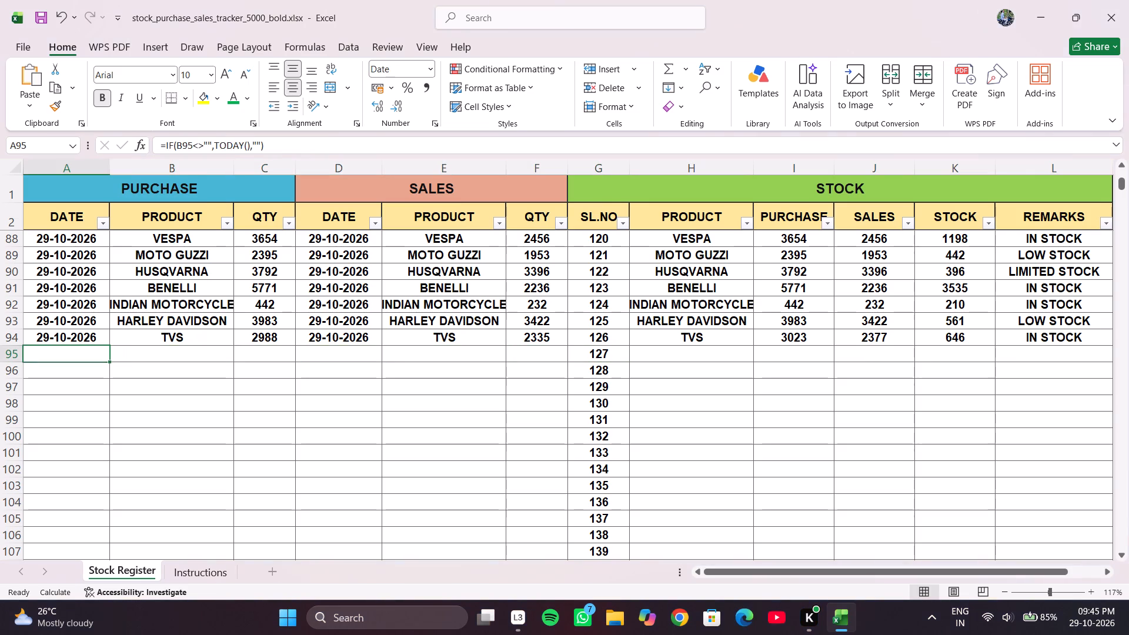
{"action": "key", "text": "2"}
{"action": "key", "text": "9"}
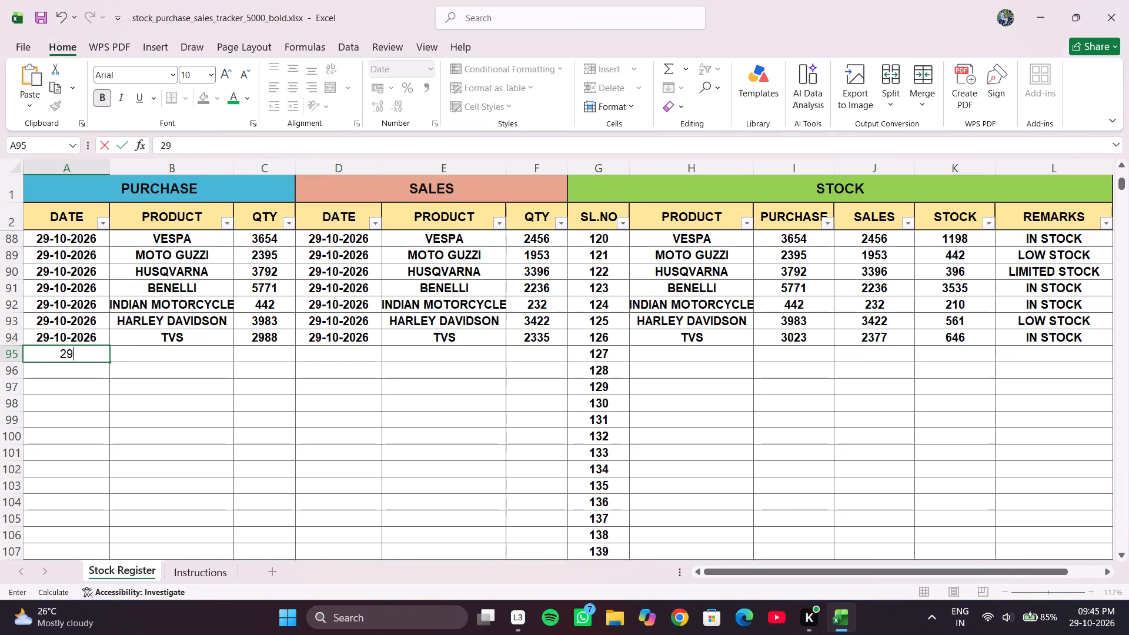
{"action": "key", "text": "minus"}
{"action": "type", "text": "10-2026"}
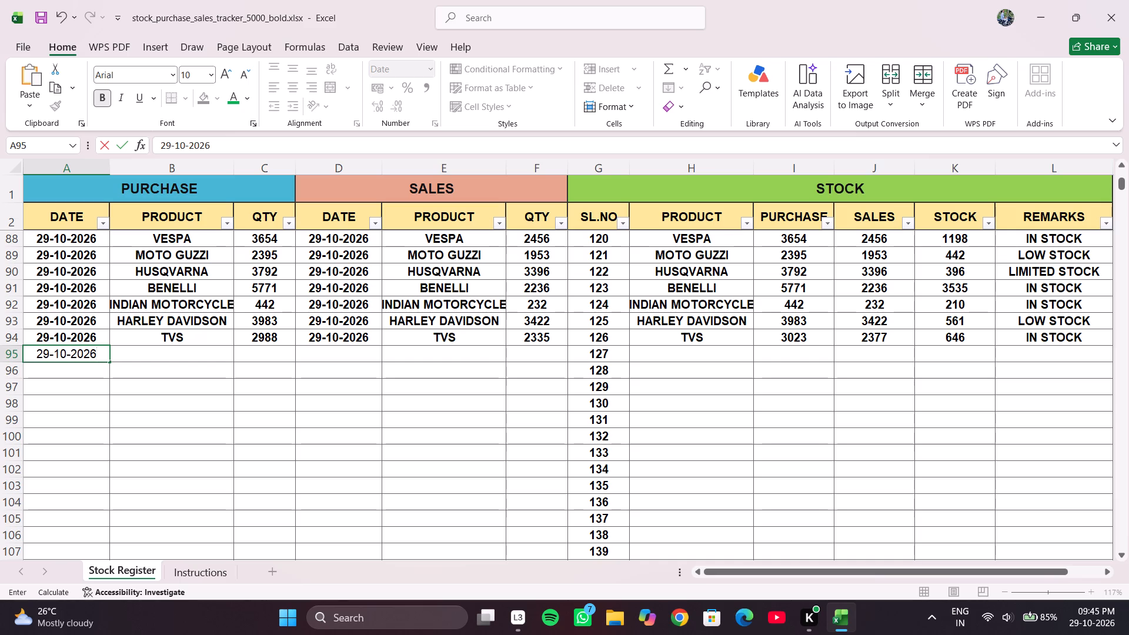
{"action": "key", "text": "Right"}
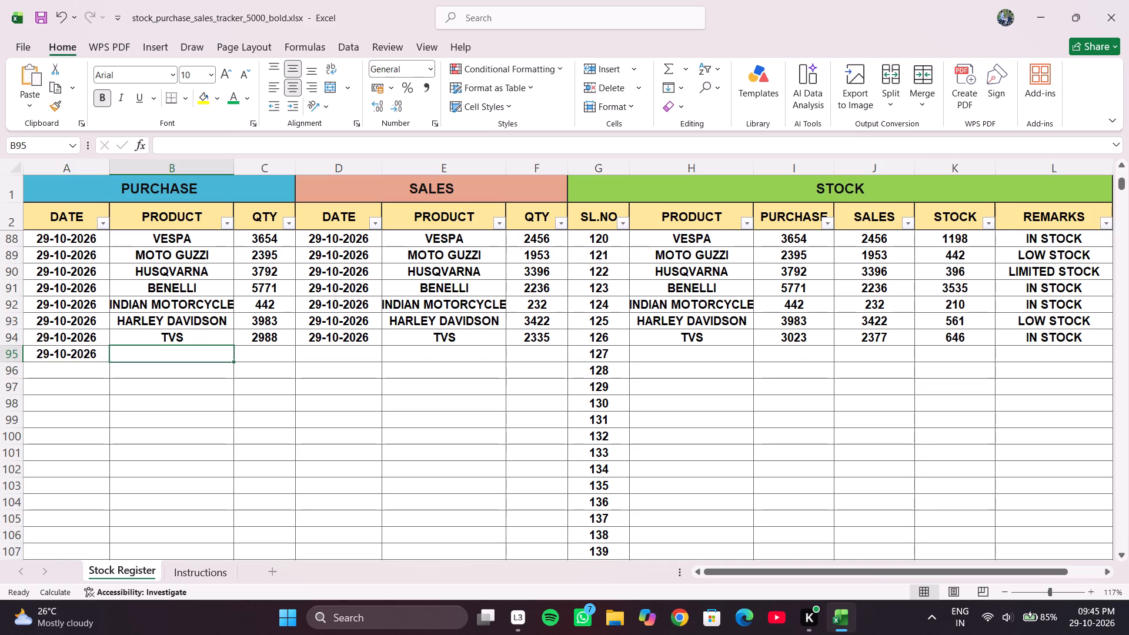
Enter the purchase product LIFAN with quantity 445 in row 95.
{"action": "type", "text": "LI"}
{"action": "type", "text": "FA"}
{"action": "key", "text": "n"}
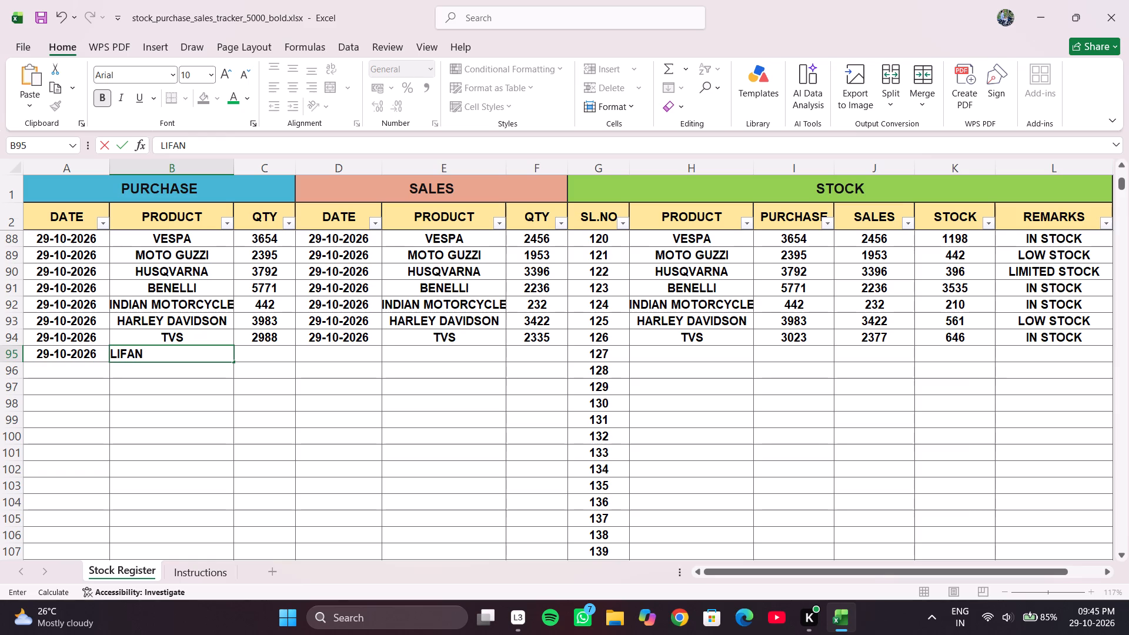
{"action": "key", "text": "Right"}
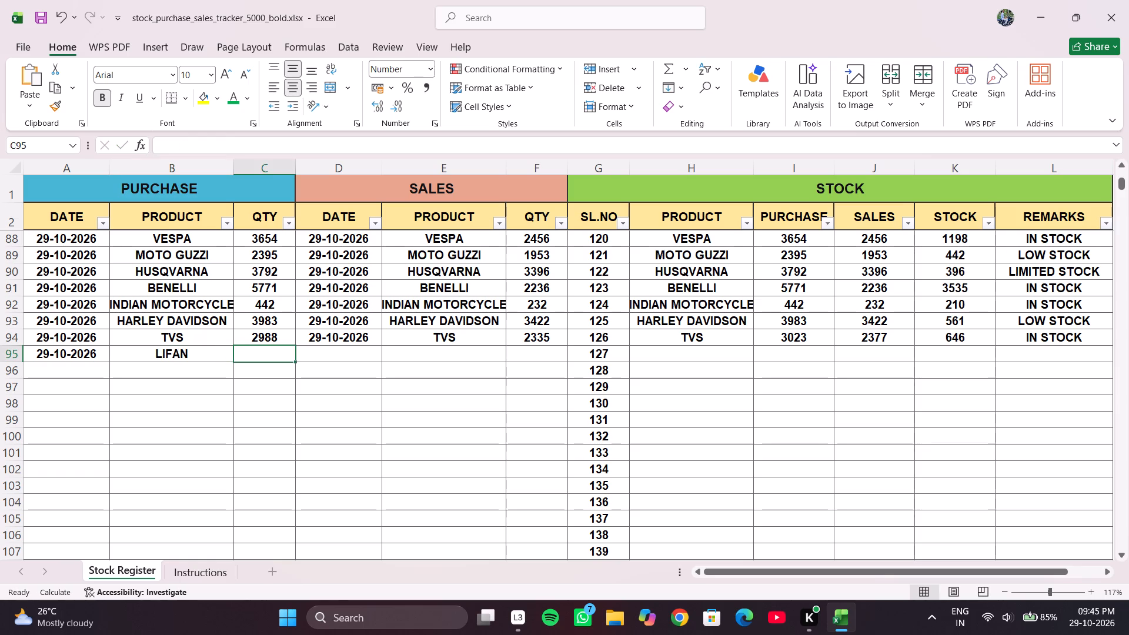
{"action": "type", "text": "445"}
{"action": "key", "text": "Right"}
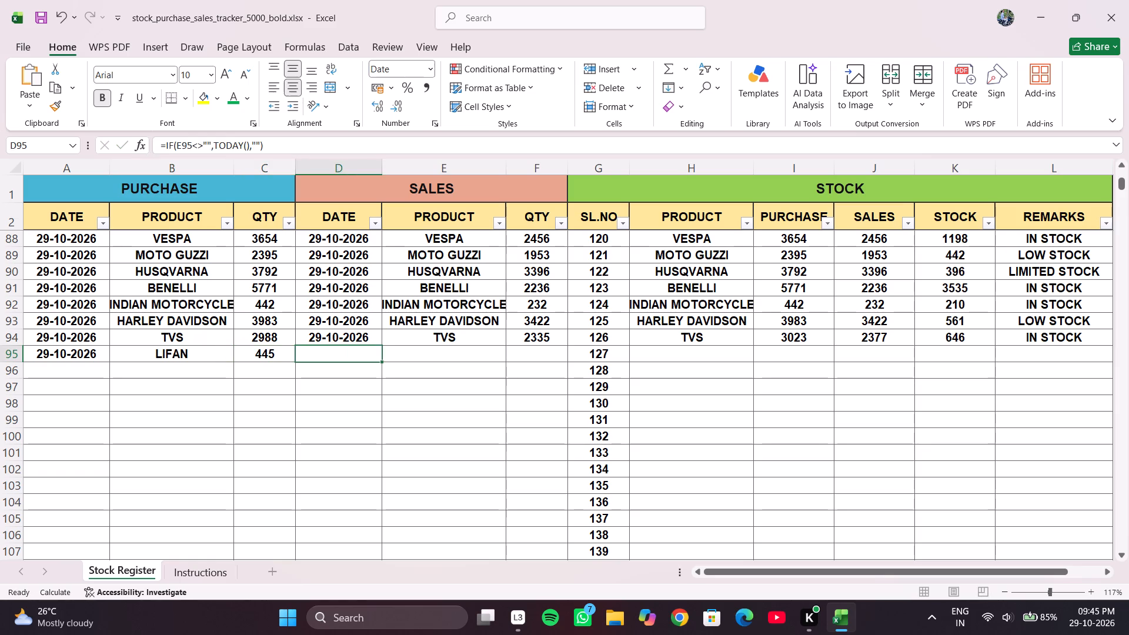
Enter the sales date 29-10-2026 in row 95.
{"action": "key", "text": "2"}
{"action": "type", "text": "9-"}
{"action": "type", "text": "10-2026"}
{"action": "key", "text": "Right"}
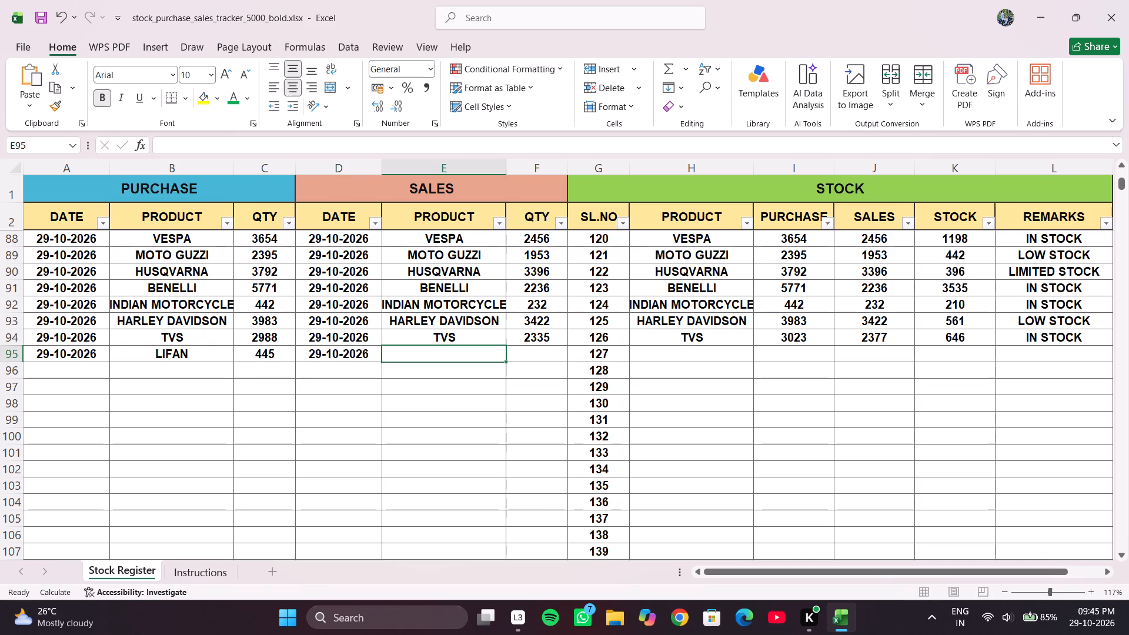
Enter the sales product LIFAN with quantity 266 in row 95.
{"action": "type", "text": "LIFAN"}
{"action": "key", "text": "Right"}
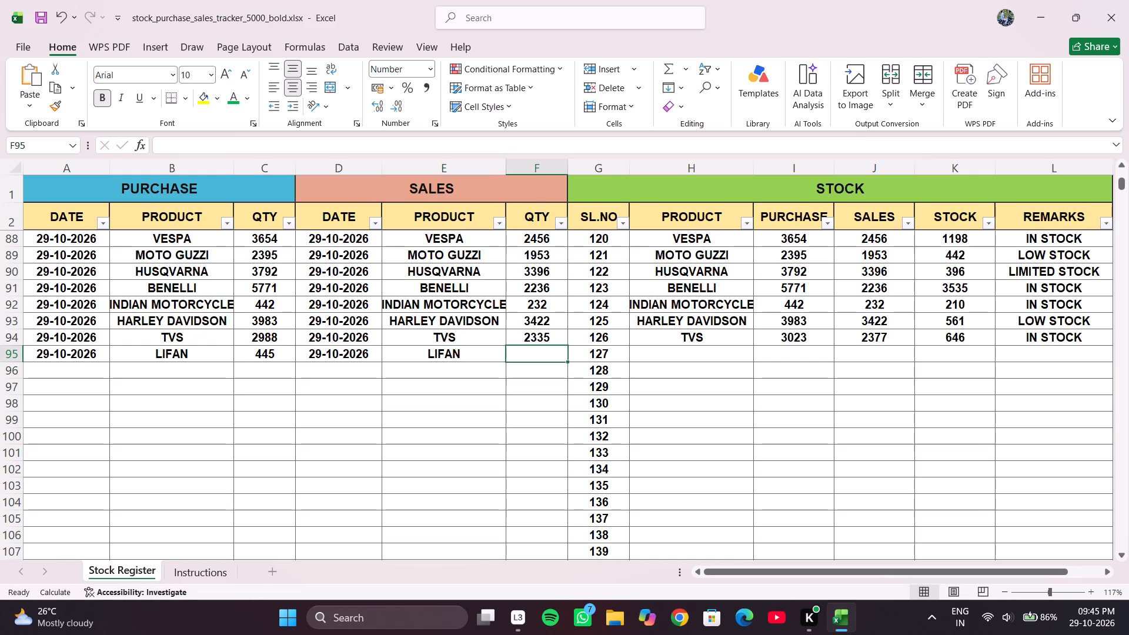
{"action": "key", "text": "2"}
{"action": "type", "text": "66"}
{"action": "key", "text": "Right"}
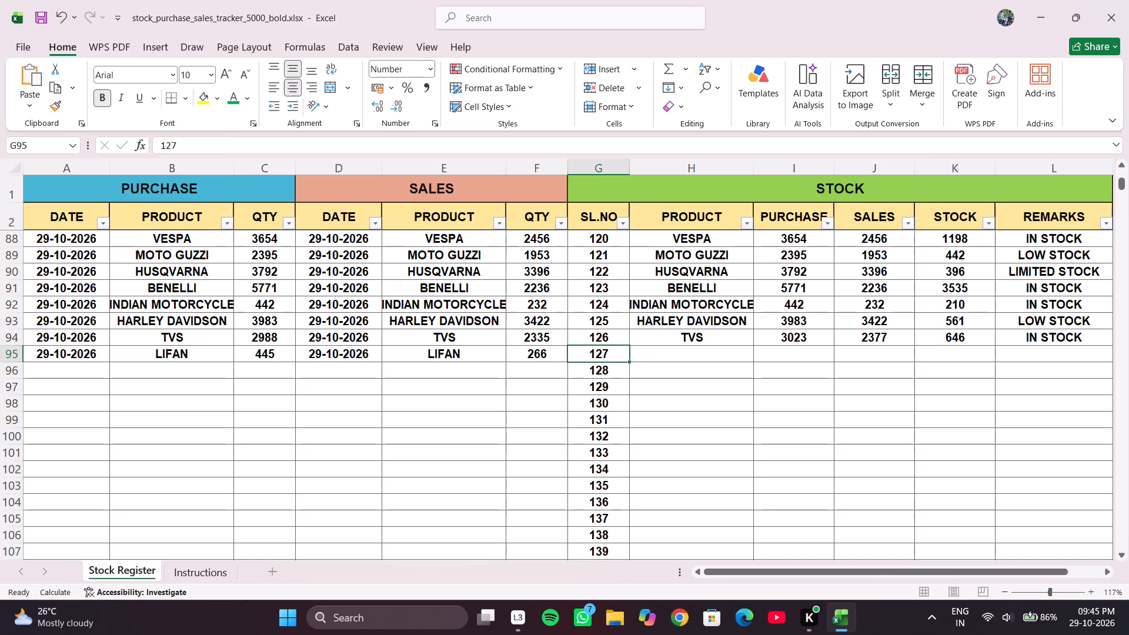
Enter LIFAN as the stock product for serial number 127 in row 95.
{"action": "key", "text": "Right"}
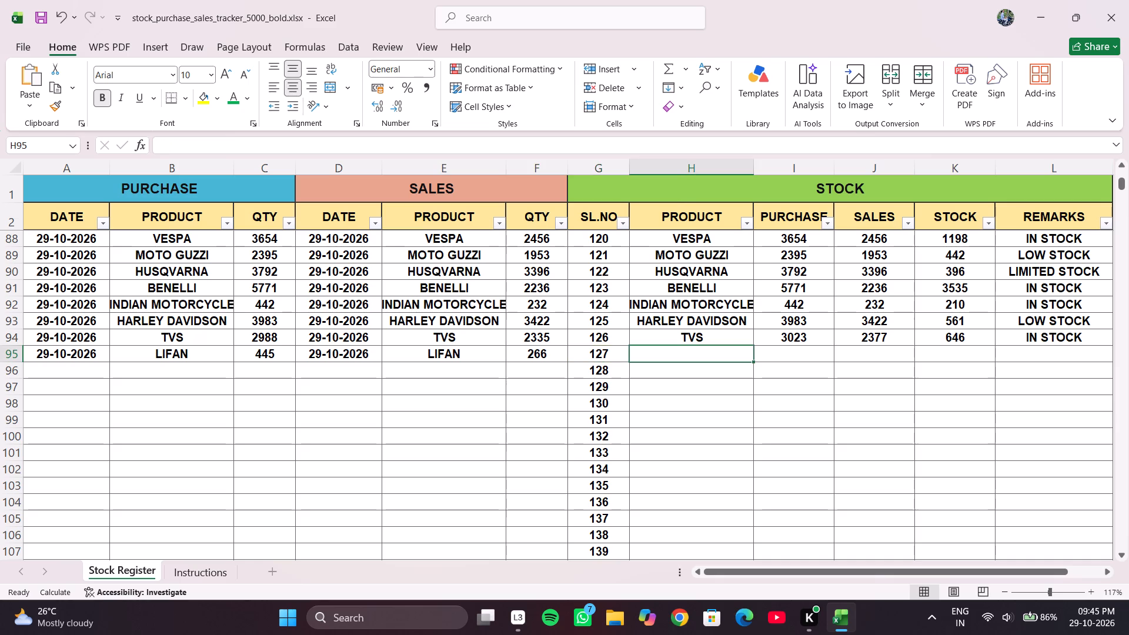
{"action": "type", "text": "LIFAN"}
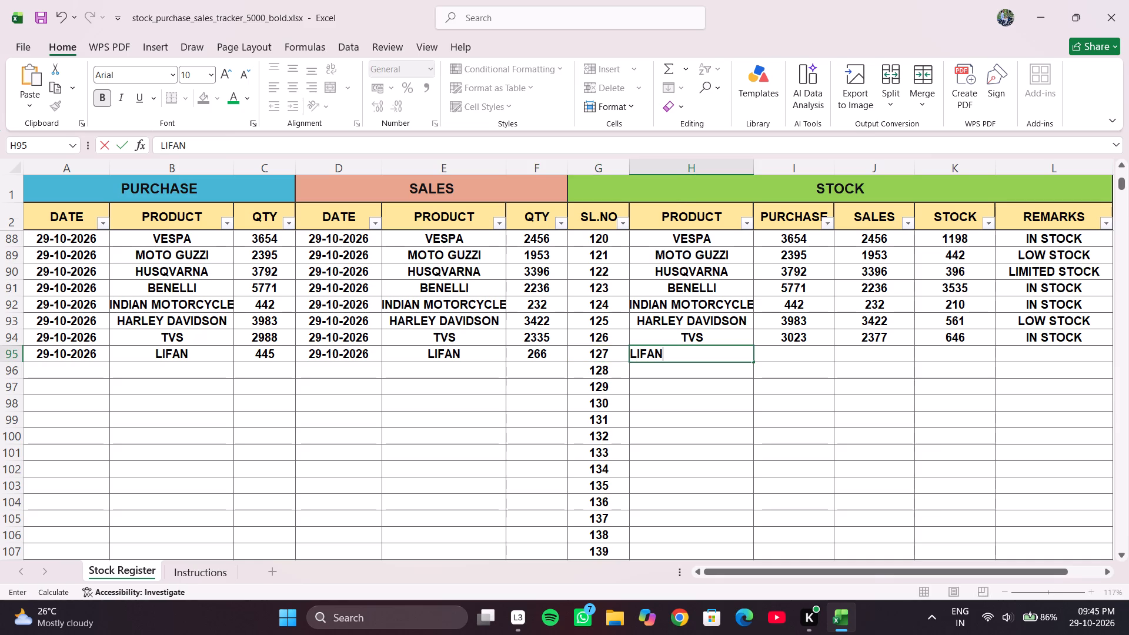
Enter the remark IN STOCK for LIFAN, serial number 127, in row 95.
{"action": "key", "text": "Right"}
{"action": "key", "text": "Right"}
{"action": "key", "text": "Right"}
{"action": "key", "text": "Right"}
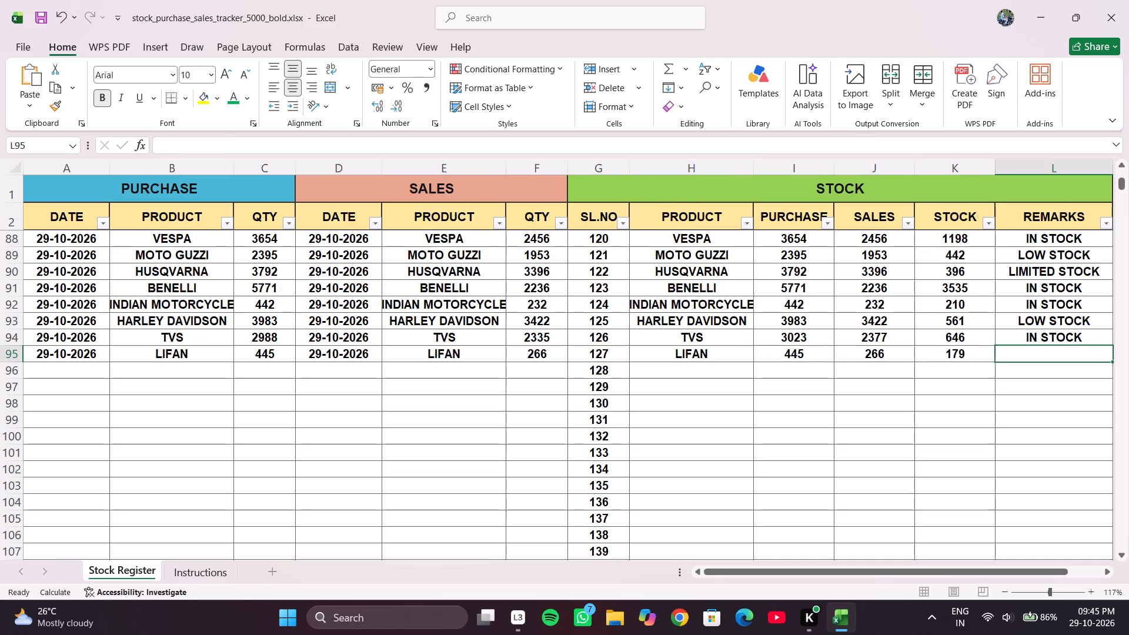
{"action": "key", "text": "i"}
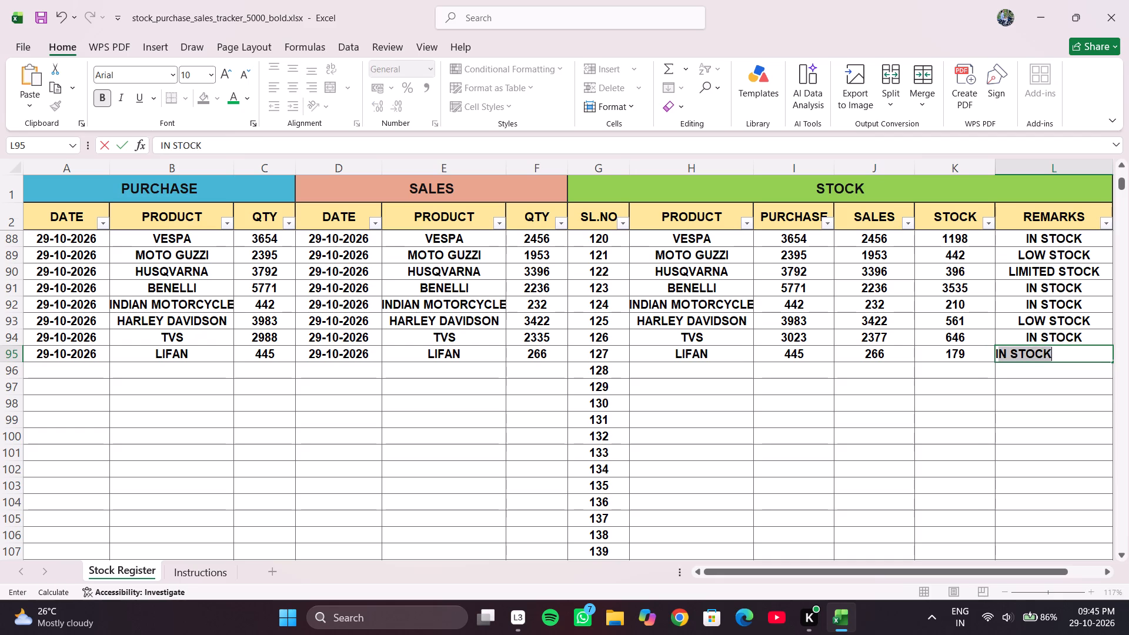
{"action": "key", "text": "n"}
{"action": "key", "text": "Down"}
Enter the purchase date 29-10-2026 in row 96.
{"action": "key", "text": "Left"}
{"action": "key", "text": "Left"}
{"action": "key", "text": "Left"}
{"action": "key", "text": "Left"}
{"action": "key", "text": "Left"}
{"action": "key", "text": "Left"}
{"action": "key", "text": "Left"}
{"action": "key", "text": "Left"}
{"action": "key", "text": "Left"}
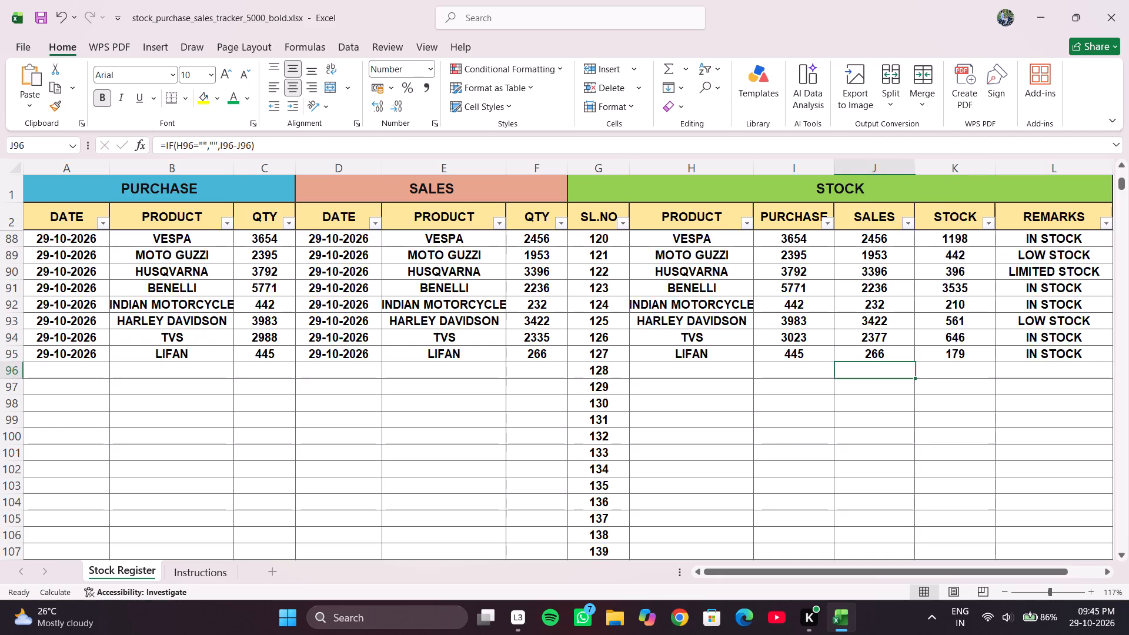
{"action": "key", "text": "Left"}
{"action": "key", "text": "Left"}
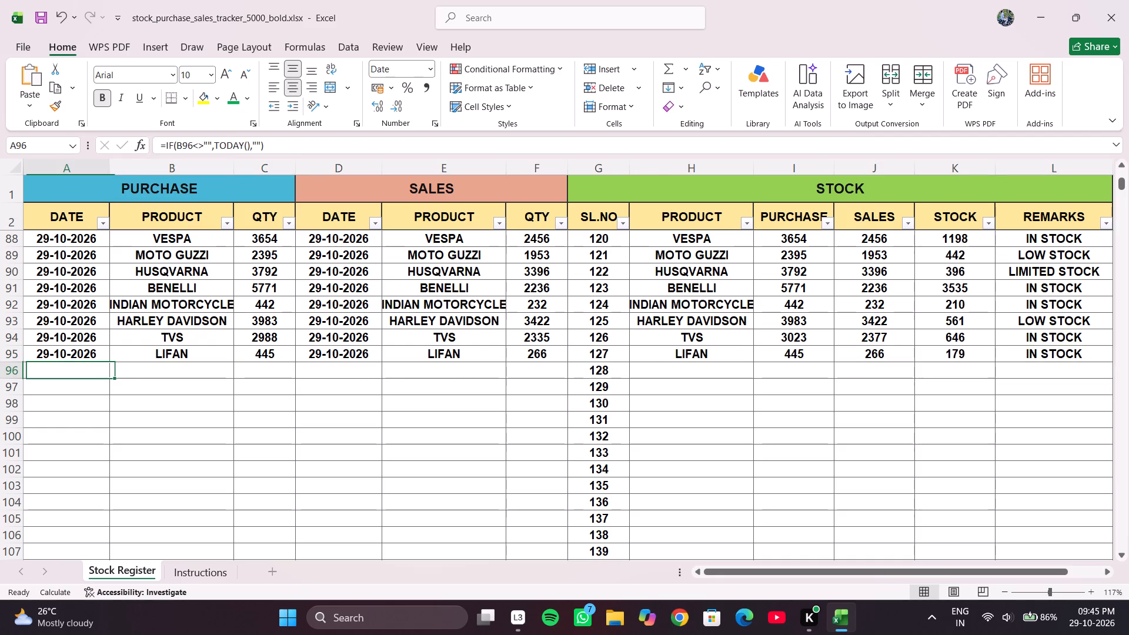
{"action": "type", "text": "29-"}
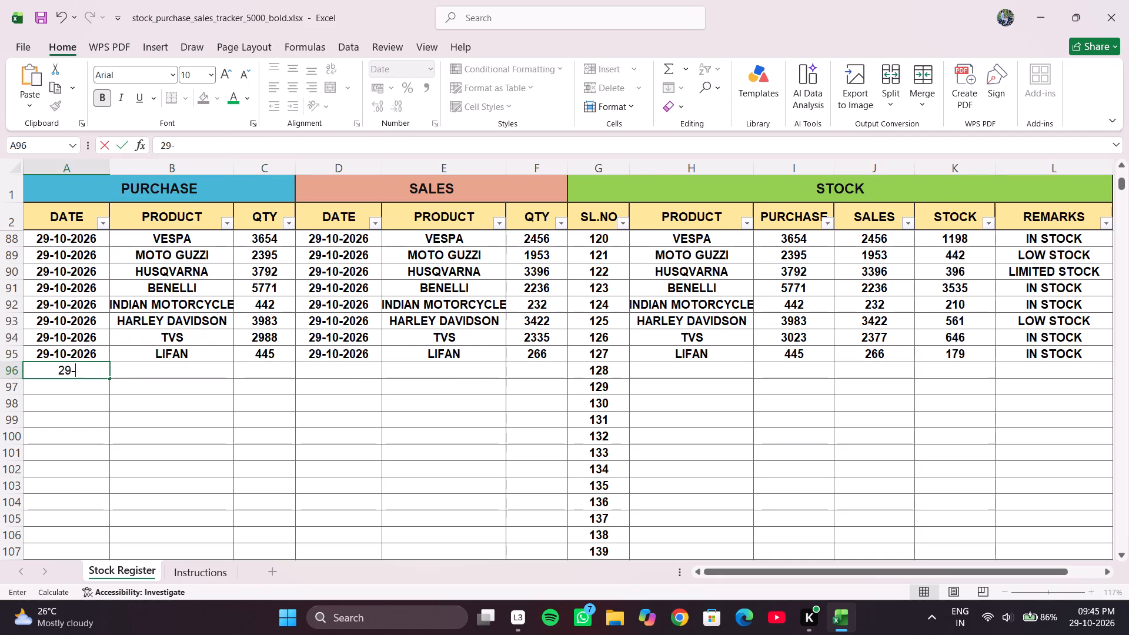
{"action": "key", "text": "1"}
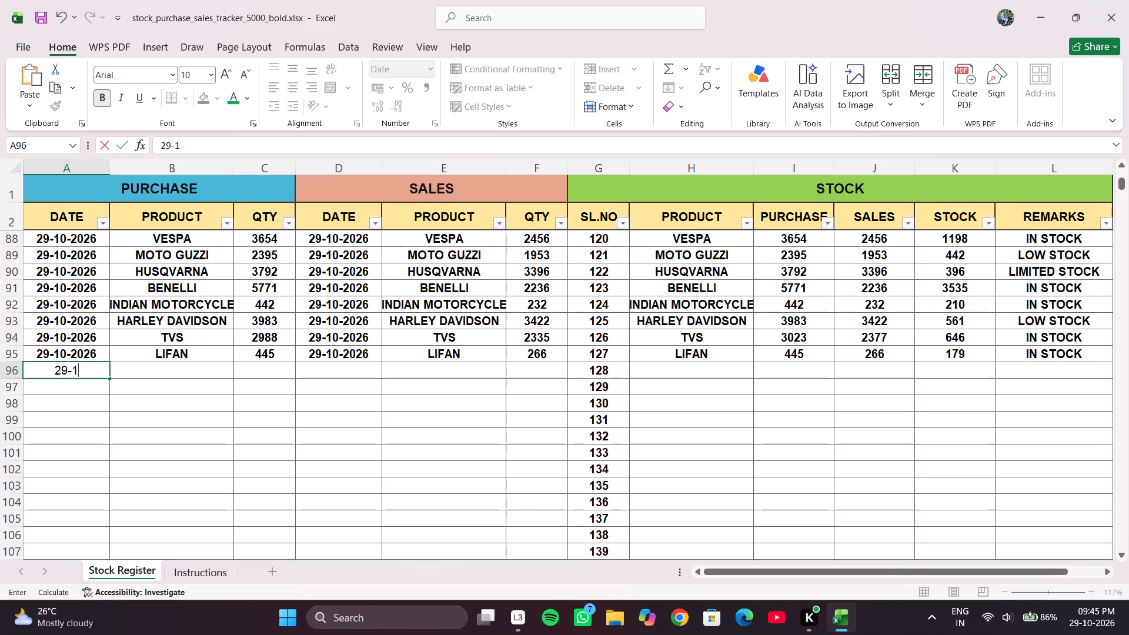
{"action": "type", "text": "0=-"}
{"action": "key", "text": "BackSpace"}
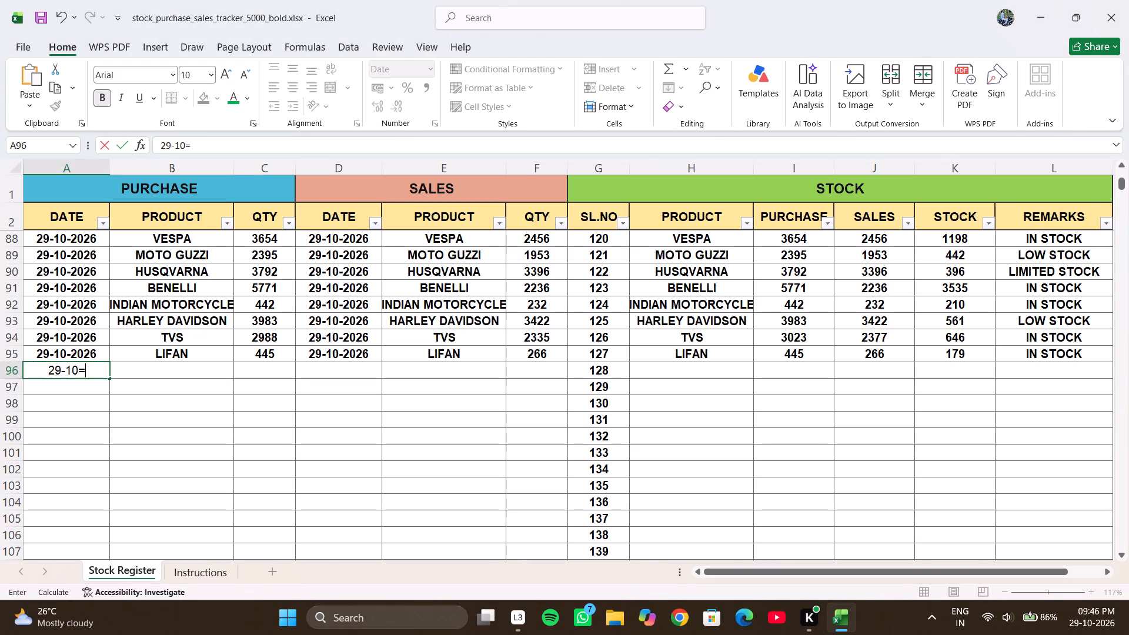
{"action": "key", "text": "BackSpace"}
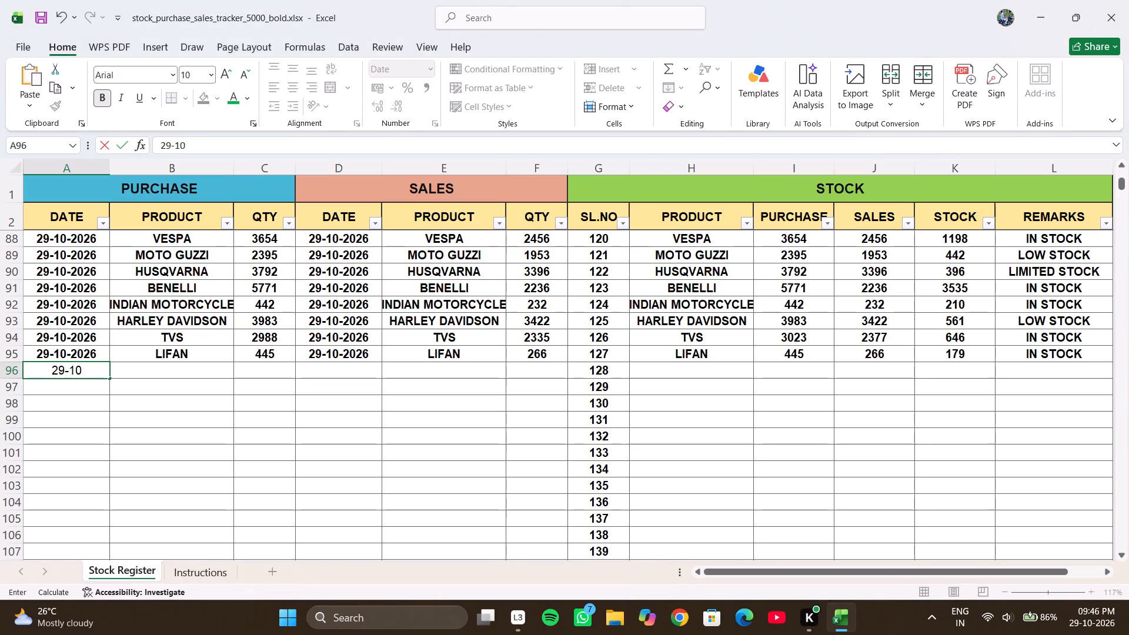
{"action": "type", "text": "-2026"}
{"action": "key", "text": "Right"}
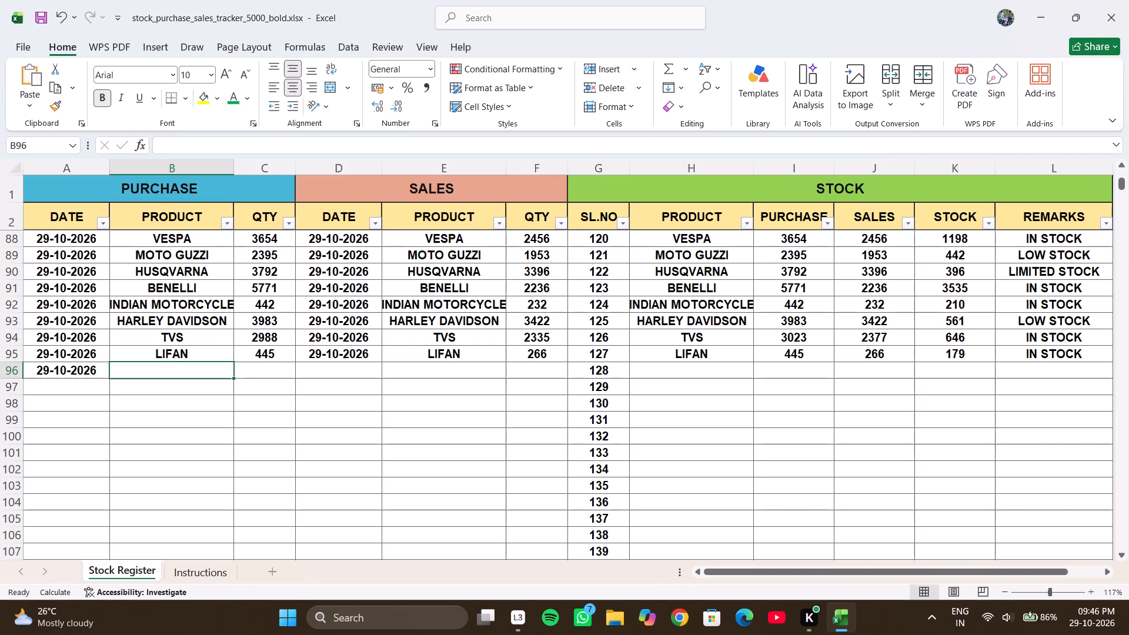
Enter the purchase product HERO with quantity 678 in row 96.
{"action": "type", "text": "HERO"}
{"action": "key", "text": "Right"}
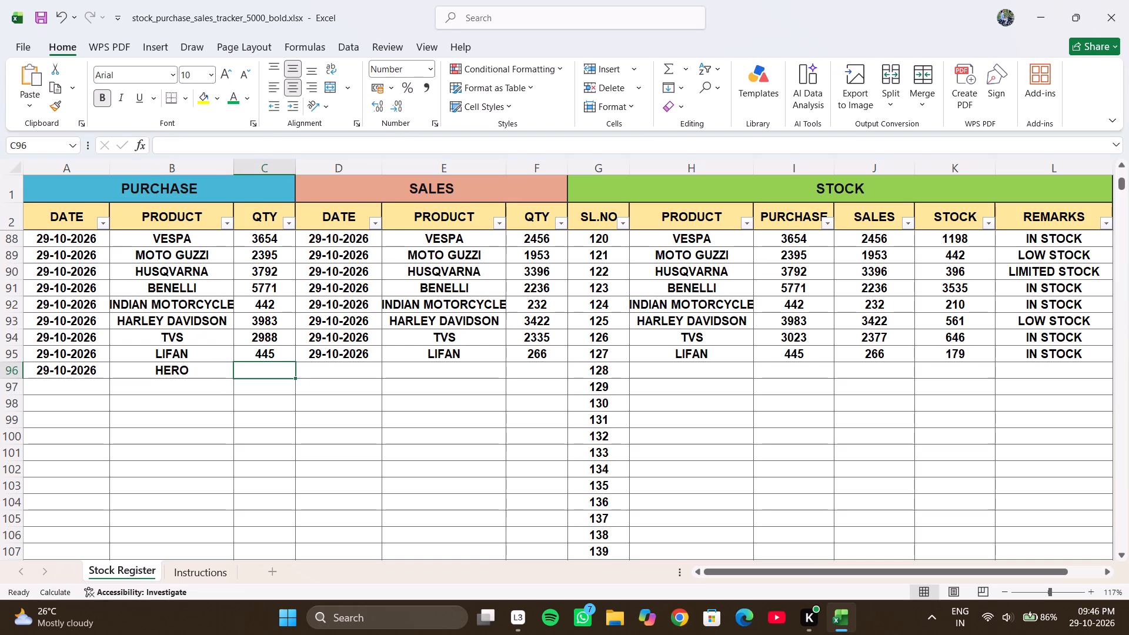
{"action": "type", "text": "678"}
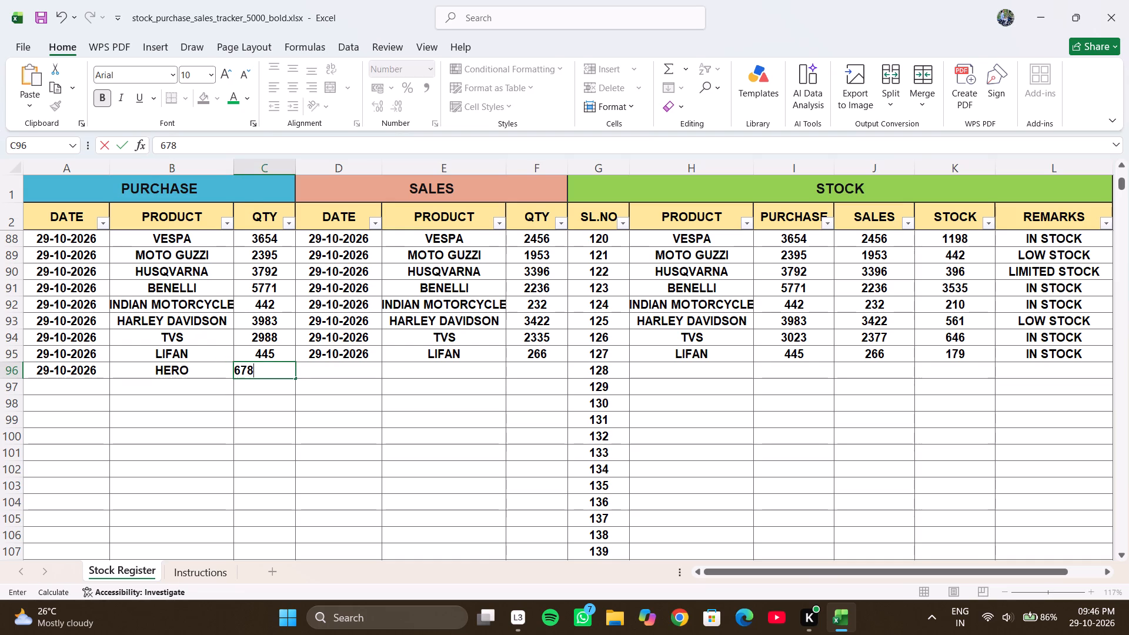
{"action": "key", "text": "Right"}
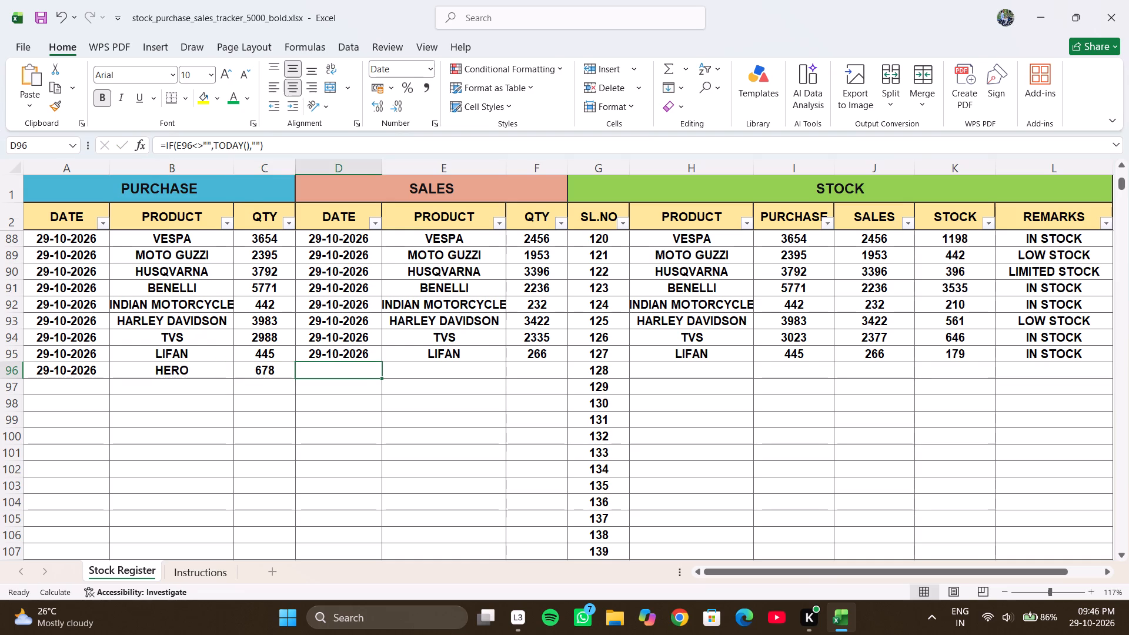
Enter the sales date 29-10-2026 in row 96.
{"action": "type", "text": "29-"}
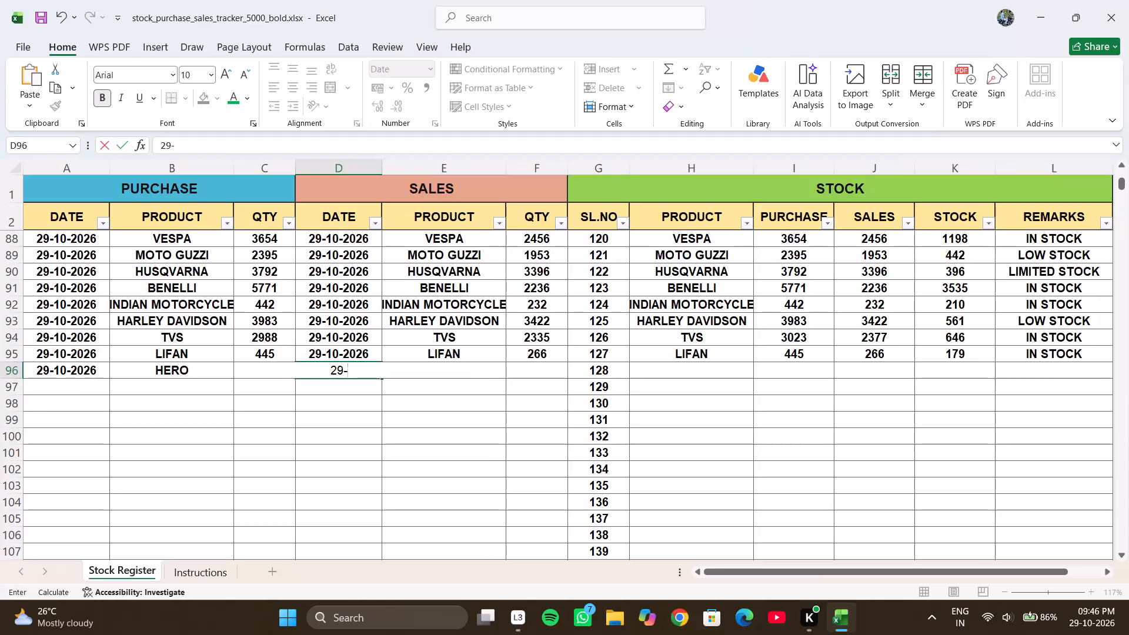
{"action": "key", "text": "1"}
{"action": "type", "text": "0-"}
{"action": "type", "text": "2026"}
{"action": "key", "text": "Right"}
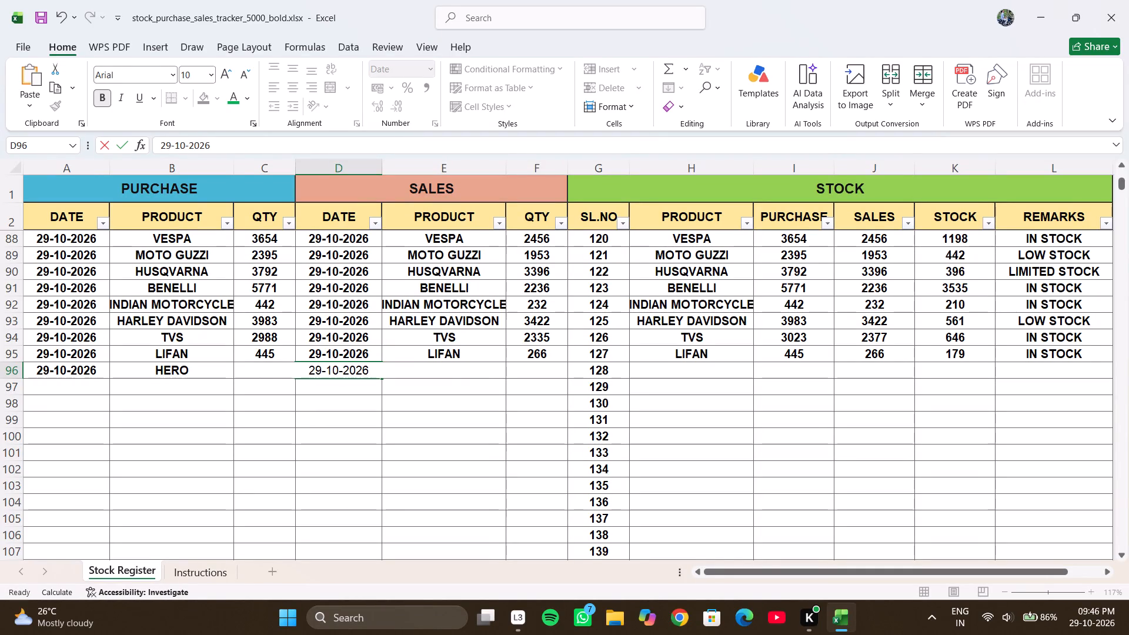
Enter the sales product HERO with quantity 566 in row 96.
{"action": "type", "text": "HERO"}
{"action": "key", "text": "Right"}
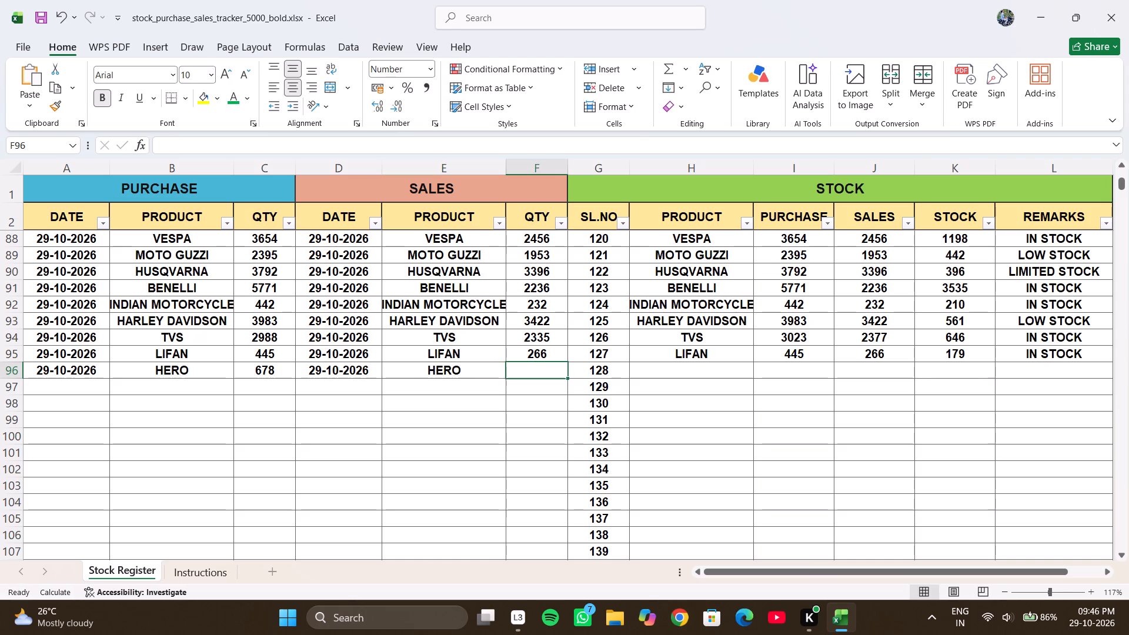
{"action": "type", "text": "566"}
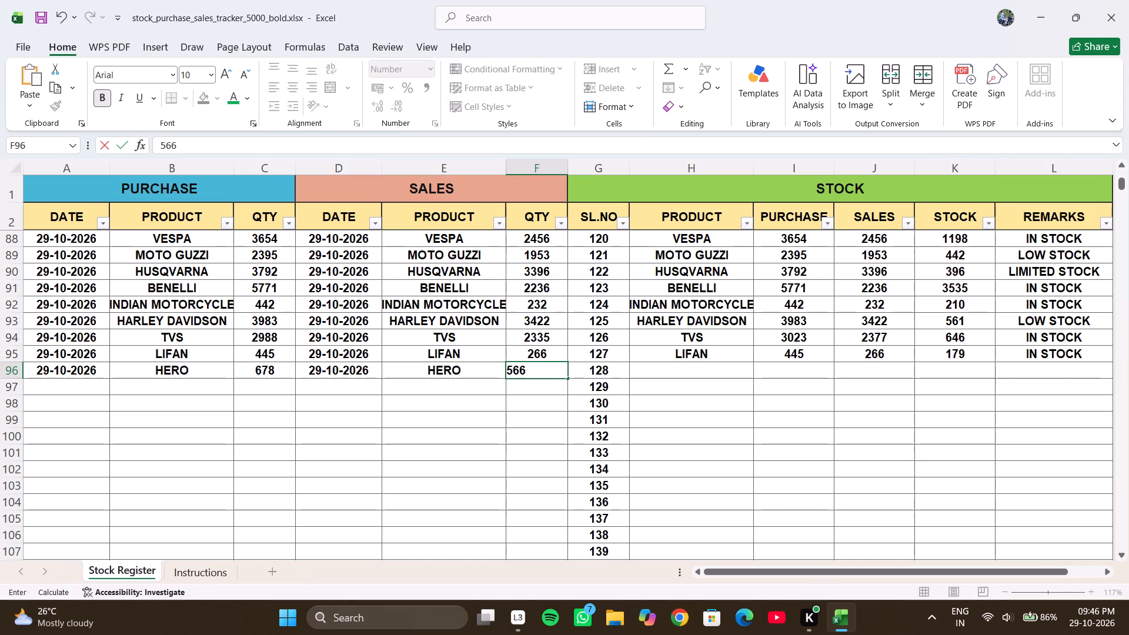
{"action": "key", "text": "Right"}
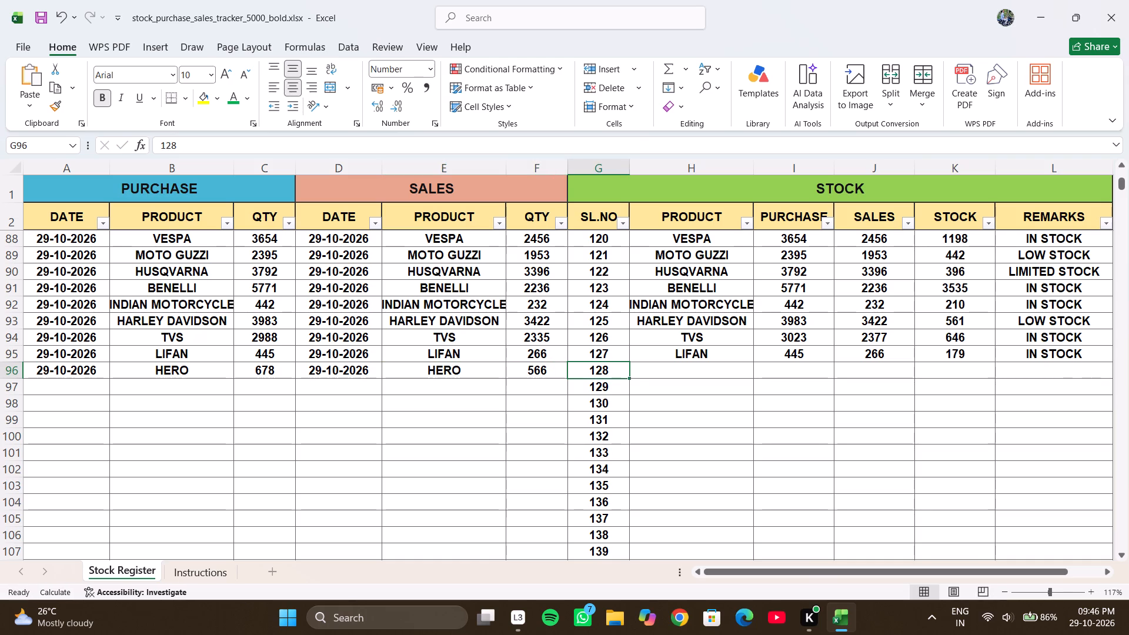
Enter HERO as the stock product for serial number 128 in row 96.
{"action": "key", "text": "Right"}
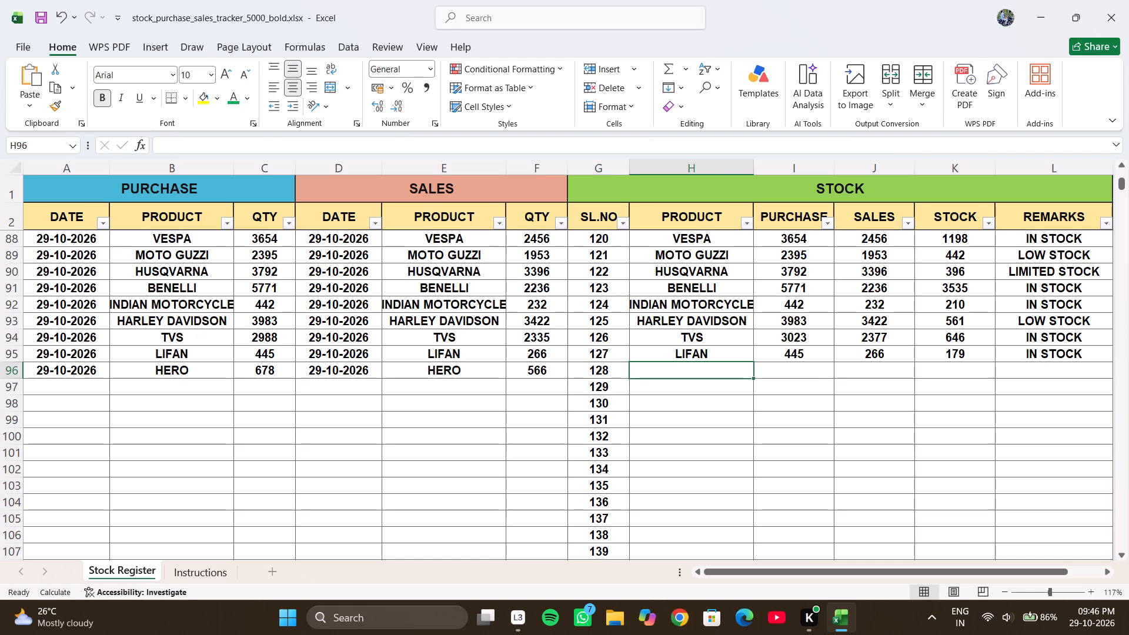
{"action": "key", "text": "h"}
{"action": "type", "text": "ERO"}
{"action": "key", "text": "Right"}
Enter the remark LIMITED STOCK for HERO, serial number 128, in row 96.
{"action": "key", "text": "Right"}
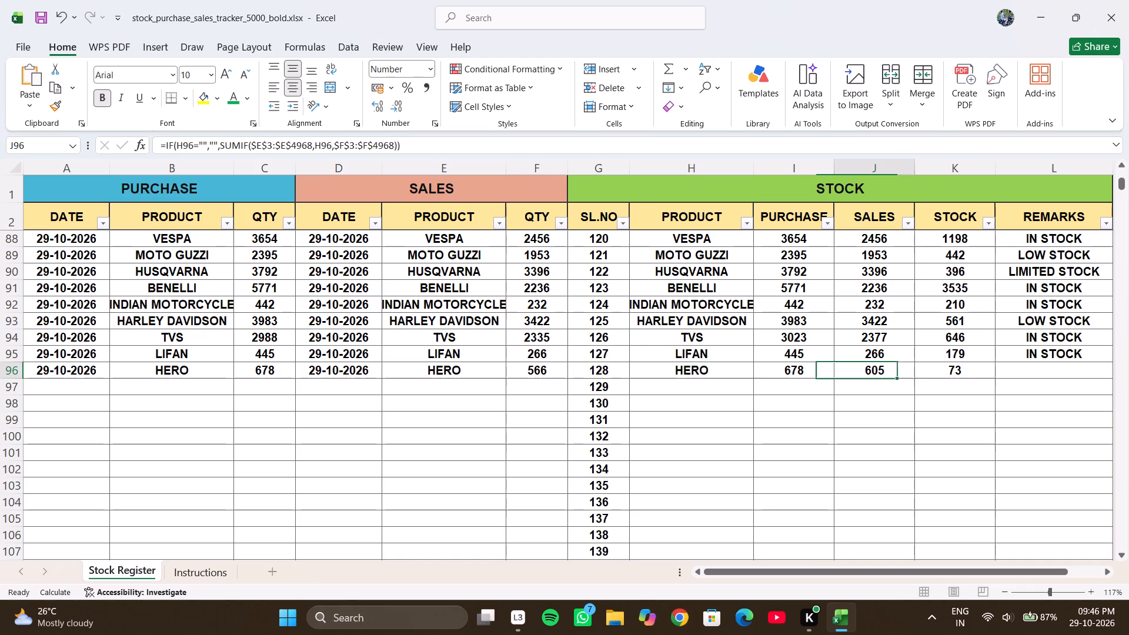
{"action": "key", "text": "Right"}
{"action": "key", "text": "Right"}
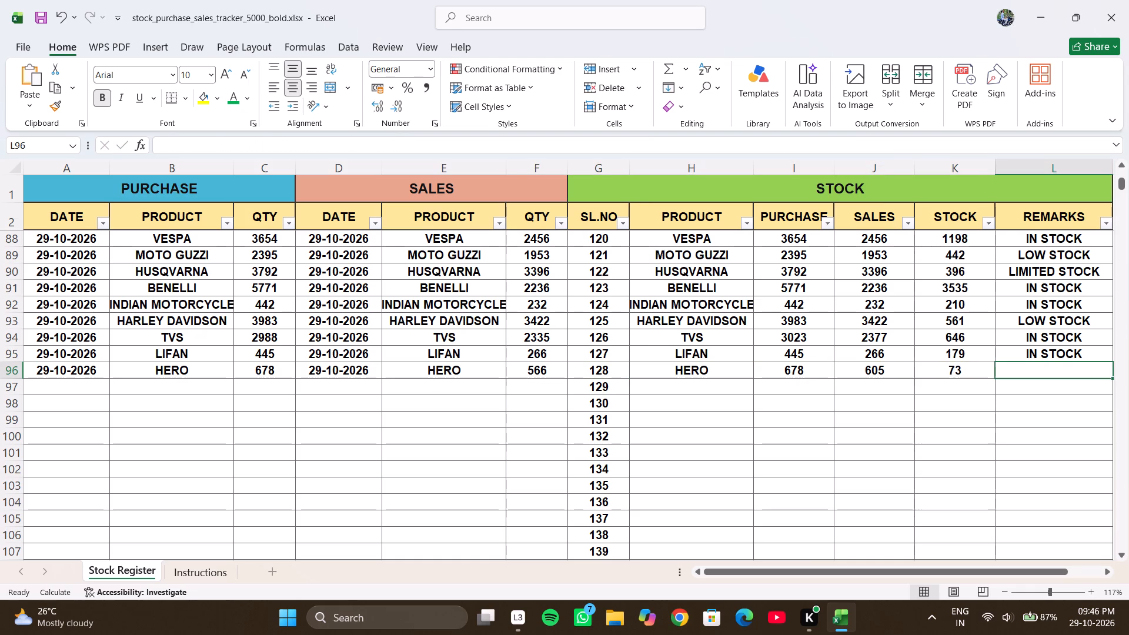
{"action": "type", "text": "LIMI"}
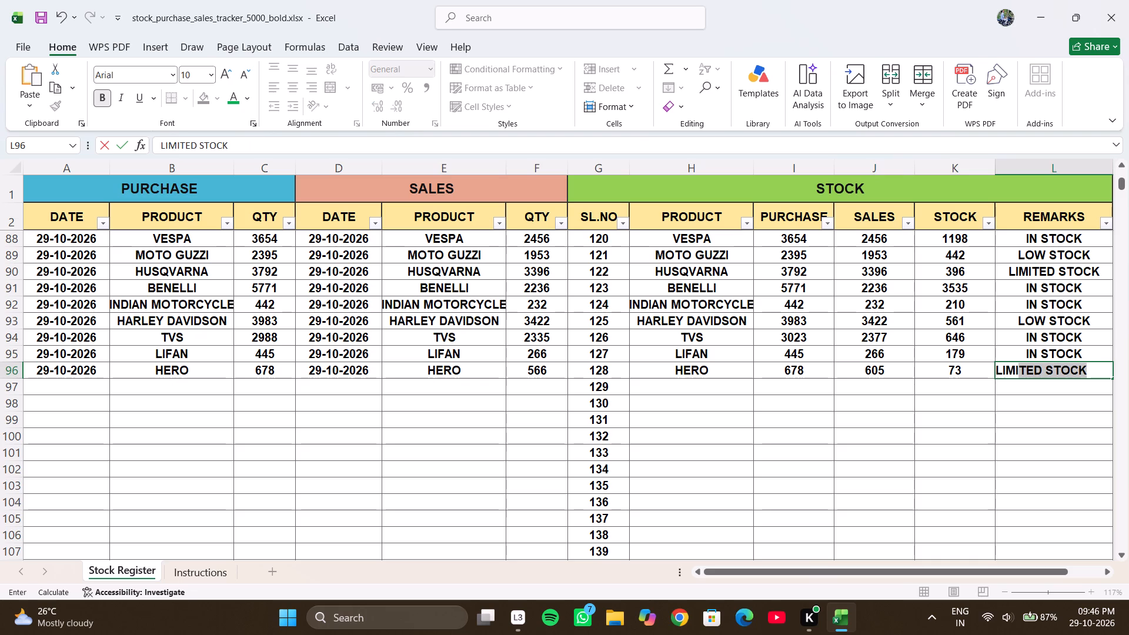
{"action": "key", "text": "Down"}
Enter the purchase date 29-10-2026 in row 97.
{"action": "key", "text": "Left"}
{"action": "key", "text": "Left"}
{"action": "key", "text": "Left"}
{"action": "key", "text": "Left"}
{"action": "key", "text": "Left"}
{"action": "key", "text": "Left"}
{"action": "key", "text": "Left"}
{"action": "key", "text": "Left"}
{"action": "key", "text": "Left"}
{"action": "key", "text": "Left"}
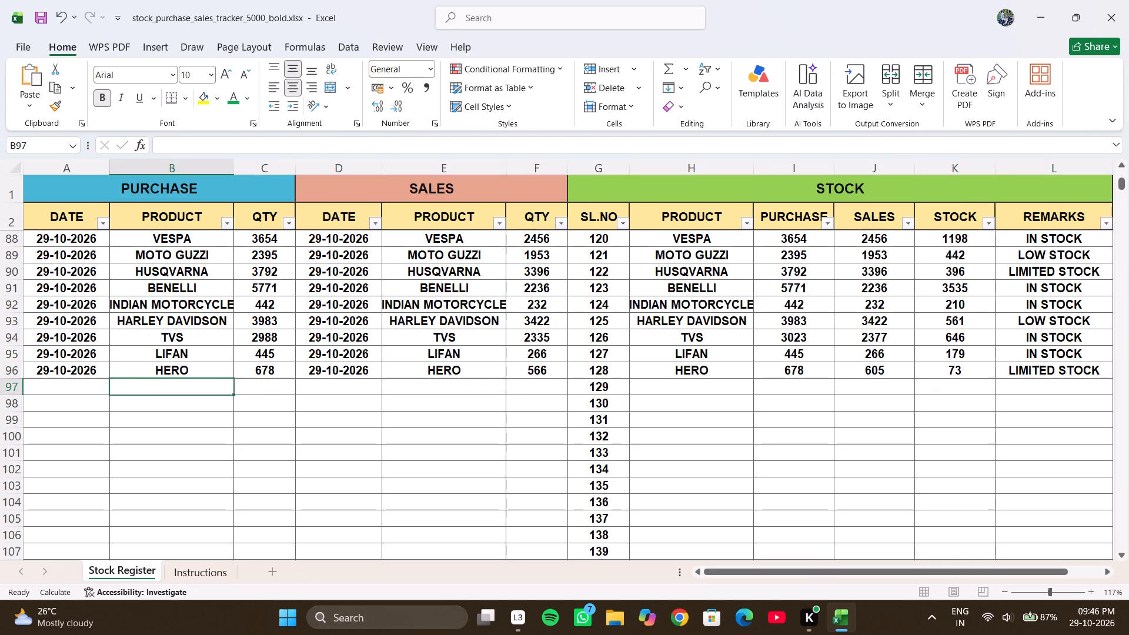
{"action": "key", "text": "Left"}
{"action": "key", "text": "Left"}
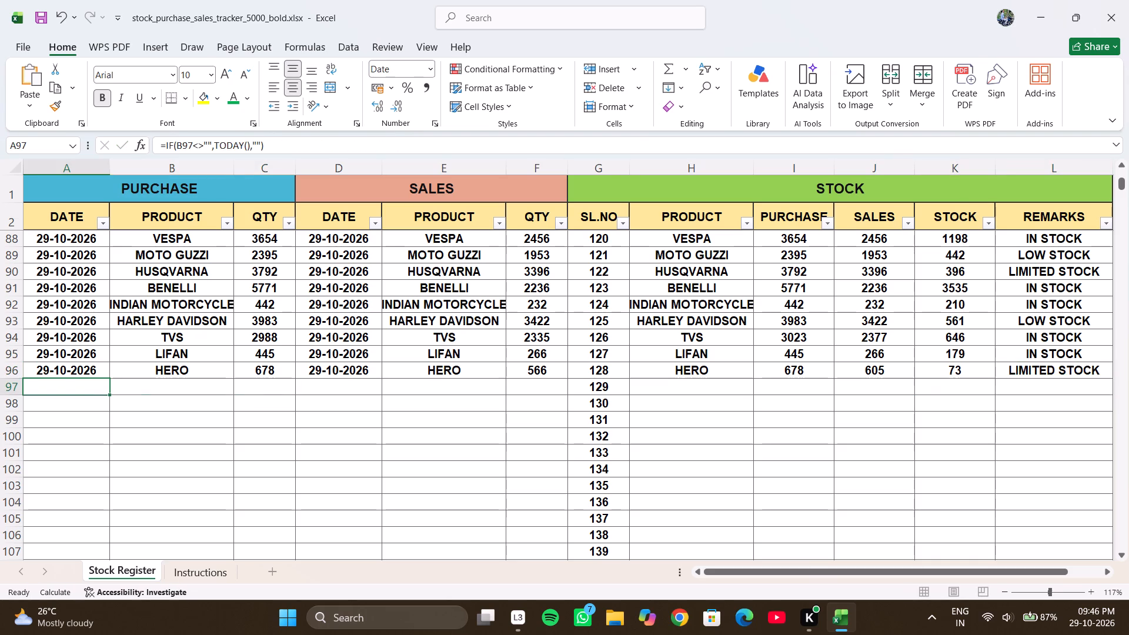
{"action": "type", "text": "29"}
{"action": "key", "text": "minus"}
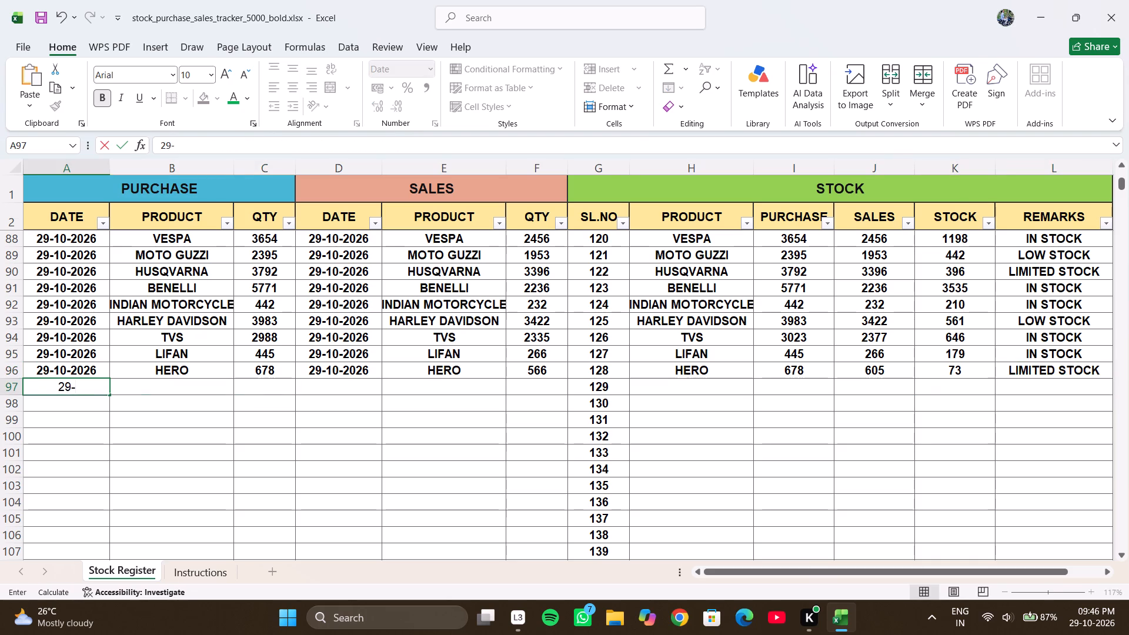
{"action": "key", "text": "1"}
{"action": "type", "text": "0-"}
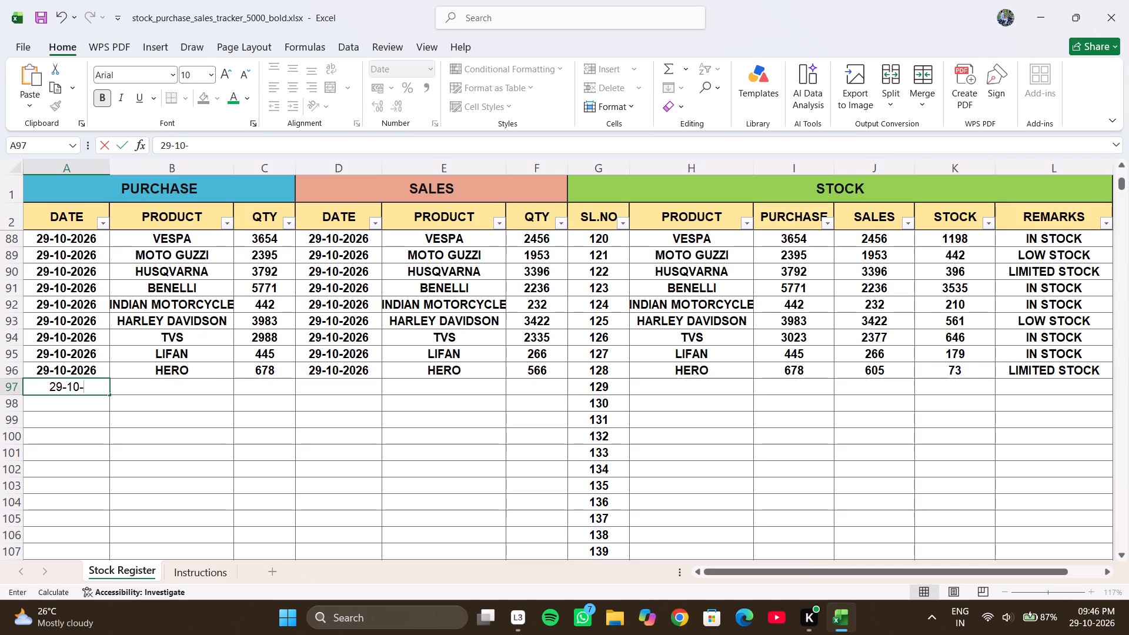
{"action": "type", "text": "20"}
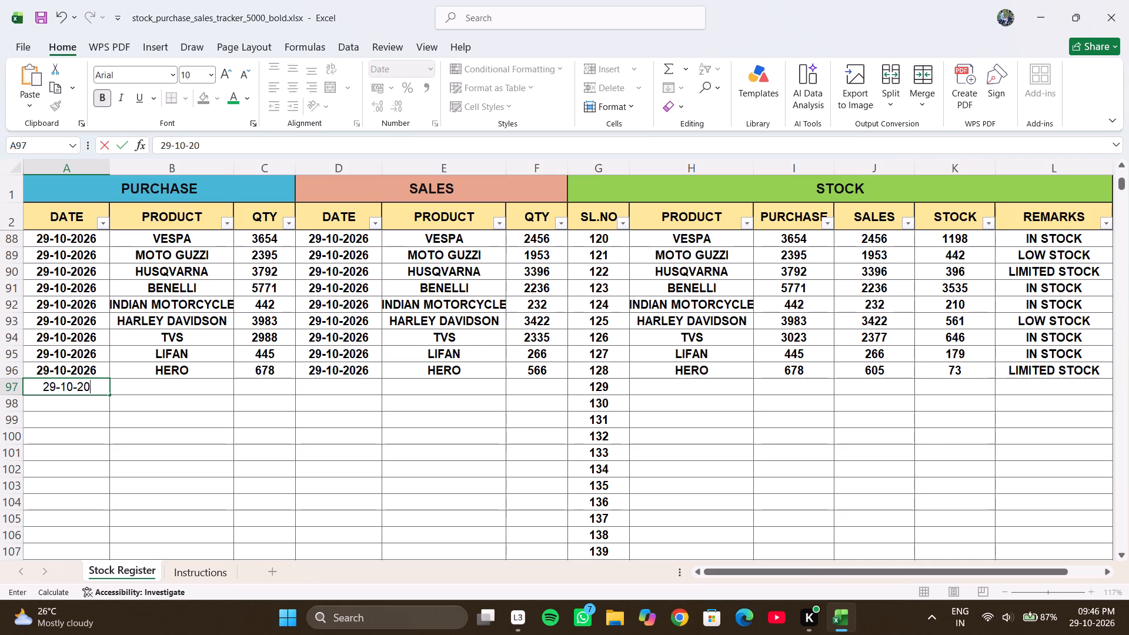
{"action": "type", "text": "26"}
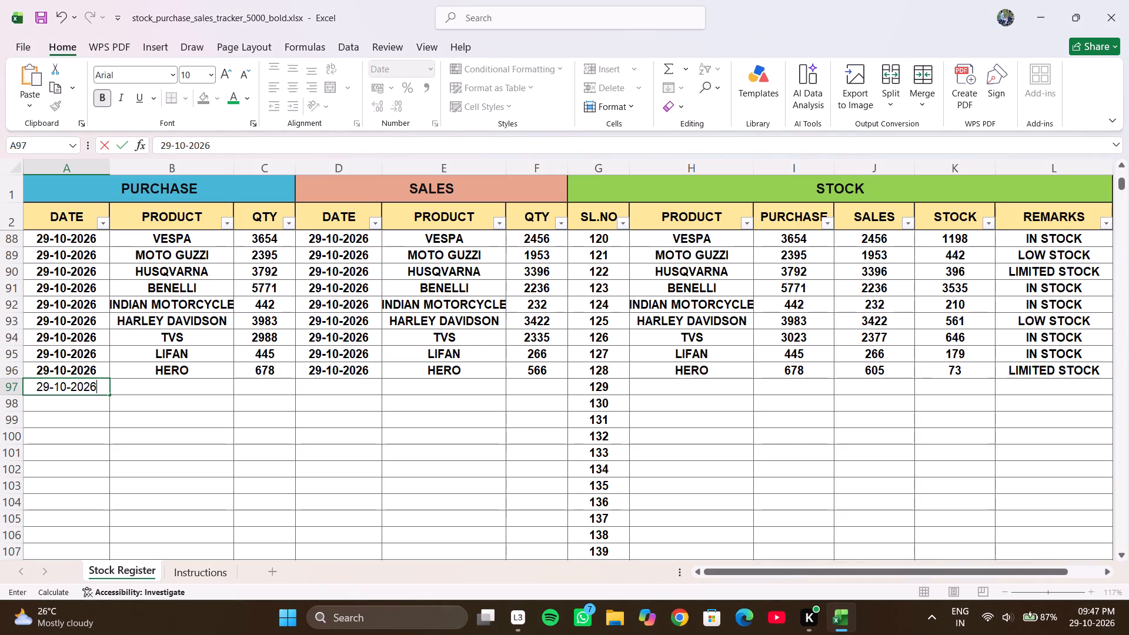
{"action": "key", "text": "Right"}
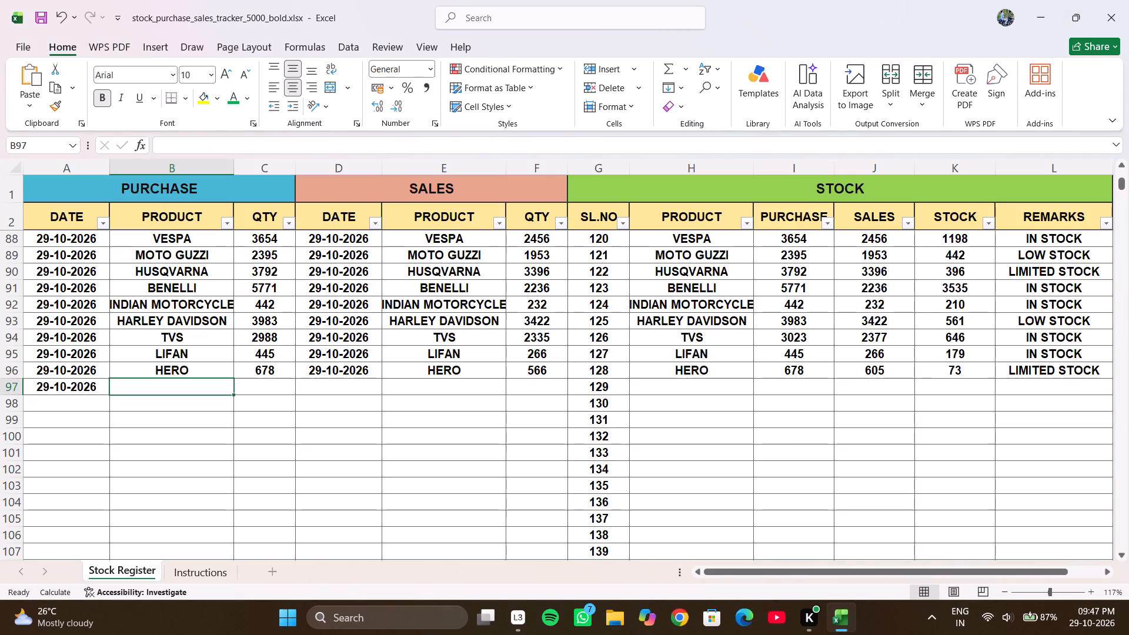
Enter the purchase product KAWASAKI with quantity 6782 in row 97.
{"action": "type", "text": "KAWASA"}
{"action": "type", "text": "KI"}
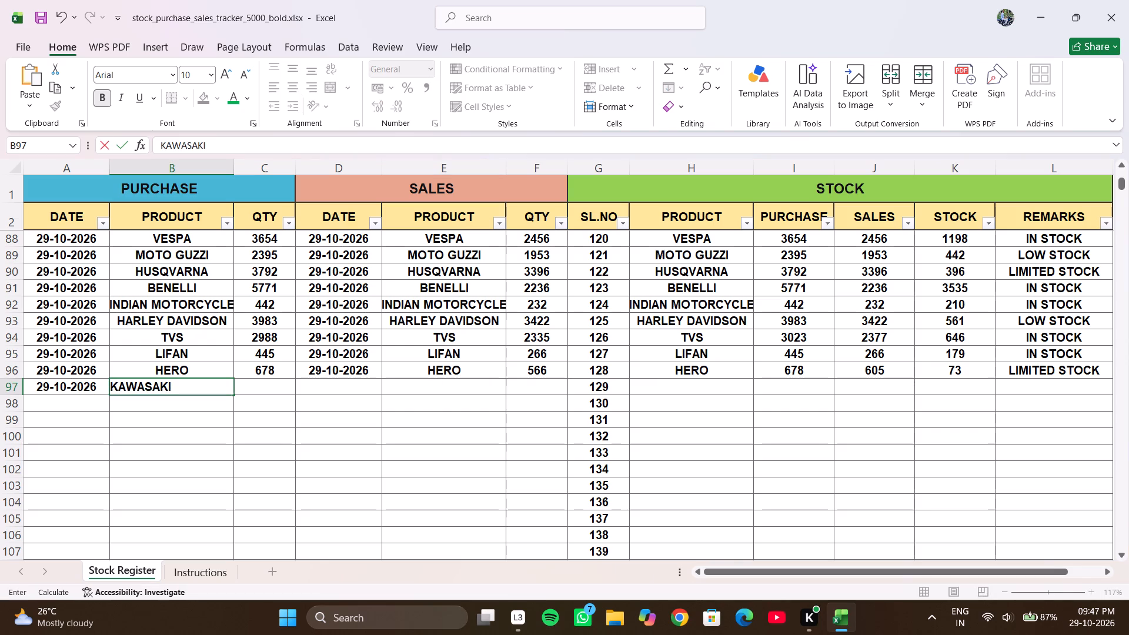
{"action": "key", "text": "Right"}
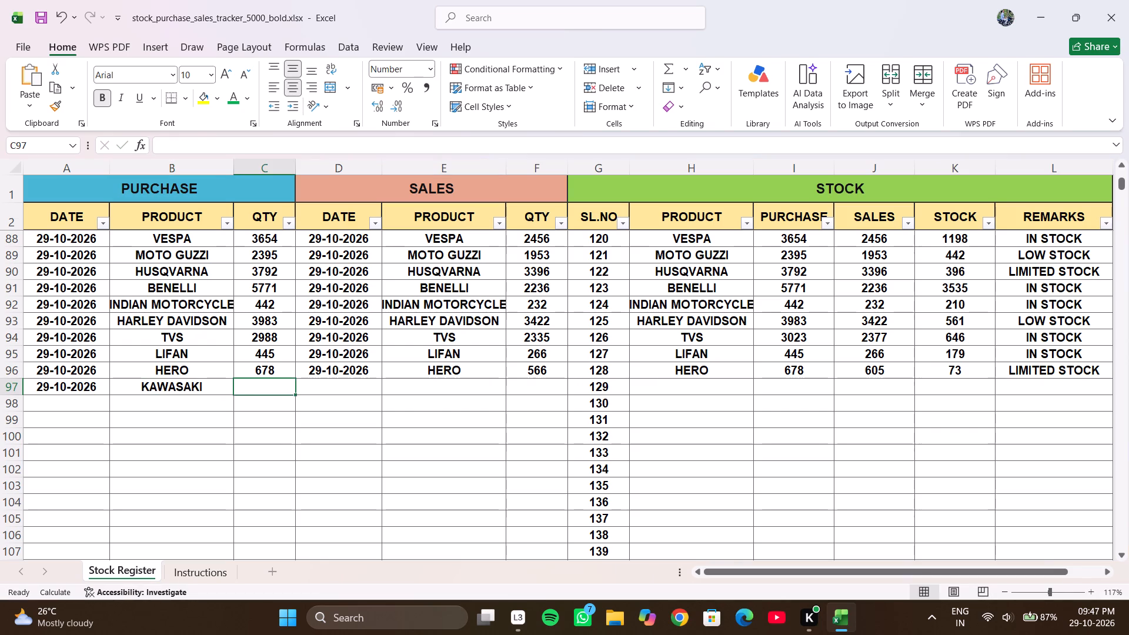
{"action": "type", "text": "6789"}
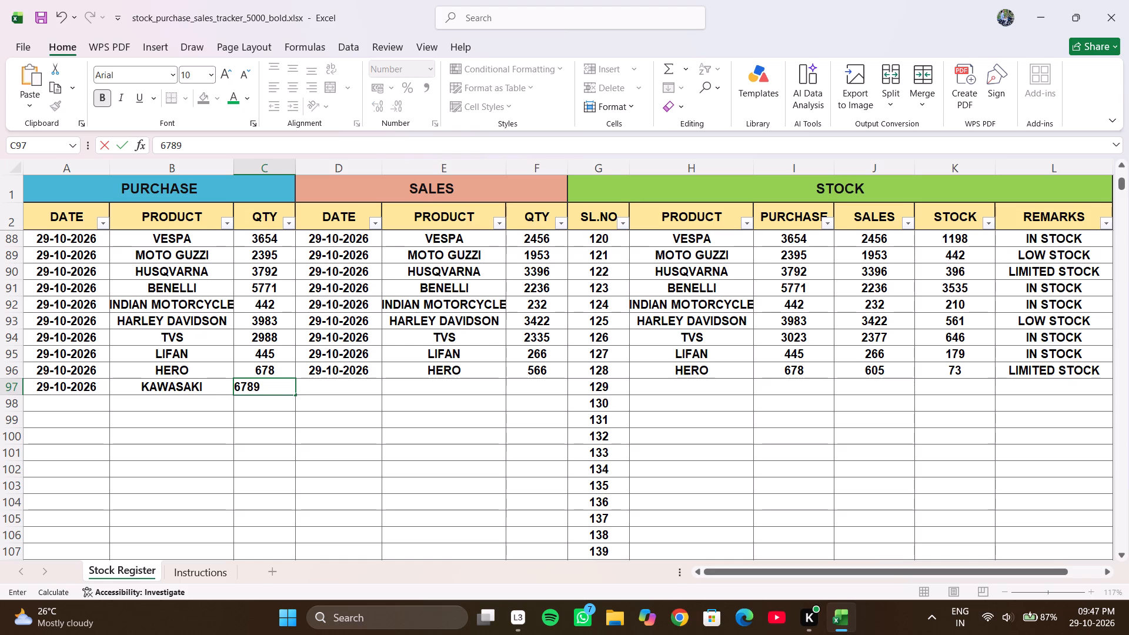
{"action": "key", "text": "BackSpace"}
{"action": "key", "text": "2"}
{"action": "key", "text": "Right"}
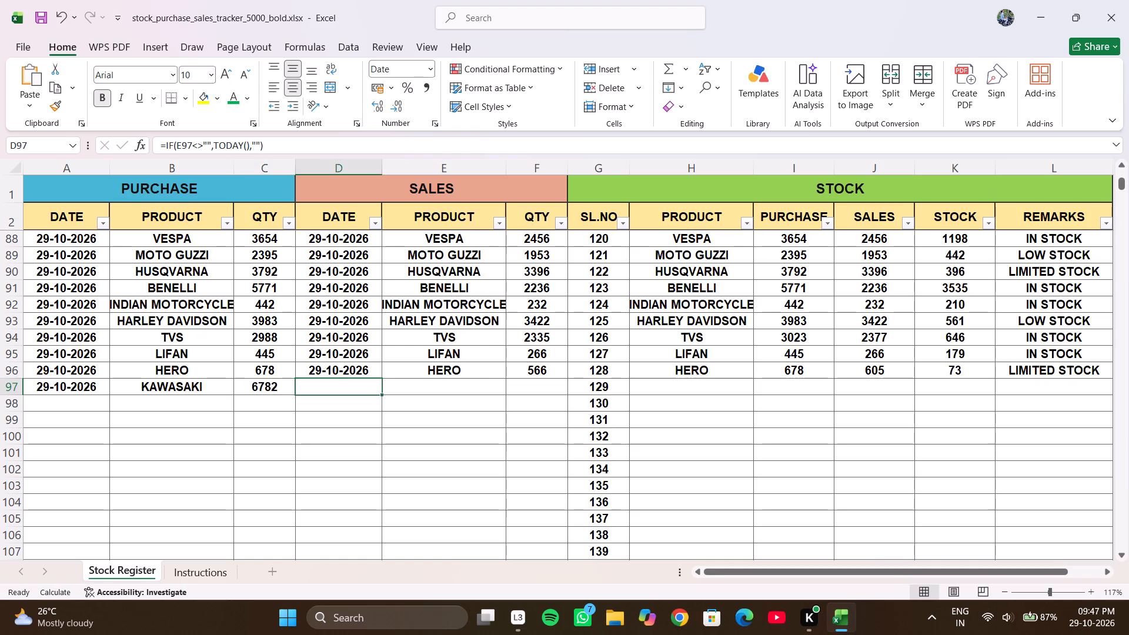
Enter the sales date 29-10-2026 in row 97.
{"action": "type", "text": "29-10-2026"}
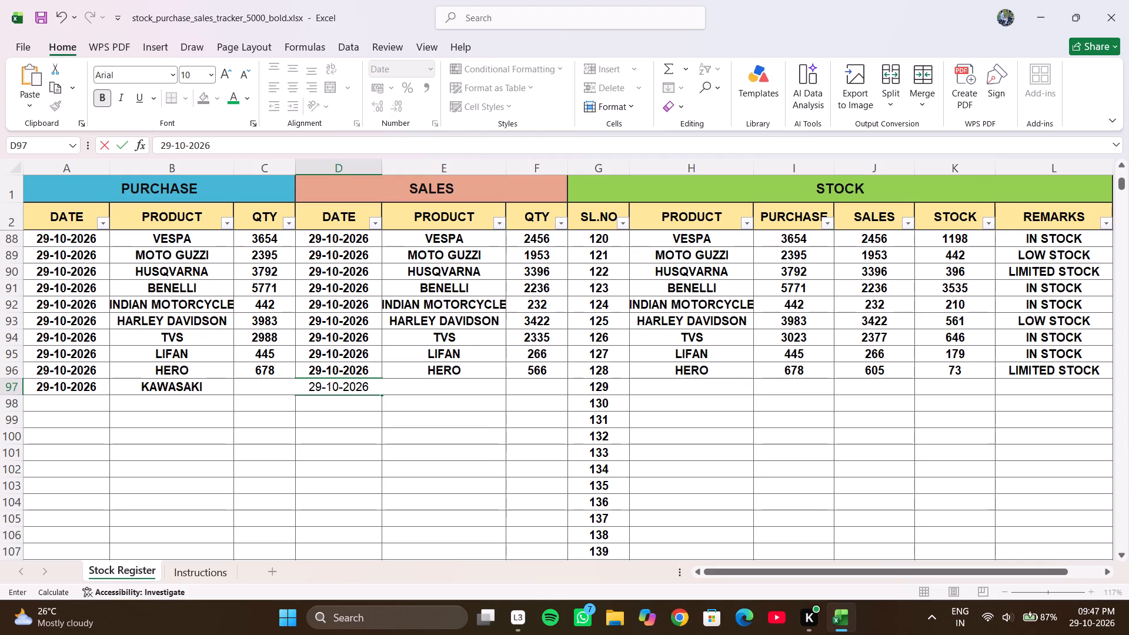
{"action": "key", "text": "Right"}
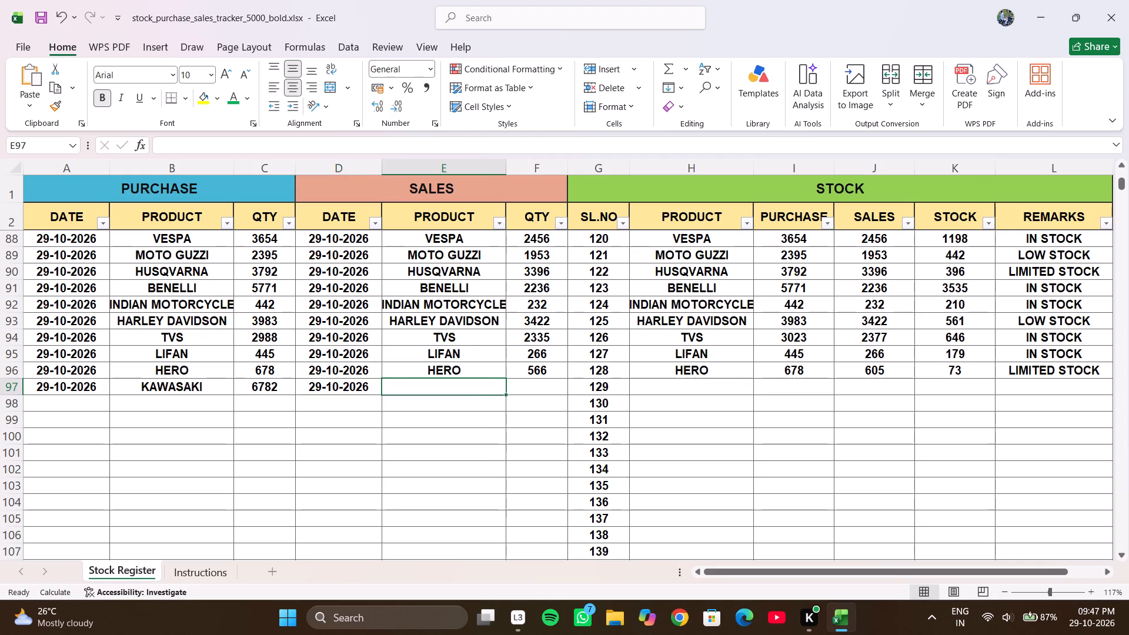
Enter the sales product KAWASAKI with quantity 3453 in row 97.
{"action": "type", "text": "KAWASAKI"}
{"action": "key", "text": "Right"}
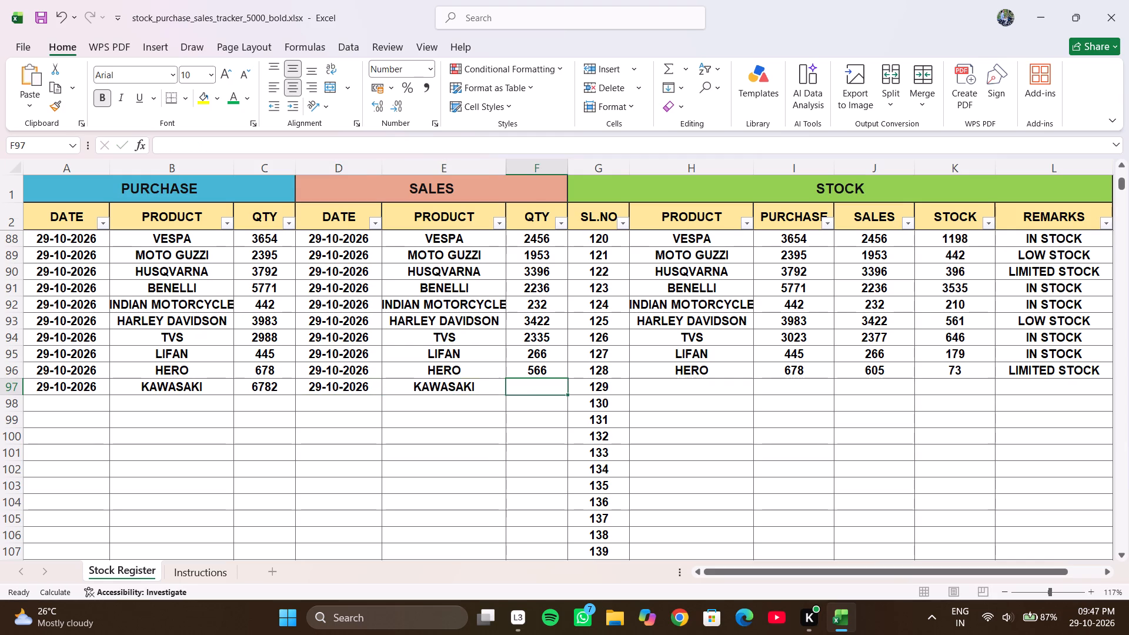
{"action": "type", "text": "3456"}
{"action": "key", "text": "BackSpace"}
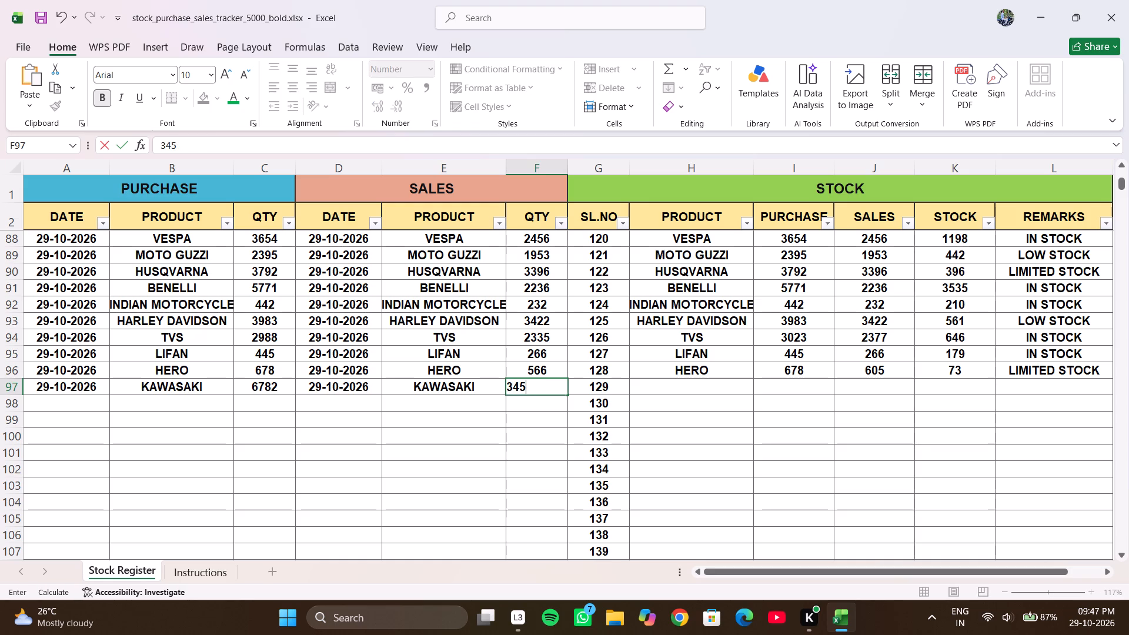
{"action": "key", "text": "3"}
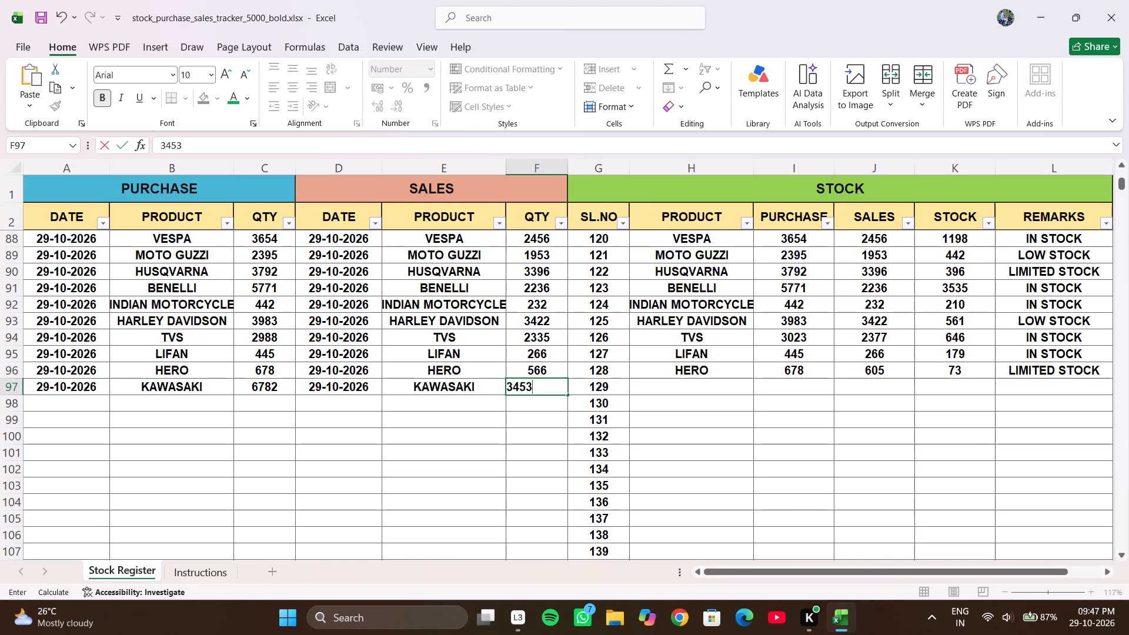
{"action": "key", "text": "Right"}
Enter the stock product KAWASAKI with the remark IN STOCK for serial number 129 in row 97.
{"action": "key", "text": "Right"}
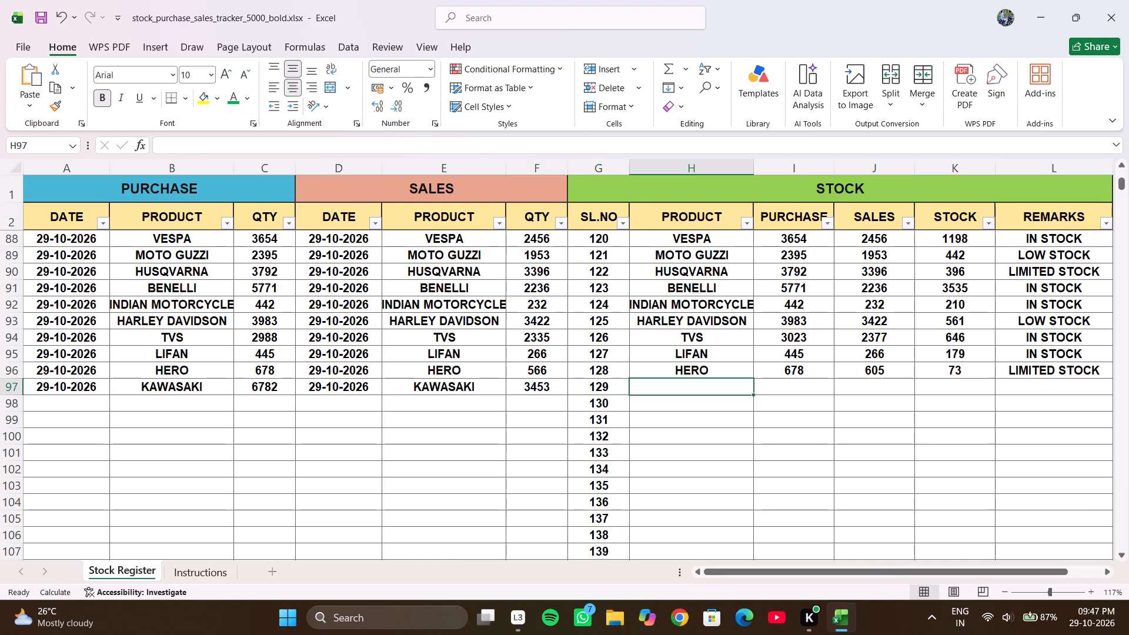
{"action": "type", "text": "KAWASA"}
{"action": "type", "text": "KI"}
{"action": "key", "text": "Right"}
{"action": "key", "text": "Right"}
{"action": "key", "text": "Right"}
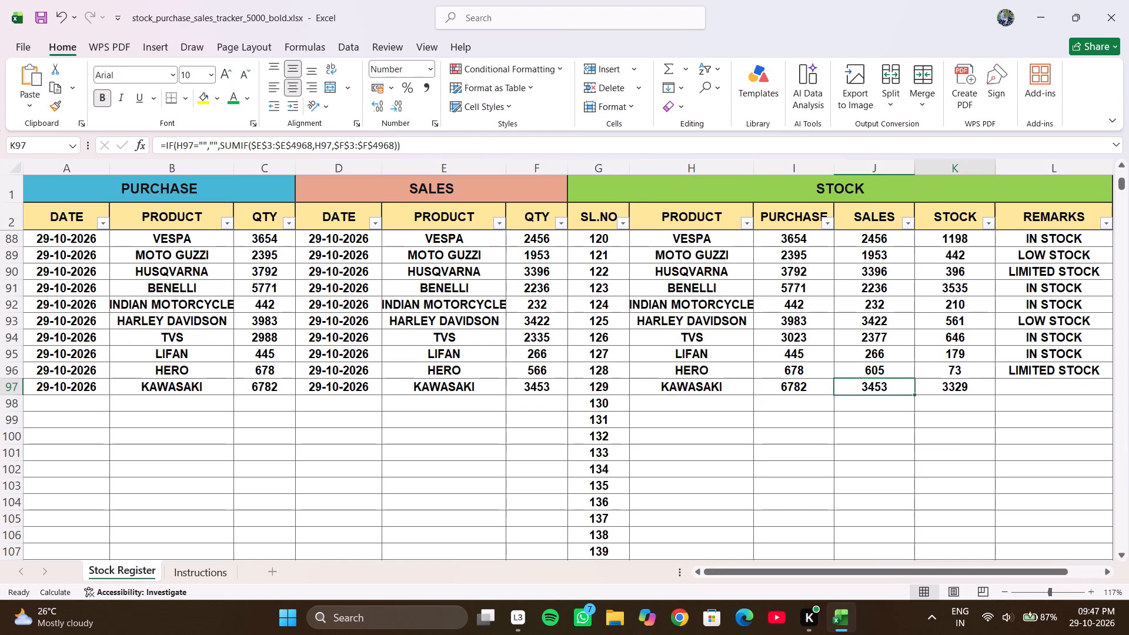
{"action": "key", "text": "Right"}
{"action": "type", "text": "IN STO"}
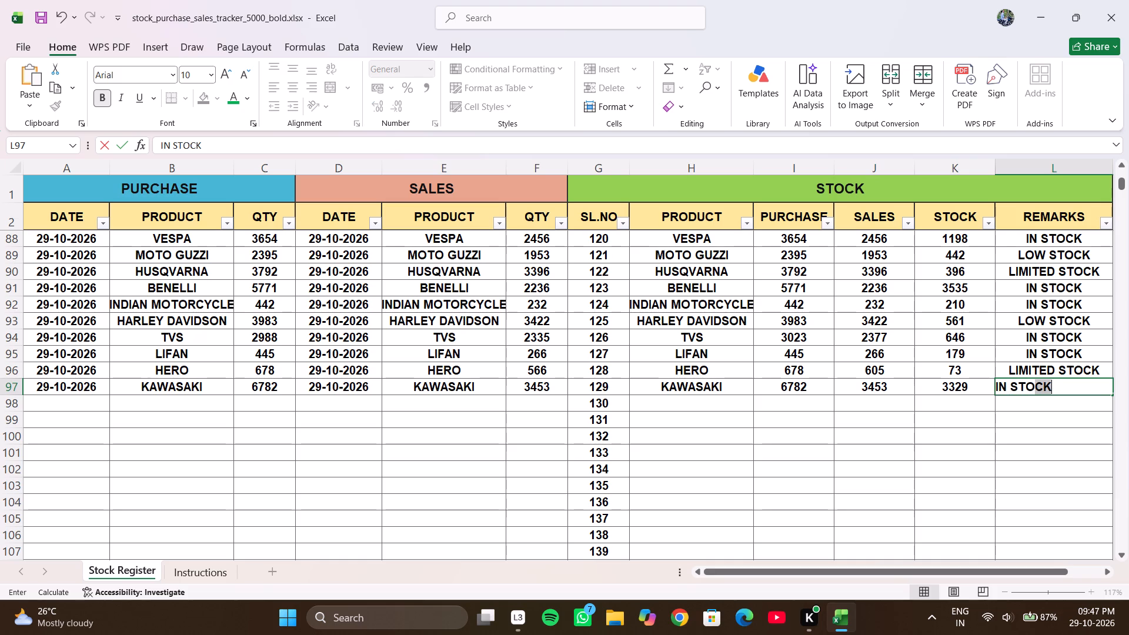
{"action": "key", "text": "Down"}
Enter the purchase date 29-10-2026 in row 98.
{"action": "key", "text": "Left"}
{"action": "key", "text": "Left"}
{"action": "key", "text": "Left"}
{"action": "key", "text": "Left"}
{"action": "key", "text": "Left"}
{"action": "key", "text": "Left"}
{"action": "key", "text": "Left"}
{"action": "key", "text": "Left"}
{"action": "key", "text": "Left"}
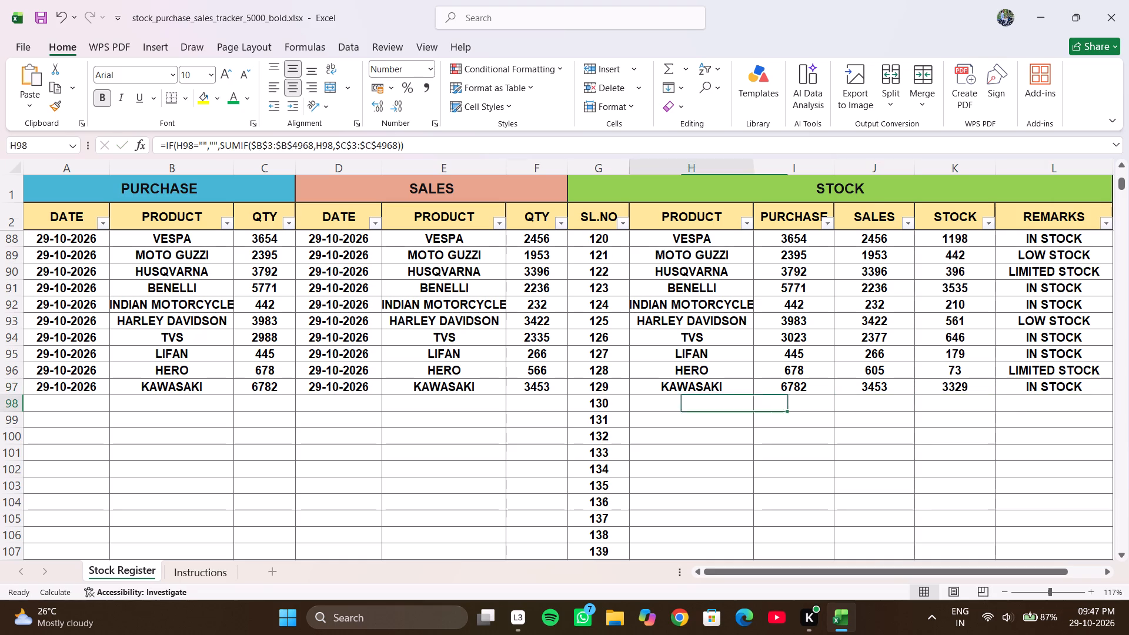
{"action": "key", "text": "Left"}
{"action": "key", "text": "Left"}
{"action": "key", "text": "Left"}
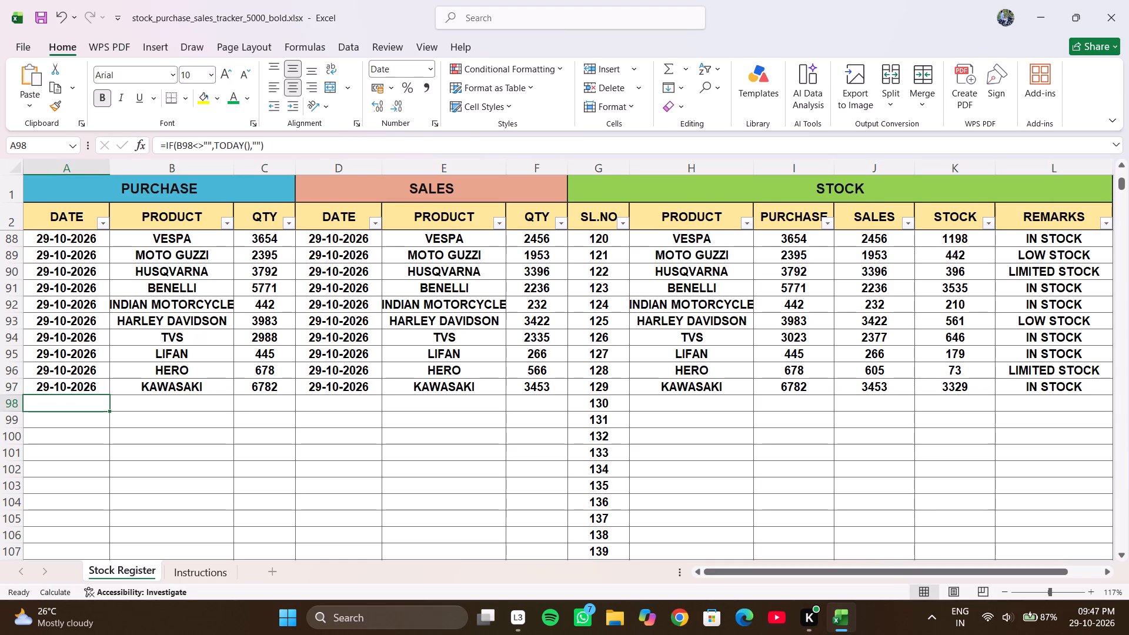
{"action": "key", "text": "2"}
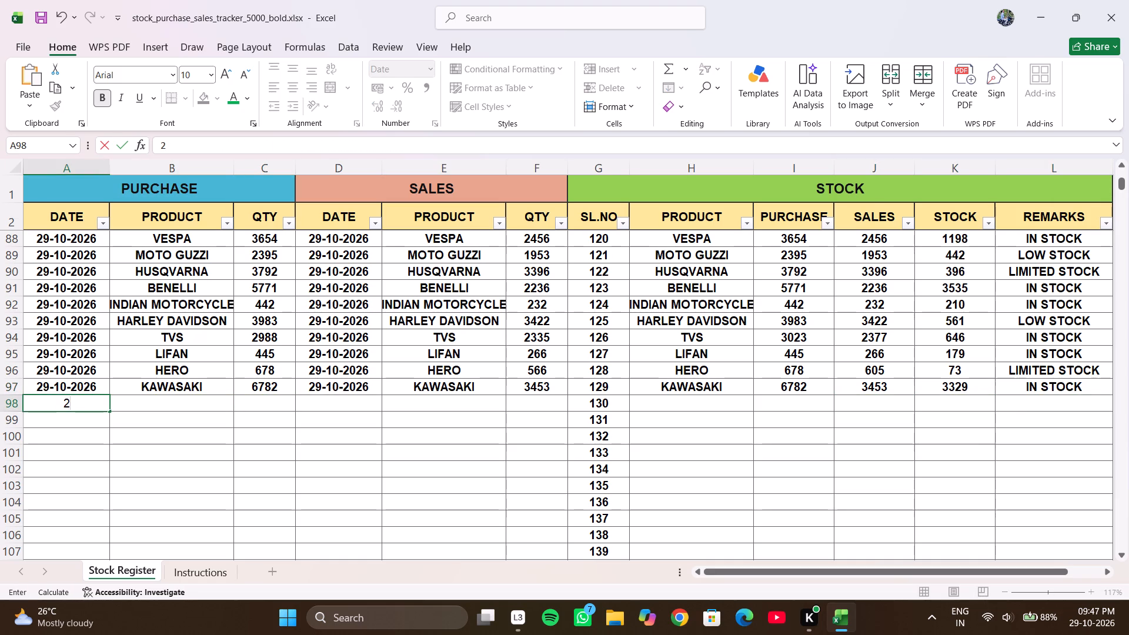
{"action": "scroll", "coordinate": [392, 447], "scroll_direction": "down", "scroll_amount": 2}
{"action": "scroll", "coordinate": [392, 447], "scroll_direction": "up", "scroll_amount": 1}
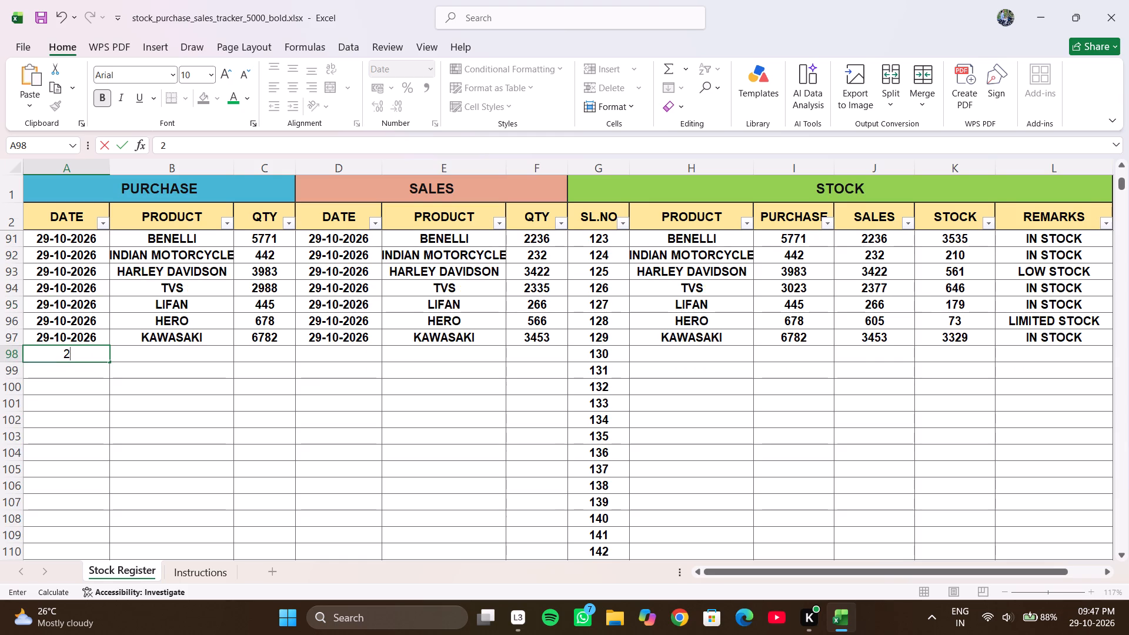
{"action": "key", "text": "0"}
{"action": "key", "text": "BackSpace"}
{"action": "key", "text": "9"}
{"action": "key", "text": "minus"}
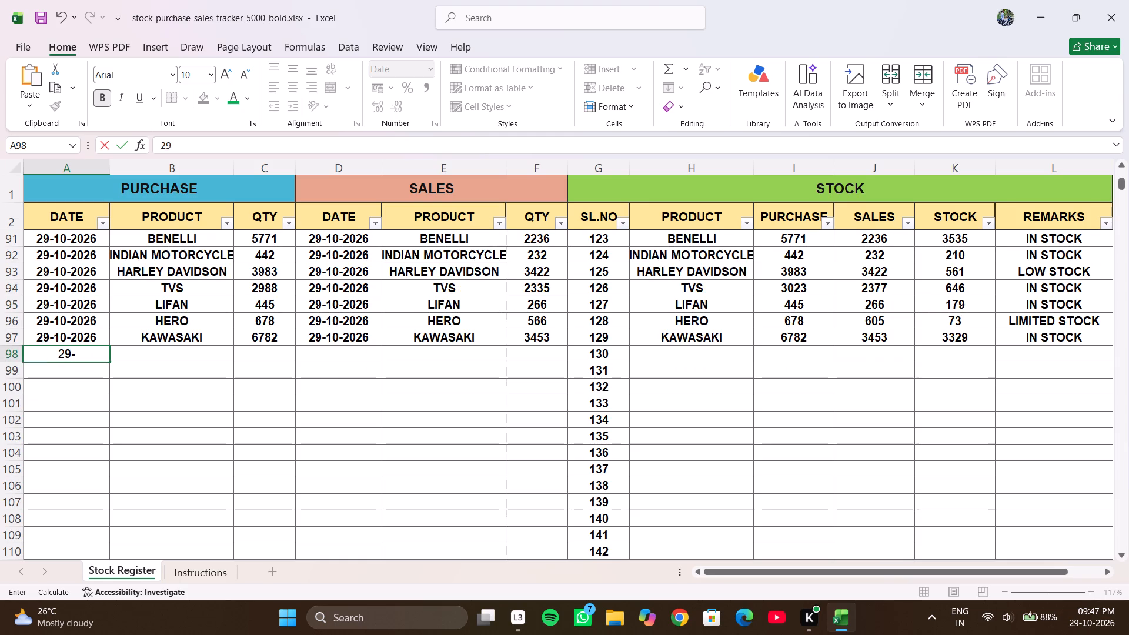
{"action": "type", "text": "10-2026"}
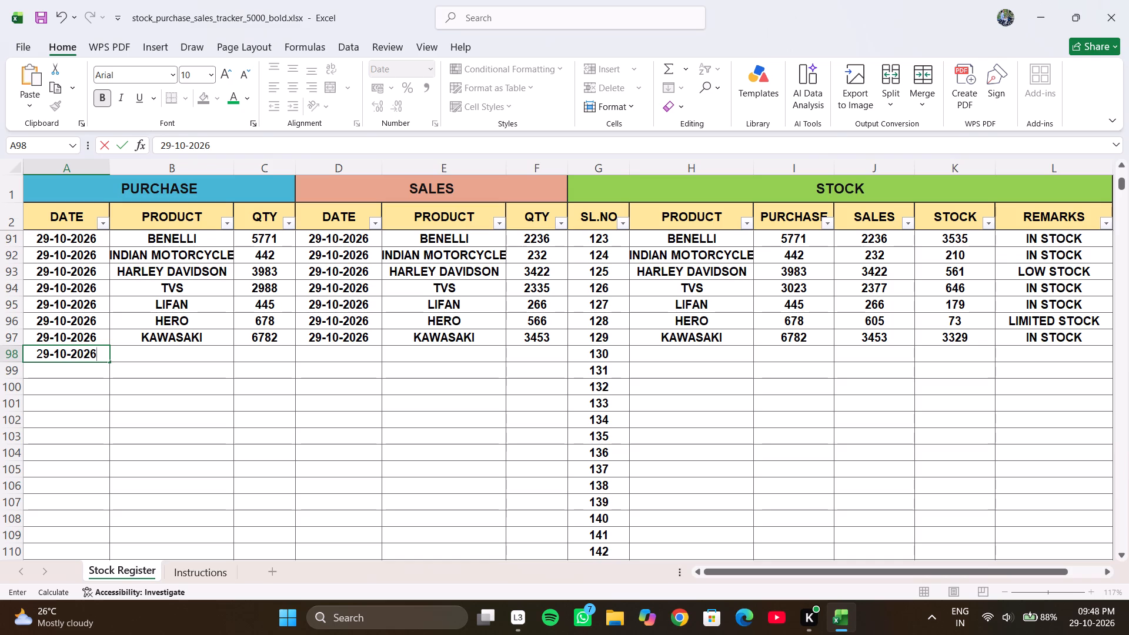
{"action": "key", "text": "Right"}
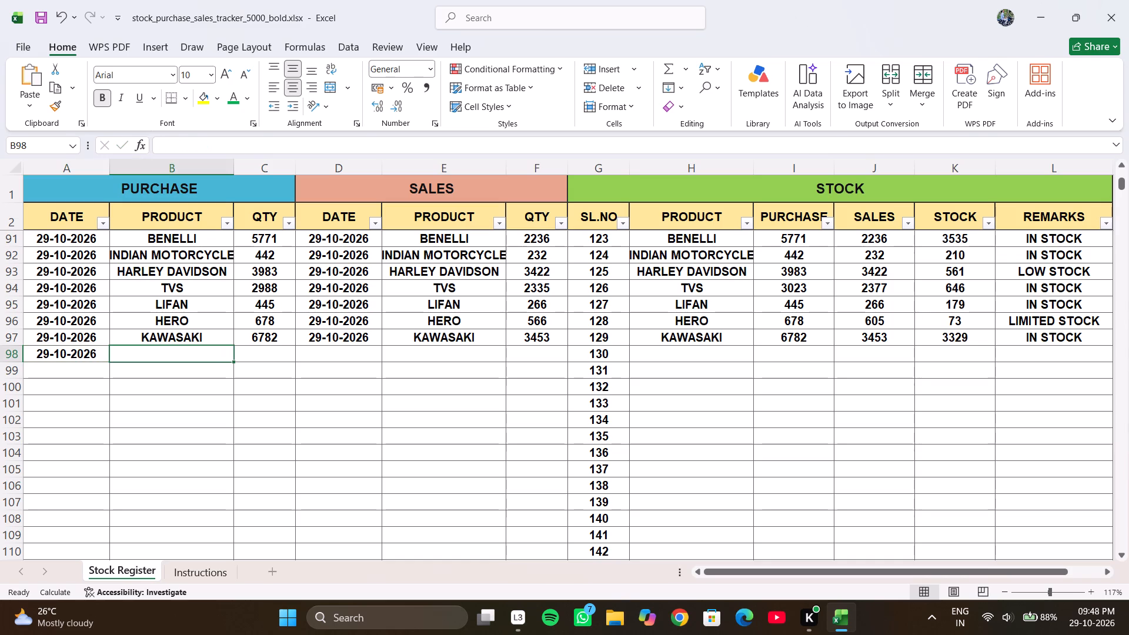
Enter the purchase product SUZUKI with quantity 2337 in row 98.
{"action": "key", "text": "s"}
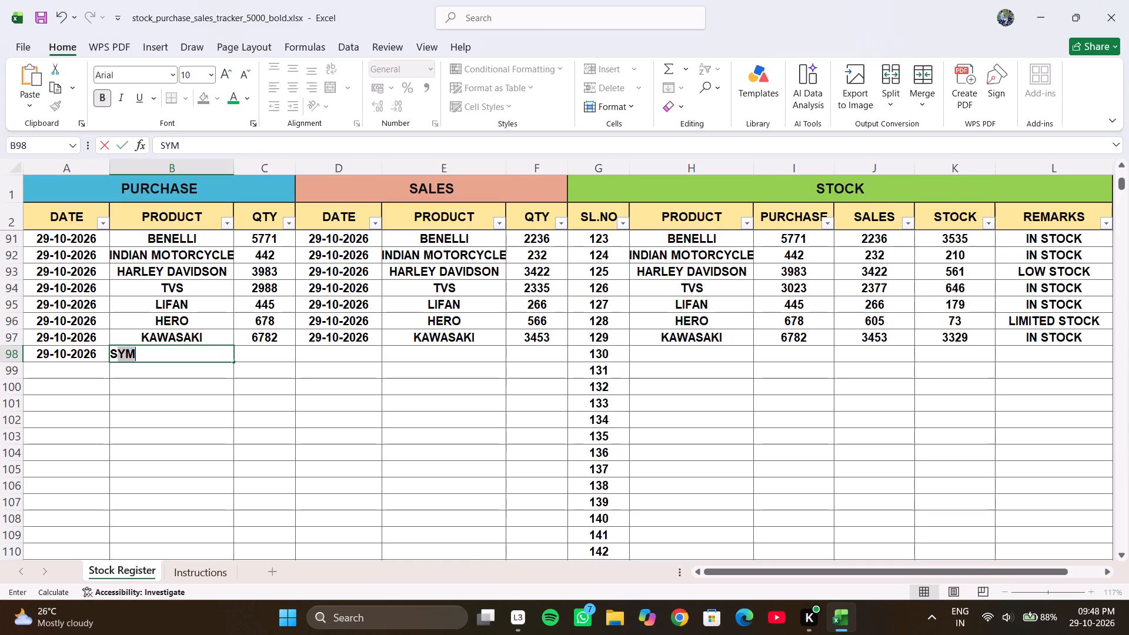
{"action": "key", "text": "u"}
{"action": "type", "text": "ZUKI"}
{"action": "key", "text": "Right"}
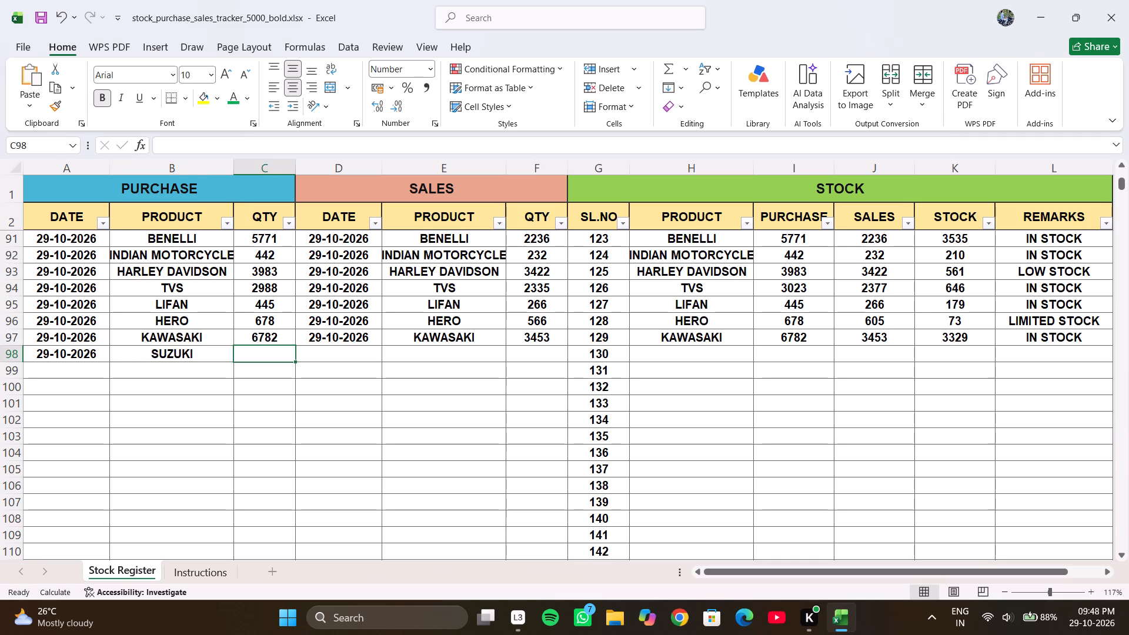
{"action": "type", "text": "233"}
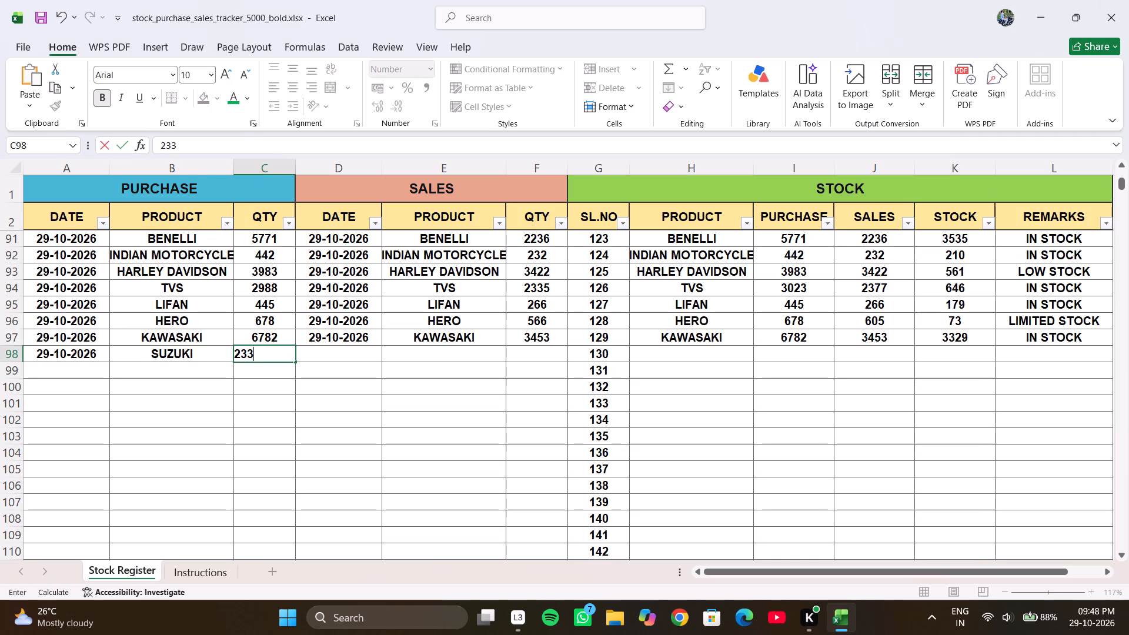
{"action": "key", "text": "7"}
{"action": "key", "text": "Right"}
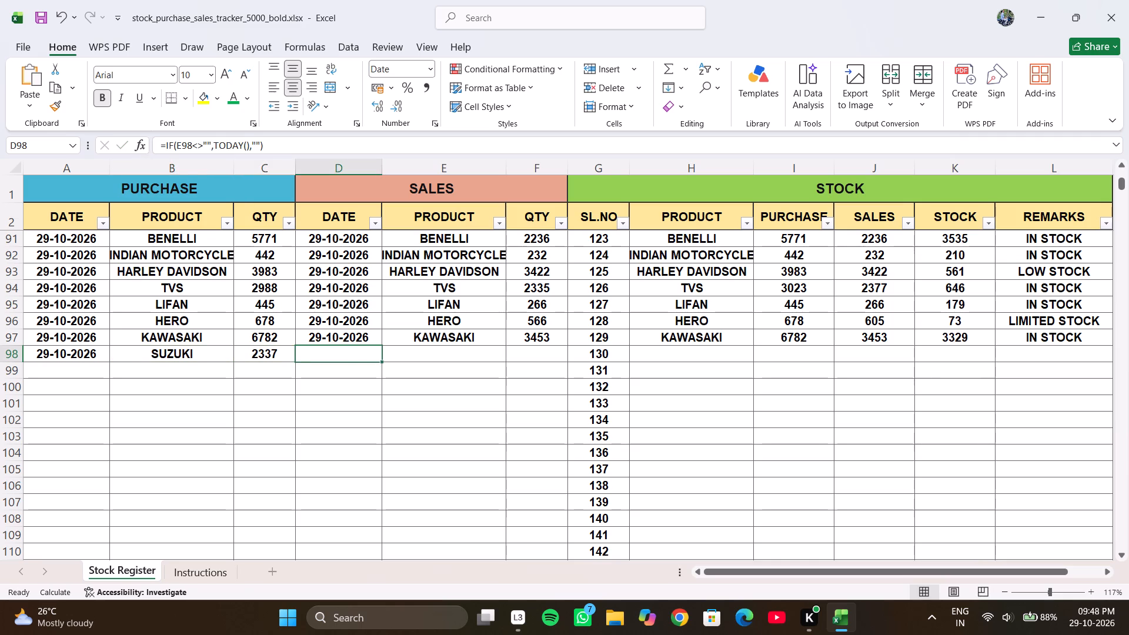
Enter the sales date 29-10-2026 in row 98.
{"action": "key", "text": "2"}
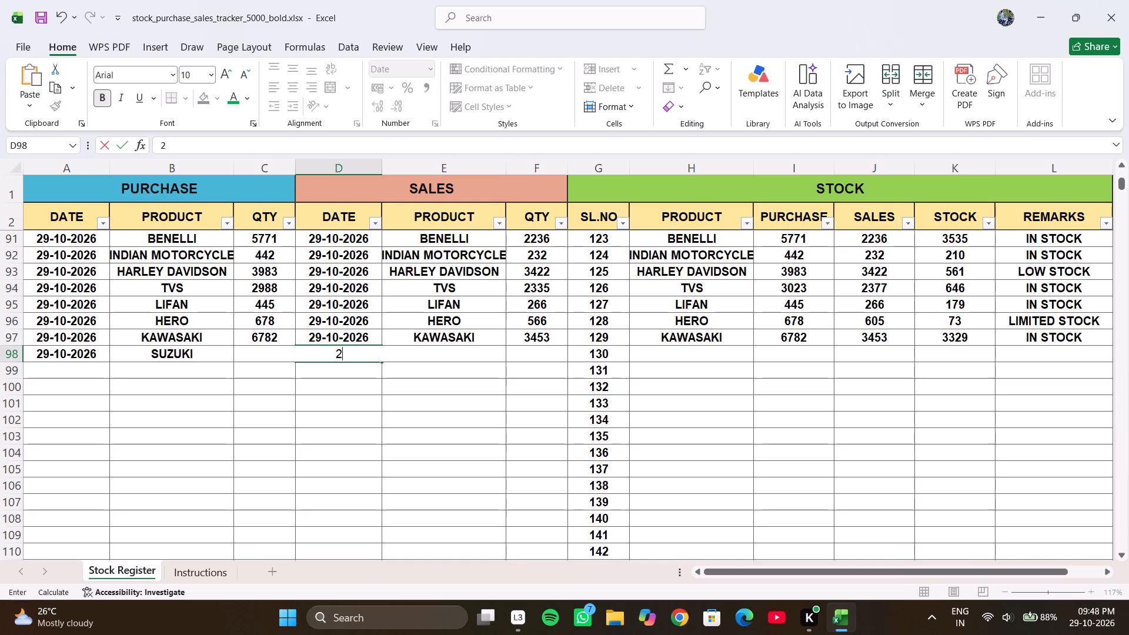
{"action": "key", "text": "0"}
{"action": "key", "text": "BackSpace"}
{"action": "type", "text": "9-"}
{"action": "key", "text": "1"}
{"action": "type", "text": "0-"}
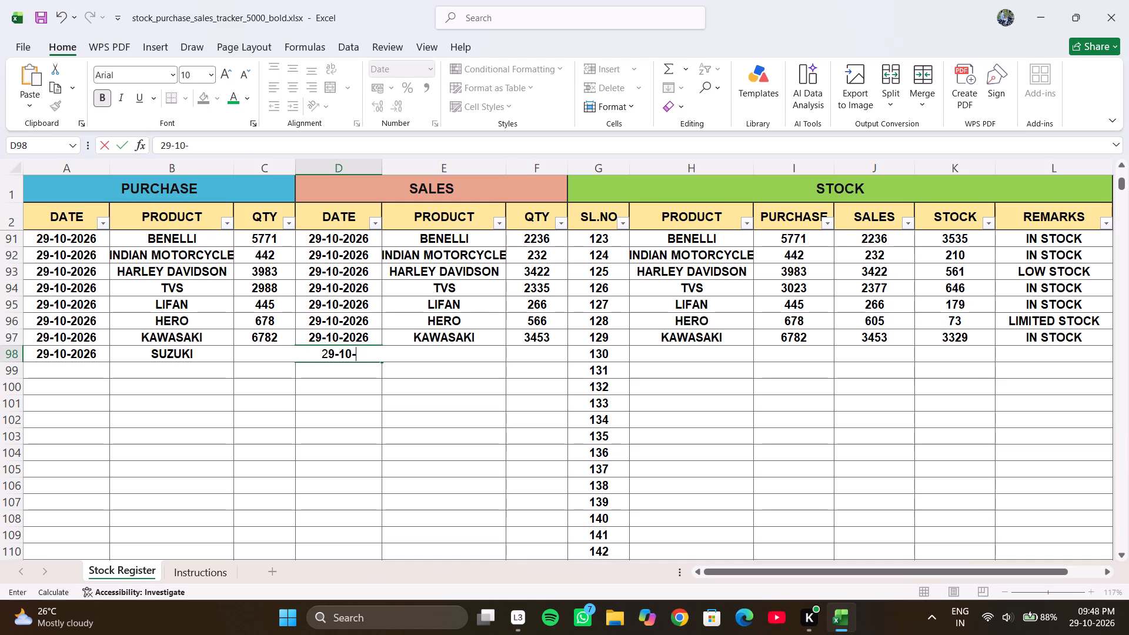
{"action": "type", "text": "2026"}
{"action": "key", "text": "Right"}
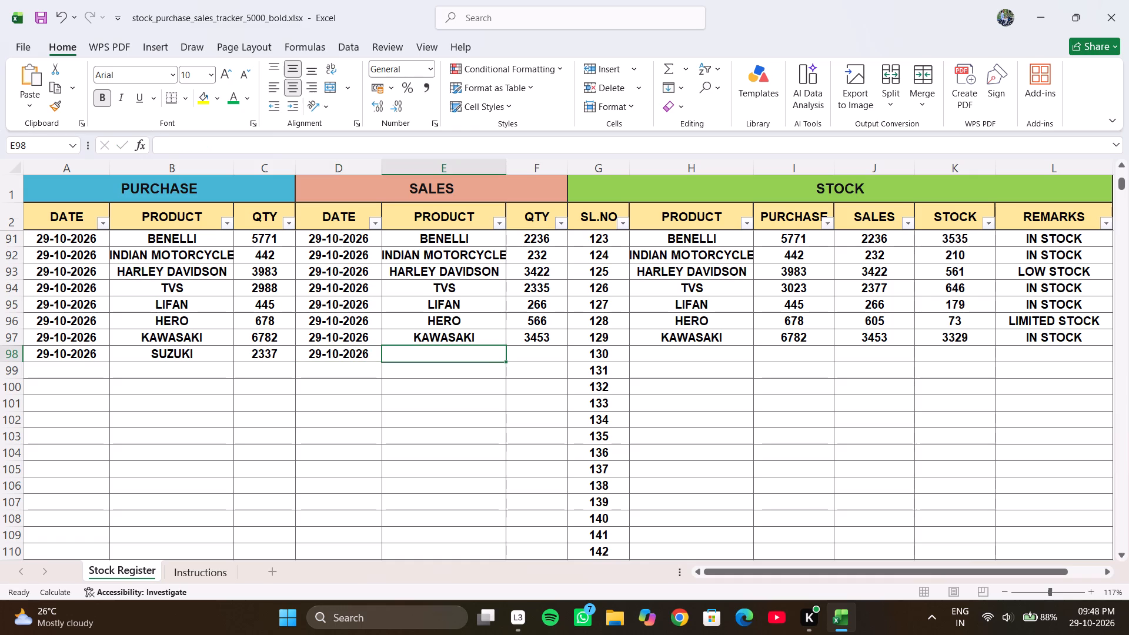
Enter the sales product SUZUKI with quantity 1943 in row 98.
{"action": "type", "text": "SUX"}
{"action": "key", "text": "BackSpace"}
{"action": "key", "text": "equal"}
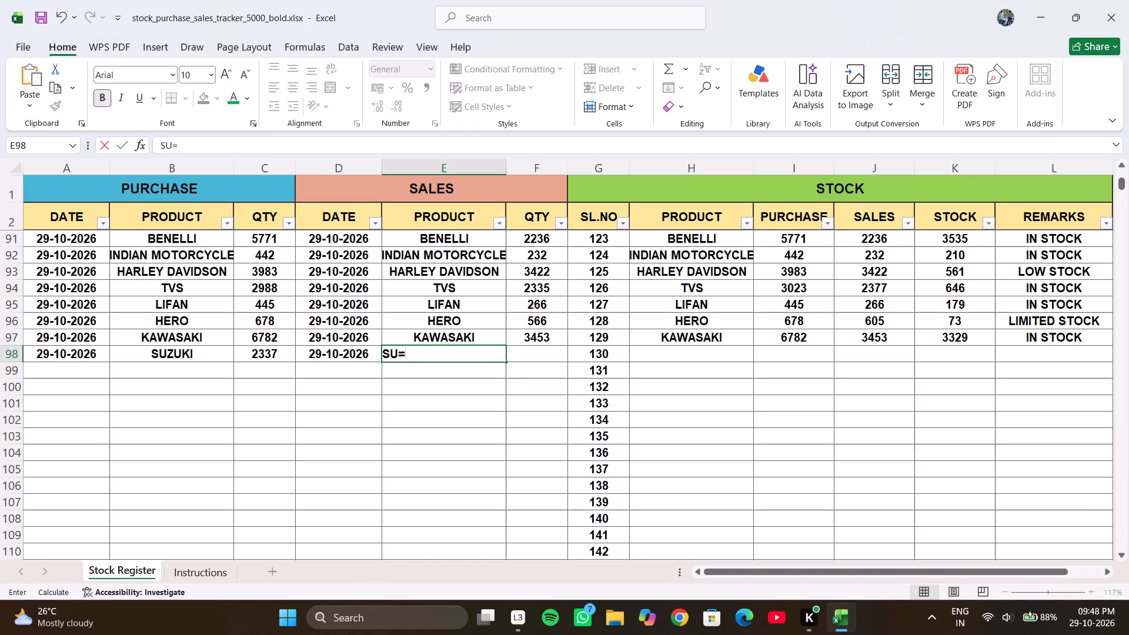
{"action": "key", "text": "BackSpace"}
{"action": "key", "text": "BackSpace"}
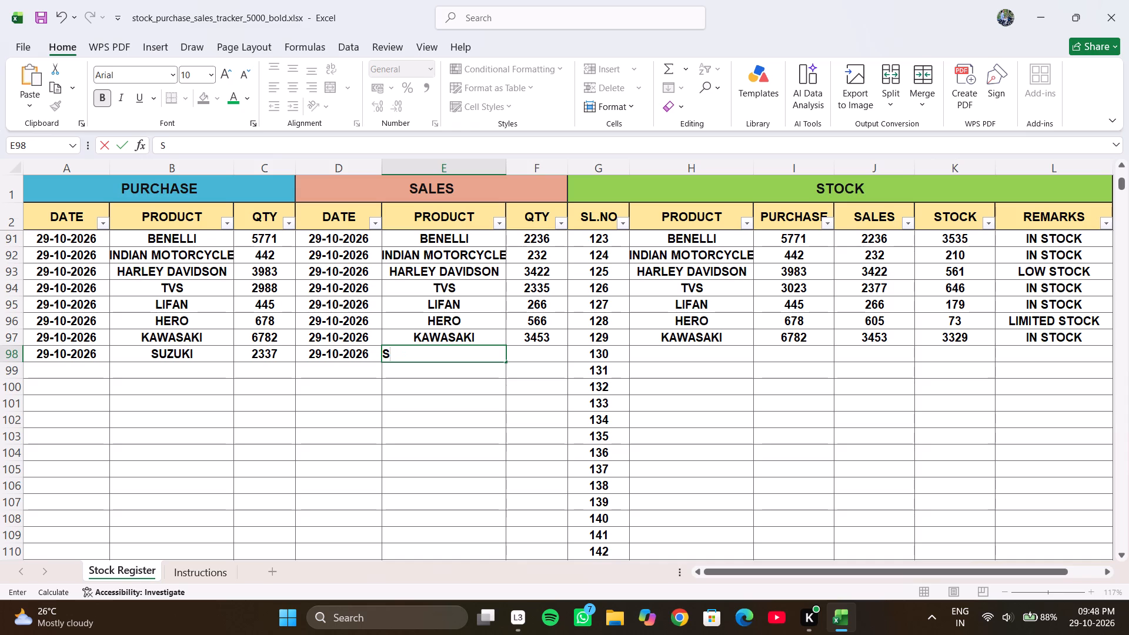
{"action": "type", "text": "UZUKI"}
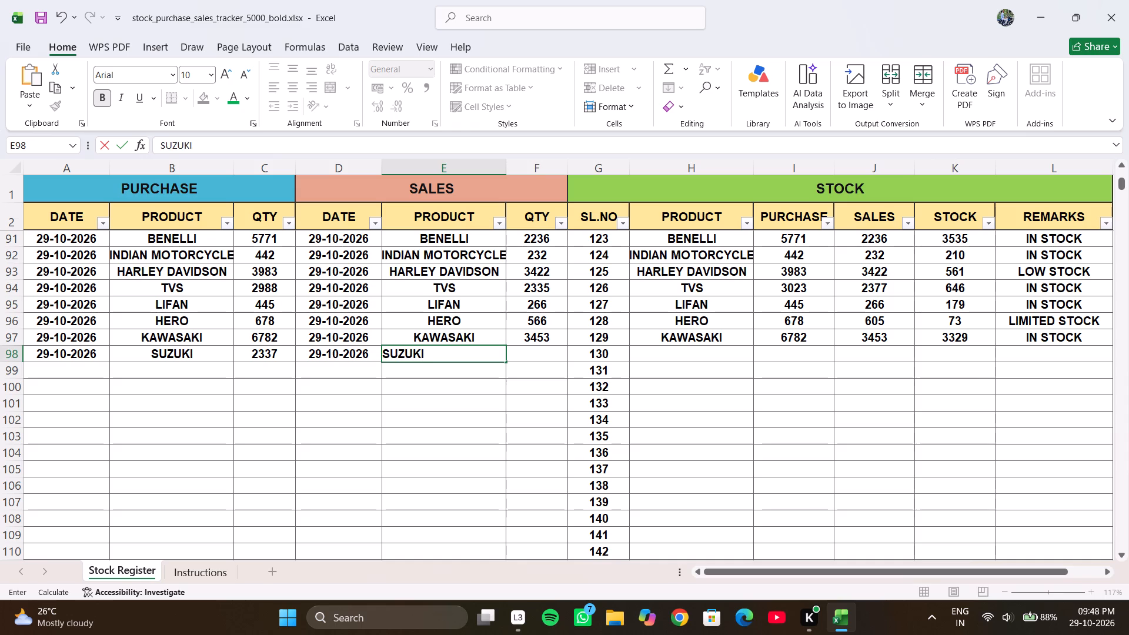
{"action": "key", "text": "Right"}
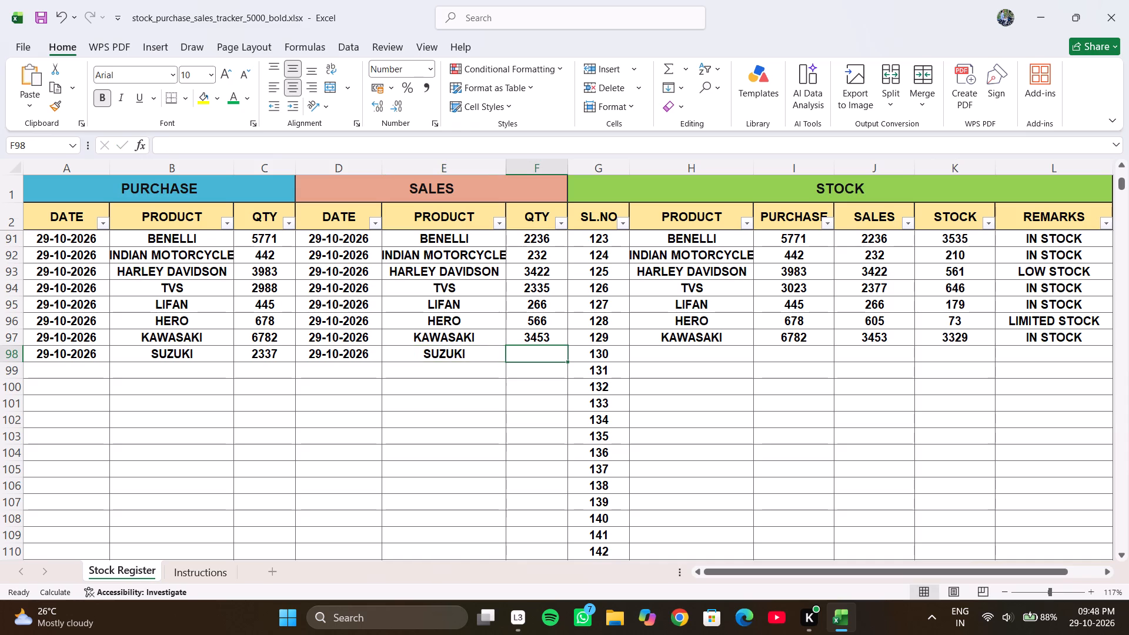
{"action": "key", "text": "1"}
{"action": "key", "text": "9"}
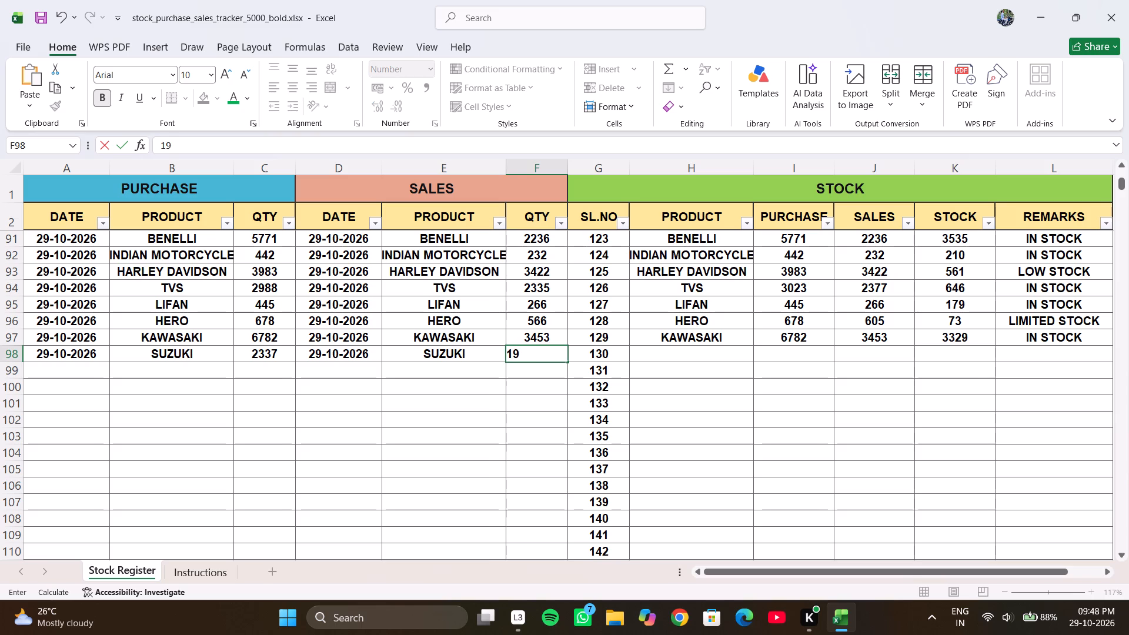
{"action": "type", "text": "43"}
{"action": "key", "text": "Right"}
Enter the stock product SUZUKI with the remark LOW STOCK in row 98.
{"action": "key", "text": "Right"}
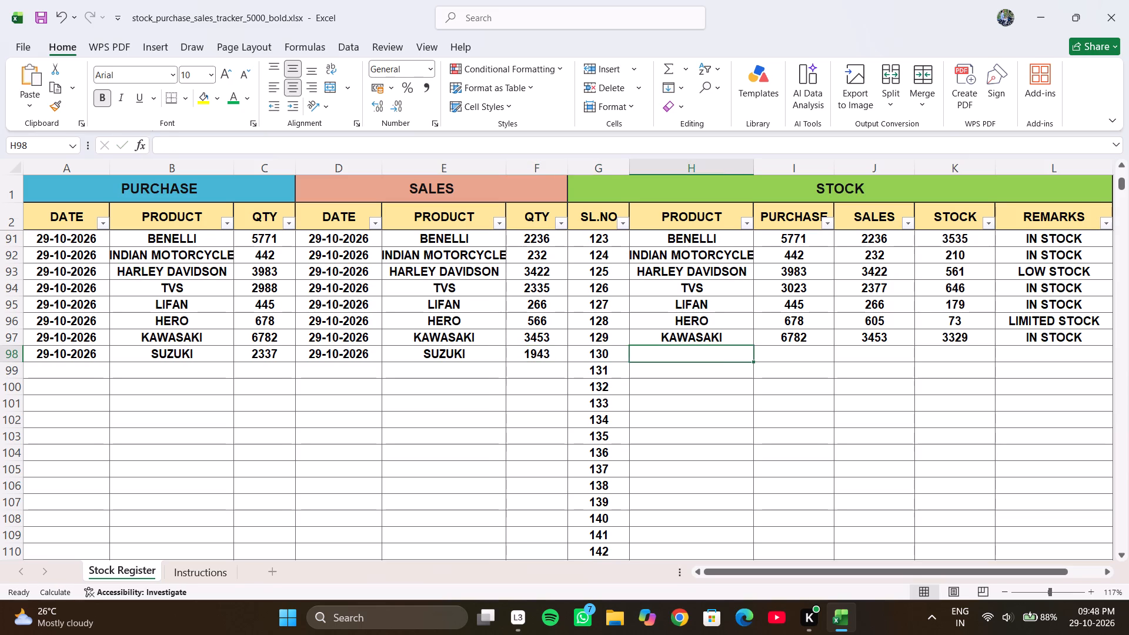
{"action": "type", "text": "SU"}
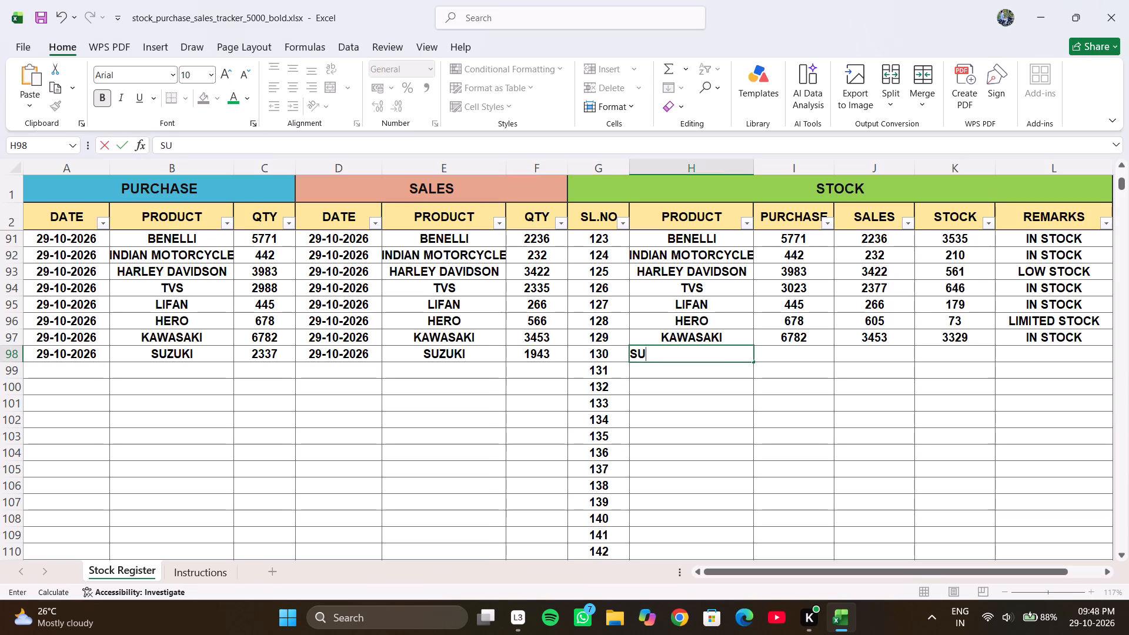
{"action": "type", "text": "ZUKI"}
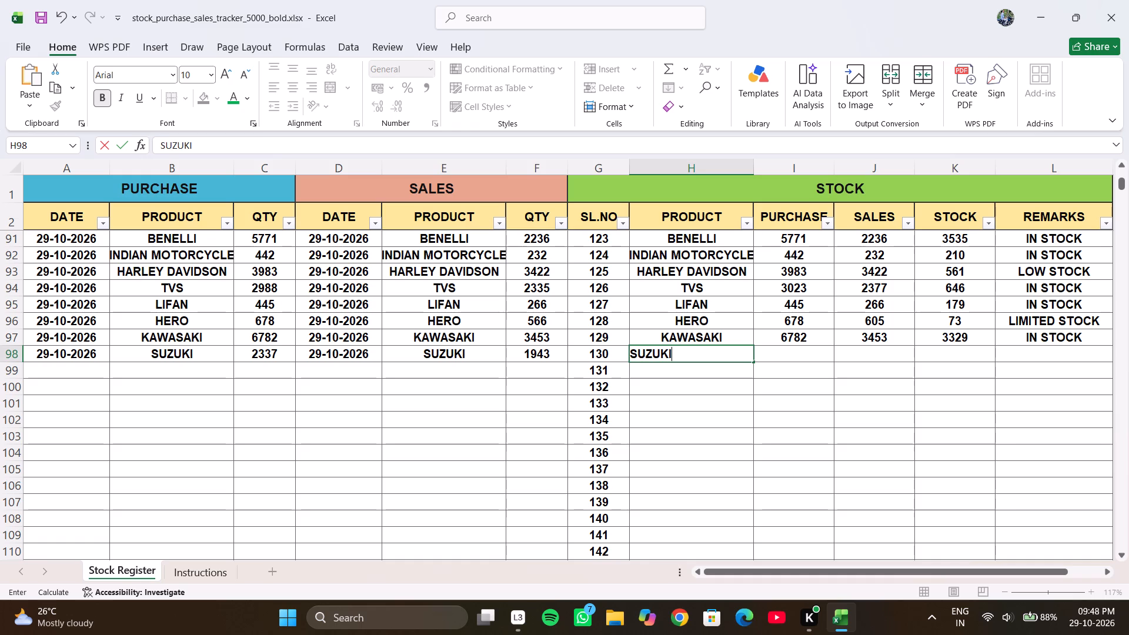
{"action": "key", "text": "Right"}
{"action": "key", "text": "Right"}
{"action": "key", "text": "Right"}
{"action": "key", "text": "Right"}
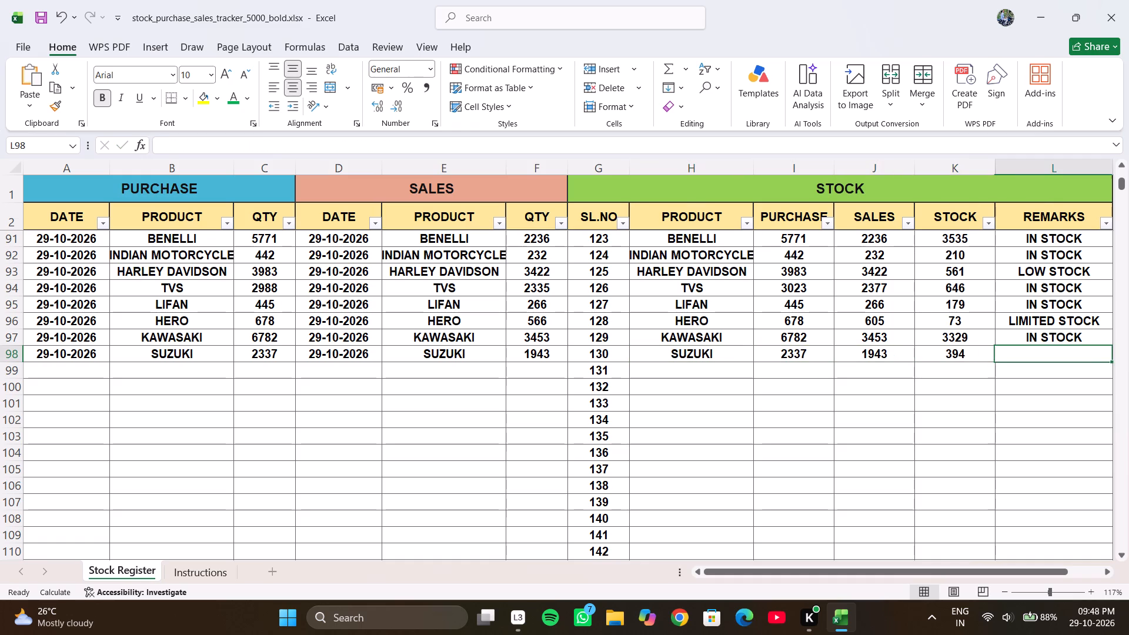
{"action": "type", "text": "LO"}
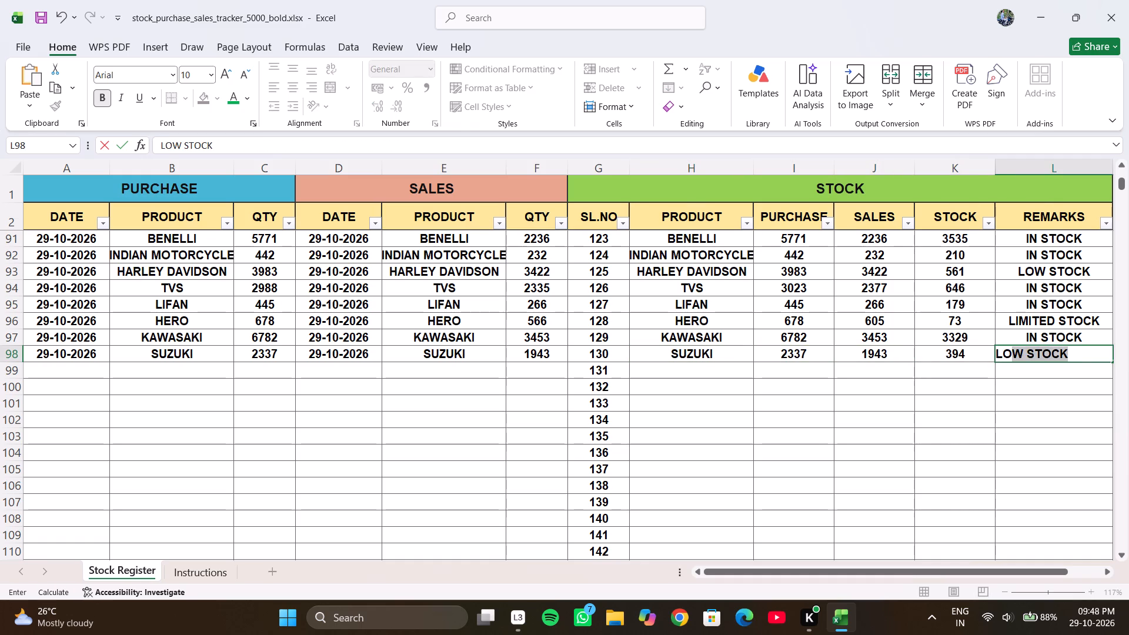
{"action": "key", "text": "Down"}
Enter the purchase date 29-10-2026 in row 99.
{"action": "key", "text": "Left"}
{"action": "key", "text": "Left"}
{"action": "key", "text": "Left"}
{"action": "key", "text": "Left"}
{"action": "key", "text": "Left"}
{"action": "key", "text": "Left"}
{"action": "key", "text": "Left"}
{"action": "key", "text": "Left"}
{"action": "key", "text": "Left"}
{"action": "key", "text": "Left"}
{"action": "key", "text": "Left"}
{"action": "key", "text": "Left"}
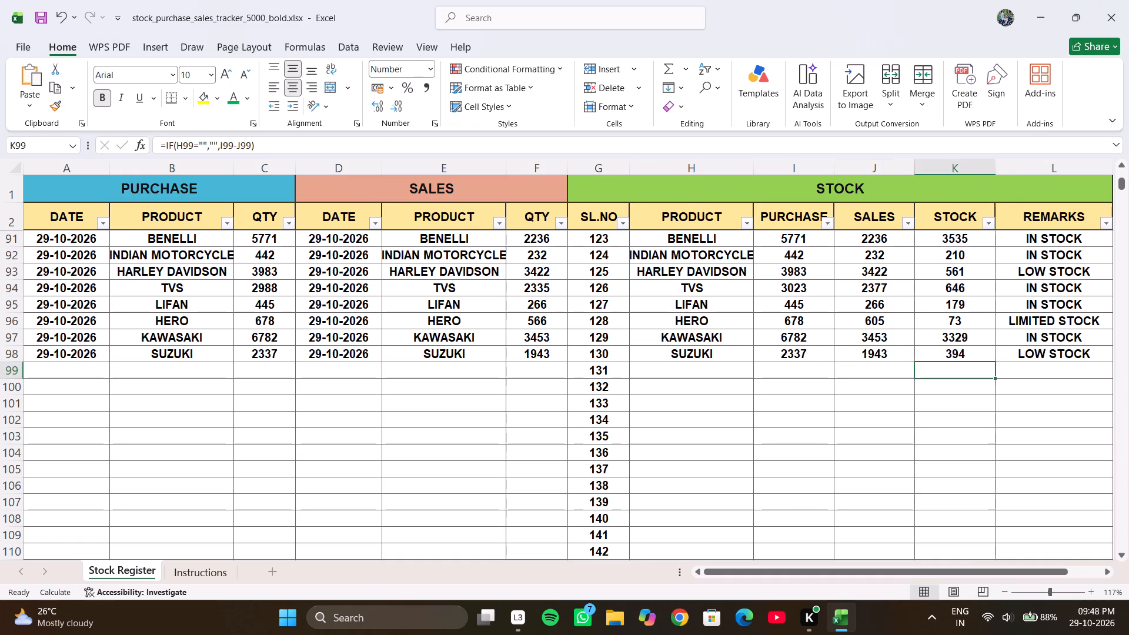
{"action": "type", "text": "29-10-2026"}
{"action": "key", "text": "Right"}
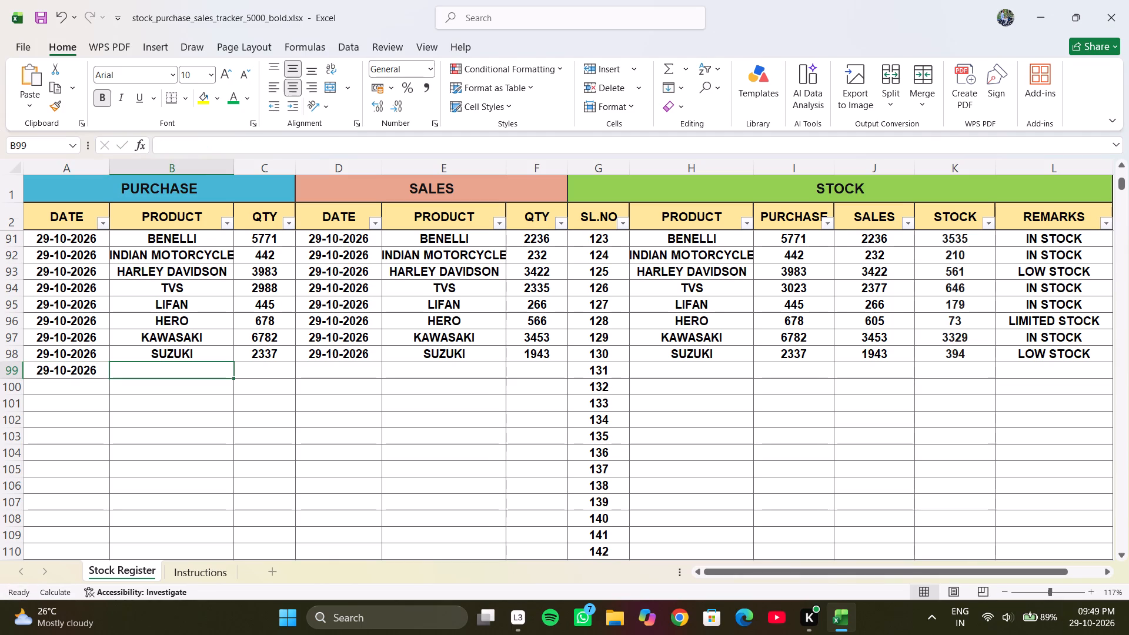
Enter the purchase product HONDA with quantity 2488 in row 99.
{"action": "key", "text": "h"}
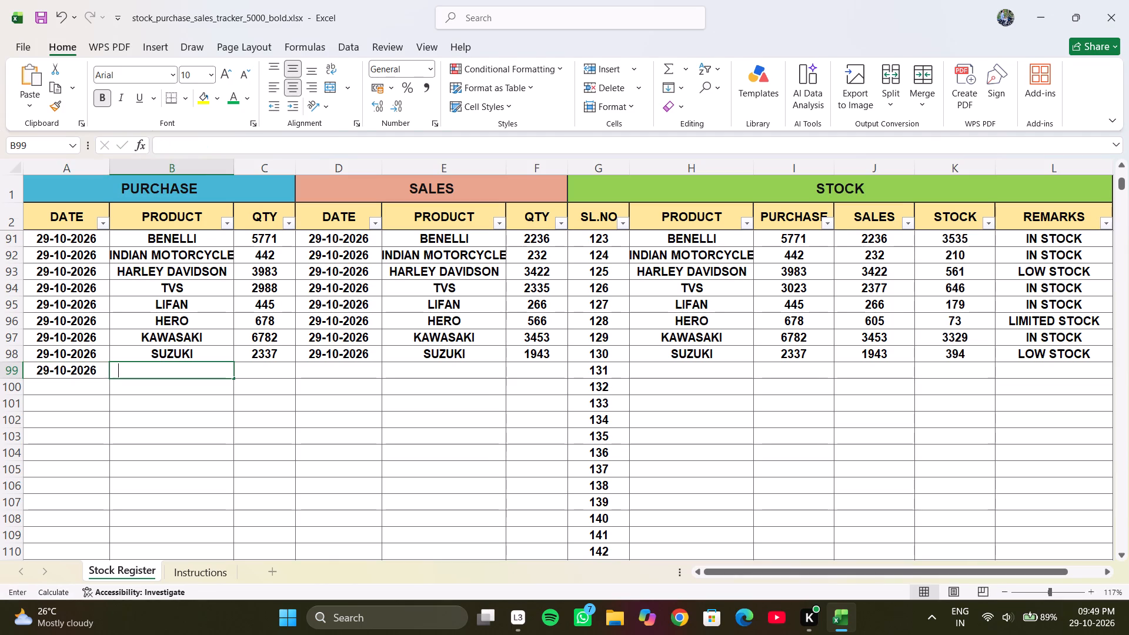
{"action": "key", "text": "o"}
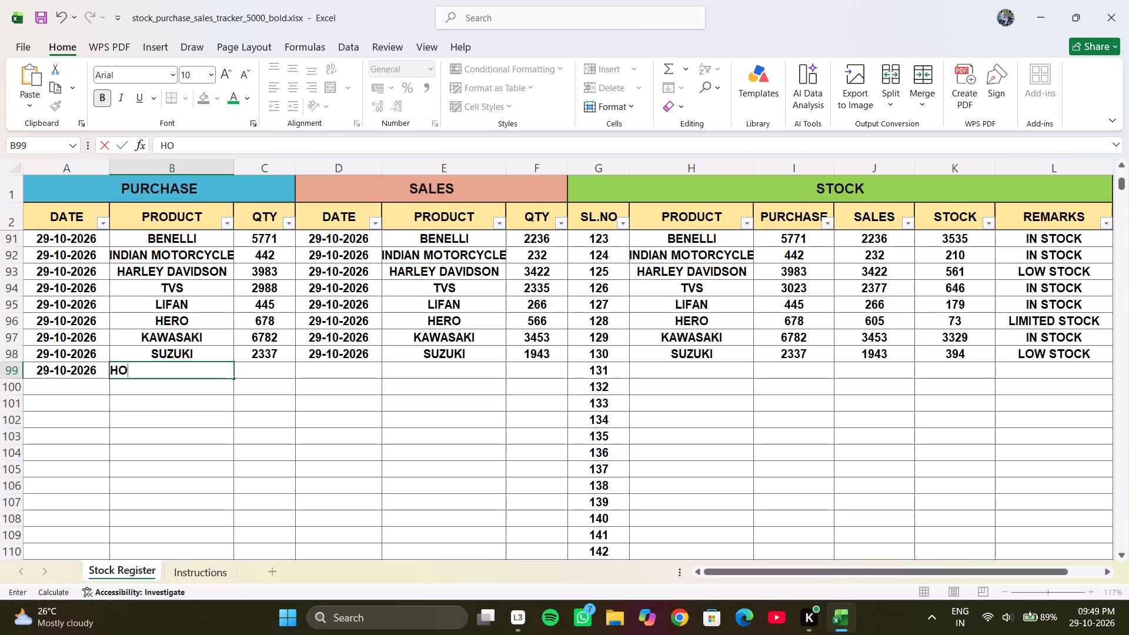
{"action": "type", "text": "ND"}
{"action": "key", "text": "Right"}
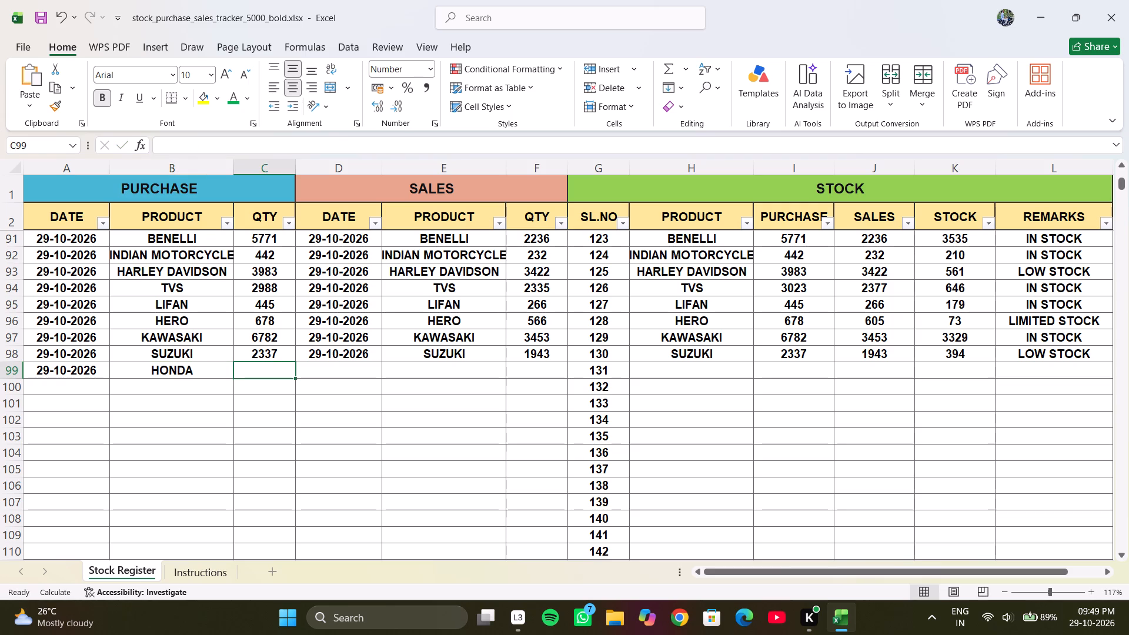
{"action": "type", "text": "24"}
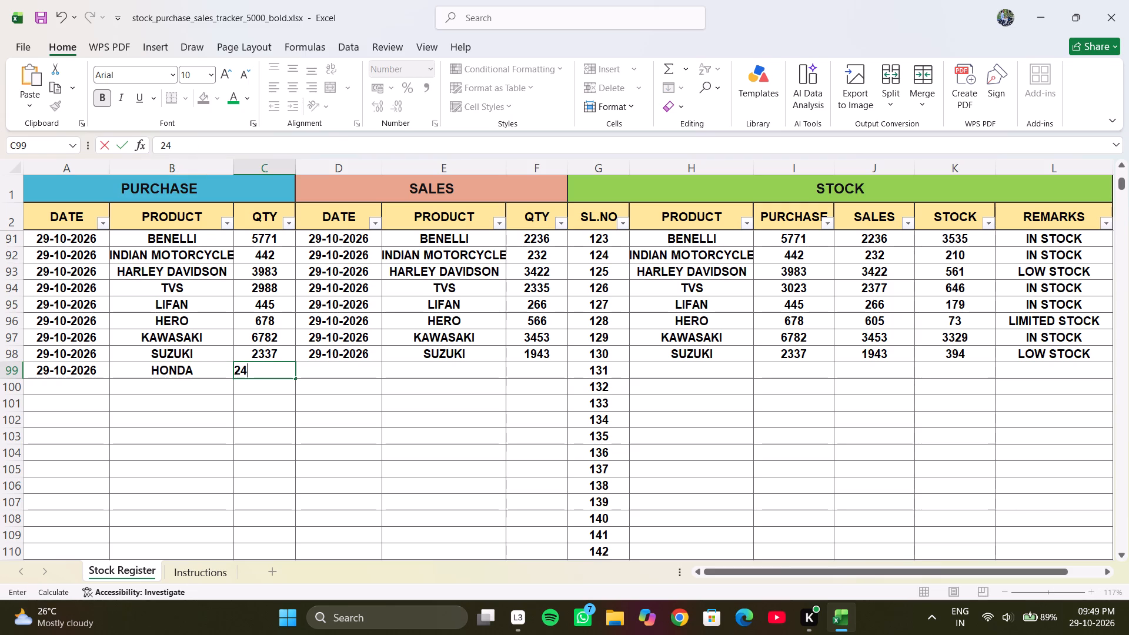
{"action": "type", "text": "88"}
{"action": "key", "text": "Right"}
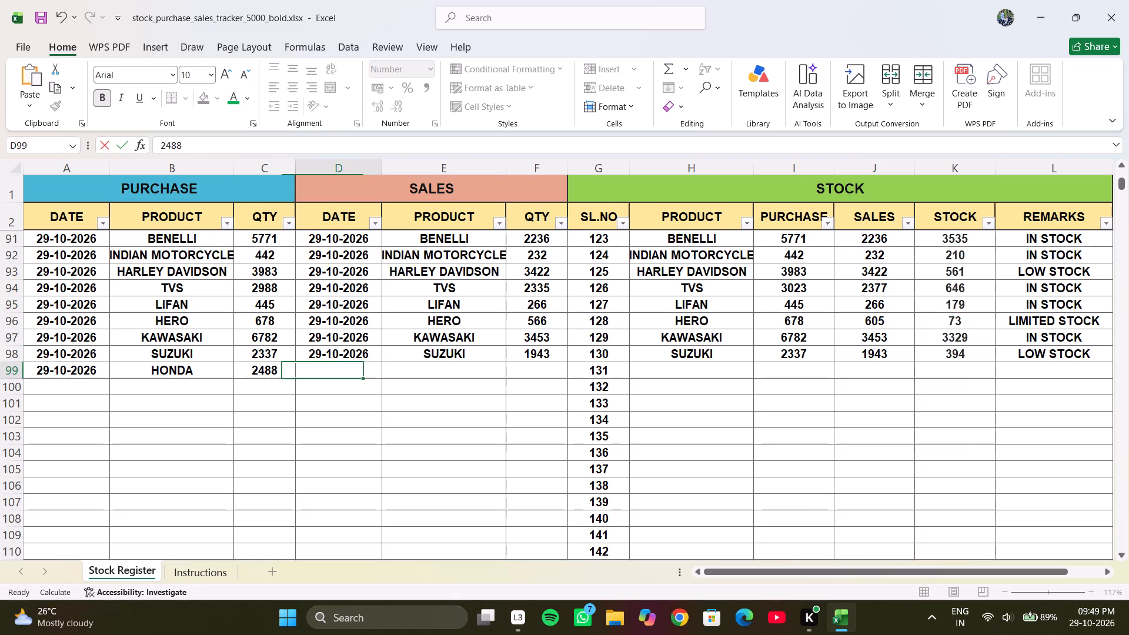
Enter the sales date 29-10-2026 in row 99.
{"action": "key", "text": "2"}
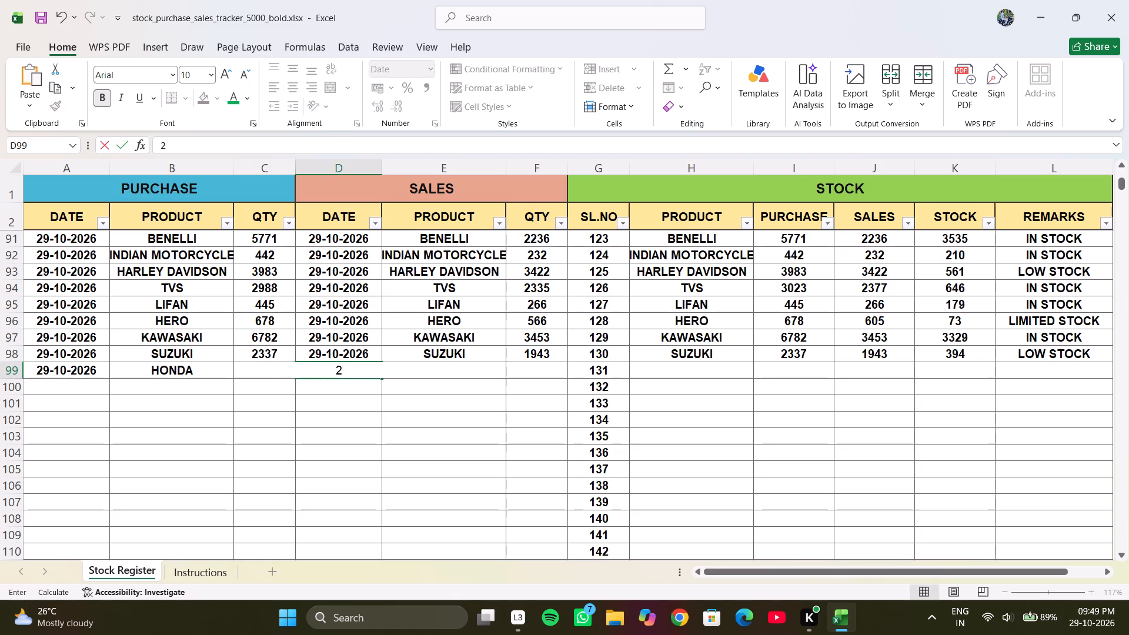
{"action": "type", "text": "9-10"}
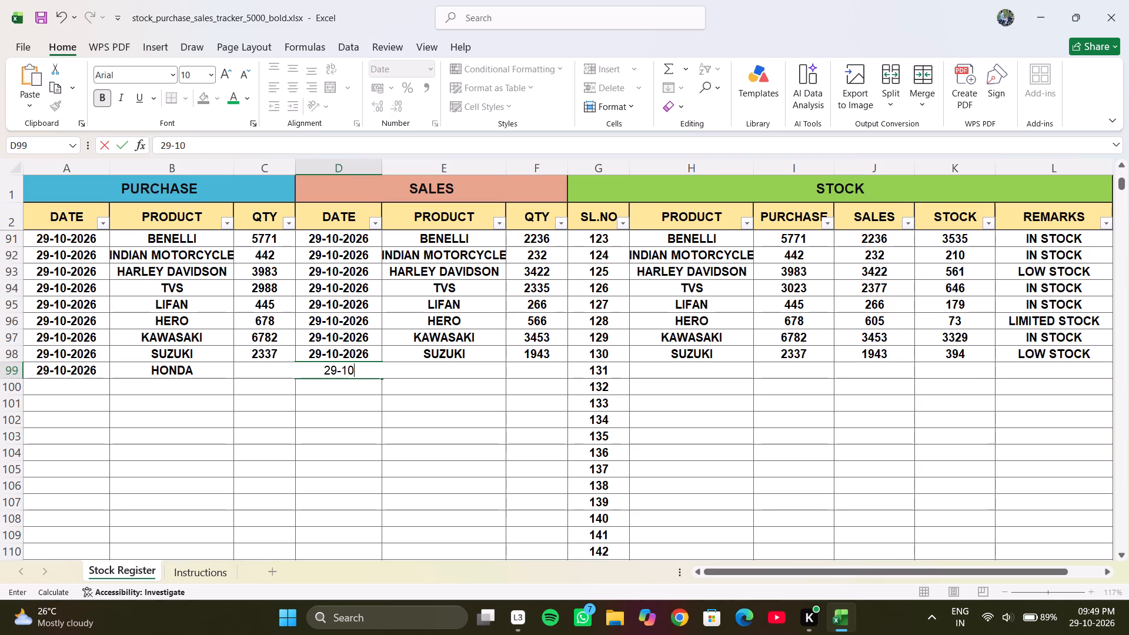
{"action": "key", "text": "2"}
{"action": "key", "text": "BackSpace"}
{"action": "type", "text": "-20"}
{"action": "key", "text": "2"}
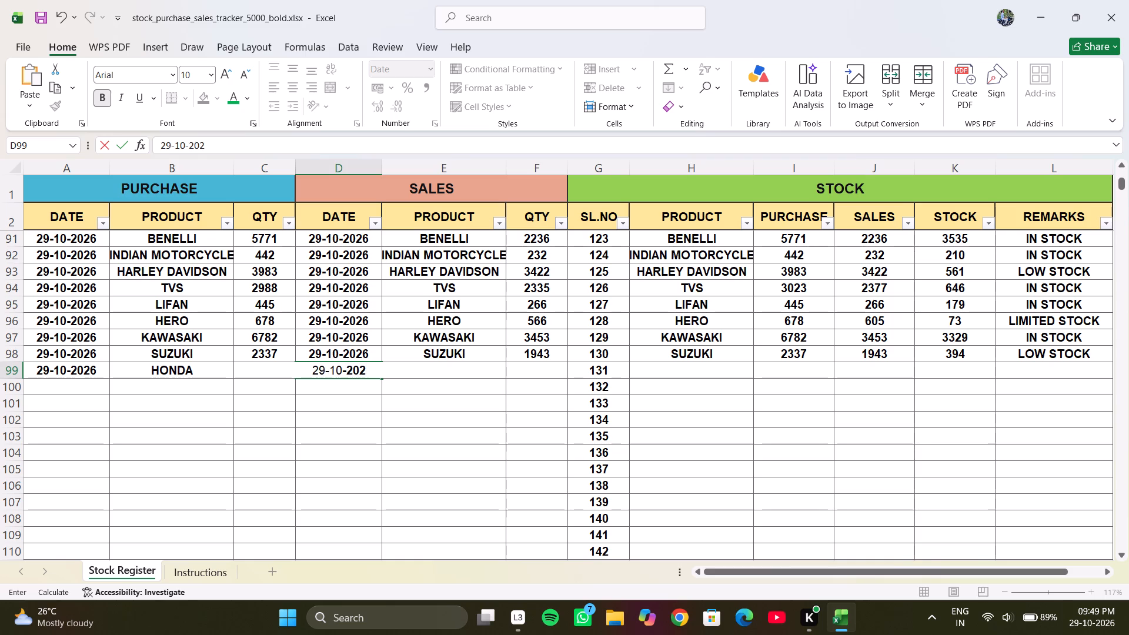
{"action": "key", "text": "6"}
{"action": "key", "text": "Right"}
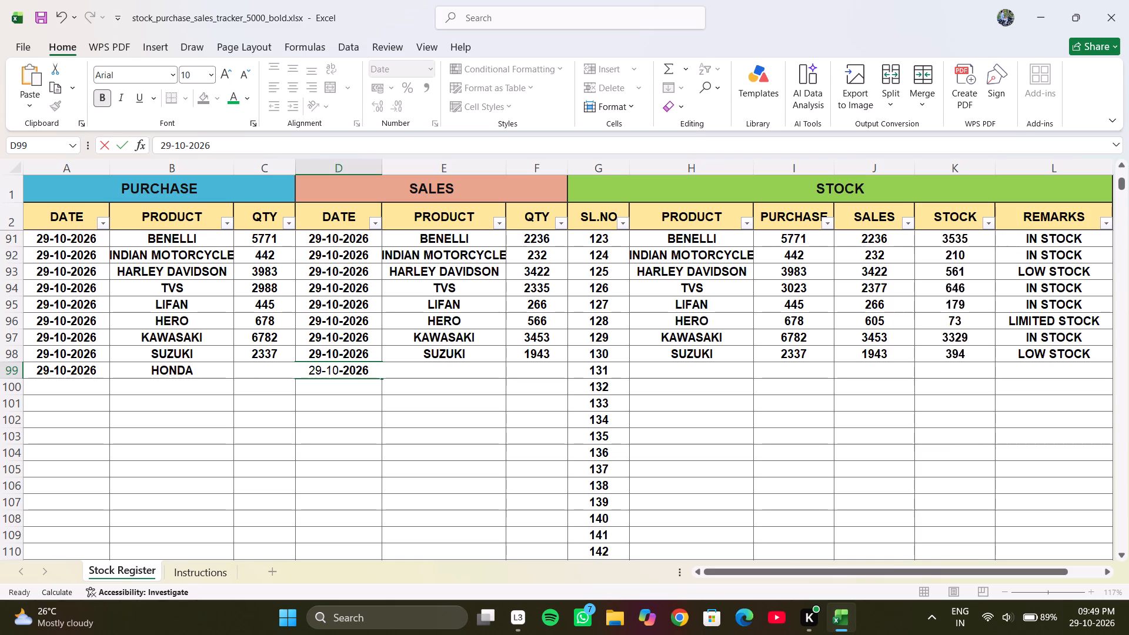
Enter the sales product HONDA with quantity 1977 in row 99.
{"action": "type", "text": "HONDA"}
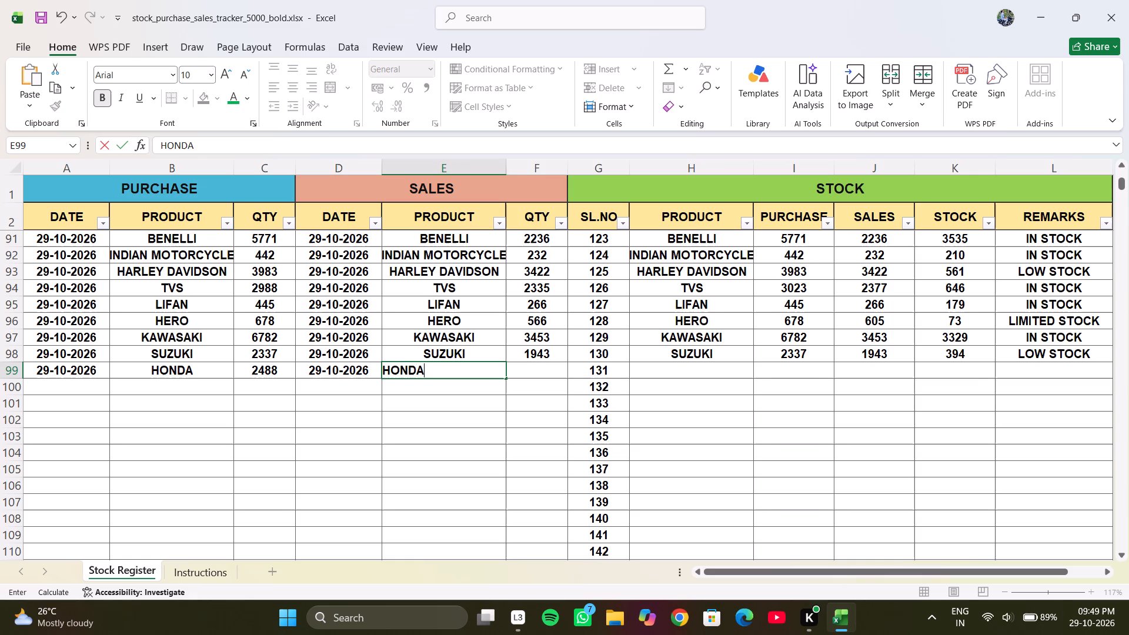
{"action": "key", "text": "Right"}
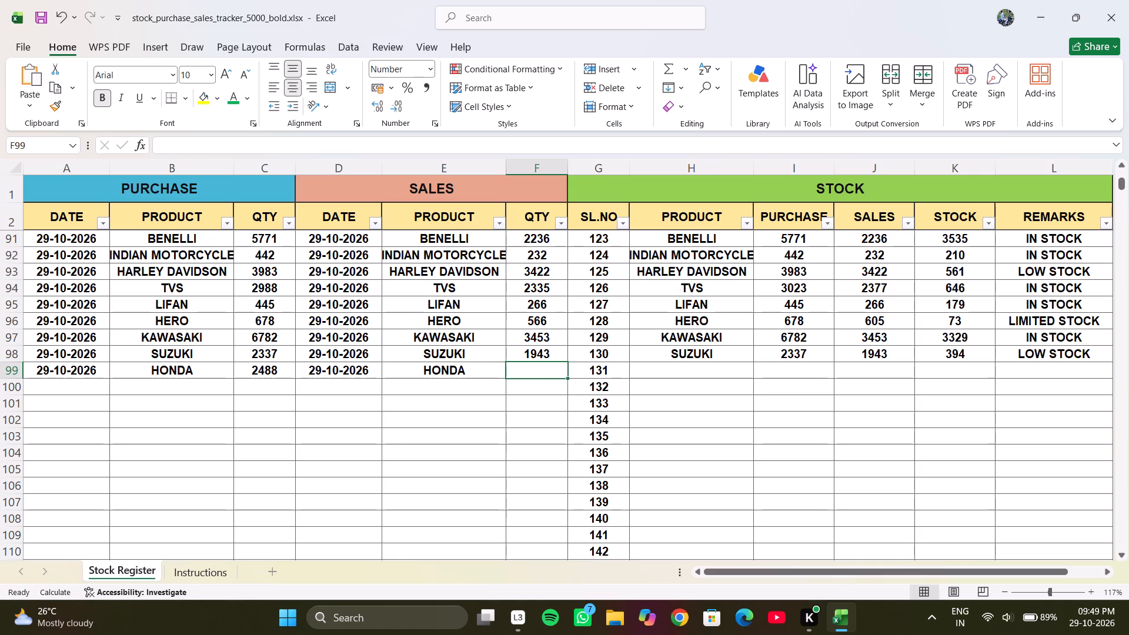
{"action": "key", "text": "1"}
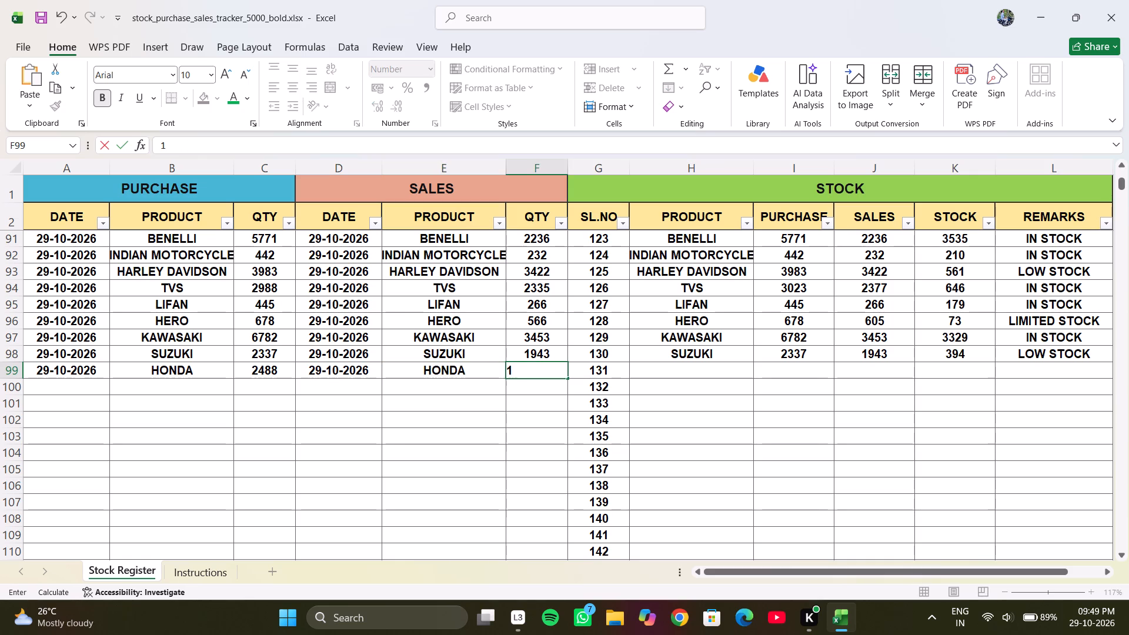
{"action": "key", "text": "9"}
{"action": "type", "text": "77"}
{"action": "key", "text": "Right"}
Enter the stock product HONDA with the remark LOW STOCK in row 99.
{"action": "key", "text": "Right"}
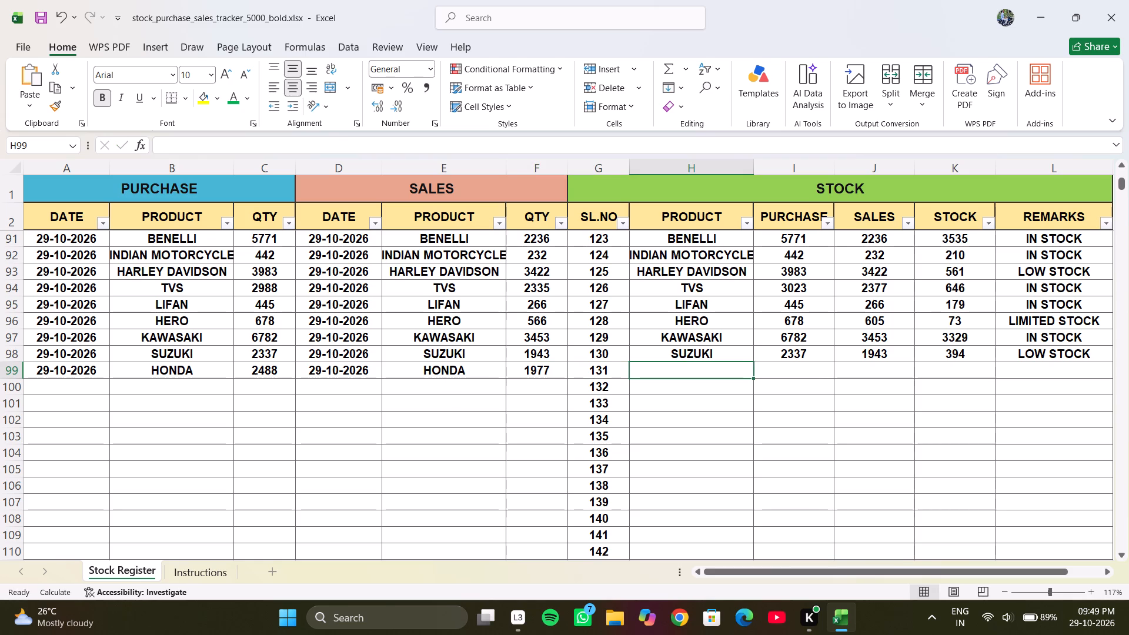
{"action": "type", "text": "HON"}
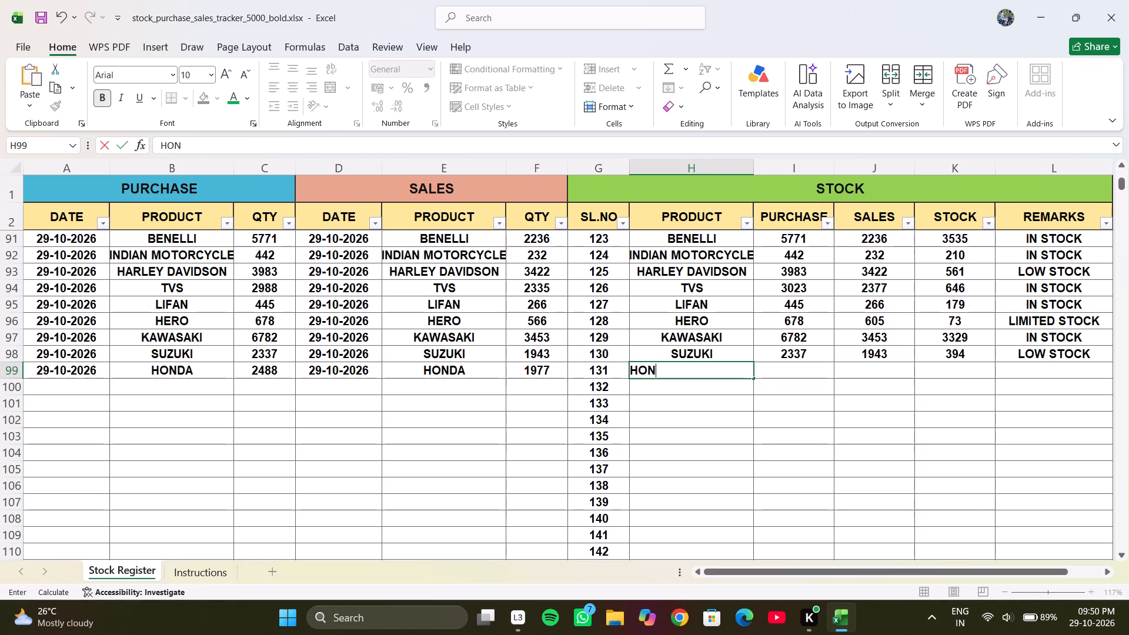
{"action": "type", "text": "DA"}
{"action": "key", "text": "Right"}
{"action": "key", "text": "Right"}
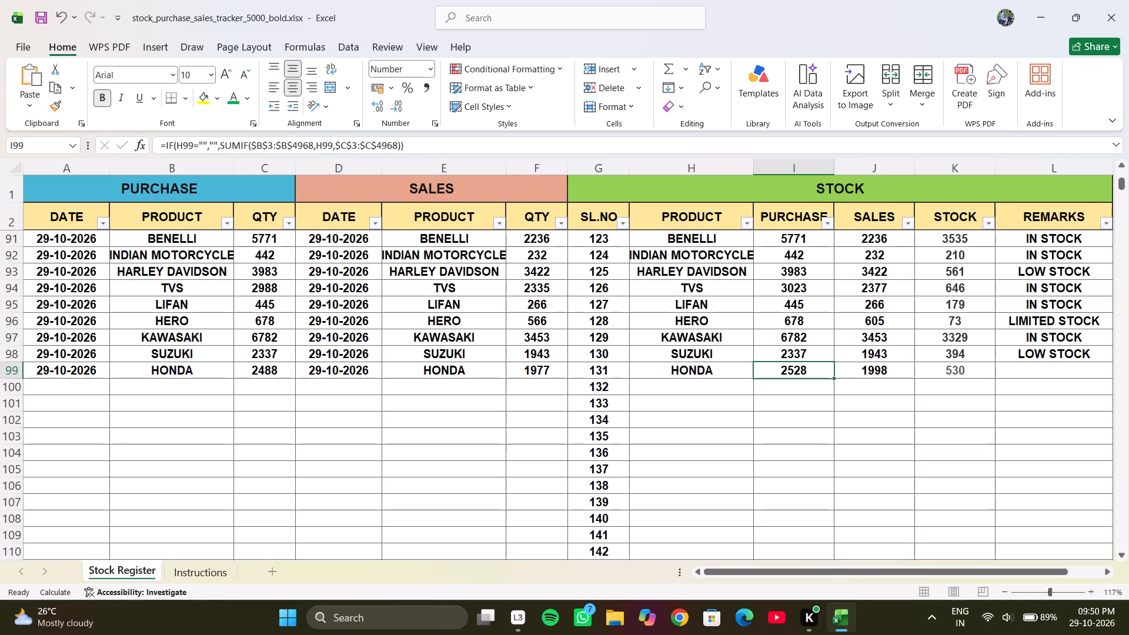
{"action": "key", "text": "Right"}
{"action": "key", "text": "Right"}
{"action": "type", "text": "LO"}
{"action": "key", "text": "Down"}
Enter the purchase date 29-10-2026 in row 100.
{"action": "key", "text": "Left"}
{"action": "key", "text": "Left"}
{"action": "key", "text": "Left"}
{"action": "key", "text": "Left"}
{"action": "key", "text": "Left"}
{"action": "key", "text": "Left"}
{"action": "key", "text": "Left"}
{"action": "key", "text": "Left"}
{"action": "key", "text": "Left"}
{"action": "key", "text": "Left"}
{"action": "key", "text": "Left"}
{"action": "key", "text": "Left"}
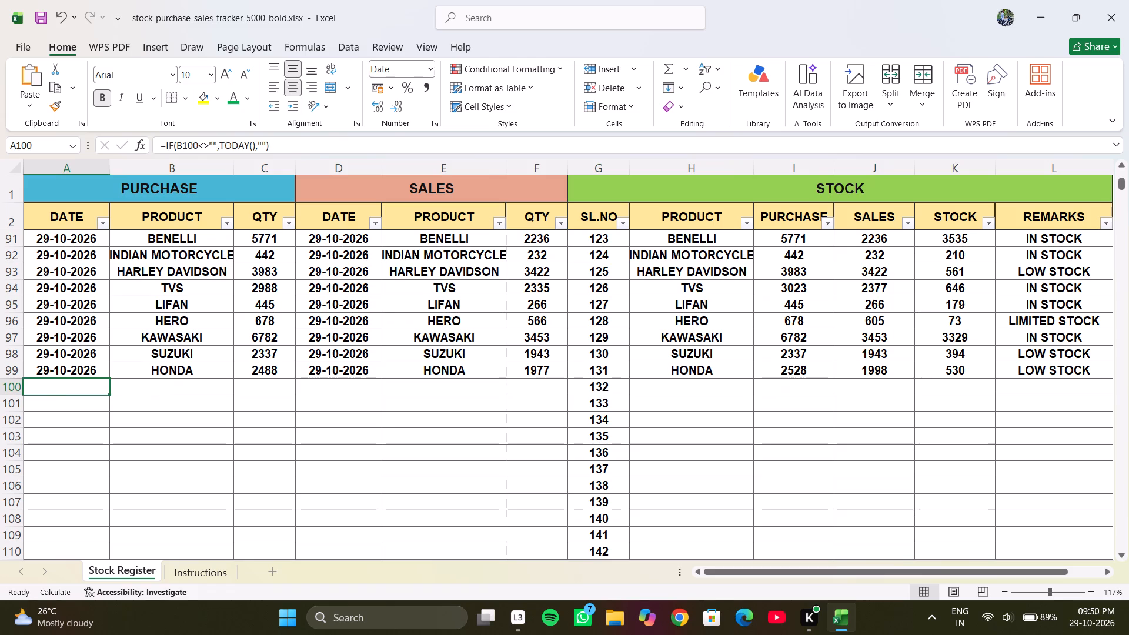
{"action": "scroll", "coordinate": [374, 508], "scroll_direction": "down", "scroll_amount": 1}
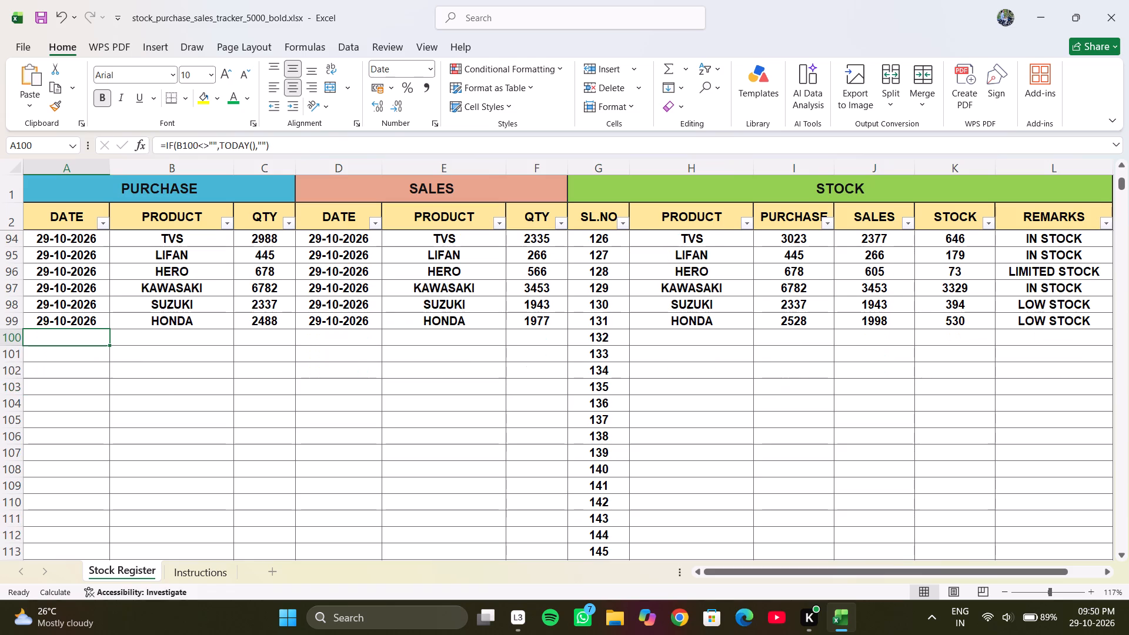
{"action": "type", "text": "29-"}
{"action": "type", "text": "10-"}
{"action": "scroll", "coordinate": [371, 444], "scroll_direction": "up", "scroll_amount": 1}
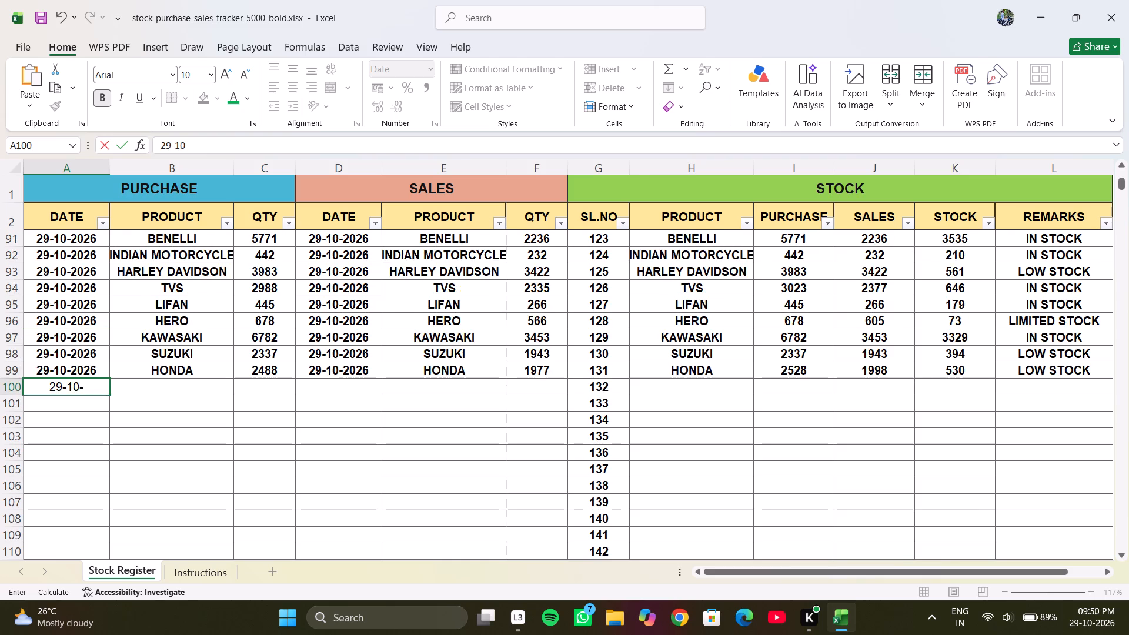
{"action": "scroll", "coordinate": [369, 435], "scroll_direction": "down", "scroll_amount": 1}
{"action": "key", "text": "2"}
{"action": "scroll", "coordinate": [367, 432], "scroll_direction": "up", "scroll_amount": 1}
{"action": "key", "text": "0"}
{"action": "scroll", "coordinate": [367, 432], "scroll_direction": "down", "scroll_amount": 2}
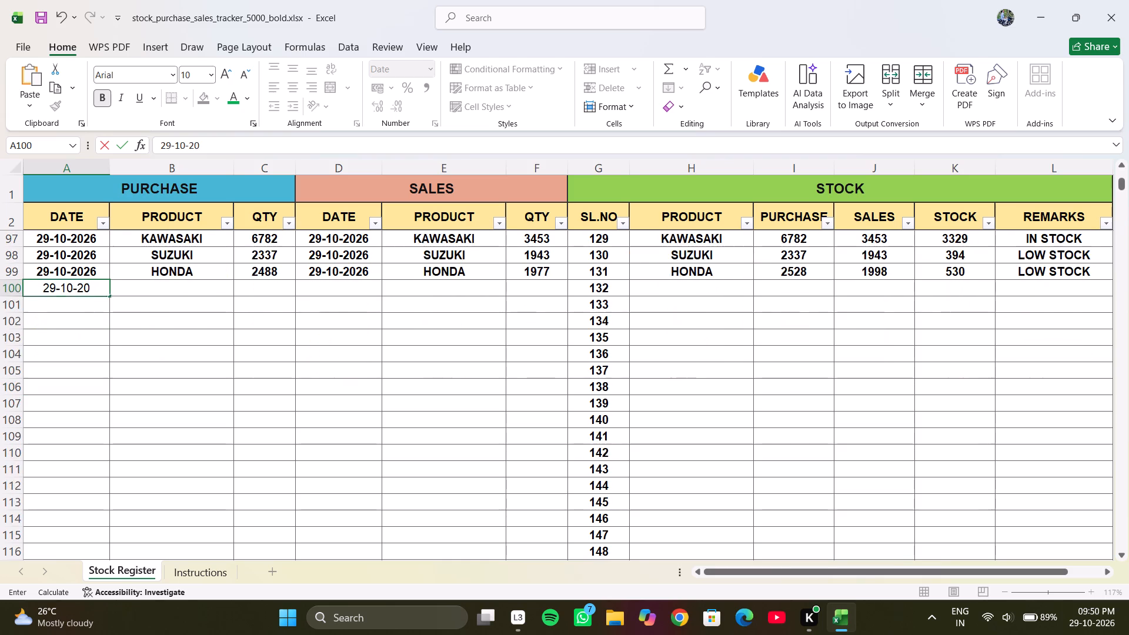
{"action": "scroll", "coordinate": [367, 432], "scroll_direction": "up", "scroll_amount": 1}
{"action": "type", "text": "26"}
{"action": "scroll", "coordinate": [367, 432], "scroll_direction": "up", "scroll_amount": 1}
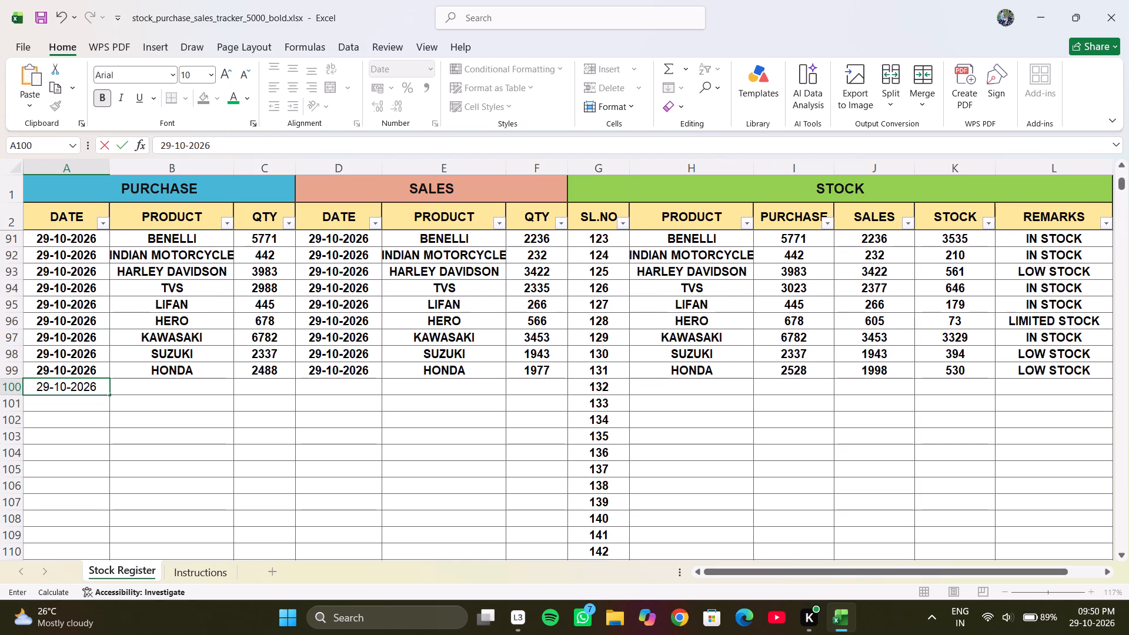
{"action": "key", "text": "Right"}
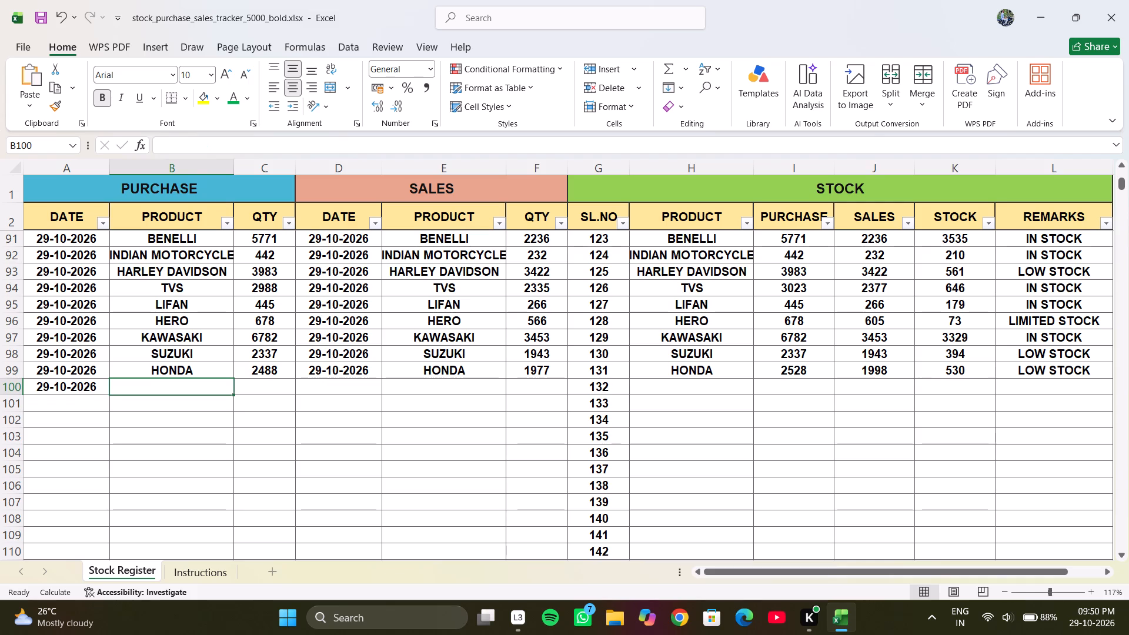
Enter the purchase product KTM with quantity 4290 in row 100.
{"action": "type", "text": "KTM"}
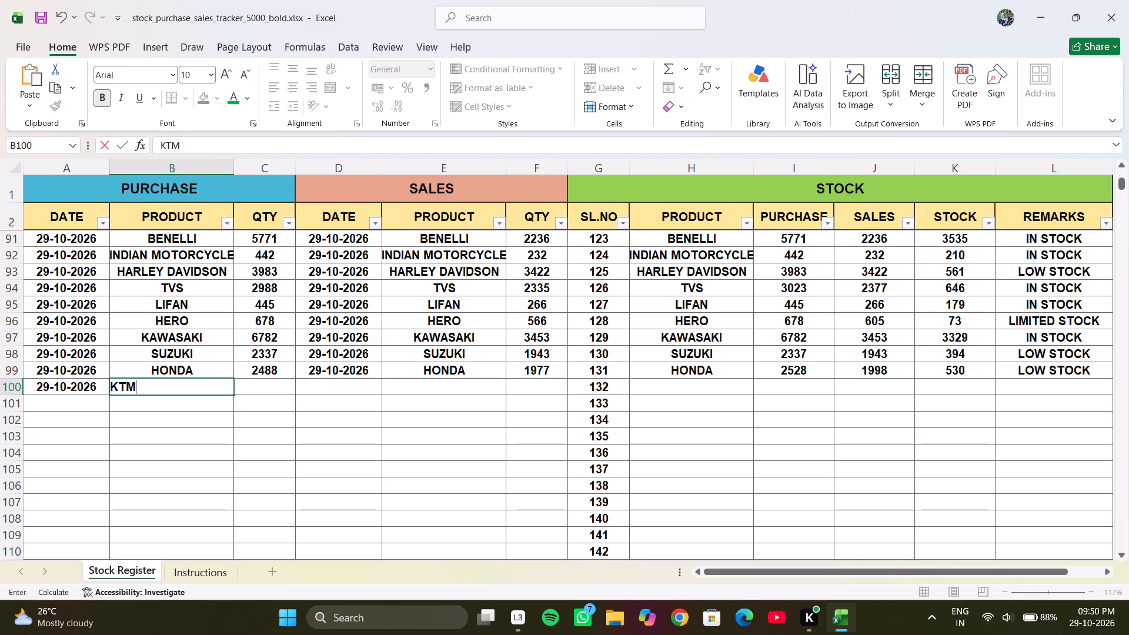
{"action": "key", "text": "Right"}
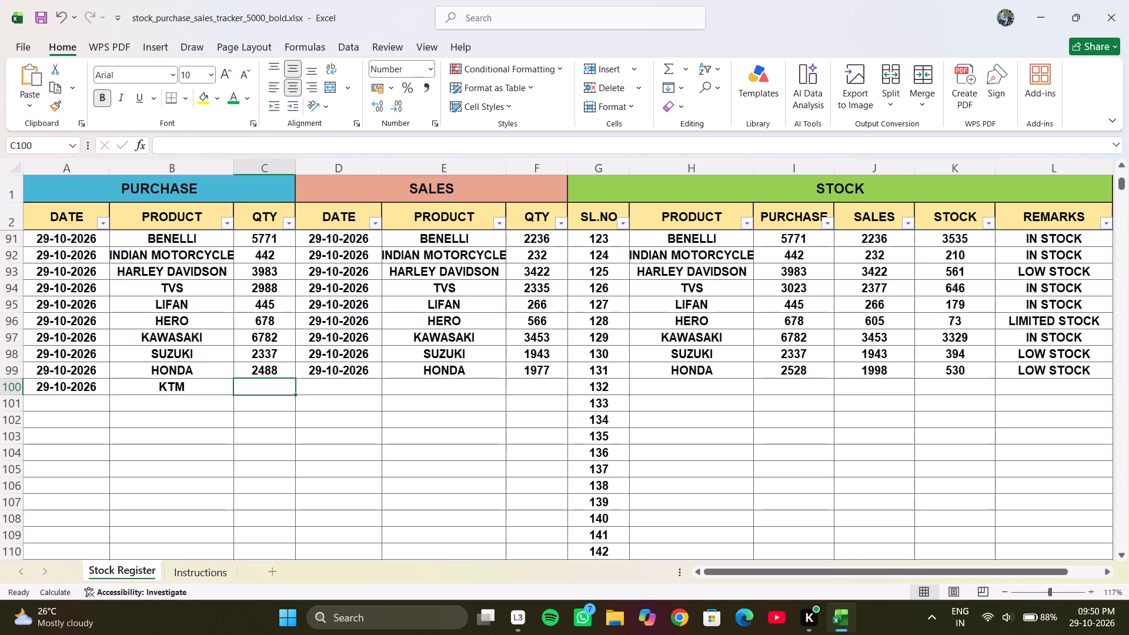
{"action": "key", "text": "4"}
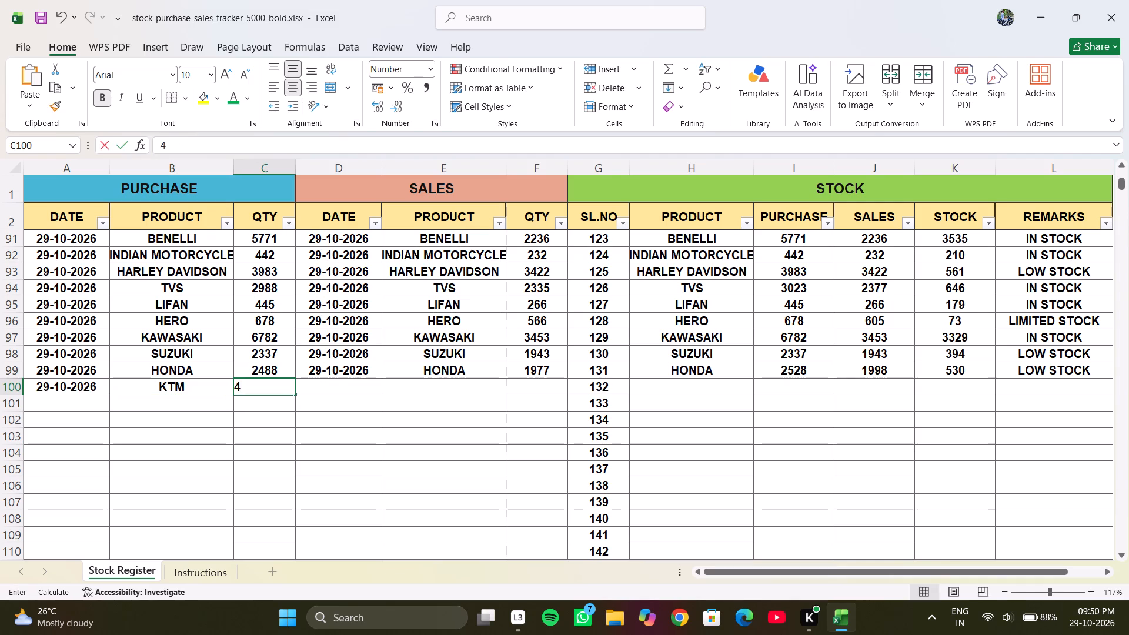
{"action": "type", "text": "29"}
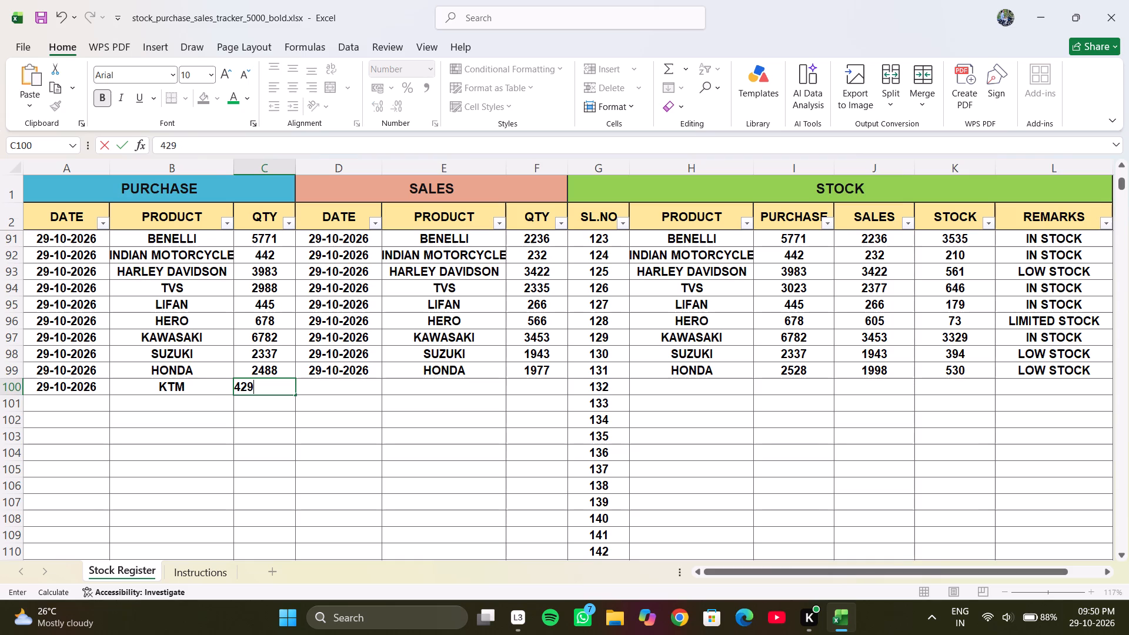
{"action": "key", "text": "0"}
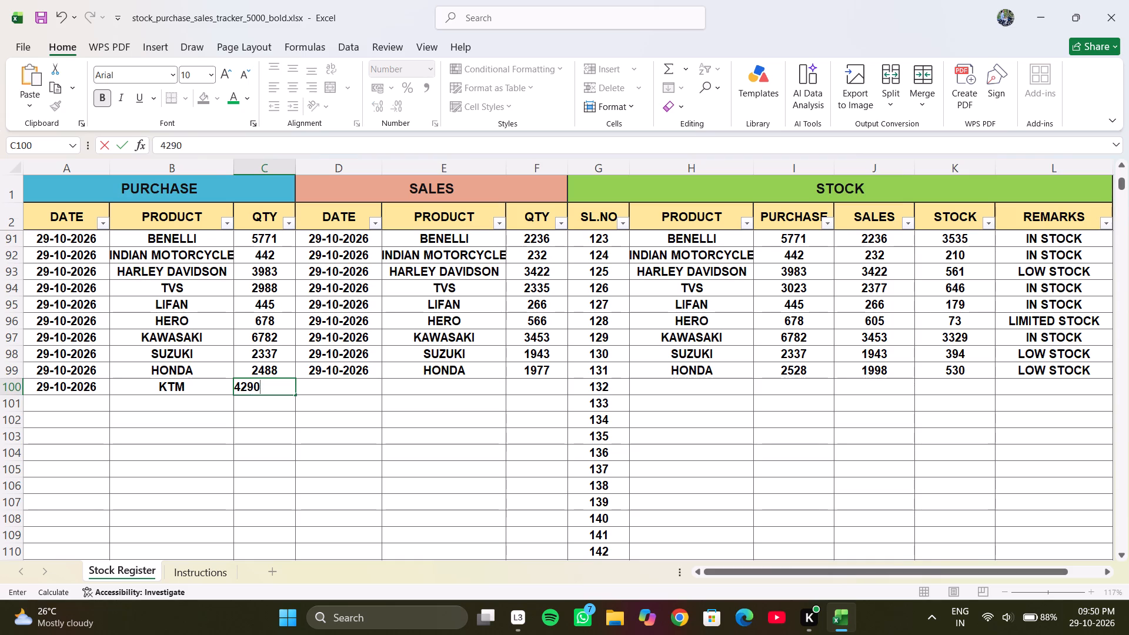
{"action": "key", "text": "Right"}
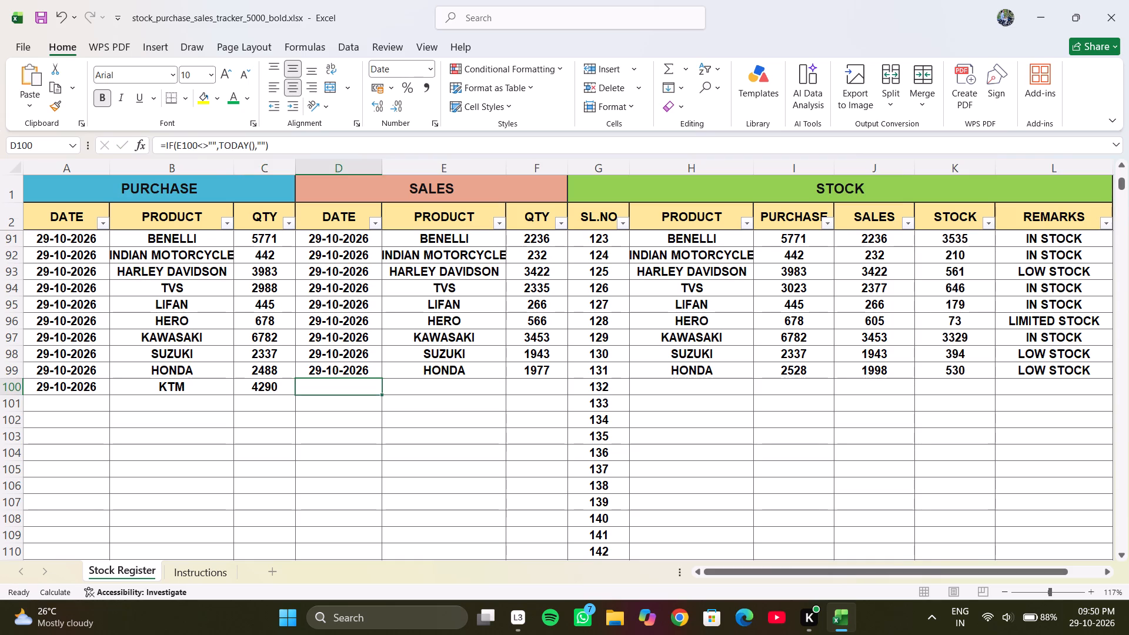
Enter the sales date 29-10-2026 in row 100.
{"action": "key", "text": "2"}
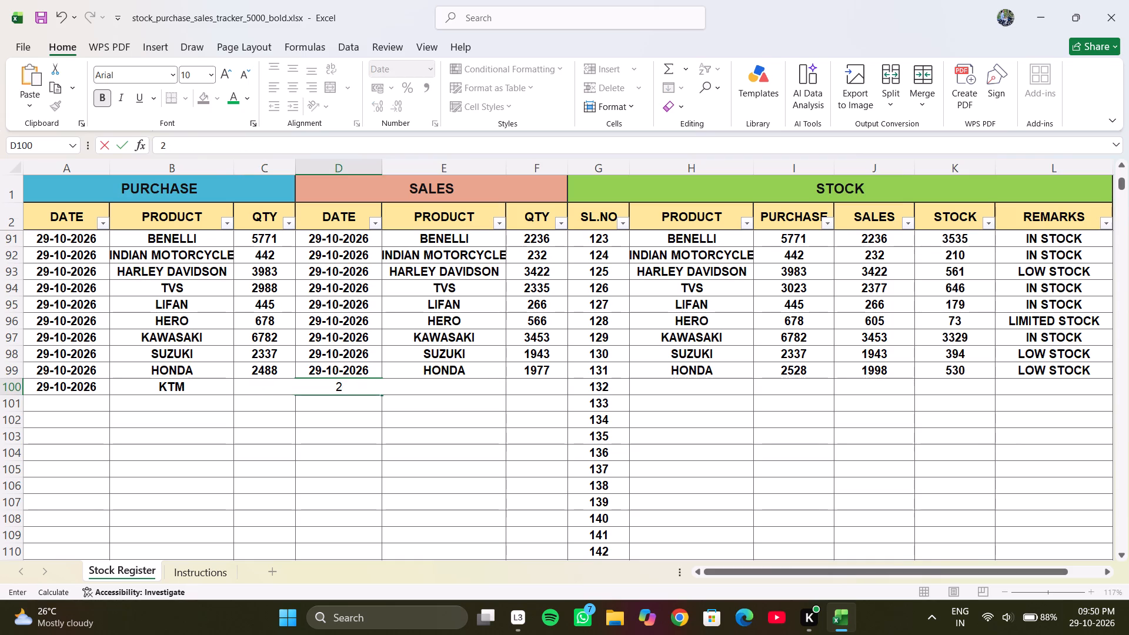
{"action": "type", "text": "9-"}
{"action": "key", "text": "1"}
{"action": "type", "text": "0-2026"}
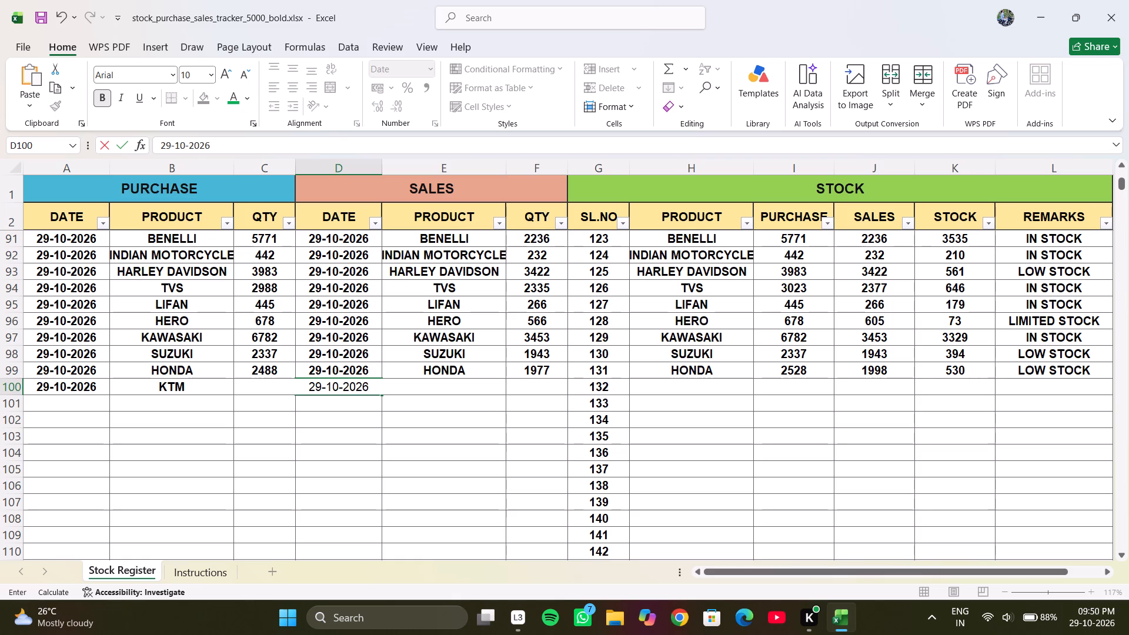
{"action": "scroll", "coordinate": [367, 432], "scroll_direction": "up", "scroll_amount": 1}
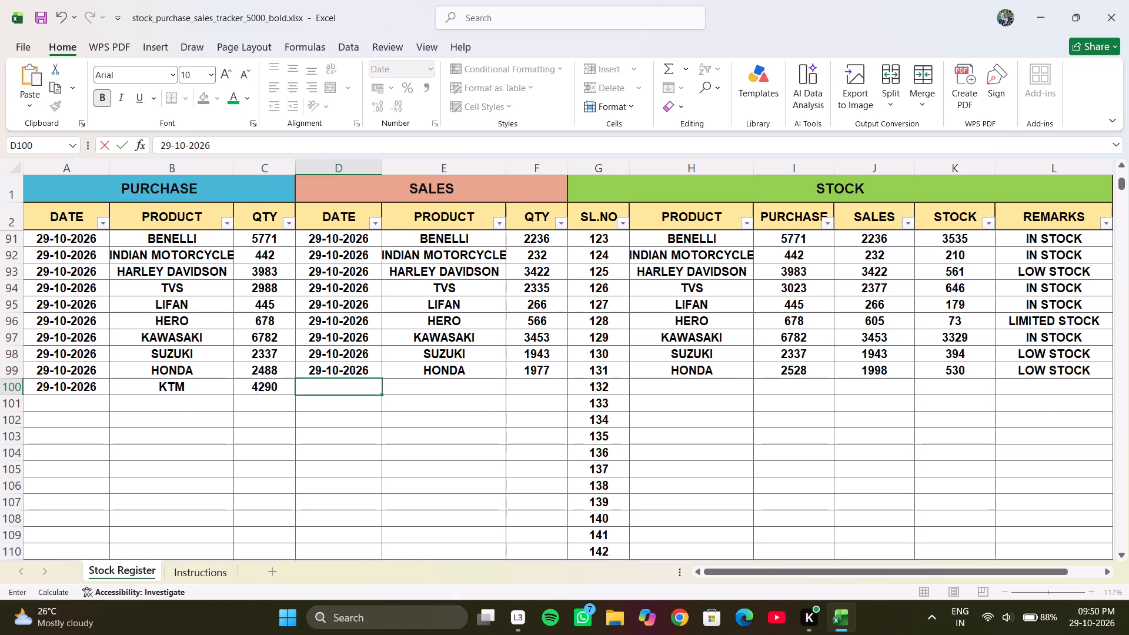
{"action": "key", "text": "Right"}
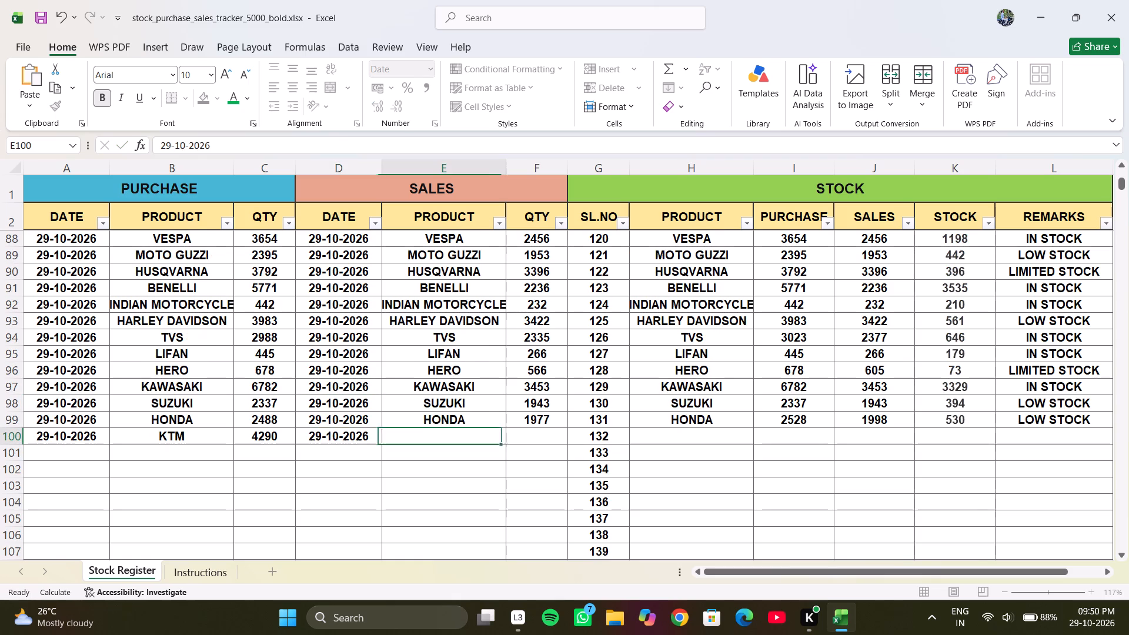
Enter the sales product KTM with quantity 3767 in row 100.
{"action": "type", "text": "KTM"}
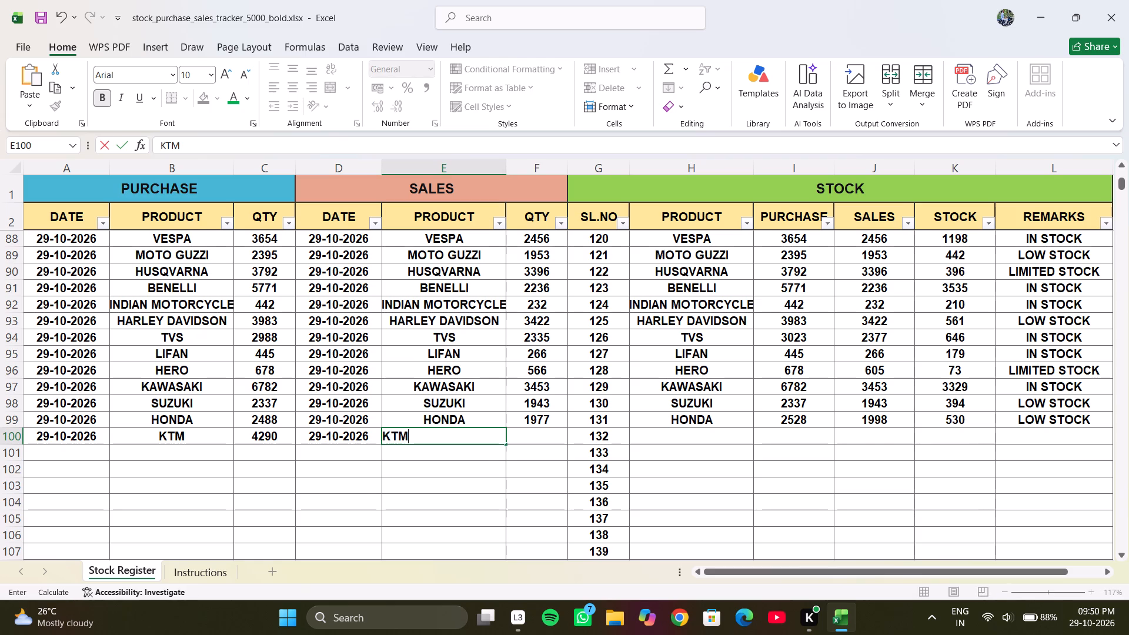
{"action": "scroll", "coordinate": [505, 466], "scroll_direction": "up", "scroll_amount": 1}
{"action": "scroll", "coordinate": [505, 466], "scroll_direction": "down", "scroll_amount": 2}
{"action": "scroll", "coordinate": [500, 464], "scroll_direction": "up", "scroll_amount": 1}
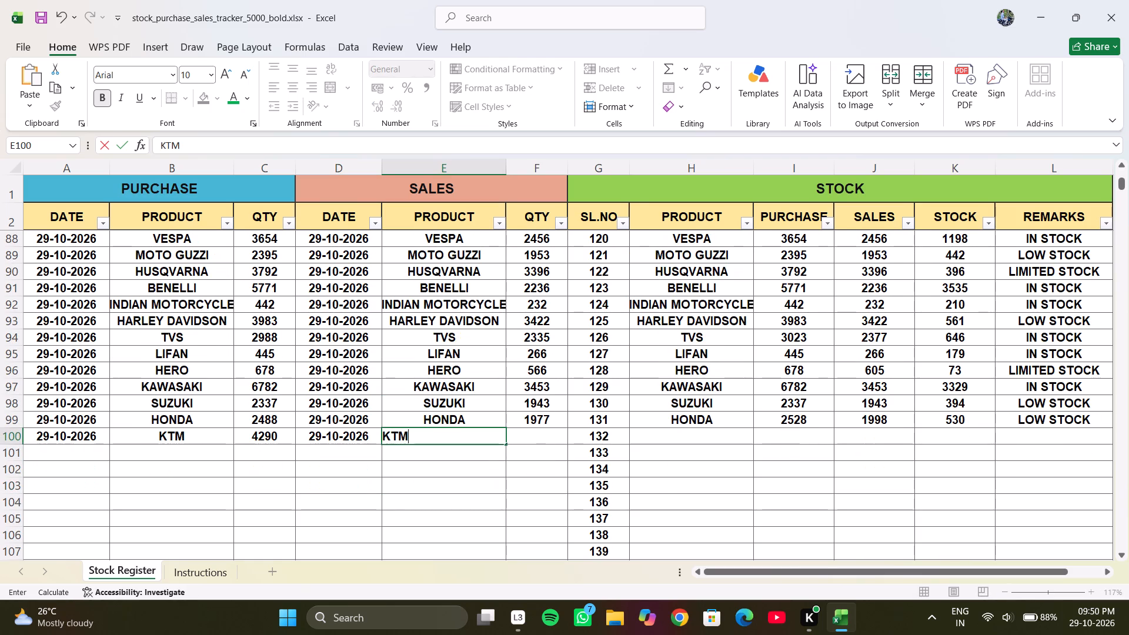
{"action": "key", "text": "Right"}
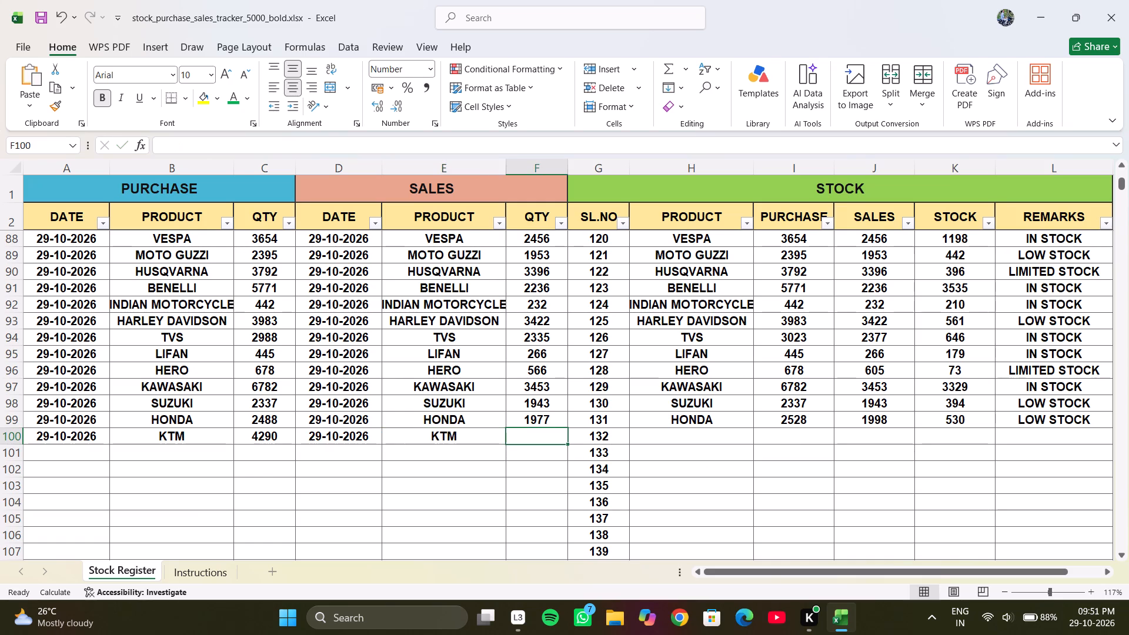
{"action": "key", "text": "3"}
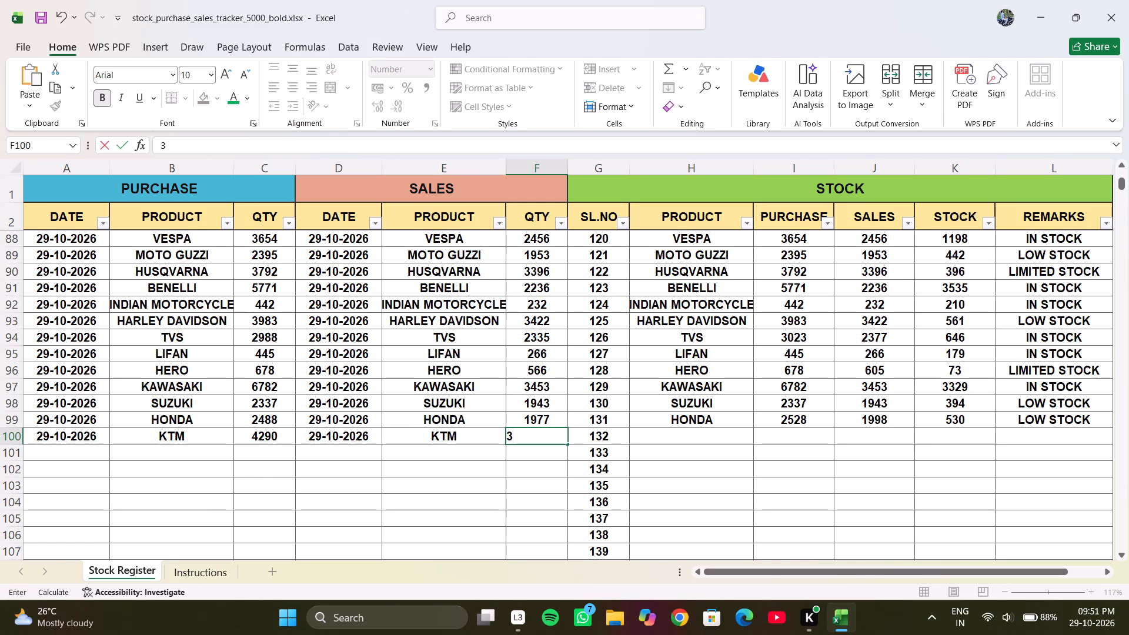
{"action": "key", "text": "7"}
{"action": "type", "text": "67"}
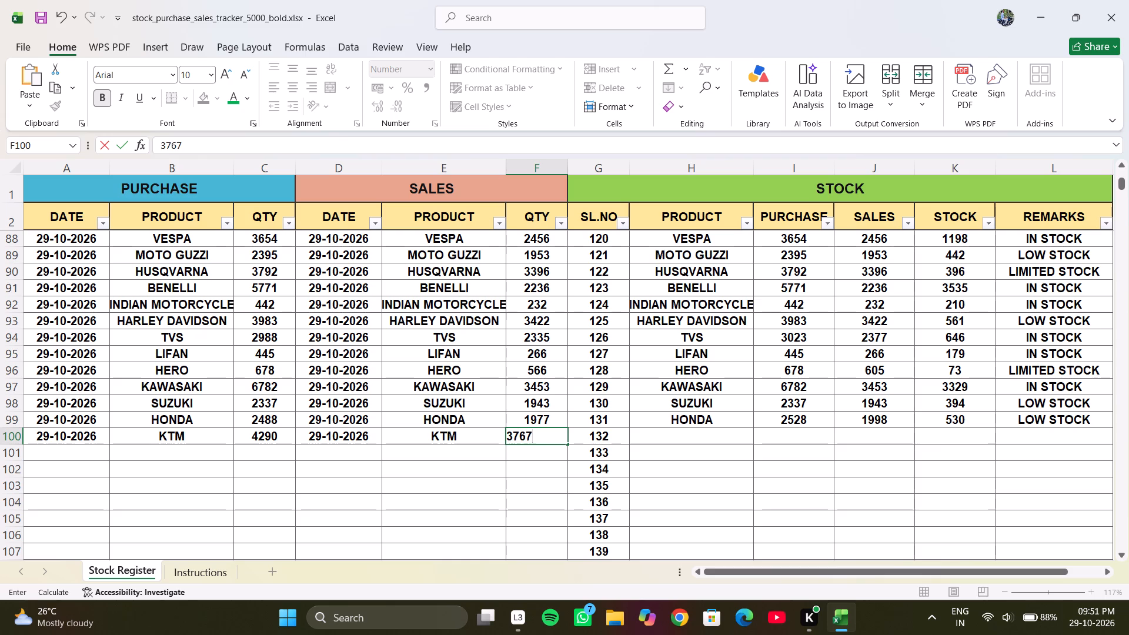
{"action": "key", "text": "Right"}
Enter the stock product KTM with the remark IN STOCK in row 100.
{"action": "key", "text": "Right"}
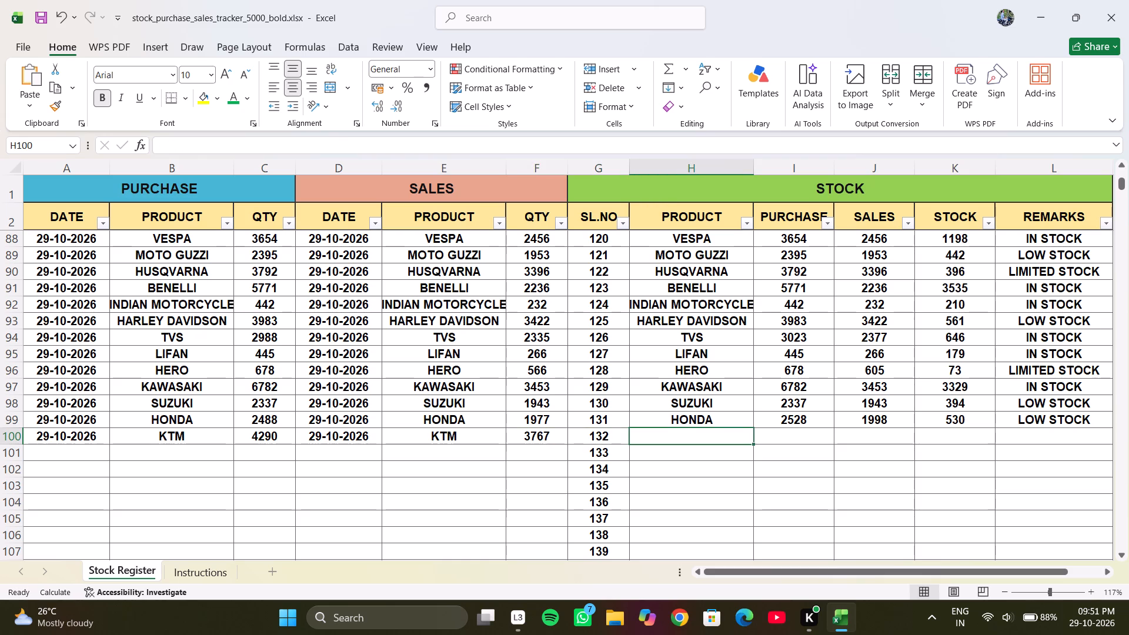
{"action": "type", "text": "KTM"}
{"action": "key", "text": "Right"}
{"action": "key", "text": "Right"}
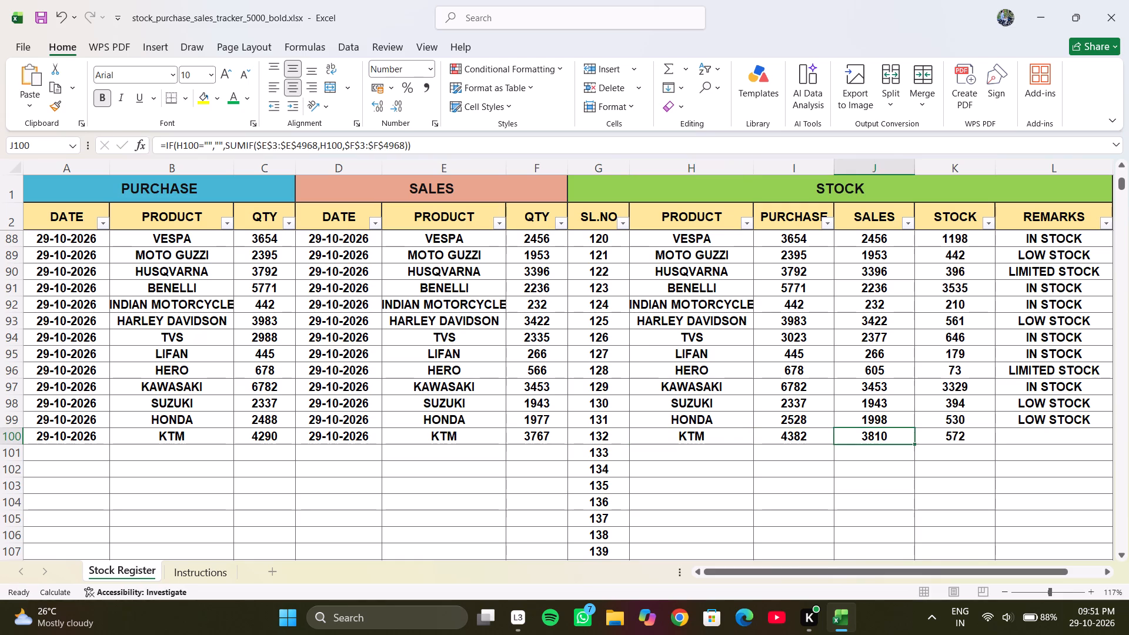
{"action": "key", "text": "Right"}
{"action": "key", "text": "Right"}
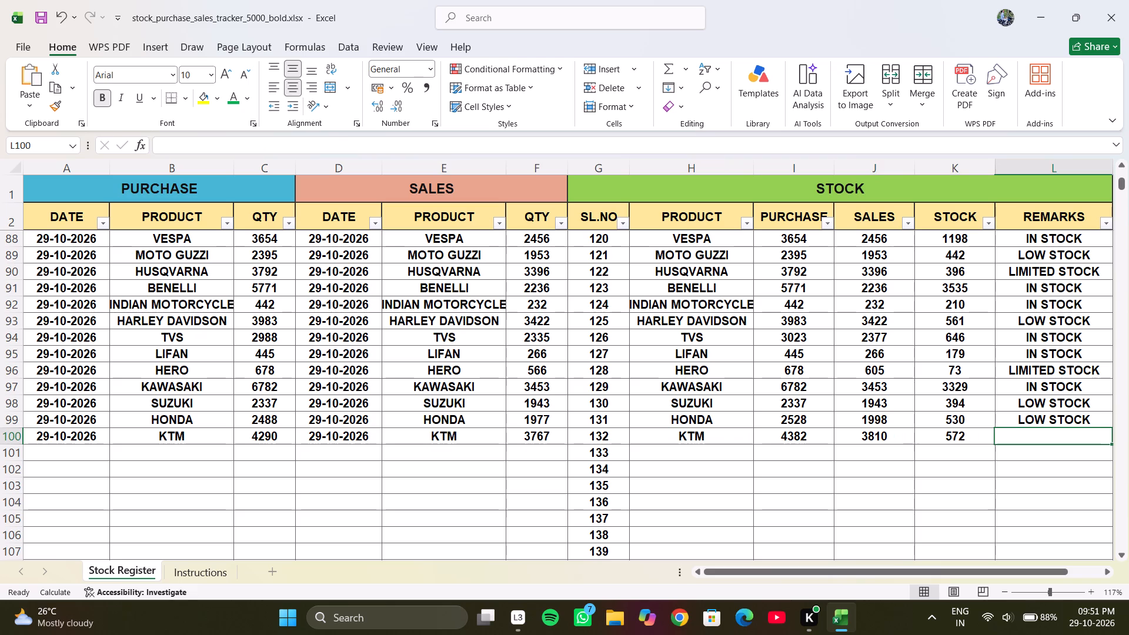
{"action": "key", "text": "i"}
{"action": "key", "text": "Down"}
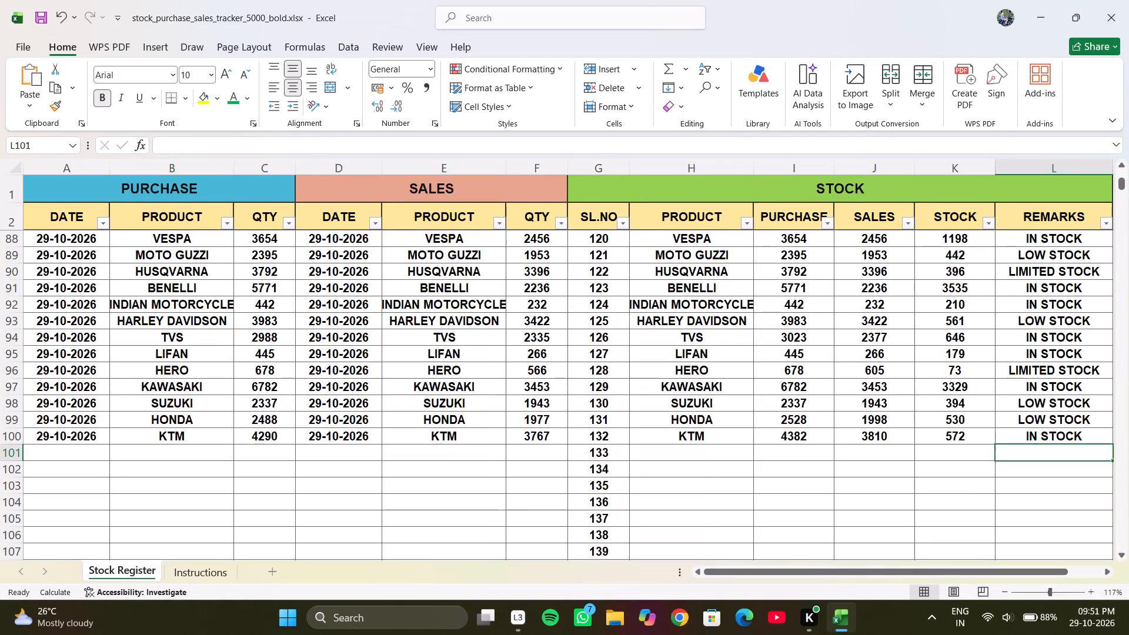
Enter the purchase date 29-10-2026 in row 101.
{"action": "key", "text": "Left"}
{"action": "key", "text": "Left"}
{"action": "key", "text": "Left"}
{"action": "key", "text": "Left"}
{"action": "key", "text": "Left"}
{"action": "key", "text": "Left"}
{"action": "key", "text": "Left"}
{"action": "key", "text": "Left"}
{"action": "key", "text": "Left"}
{"action": "key", "text": "Left"}
{"action": "key", "text": "Left"}
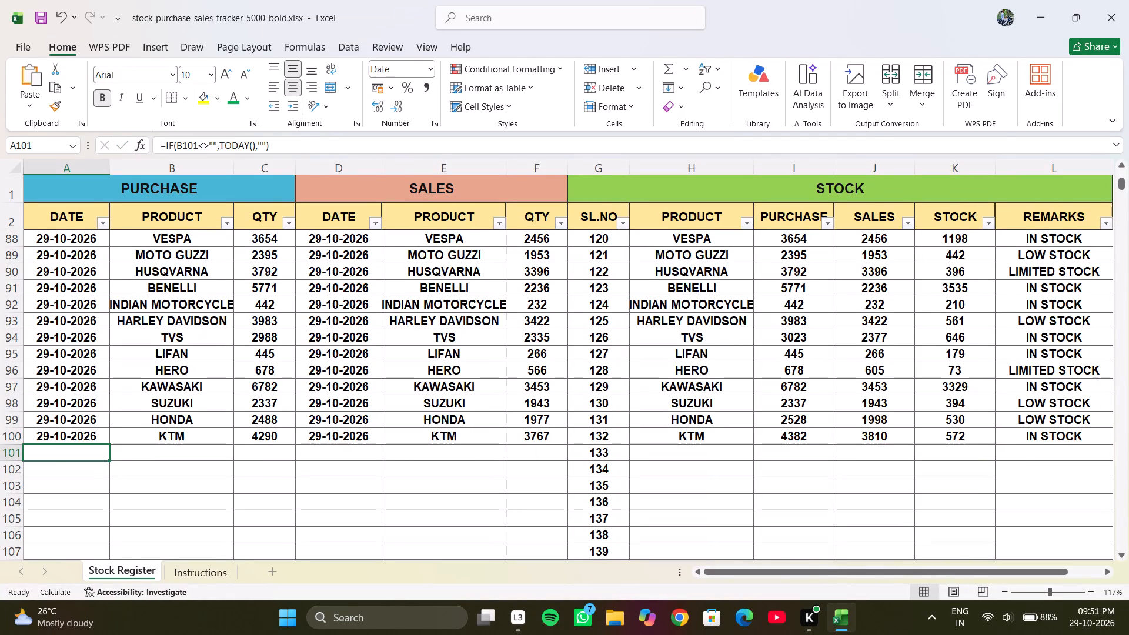
{"action": "type", "text": "29-"}
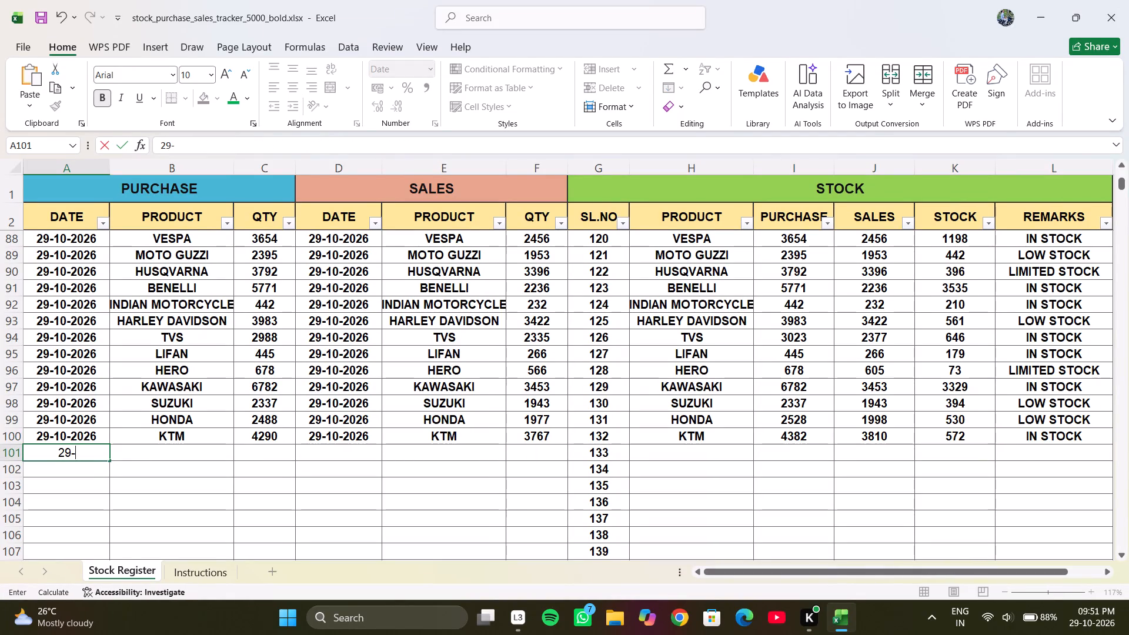
{"action": "key", "text": "1"}
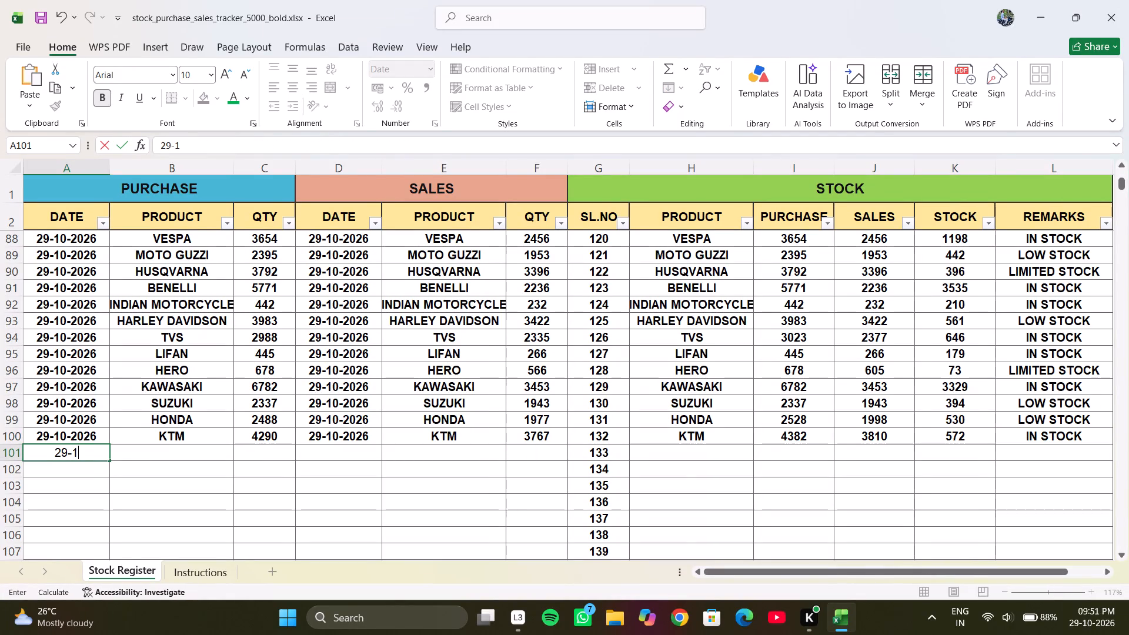
{"action": "key", "text": "0"}
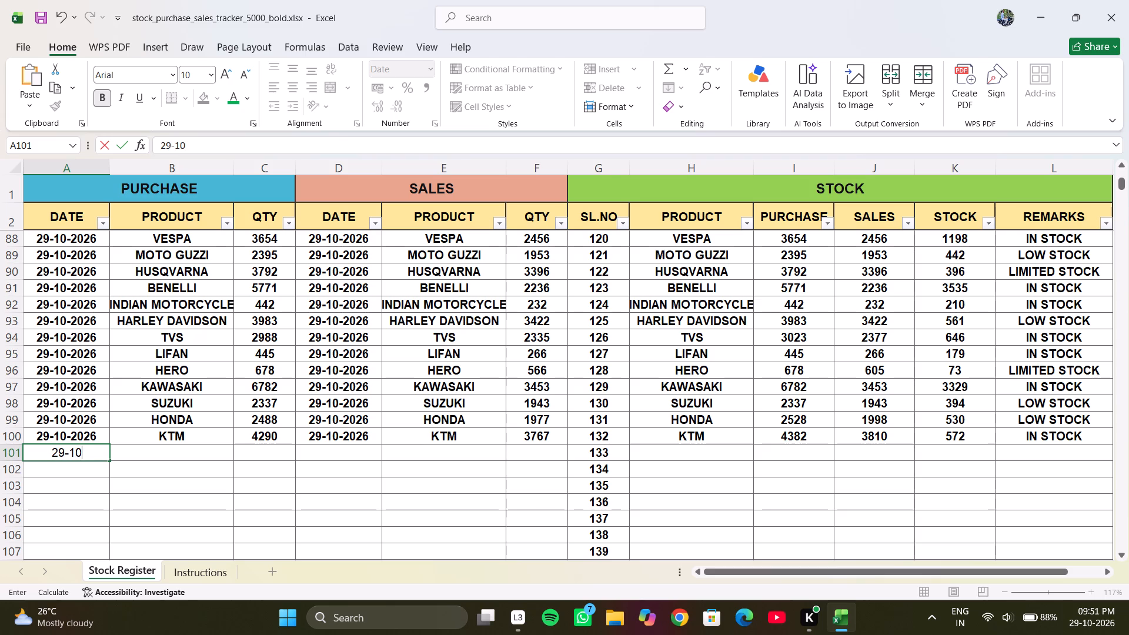
{"action": "key", "text": "minus"}
{"action": "key", "text": "2"}
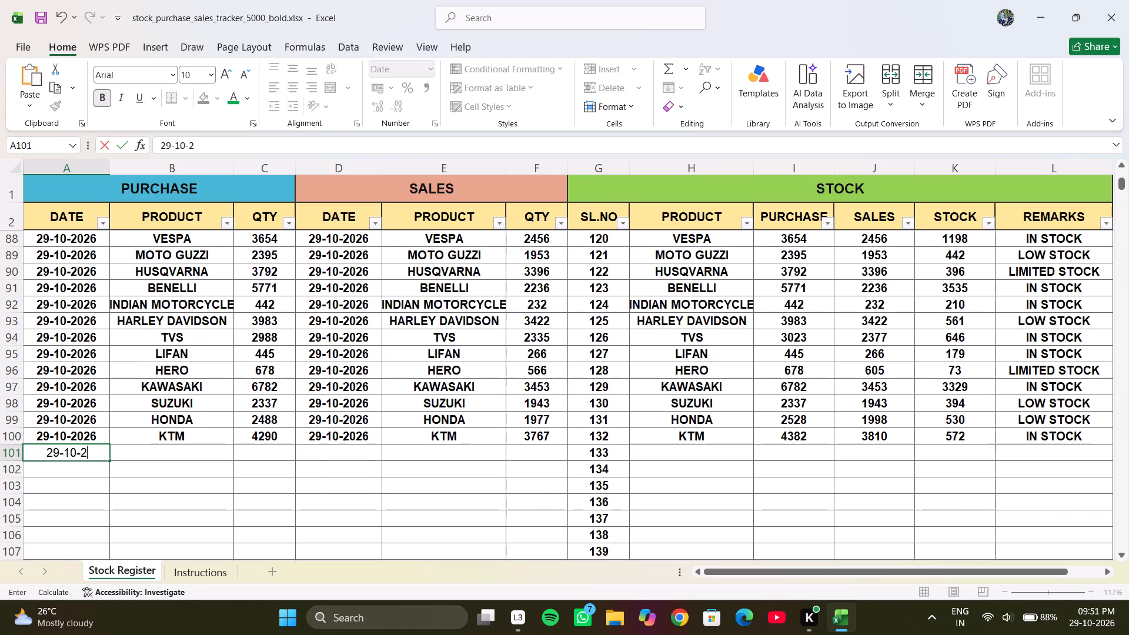
{"action": "scroll", "coordinate": [500, 464], "scroll_direction": "up", "scroll_amount": 2}
{"action": "scroll", "coordinate": [500, 464], "scroll_direction": "down", "scroll_amount": 3}
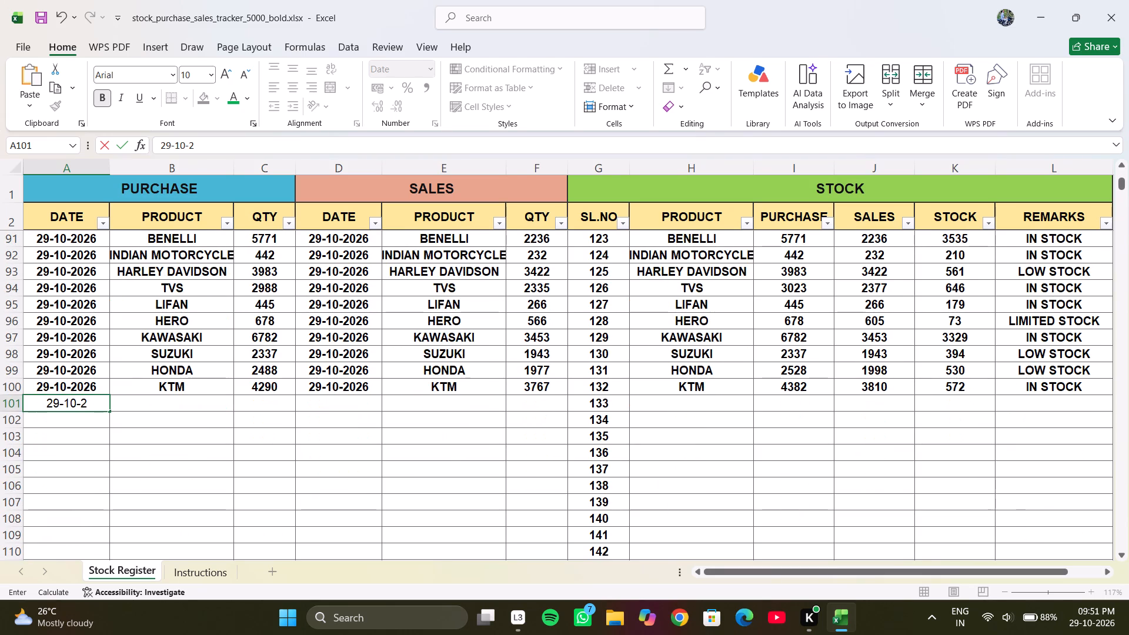
{"action": "type", "text": "026"}
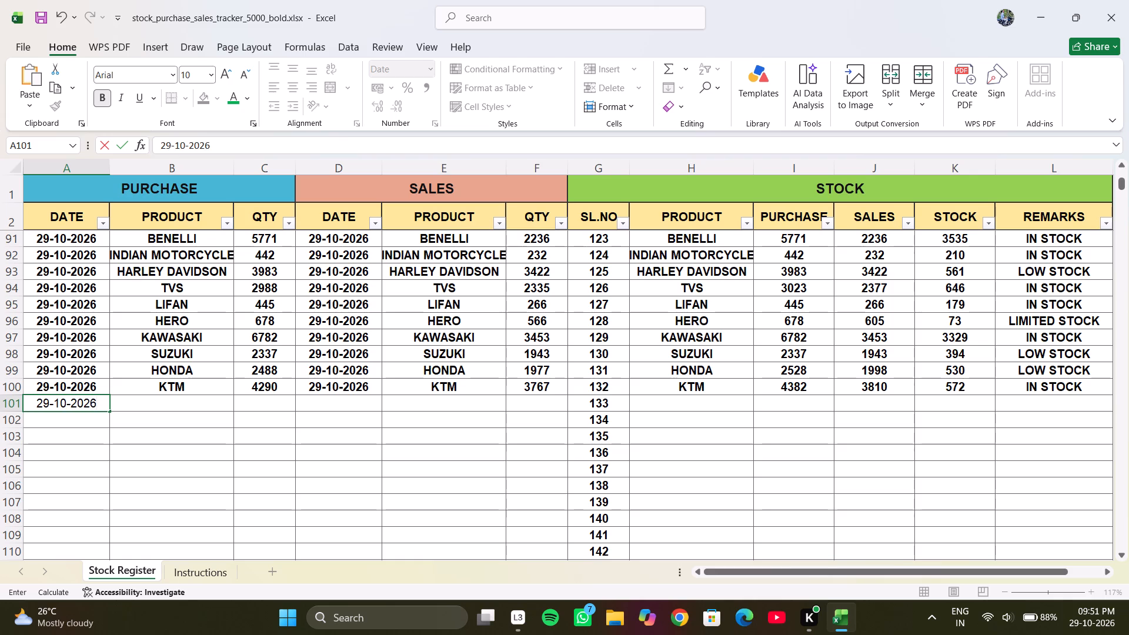
{"action": "key", "text": "Right"}
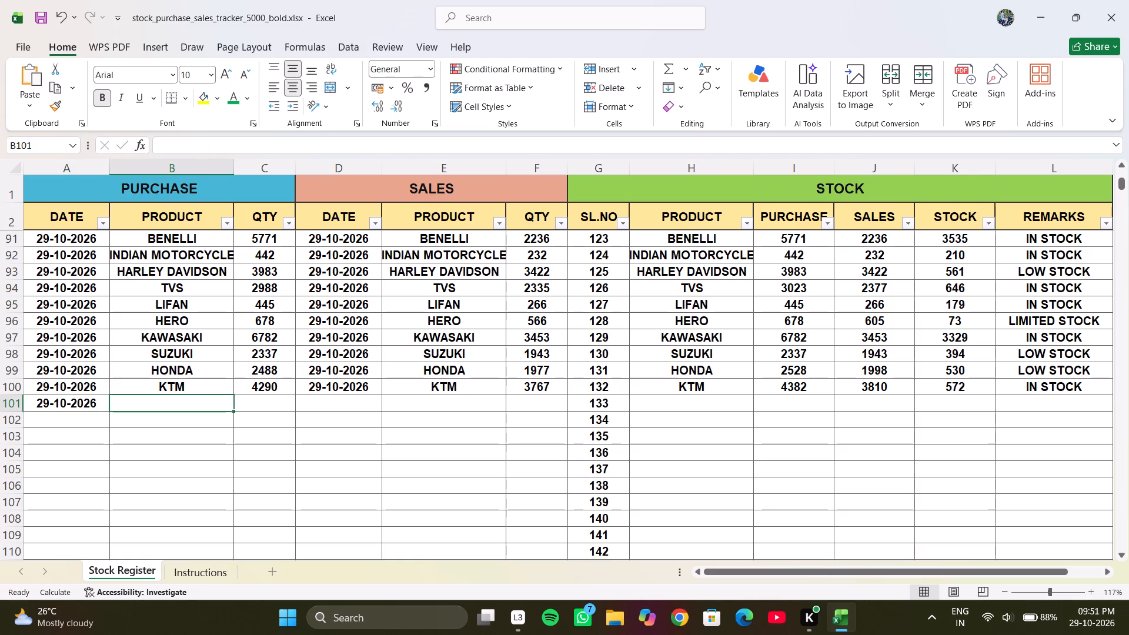
Enter the purchase product BAJAJ with quantity 3722 in row 101.
{"action": "type", "text": "BAJ"}
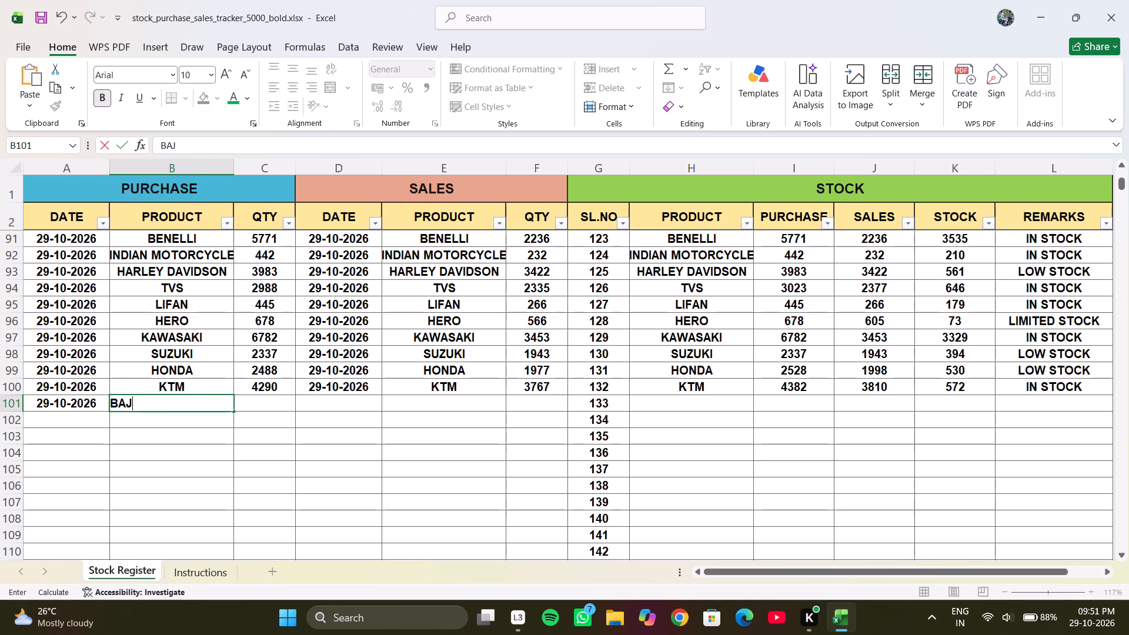
{"action": "type", "text": "AJ"}
{"action": "key", "text": "Right"}
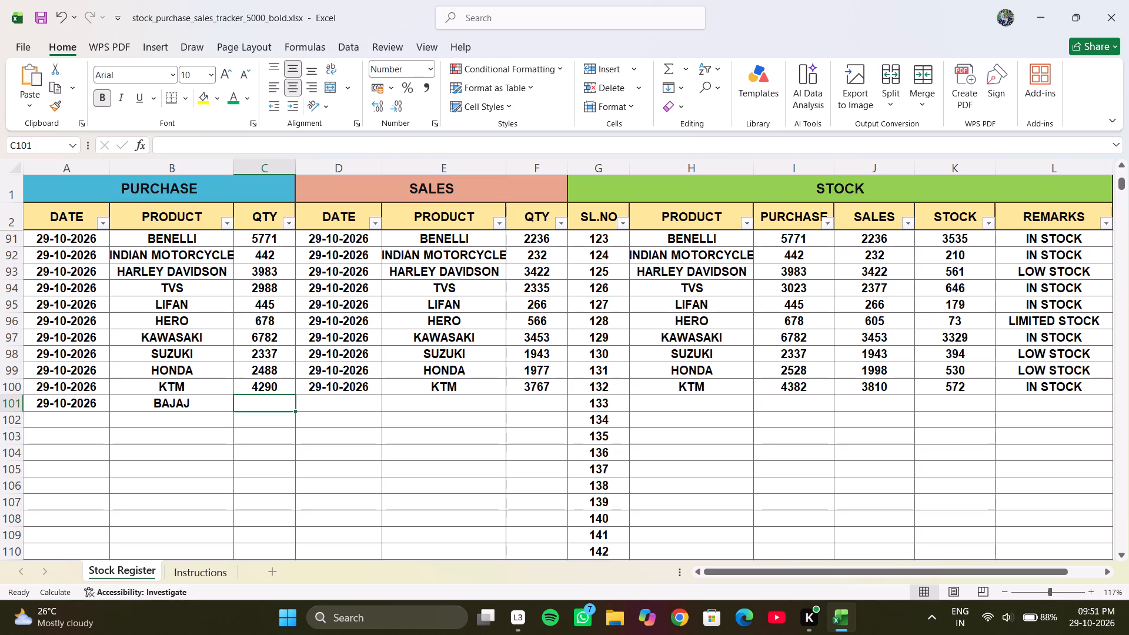
{"action": "key", "text": "3"}
{"action": "key", "text": "7"}
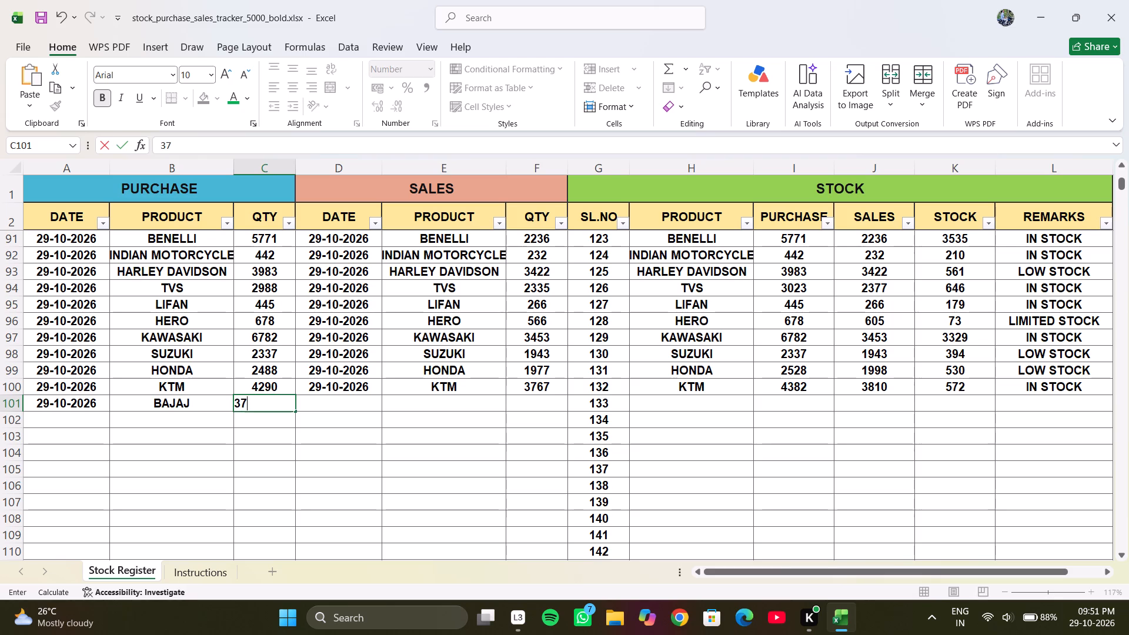
{"action": "type", "text": "22"}
{"action": "key", "text": "Right"}
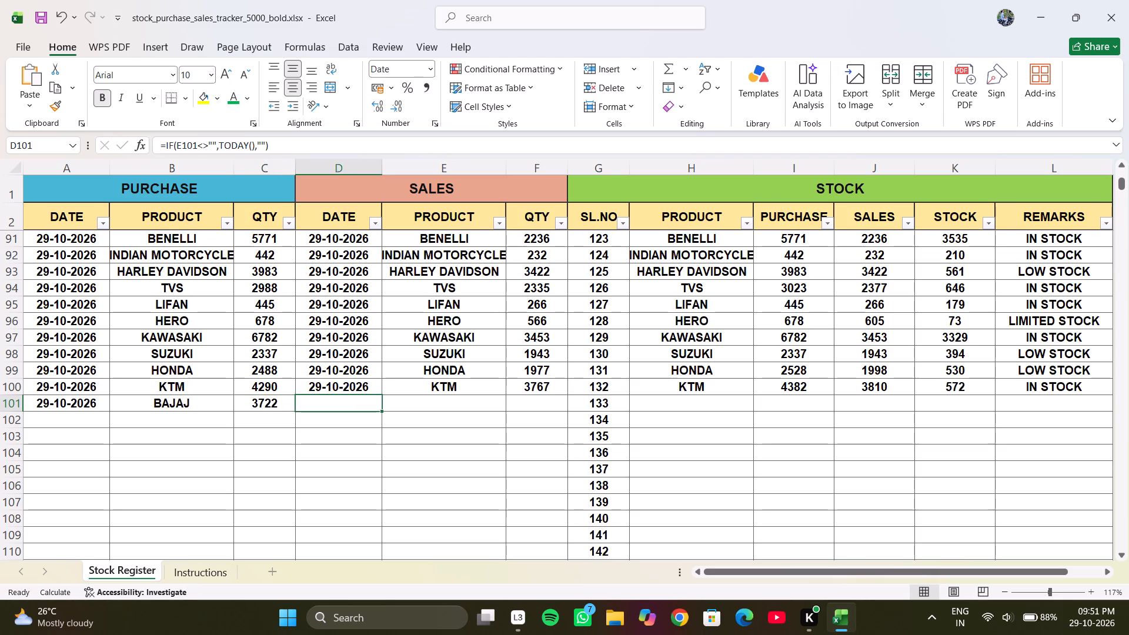
Enter the sales date 29-10-2026 in row 101.
{"action": "type", "text": "29"}
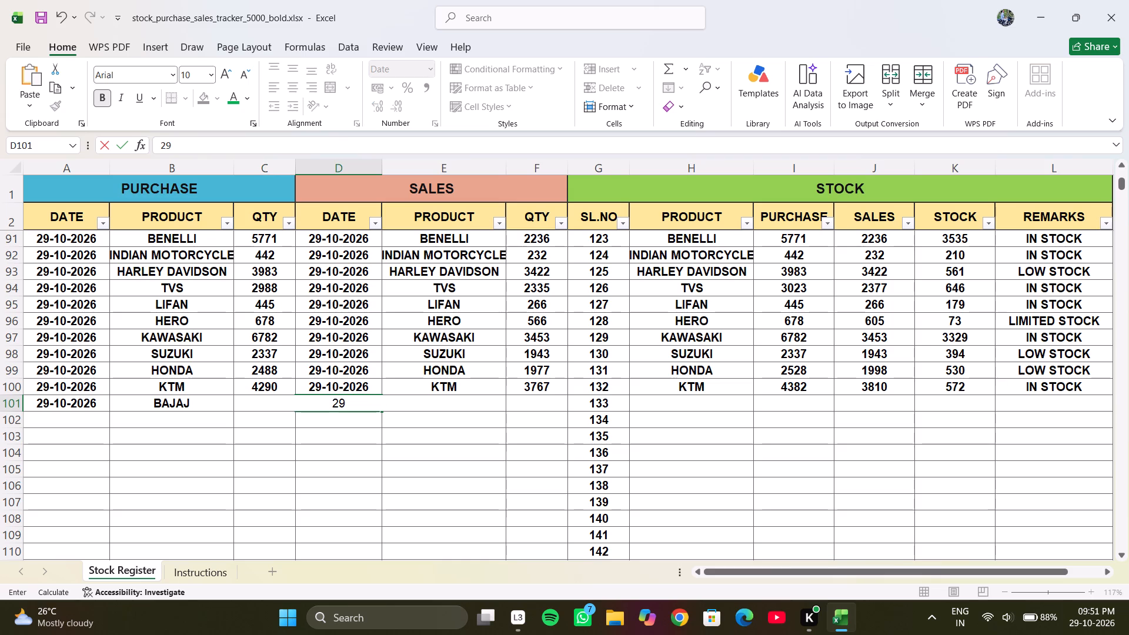
{"action": "key", "text": "minus"}
{"action": "type", "text": "10-2"}
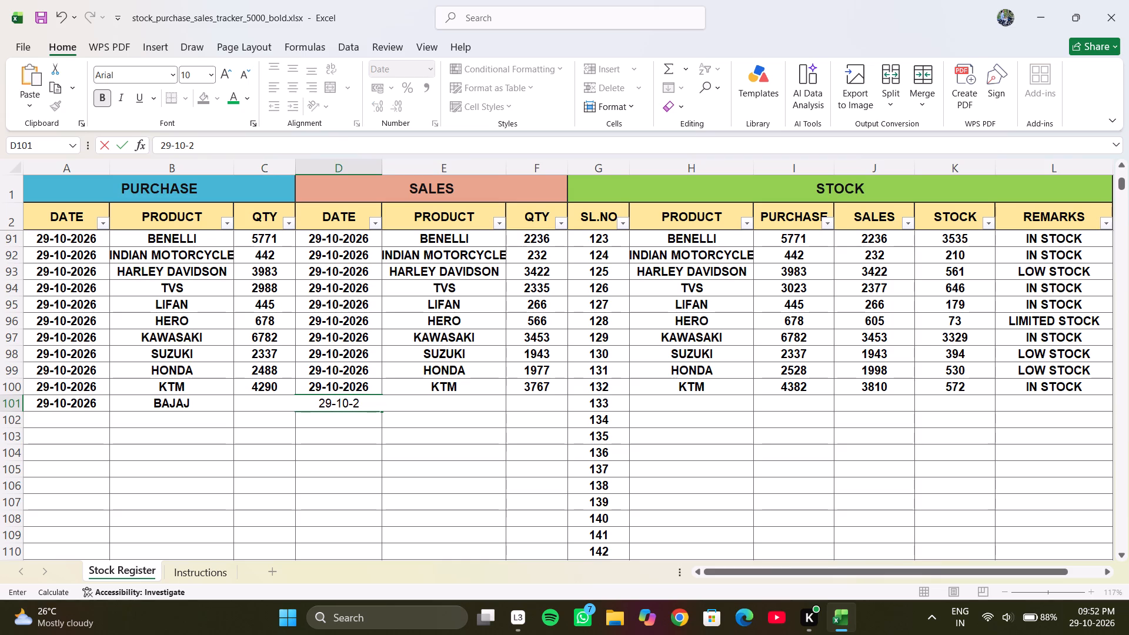
{"action": "type", "text": "026"}
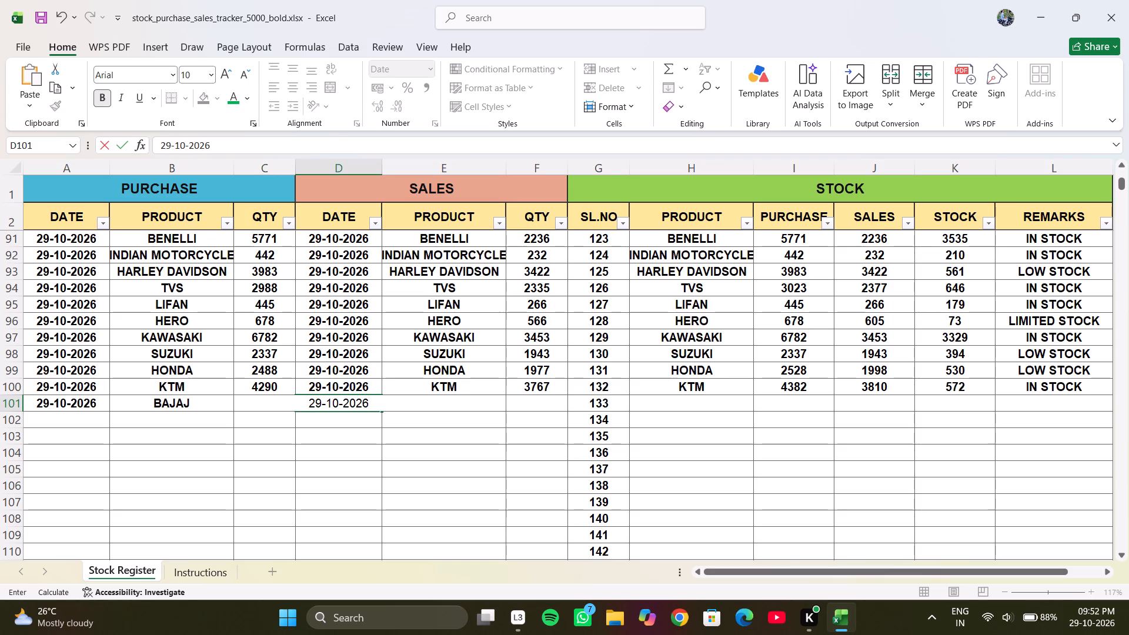
{"action": "key", "text": "Right"}
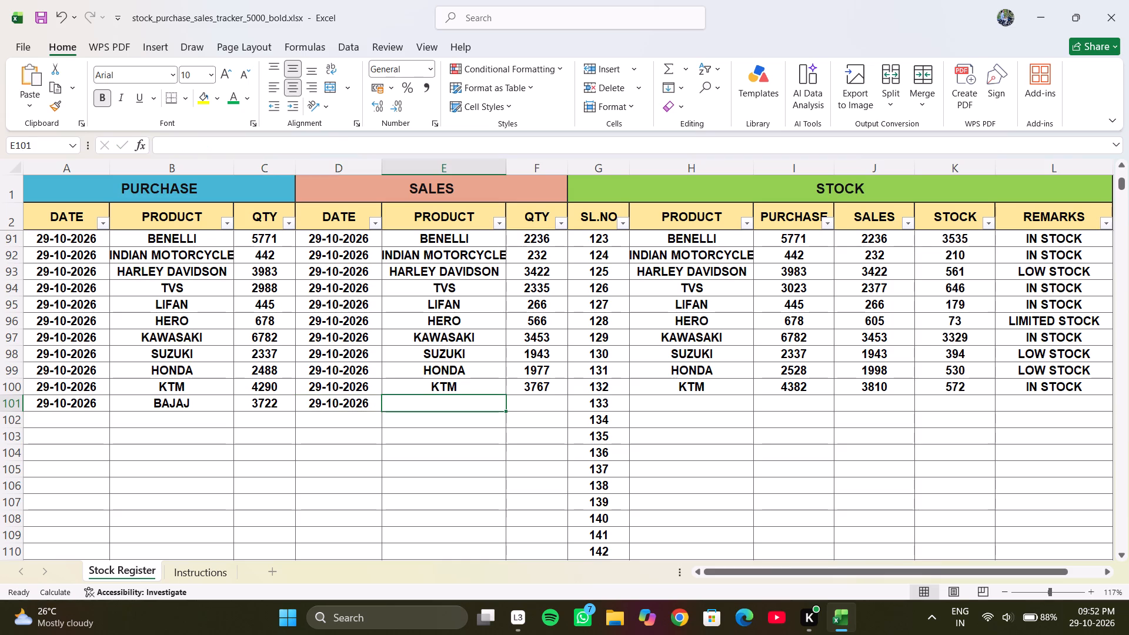
Enter the sales product BAJAJ with quantity 2883 in row 101.
{"action": "type", "text": "BAJAJ"}
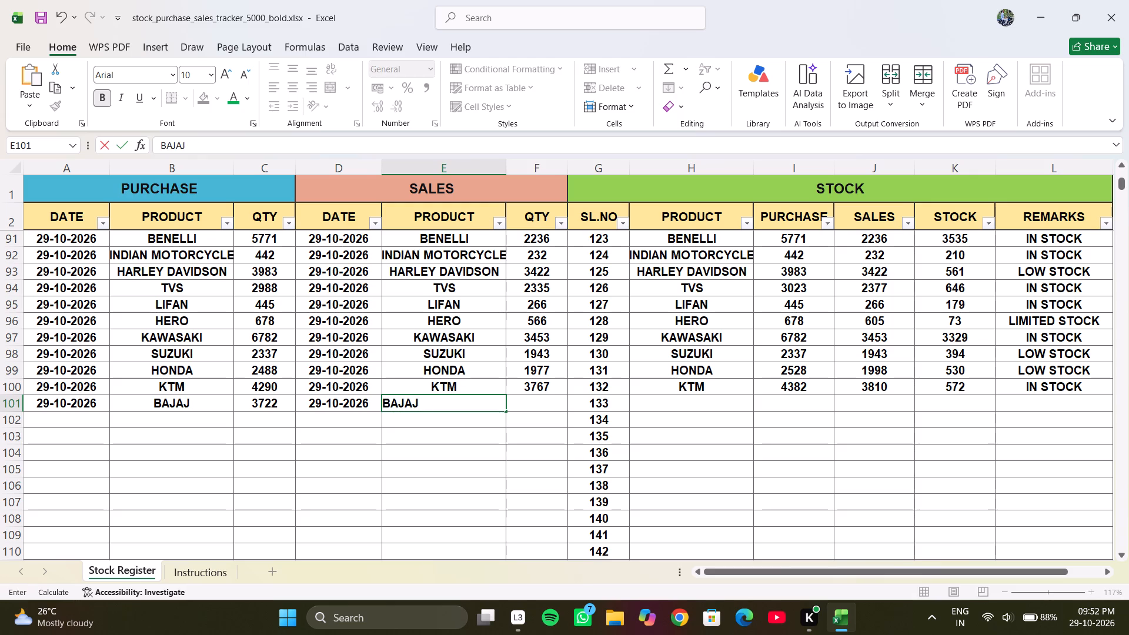
{"action": "key", "text": "Right"}
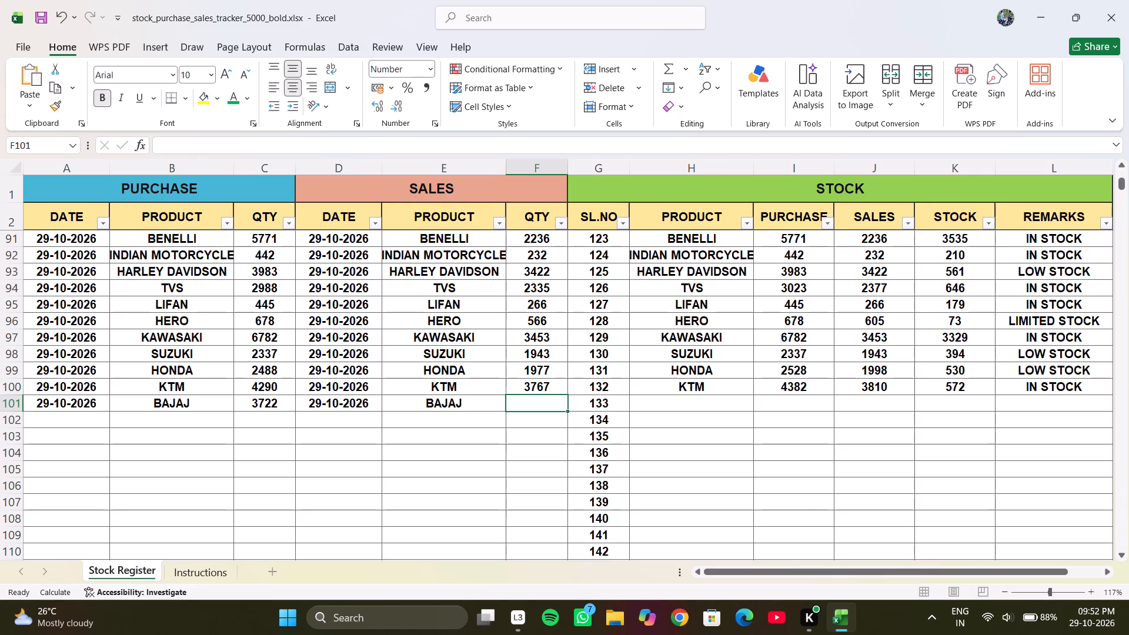
{"action": "key", "text": "2"}
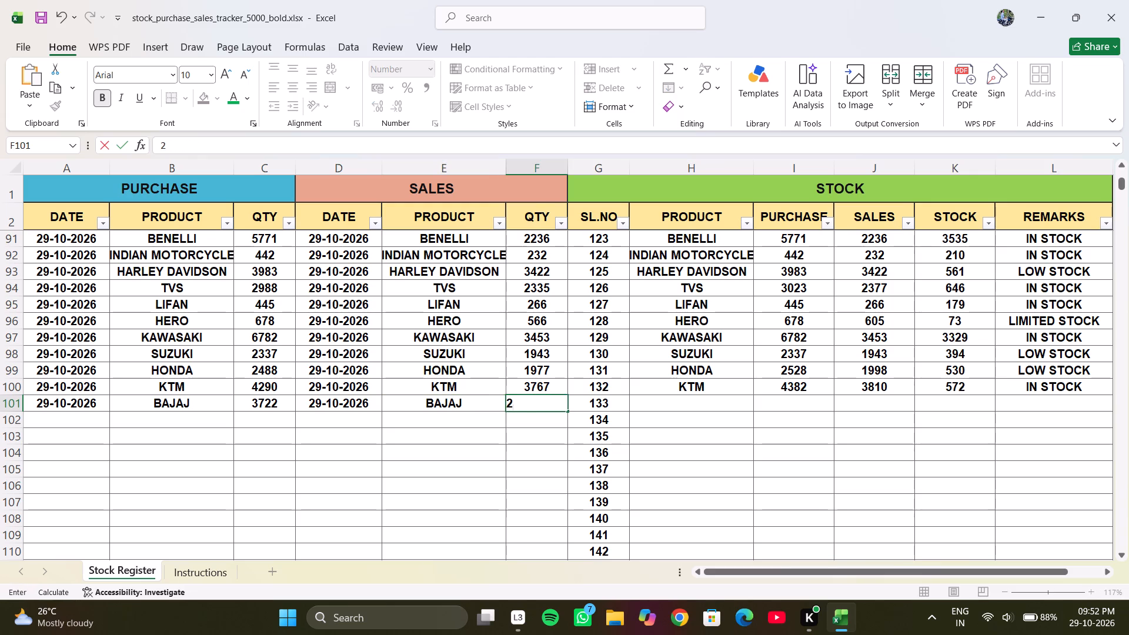
{"action": "type", "text": "88"}
{"action": "key", "text": "3"}
{"action": "key", "text": "Right"}
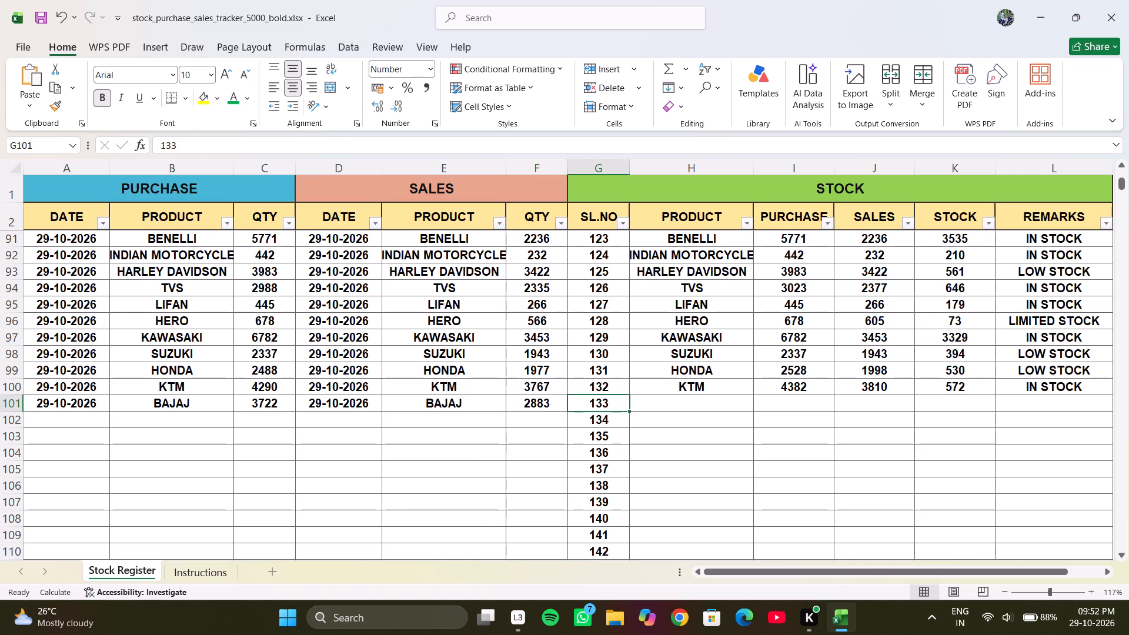
Enter the stock product BAJAJ with the remark IN STOCK in row 101.
{"action": "key", "text": "Right"}
{"action": "type", "text": "BAJAJ"}
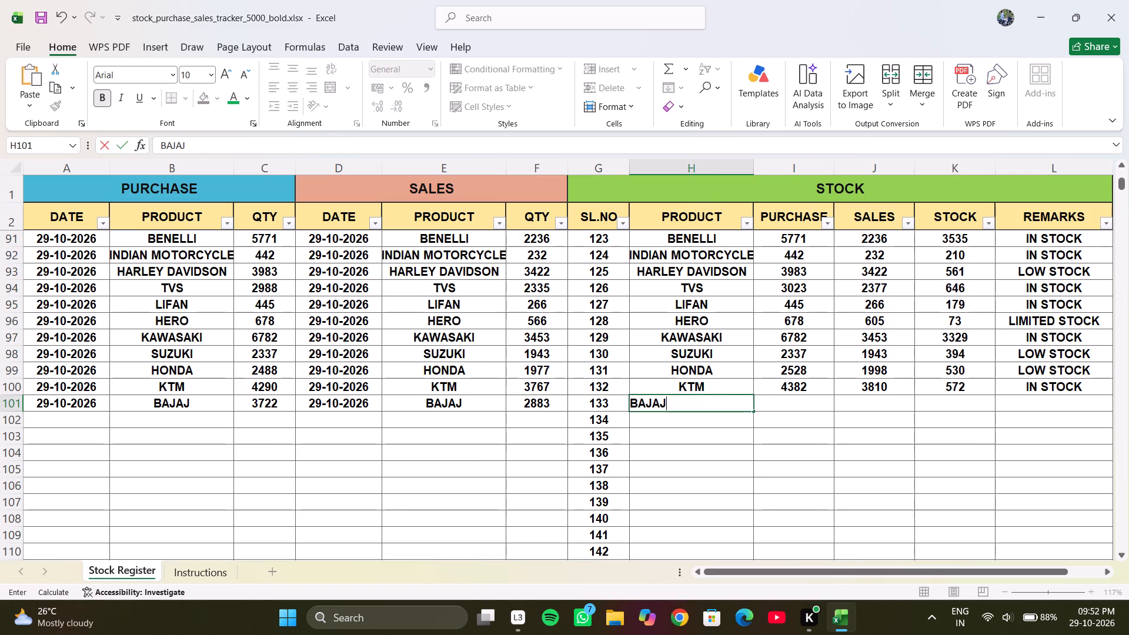
{"action": "key", "text": "Right"}
{"action": "key", "text": "Right"}
{"action": "key", "text": "Right"}
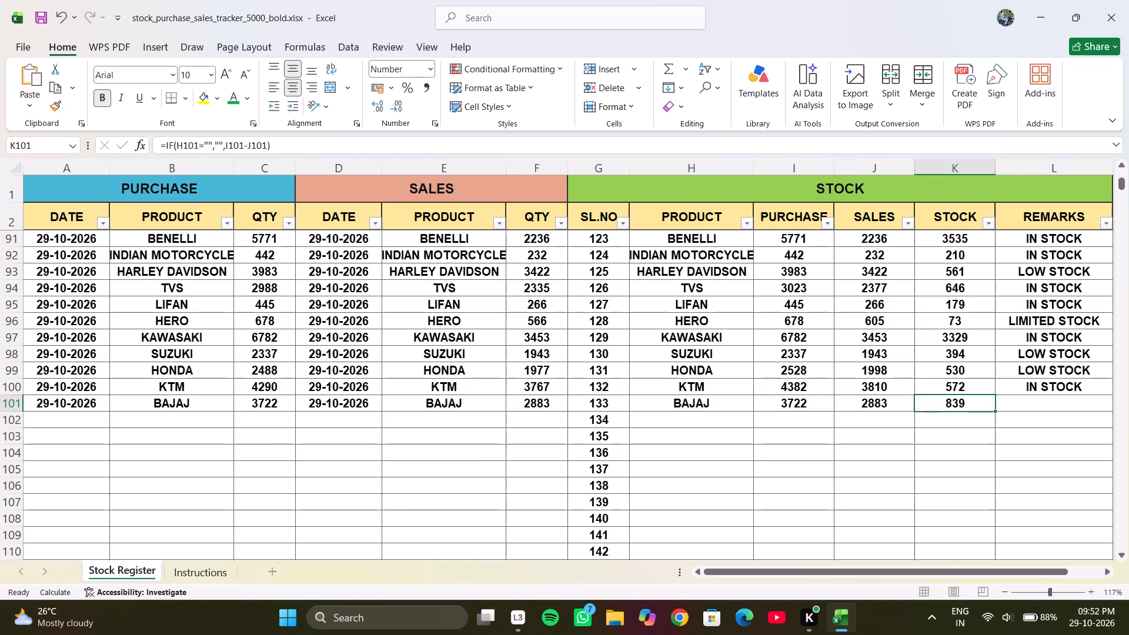
{"action": "key", "text": "Right"}
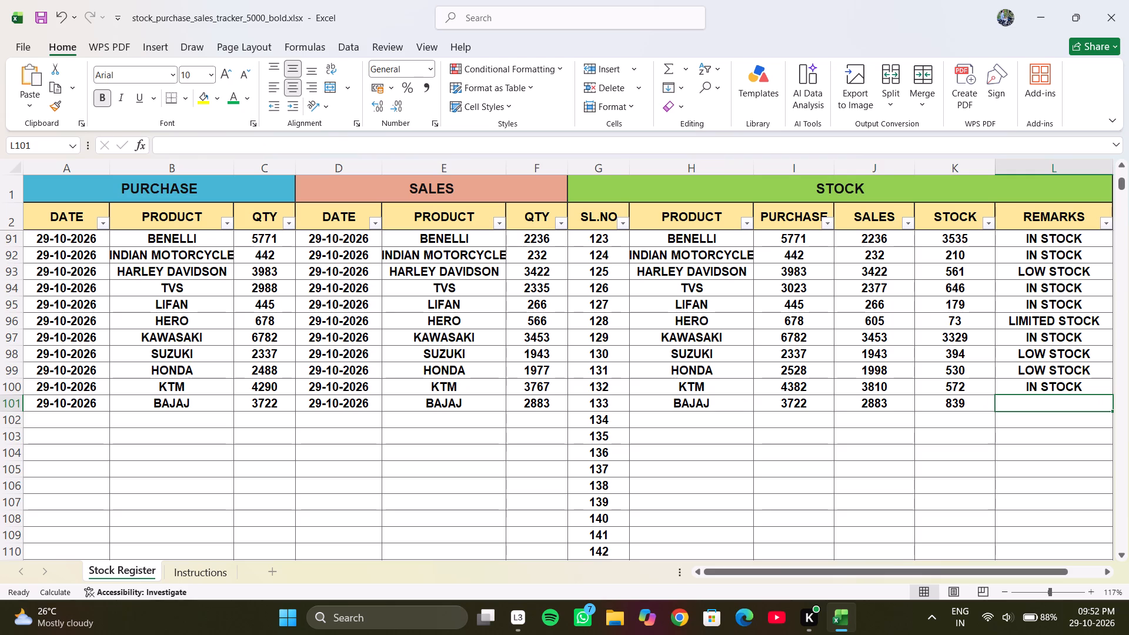
{"action": "key", "text": "i"}
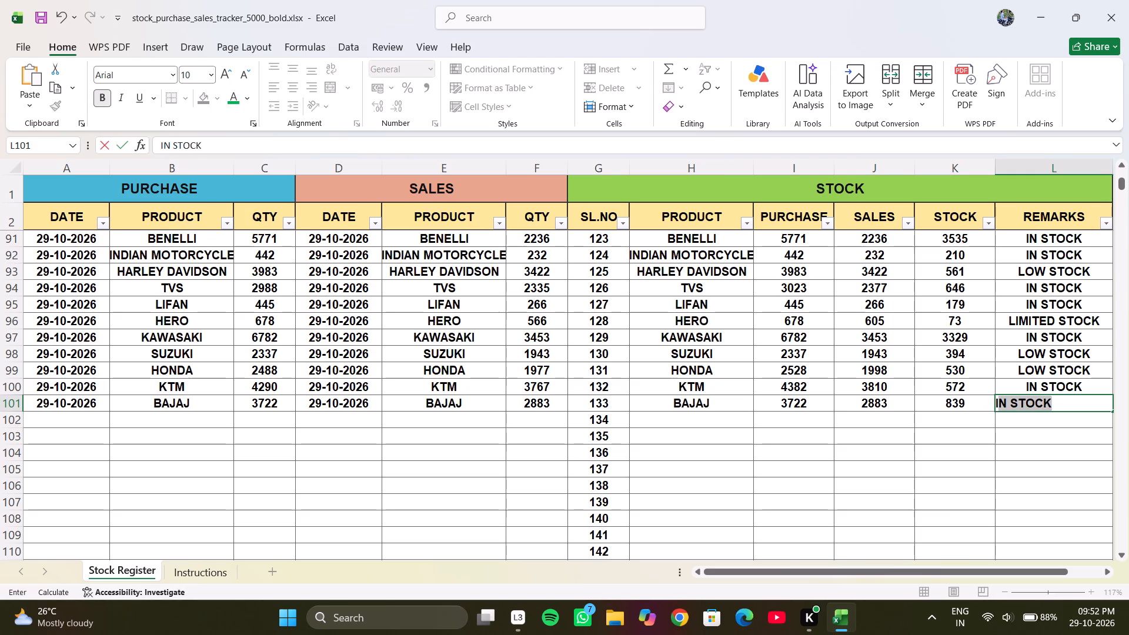
{"action": "key", "text": "Down"}
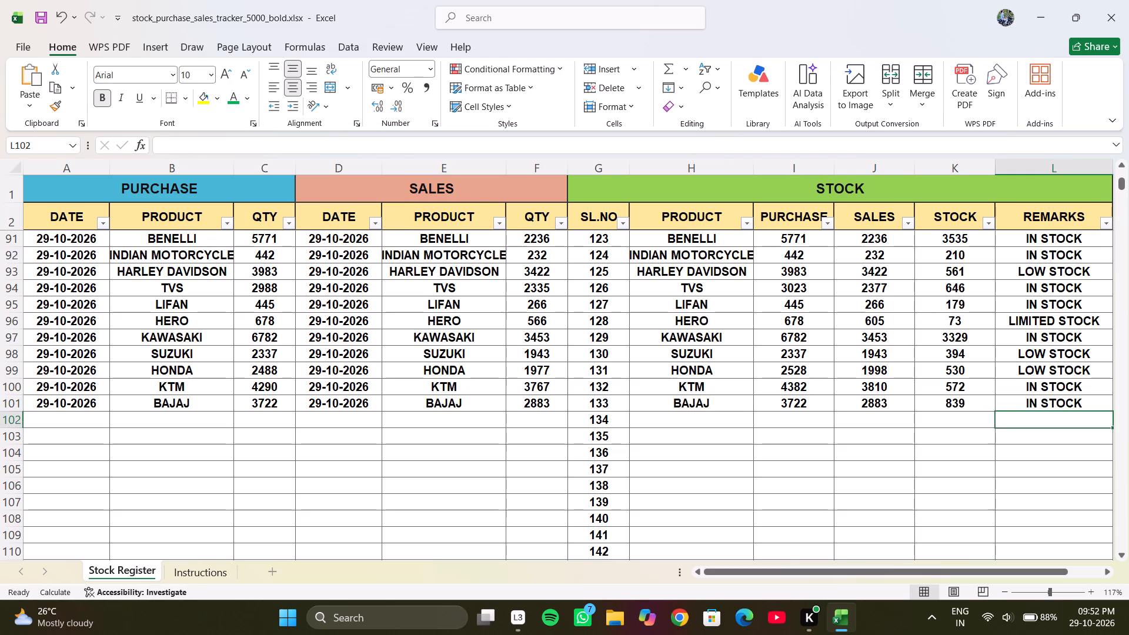
Enter the purchase date 29-10-2026 in row 102.
{"action": "key", "text": "Left"}
{"action": "key", "text": "Left"}
{"action": "key", "text": "Left"}
{"action": "key", "text": "Left"}
{"action": "key", "text": "Left"}
{"action": "key", "text": "Left"}
{"action": "key", "text": "Left"}
{"action": "key", "text": "Left"}
{"action": "key", "text": "Left"}
{"action": "key", "text": "Left"}
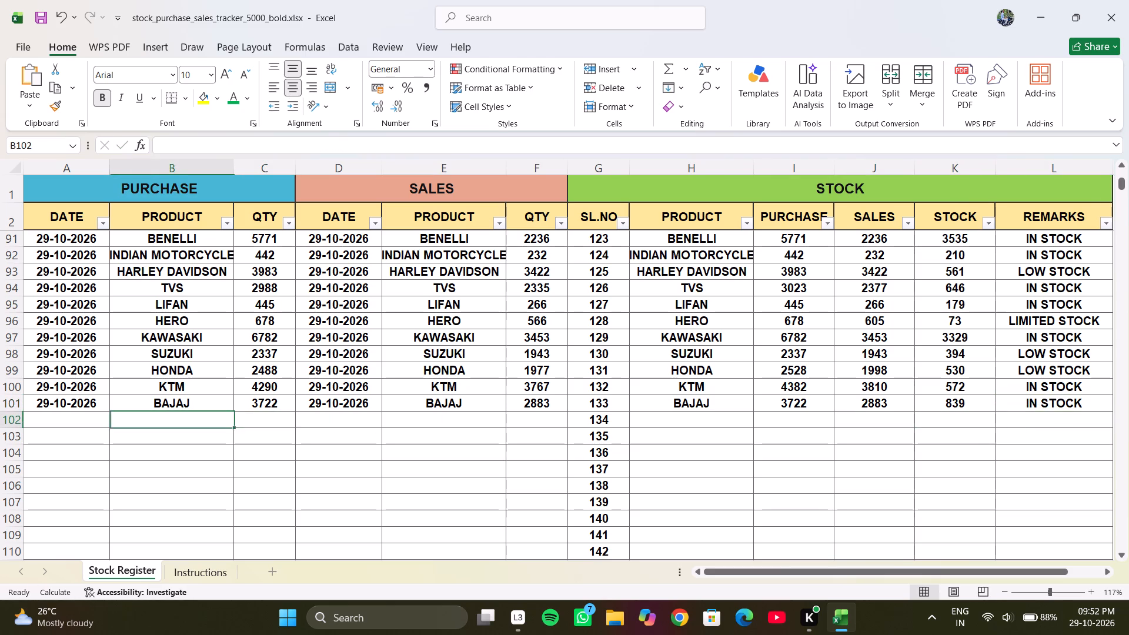
{"action": "key", "text": "Left"}
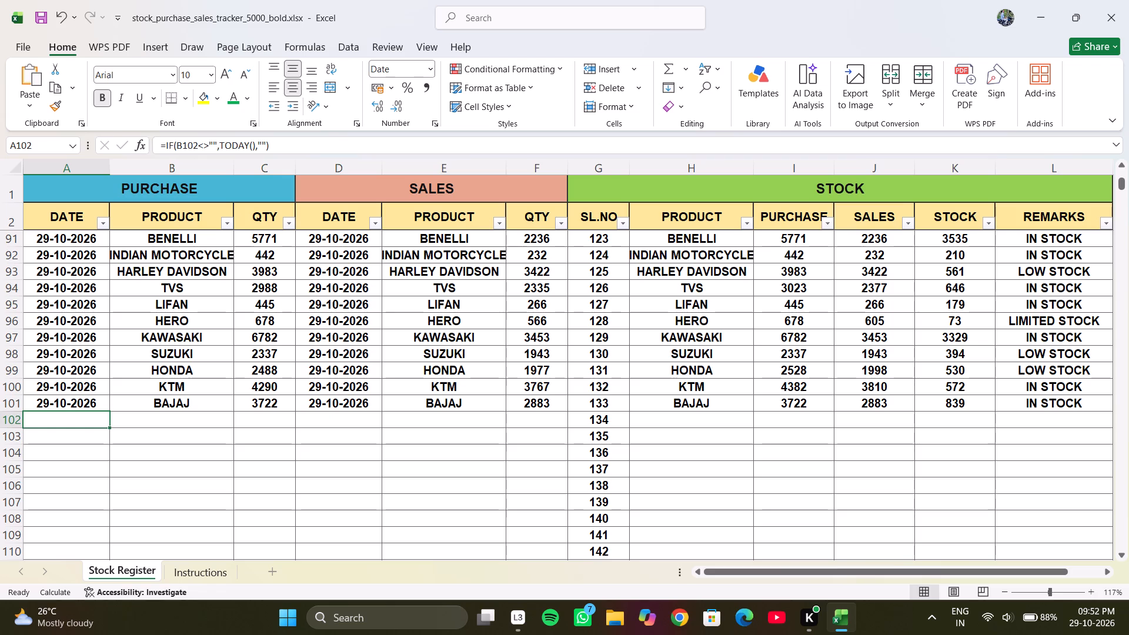
{"action": "type", "text": "29-10-"}
{"action": "type", "text": "2026"}
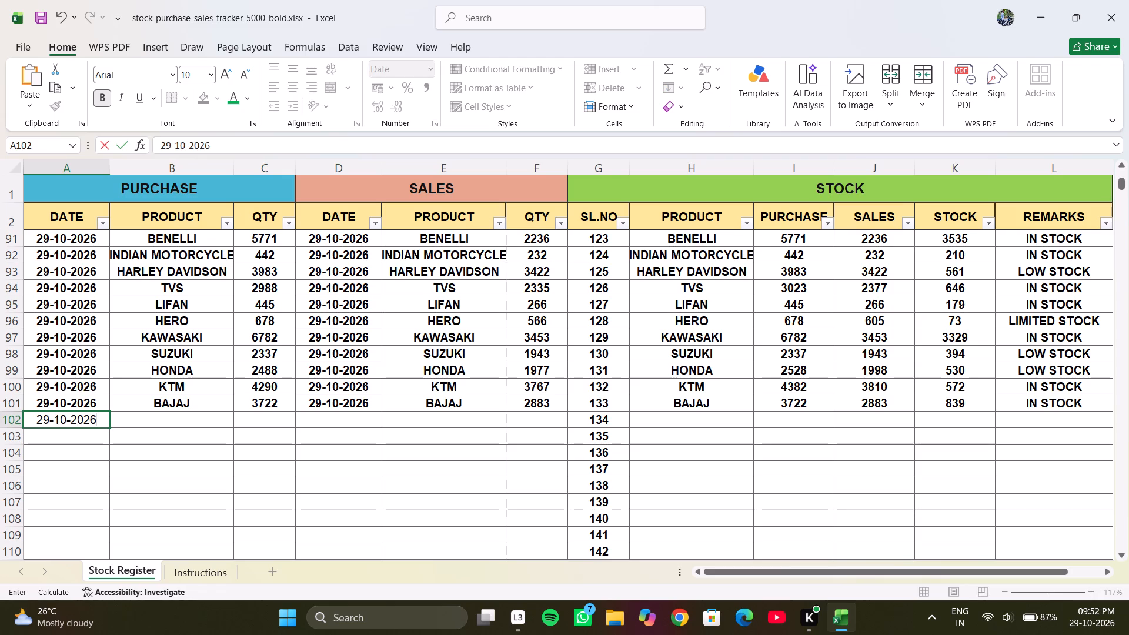
{"action": "key", "text": "Right"}
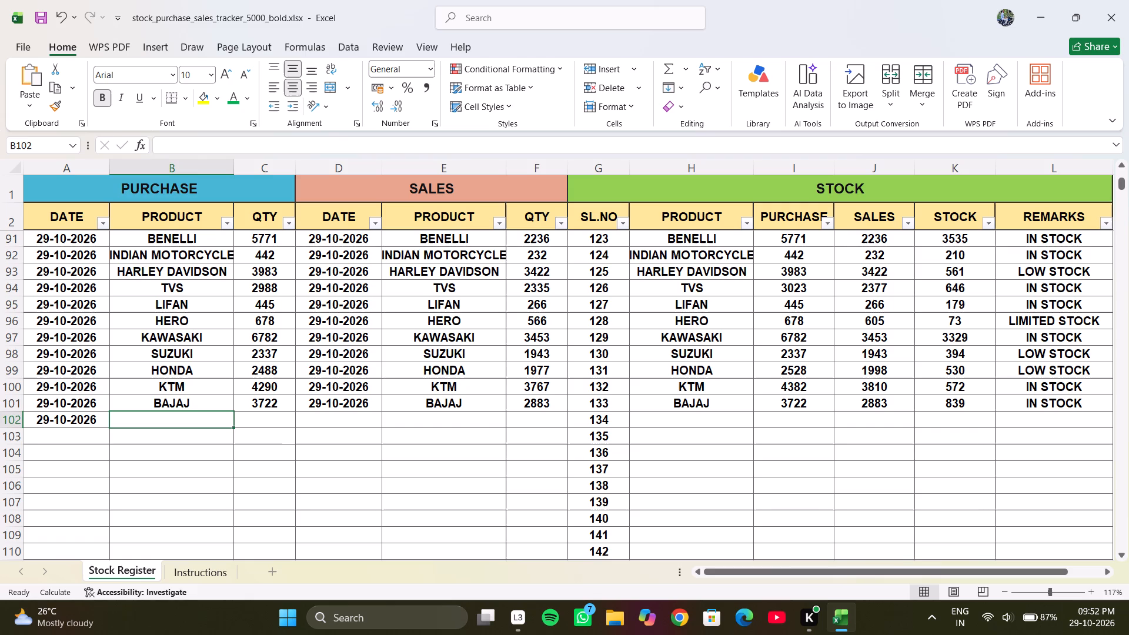
Enter the purchase product MV AGUSTA with quantity 5774 in row 102.
{"action": "scroll", "coordinate": [369, 435], "scroll_direction": "down", "scroll_amount": 2}
{"action": "scroll", "coordinate": [392, 433], "scroll_direction": "up", "scroll_amount": 1}
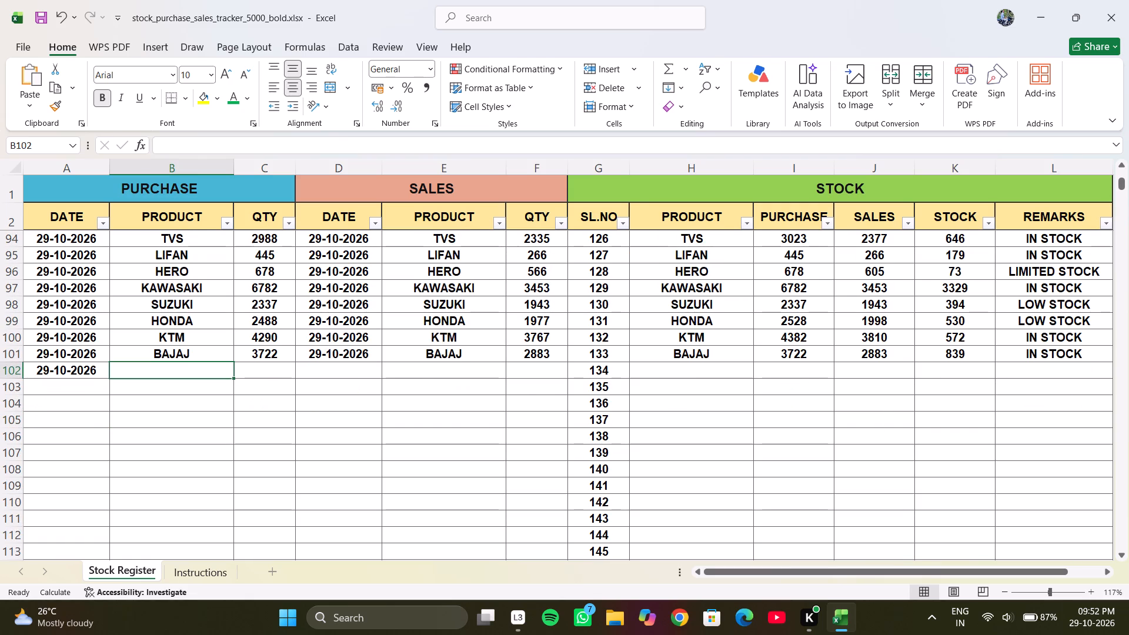
{"action": "scroll", "coordinate": [392, 433], "scroll_direction": "down", "scroll_amount": 1}
{"action": "scroll", "coordinate": [405, 422], "scroll_direction": "up", "scroll_amount": 1}
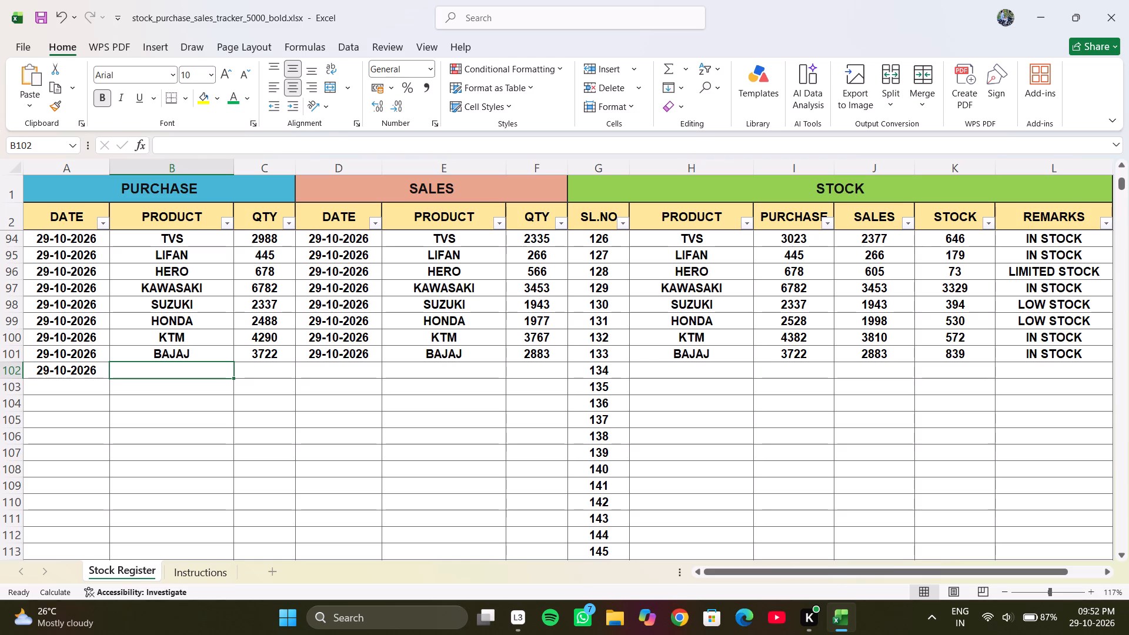
{"action": "key", "text": "m"}
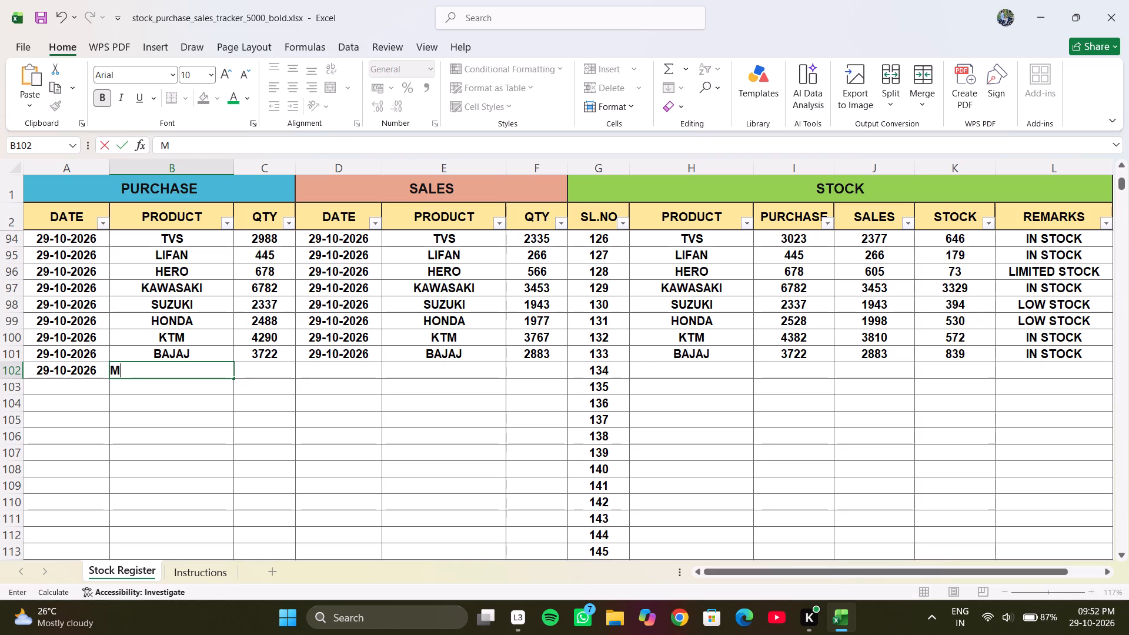
{"action": "type", "text": "V"}
{"action": "key", "text": "space"}
{"action": "type", "text": "AGUSTA"}
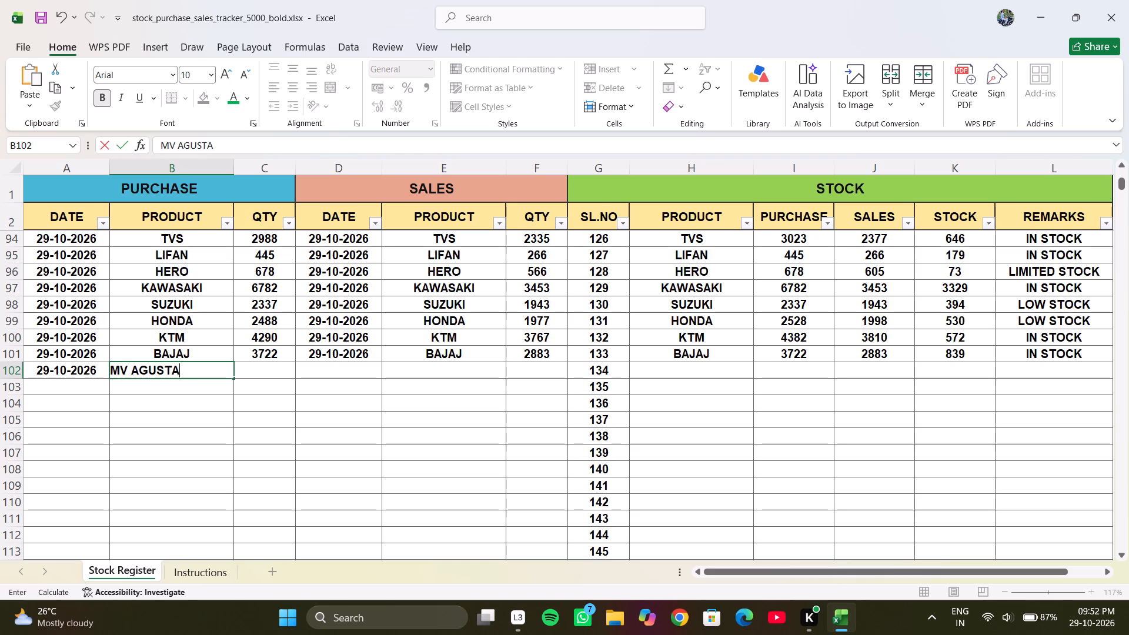
{"action": "key", "text": "Right"}
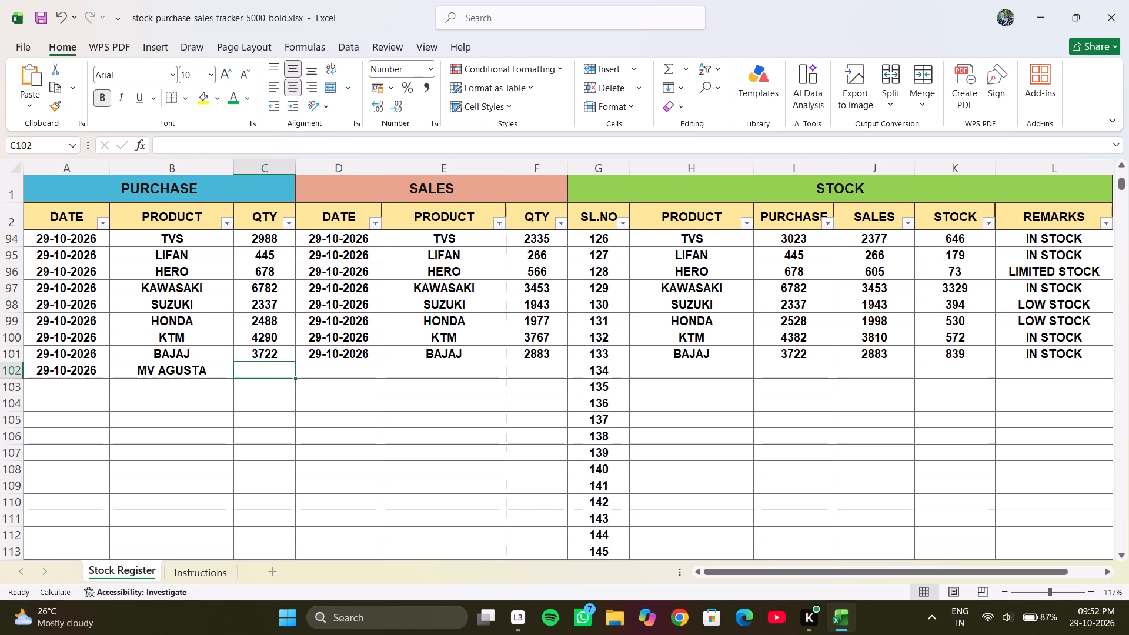
{"action": "type", "text": "577"}
{"action": "key", "text": "4"}
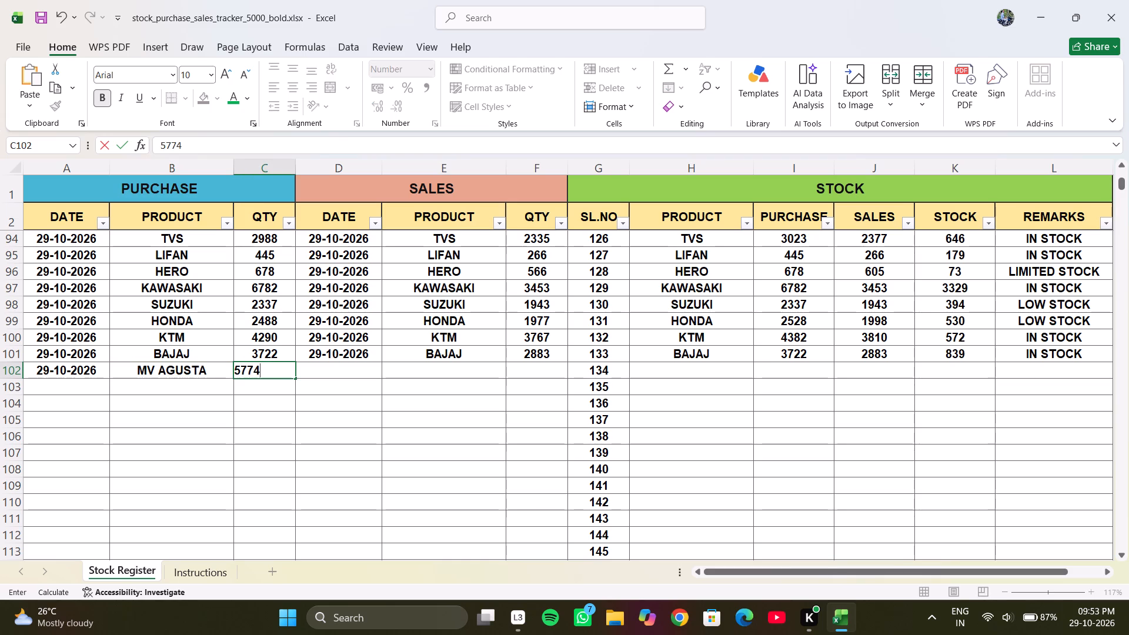
{"action": "key", "text": "Right"}
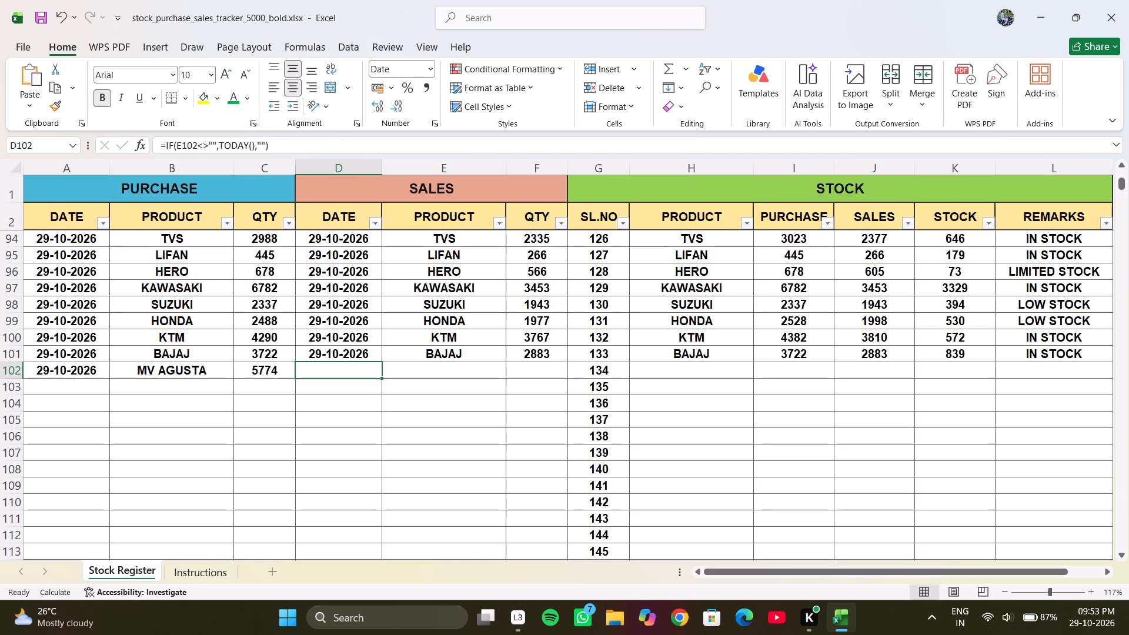
Enter the sales date 29-10-2026 in row 102.
{"action": "type", "text": "29-"}
{"action": "key", "text": "1"}
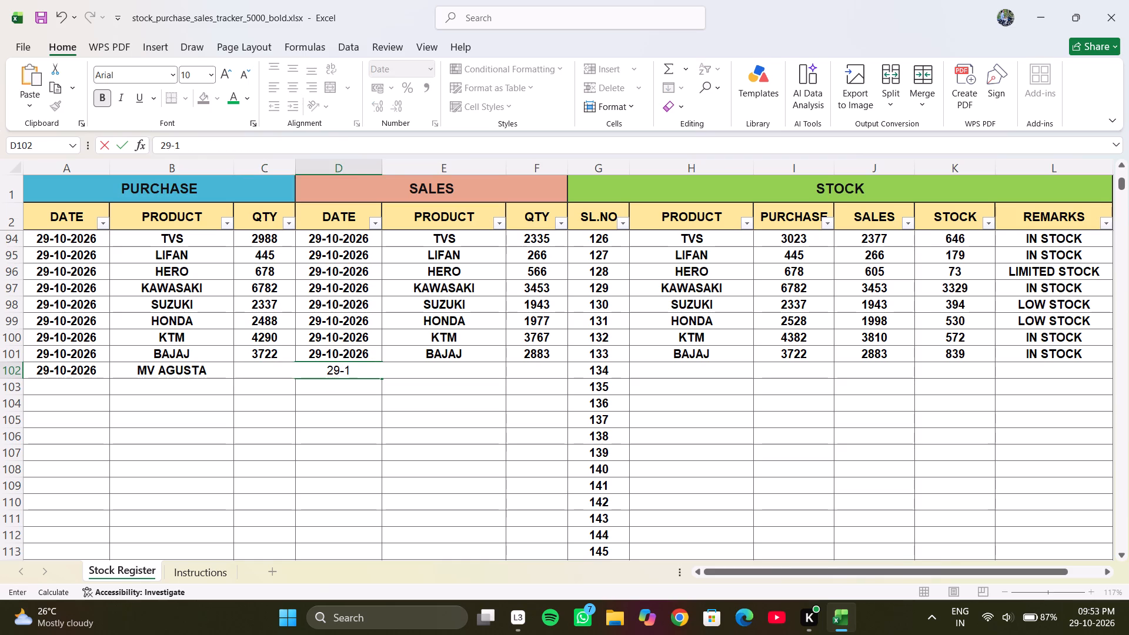
{"action": "key", "text": "0"}
{"action": "key", "text": "minus"}
{"action": "key", "text": "2"}
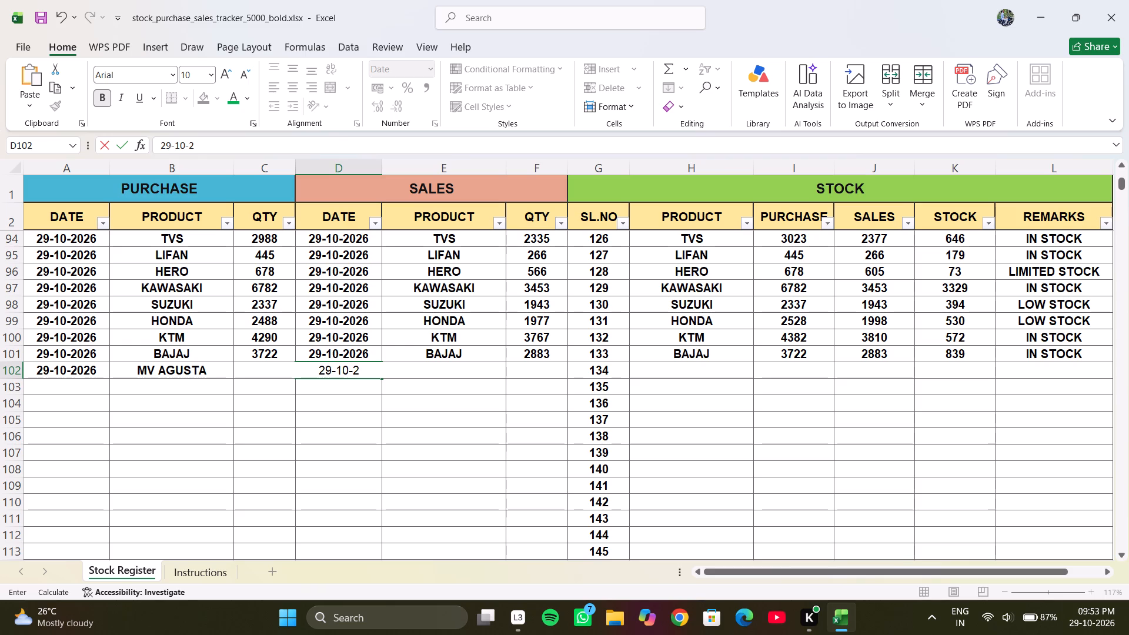
{"action": "key", "text": "0"}
{"action": "key", "text": "2"}
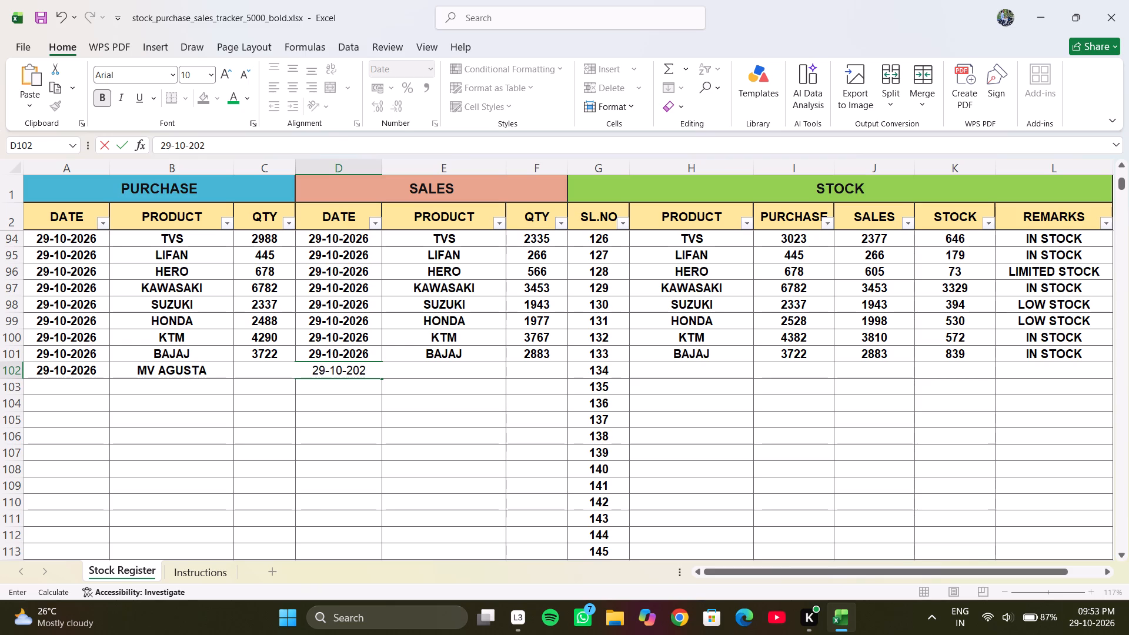
{"action": "key", "text": "6"}
{"action": "key", "text": "Right"}
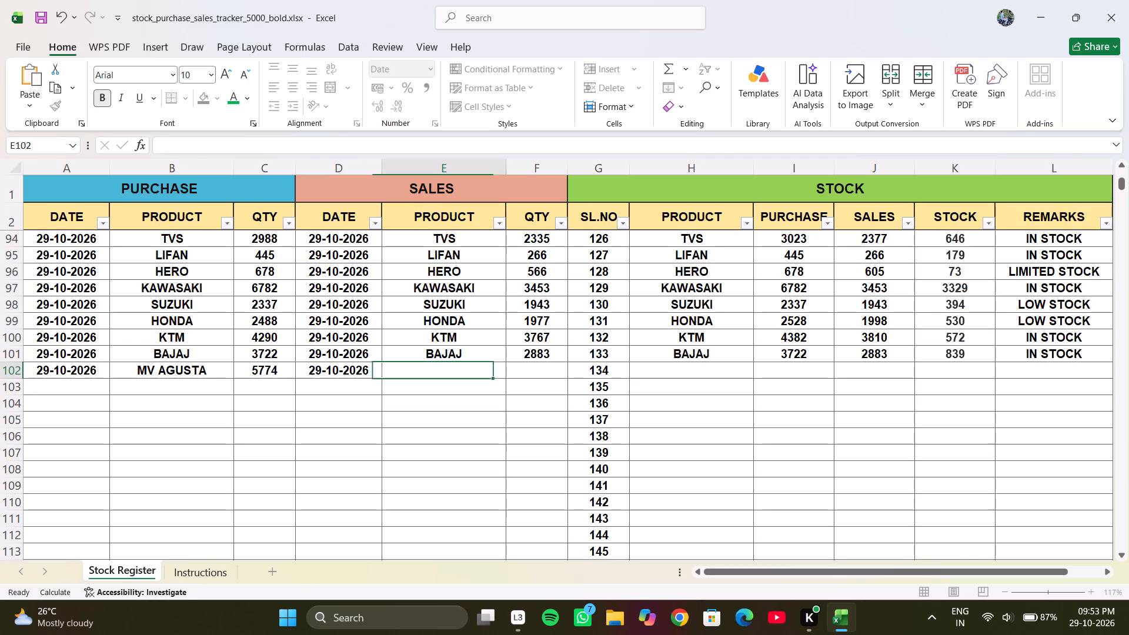
Enter the sales product MV AGUSTA with quantity 4997 in row 102.
{"action": "key", "text": "m"}
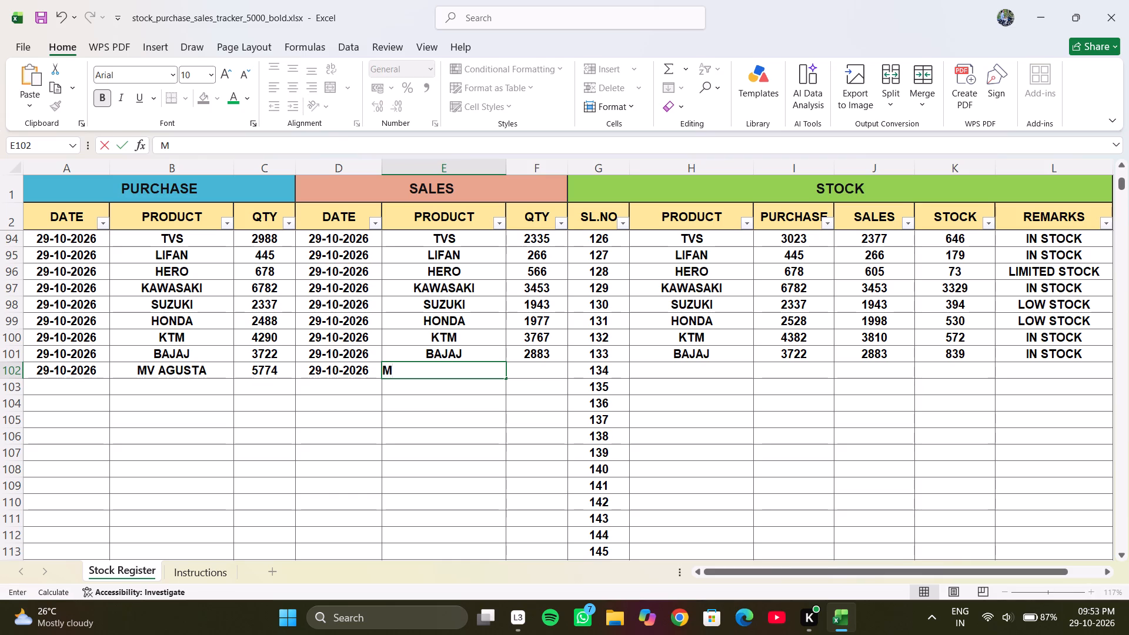
{"action": "type", "text": "V AU"}
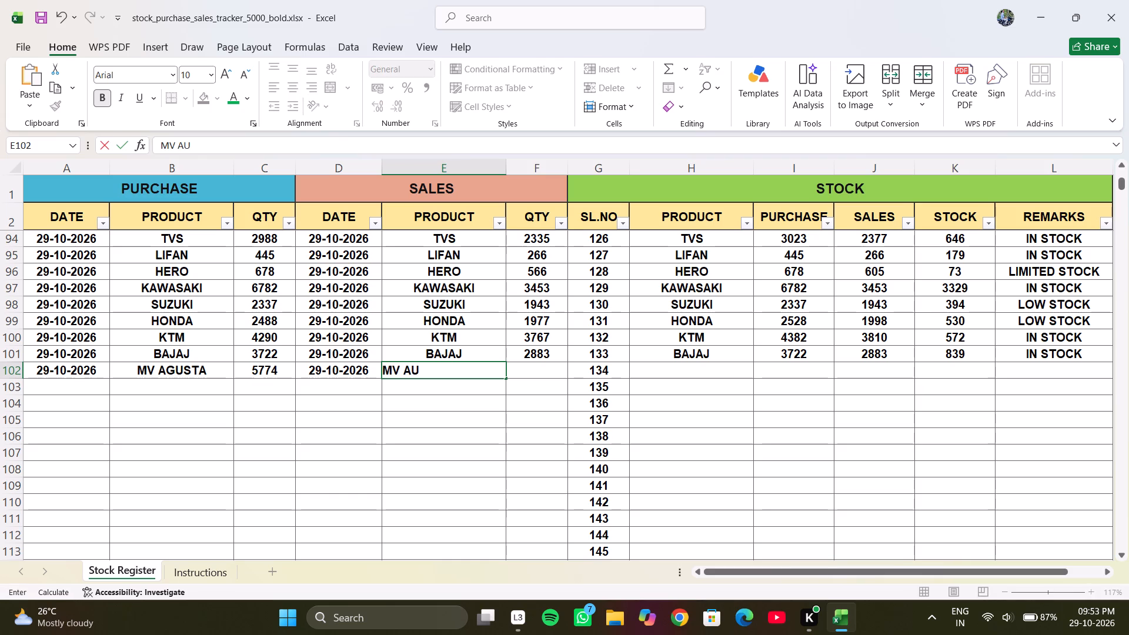
{"action": "type", "text": "GU"}
{"action": "key", "text": "BackSpace"}
{"action": "key", "text": "BackSpace"}
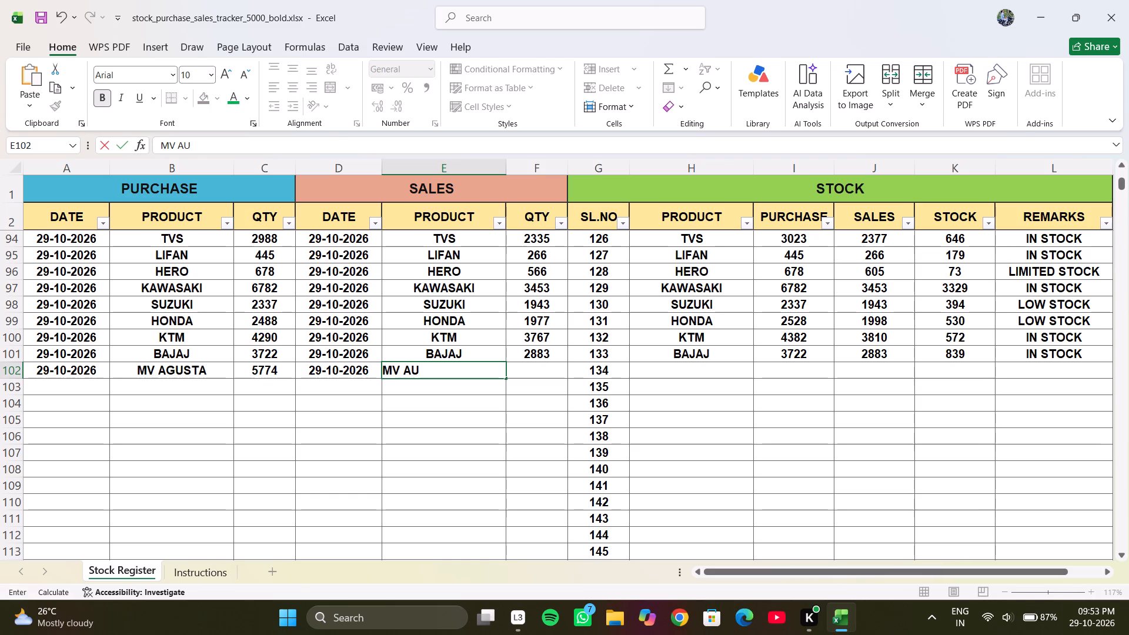
{"action": "key", "text": "BackSpace"}
{"action": "scroll", "coordinate": [644, 291], "scroll_direction": "down", "scroll_amount": 1}
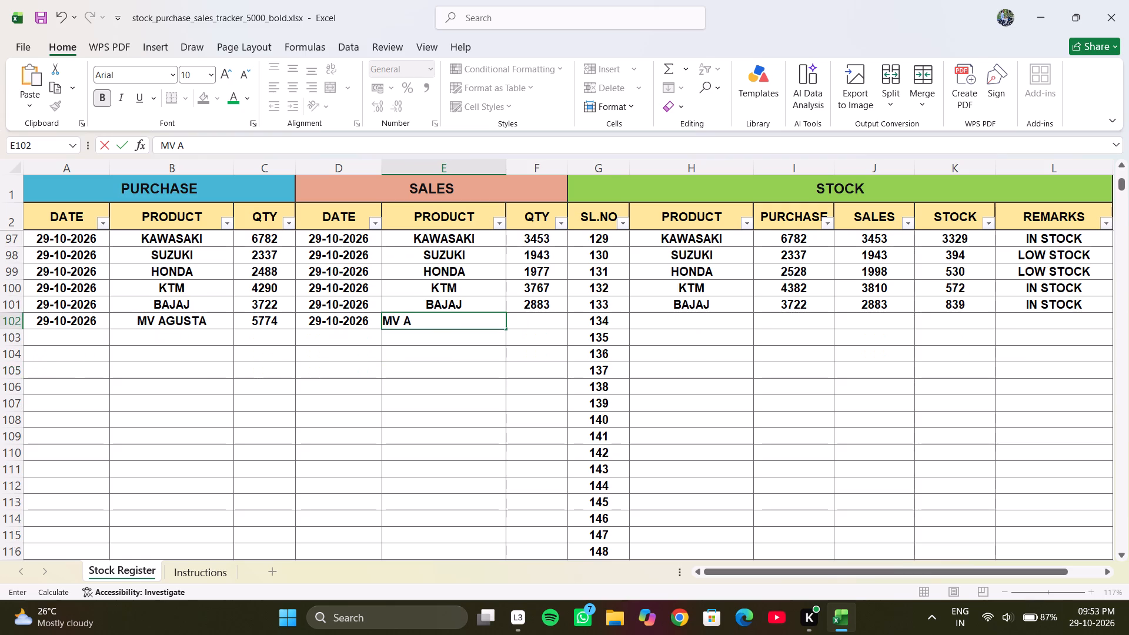
{"action": "scroll", "coordinate": [567, 351], "scroll_direction": "up", "scroll_amount": 1}
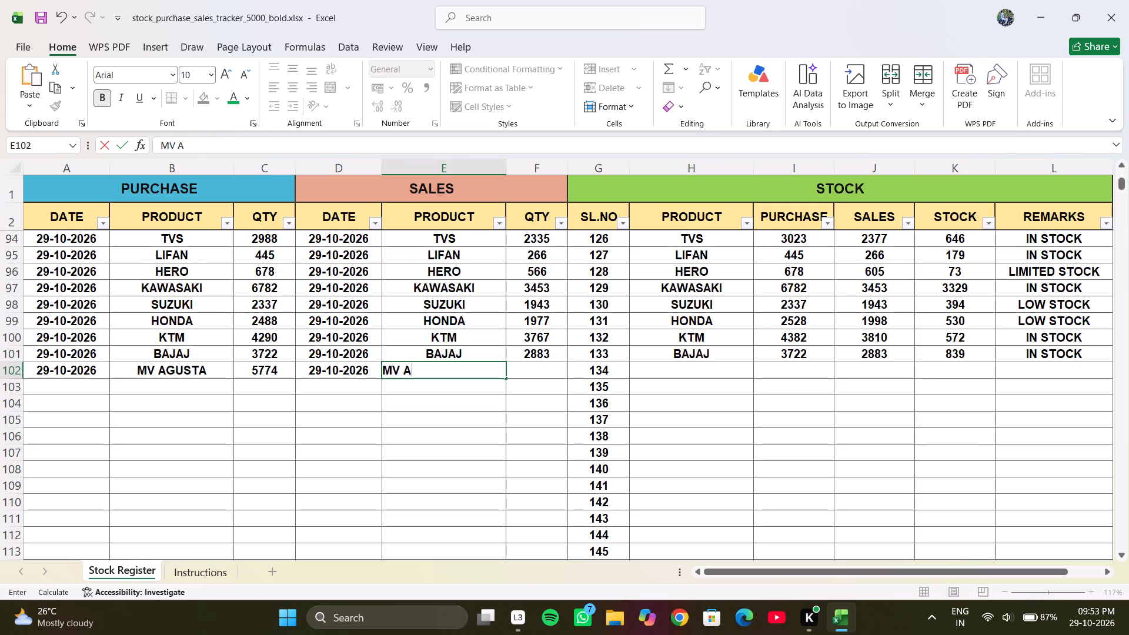
{"action": "type", "text": "GU"}
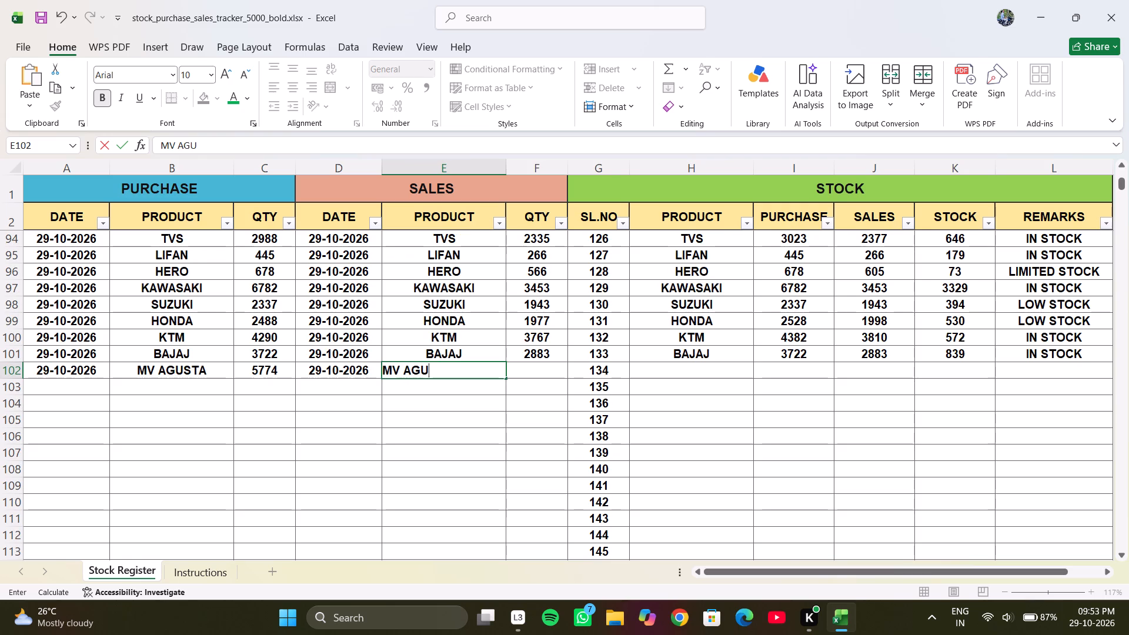
{"action": "key", "text": "s"}
{"action": "key", "text": "t"}
{"action": "key", "text": "a"}
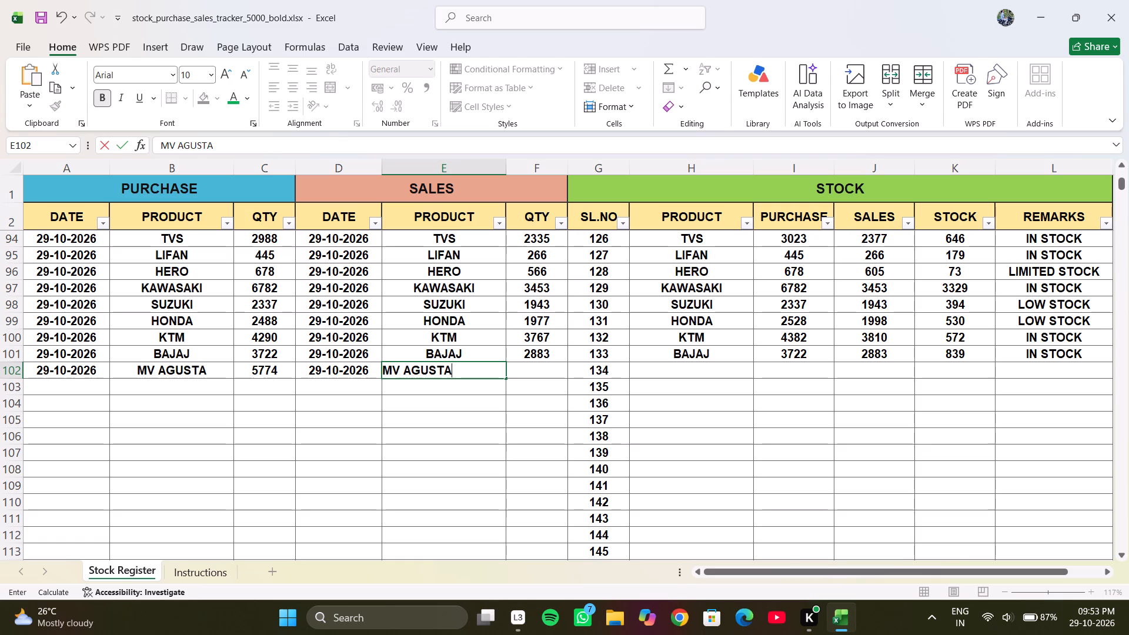
{"action": "key", "text": "Right"}
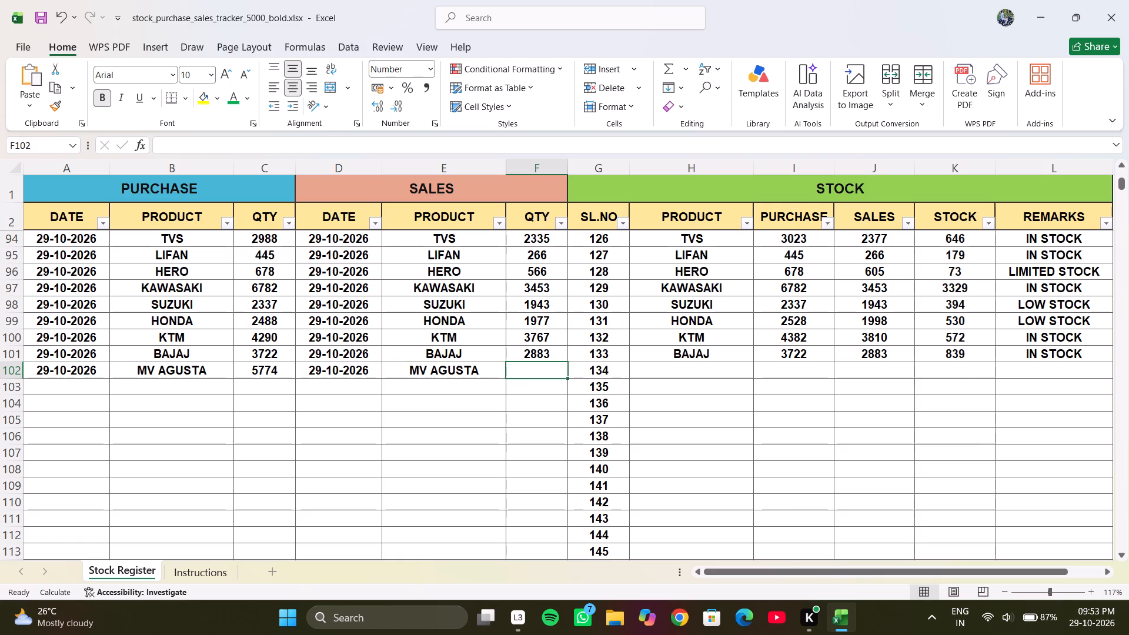
{"action": "key", "text": "4"}
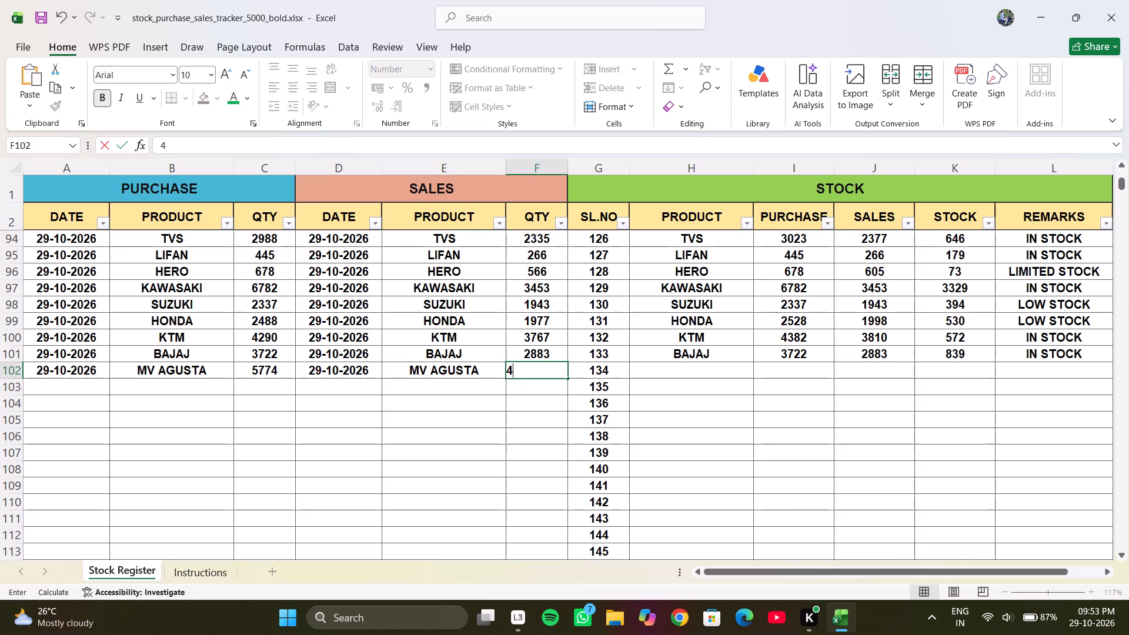
{"action": "type", "text": "99"}
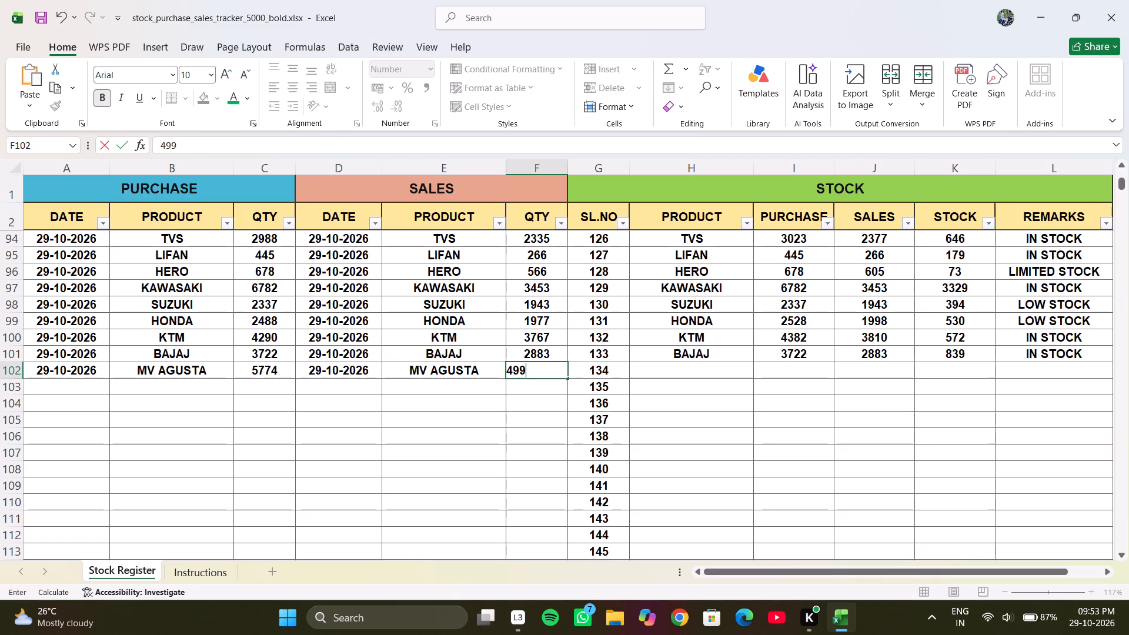
{"action": "key", "text": "7"}
{"action": "key", "text": "Right"}
Enter the stock product MV AGUSTA with the remark LOW STOCK in row 102.
{"action": "key", "text": "Right"}
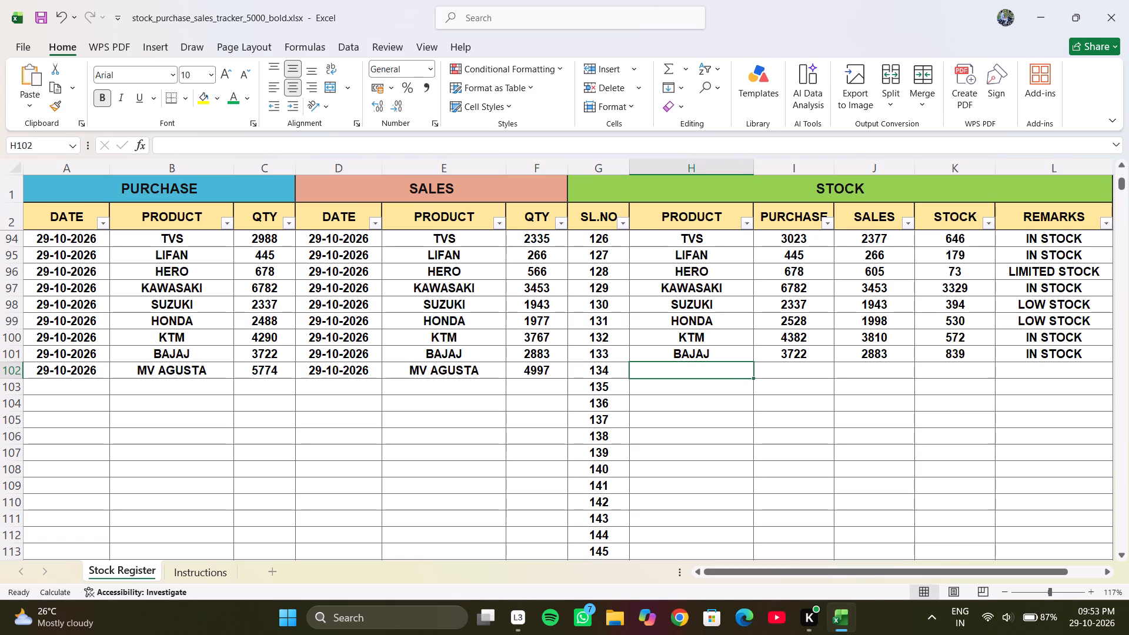
{"action": "key", "text": "m"}
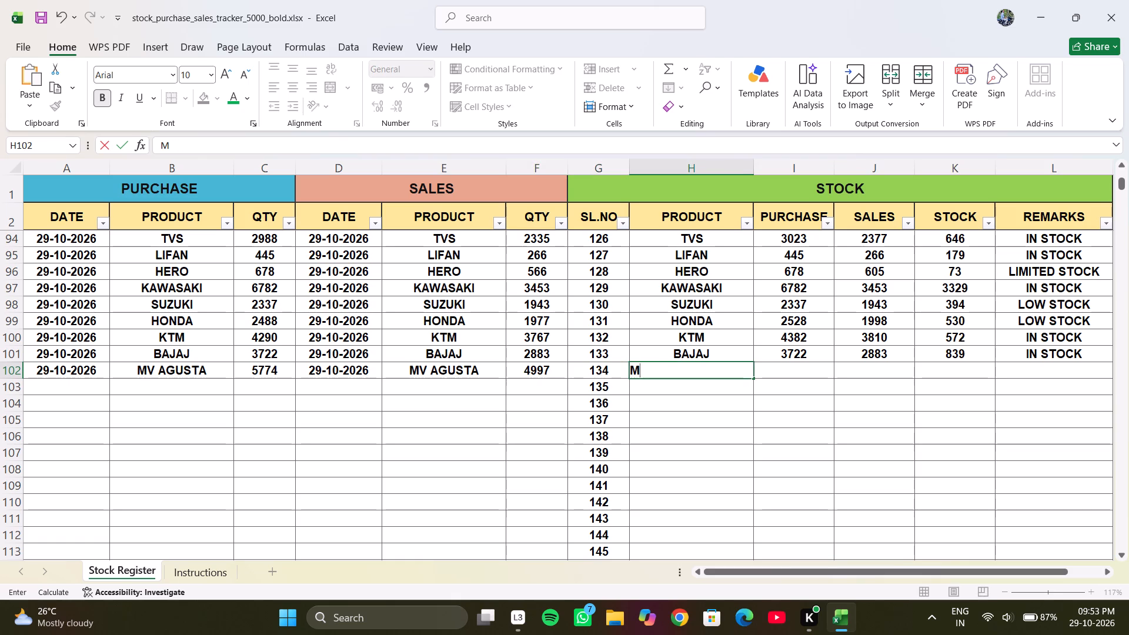
{"action": "type", "text": "V AGUSTA"}
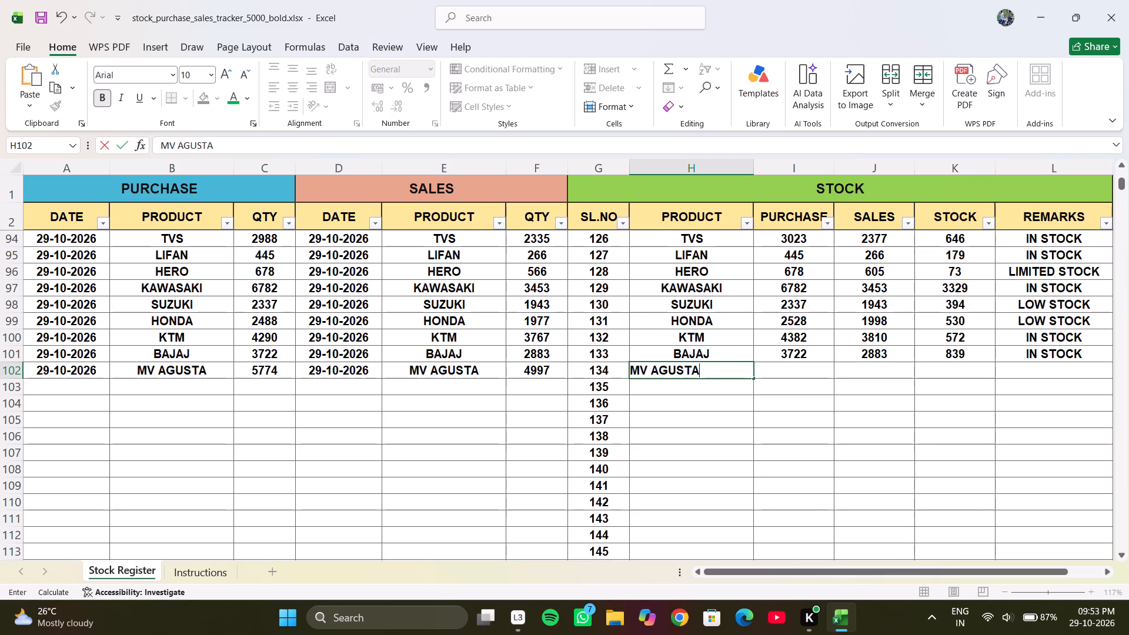
{"action": "key", "text": "Right"}
{"action": "key", "text": "Right"}
{"action": "key", "text": "Right"}
{"action": "key", "text": "Right"}
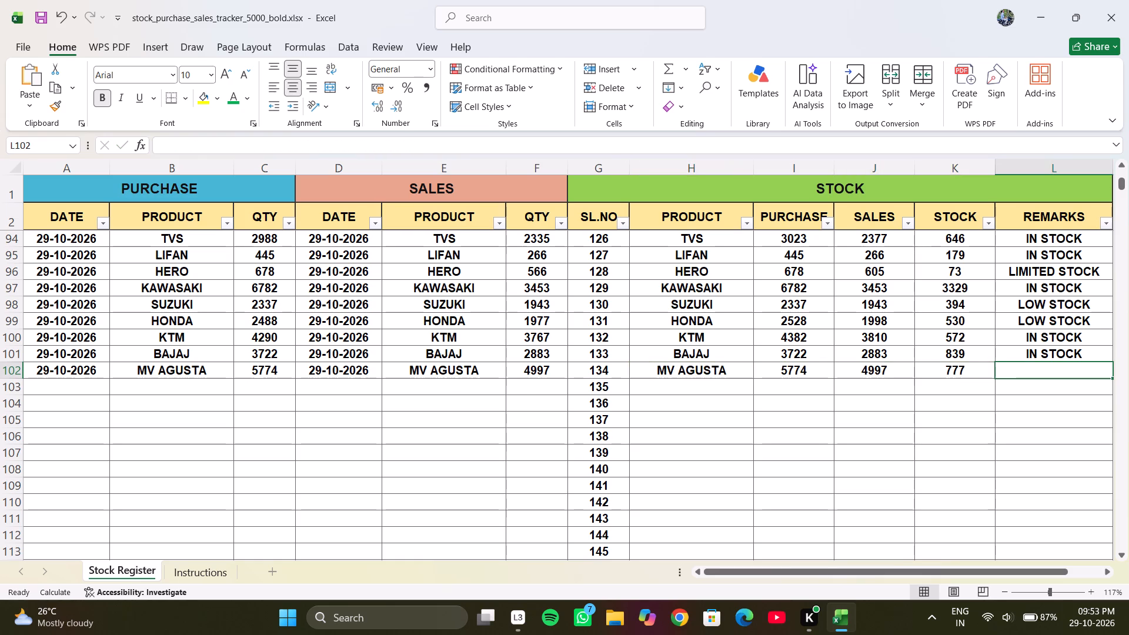
{"action": "type", "text": "LOW"}
{"action": "key", "text": "Down"}
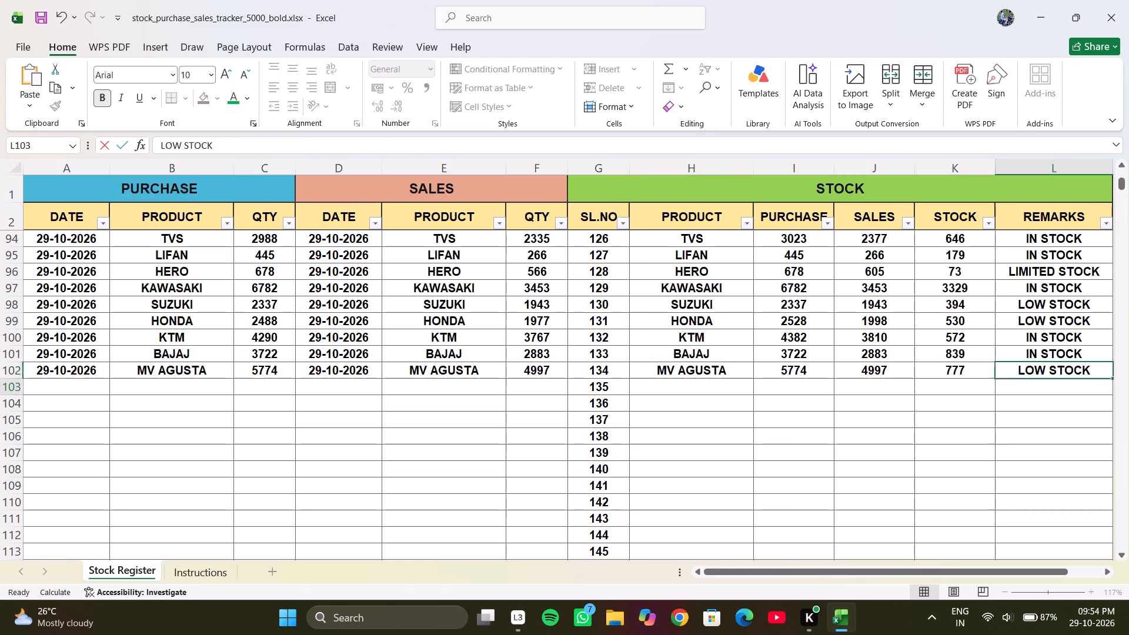
Enter the purchase date 29-10-2026 in row 103.
{"action": "key", "text": "Left"}
{"action": "key", "text": "Left"}
{"action": "key", "text": "Left"}
{"action": "key", "text": "Left"}
{"action": "key", "text": "Left"}
{"action": "key", "text": "Left"}
{"action": "key", "text": "Left"}
{"action": "key", "text": "Left"}
{"action": "key", "text": "Left"}
{"action": "key", "text": "Left"}
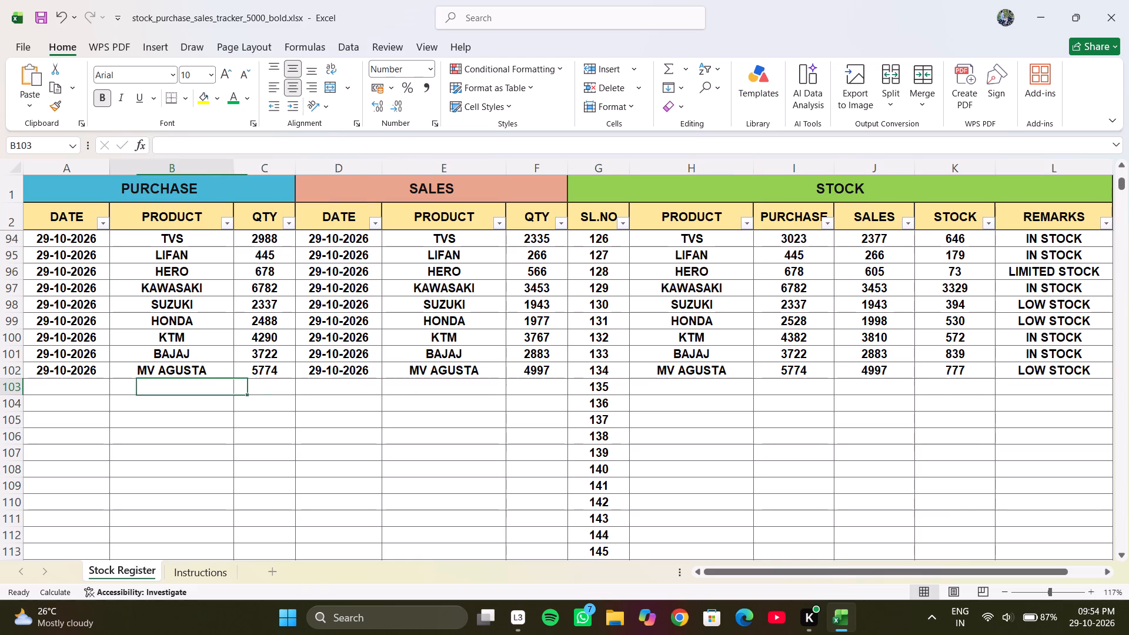
{"action": "key", "text": "Left"}
{"action": "type", "text": "29-"}
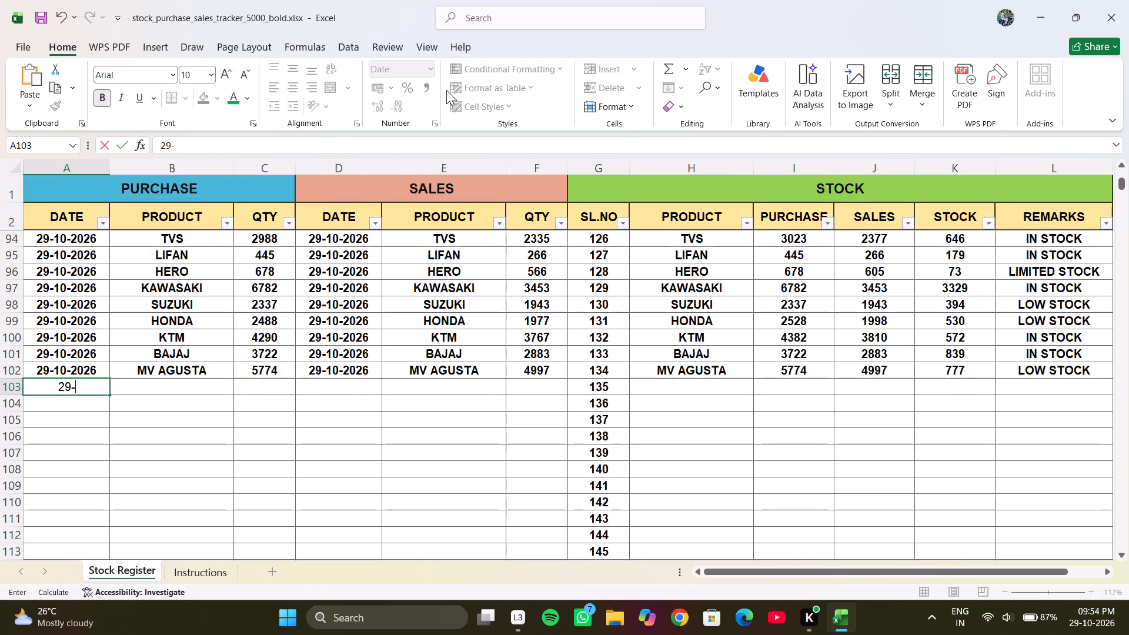
{"action": "scroll", "coordinate": [212, 172], "scroll_direction": "down", "scroll_amount": 1}
{"action": "scroll", "coordinate": [58, 435], "scroll_direction": "up", "scroll_amount": 1}
{"action": "key", "text": "1"}
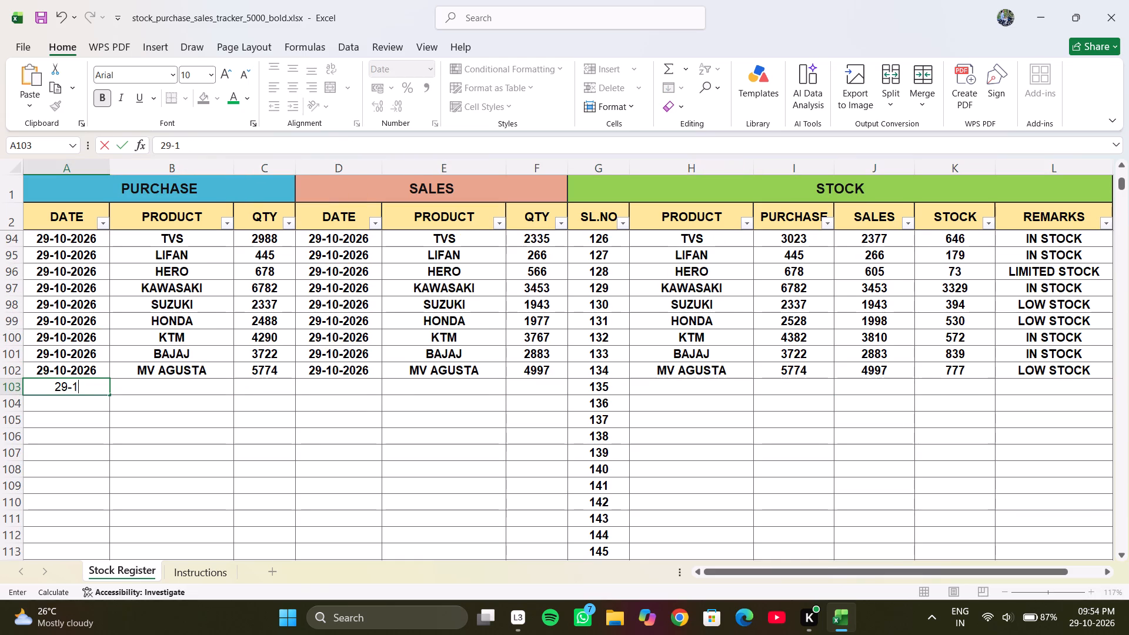
{"action": "type", "text": "0-"}
{"action": "scroll", "coordinate": [668, 311], "scroll_direction": "down", "scroll_amount": 1}
{"action": "scroll", "coordinate": [689, 337], "scroll_direction": "up", "scroll_amount": 1}
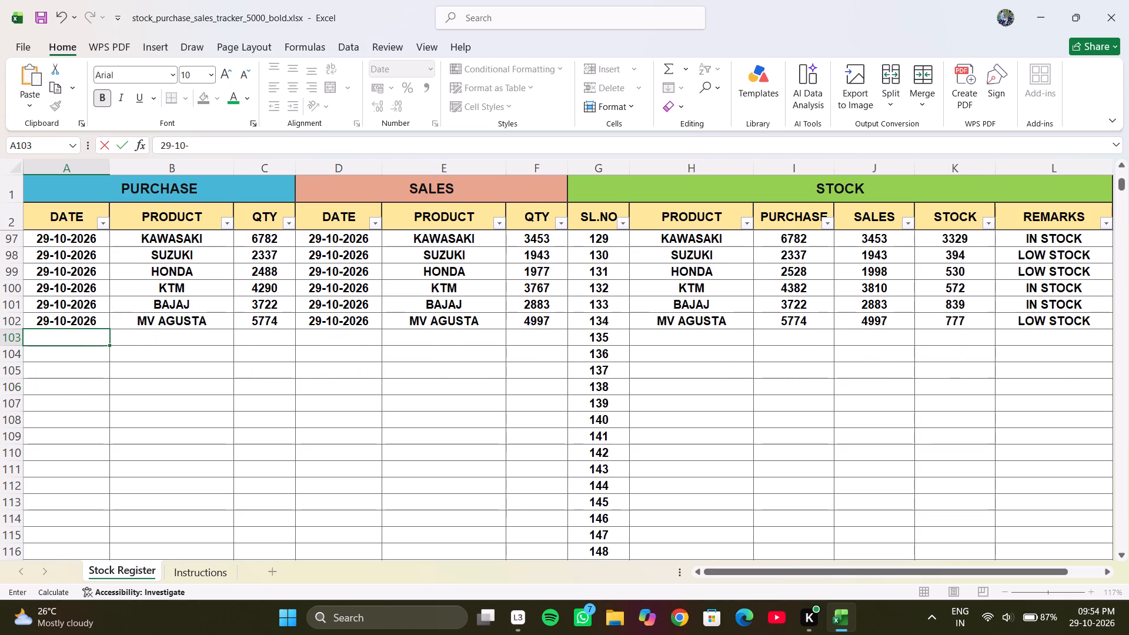
{"action": "scroll", "coordinate": [689, 337], "scroll_direction": "down", "scroll_amount": 1}
{"action": "scroll", "coordinate": [689, 337], "scroll_direction": "up", "scroll_amount": 1}
{"action": "key", "text": "2"}
{"action": "scroll", "coordinate": [689, 337], "scroll_direction": "down", "scroll_amount": 1}
{"action": "key", "text": "0"}
{"action": "scroll", "coordinate": [687, 332], "scroll_direction": "up", "scroll_amount": 1}
{"action": "scroll", "coordinate": [687, 332], "scroll_direction": "down", "scroll_amount": 1}
{"action": "key", "text": "2"}
{"action": "key", "text": "6"}
{"action": "scroll", "coordinate": [687, 332], "scroll_direction": "up", "scroll_amount": 1}
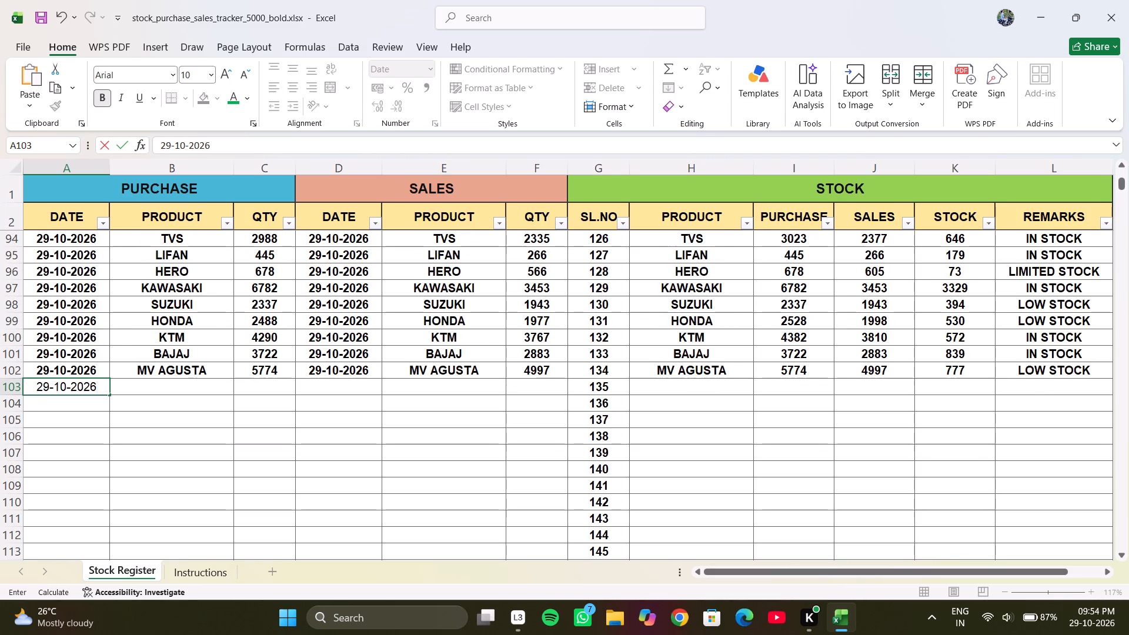
{"action": "key", "text": "Right"}
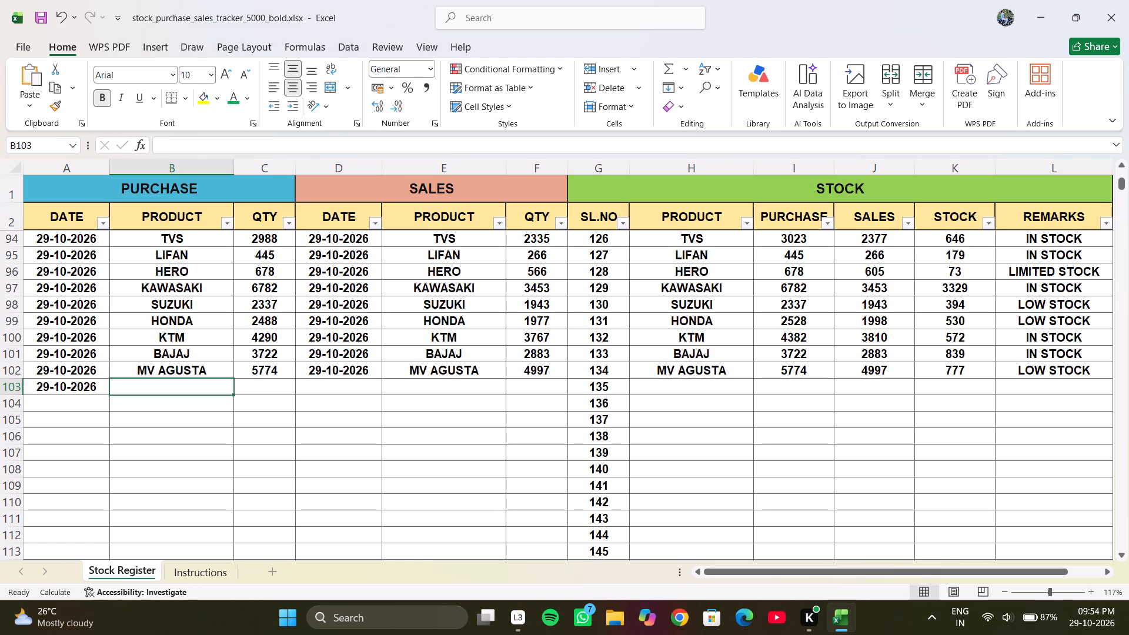
Enter the purchase product OKINAWA with quantity 594 in row 103.
{"action": "type", "text": "OK"}
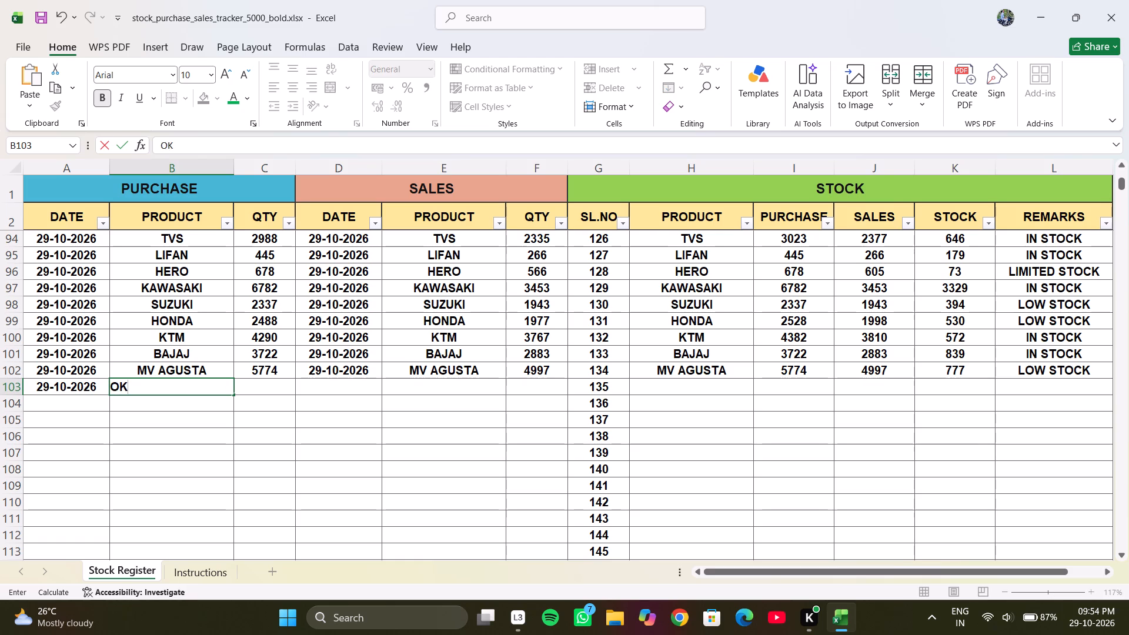
{"action": "key", "text": "i"}
{"action": "type", "text": "NAWA"}
{"action": "key", "text": "Right"}
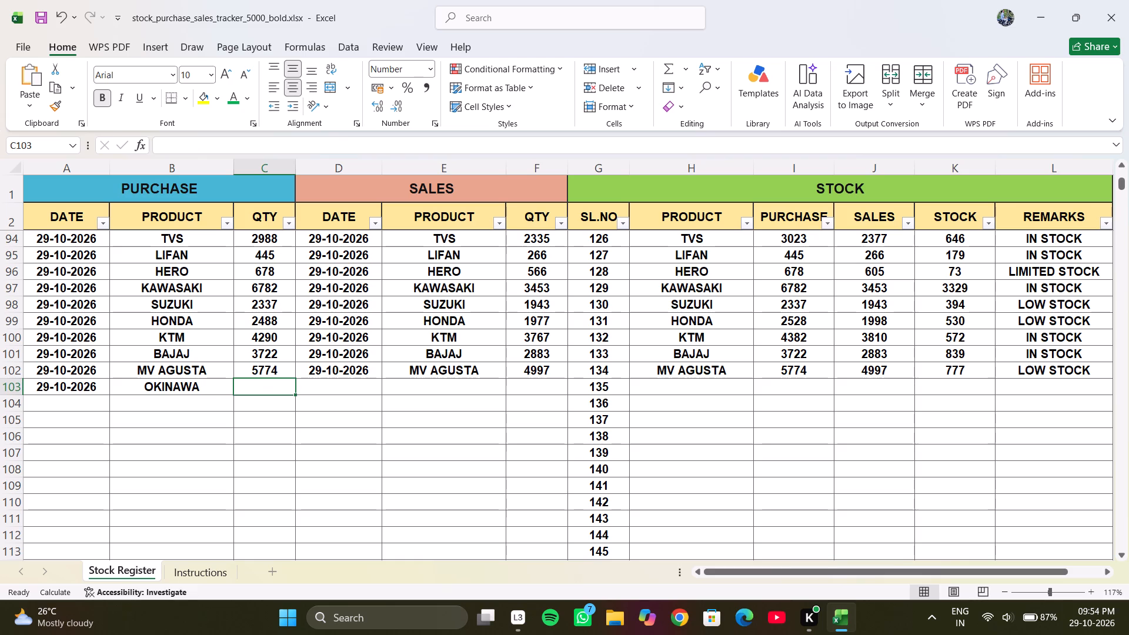
{"action": "key", "text": "5"}
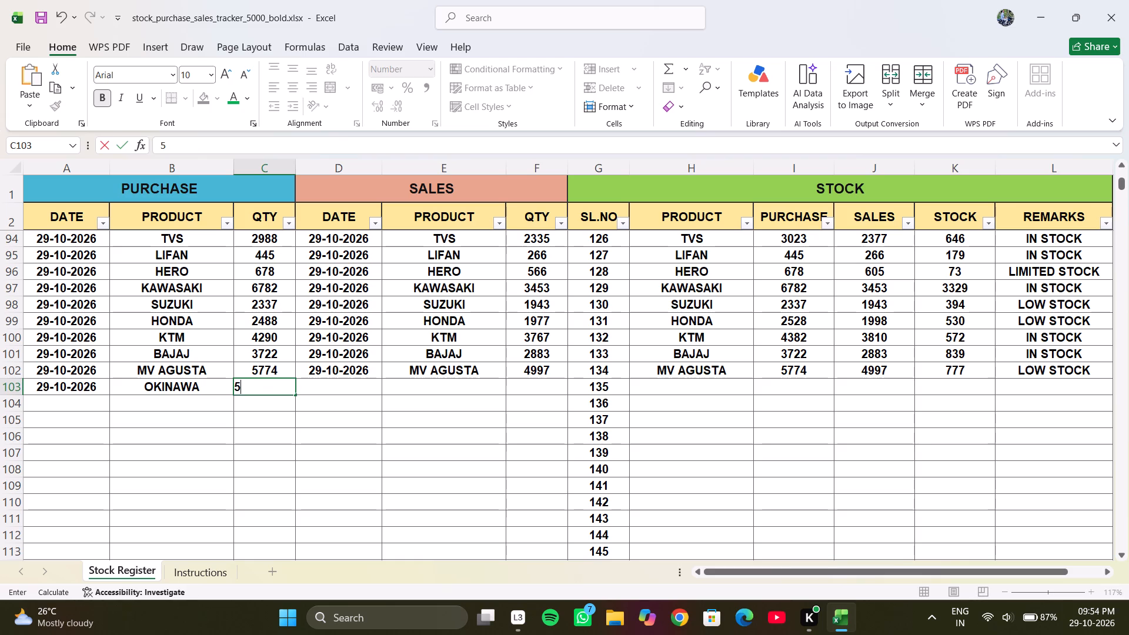
{"action": "key", "text": "9"}
{"action": "key", "text": "4"}
{"action": "key", "text": "Right"}
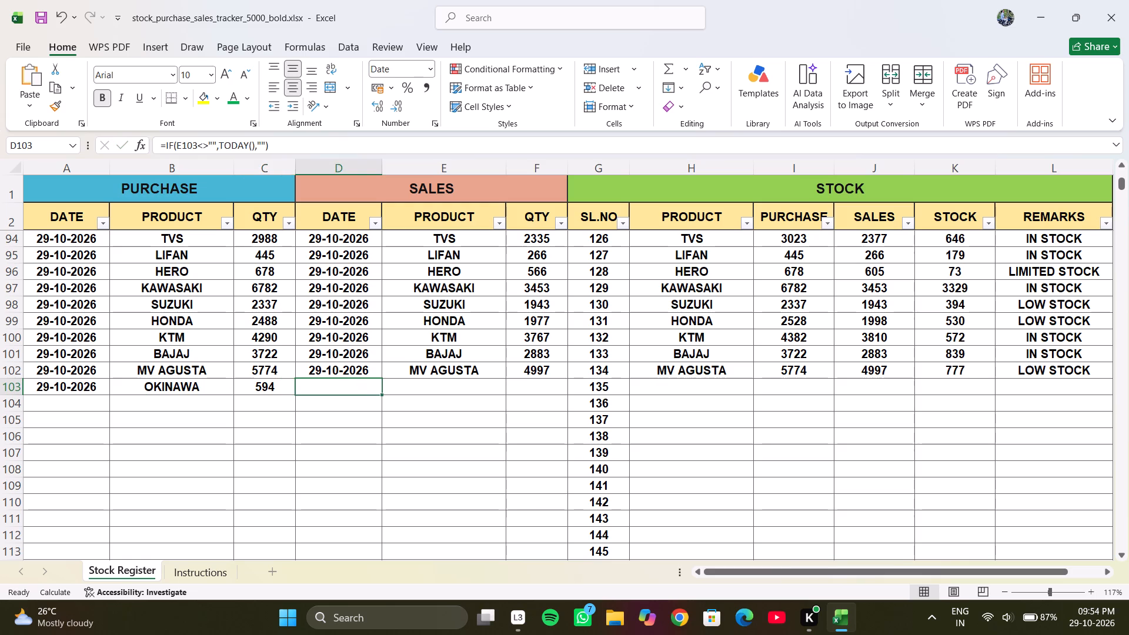
Enter the sales date 29-10-2026 in row 103.
{"action": "type", "text": "29-"}
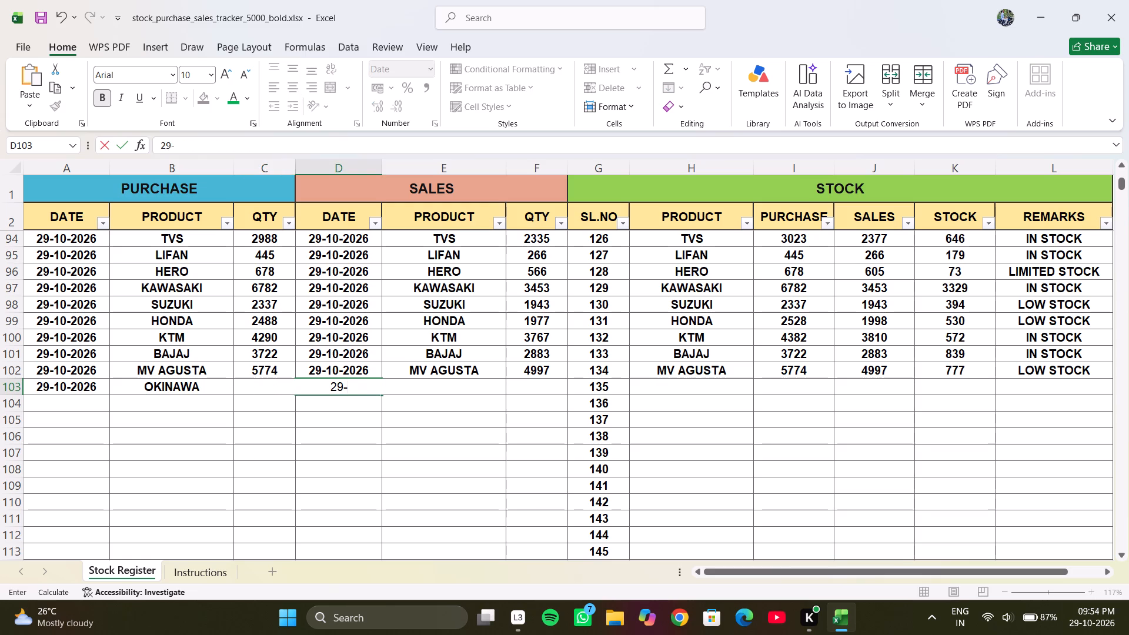
{"action": "key", "text": "1"}
{"action": "type", "text": "0-"}
{"action": "type", "text": "2026"}
{"action": "key", "text": "Right"}
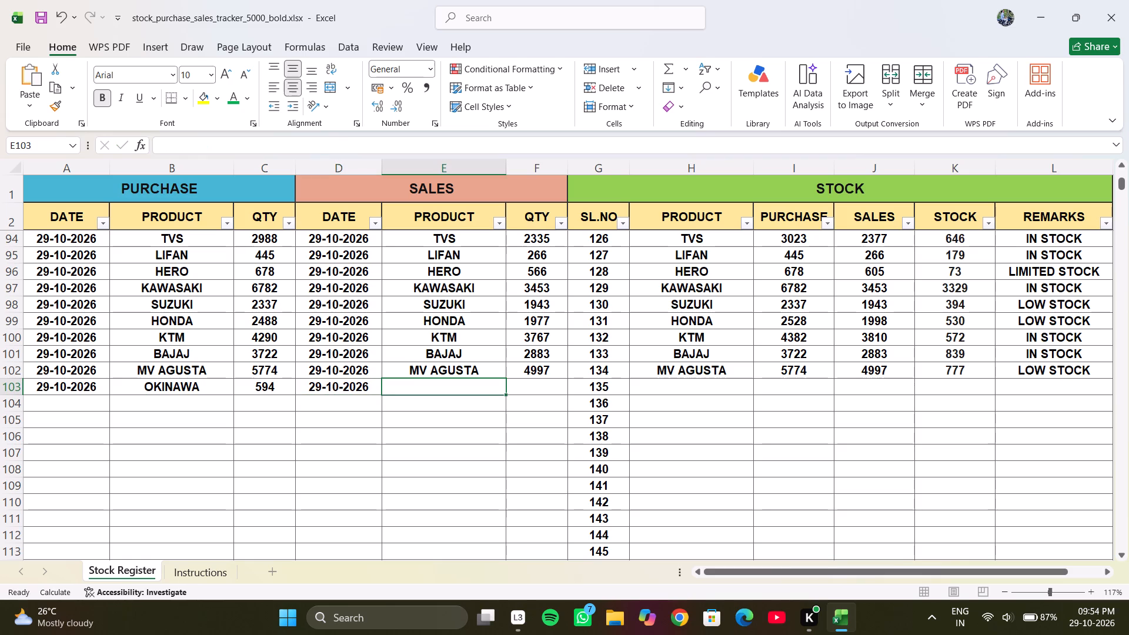
Enter the sales product OKINAWA with quantity 337 in row 103.
{"action": "type", "text": "OKI"}
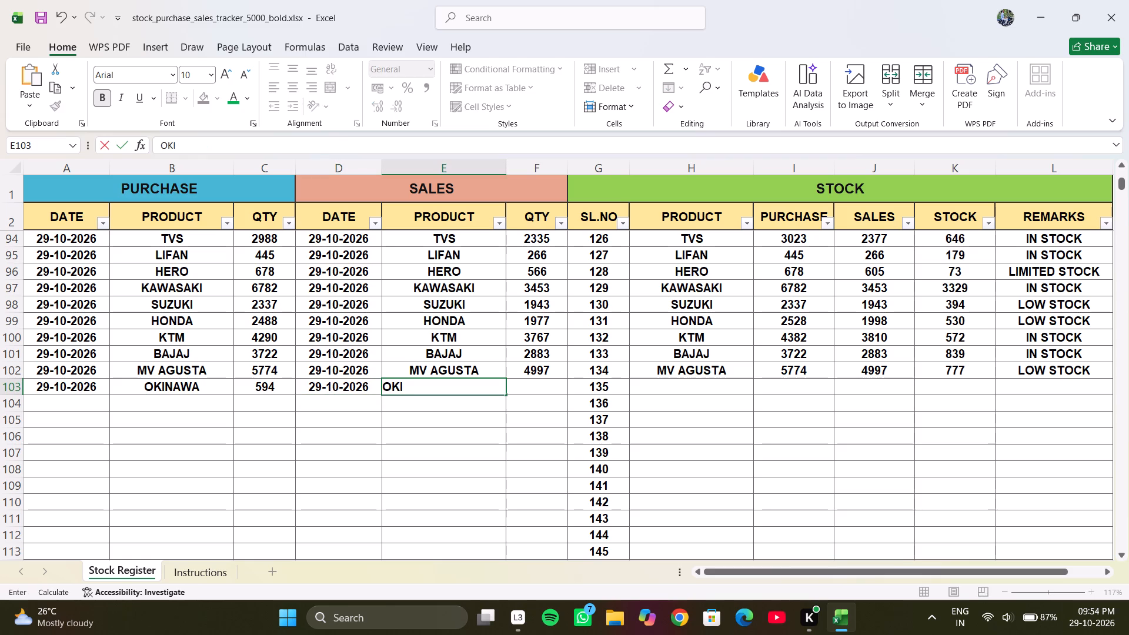
{"action": "type", "text": "AWA"}
{"action": "key", "text": "BackSpace"}
{"action": "key", "text": "BackSpace"}
{"action": "key", "text": "BackSpace"}
{"action": "type", "text": "NAWA"}
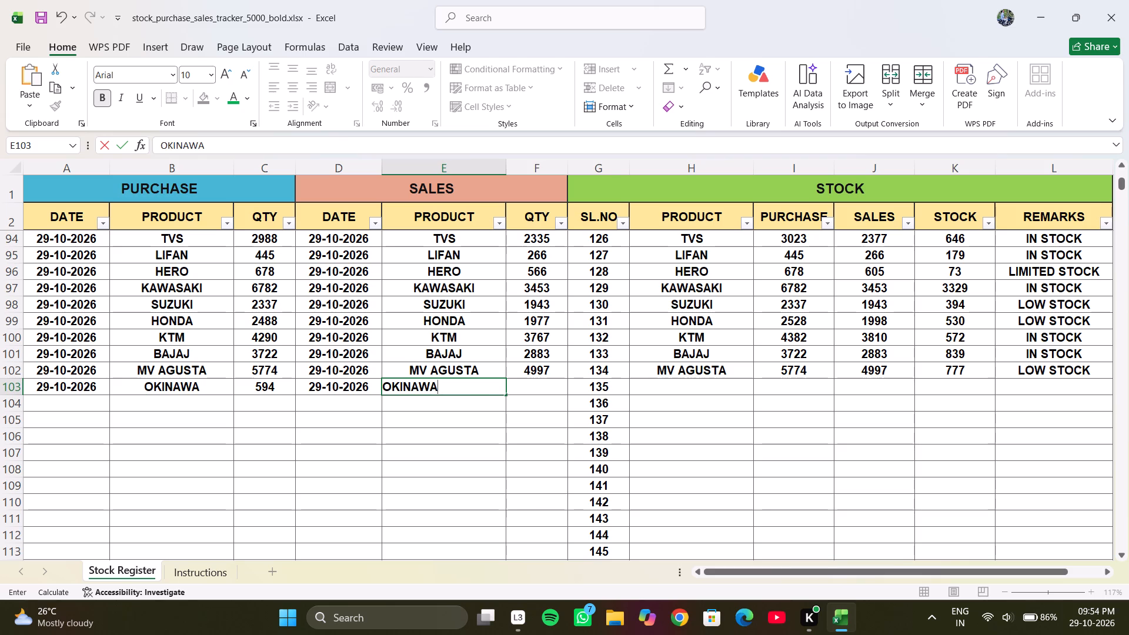
{"action": "key", "text": "Right"}
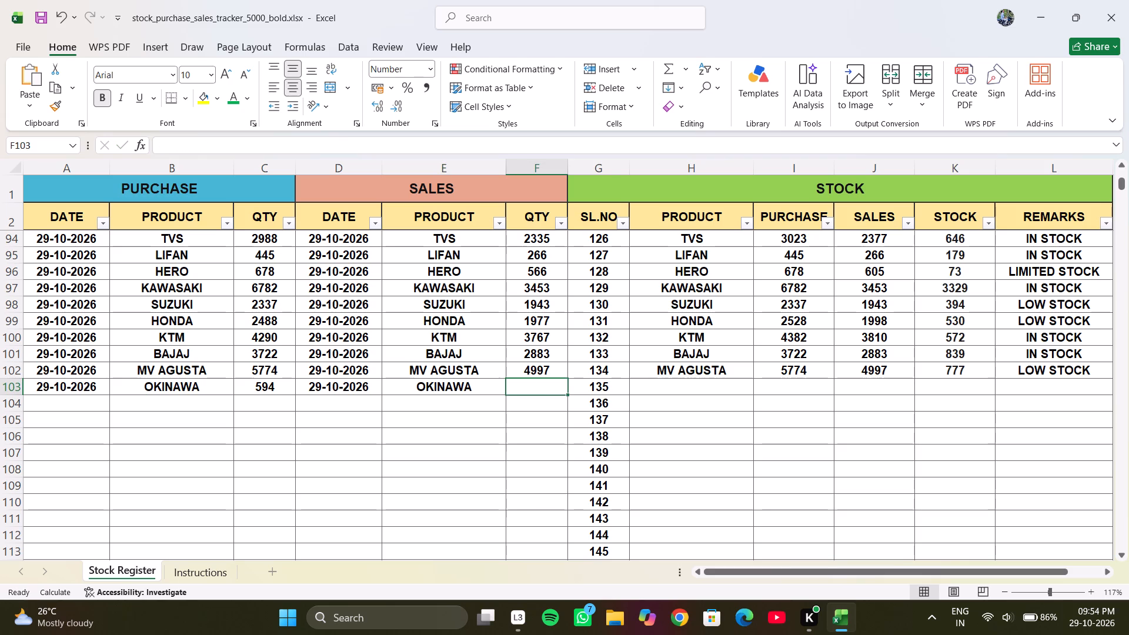
{"action": "type", "text": "337"}
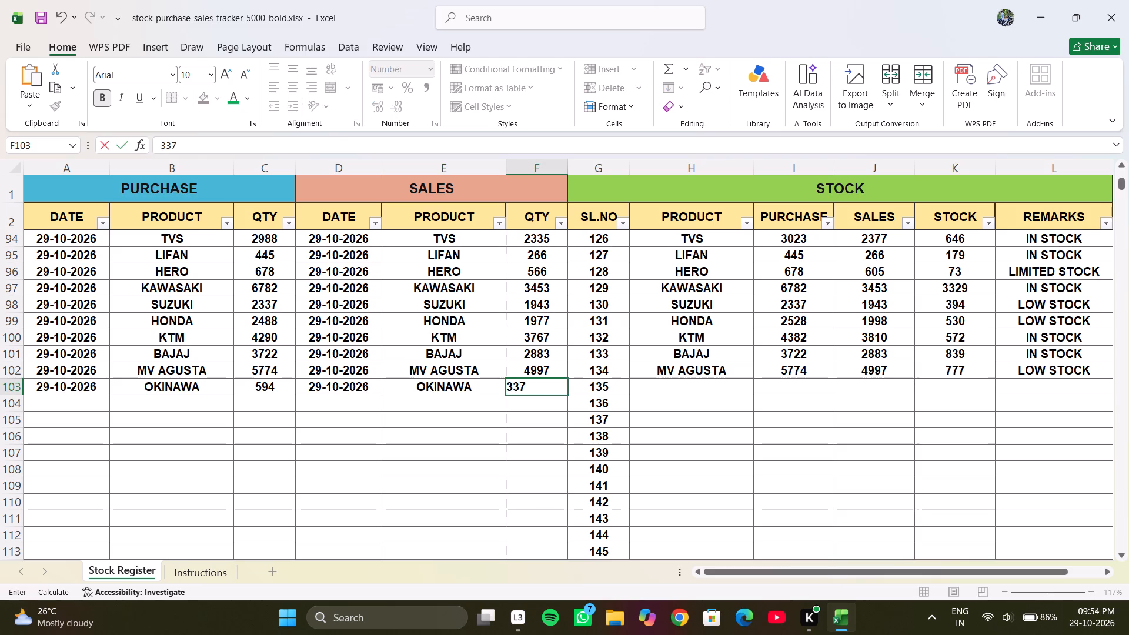
{"action": "key", "text": "Right"}
Enter the stock product OKINAWA in row 103.
{"action": "key", "text": "Right"}
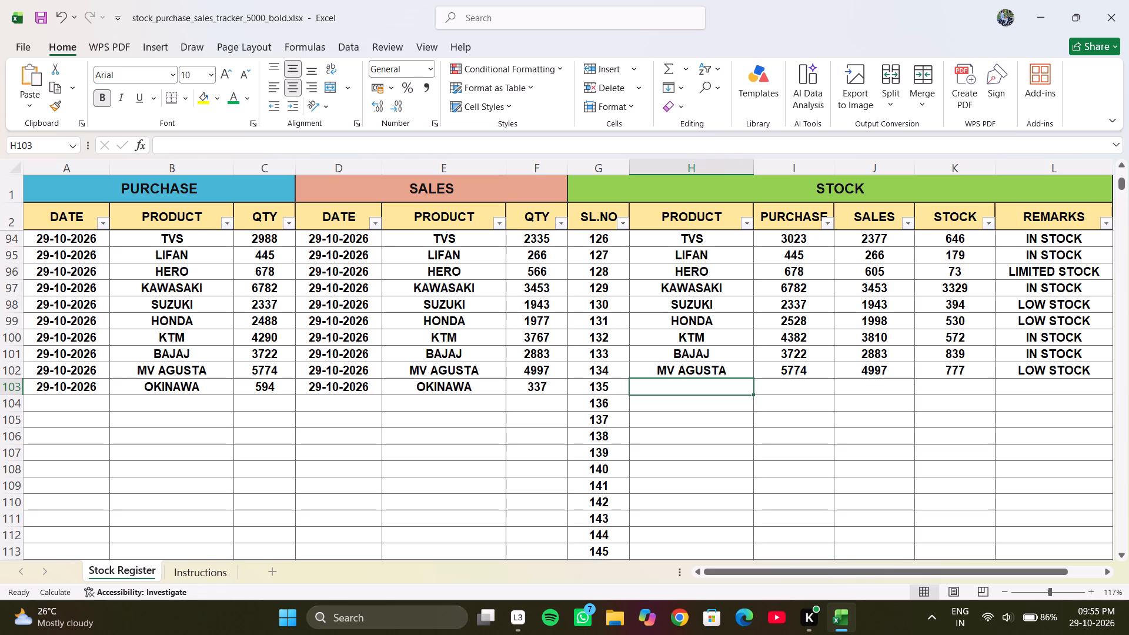
{"action": "key", "text": "i"}
{"action": "key", "text": "BackSpace"}
{"action": "type", "text": "OKINAWA"}
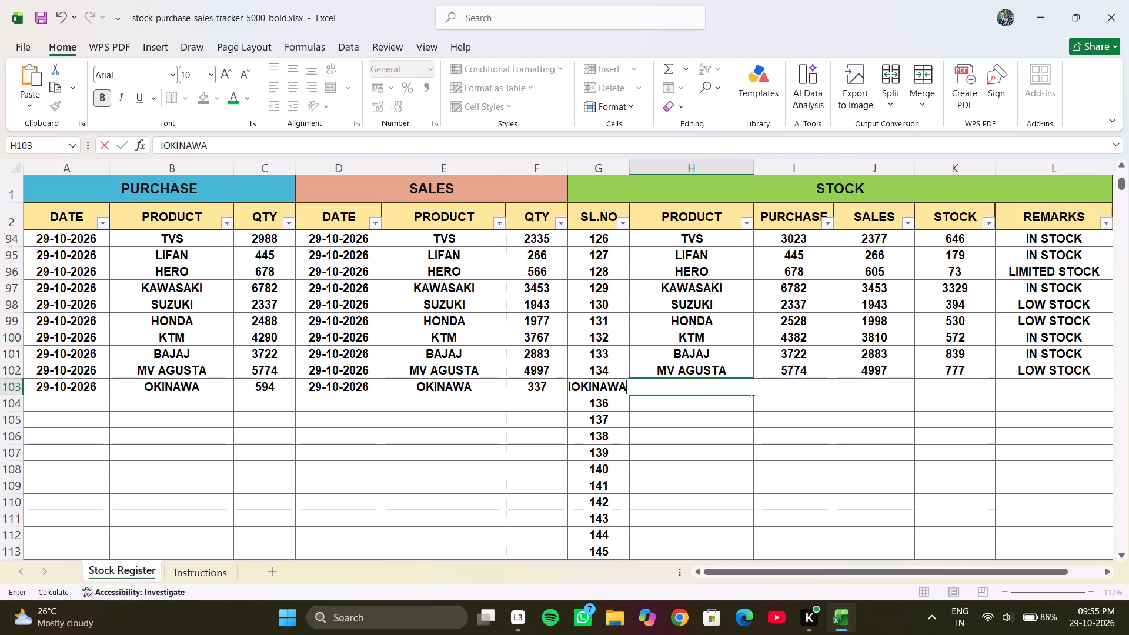
{"action": "key", "text": "Right"}
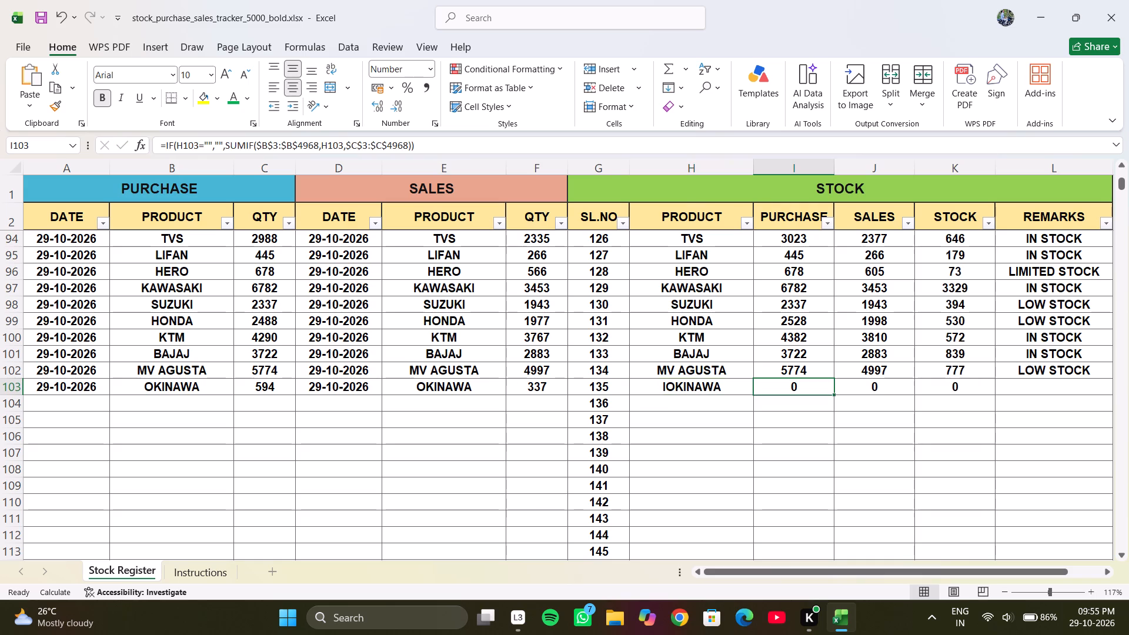
{"action": "key", "text": "Left"}
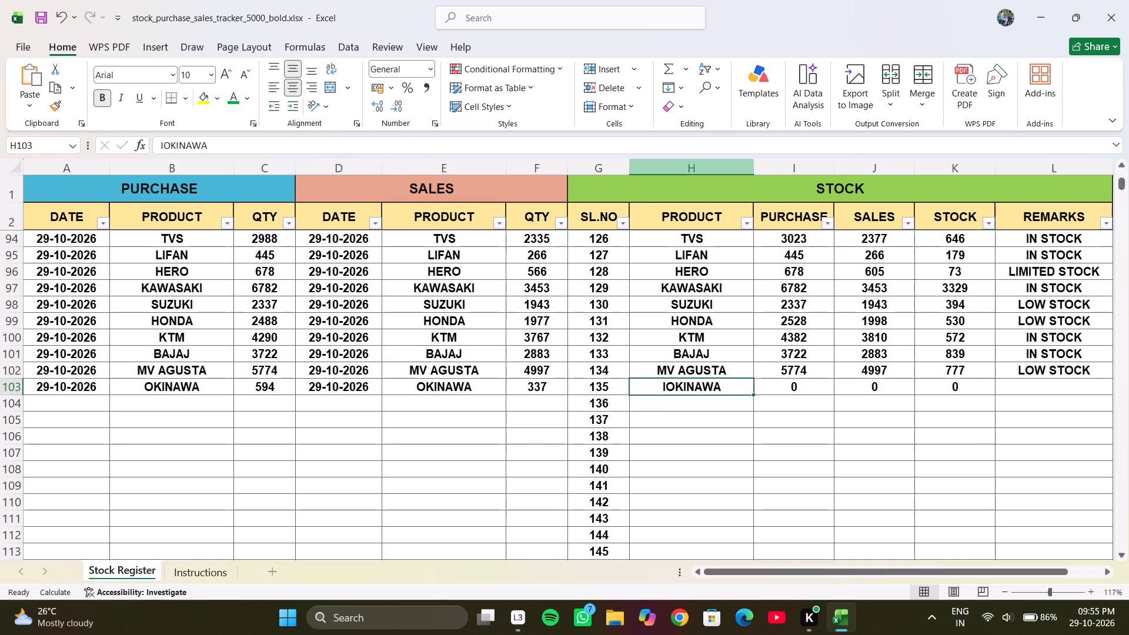
{"action": "left_click", "coordinate": [669, 386]}
{"action": "double_click", "coordinate": [667, 391]}
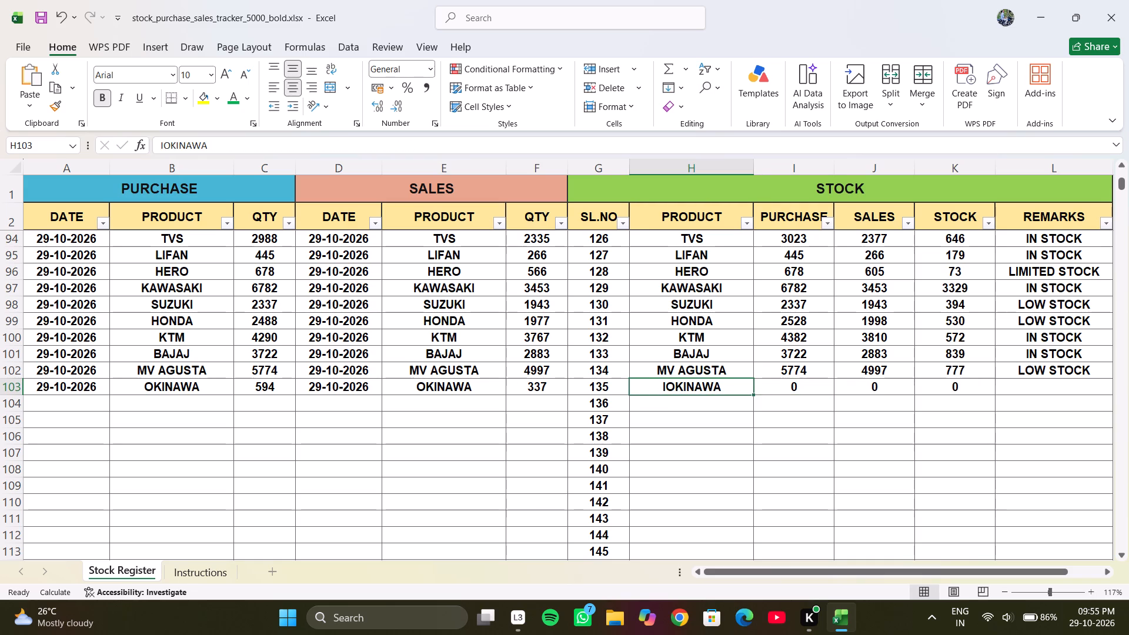
{"action": "key", "text": "Left"}
{"action": "key", "text": "Left"}
{"action": "key", "text": "Left"}
{"action": "key", "text": "Left"}
{"action": "key", "text": "Left"}
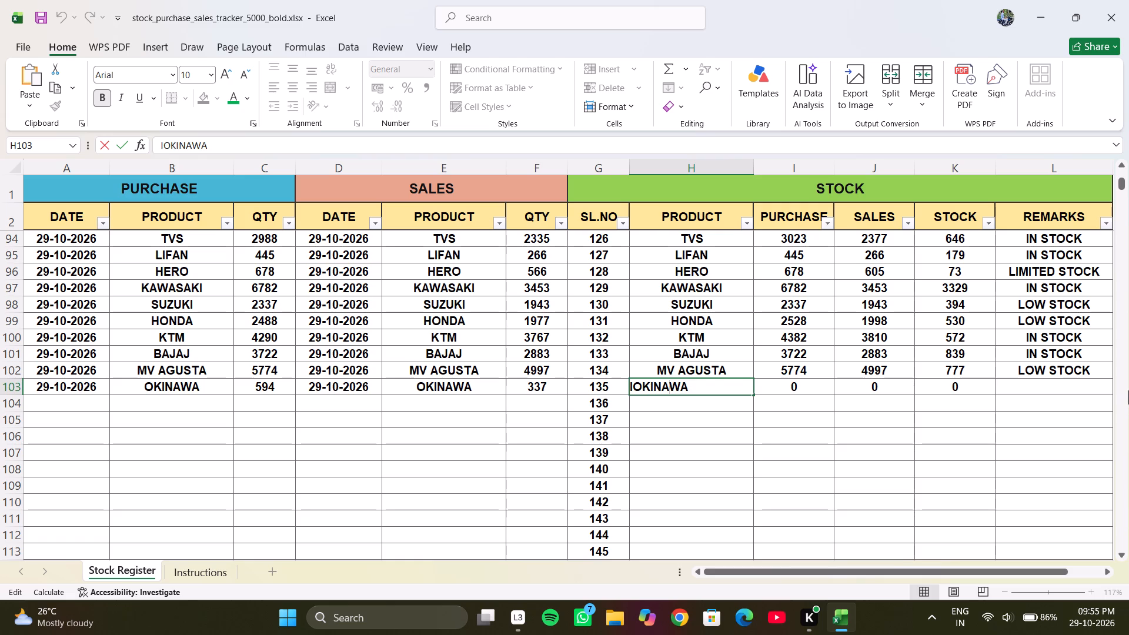
{"action": "key", "text": "Left"}
{"action": "key", "text": "Right"}
{"action": "key", "text": "BackSpace"}
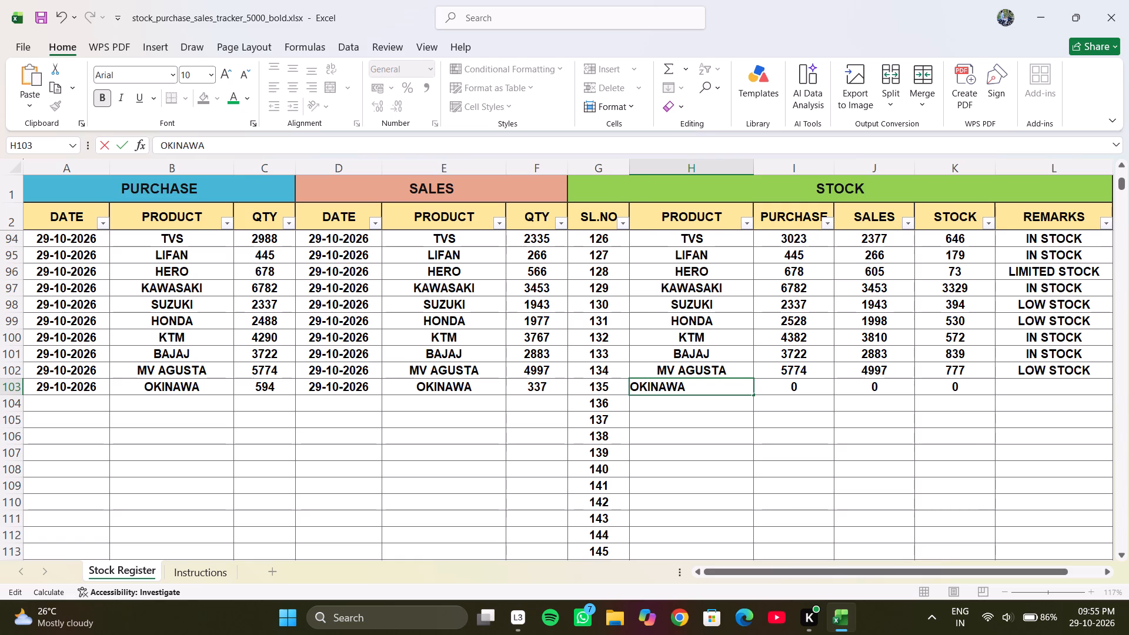
{"action": "left_click", "coordinate": [780, 385]}
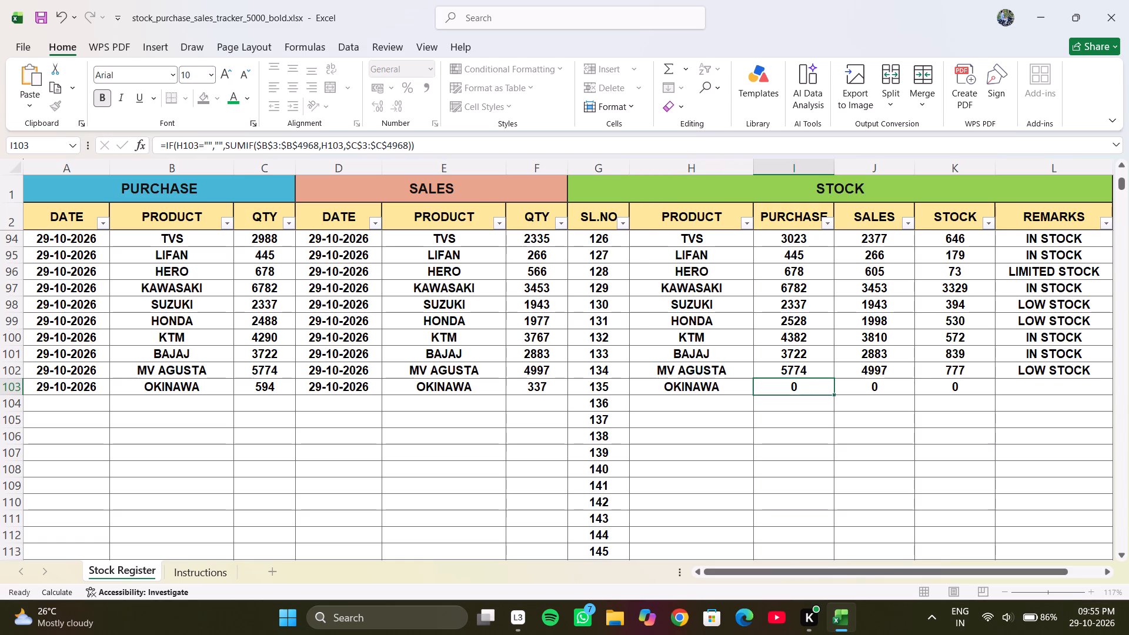
Enter the remark IN STOCK for OKINAWA in row 103.
{"action": "key", "text": "Right"}
{"action": "key", "text": "Right"}
{"action": "key", "text": "Right"}
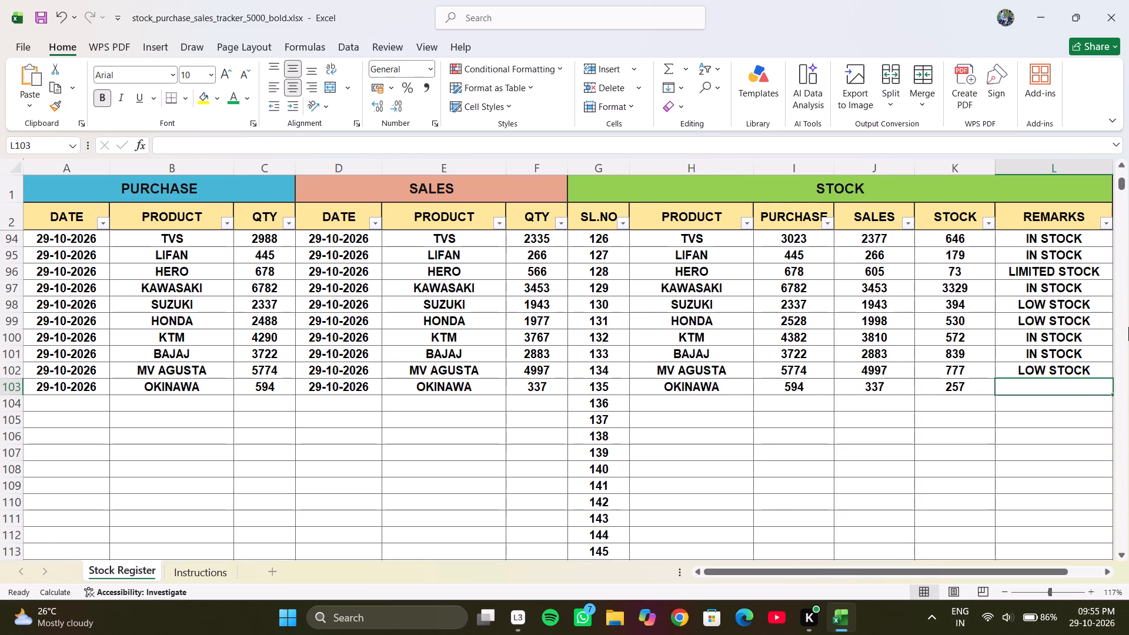
{"action": "key", "text": "i"}
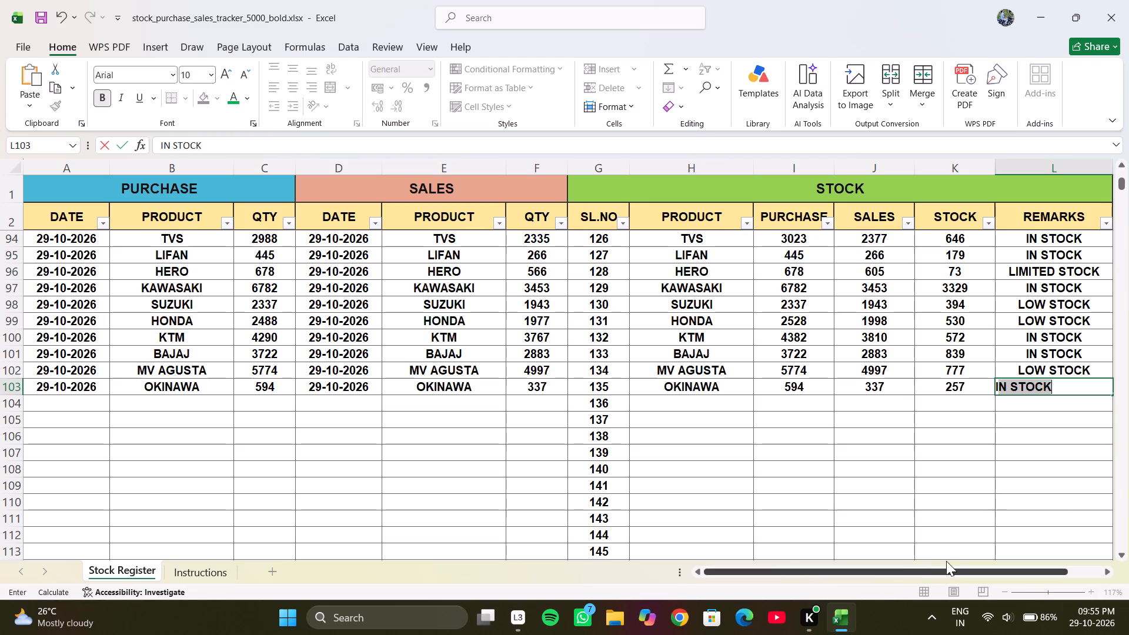
{"action": "key", "text": "Down"}
Enter the purchase date 29-10-2026 in row 104.
{"action": "key", "text": "Left"}
{"action": "key", "text": "Left"}
{"action": "key", "text": "Left"}
{"action": "key", "text": "Left"}
{"action": "key", "text": "Left"}
{"action": "key", "text": "Left"}
{"action": "key", "text": "Left"}
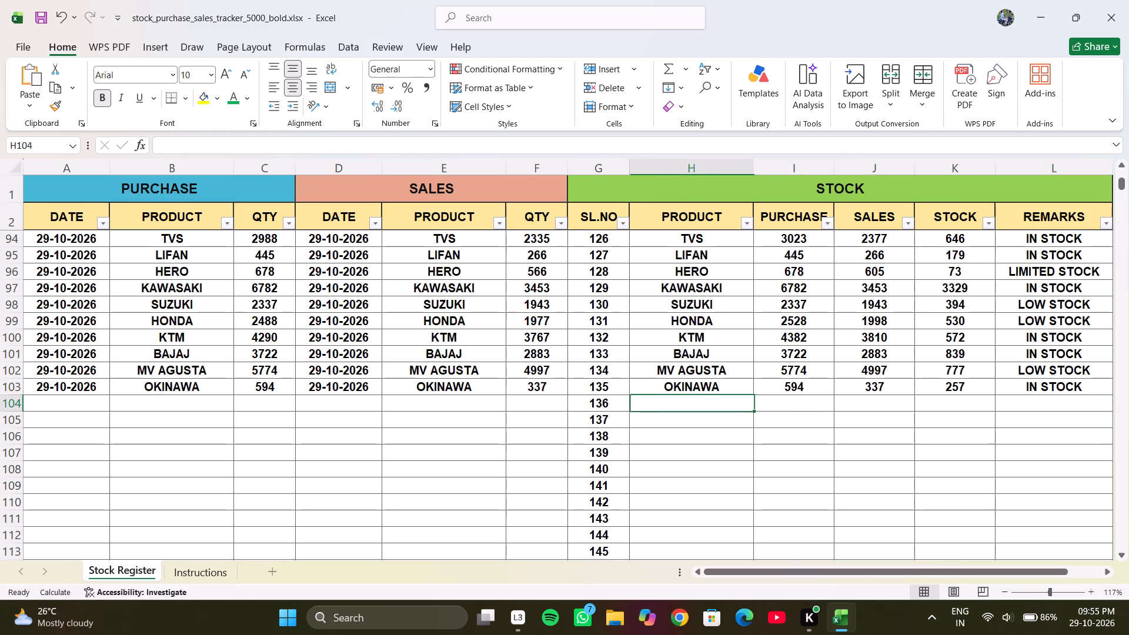
{"action": "key", "text": "Left"}
{"action": "key", "text": "Left"}
{"action": "key", "text": "Left"}
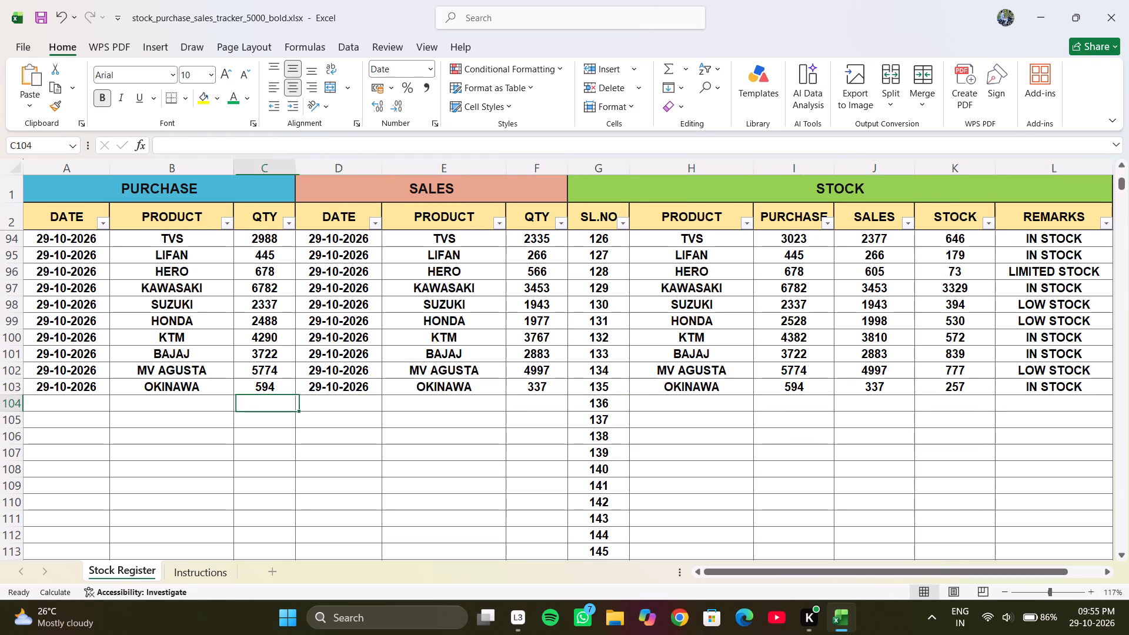
{"action": "key", "text": "Left"}
{"action": "key", "text": "Left"}
{"action": "scroll", "coordinate": [554, 517], "scroll_direction": "down", "scroll_amount": 1}
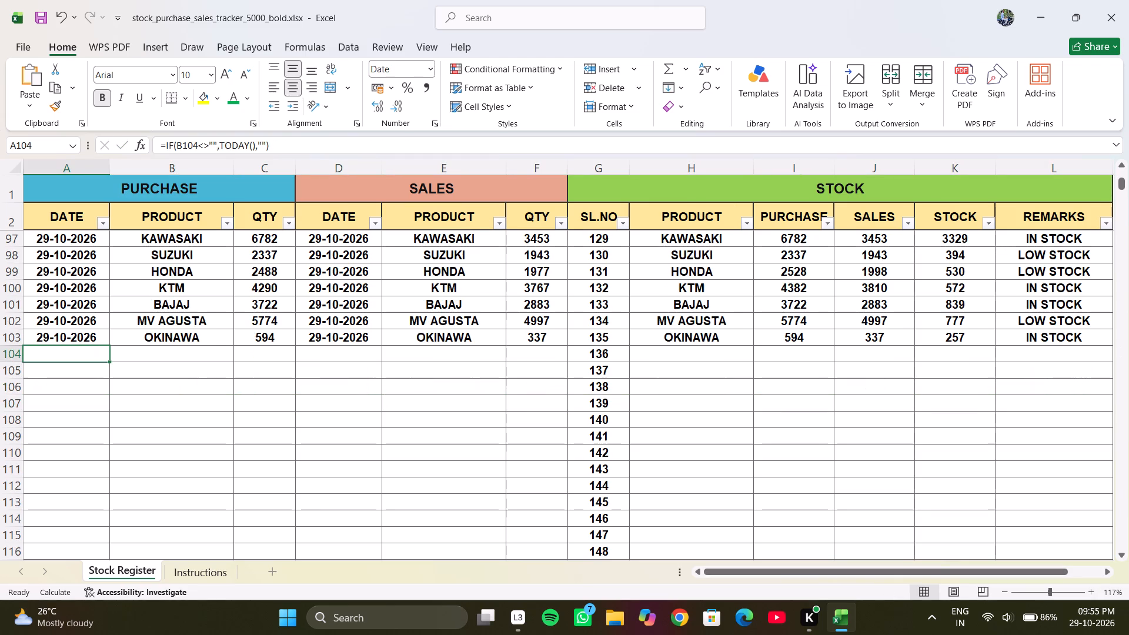
{"action": "type", "text": "29-"}
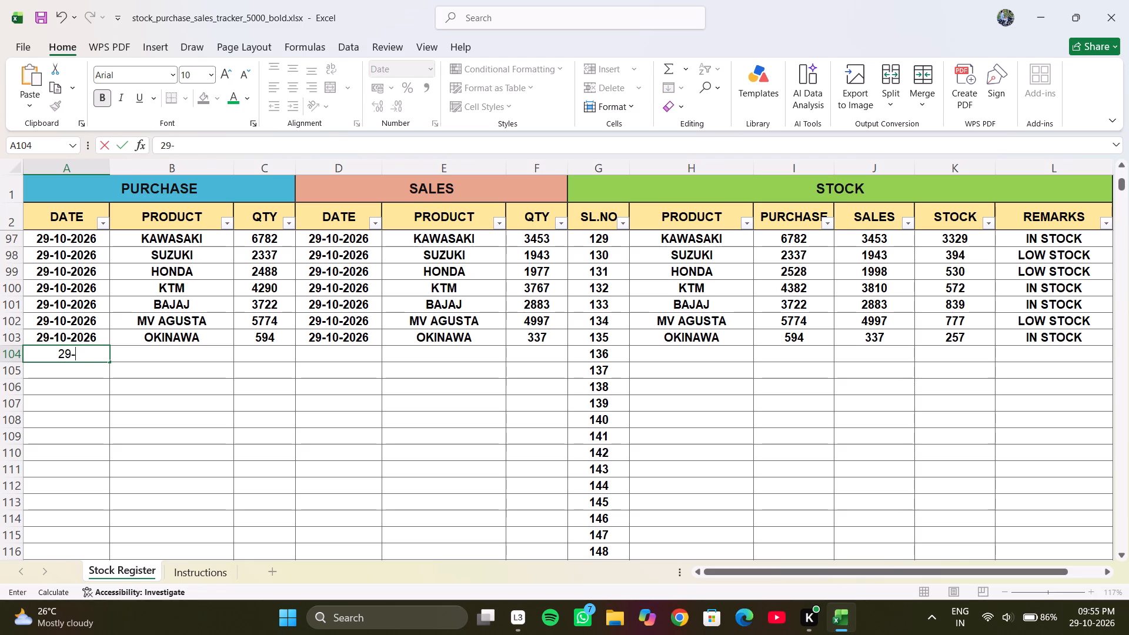
{"action": "type", "text": "10-"}
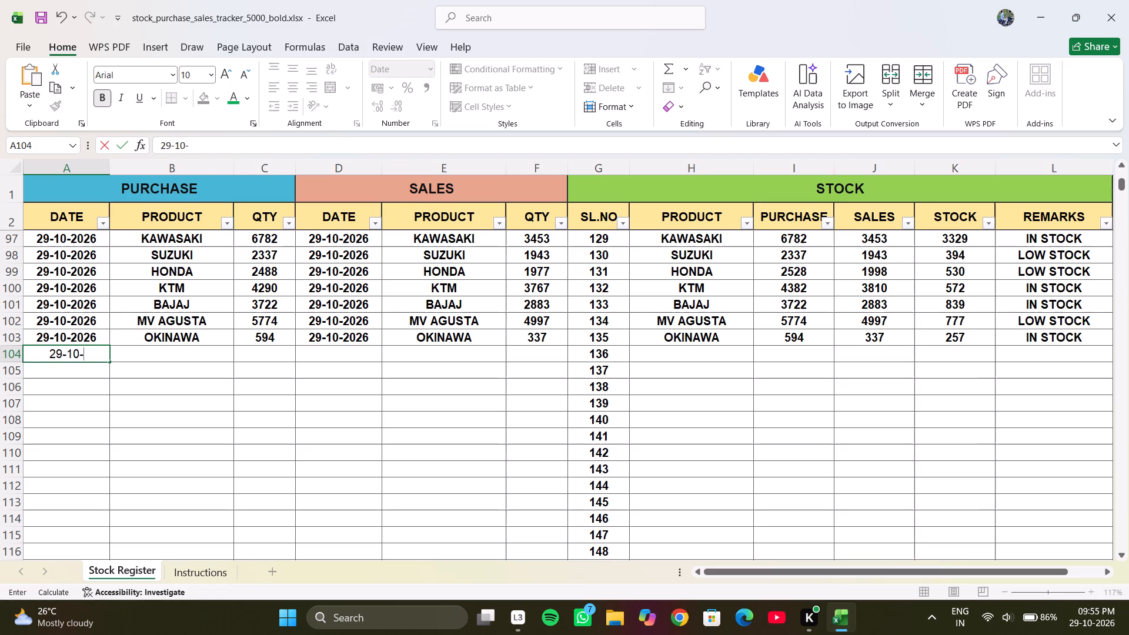
{"action": "type", "text": "202"}
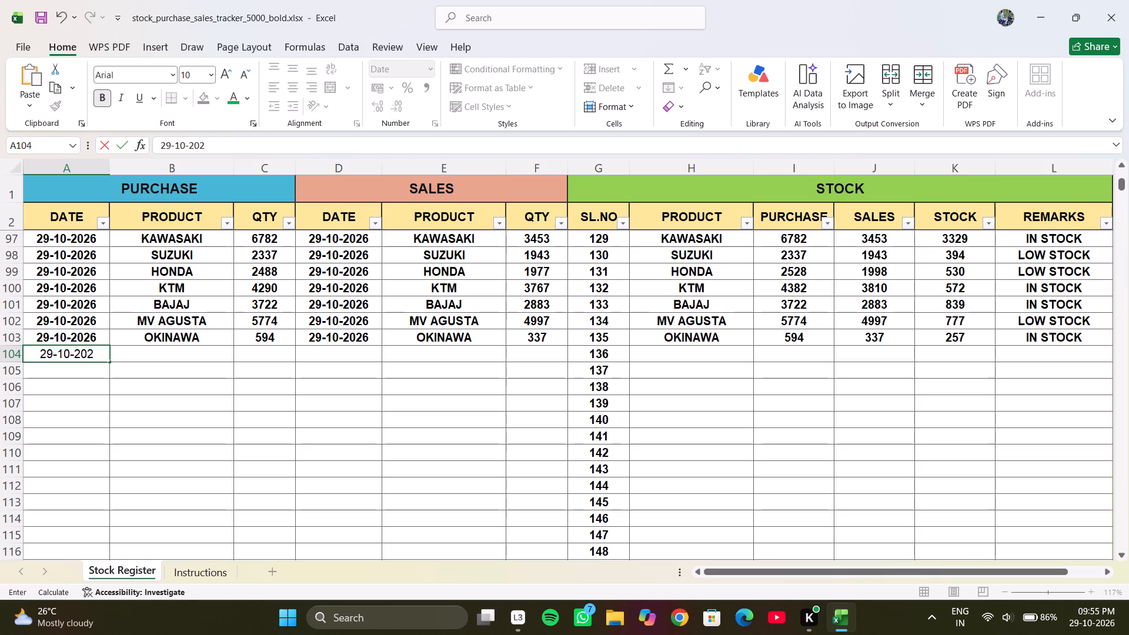
{"action": "key", "text": "6"}
{"action": "key", "text": "Right"}
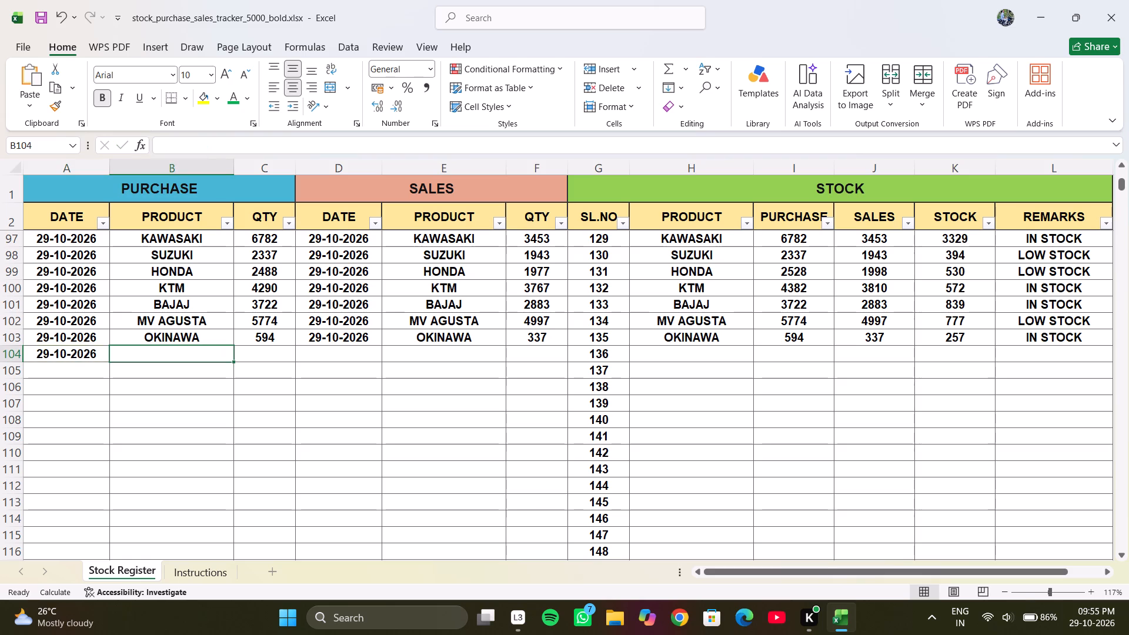
Enter the purchase product ZONTES with quantity 447 in row 104.
{"action": "type", "text": "ZO"}
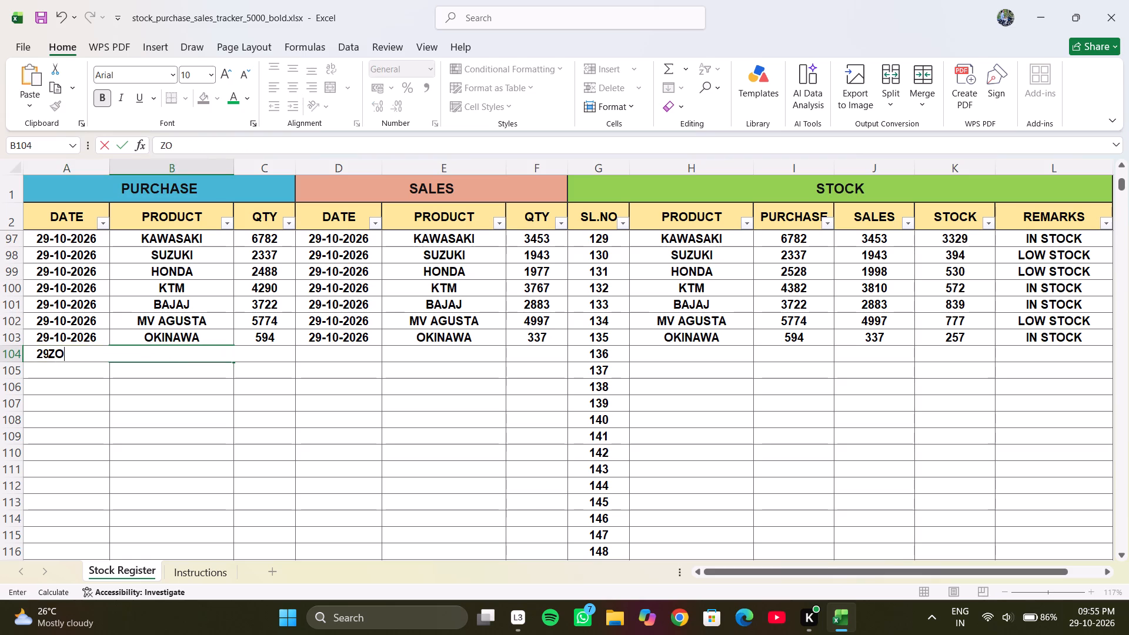
{"action": "type", "text": "NTES"}
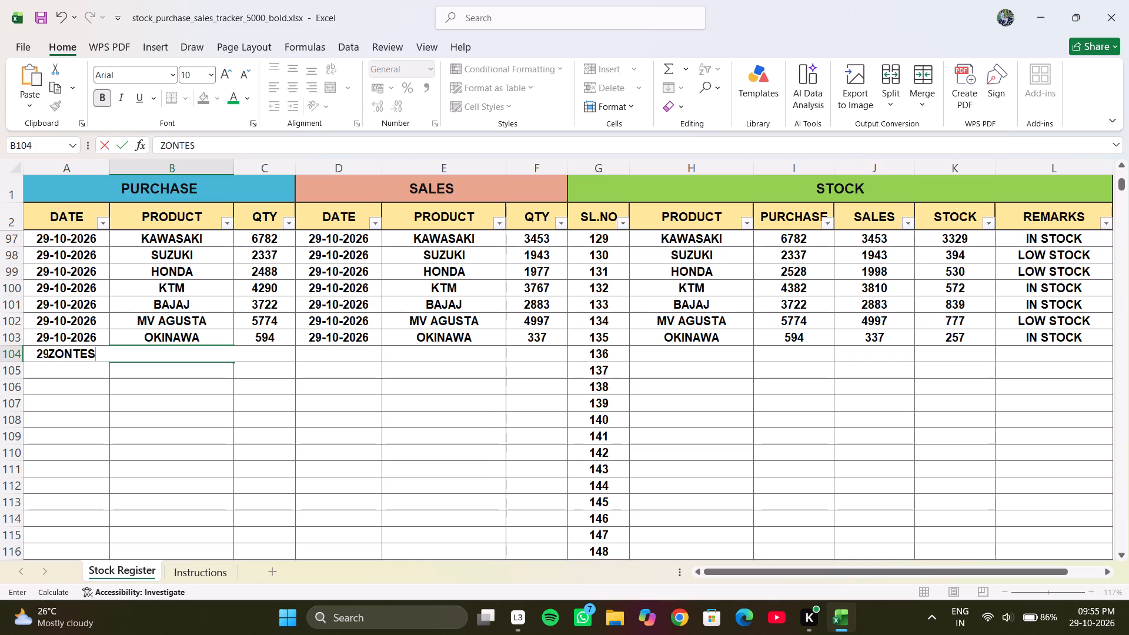
{"action": "key", "text": "Right"}
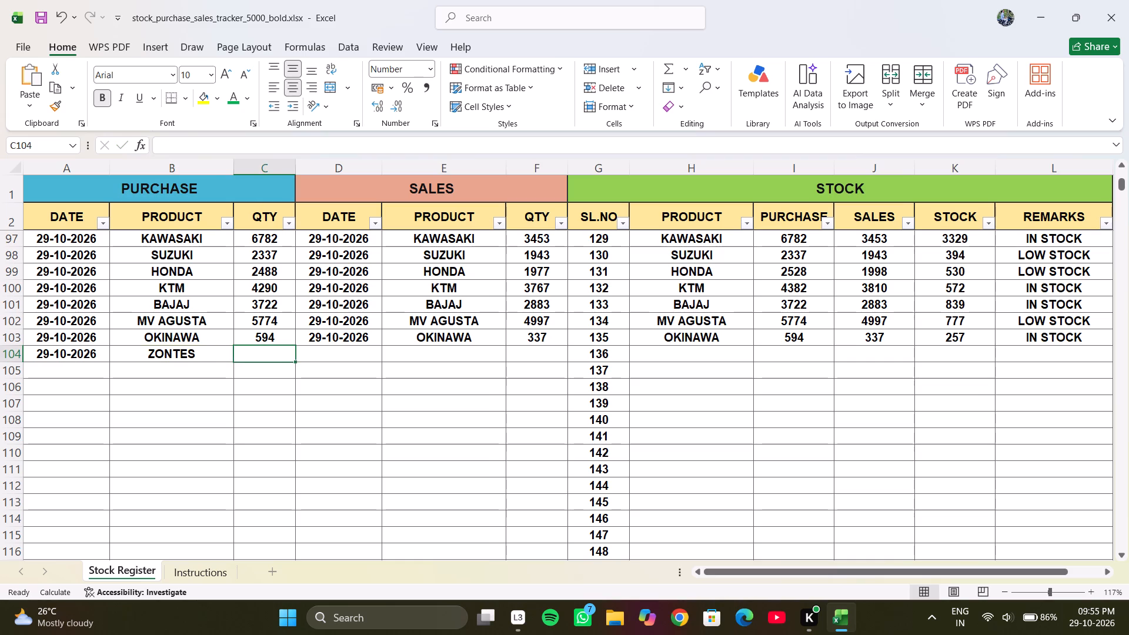
{"action": "type", "text": "447"}
{"action": "key", "text": "Right"}
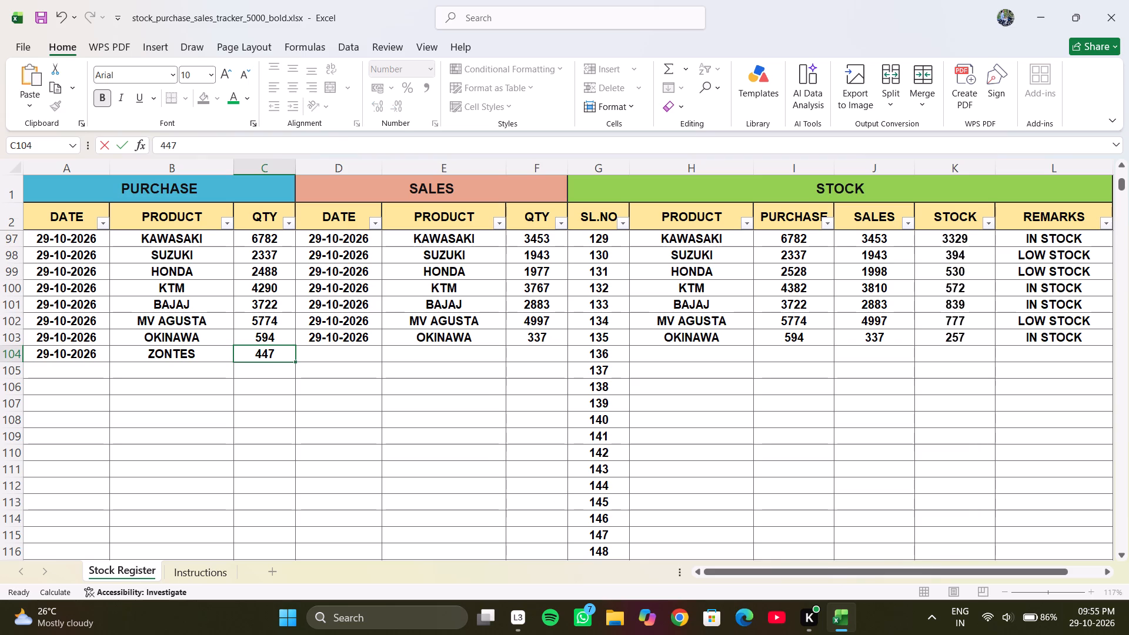
Enter the sales date 29-10-2026 in row 104.
{"action": "type", "text": "29-"}
{"action": "type", "text": "10-"}
{"action": "key", "text": "2"}
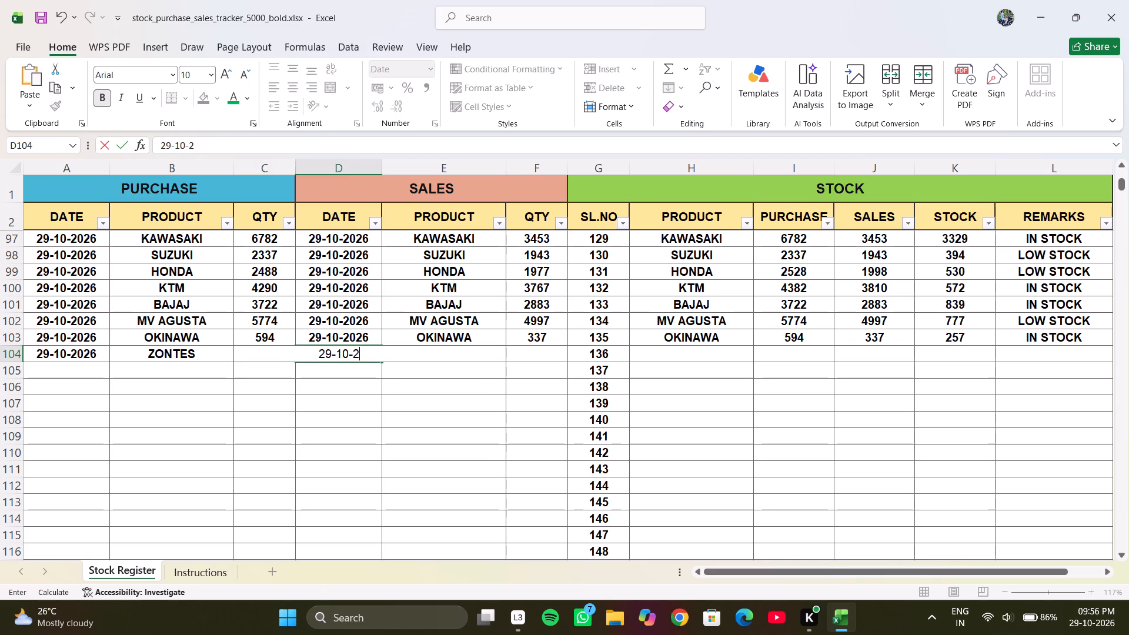
{"action": "type", "text": "026"}
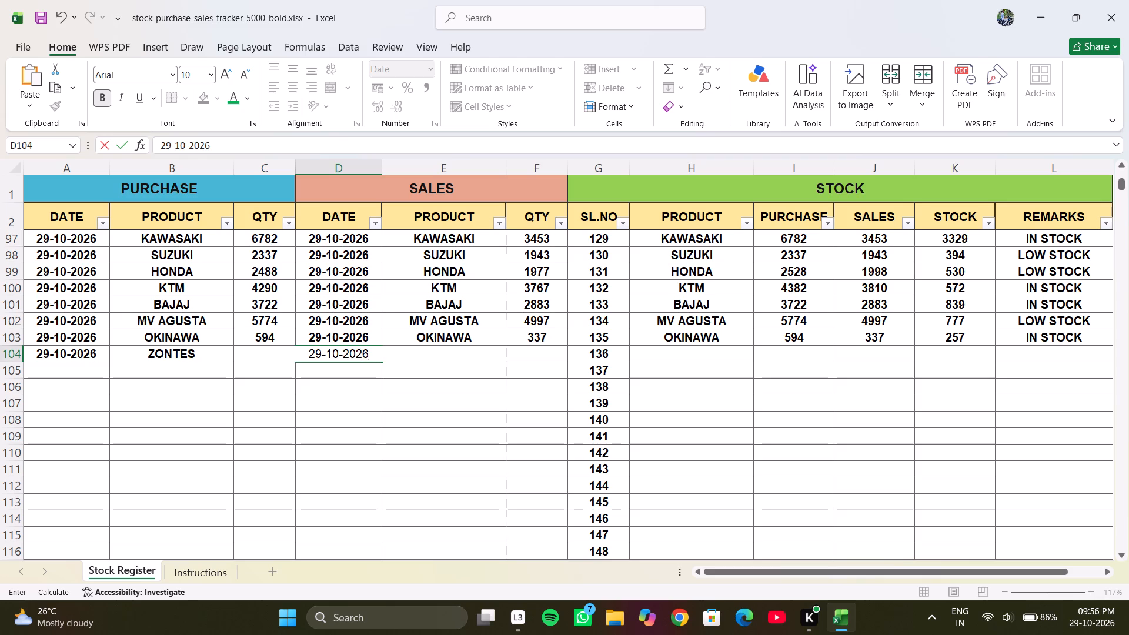
{"action": "key", "text": "Right"}
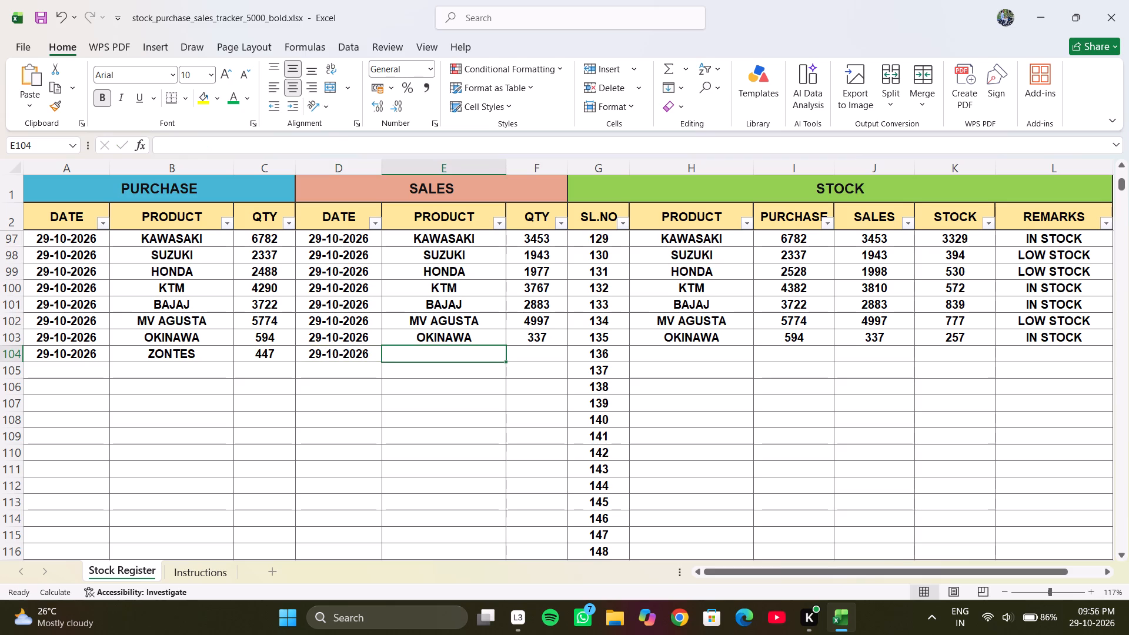
Enter the sales product ZONTES with quantity 359 in row 104.
{"action": "type", "text": "ZON"}
{"action": "type", "text": "TES"}
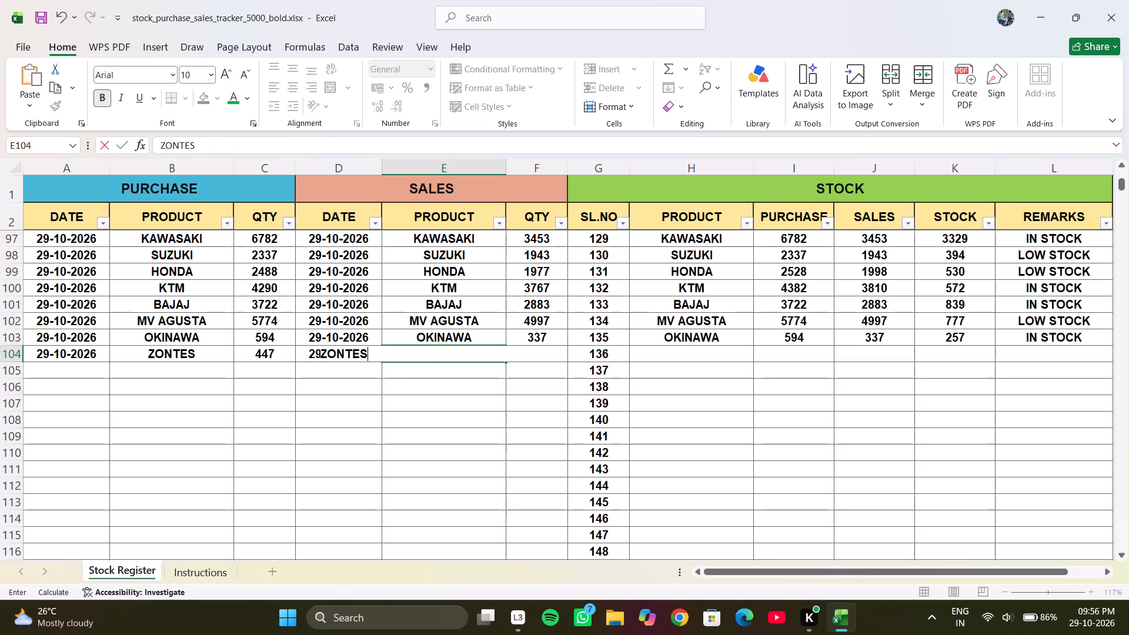
{"action": "key", "text": "Right"}
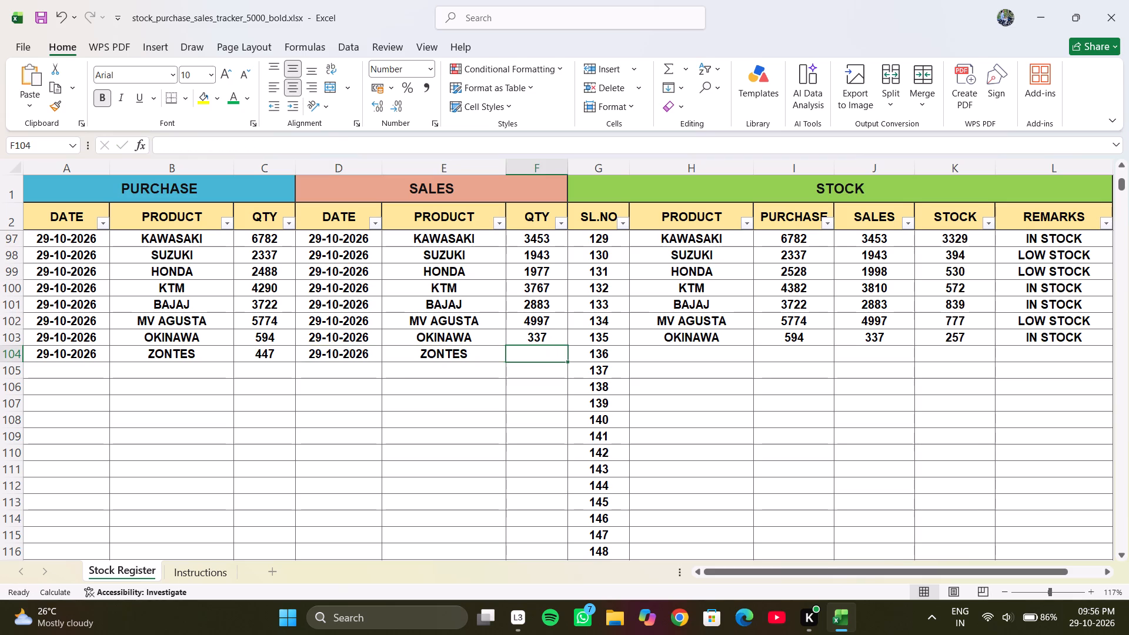
{"action": "type", "text": "35"}
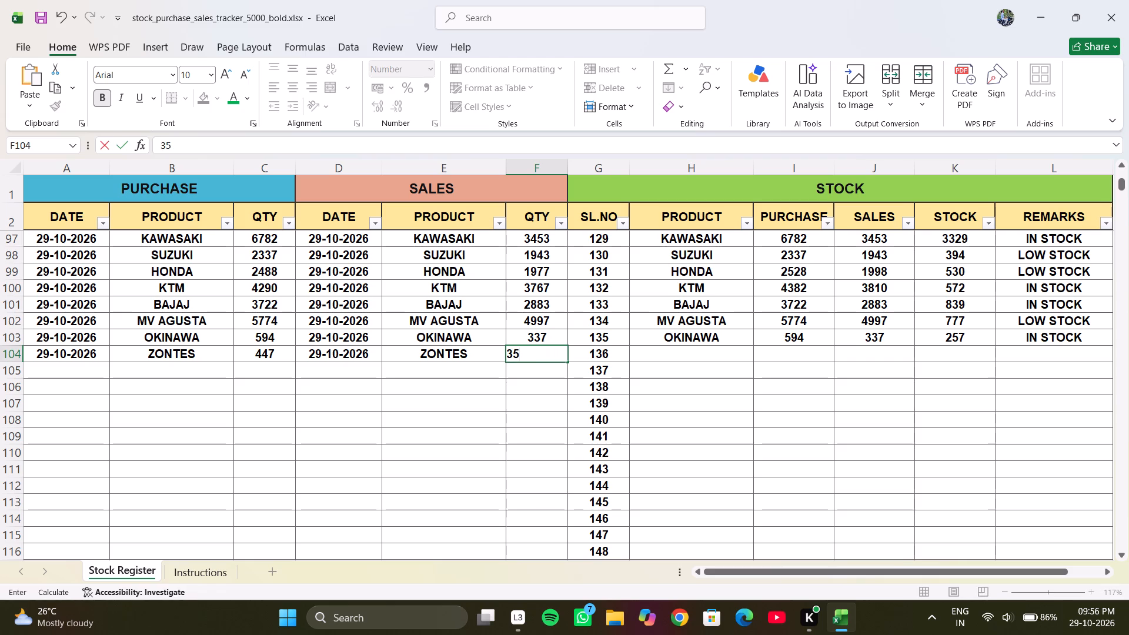
{"action": "key", "text": "9"}
{"action": "key", "text": "Right"}
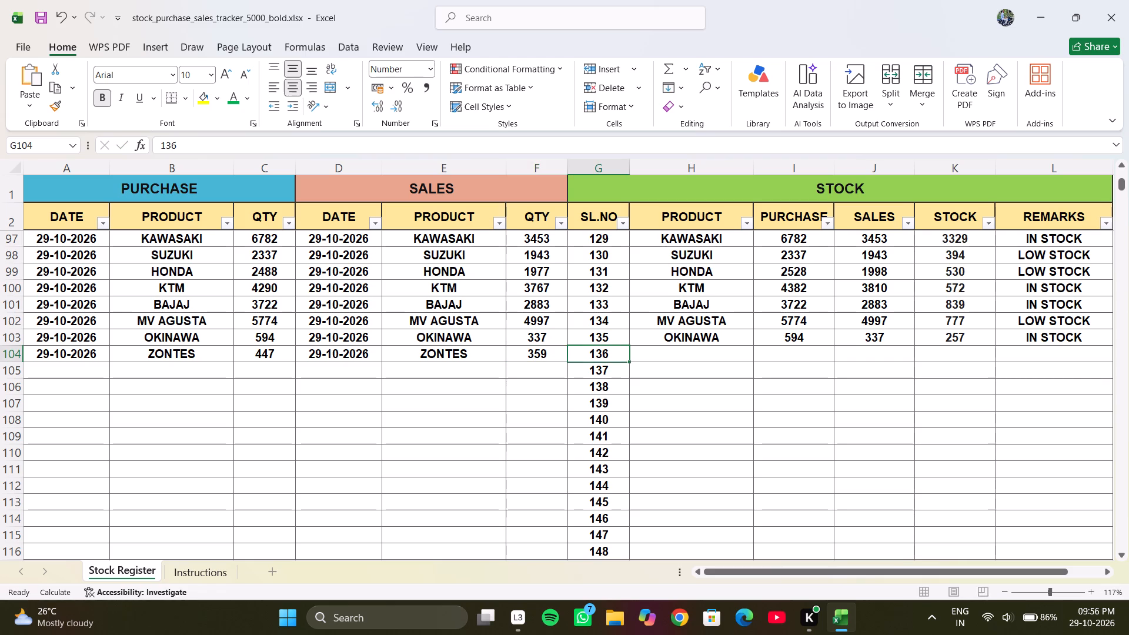
Enter the stock product ZONTES and the remark LIMITED STOCK in row 104.
{"action": "key", "text": "Right"}
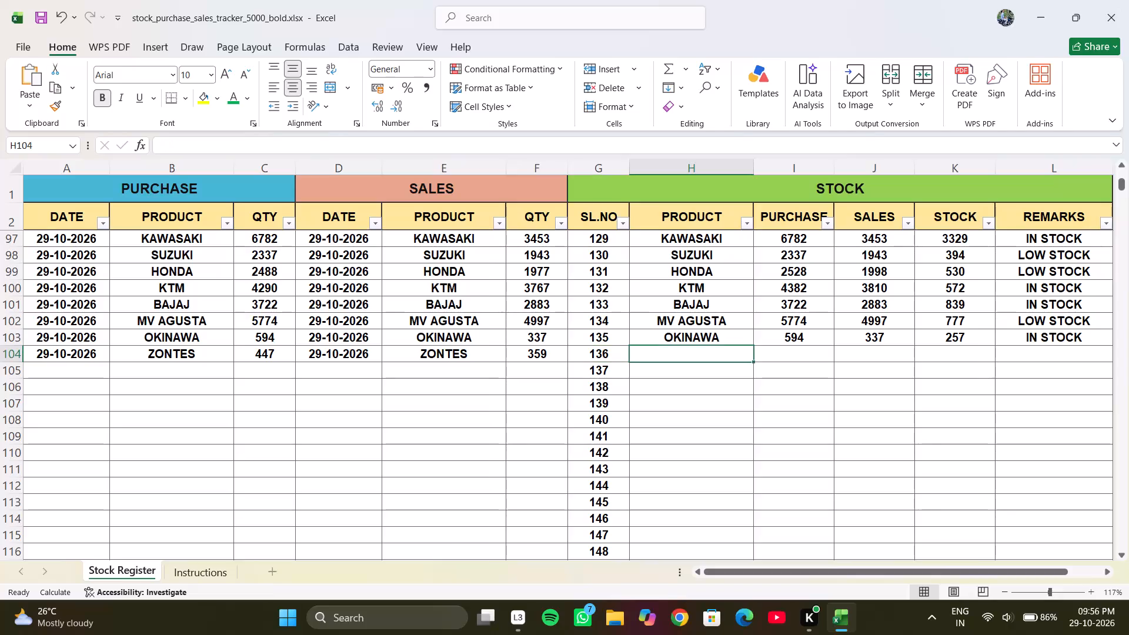
{"action": "type", "text": "ZONTES"}
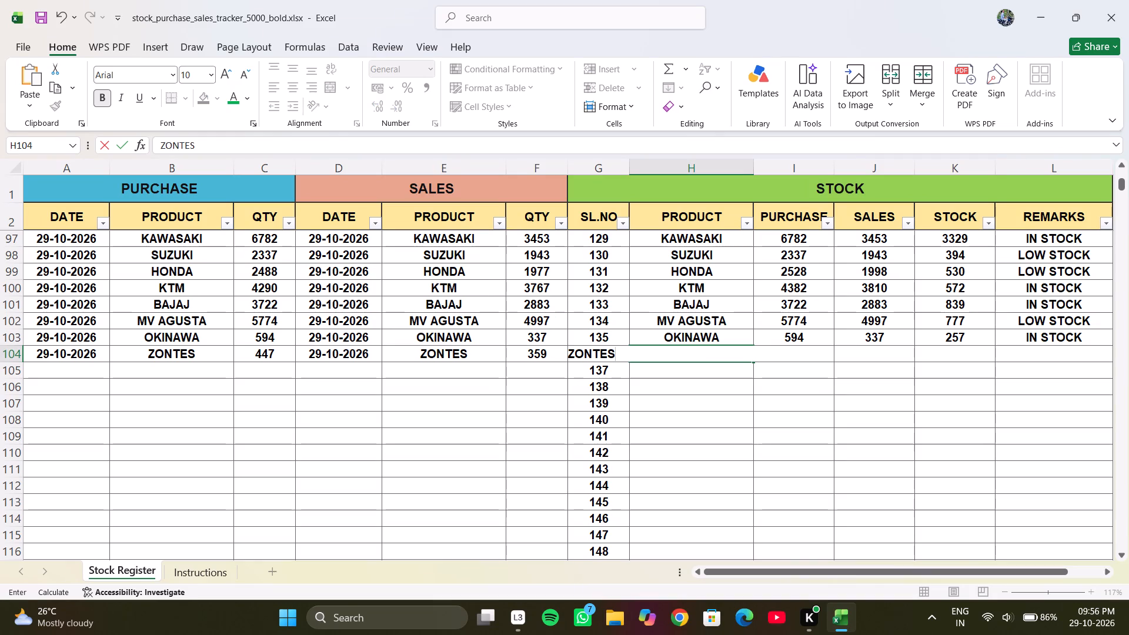
{"action": "key", "text": "Right"}
{"action": "key", "text": "Right"}
{"action": "key", "text": "Right"}
{"action": "key", "text": "Right"}
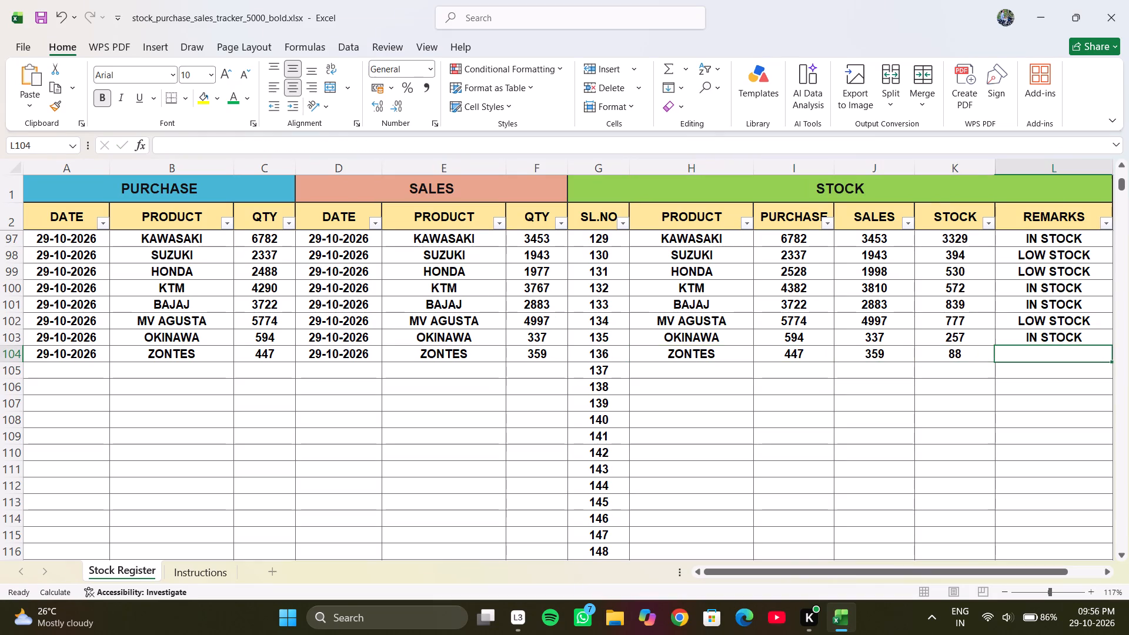
{"action": "type", "text": "LI"}
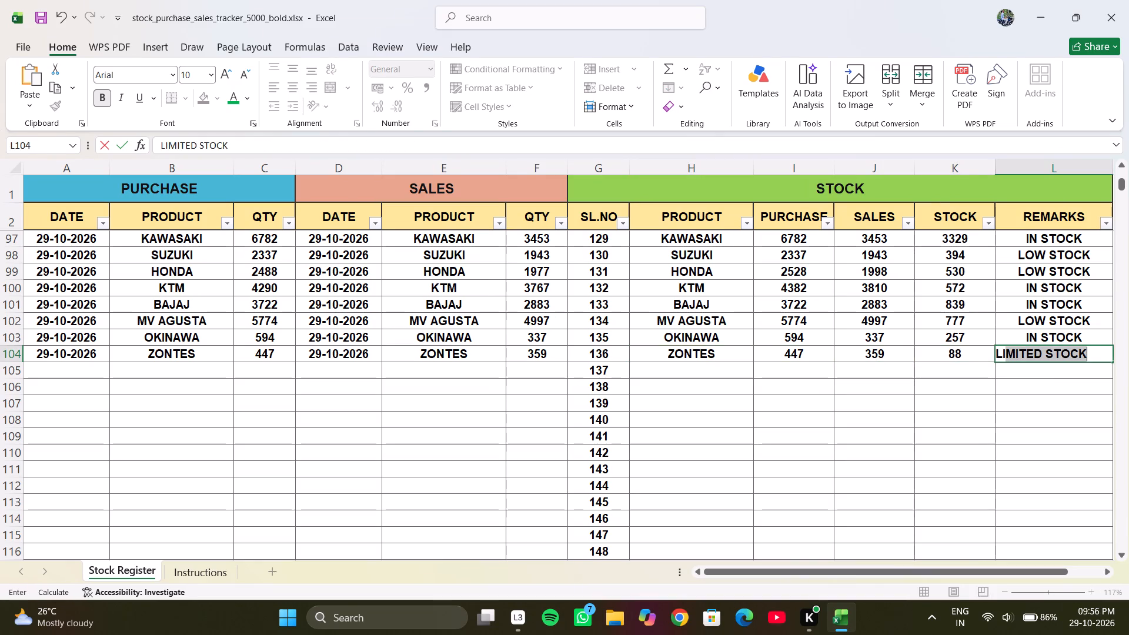
{"action": "key", "text": "Down"}
Enter the purchase date 29-10-2026 in row 105.
{"action": "key", "text": "Left"}
{"action": "key", "text": "Left"}
{"action": "key", "text": "Left"}
{"action": "key", "text": "Left"}
{"action": "key", "text": "Left"}
{"action": "key", "text": "Left"}
{"action": "key", "text": "Left"}
{"action": "key", "text": "Left"}
{"action": "key", "text": "Left"}
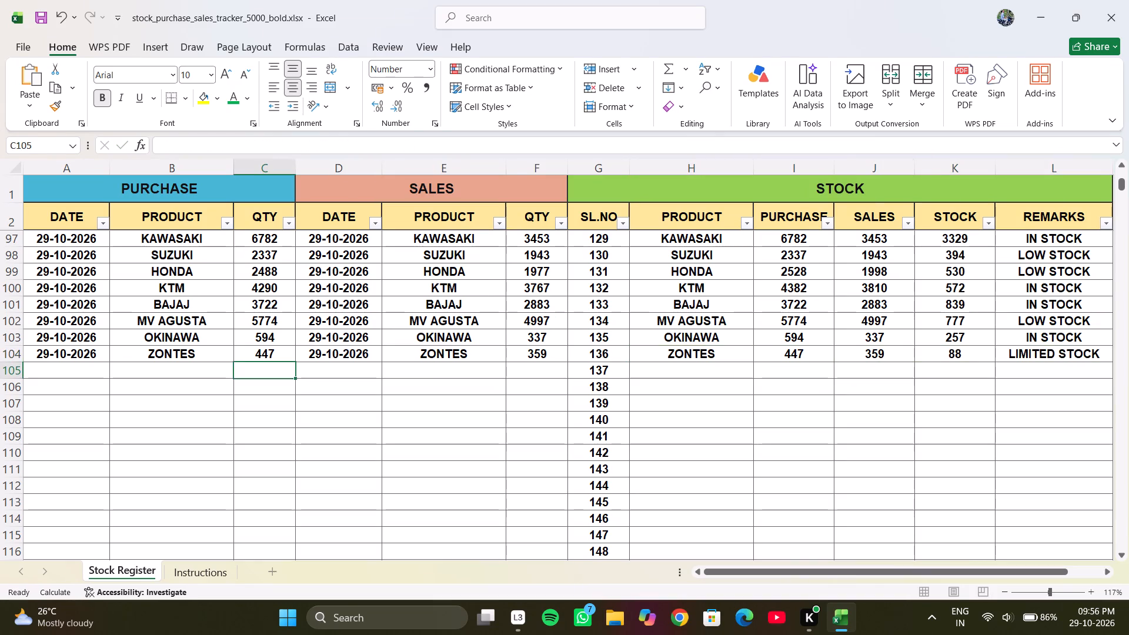
{"action": "key", "text": "Left"}
{"action": "key", "text": "Left"}
{"action": "type", "text": "29-"}
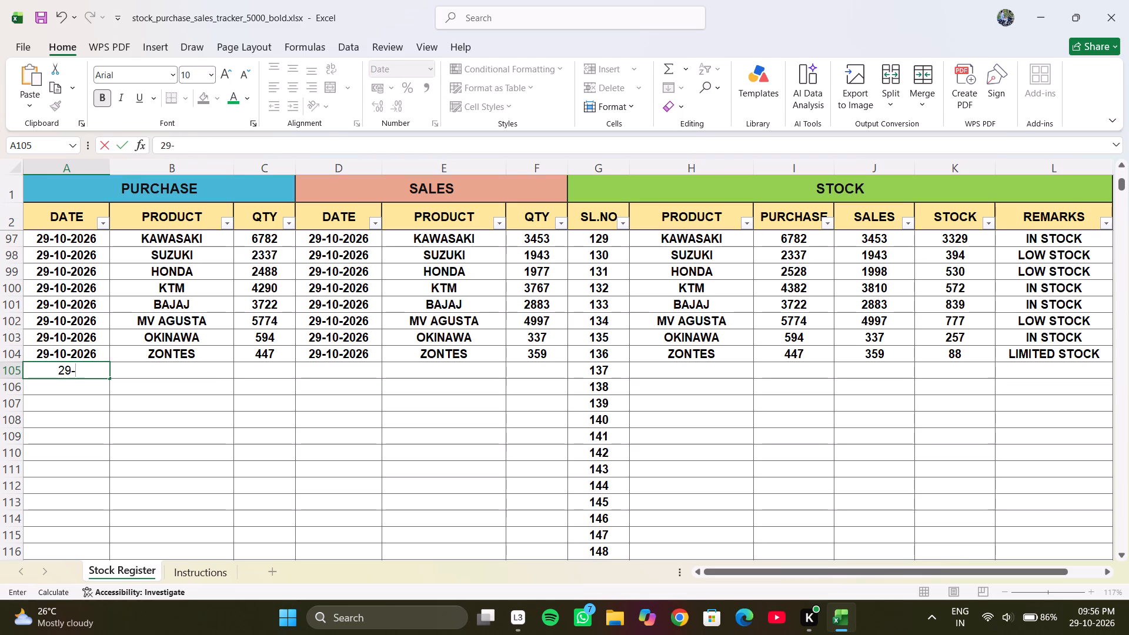
{"action": "key", "text": "1"}
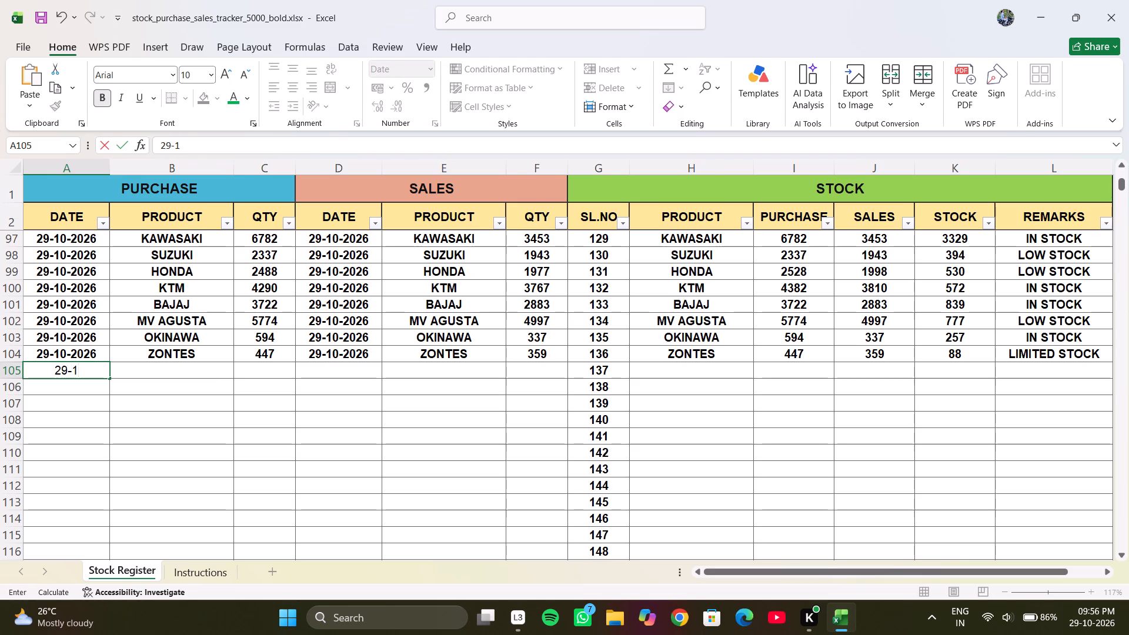
{"action": "type", "text": "0-"}
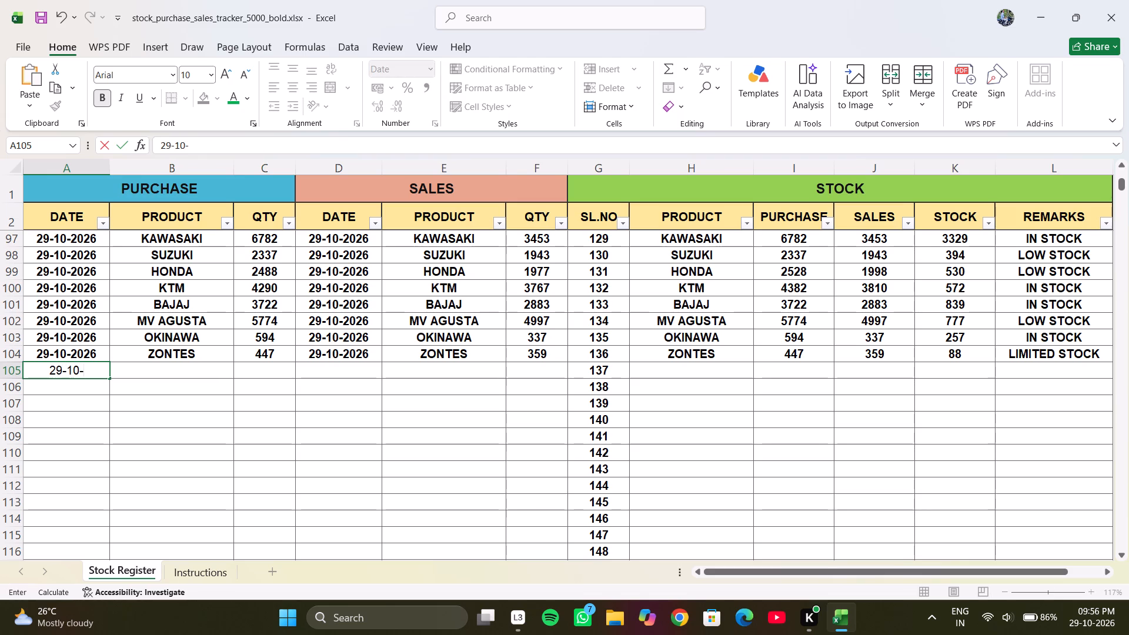
{"action": "type", "text": "20"}
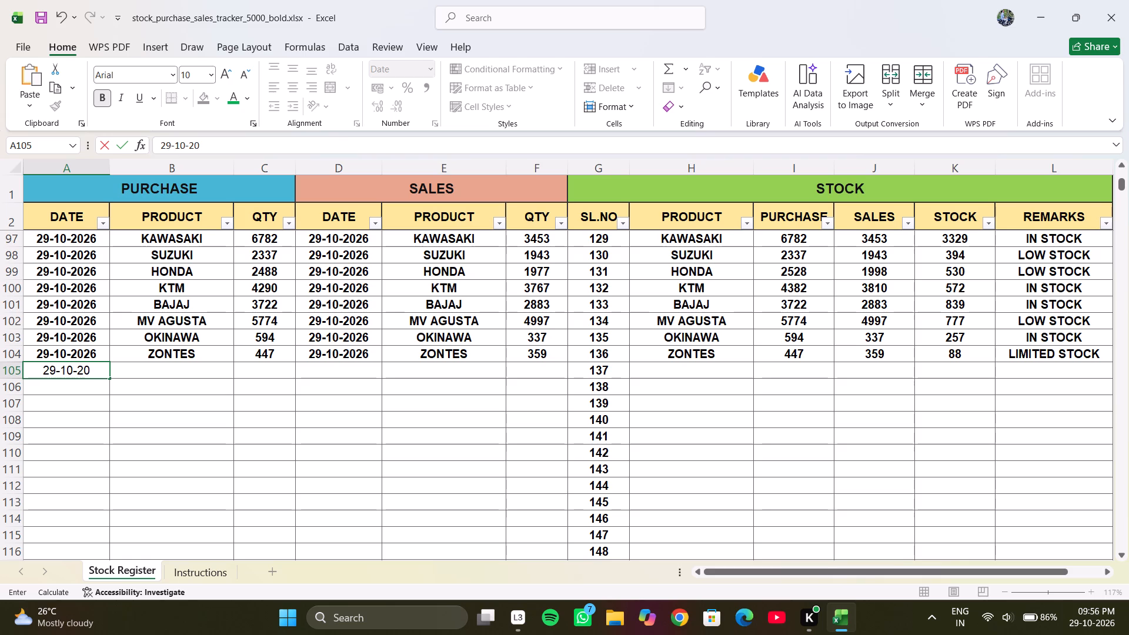
{"action": "key", "text": "2"}
{"action": "key", "text": "6"}
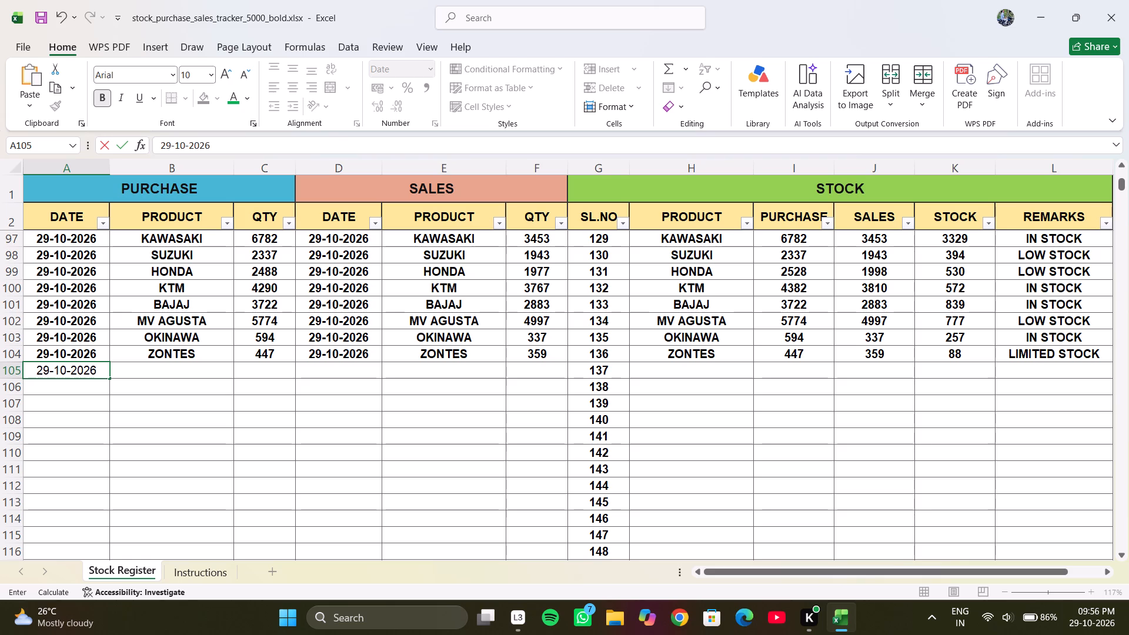
{"action": "key", "text": "Right"}
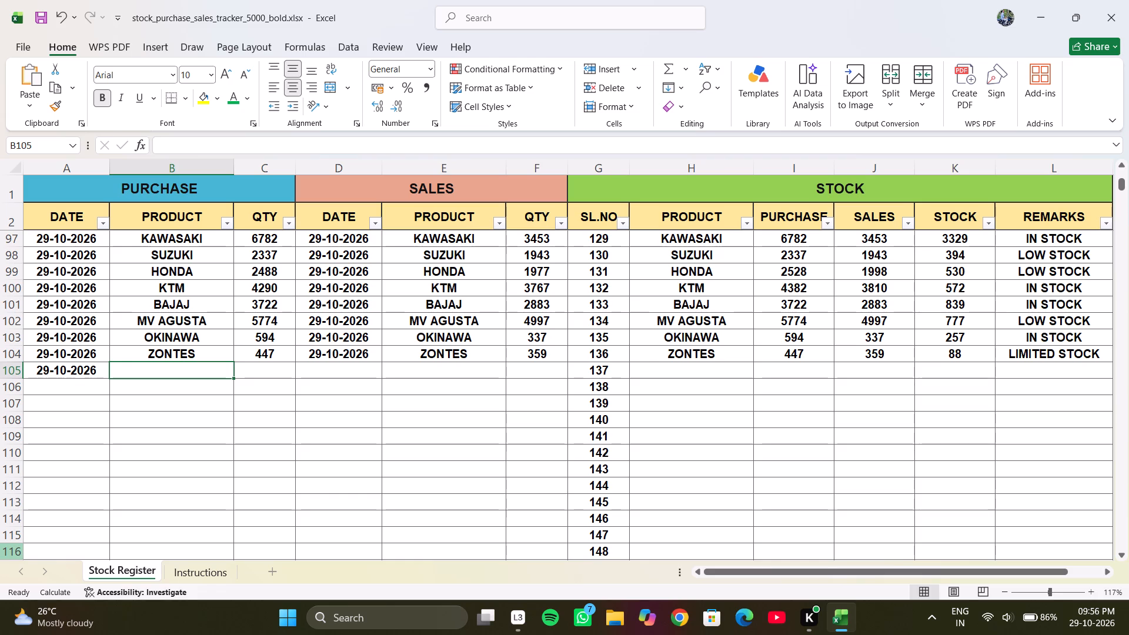
Enter the purchase product QJ MOTOR with quantity 256 in row 105.
{"action": "left_click", "coordinate": [246, 376]}
{"action": "left_click", "coordinate": [165, 380]}
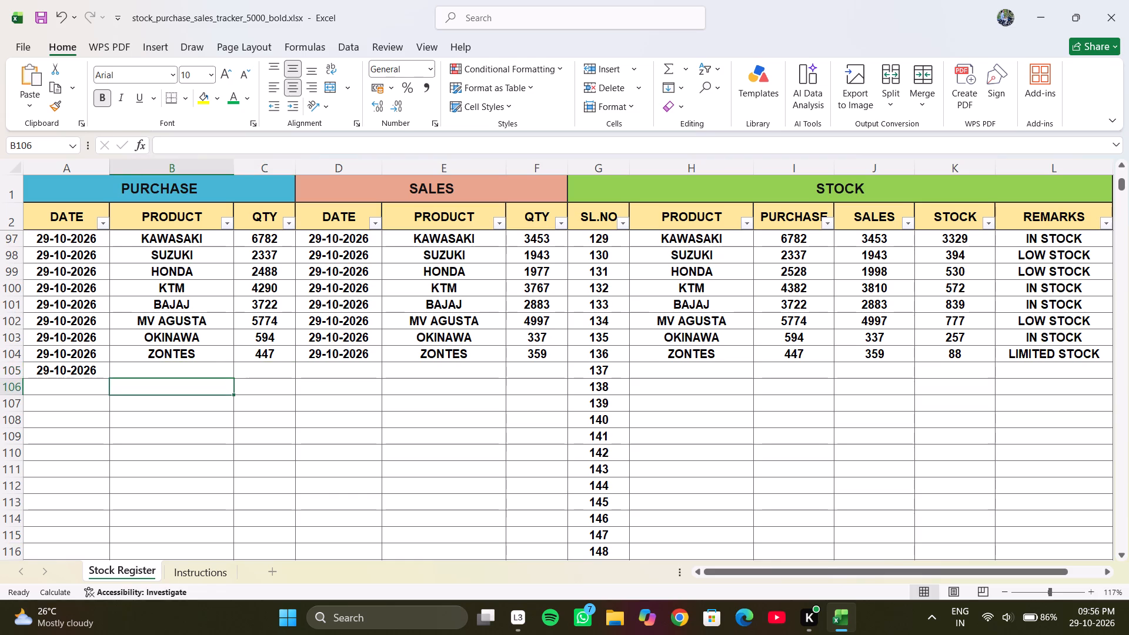
{"action": "left_click", "coordinate": [168, 373]}
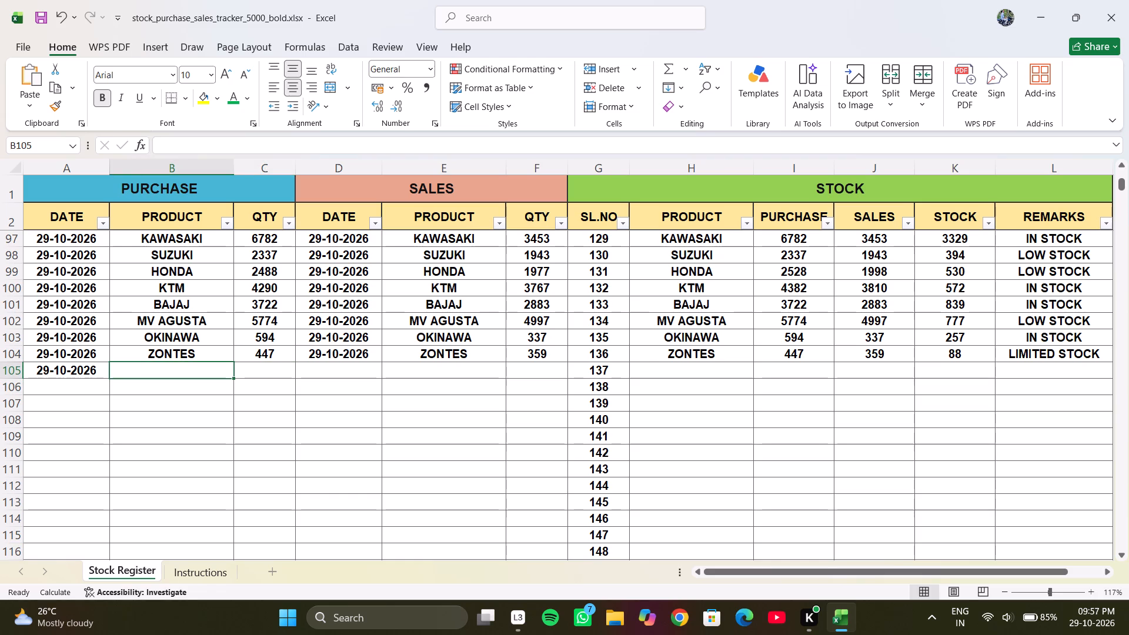
{"action": "key", "text": "q"}
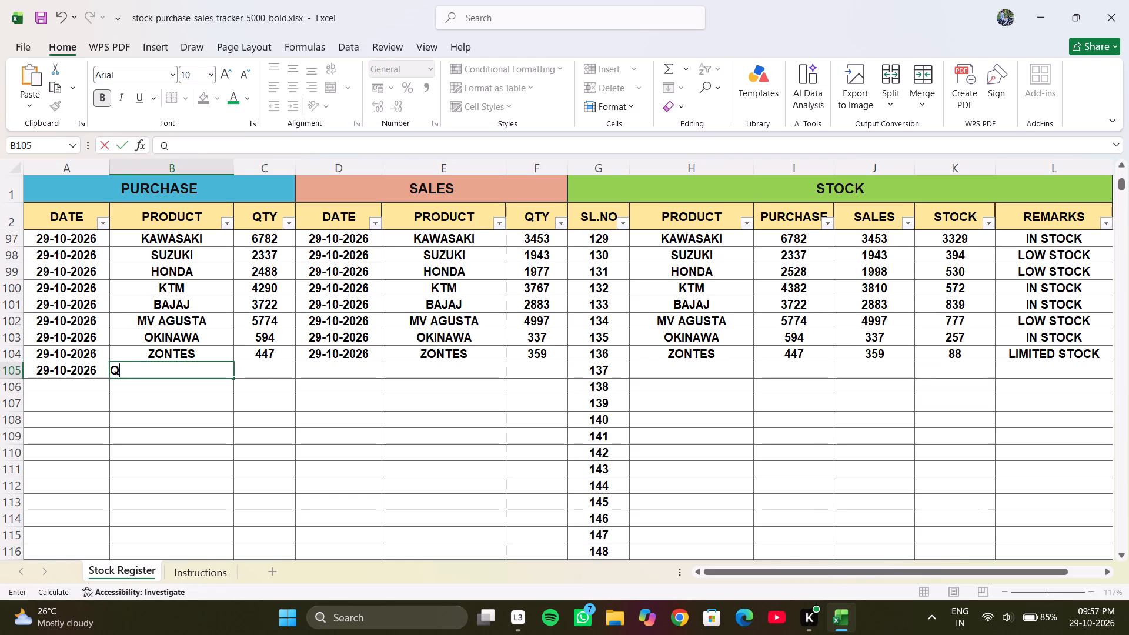
{"action": "key", "text": "j"}
{"action": "key", "text": "space"}
{"action": "key", "text": "m"}
{"action": "key", "text": "o"}
{"action": "type", "text": "TO"}
{"action": "key", "text": "r"}
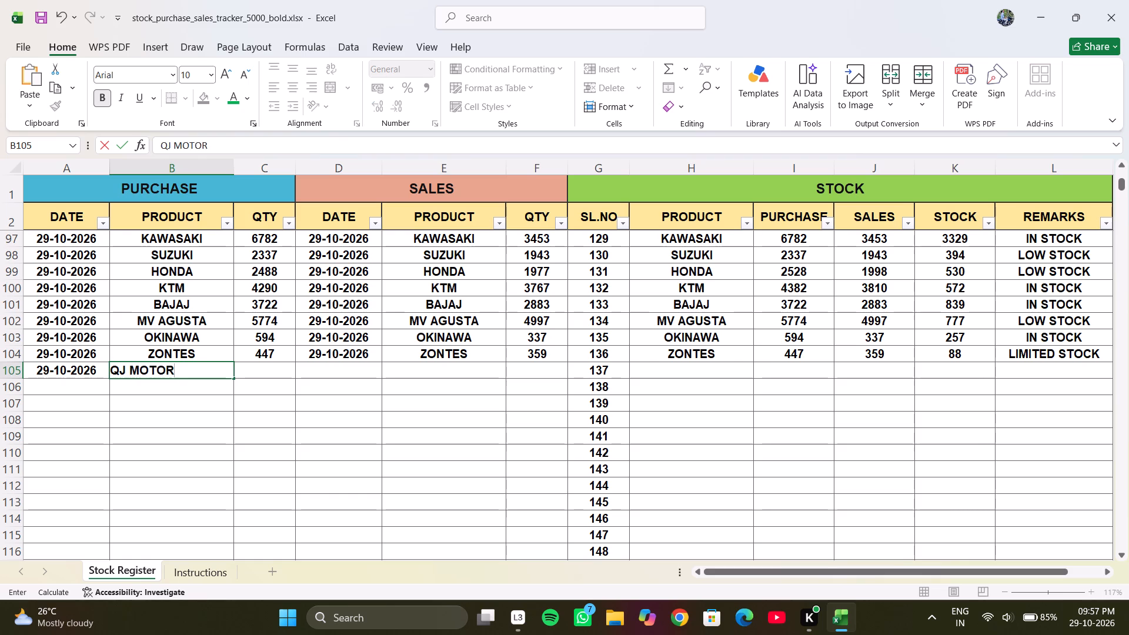
{"action": "key", "text": "Right"}
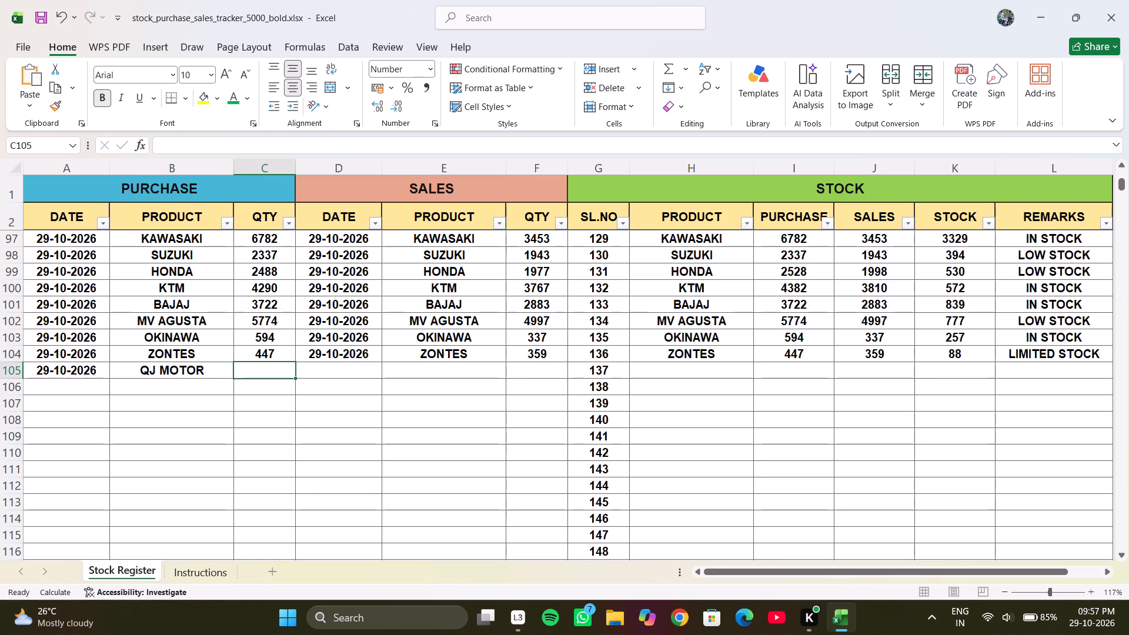
{"action": "type", "text": "256"}
{"action": "key", "text": "Right"}
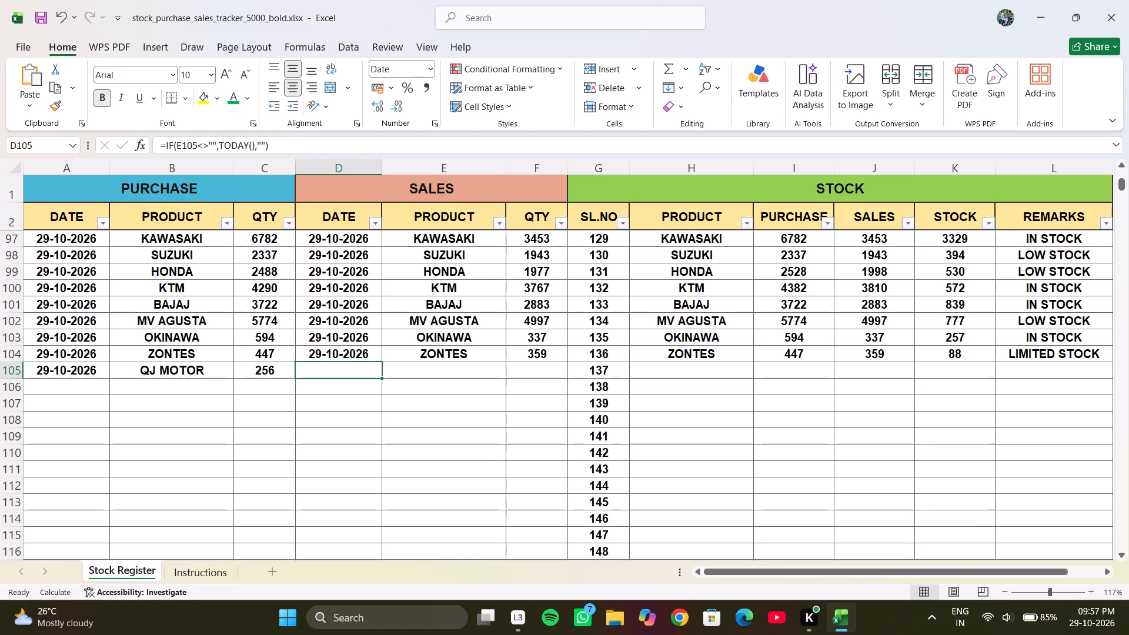
Enter the sales date 29-10-2026 in row 105.
{"action": "type", "text": "29-"}
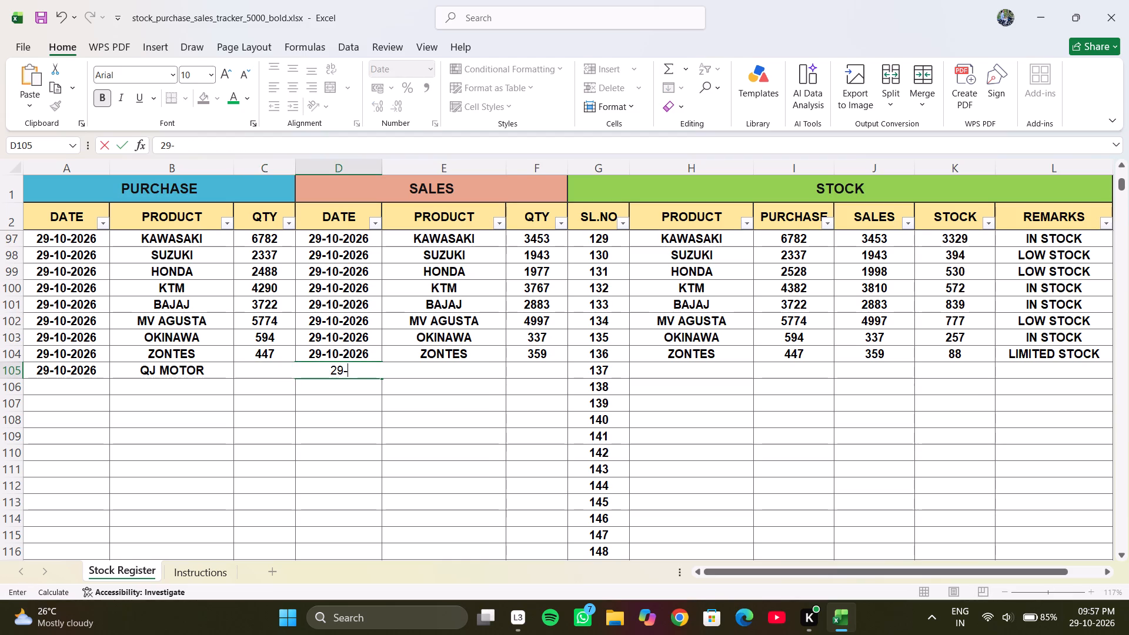
{"action": "key", "text": "1"}
{"action": "type", "text": "0-"}
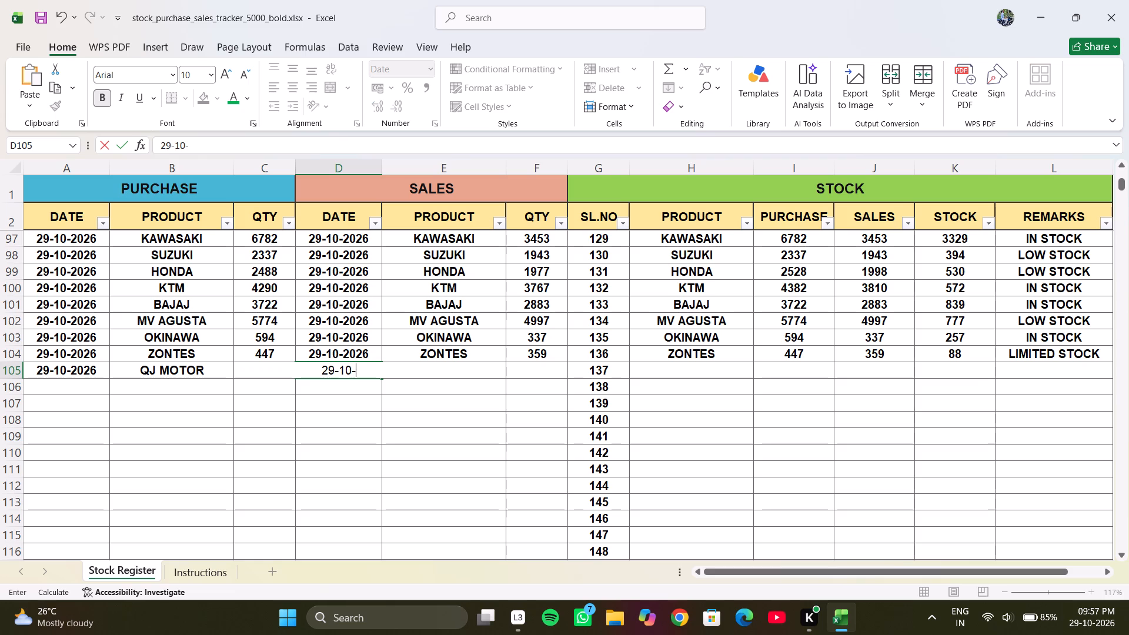
{"action": "type", "text": "2026"}
{"action": "key", "text": "Right"}
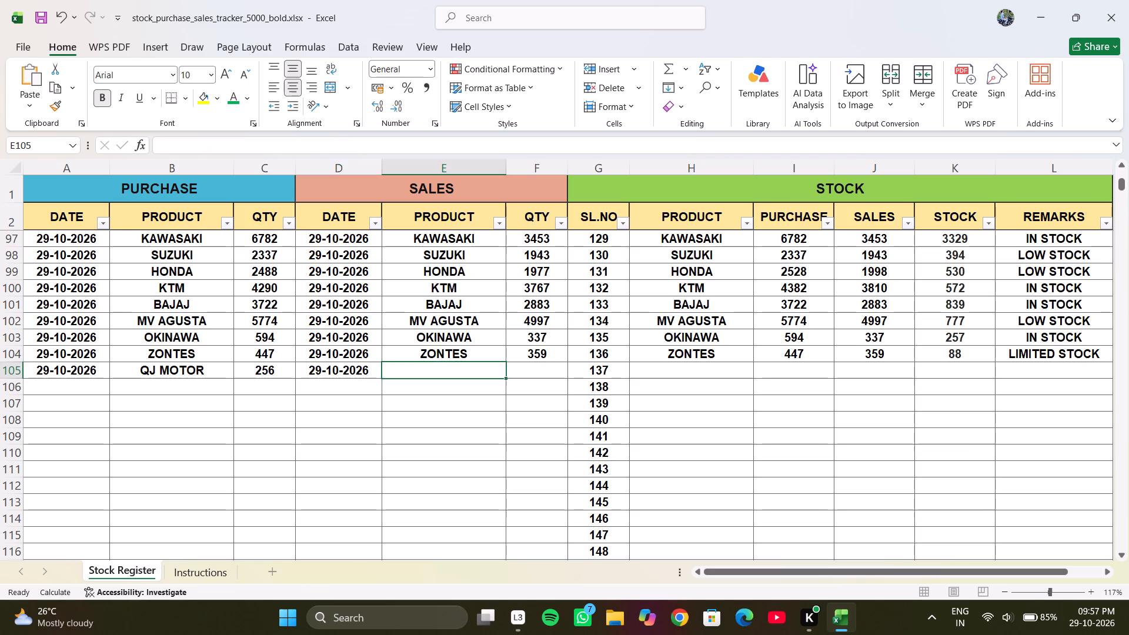
Enter the sales product QJ MOTOR with quantity 212 in row 105.
{"action": "key", "text": "q"}
{"action": "type", "text": "J MOTOR"}
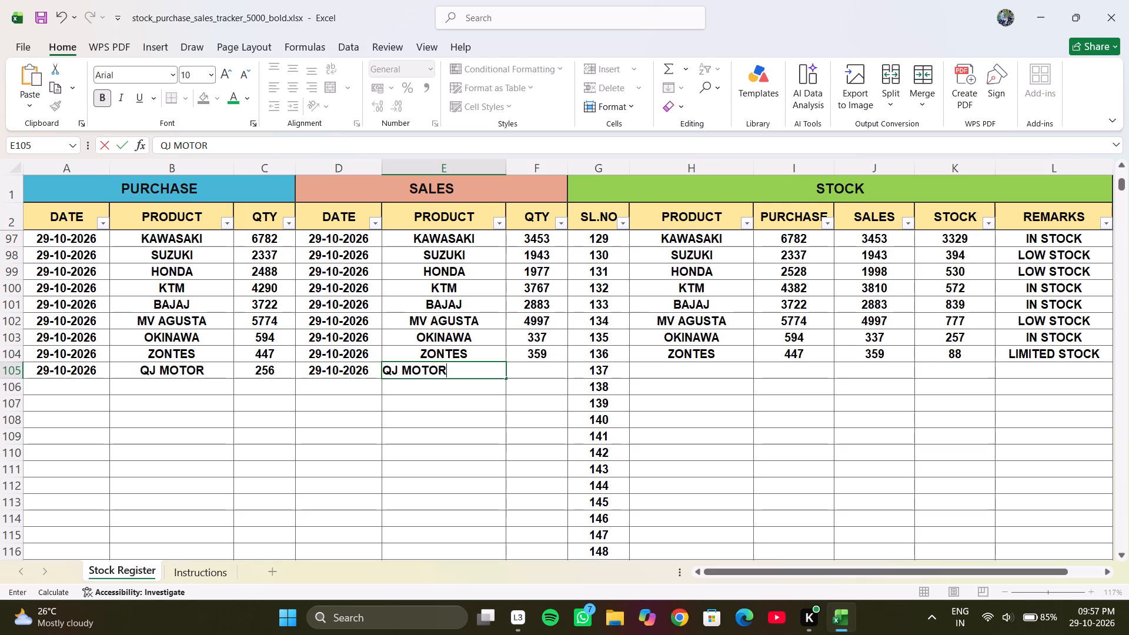
{"action": "left_click", "coordinate": [524, 369]}
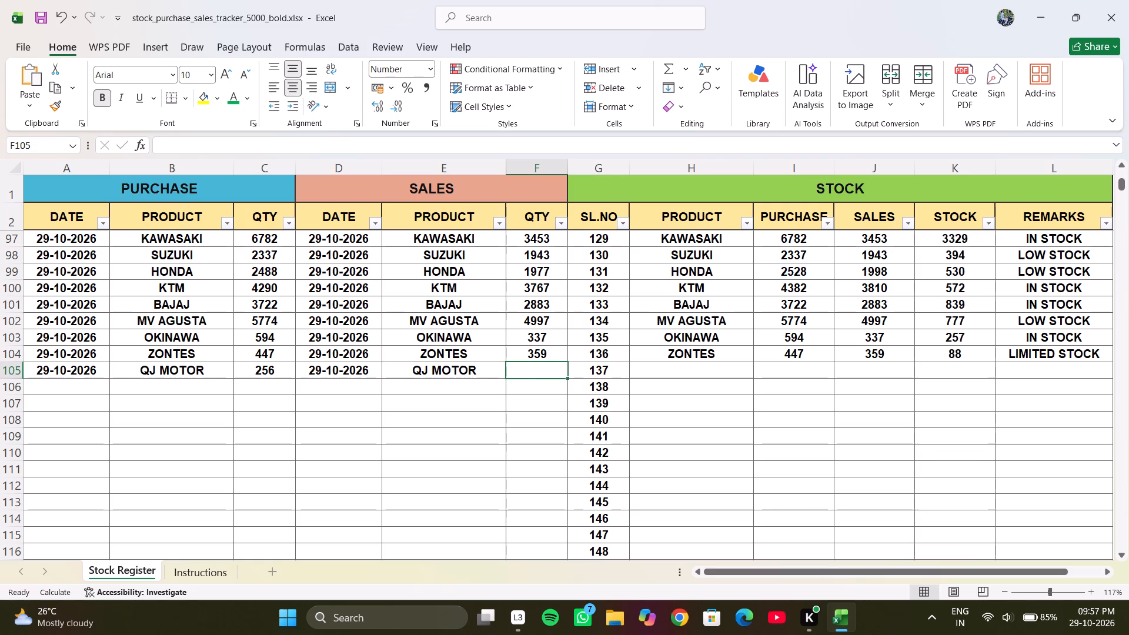
{"action": "type", "text": "212"}
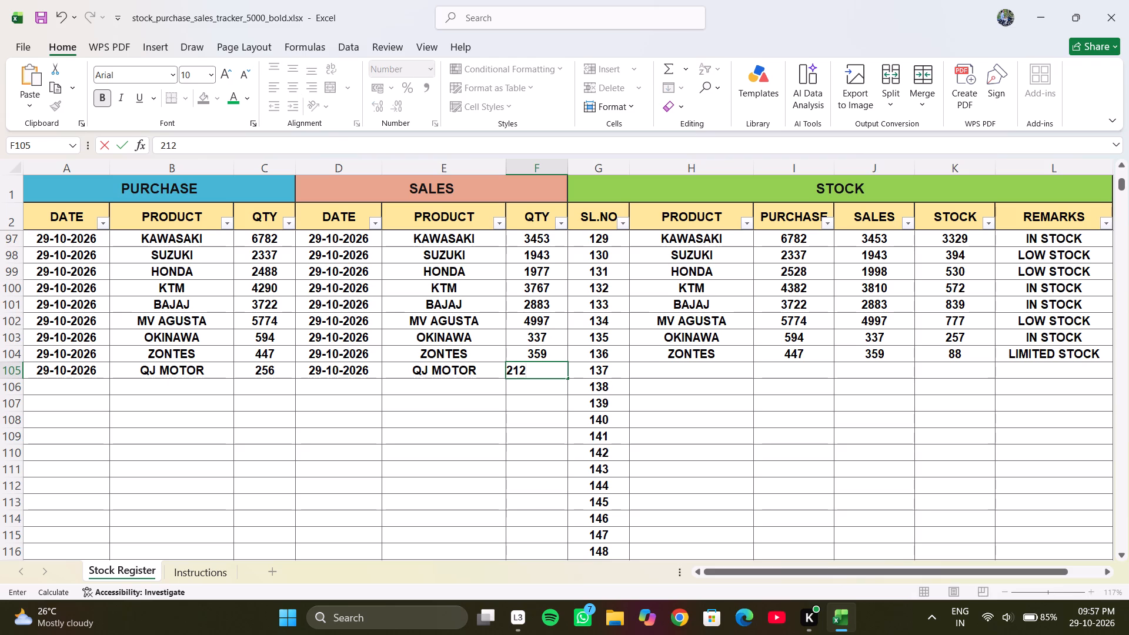
{"action": "key", "text": "Right"}
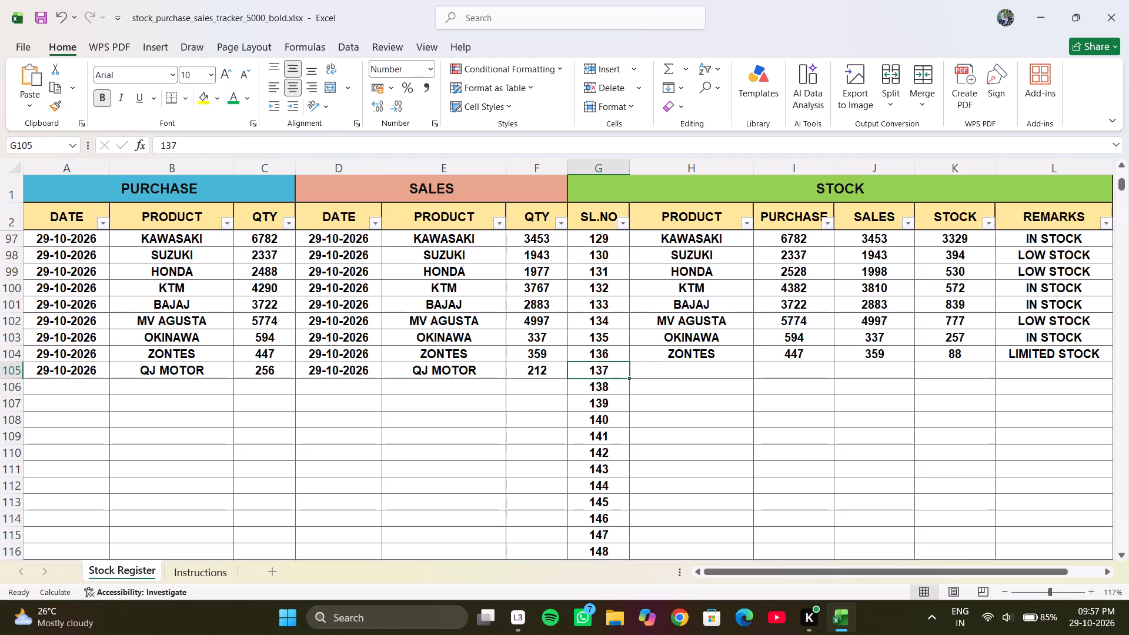
Change the QJ MOTOR sales quantity in row 105 to 166.
{"action": "key", "text": "Left"}
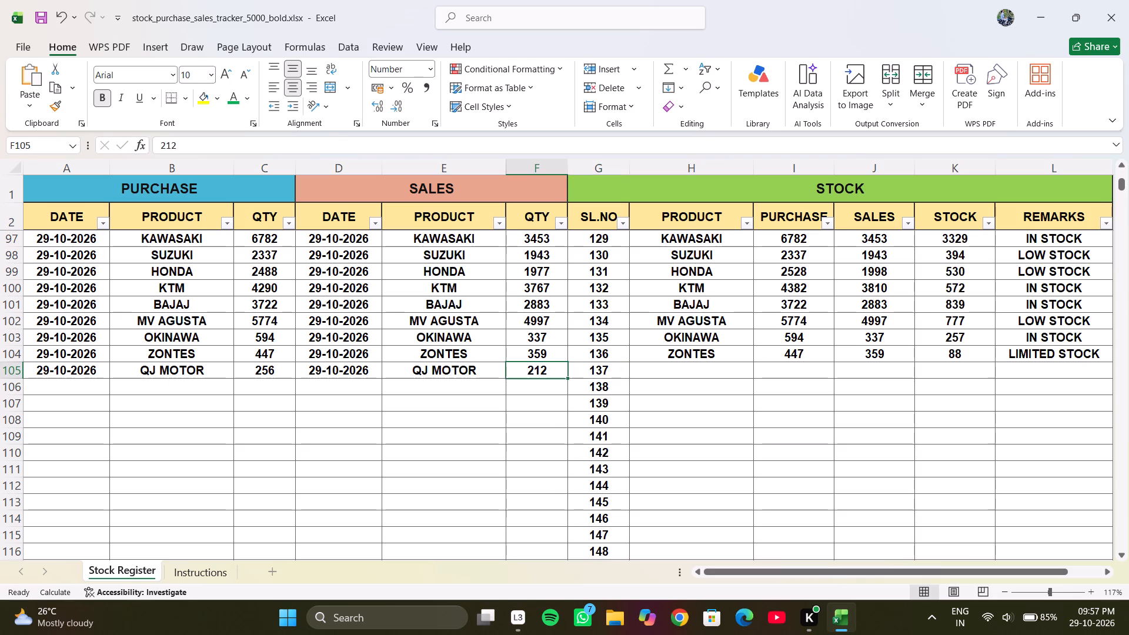
{"action": "left_click", "coordinate": [546, 376]}
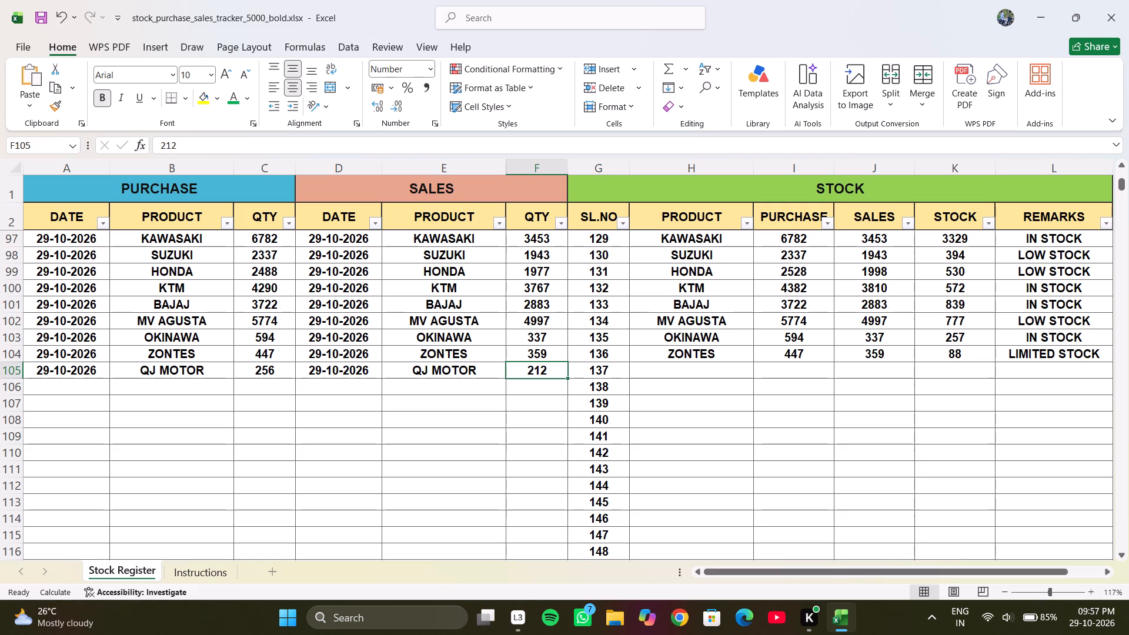
{"action": "left_click", "coordinate": [538, 373]}
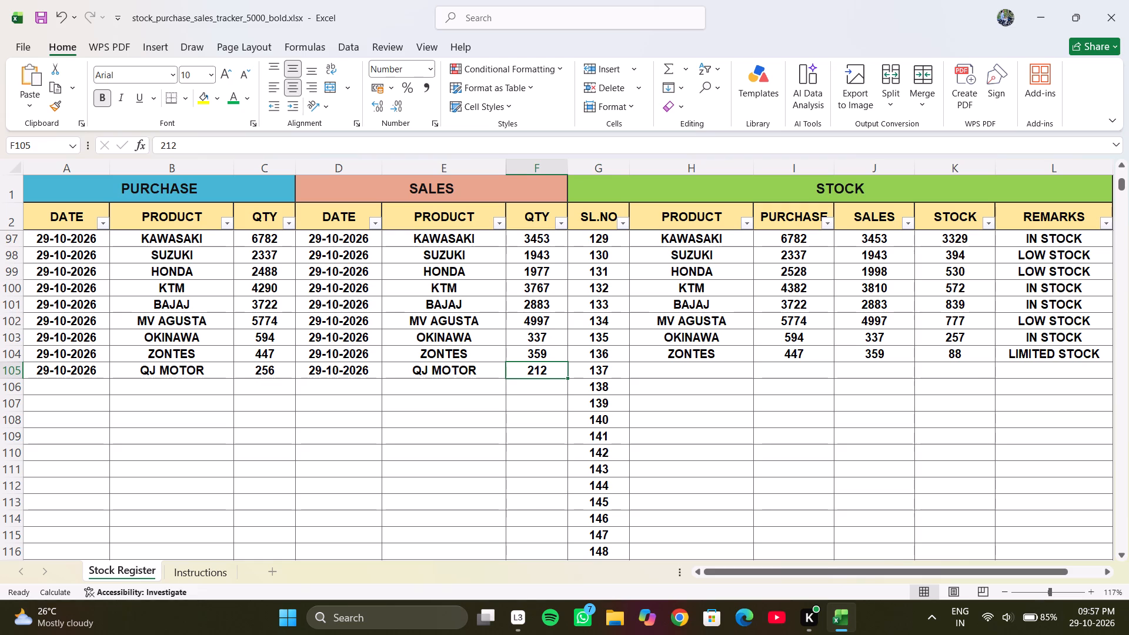
{"action": "left_click", "coordinate": [540, 363]}
{"action": "left_click", "coordinate": [533, 378]}
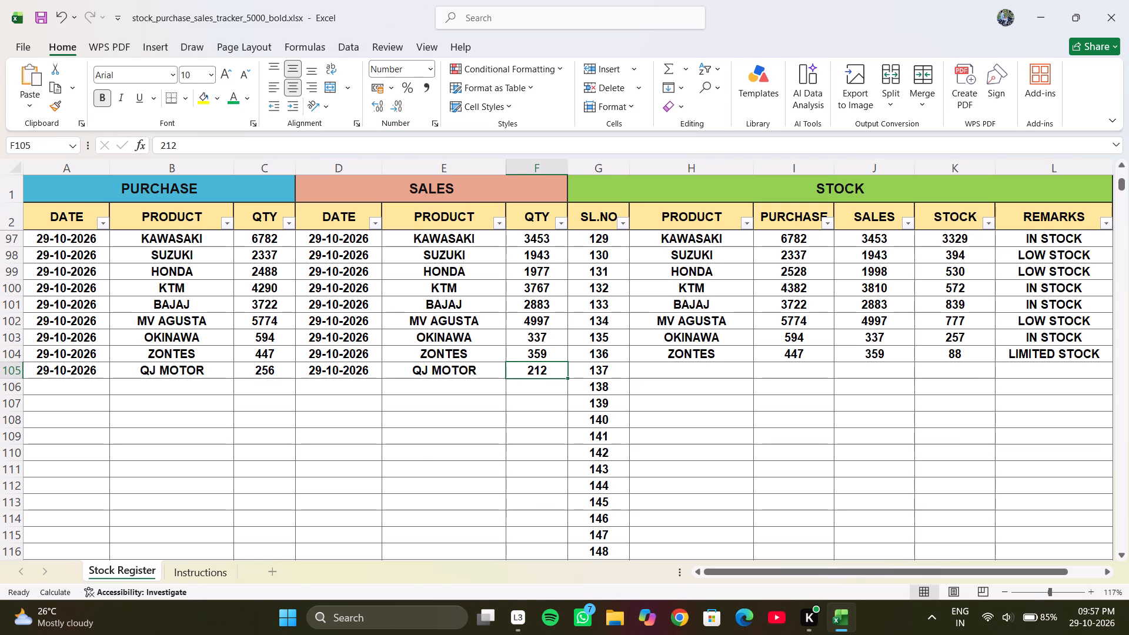
{"action": "left_click", "coordinate": [533, 377]}
{"action": "double_click", "coordinate": [535, 371]}
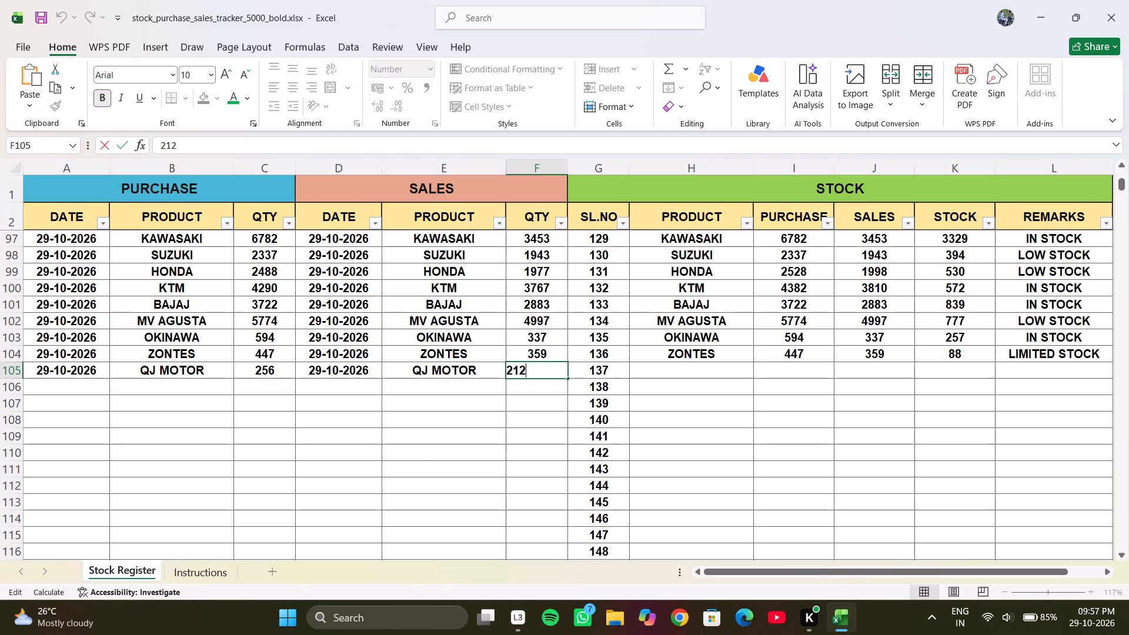
{"action": "key", "text": "Left"}
{"action": "key", "text": "Left"}
{"action": "key", "text": "BackSpace"}
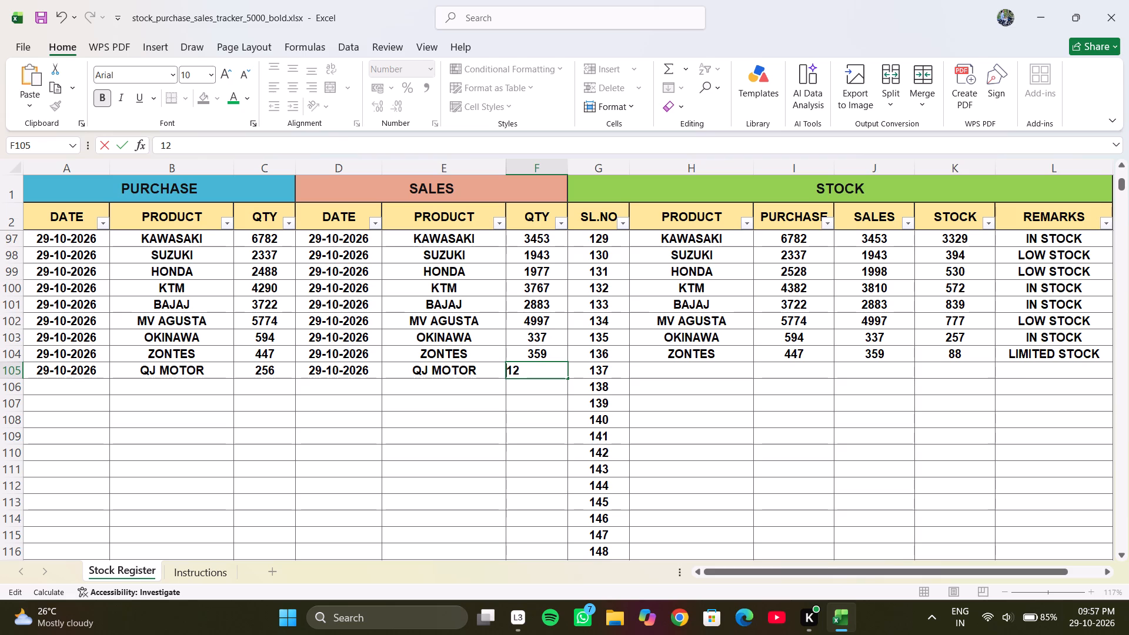
{"action": "key", "text": "1"}
{"action": "key", "text": "Right"}
{"action": "key", "text": "Right"}
{"action": "key", "text": "BackSpace"}
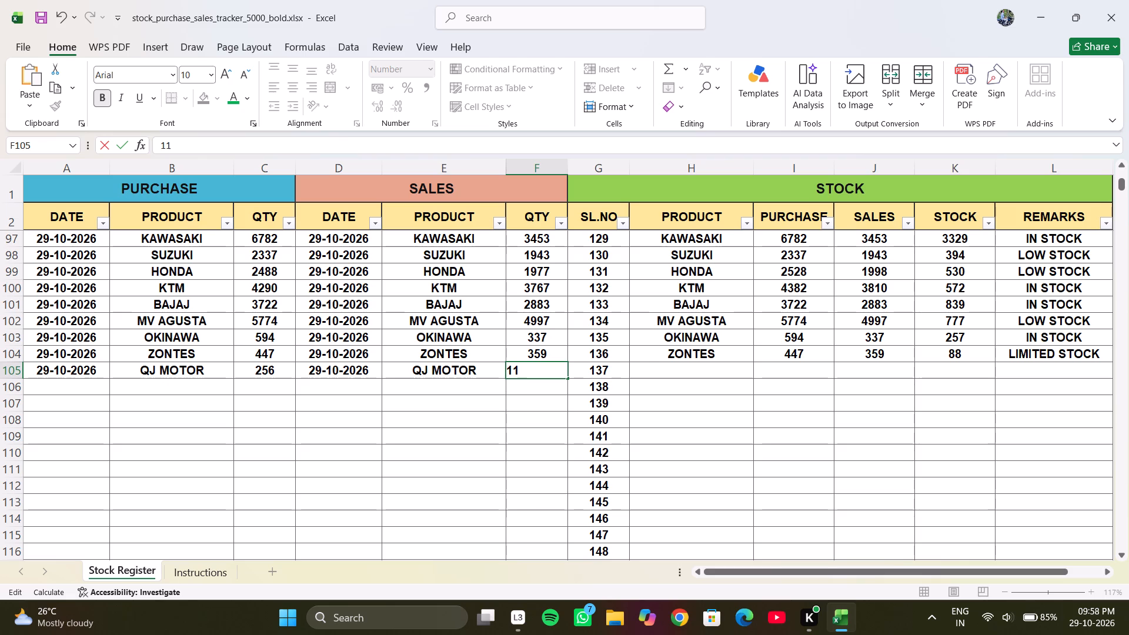
{"action": "key", "text": "BackSpace"}
{"action": "type", "text": "66"}
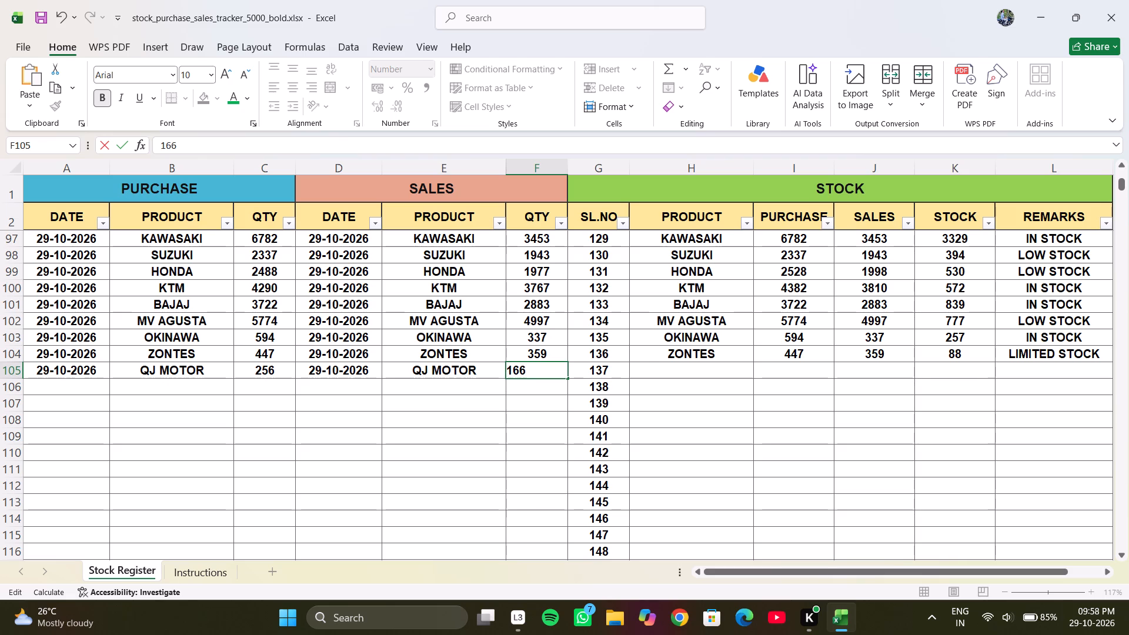
{"action": "key", "text": "Right"}
{"action": "left_click", "coordinate": [536, 367]}
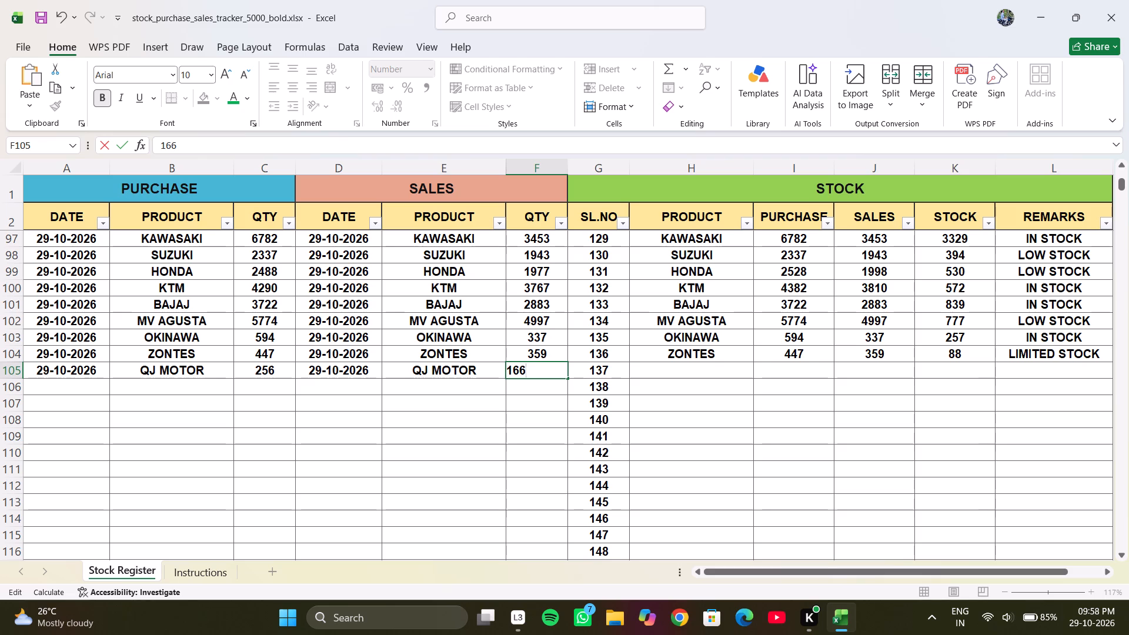
Enter QJ MOTOR as the stock product in row 105.
{"action": "left_click", "coordinate": [701, 370]}
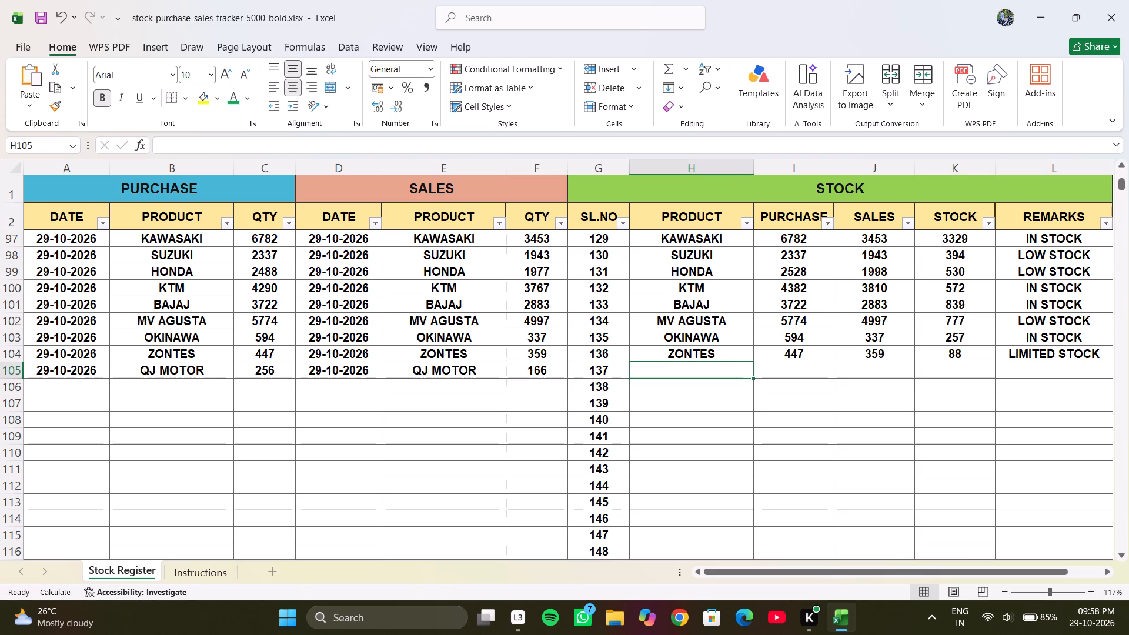
{"action": "type", "text": "QJ"}
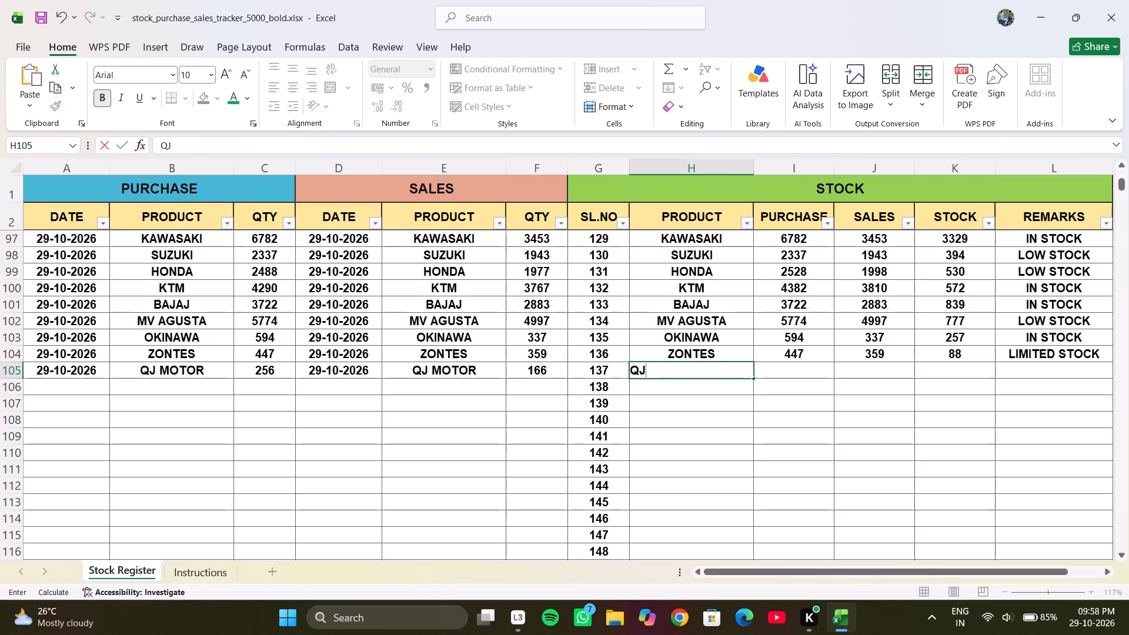
{"action": "key", "text": "space"}
{"action": "type", "text": "M"}
{"action": "type", "text": "OTO"}
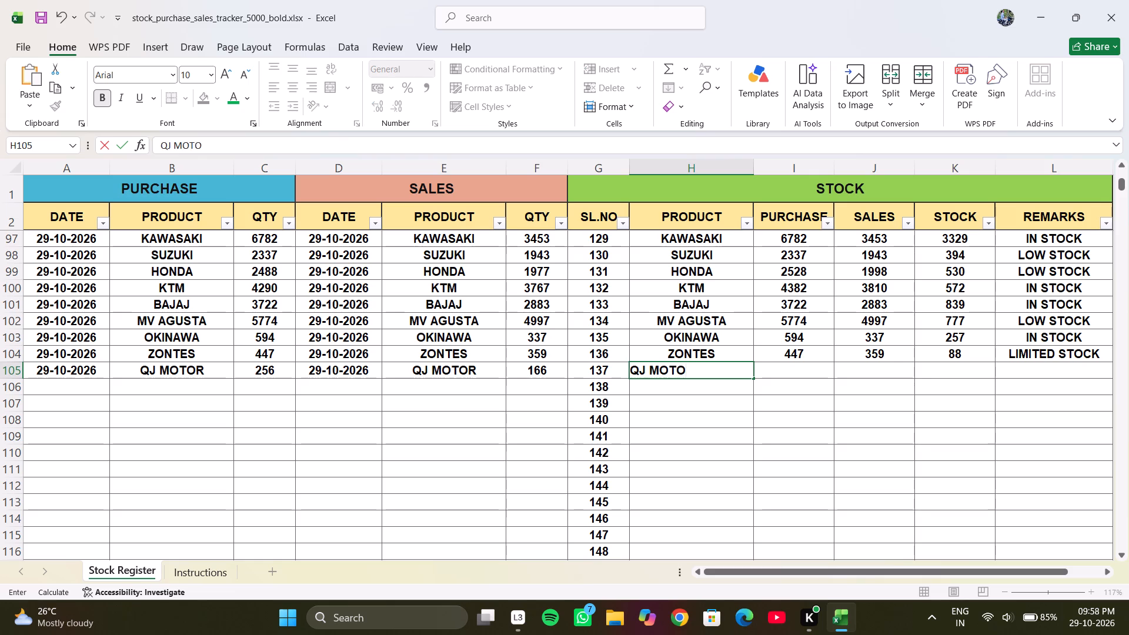
{"action": "key", "text": "r"}
{"action": "key", "text": "Right"}
Enter the remark LOW STOCK for QJ MOTOR in row 105.
{"action": "key", "text": "Right"}
{"action": "key", "text": "Right"}
{"action": "key", "text": "Right"}
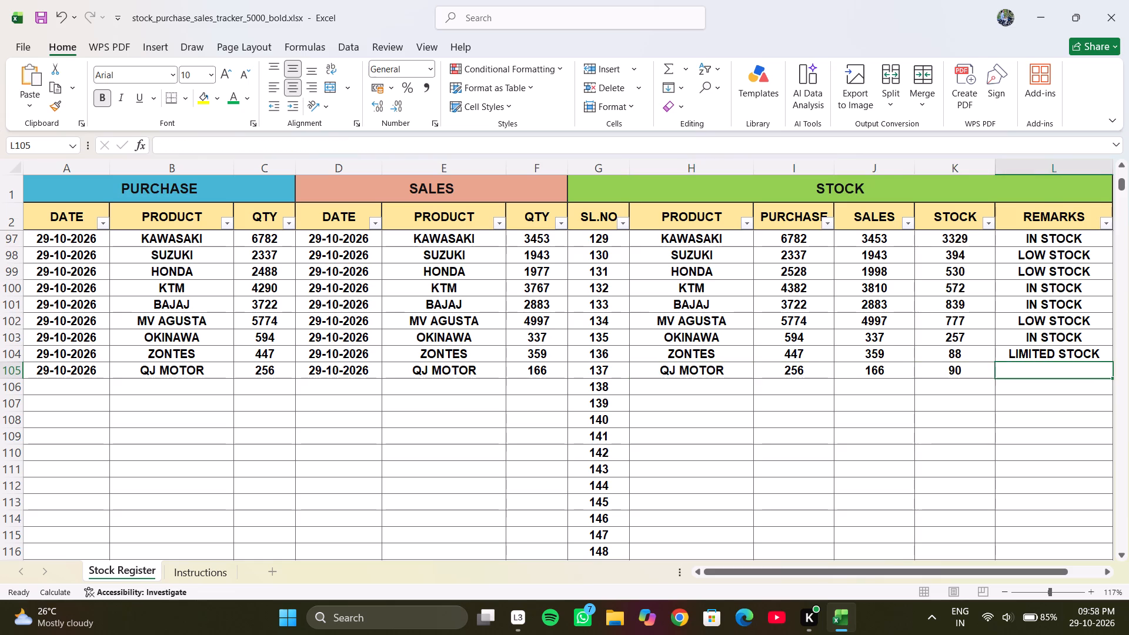
{"action": "type", "text": "LO"}
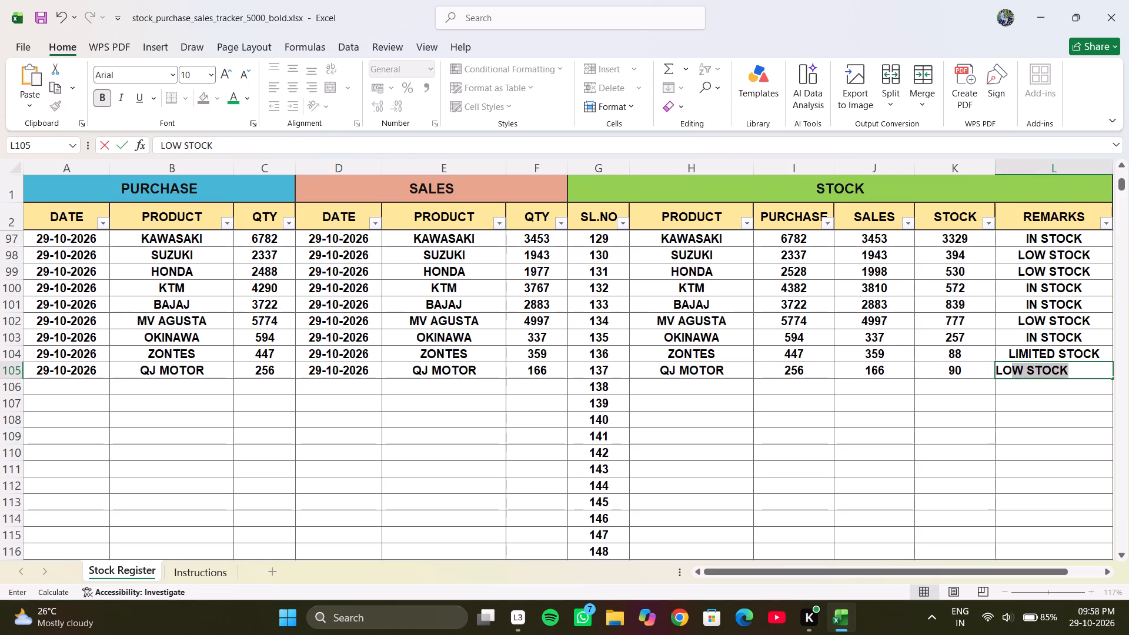
{"action": "key", "text": "Down"}
Enter the purchase date 29-10-2026 in row 106.
{"action": "key", "text": "Left"}
{"action": "key", "text": "Left"}
{"action": "key", "text": "Left"}
{"action": "key", "text": "Left"}
{"action": "key", "text": "Left"}
{"action": "key", "text": "Left"}
{"action": "key", "text": "Left"}
{"action": "key", "text": "Left"}
{"action": "key", "text": "Left"}
{"action": "key", "text": "Left"}
{"action": "key", "text": "Left"}
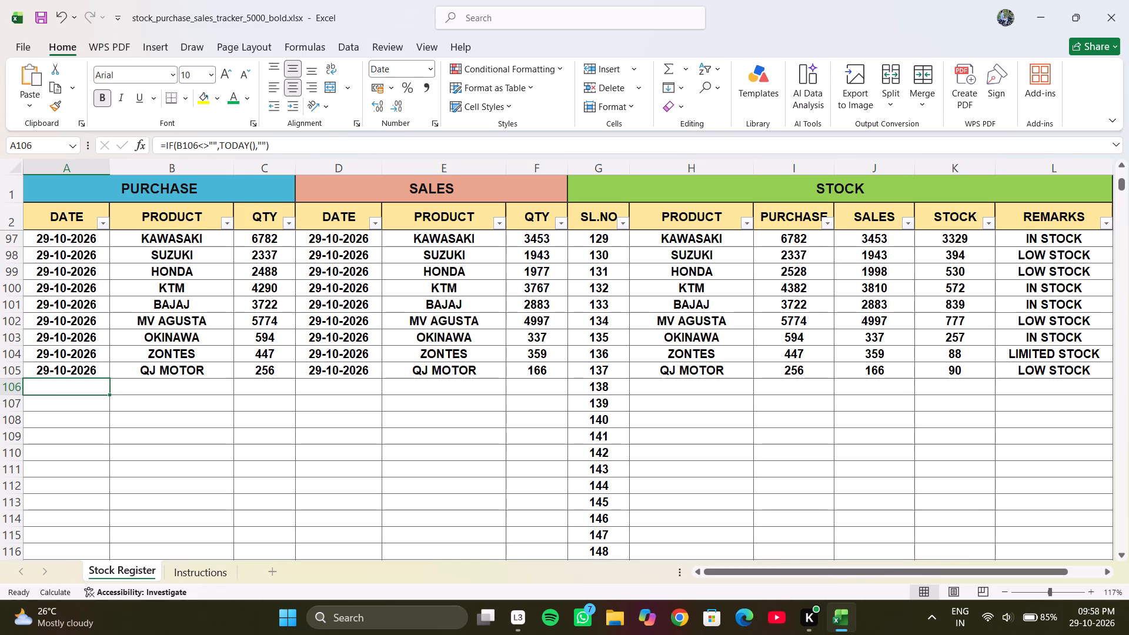
{"action": "left_click", "coordinate": [56, 454]}
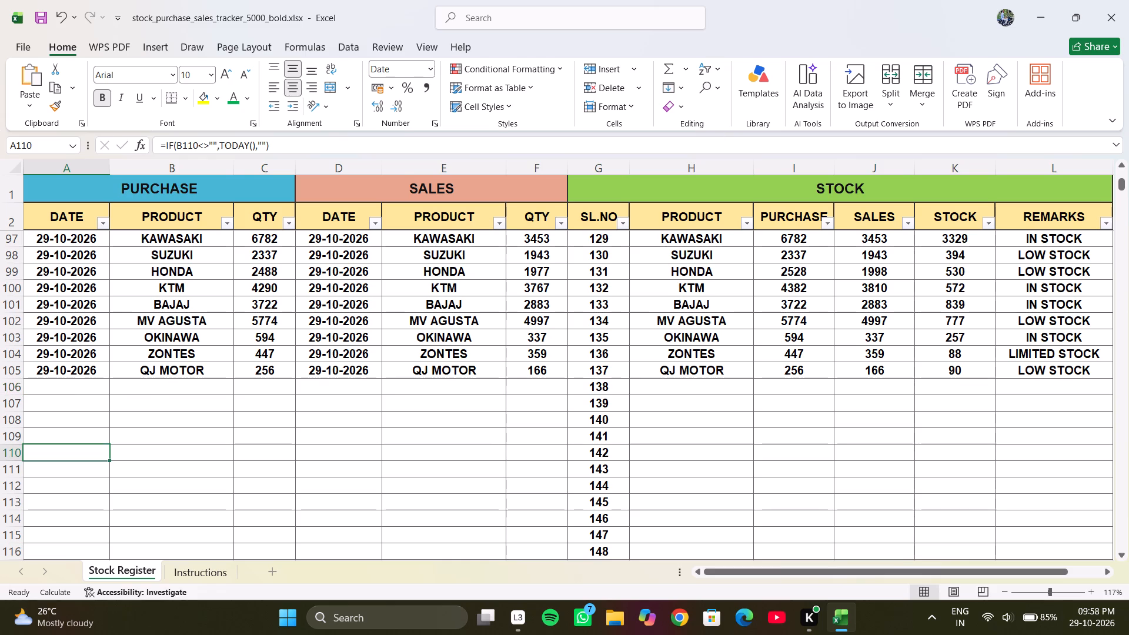
{"action": "left_click", "coordinate": [72, 391]}
{"action": "scroll", "coordinate": [72, 391], "scroll_direction": "down", "scroll_amount": 1}
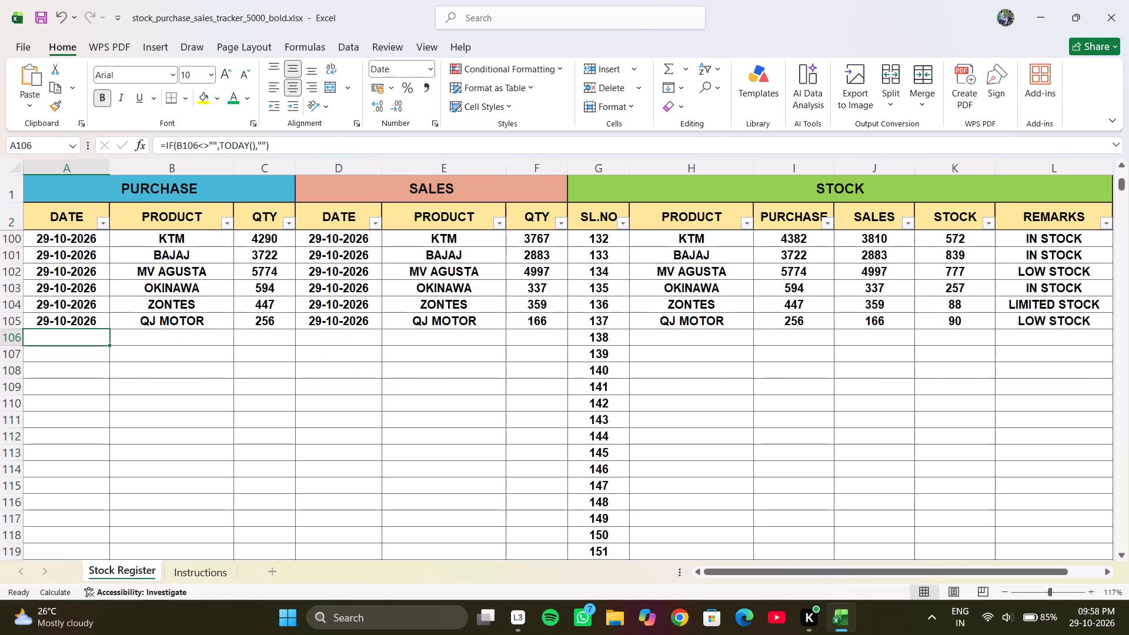
{"action": "type", "text": "29-"}
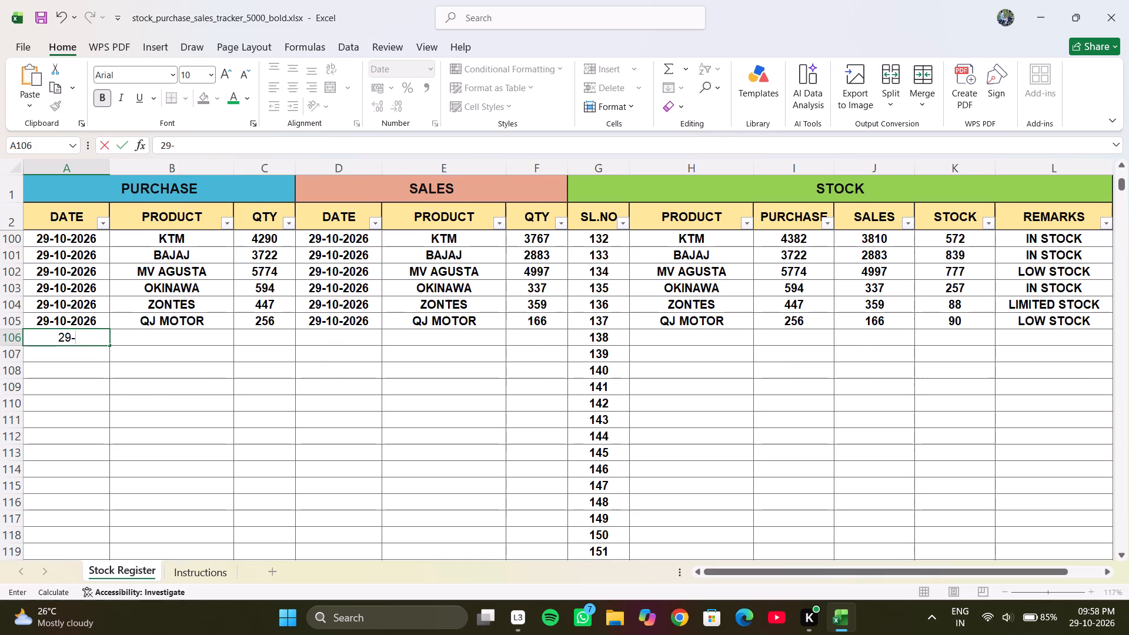
{"action": "key", "text": "1"}
{"action": "type", "text": "0-"}
{"action": "key", "text": "2"}
{"action": "type", "text": "02"}
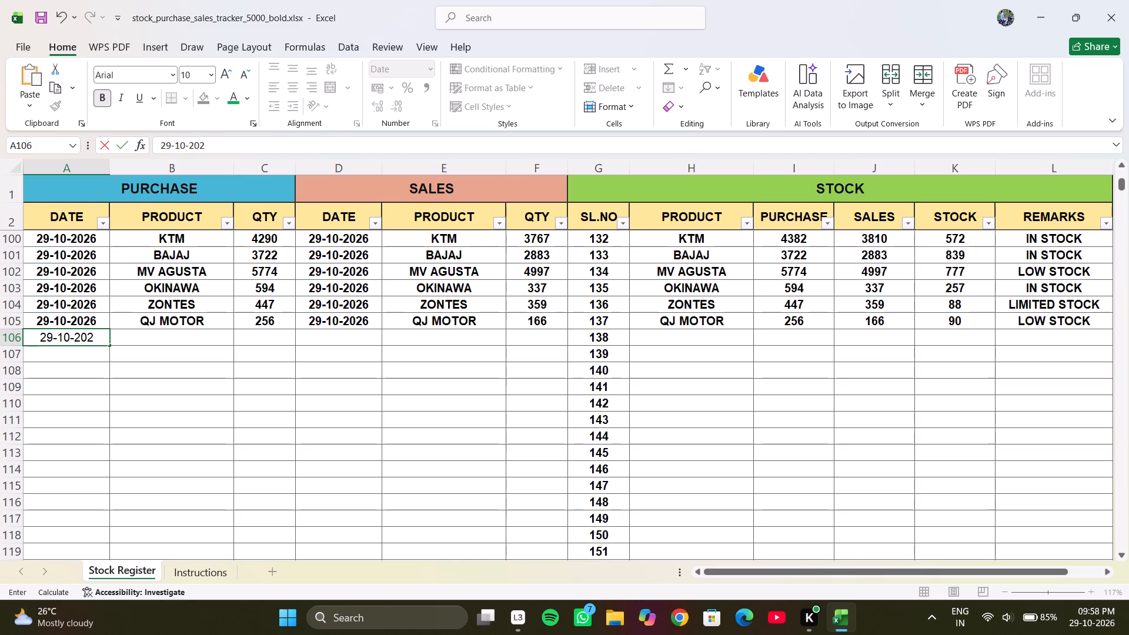
{"action": "key", "text": "6"}
{"action": "key", "text": "Right"}
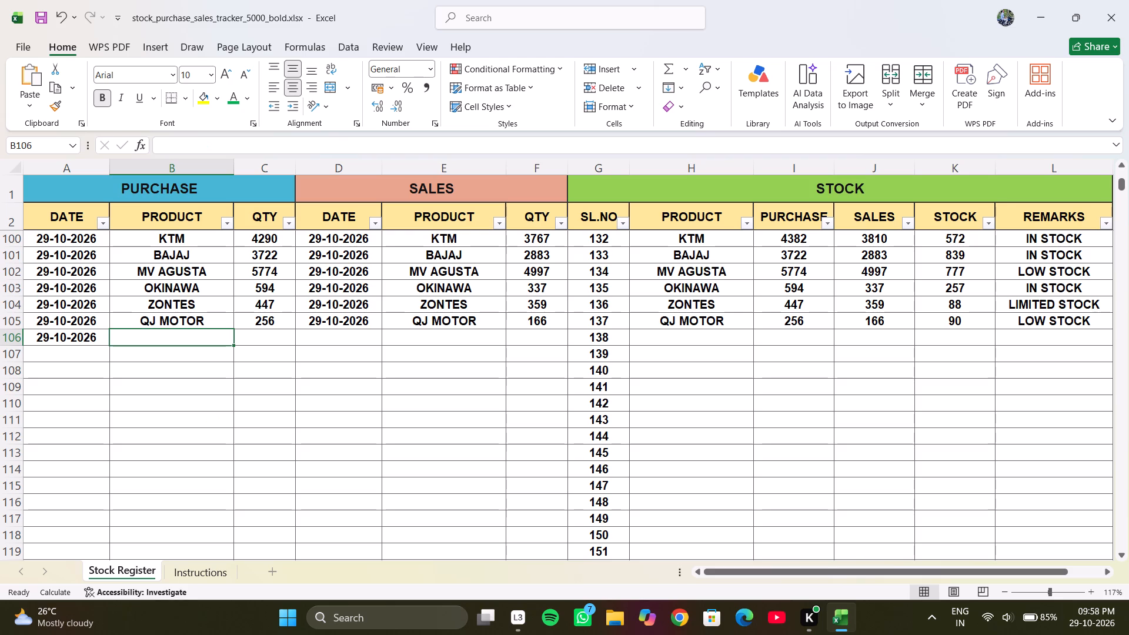
Enter the purchase product CF MOTO with quantity 5688 in row 106.
{"action": "type", "text": "CF"}
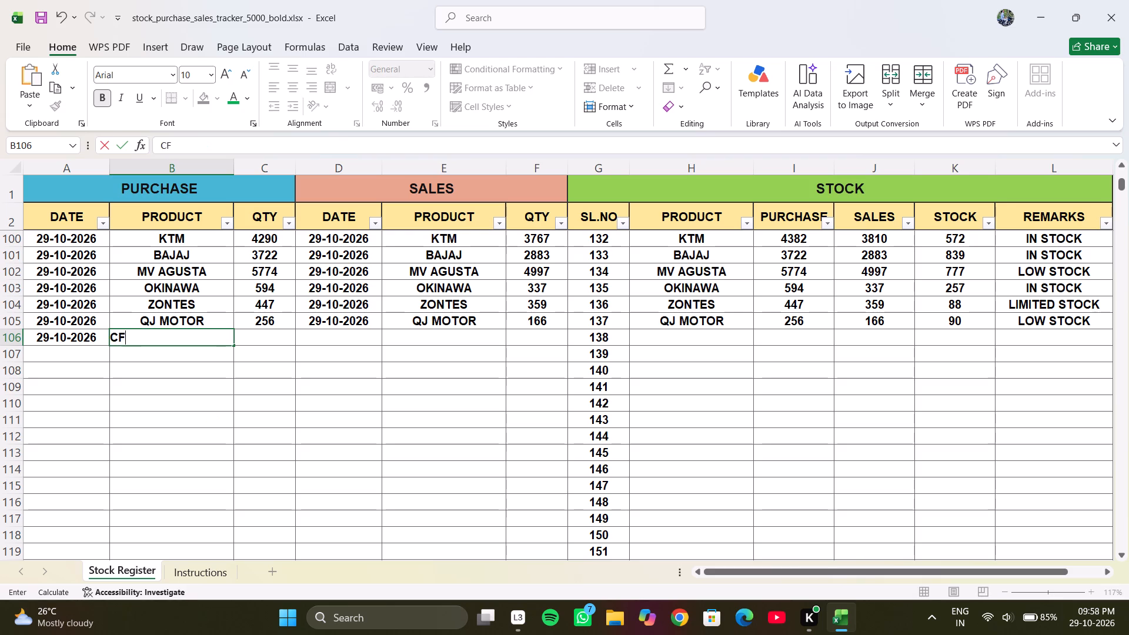
{"action": "key", "text": "space"}
{"action": "type", "text": "MOT"}
{"action": "key", "text": "o"}
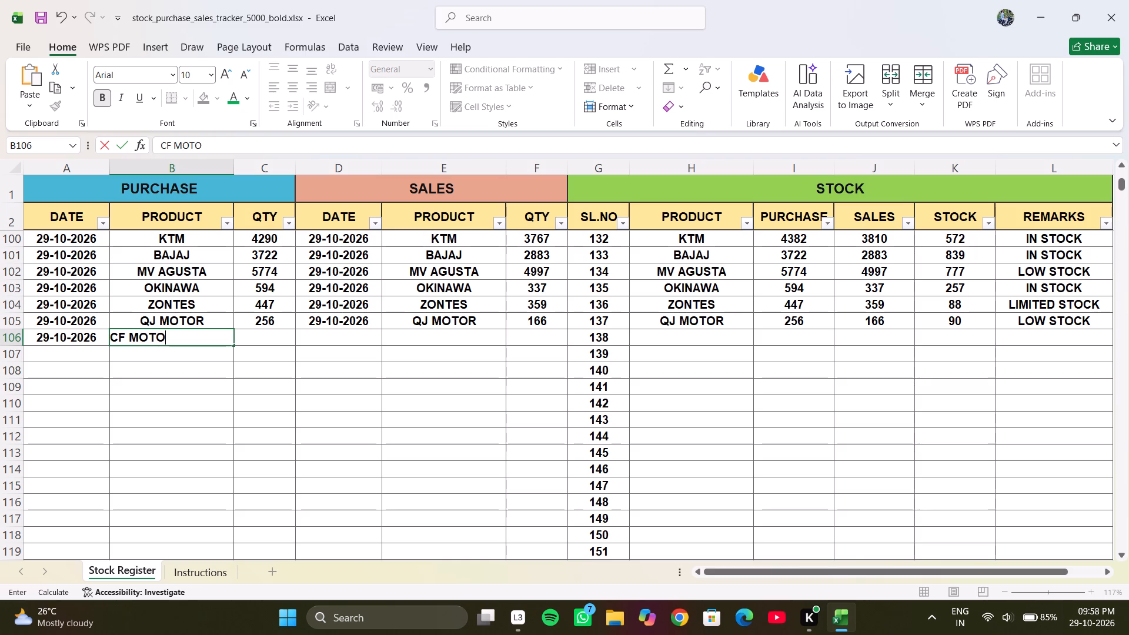
{"action": "key", "text": "Right"}
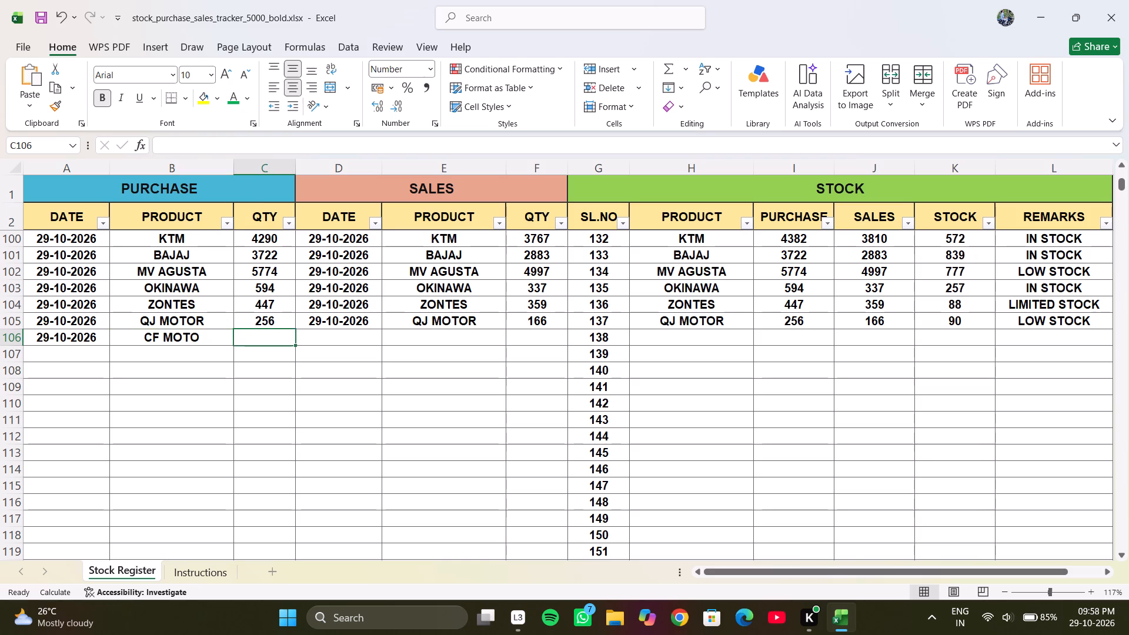
{"action": "type", "text": "56"}
{"action": "type", "text": "88"}
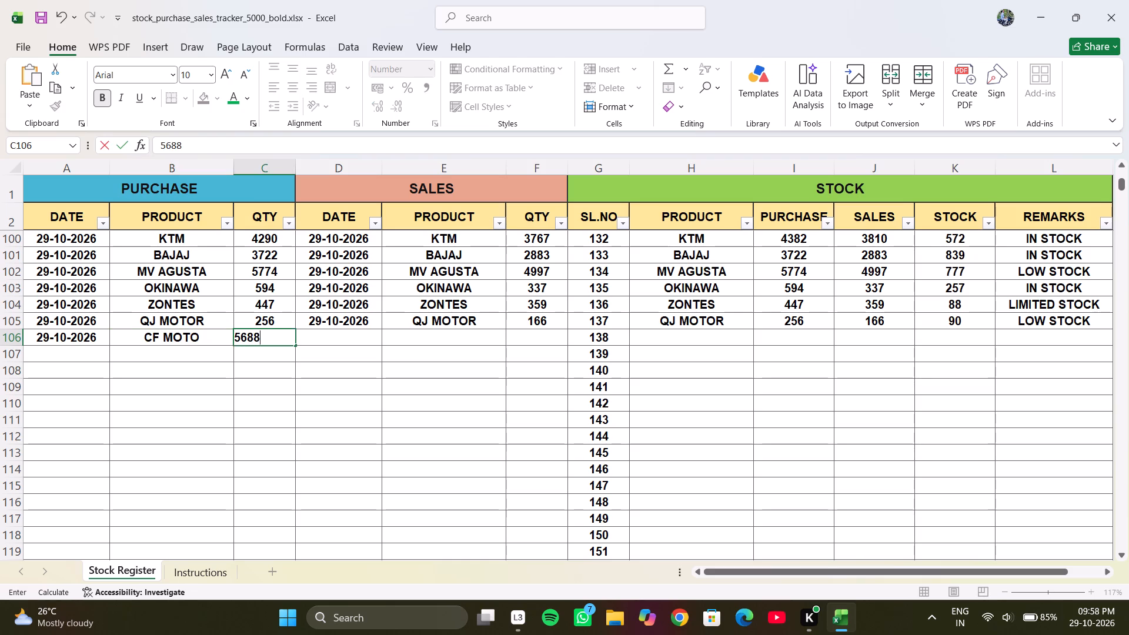
{"action": "key", "text": "Right"}
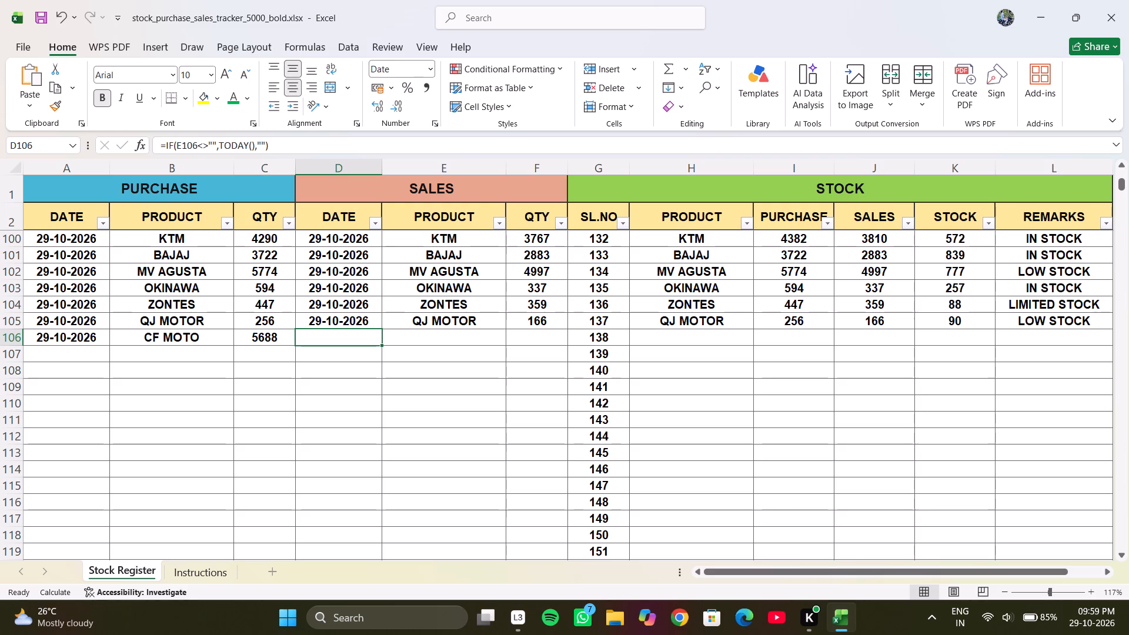
Enter the sales date 29-10-2026 in row 106.
{"action": "key", "text": "2"}
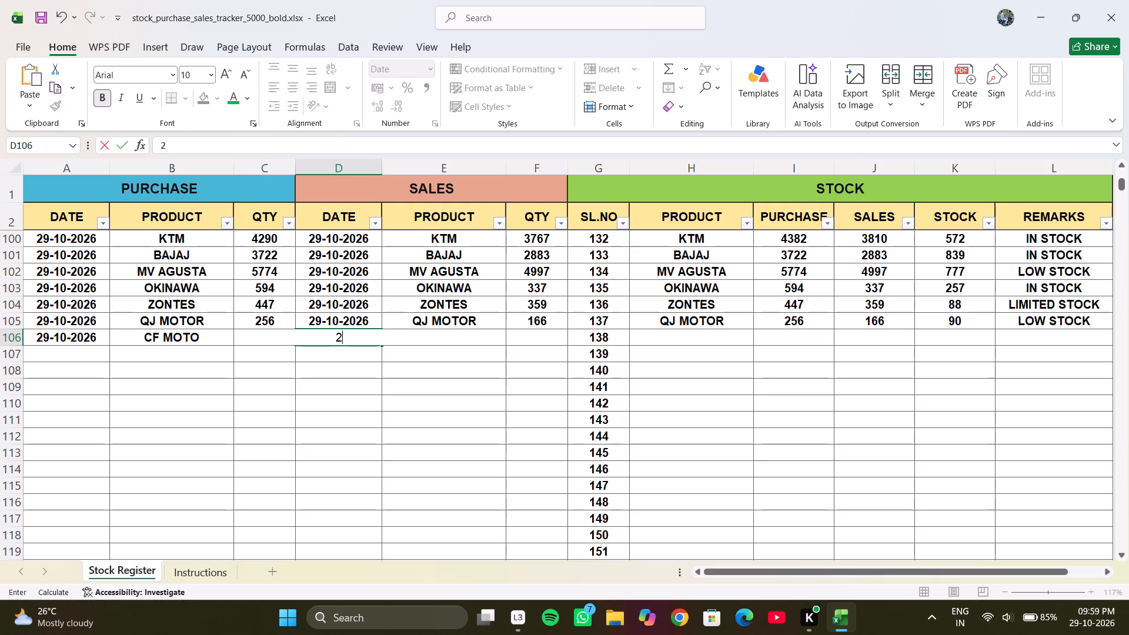
{"action": "type", "text": "9-"}
{"action": "type", "text": "10-"}
{"action": "type", "text": "202"}
{"action": "key", "text": "6"}
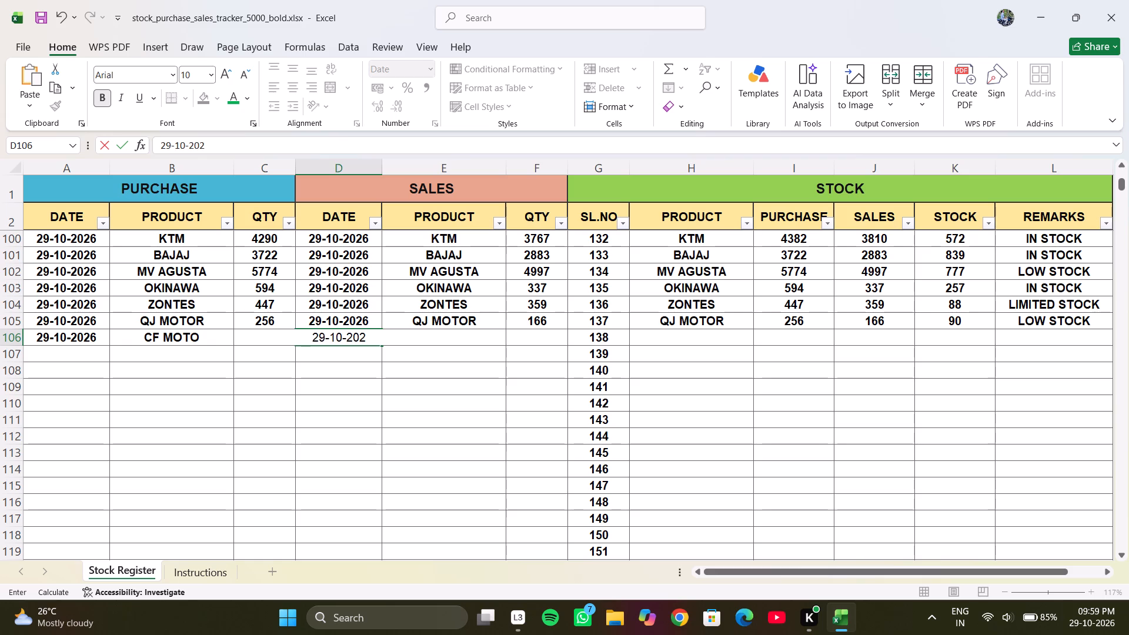
{"action": "key", "text": "Right"}
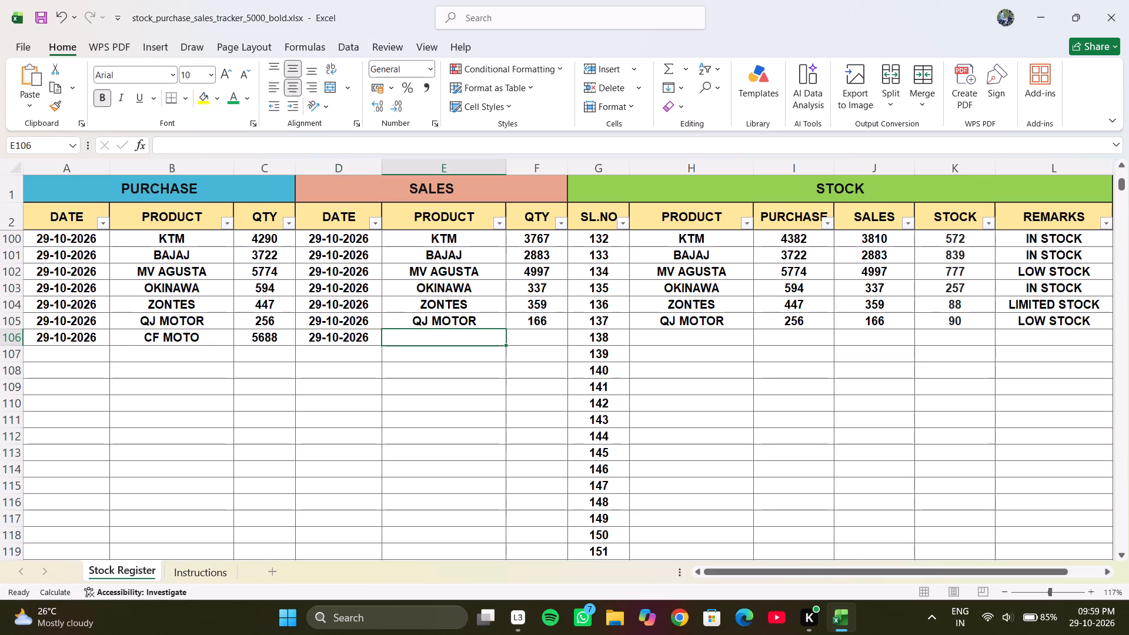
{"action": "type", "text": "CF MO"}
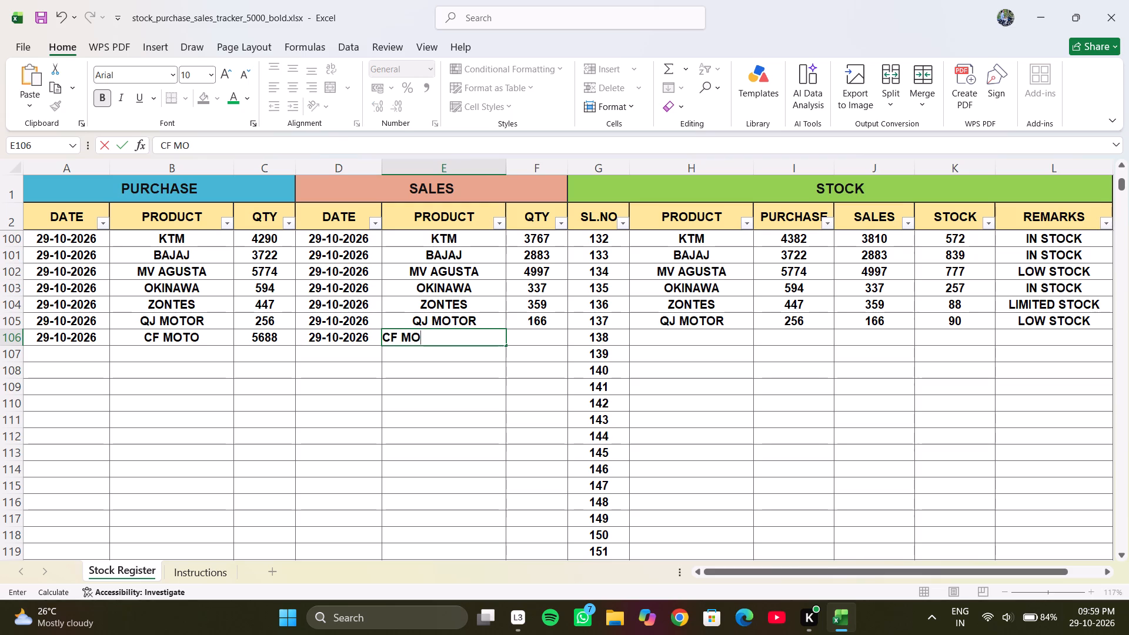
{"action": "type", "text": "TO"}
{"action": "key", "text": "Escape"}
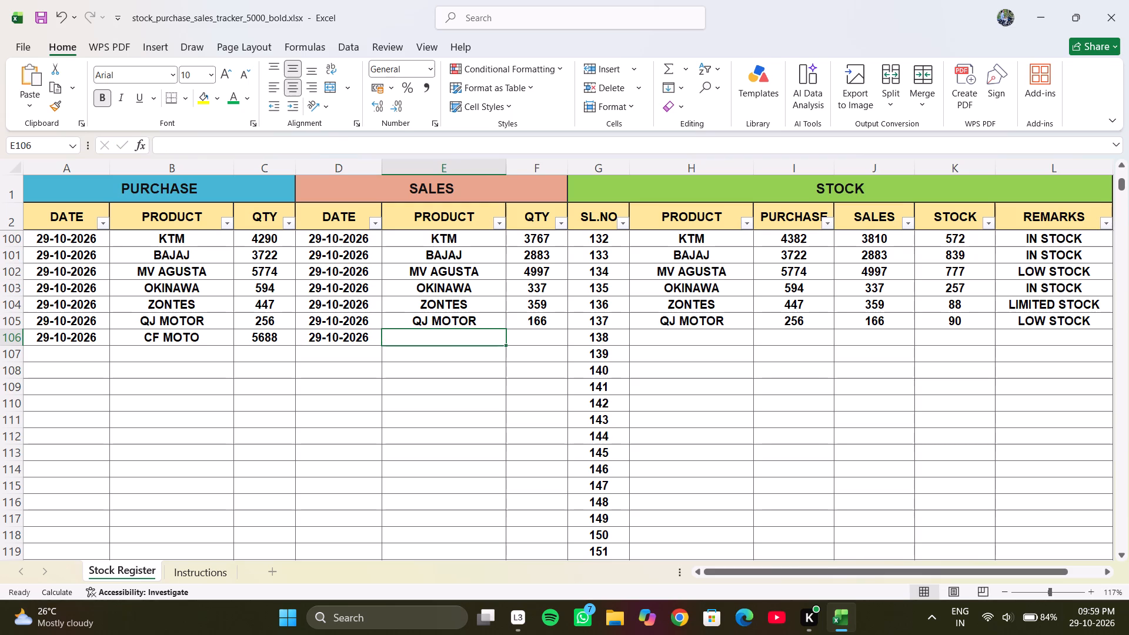
Enter the sales product CF MOTO with quantity 4778 in row 106.
{"action": "type", "text": "CF MOT"}
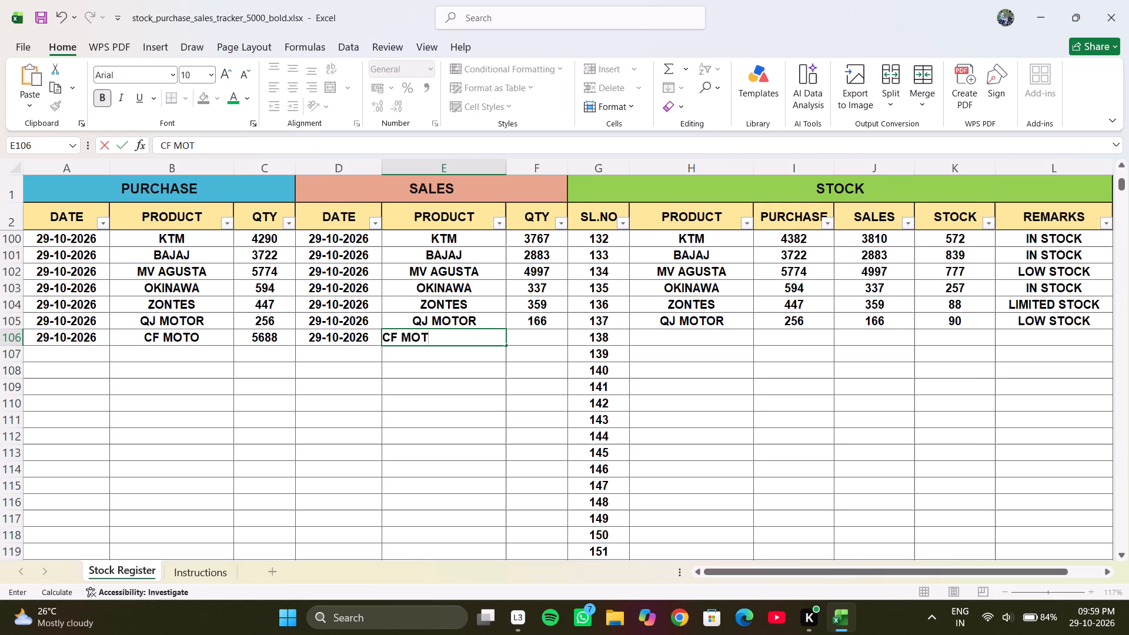
{"action": "key", "text": "o"}
{"action": "key", "text": "Right"}
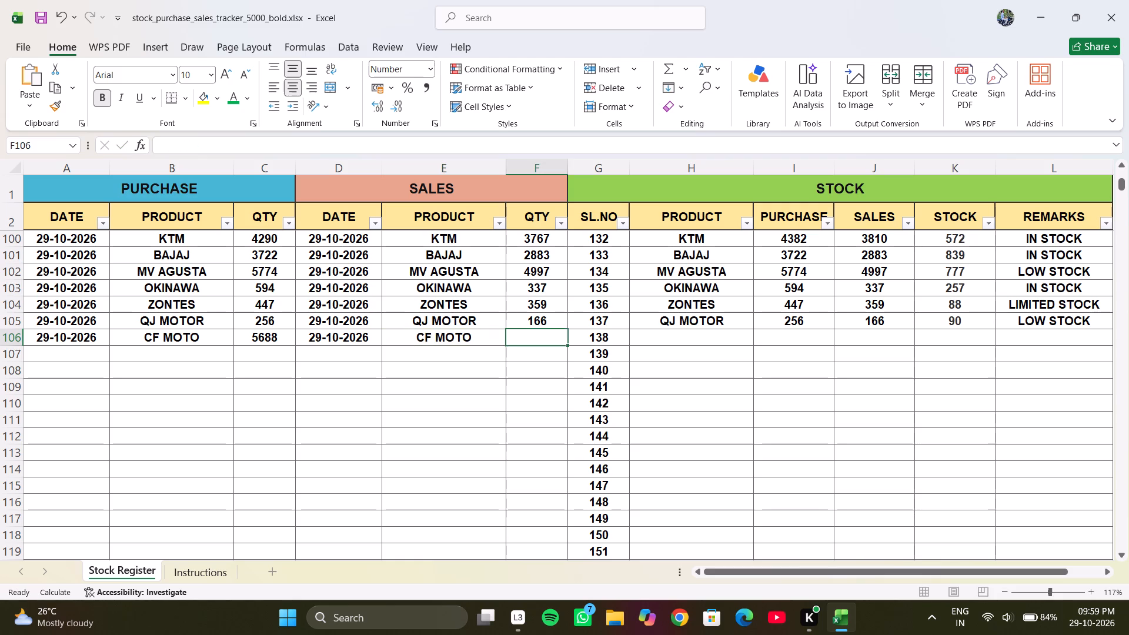
{"action": "key", "text": "4"}
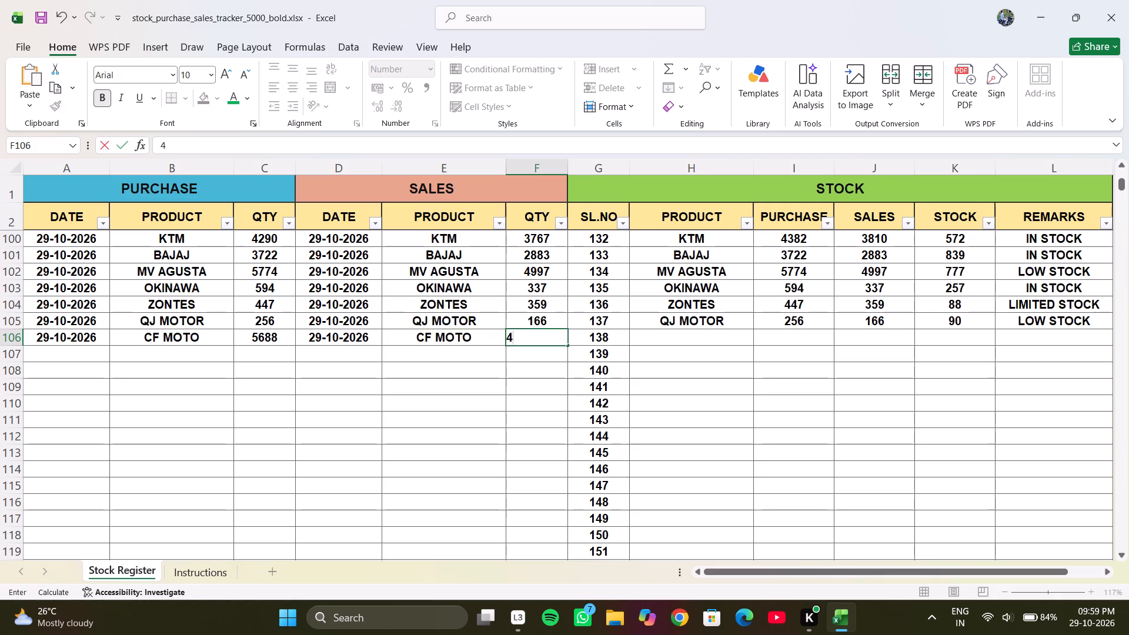
{"action": "type", "text": "778"}
{"action": "key", "text": "Right"}
Enter CF MOTO as the stock product in row 106.
{"action": "key", "text": "Right"}
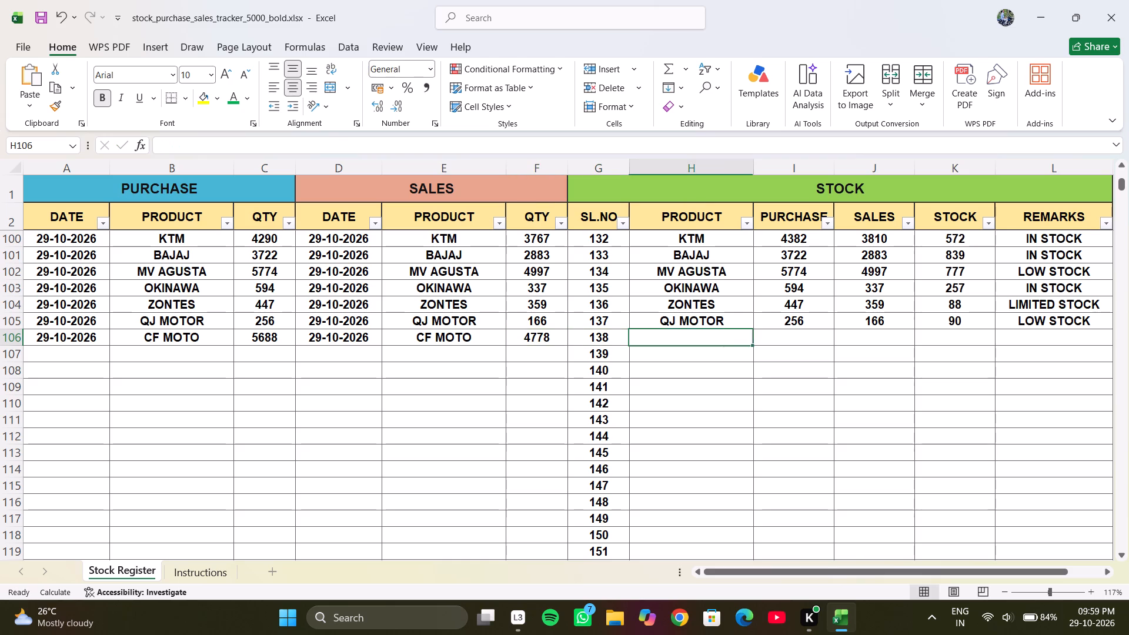
{"action": "type", "text": "CF"}
{"action": "key", "text": "space"}
{"action": "type", "text": "MOT"}
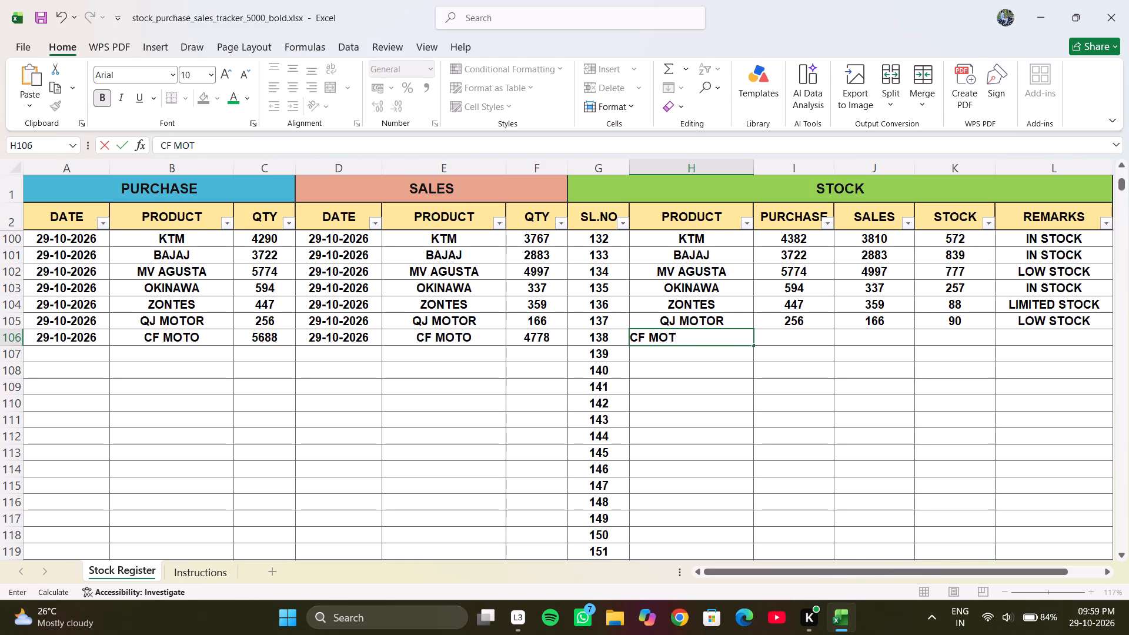
{"action": "key", "text": "o"}
{"action": "key", "text": "Right"}
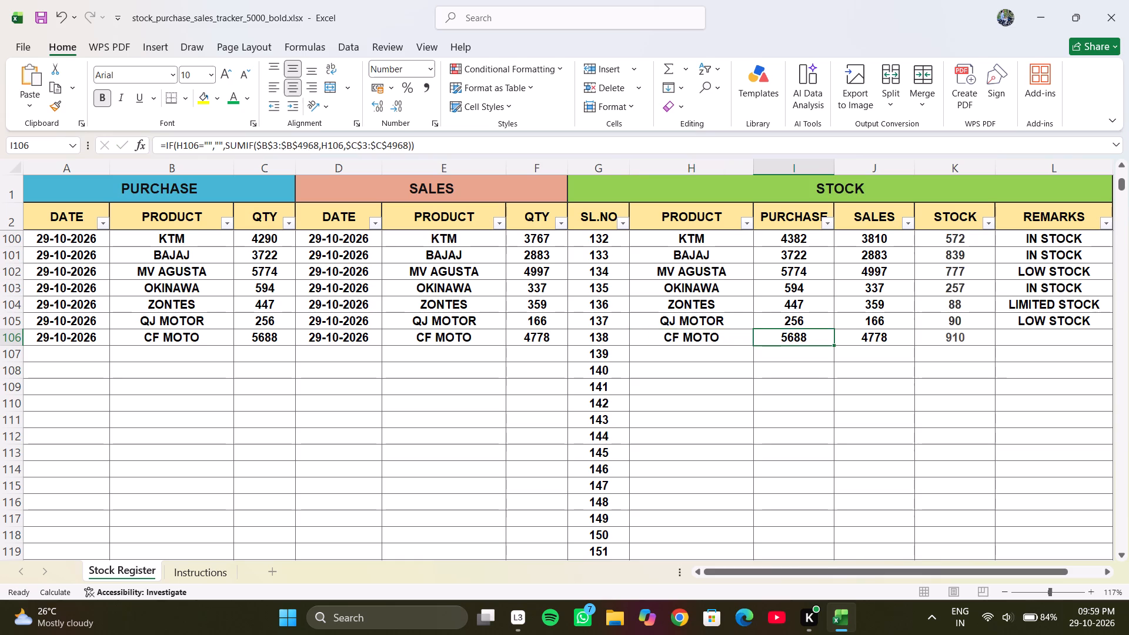
Enter the remark IN STOCK for CF MOTO in row 106.
{"action": "key", "text": "Right"}
{"action": "key", "text": "Right"}
{"action": "key", "text": "Right"}
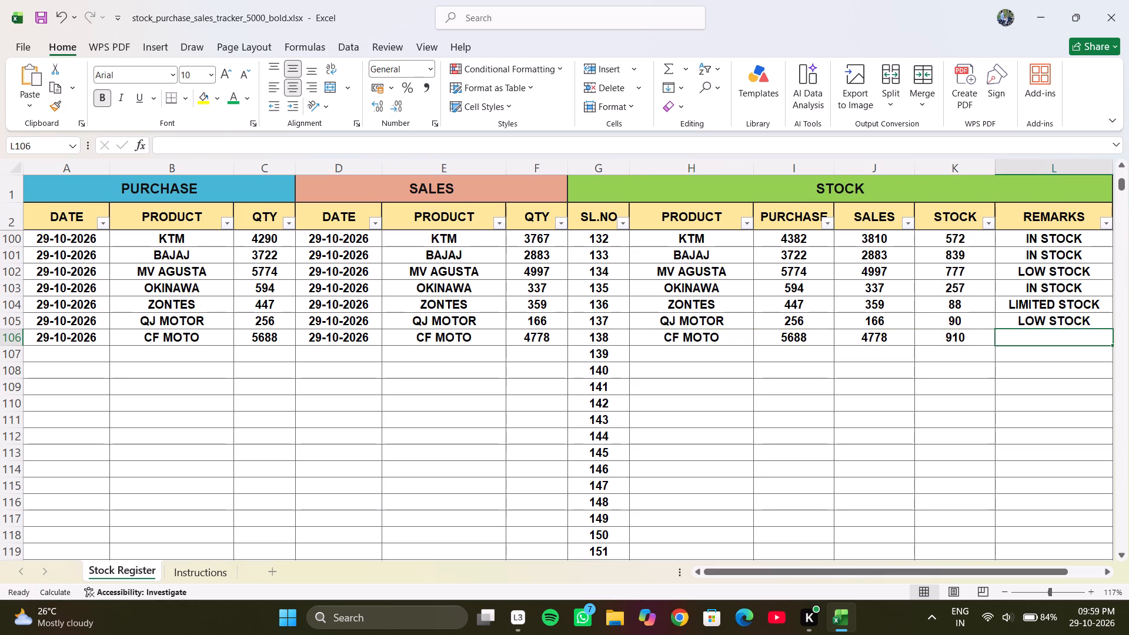
{"action": "key", "text": "i"}
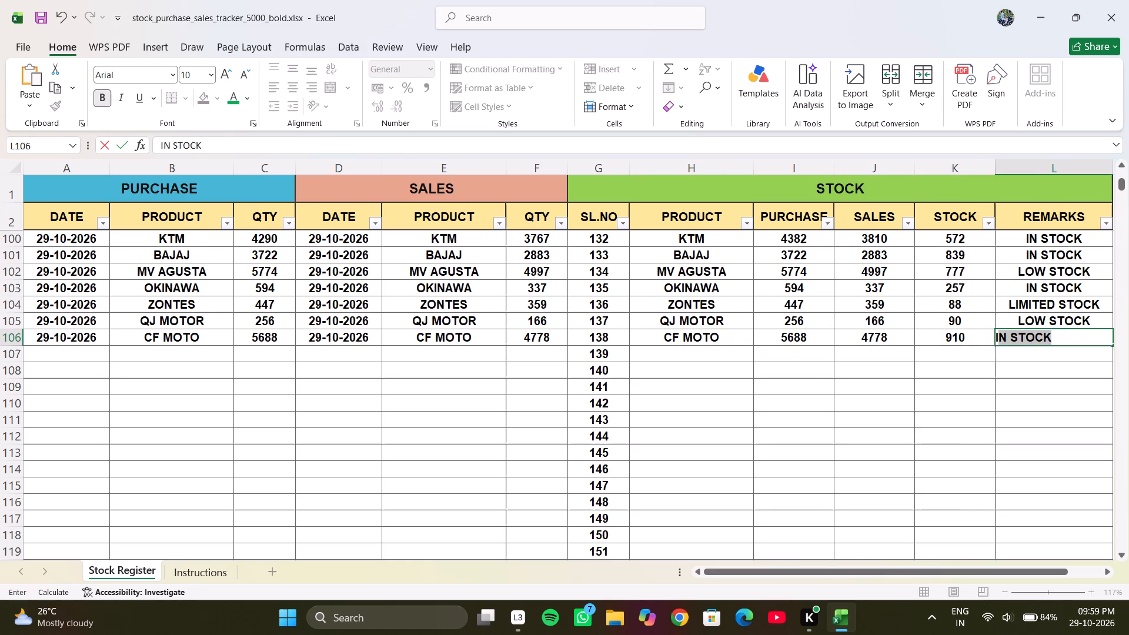
{"action": "key", "text": "Down"}
Enter the purchase date 29-10-2026 in row 107.
{"action": "key", "text": "Left"}
{"action": "key", "text": "Left"}
{"action": "key", "text": "Left"}
{"action": "key", "text": "Left"}
{"action": "key", "text": "Left"}
{"action": "key", "text": "Left"}
{"action": "key", "text": "Left"}
{"action": "key", "text": "Left"}
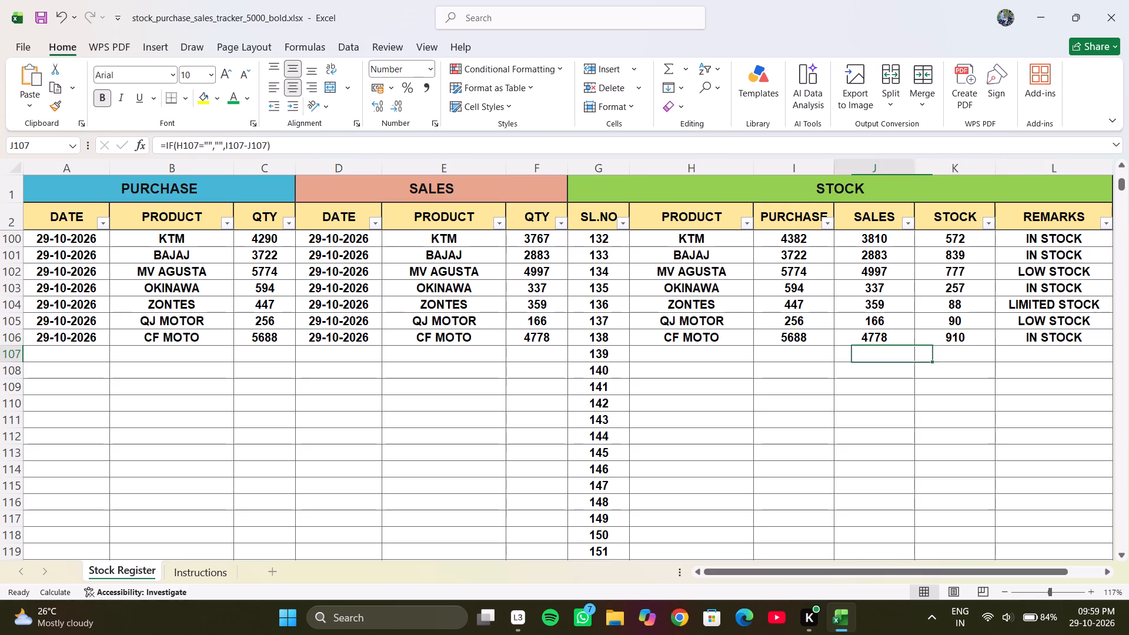
{"action": "key", "text": "Left"}
{"action": "key", "text": "Left"}
{"action": "key", "text": "Left"}
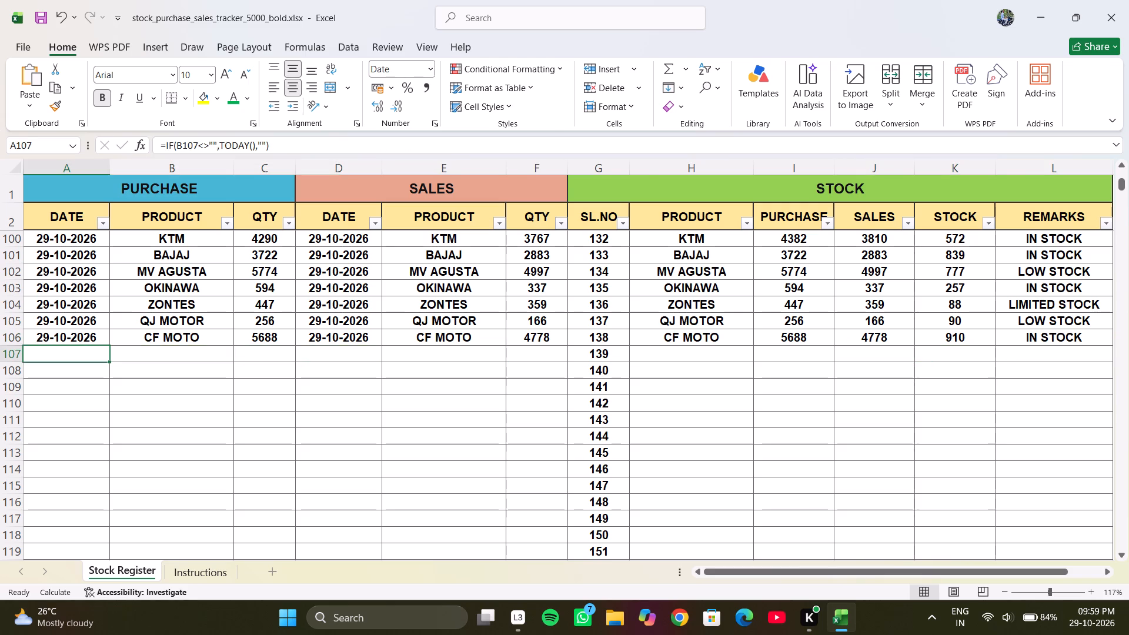
{"action": "key", "text": "2"}
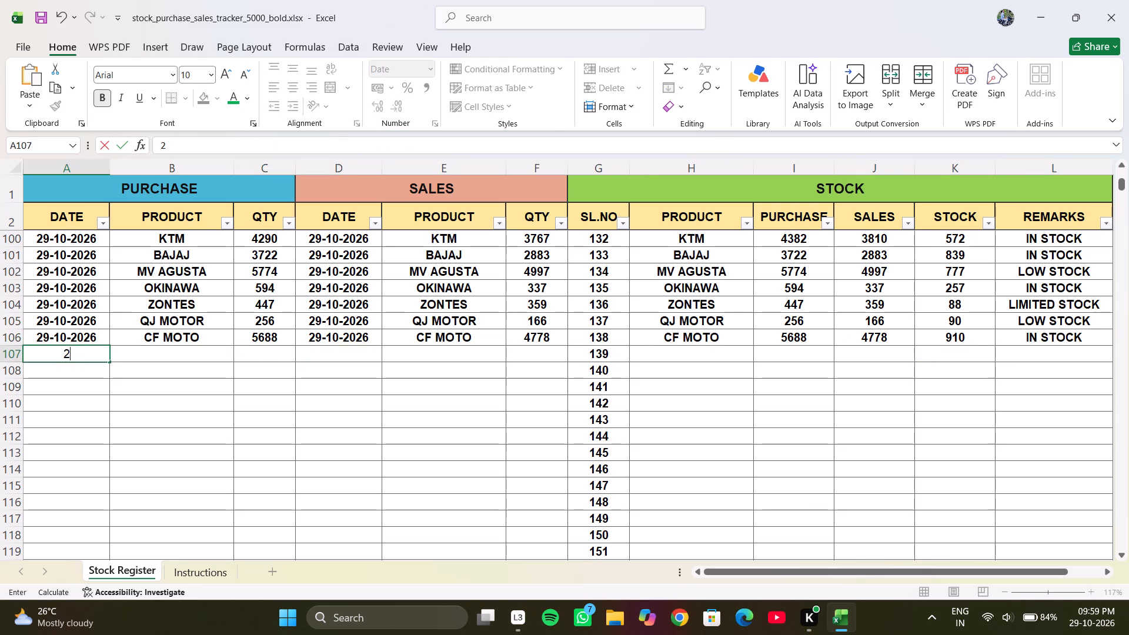
{"action": "key", "text": "9"}
{"action": "key", "text": "minus"}
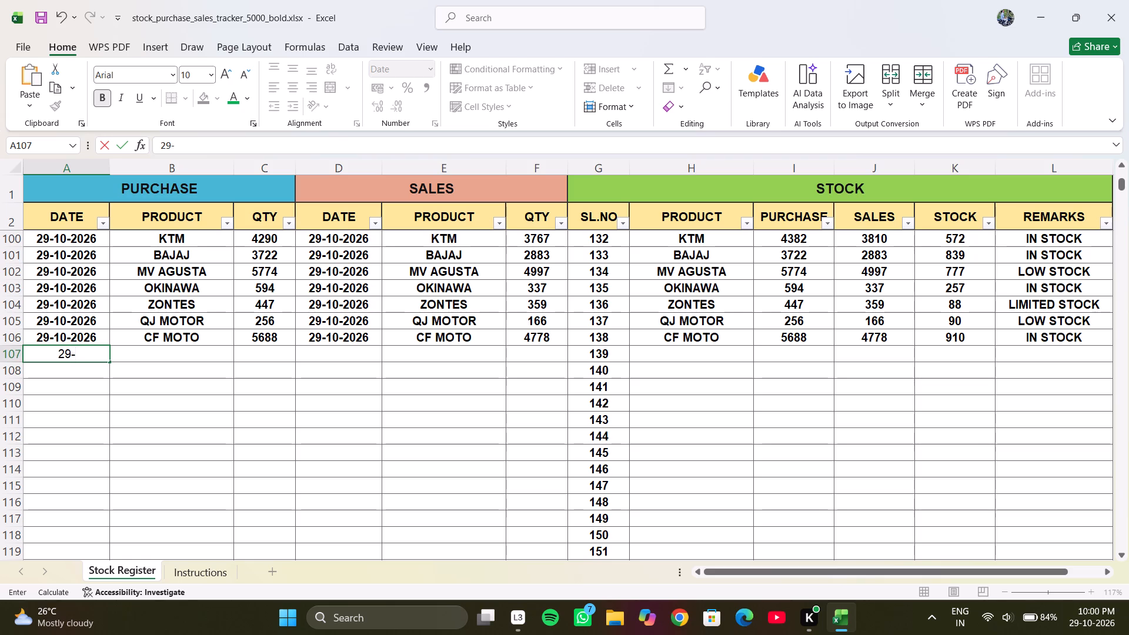
{"action": "key", "text": "q"}
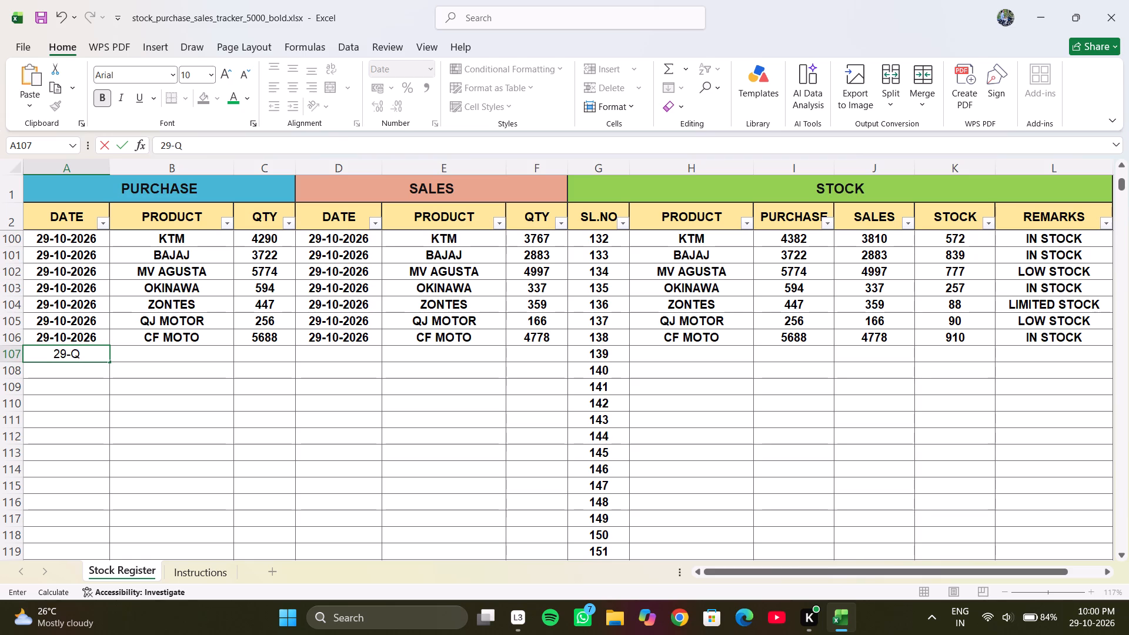
{"action": "key", "text": "BackSpace"}
{"action": "type", "text": "10-20"}
{"action": "type", "text": "26"}
{"action": "left_click", "coordinate": [201, 357]}
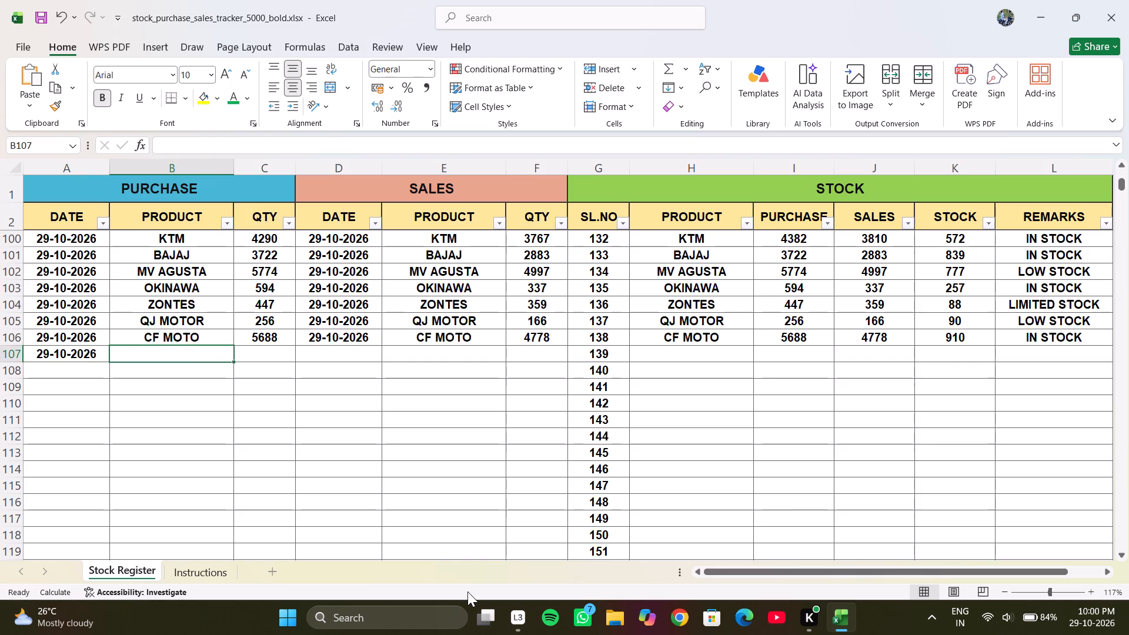
Enter the purchase product AMPERE with quantity 446 in row 107.
{"action": "type", "text": "AMPERE"}
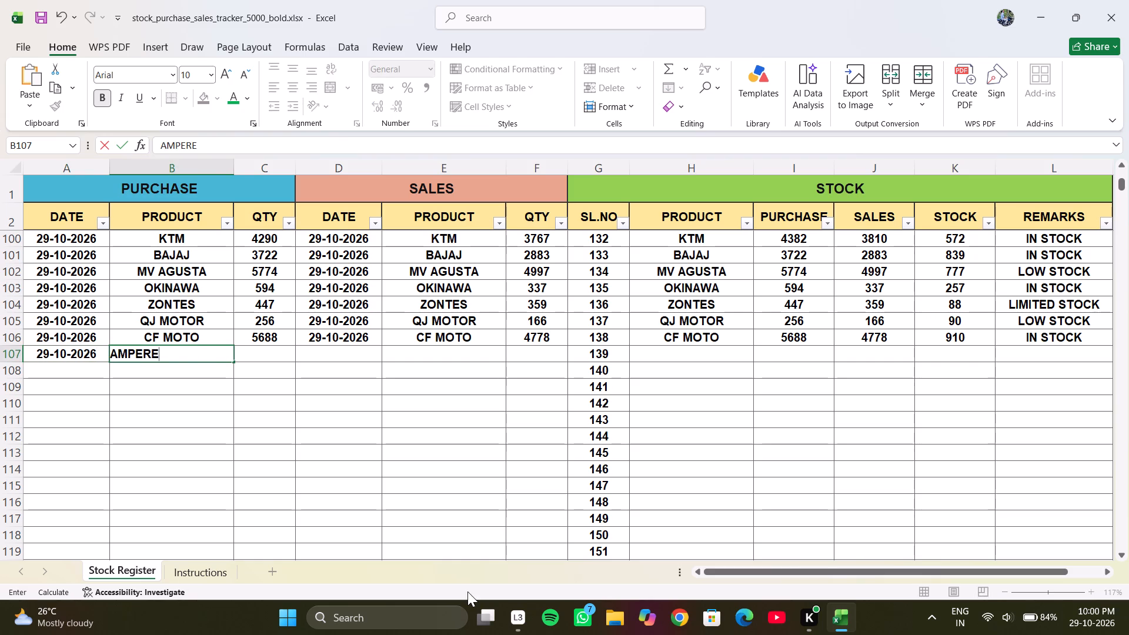
{"action": "key", "text": "Right"}
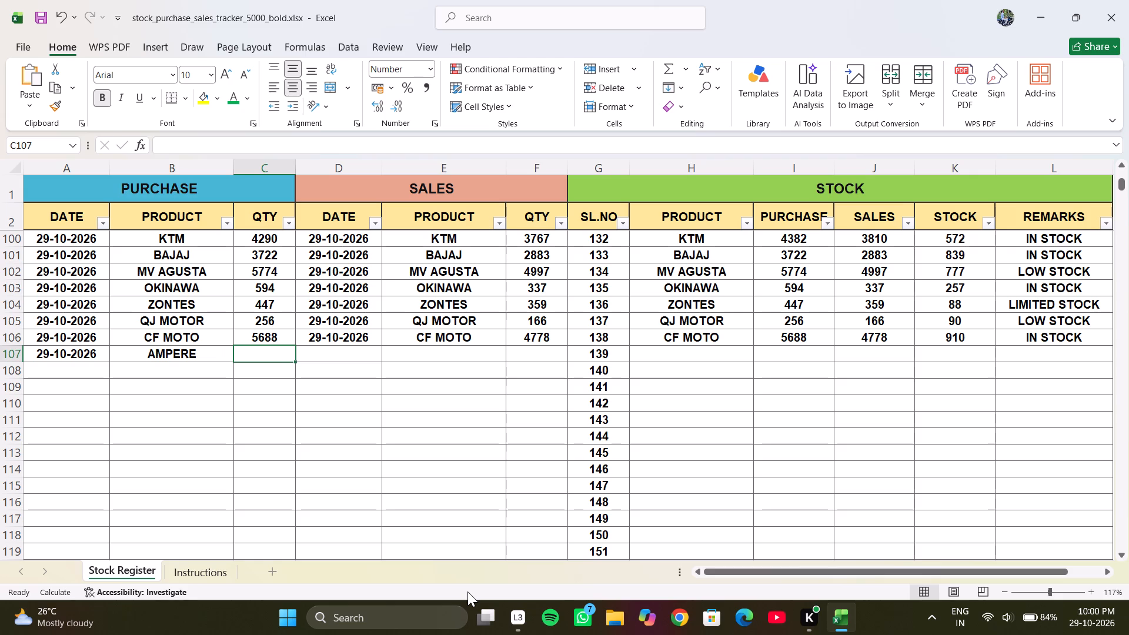
{"action": "type", "text": "442"}
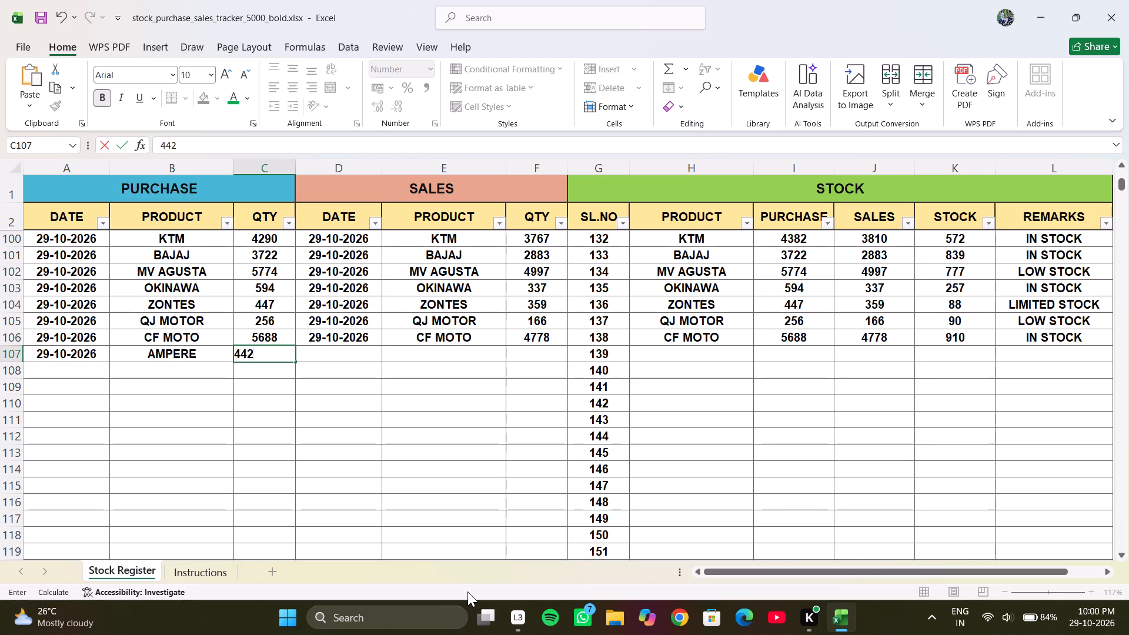
{"action": "key", "text": "BackSpace"}
{"action": "key", "text": "7"}
{"action": "key", "text": "minus"}
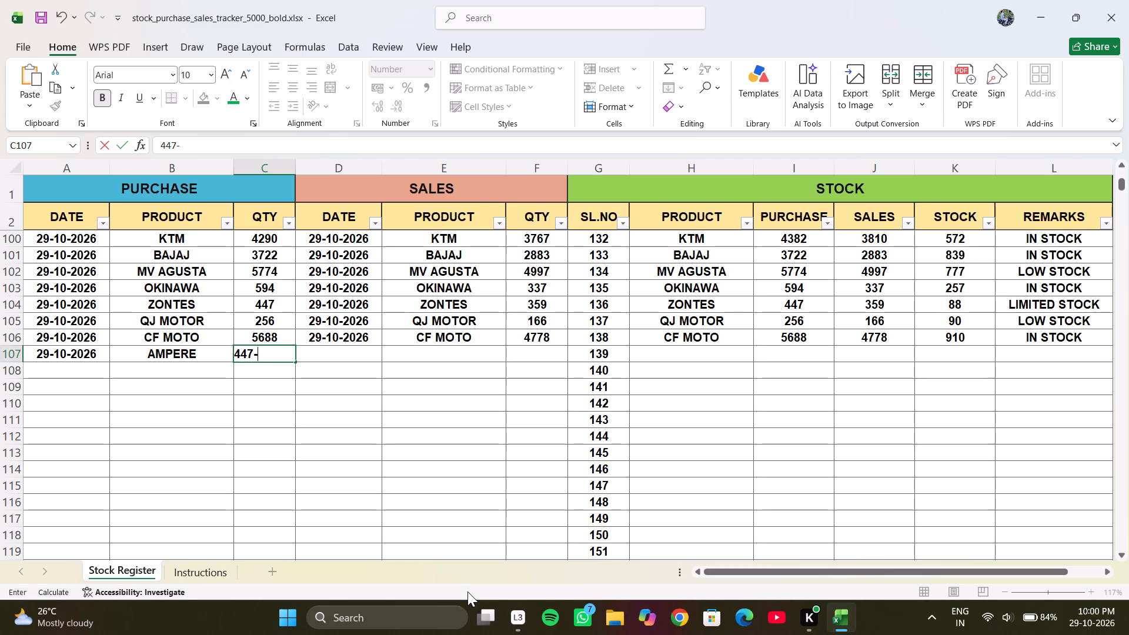
{"action": "key", "text": "BackSpace"}
{"action": "key", "text": "BackSpace"}
{"action": "key", "text": "6"}
{"action": "key", "text": "Right"}
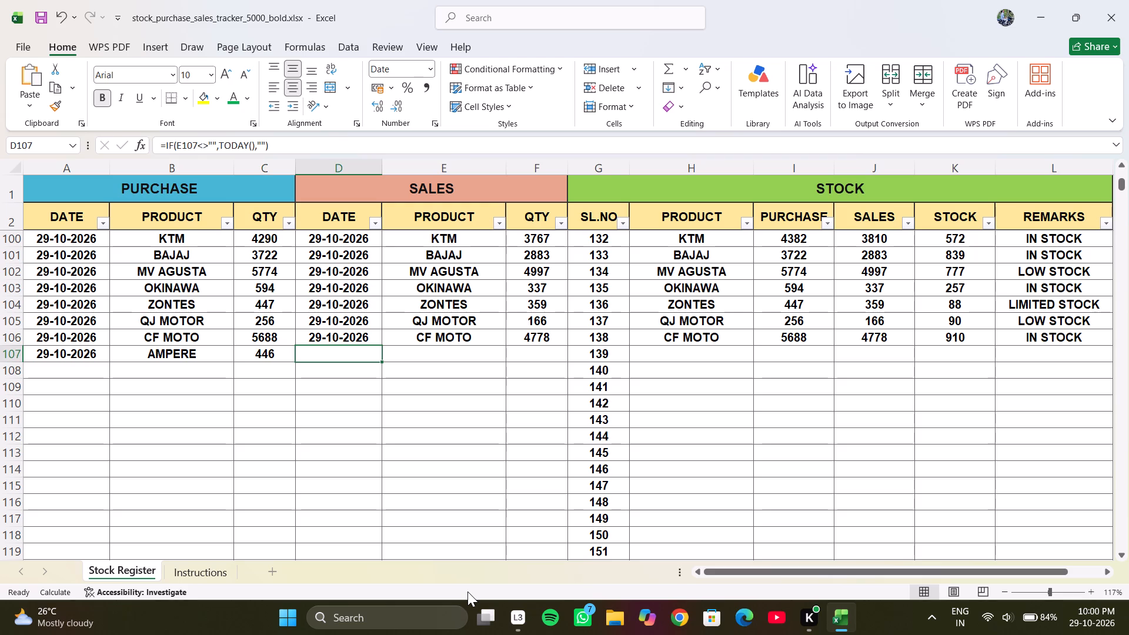
Enter the sales date 29-10-2026 in row 107.
{"action": "type", "text": "29-"}
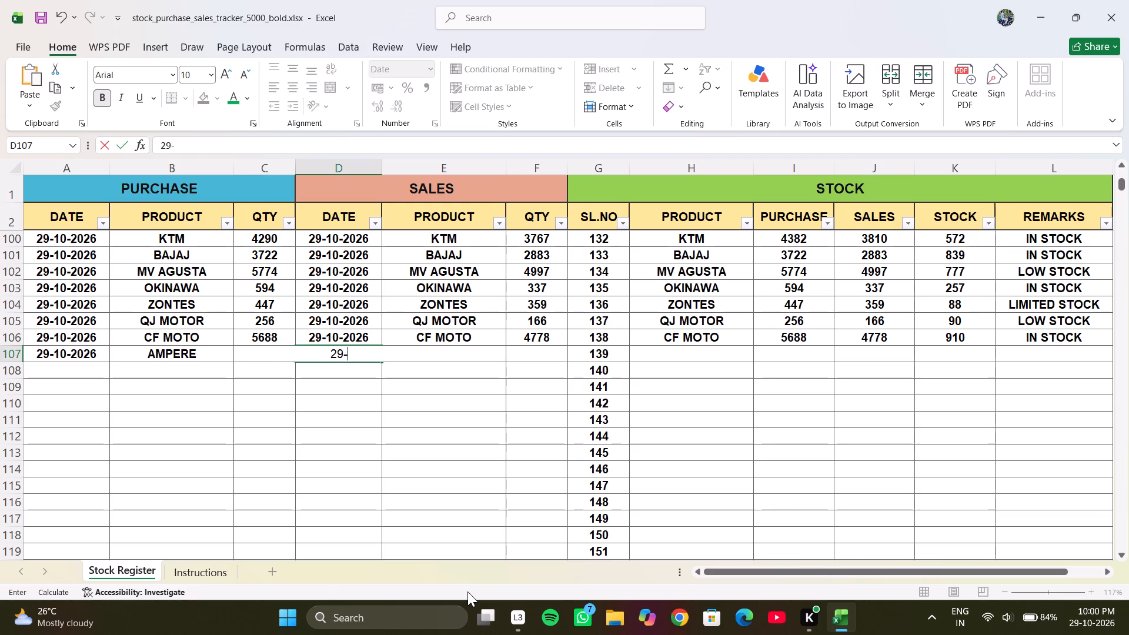
{"action": "type", "text": "10-"}
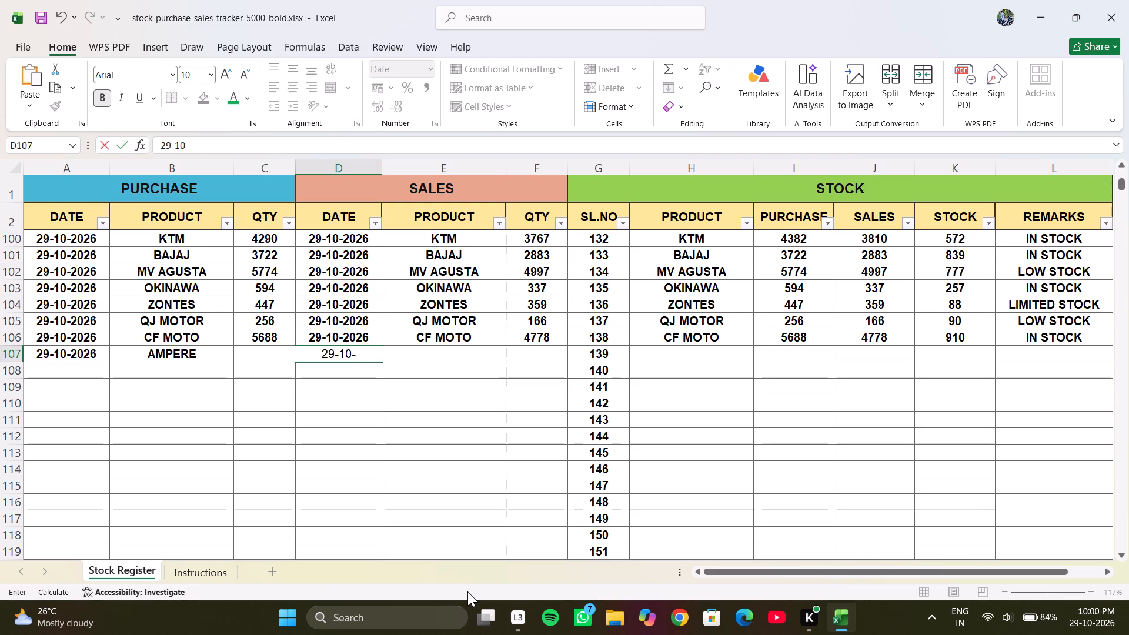
{"action": "type", "text": "20"}
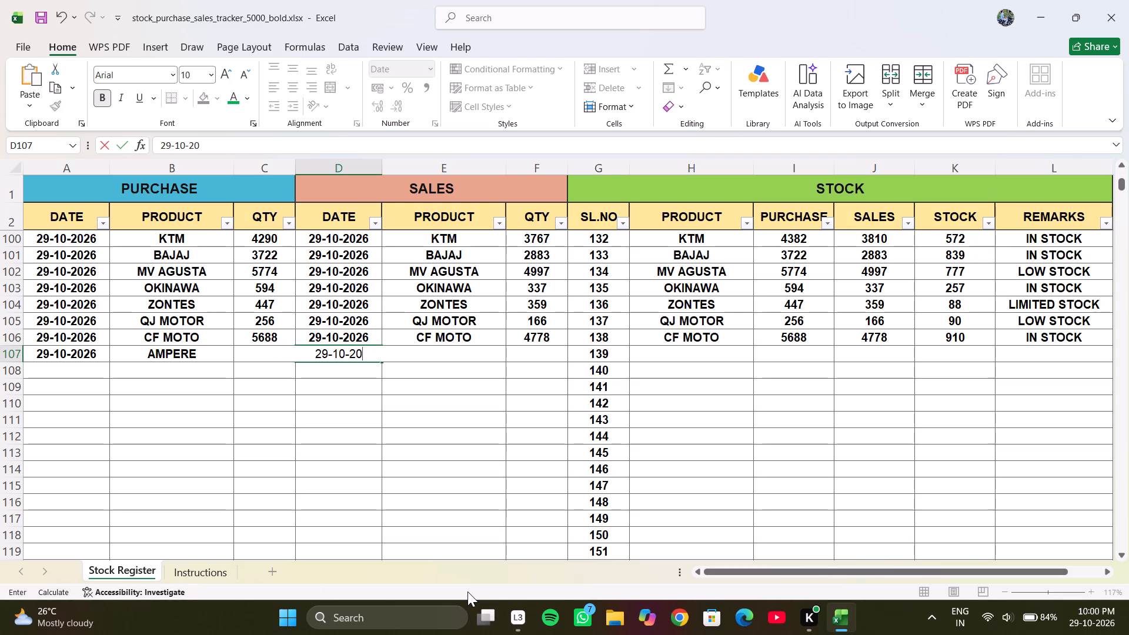
{"action": "key", "text": "2"}
{"action": "key", "text": "6"}
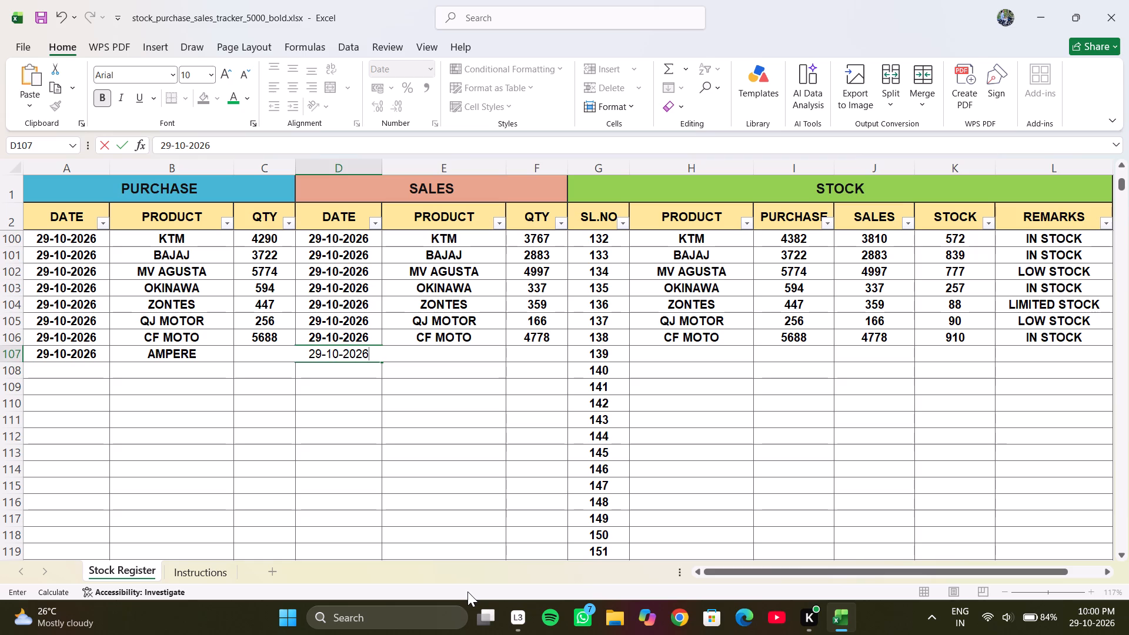
{"action": "key", "text": "Right"}
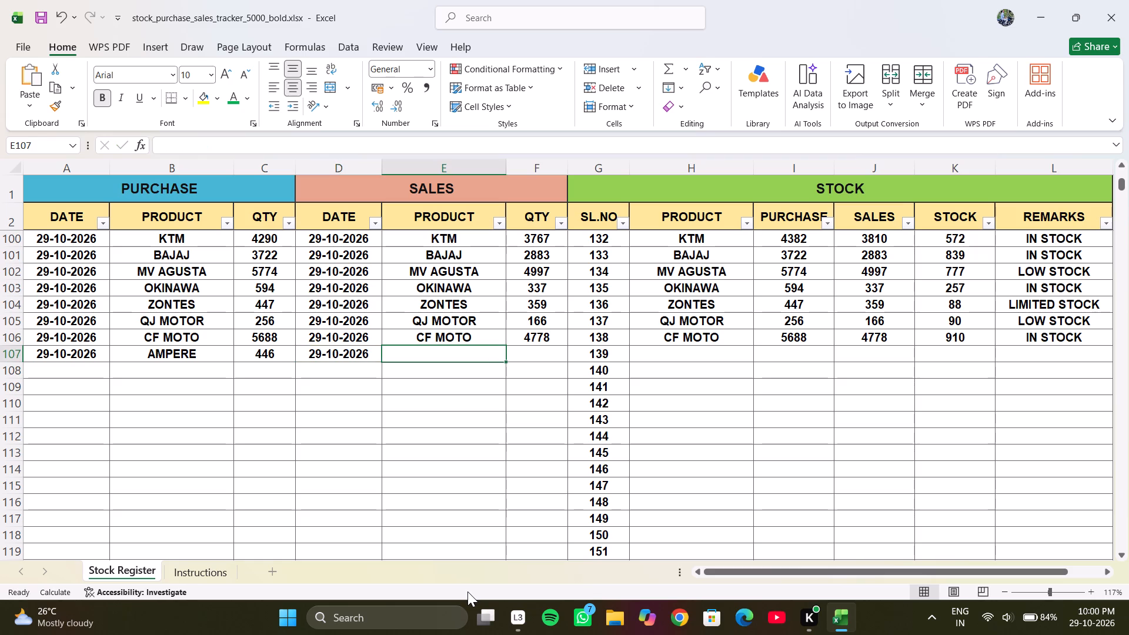
Enter the sales product AMPERE with quantity 365 in row 107.
{"action": "type", "text": "AM"}
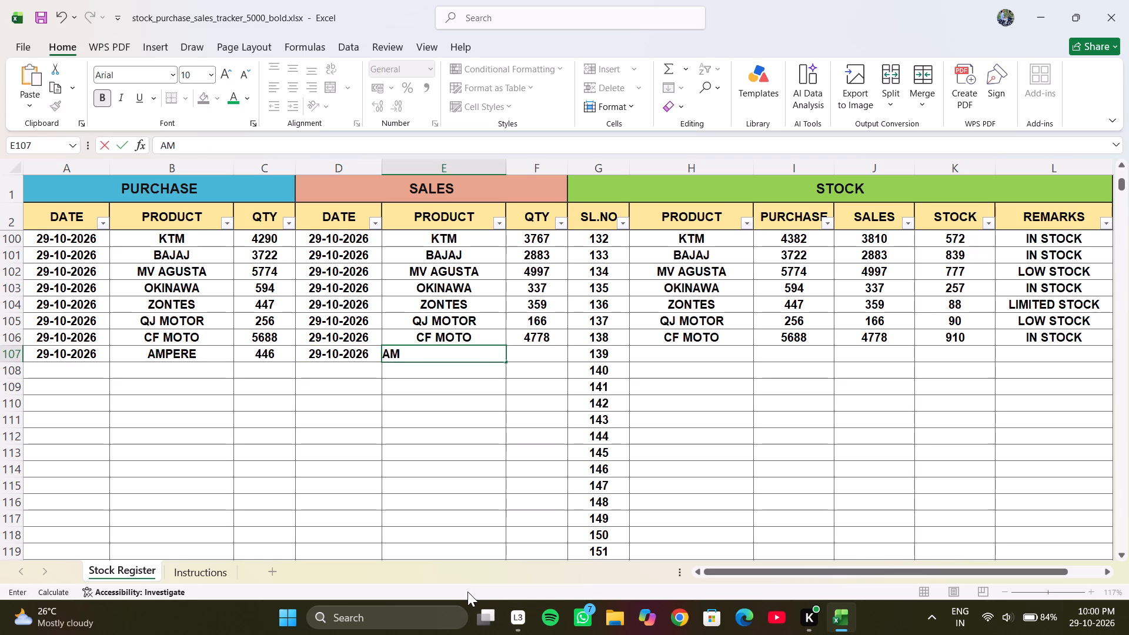
{"action": "key", "text": "p"}
{"action": "type", "text": "ERE"}
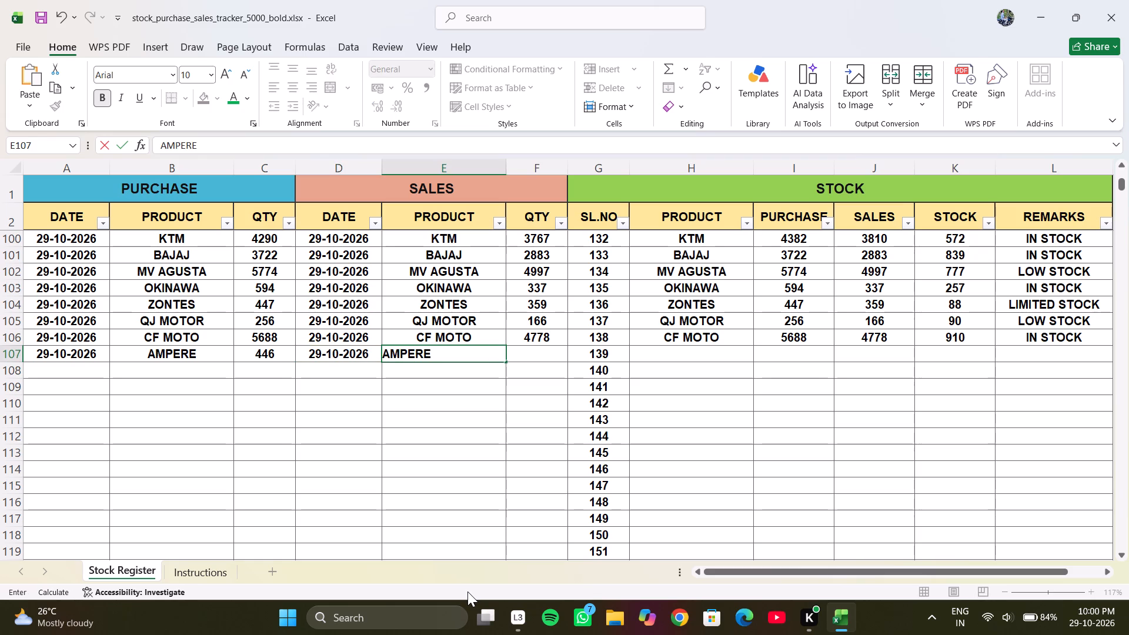
{"action": "key", "text": "Right"}
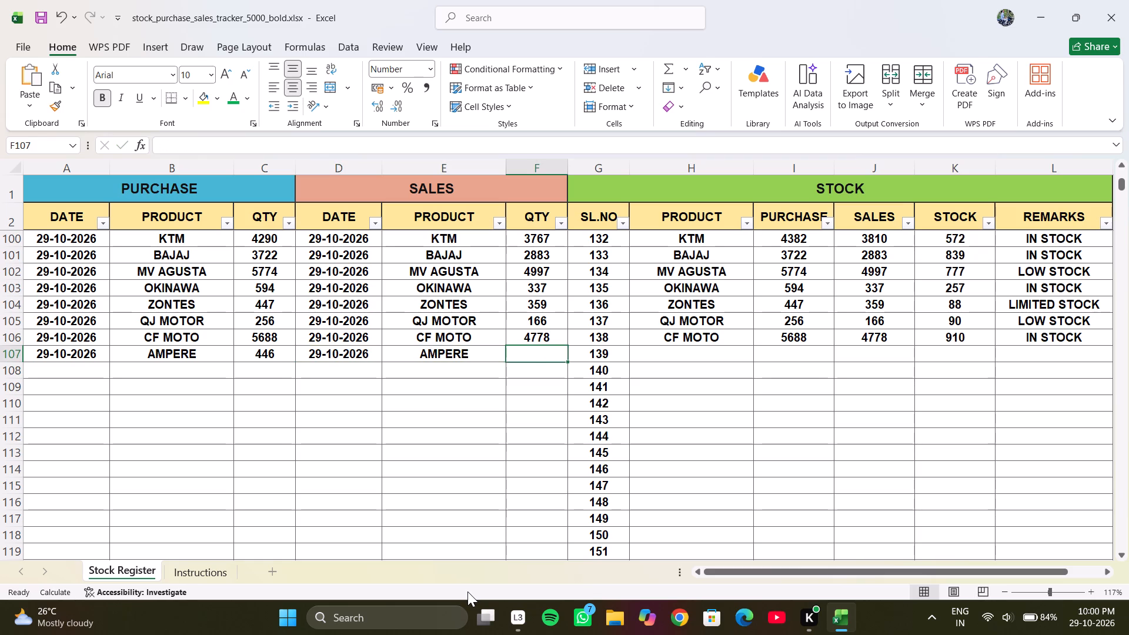
{"action": "key", "text": "3"}
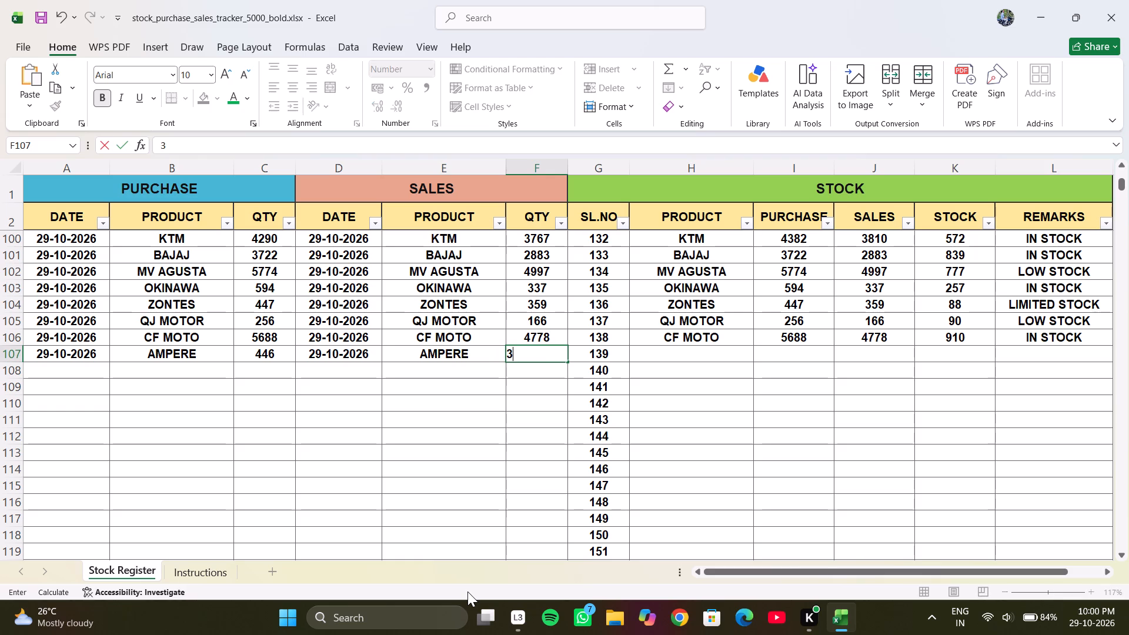
{"action": "type", "text": "65"}
{"action": "key", "text": "Right"}
Enter AMPERE as the stock product in row 107.
{"action": "key", "text": "Right"}
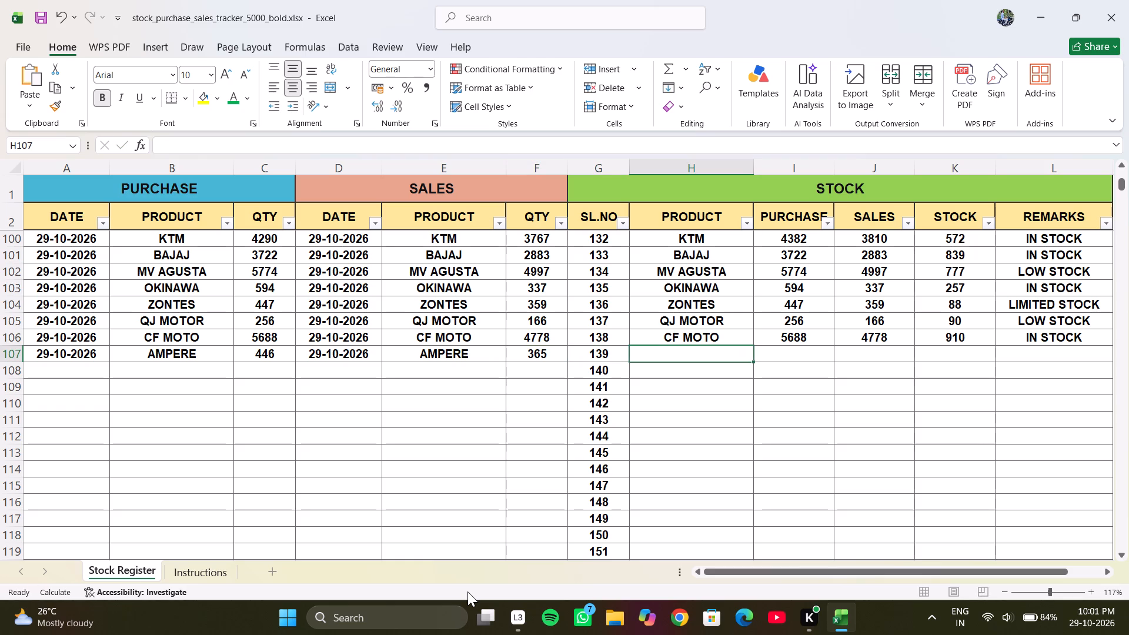
{"action": "type", "text": "AMPERE"}
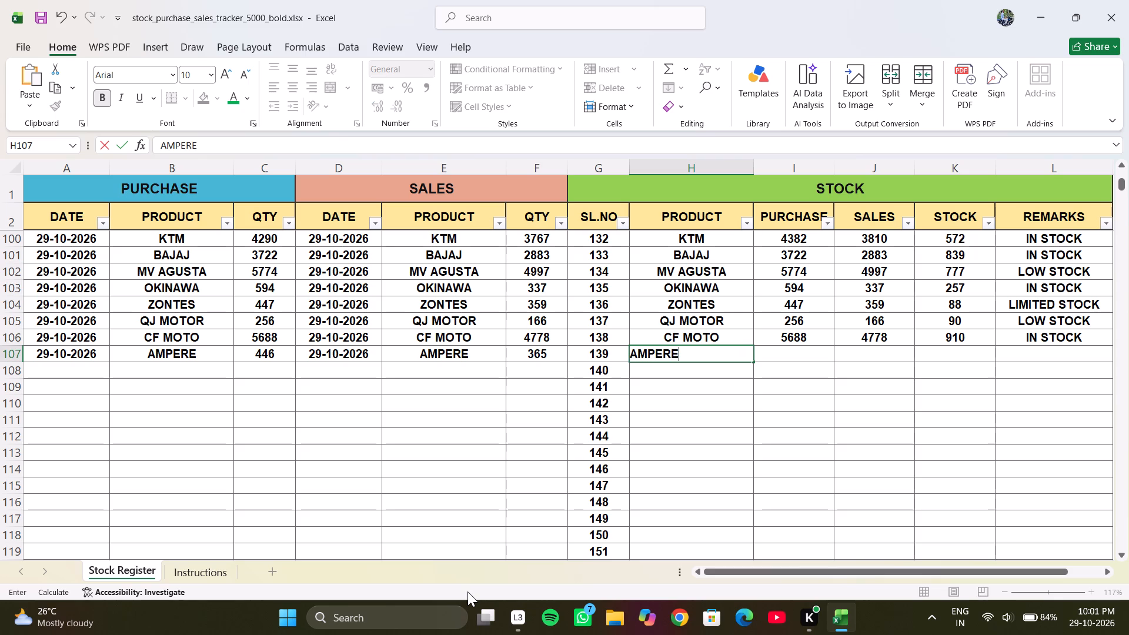
{"action": "key", "text": "Right"}
Enter the remark LOW STOCK for AMPERE in row 107.
{"action": "key", "text": "Right"}
{"action": "key", "text": "Right"}
{"action": "key", "text": "Right"}
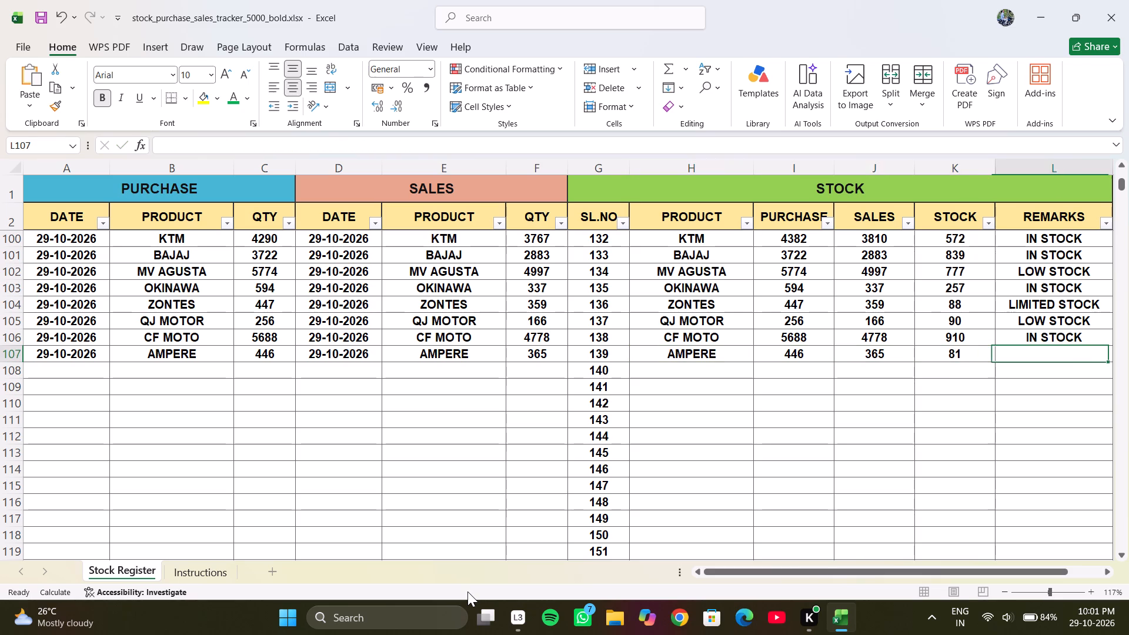
{"action": "key", "text": "l"}
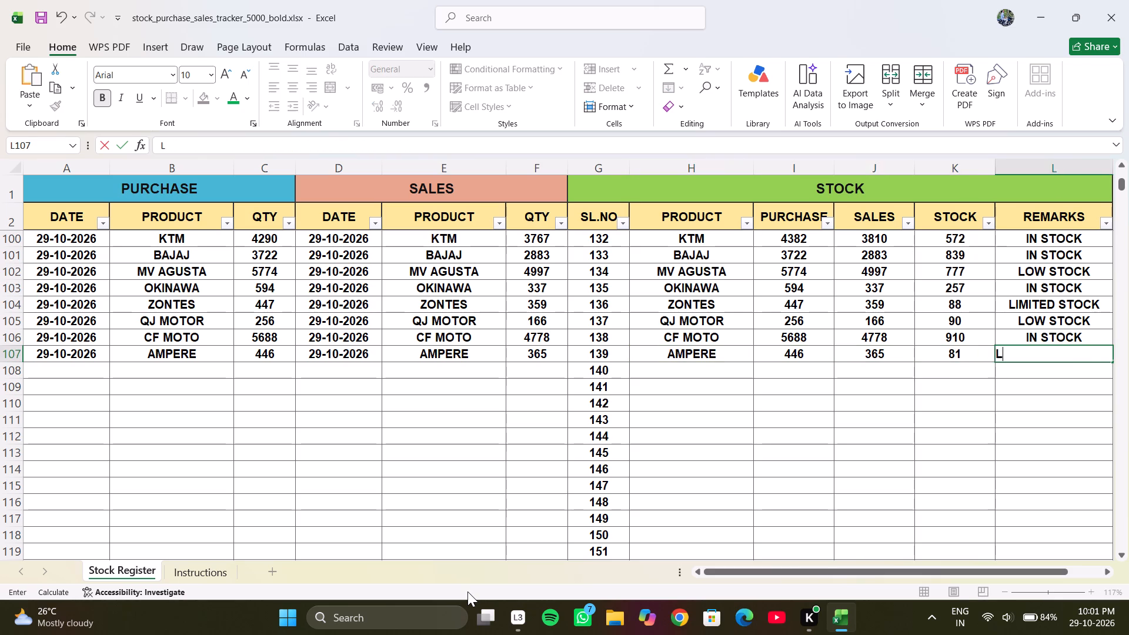
{"action": "key", "text": "o"}
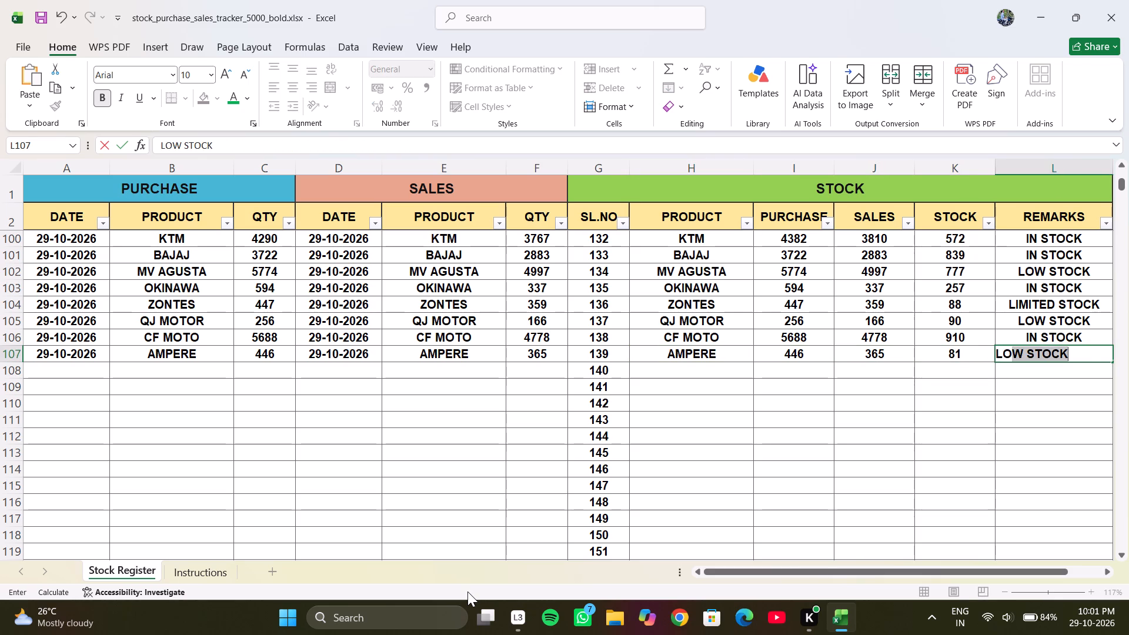
{"action": "key", "text": "Down"}
Enter the purchase date 29-10-2026 in row 108.
{"action": "key", "text": "Left"}
{"action": "key", "text": "Left"}
{"action": "key", "text": "Left"}
{"action": "key", "text": "Left"}
{"action": "key", "text": "Left"}
{"action": "key", "text": "Left"}
{"action": "key", "text": "Left"}
{"action": "key", "text": "Left"}
{"action": "key", "text": "Left"}
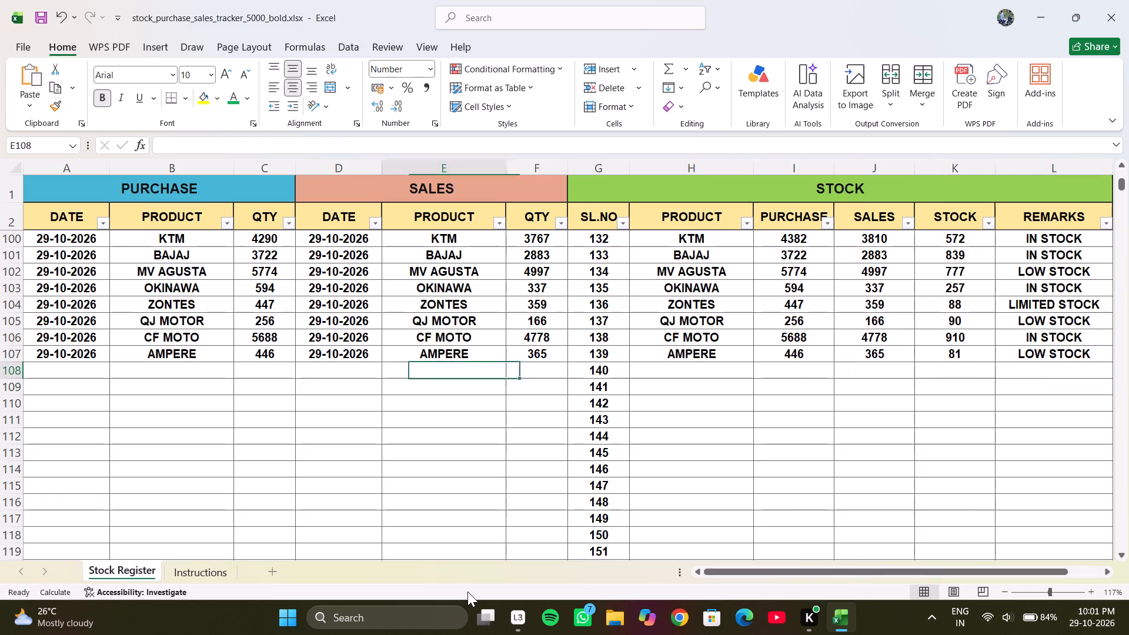
{"action": "key", "text": "Left"}
{"action": "key", "text": "Left"}
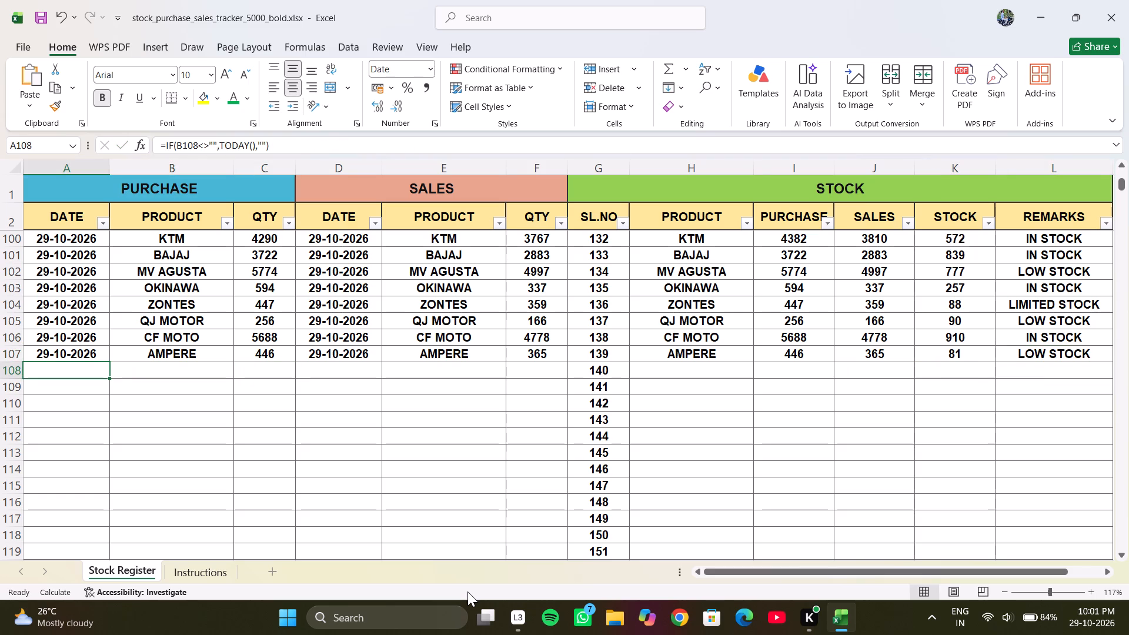
{"action": "key", "text": "2"}
{"action": "type", "text": "9-"}
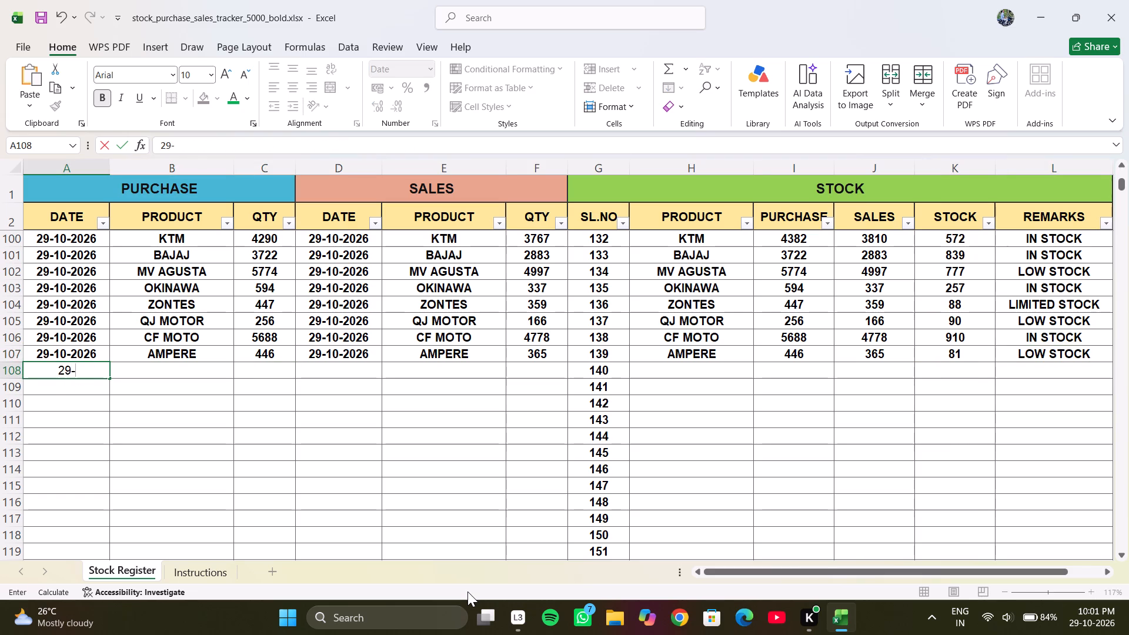
{"action": "key", "text": "1"}
{"action": "type", "text": "0-"}
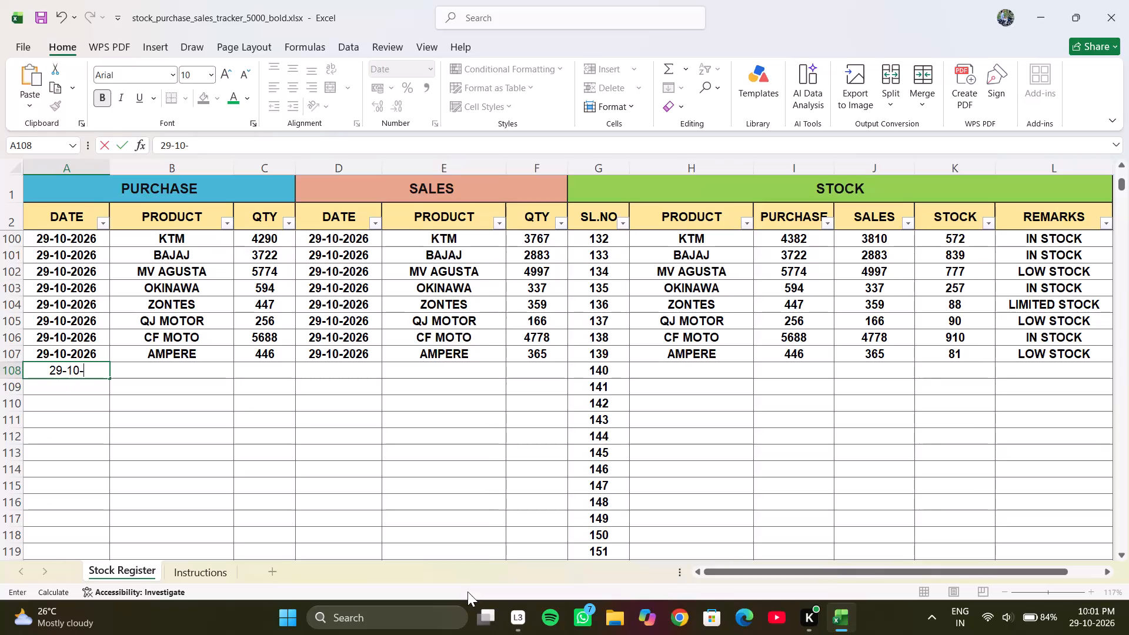
{"action": "type", "text": "2026"}
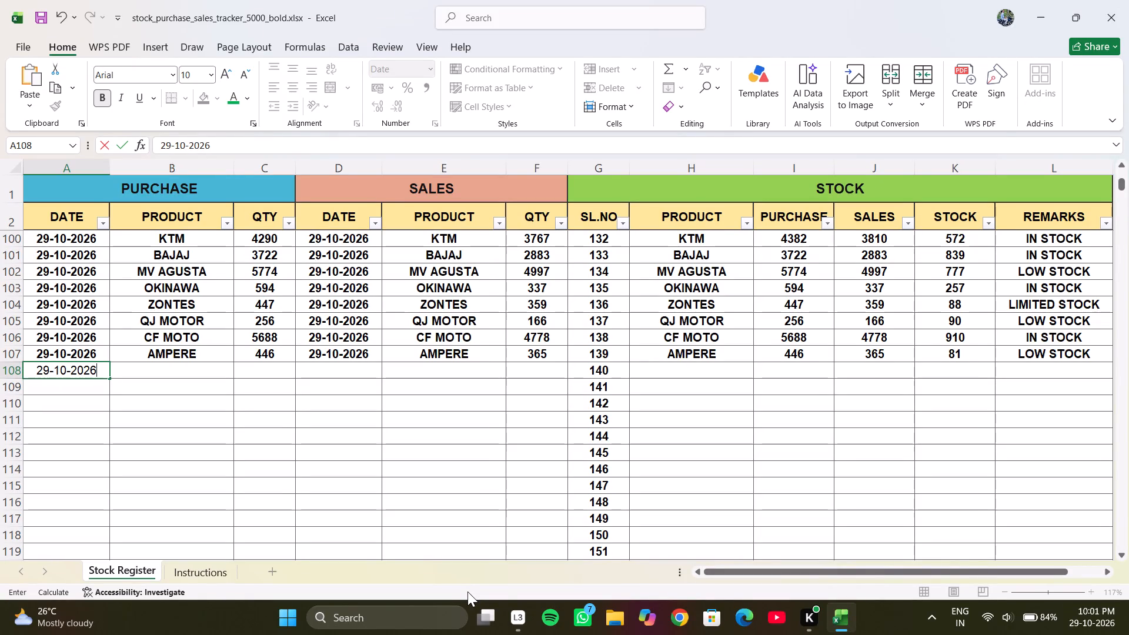
{"action": "key", "text": "Right"}
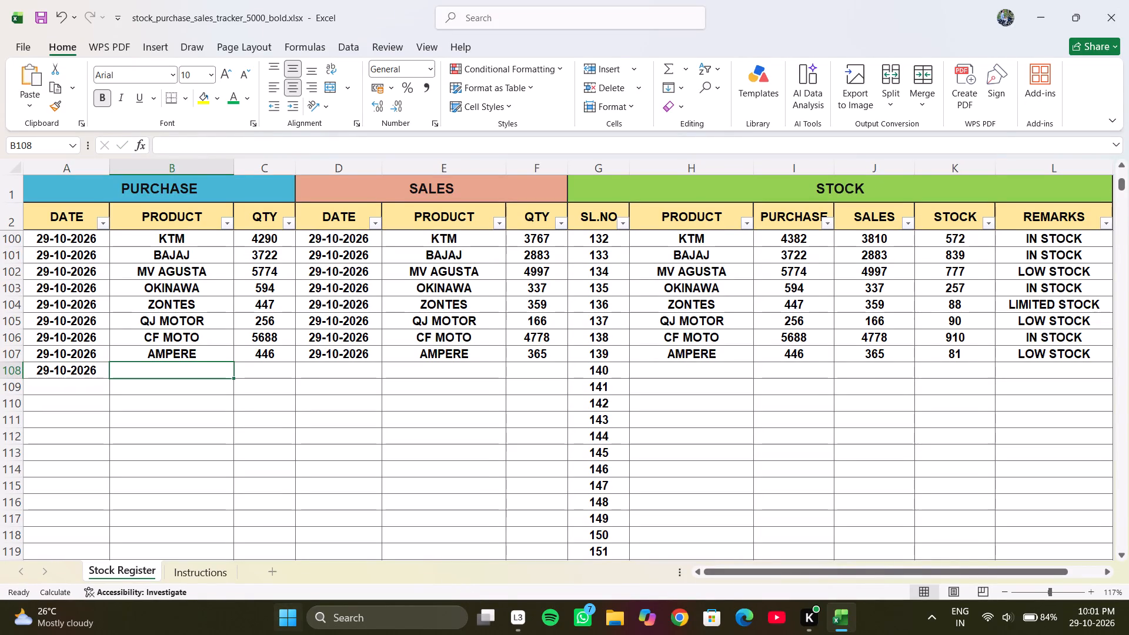
Enter the purchase product TOYOTA with quantity 4798 in row 108.
{"action": "key", "text": "t"}
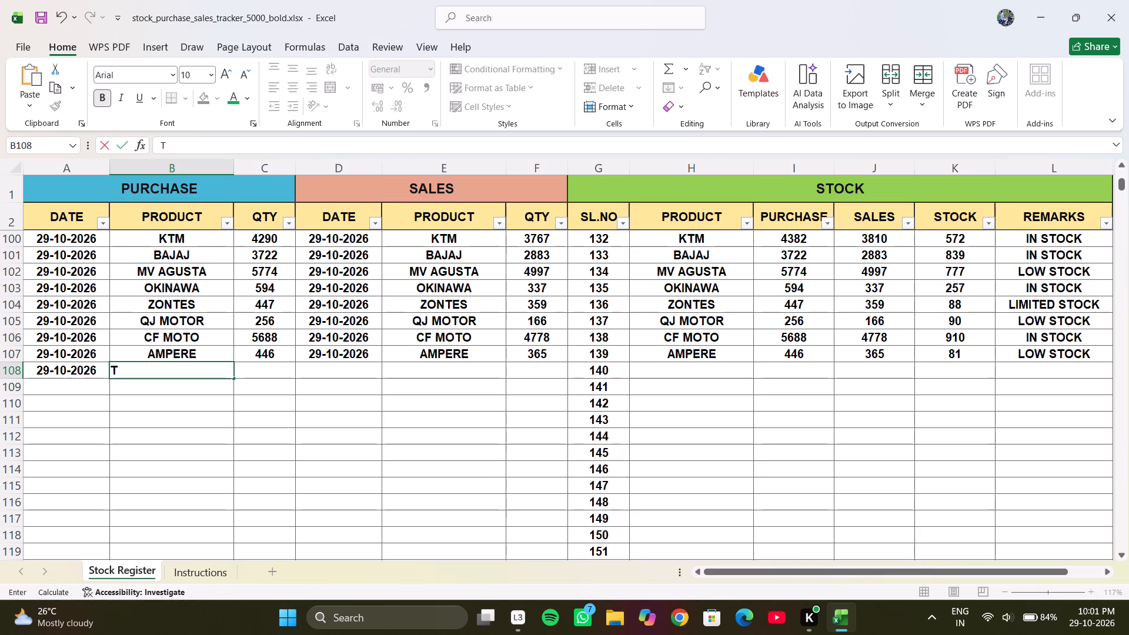
{"action": "key", "text": "o"}
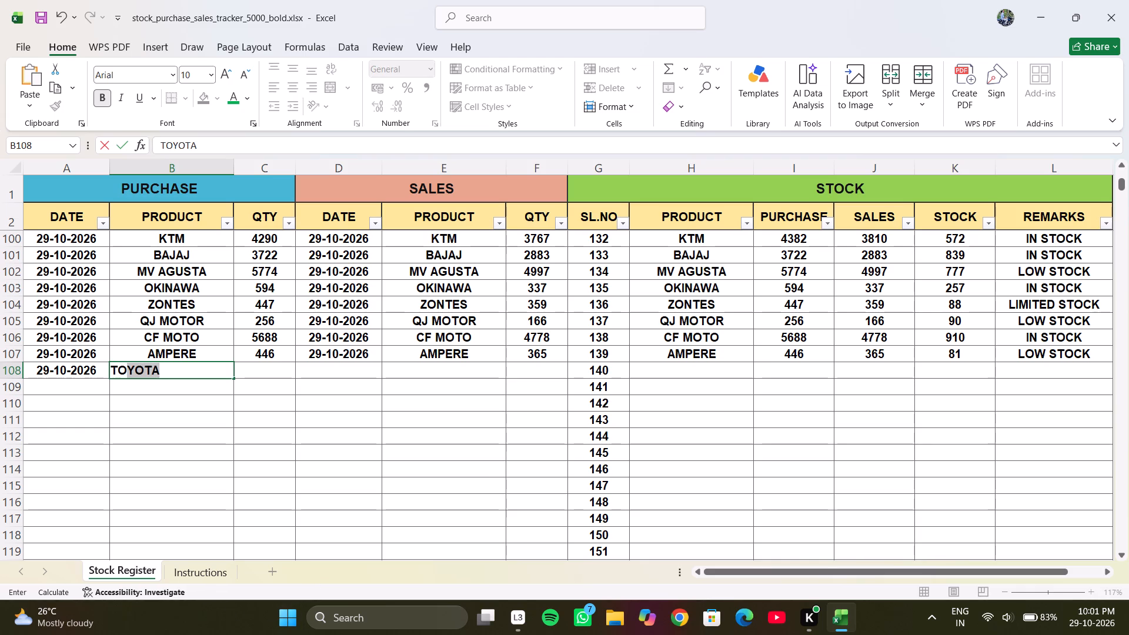
{"action": "key", "text": "Right"}
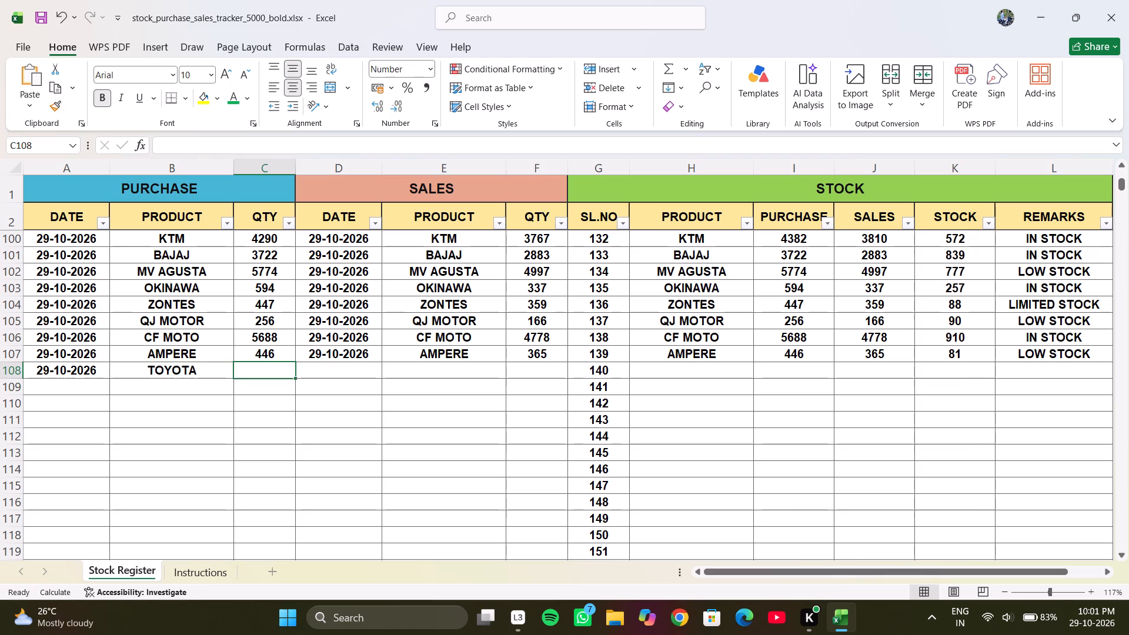
{"action": "type", "text": "47"}
{"action": "type", "text": "98"}
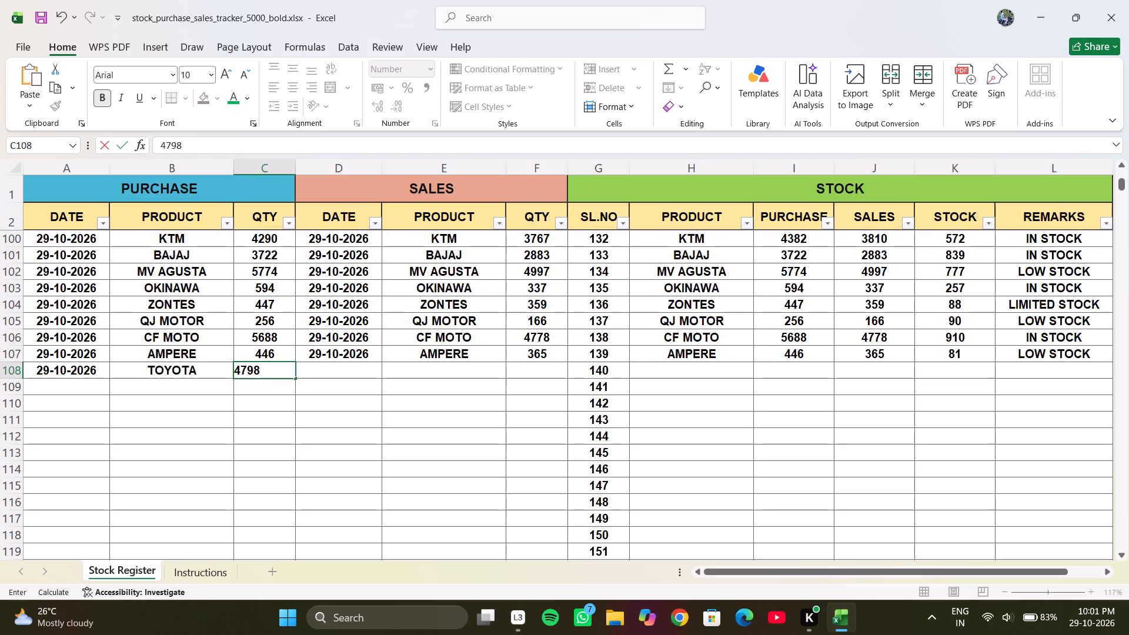
{"action": "key", "text": "Right"}
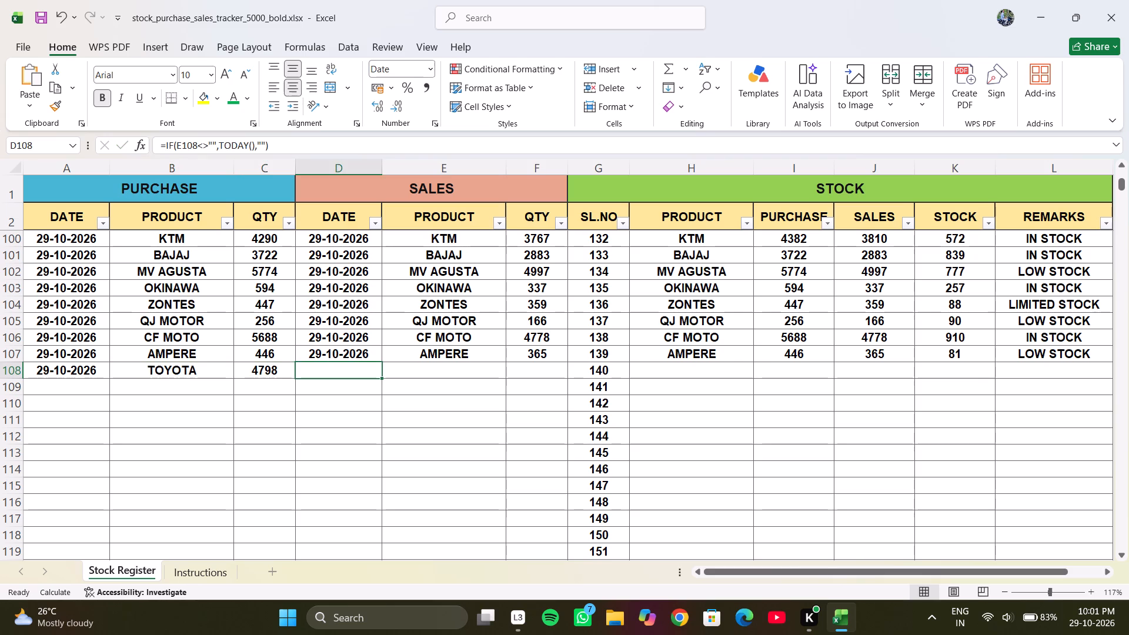
Enter the sales date 29-10-2026 in row 108.
{"action": "key", "text": "2"}
{"action": "key", "text": "9"}
{"action": "key", "text": "minus"}
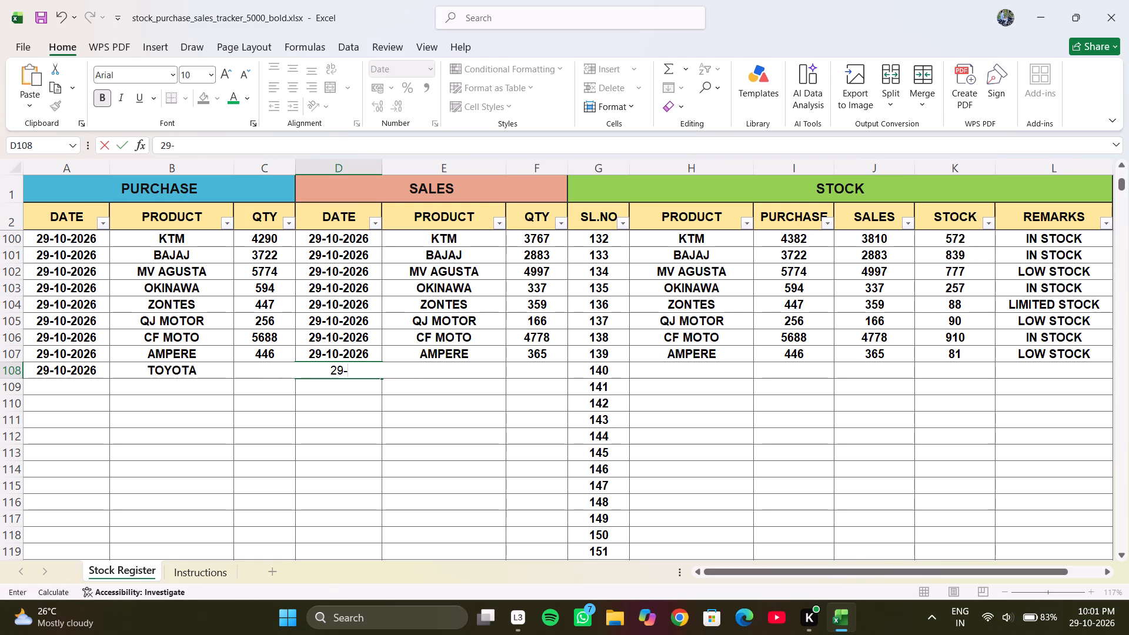
{"action": "key", "text": "1"}
{"action": "type", "text": "0-"}
{"action": "key", "text": "2"}
{"action": "type", "text": "026"}
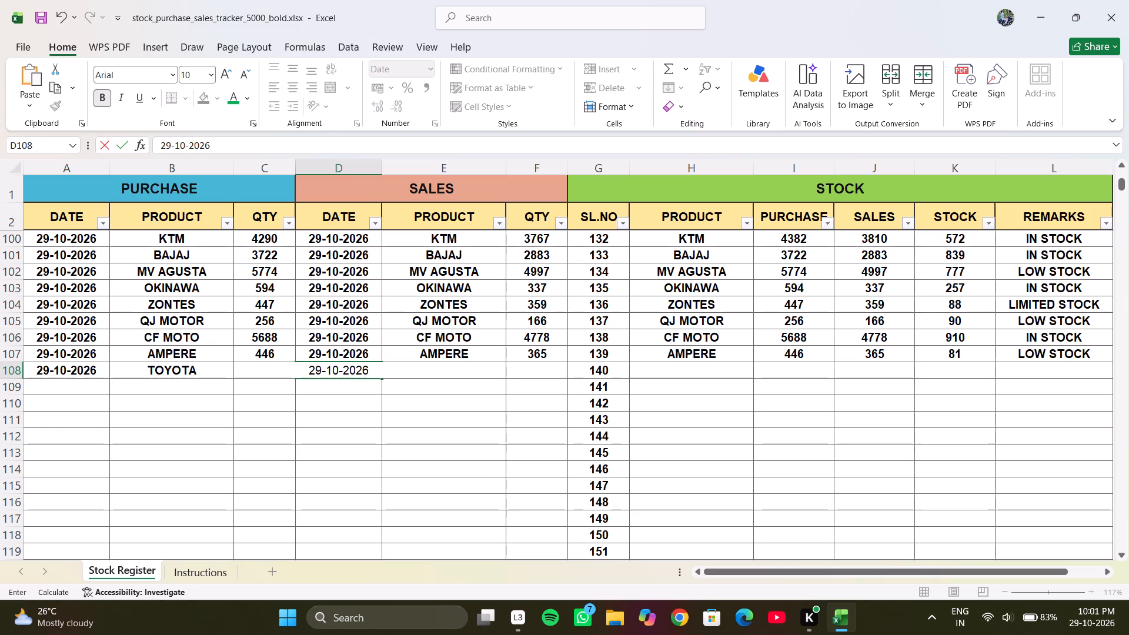
{"action": "key", "text": "Right"}
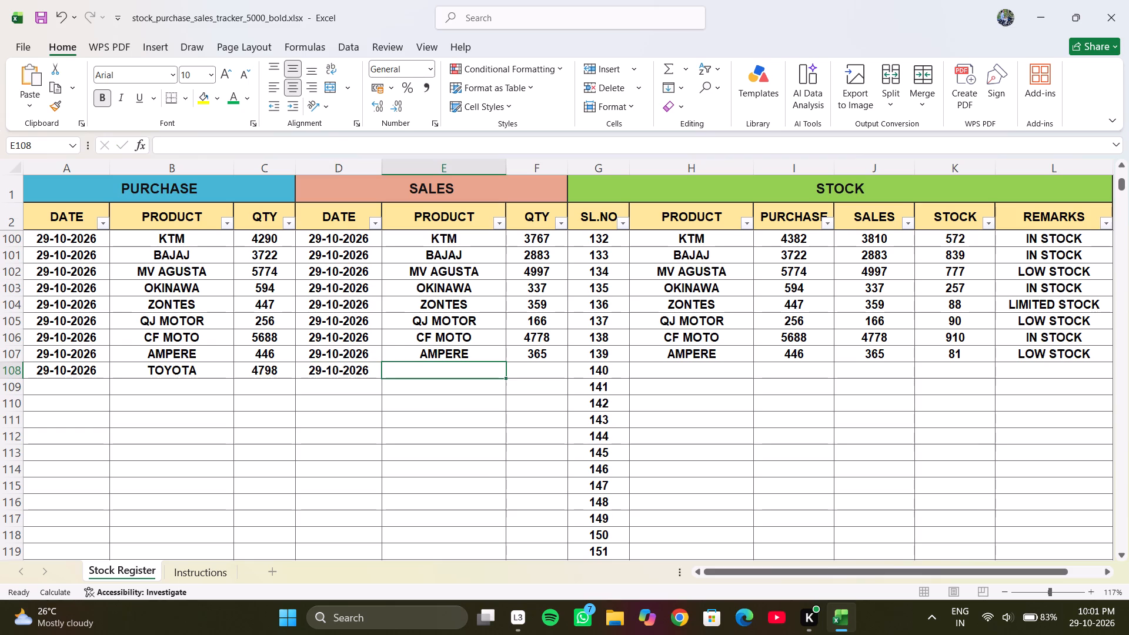
Enter TOYOTA as the sales product in row 108.
{"action": "key", "text": "t"}
{"action": "type", "text": "OY"}
{"action": "type", "text": "OT"}
{"action": "key", "text": "a"}
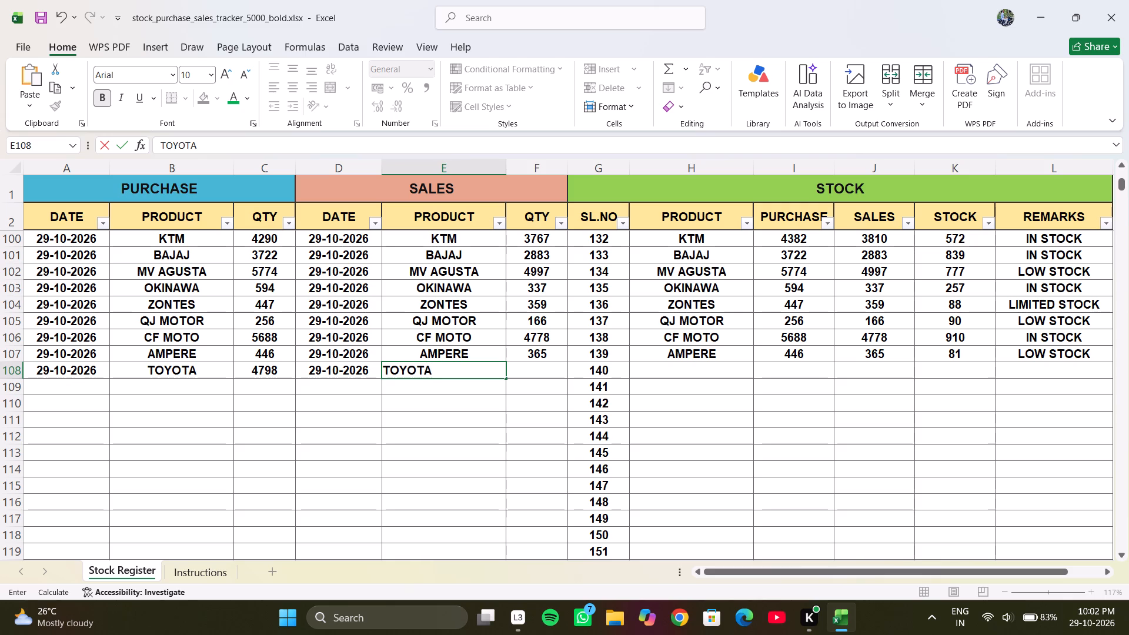
{"action": "left_click", "coordinate": [539, 377]}
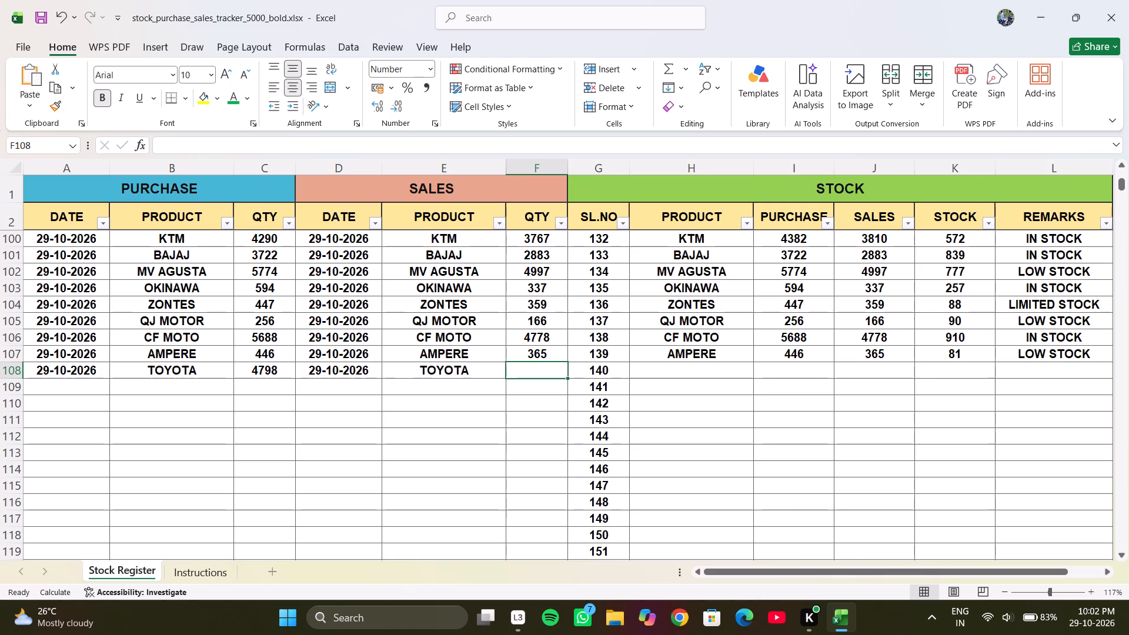
Enter the sales quantity 3790 for TOYOTA in row 108.
{"action": "key", "text": "3"}
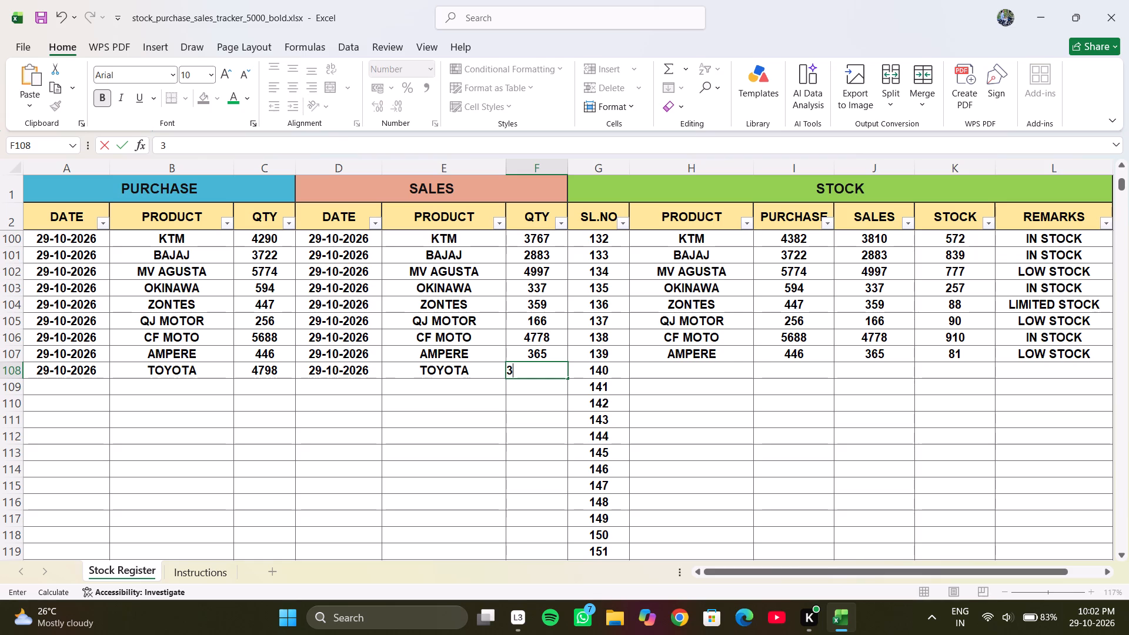
{"action": "key", "text": "7"}
{"action": "type", "text": "90"}
{"action": "key", "text": "Right"}
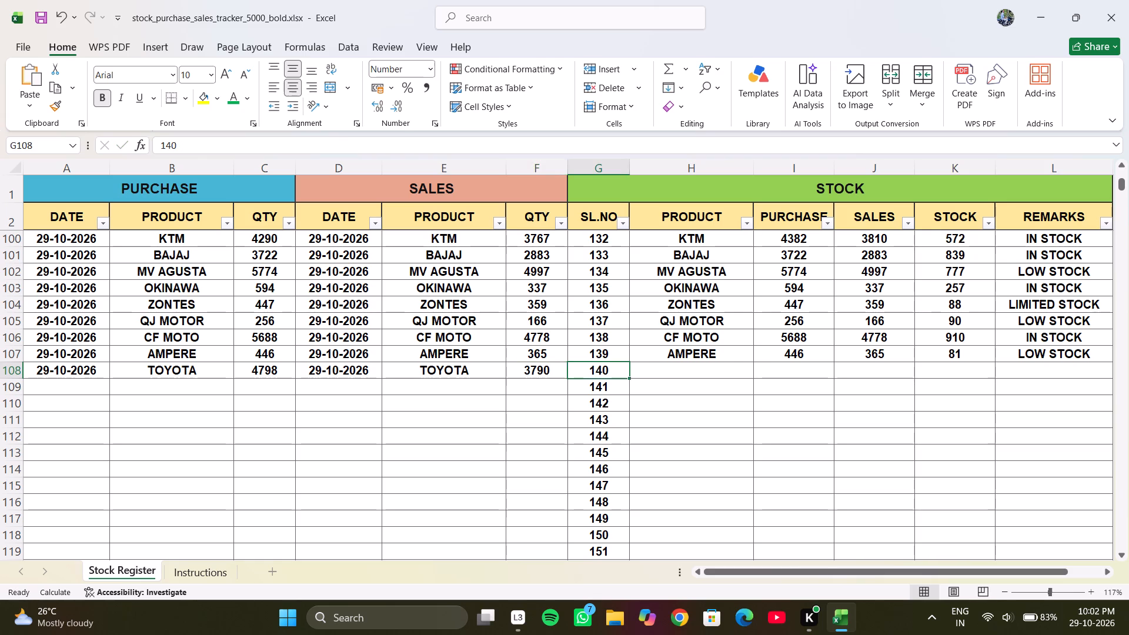
Enter TOYOTA as the stock product in row 108 with the remark IN STOCK.
{"action": "key", "text": "Right"}
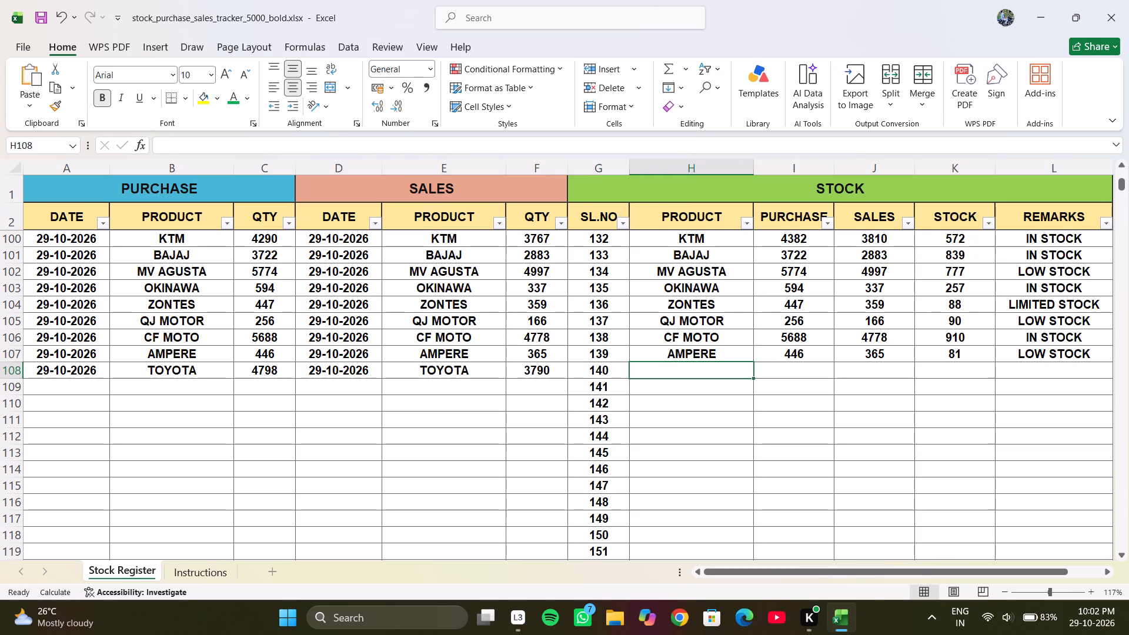
{"action": "type", "text": "TOYO"}
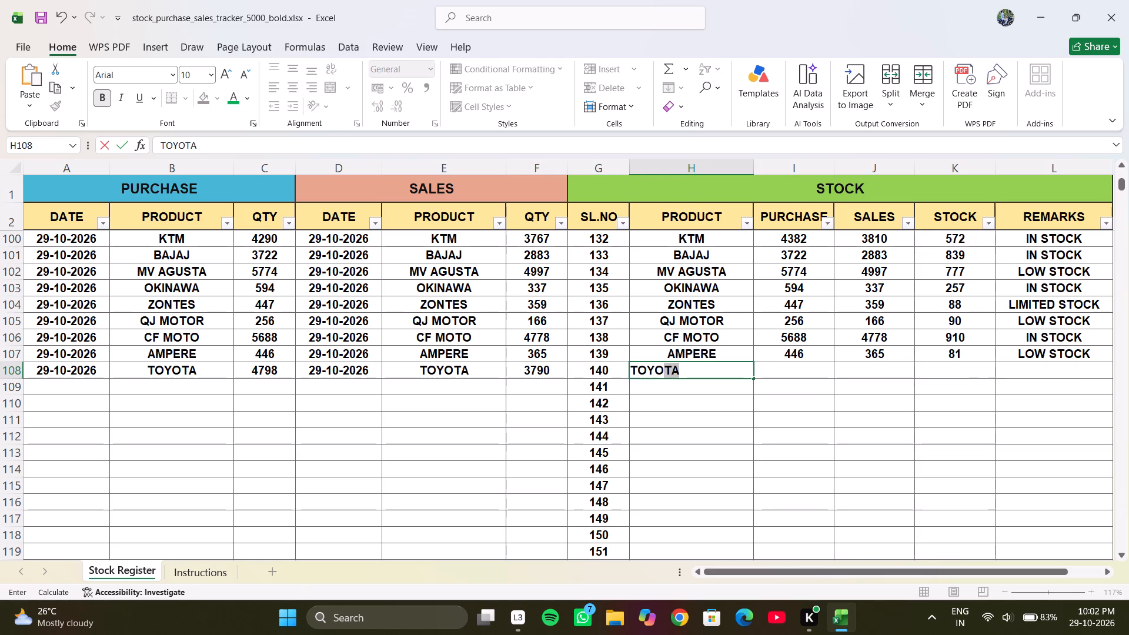
{"action": "key", "text": "Right"}
{"action": "key", "text": "Right"}
{"action": "key", "text": "Right"}
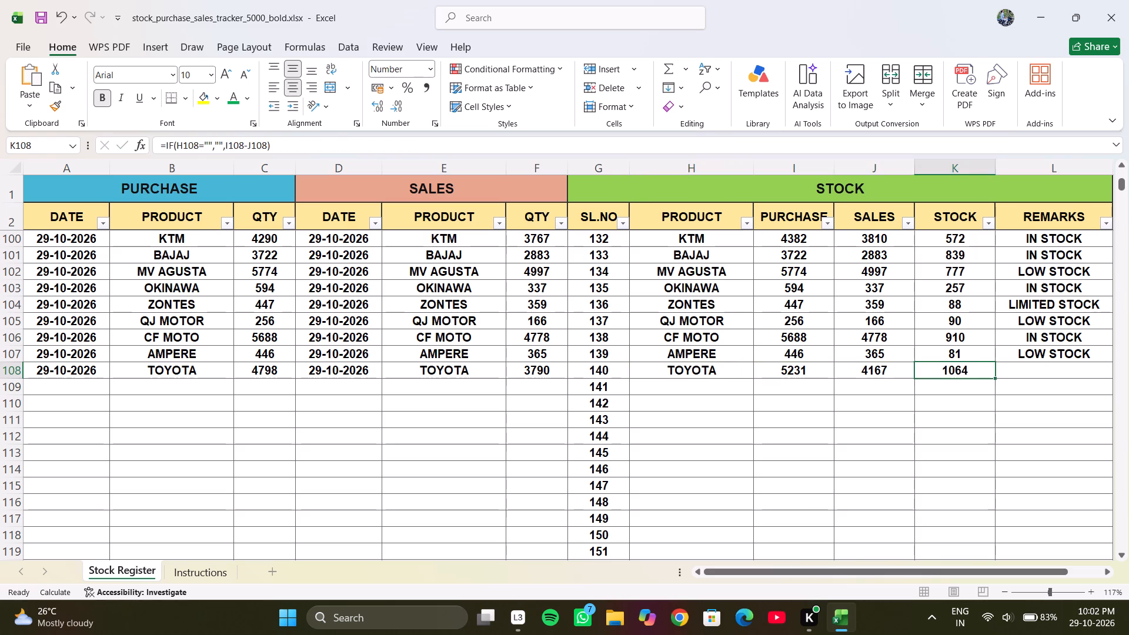
{"action": "key", "text": "Right"}
{"action": "key", "text": "i"}
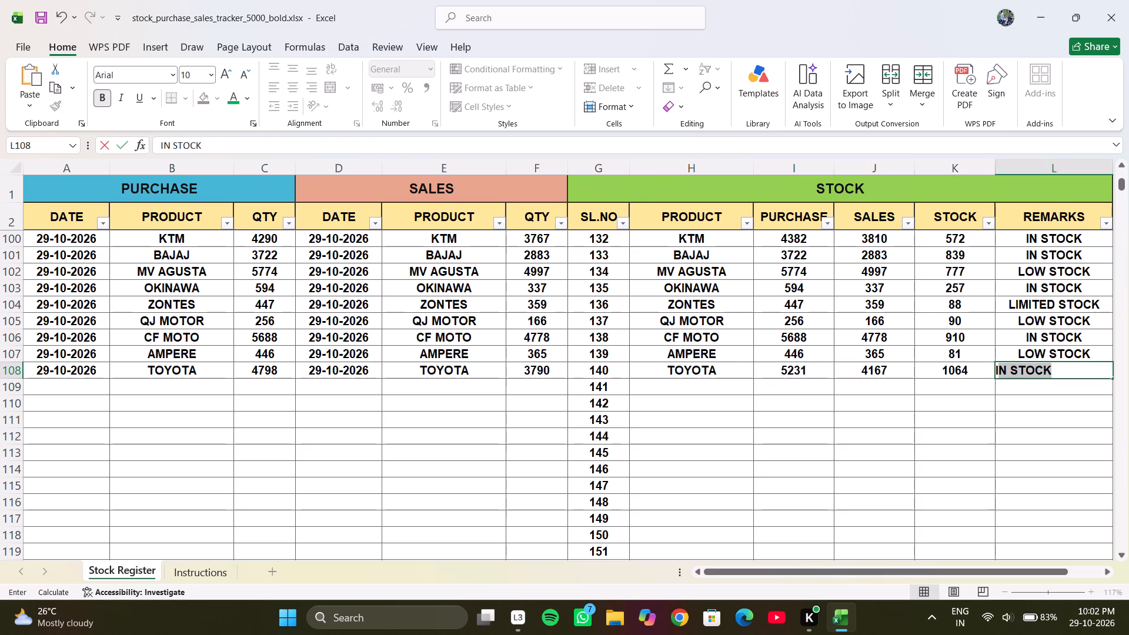
{"action": "key", "text": "Down"}
Enter the purchase date 29-10-2026 in row 109.
{"action": "key", "text": "Left"}
{"action": "key", "text": "Left"}
{"action": "key", "text": "Left"}
{"action": "key", "text": "Left"}
{"action": "key", "text": "Left"}
{"action": "key", "text": "Left"}
{"action": "key", "text": "Left"}
{"action": "key", "text": "Left"}
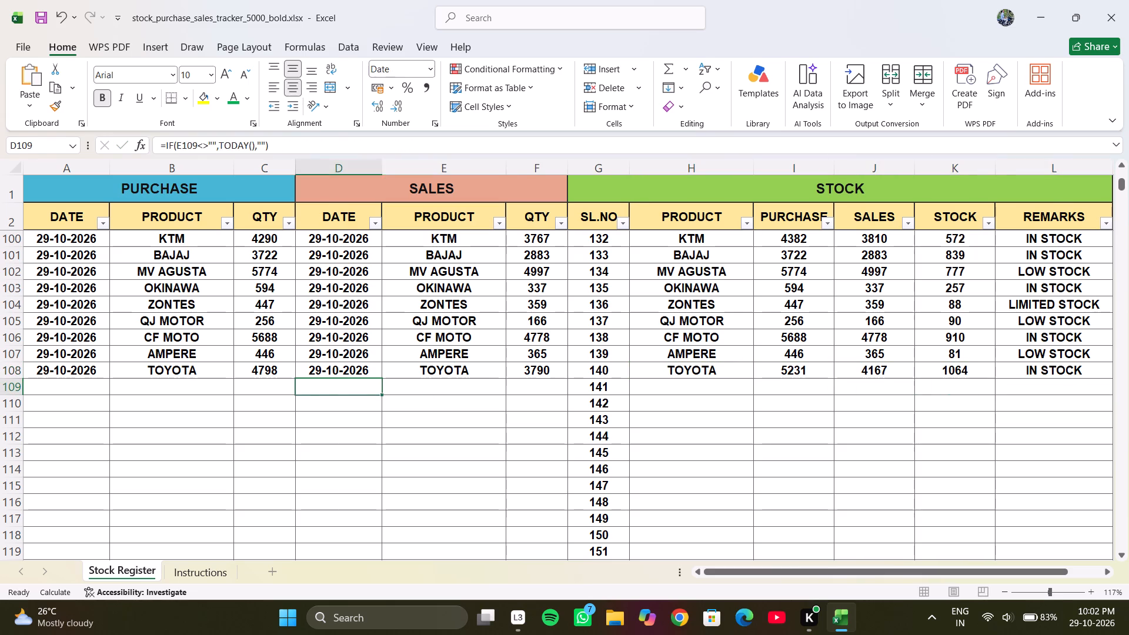
{"action": "key", "text": "Left"}
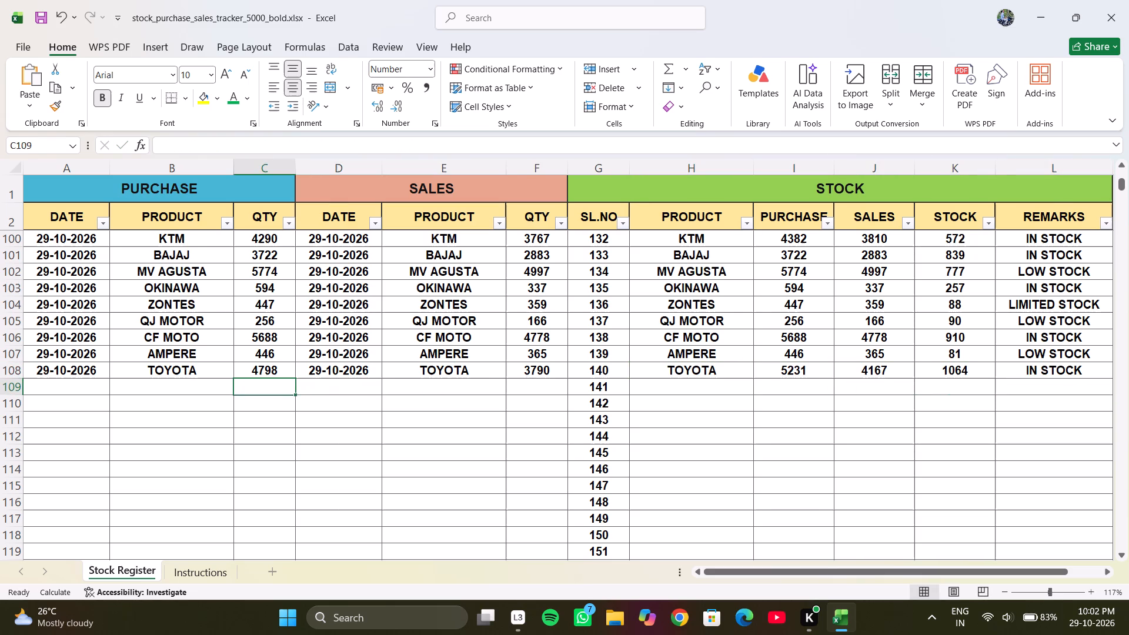
{"action": "left_click", "coordinate": [49, 393]}
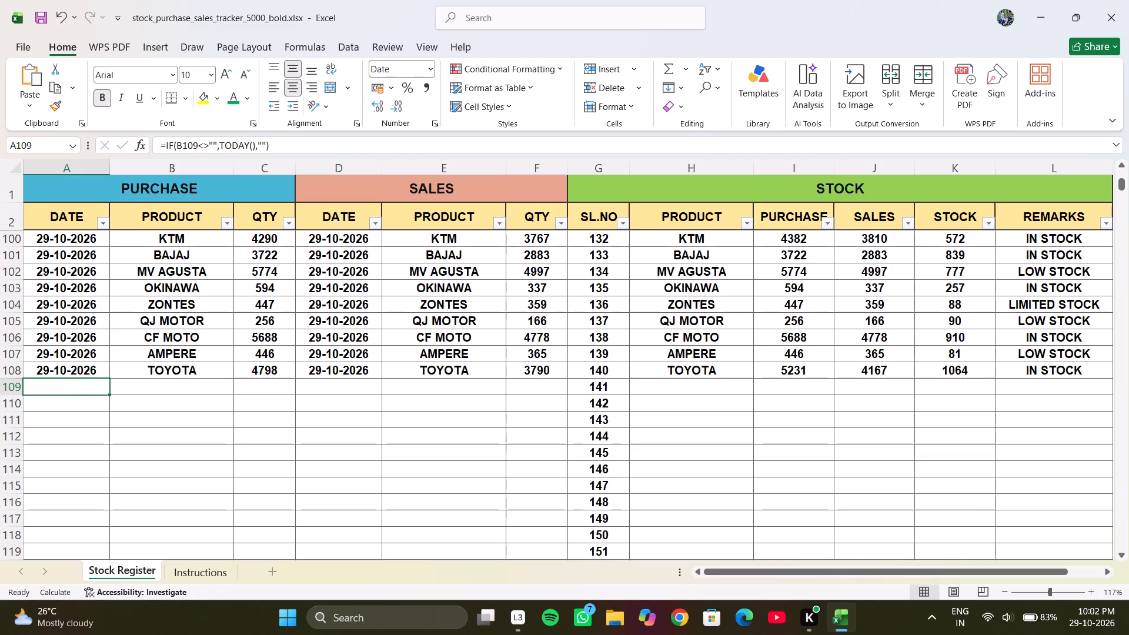
{"action": "key", "text": "2"}
{"action": "type", "text": "9-"}
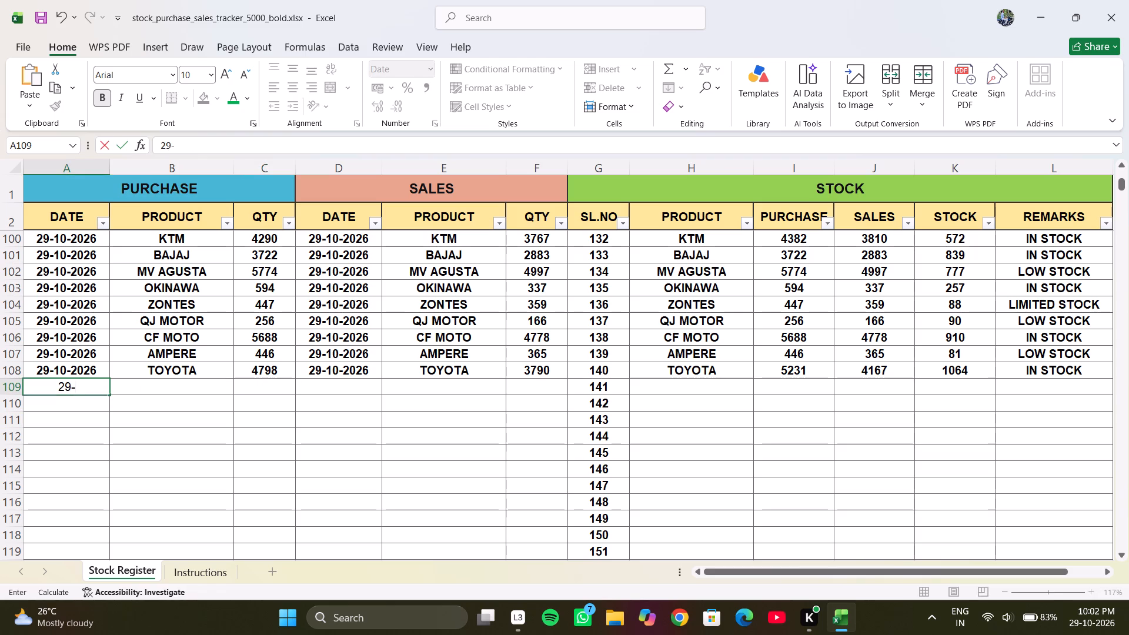
{"action": "type", "text": "10-"}
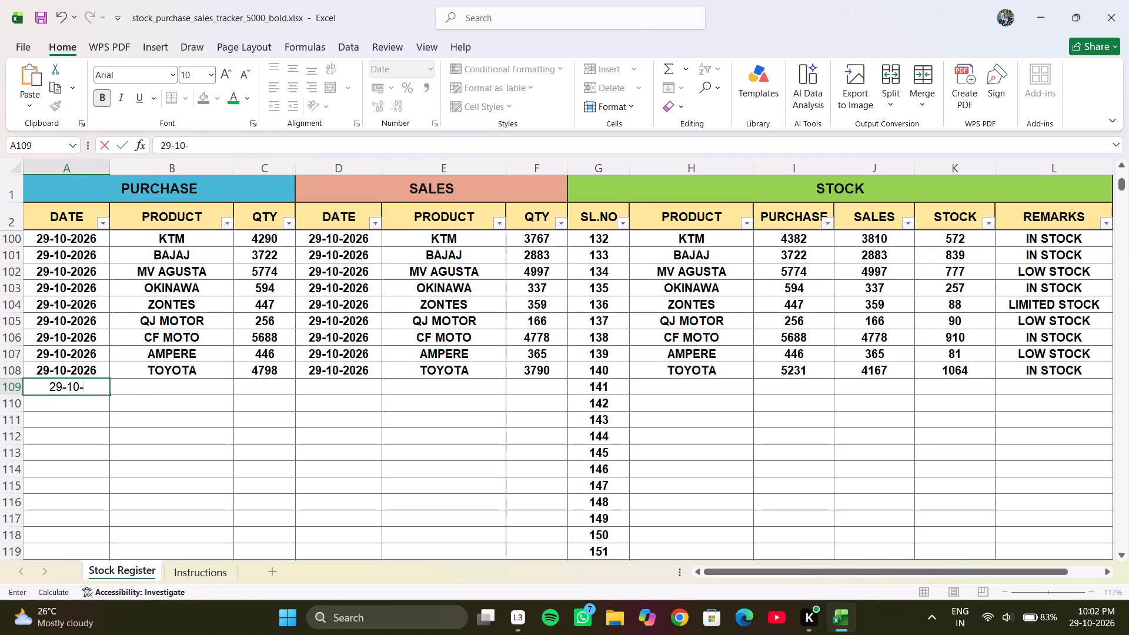
{"action": "type", "text": "2026"}
{"action": "key", "text": "Right"}
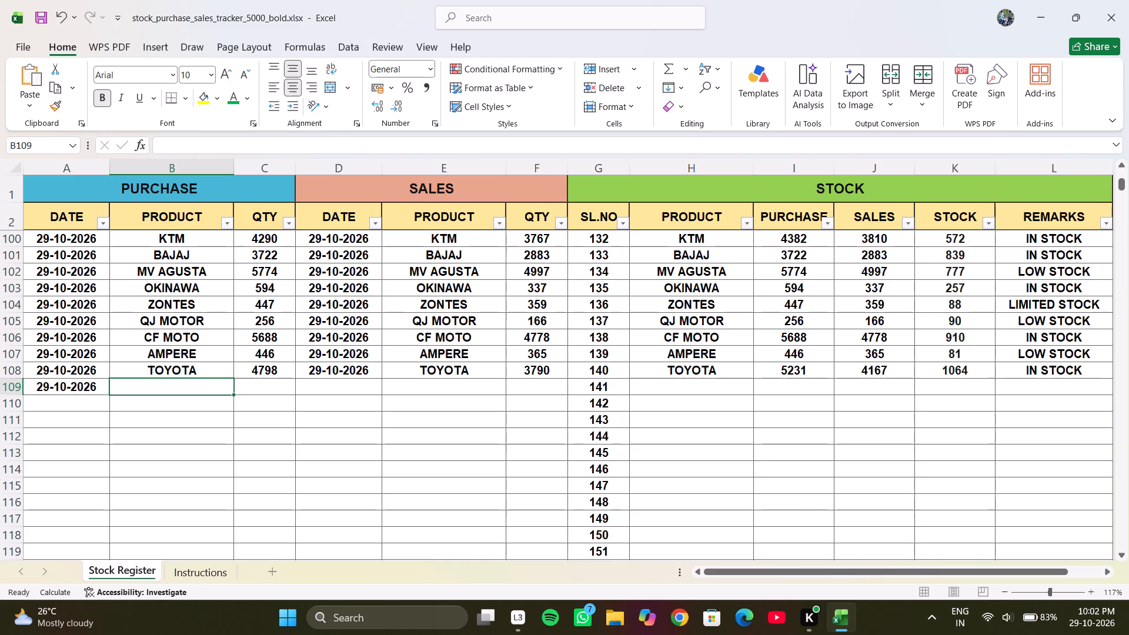
Enter the purchase product BIMOTA with quantity 393 in row 109.
{"action": "type", "text": "BIM"}
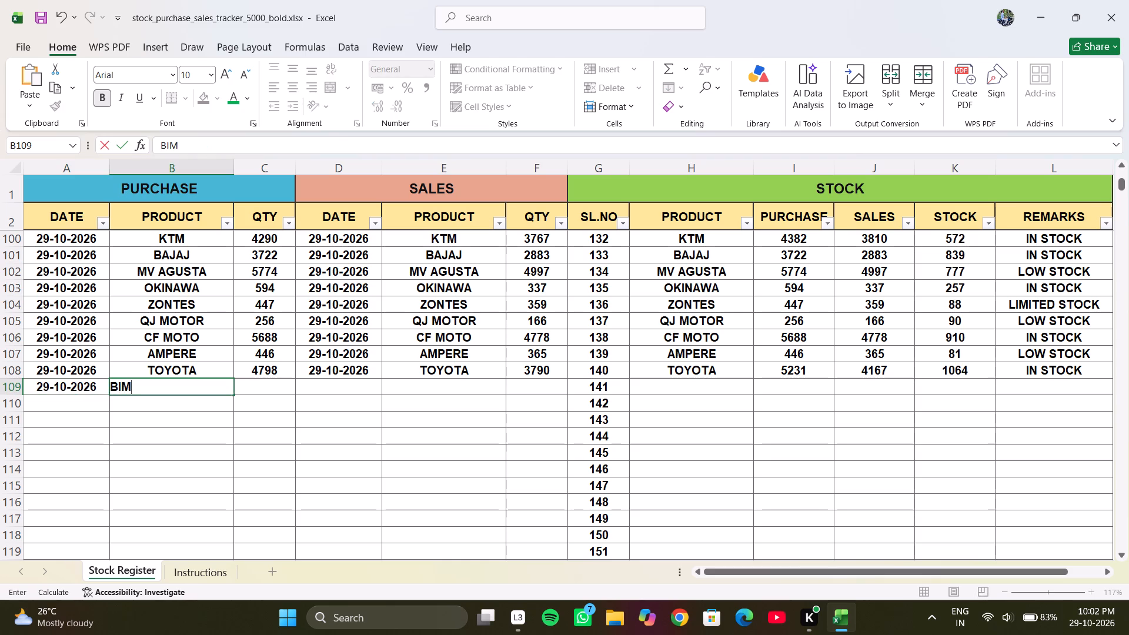
{"action": "key", "text": "o"}
{"action": "key", "text": "t"}
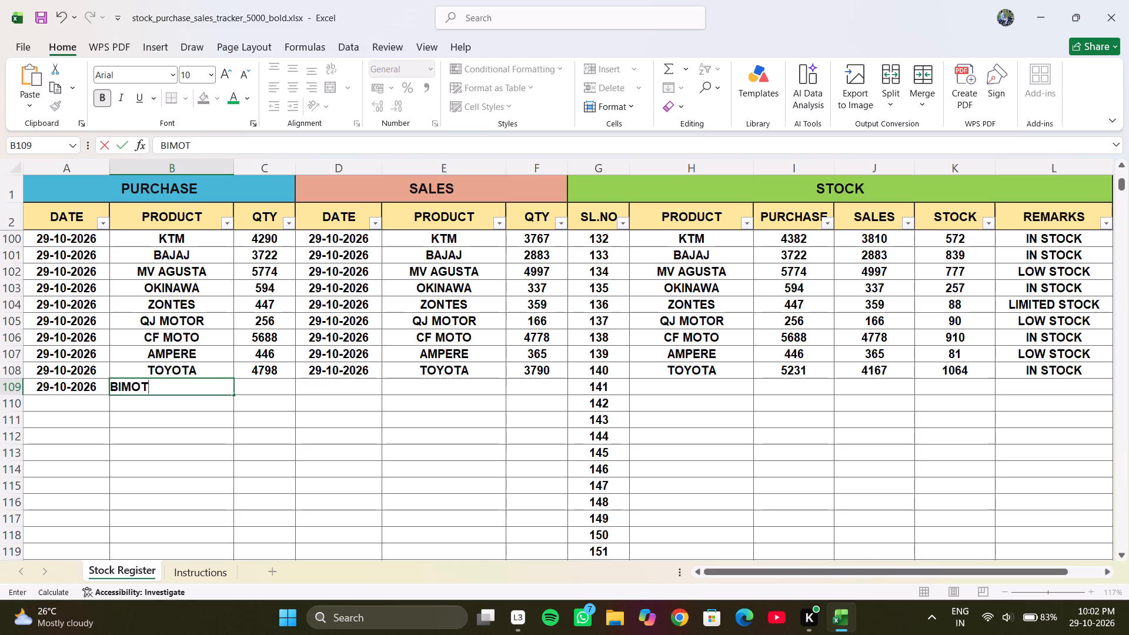
{"action": "key", "text": "a"}
{"action": "key", "text": "Right"}
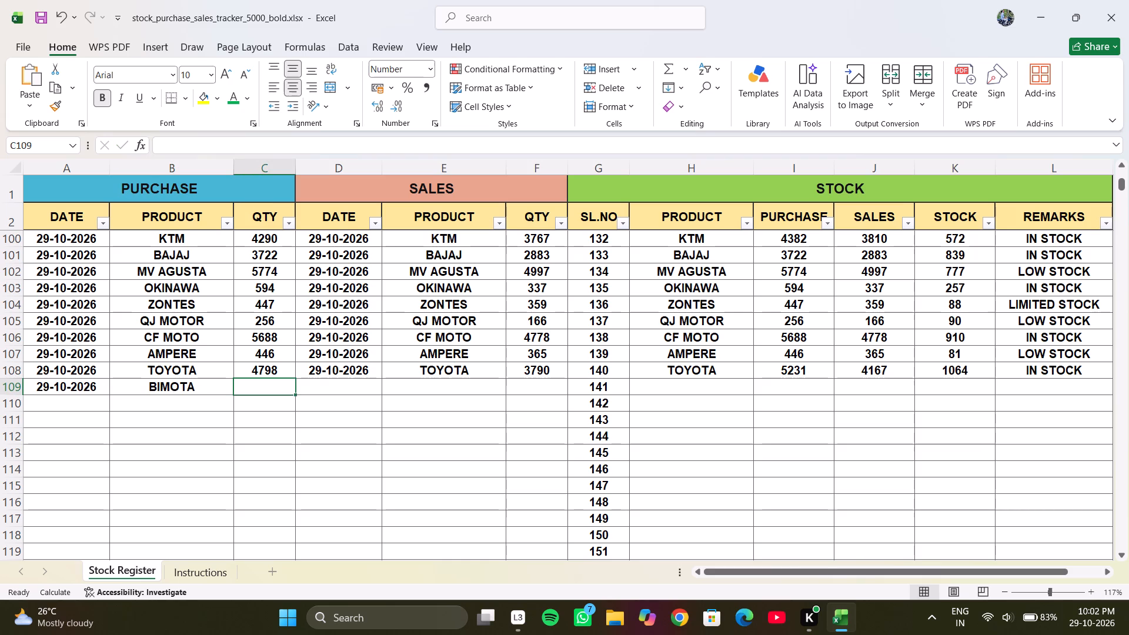
{"action": "key", "text": "3"}
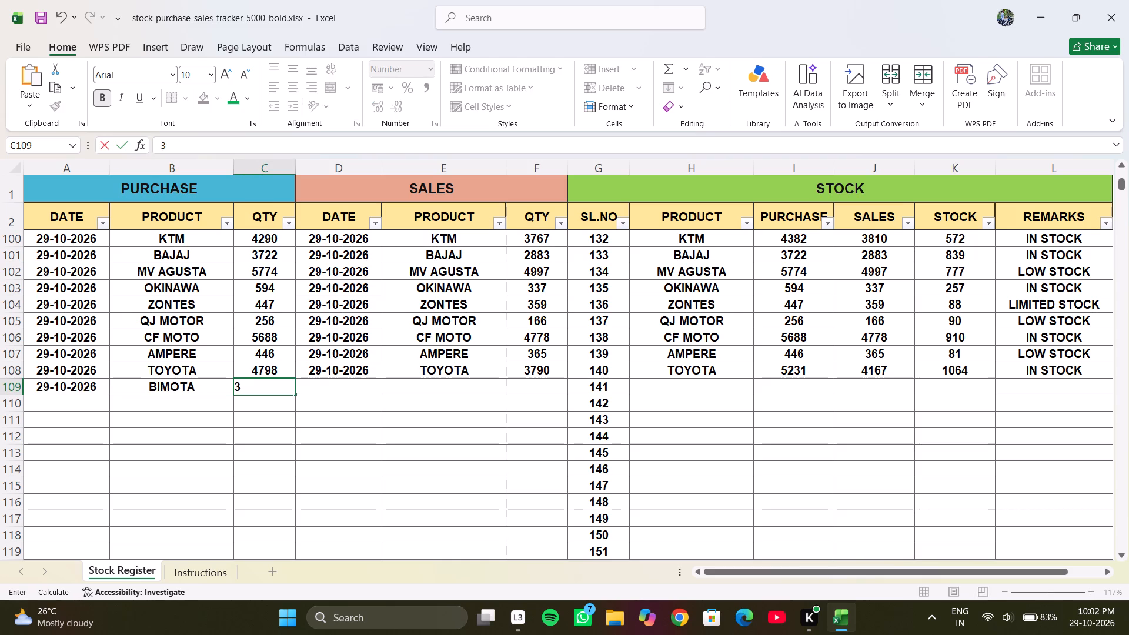
{"action": "key", "text": "9"}
{"action": "key", "text": "3"}
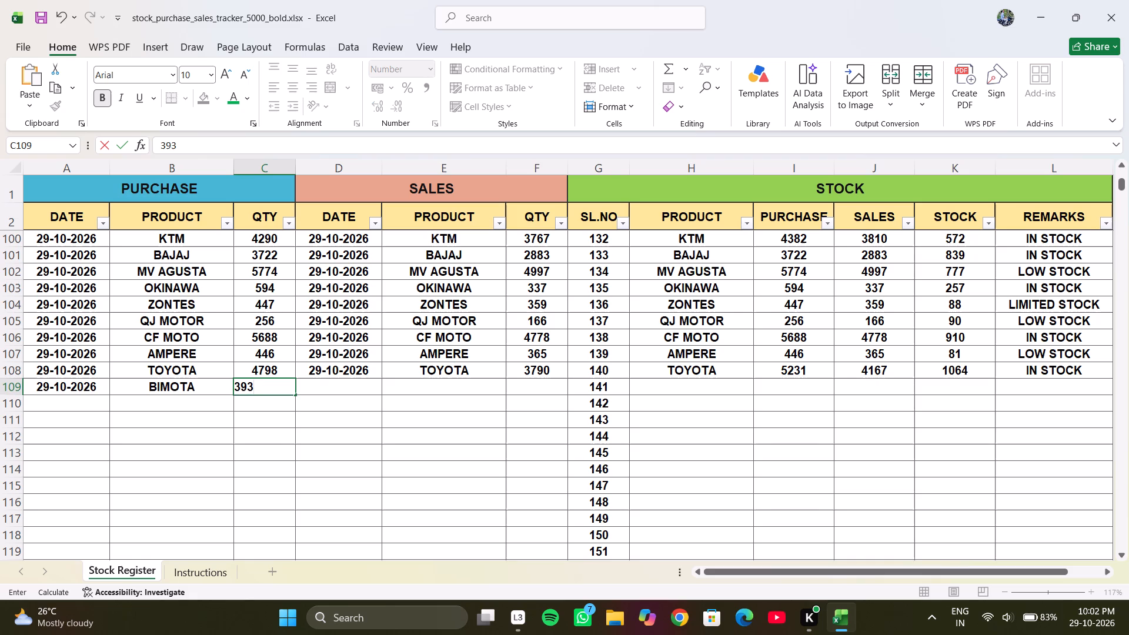
{"action": "key", "text": "Right"}
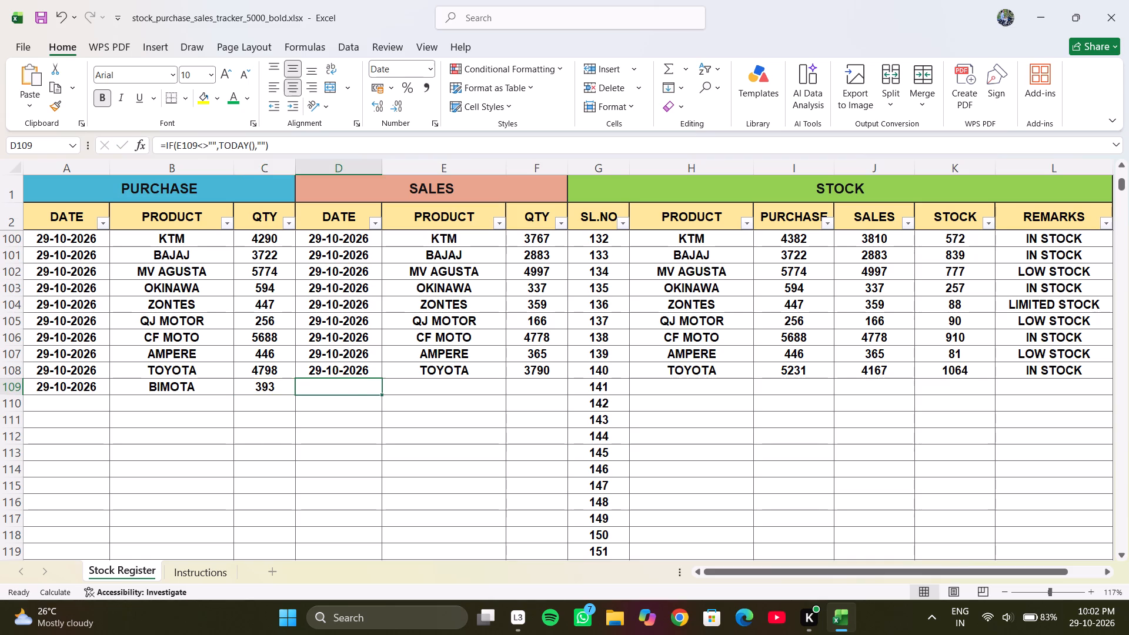
Enter the sales date 29-10-2026 in row 109.
{"action": "key", "text": "2"}
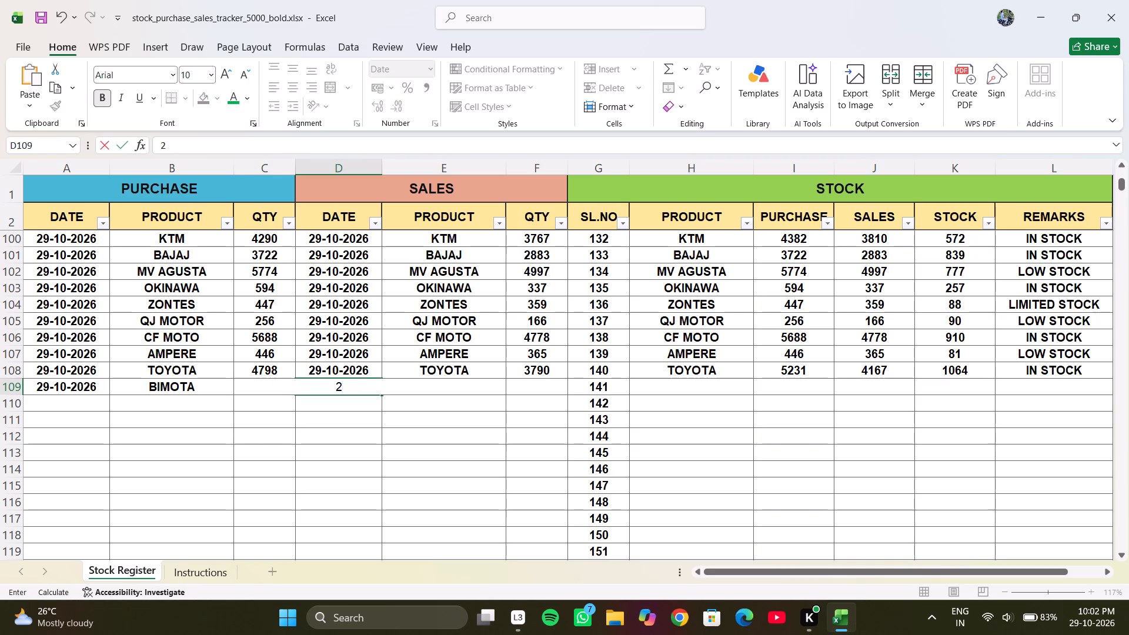
{"action": "key", "text": "9"}
{"action": "key", "text": "minus"}
{"action": "type", "text": "10"}
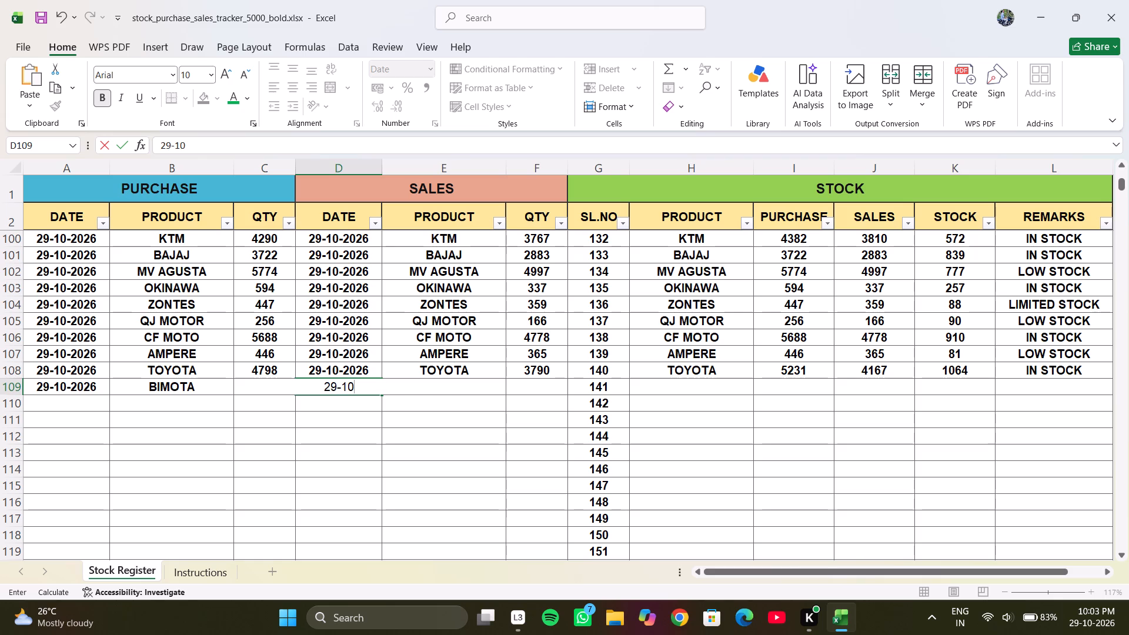
{"action": "key", "text": "minus"}
{"action": "type", "text": "2026"}
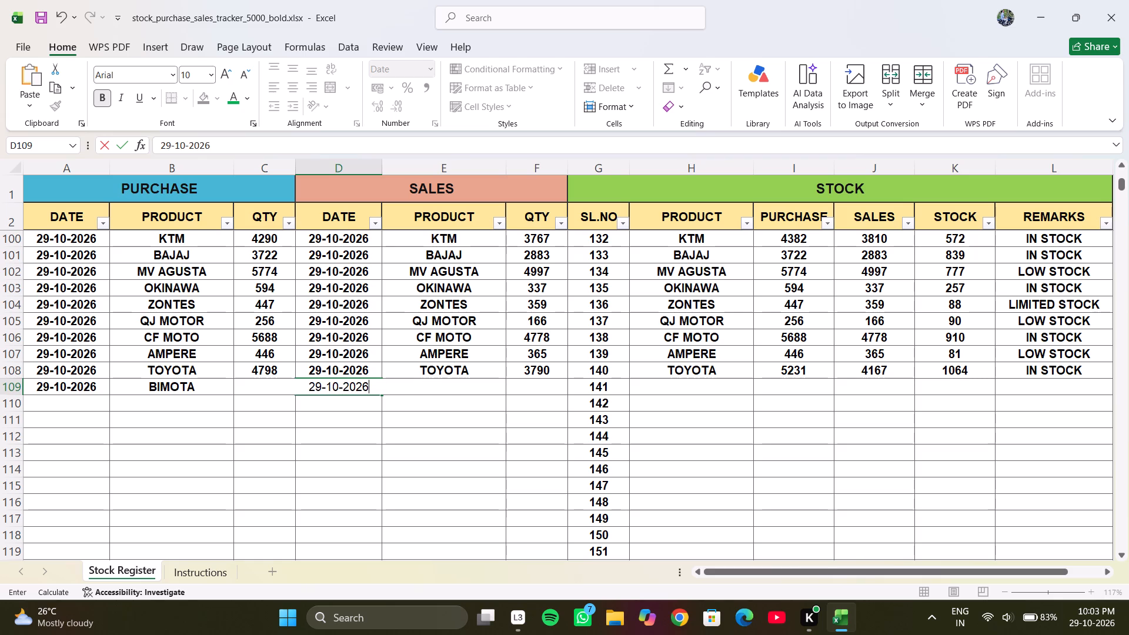
{"action": "key", "text": "Right"}
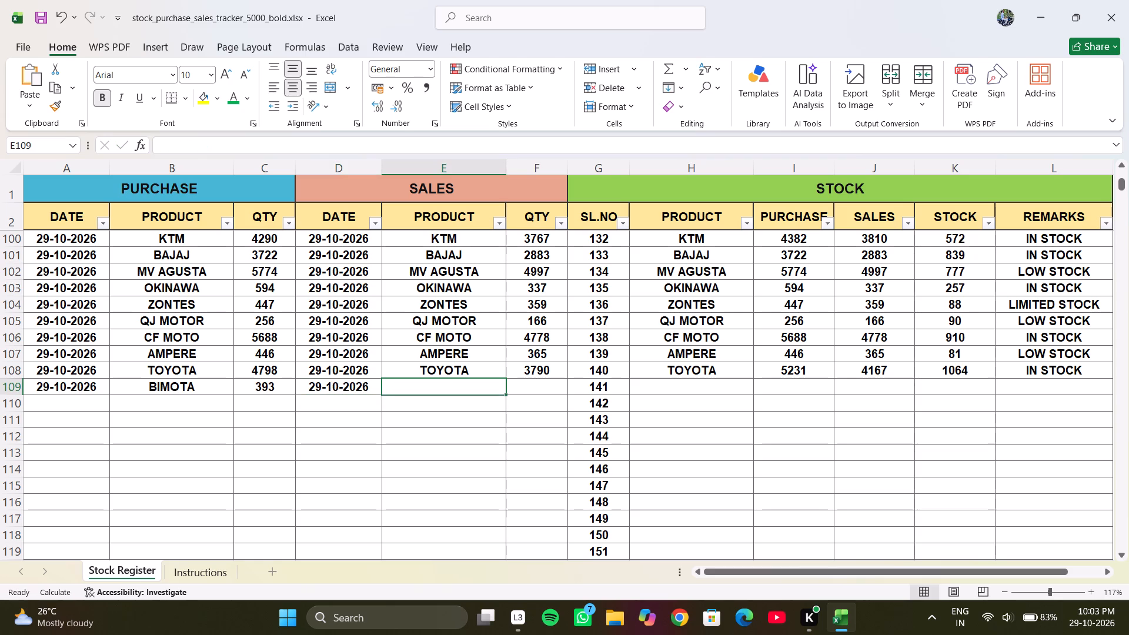
Enter the sales product BIMOTA with quantity 169 in row 109.
{"action": "type", "text": "BIMOTA"}
{"action": "key", "text": "Right"}
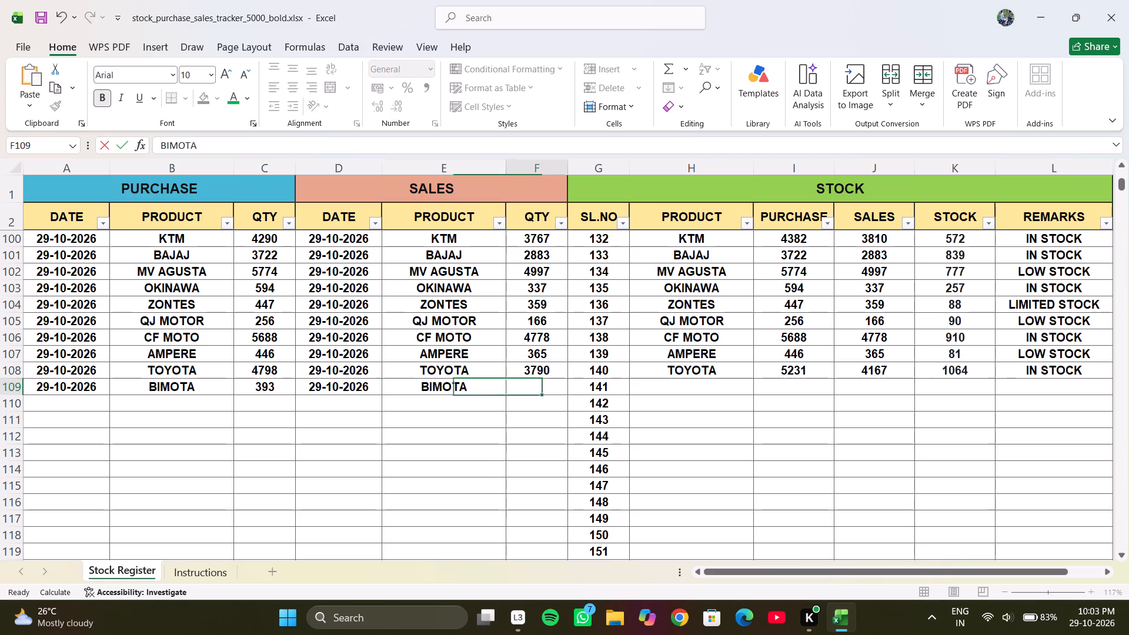
{"action": "key", "text": "1"}
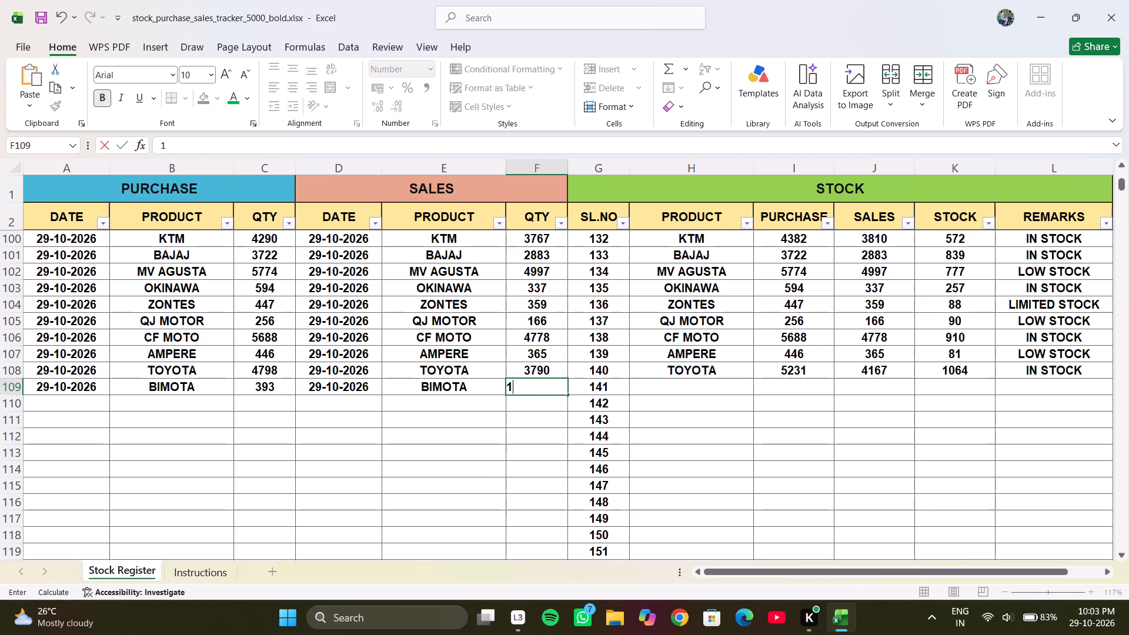
{"action": "key", "text": "6"}
{"action": "key", "text": "9"}
{"action": "key", "text": "Right"}
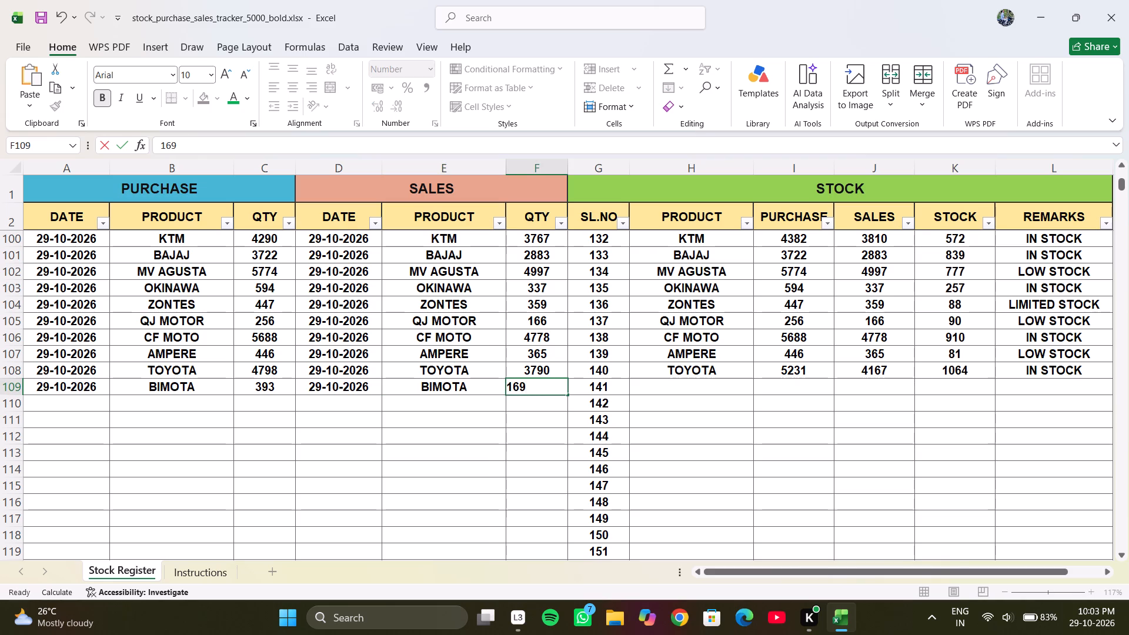
Enter BIMOTA as the stock product in row 109 with the remark IN STOCK.
{"action": "key", "text": "Right"}
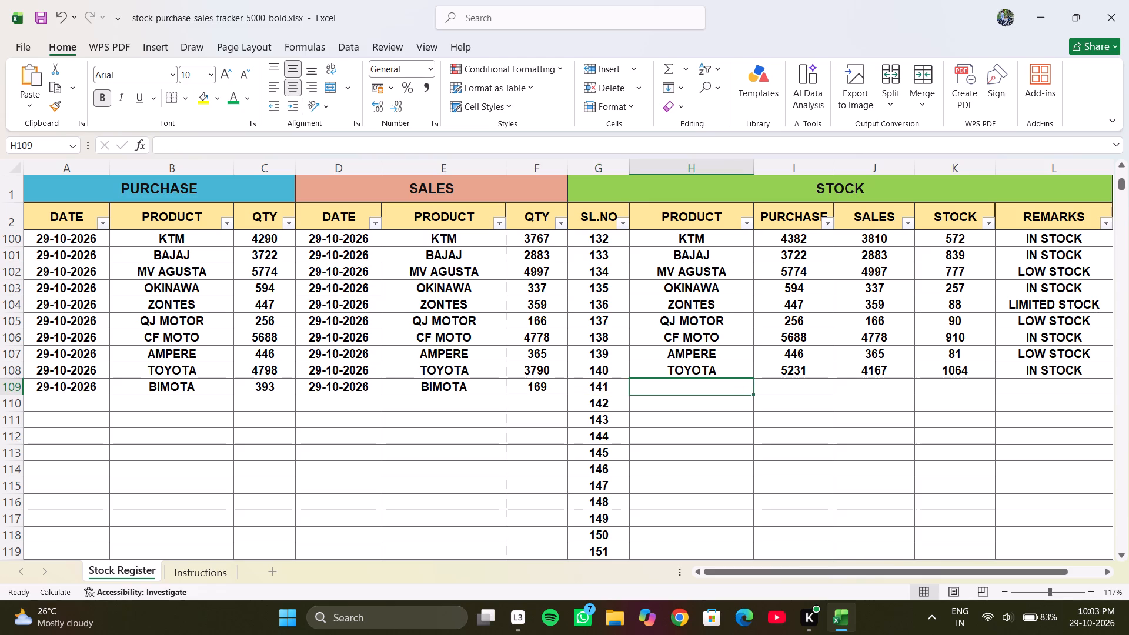
{"action": "type", "text": "BIMOTA"}
{"action": "key", "text": "Right"}
{"action": "key", "text": "Right"}
{"action": "key", "text": "Right"}
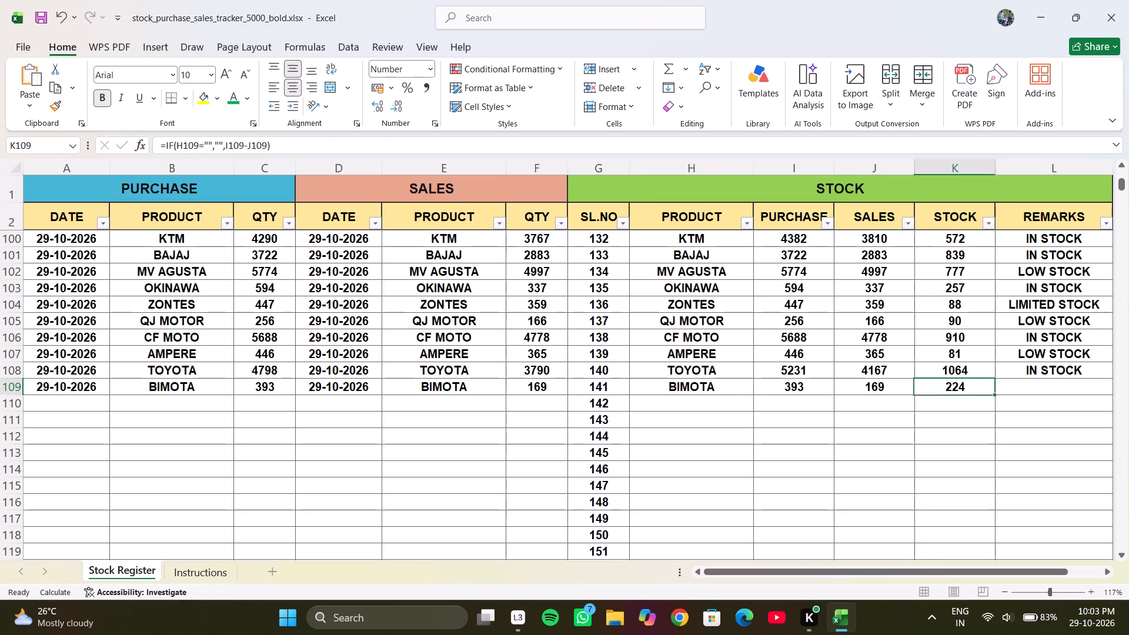
{"action": "key", "text": "Right"}
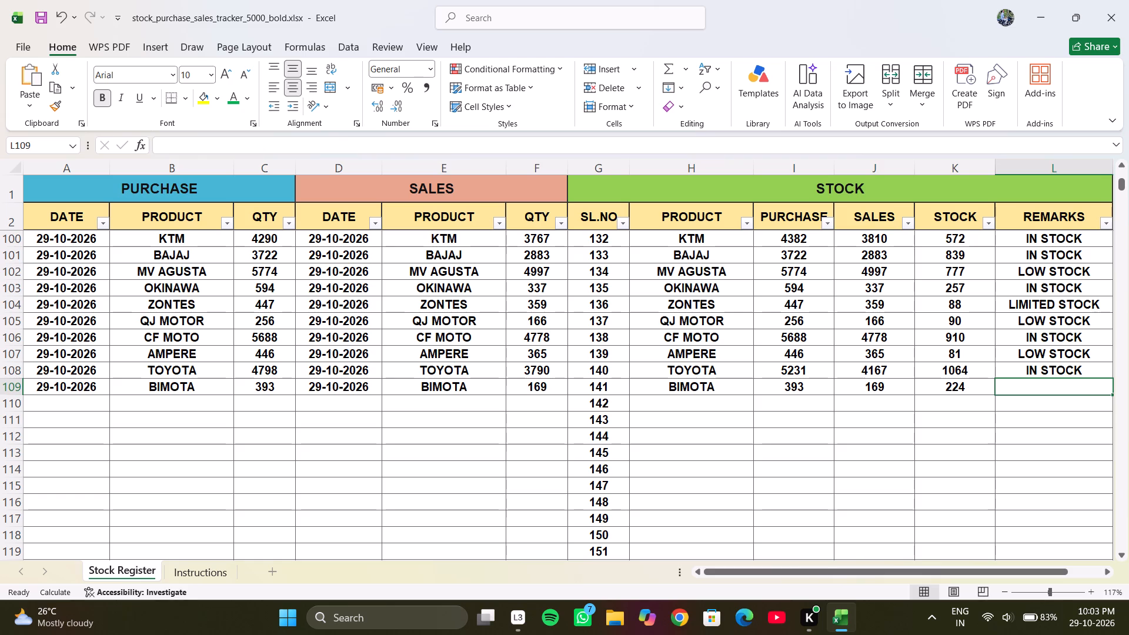
{"action": "key", "text": "i"}
{"action": "key", "text": "Down"}
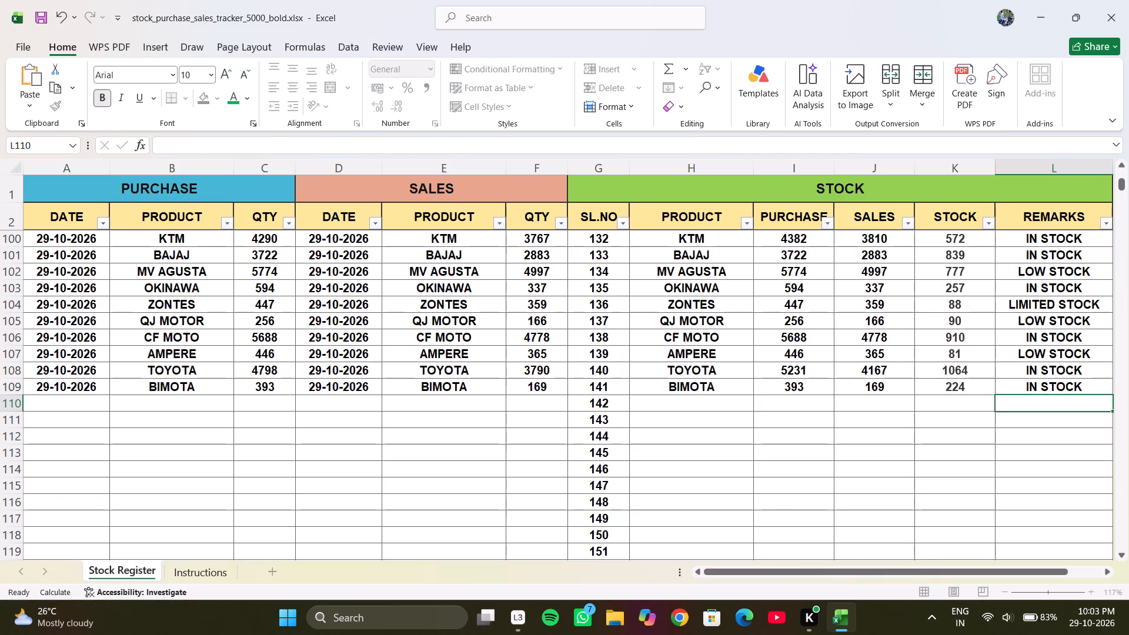
Enter the purchase date 29-10-2026 in row 110.
{"action": "key", "text": "Left"}
{"action": "key", "text": "Left"}
{"action": "key", "text": "Left"}
{"action": "key", "text": "Left"}
{"action": "key", "text": "Left"}
{"action": "key", "text": "Left"}
{"action": "key", "text": "Left"}
{"action": "key", "text": "Left"}
{"action": "key", "text": "Left"}
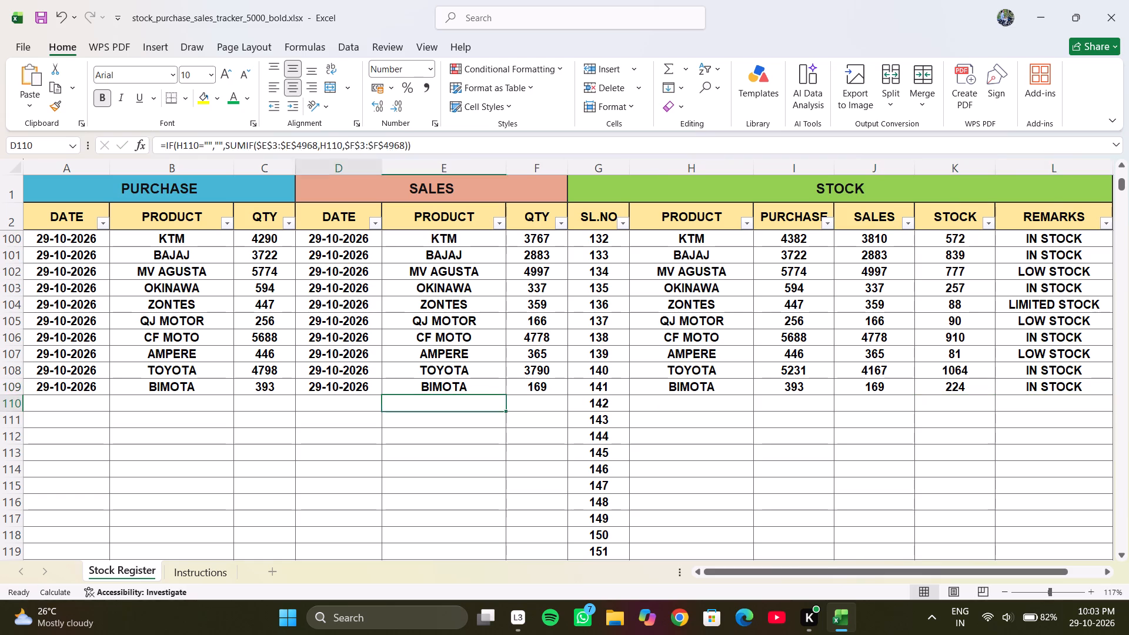
{"action": "key", "text": "Left"}
{"action": "key", "text": "Left"}
{"action": "key", "text": "Left"}
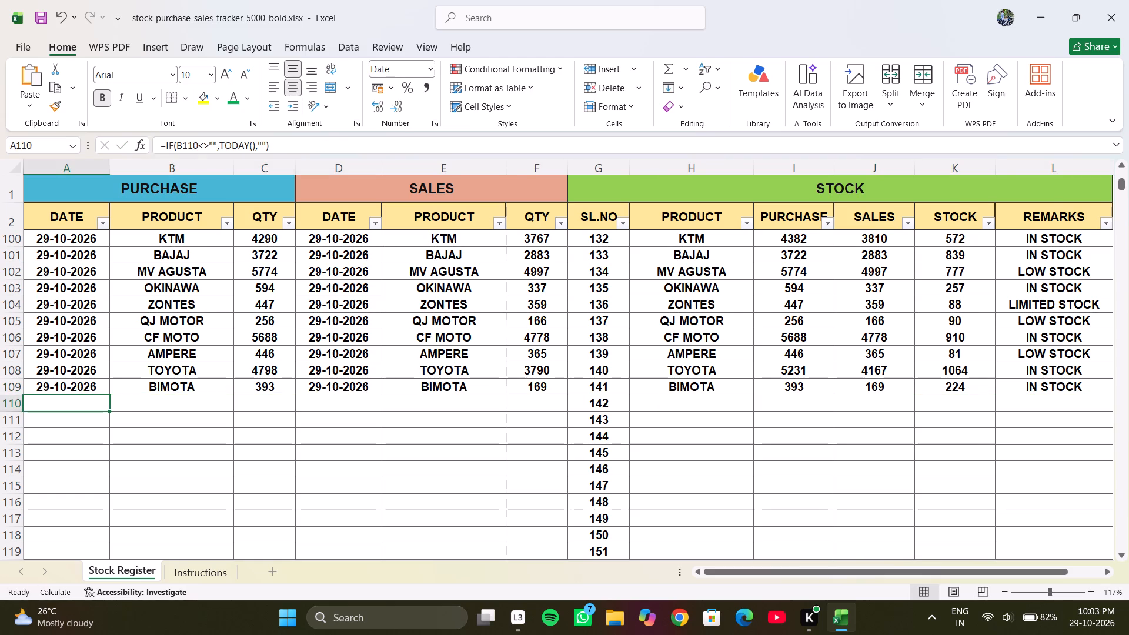
{"action": "type", "text": "29-"}
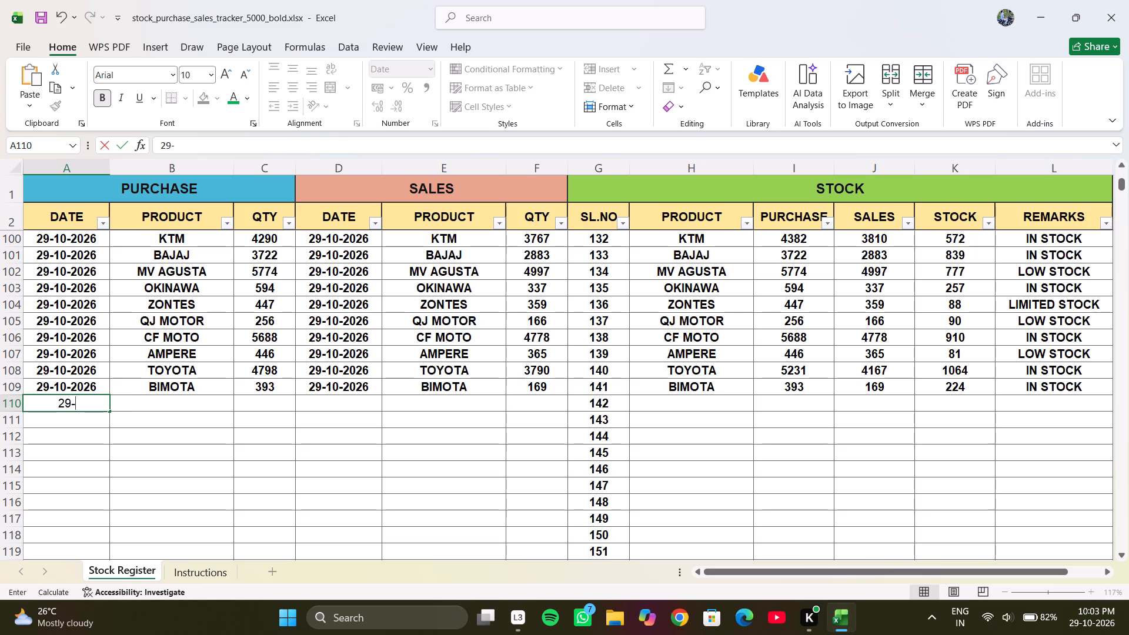
{"action": "key", "text": "1"}
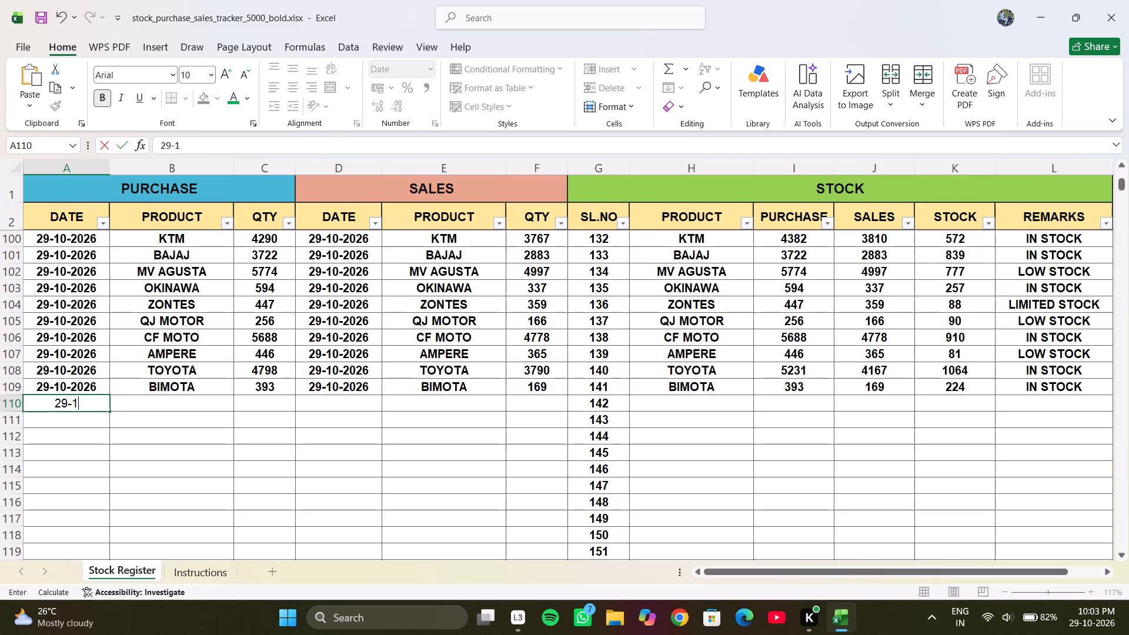
{"action": "key", "text": "0"}
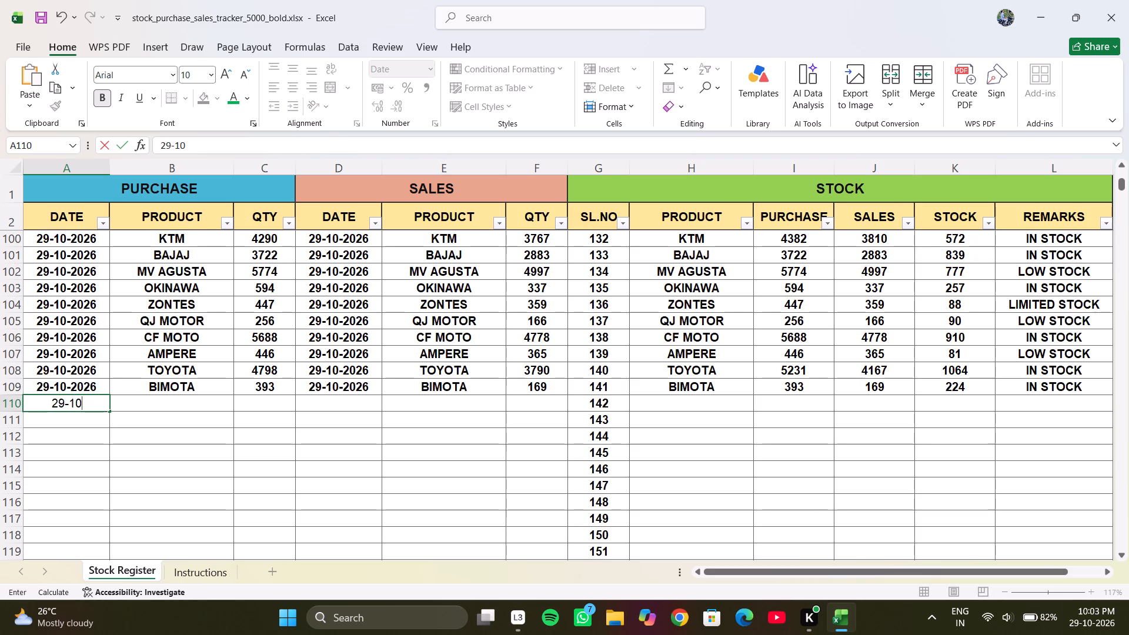
{"action": "scroll", "coordinate": [176, 403], "scroll_direction": "down", "scroll_amount": 1}
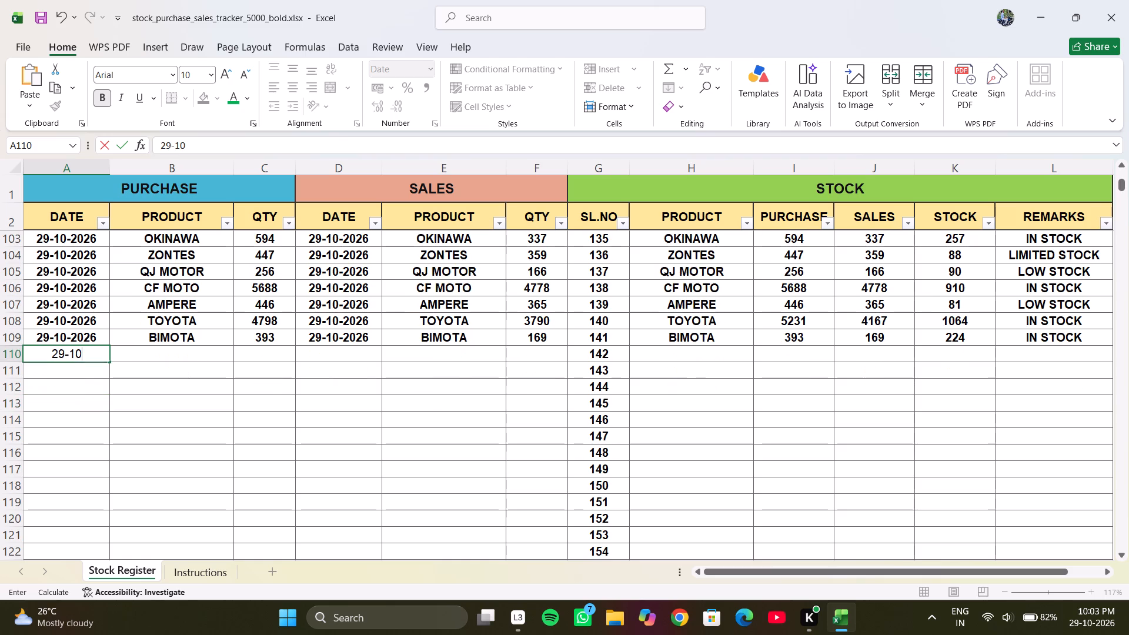
{"action": "scroll", "coordinate": [176, 403], "scroll_direction": "up", "scroll_amount": 1}
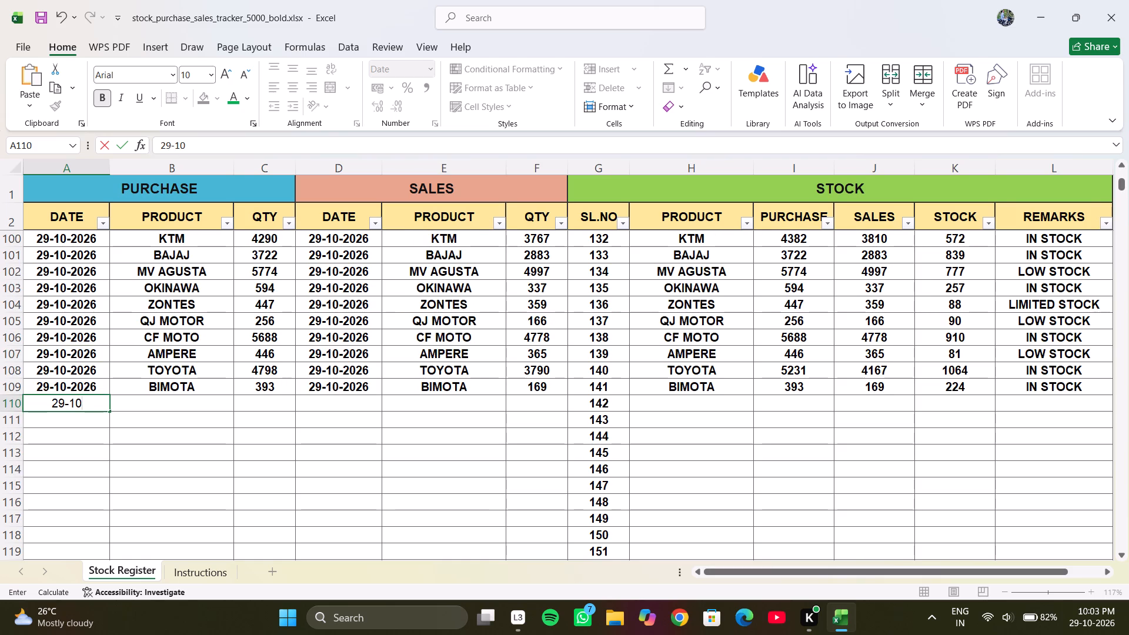
{"action": "key", "text": "minus"}
{"action": "key", "text": "2"}
{"action": "key", "text": "0"}
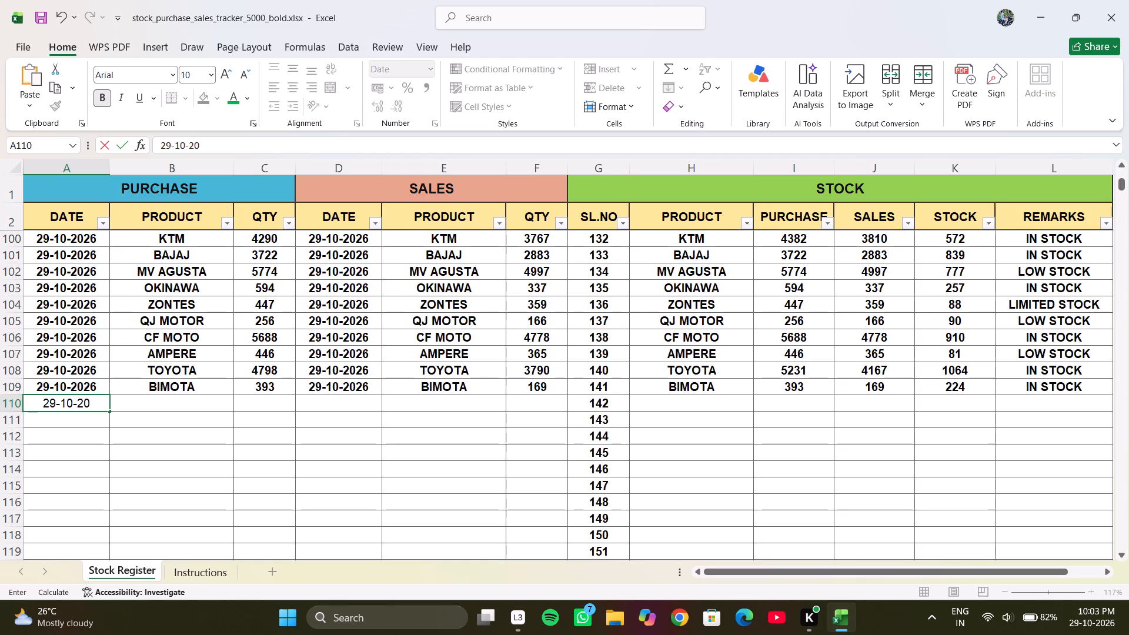
{"action": "type", "text": "26"}
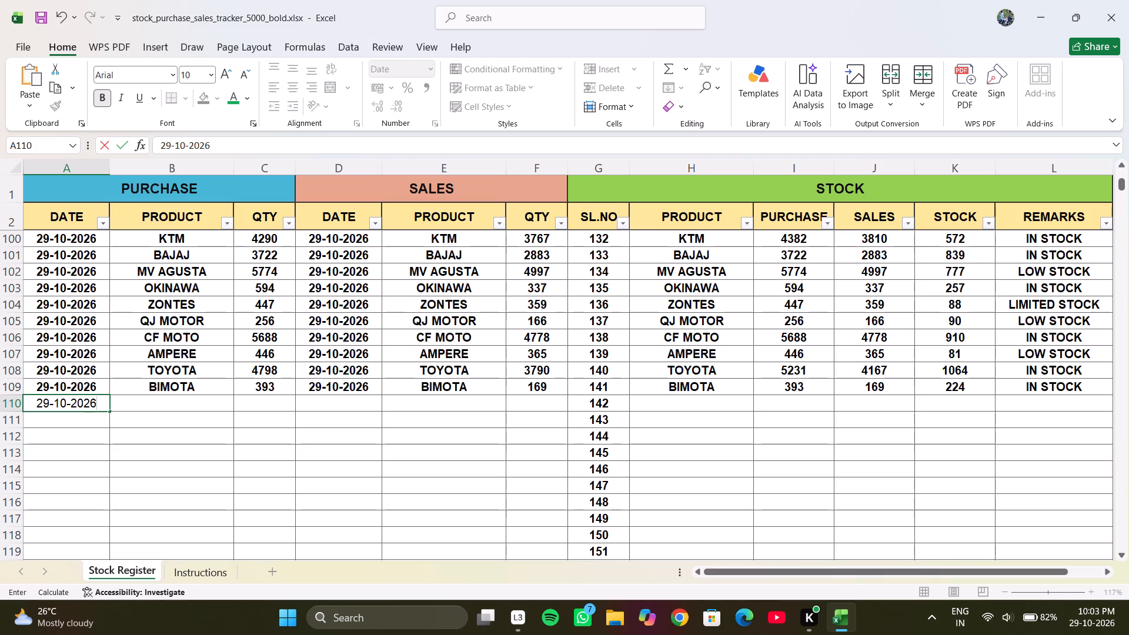
{"action": "left_click", "coordinate": [181, 410]}
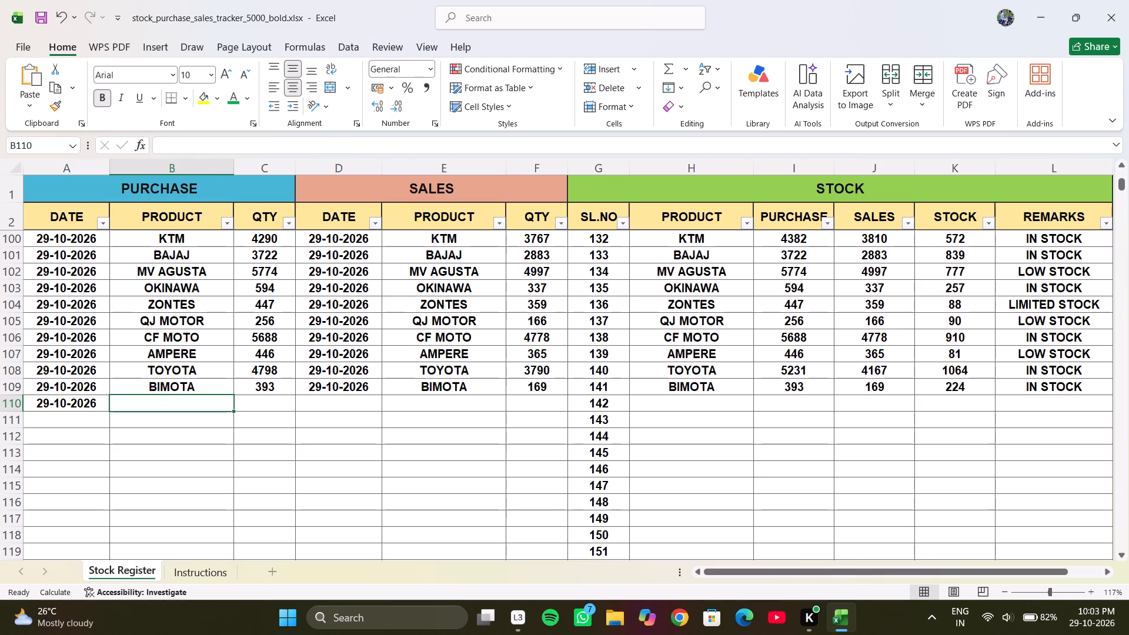
Enter the purchase product LML with quantity 2677 in row 110.
{"action": "type", "text": "LML"}
{"action": "key", "text": "Right"}
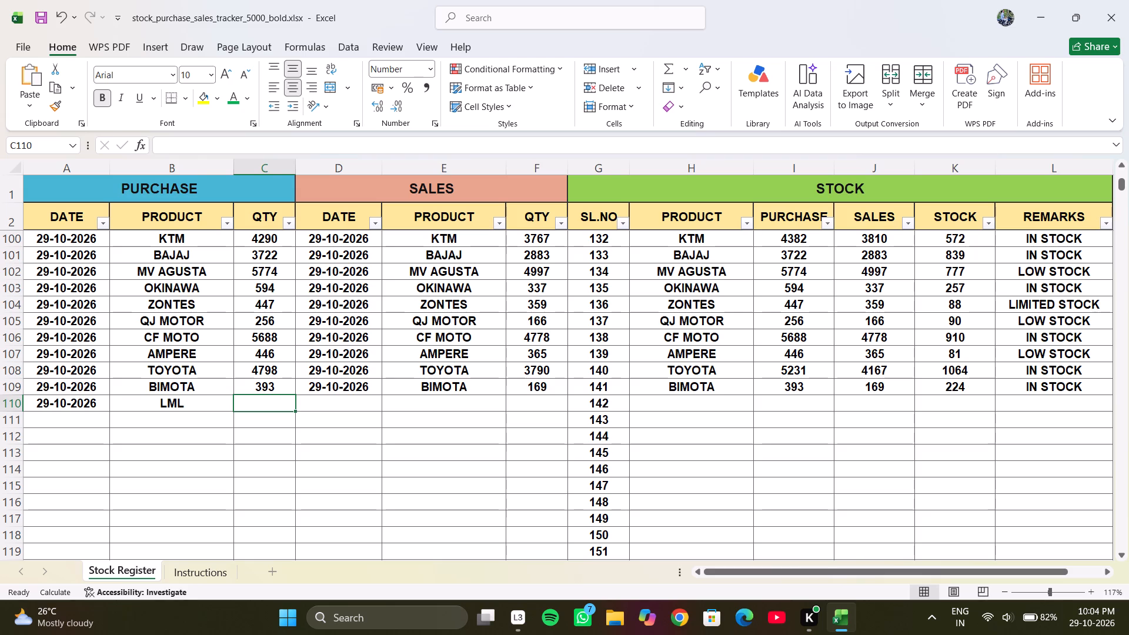
{"action": "key", "text": "2"}
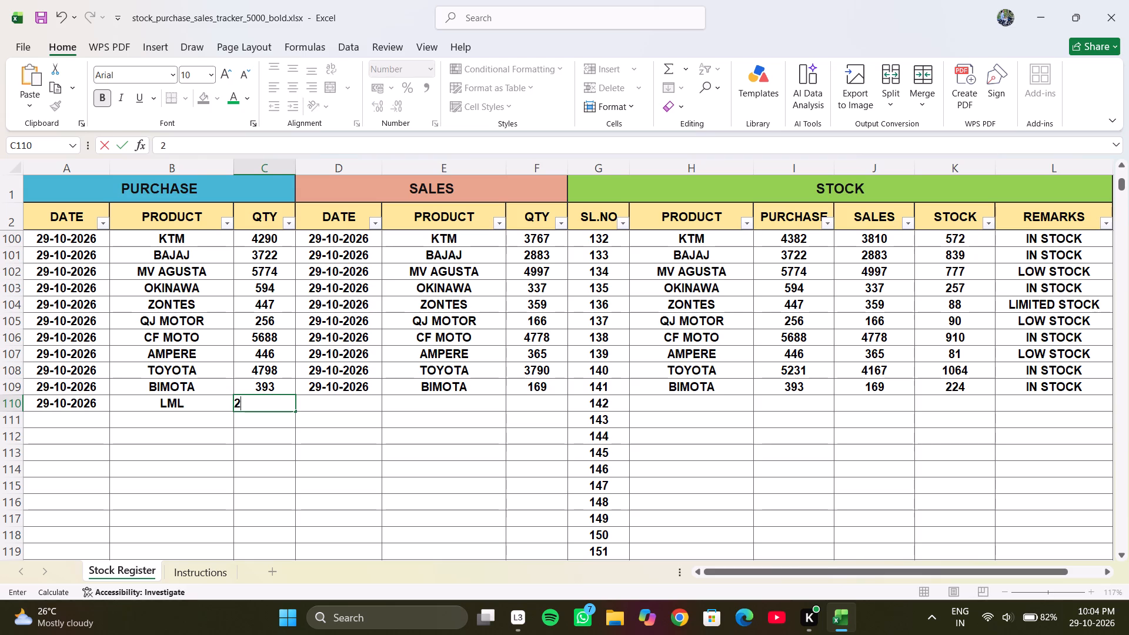
{"action": "type", "text": "677"}
{"action": "key", "text": "Right"}
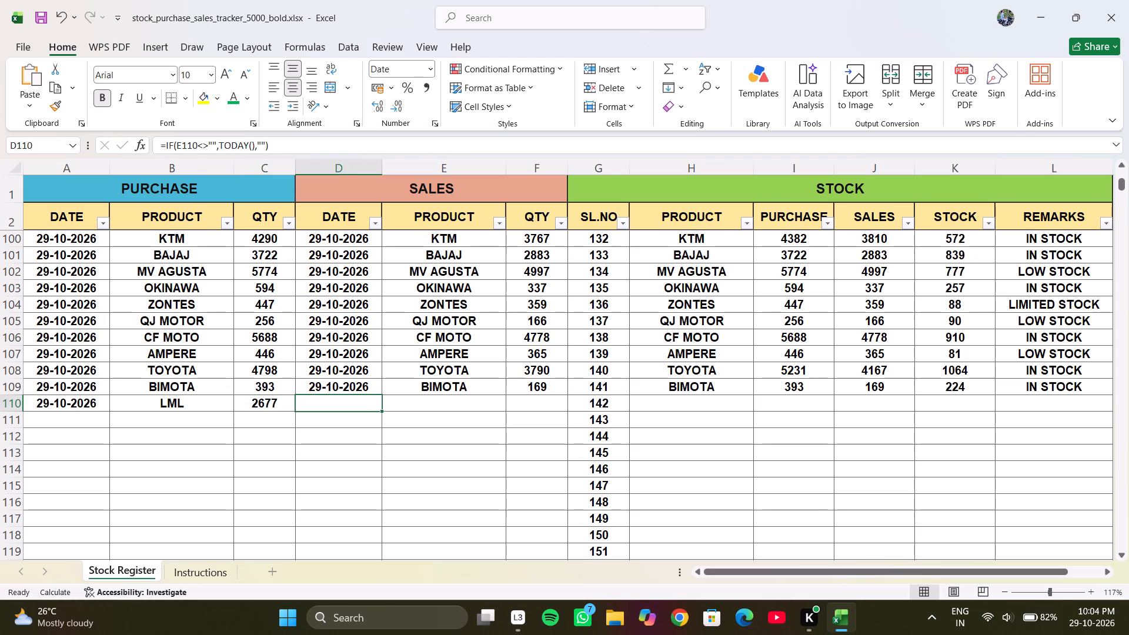
Enter the sales date 29-10-2026 in row 110.
{"action": "key", "text": "2"}
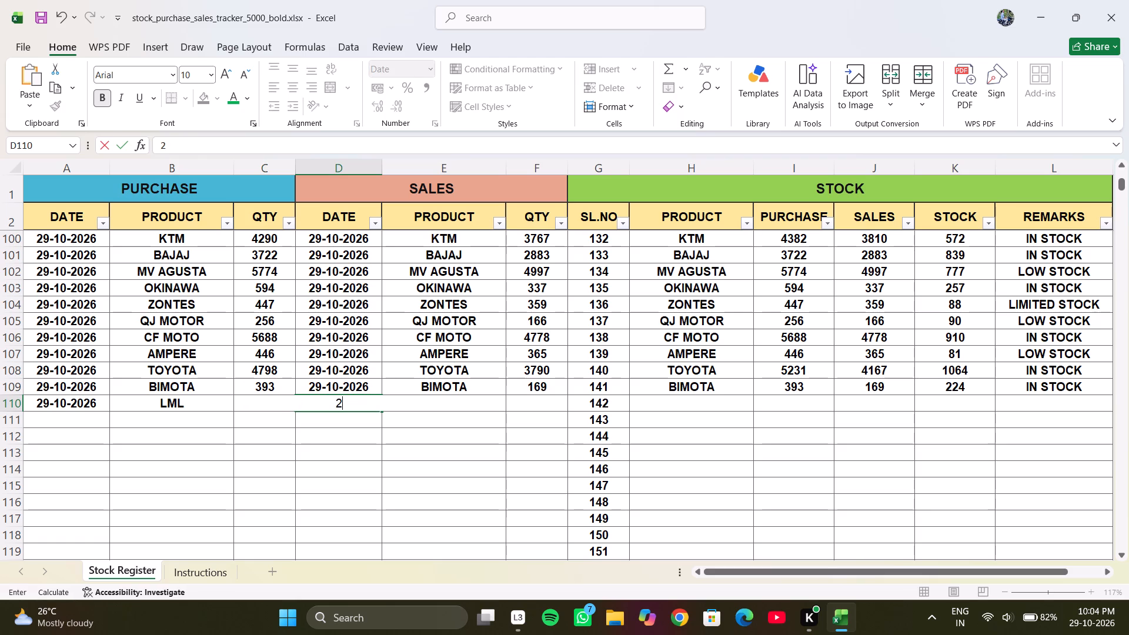
{"action": "type", "text": "9-"}
{"action": "type", "text": "10-2026"}
{"action": "key", "text": "Right"}
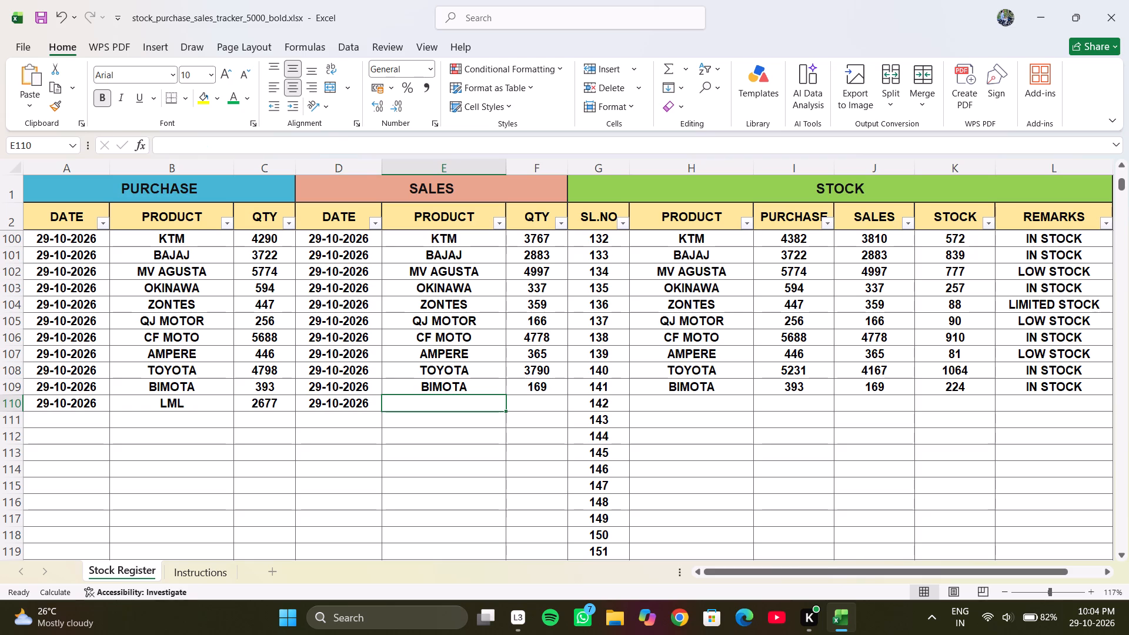
Enter the sales product LML with quantity 1997 in row 110.
{"action": "type", "text": "LML"}
{"action": "key", "text": "Right"}
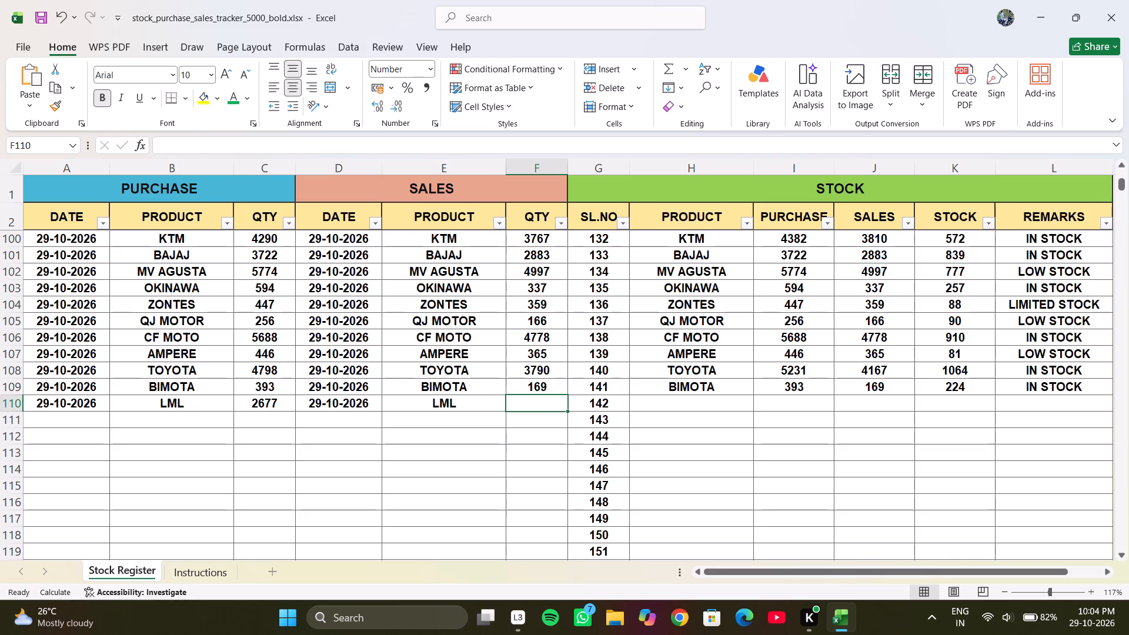
{"action": "key", "text": "1"}
{"action": "type", "text": "99"}
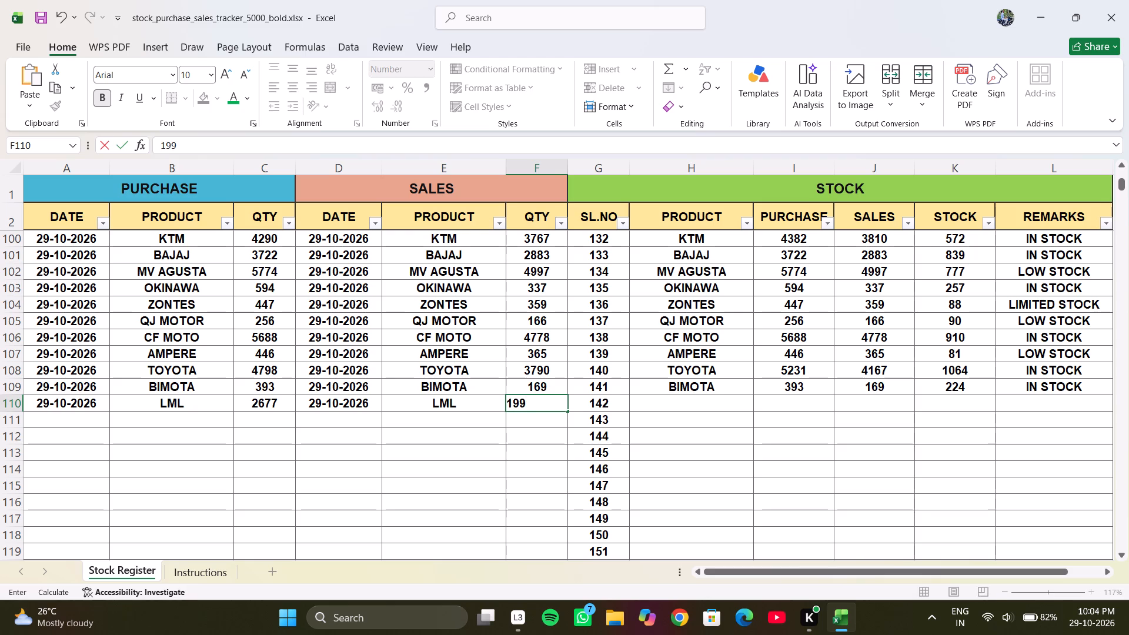
{"action": "key", "text": "7"}
{"action": "key", "text": "Right"}
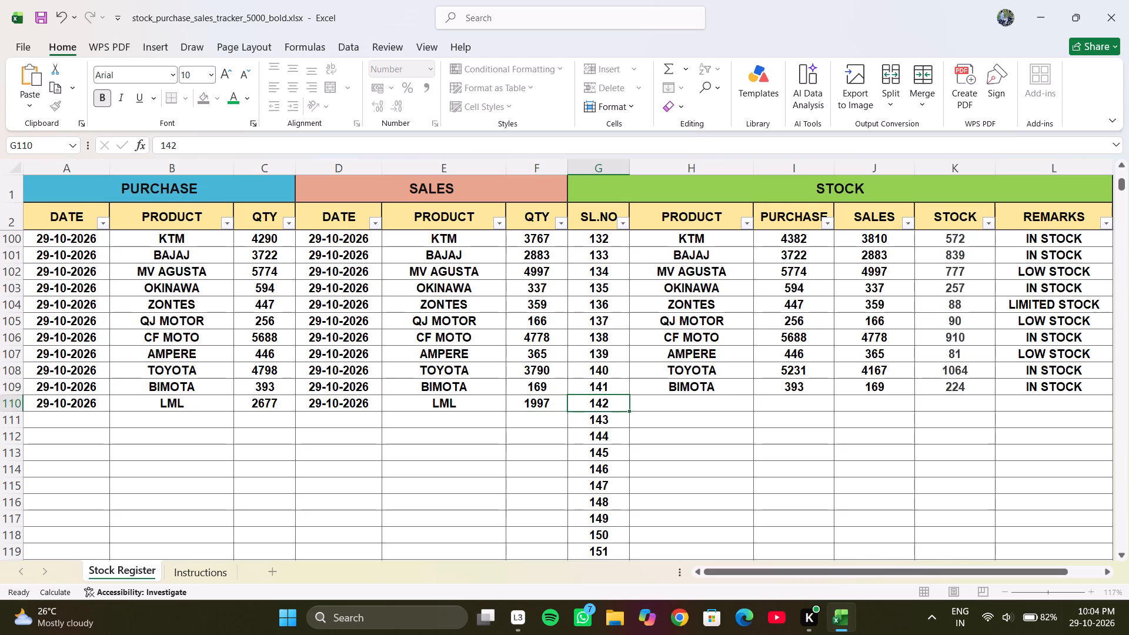
Enter LML as the stock product in row 110 with the remark LOW STOCK.
{"action": "key", "text": "Right"}
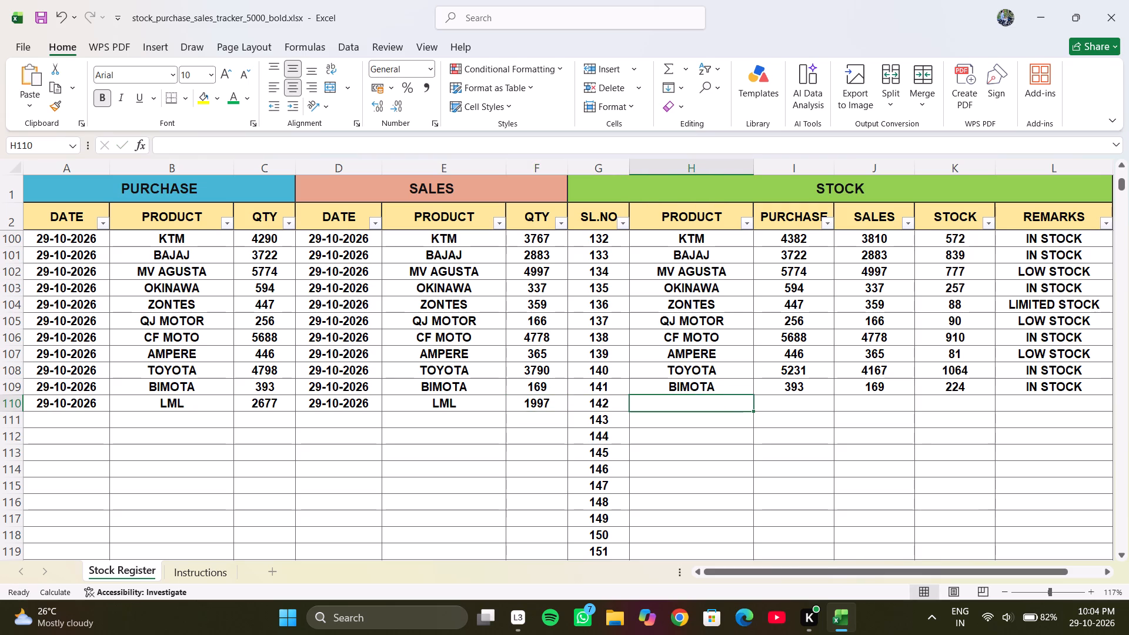
{"action": "key", "text": "l"}
{"action": "type", "text": "ML"}
{"action": "left_click", "coordinate": [796, 405]}
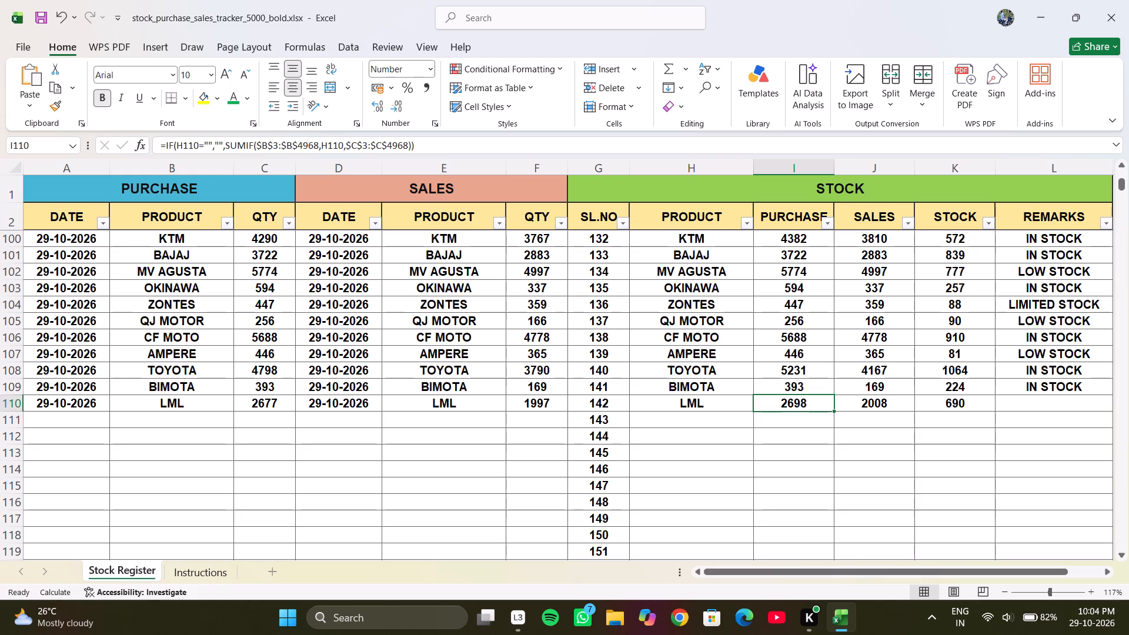
{"action": "key", "text": "Right"}
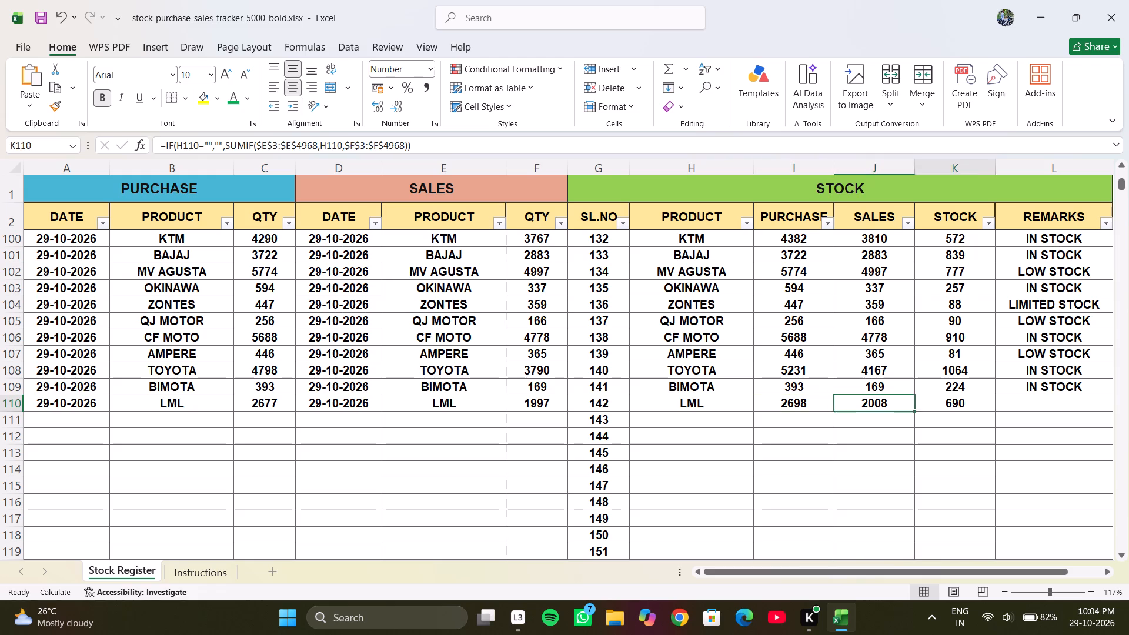
{"action": "key", "text": "Right"}
{"action": "key", "text": "Right"}
{"action": "type", "text": "LO"}
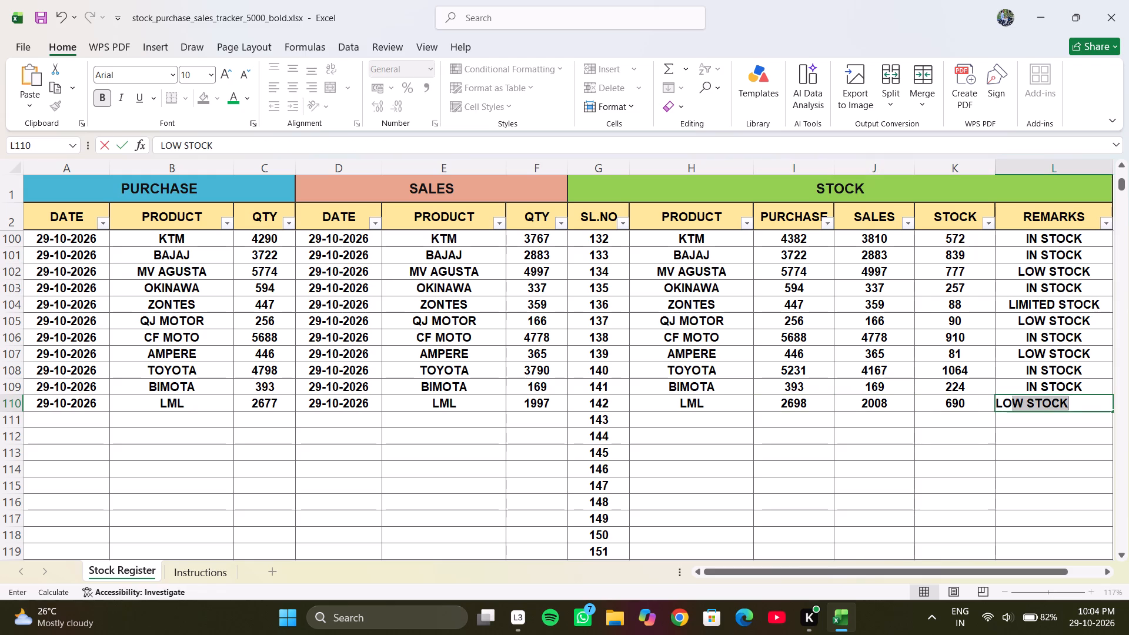
{"action": "key", "text": "Down"}
Enter the purchase date 29-10-2026 in row 111.
{"action": "key", "text": "Left"}
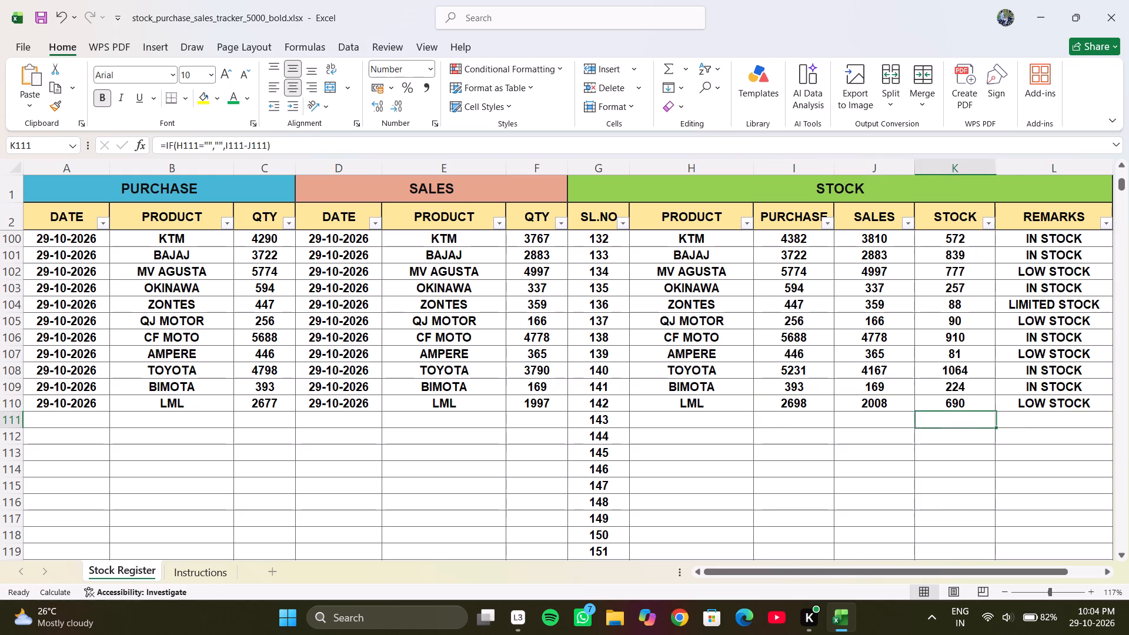
{"action": "key", "text": "Left"}
{"action": "key", "text": "Left"}
{"action": "key", "text": "Left"}
{"action": "key", "text": "Left"}
{"action": "key", "text": "Left"}
{"action": "key", "text": "Left"}
{"action": "key", "text": "Left"}
{"action": "key", "text": "Left"}
{"action": "key", "text": "Left"}
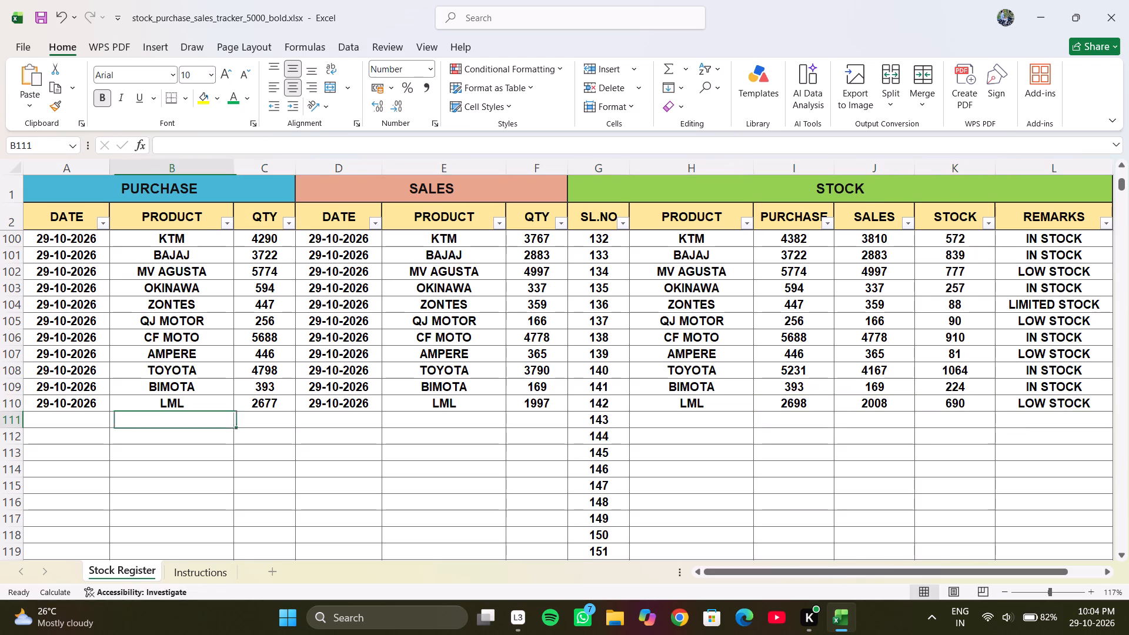
{"action": "key", "text": "Left"}
{"action": "type", "text": "29-"}
{"action": "key", "text": "1"}
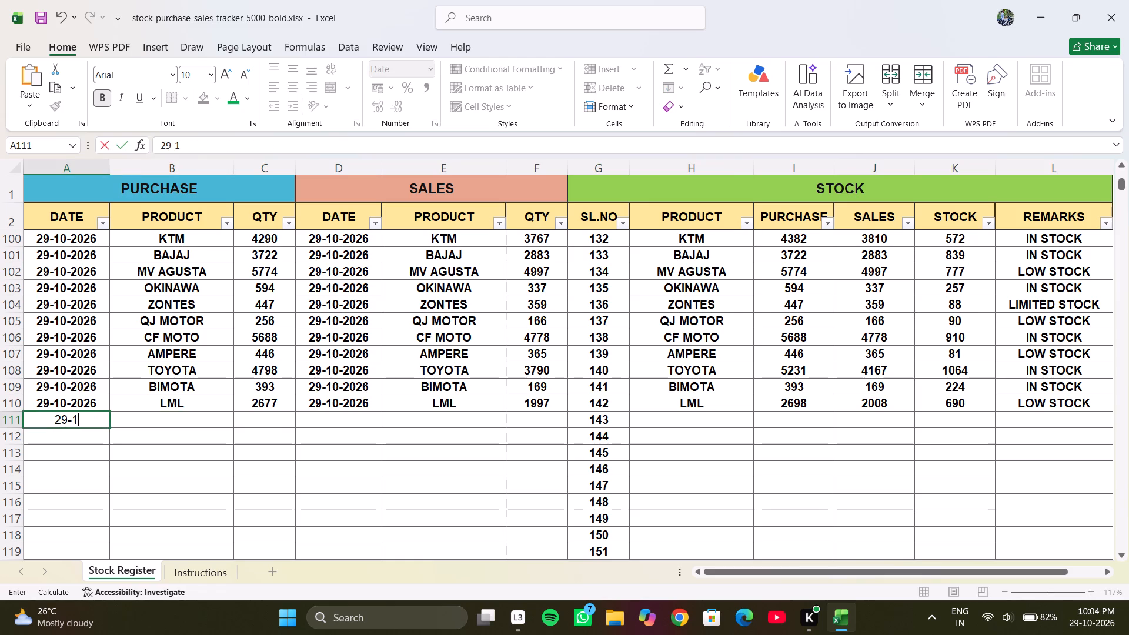
{"action": "key", "text": "0"}
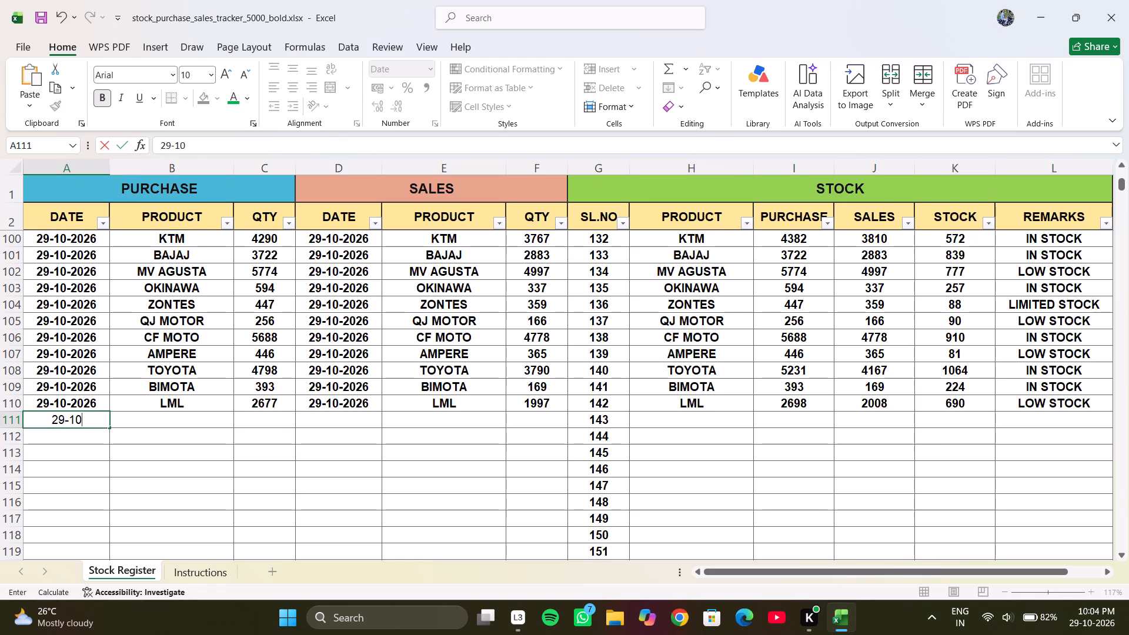
{"action": "key", "text": "minus"}
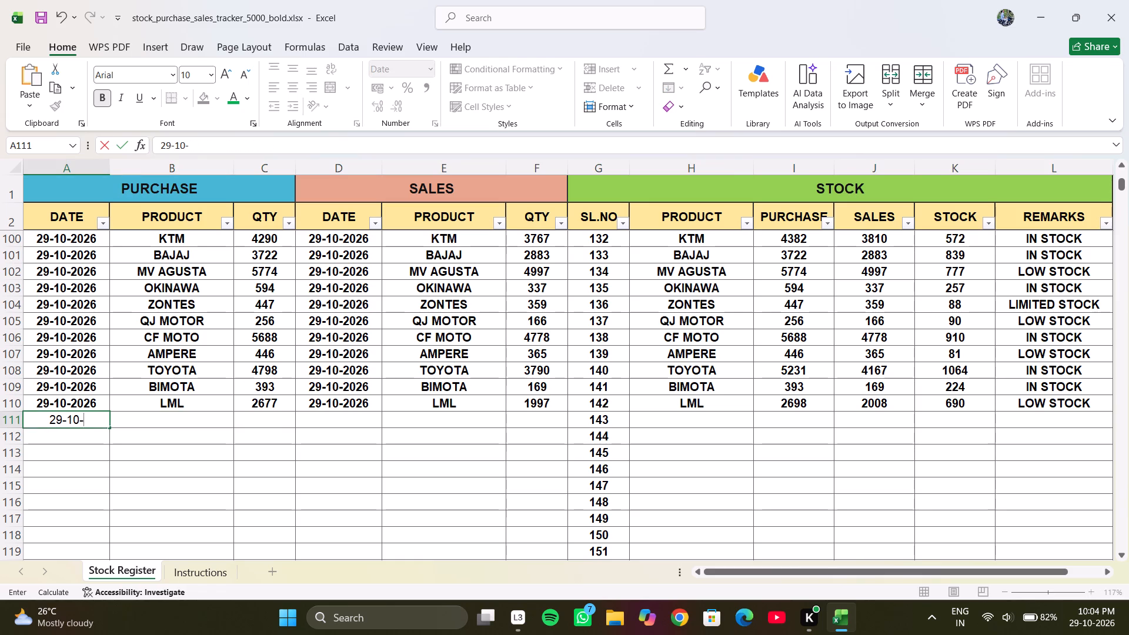
{"action": "type", "text": "20"}
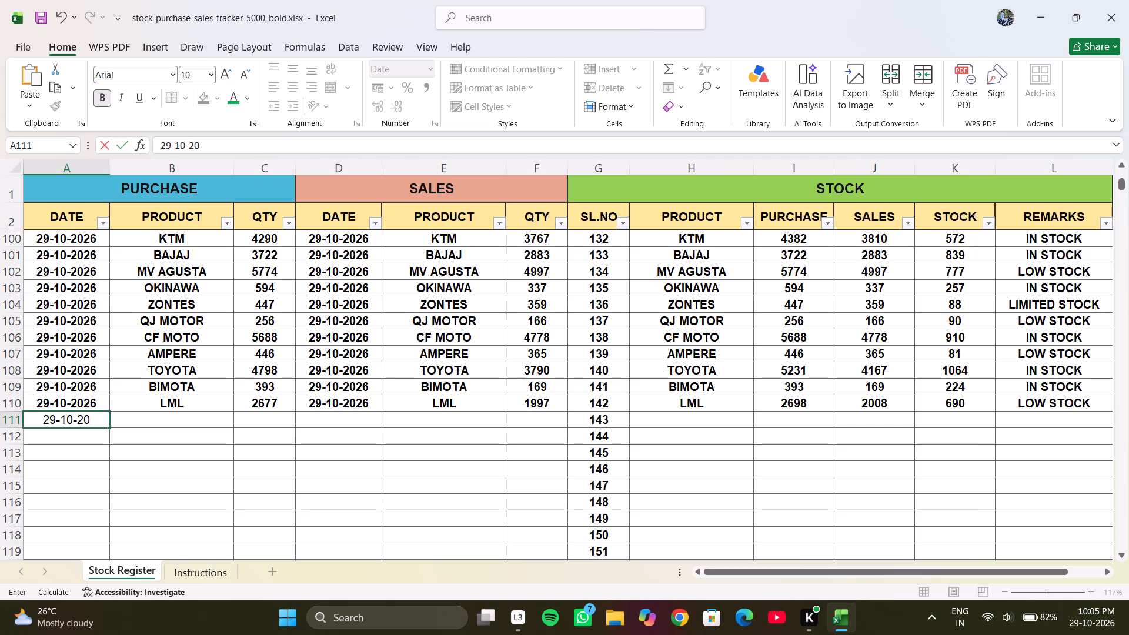
{"action": "type", "text": "26"}
{"action": "key", "text": "Right"}
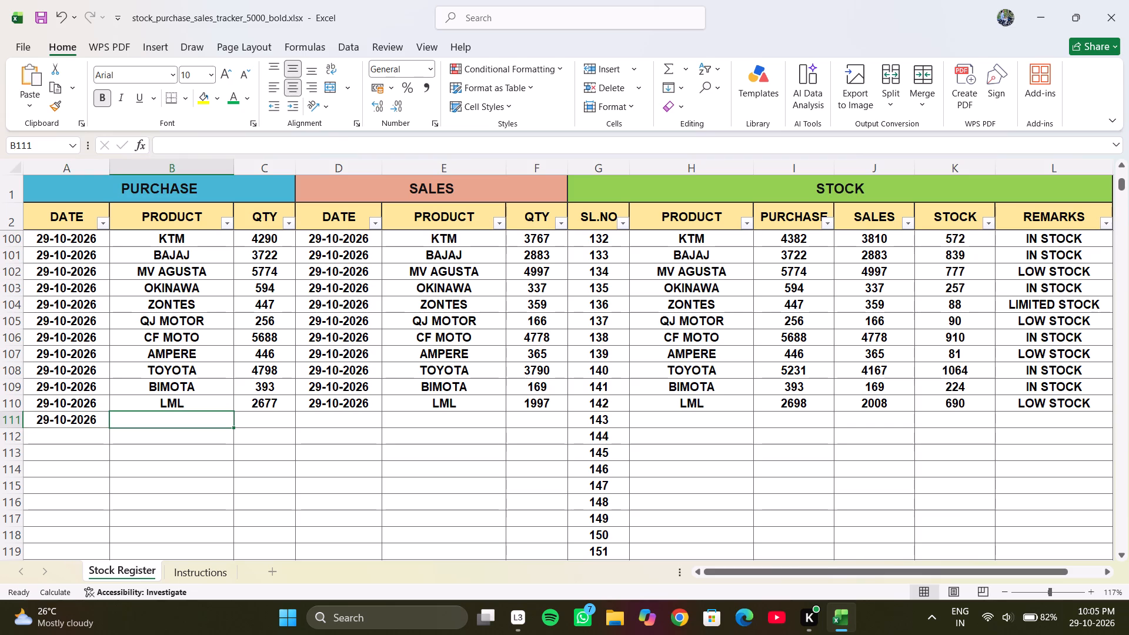
Enter the purchase product SIMPLE ENERGY with quantity 466 in row 111.
{"action": "type", "text": "SIMPL"}
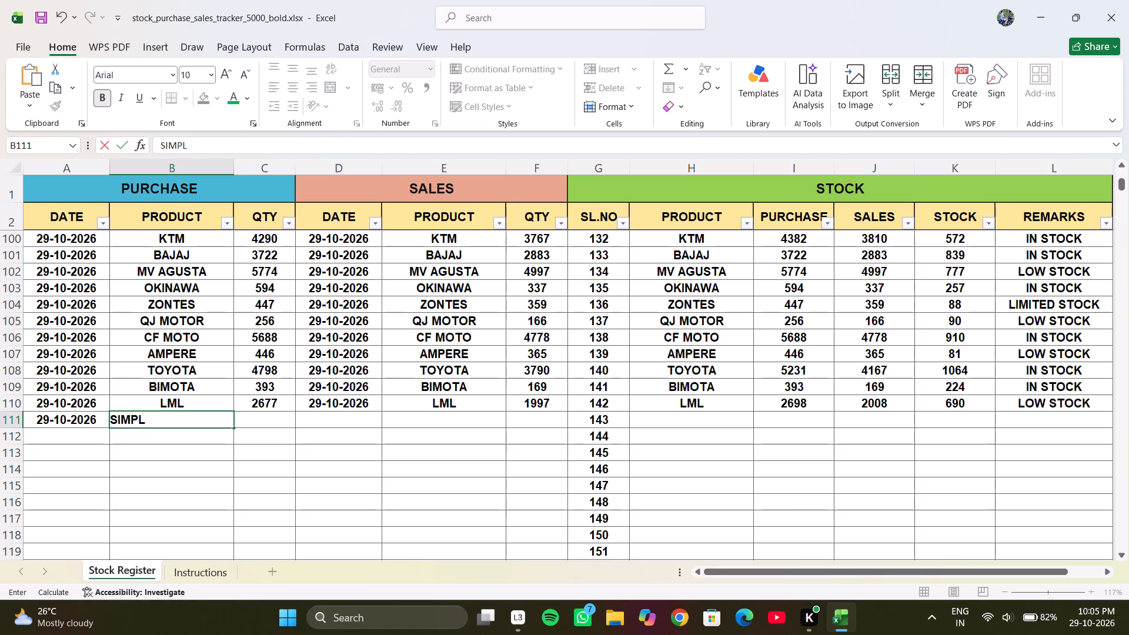
{"action": "type", "text": "E"}
{"action": "key", "text": "space"}
{"action": "type", "text": "ENER"}
{"action": "type", "text": "GY"}
{"action": "key", "text": "Right"}
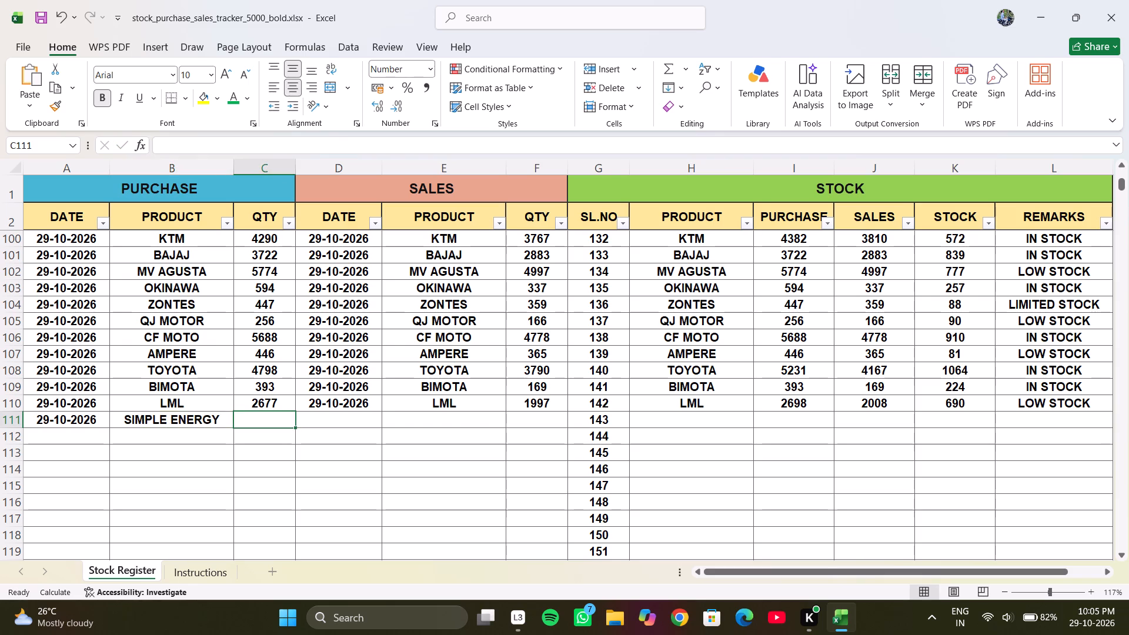
{"action": "key", "text": "4"}
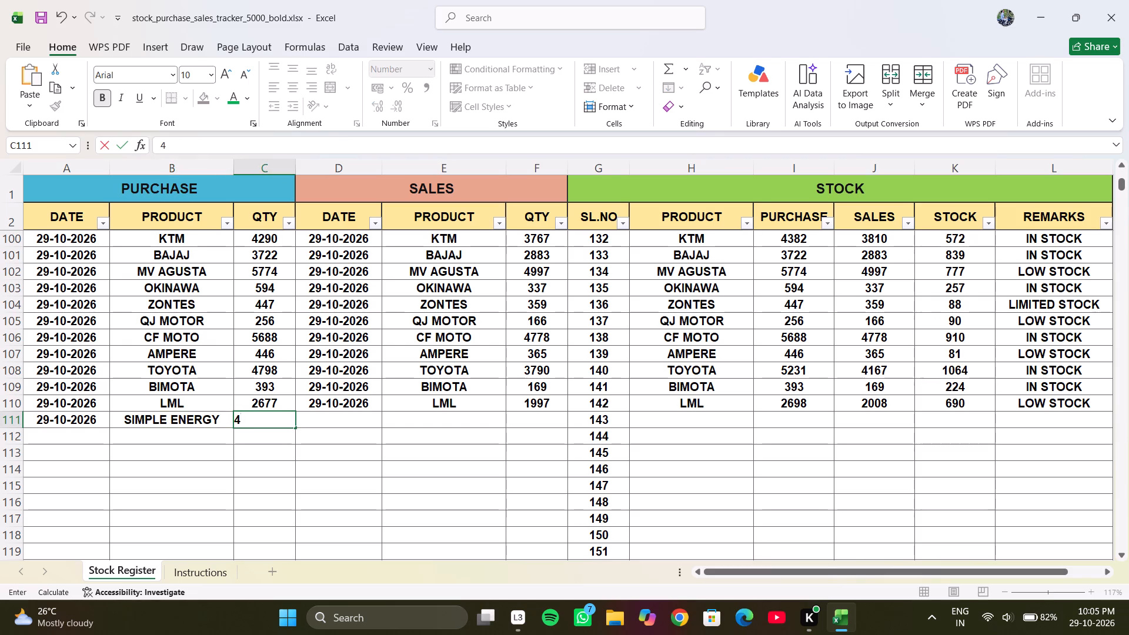
{"action": "type", "text": "66"}
{"action": "key", "text": "Right"}
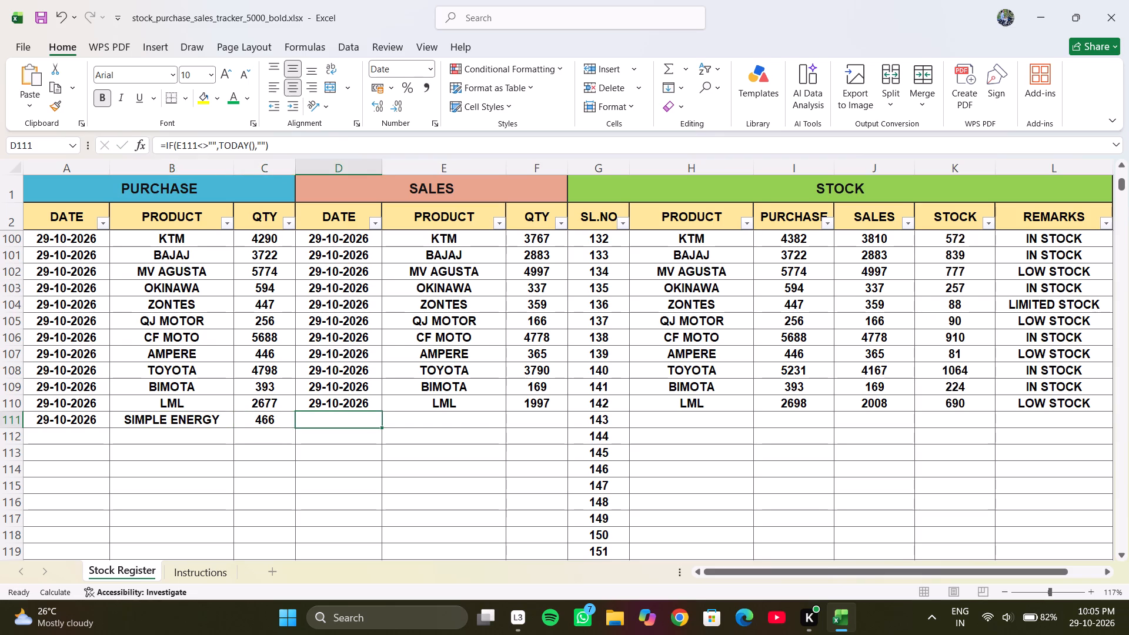
Enter the sales date 29-10-2026 in row 111.
{"action": "type", "text": "29-"}
{"action": "key", "text": "1"}
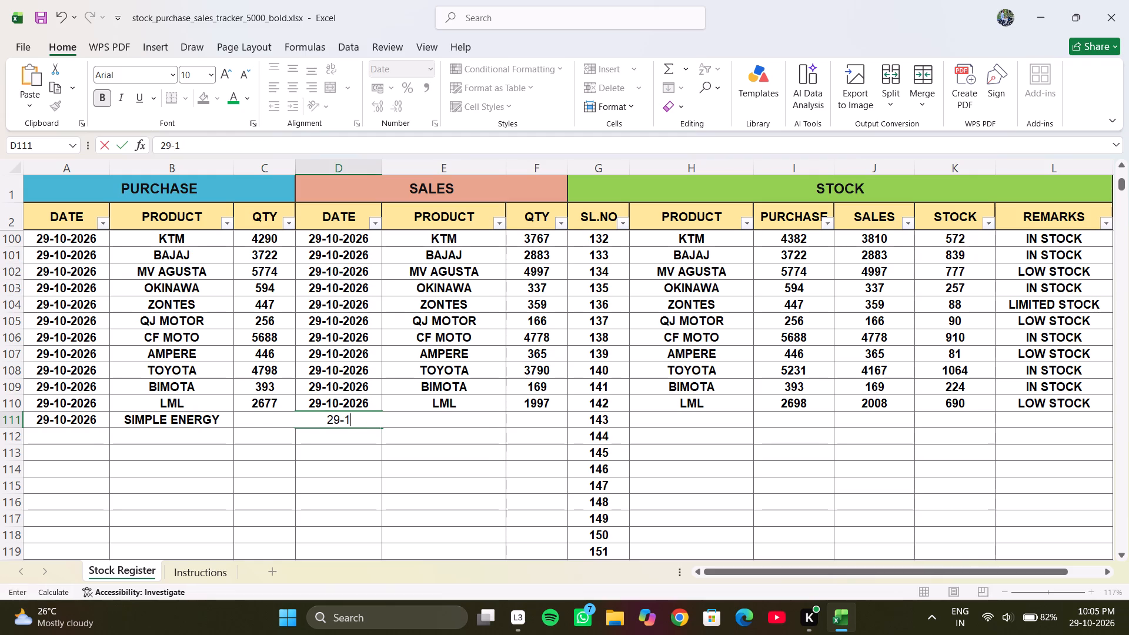
{"action": "type", "text": "0-"}
{"action": "type", "text": "2026"}
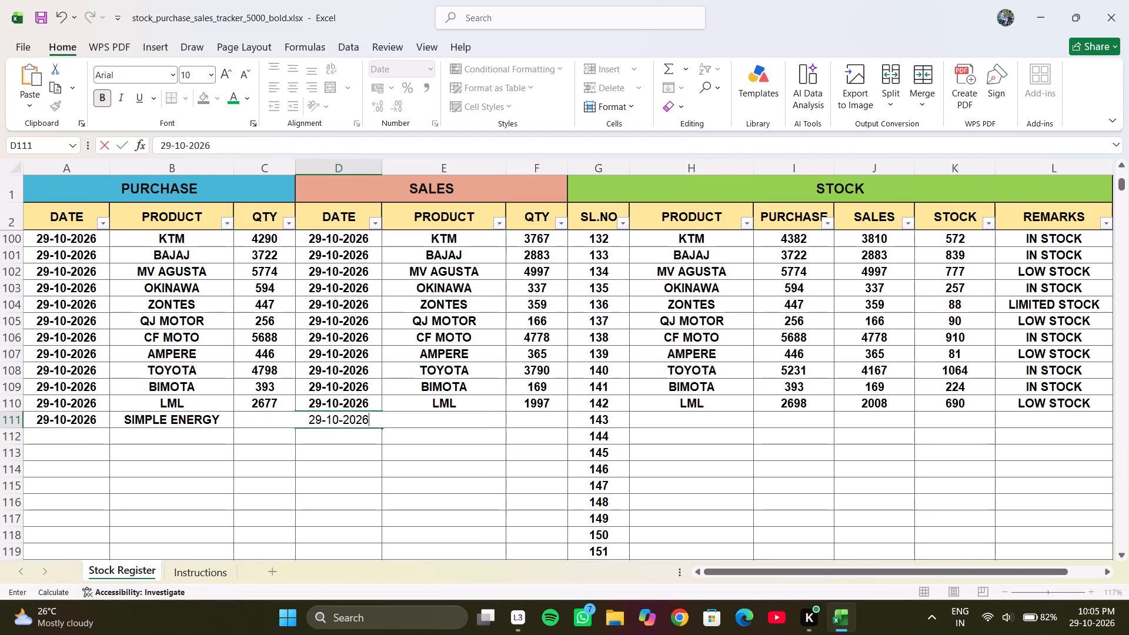
{"action": "key", "text": "Right"}
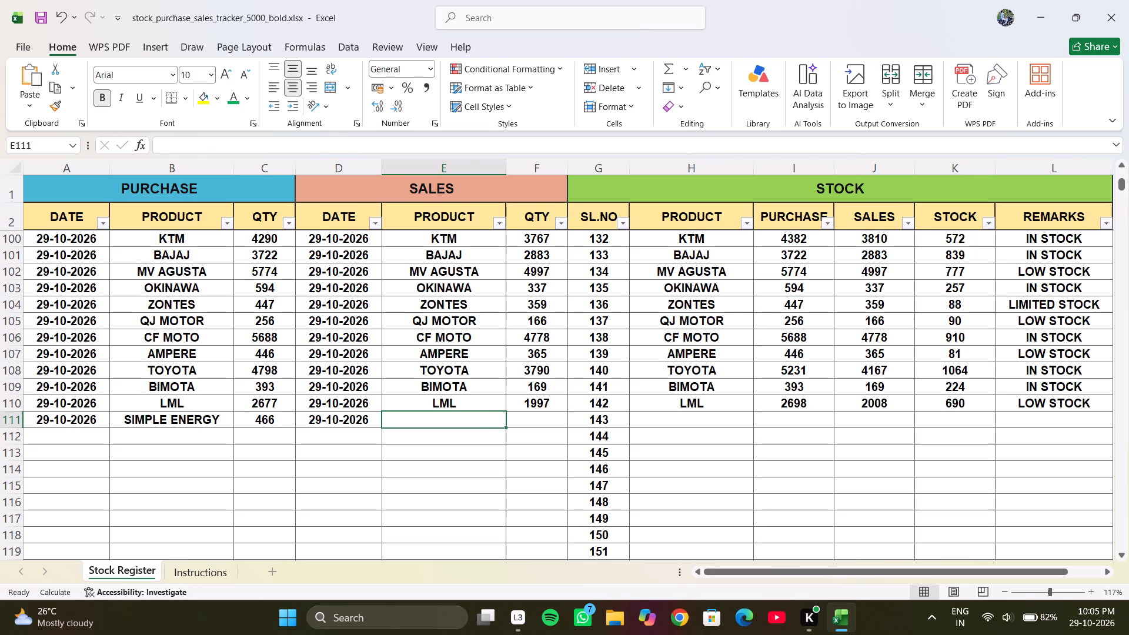
Enter the sales product SIMPLE ENERGY with quantity 375 in row 111.
{"action": "type", "text": "SIMPLE"}
{"action": "key", "text": "space"}
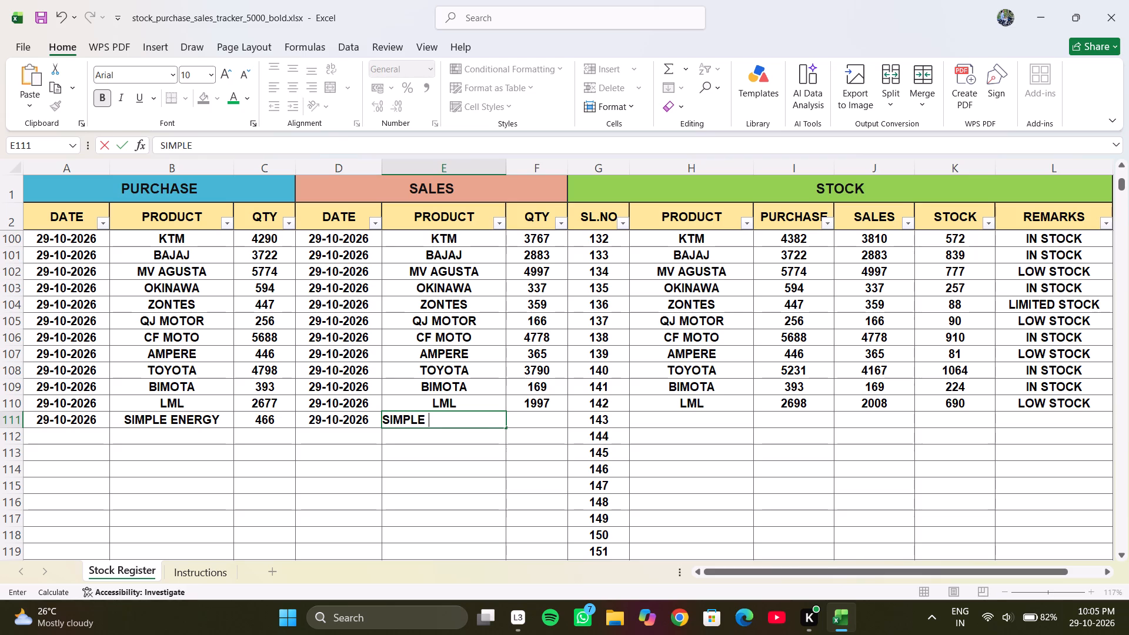
{"action": "type", "text": "EN"}
{"action": "type", "text": "ER"}
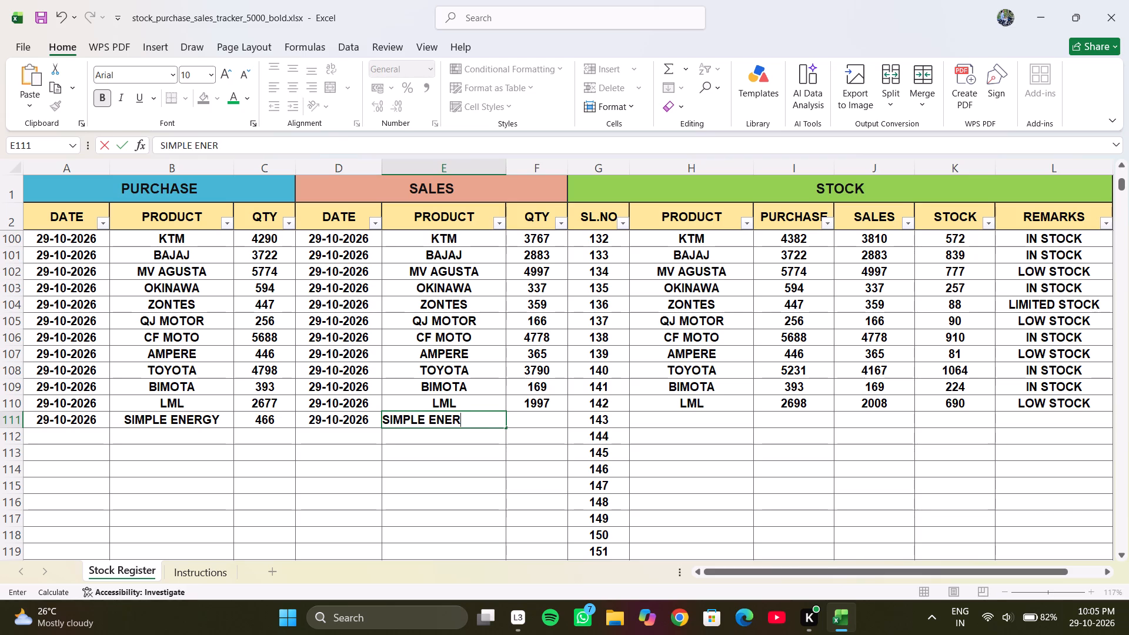
{"action": "type", "text": "GY"}
{"action": "key", "text": "Right"}
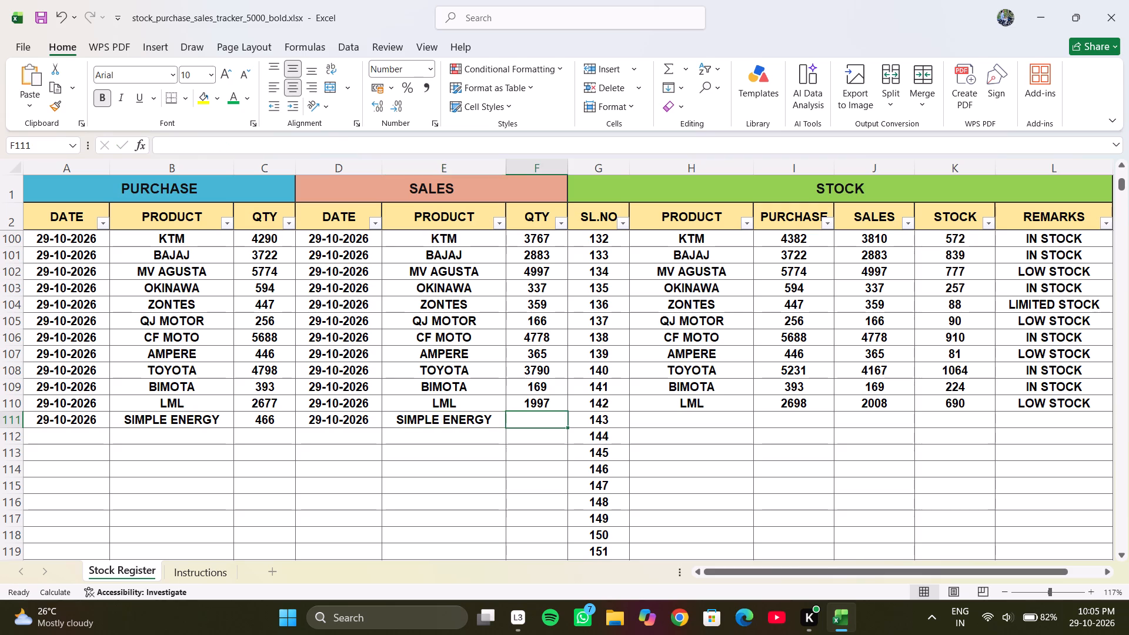
{"action": "key", "text": "3"}
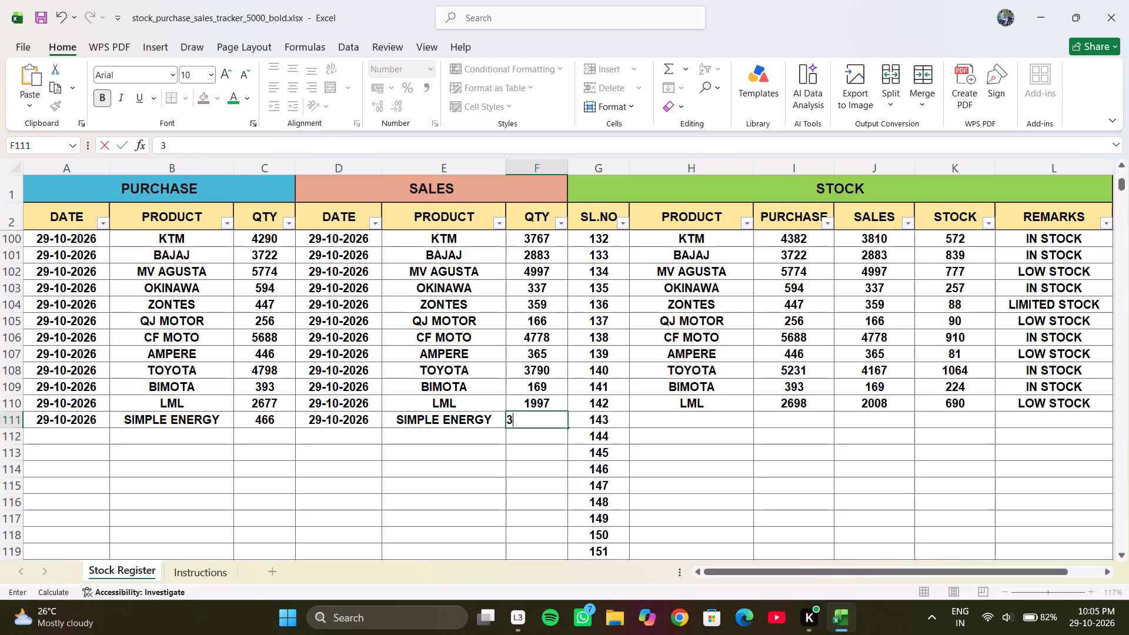
{"action": "key", "text": "7"}
{"action": "key", "text": "5"}
{"action": "key", "text": "Right"}
Enter SIMPLE ENERGY as the stock product in row 111 with the remark LIMITED STOCK.
{"action": "key", "text": "Right"}
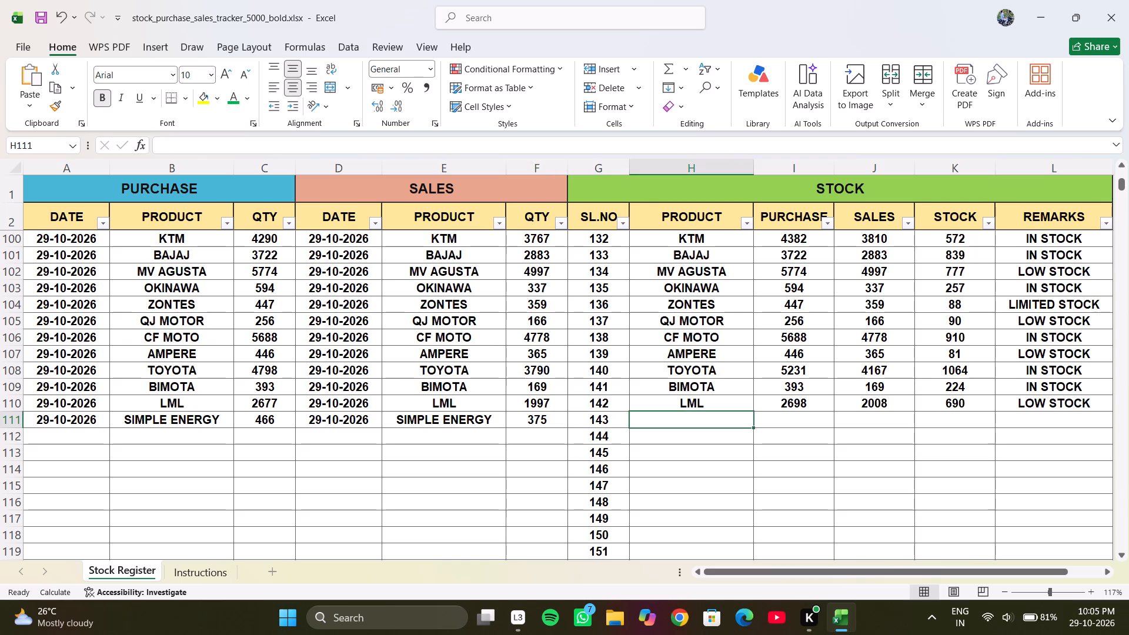
{"action": "type", "text": "SIMPLE ENERGY"}
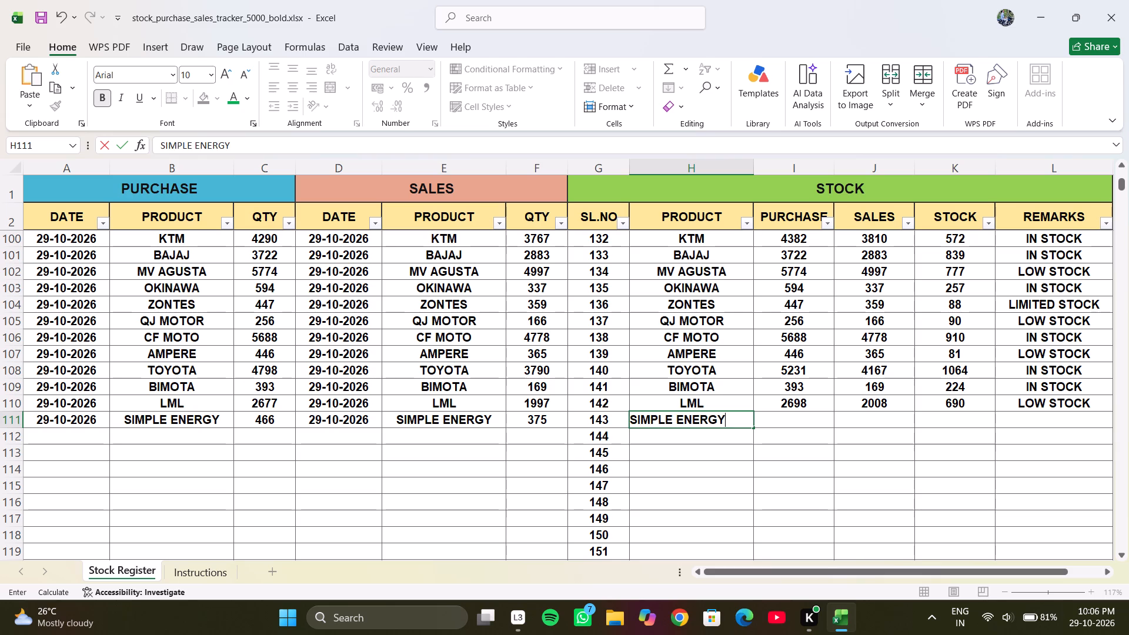
{"action": "key", "text": "Right"}
{"action": "key", "text": "Right"}
{"action": "key", "text": "Right"}
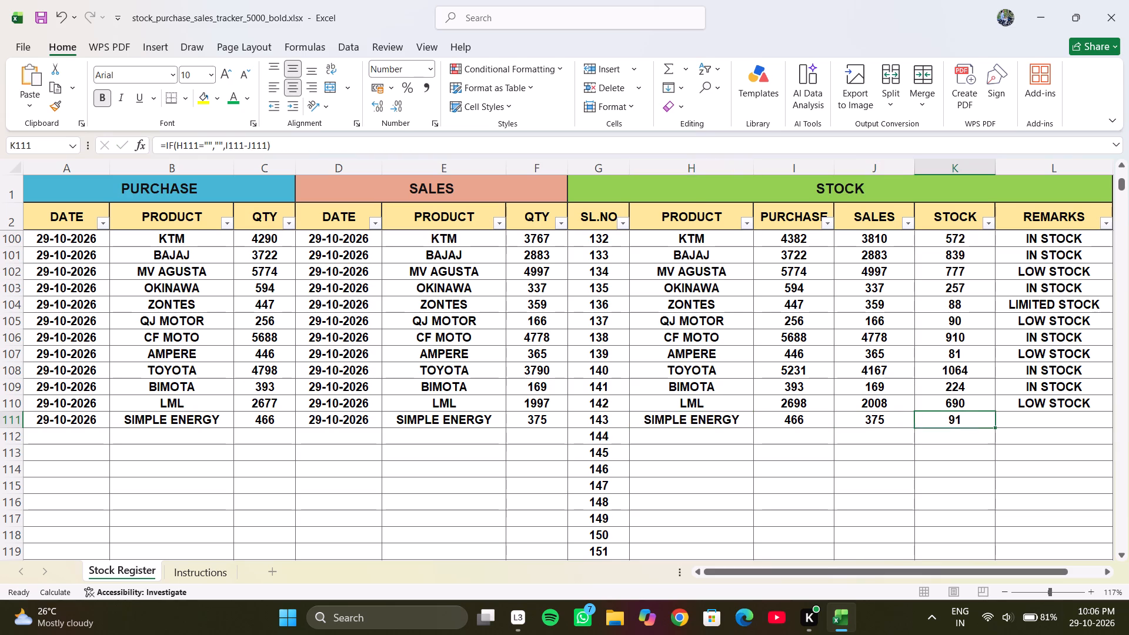
{"action": "key", "text": "Right"}
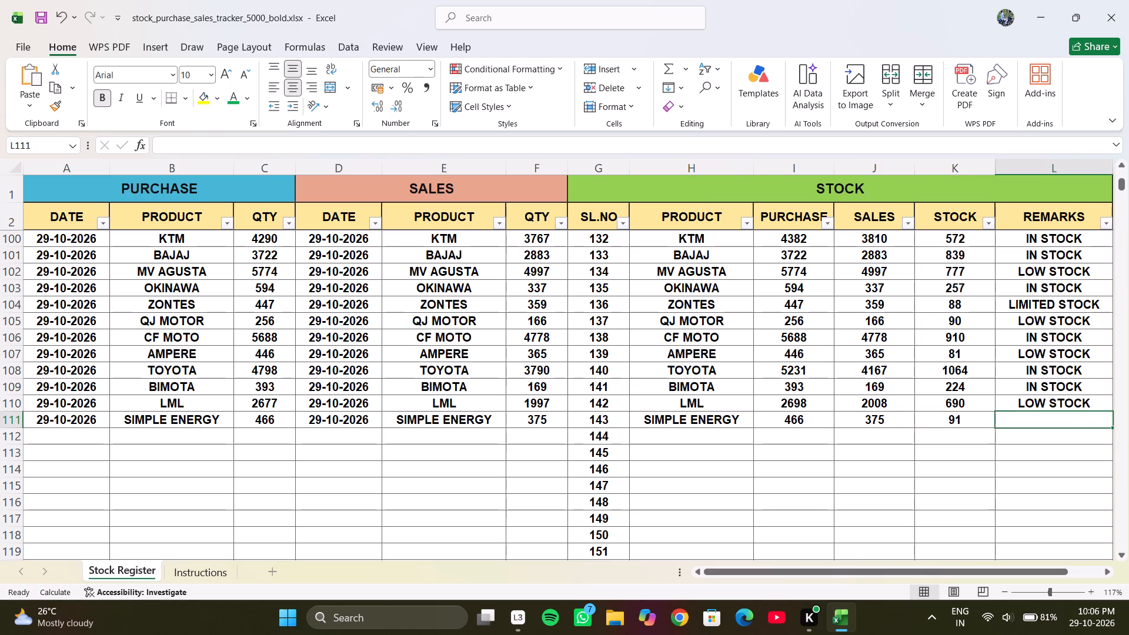
{"action": "type", "text": "LI"}
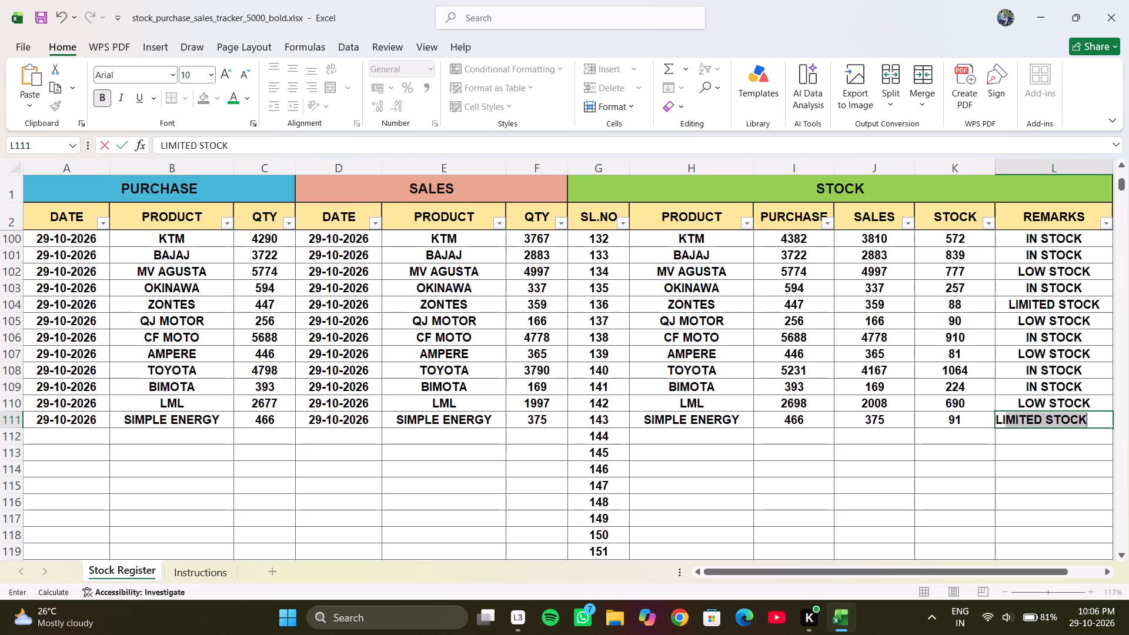
{"action": "key", "text": "Down"}
Enter the purchase date 29-10-2026 in row 112.
{"action": "key", "text": "Left"}
{"action": "key", "text": "Left"}
{"action": "key", "text": "Left"}
{"action": "key", "text": "Left"}
{"action": "key", "text": "Left"}
{"action": "key", "text": "Left"}
{"action": "key", "text": "Left"}
{"action": "key", "text": "Left"}
{"action": "key", "text": "Left"}
{"action": "key", "text": "Left"}
{"action": "key", "text": "Left"}
{"action": "key", "text": "Left"}
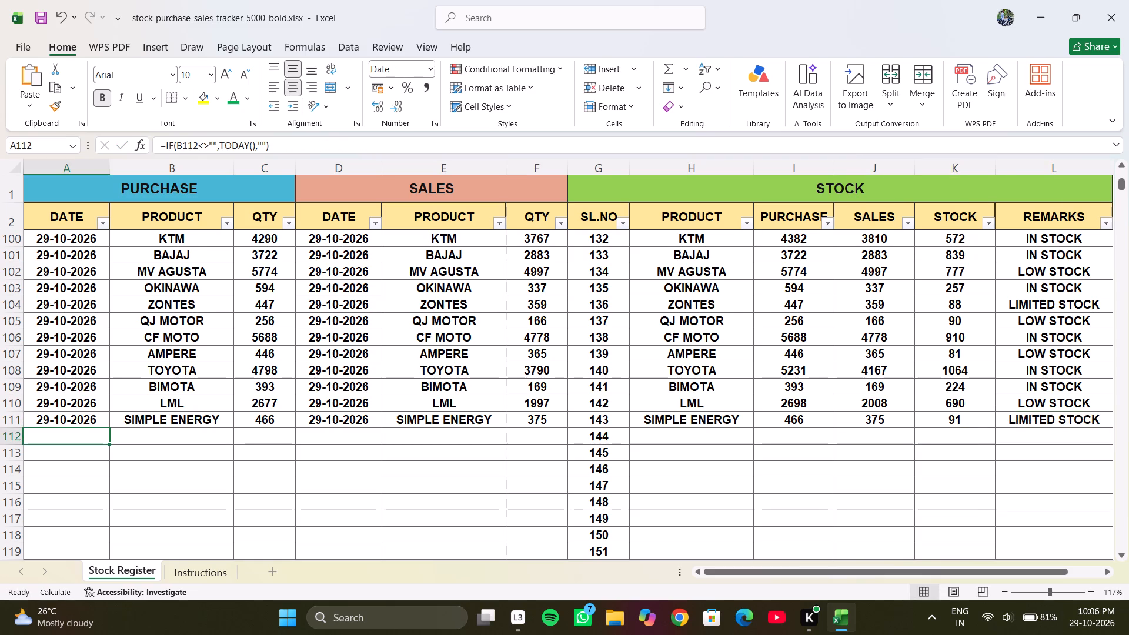
{"action": "type", "text": "29"}
{"action": "scroll", "coordinate": [49, 390], "scroll_direction": "down", "scroll_amount": 1}
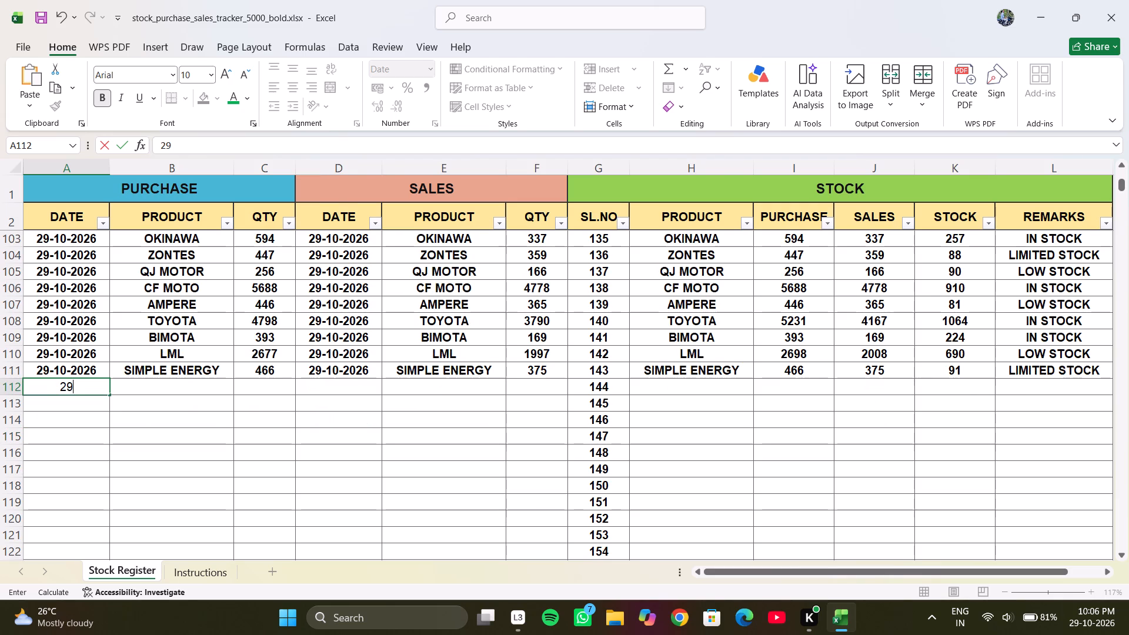
{"action": "scroll", "coordinate": [347, 483], "scroll_direction": "down", "scroll_amount": 1}
{"action": "scroll", "coordinate": [347, 483], "scroll_direction": "up", "scroll_amount": 1}
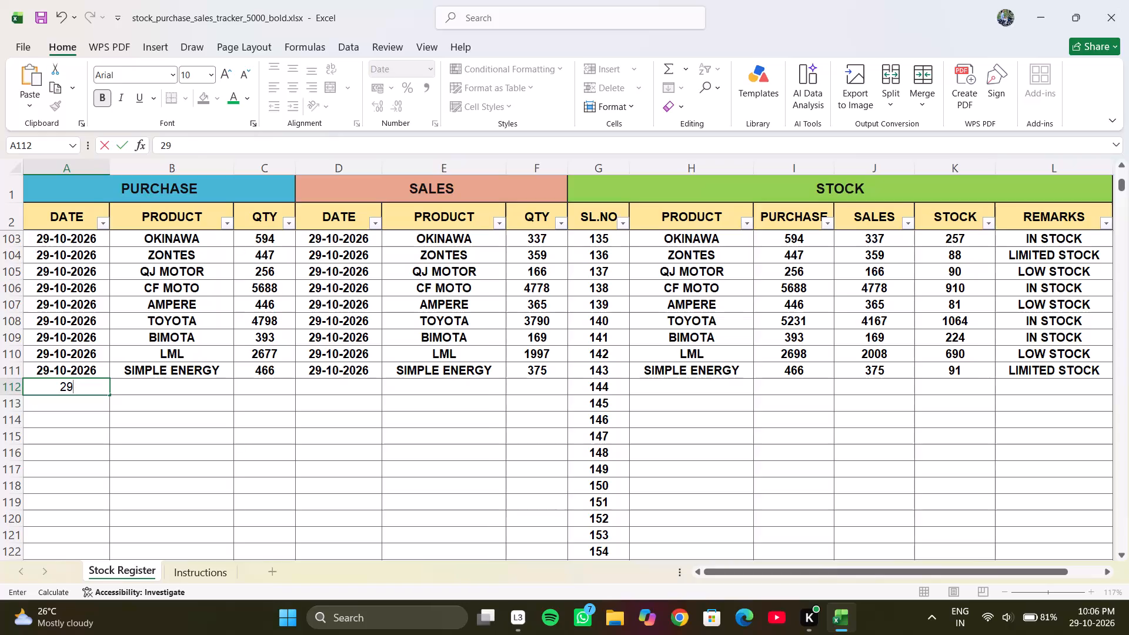
{"action": "key", "text": "minus"}
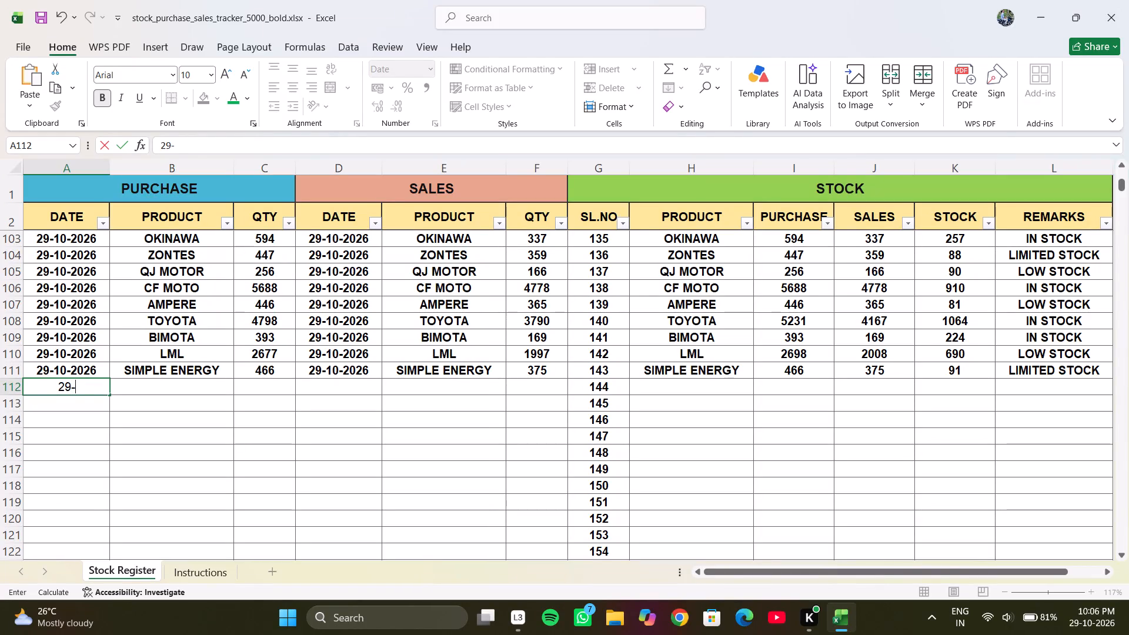
{"action": "key", "text": "1"}
{"action": "type", "text": "0-"}
{"action": "type", "text": "2026"}
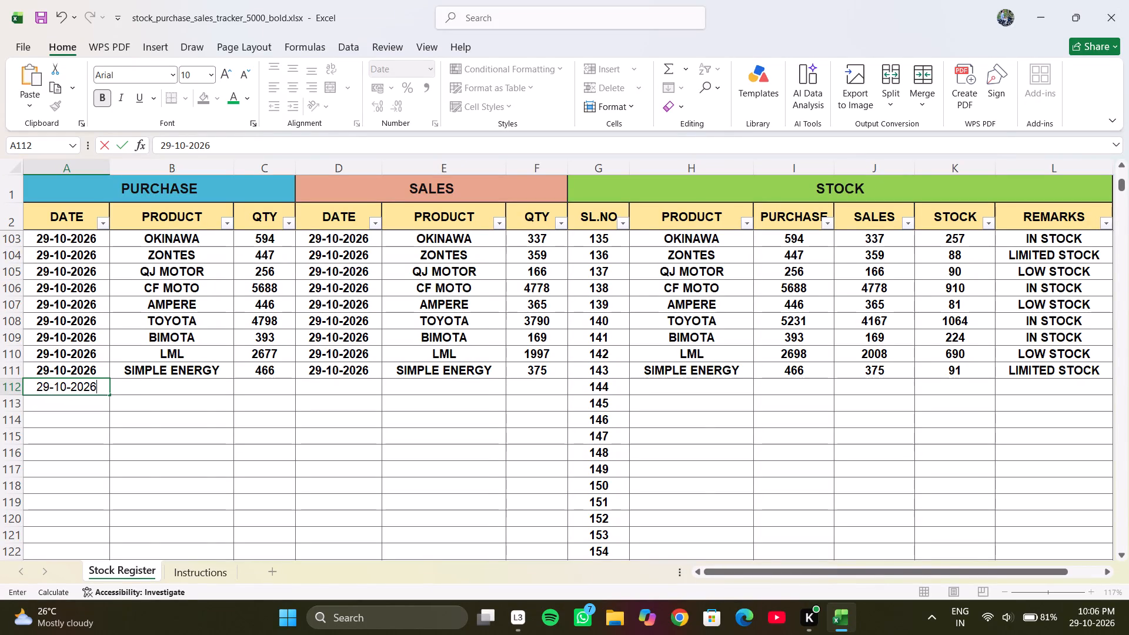
{"action": "key", "text": "Right"}
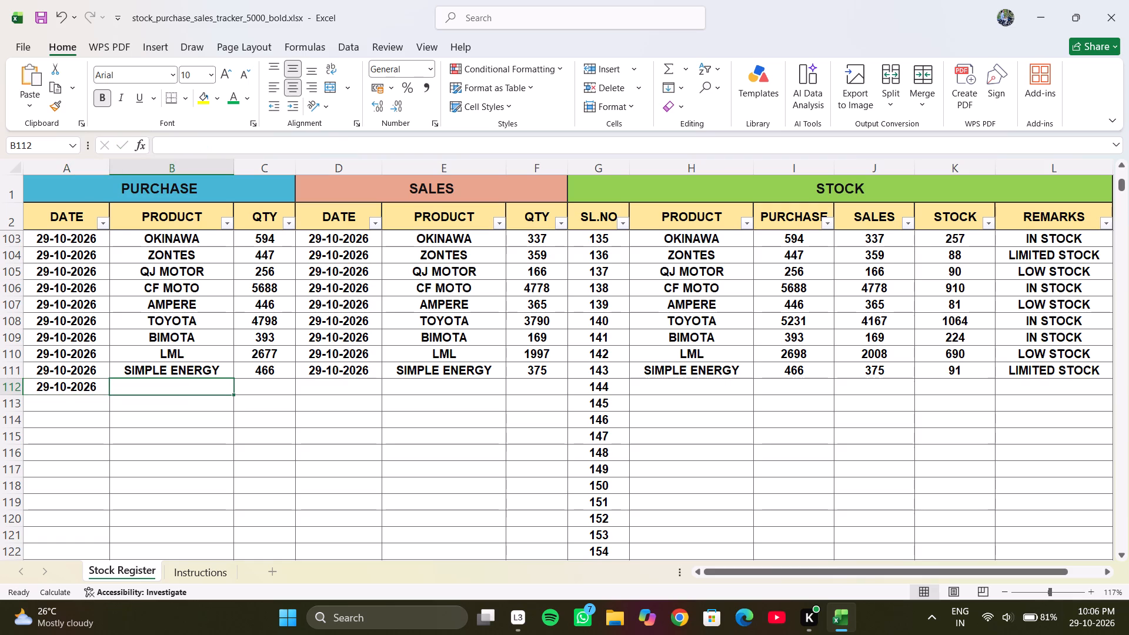
Enter the purchase product AUDI with quantity 965 in row 112.
{"action": "type", "text": "AUDI"}
{"action": "key", "text": "Right"}
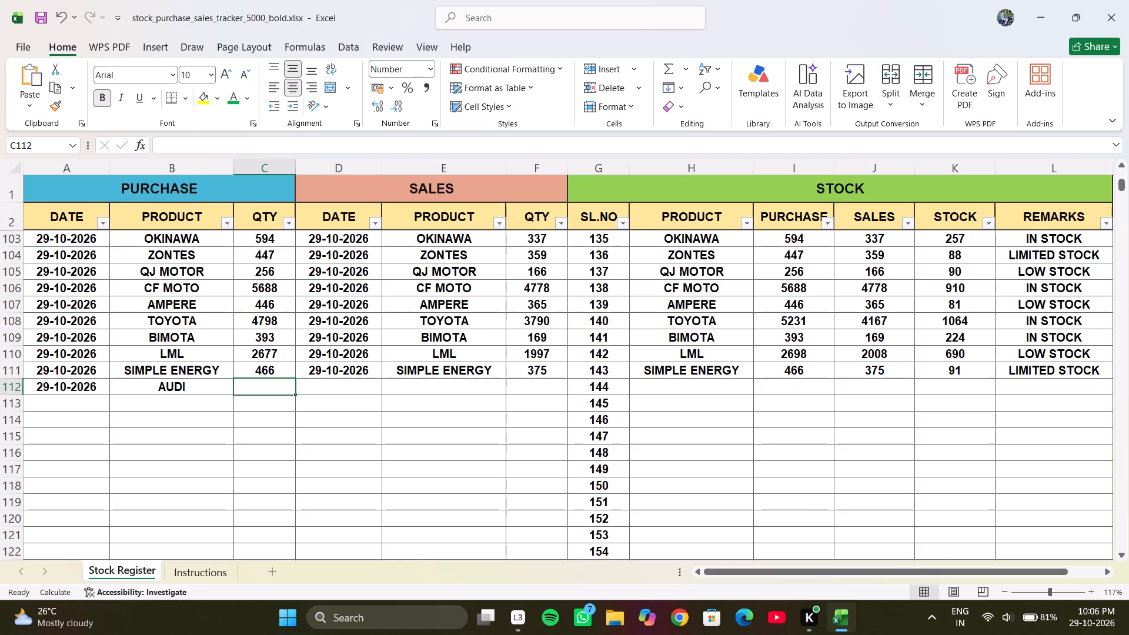
{"action": "key", "text": "9"}
{"action": "type", "text": "65"}
{"action": "key", "text": "Right"}
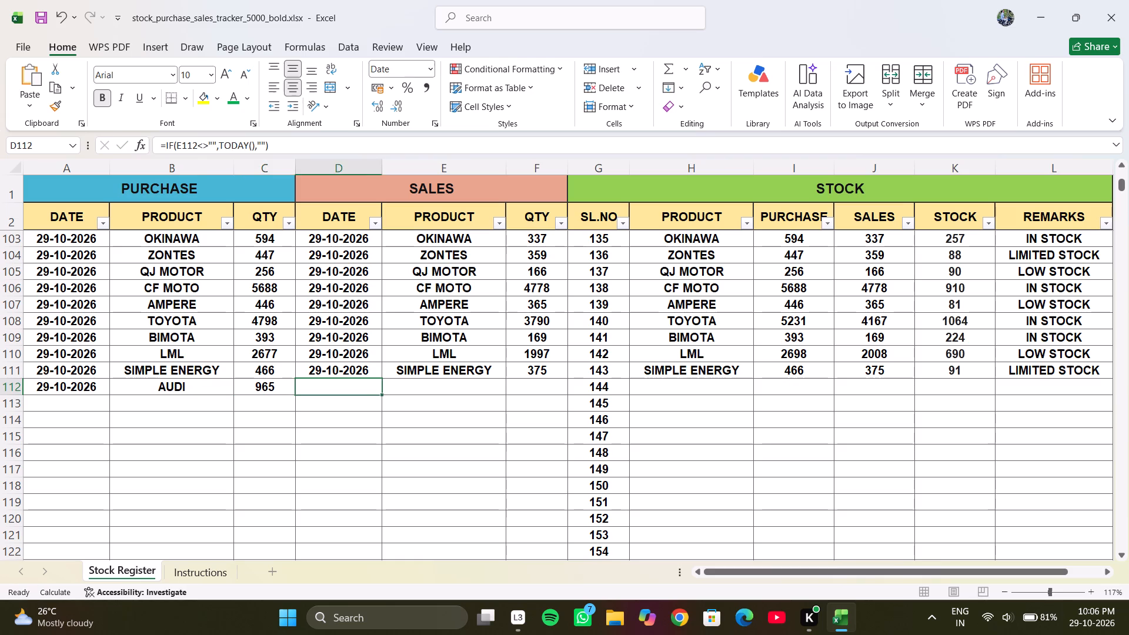
Enter the sales date 29-10-2026 in row 112.
{"action": "type", "text": "29-"}
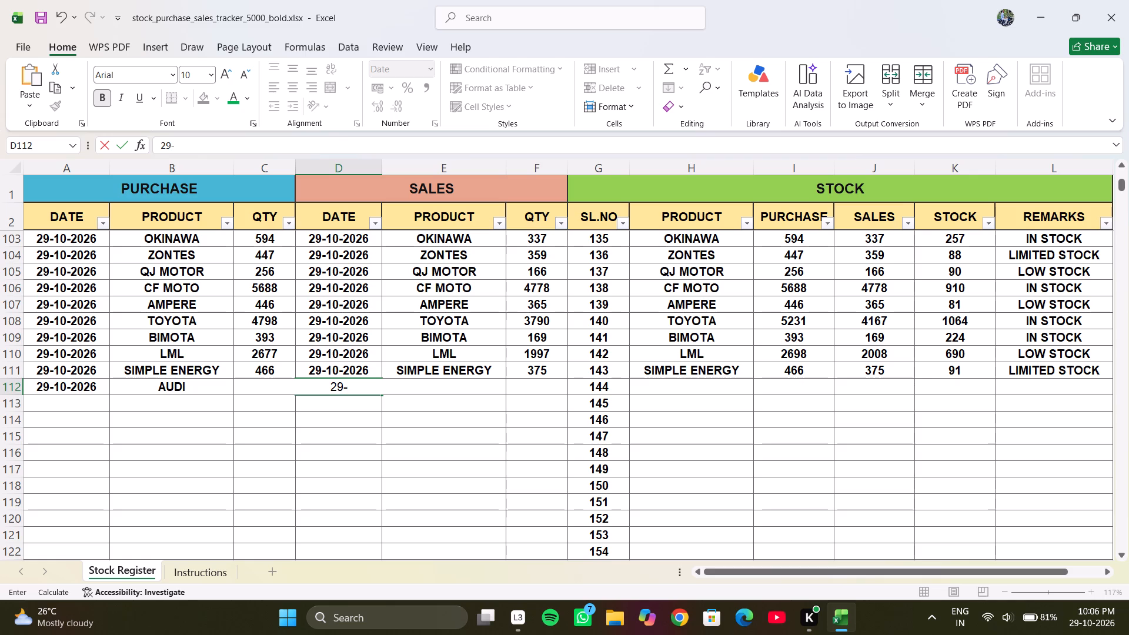
{"action": "key", "text": "1"}
{"action": "key", "text": "0"}
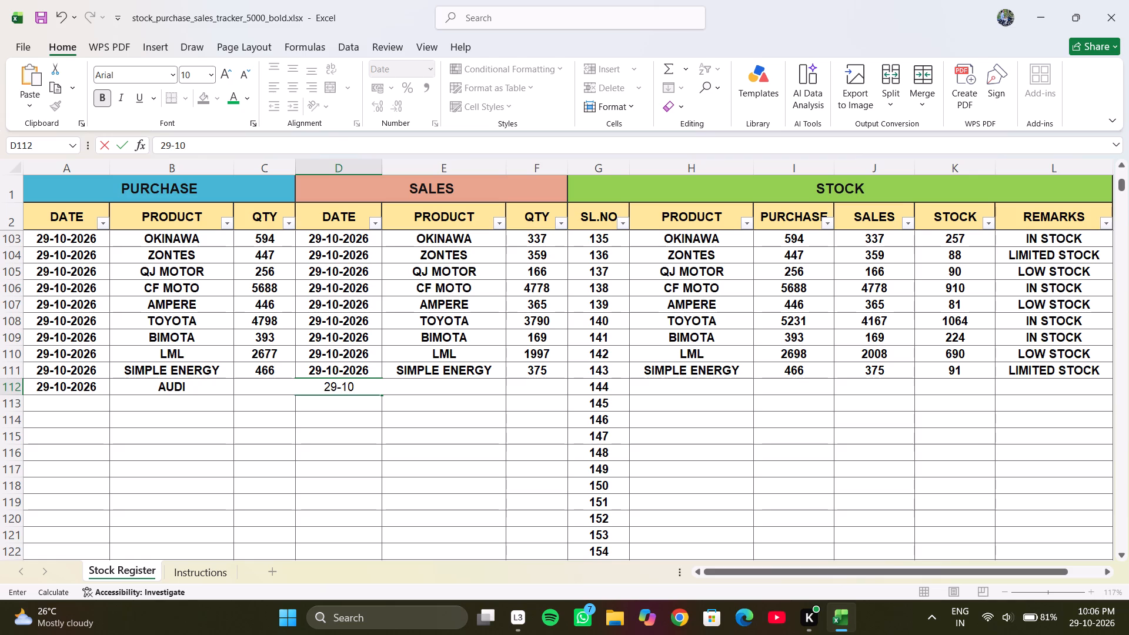
{"action": "key", "text": "minus"}
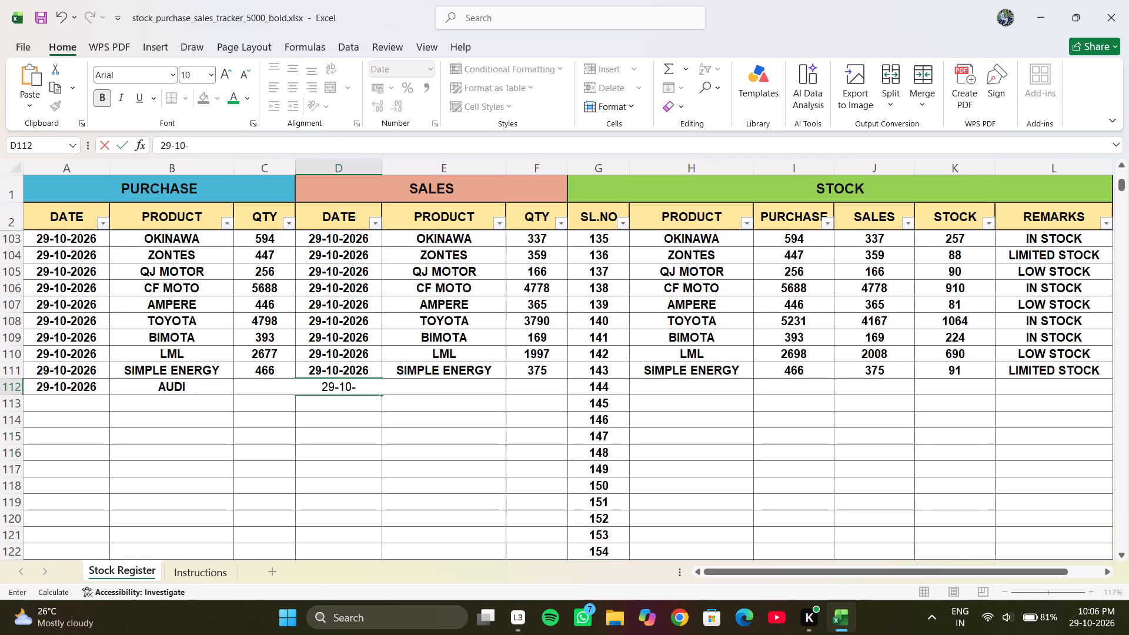
{"action": "type", "text": "2026"}
{"action": "left_click", "coordinate": [465, 387]}
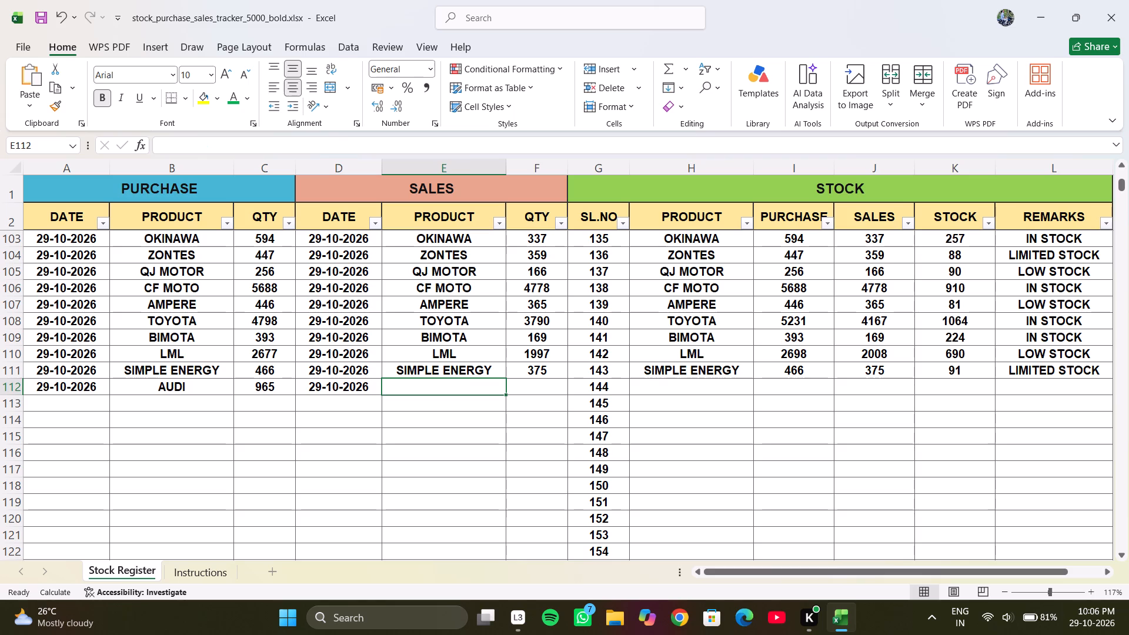
Enter the sales product AUDI with quantity 445 in row 112.
{"action": "type", "text": "AUDI"}
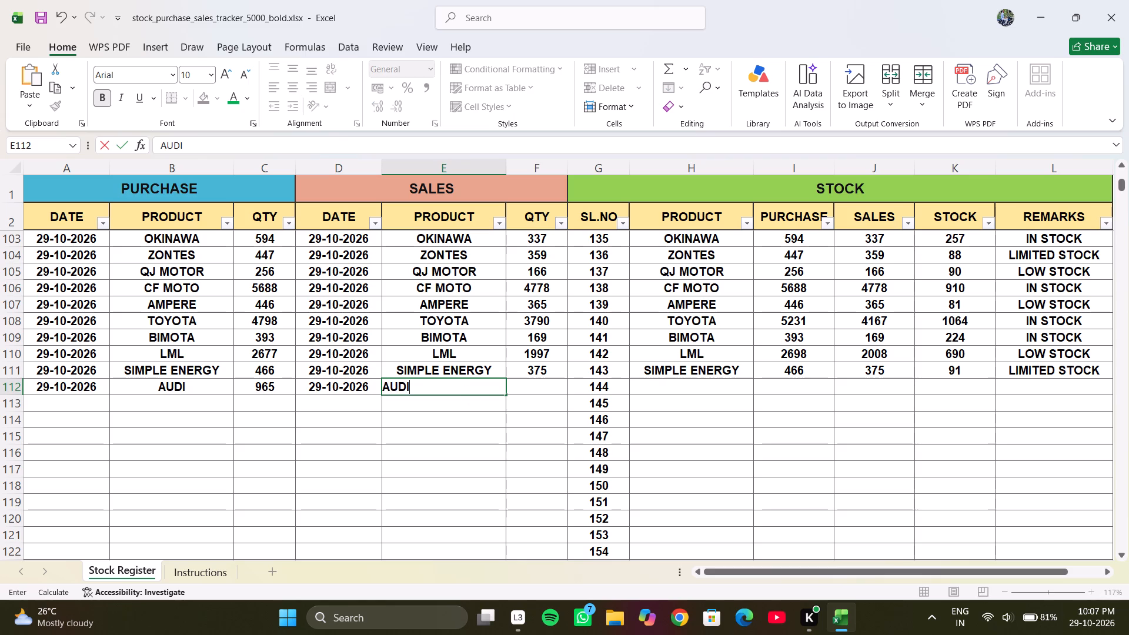
{"action": "left_click", "coordinate": [555, 390]}
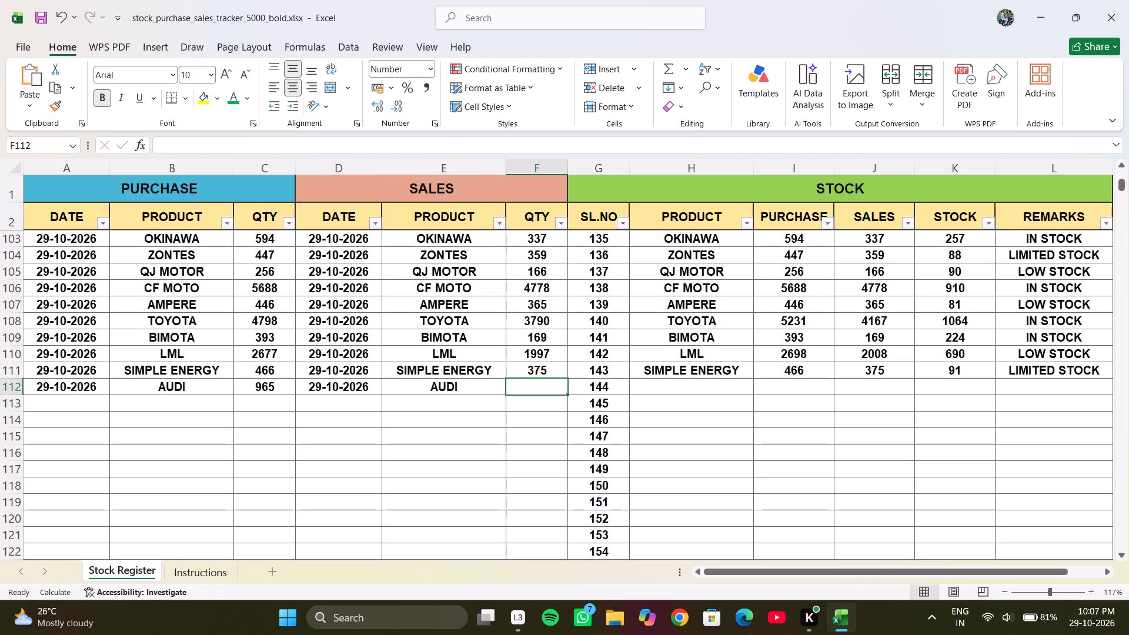
{"action": "type", "text": "445"}
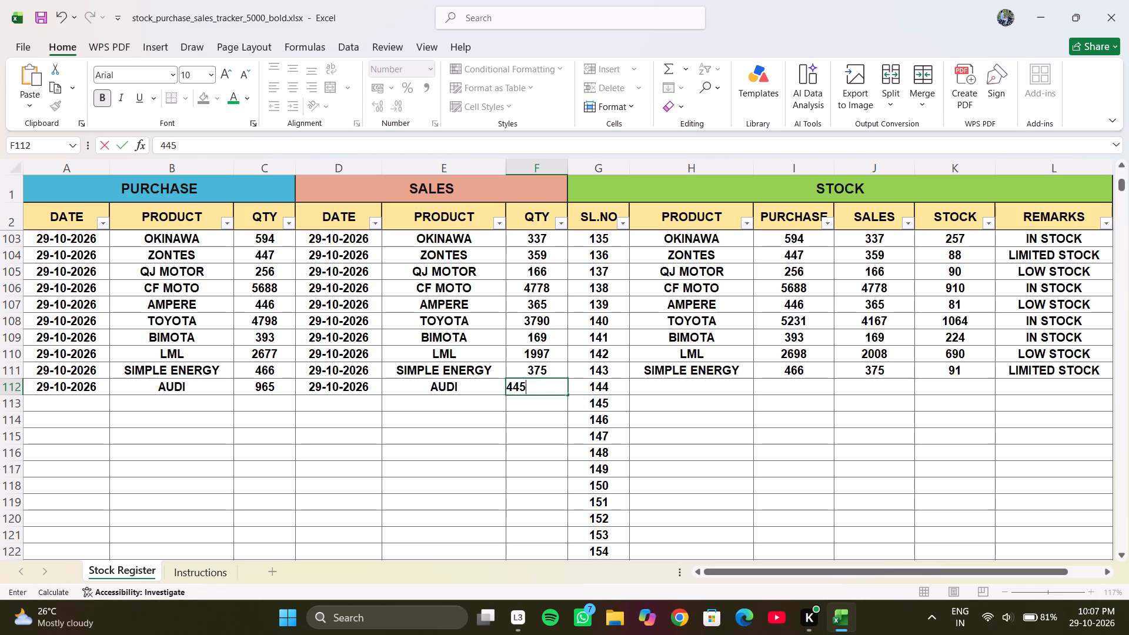
{"action": "key", "text": "Right"}
Enter AUDI as the stock product in row 112 with the remark IN STOCK.
{"action": "key", "text": "Right"}
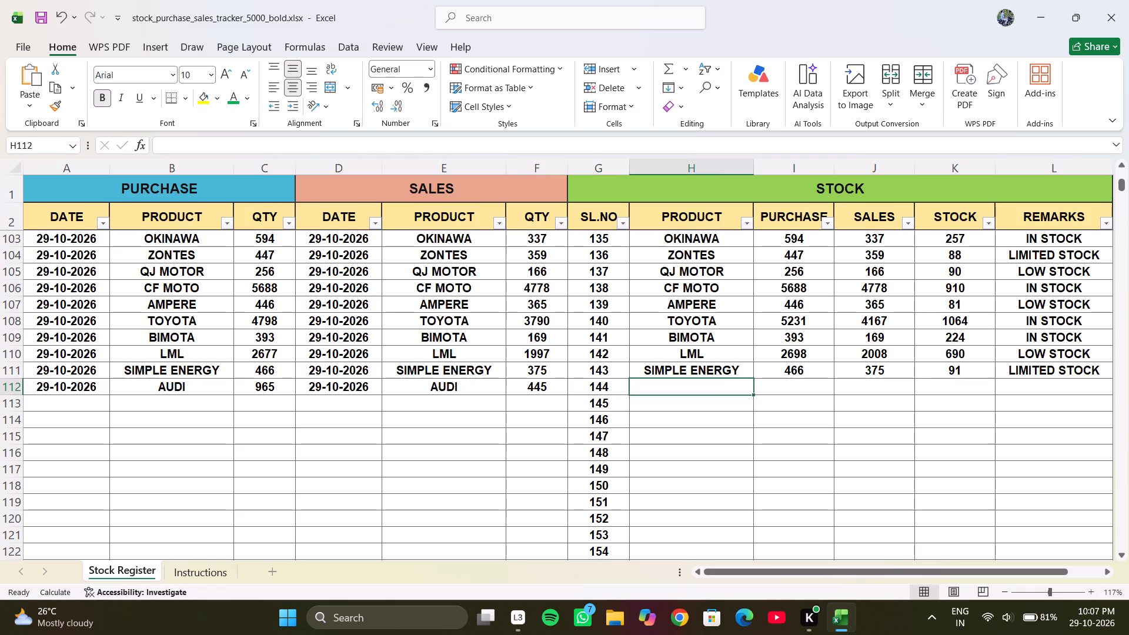
{"action": "type", "text": "AU"}
{"action": "type", "text": "DI"}
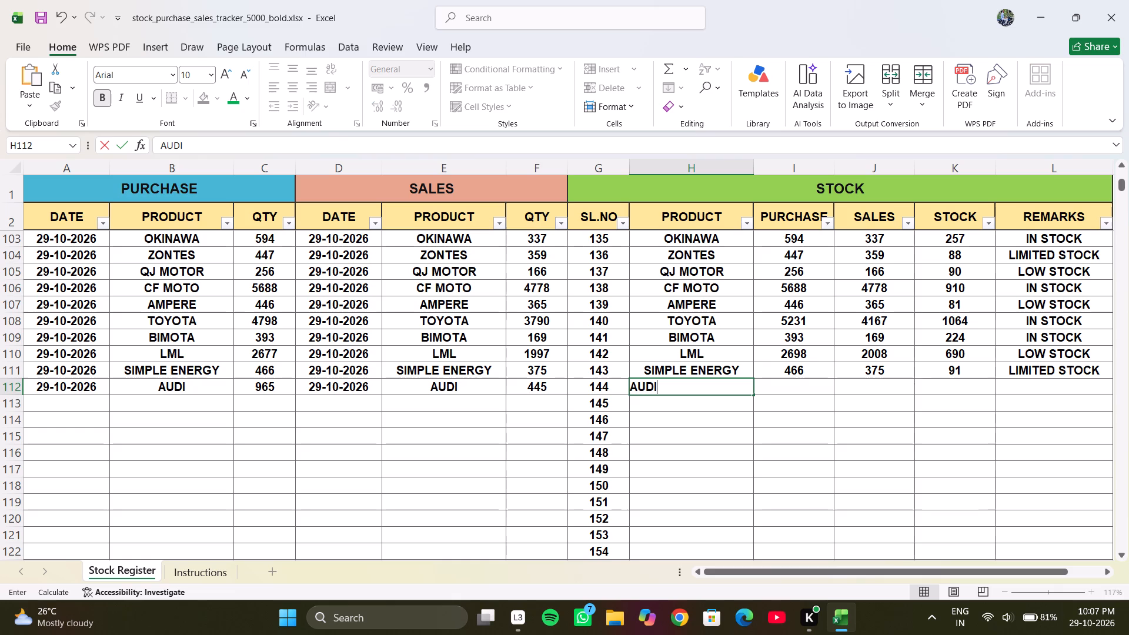
{"action": "left_click", "coordinate": [771, 392]}
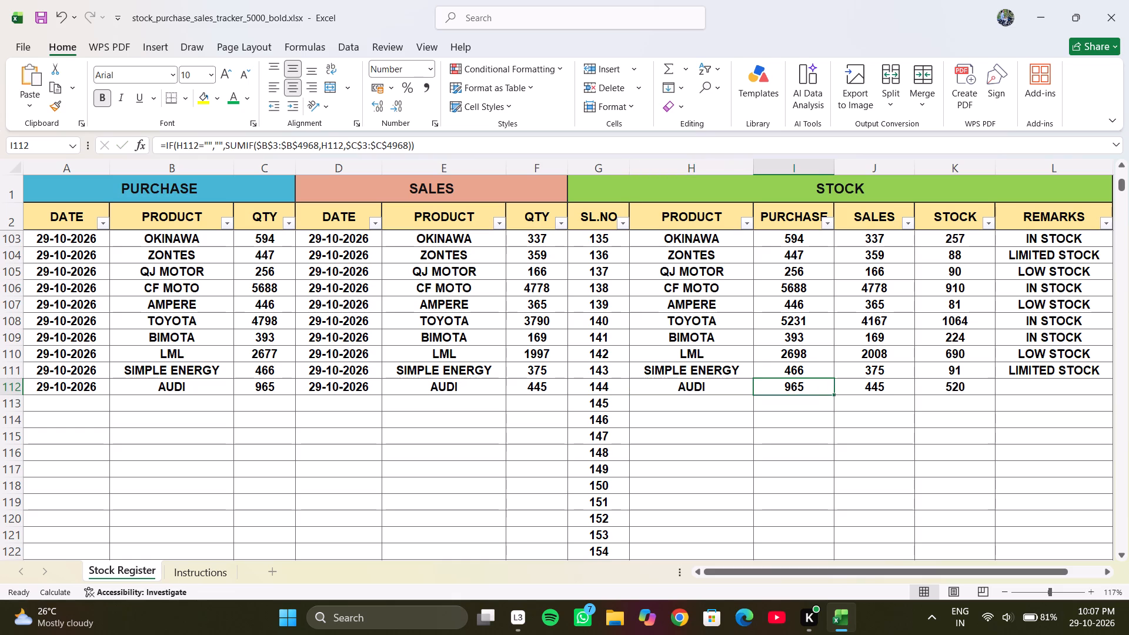
{"action": "left_click", "coordinate": [1008, 394]}
{"action": "type", "text": "IN"}
{"action": "key", "text": "Down"}
Enter the purchase date 29-10-2026 in row 113.
{"action": "key", "text": "Left"}
{"action": "key", "text": "Left"}
{"action": "key", "text": "Left"}
{"action": "key", "text": "Left"}
{"action": "key", "text": "Left"}
{"action": "key", "text": "Left"}
{"action": "key", "text": "Left"}
{"action": "key", "text": "Left"}
{"action": "key", "text": "Left"}
{"action": "key", "text": "Left"}
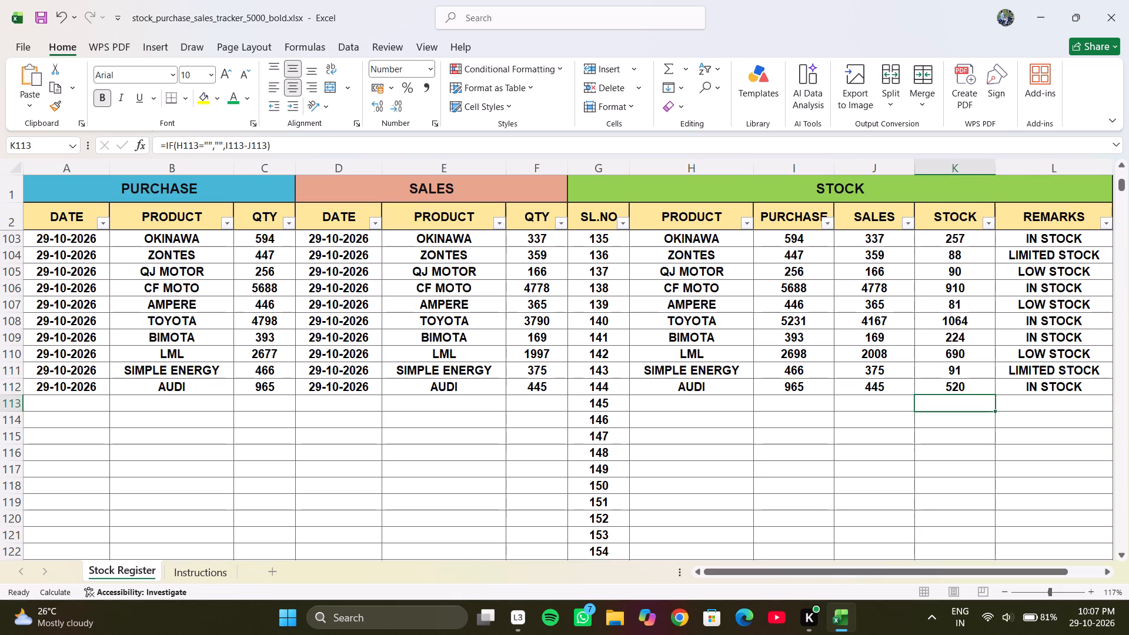
{"action": "key", "text": "Left"}
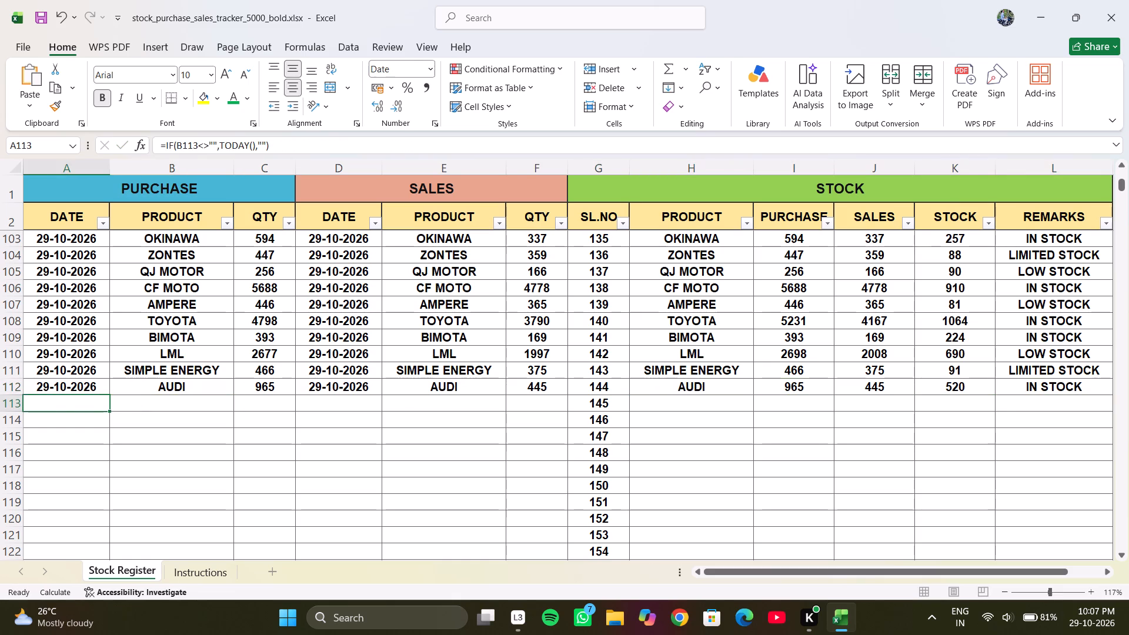
{"action": "type", "text": "29-"}
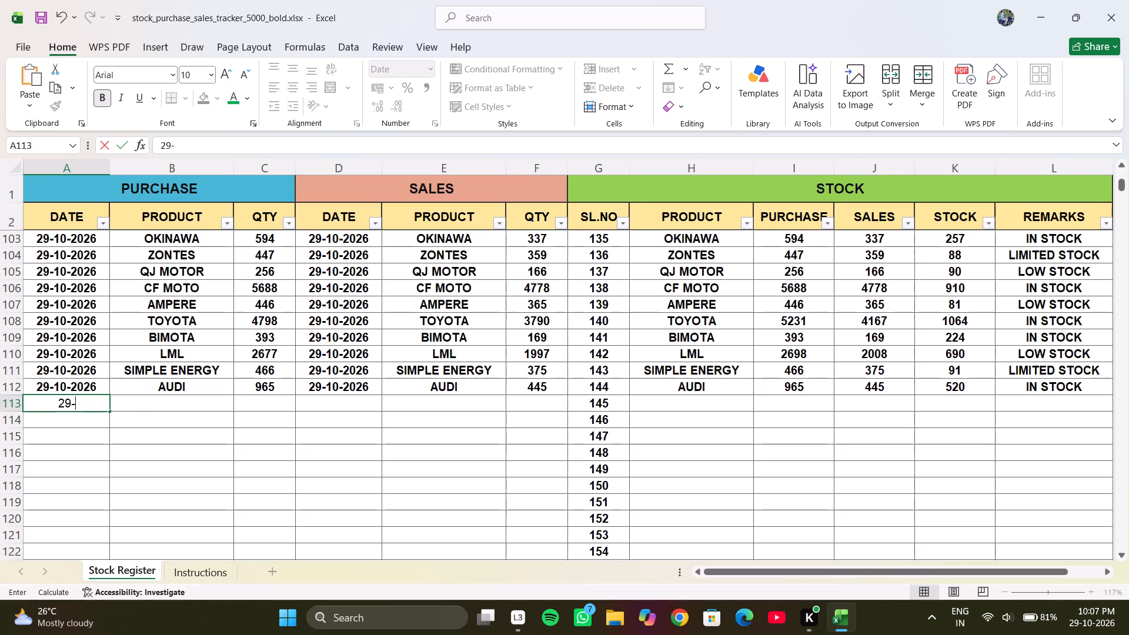
{"action": "key", "text": "1"}
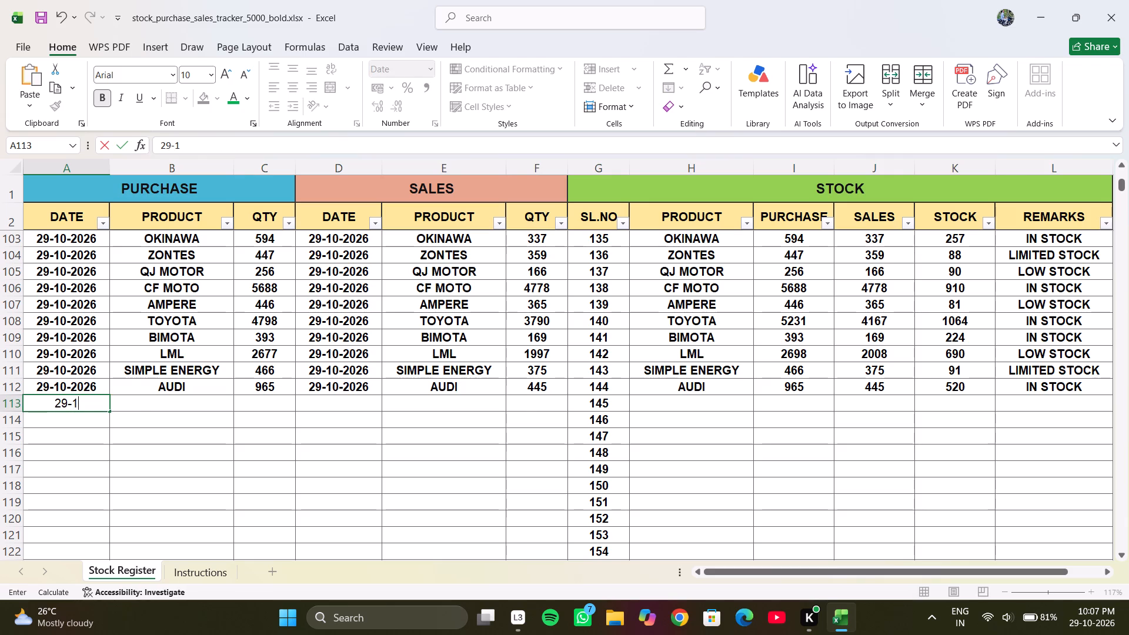
{"action": "type", "text": "0-"}
{"action": "type", "text": "2026"}
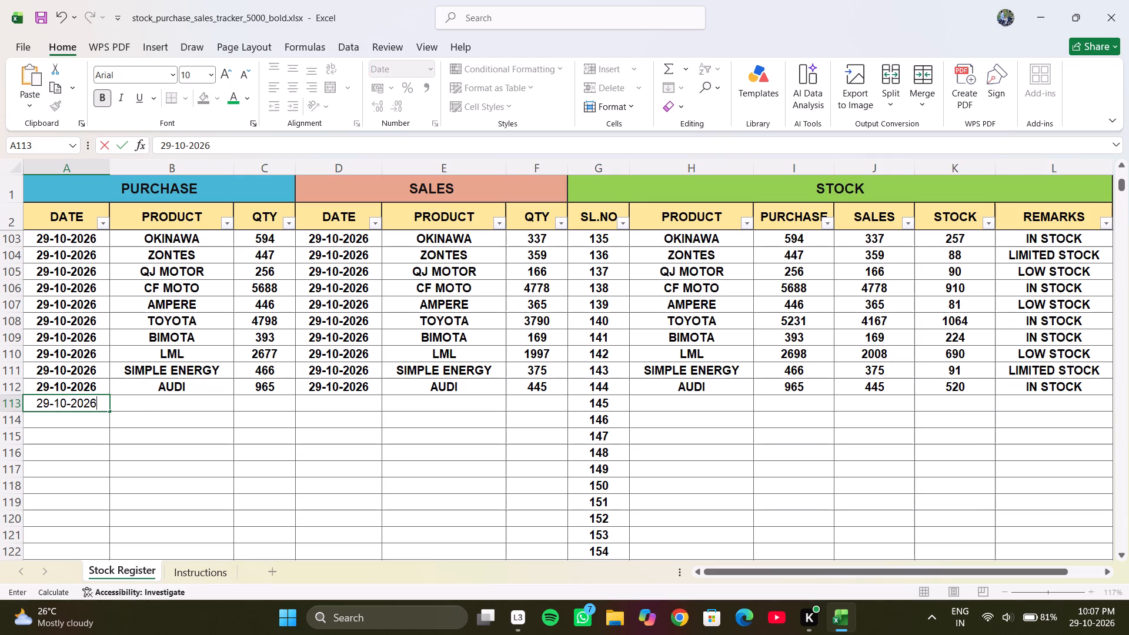
Enter the purchase product SHERCO with quantity 503 in row 113.
{"action": "left_click", "coordinate": [151, 403]}
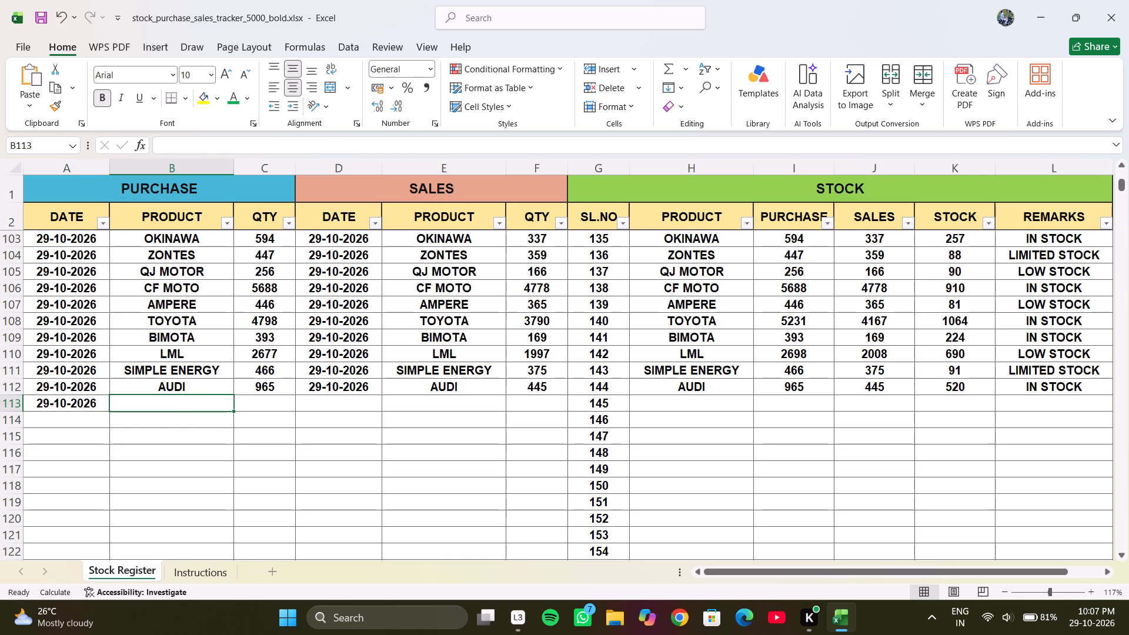
{"action": "type", "text": "SH"}
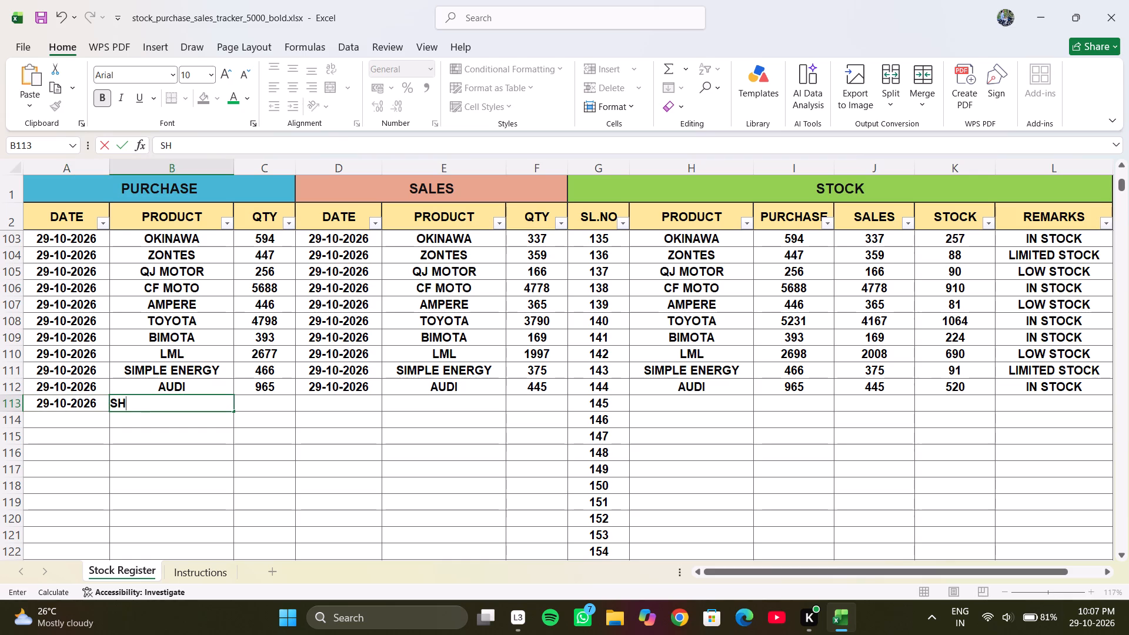
{"action": "type", "text": "ERCO"}
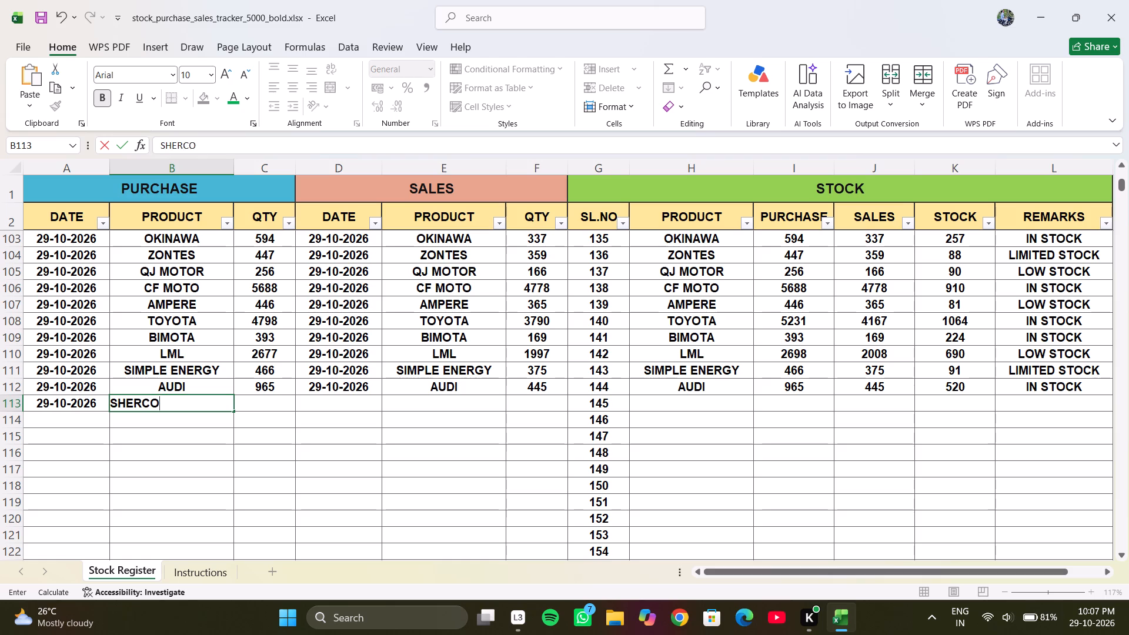
{"action": "key", "text": "Right"}
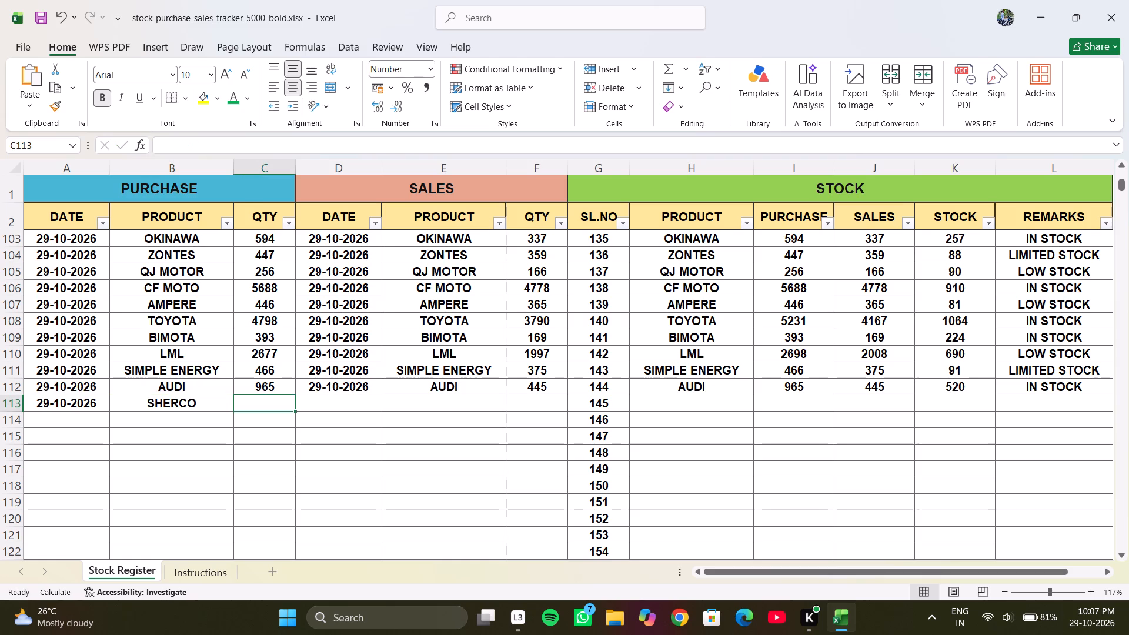
{"action": "type", "text": "503"}
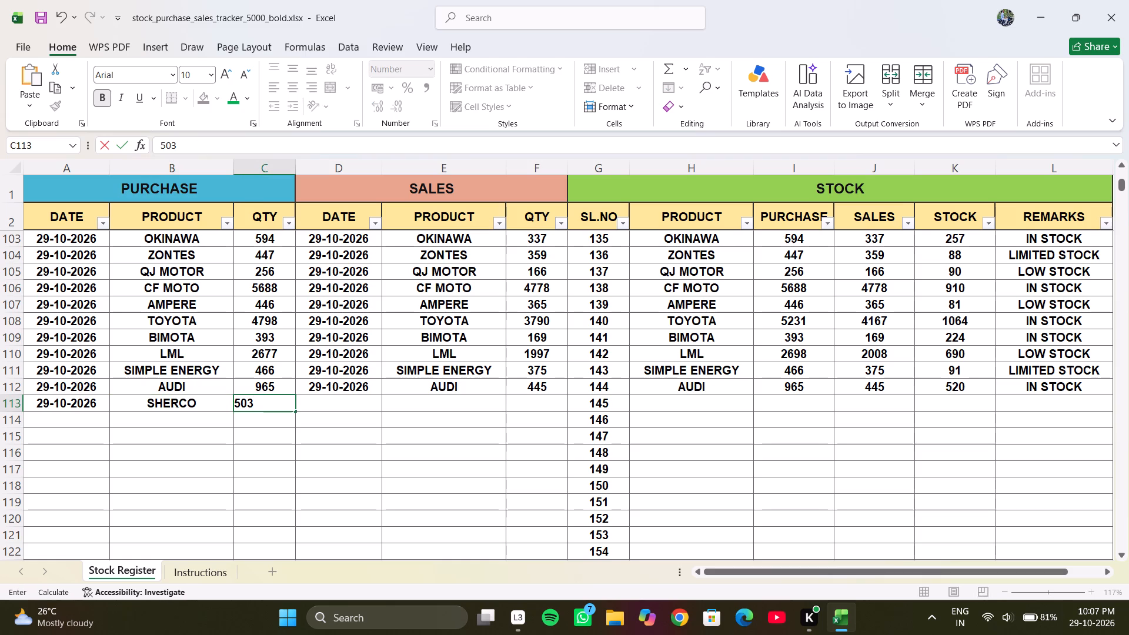
Fill the sales entry in row 113 with date 29-10-2026, product SHERCO and quantity 331.
{"action": "left_click", "coordinate": [334, 401]}
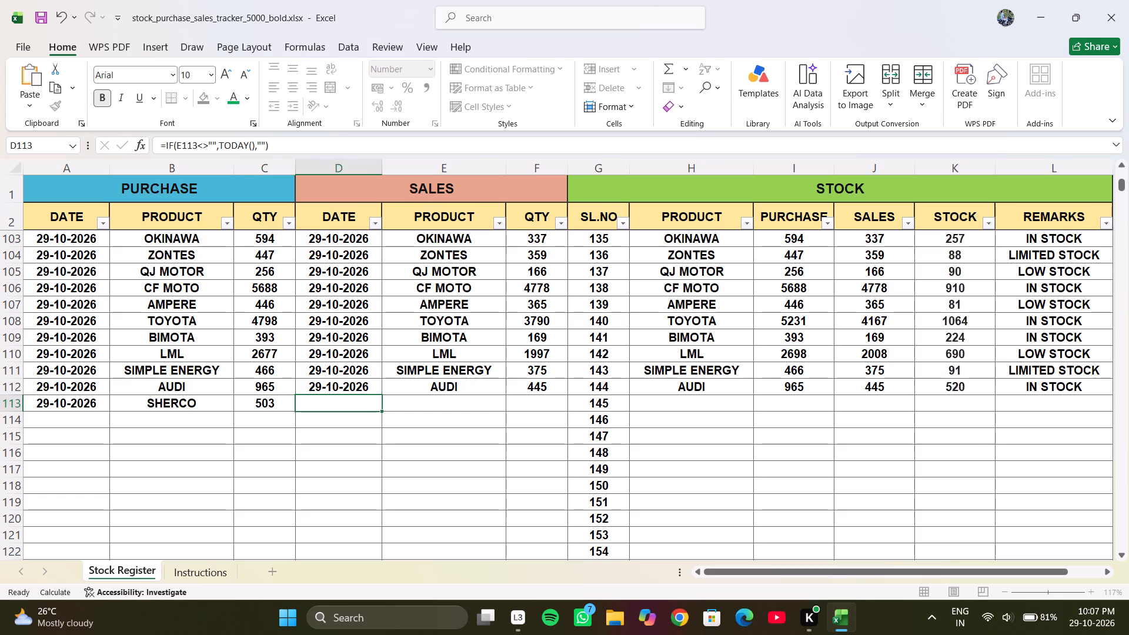
{"action": "type", "text": "29-10-2026"}
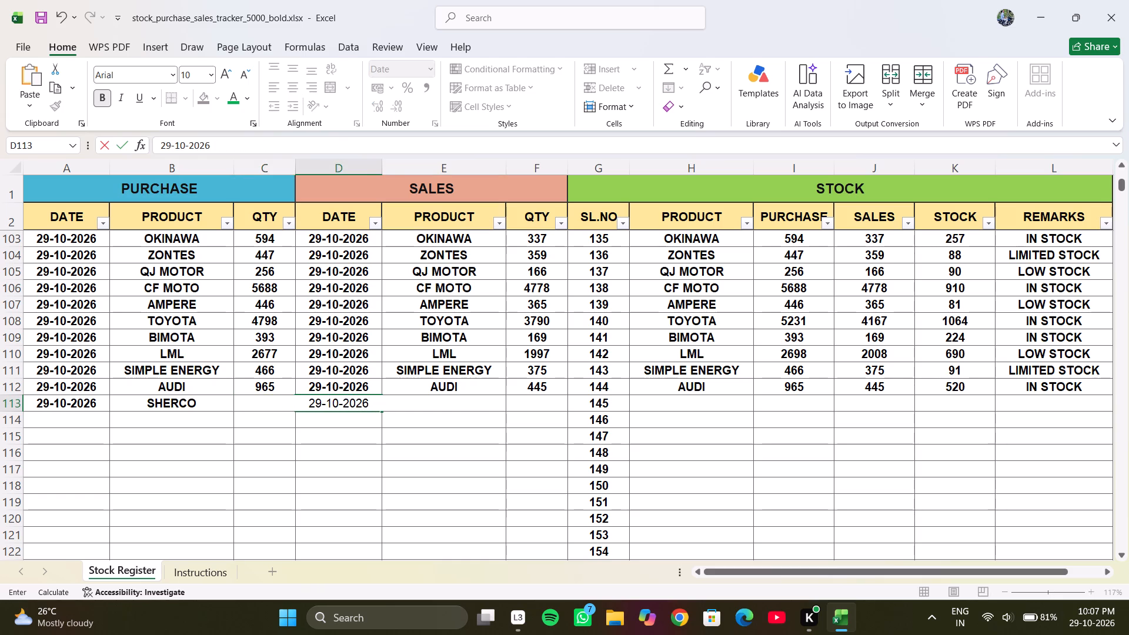
{"action": "left_click", "coordinate": [465, 401]}
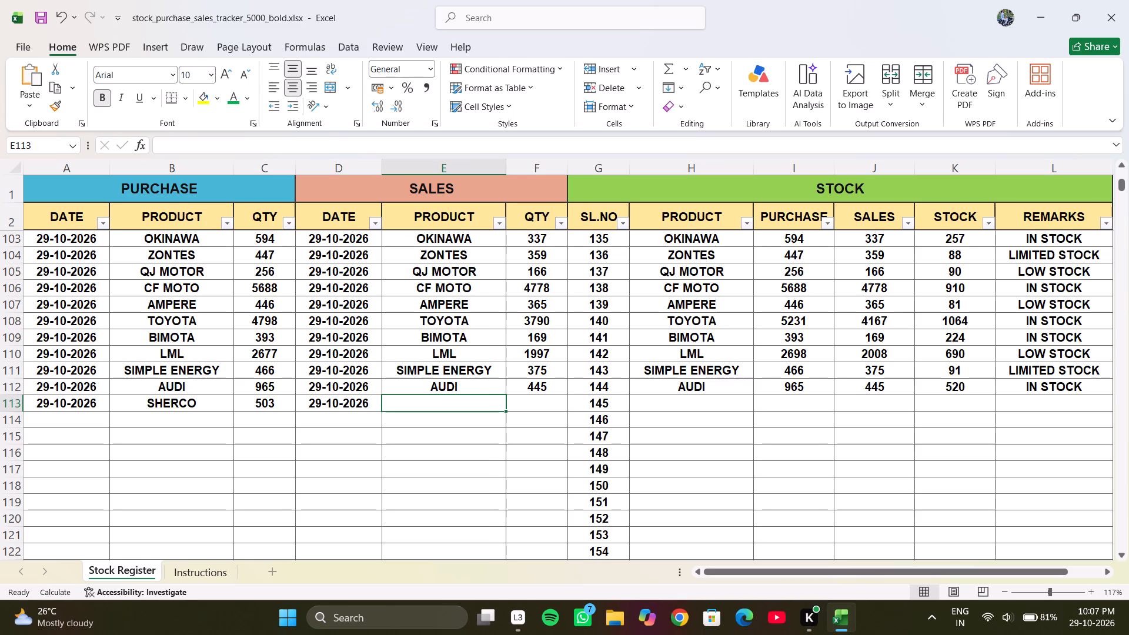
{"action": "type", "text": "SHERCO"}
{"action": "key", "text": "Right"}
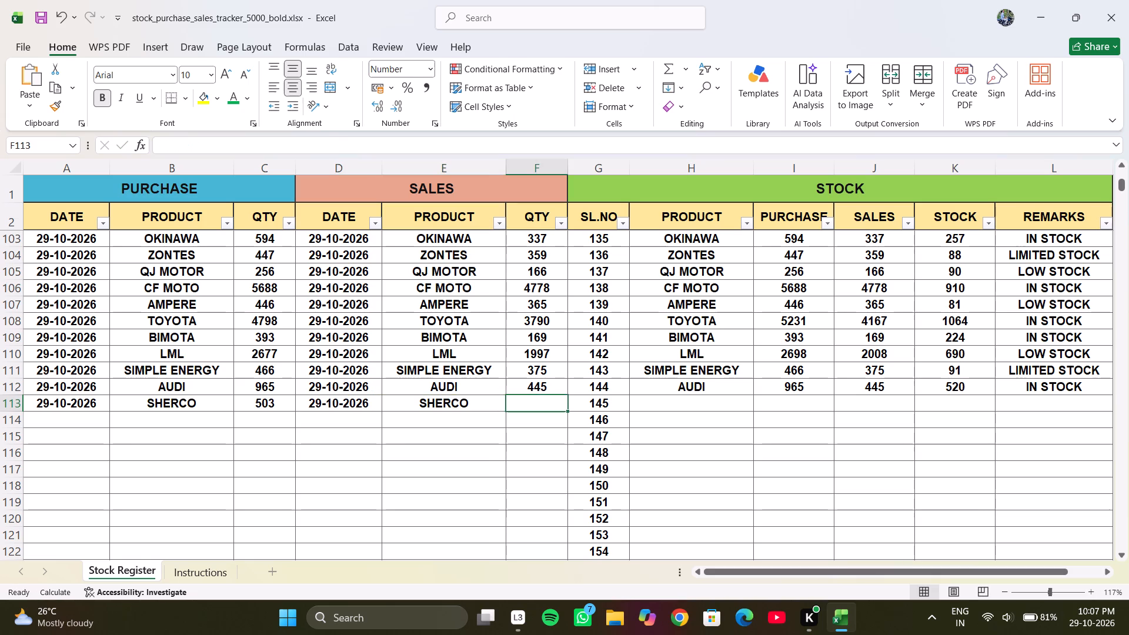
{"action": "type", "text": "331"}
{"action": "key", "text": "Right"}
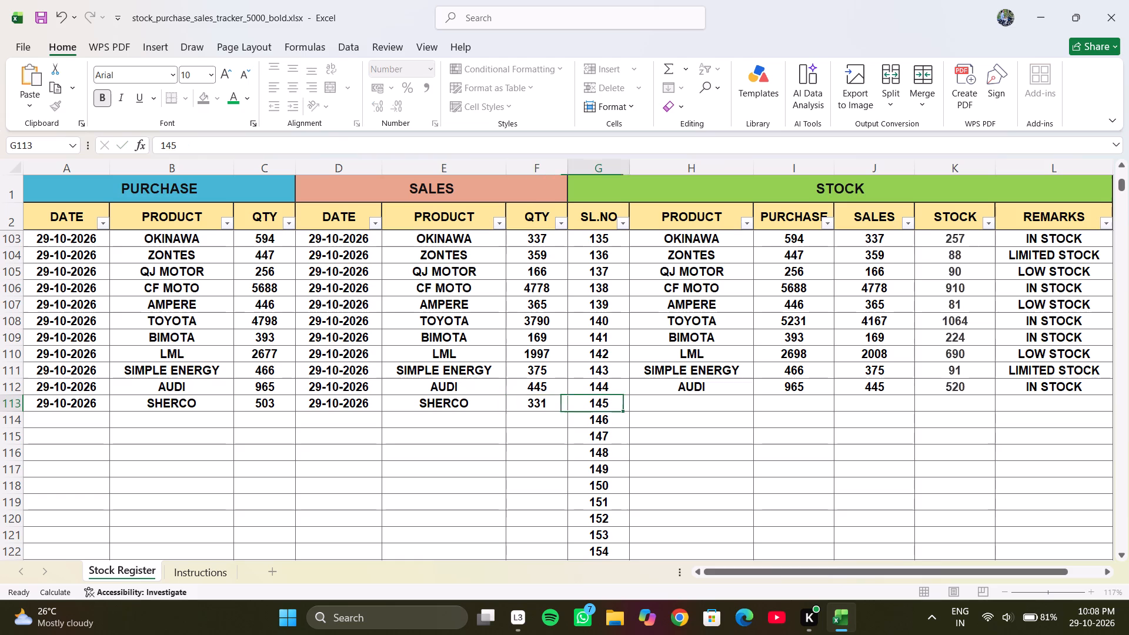
Enter SHERCO as the stock product in row 113 with the remark IN STOCK.
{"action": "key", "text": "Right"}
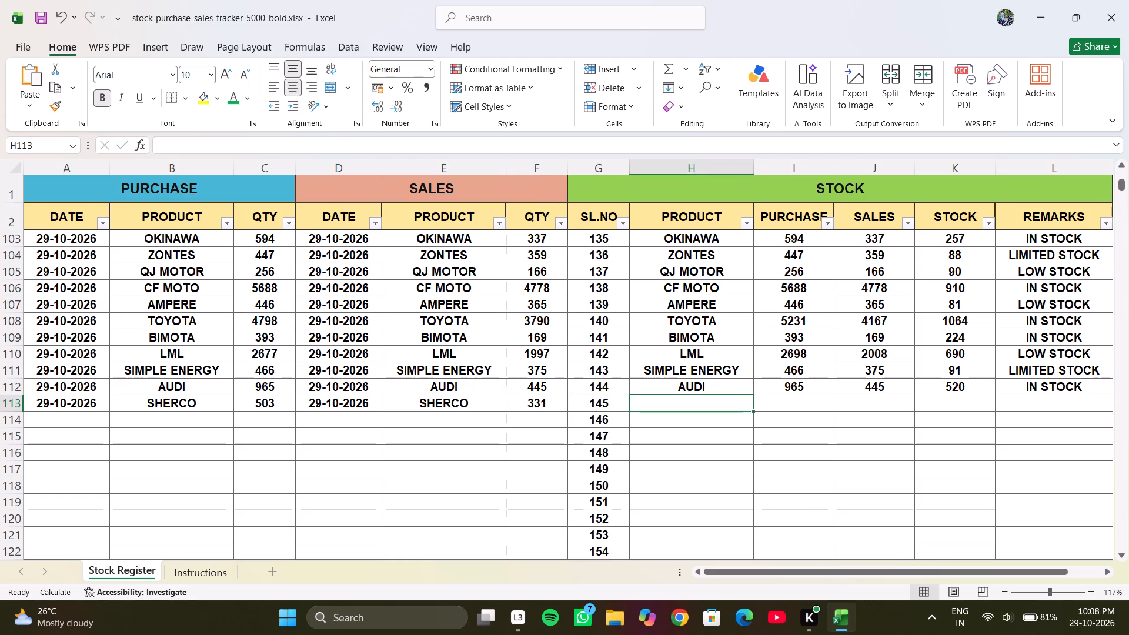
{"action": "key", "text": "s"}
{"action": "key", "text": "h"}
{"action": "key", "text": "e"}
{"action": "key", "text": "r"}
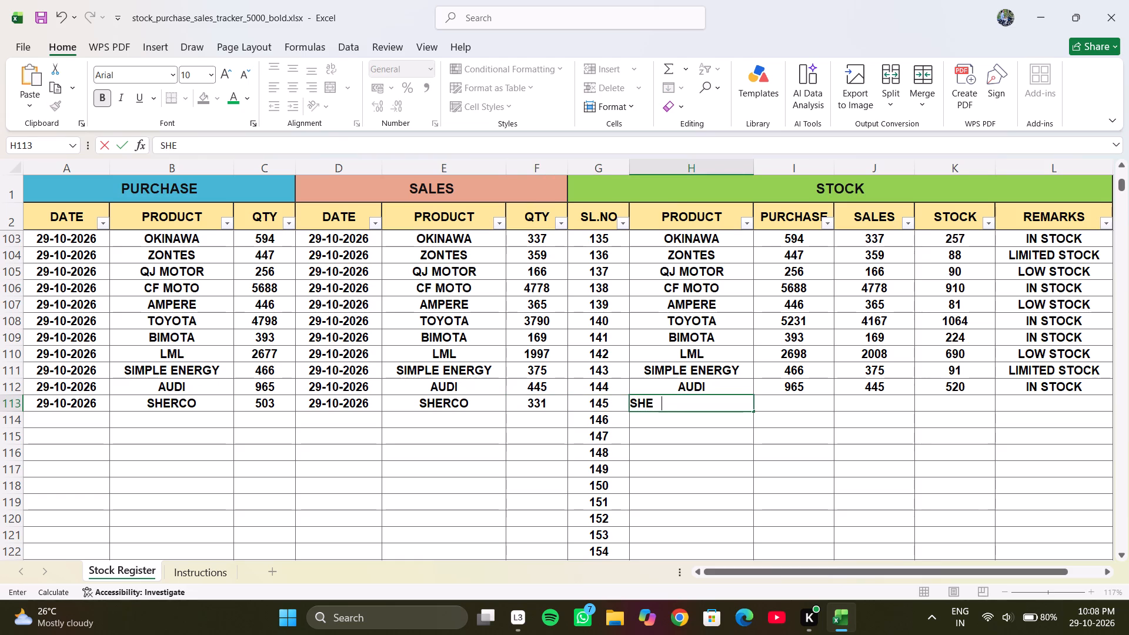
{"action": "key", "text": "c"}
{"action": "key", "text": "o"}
{"action": "left_click", "coordinate": [804, 419]}
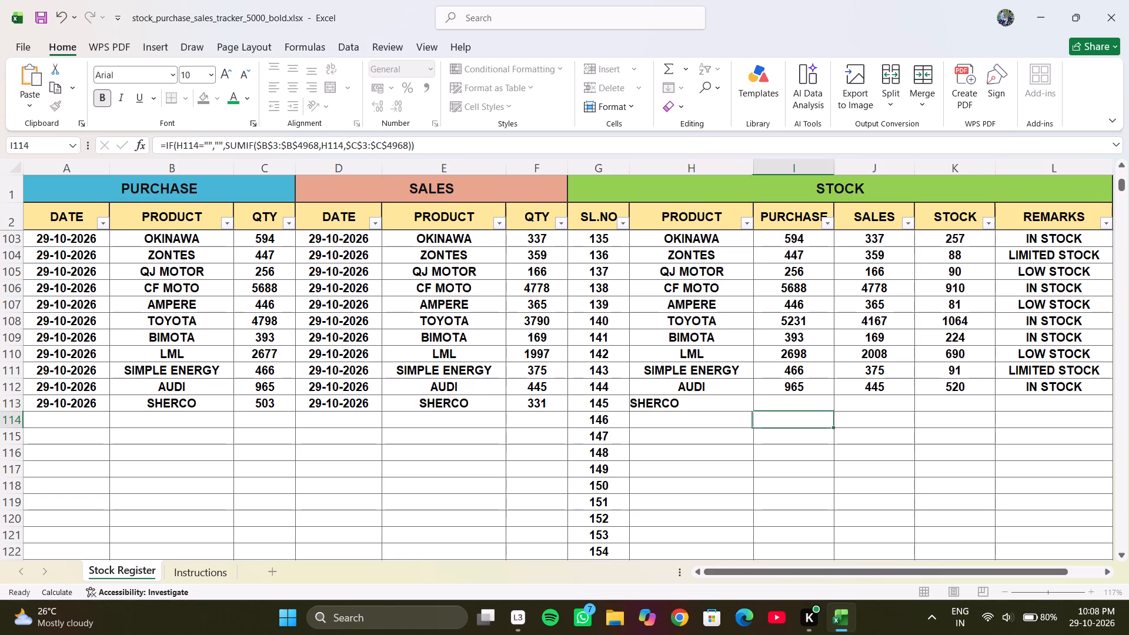
{"action": "left_click", "coordinate": [804, 407]}
{"action": "left_click", "coordinate": [1022, 407]}
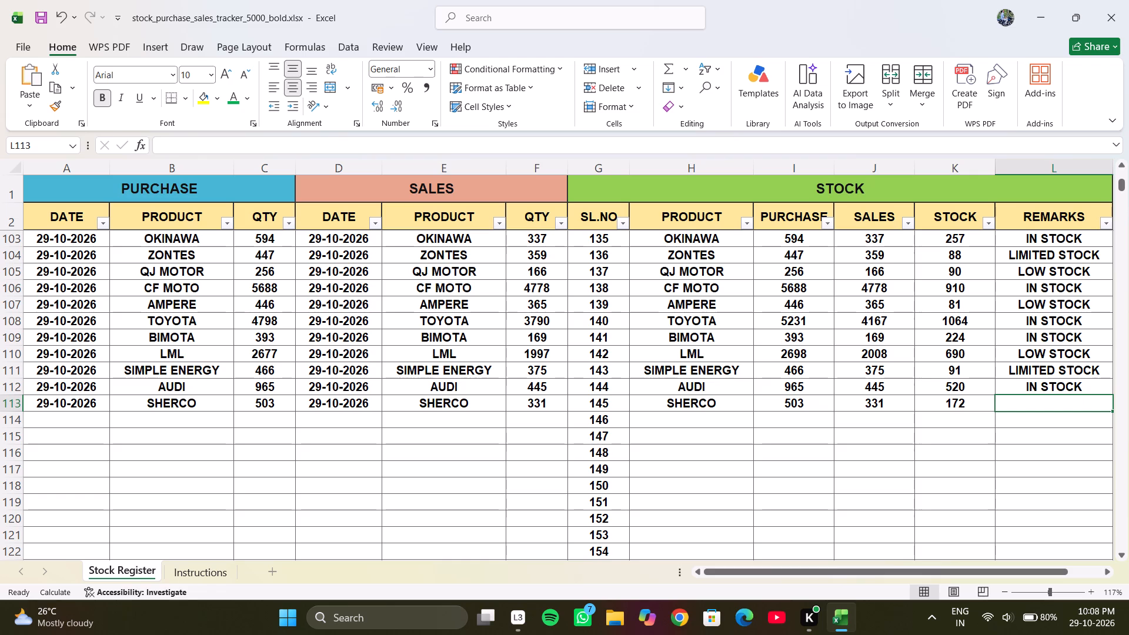
{"action": "key", "text": "i"}
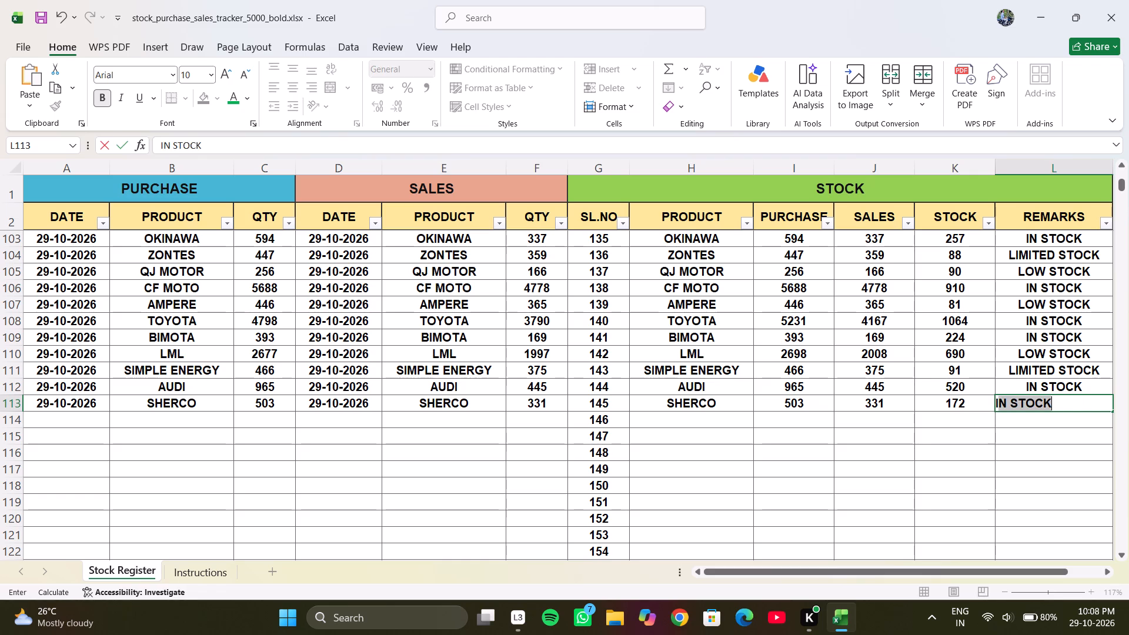
Fill the purchase entry in row 114 with date 29-10-2026, product NORTON and quantity 3421.
{"action": "left_click", "coordinate": [48, 425]}
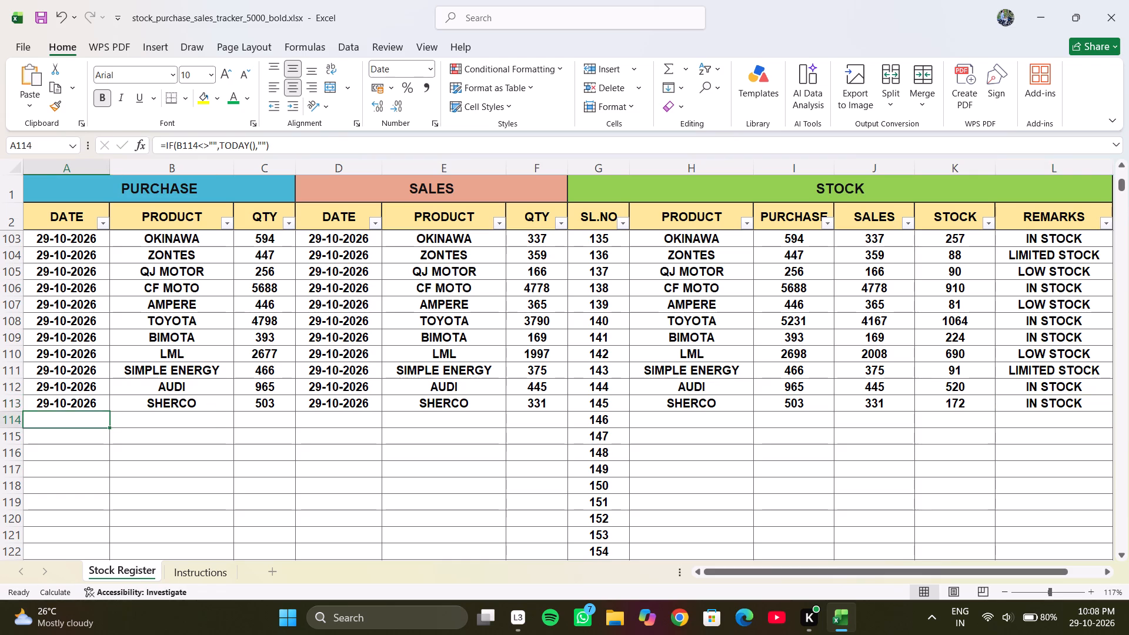
{"action": "key", "text": "2"}
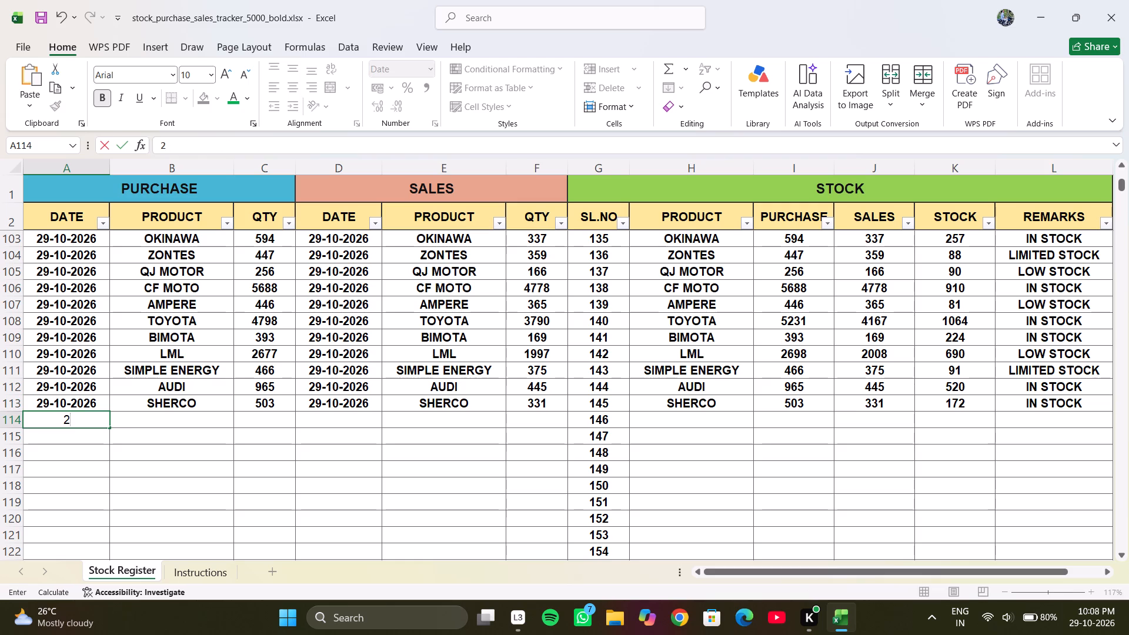
{"action": "type", "text": "9-"}
{"action": "key", "text": "2"}
{"action": "key", "text": "BackSpace"}
{"action": "type", "text": "10-"}
{"action": "type", "text": "2026"}
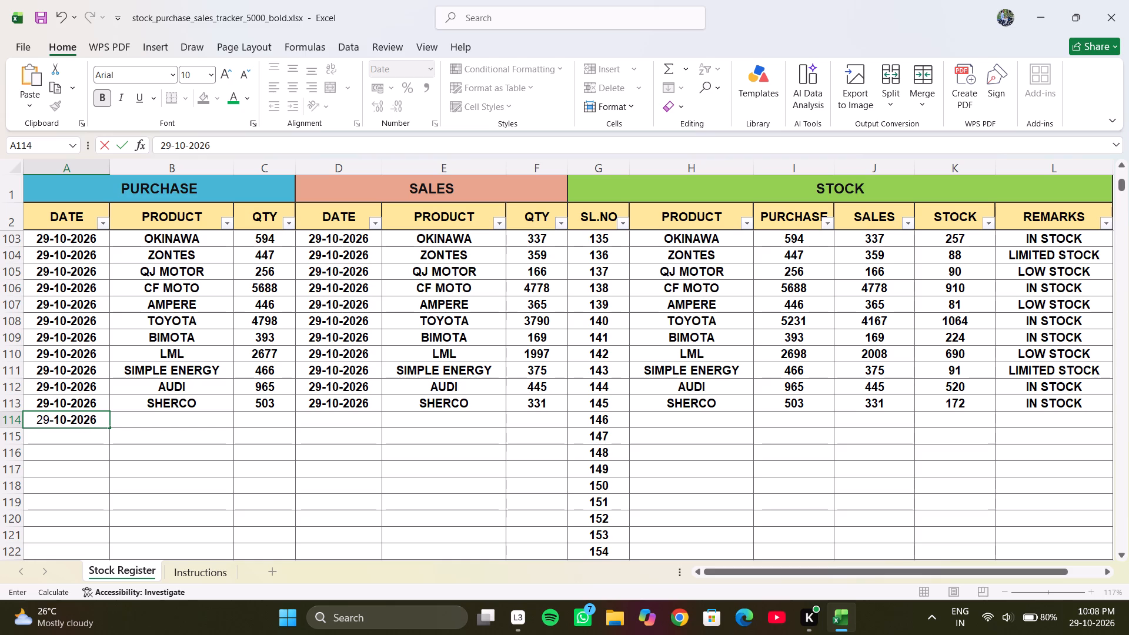
{"action": "left_click", "coordinate": [175, 419]}
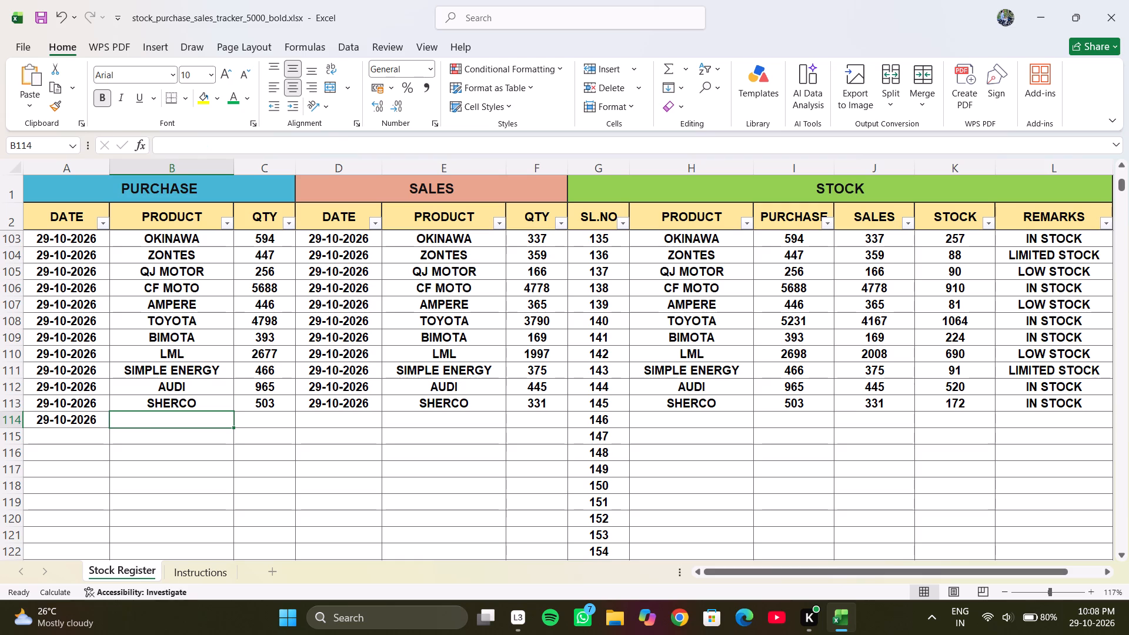
{"action": "key", "text": "n"}
{"action": "key", "text": "Right"}
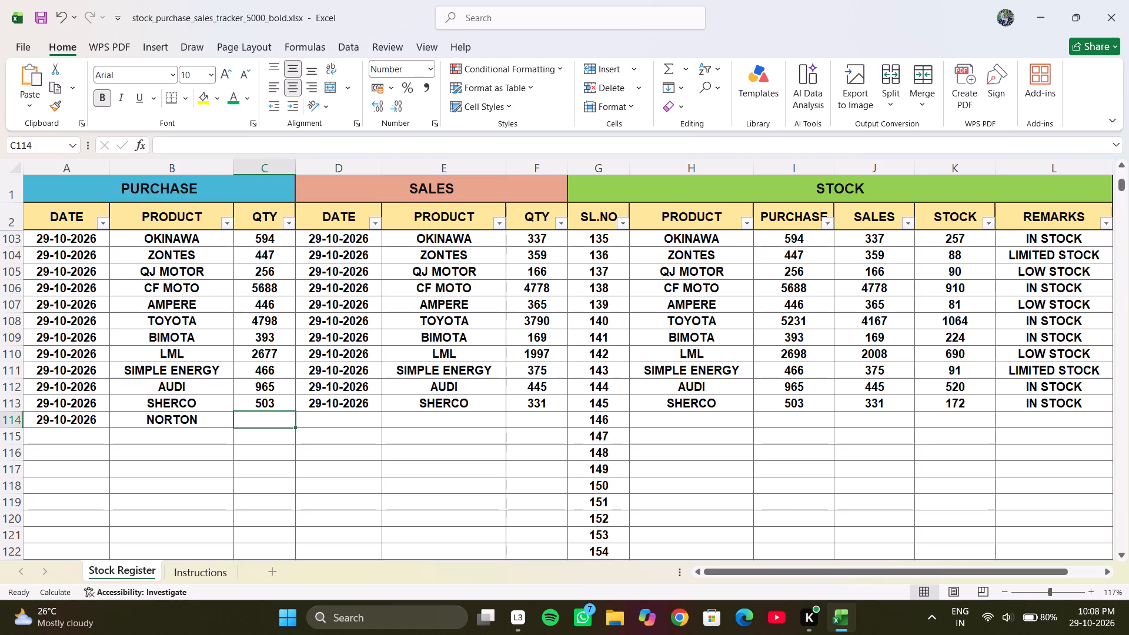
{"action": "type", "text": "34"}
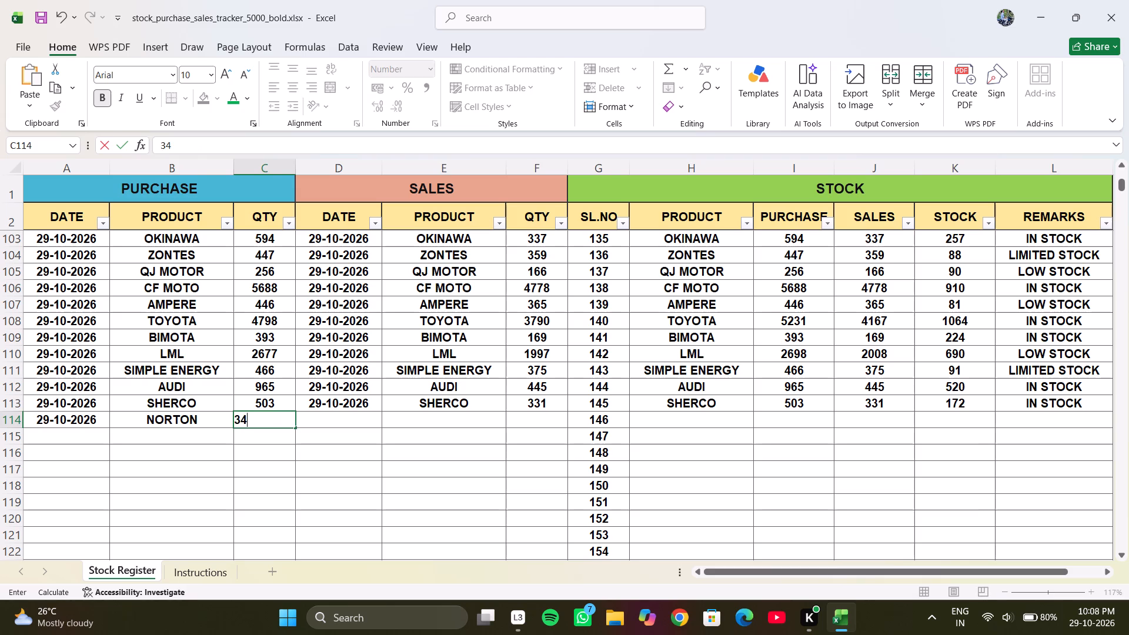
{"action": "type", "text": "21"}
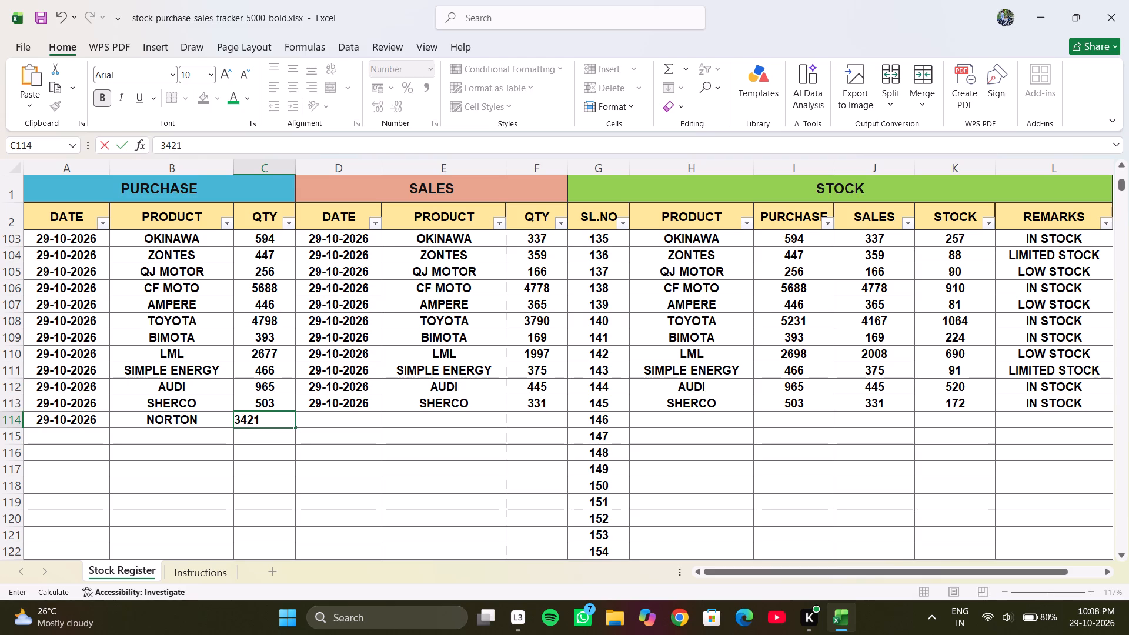
Enter the sales date 29-10-2026 in row 114.
{"action": "left_click", "coordinate": [328, 425]}
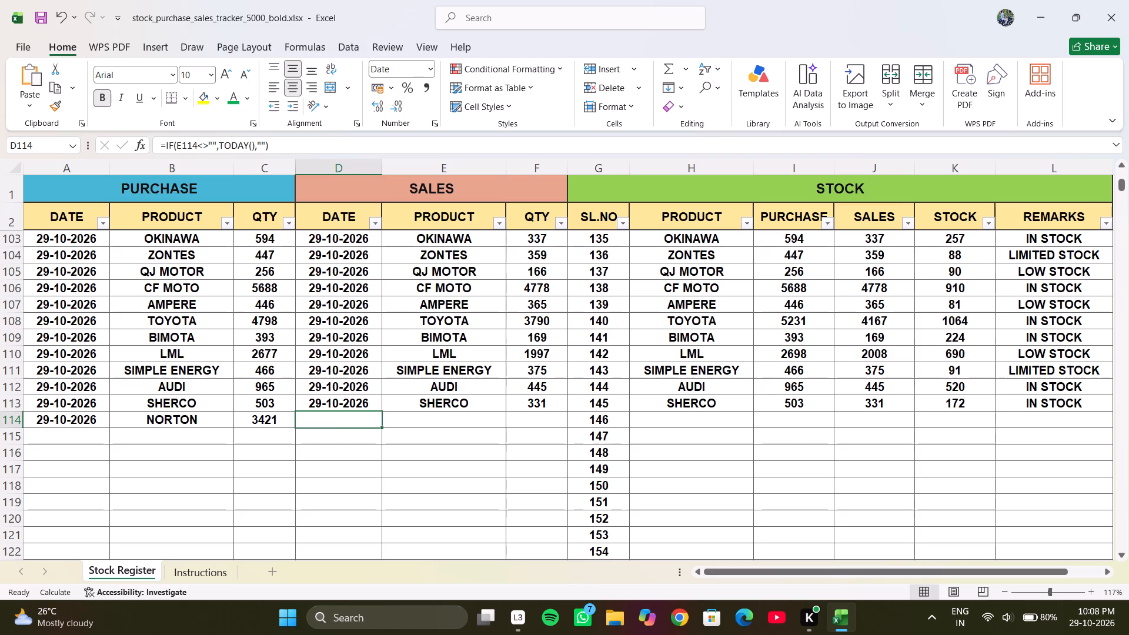
{"action": "key", "text": "2"}
{"action": "type", "text": "9-10-2-0"}
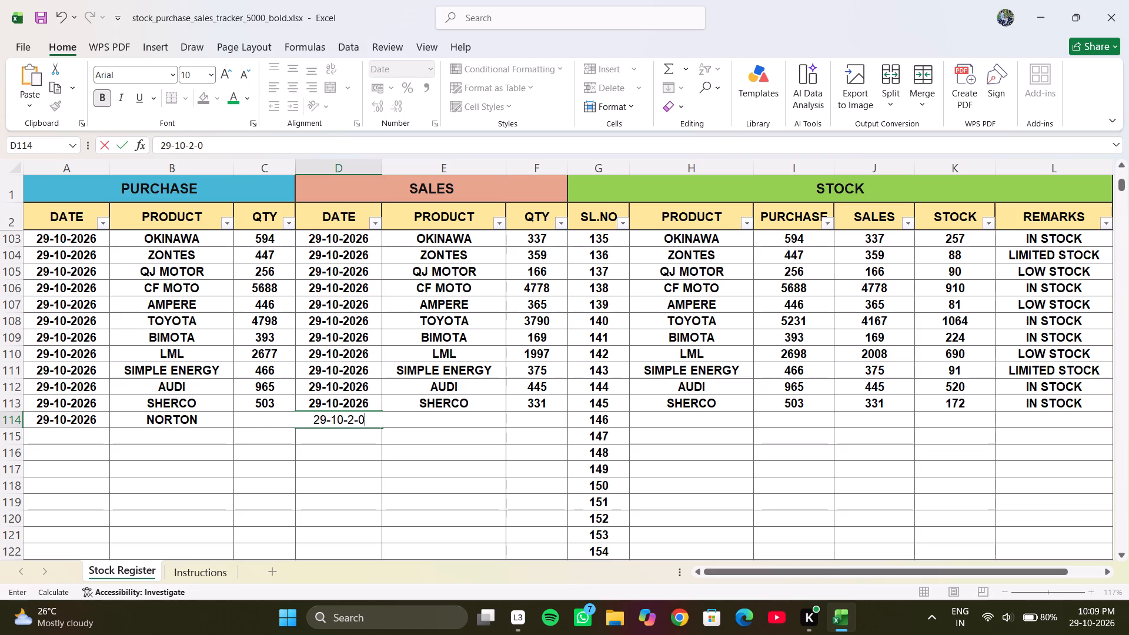
{"action": "key", "text": "BackSpace"}
{"action": "key", "text": "BackSpace"}
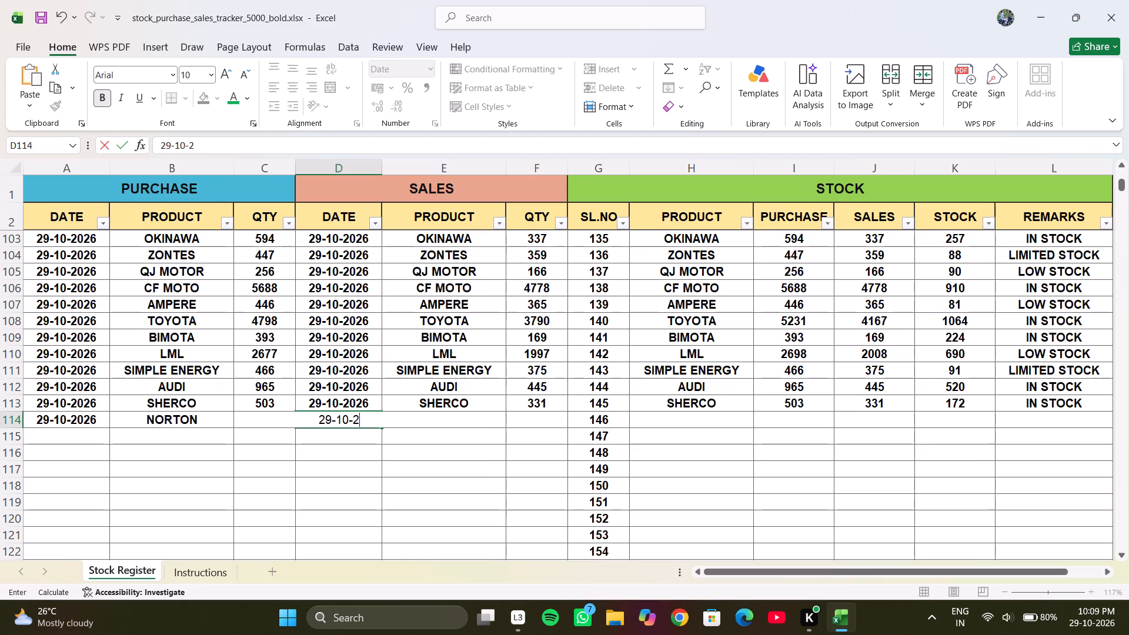
{"action": "key", "text": "0"}
{"action": "type", "text": "26"}
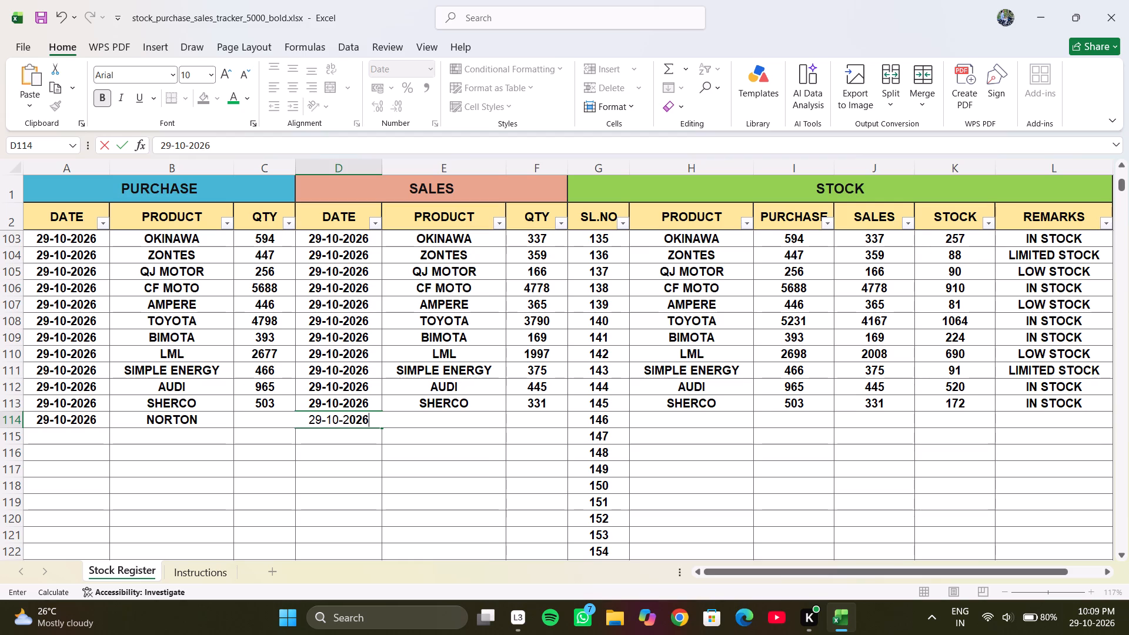
{"action": "left_click", "coordinate": [409, 421]}
{"action": "left_click", "coordinate": [409, 421]}
{"action": "left_click", "coordinate": [409, 421]}
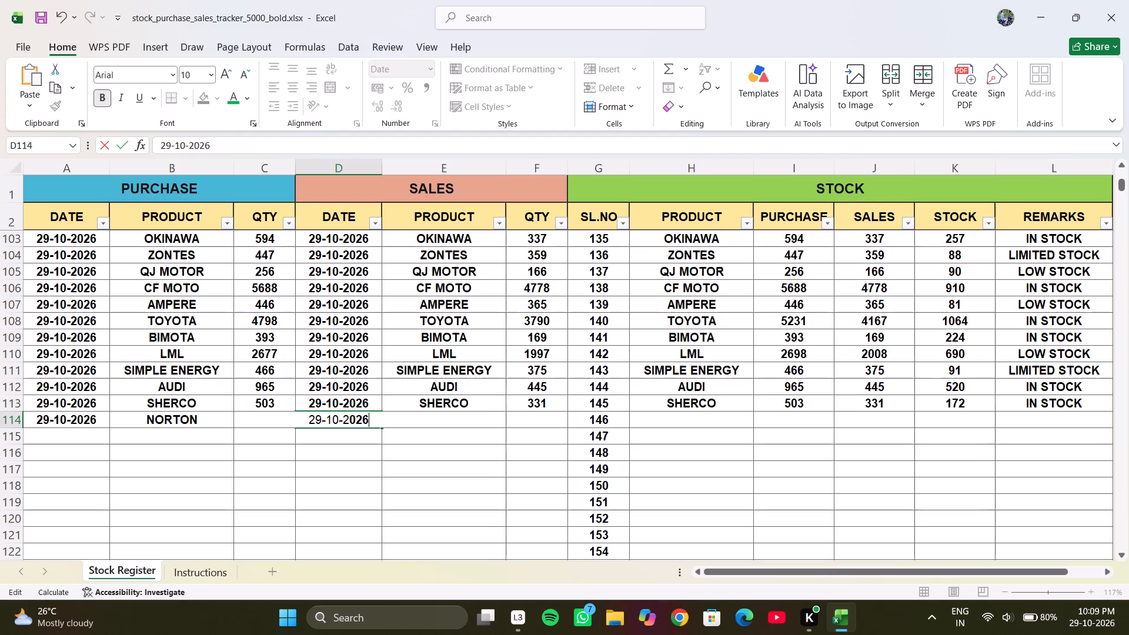
{"action": "left_click", "coordinate": [439, 417]}
{"action": "left_click", "coordinate": [440, 420]}
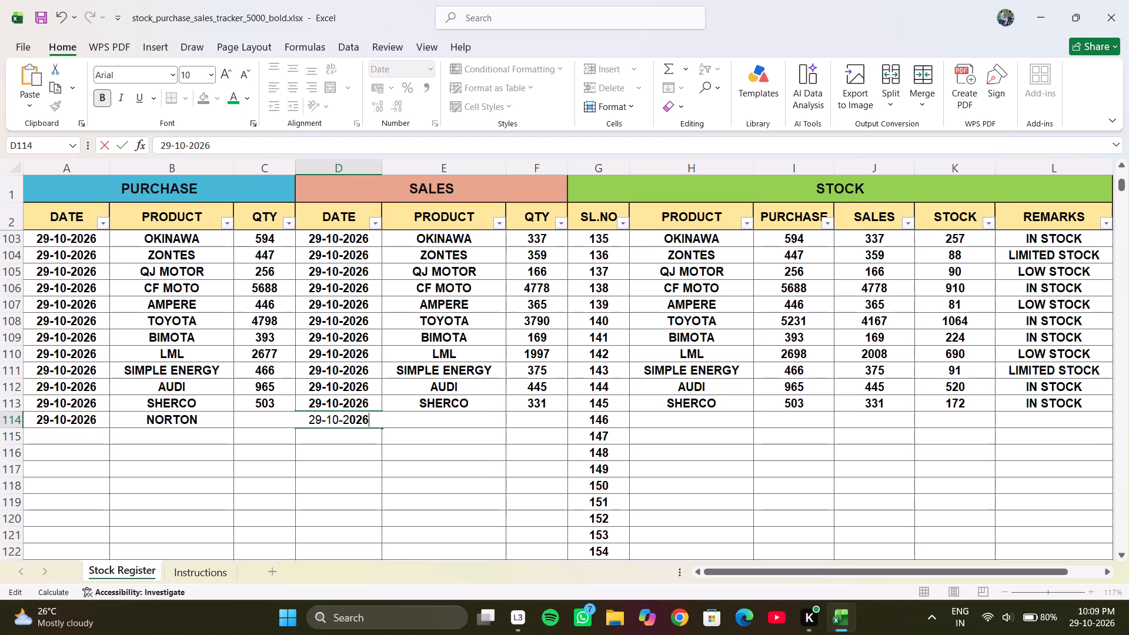
{"action": "left_click", "coordinate": [440, 420]}
{"action": "left_click_drag", "start_coordinate": [514, 431], "coordinate": [515, 439]}
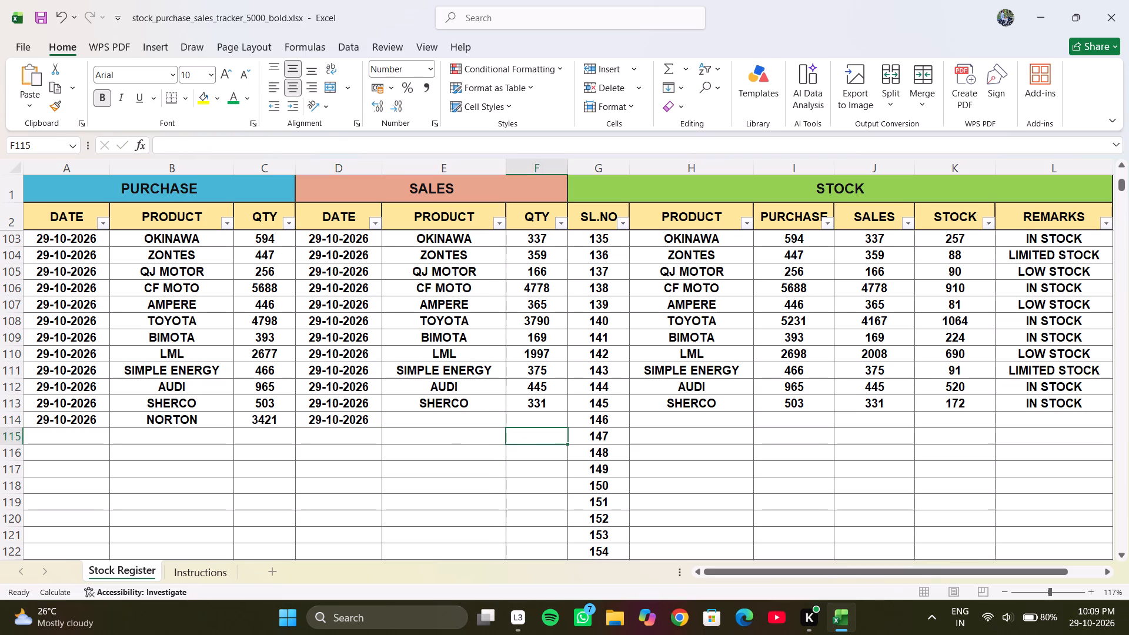
Enter the sales product NORTON with quantity 2334 in row 114.
{"action": "left_click", "coordinate": [423, 429]}
{"action": "left_click", "coordinate": [424, 421]}
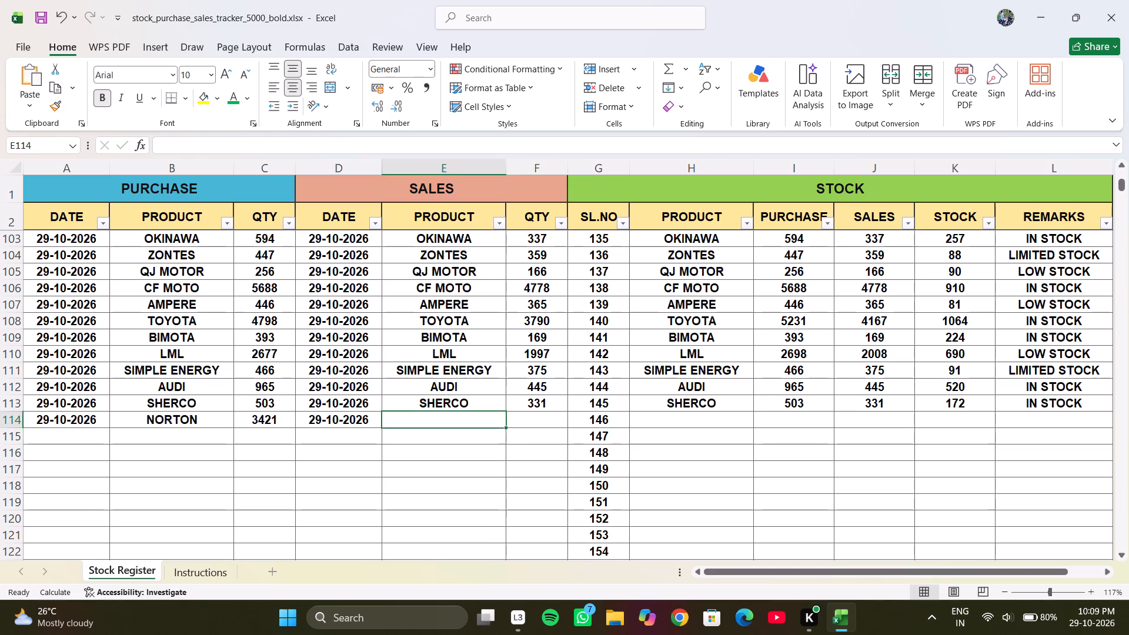
{"action": "key", "text": "n"}
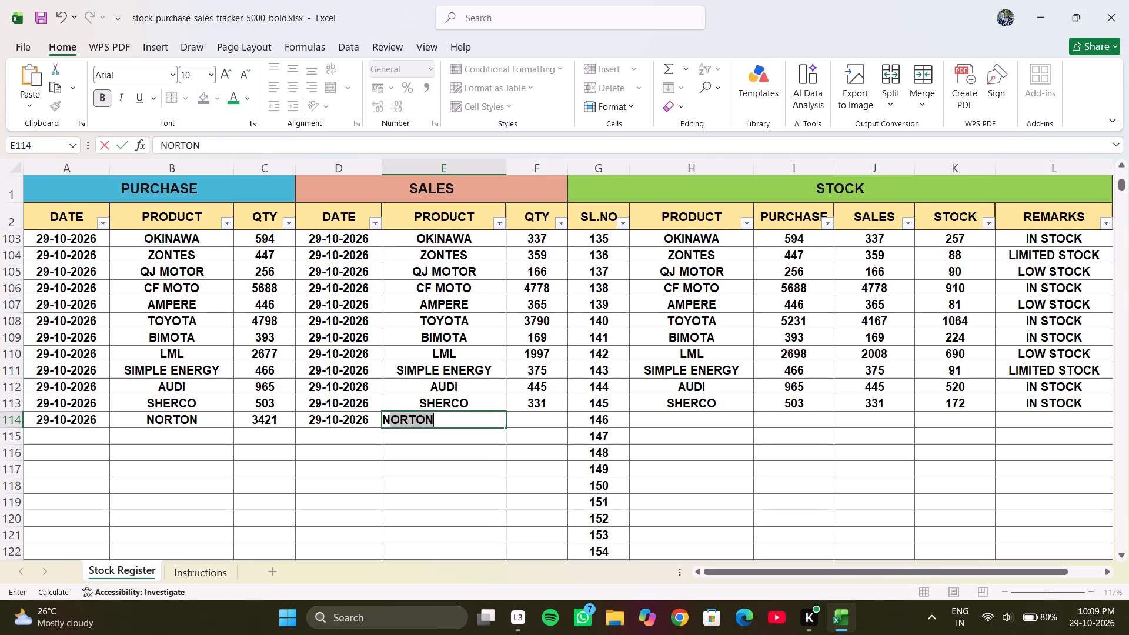
{"action": "left_click", "coordinate": [552, 420]}
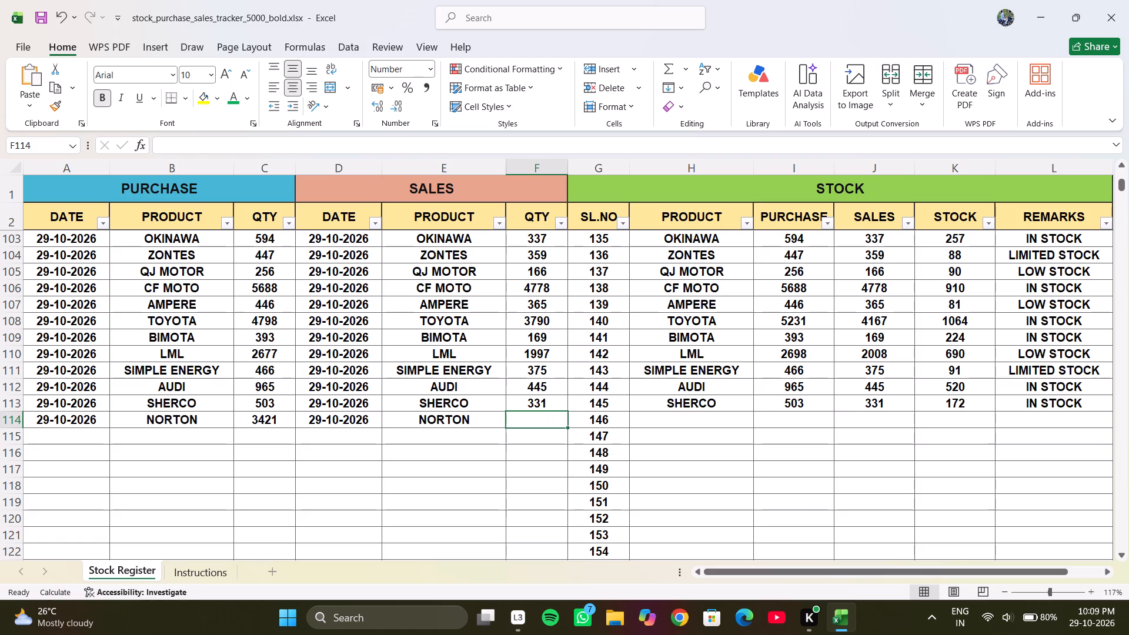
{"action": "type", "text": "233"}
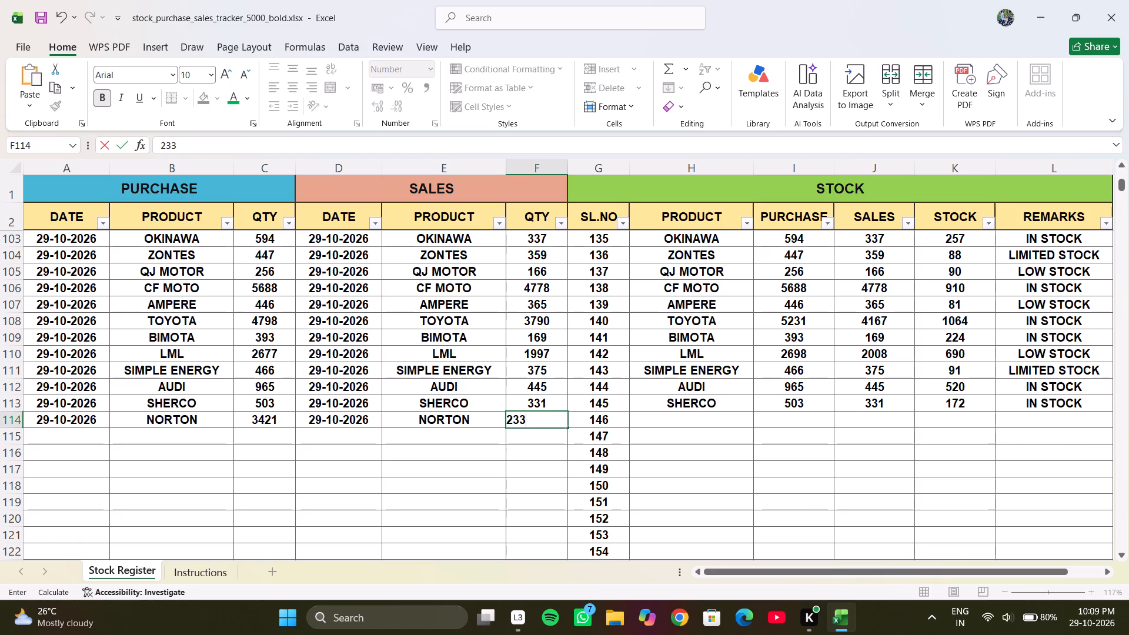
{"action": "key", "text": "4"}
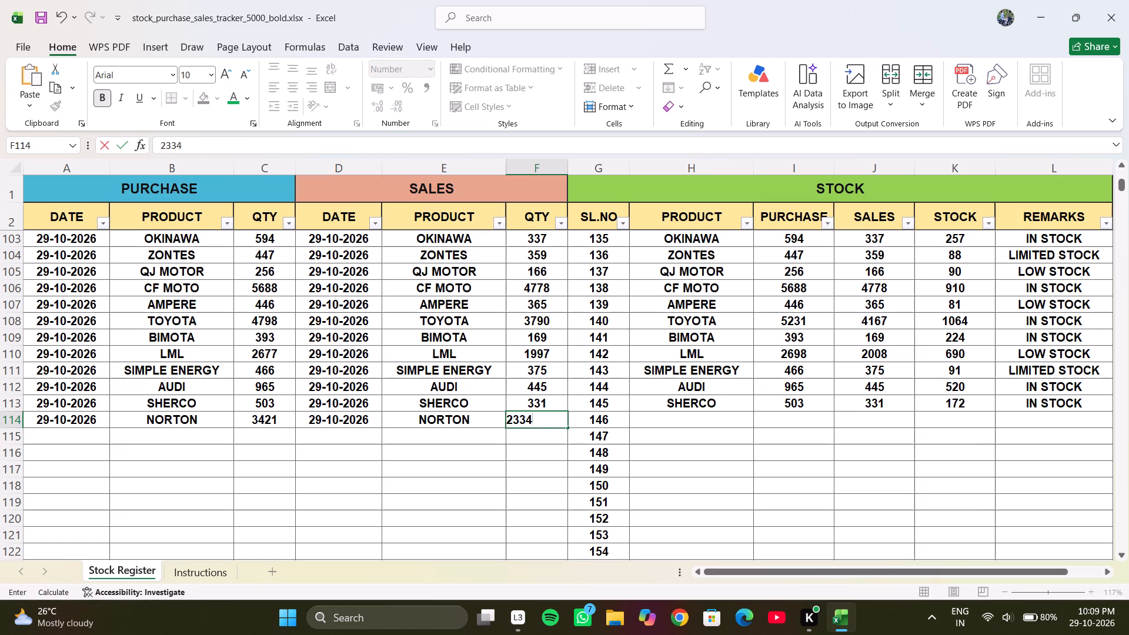
{"action": "left_click", "coordinate": [705, 416]}
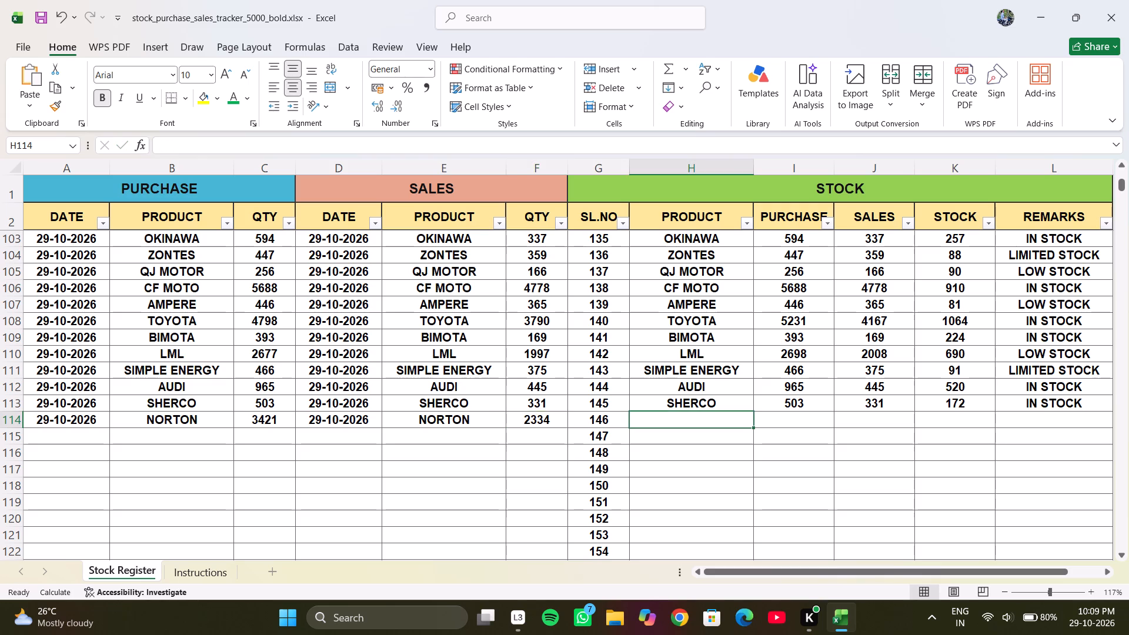
Set the NORTON sales quantity in row 114 to 2399.
{"action": "double_click", "coordinate": [545, 419]}
{"action": "key", "text": "BackSpace"}
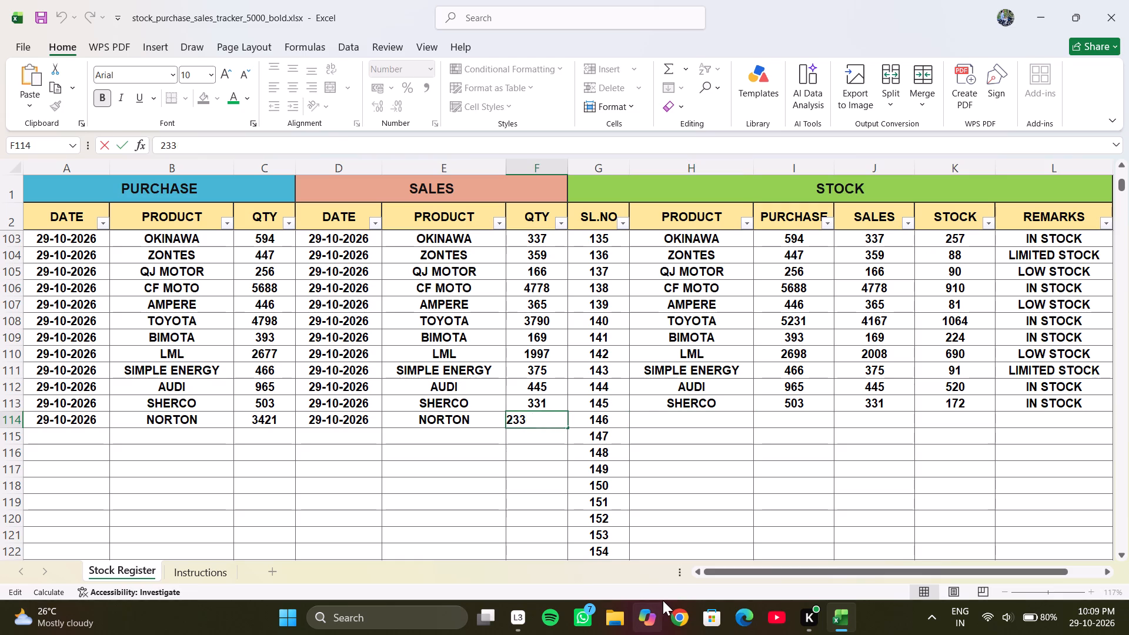
{"action": "key", "text": "BackSpace"}
{"action": "type", "text": "99"}
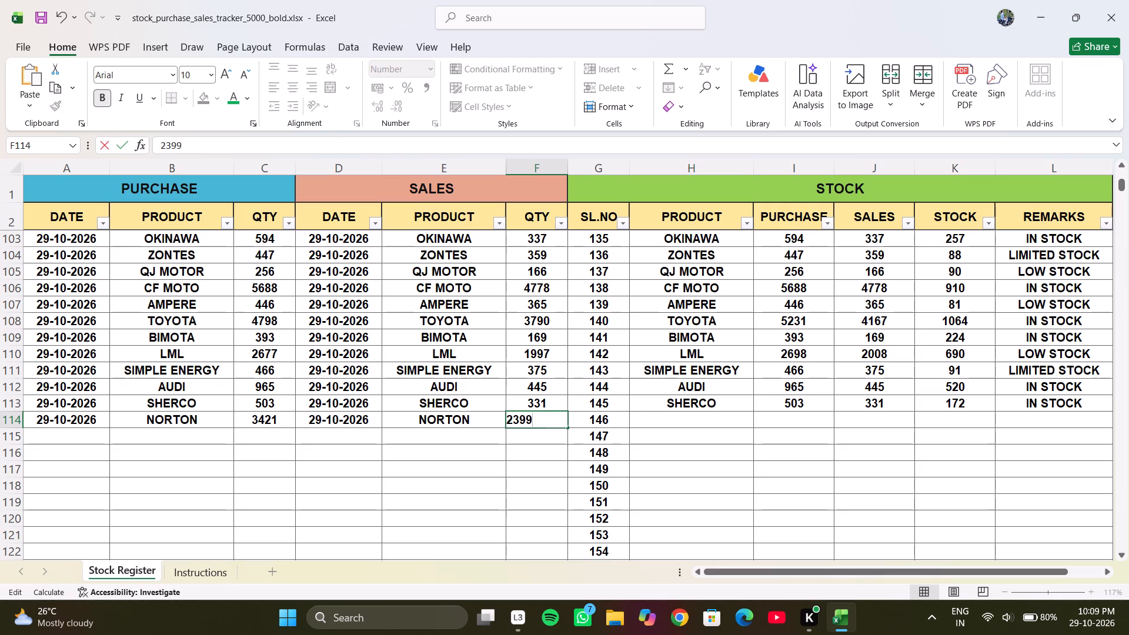
Enter NORTON as the stock product in row 114.
{"action": "left_click", "coordinate": [679, 422]}
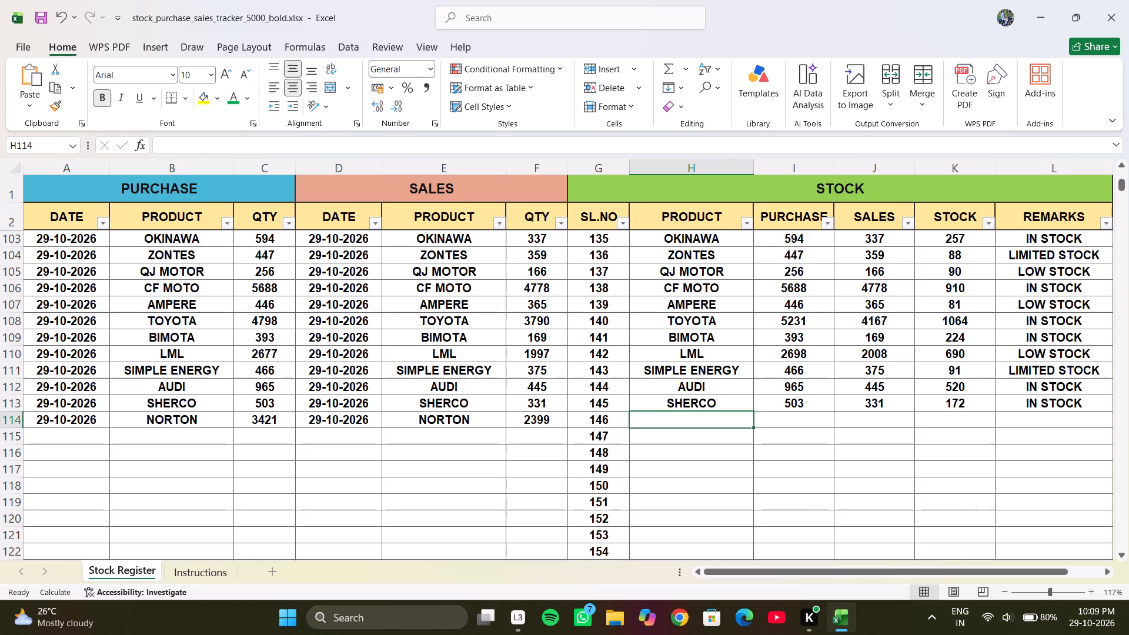
{"action": "key", "text": "n"}
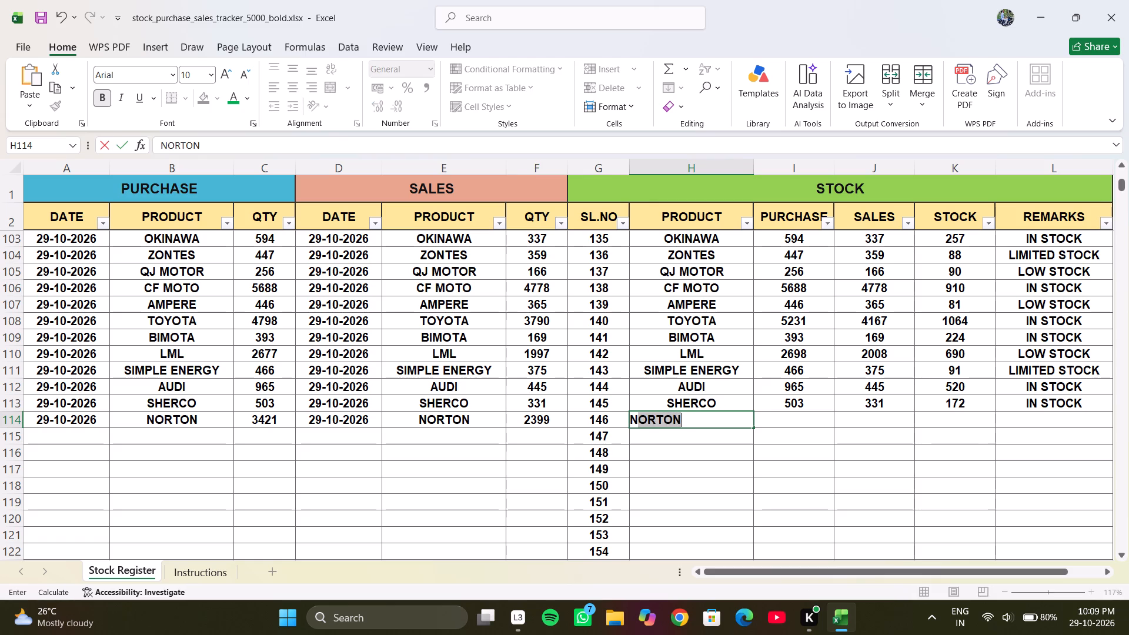
{"action": "left_click", "coordinate": [793, 417]}
{"action": "left_click", "coordinate": [1017, 421]}
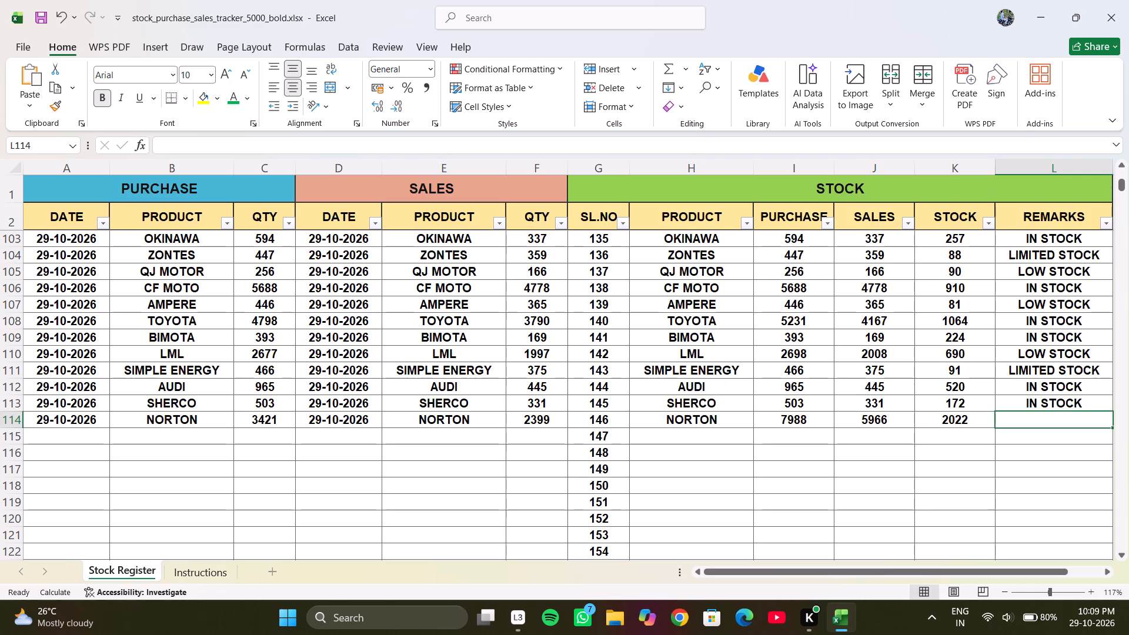
{"action": "left_click", "coordinate": [1011, 444]}
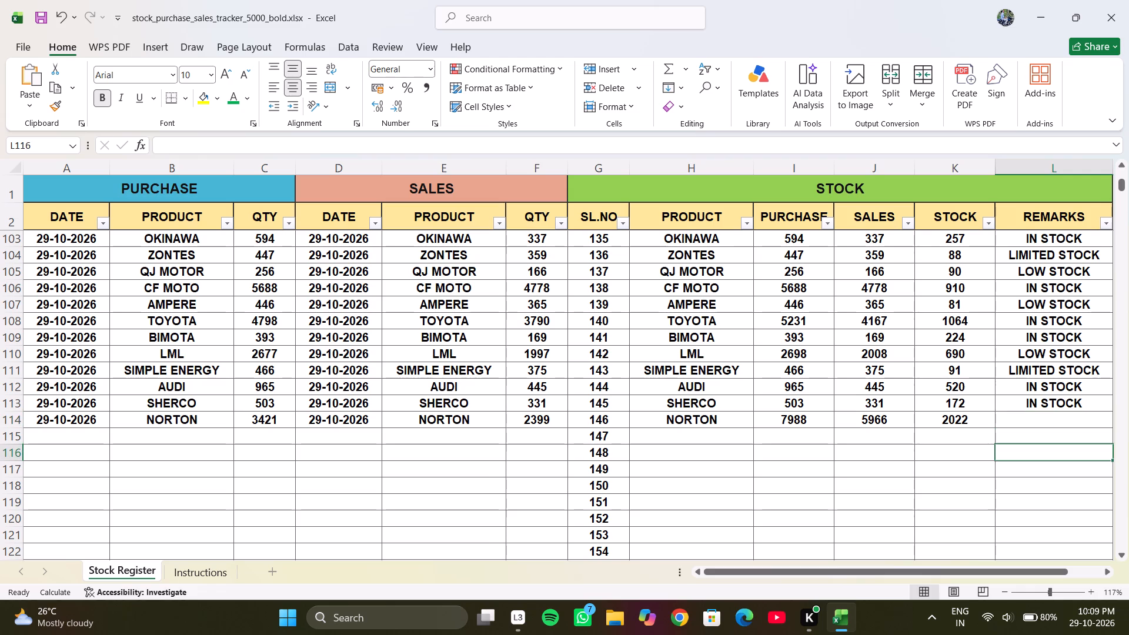
Enter the purchase date 29-10-2026 in row 115.
{"action": "left_click", "coordinate": [93, 439]}
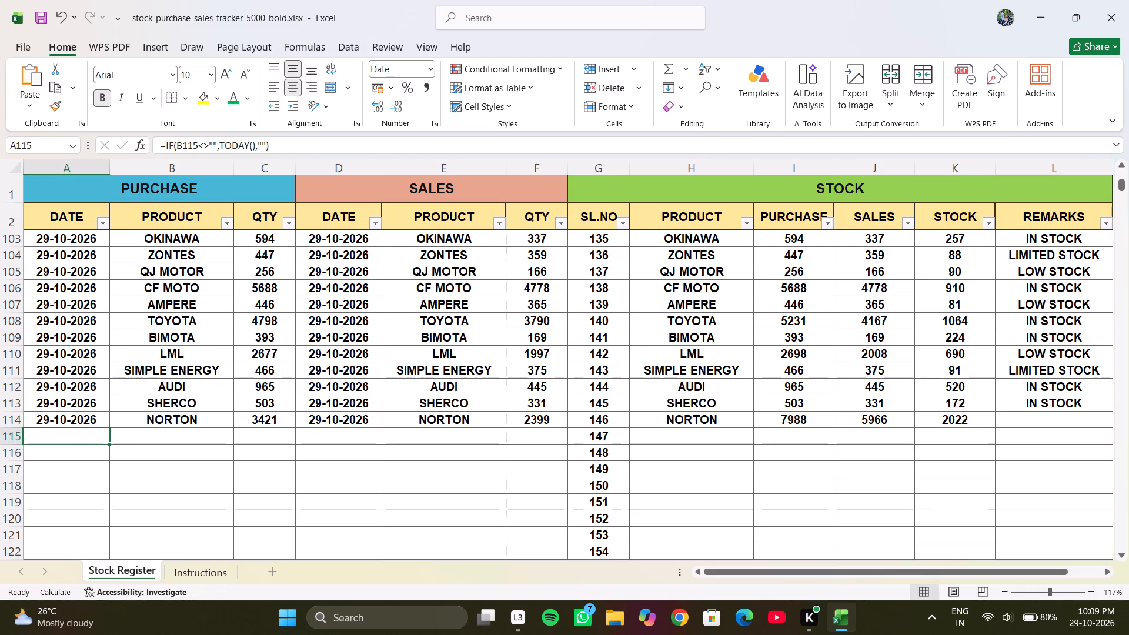
{"action": "key", "text": "2"}
{"action": "key", "text": "9"}
{"action": "key", "text": "minus"}
{"action": "key", "text": "1"}
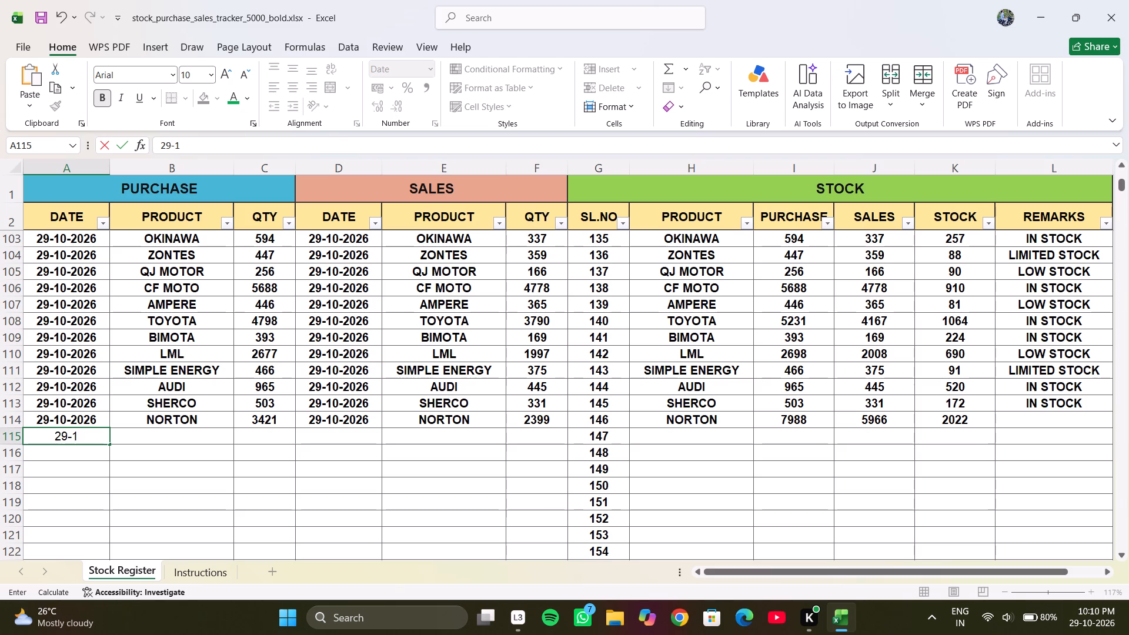
{"action": "key", "text": "0"}
{"action": "key", "text": "minus"}
{"action": "key", "text": "2"}
{"action": "type", "text": "02"}
{"action": "key", "text": "6"}
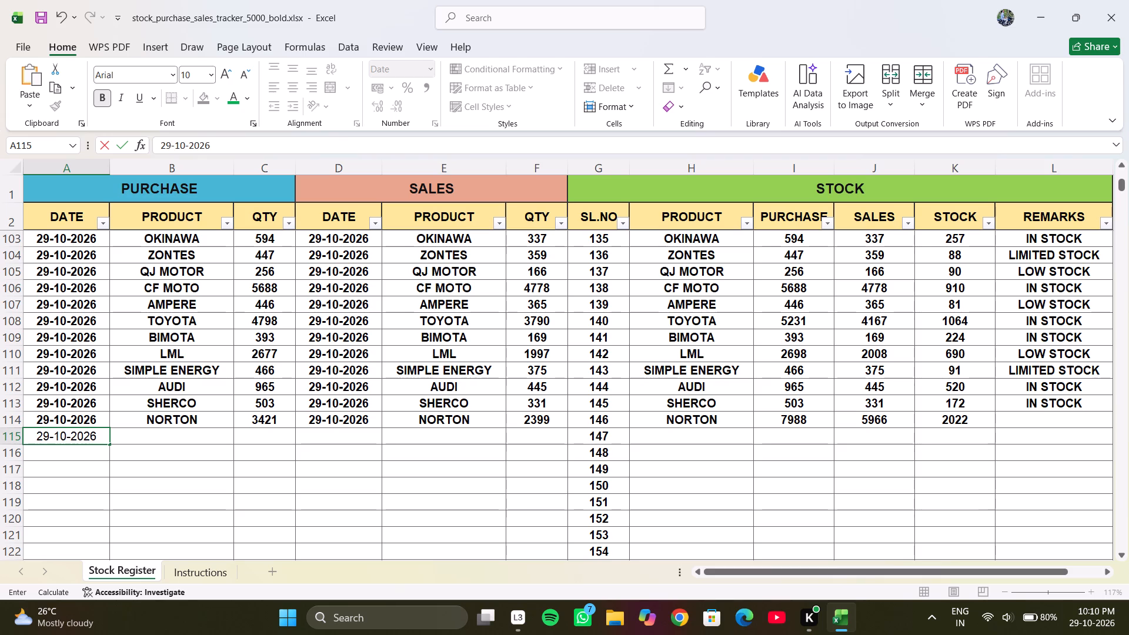
Enter the purchase product VOLKSWAGEN with quantity 2243 in row 115.
{"action": "left_click", "coordinate": [168, 436]}
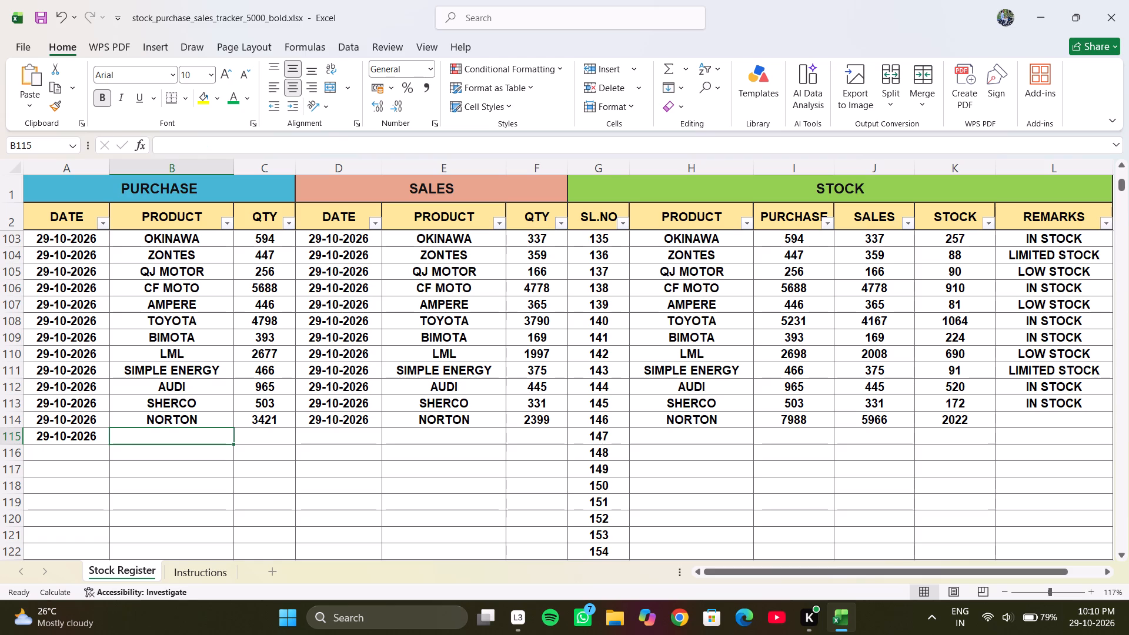
{"action": "key", "text": "v"}
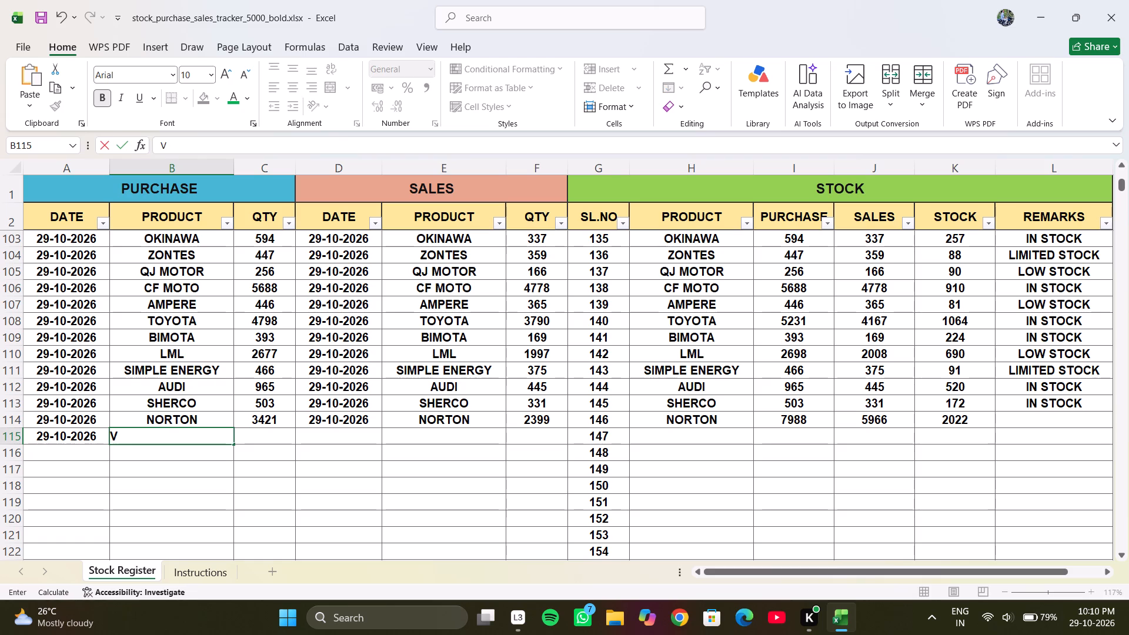
{"action": "type", "text": "OL"}
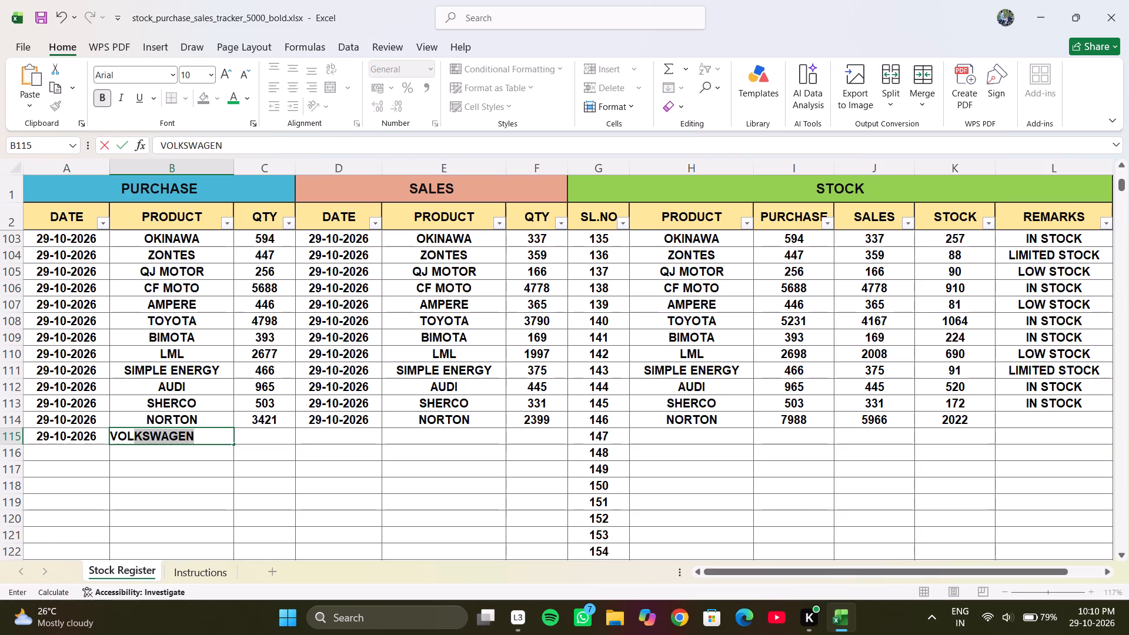
{"action": "left_click", "coordinate": [242, 438]}
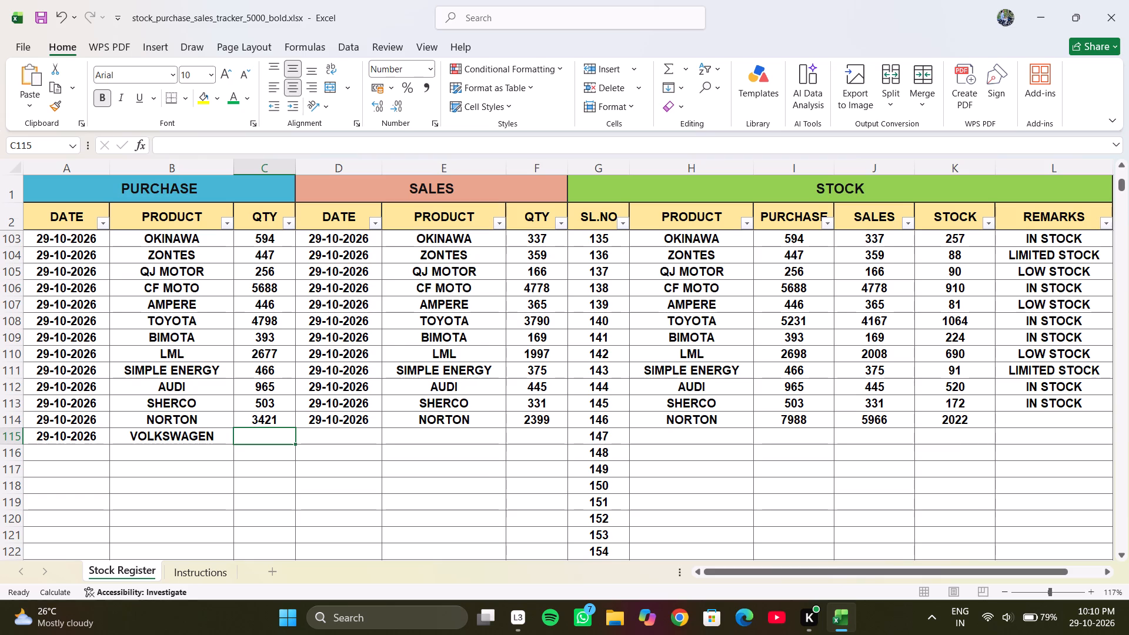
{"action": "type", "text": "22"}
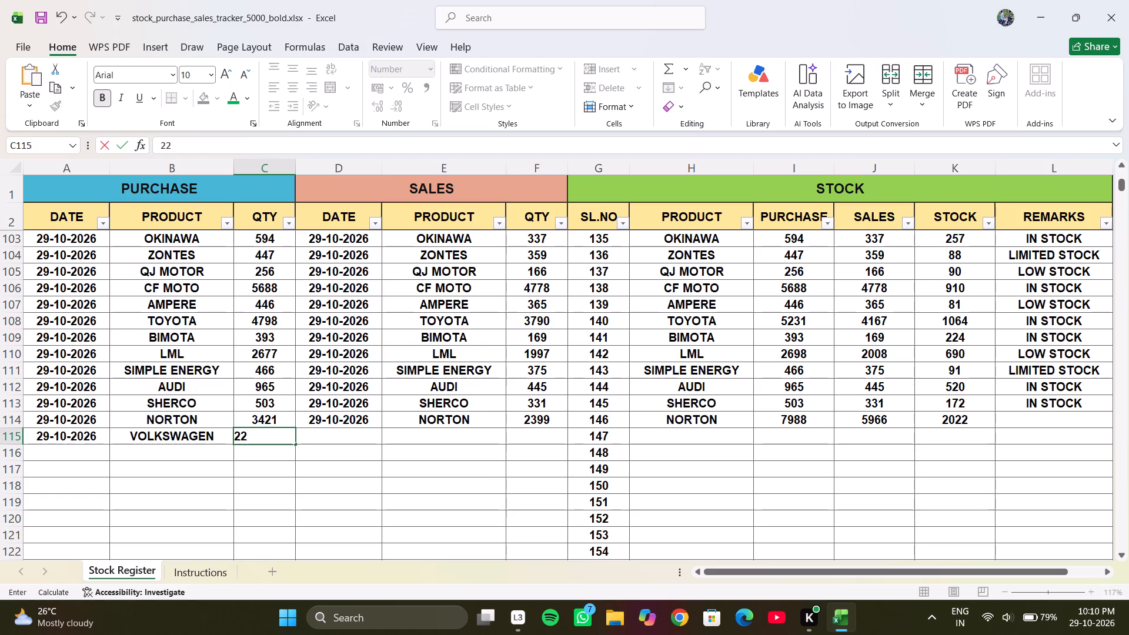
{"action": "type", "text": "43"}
Enter the sales date 29-10-2026 in row 115.
{"action": "left_click", "coordinate": [312, 440]}
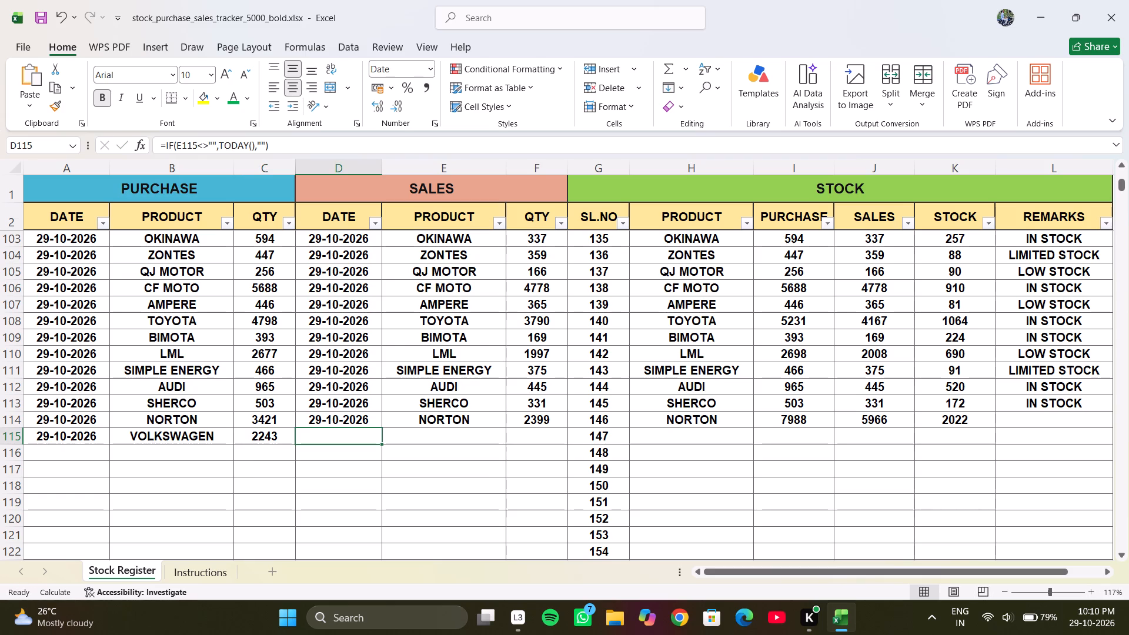
{"action": "key", "text": "2"}
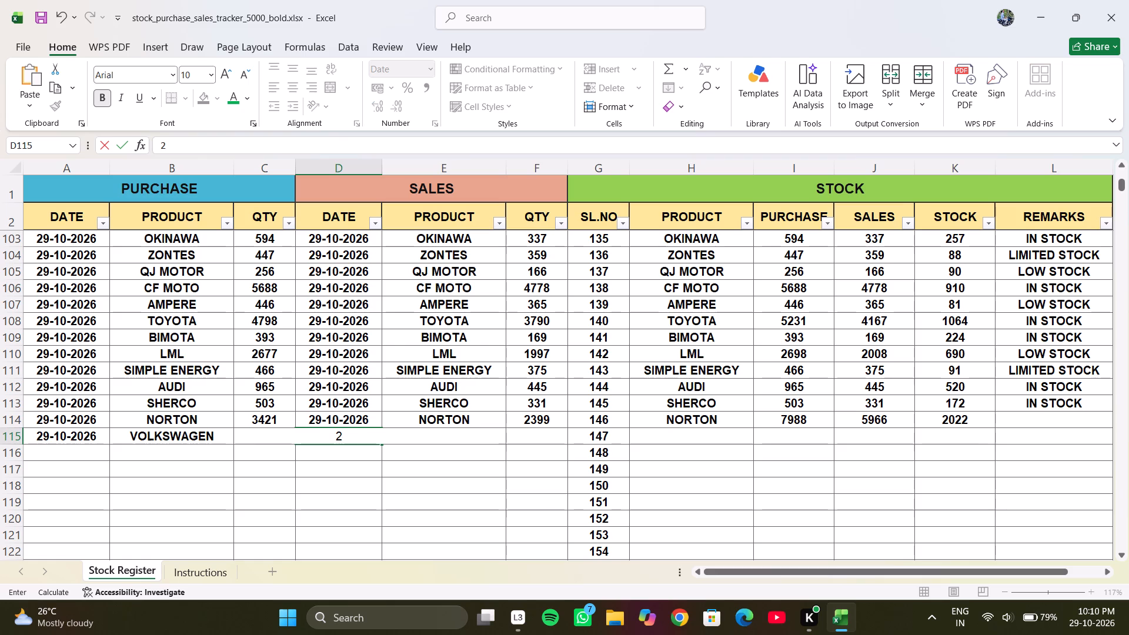
{"action": "key", "text": "9"}
{"action": "key", "text": "minus"}
{"action": "key", "text": "2"}
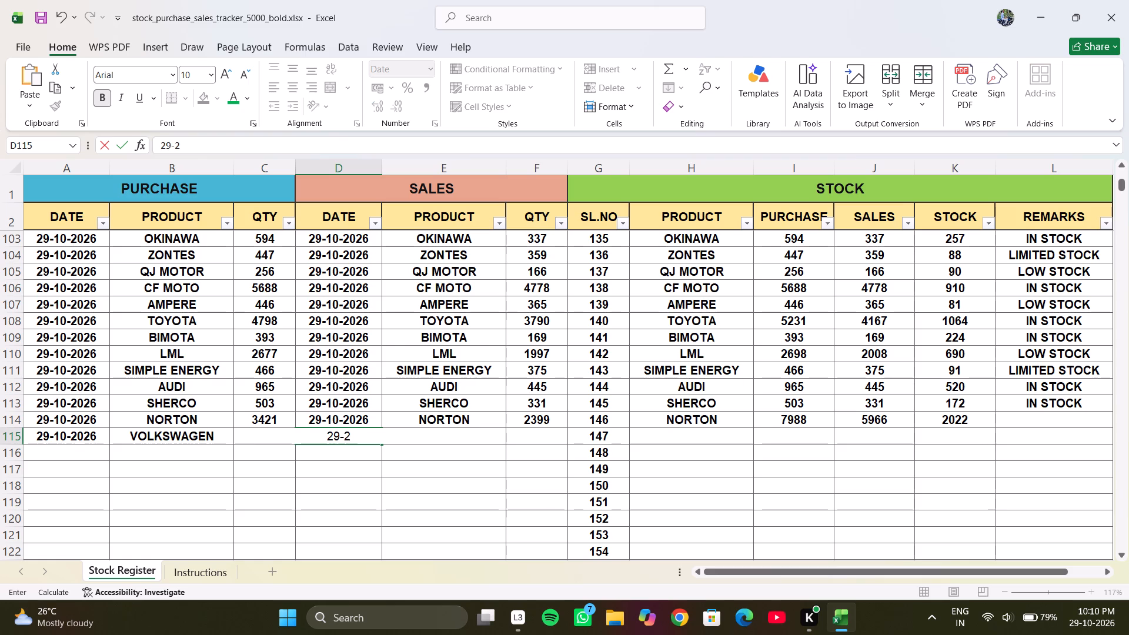
{"action": "key", "text": "BackSpace"}
{"action": "type", "text": "10"}
{"action": "key", "text": "minus"}
{"action": "key", "text": "2"}
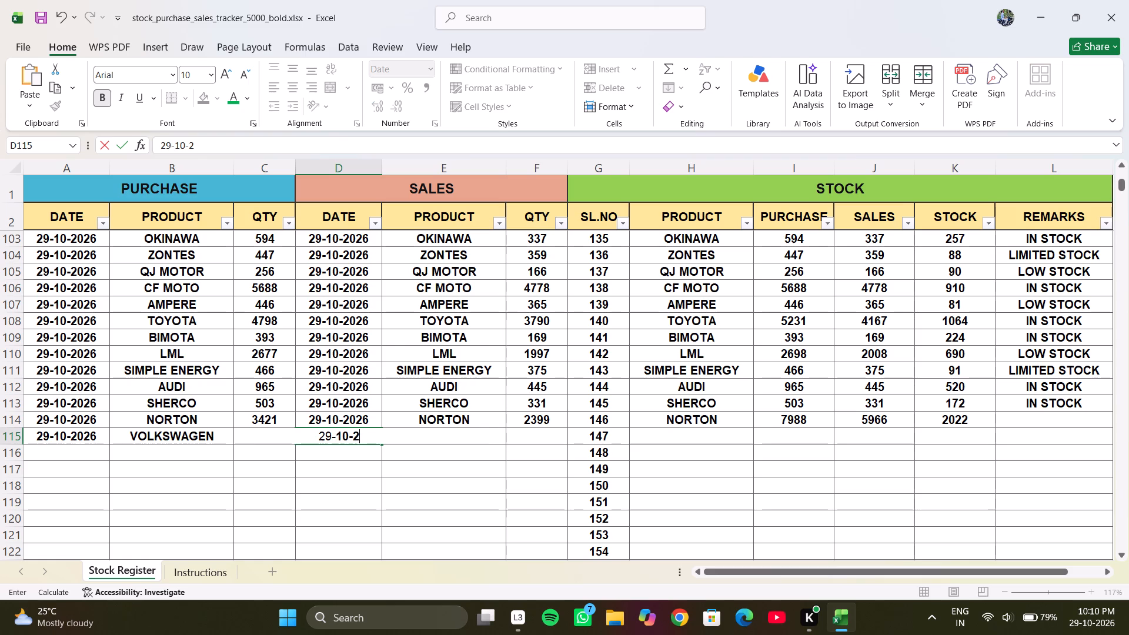
{"action": "key", "text": "0"}
{"action": "type", "text": "26"}
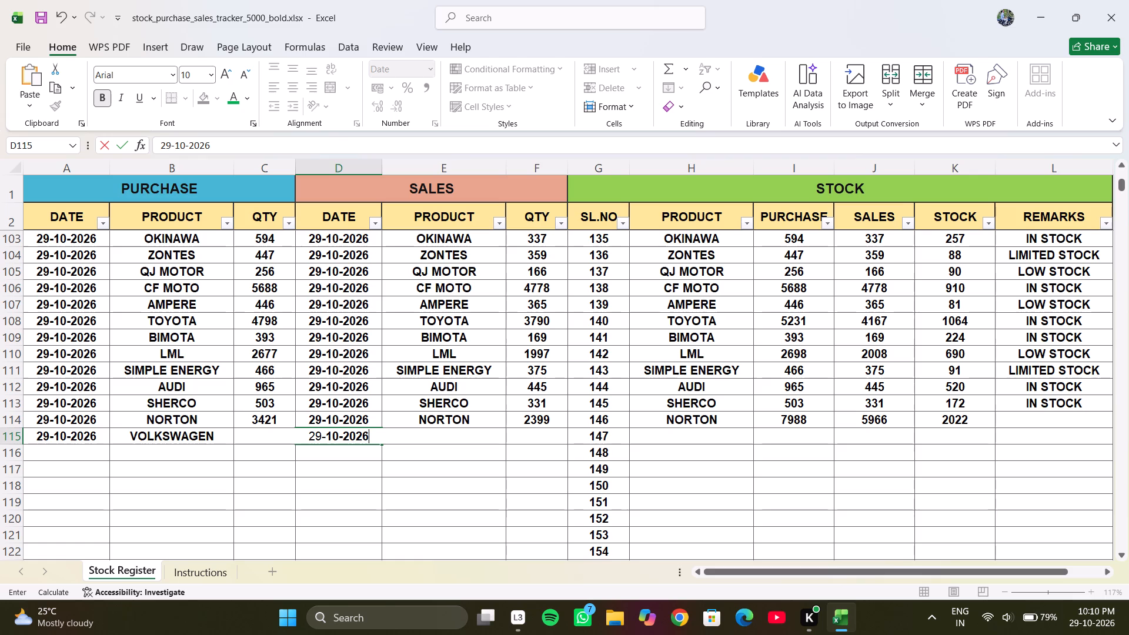
{"action": "left_click", "coordinate": [433, 438]}
{"action": "left_click", "coordinate": [433, 438]}
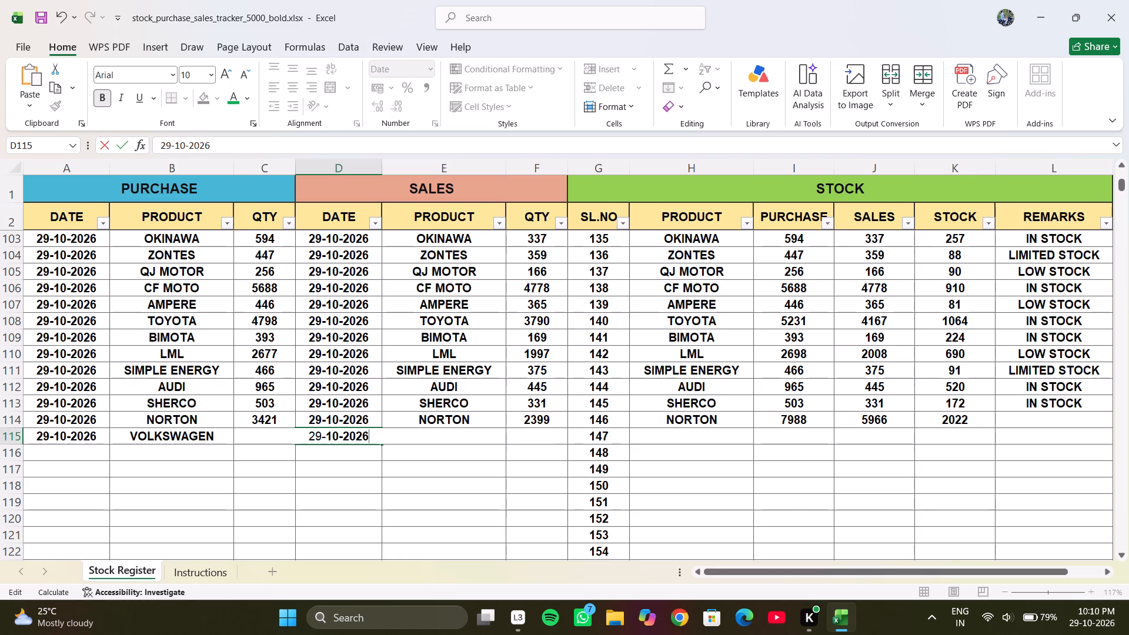
{"action": "left_click", "coordinate": [457, 475]}
Enter the sales product VOLKSWAGEN with quantity 2210 in row 115.
{"action": "left_click", "coordinate": [443, 443]}
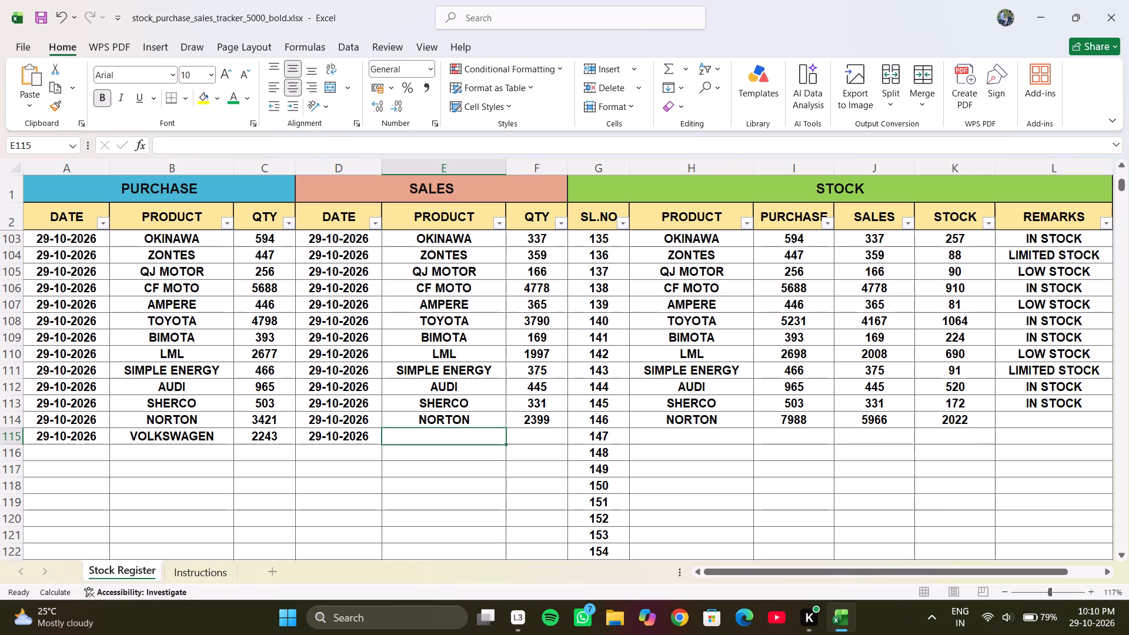
{"action": "key", "text": "v"}
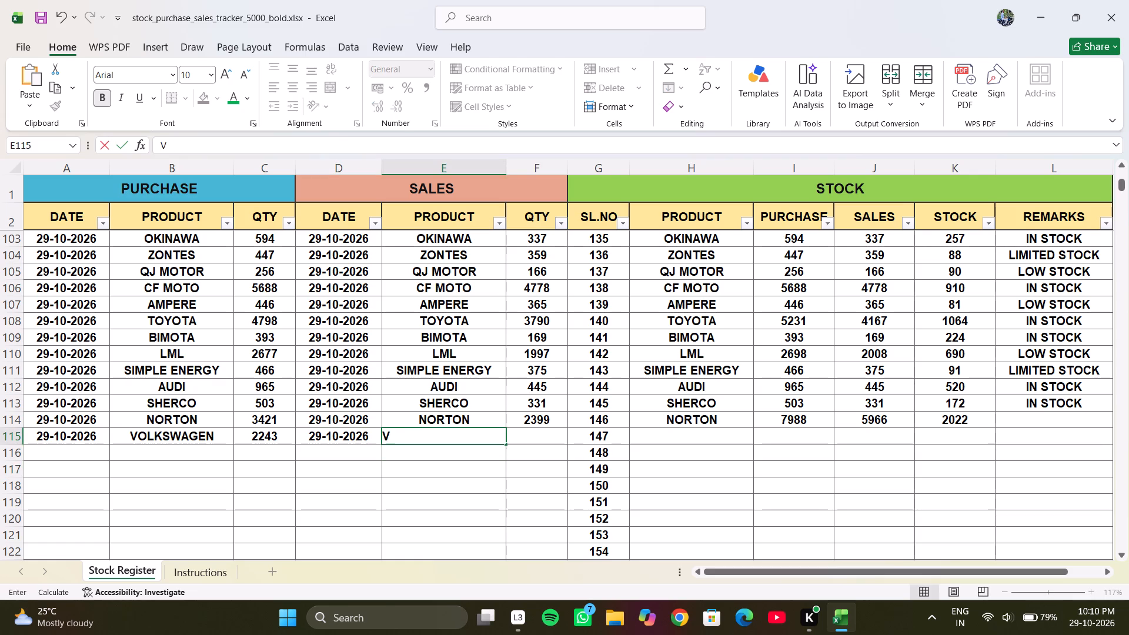
{"action": "key", "text": "o"}
{"action": "left_click", "coordinate": [548, 438]}
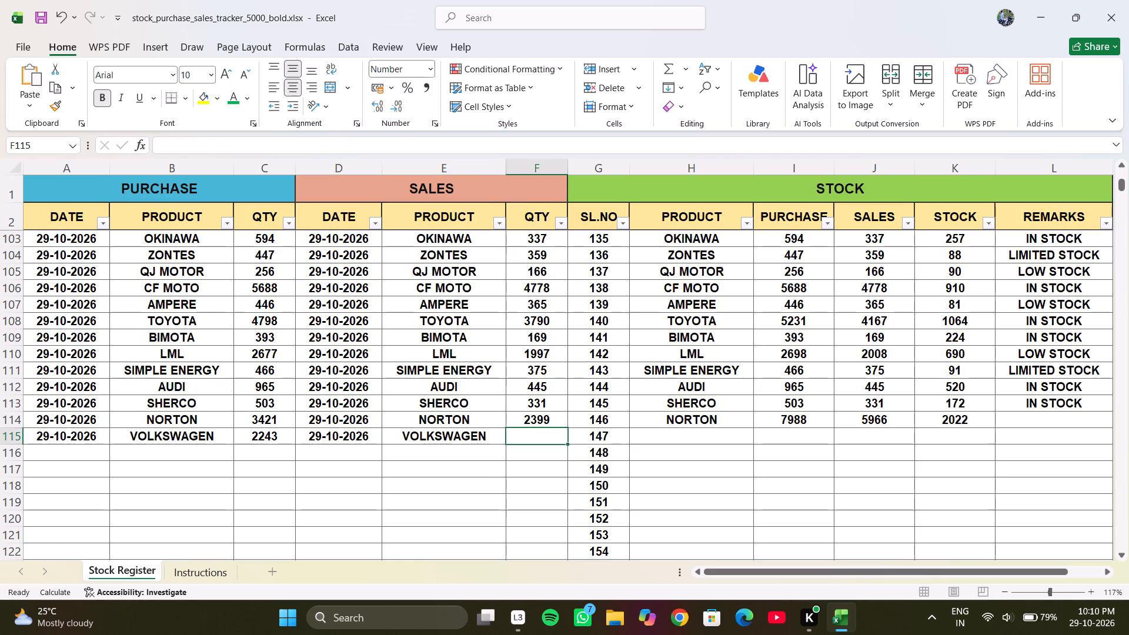
{"action": "key", "text": "2"}
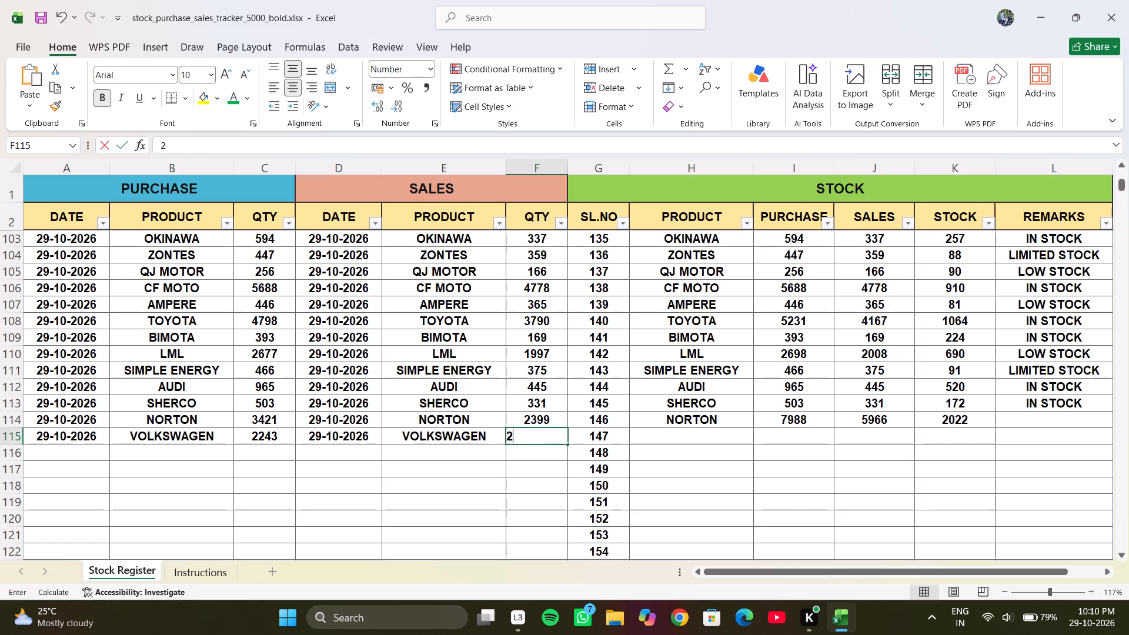
{"action": "key", "text": "2"}
{"action": "key", "text": "1"}
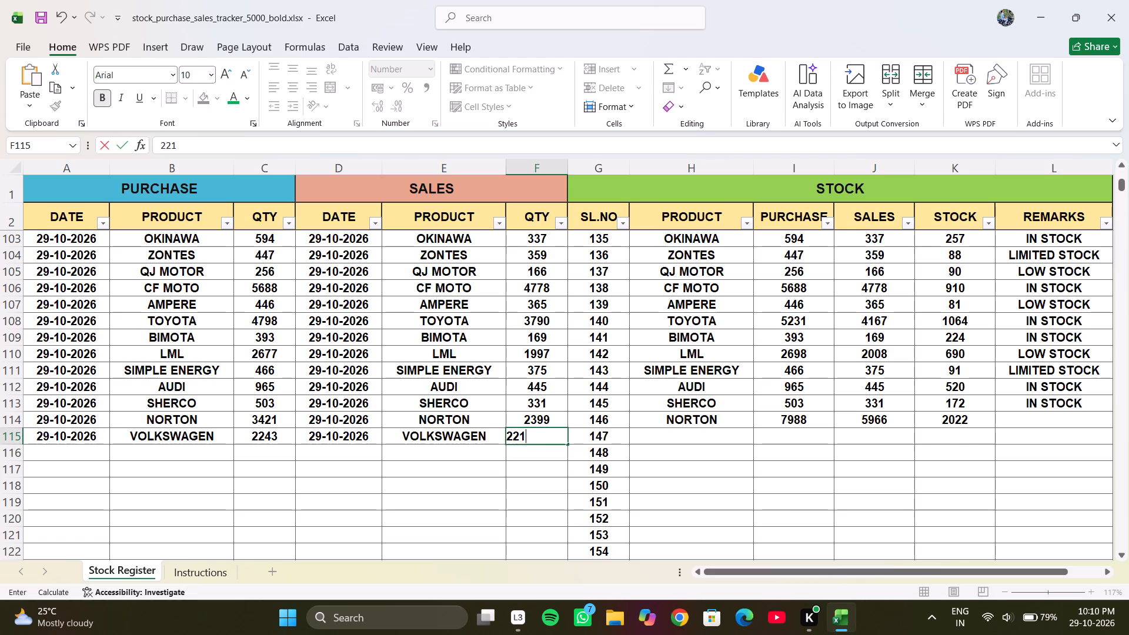
{"action": "key", "text": "3"}
{"action": "key", "text": "BackSpace"}
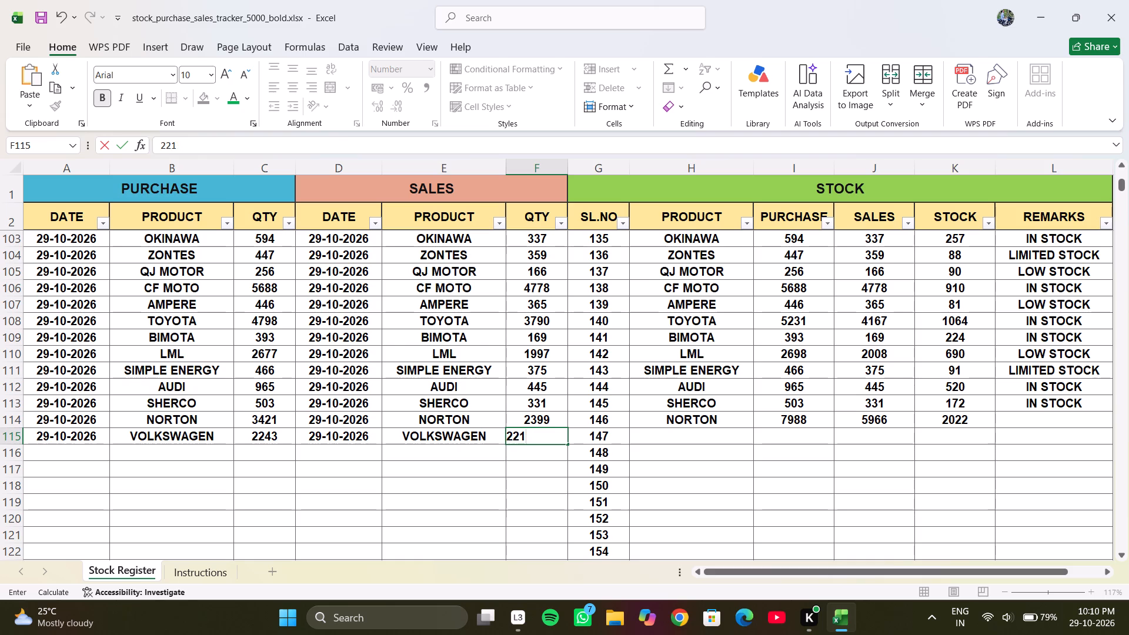
{"action": "key", "text": "0"}
{"action": "left_click", "coordinate": [700, 435]}
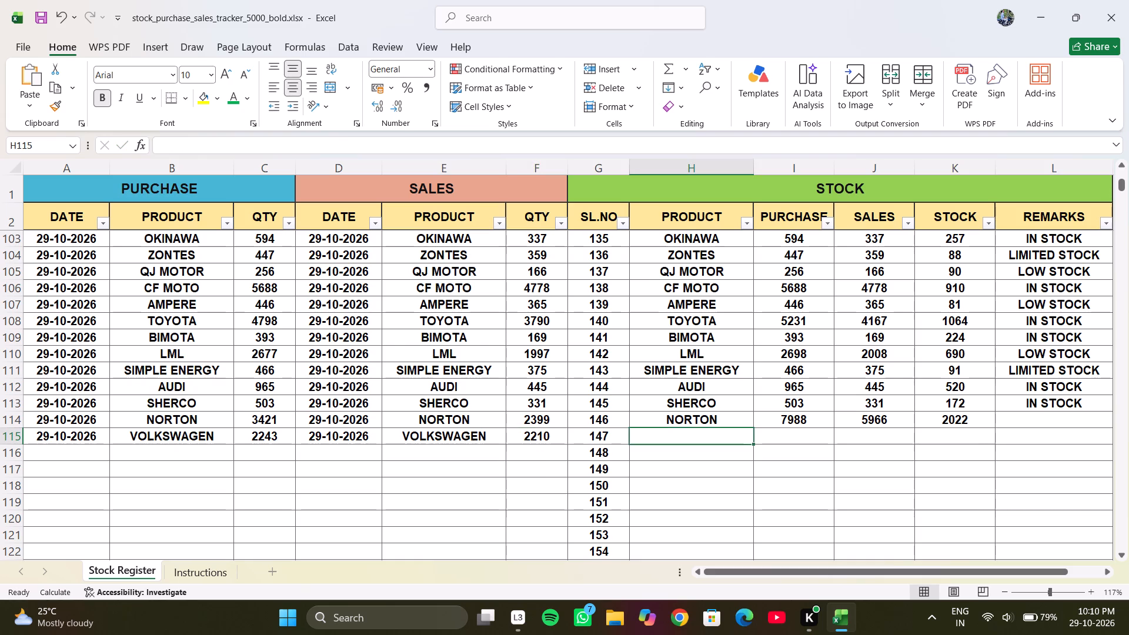
Change the VOLKSWAGEN sales quantity in row 115 to 2119.
{"action": "double_click", "coordinate": [545, 440]}
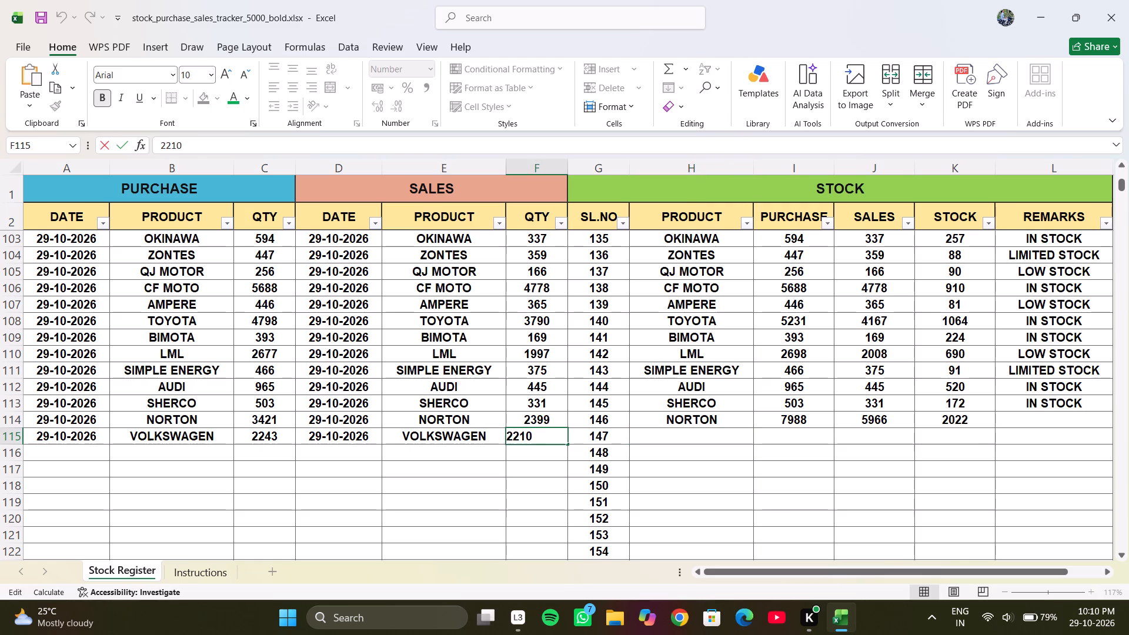
{"action": "key", "text": "BackSpace"}
{"action": "key", "text": "BackSpace"}
{"action": "key", "text": "BackSpace"}
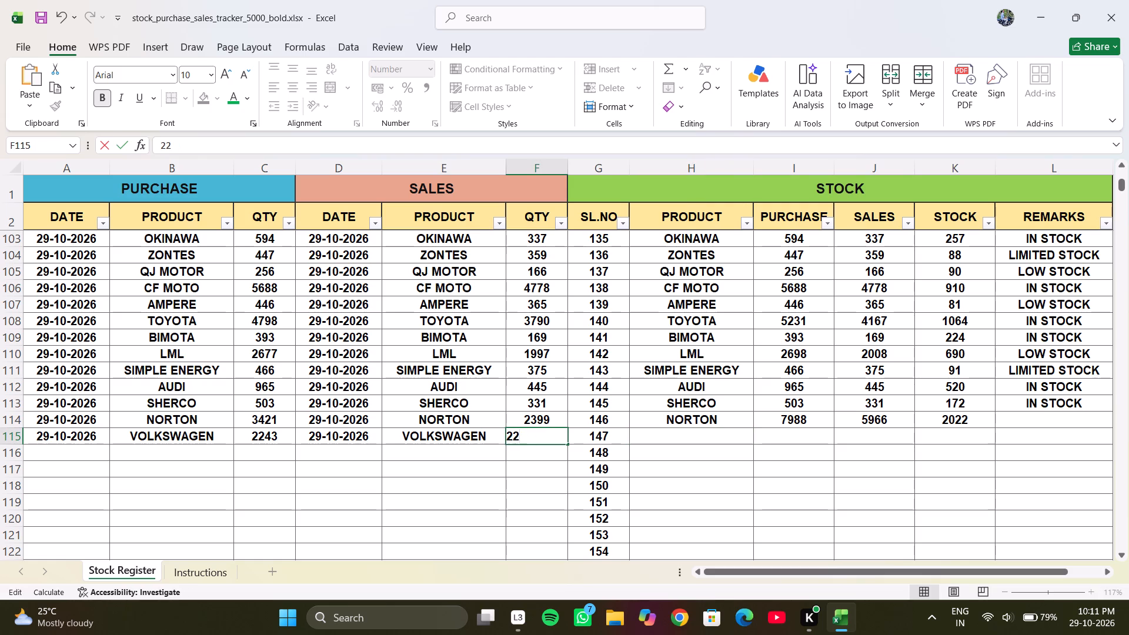
{"action": "key", "text": "1"}
{"action": "key", "text": "1"}
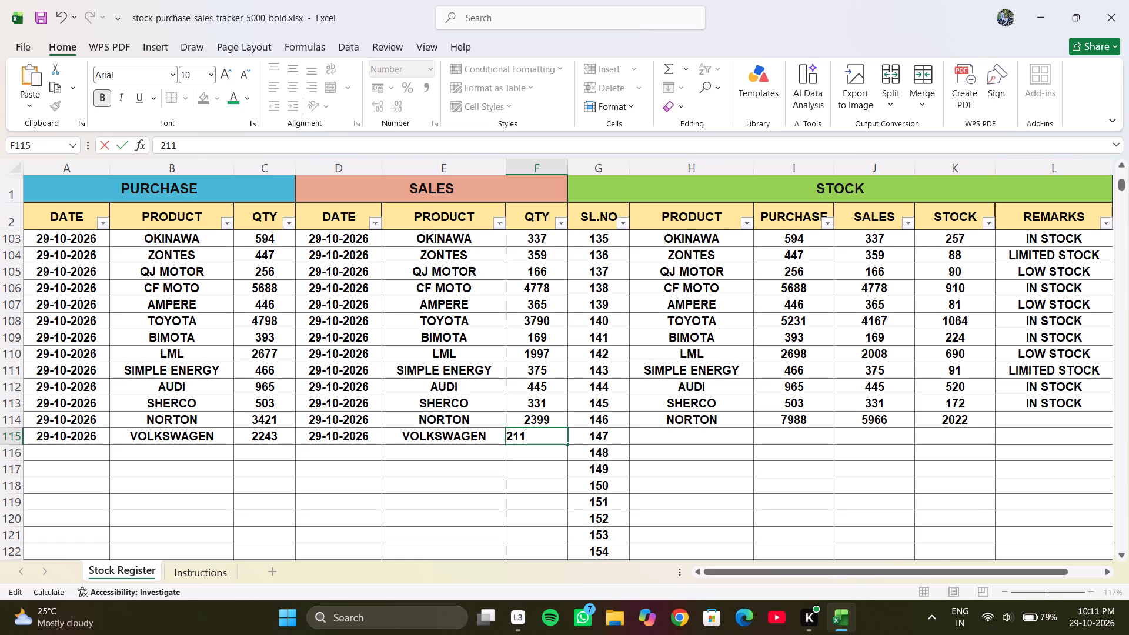
{"action": "key", "text": "9"}
{"action": "left_click", "coordinate": [644, 449]}
{"action": "left_click", "coordinate": [642, 445]}
Enter VOLKSWAGEN as the stock product in row 115.
{"action": "left_click", "coordinate": [642, 435]}
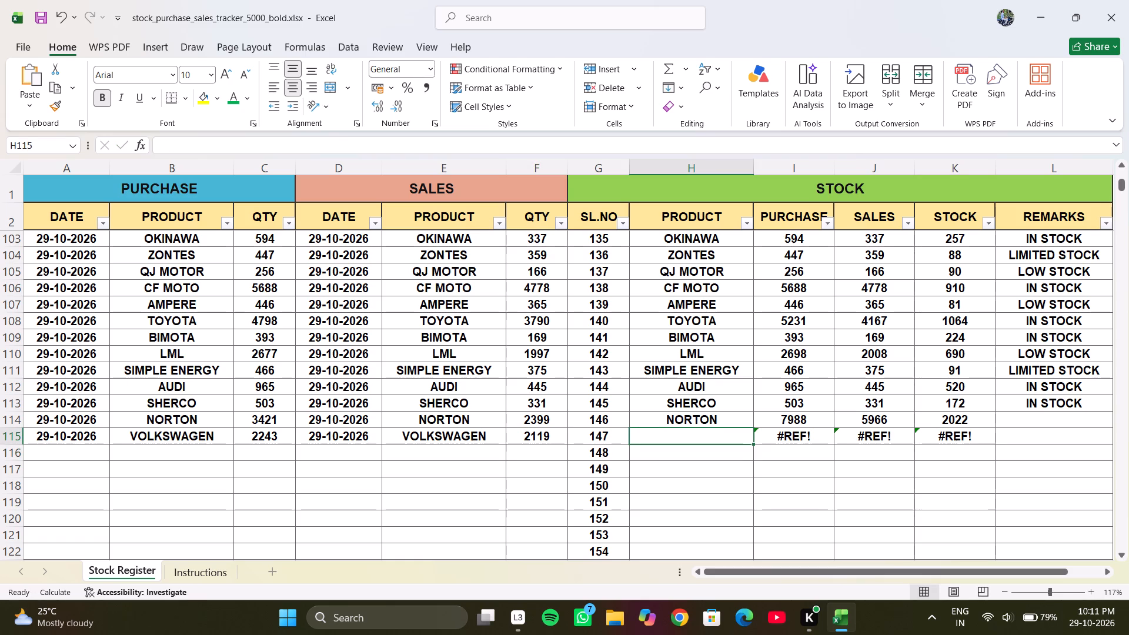
{"action": "key", "text": "v"}
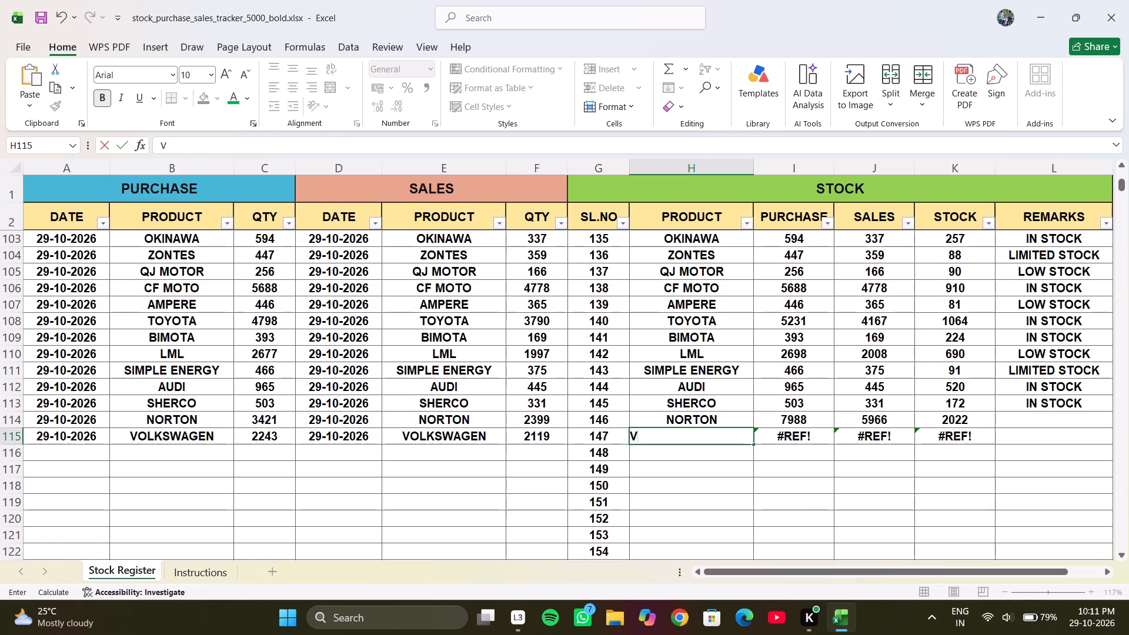
{"action": "type", "text": "OL"}
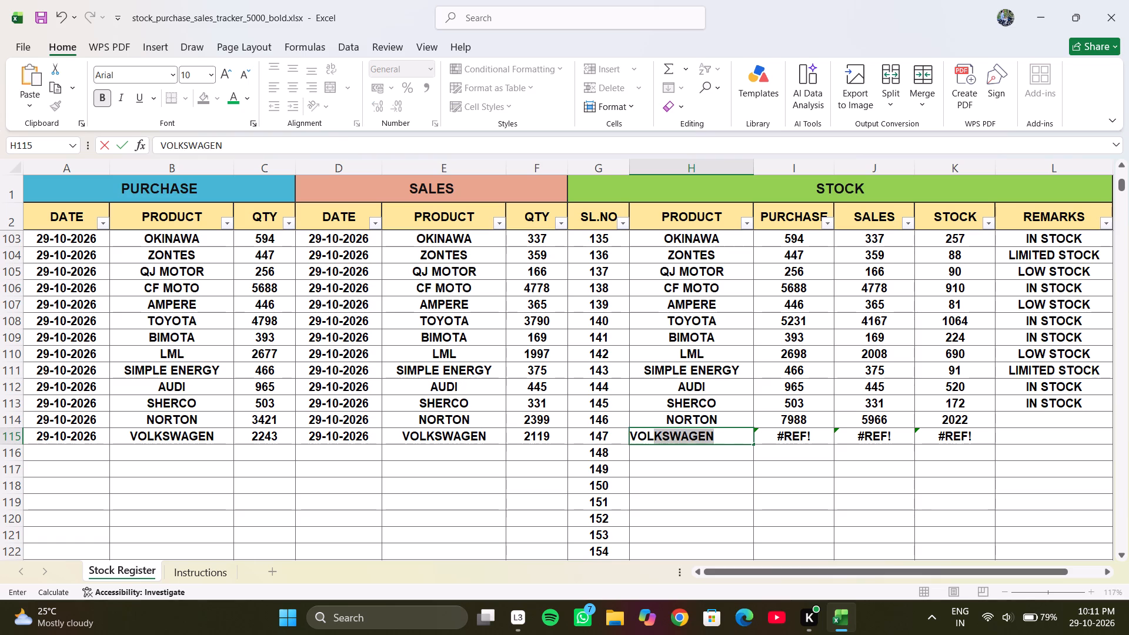
{"action": "left_click", "coordinate": [829, 440]}
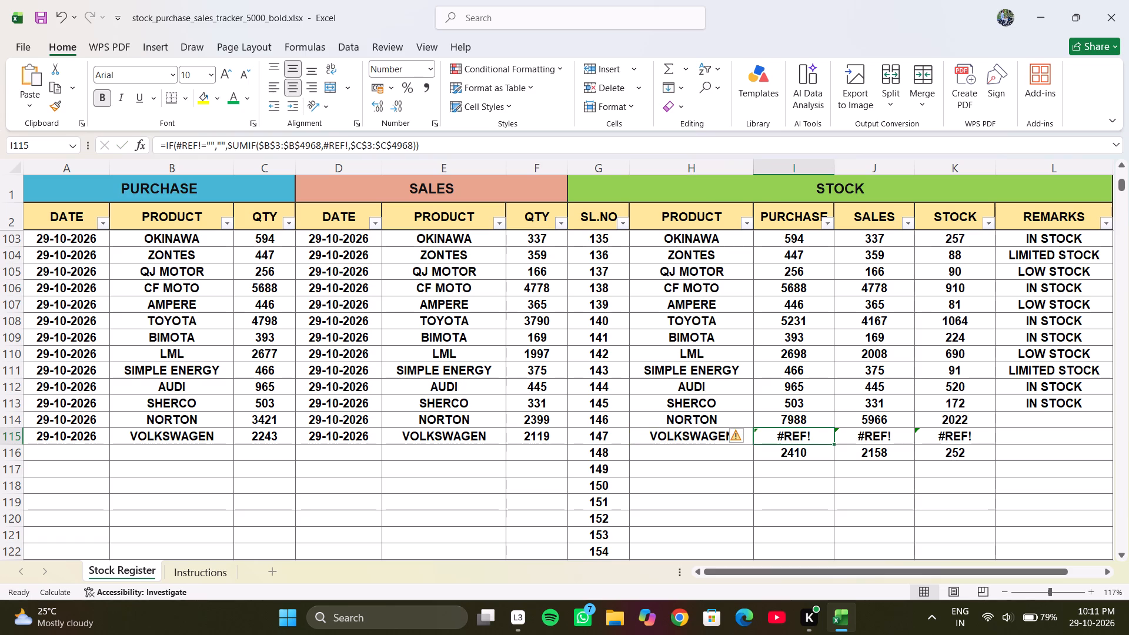
{"action": "left_click", "coordinate": [974, 446]}
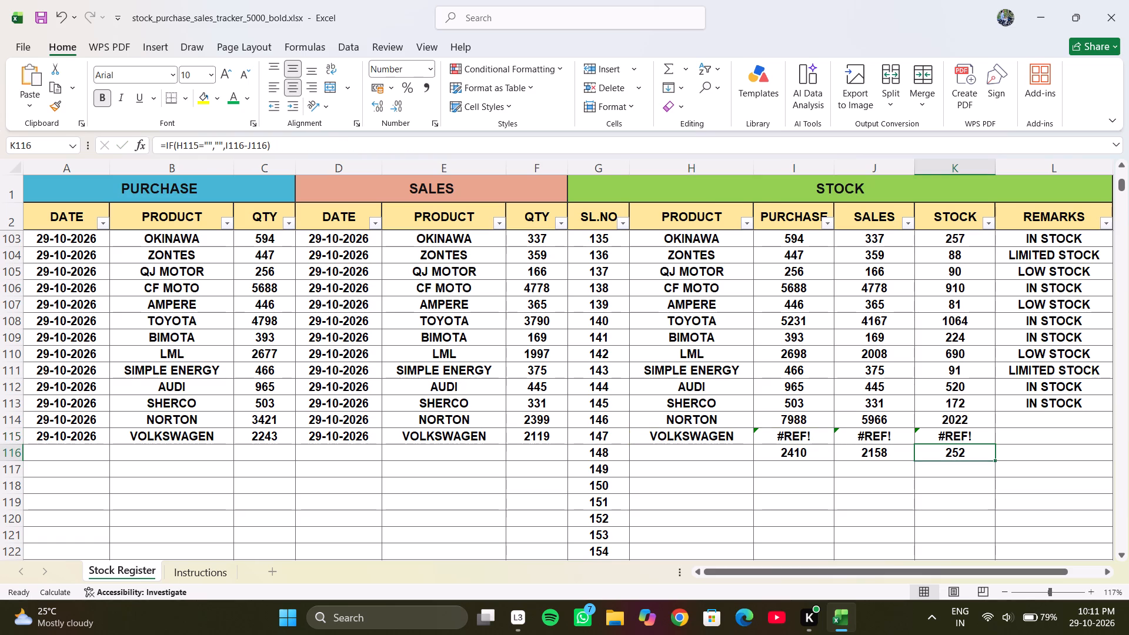